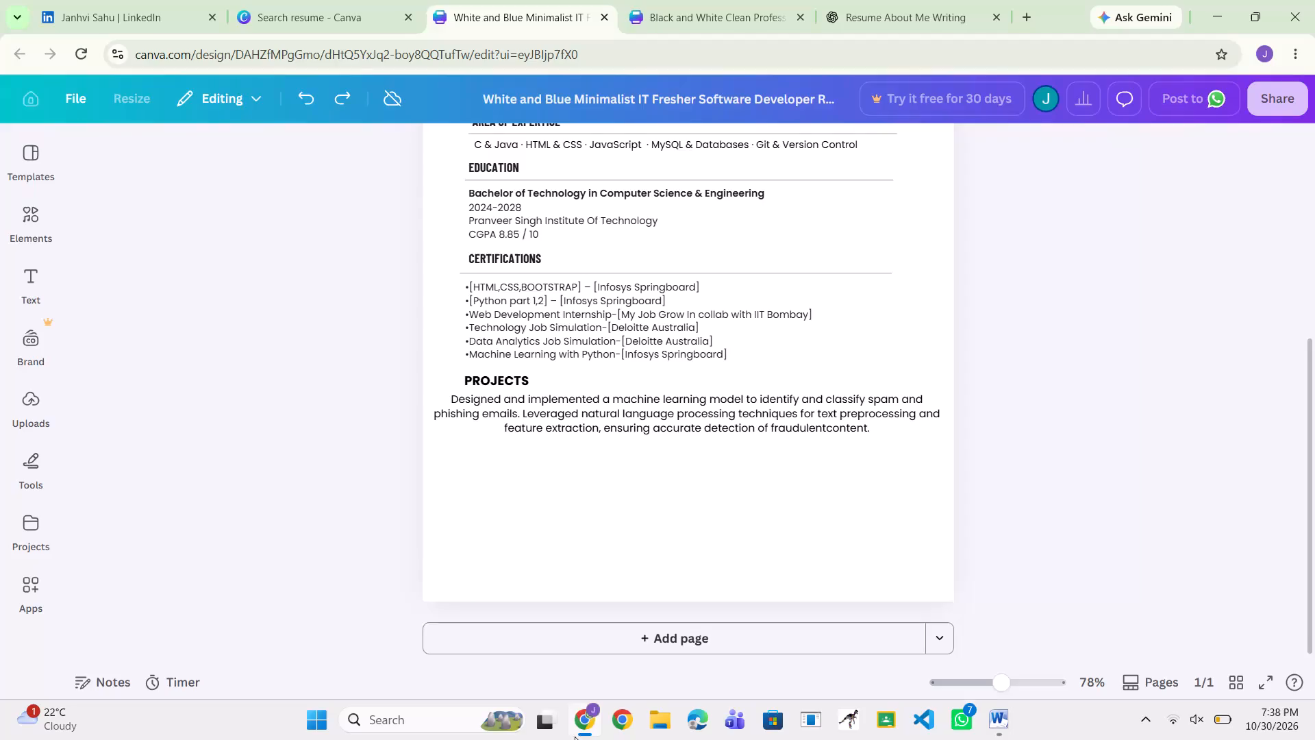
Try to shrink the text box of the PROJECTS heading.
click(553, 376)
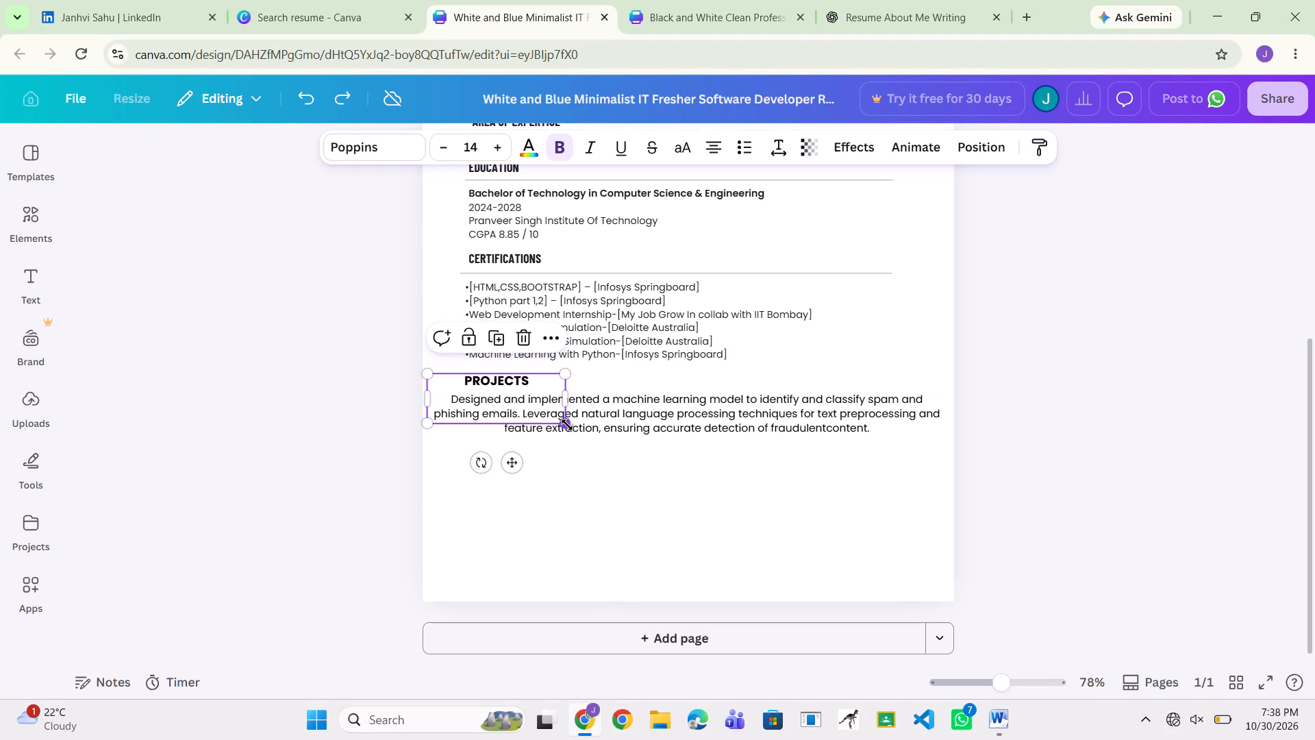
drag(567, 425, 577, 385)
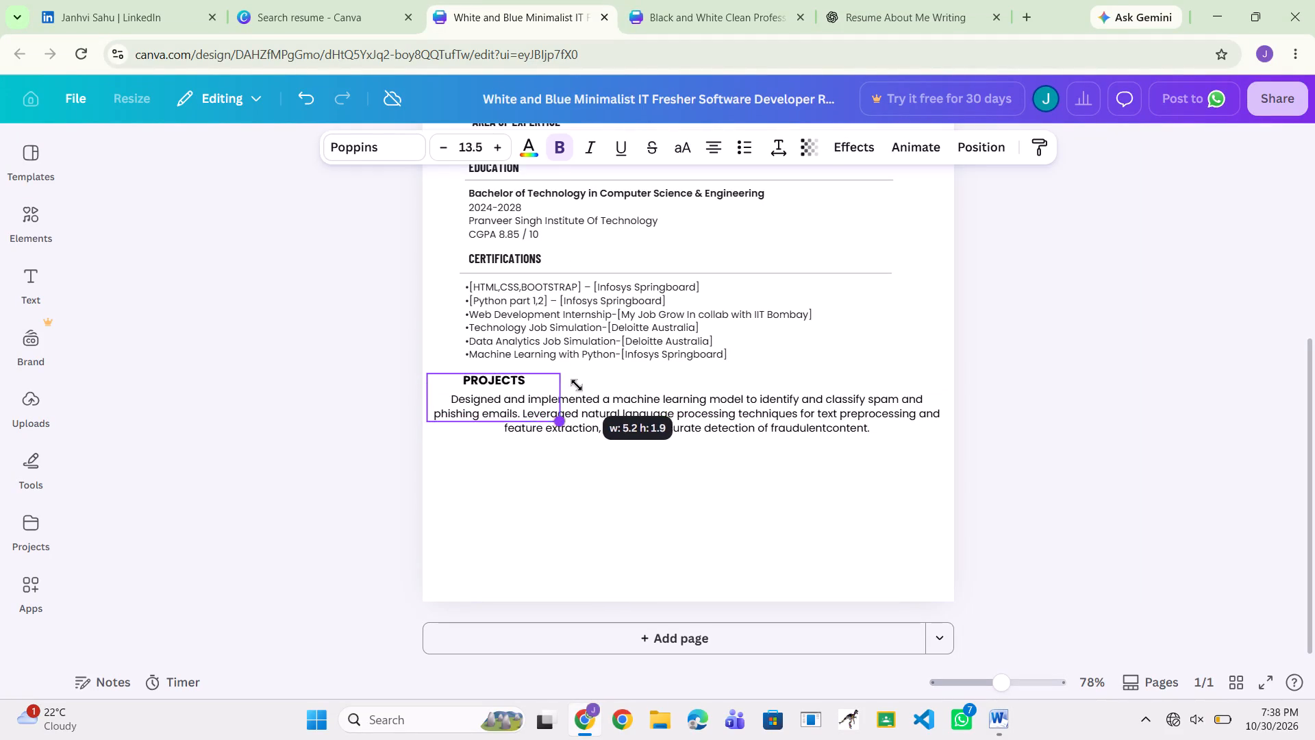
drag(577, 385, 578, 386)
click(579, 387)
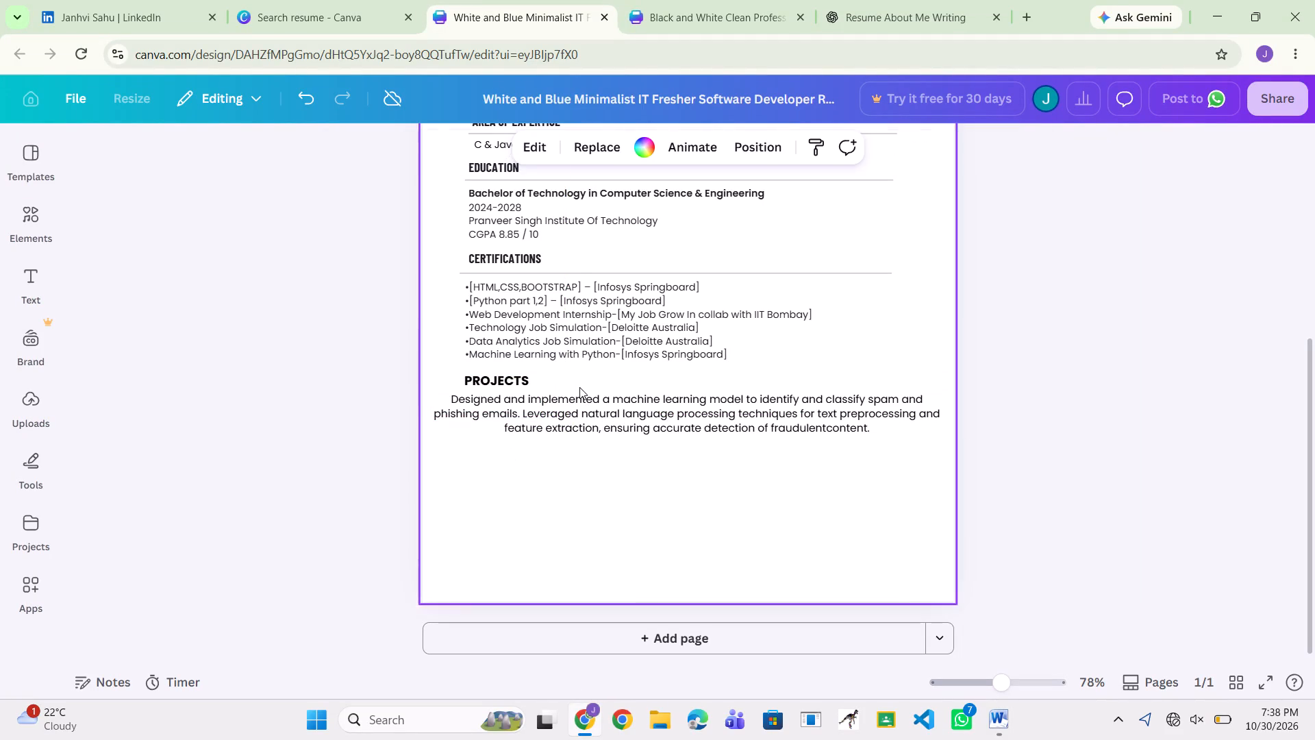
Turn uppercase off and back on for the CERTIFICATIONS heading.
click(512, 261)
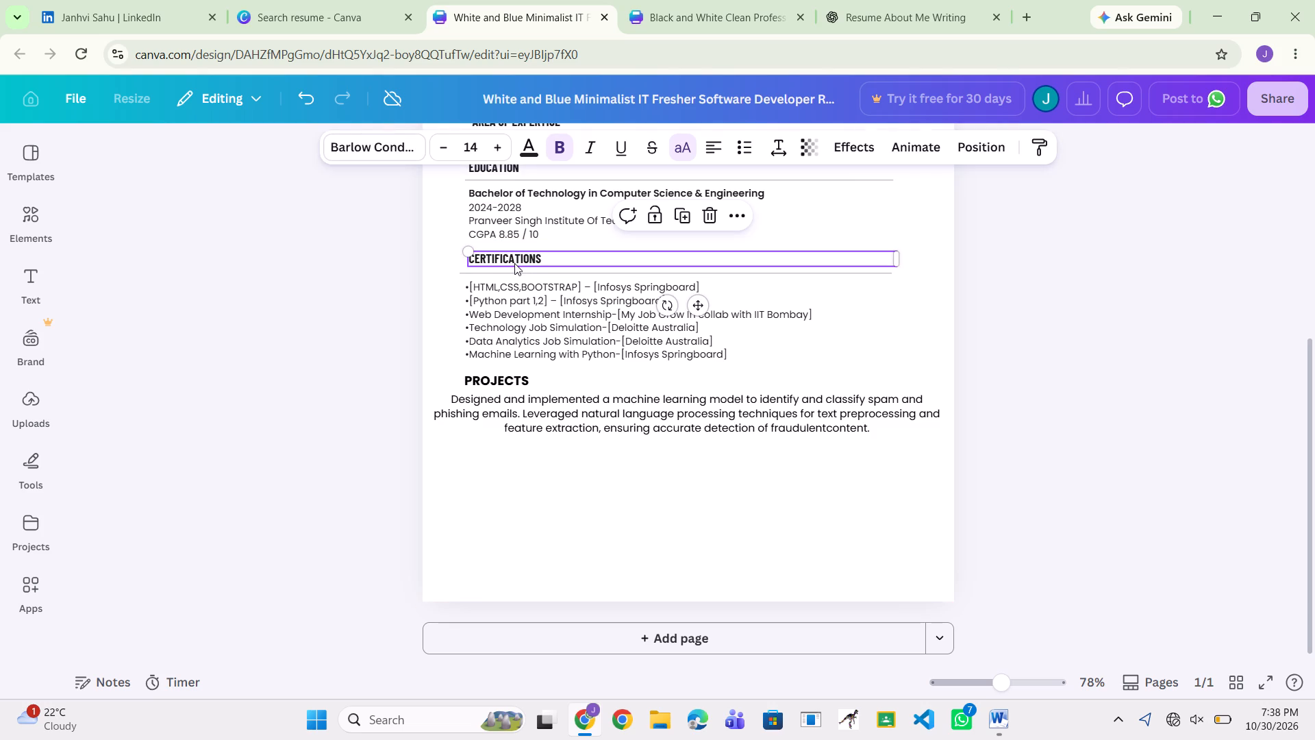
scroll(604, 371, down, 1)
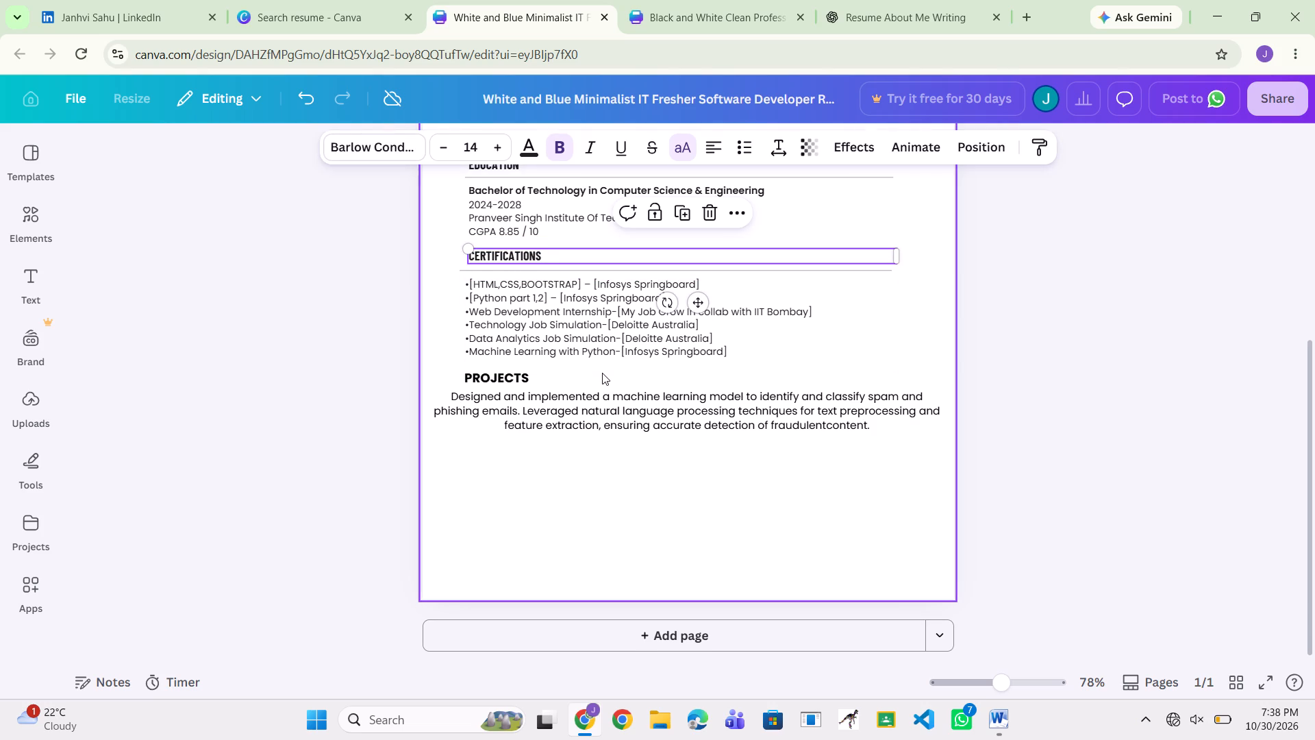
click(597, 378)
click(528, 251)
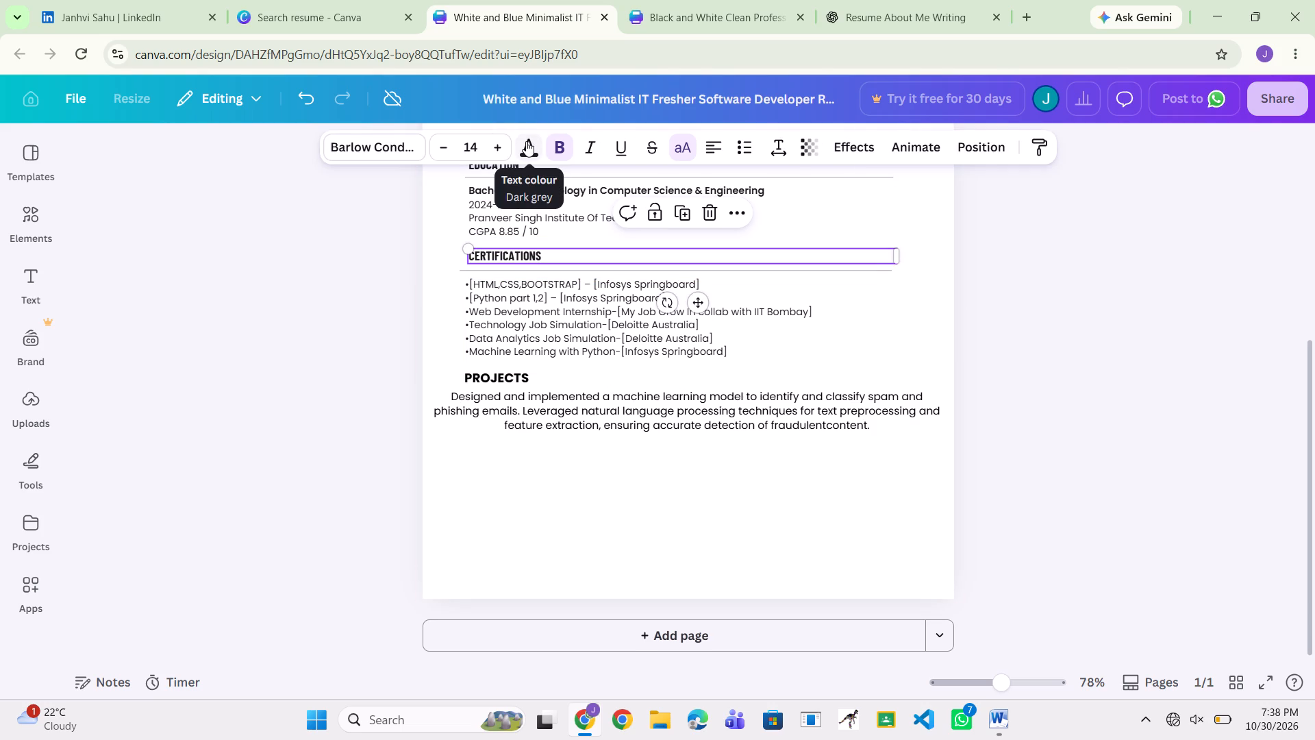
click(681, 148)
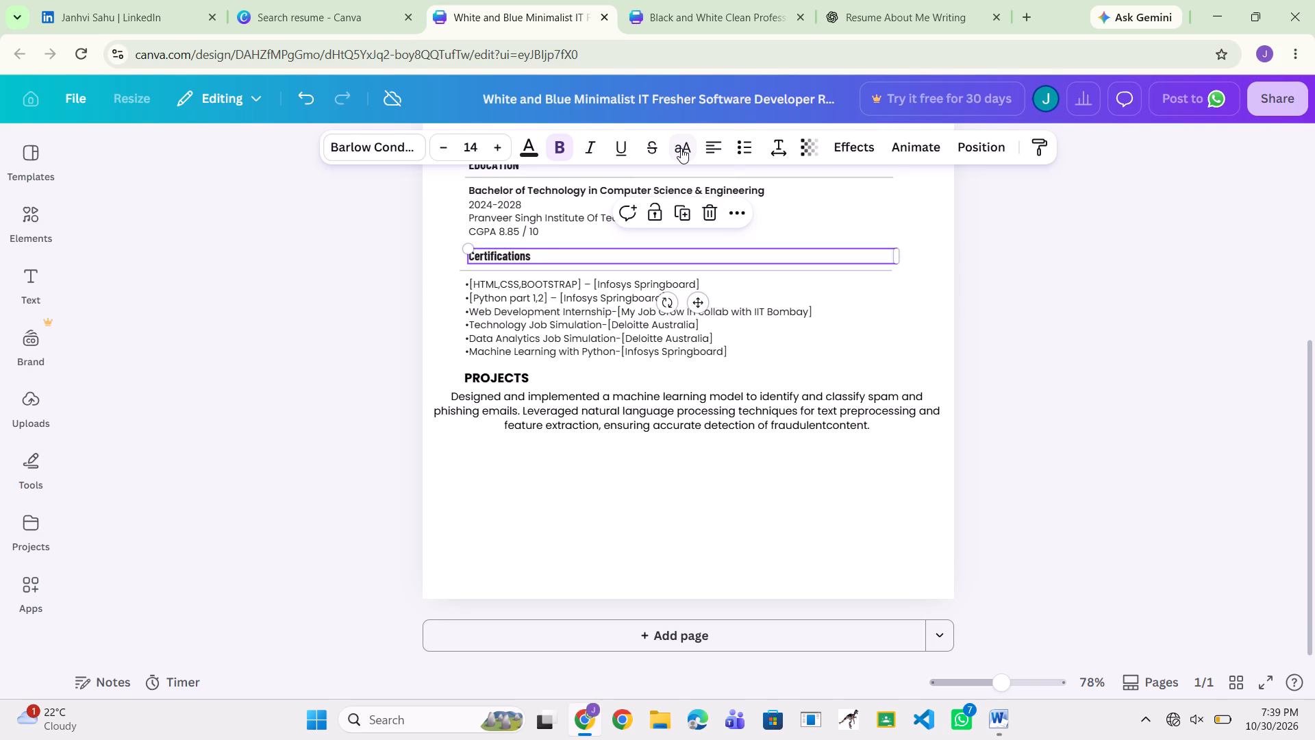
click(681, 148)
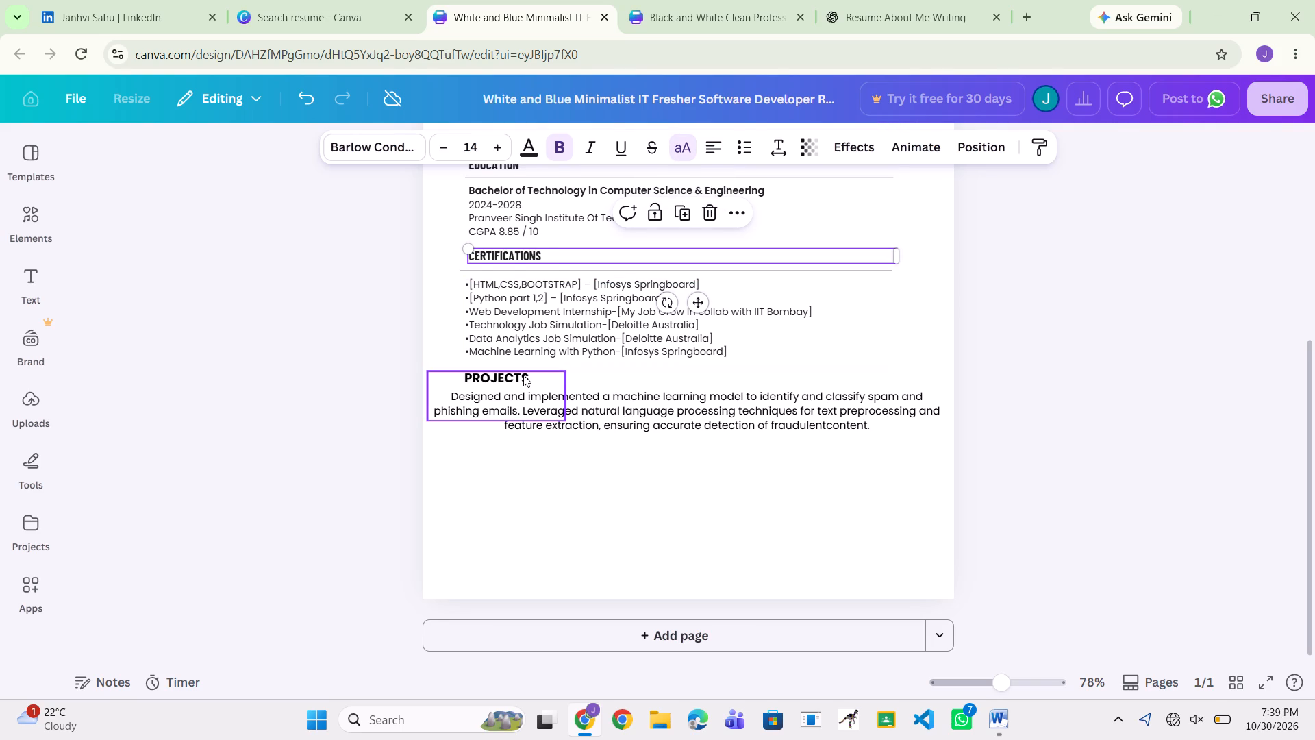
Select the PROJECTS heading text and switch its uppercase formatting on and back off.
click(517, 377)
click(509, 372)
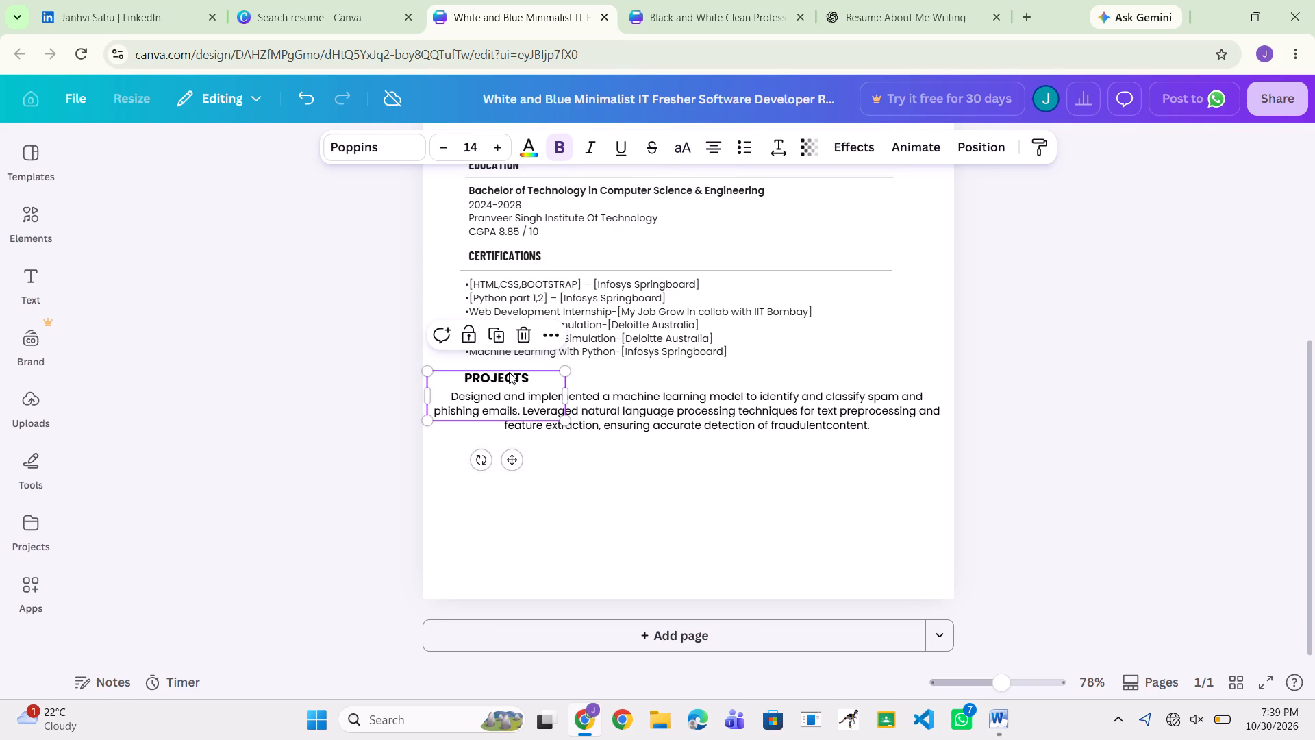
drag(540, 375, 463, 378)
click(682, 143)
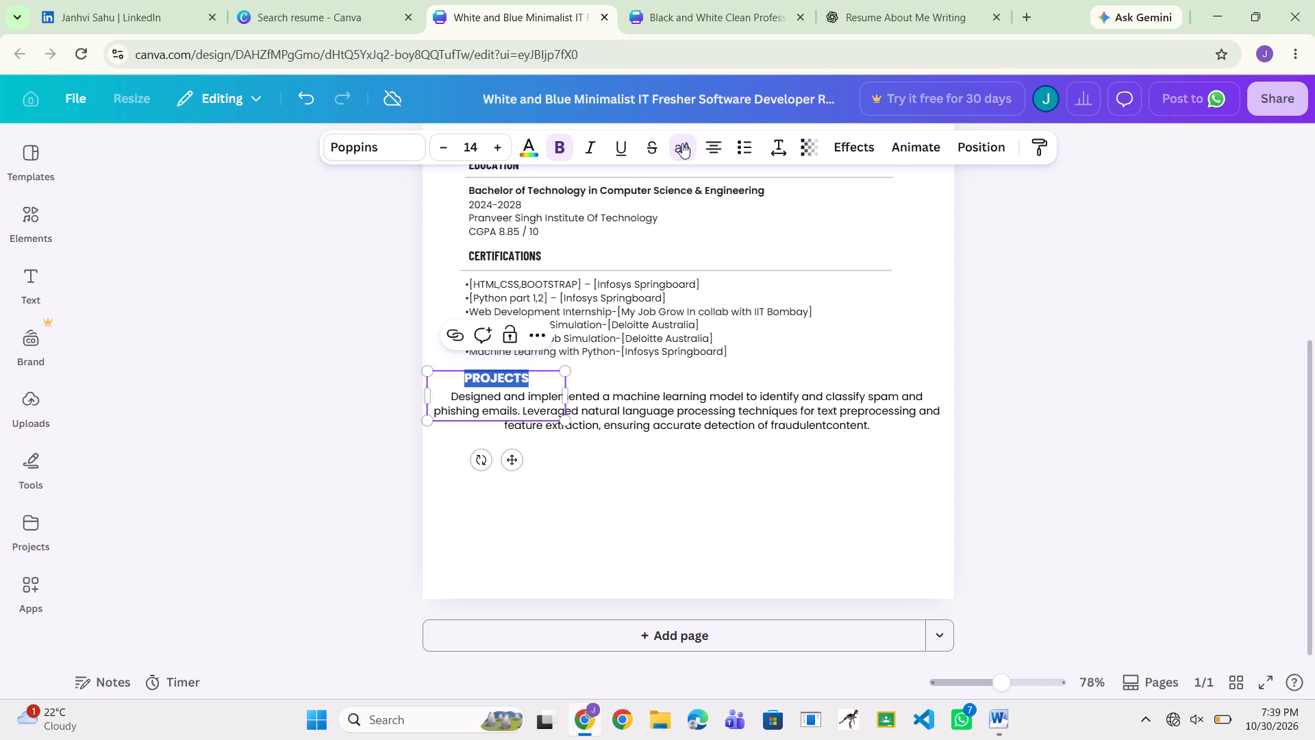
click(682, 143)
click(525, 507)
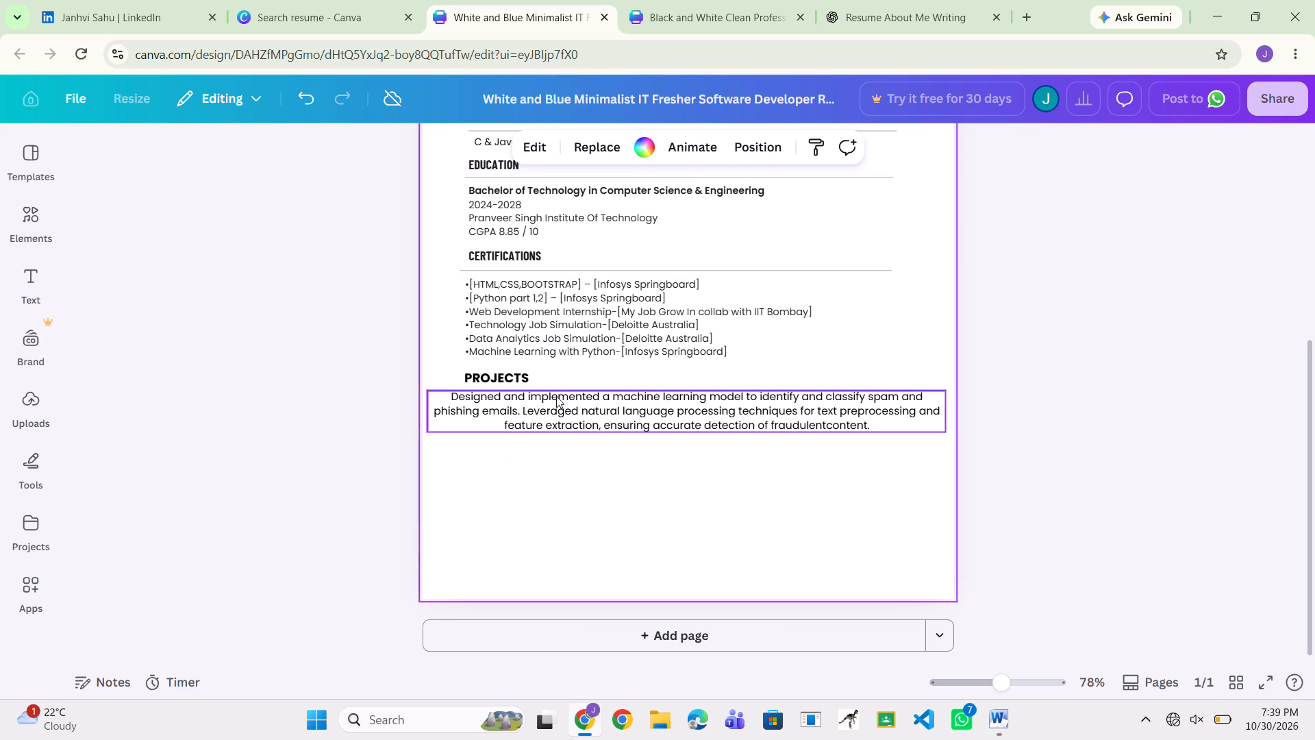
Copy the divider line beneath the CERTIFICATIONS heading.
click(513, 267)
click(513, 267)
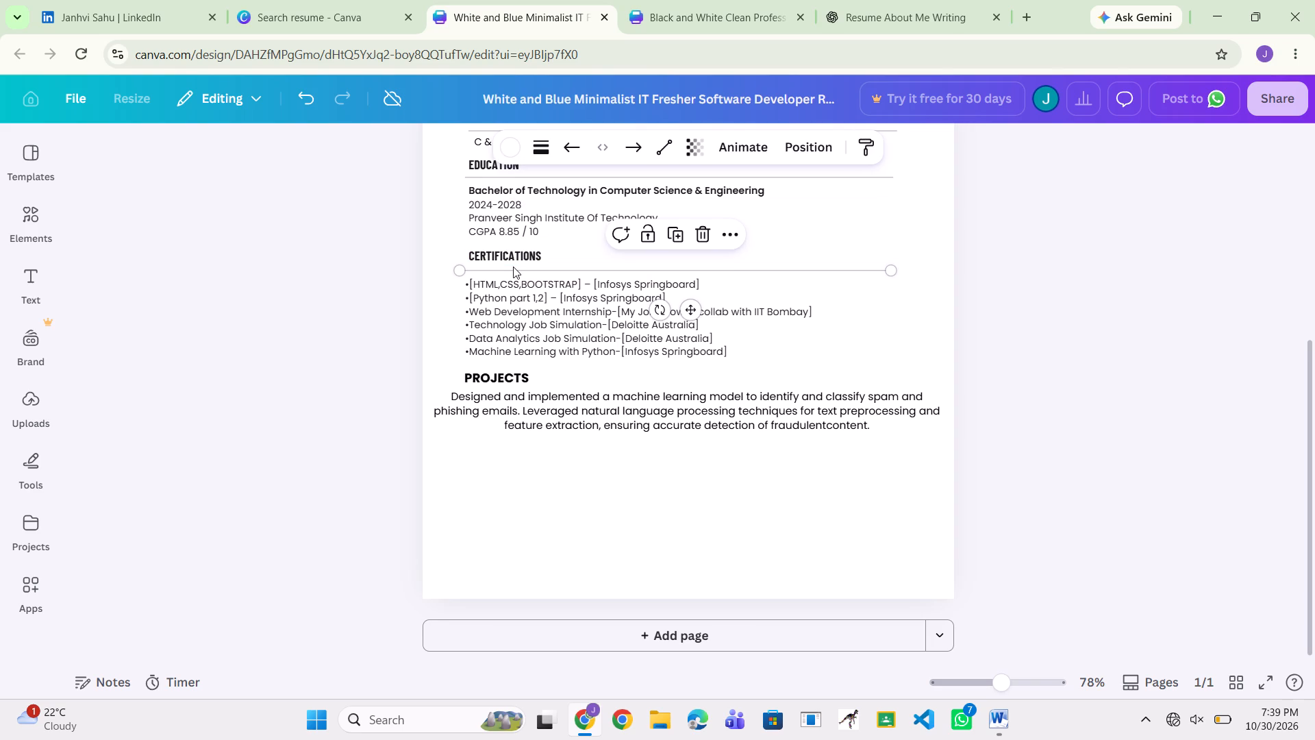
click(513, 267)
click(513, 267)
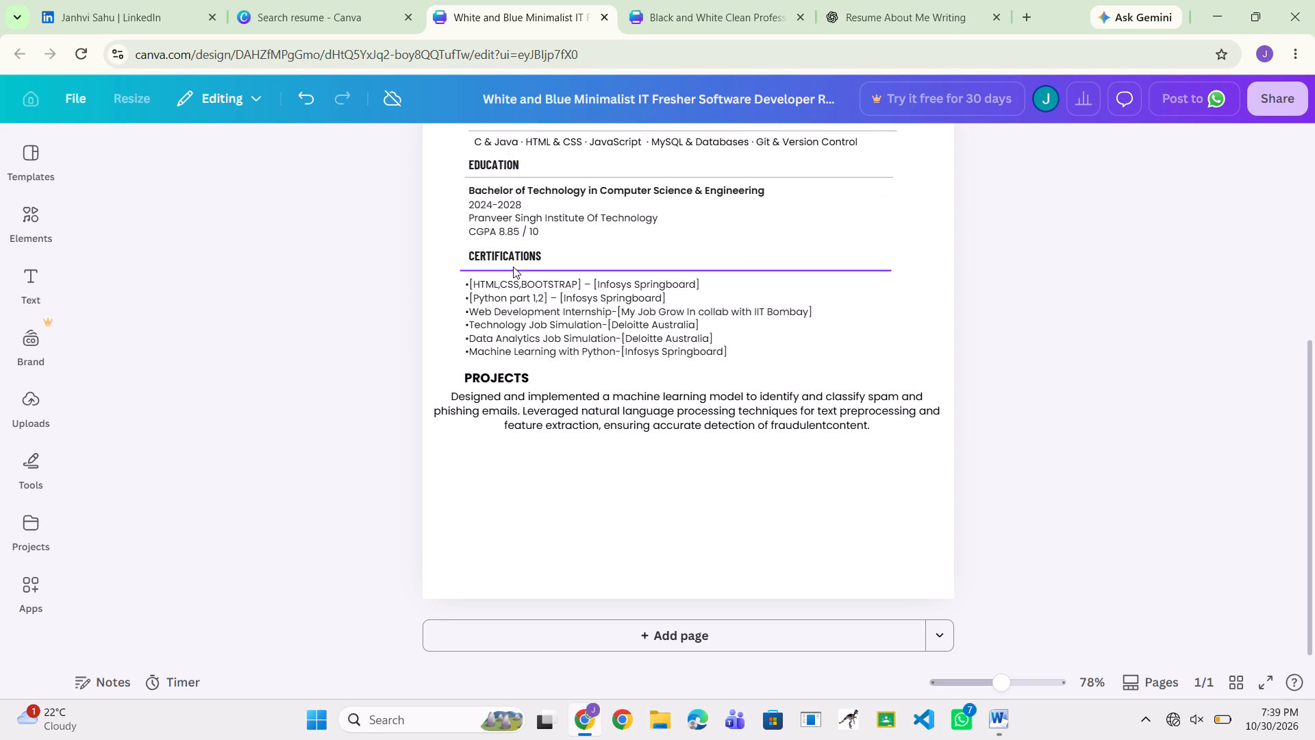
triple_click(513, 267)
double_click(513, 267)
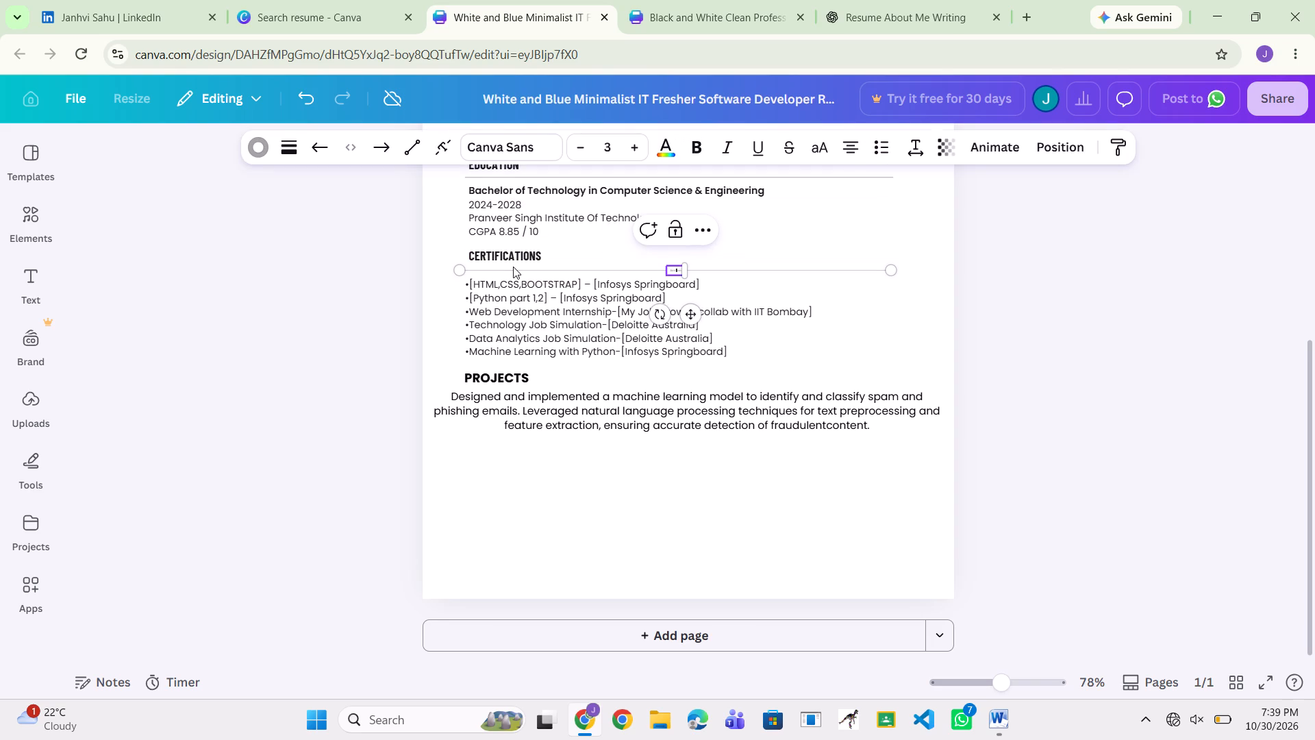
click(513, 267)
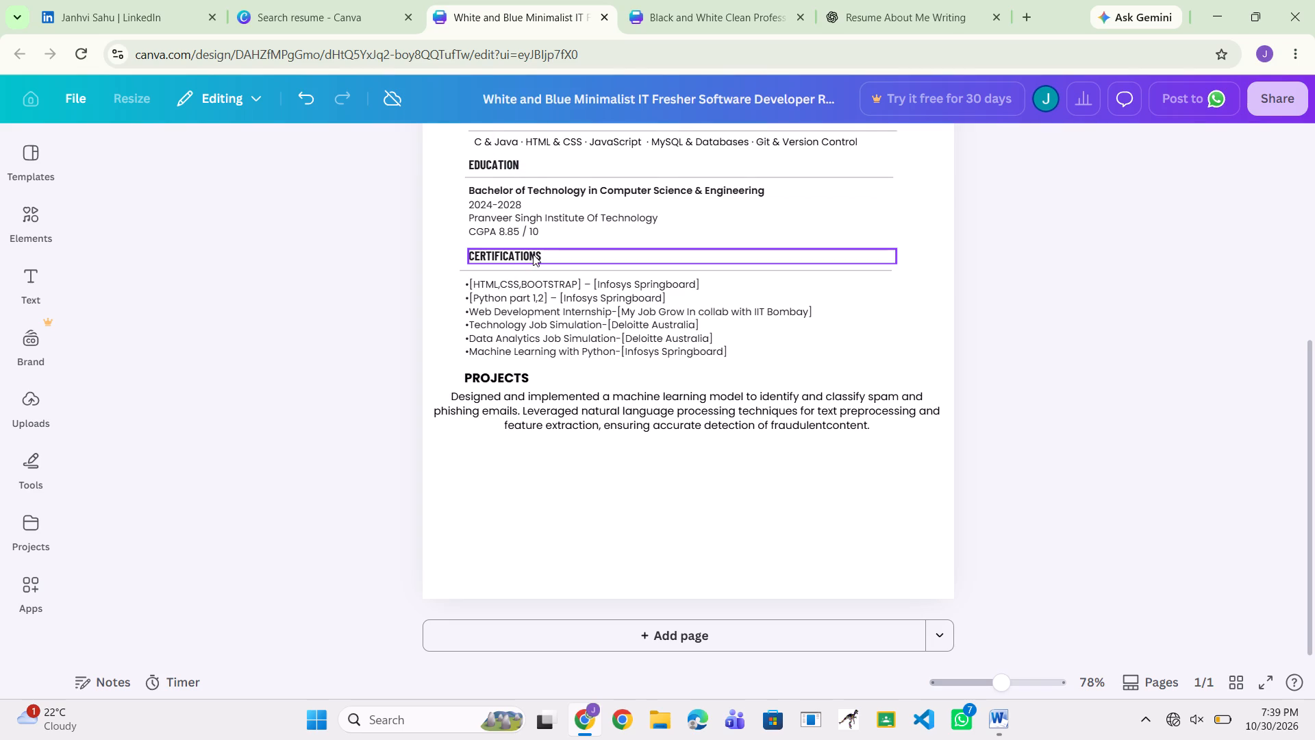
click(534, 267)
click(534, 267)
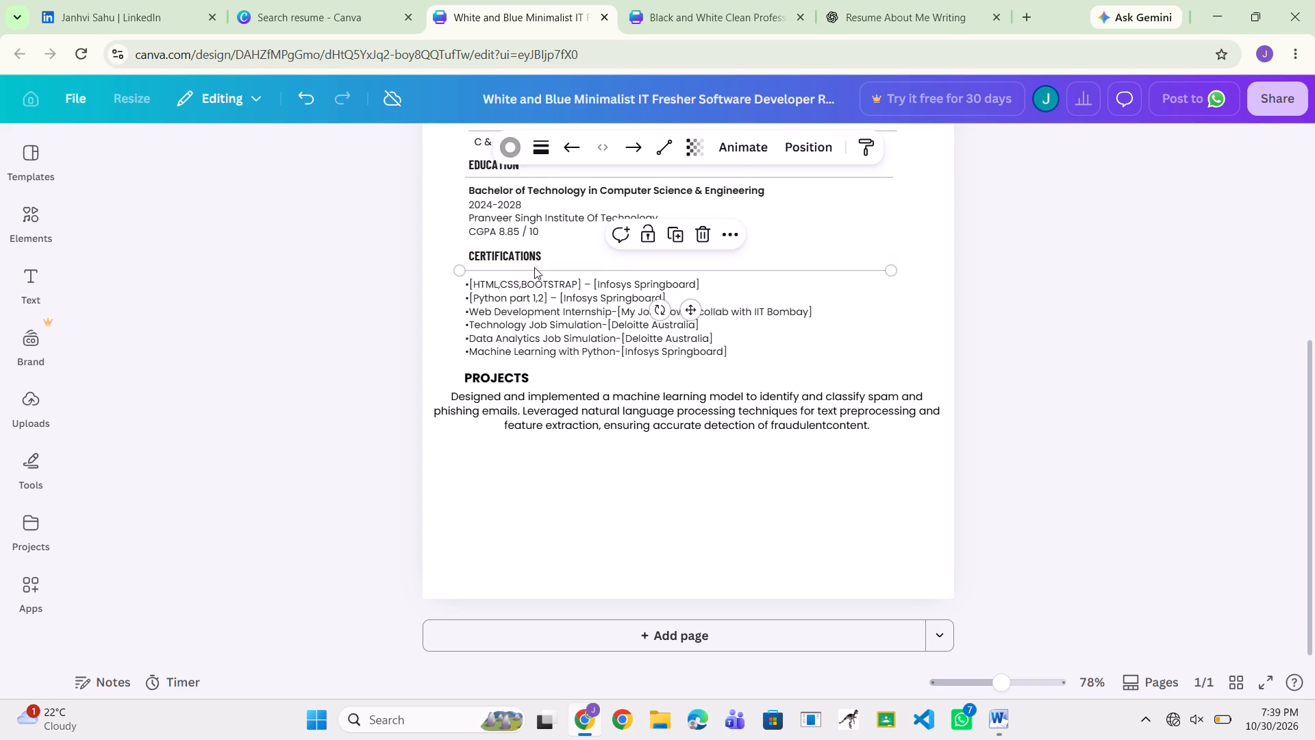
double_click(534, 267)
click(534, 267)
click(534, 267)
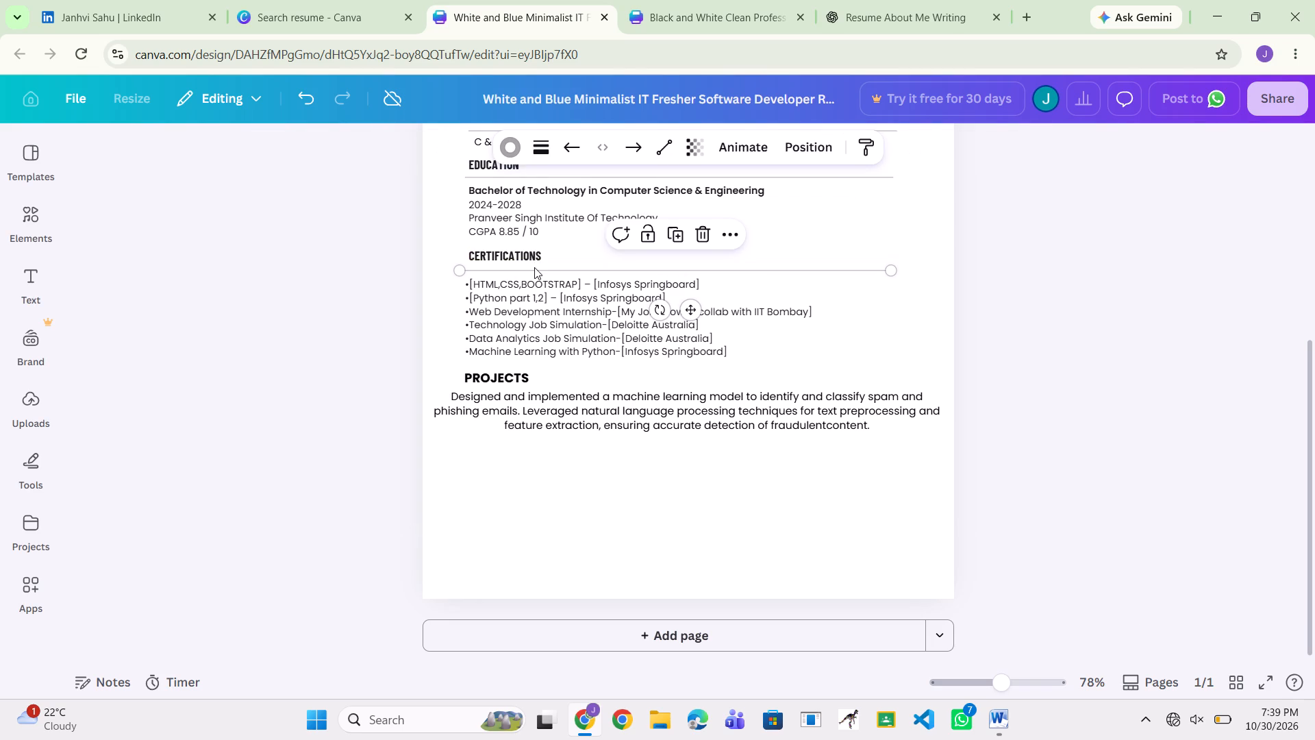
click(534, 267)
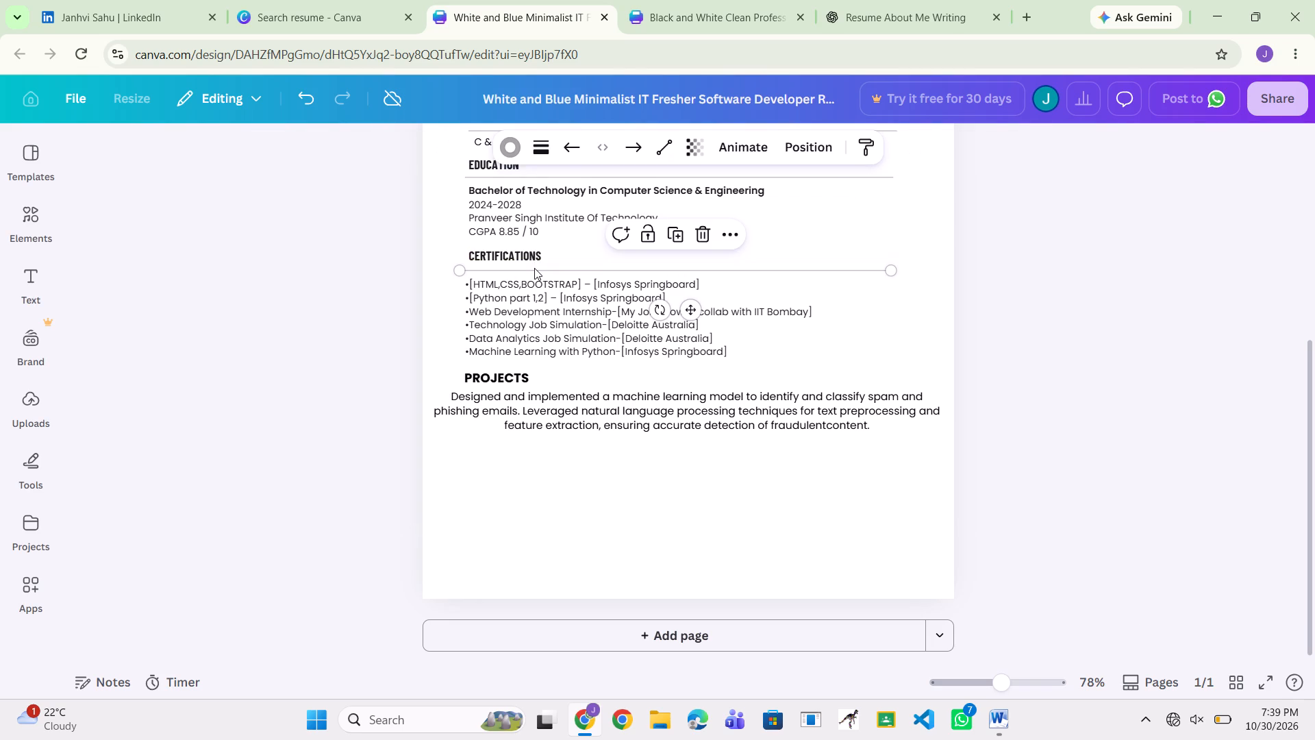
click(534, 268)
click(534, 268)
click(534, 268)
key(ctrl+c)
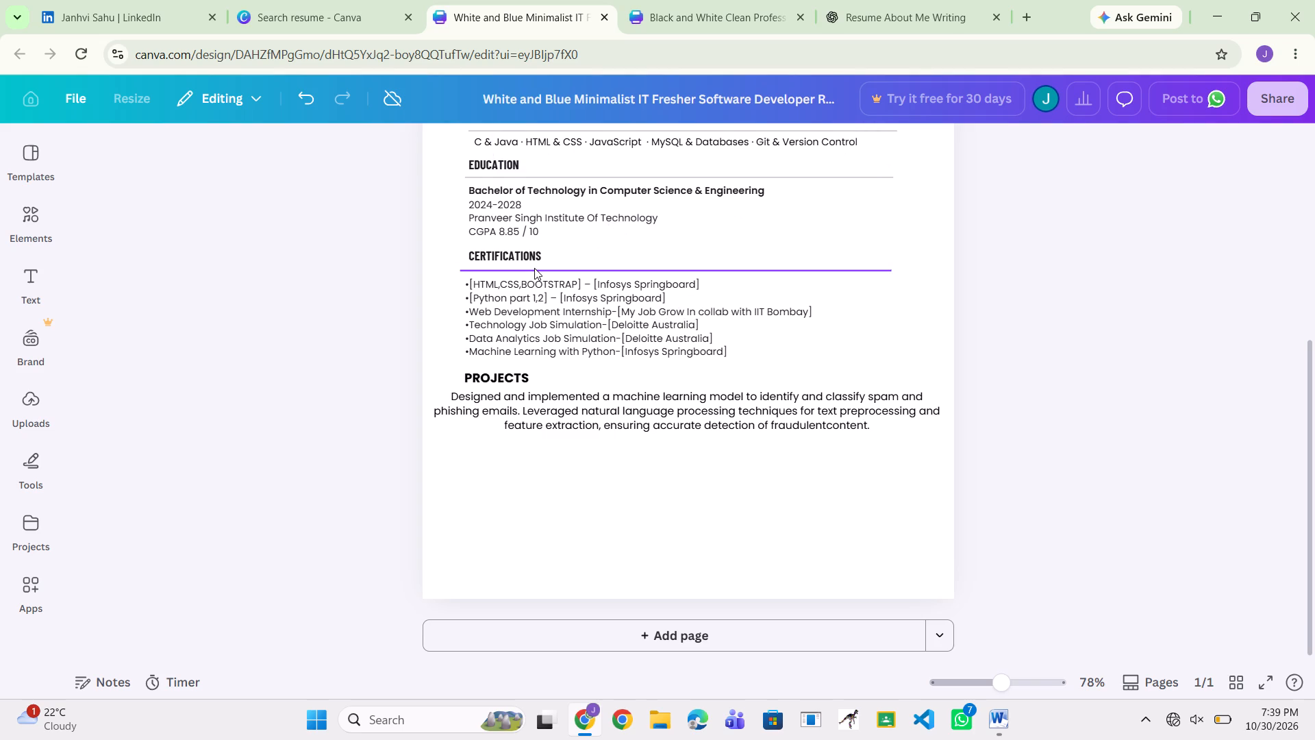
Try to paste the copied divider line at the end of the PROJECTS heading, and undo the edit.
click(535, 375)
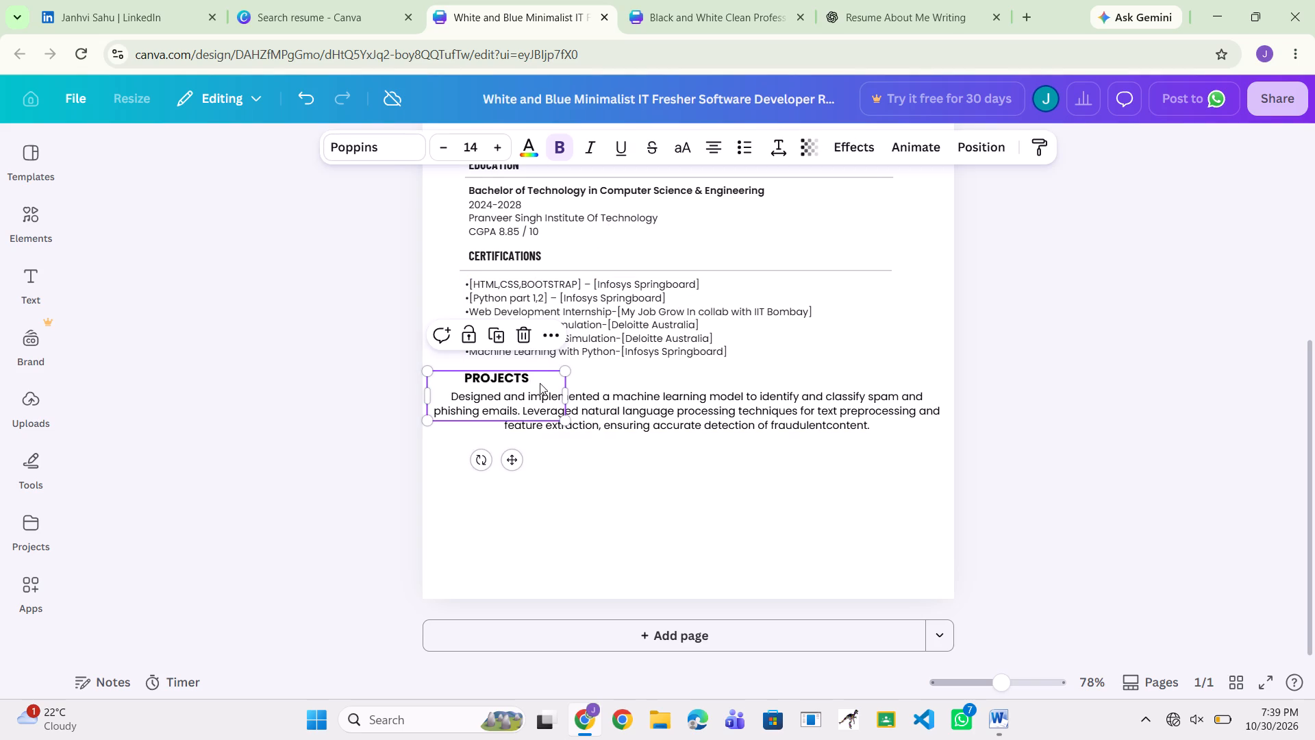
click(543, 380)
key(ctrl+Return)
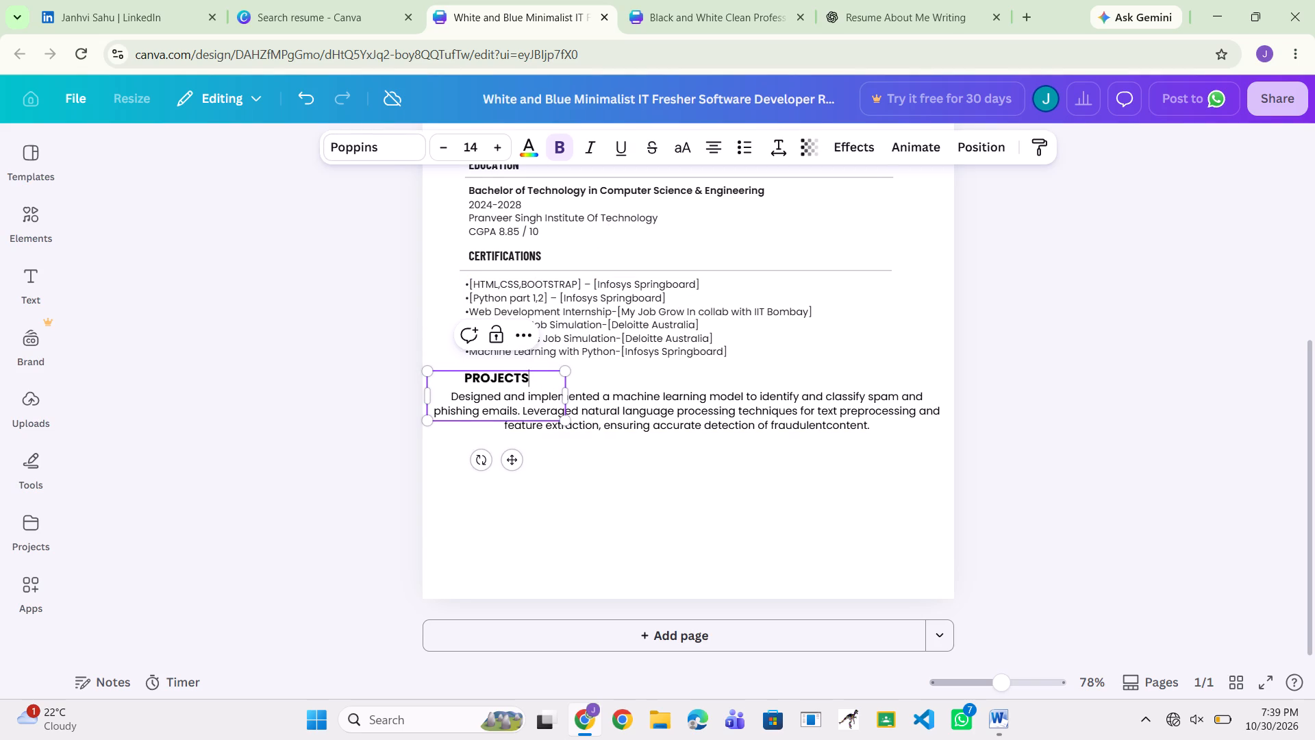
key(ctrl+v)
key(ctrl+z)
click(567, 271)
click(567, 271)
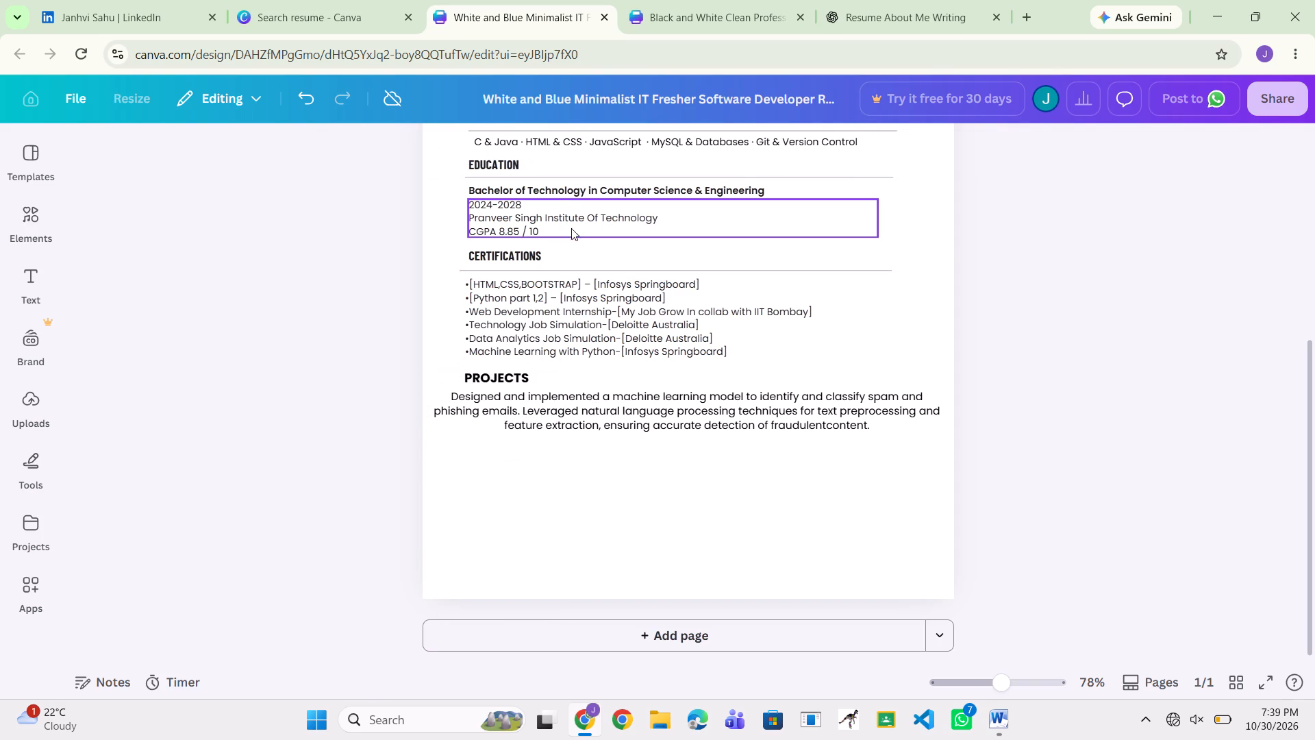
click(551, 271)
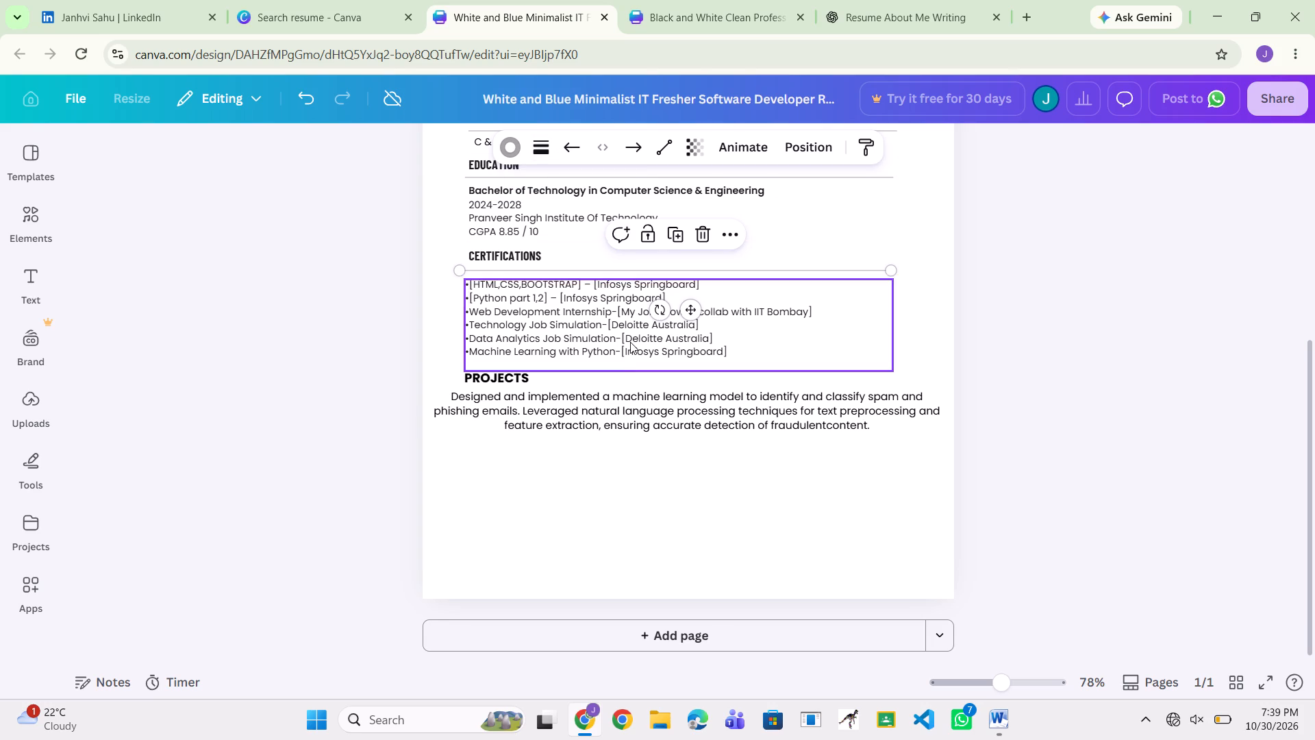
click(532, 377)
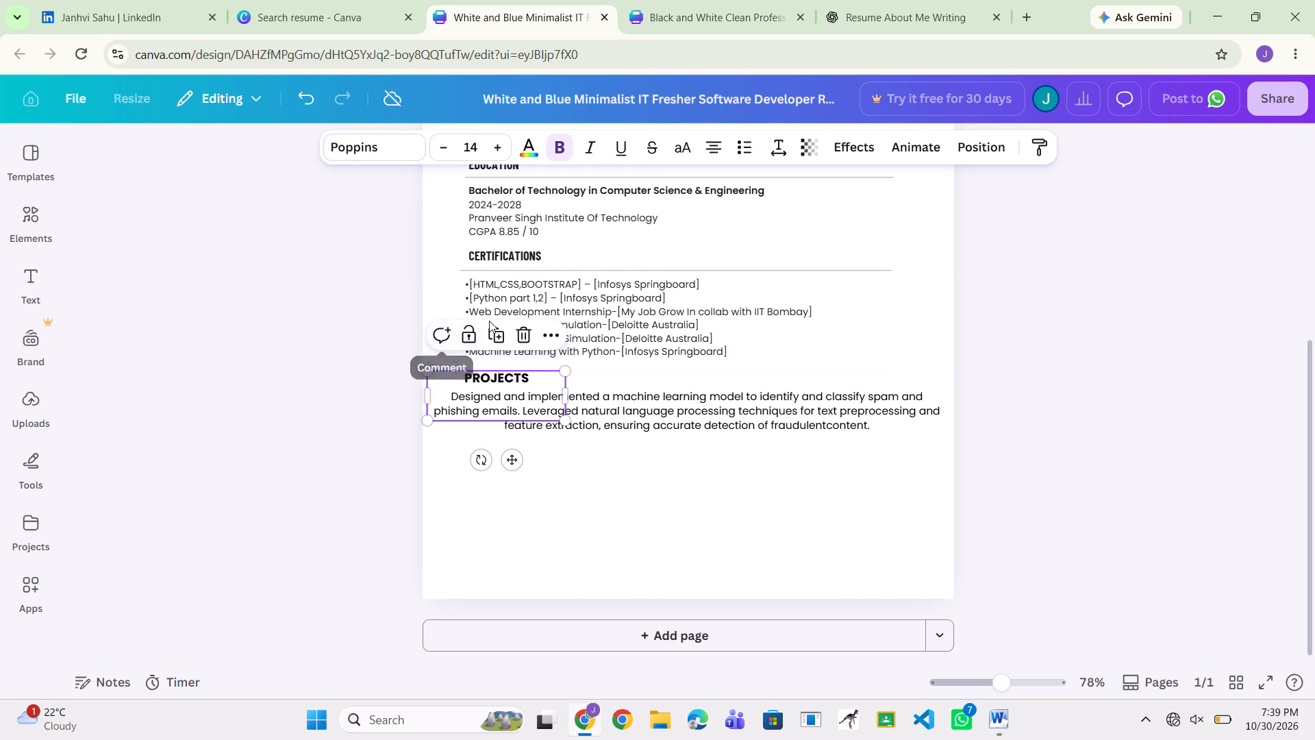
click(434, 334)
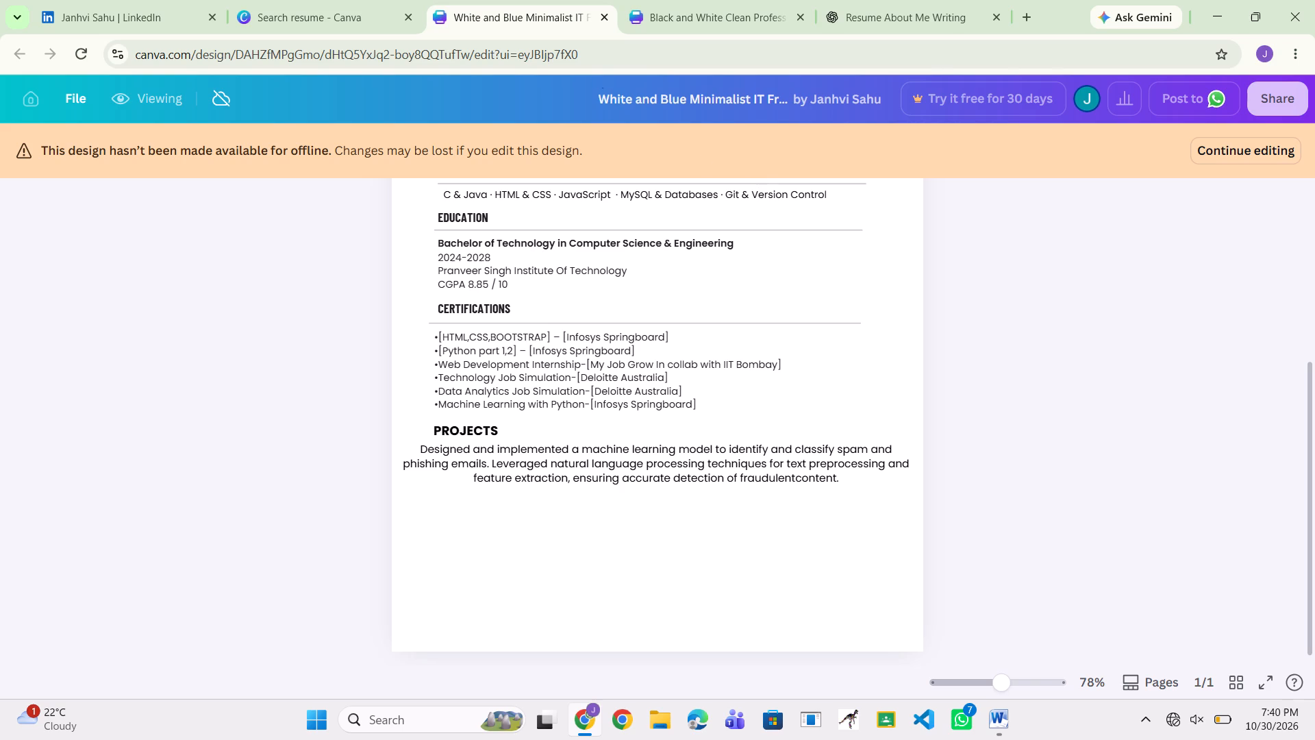
Check the available Wi-Fi networks and get the computer back online through the vivo T3 5G network.
click(1177, 717)
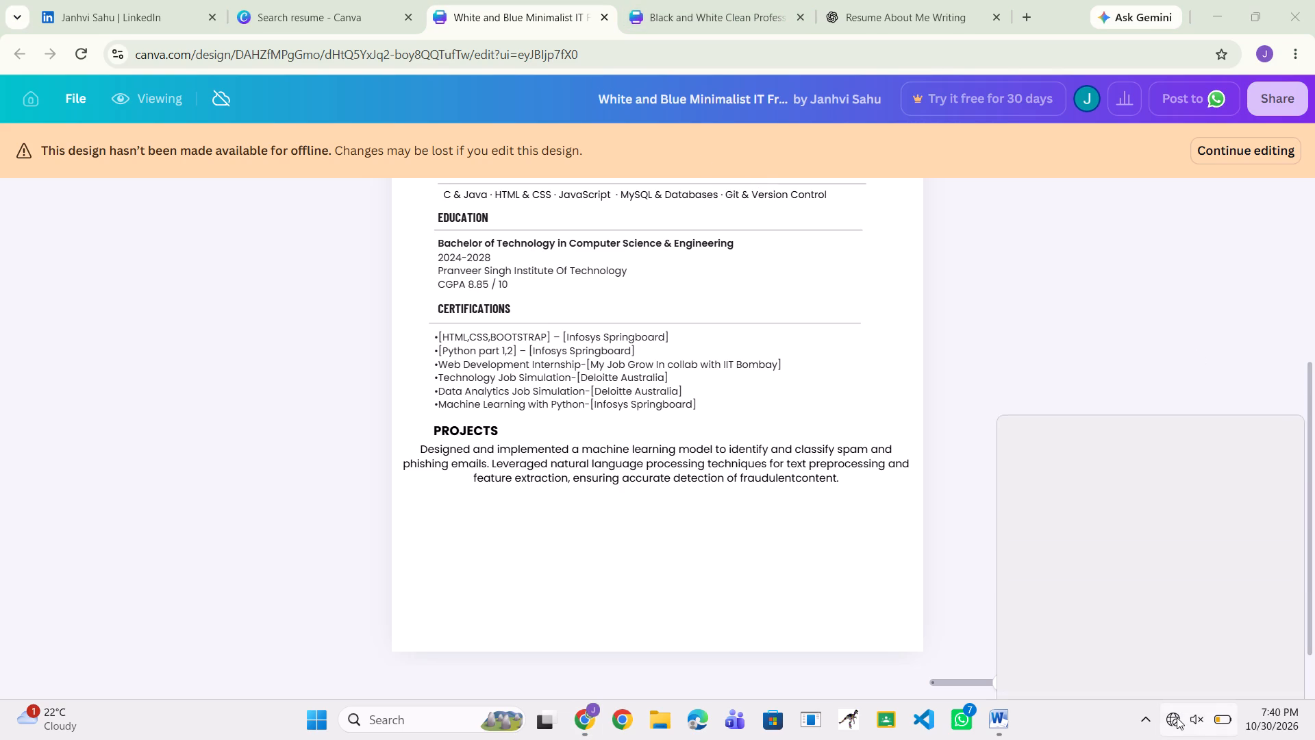
click(1075, 404)
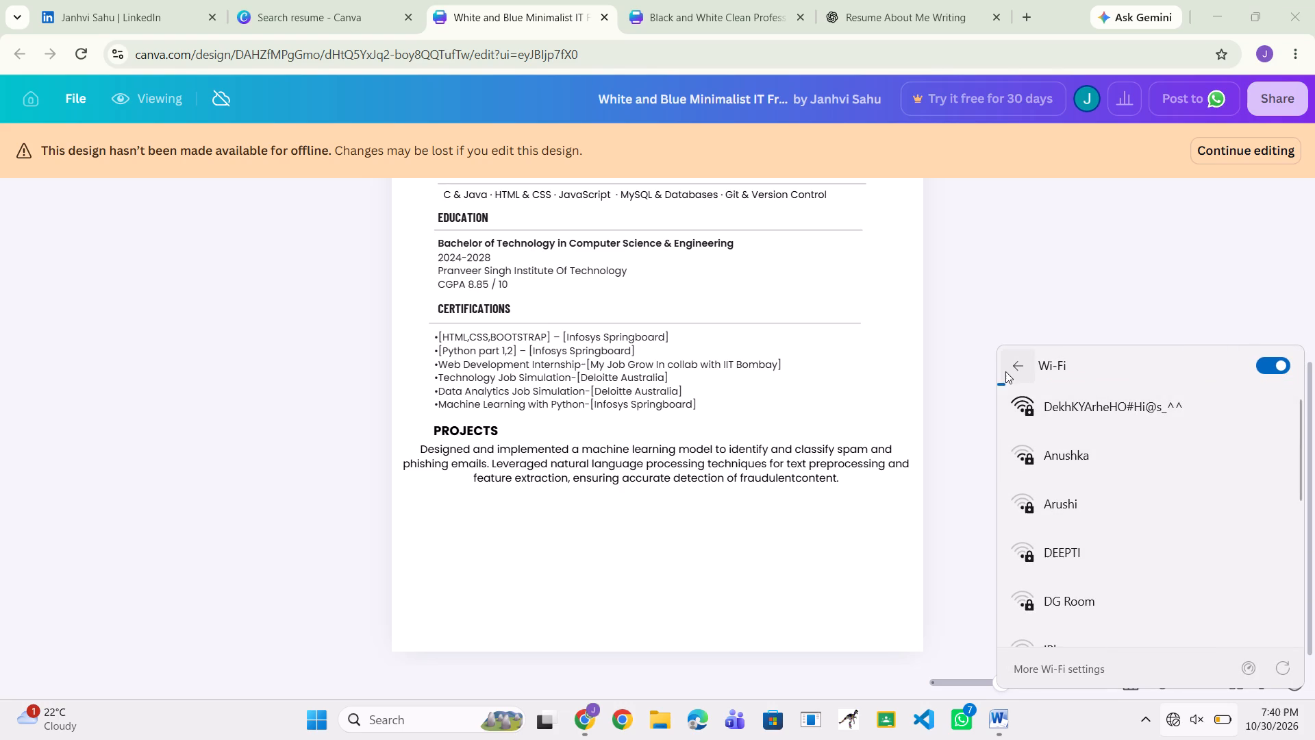
click(1005, 371)
click(1066, 394)
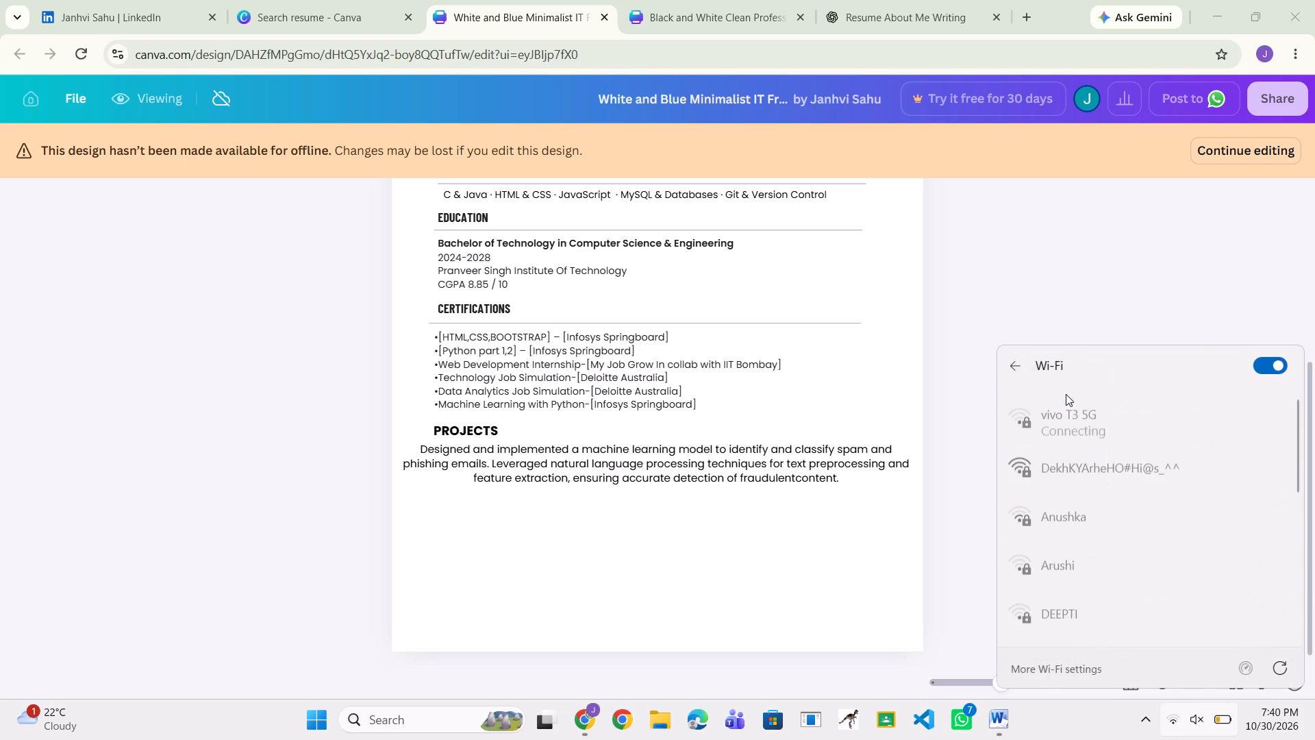
click(987, 321)
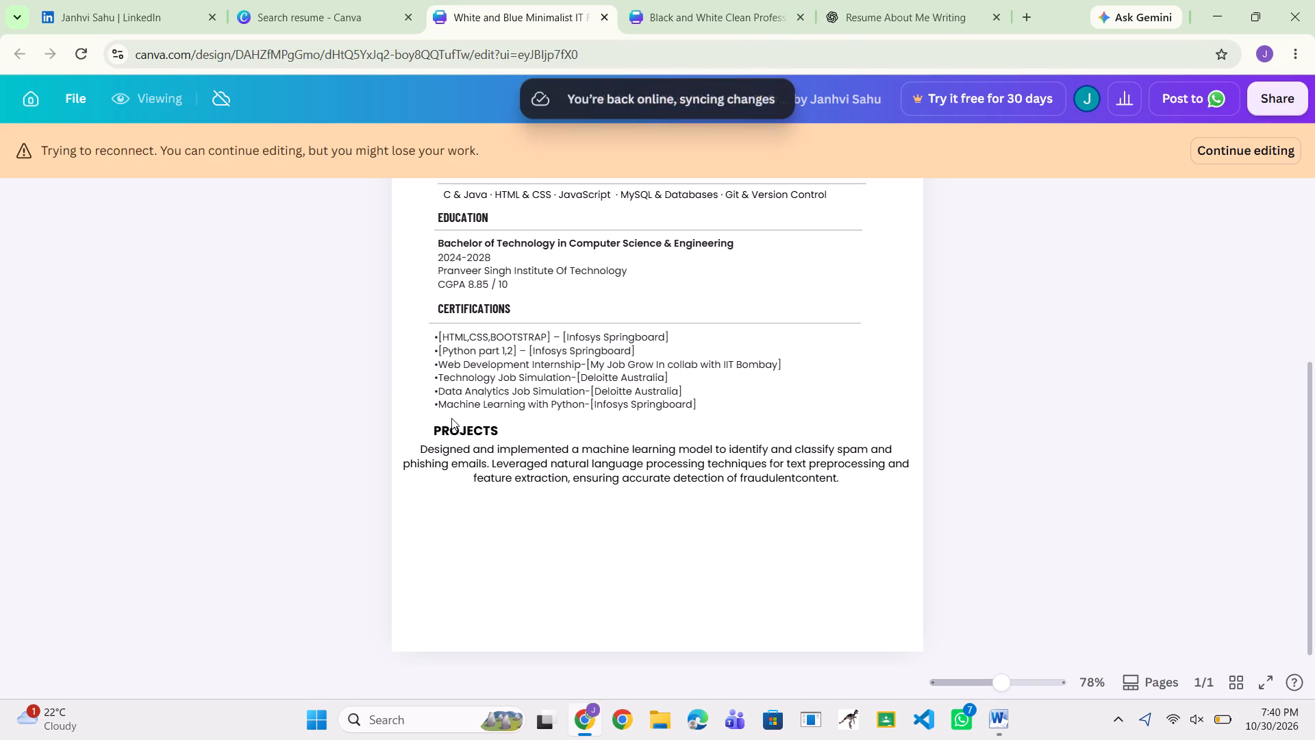
Return to editing the resume and select the PROJECTS heading text box below the certifications list.
click(501, 438)
click(507, 434)
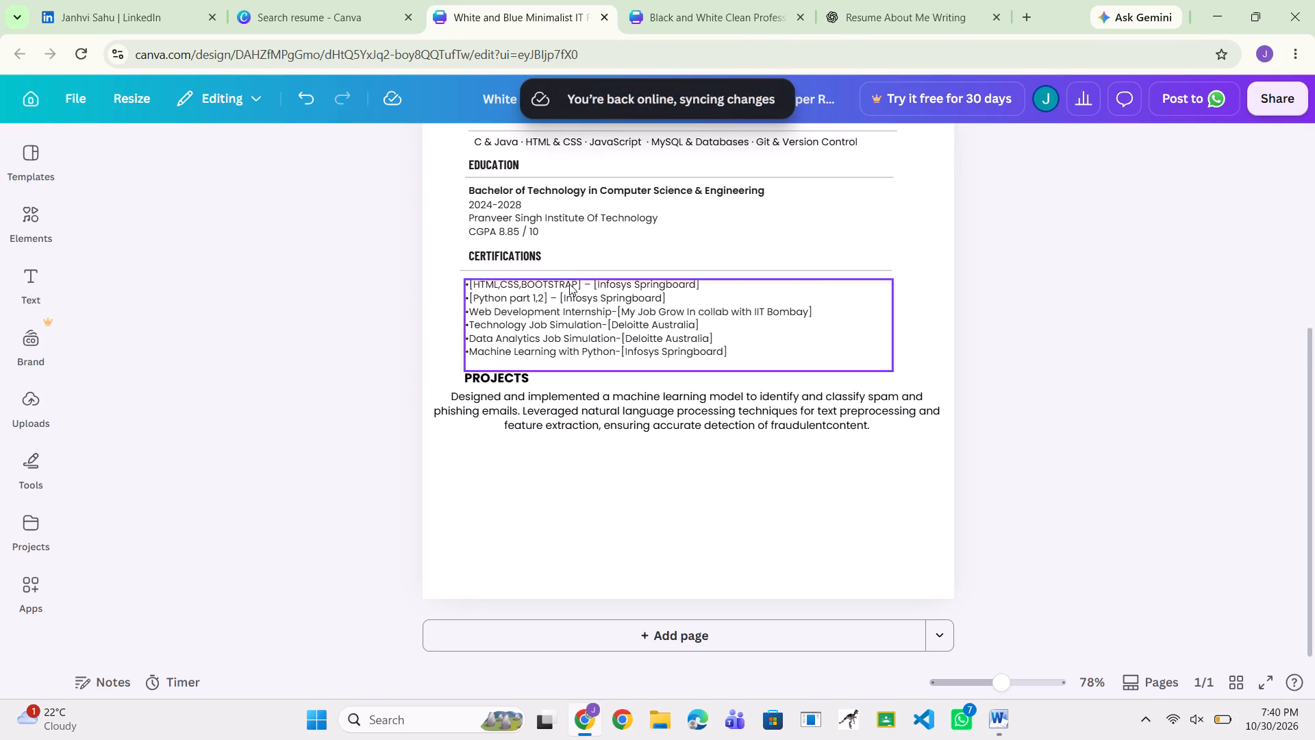
click(538, 371)
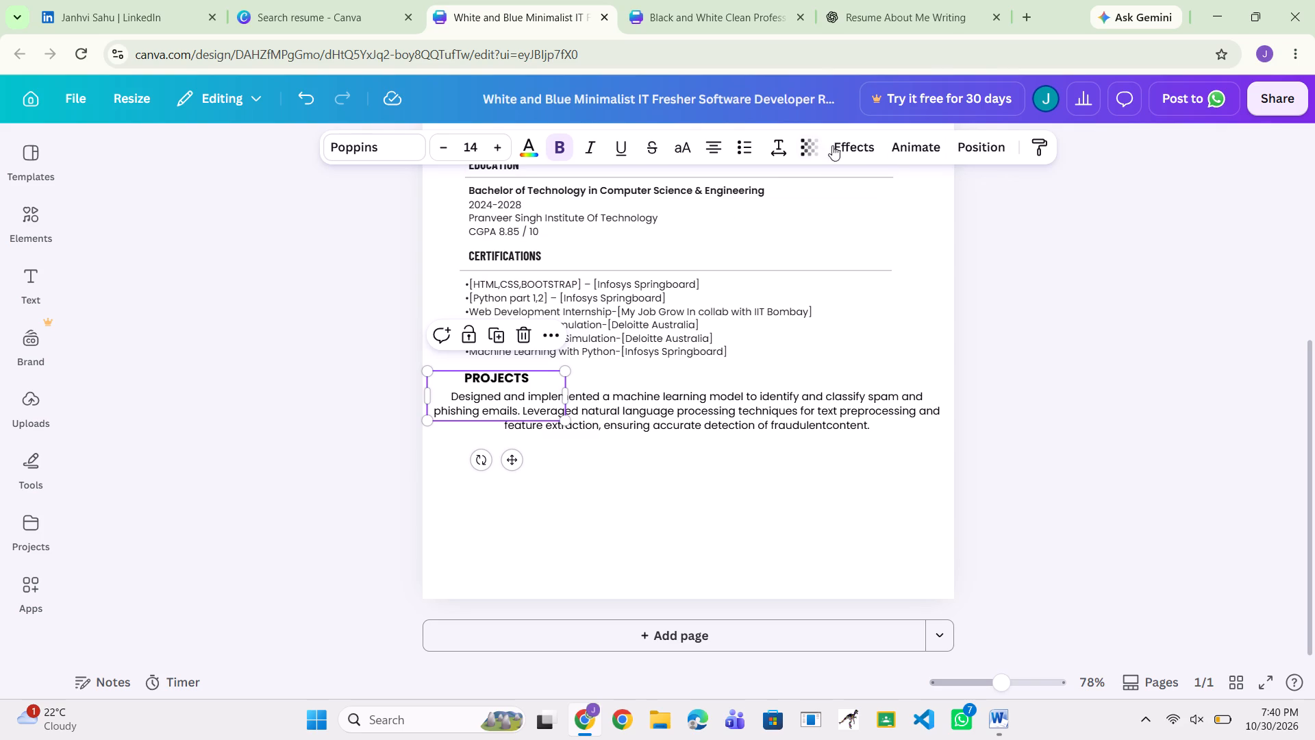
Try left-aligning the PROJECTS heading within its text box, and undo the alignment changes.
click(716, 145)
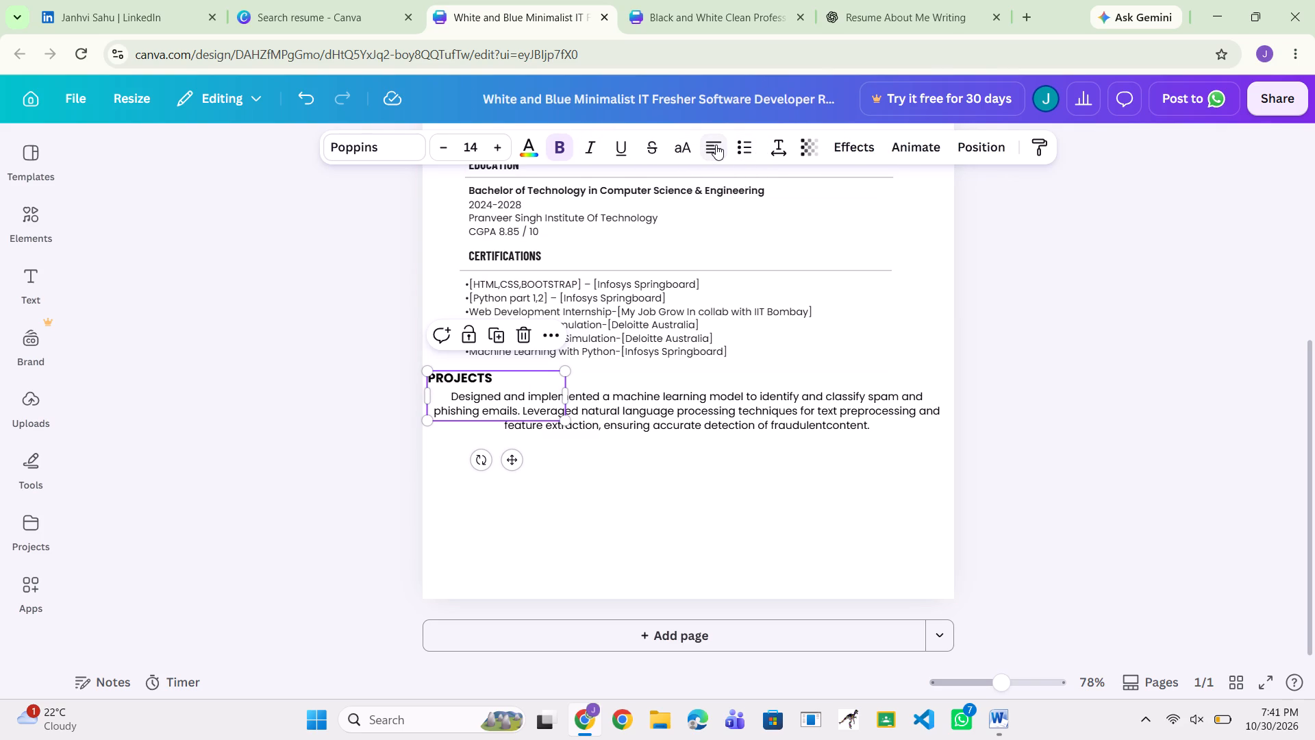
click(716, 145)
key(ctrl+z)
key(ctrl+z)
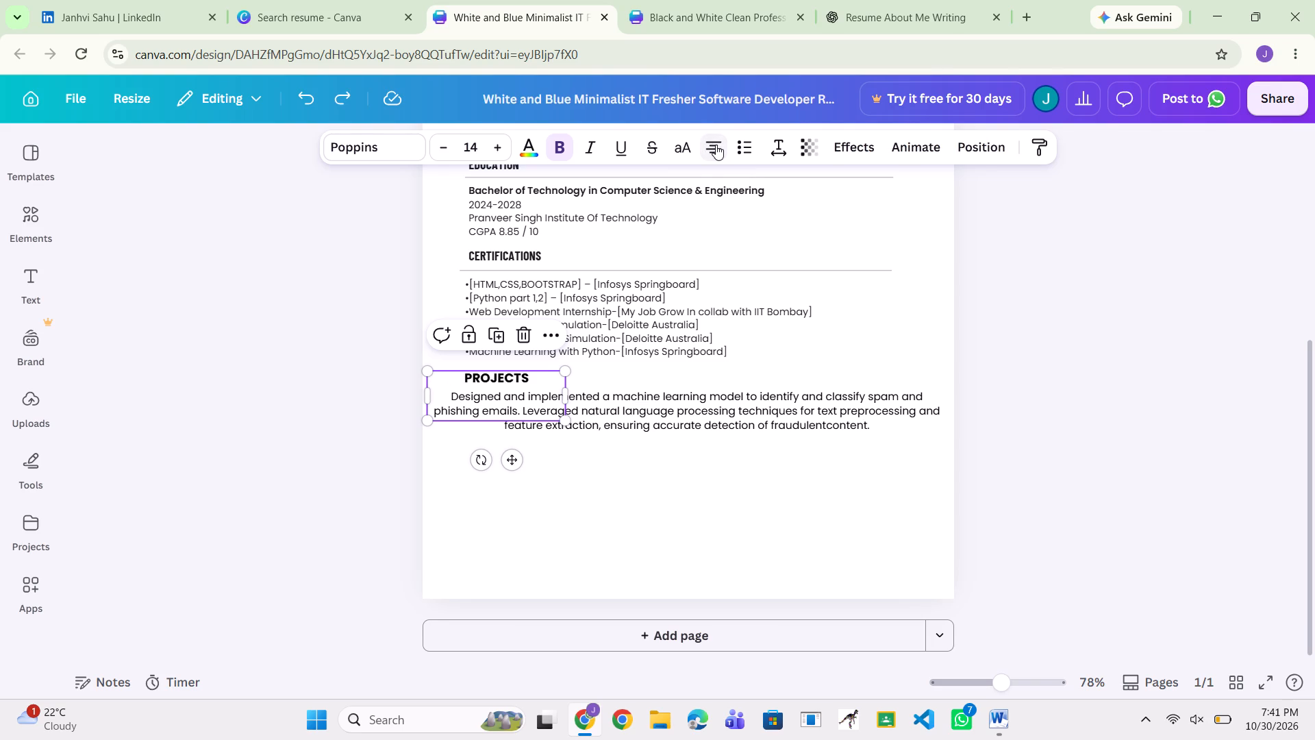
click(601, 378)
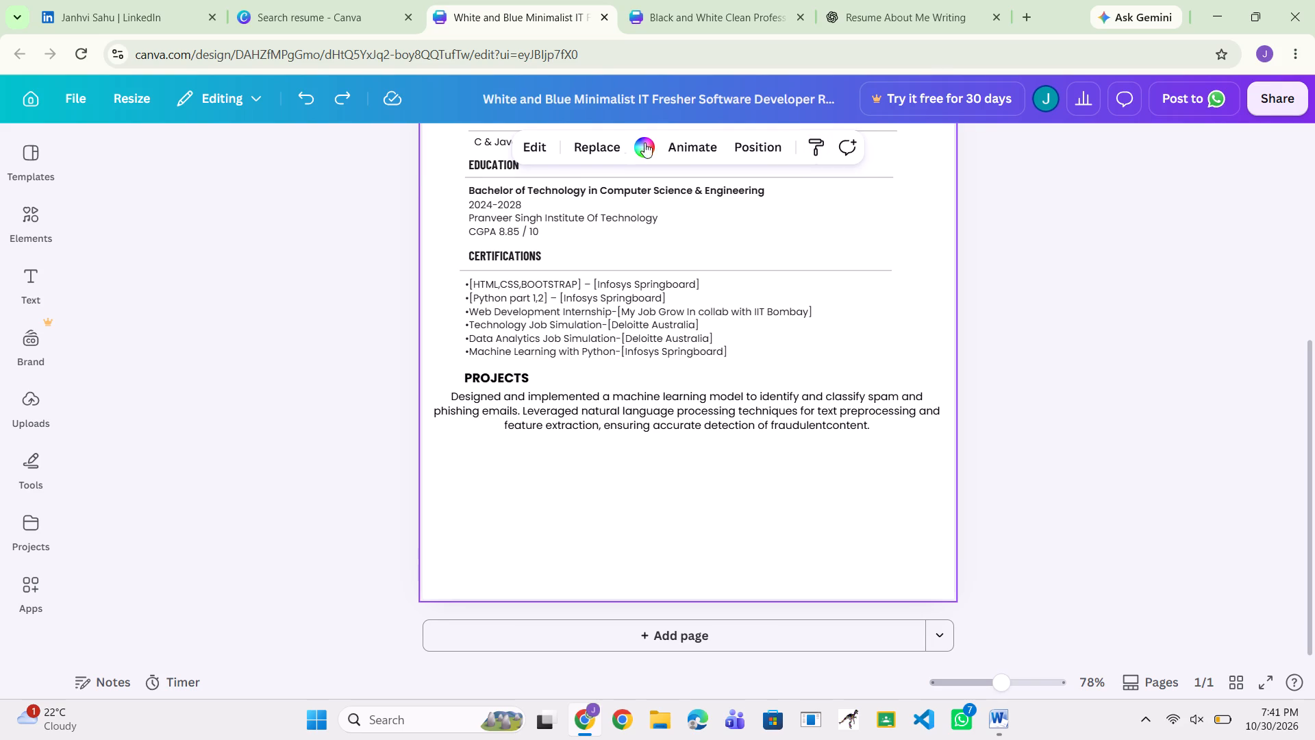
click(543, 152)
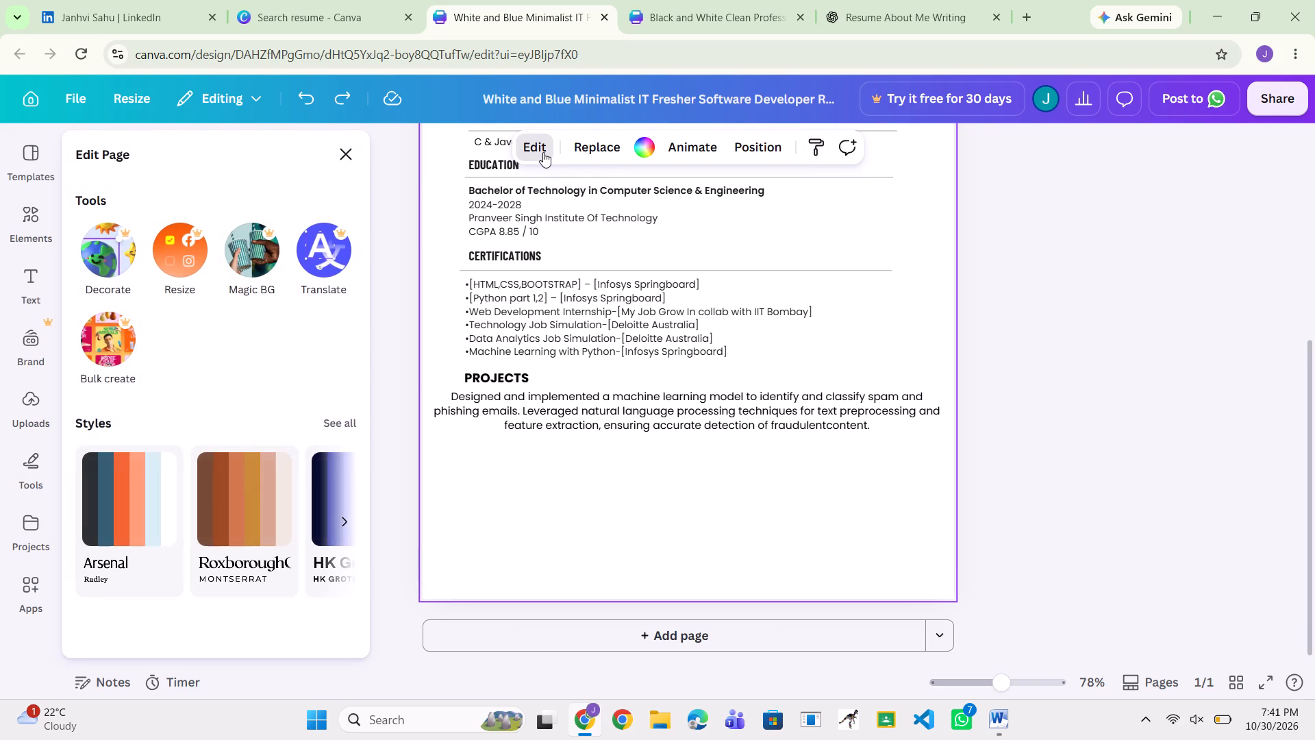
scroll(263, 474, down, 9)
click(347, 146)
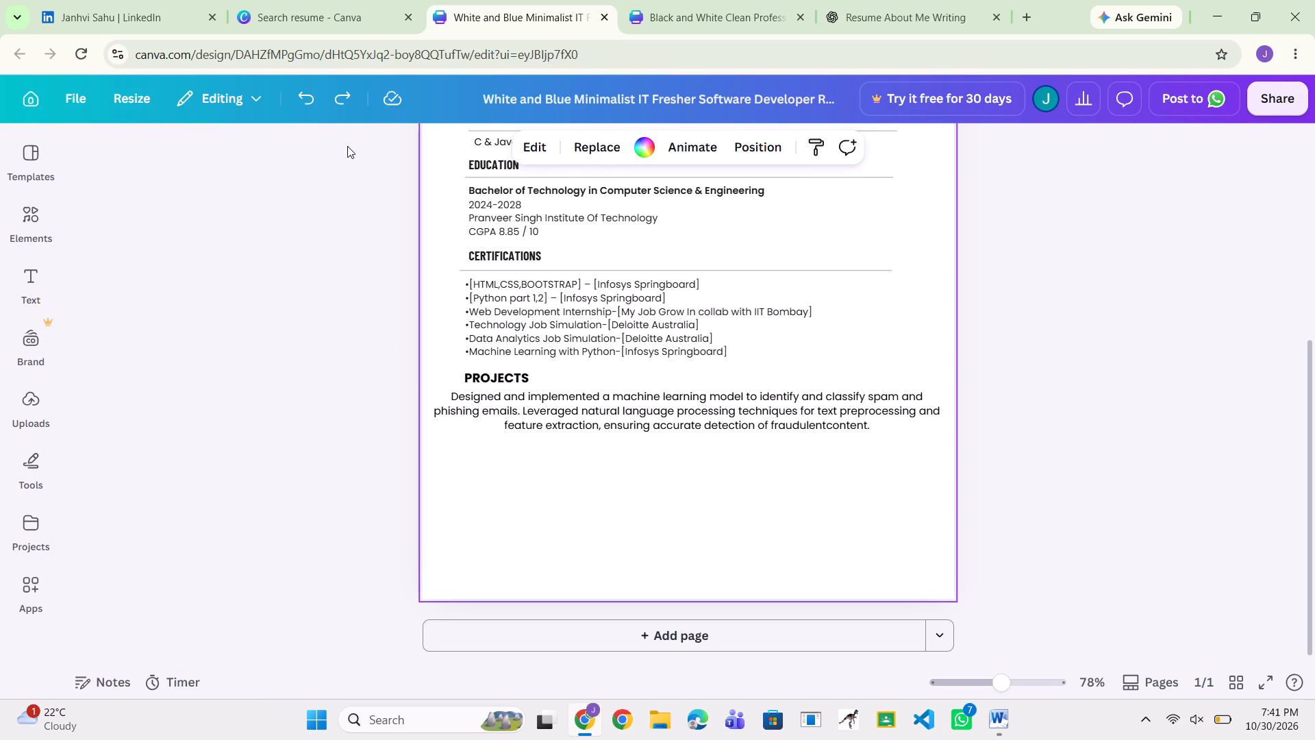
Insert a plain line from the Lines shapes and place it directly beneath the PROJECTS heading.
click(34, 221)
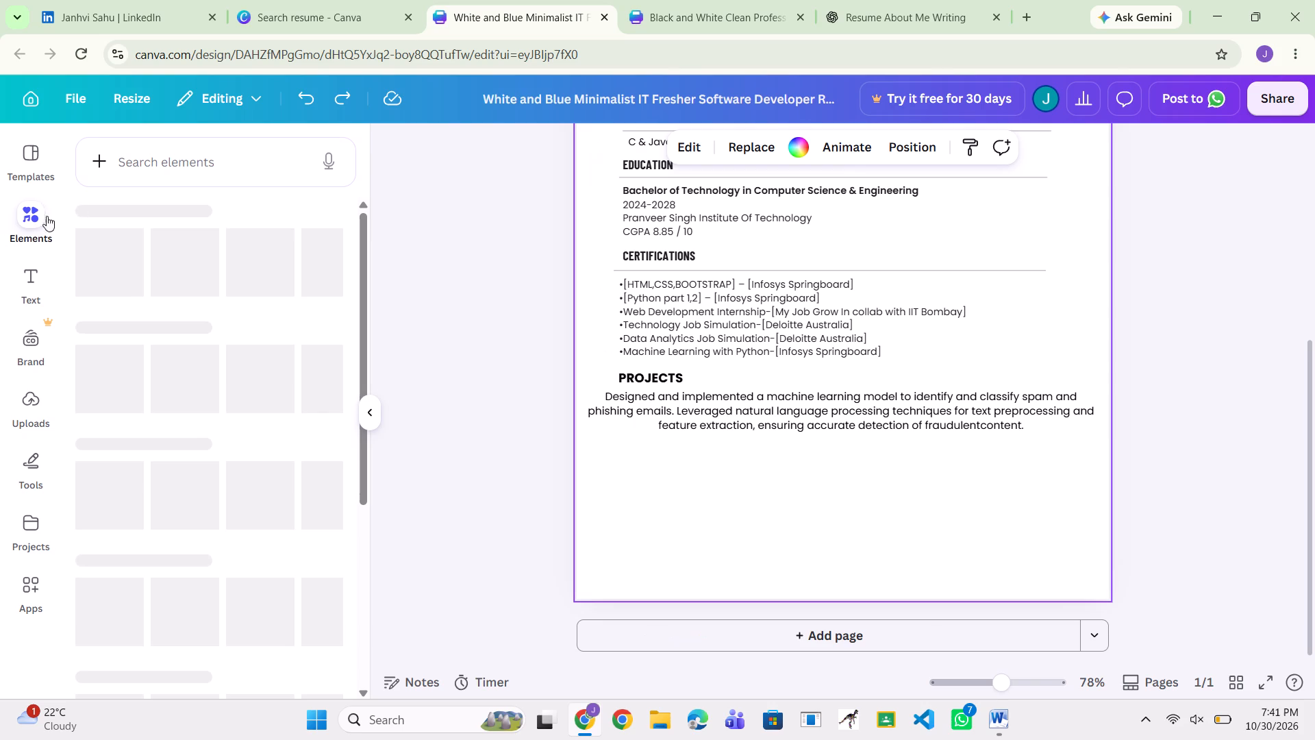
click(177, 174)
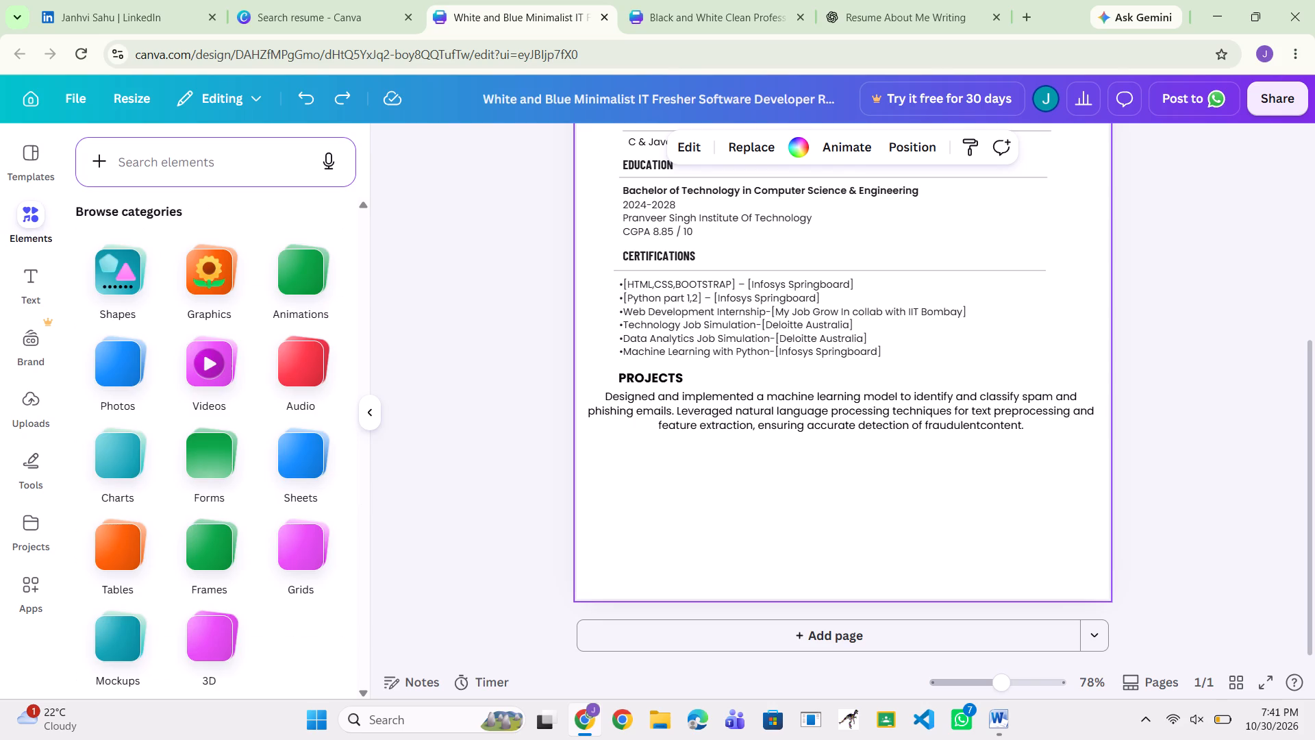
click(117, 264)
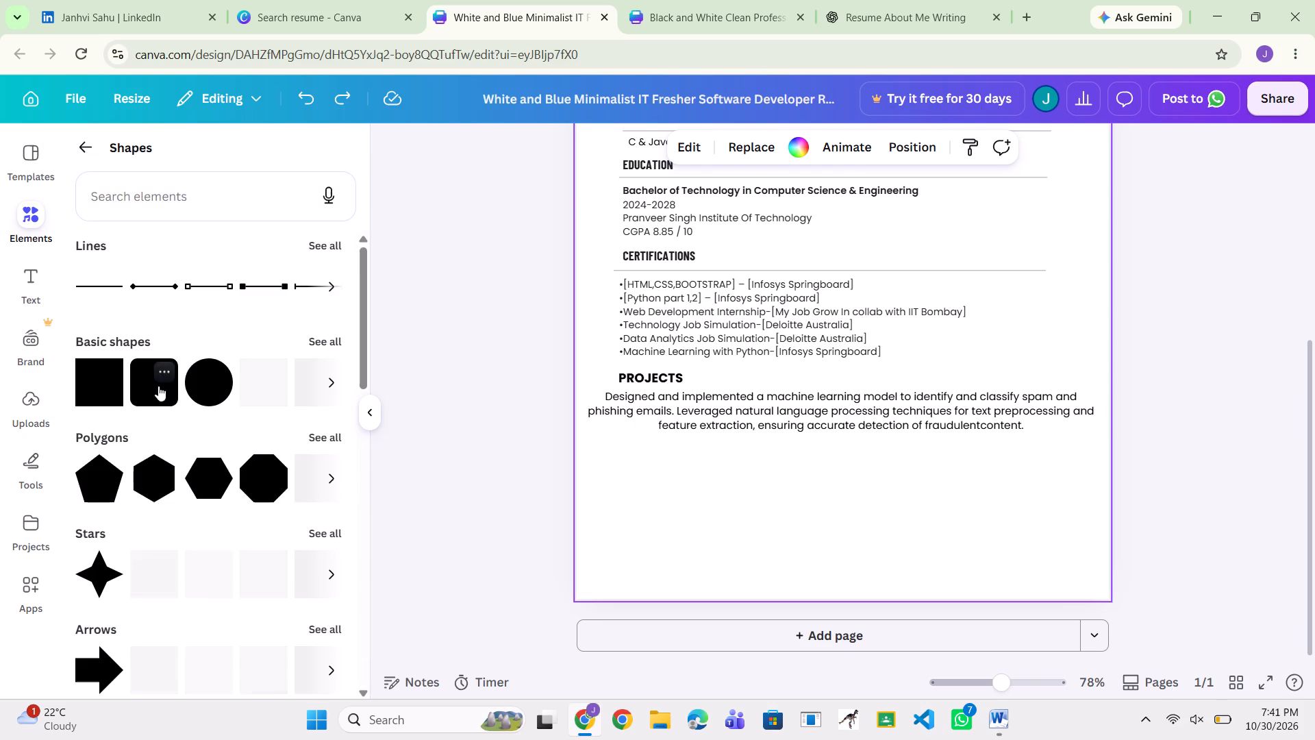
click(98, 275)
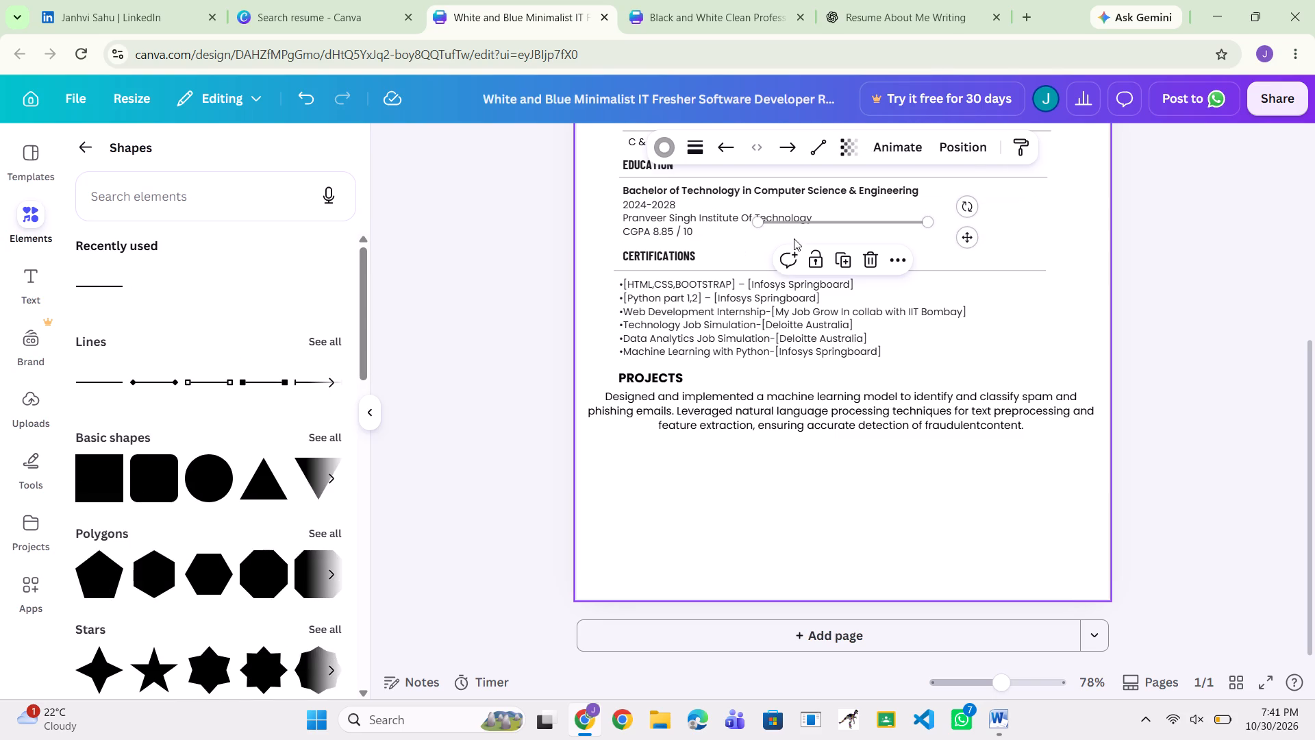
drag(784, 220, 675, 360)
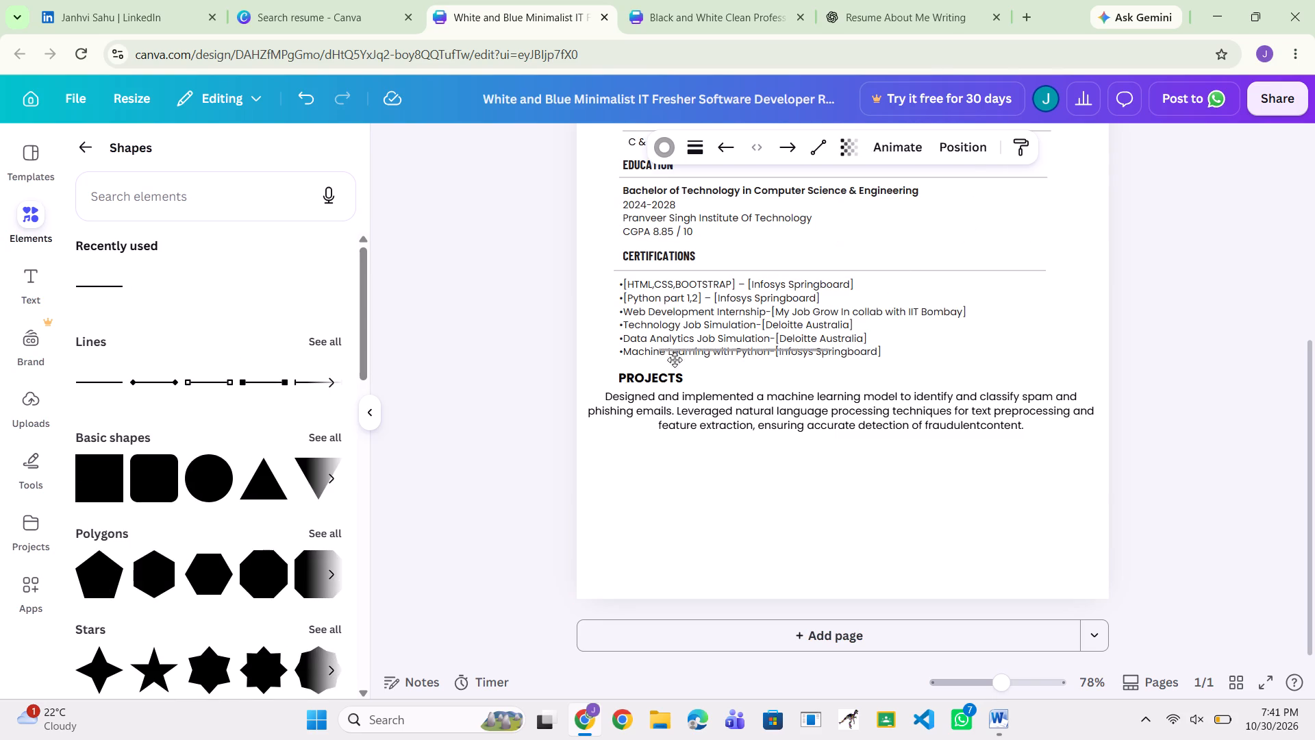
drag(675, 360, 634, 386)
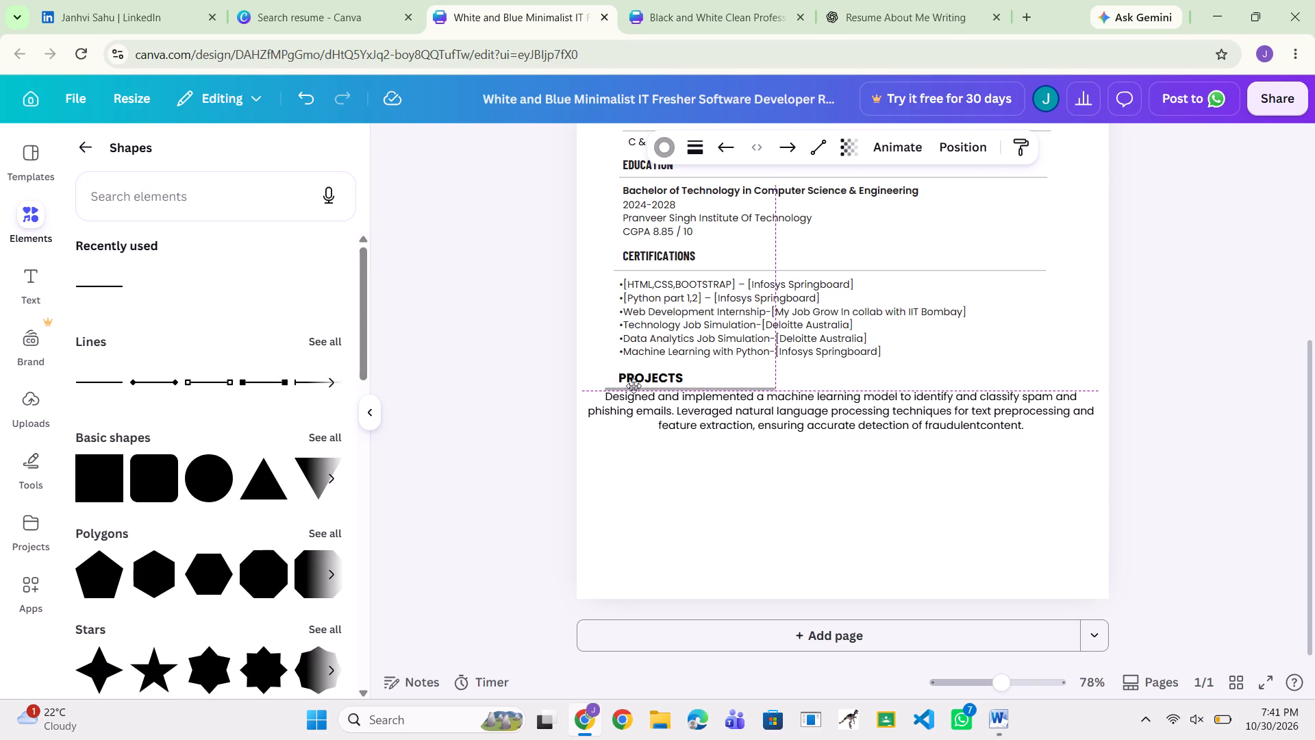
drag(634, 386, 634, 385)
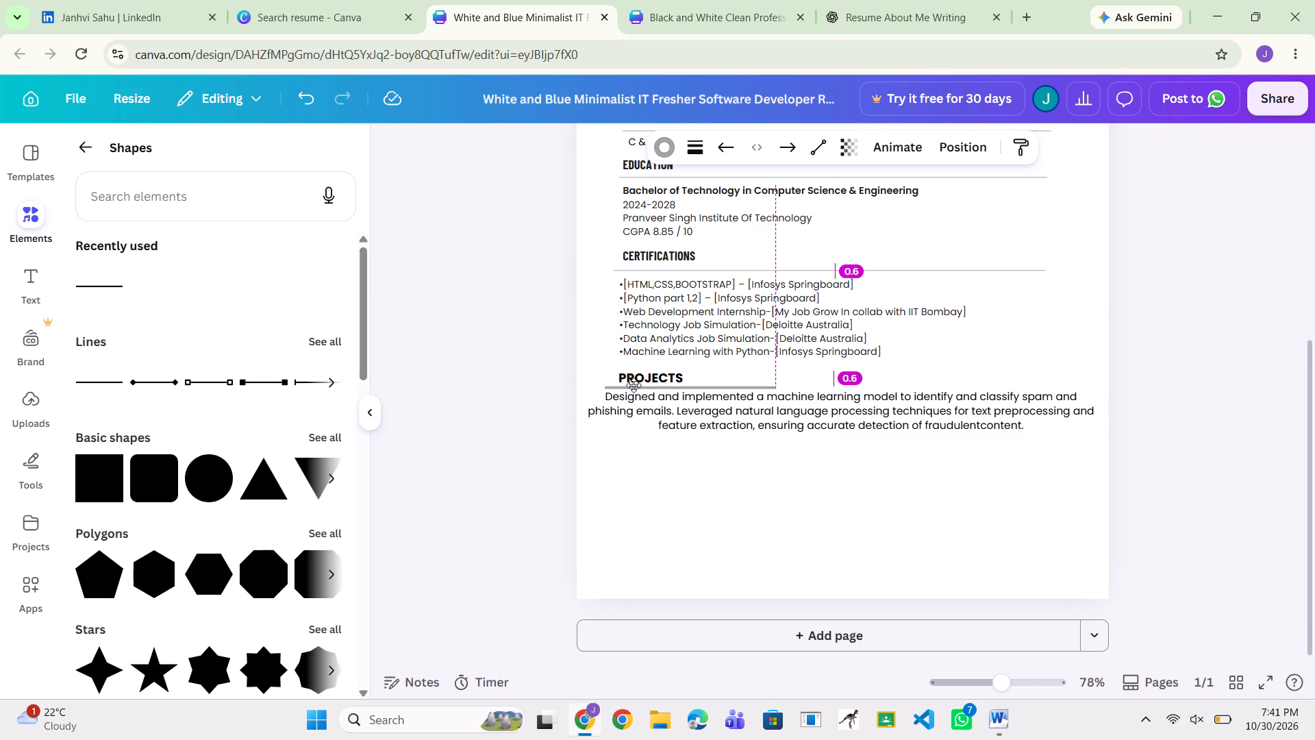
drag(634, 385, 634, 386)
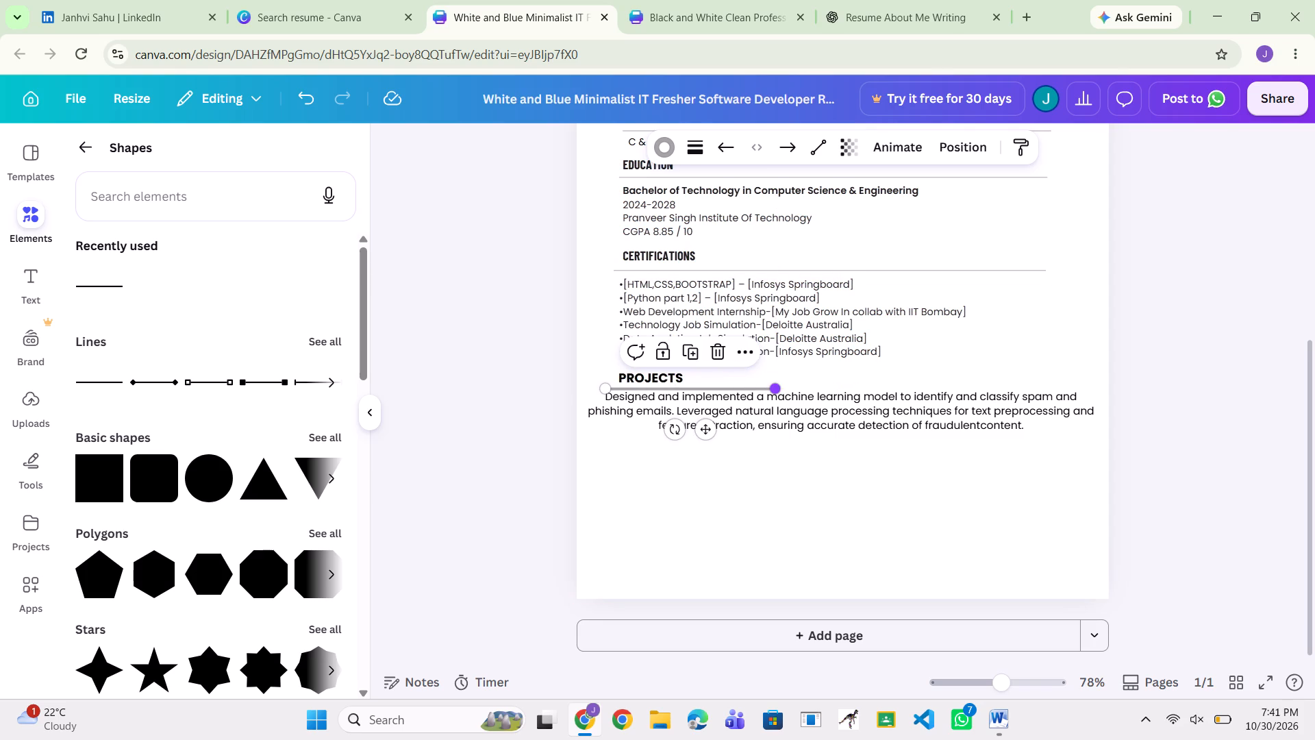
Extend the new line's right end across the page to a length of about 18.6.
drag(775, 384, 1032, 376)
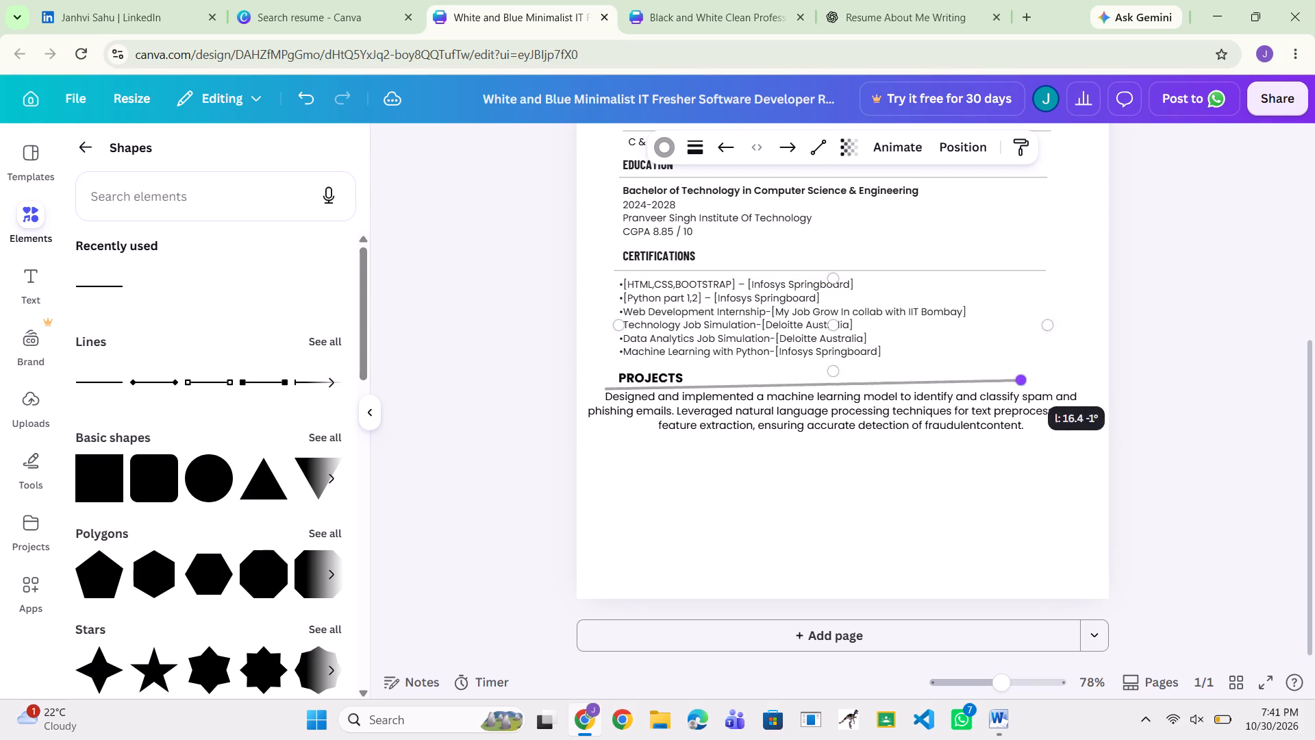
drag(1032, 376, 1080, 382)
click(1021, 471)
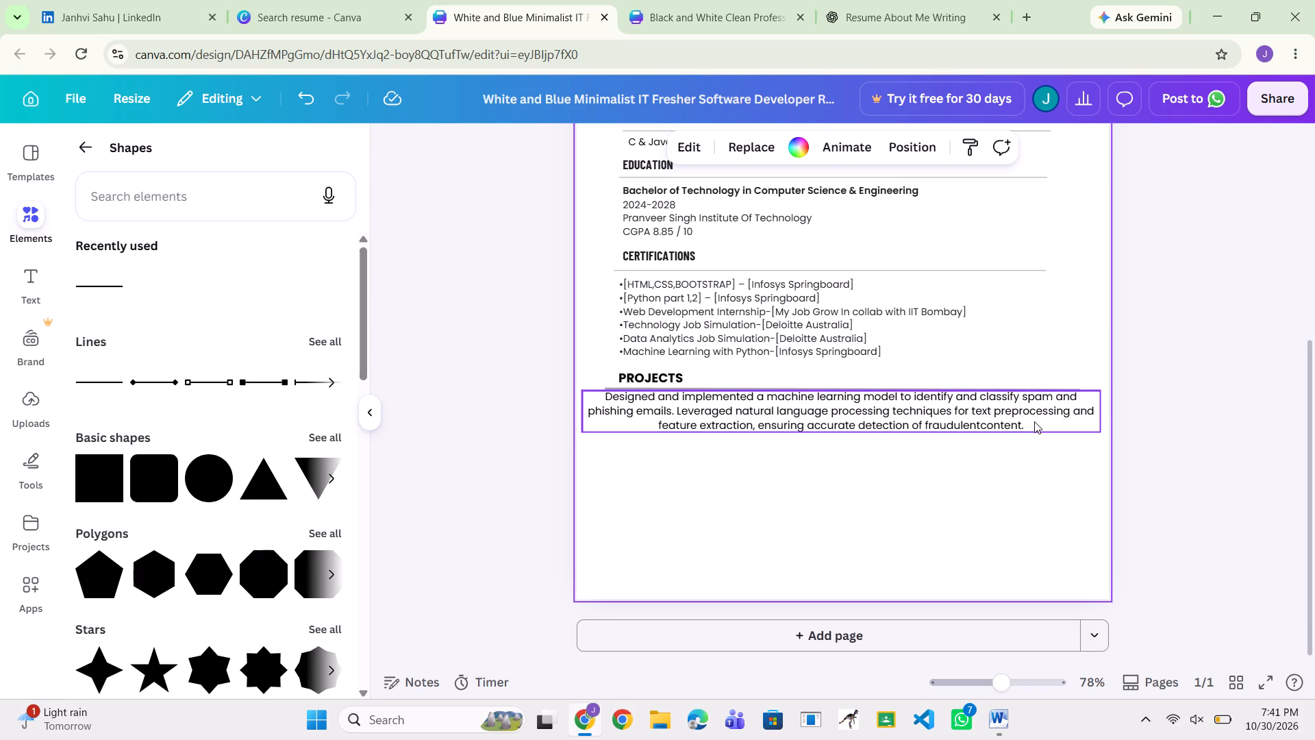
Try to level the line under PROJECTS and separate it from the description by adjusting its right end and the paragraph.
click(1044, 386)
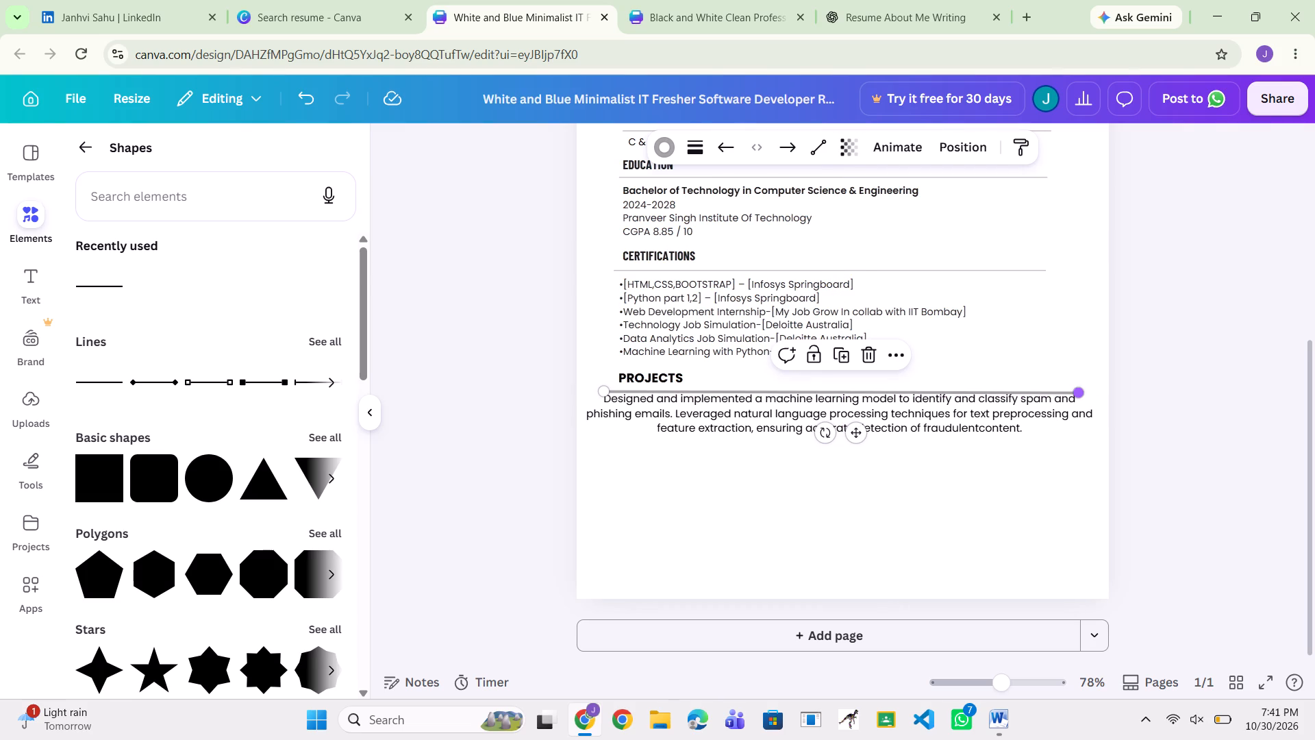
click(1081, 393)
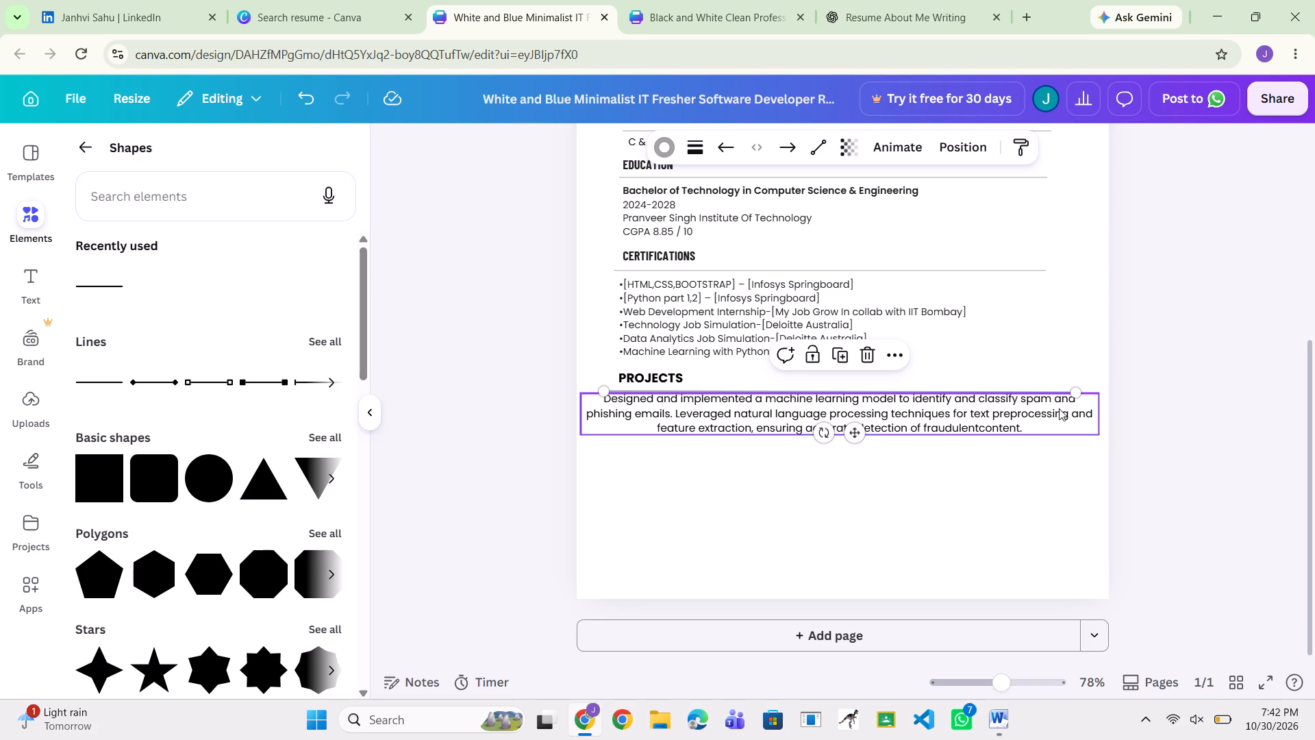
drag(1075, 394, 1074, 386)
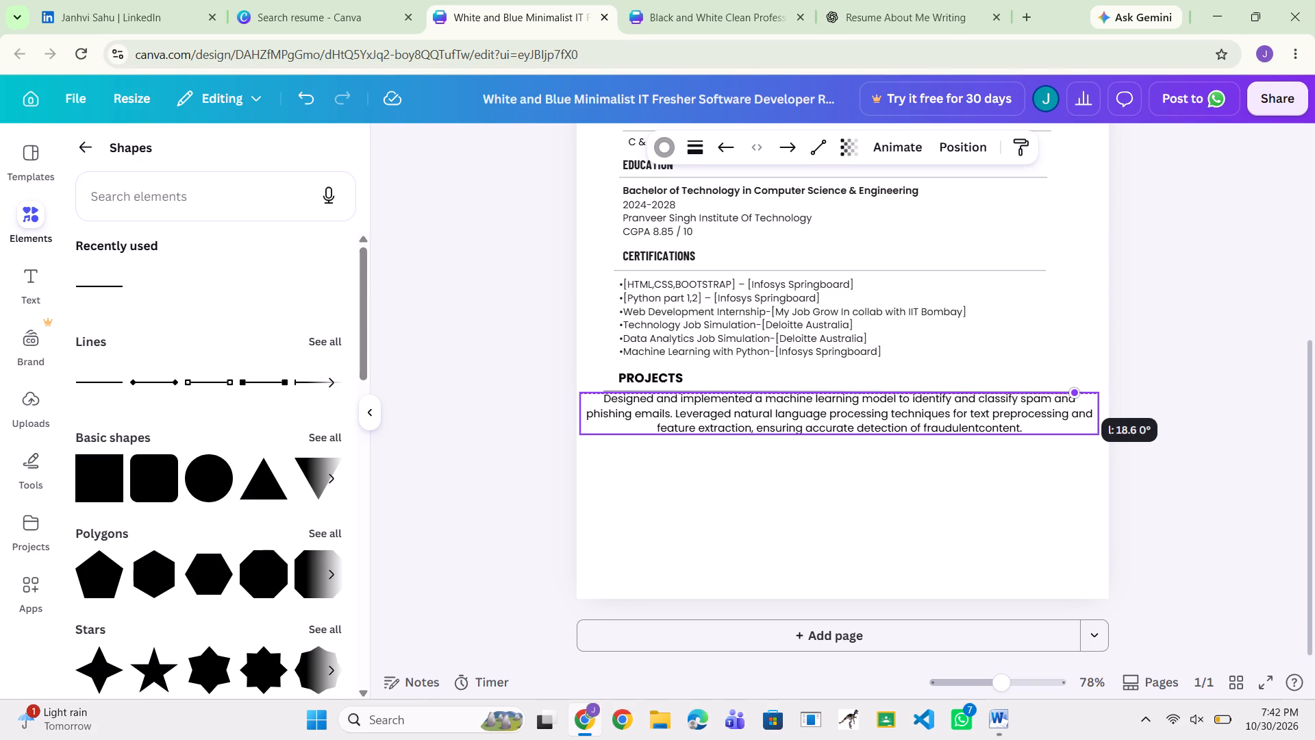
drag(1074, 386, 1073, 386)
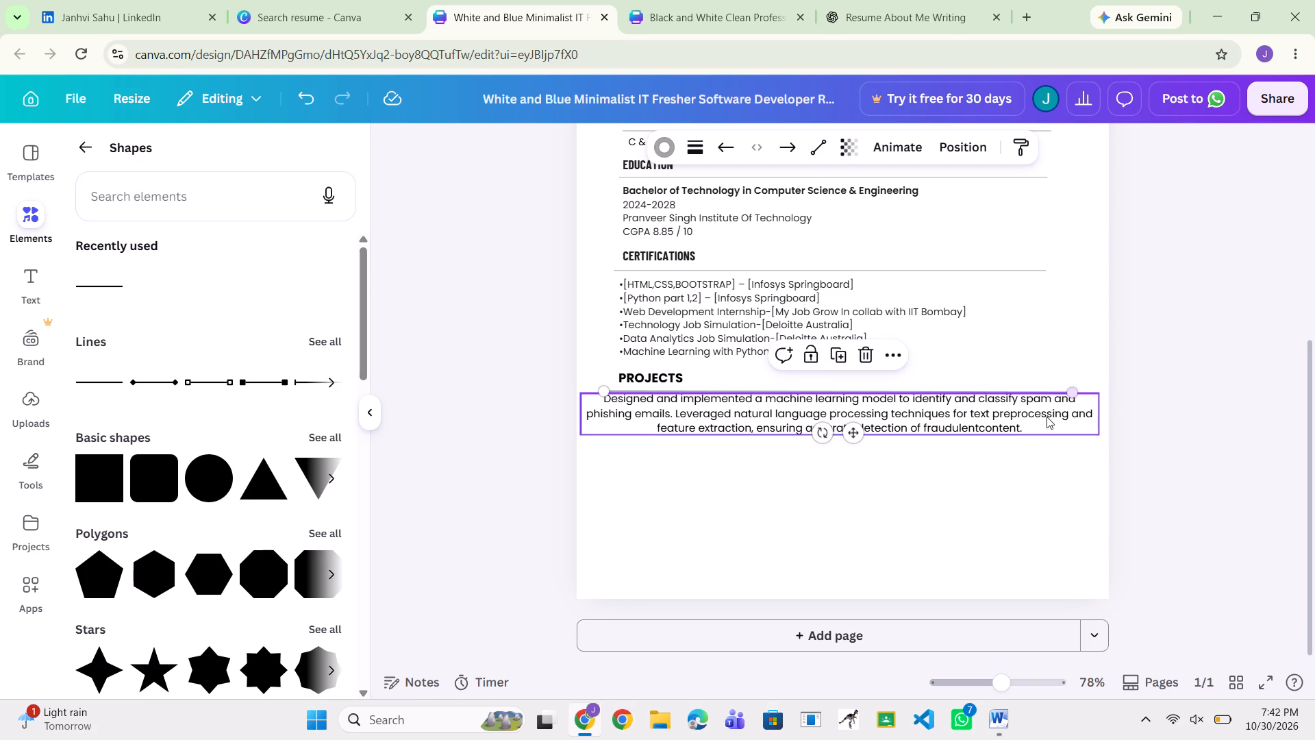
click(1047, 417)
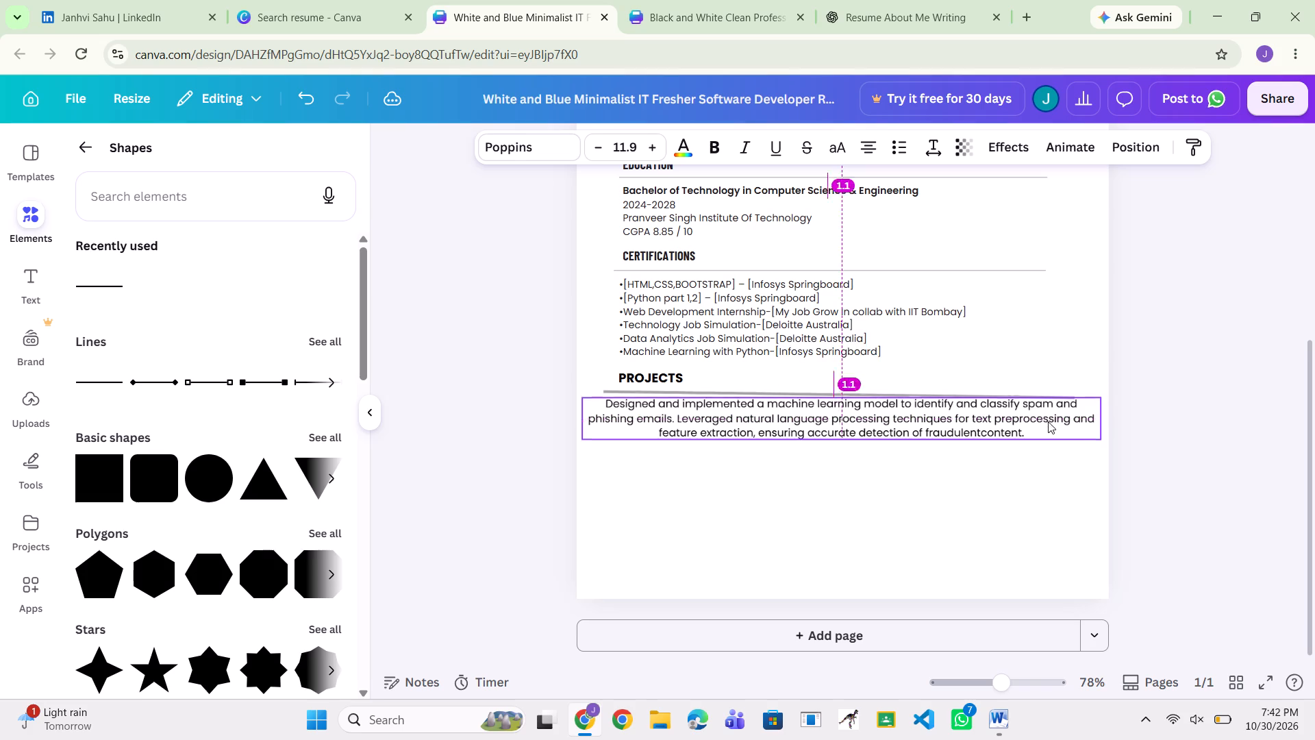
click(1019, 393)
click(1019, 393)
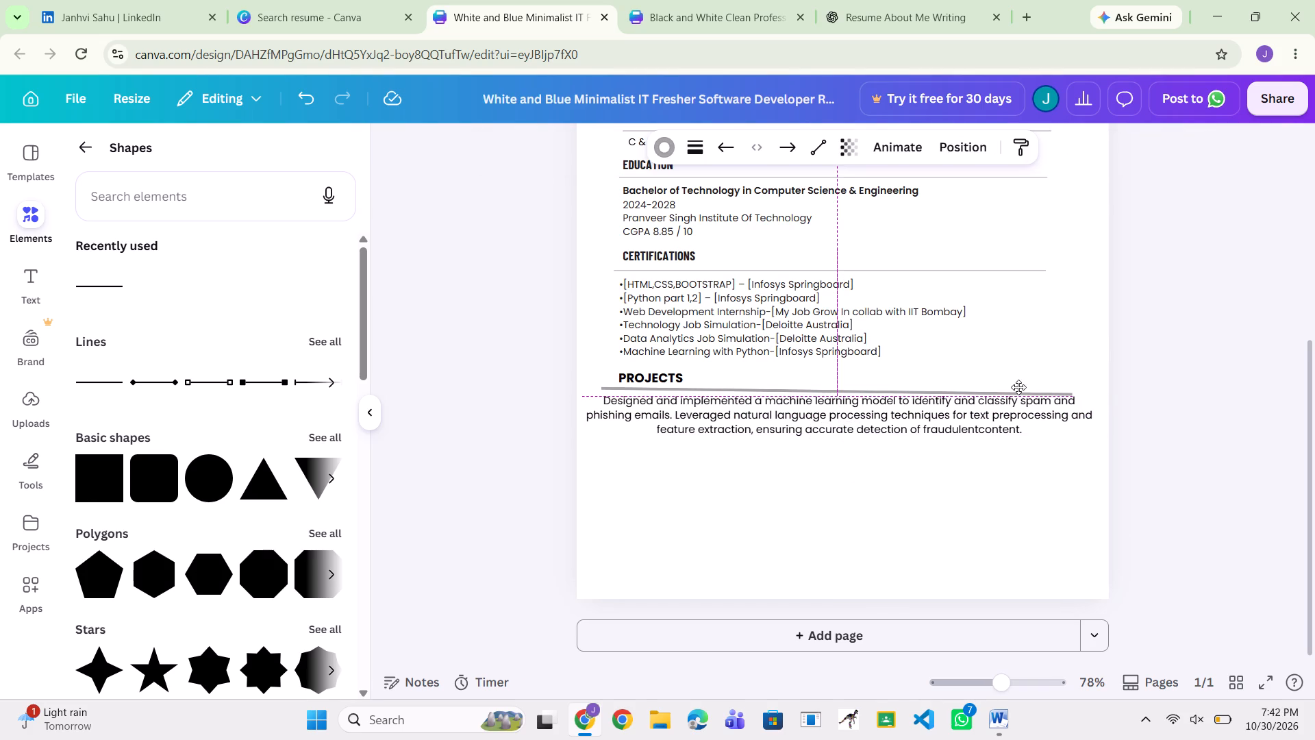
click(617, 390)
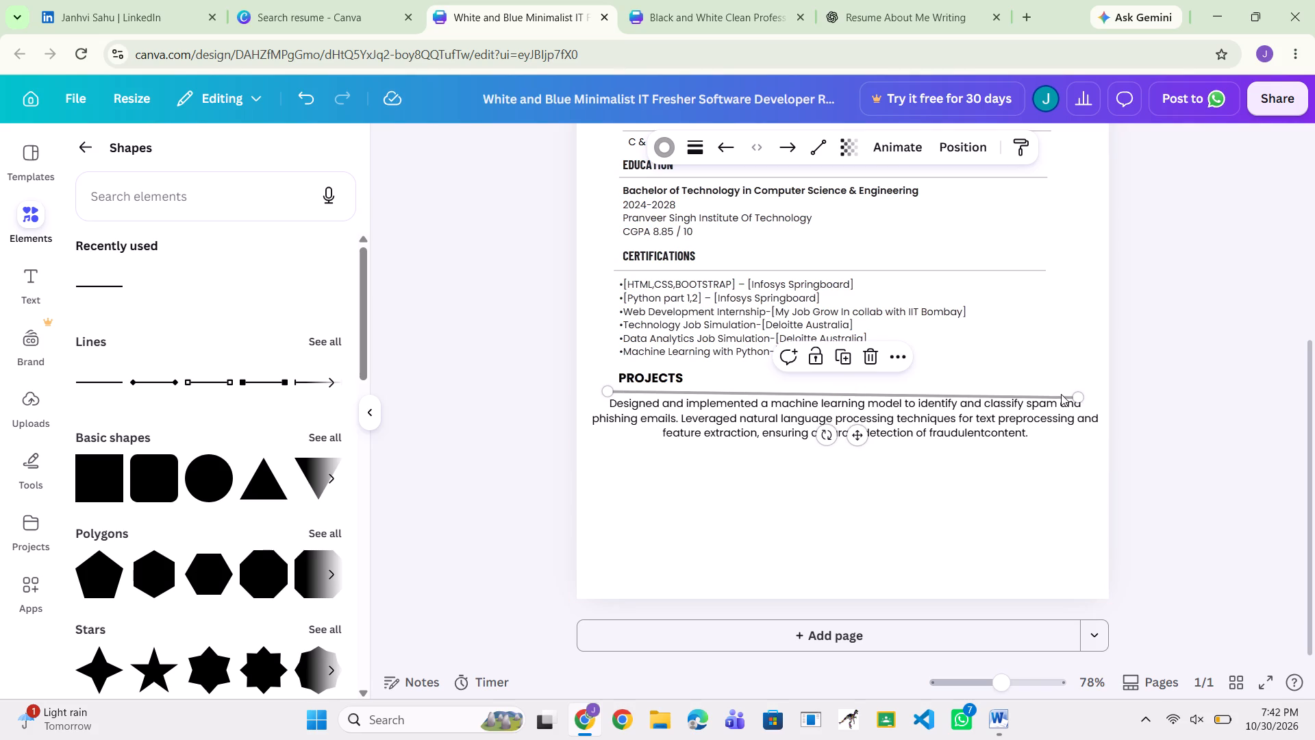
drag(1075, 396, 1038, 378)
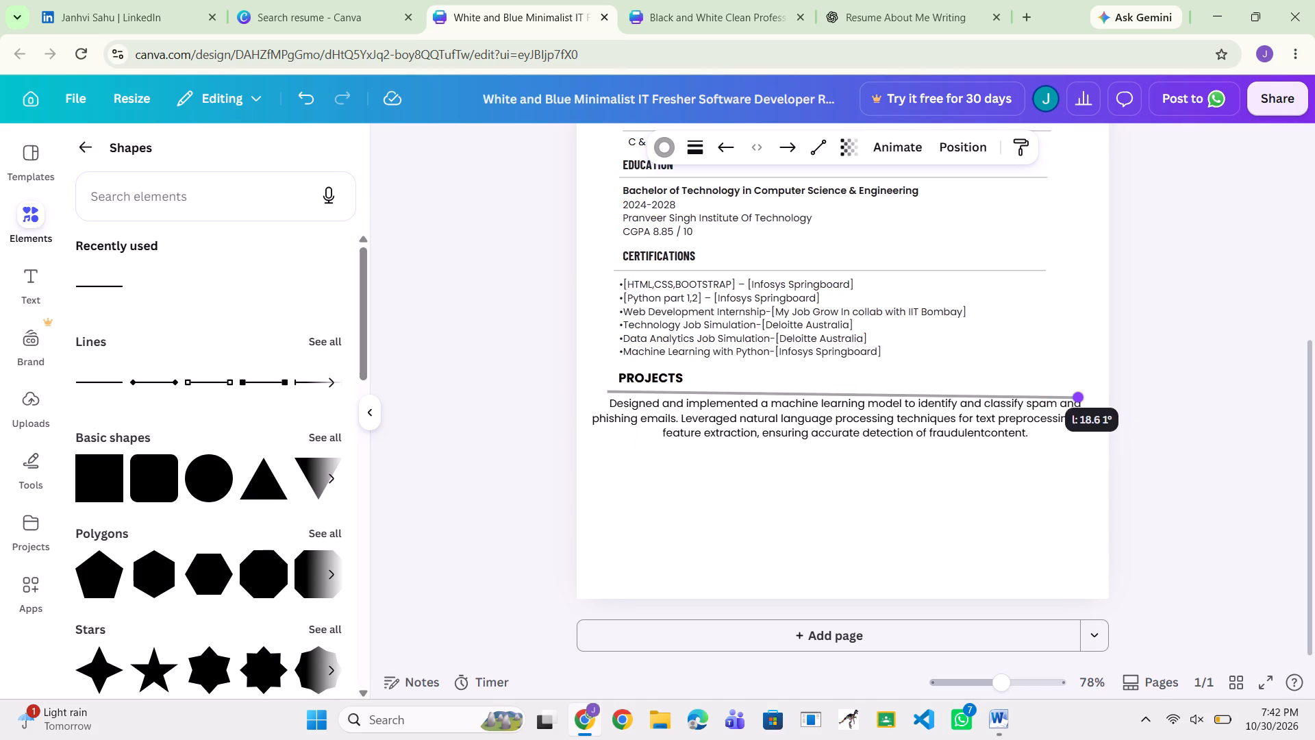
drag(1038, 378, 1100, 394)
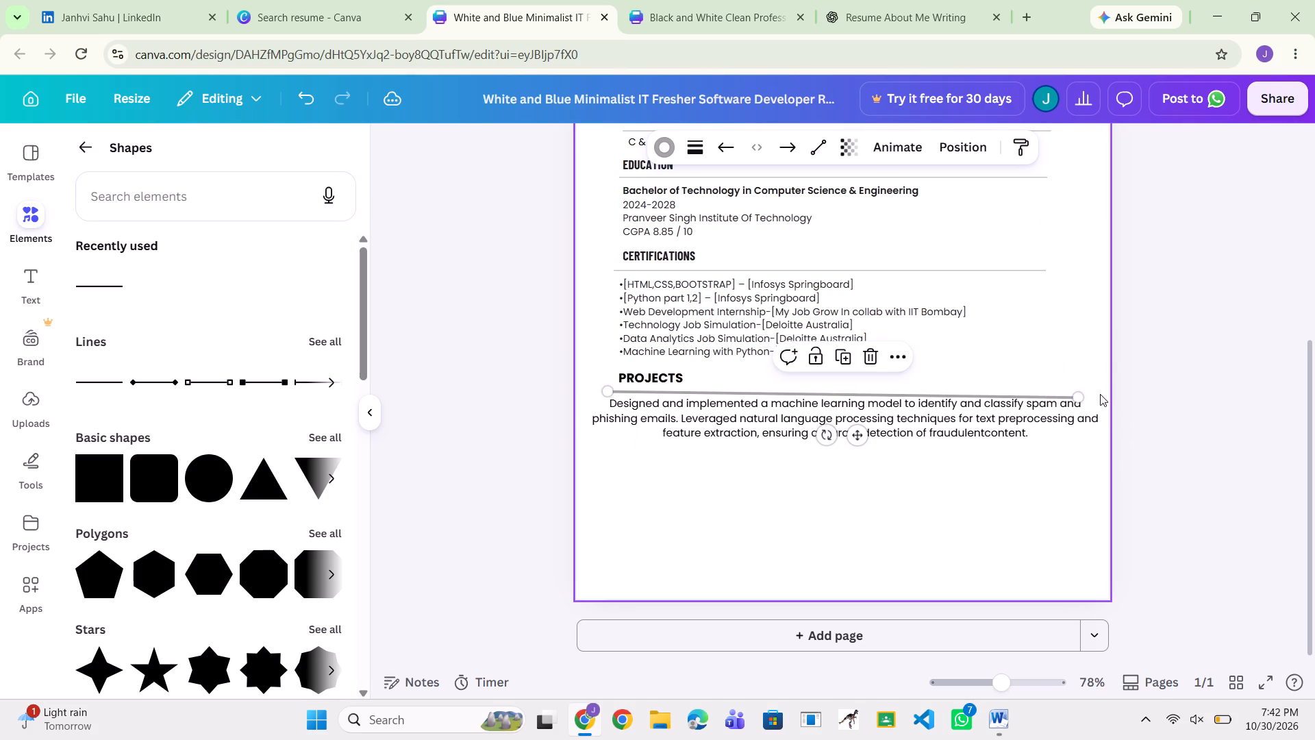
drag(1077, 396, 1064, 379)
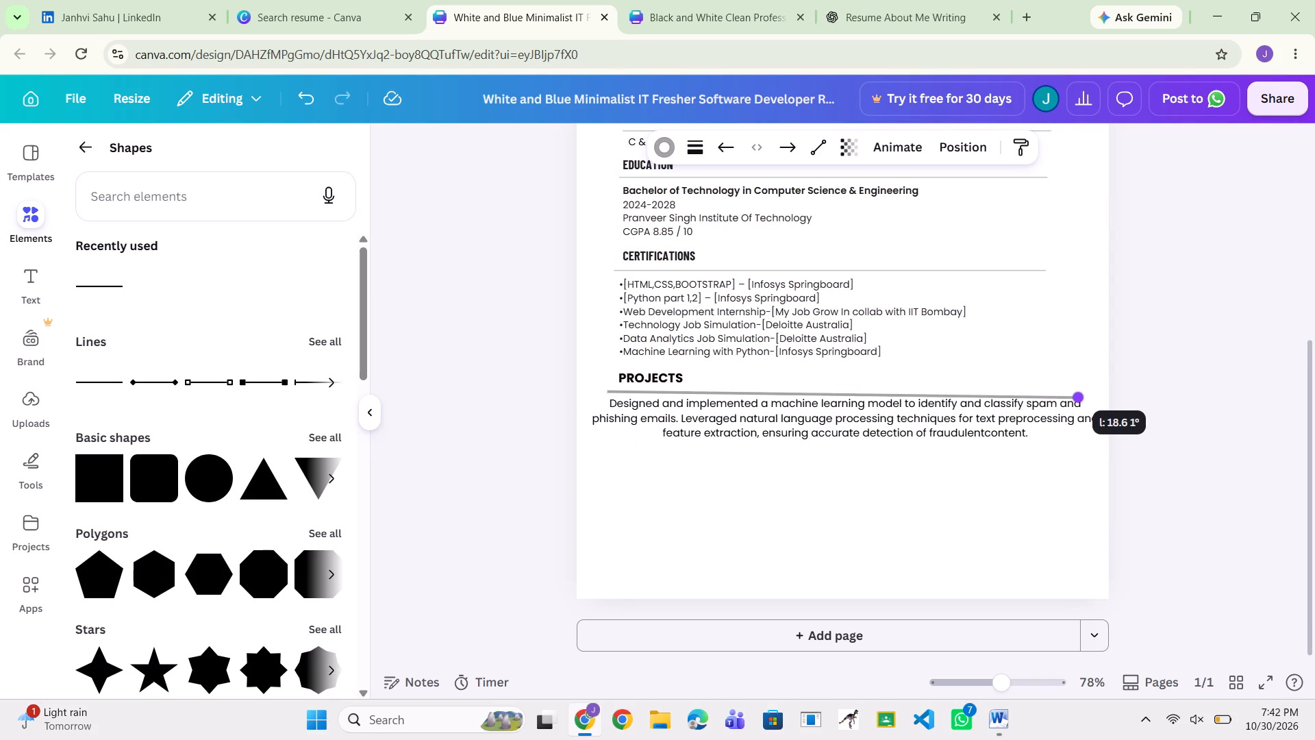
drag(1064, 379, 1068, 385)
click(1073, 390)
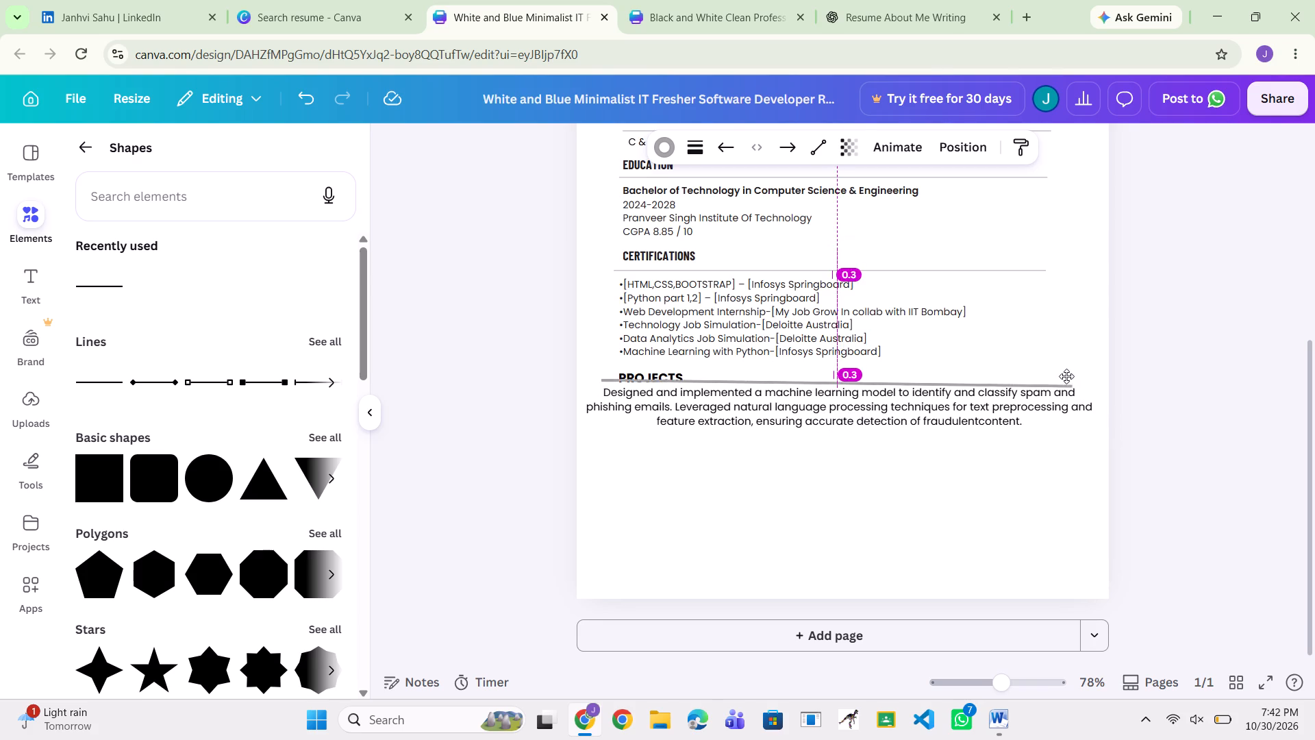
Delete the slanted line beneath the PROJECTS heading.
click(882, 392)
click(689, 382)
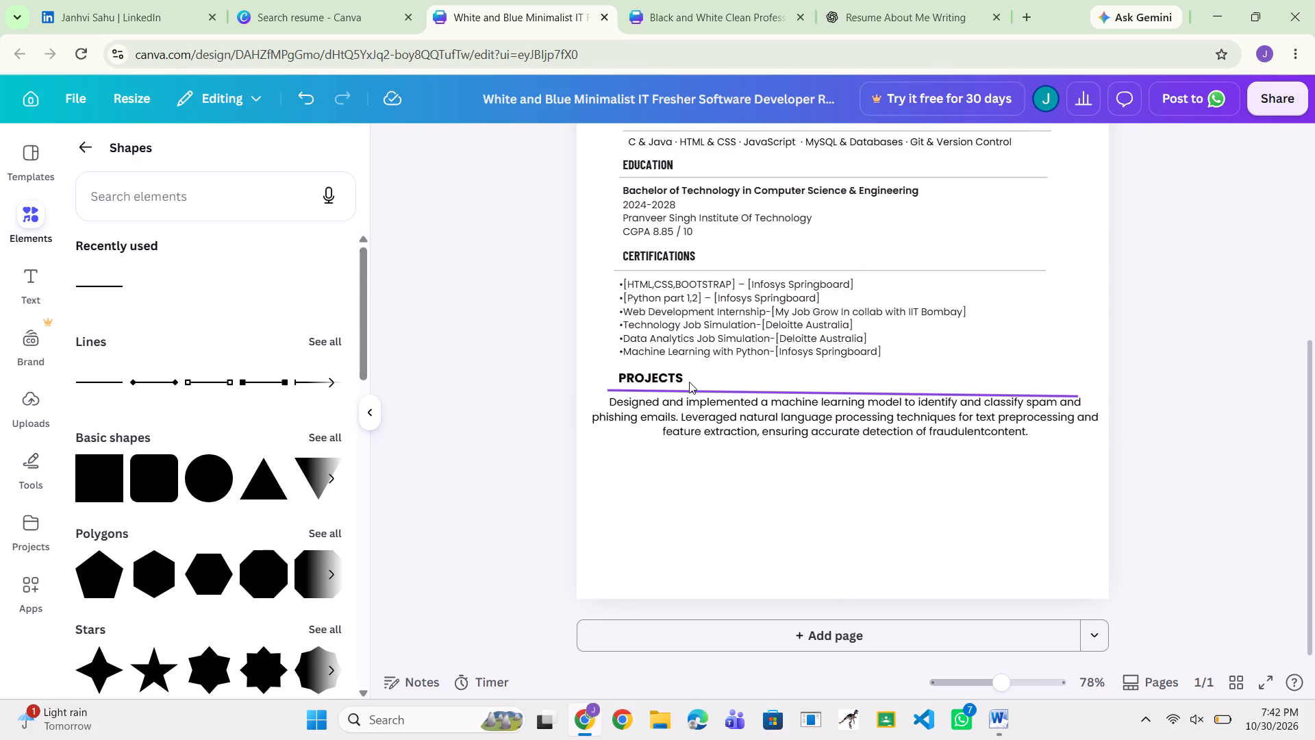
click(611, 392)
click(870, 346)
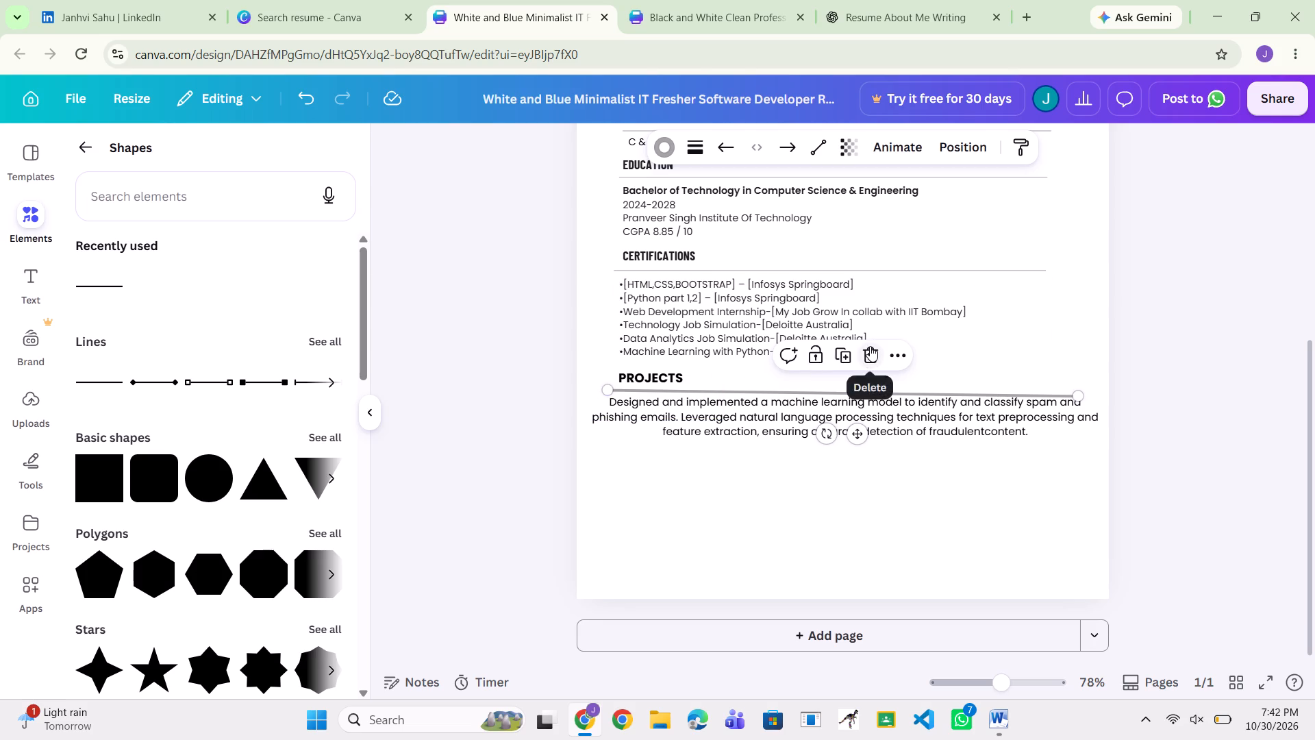
Move the project description paragraph down to leave room for a divider below the PROJECTS heading.
click(707, 380)
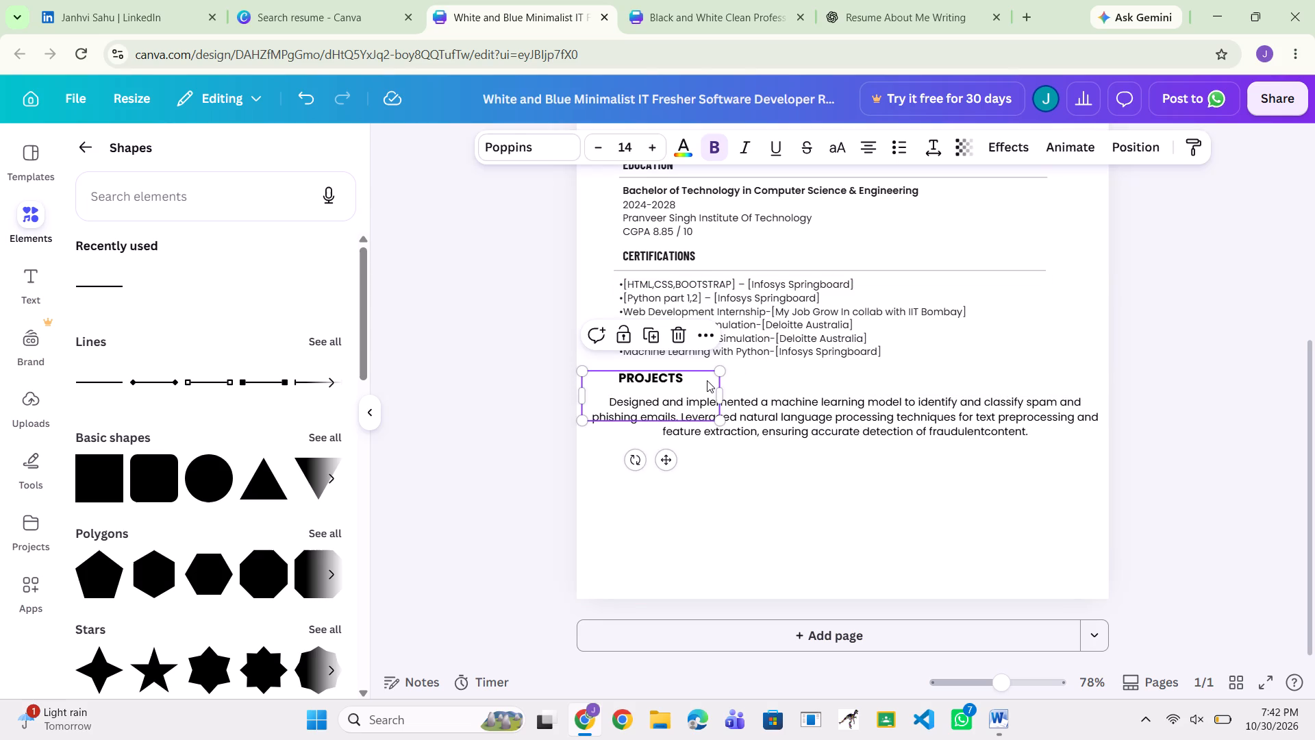
drag(742, 423, 738, 439)
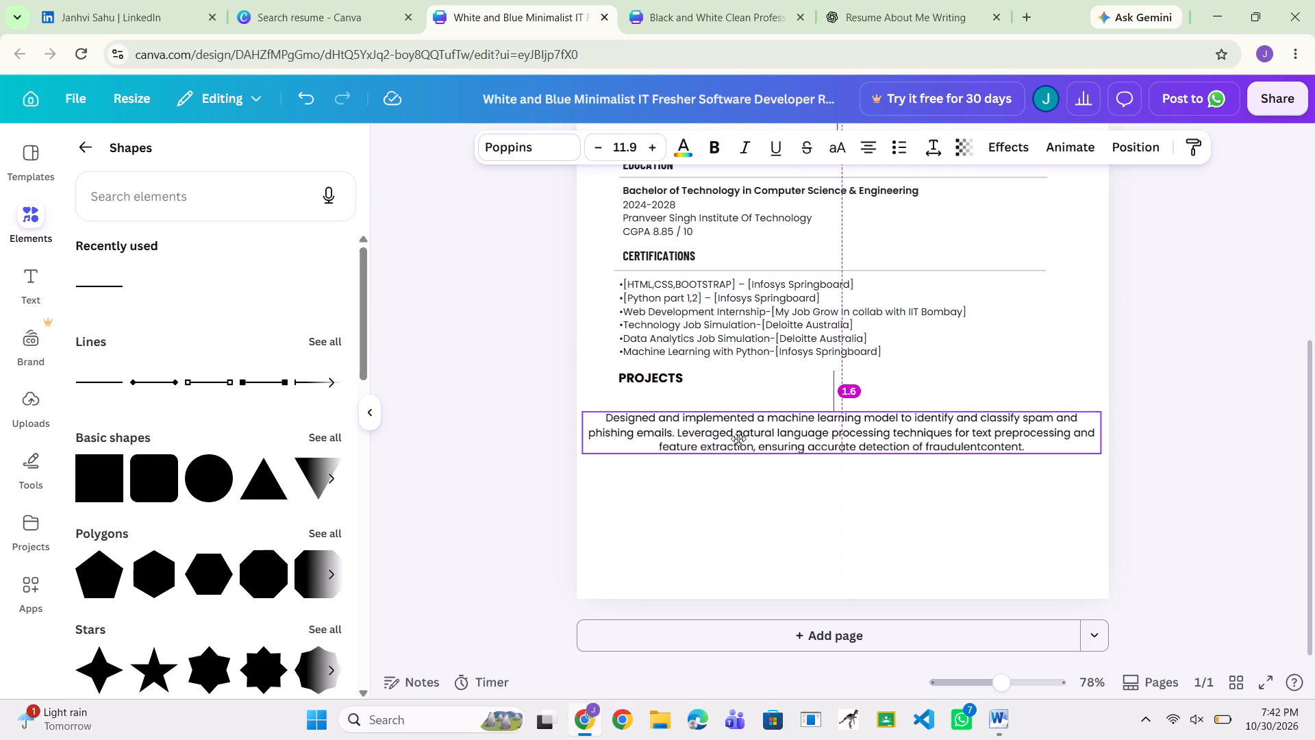
drag(738, 439, 738, 436)
click(705, 384)
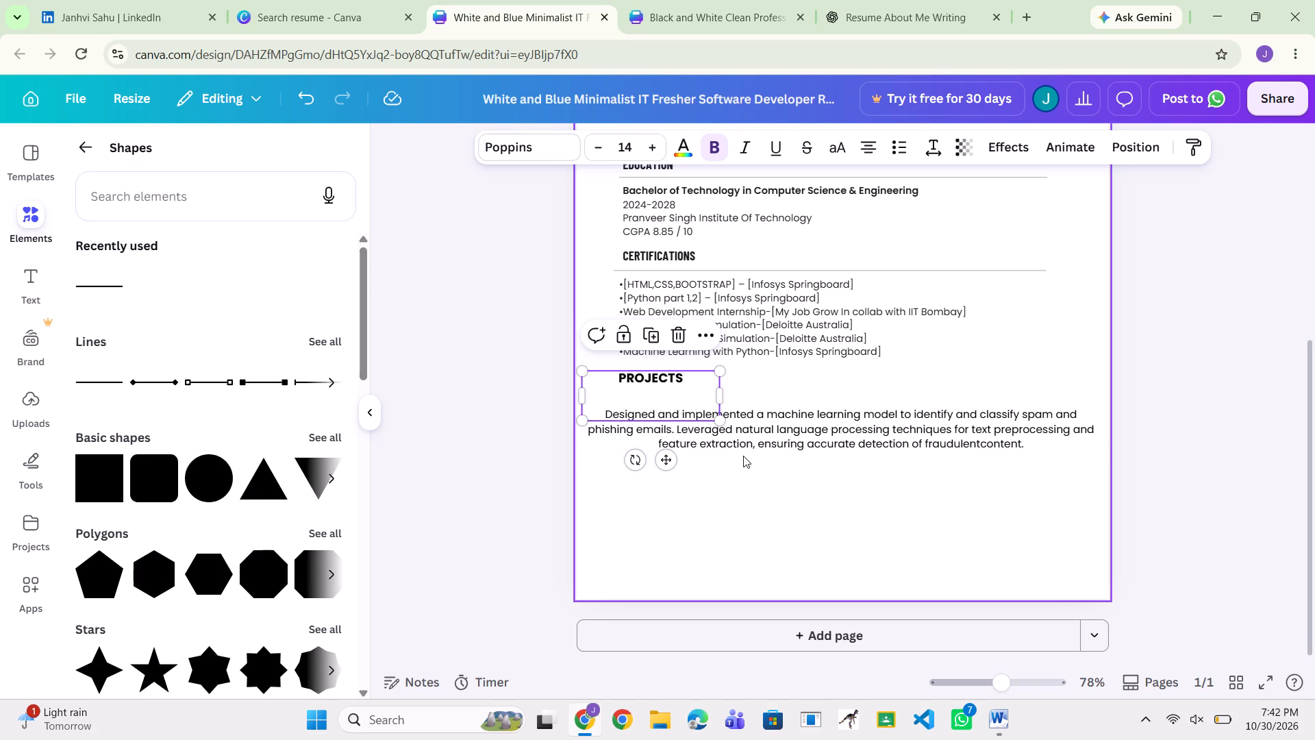
click(731, 486)
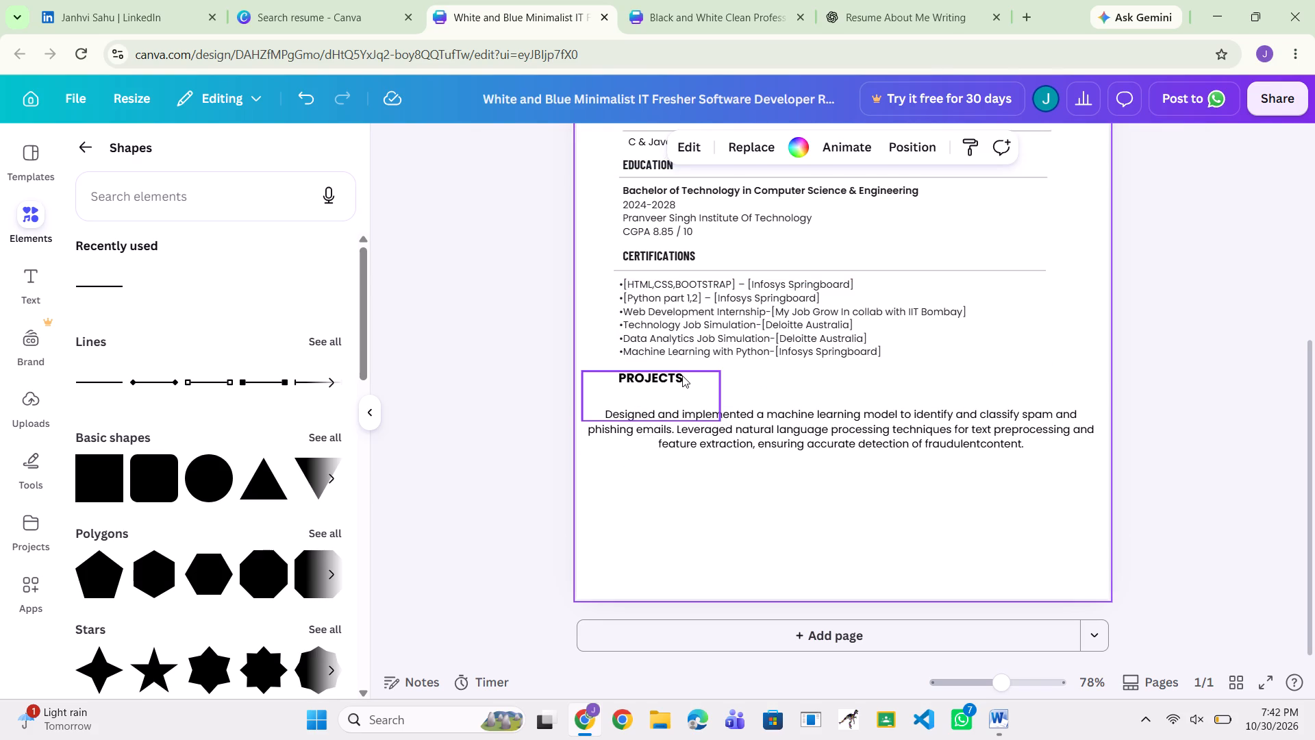
Insert a new plain line from the recently used shapes and set its stroke weight to 1.
click(682, 375)
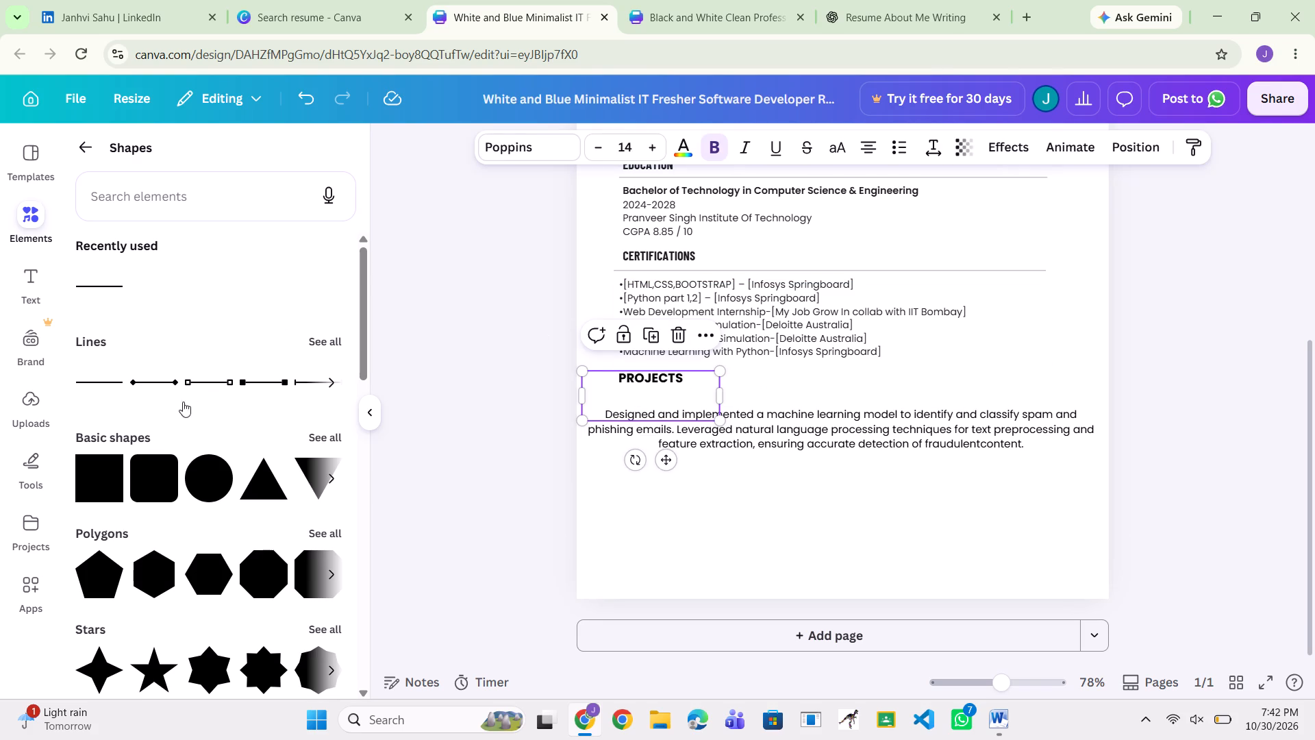
click(108, 280)
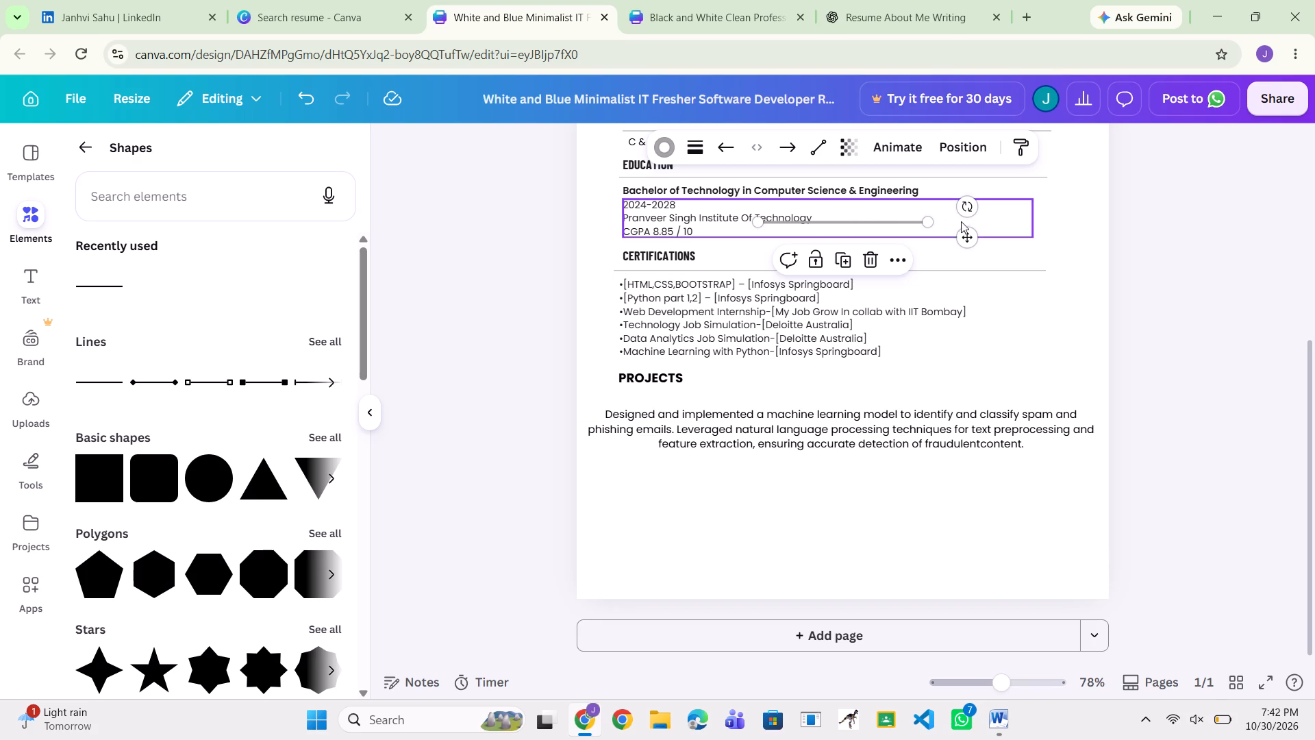
click(697, 136)
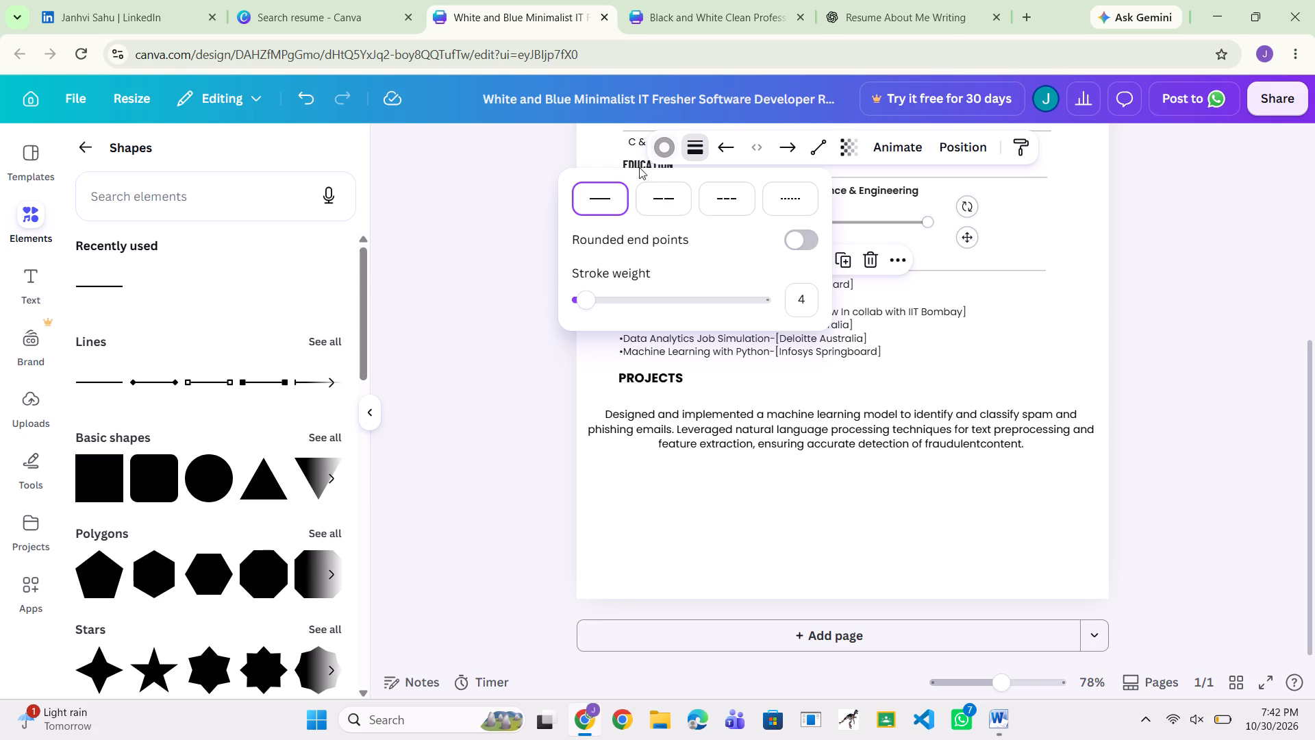
drag(580, 302, 557, 297)
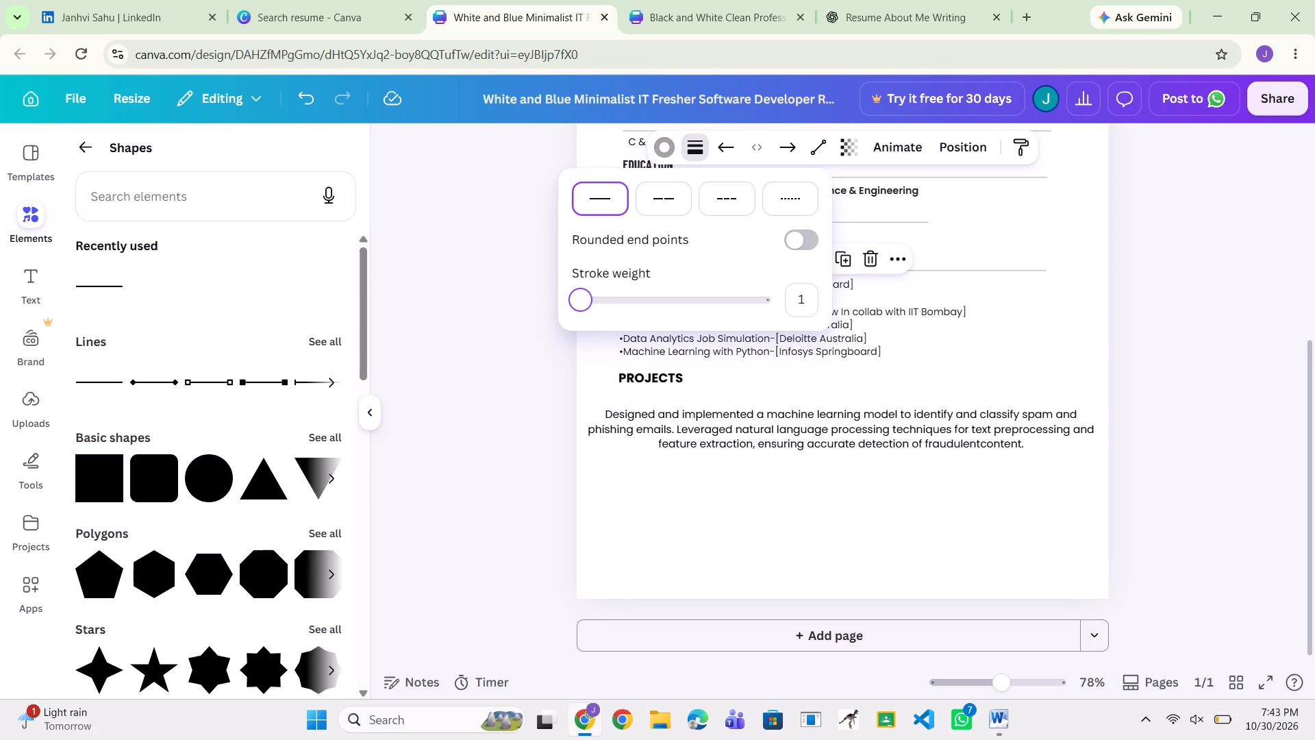
drag(557, 297, 566, 298)
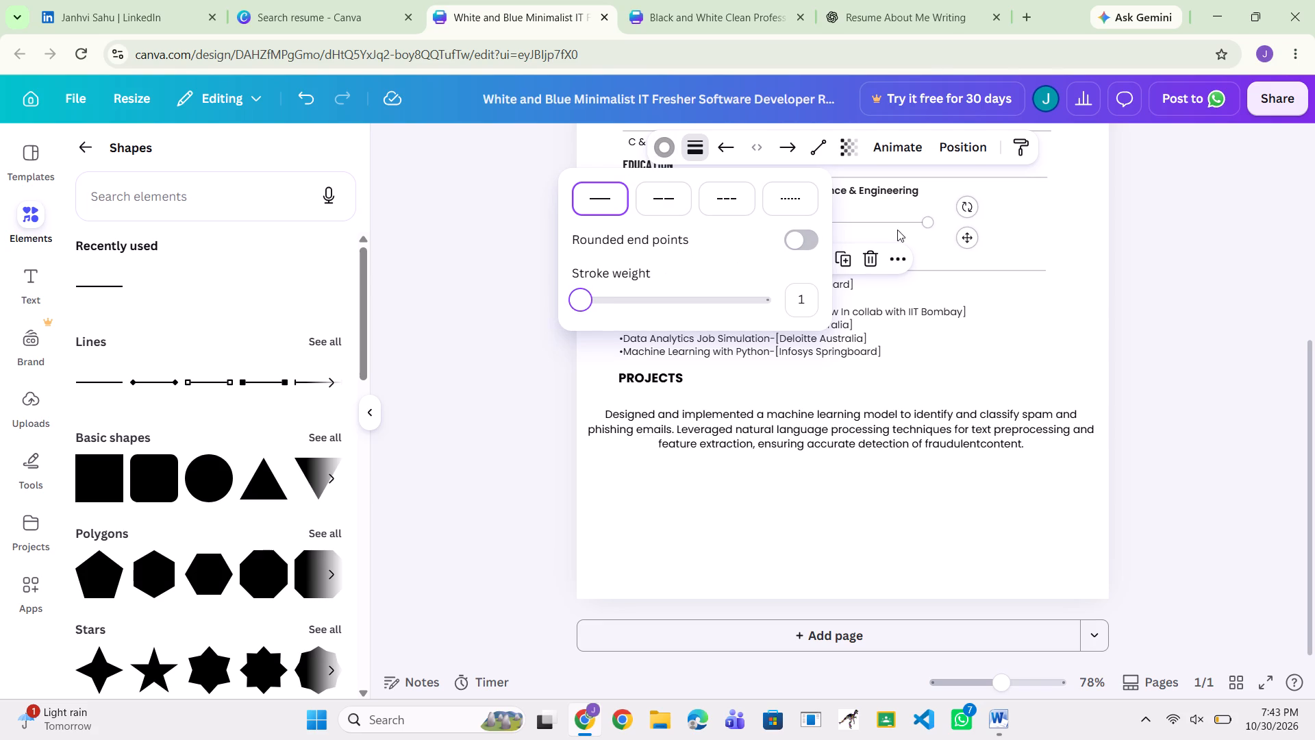
Position the thin line between the PROJECTS heading and its description, aligned with the left end of the CERTIFICATIONS divider.
click(927, 224)
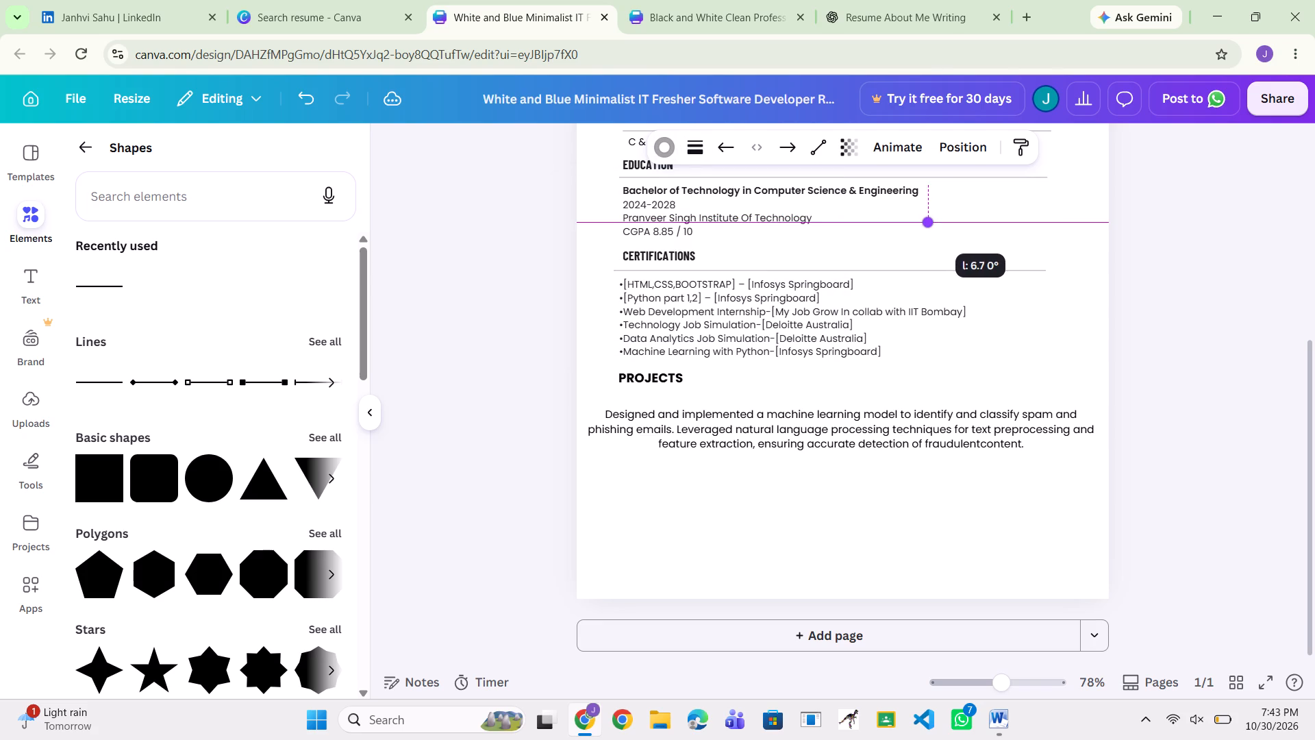
drag(882, 220, 760, 445)
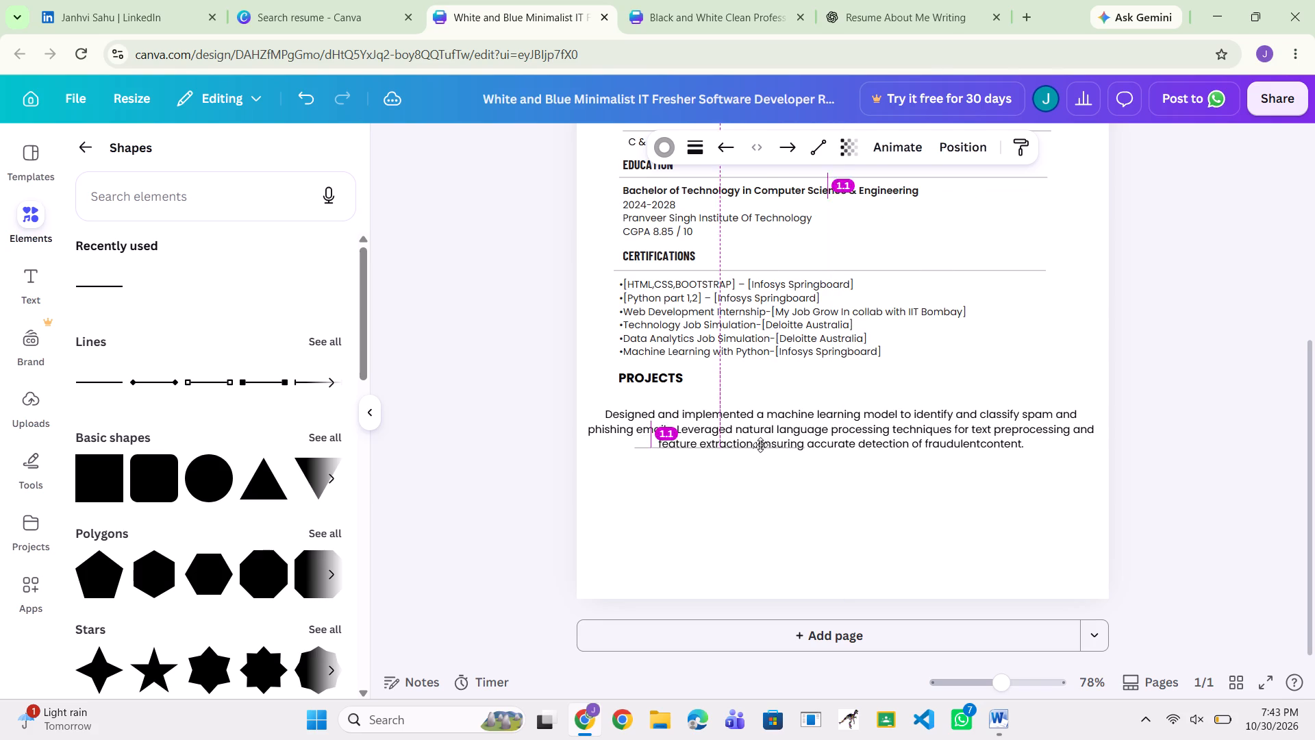
drag(760, 445, 739, 398)
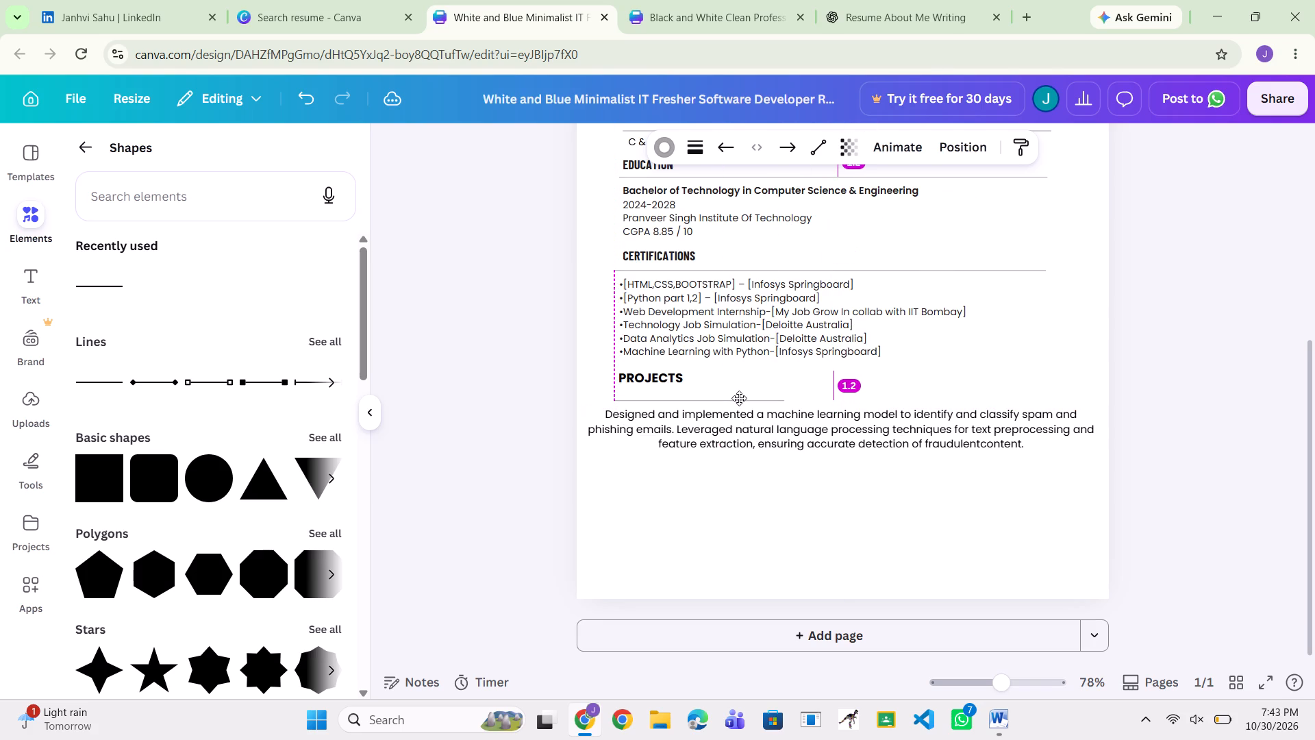
Move the thin divider line up so it sits just beneath the PROJECTS heading.
drag(739, 398, 738, 390)
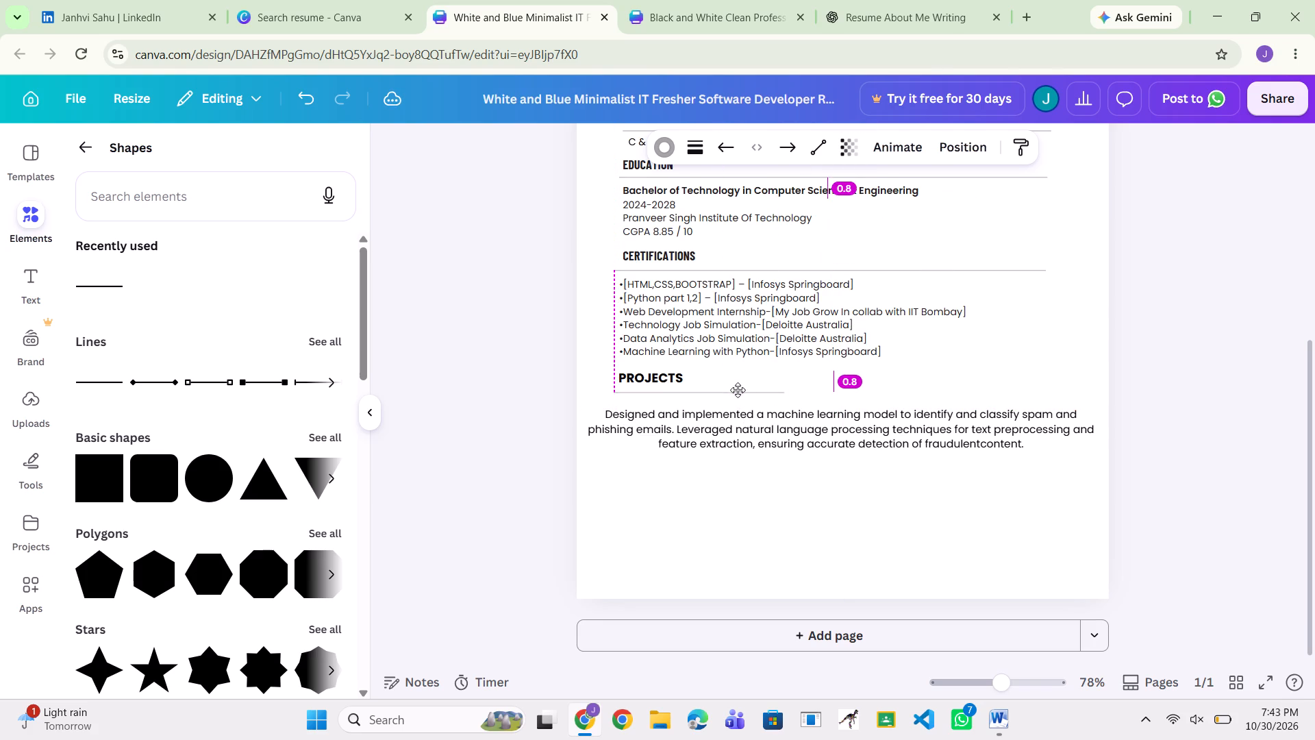
drag(738, 390, 738, 391)
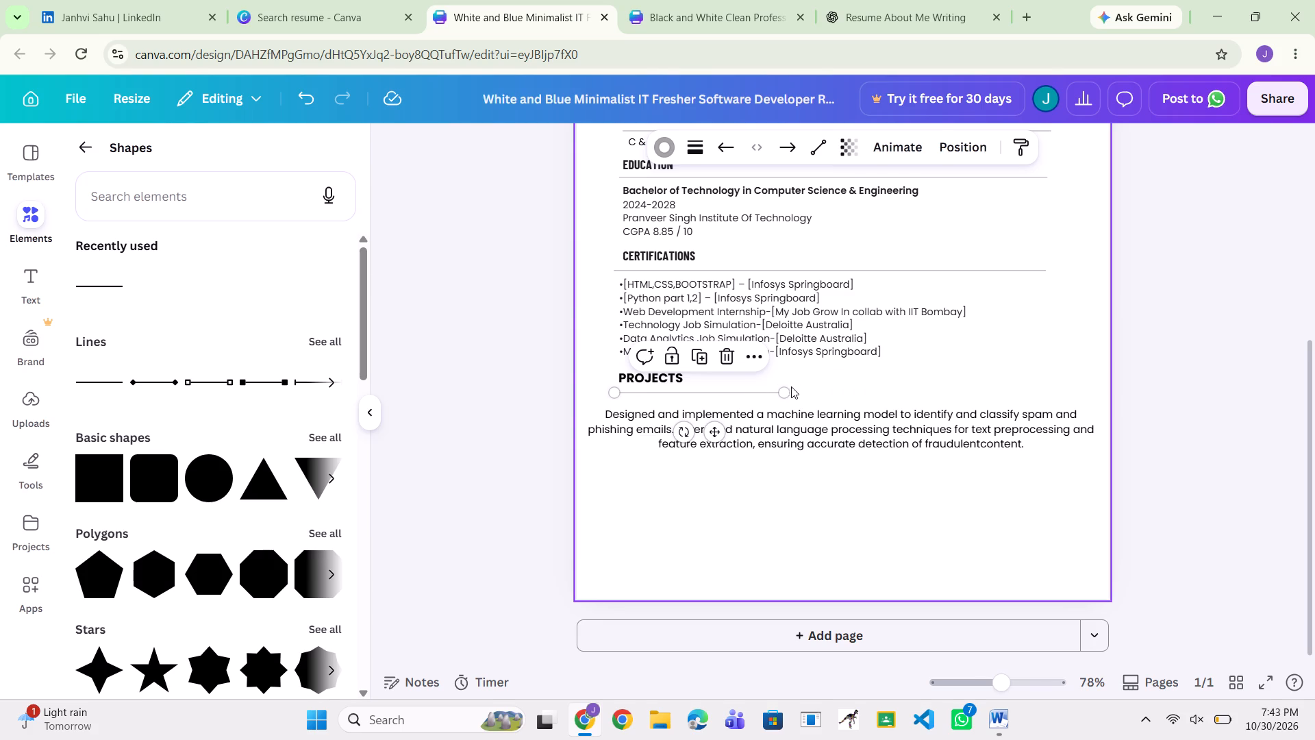
Extend the right end of the PROJECTS divider across the page to a length of about 18, keeping it nearly horizontal.
drag(787, 388, 873, 375)
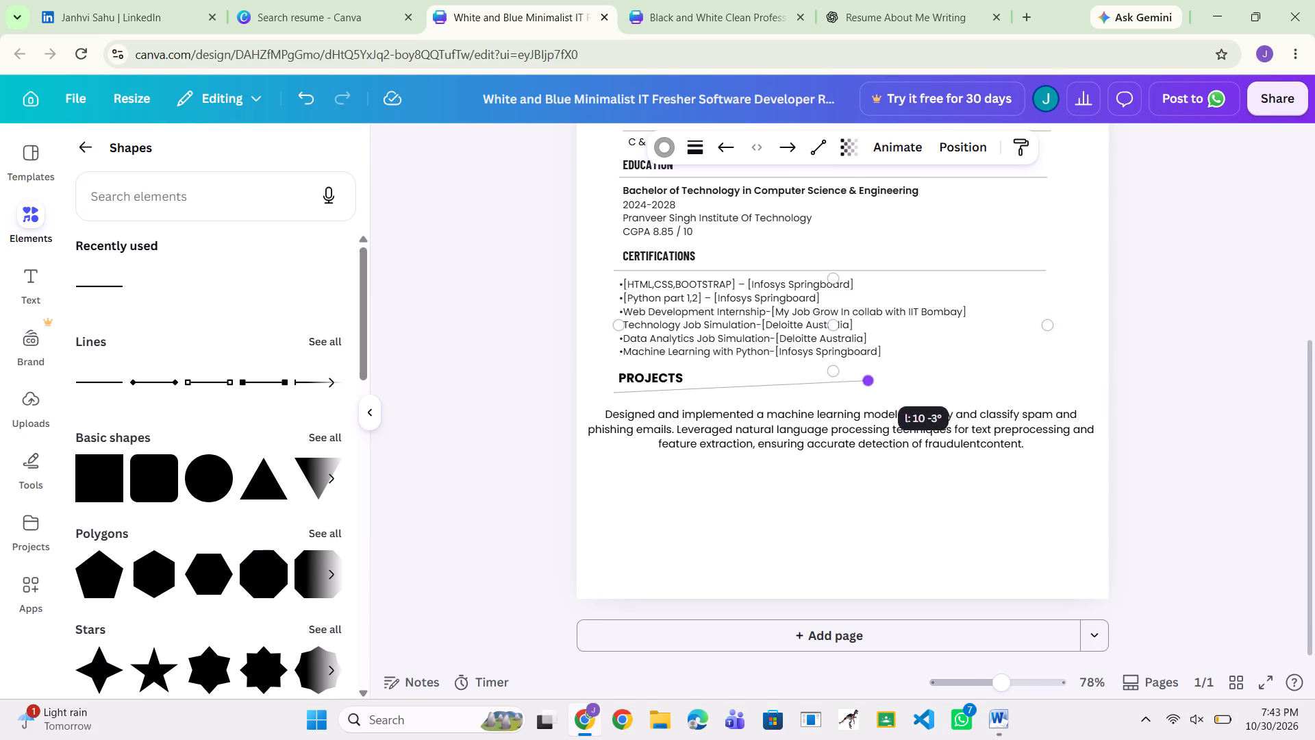
drag(873, 375, 984, 372)
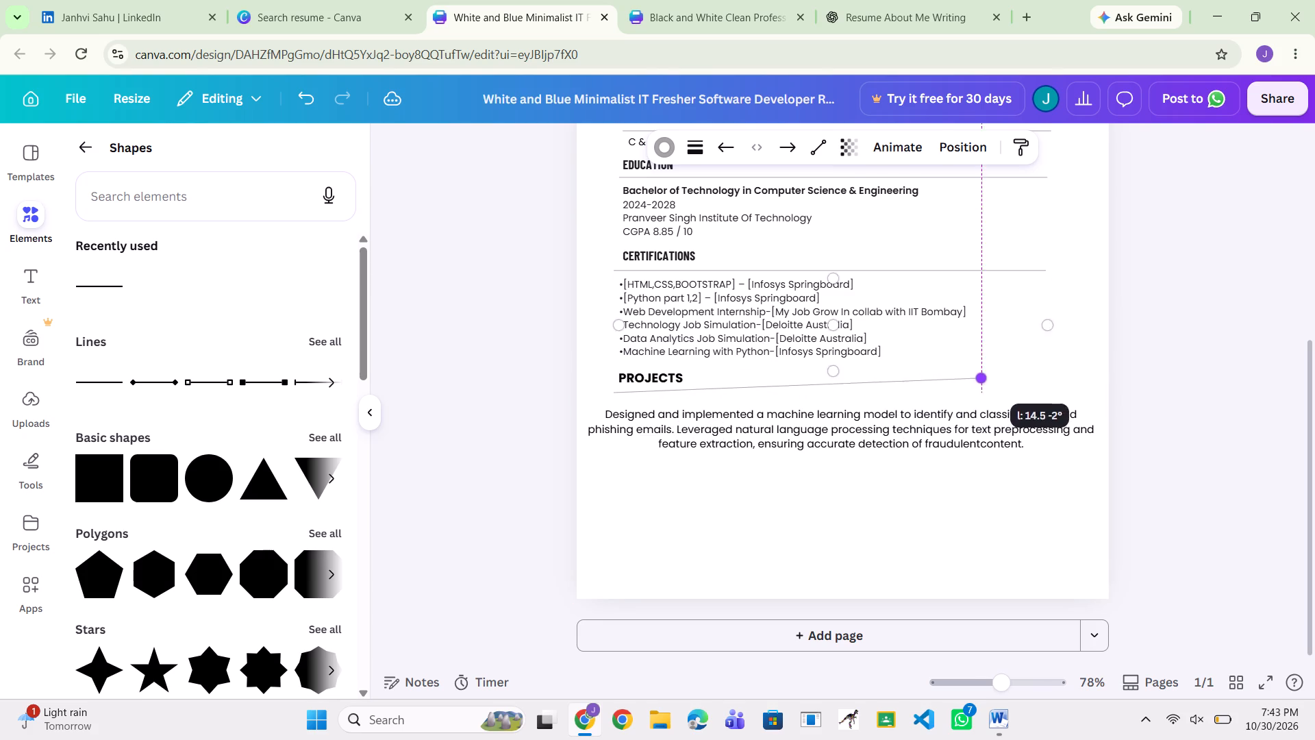
drag(984, 372, 1076, 376)
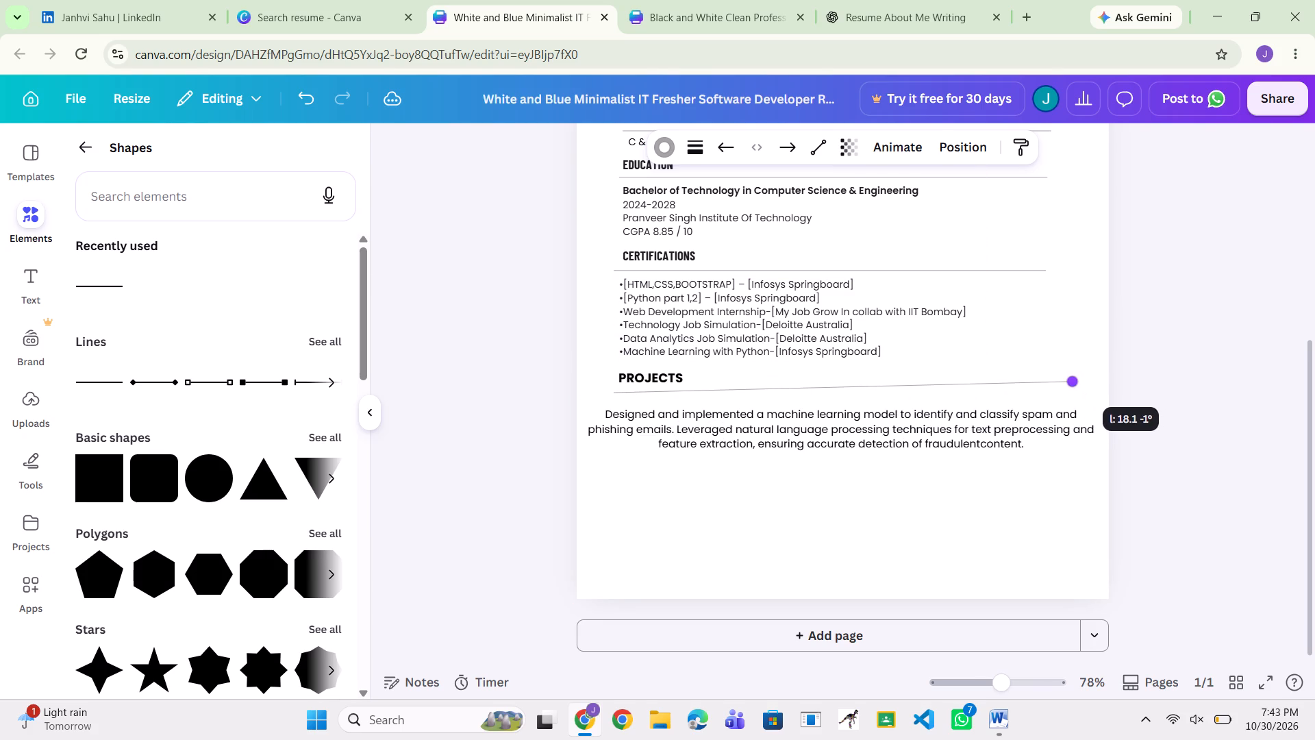
drag(1076, 376, 1078, 379)
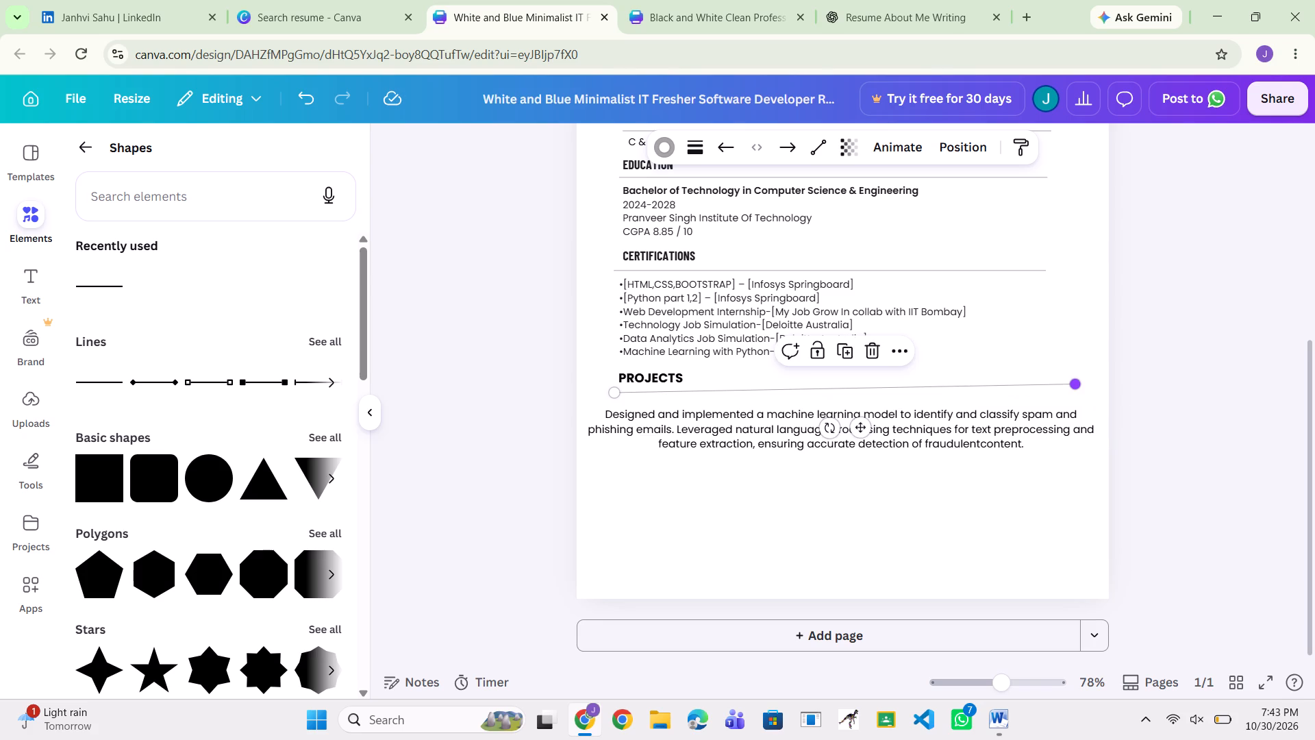
drag(1077, 382, 1081, 392)
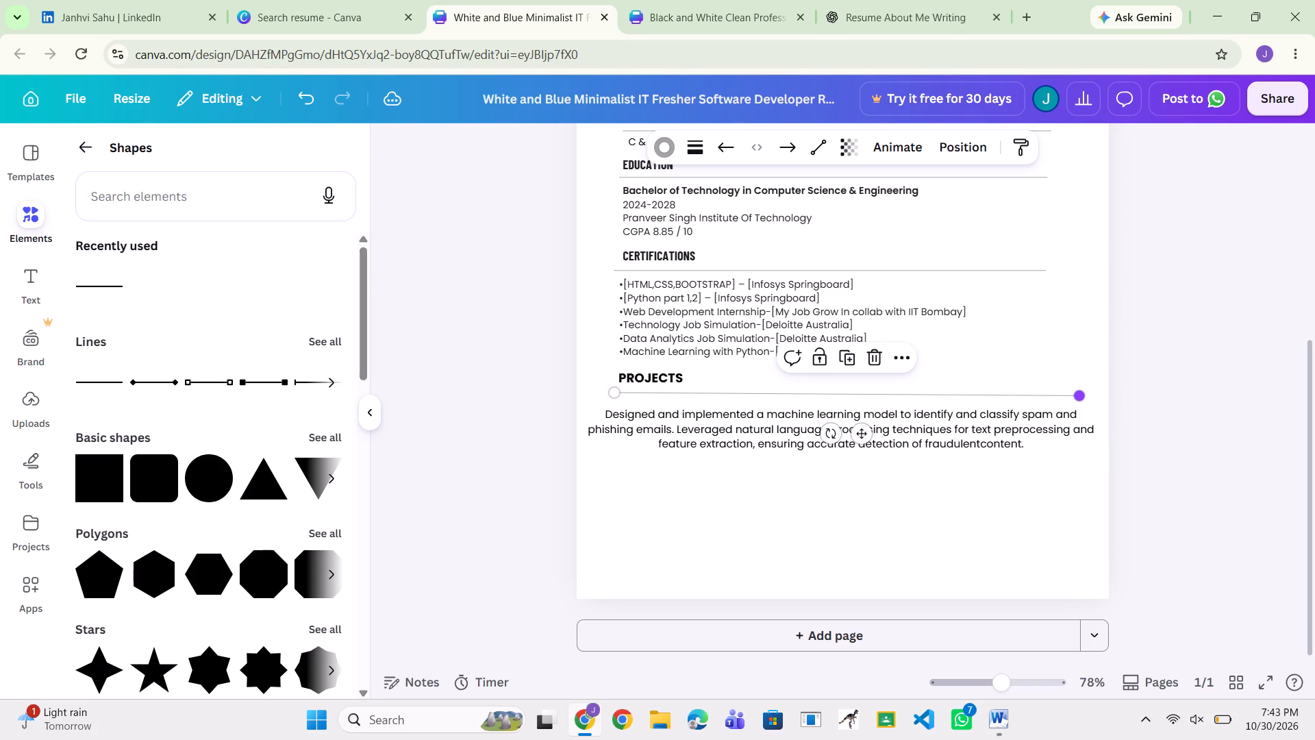
Adjust the PROJECTS divider's position and level its left end, aligning it with the left end of the CERTIFICATIONS divider.
click(684, 492)
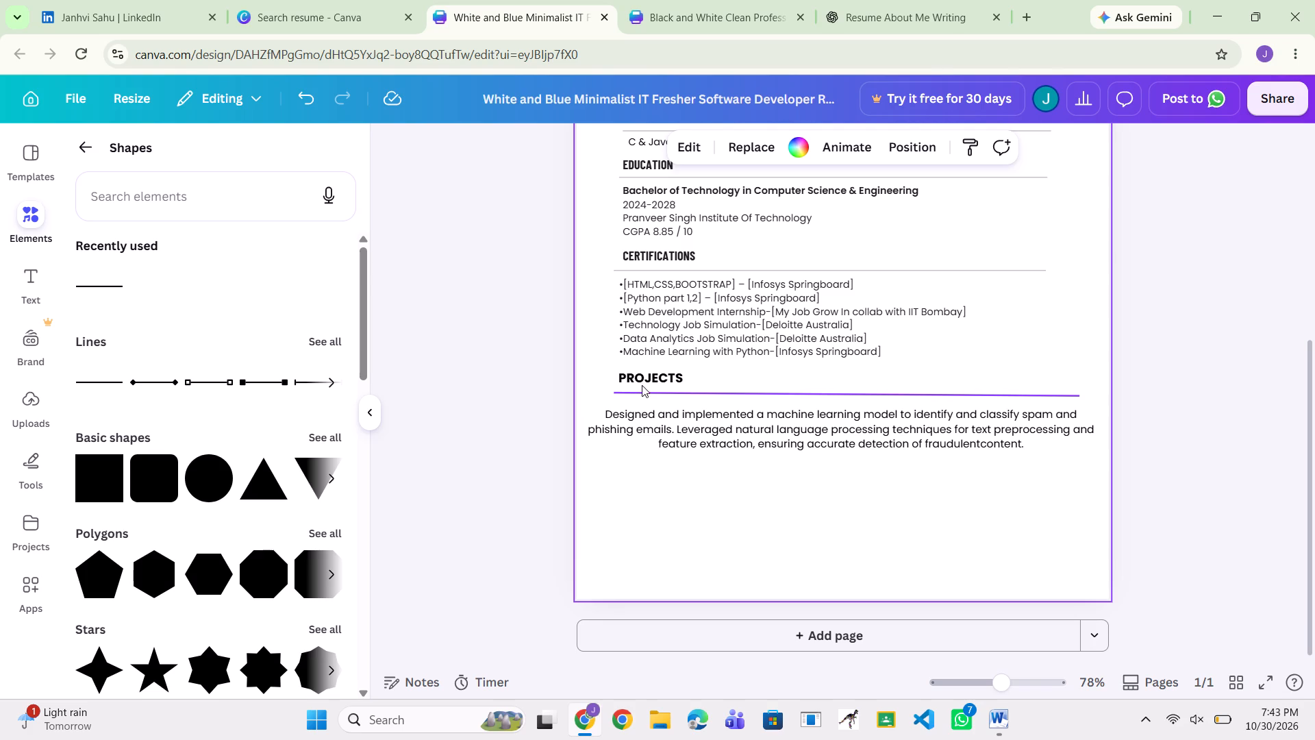
drag(643, 386, 638, 387)
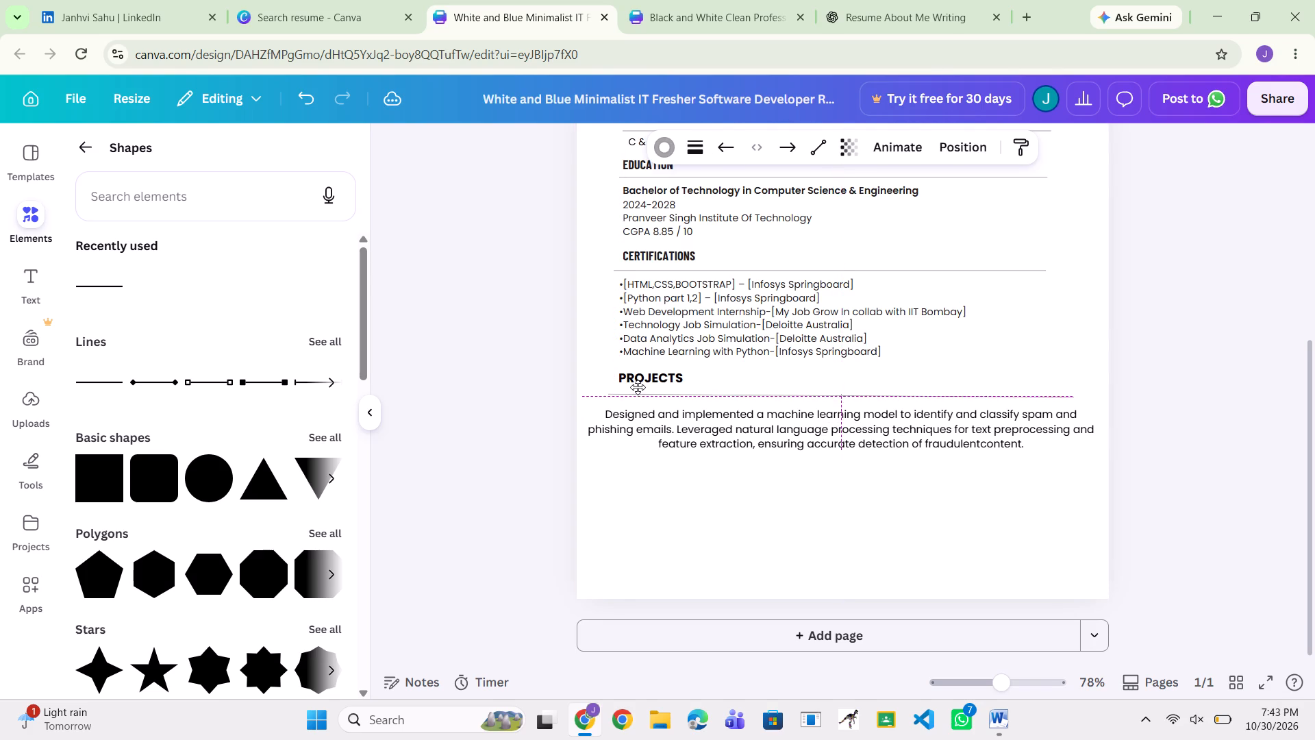
drag(638, 387, 636, 384)
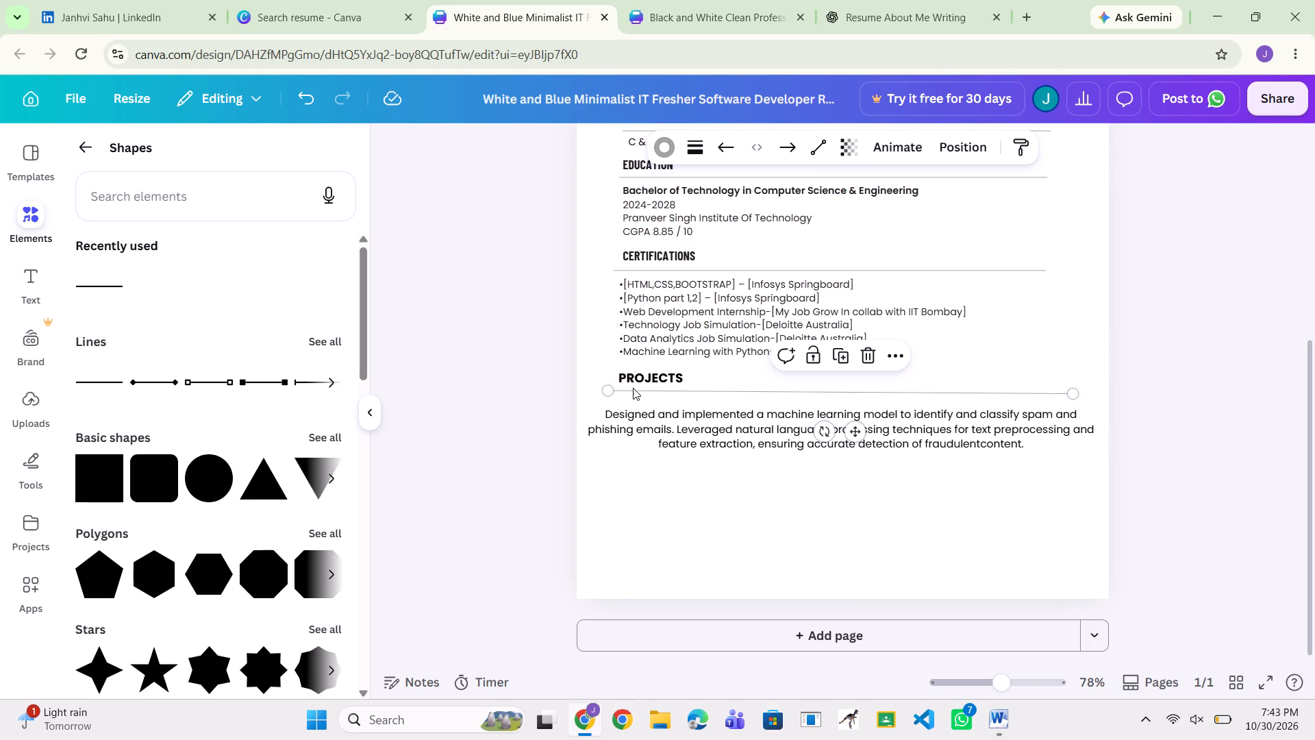
click(609, 388)
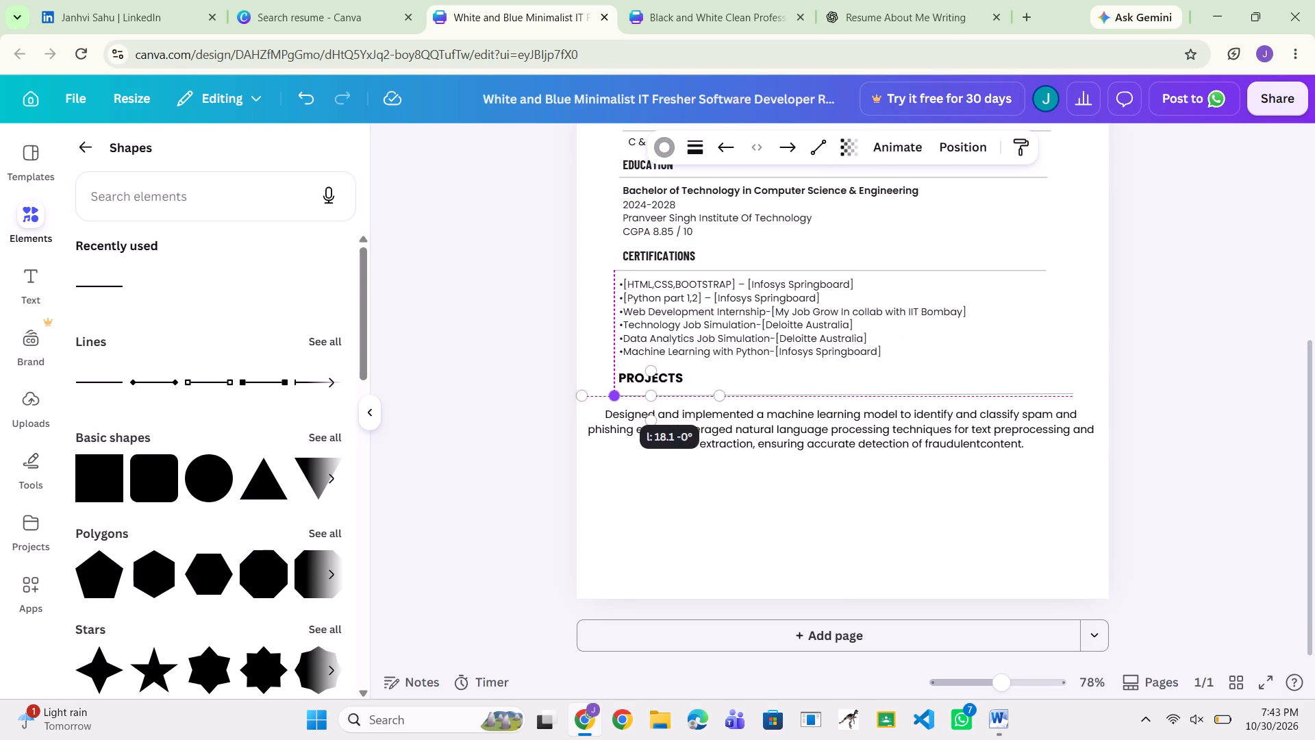
Delete the centred project description paragraph below the PROJECTS divider.
click(616, 447)
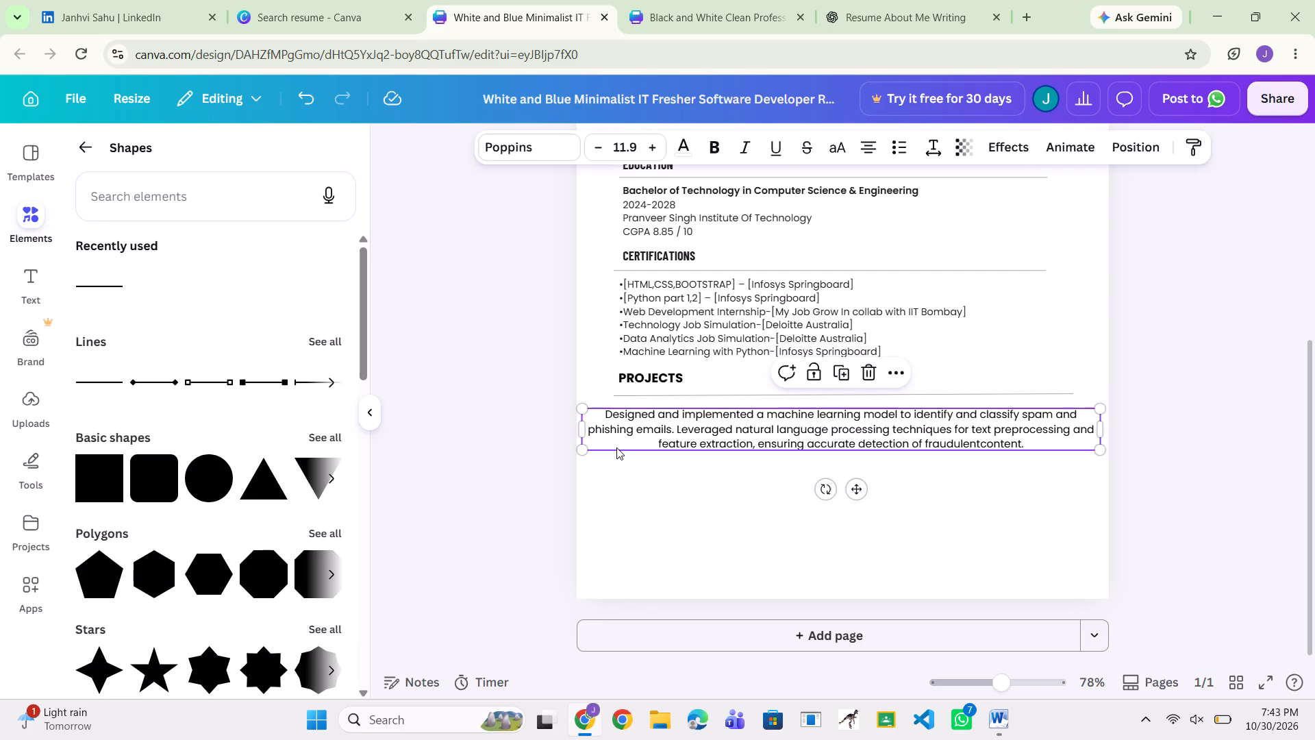
click(671, 423)
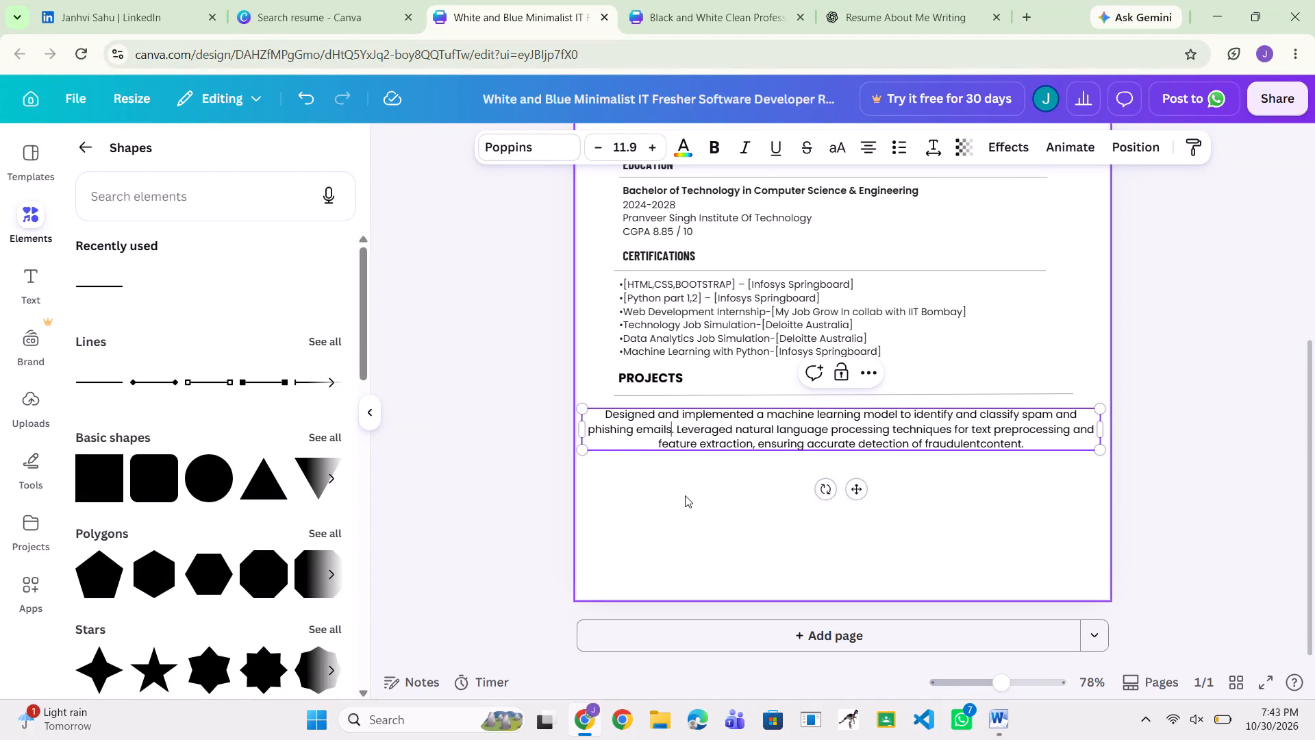
click(685, 495)
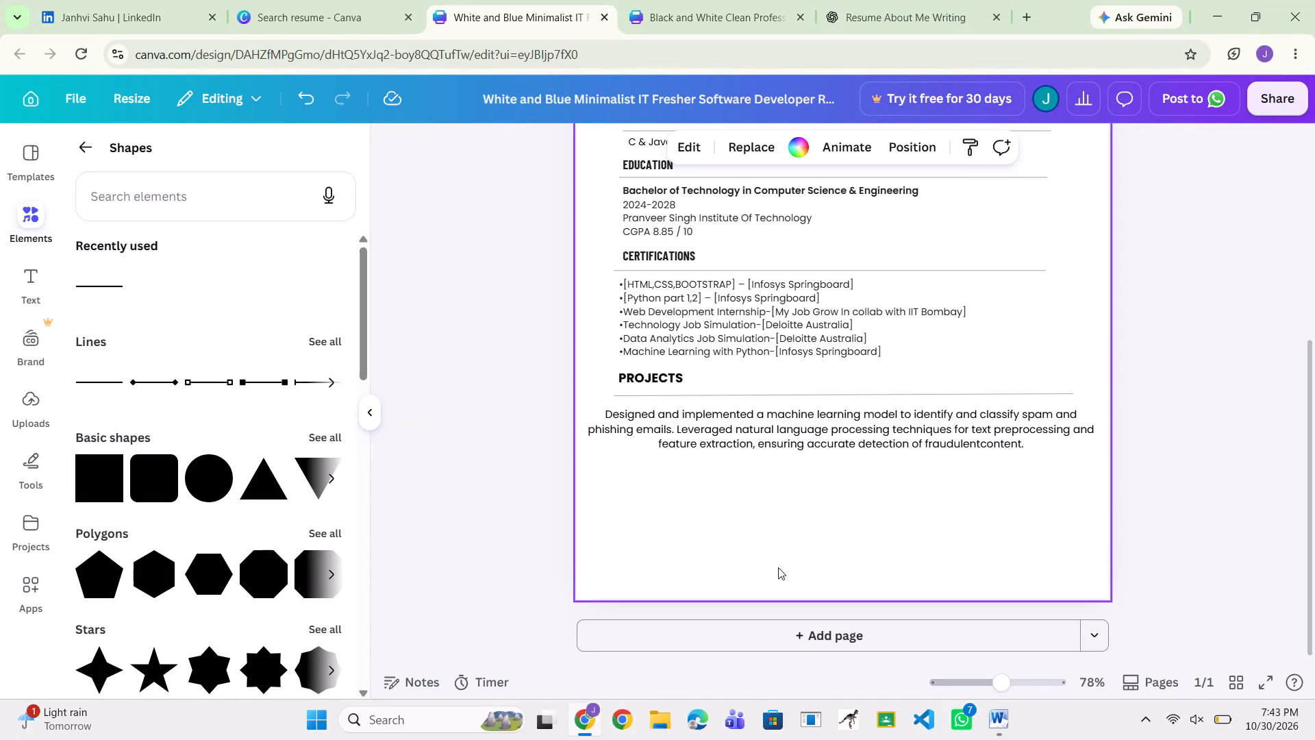
click(26, 269)
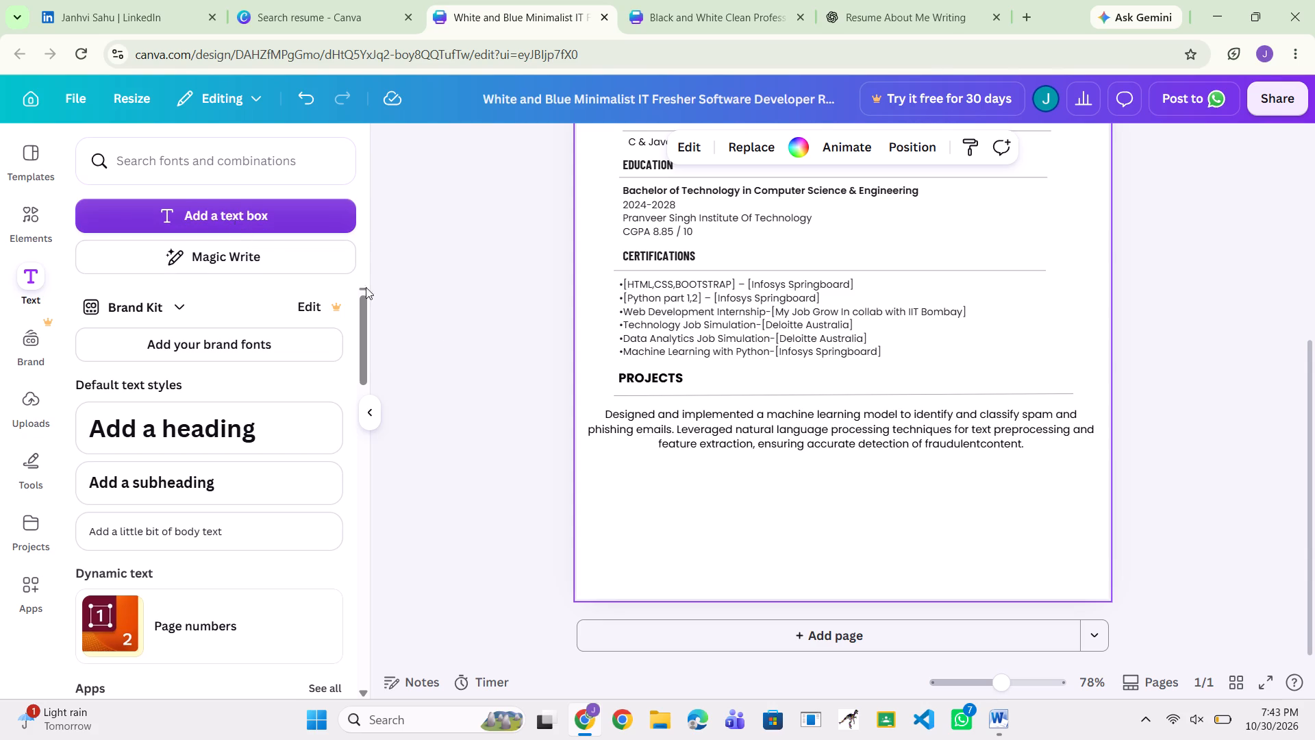
click(644, 423)
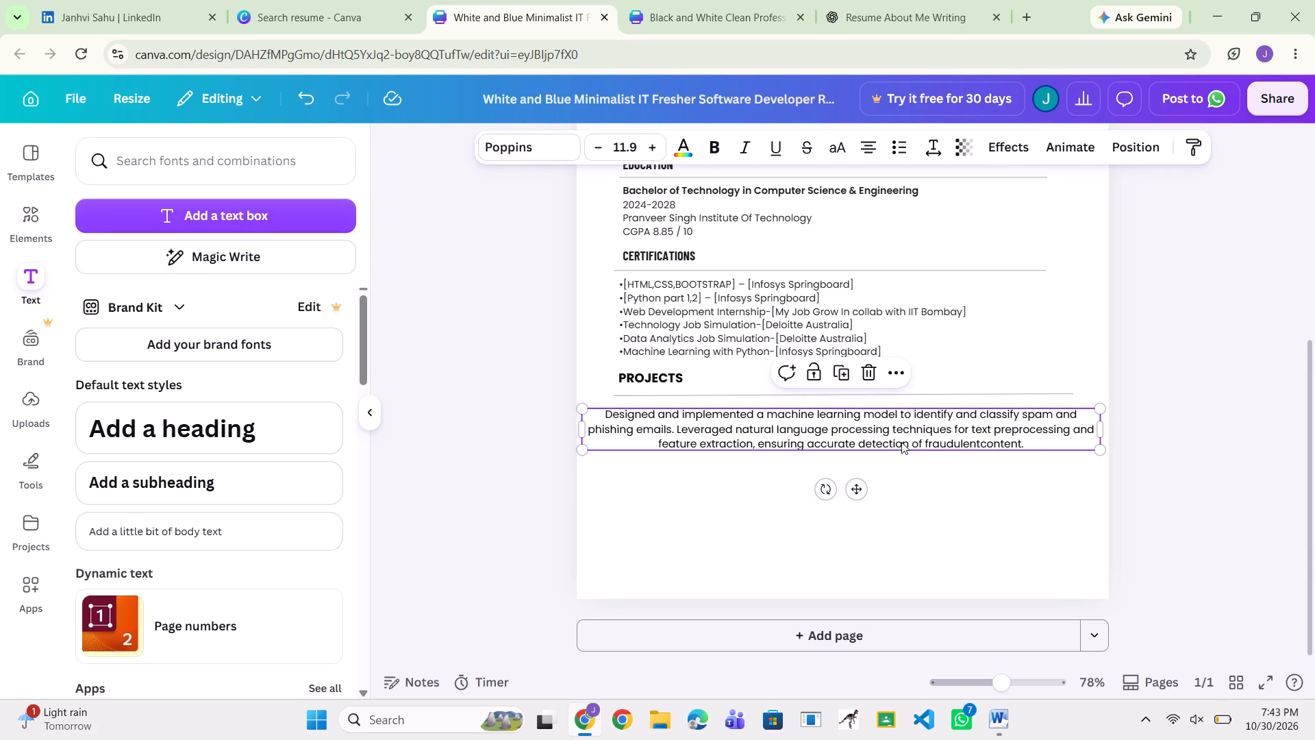
drag(1040, 439, 1015, 440)
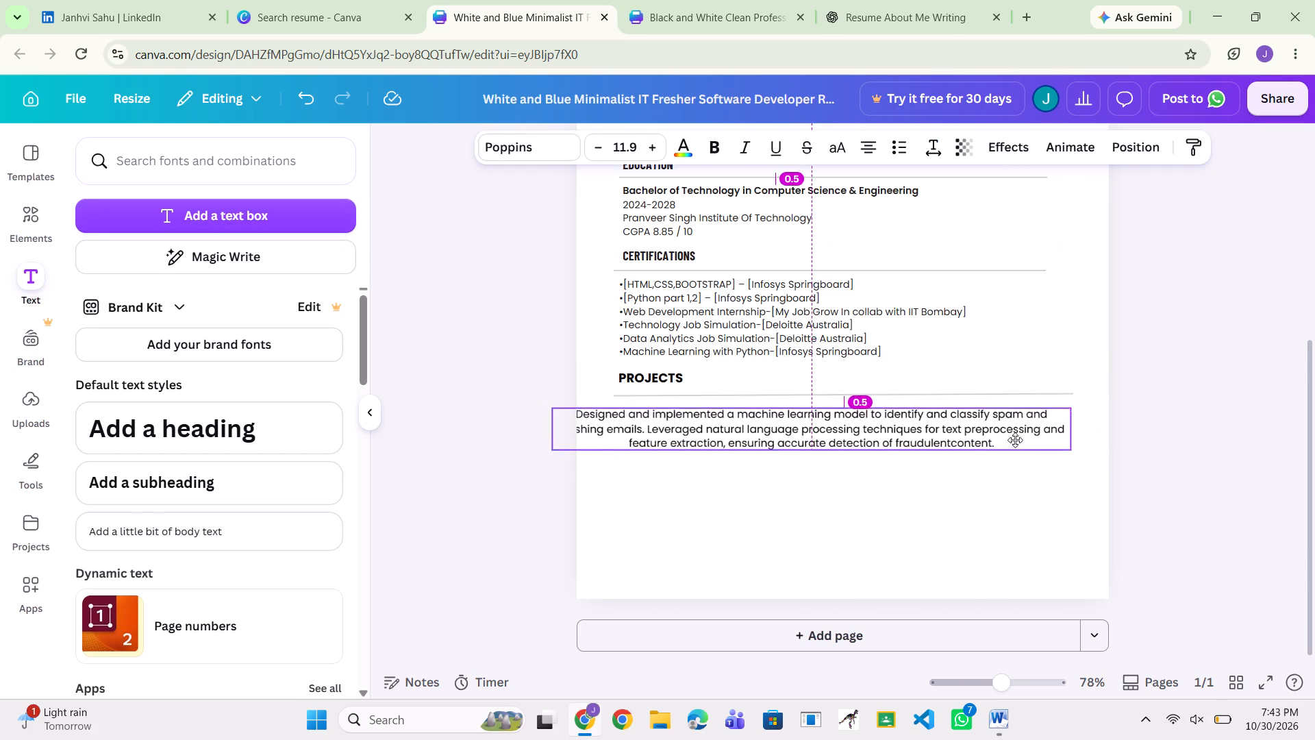
drag(1015, 440, 1024, 439)
click(847, 369)
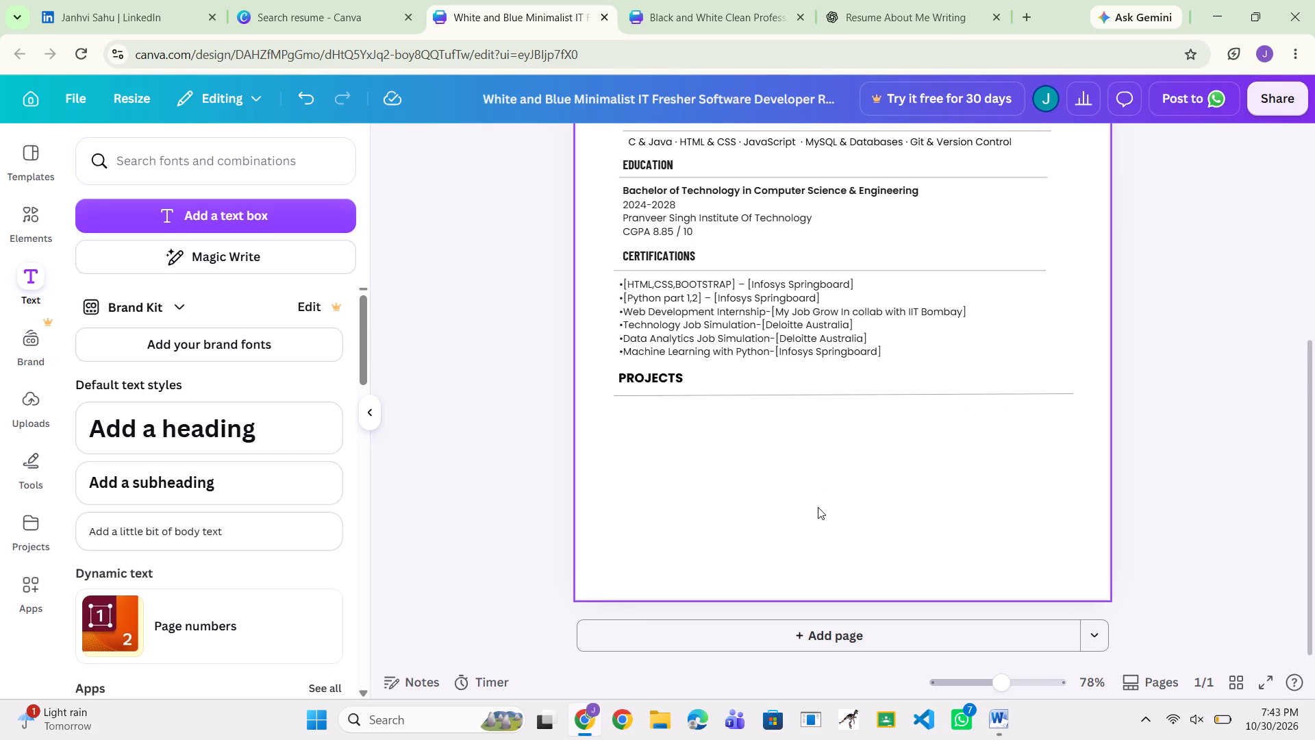
Move the PROJECTS heading slightly down, closer to its divider.
click(663, 380)
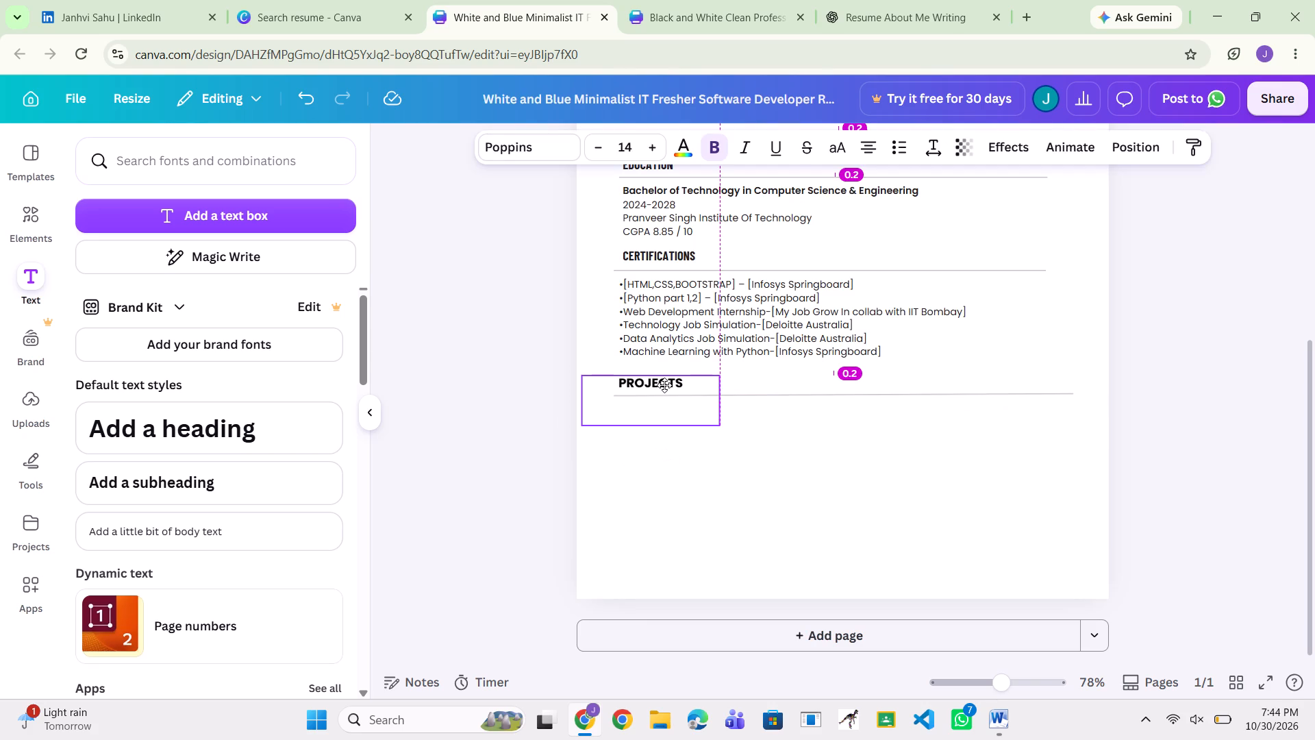
click(651, 463)
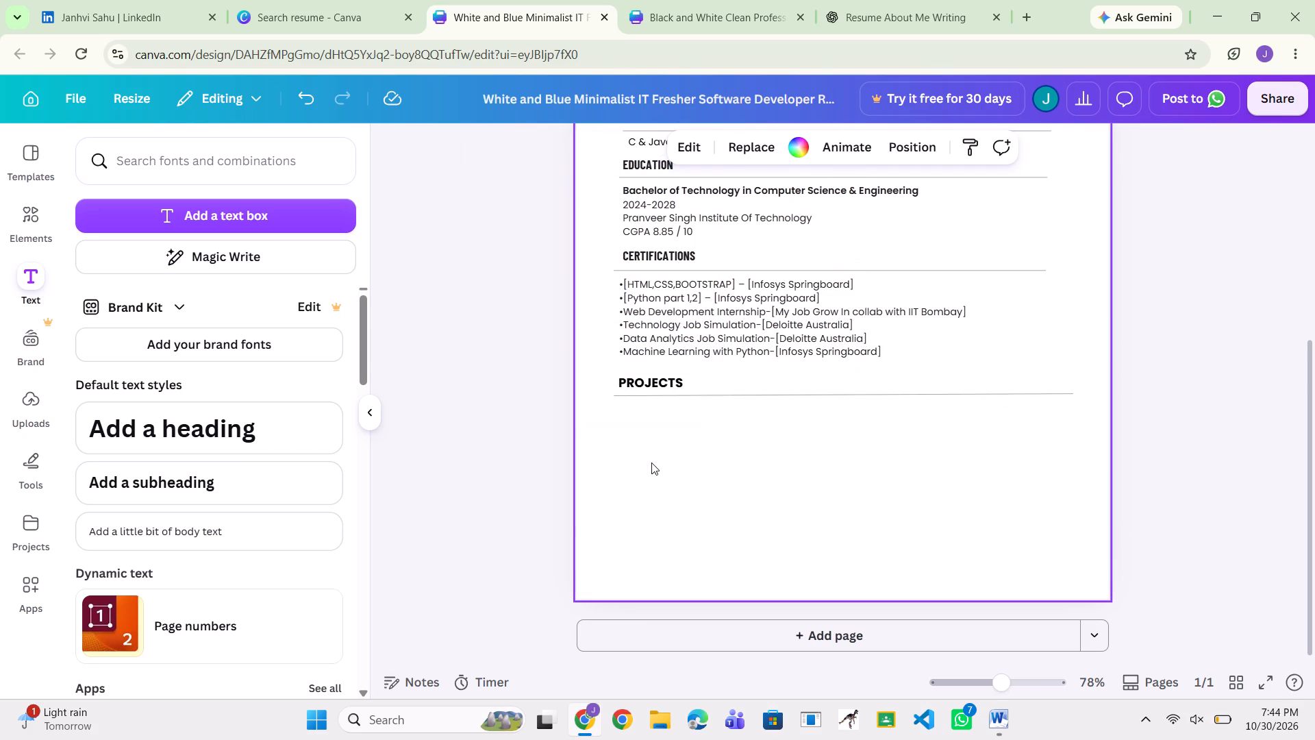
Add a new text box and select its placeholder text for replacement.
click(256, 221)
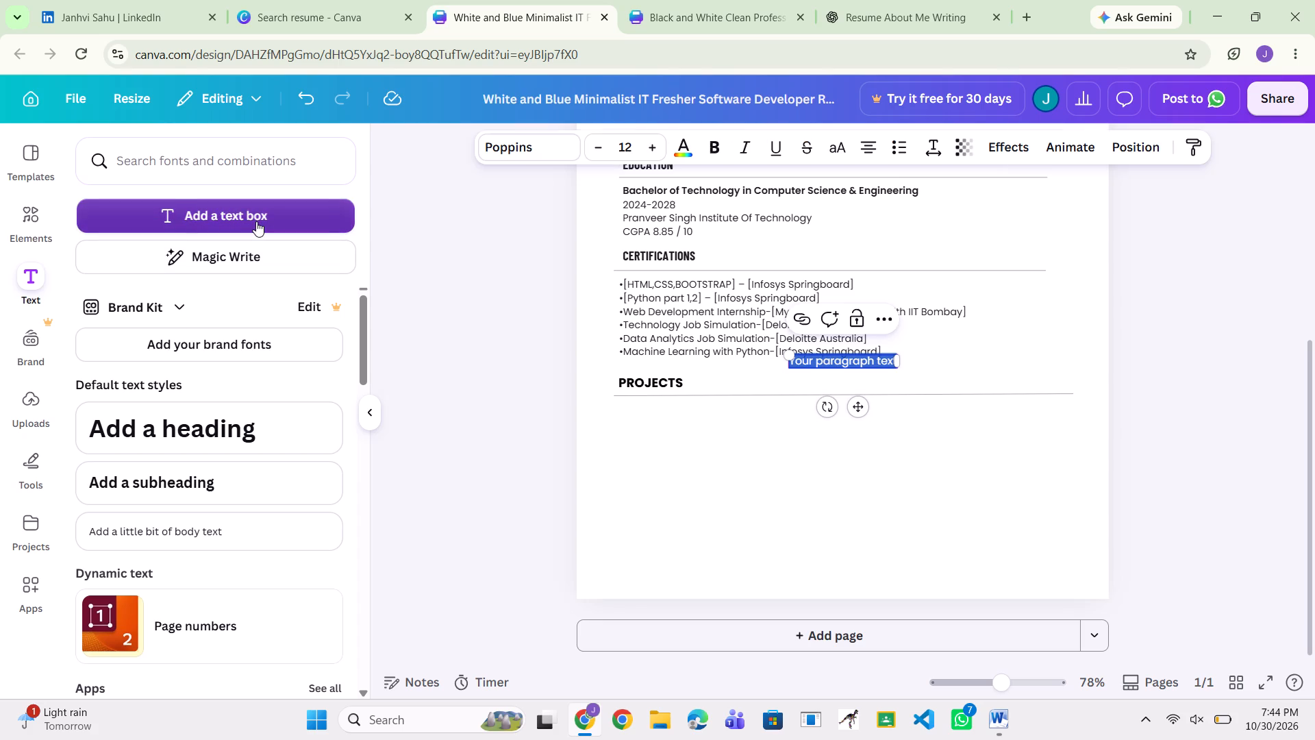
drag(812, 359, 781, 423)
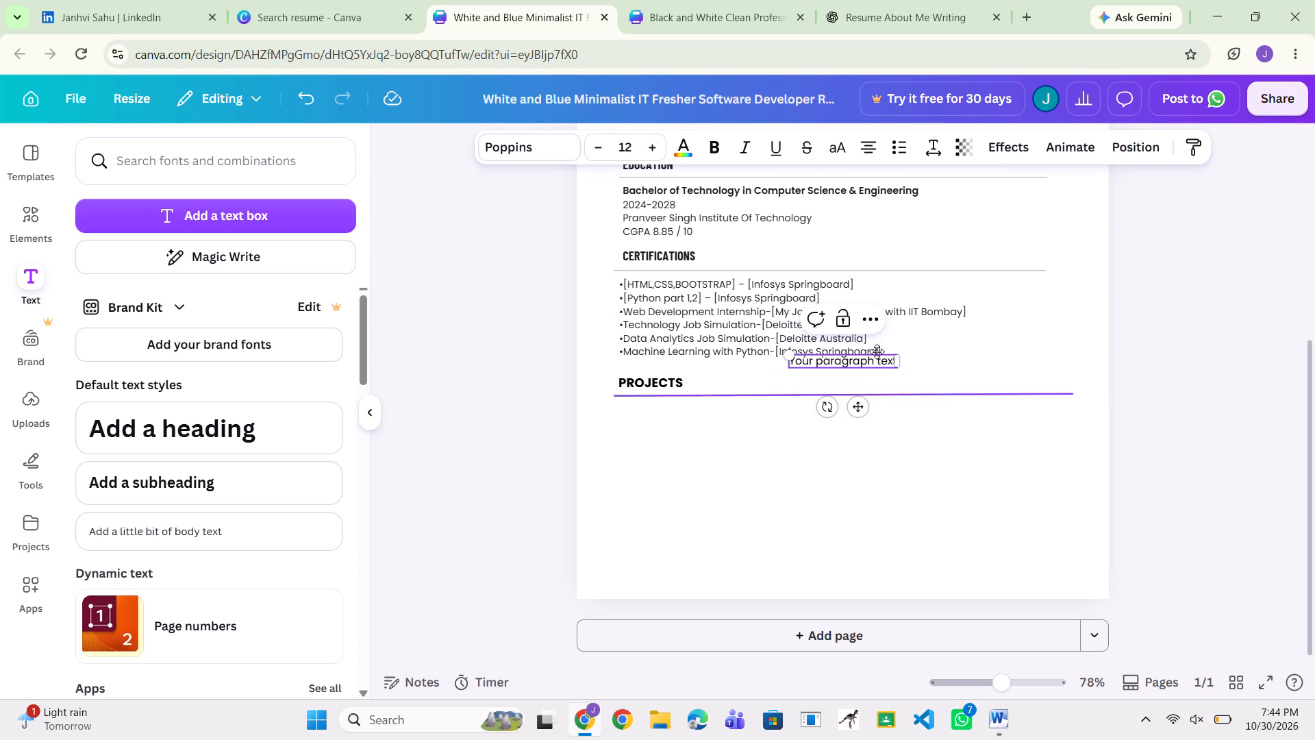
click(881, 362)
double_click(881, 362)
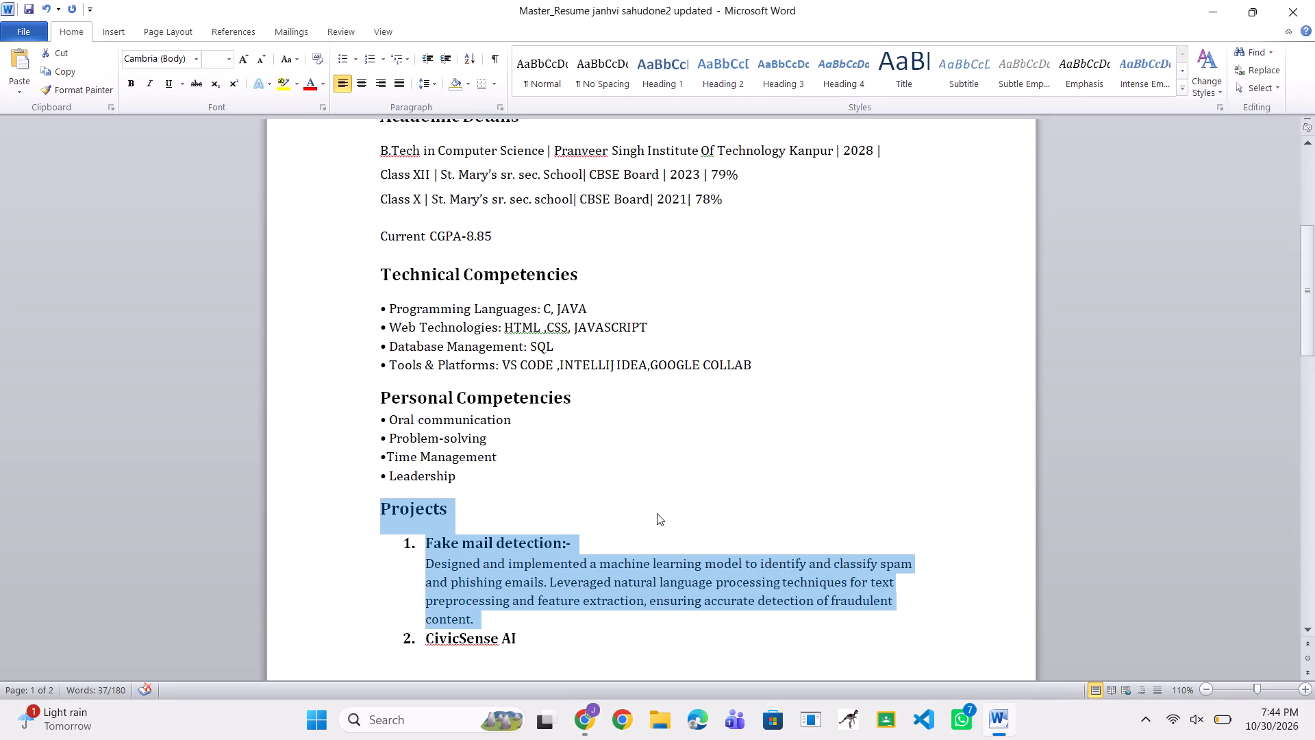
Switch to the Word resume and copy the first project entry, the Fake mail detection title with its full description.
click(404, 550)
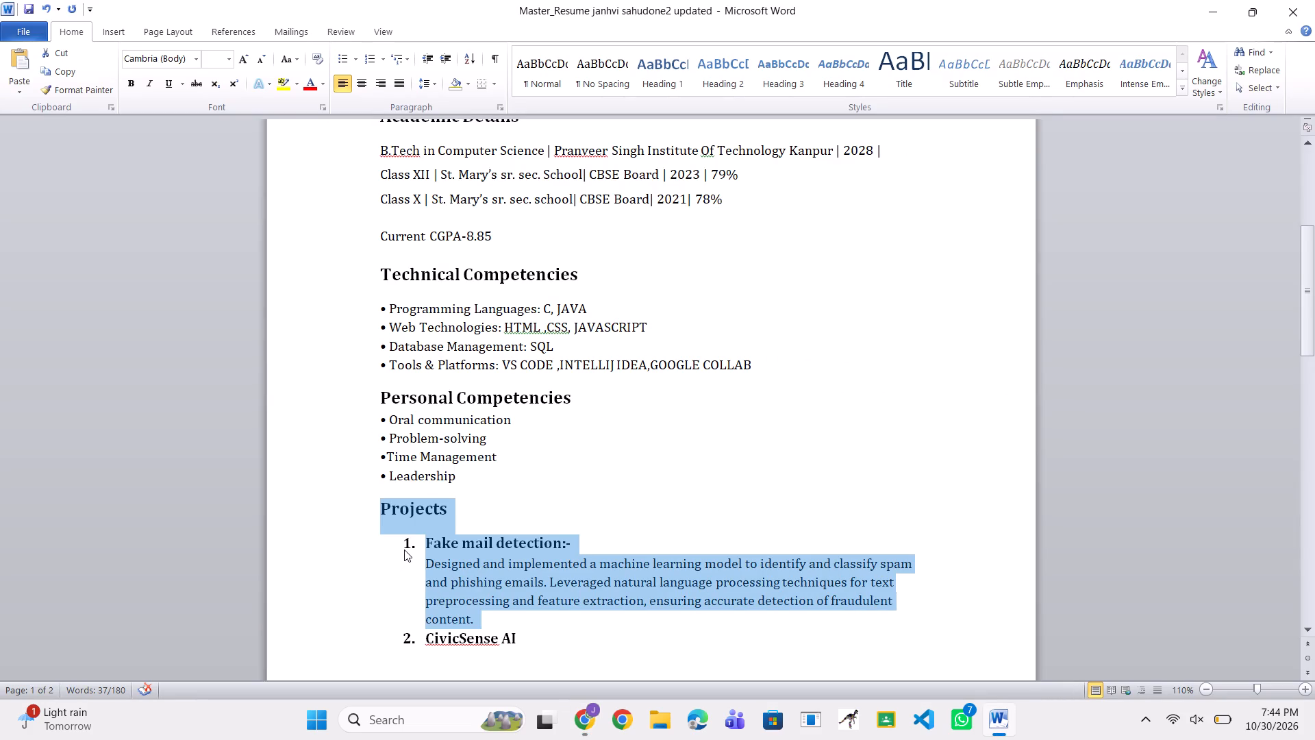
click(404, 546)
drag(404, 546, 474, 626)
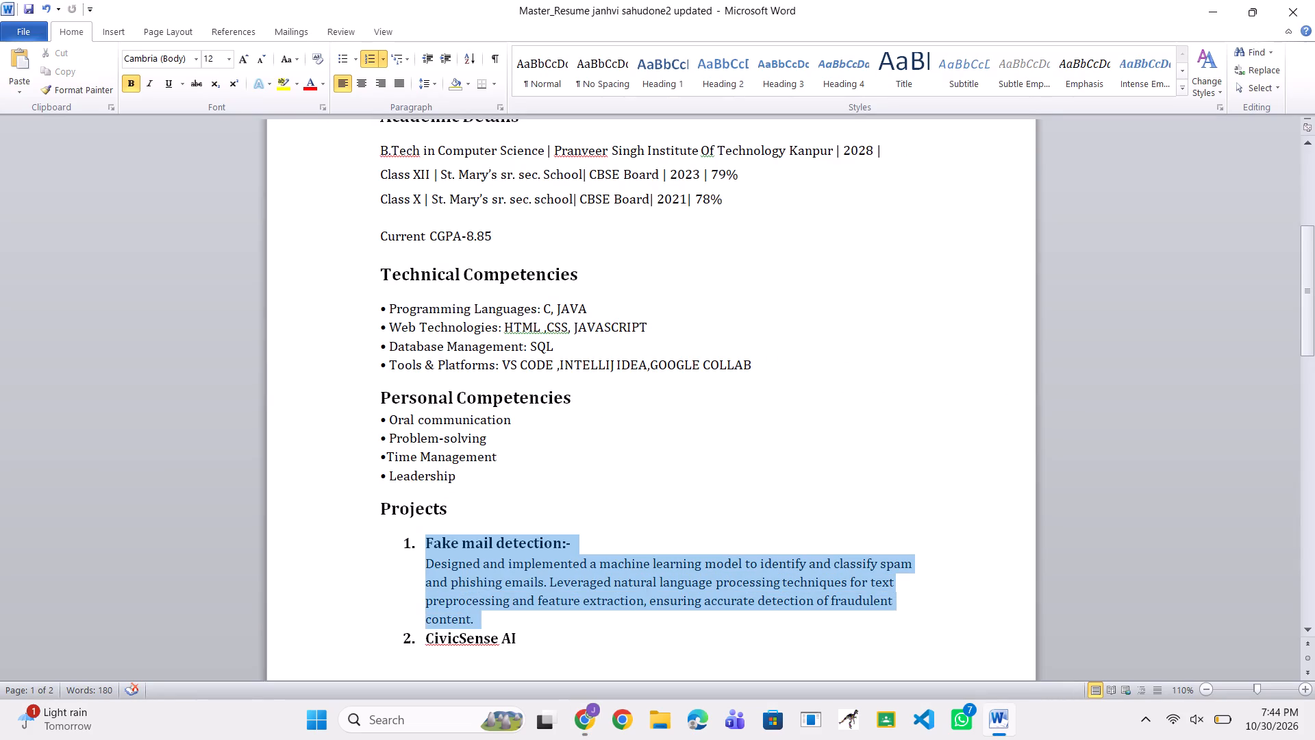
drag(474, 626, 472, 614)
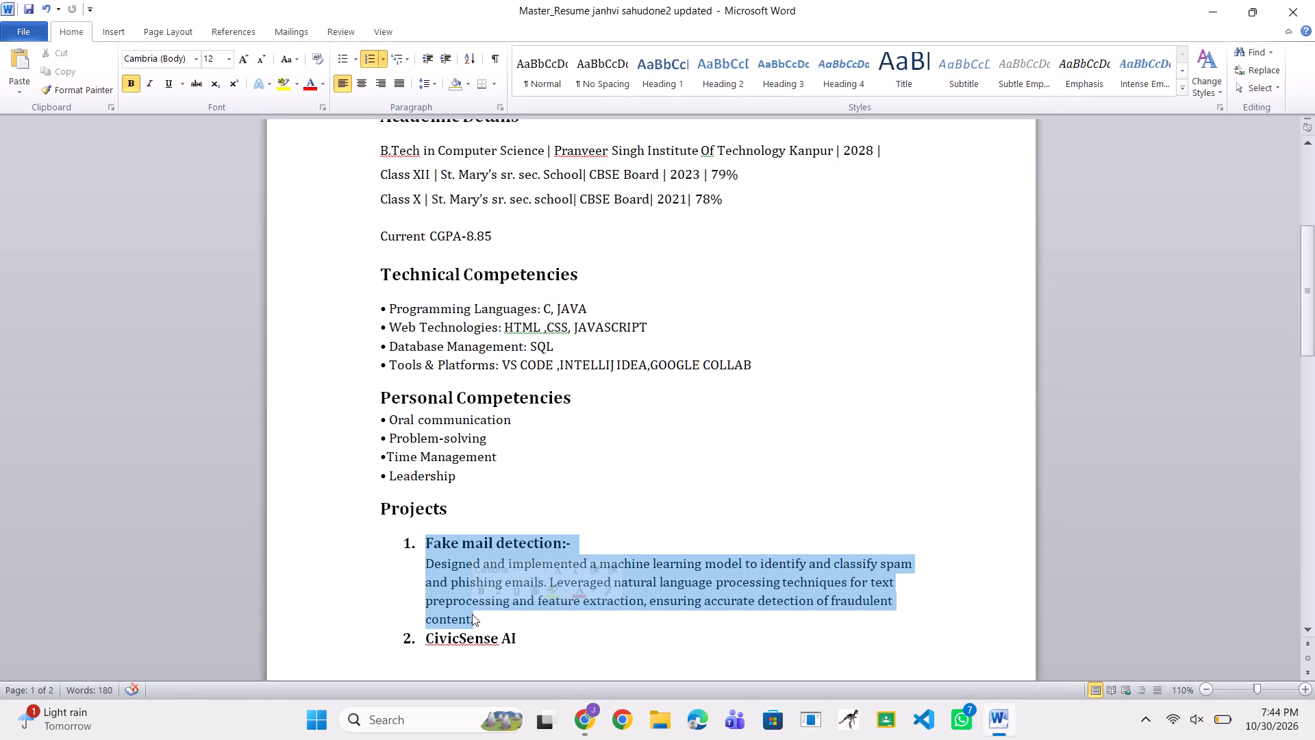
key(ctrl+c)
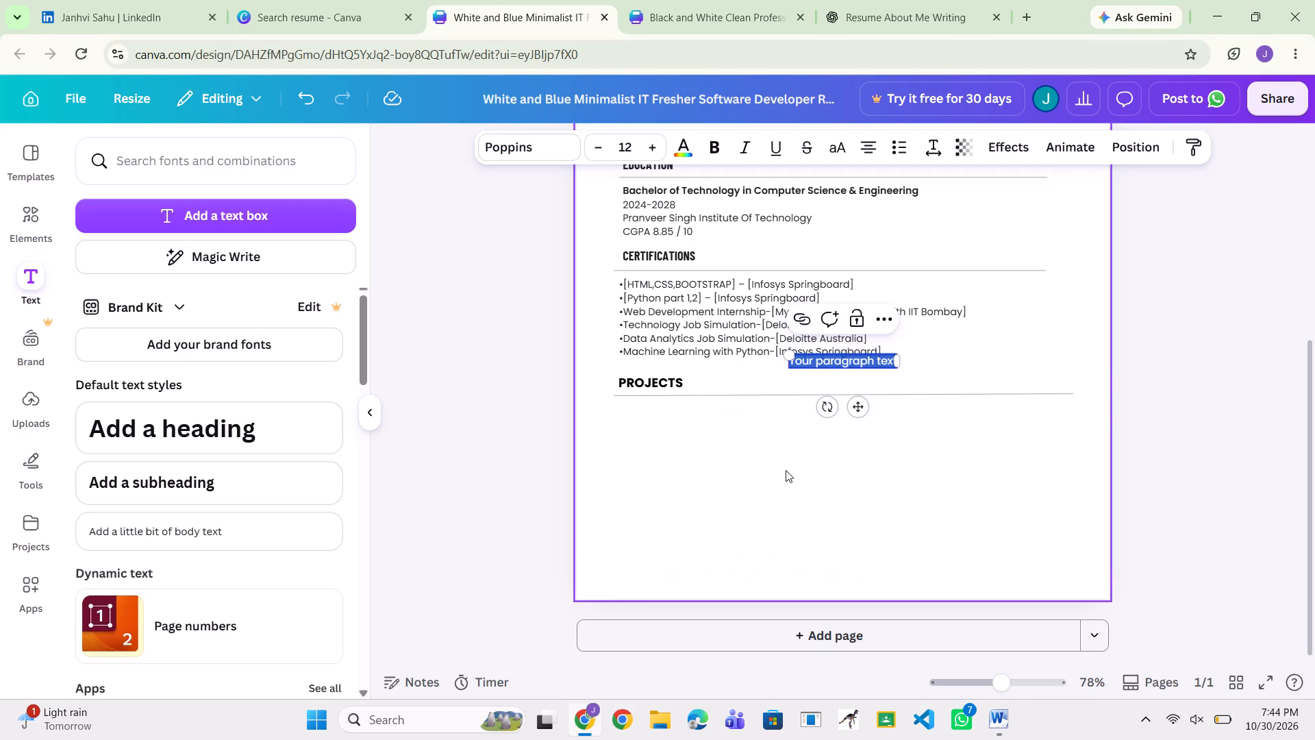
Back in the Canva resume, replace the new text box's placeholder with the copied Fake mail detection entry.
key(ctrl+v)
drag(736, 358, 740, 395)
click(912, 417)
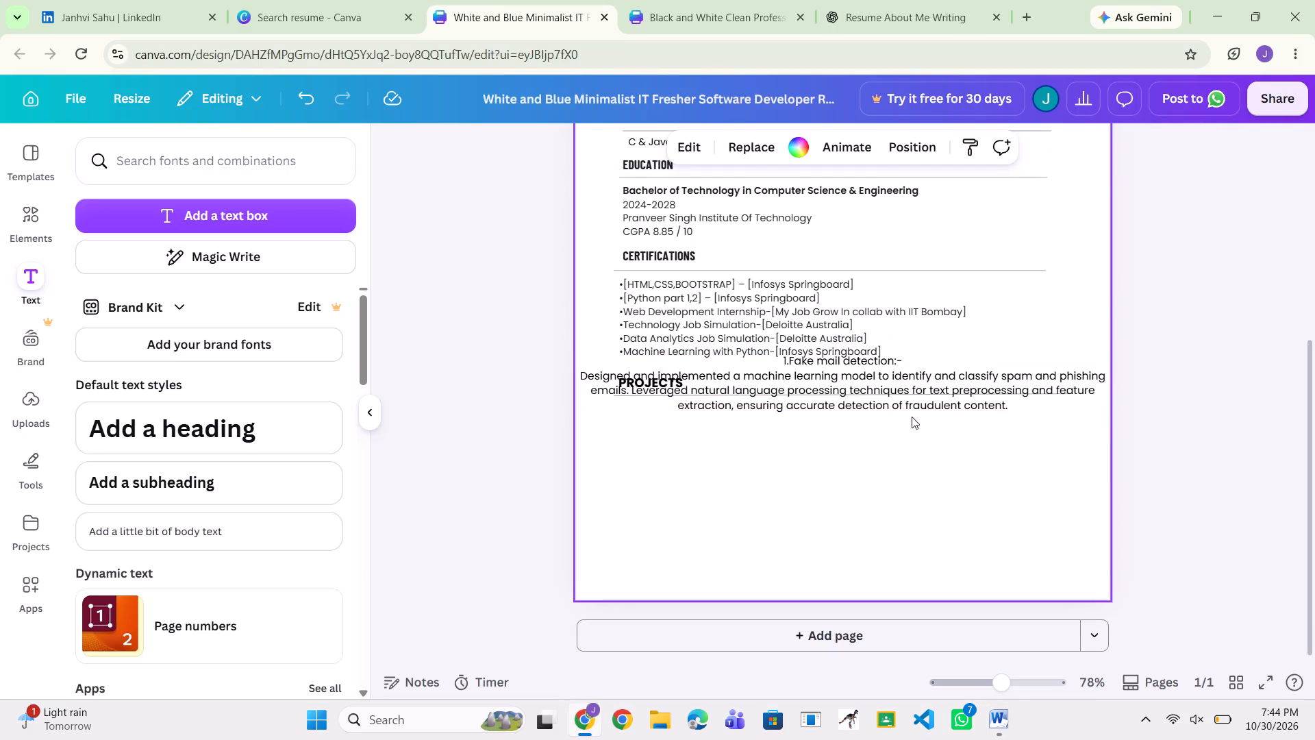
Move the pasted Fake mail detection entry to just below the PROJECTS divider.
drag(887, 398, 884, 444)
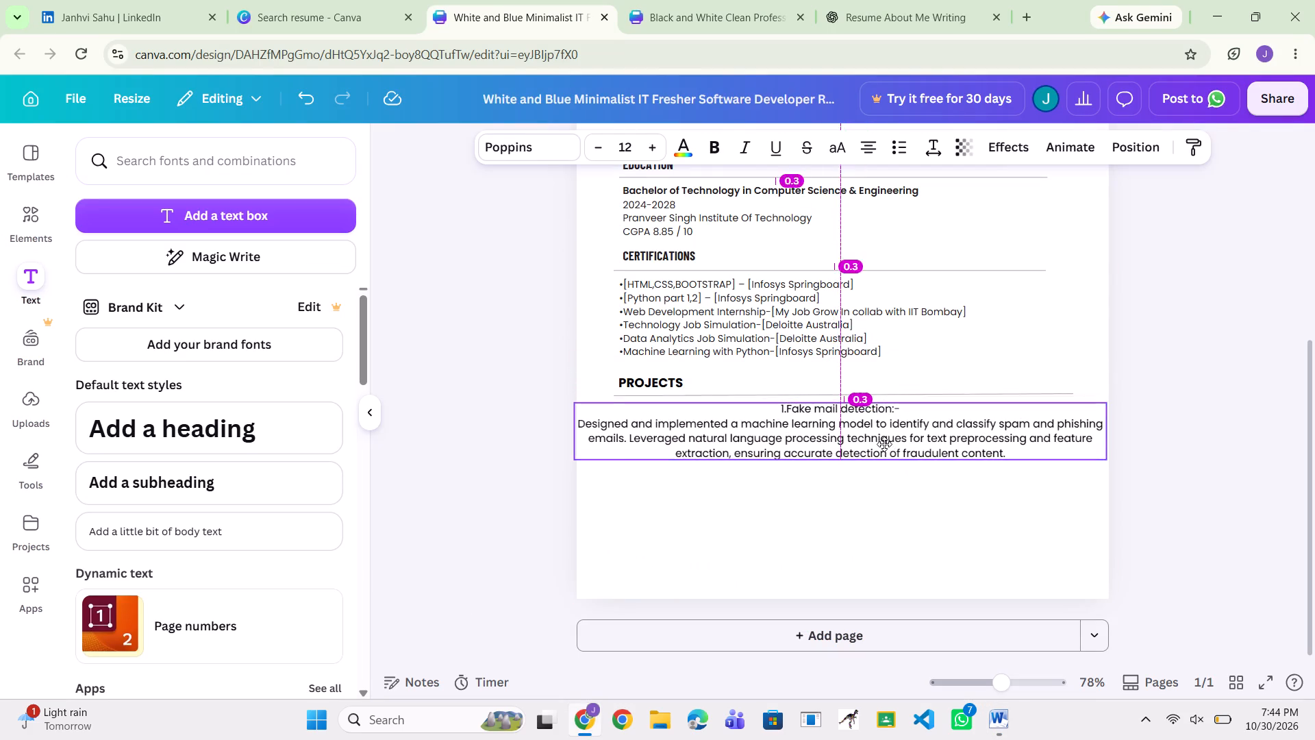
drag(884, 444, 914, 437)
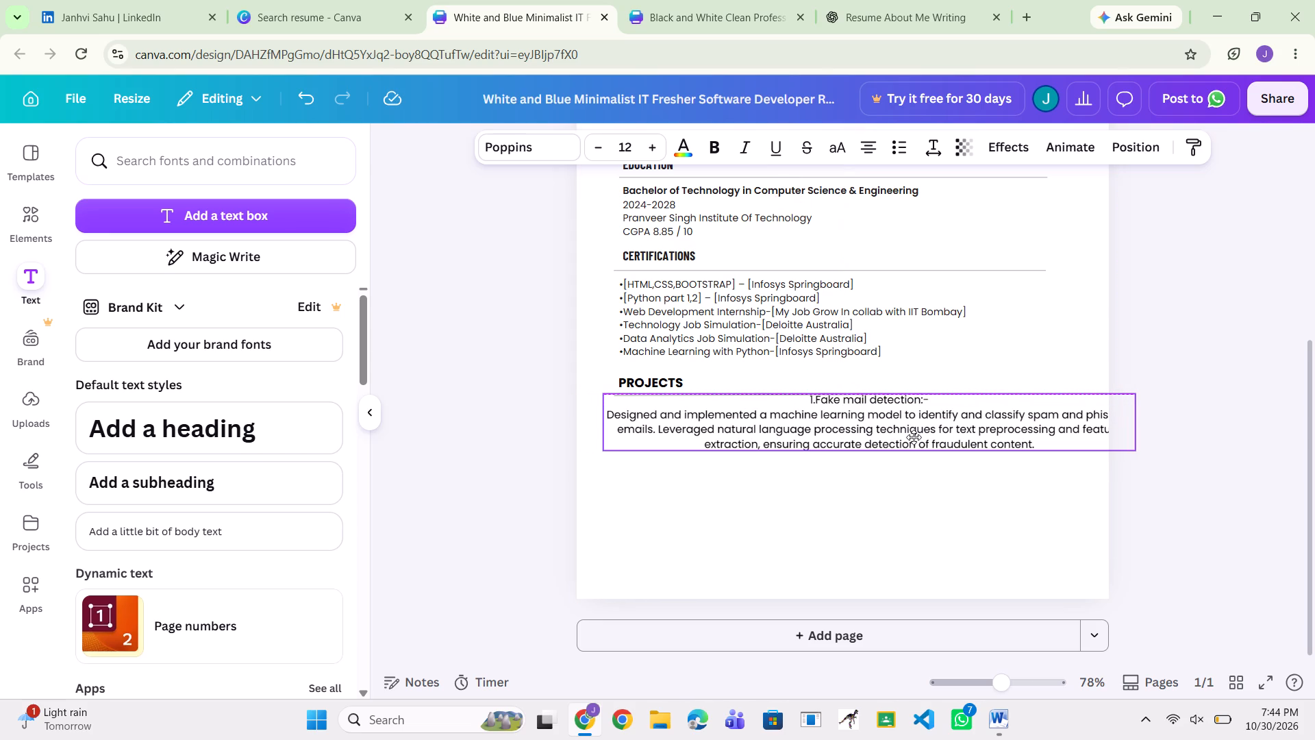
drag(914, 437, 914, 438)
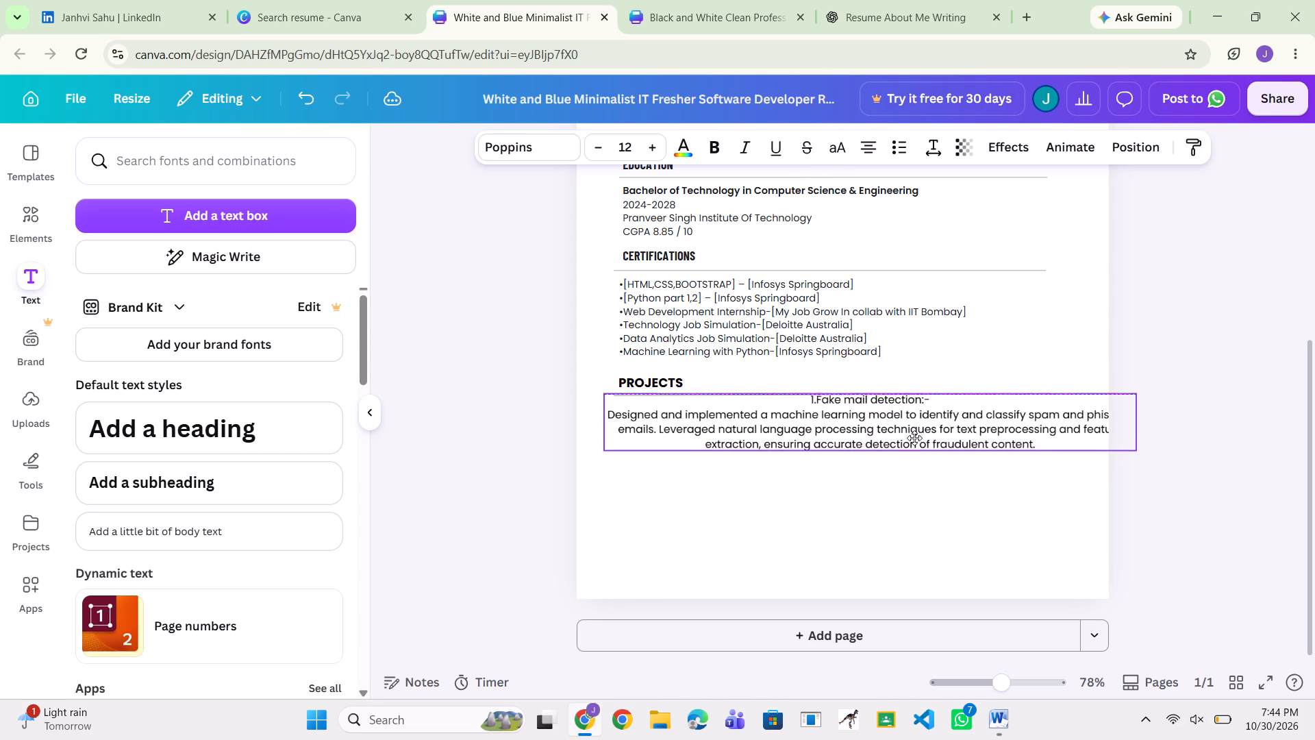
drag(914, 438, 907, 441)
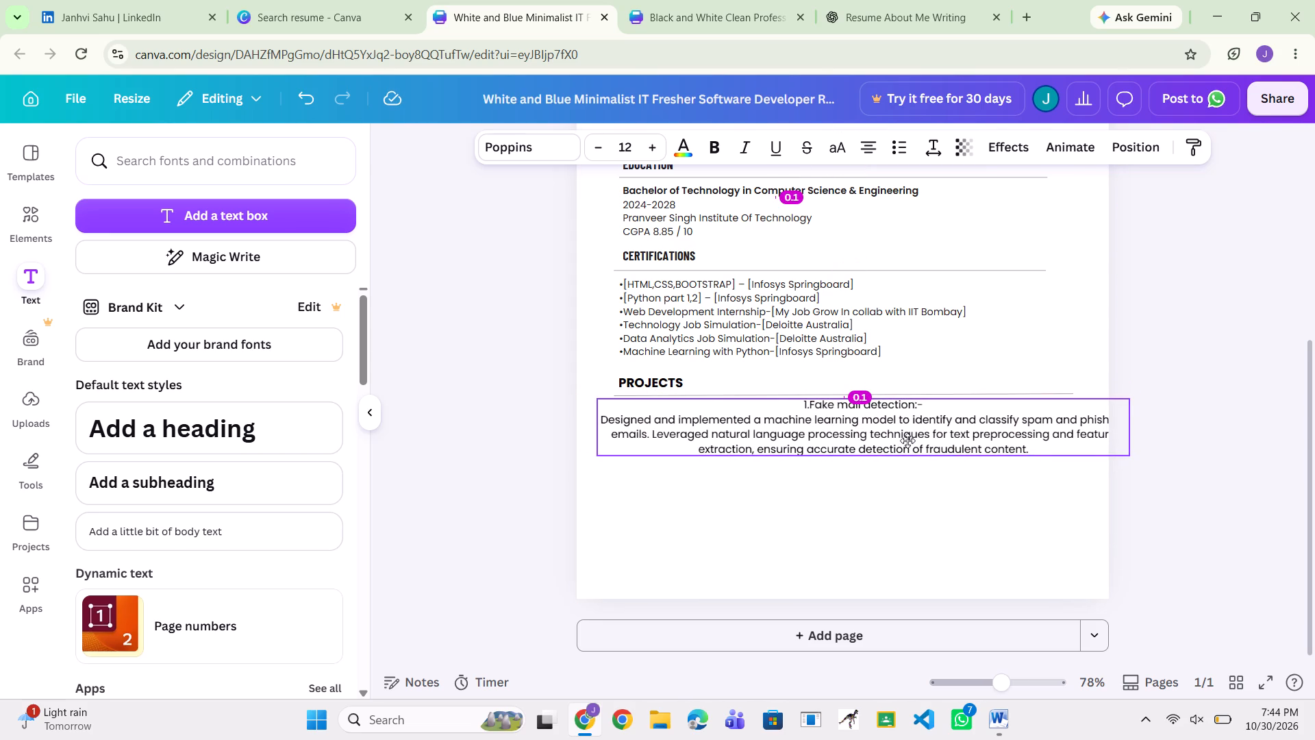
drag(907, 441, 908, 441)
drag(908, 441, 909, 442)
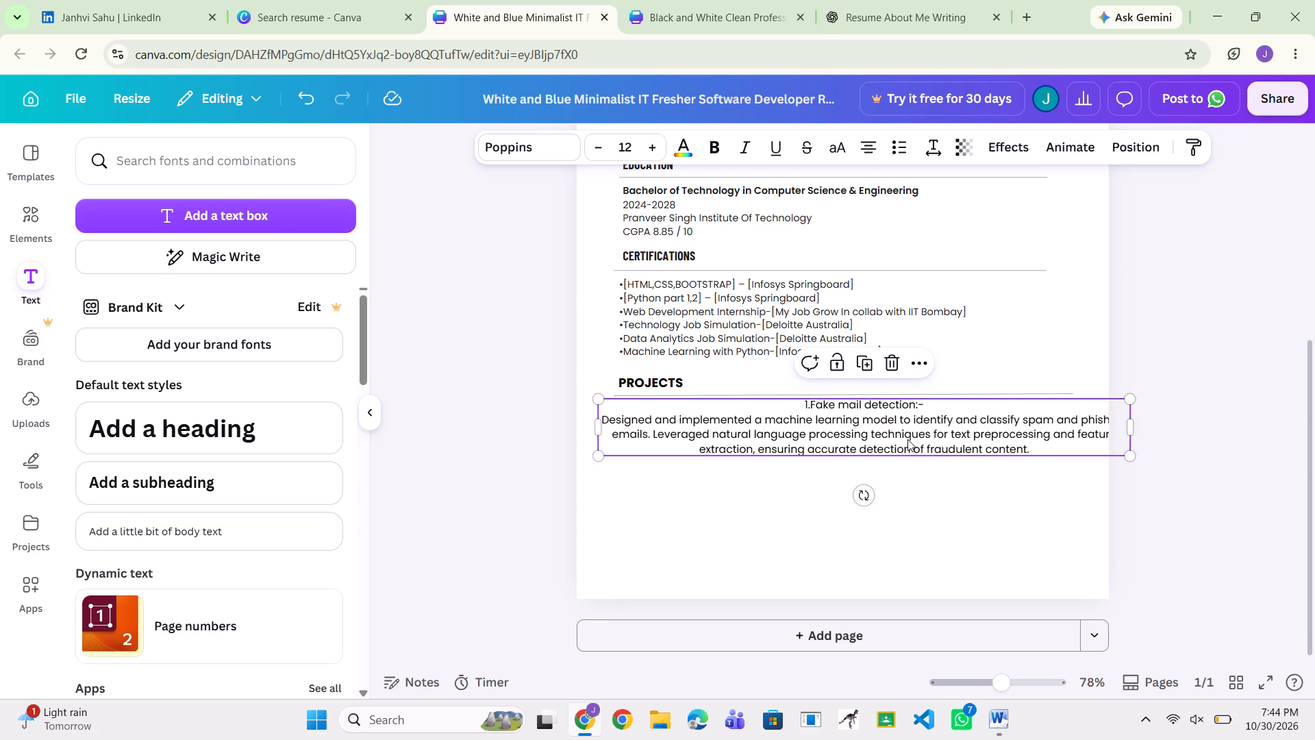
click(907, 439)
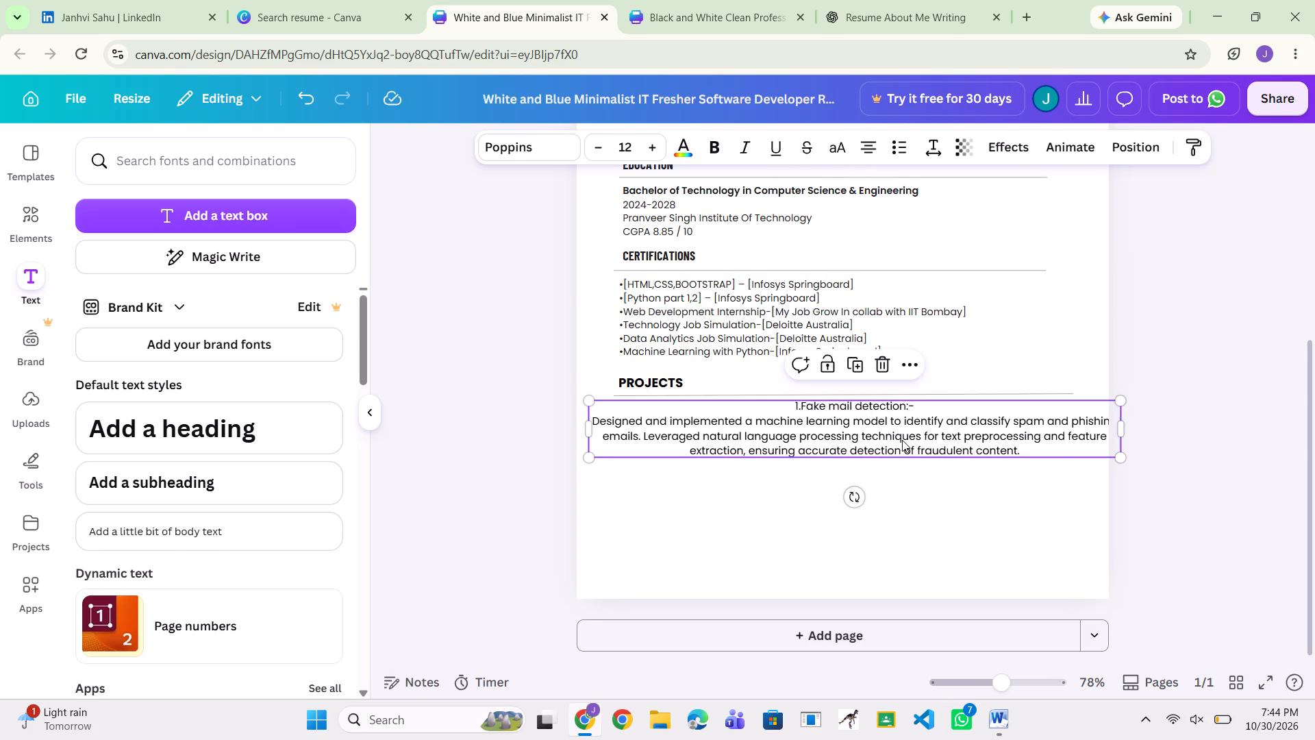
Scale the project entry's text box down slightly to about 11.7 text size so it fits within the page's right edge.
drag(1120, 396, 1119, 396)
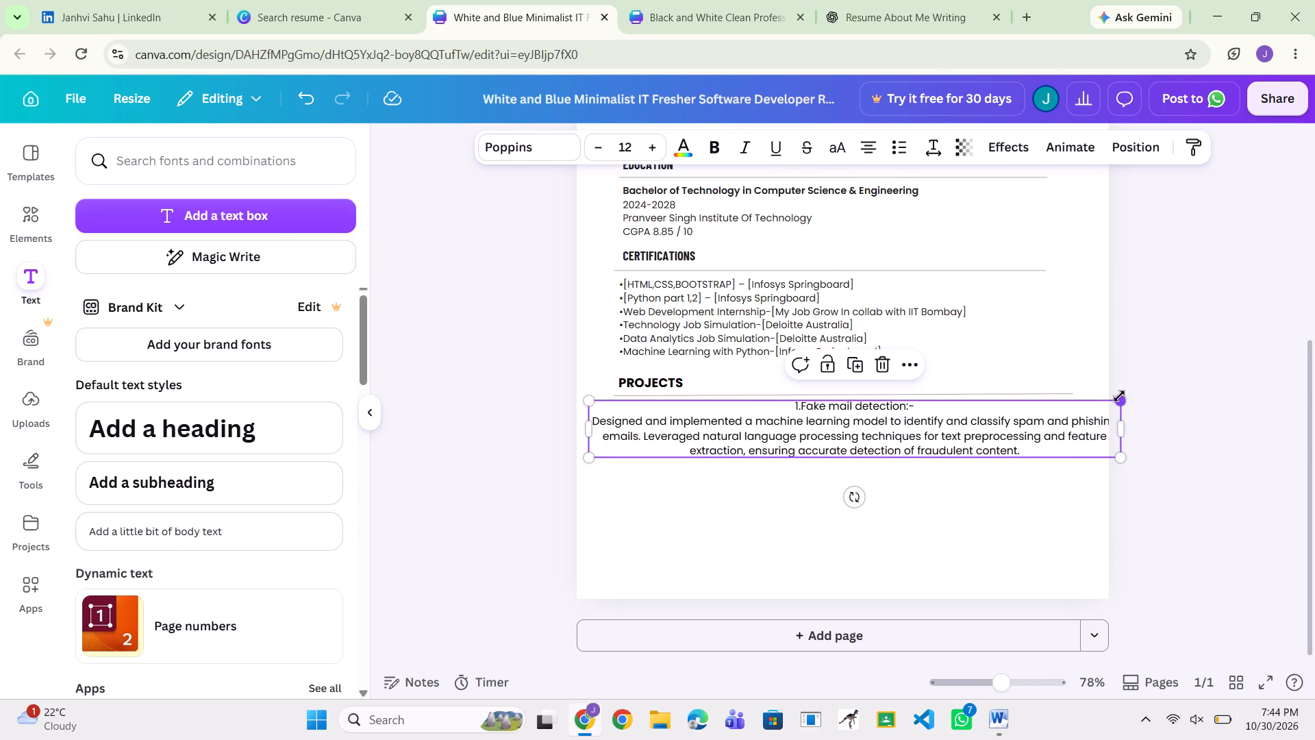
drag(1119, 396, 1110, 392)
click(971, 519)
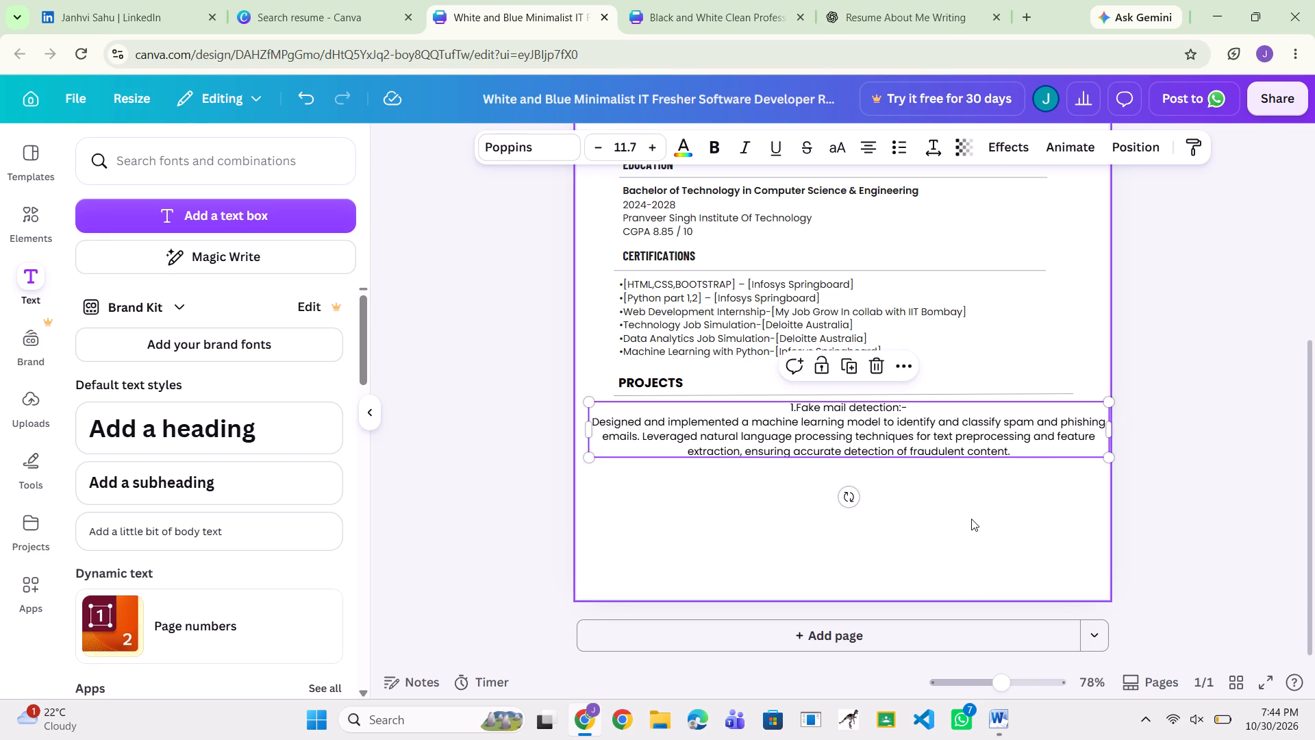
Delete the "1.Fake mail detection:-" title line from the project entry, keeping only its description.
click(792, 407)
click(788, 407)
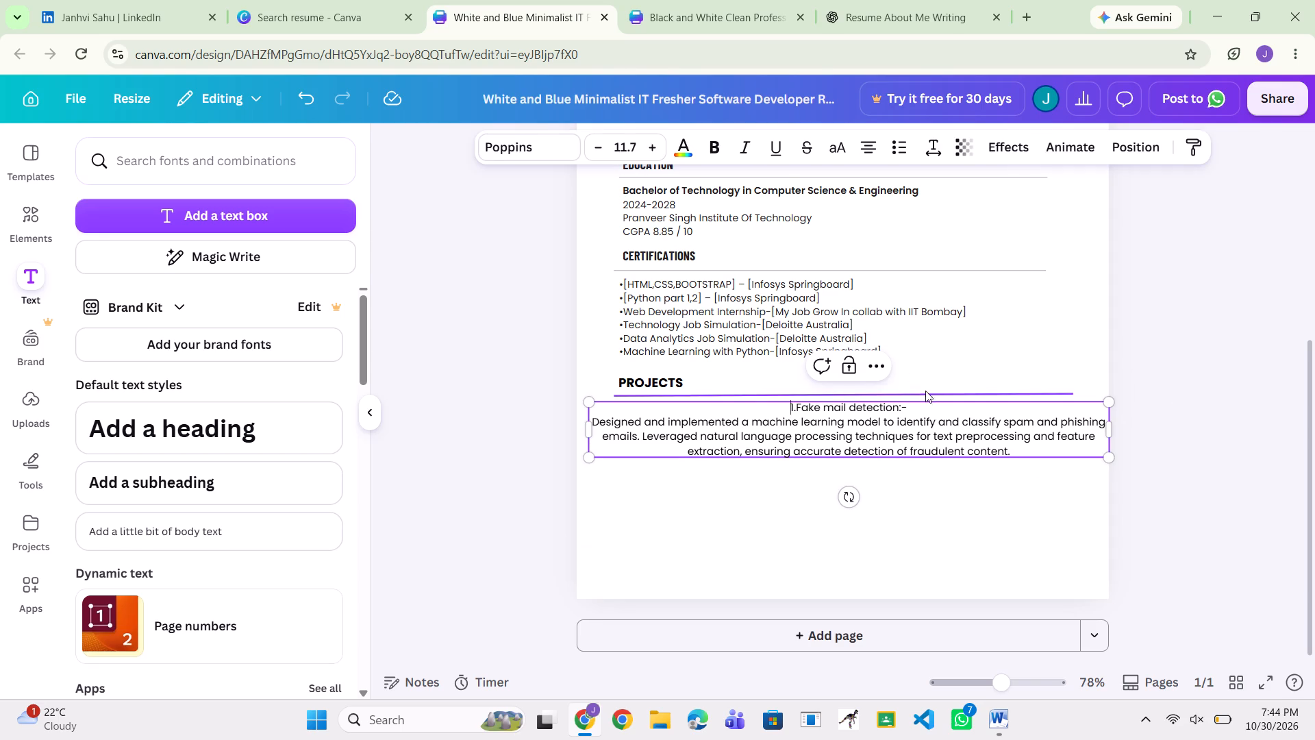
drag(940, 410, 782, 412)
key(BackSpace)
key(BackSpace)
key(BackSpace)
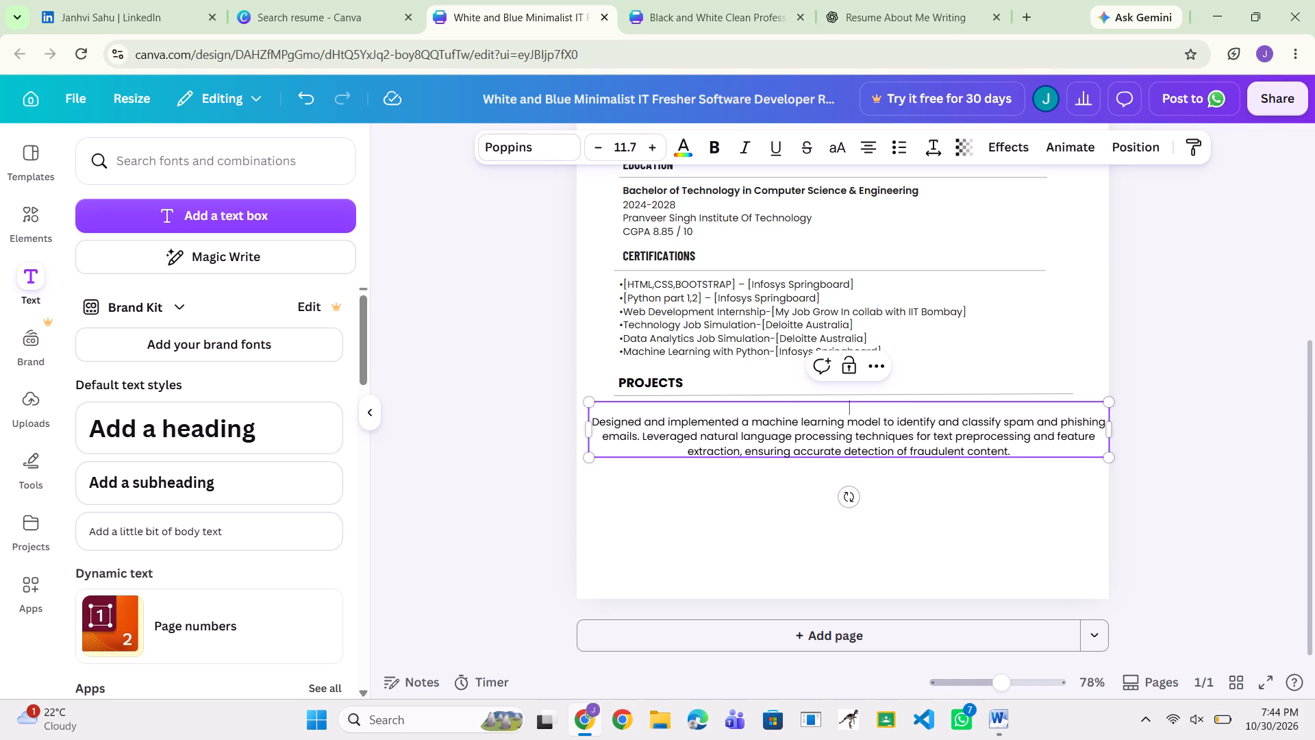
click(723, 496)
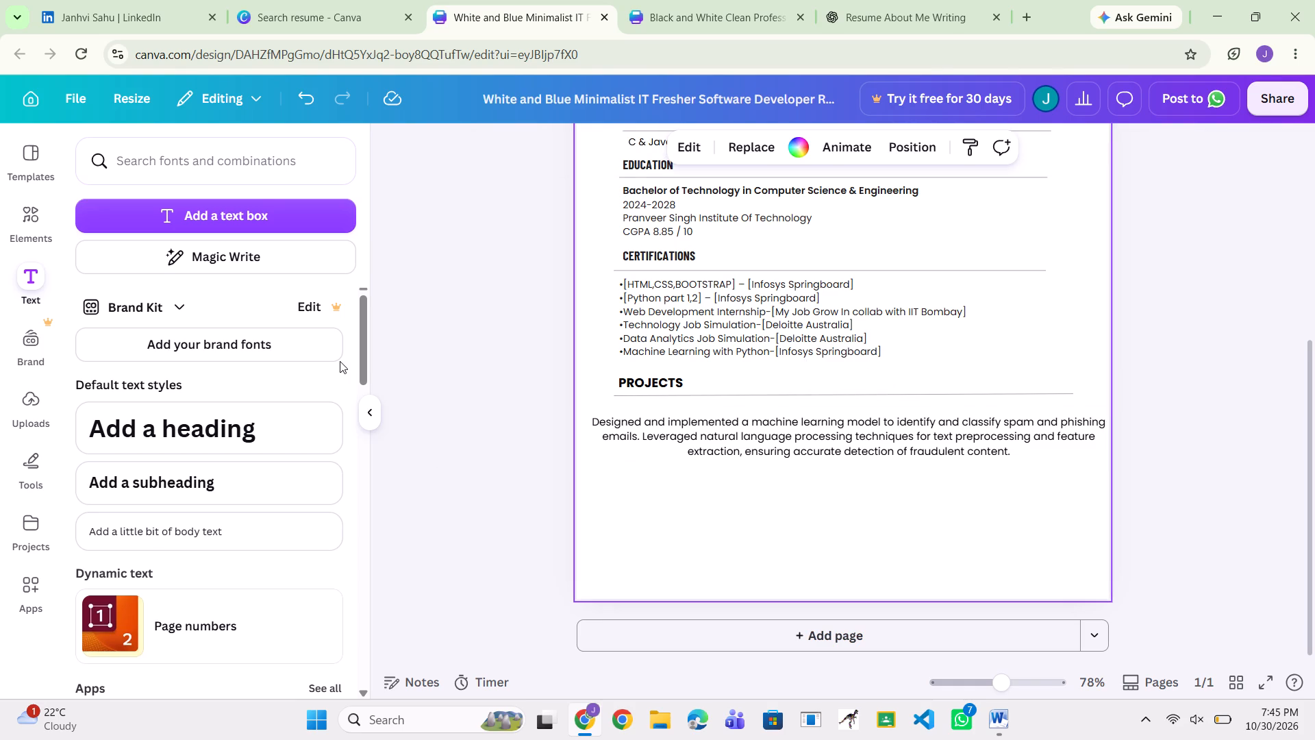
Add a separate text box containing the numbered project title "1. Fake Mail Detection".
click(270, 208)
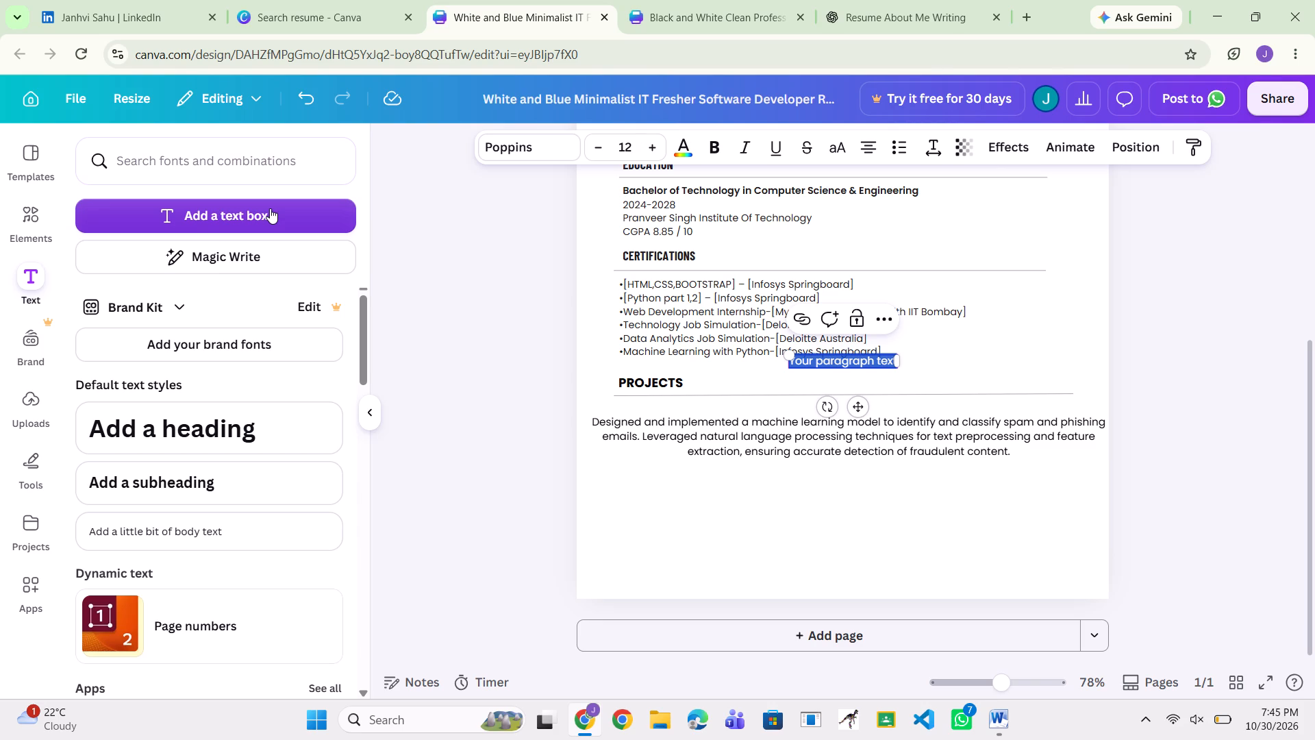
text(1.)
key(space)
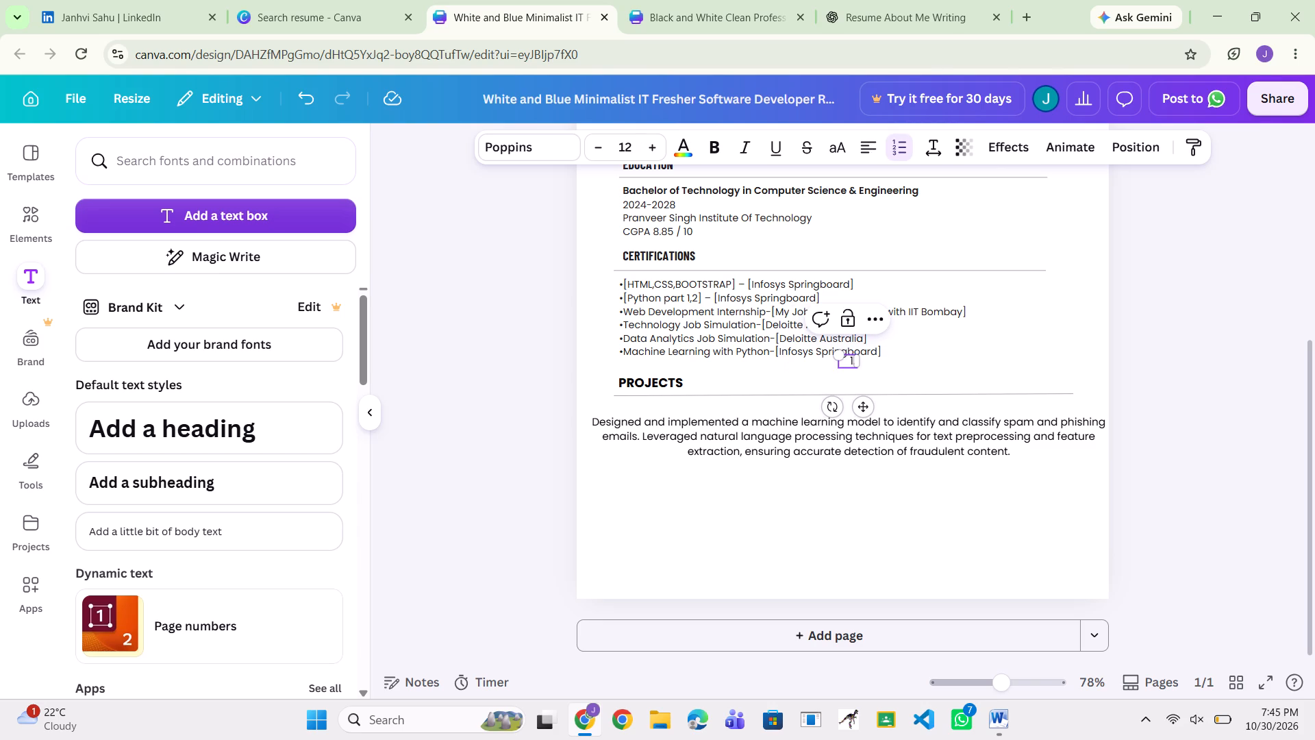
text(FA)
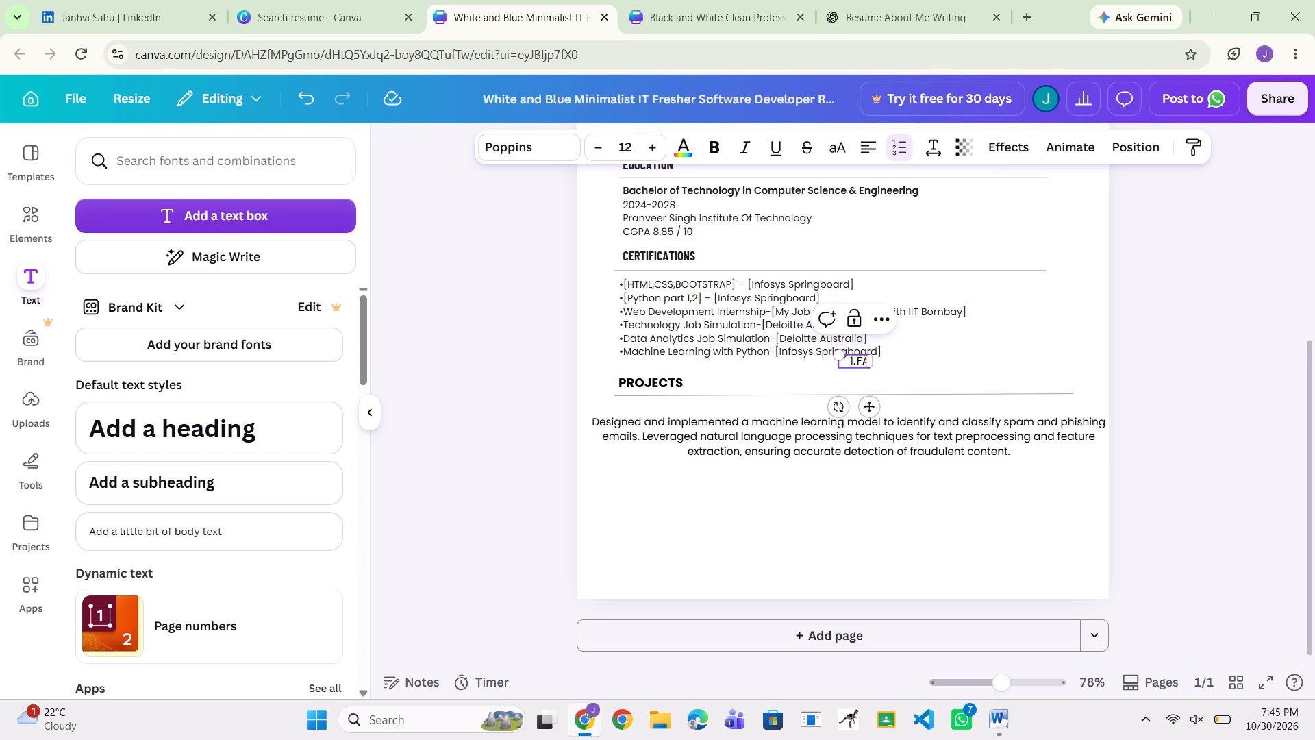
key(BackSpace)
text(ake)
key(space)
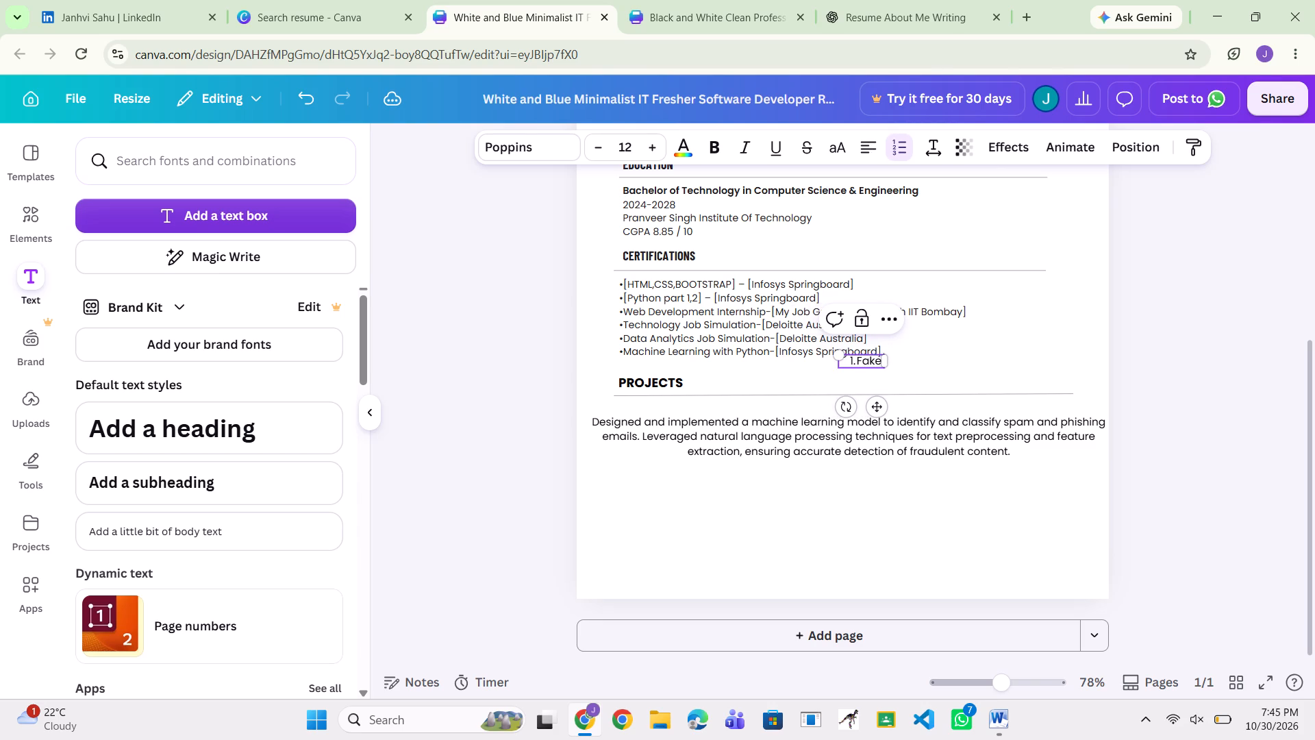
text(ail)
key(space)
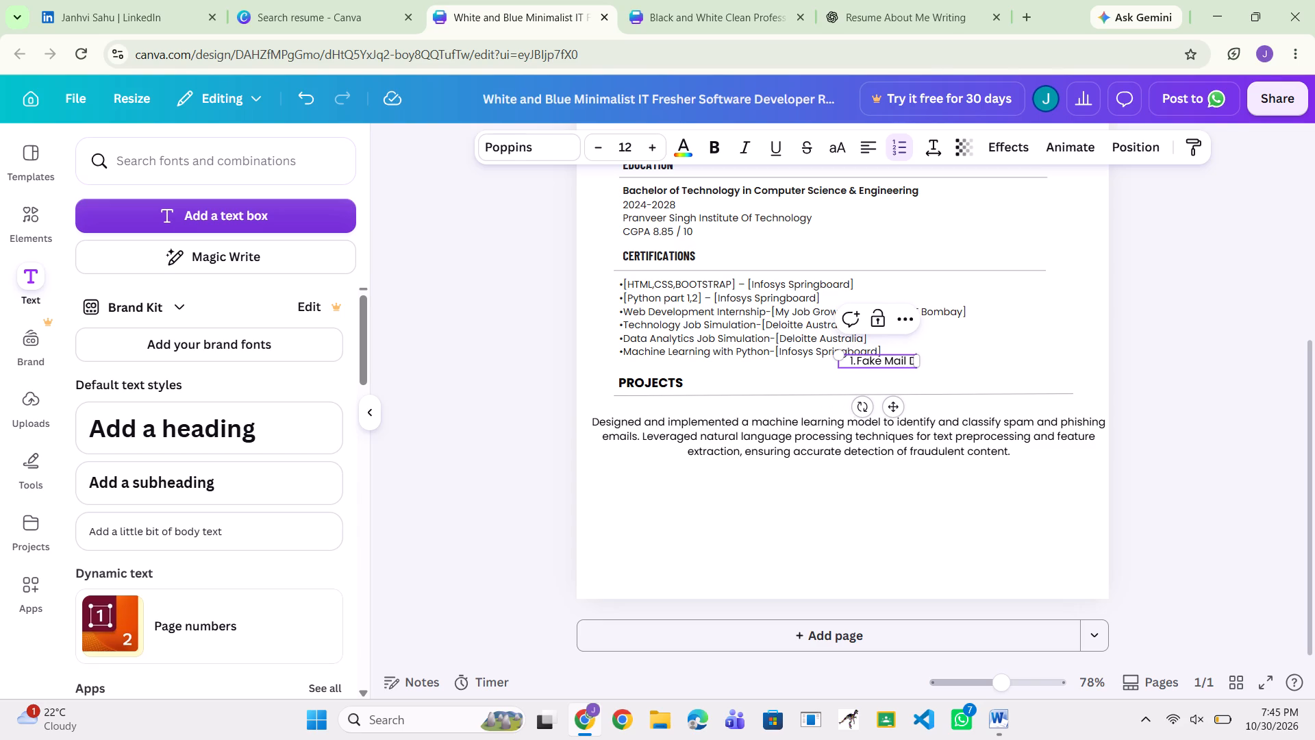
text(etection)
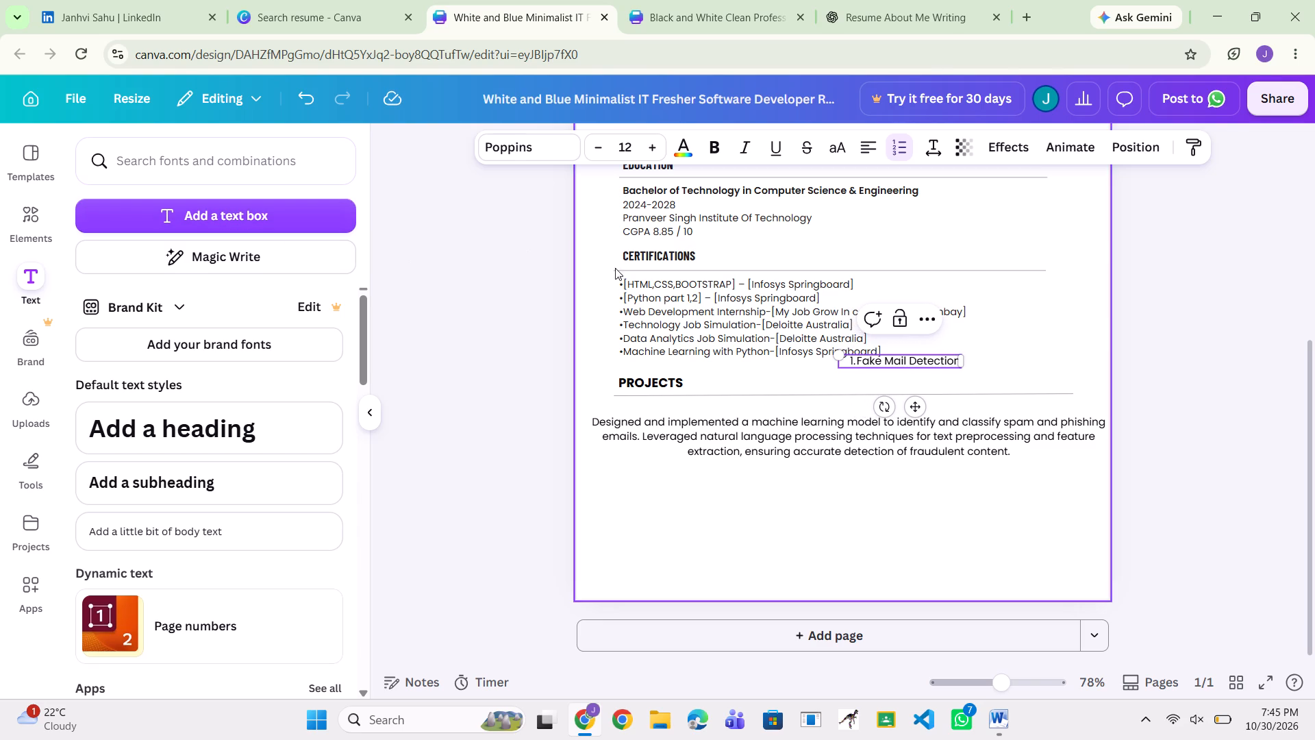
Make the Fake Mail Detection title text bold.
triple_click(851, 358)
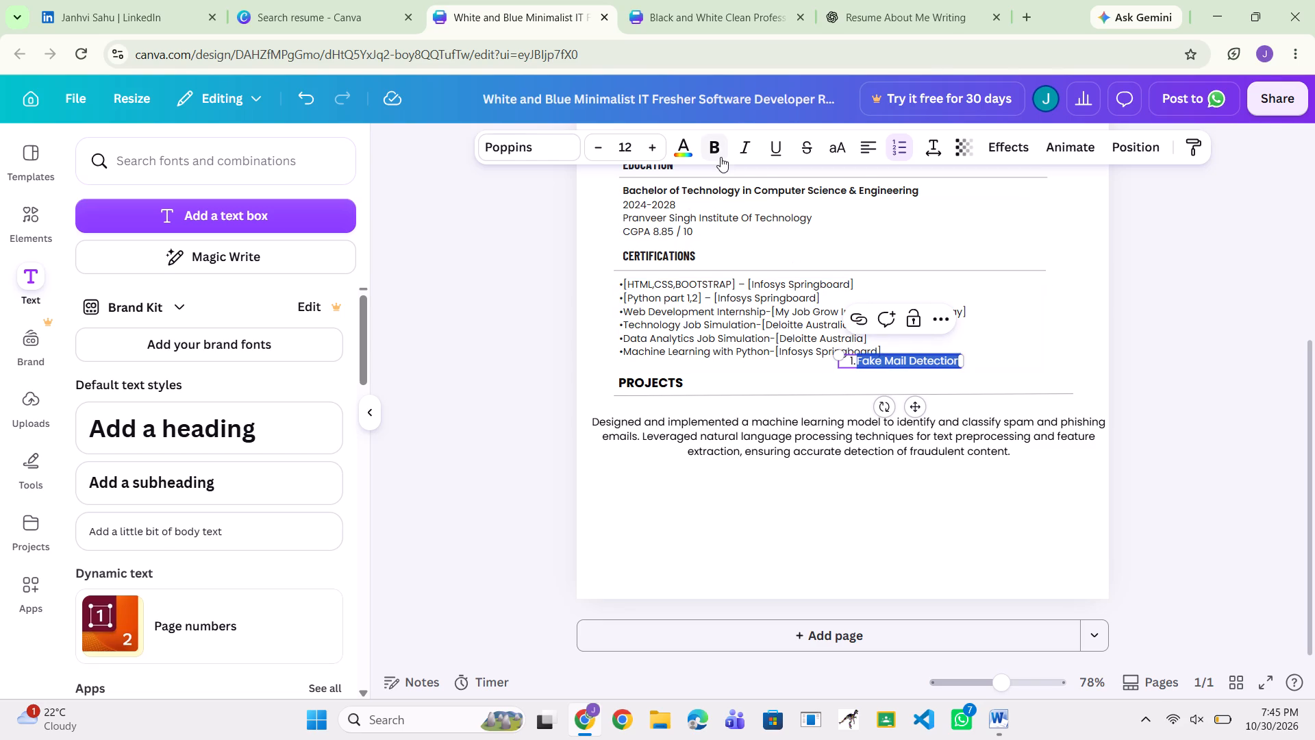
click(718, 156)
Replace the title's automatic list number with a plain bold "1." in front of Fake Mail Detection.
double_click(850, 362)
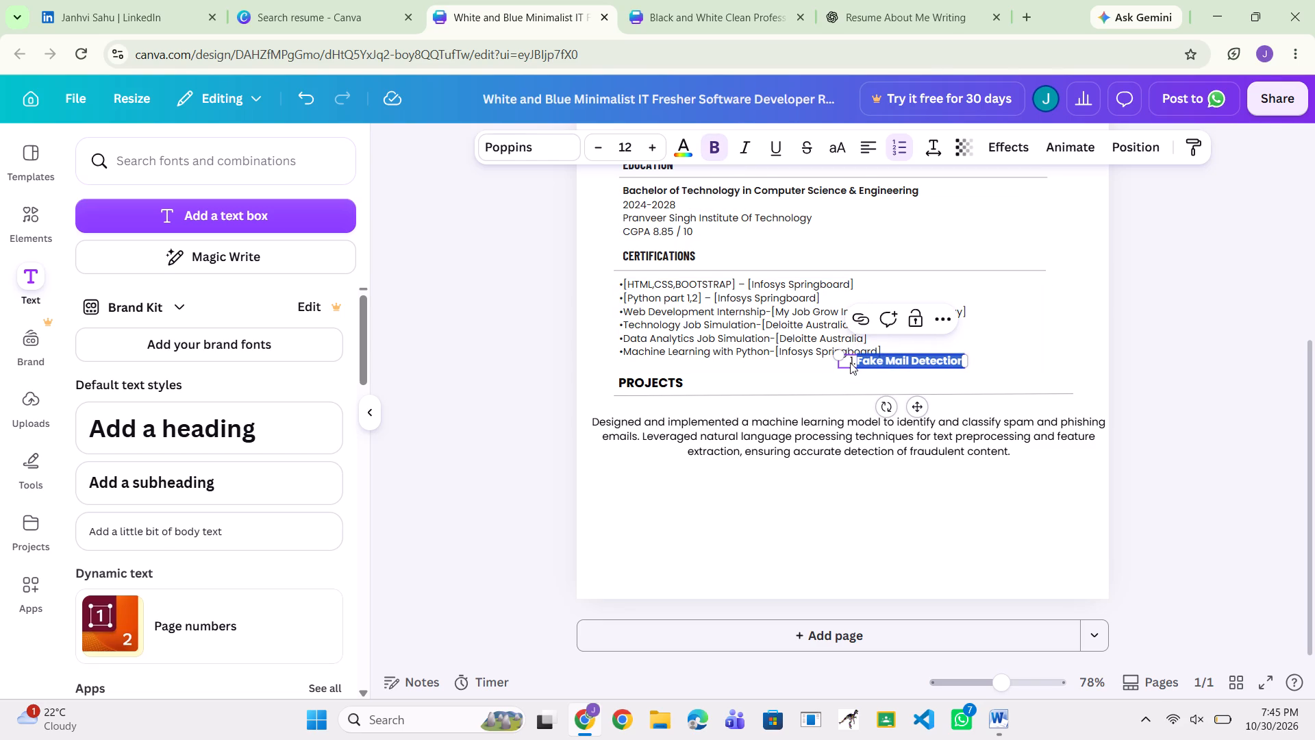
drag(860, 362, 849, 360)
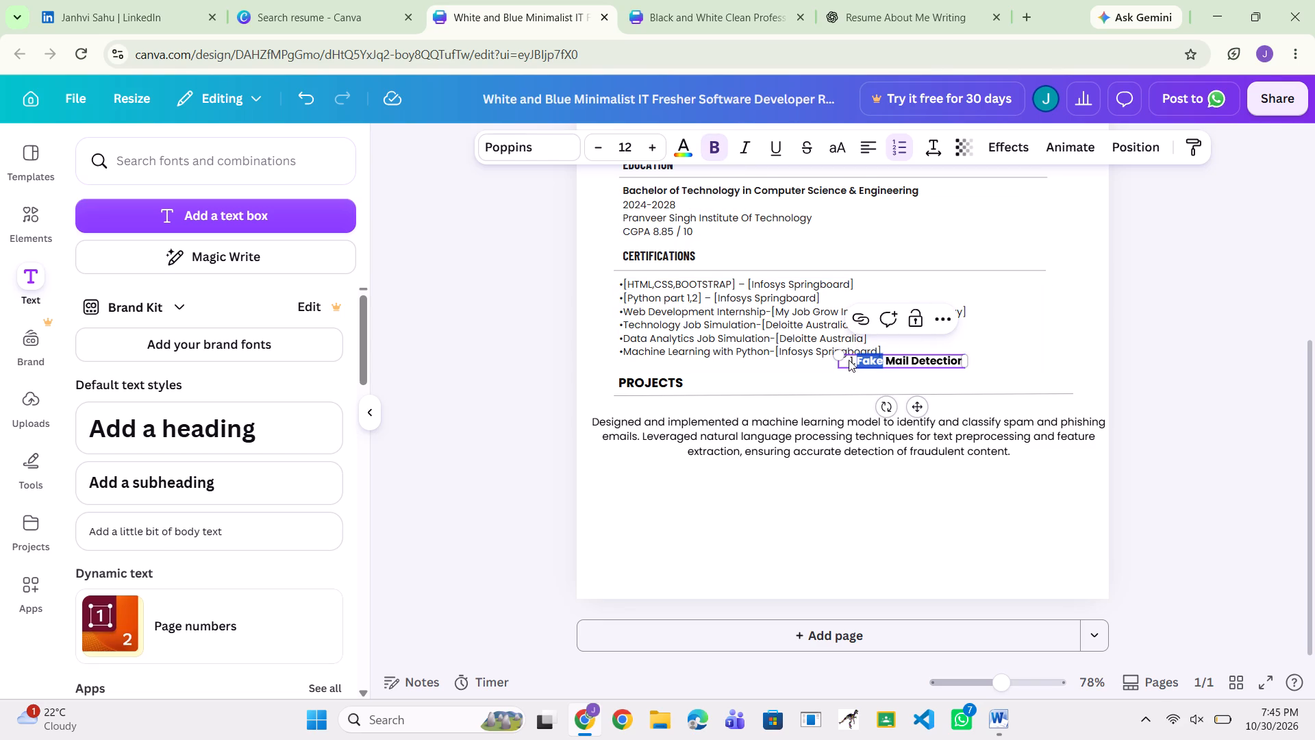
drag(849, 360, 844, 360)
triple_click(844, 360)
click(844, 360)
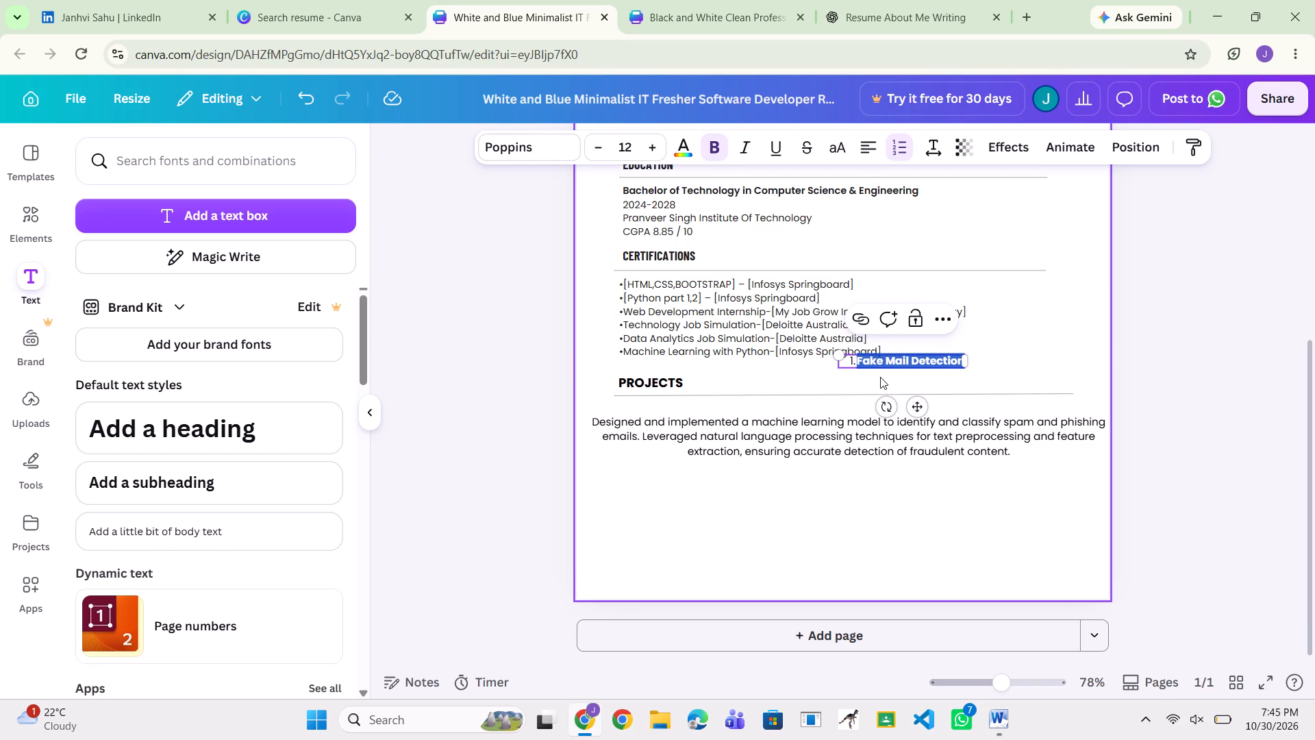
click(856, 360)
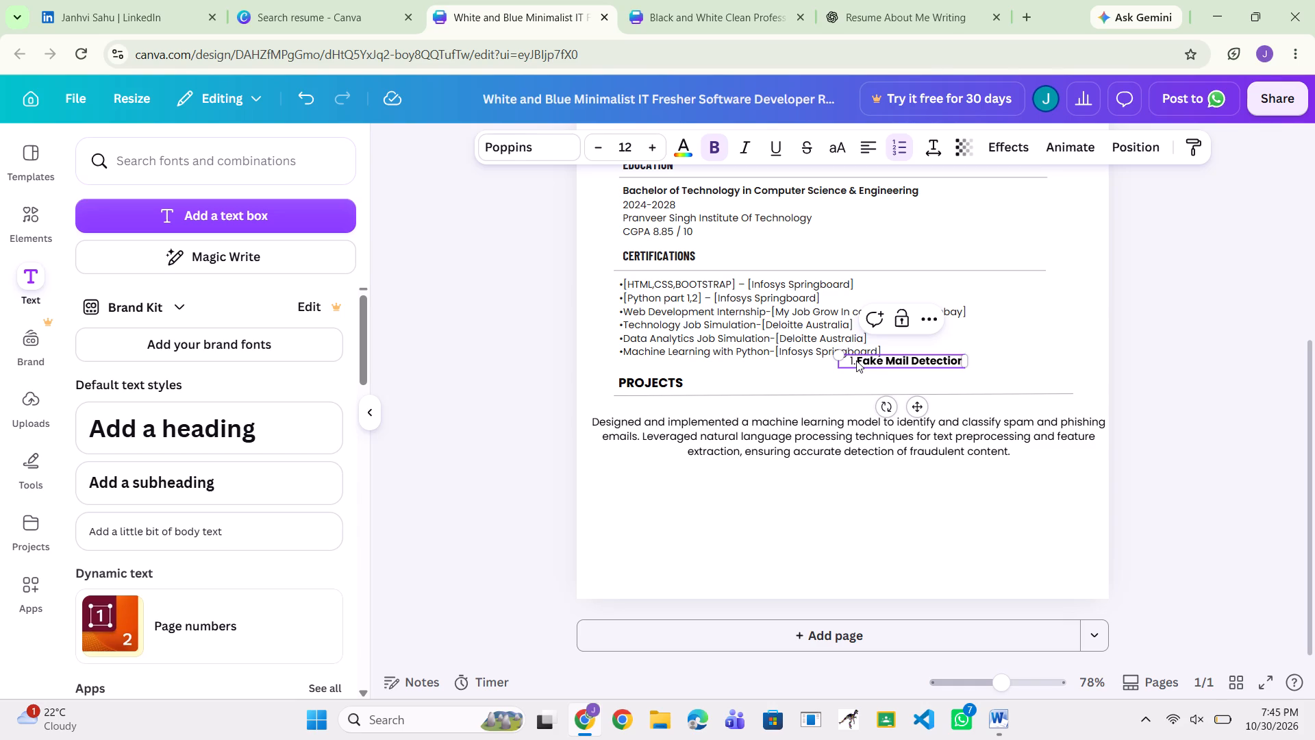
key(BackSpace)
key(BackSpace)
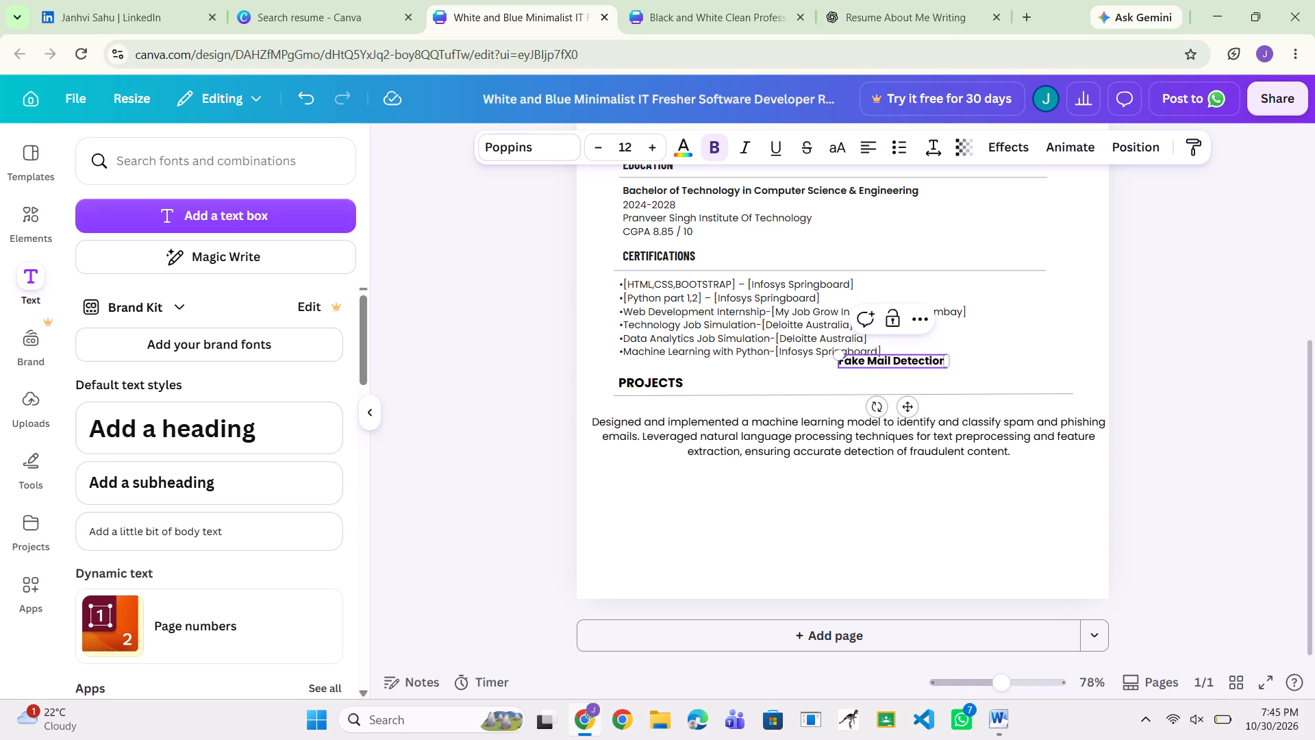
click(721, 149)
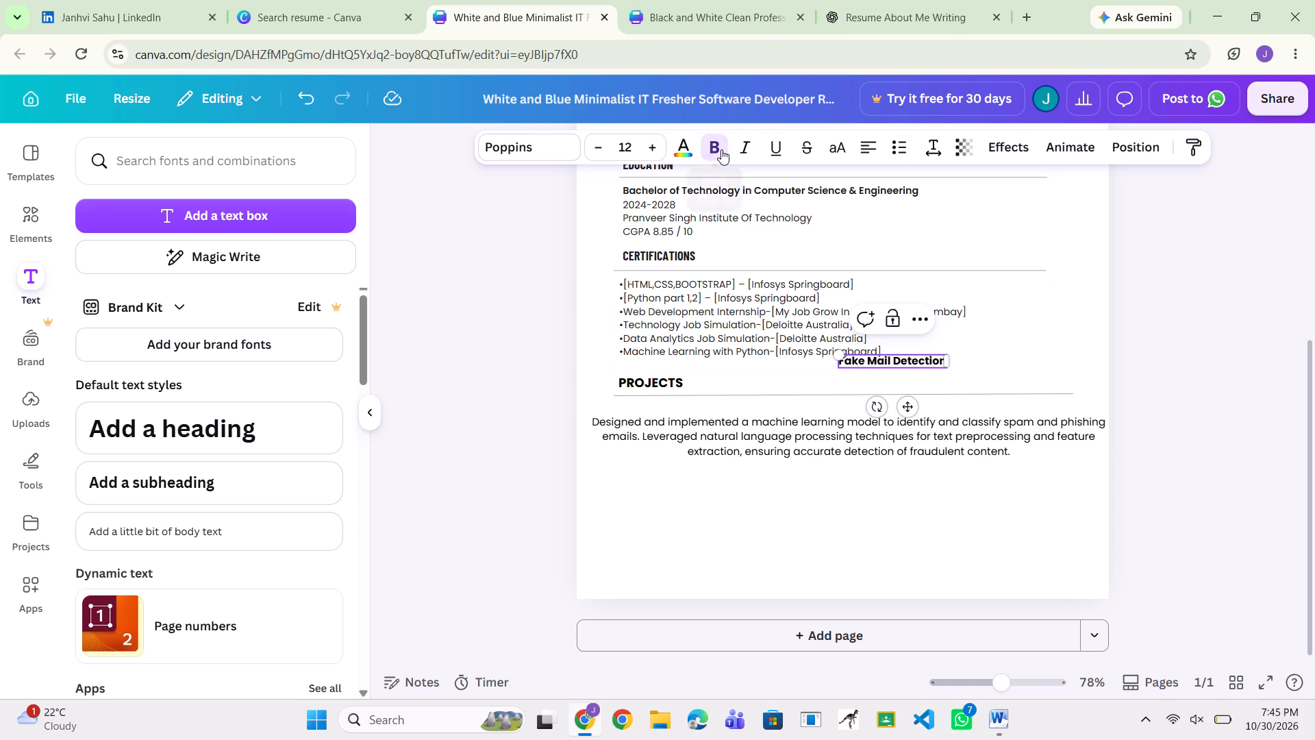
click(721, 149)
key(1)
key(period)
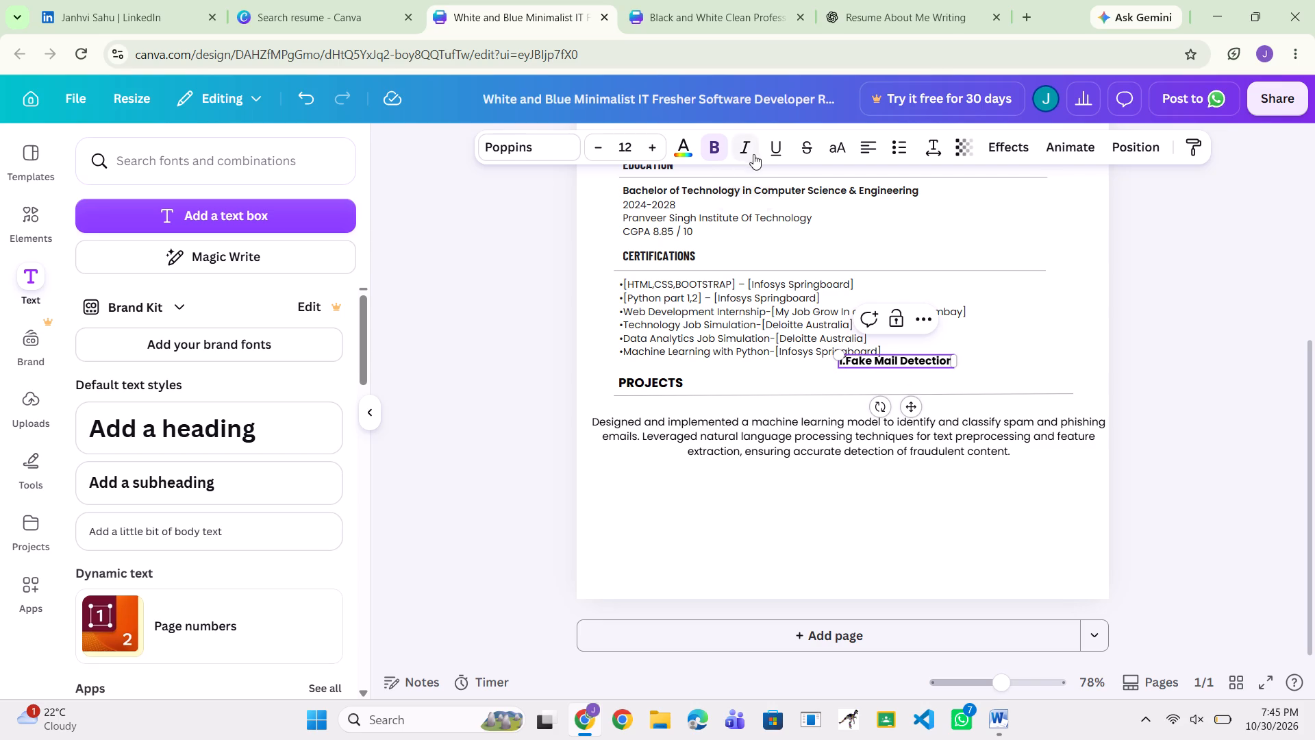
Make room above the project description and place the Fake Mail Detection title below the PROJECTS divider, aligned with the divider's left end.
drag(738, 447, 739, 468)
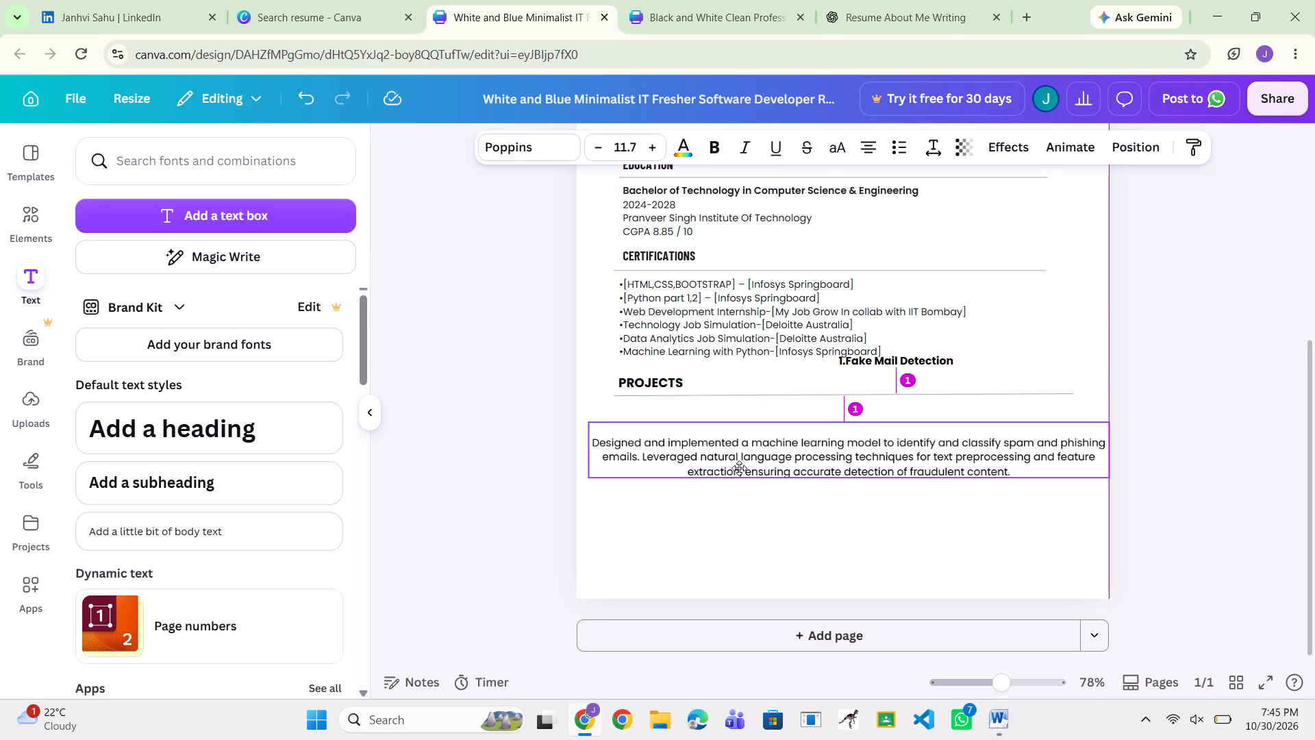
drag(739, 468, 739, 470)
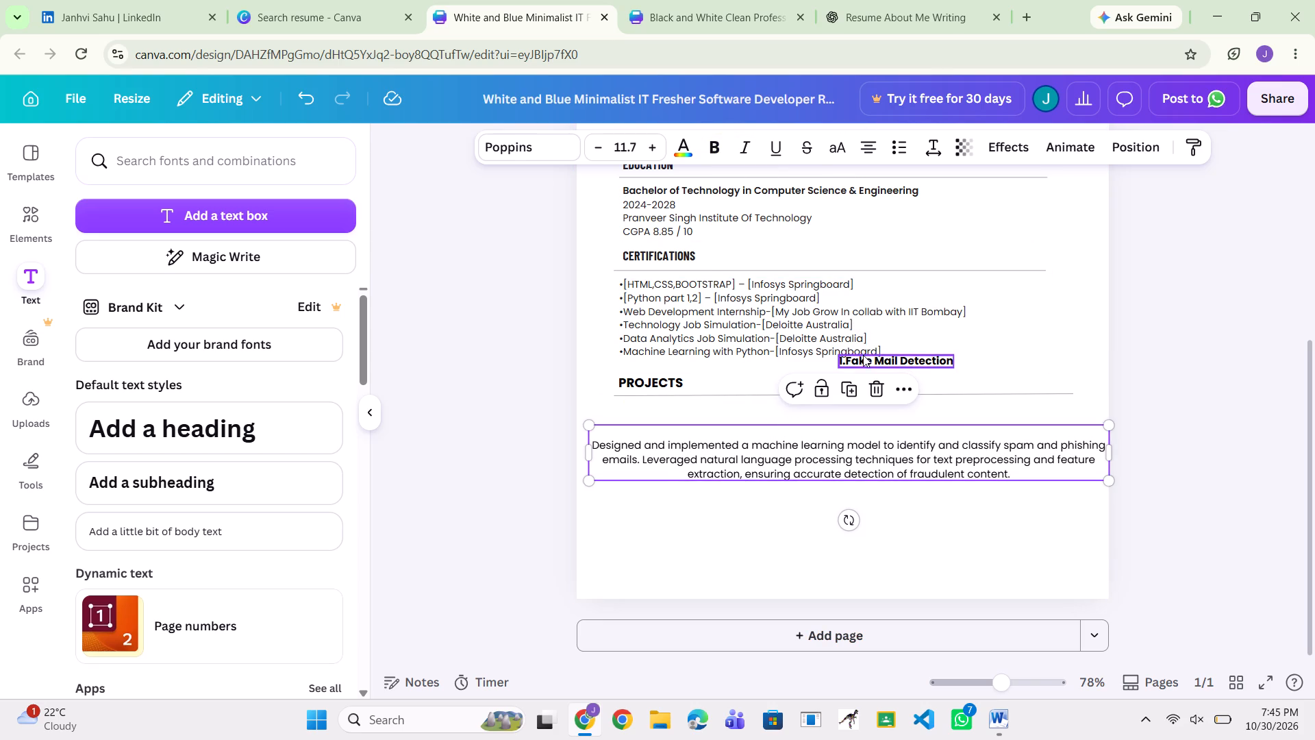
drag(863, 355, 642, 412)
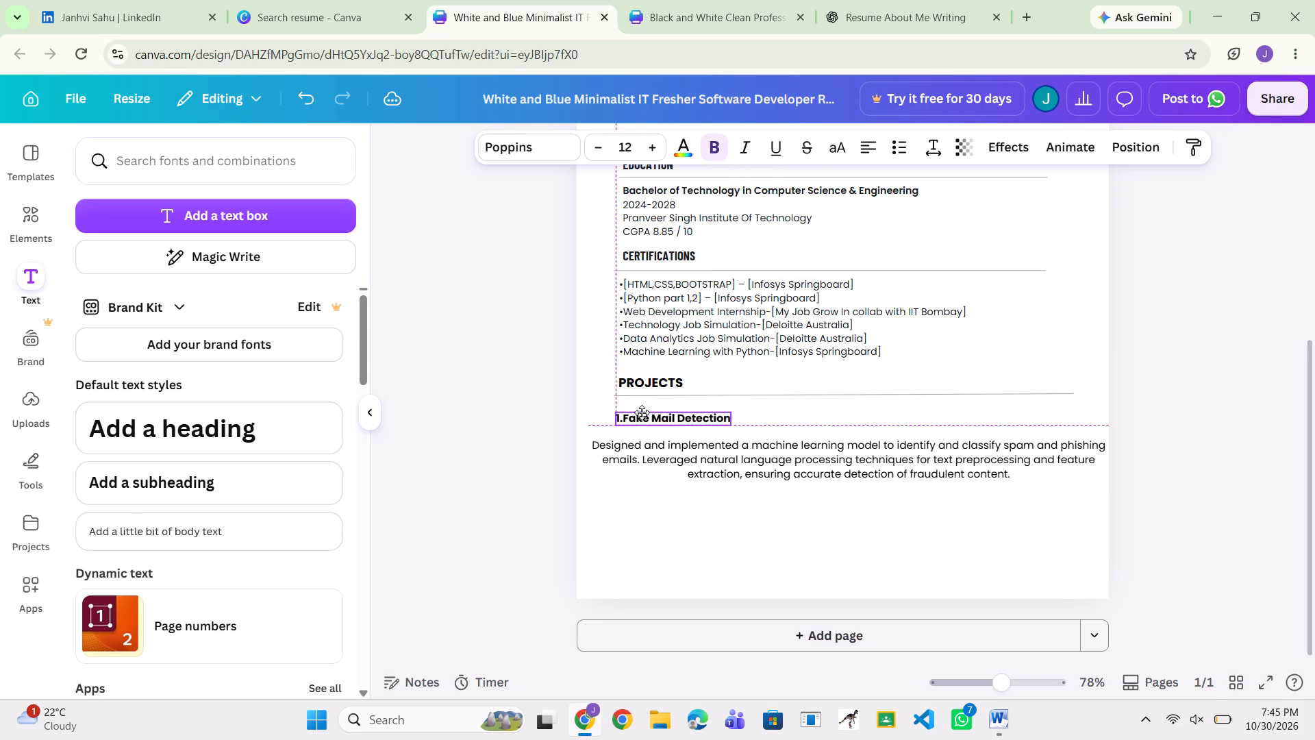
drag(642, 412, 642, 408)
Move the project description up beneath the Fake Mail Detection title, keeping its whole width within the page.
drag(738, 447, 730, 435)
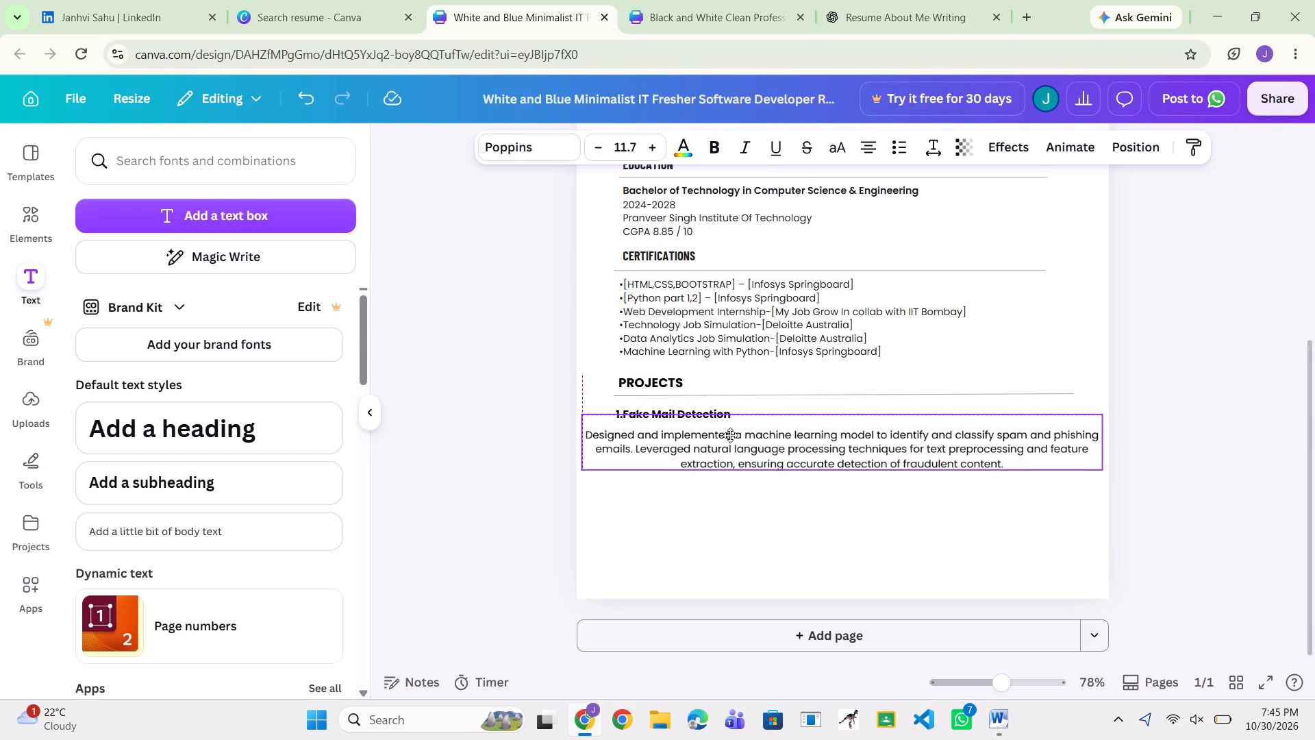
drag(730, 435, 760, 436)
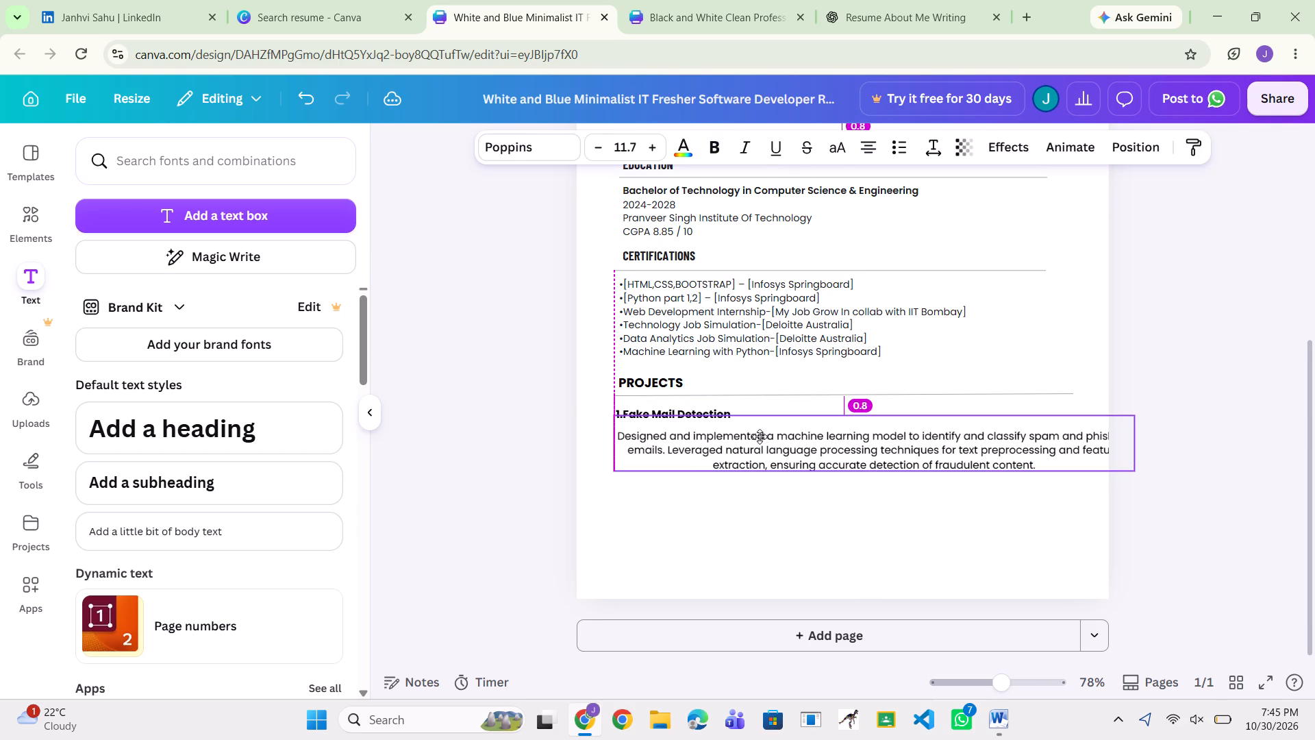
drag(760, 436, 759, 433)
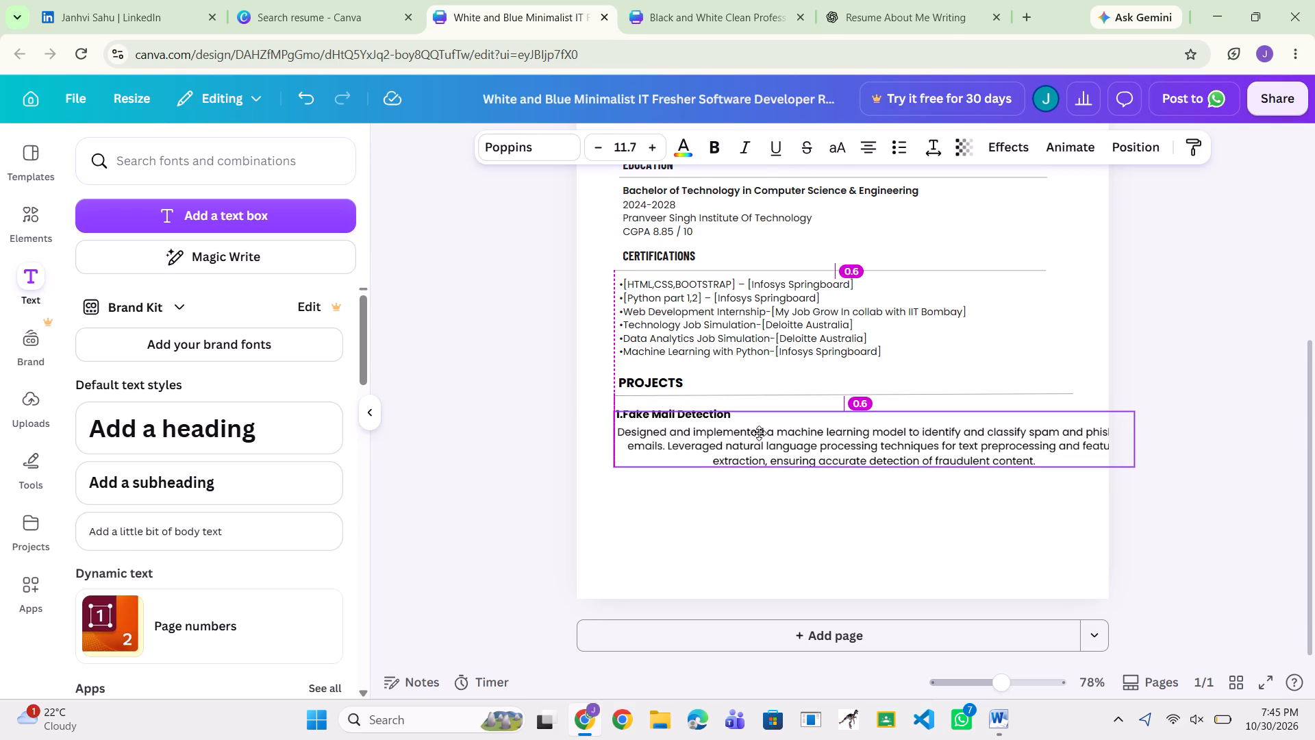
drag(744, 443, 740, 443)
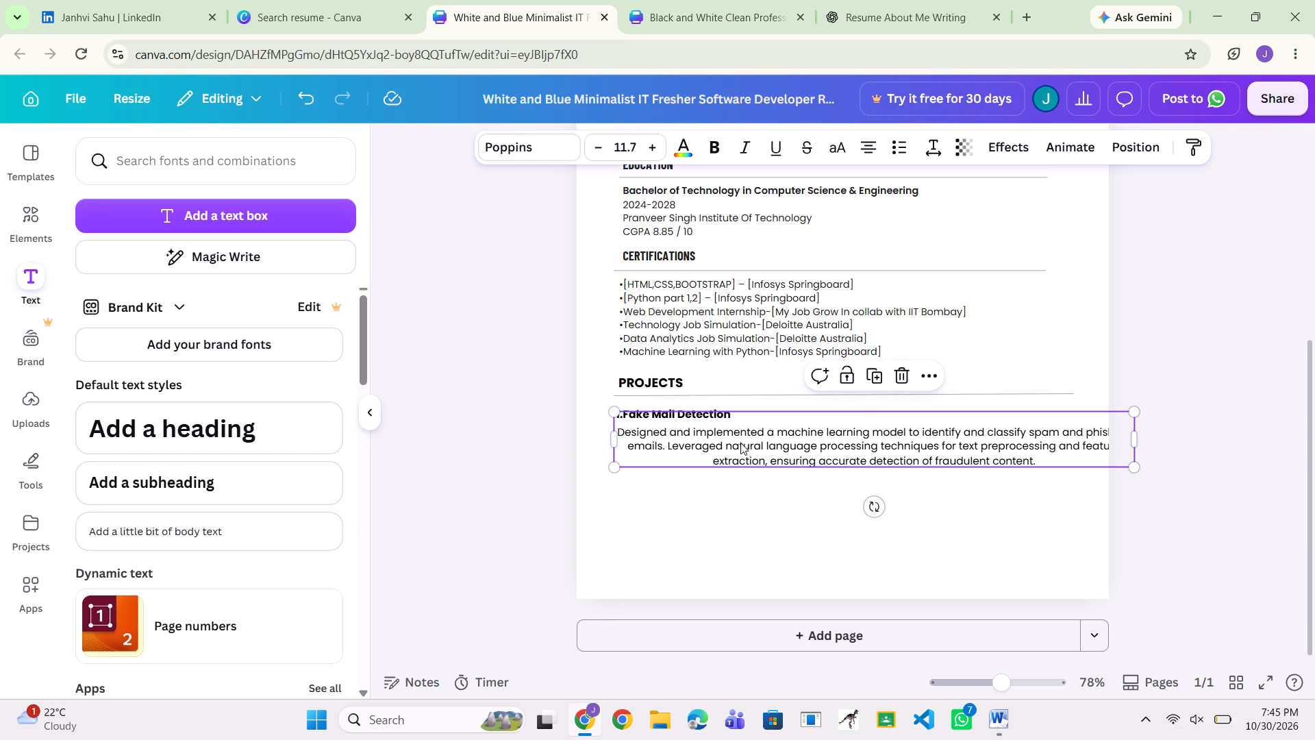
drag(740, 443, 715, 449)
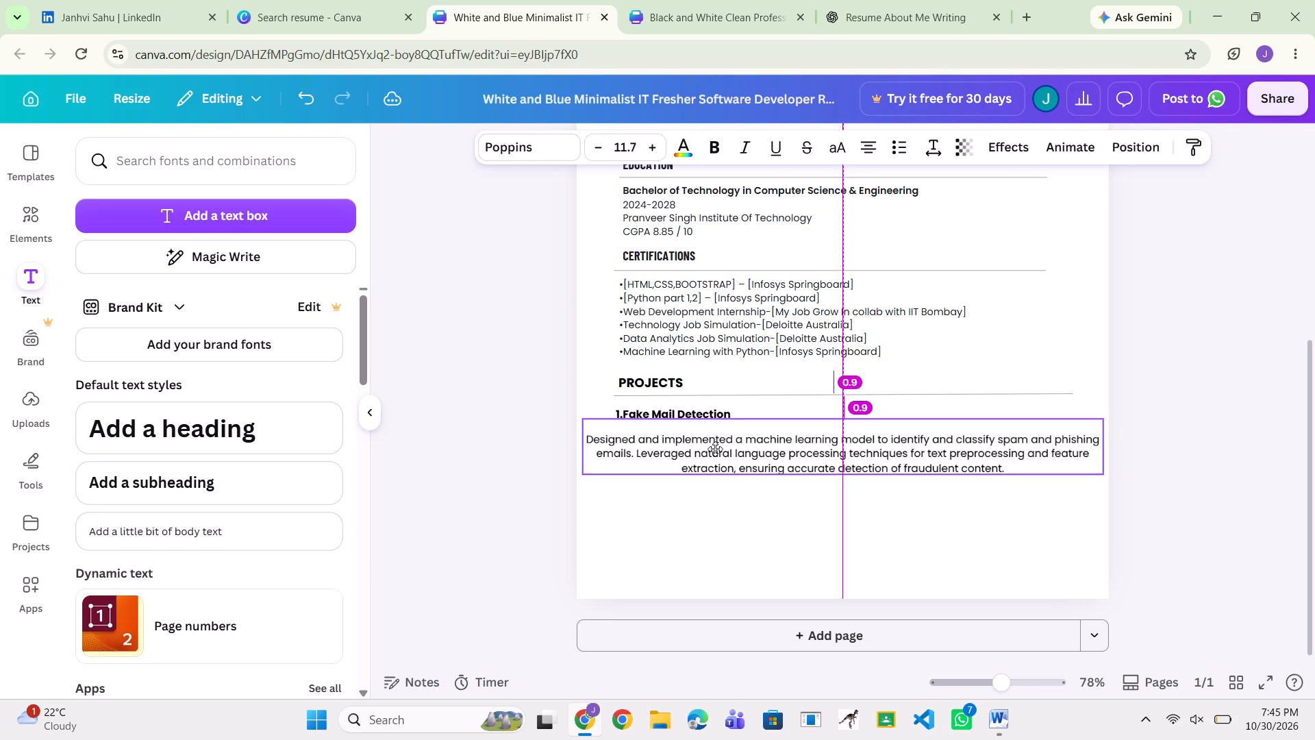
drag(715, 449, 722, 449)
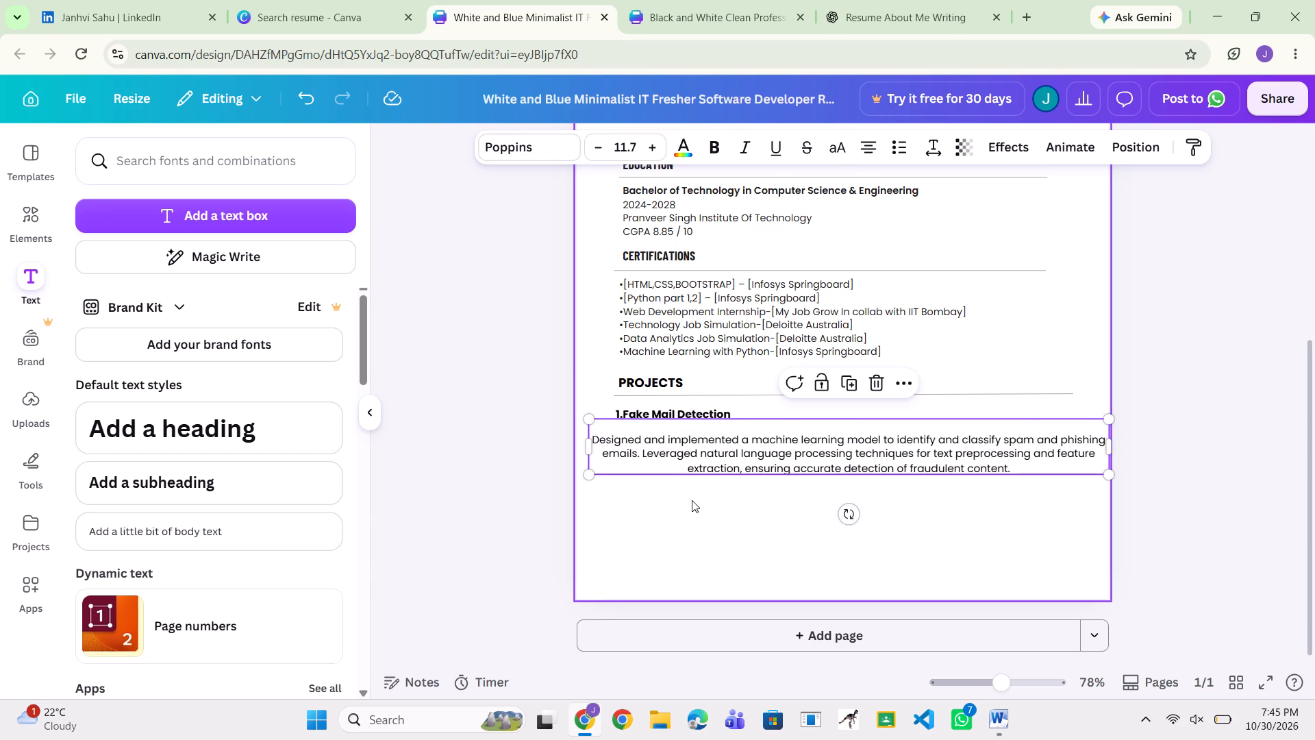
click(692, 500)
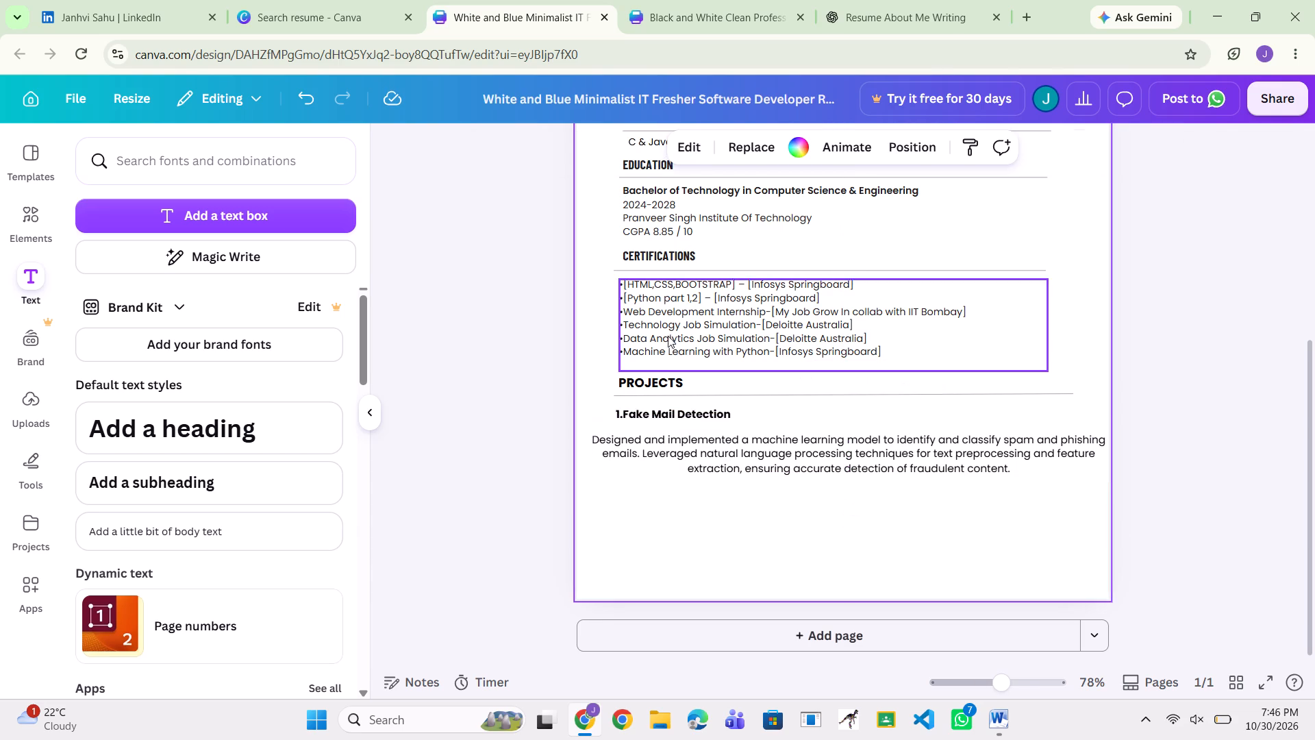
Insert a space between "1." and "Fake Mail Detection" in the project title.
click(667, 408)
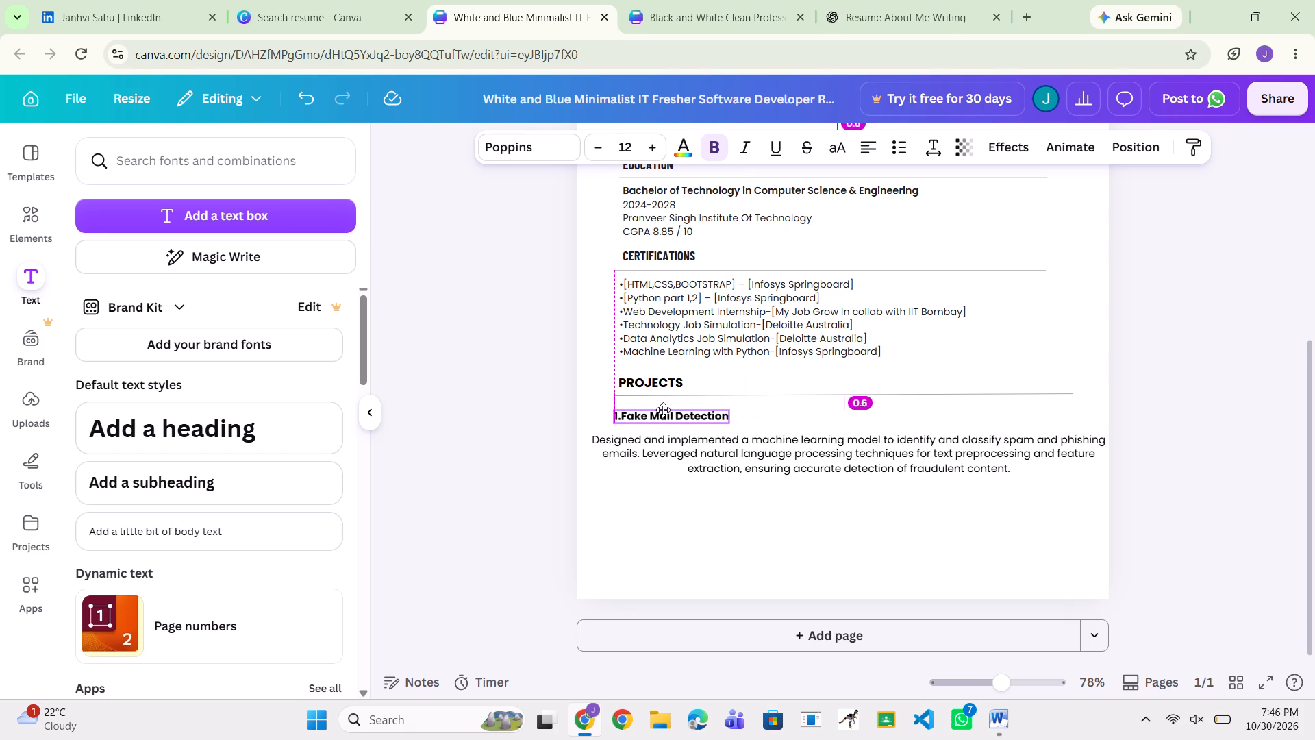
click(649, 413)
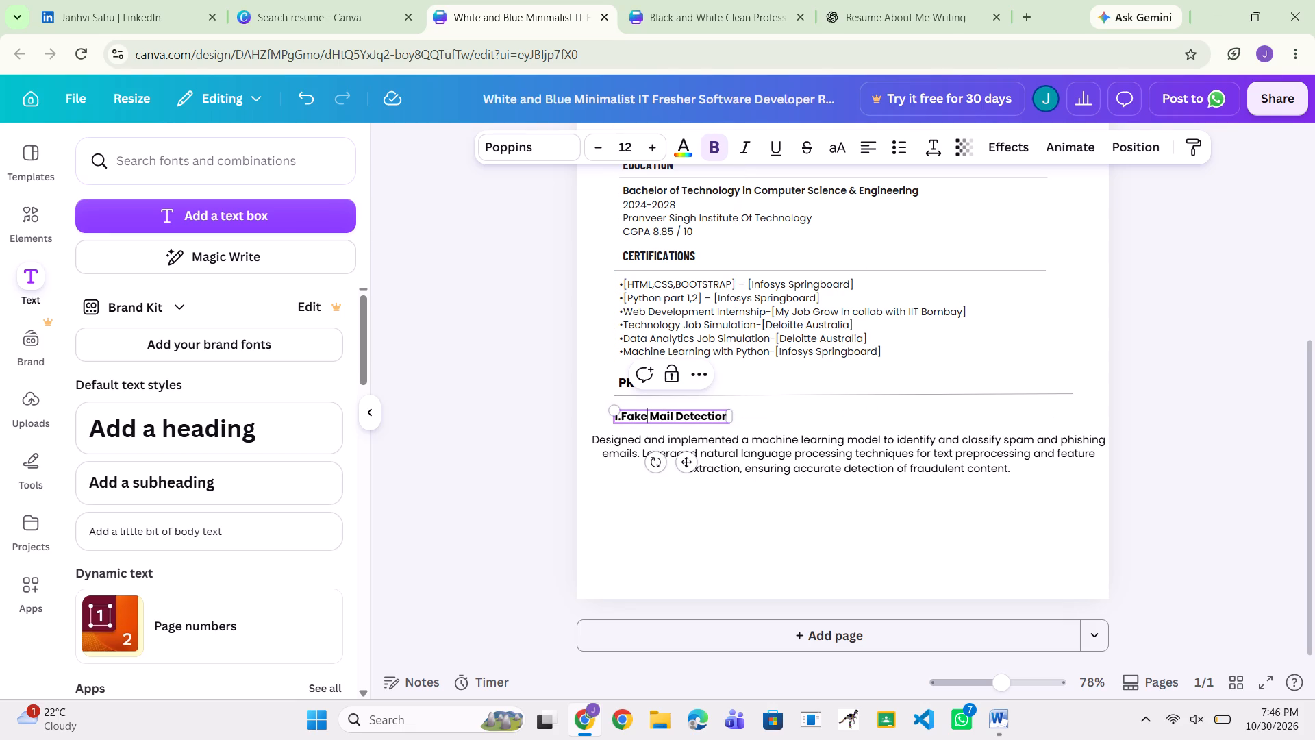
key(Left)
key(Left)
key(Left)
key(Left)
key(space)
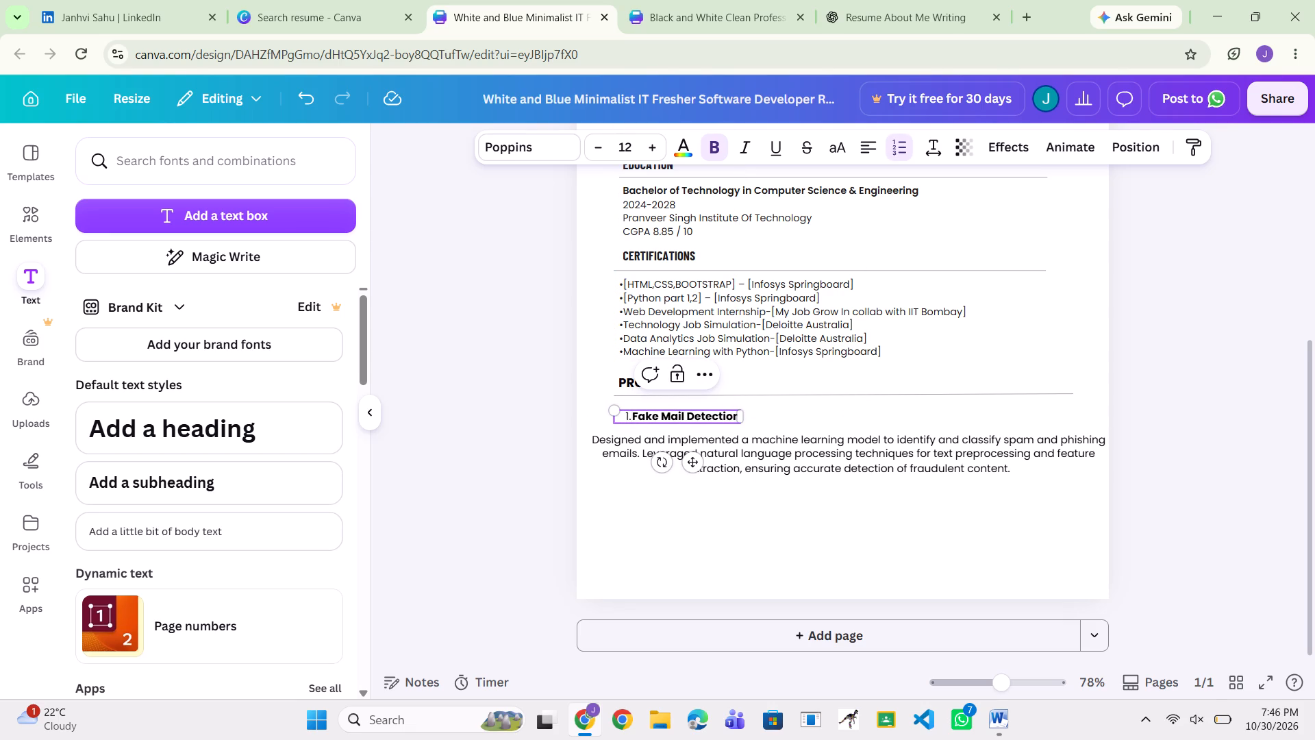
Undo the automatic numbered-list formatting of the title, keeping the plain bold "1." and the space after it.
key(Left)
key(Left)
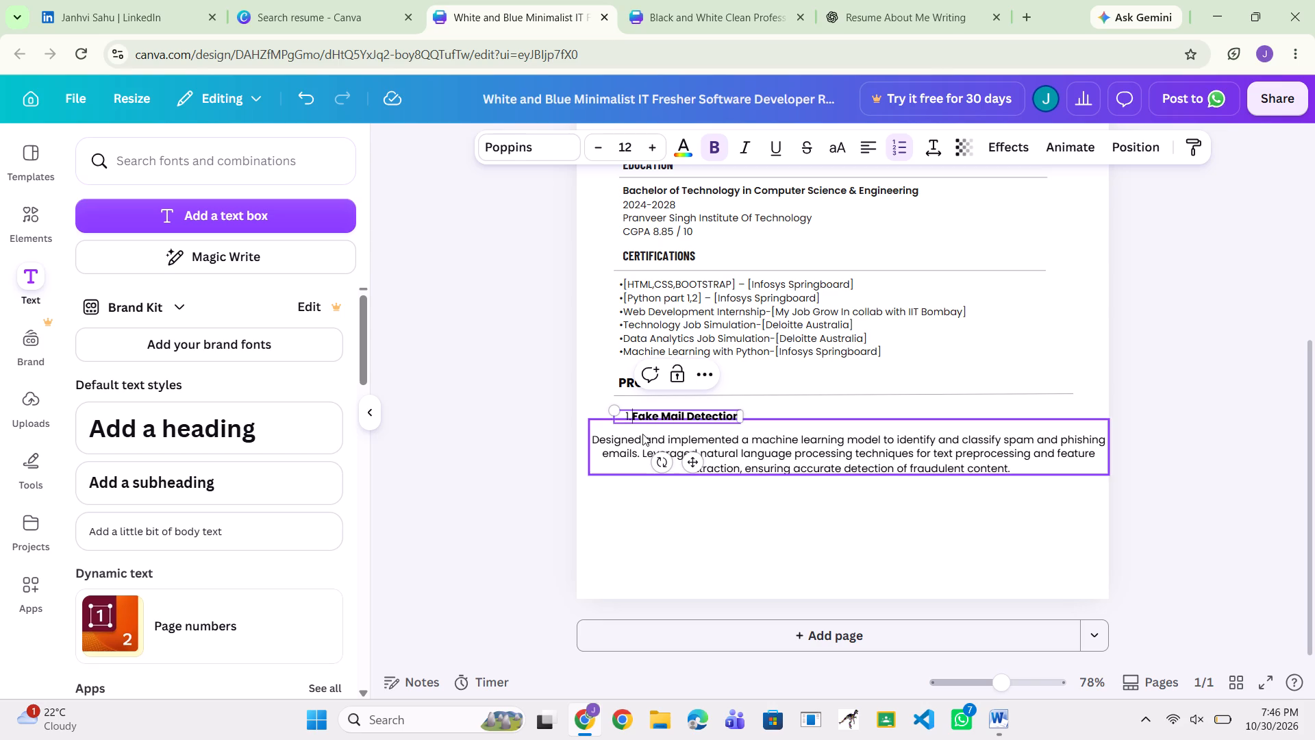
click(638, 421)
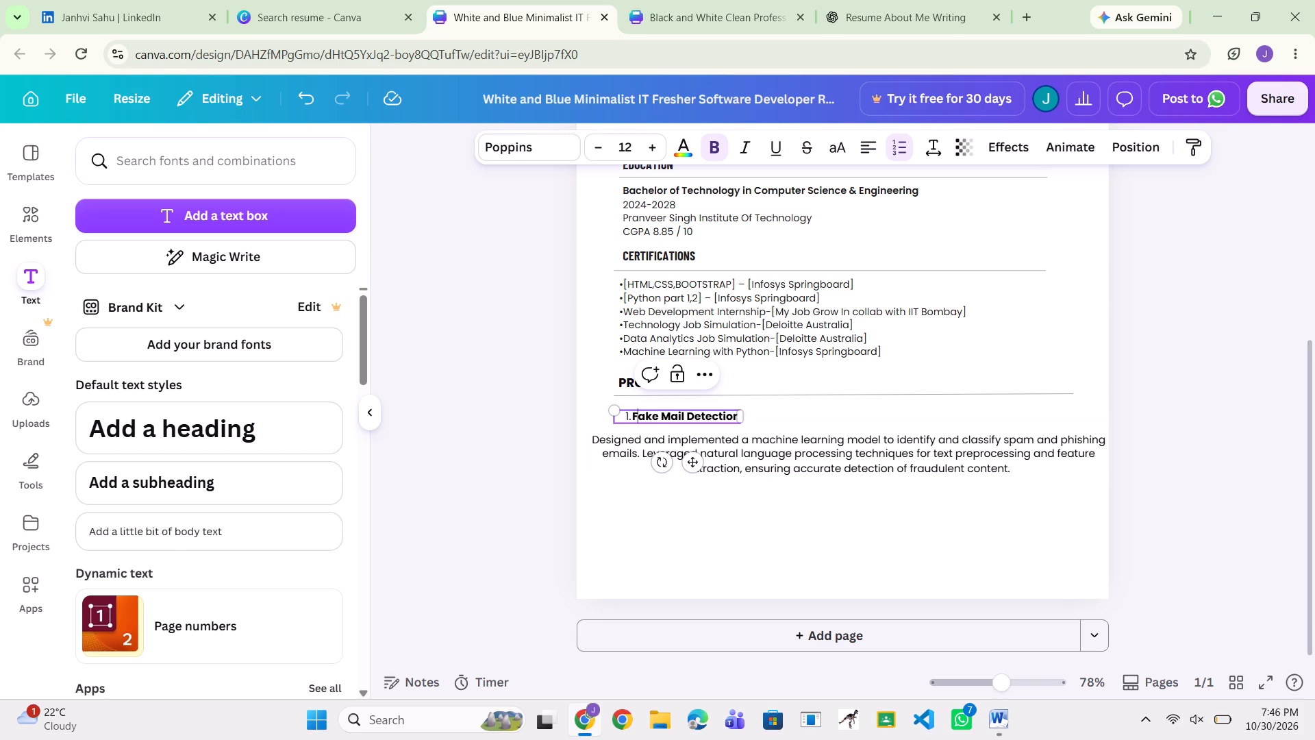
click(634, 418)
key(Left)
key(Left)
key(Left)
key(ctrl+z)
key(ctrl+z)
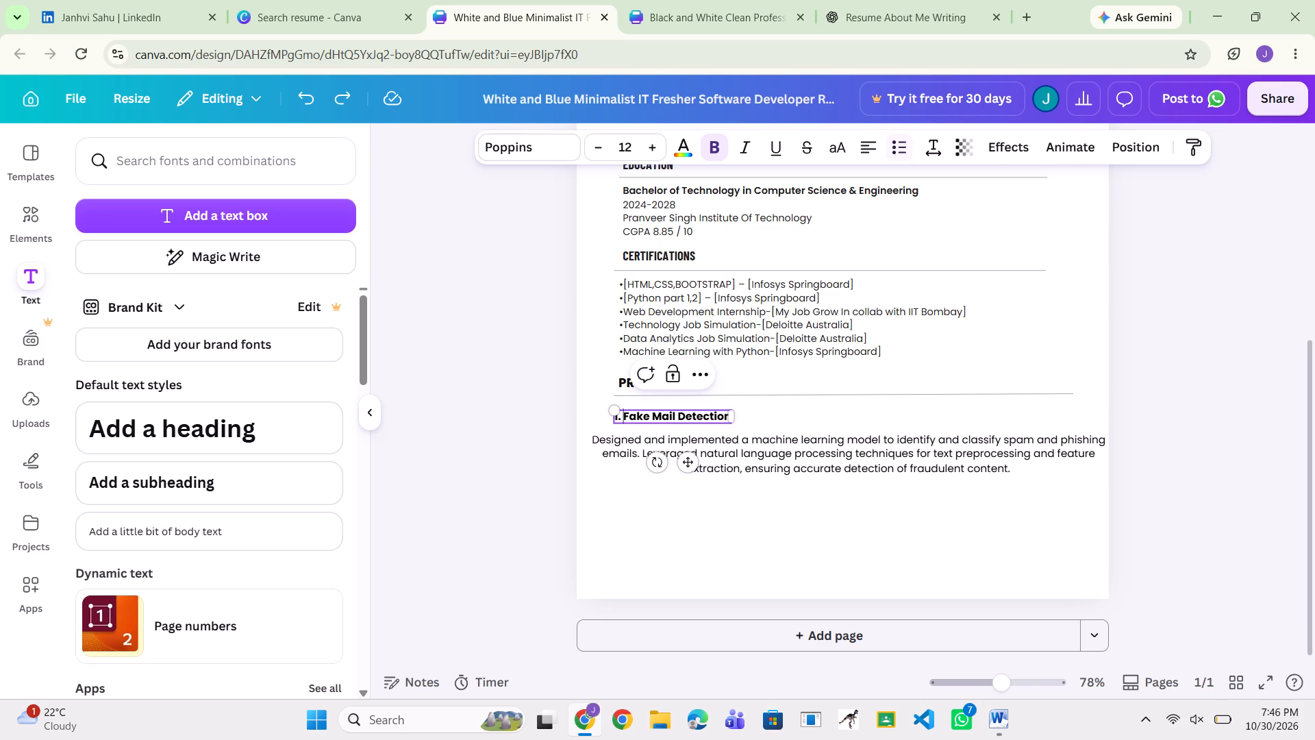
click(823, 554)
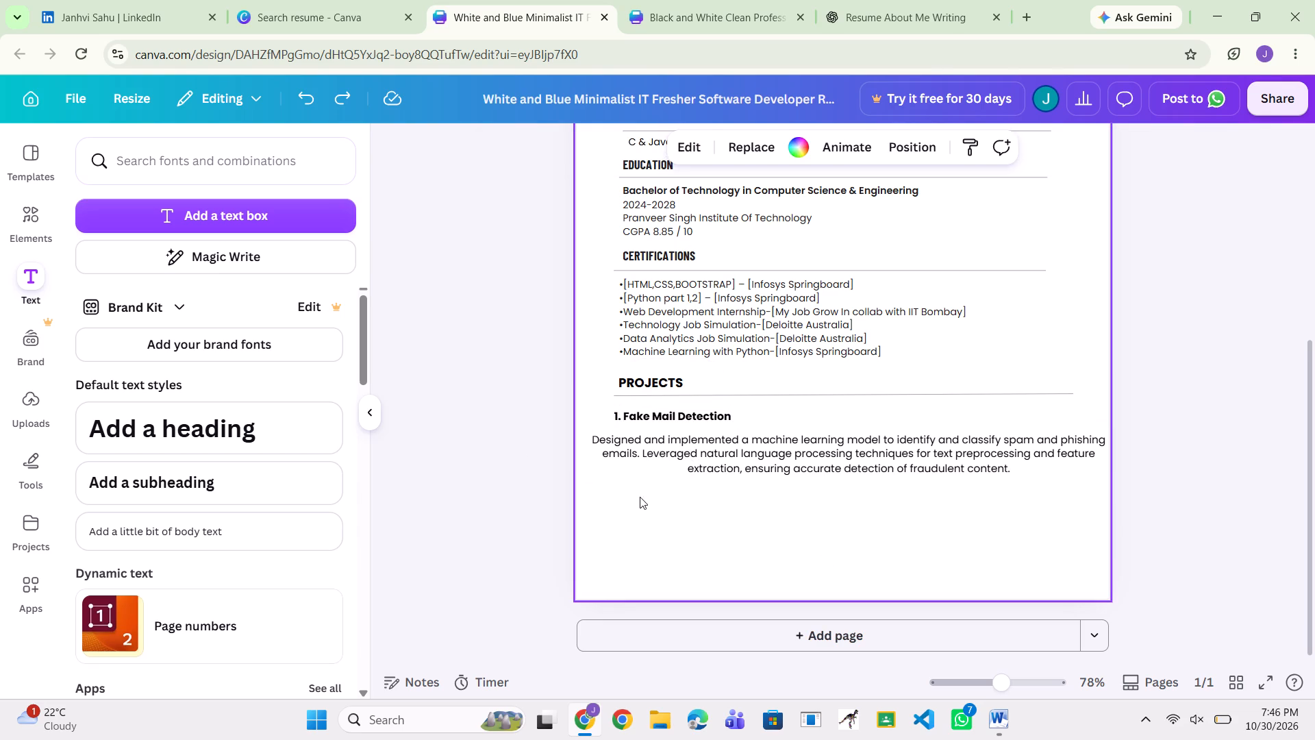
Nudge the Fake Mail Detection title up towards the PROJECTS divider and move the description up closer beneath it.
click(659, 414)
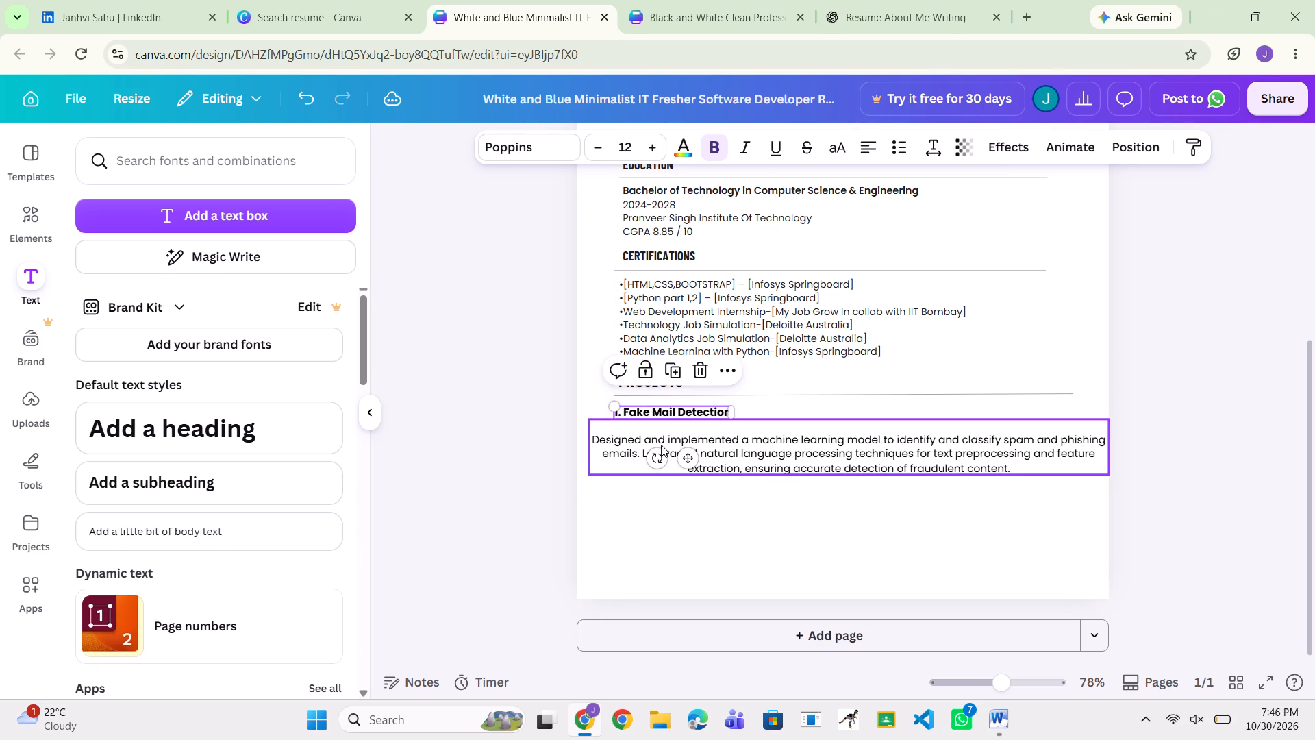
click(661, 445)
drag(661, 445, 661, 442)
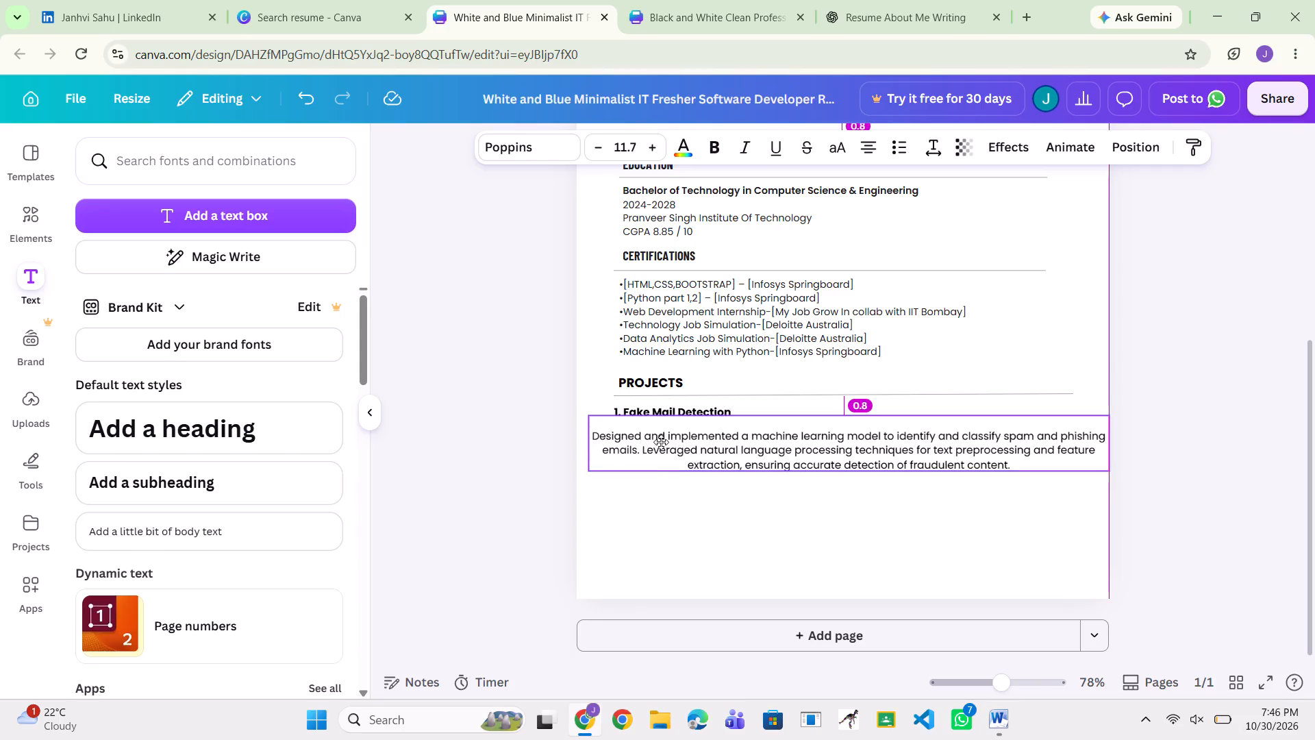
drag(661, 442, 661, 436)
click(655, 488)
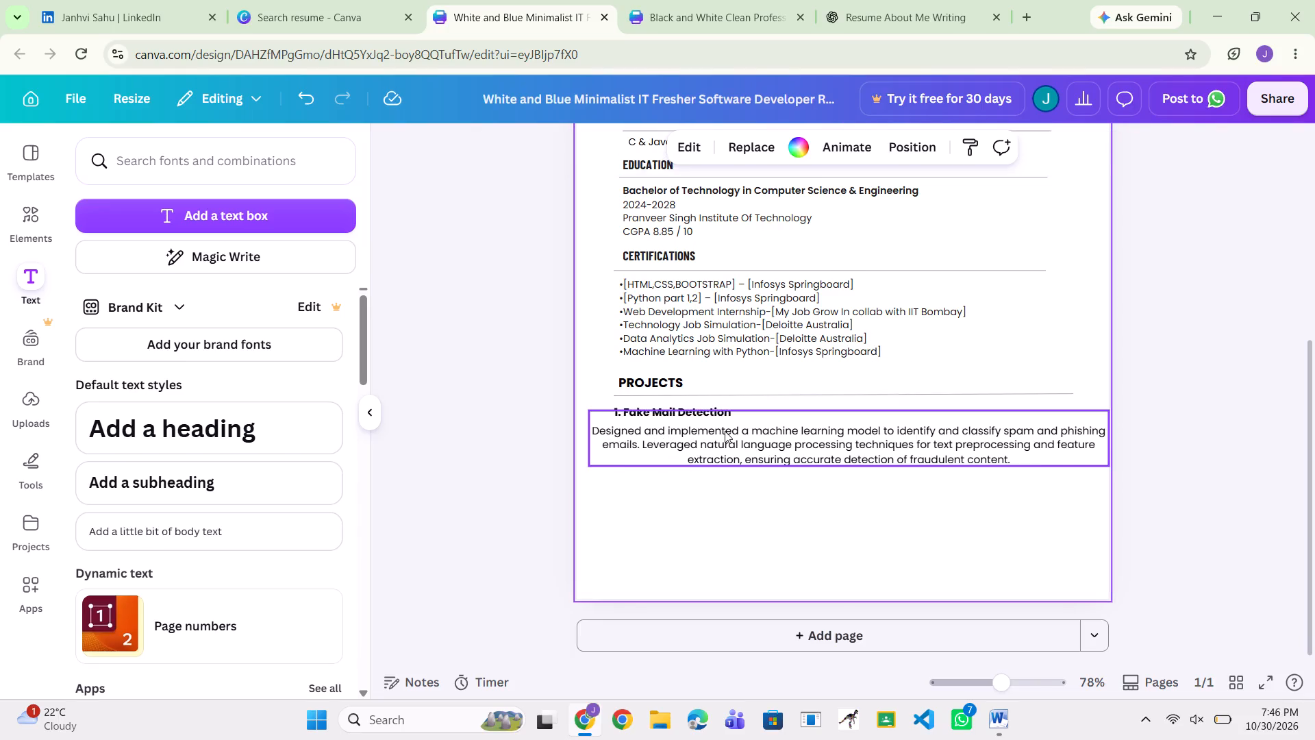
Add a subheading text box starting with "2." and a space for the second project title.
scroll(725, 431, right, 1)
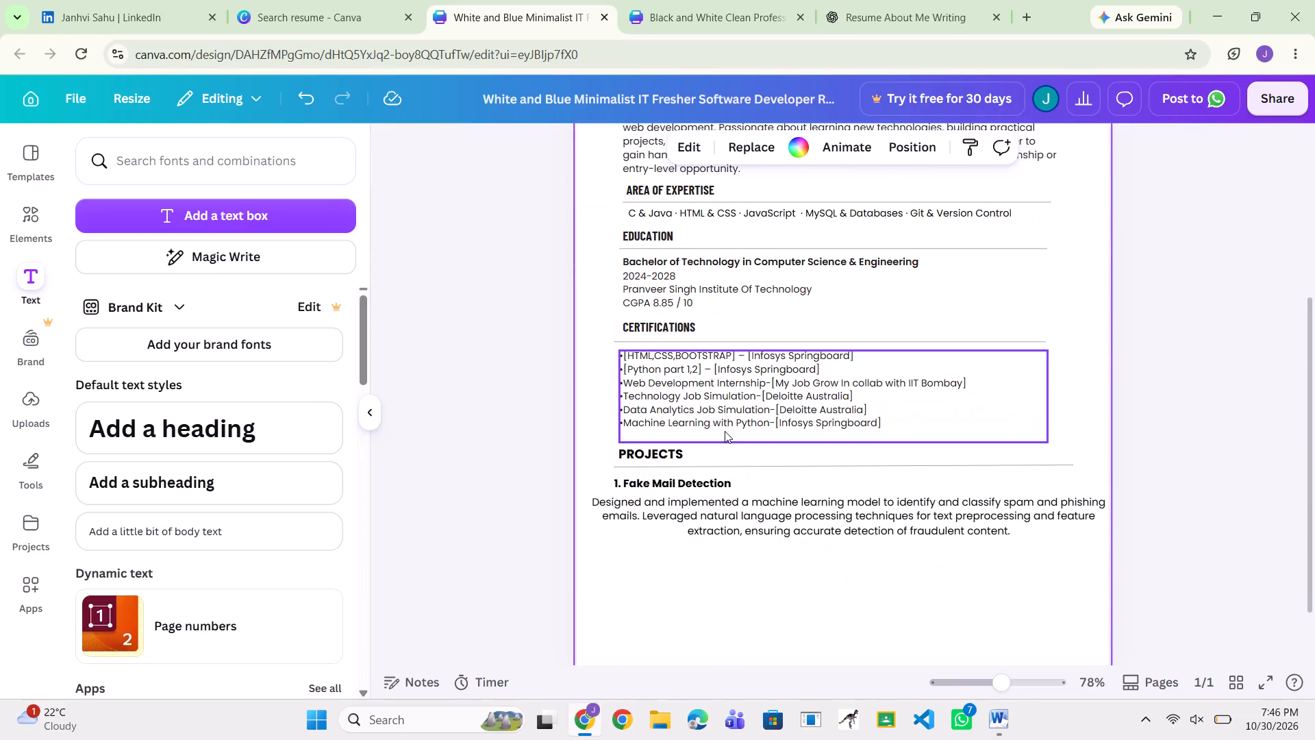
scroll(725, 431, right, 1)
click(642, 584)
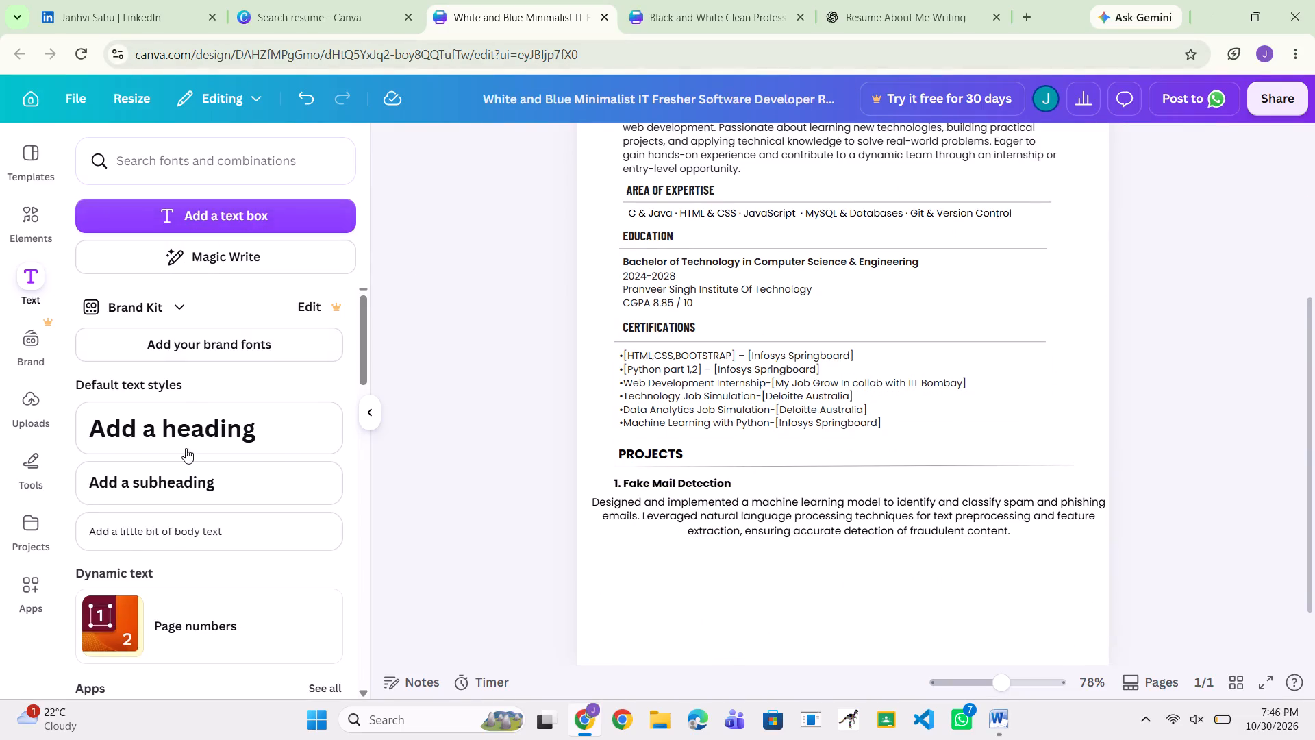
click(186, 497)
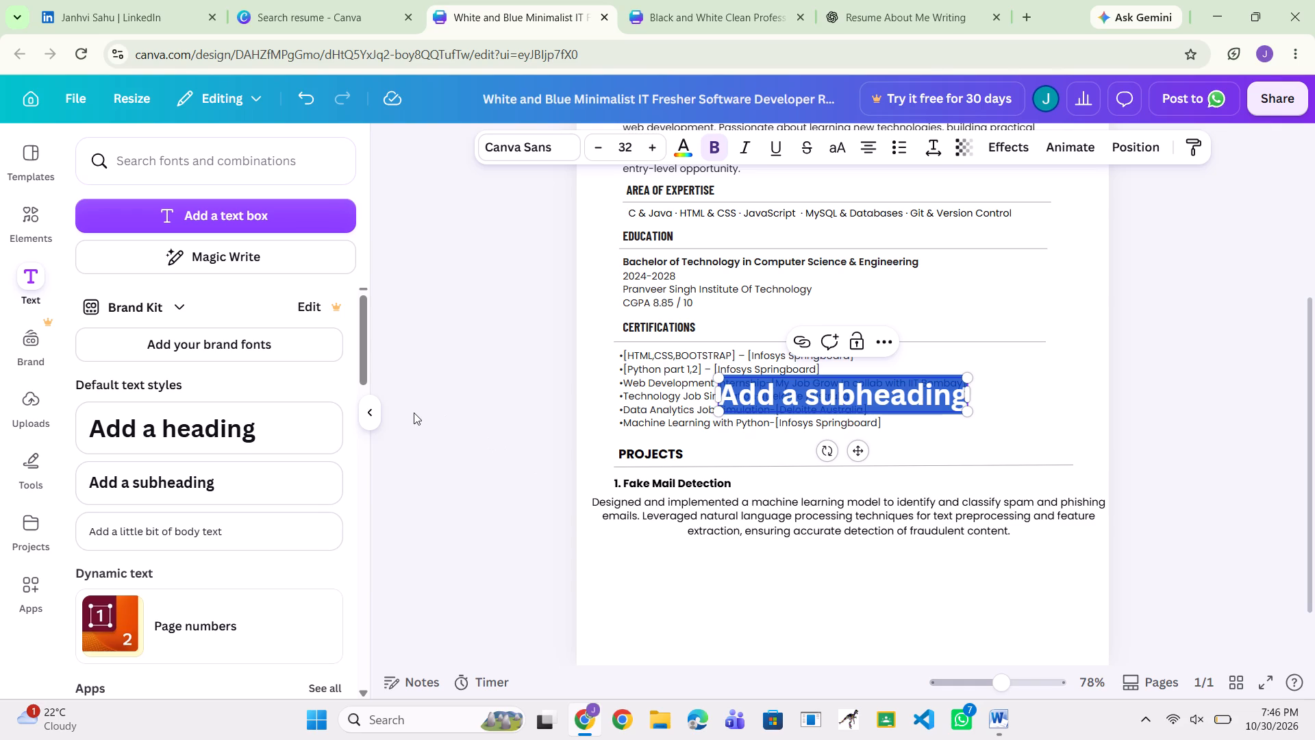
text(2.)
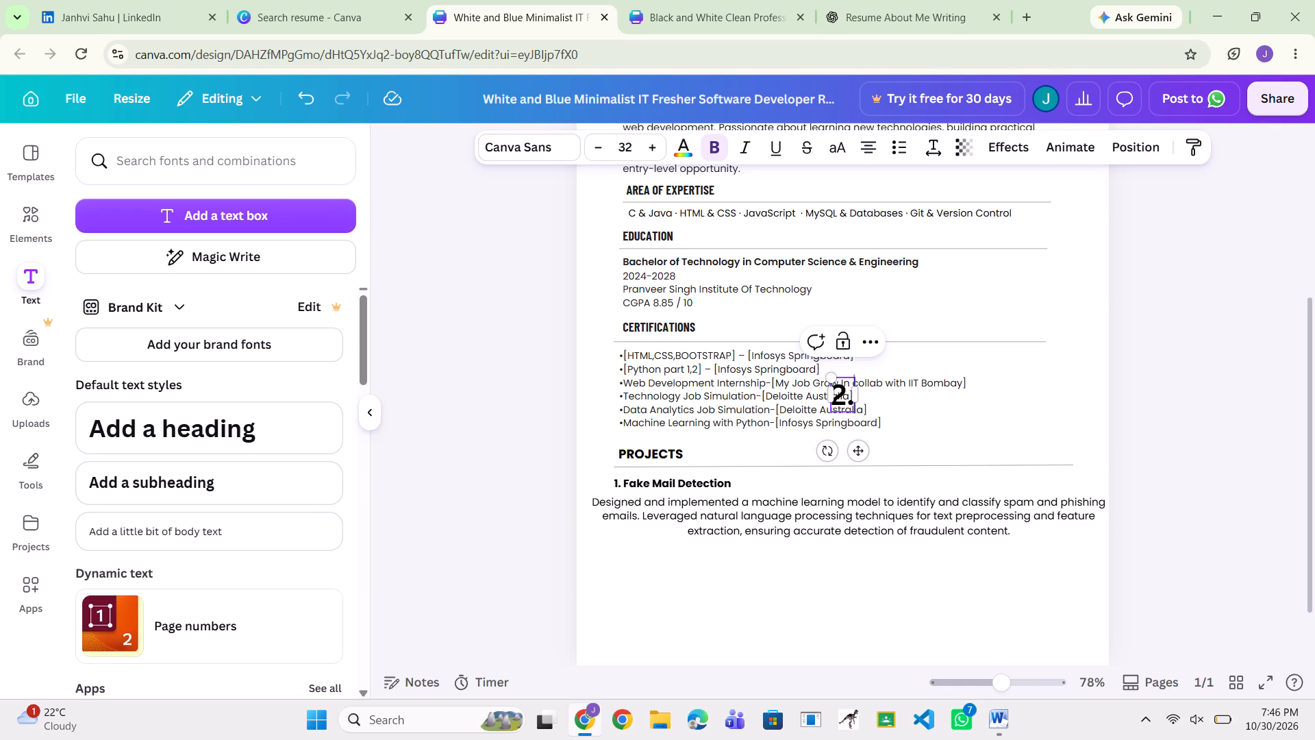
key(space)
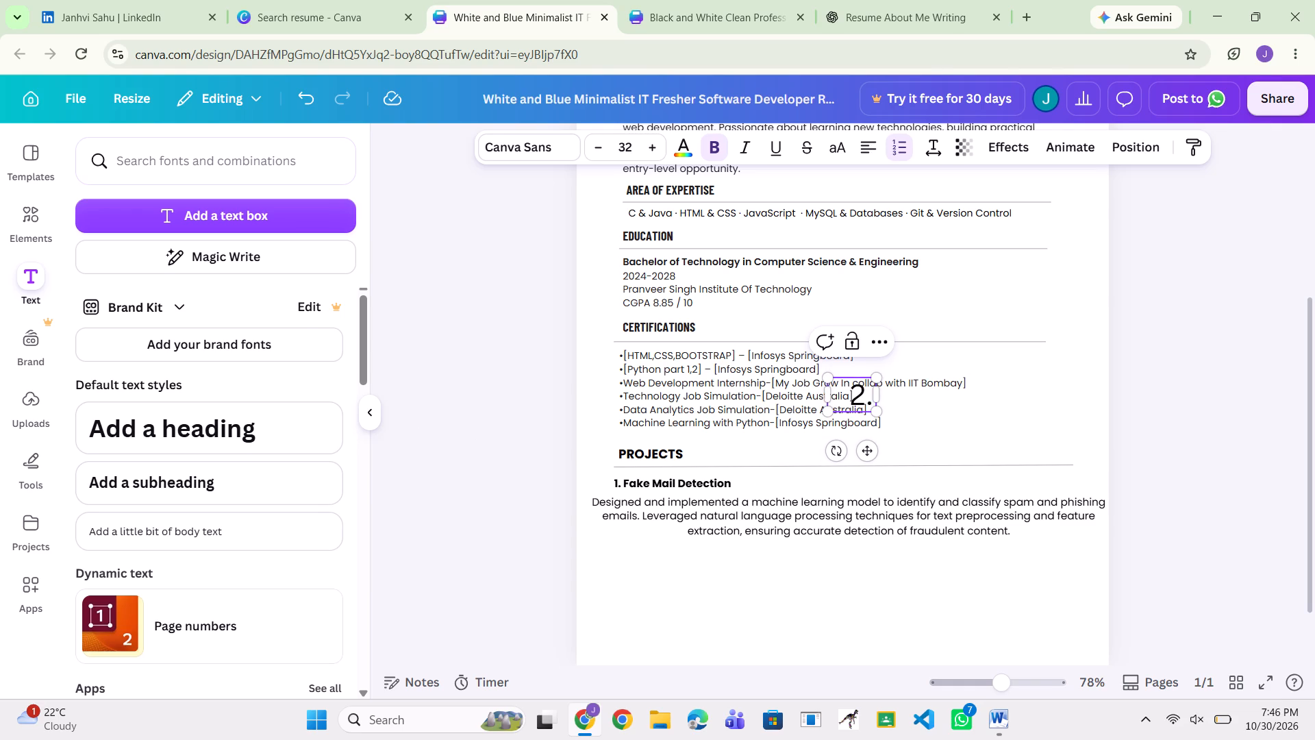
Reduce the font size of the "2." text to 13, checking it against the Fake Mail Detection title's size.
triple_click(599, 151)
triple_click(599, 151)
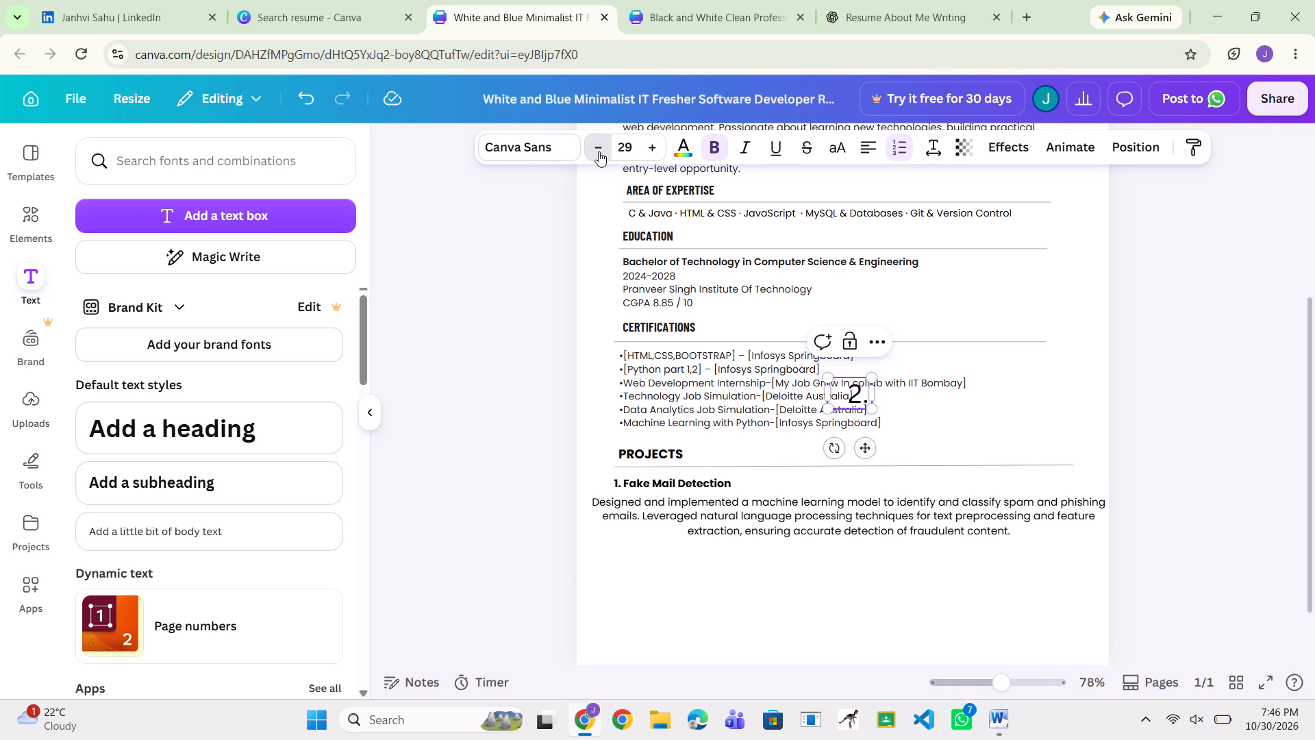
triple_click(599, 151)
triple_click(599, 151)
click(599, 151)
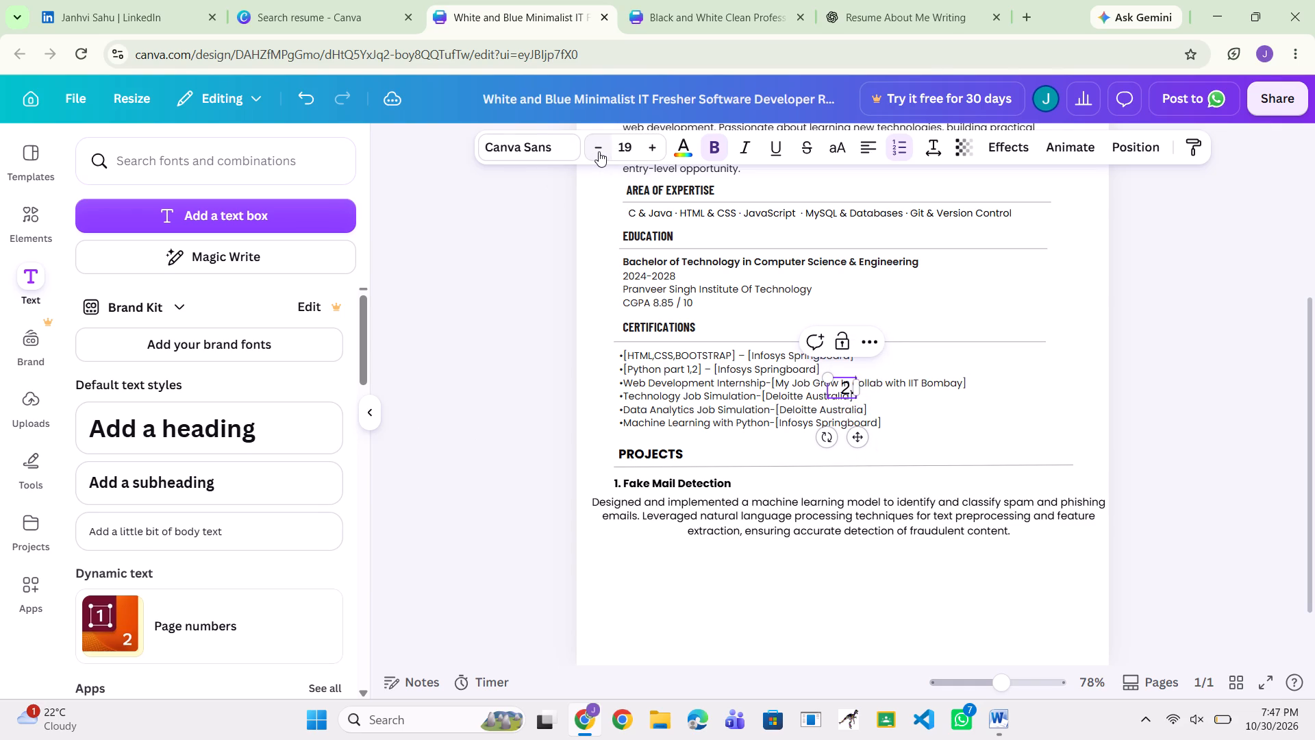
triple_click(599, 151)
double_click(599, 151)
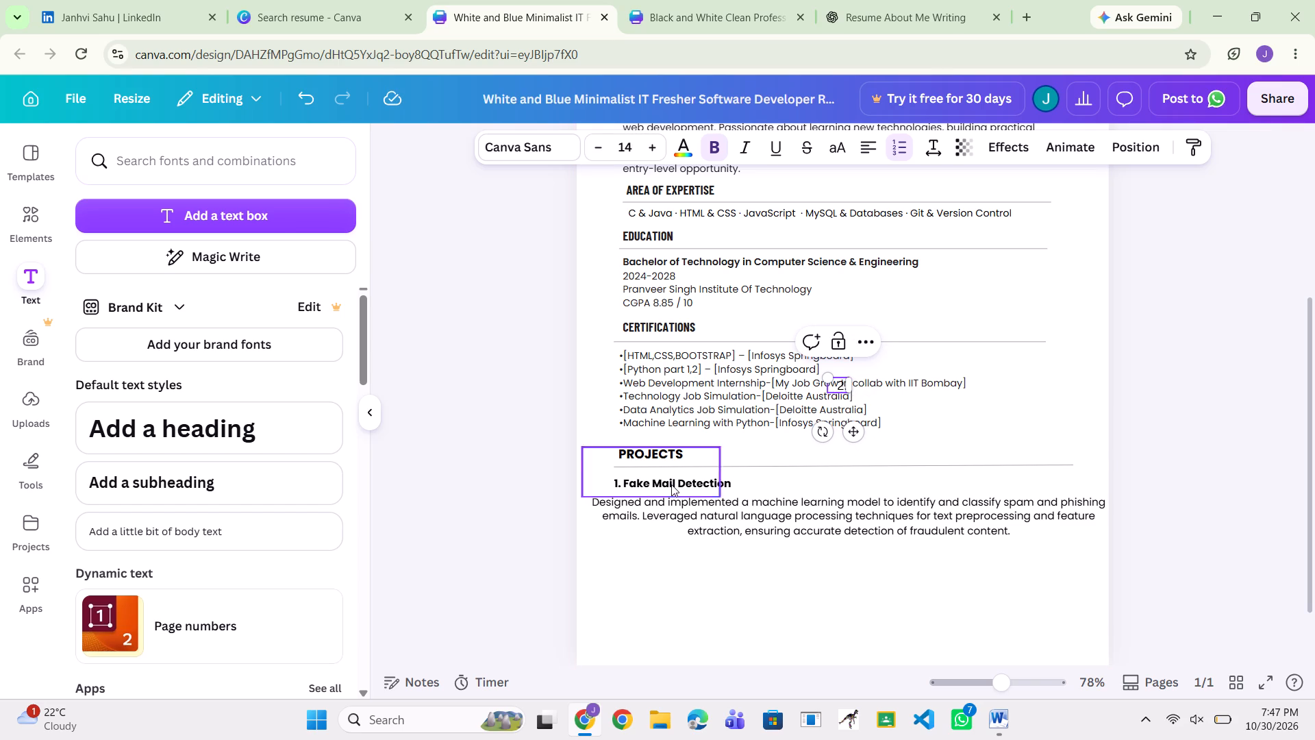
click(670, 484)
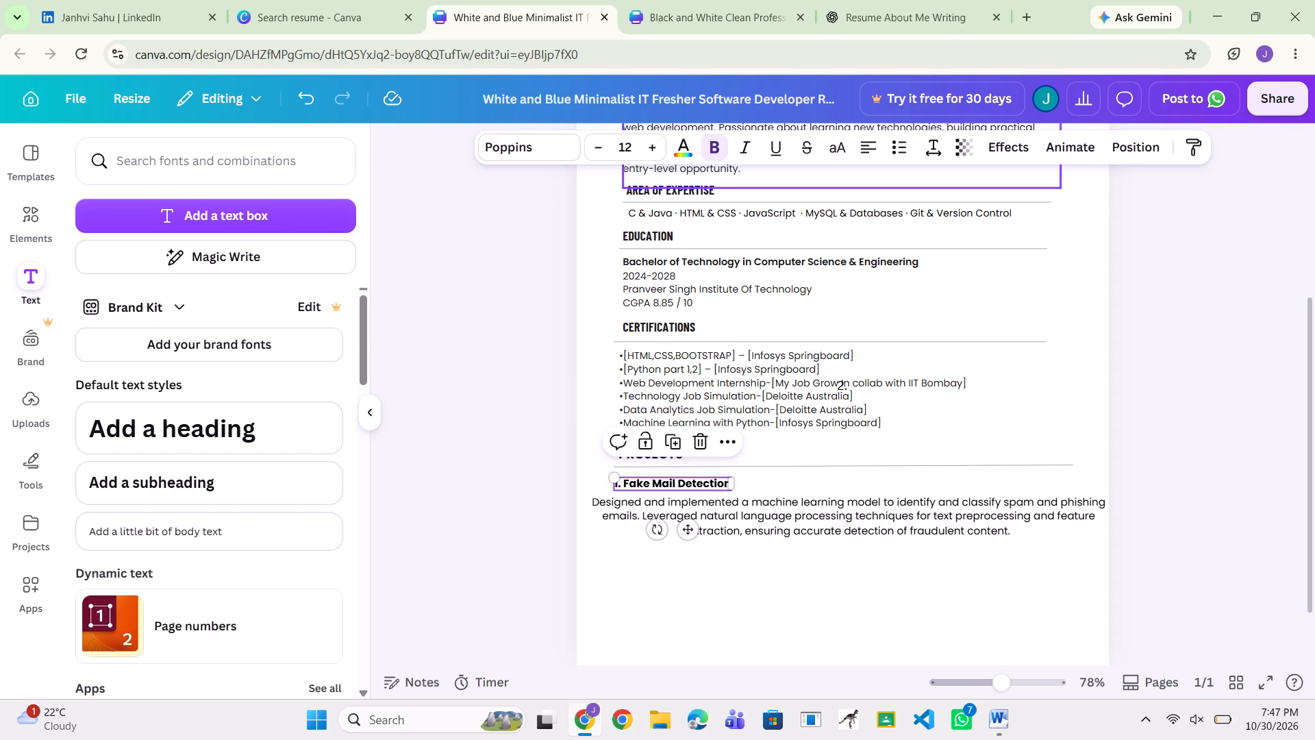
click(838, 383)
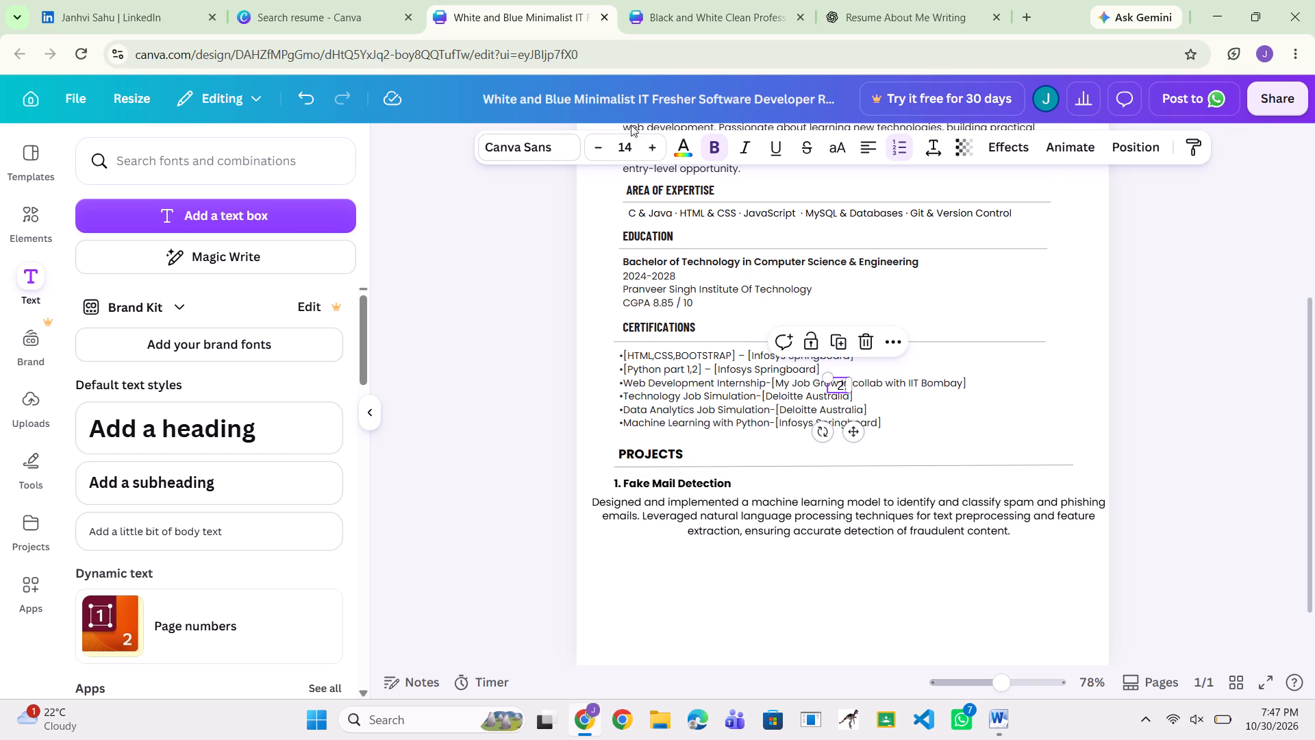
click(595, 145)
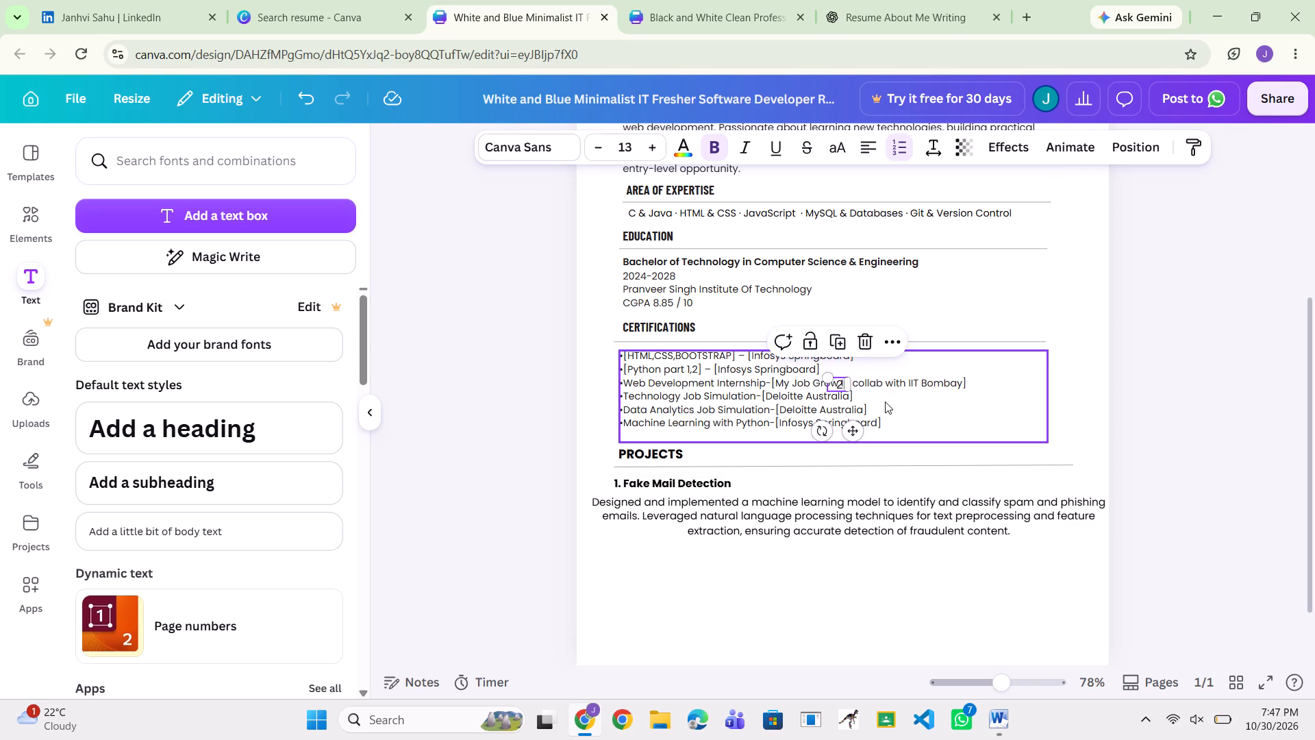
Widen the "2." text box to make room for the second project title.
key(period)
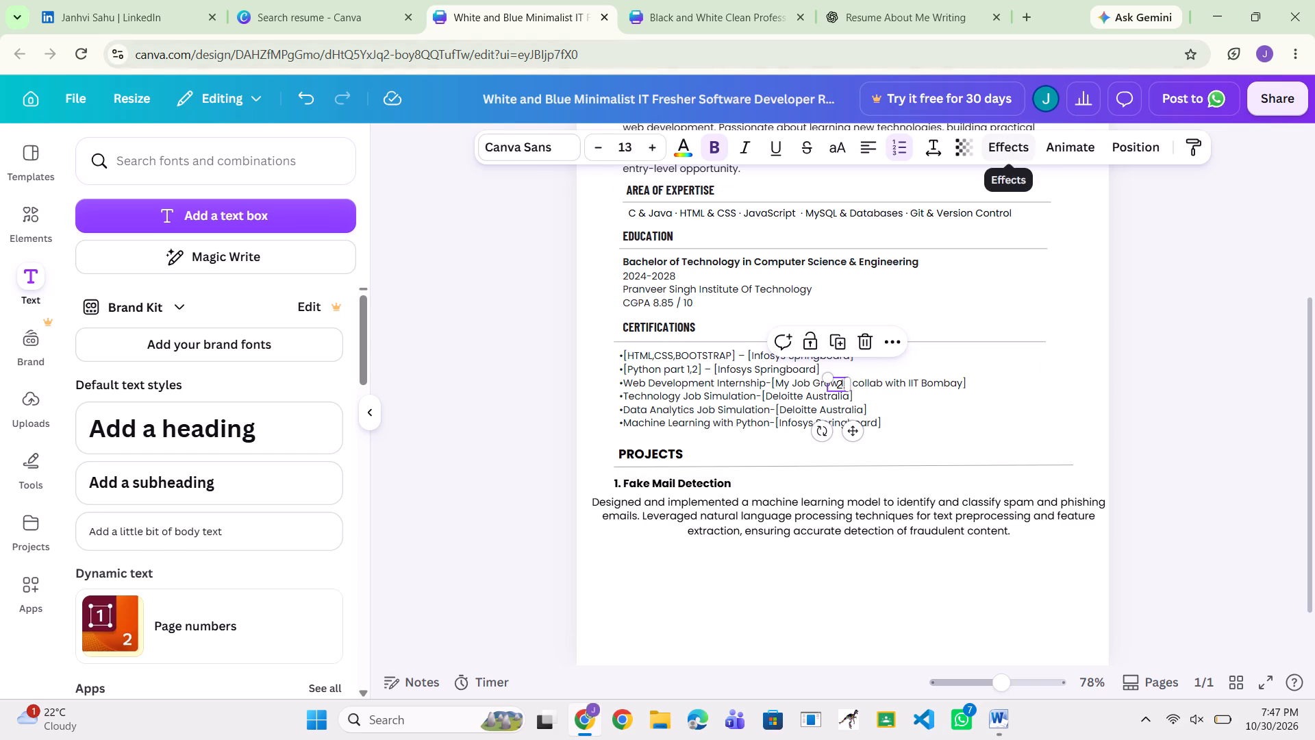
key(period)
key(space)
key(space)
click(840, 384)
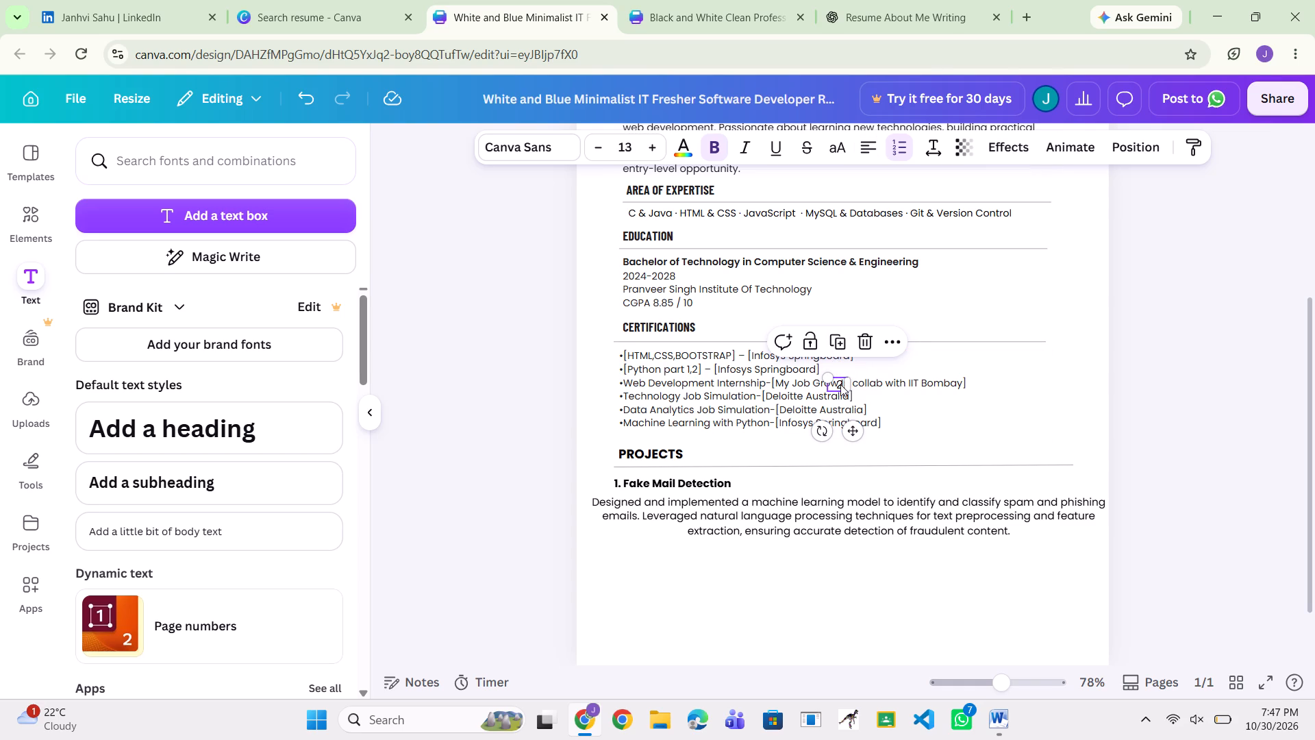
click(842, 384)
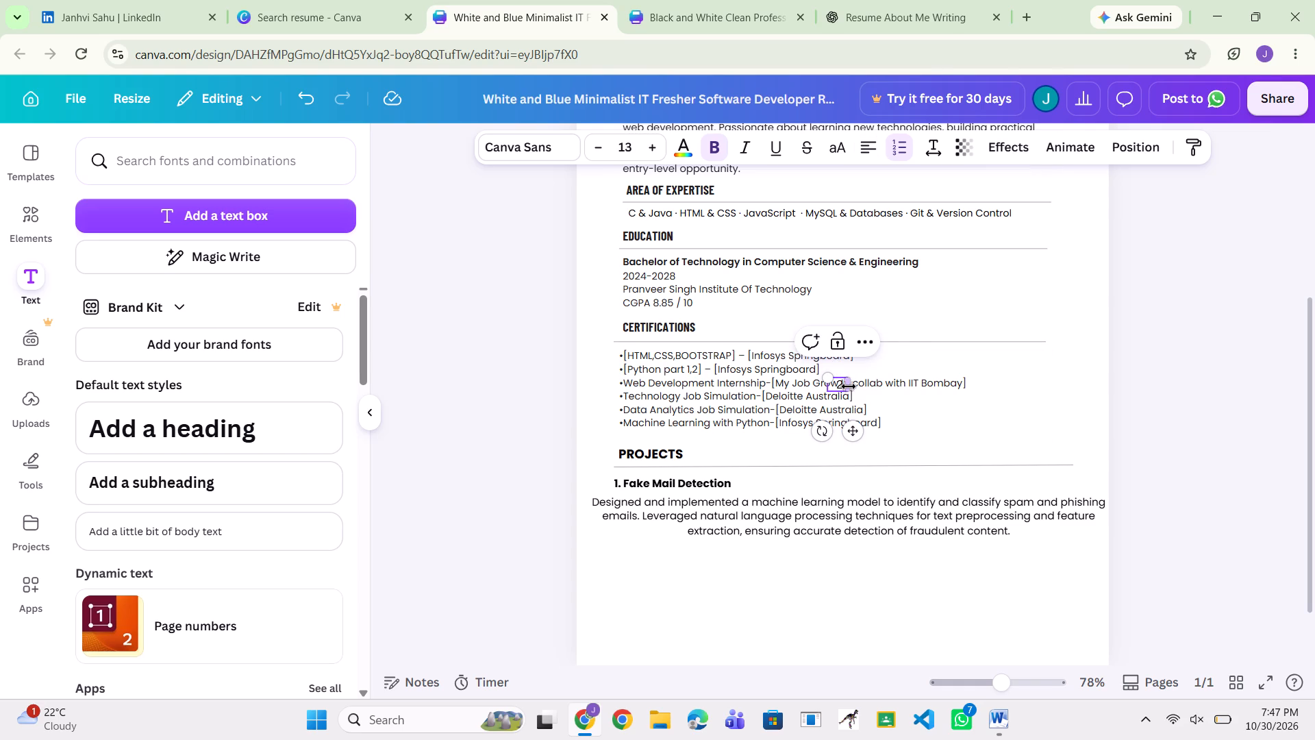
drag(849, 387, 894, 379)
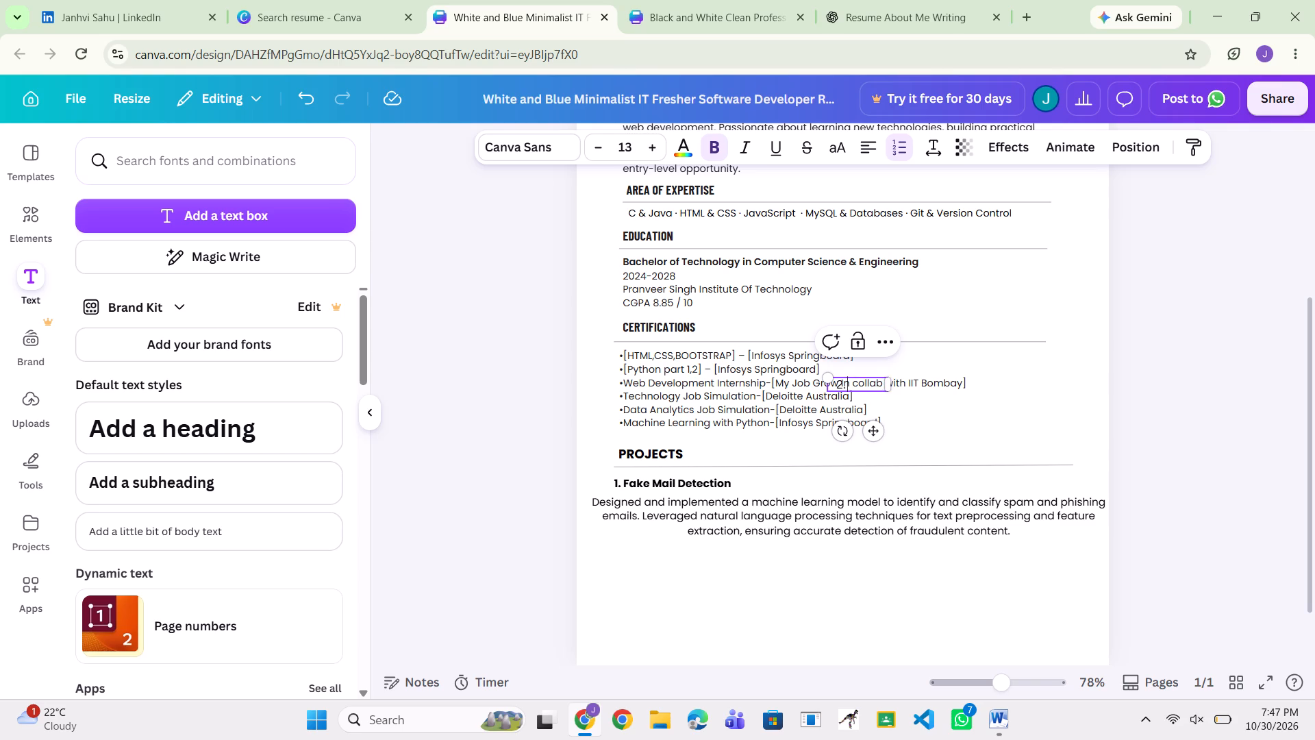
drag(872, 387, 877, 402)
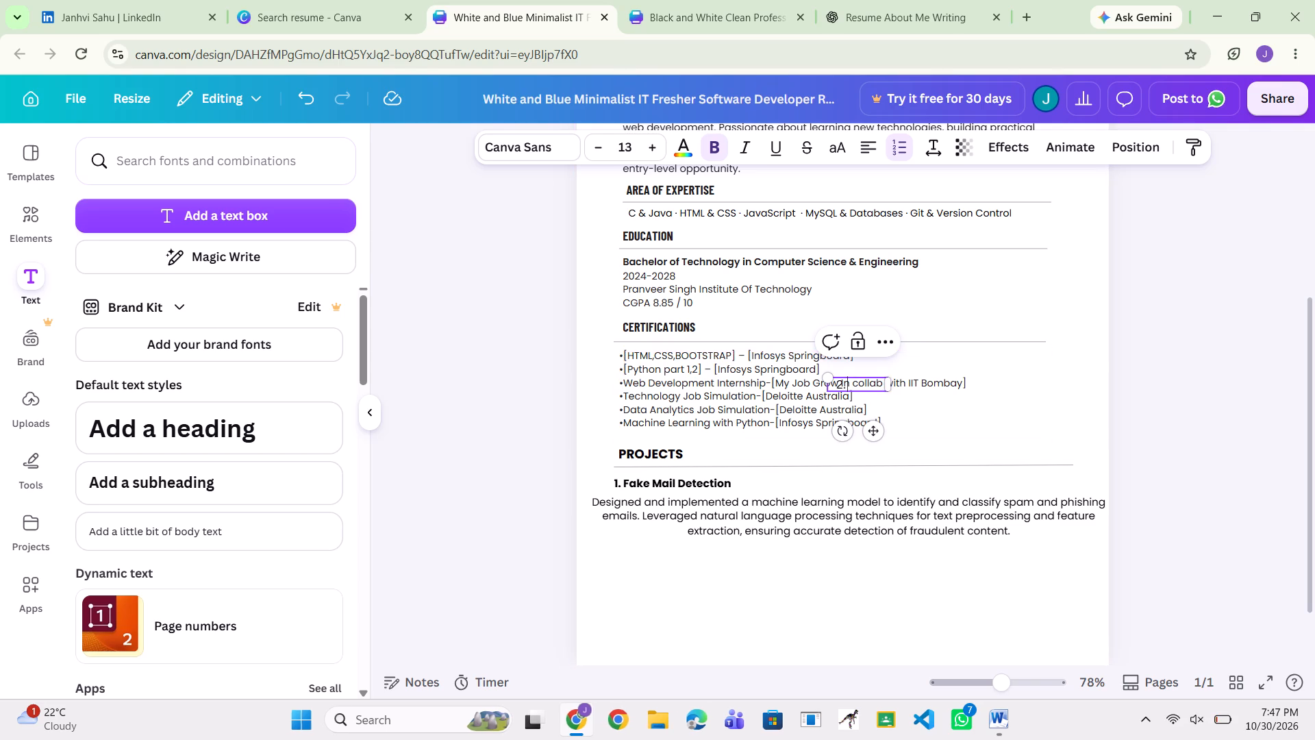
Dismiss the low-battery notice.
click(879, 379)
click(749, 397)
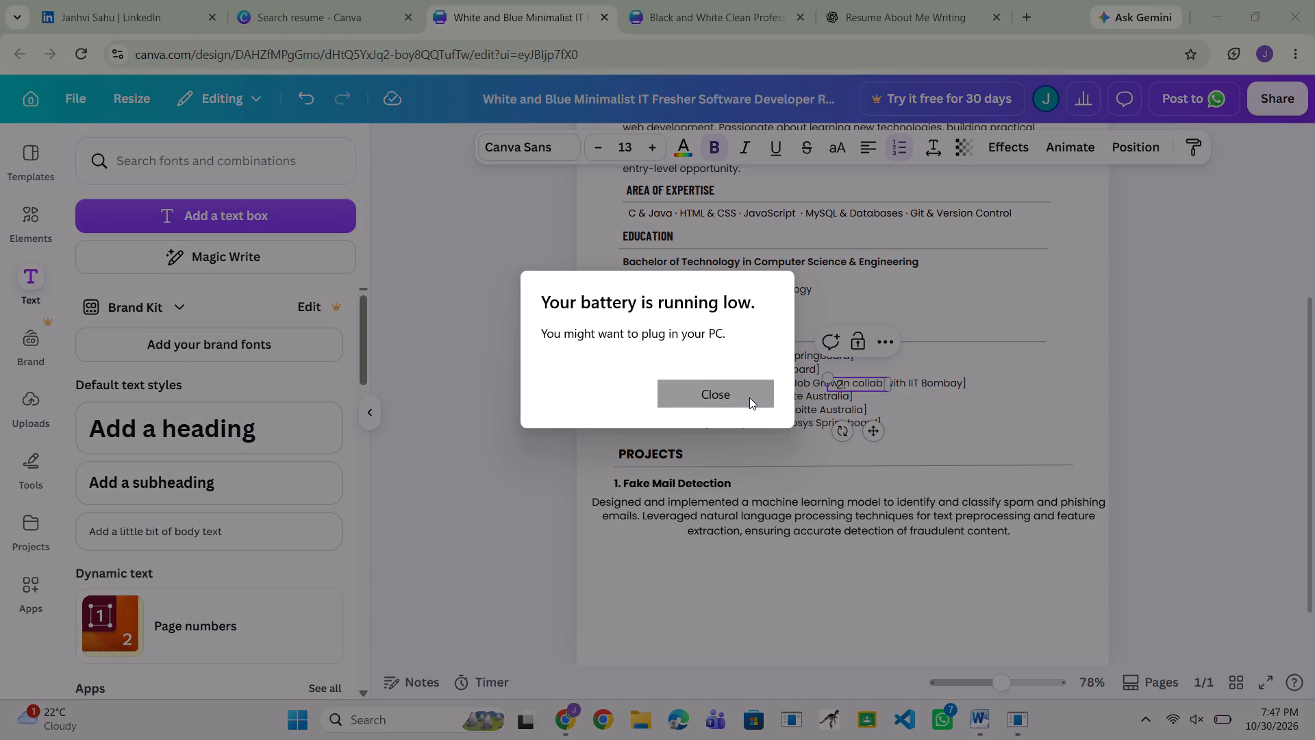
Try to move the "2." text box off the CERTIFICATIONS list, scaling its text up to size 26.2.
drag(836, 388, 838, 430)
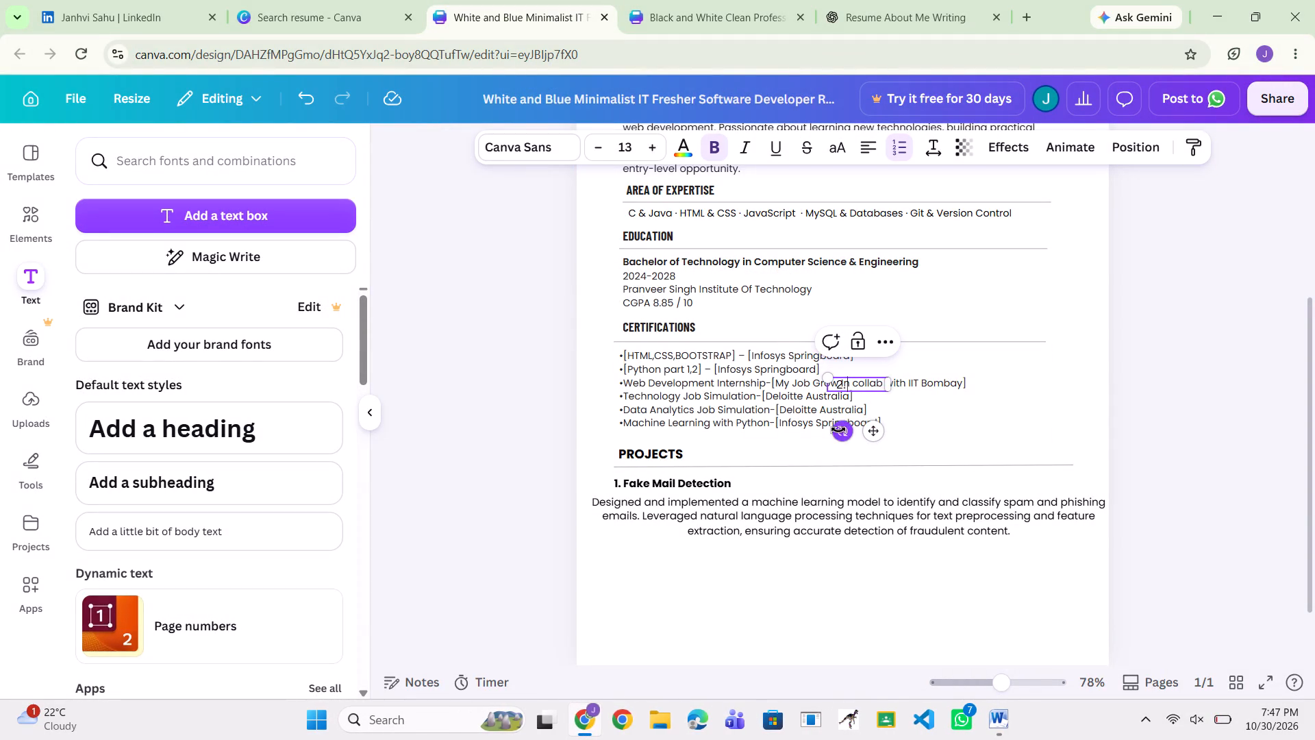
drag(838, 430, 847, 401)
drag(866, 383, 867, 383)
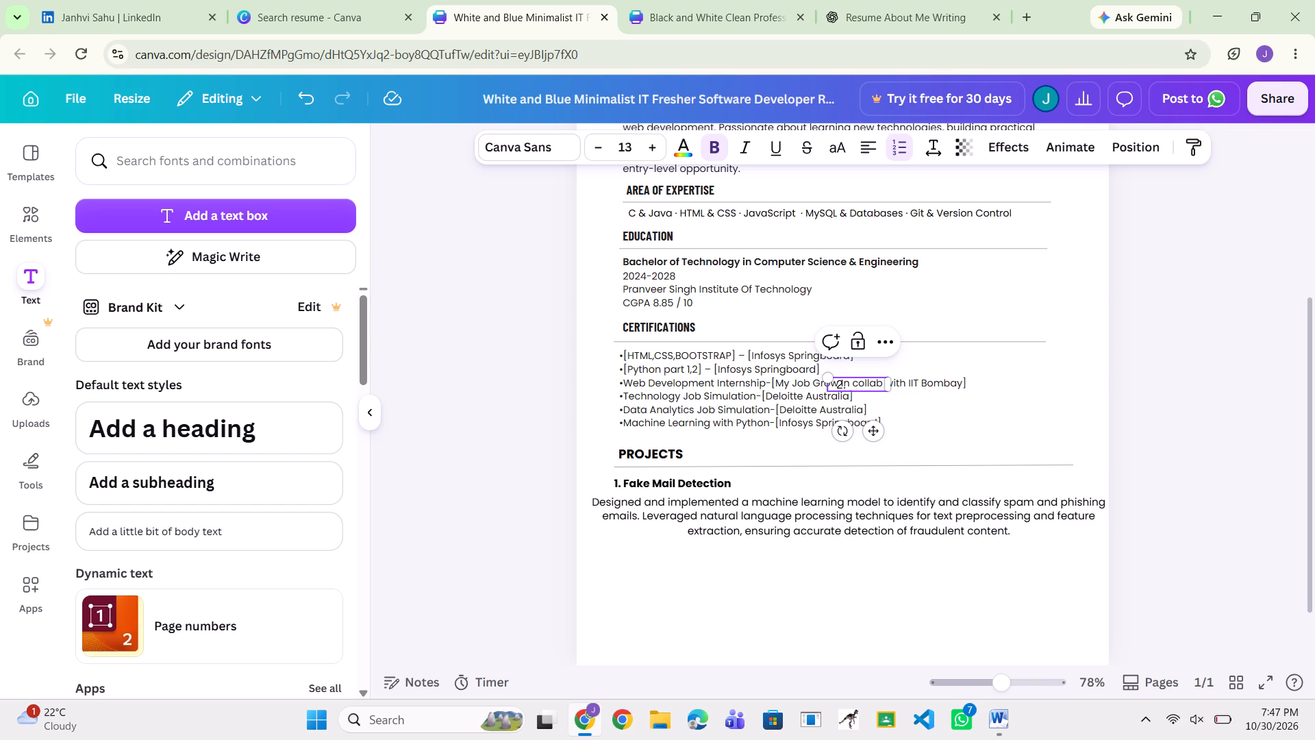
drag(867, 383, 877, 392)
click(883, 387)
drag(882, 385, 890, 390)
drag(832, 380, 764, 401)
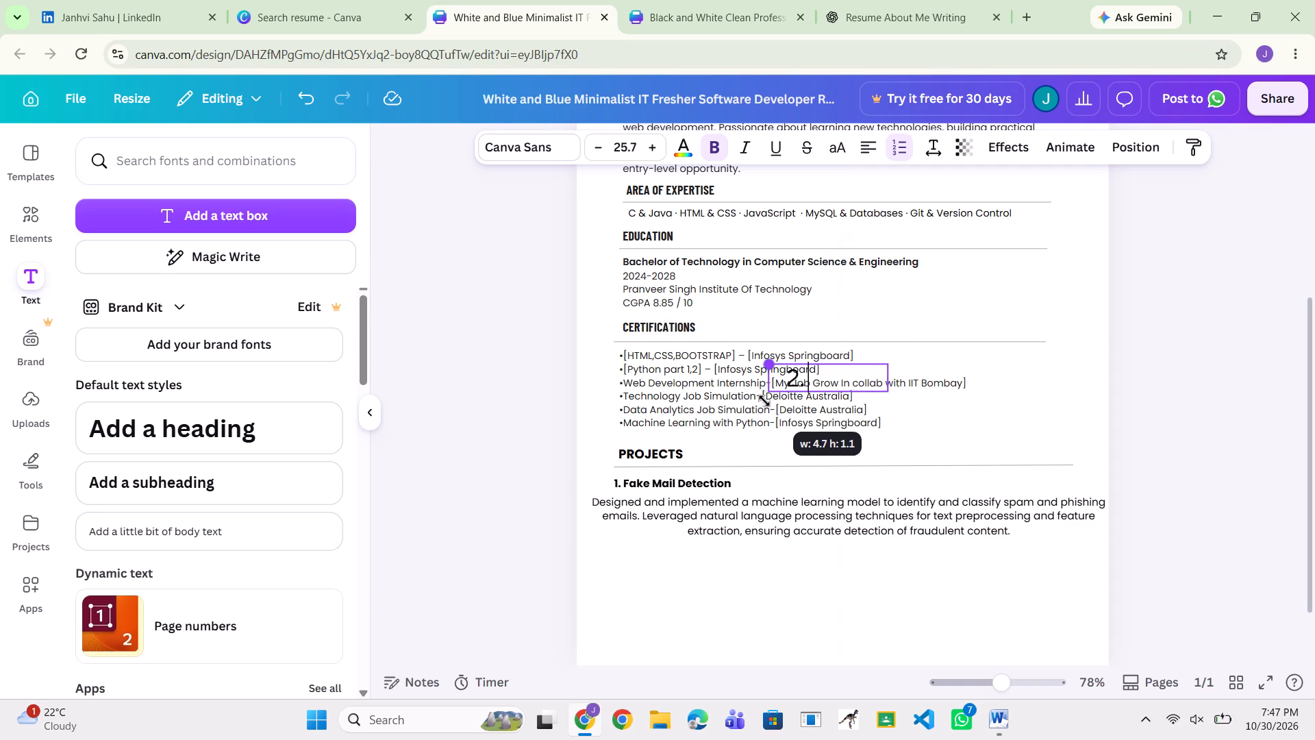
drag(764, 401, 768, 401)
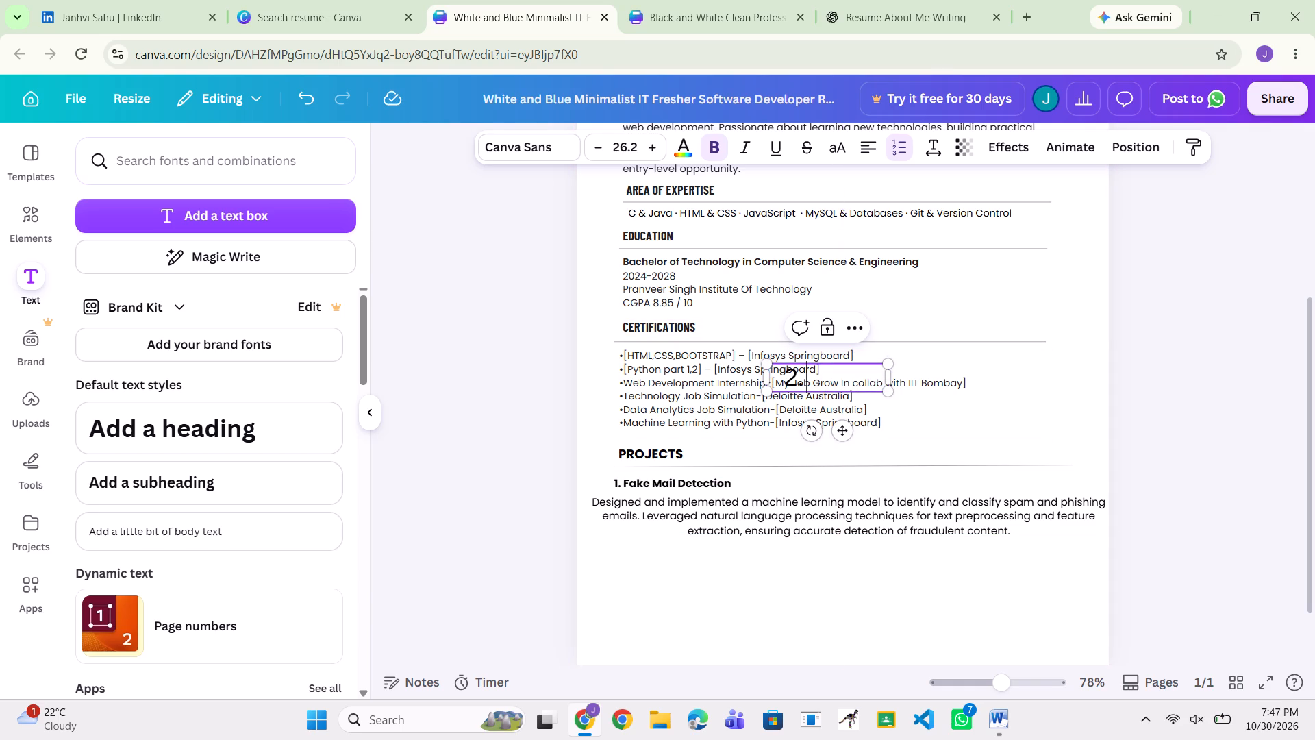
Enter "CivicSense AI" as the second project's title after the "2.".
key(c)
text(ivi)
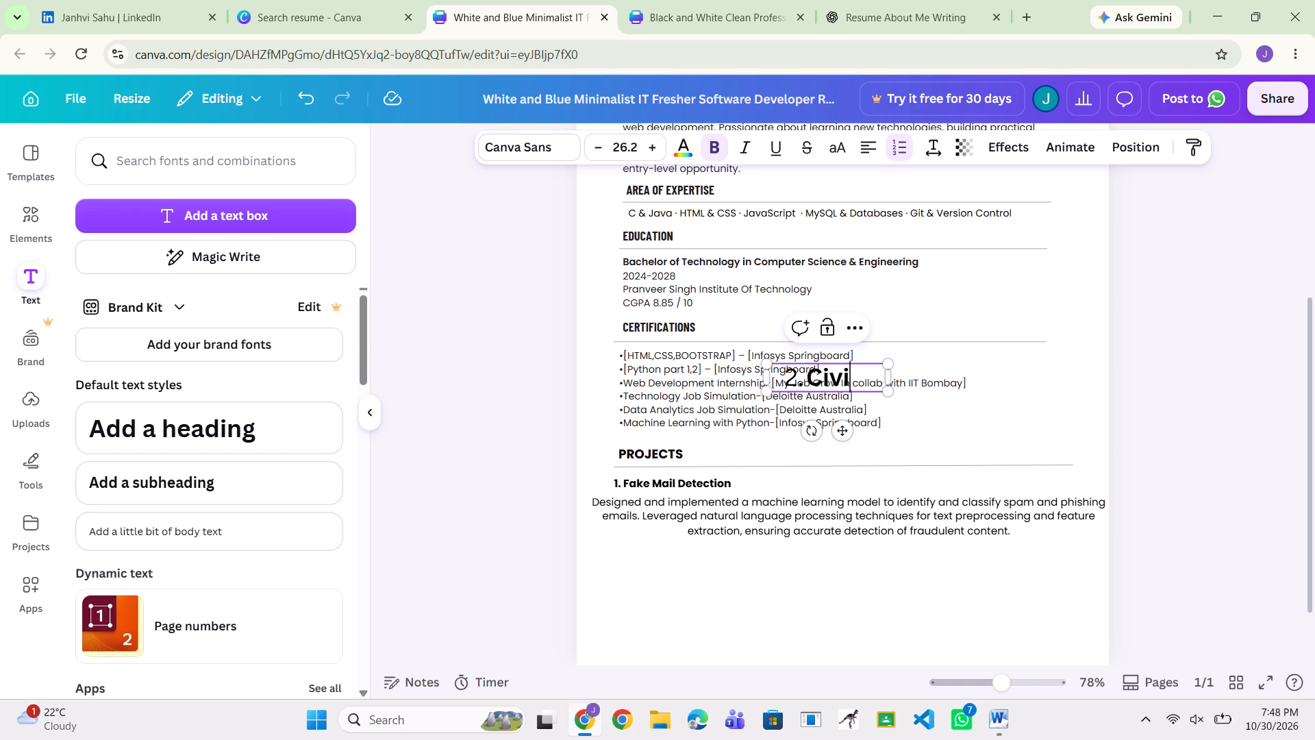
key(c)
text(ense)
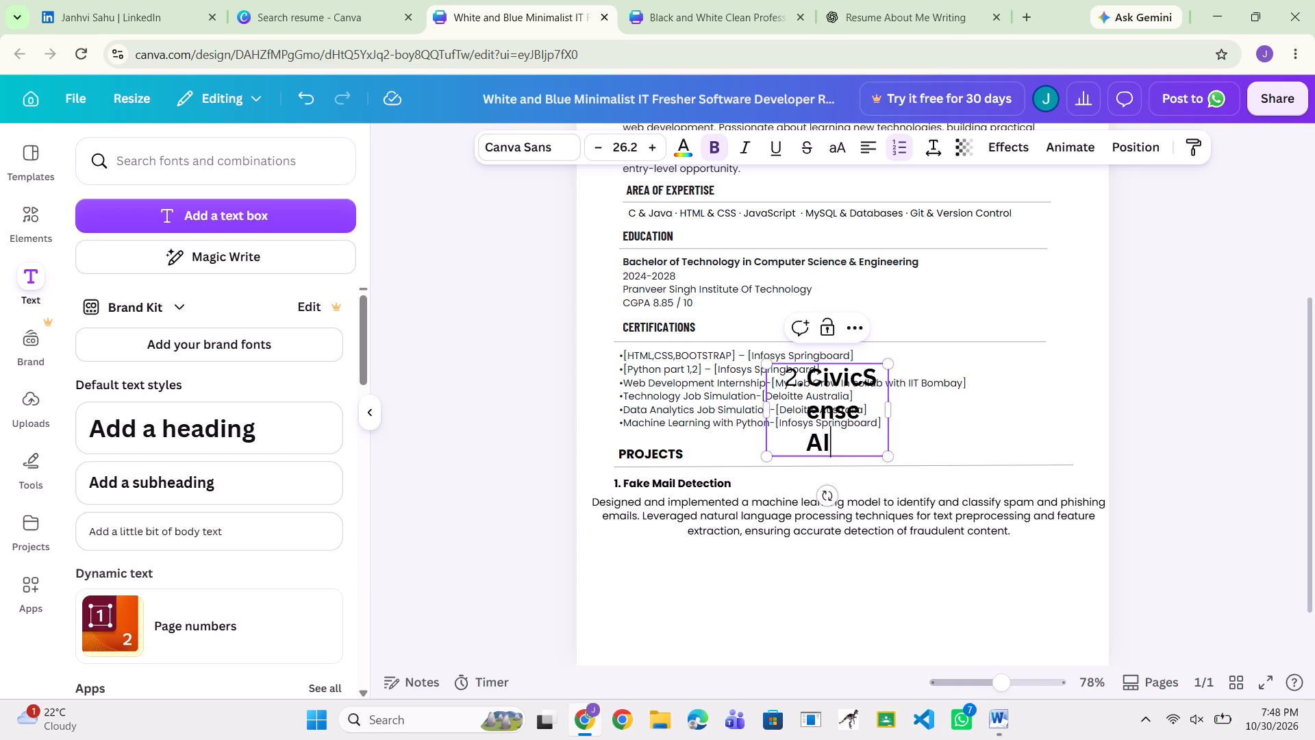
Reduce the CivicSense AI title's font size to 14.2.
triple_click(588, 149)
triple_click(588, 149)
double_click(588, 149)
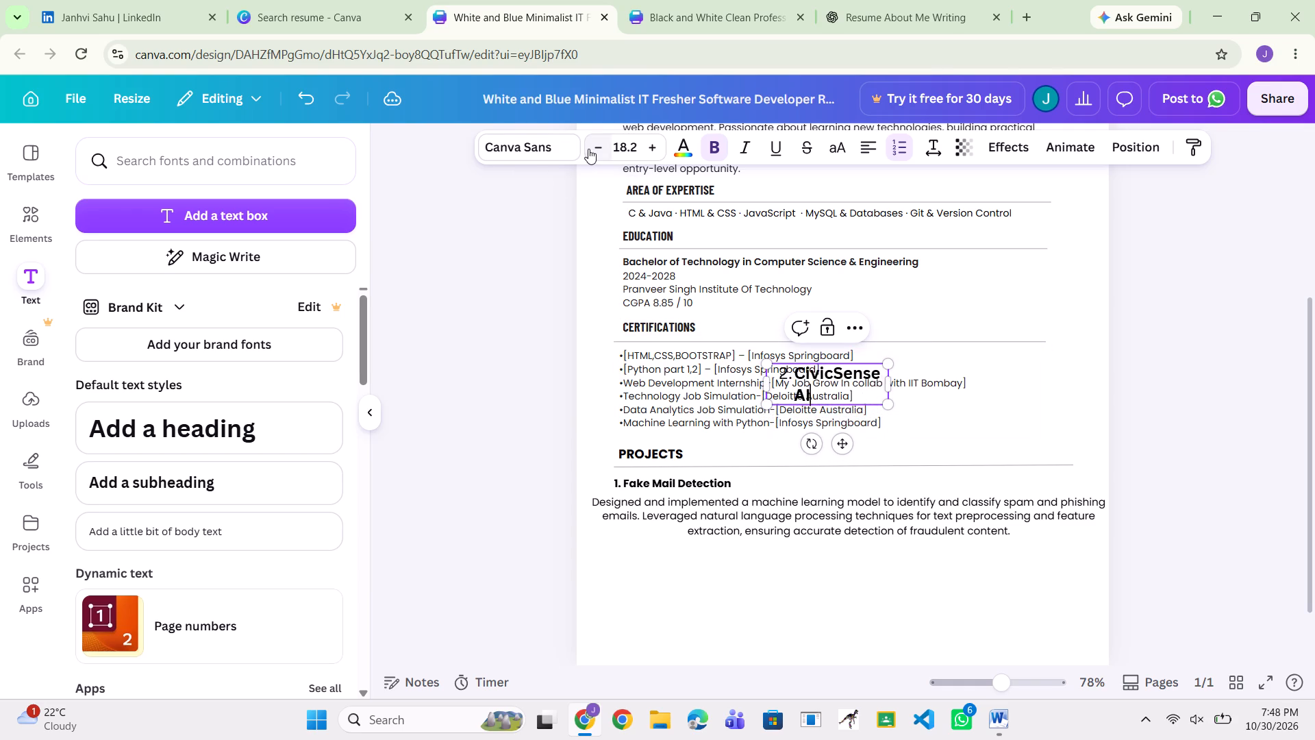
triple_click(588, 149)
click(588, 149)
click(588, 149)
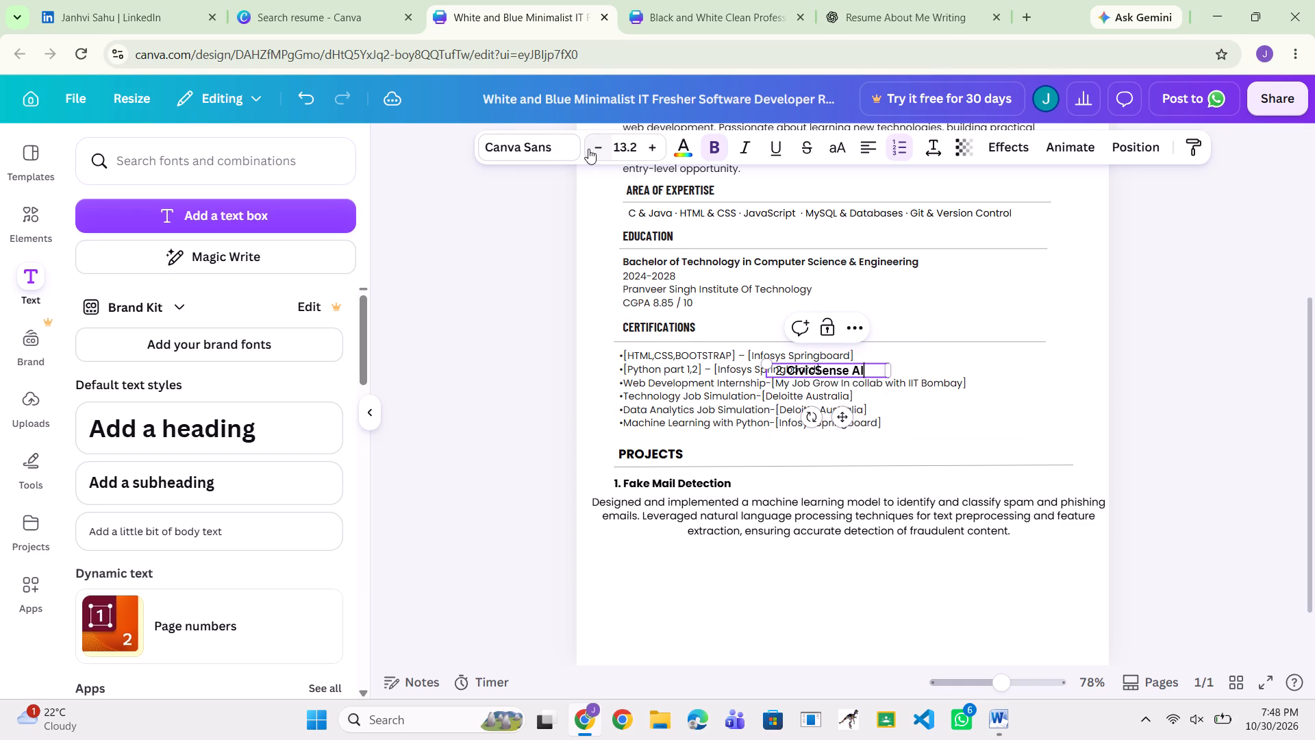
click(655, 151)
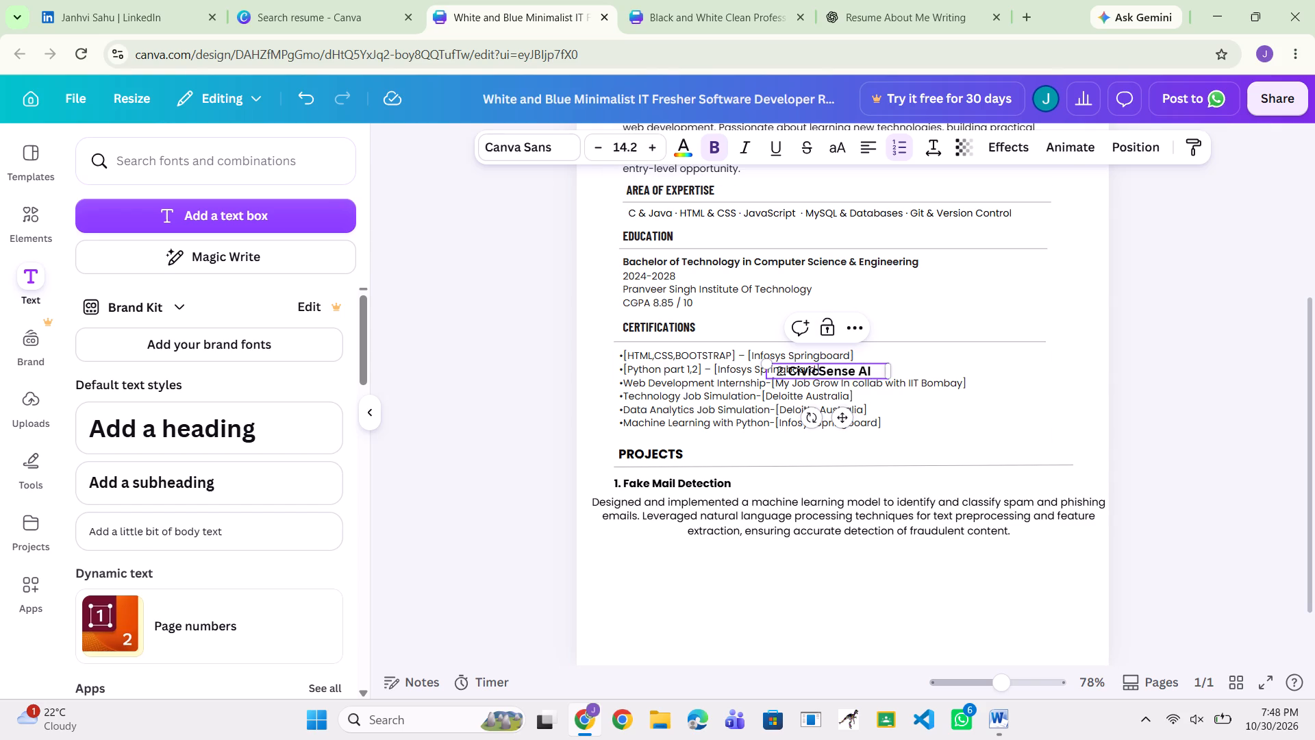
Narrow the CivicSense AI text box to fit its text and place it below the Fake Mail Detection description, near the first title's left edge.
drag(857, 366, 864, 385)
triple_click(834, 377)
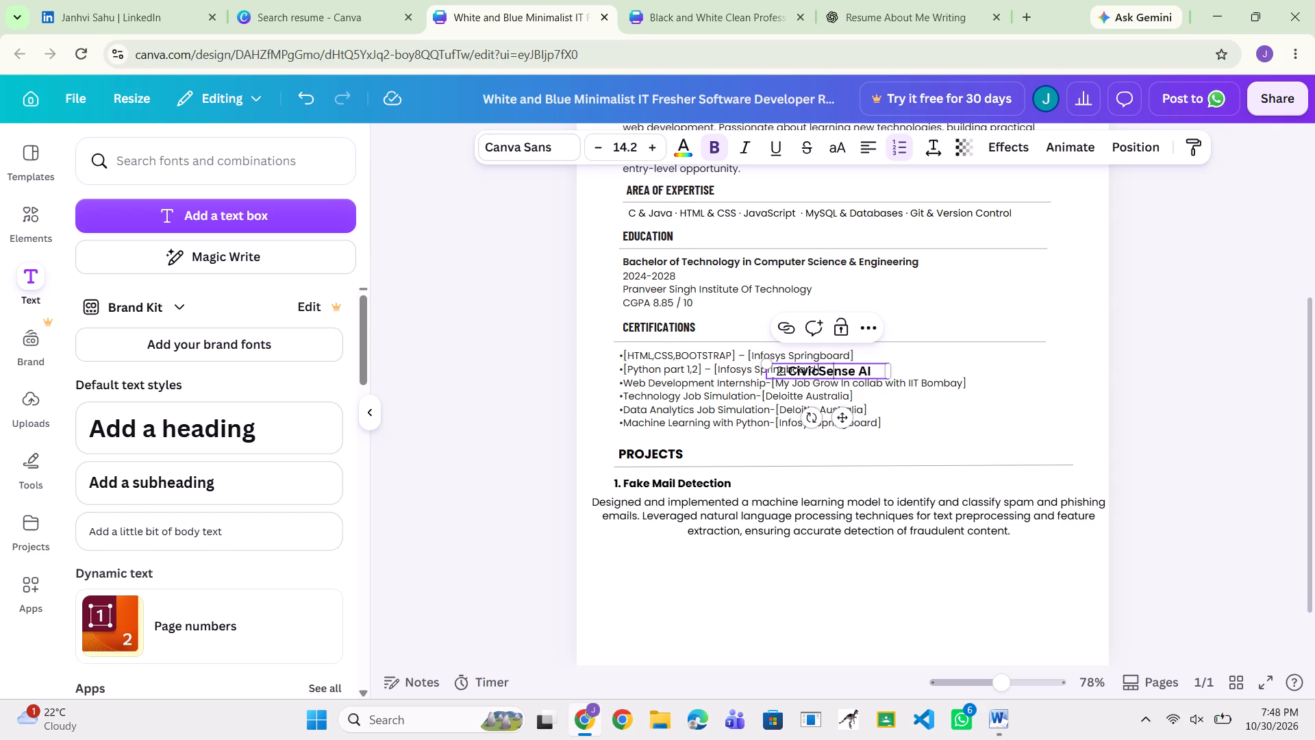
drag(893, 369, 893, 412)
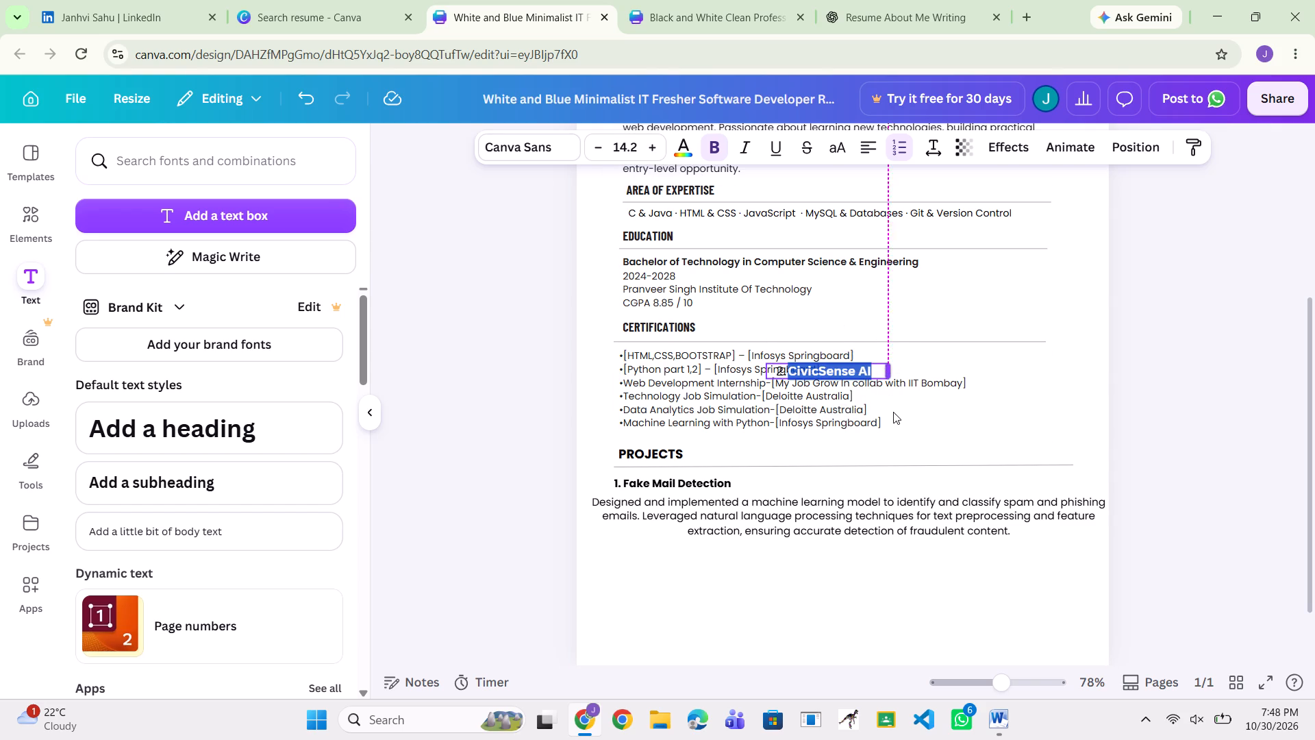
drag(893, 412, 877, 525)
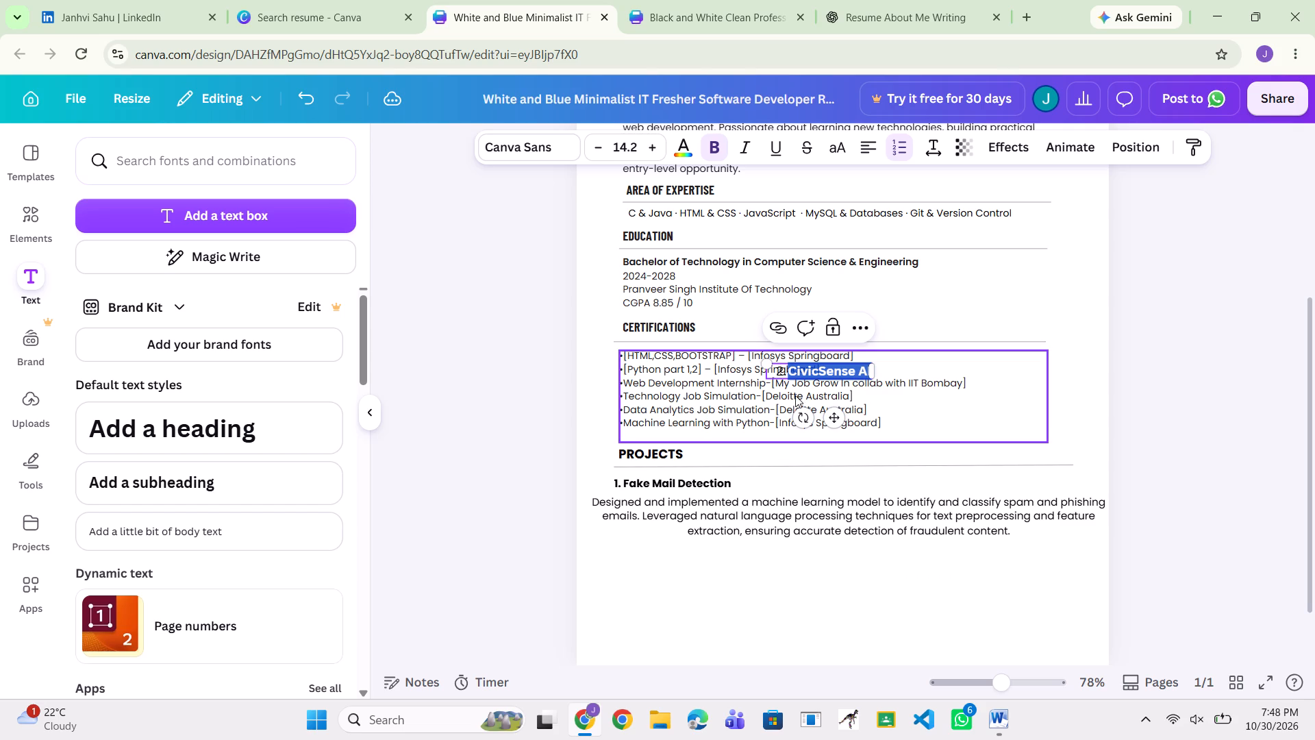
drag(831, 416, 834, 465)
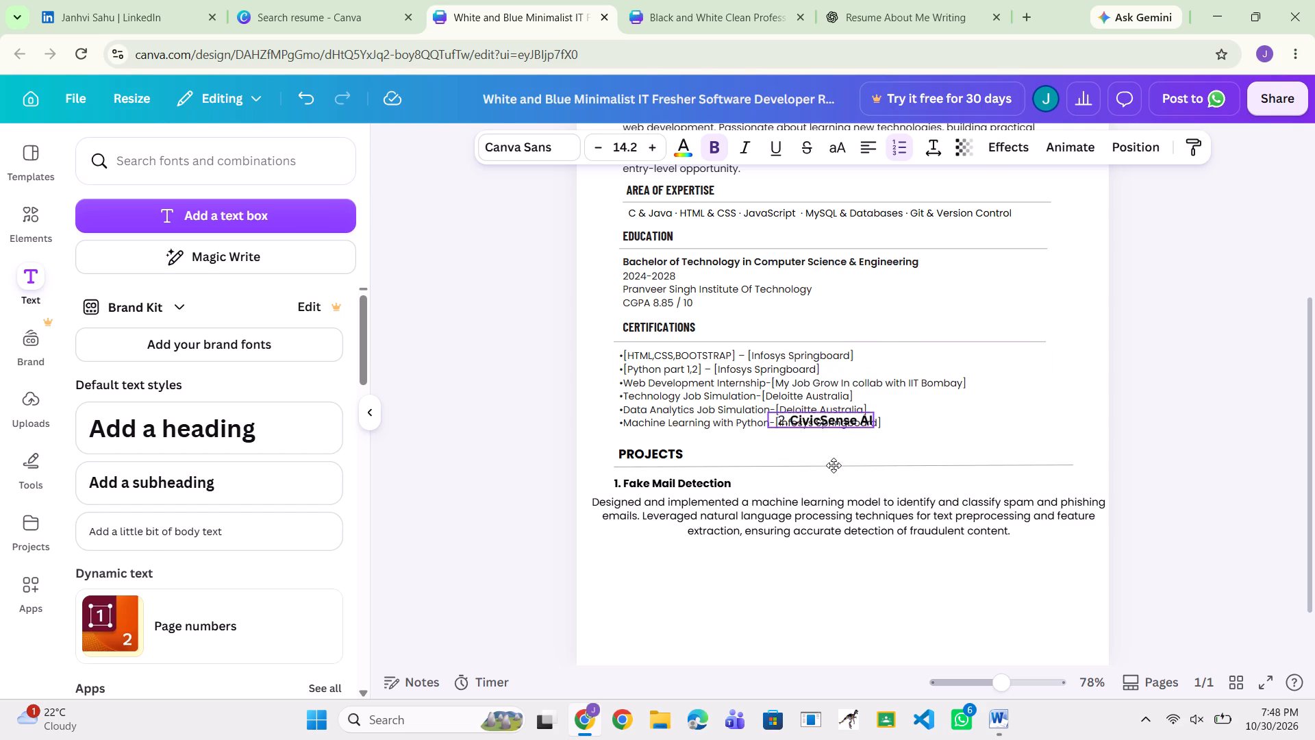
drag(834, 465, 691, 619)
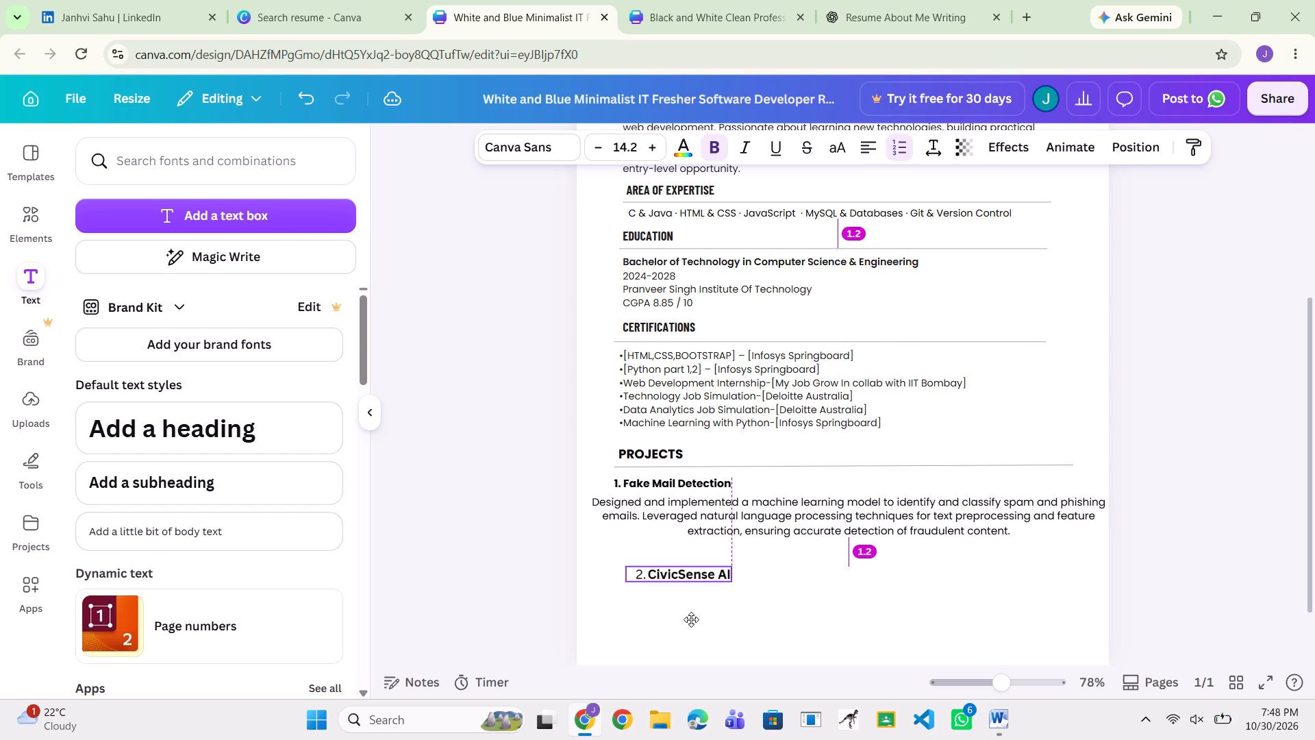
drag(691, 619, 681, 615)
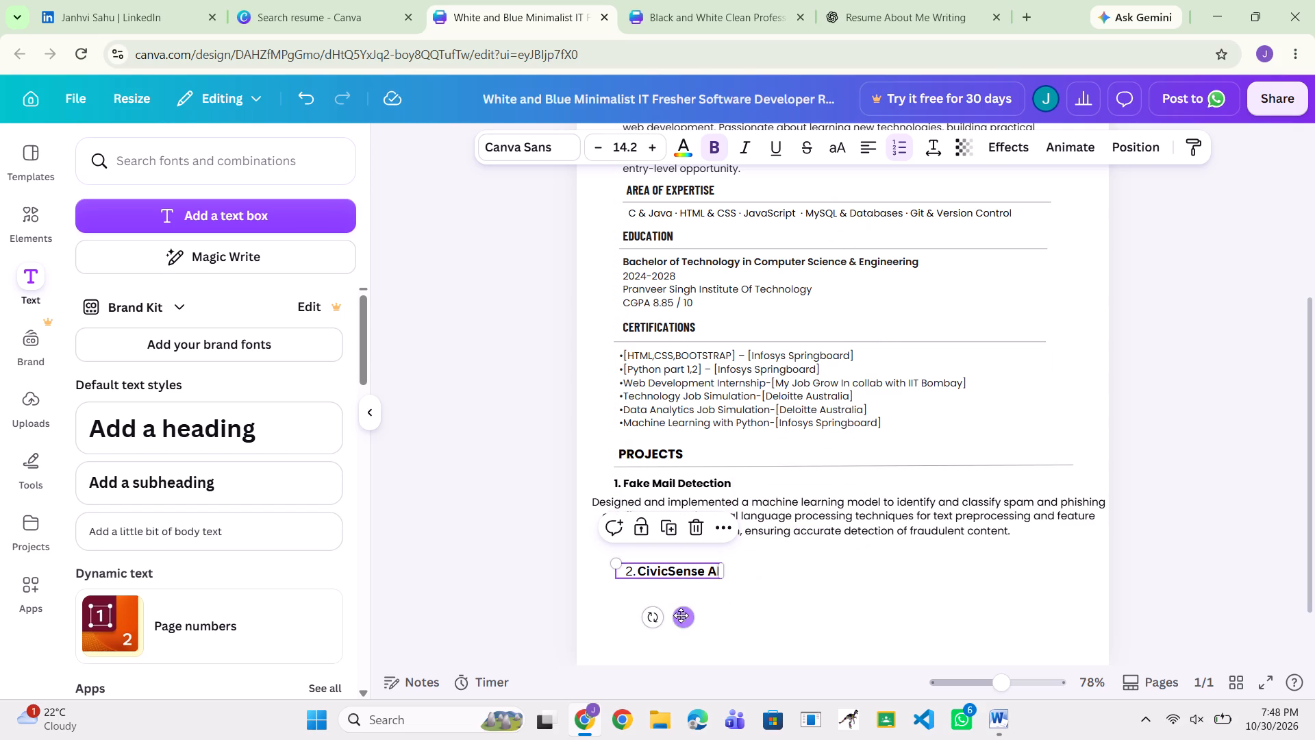
Replace the automatic list number before CivicSense AI with a plain bold "2." and a space, undoing the list formatting.
click(636, 571)
key(BackSpace)
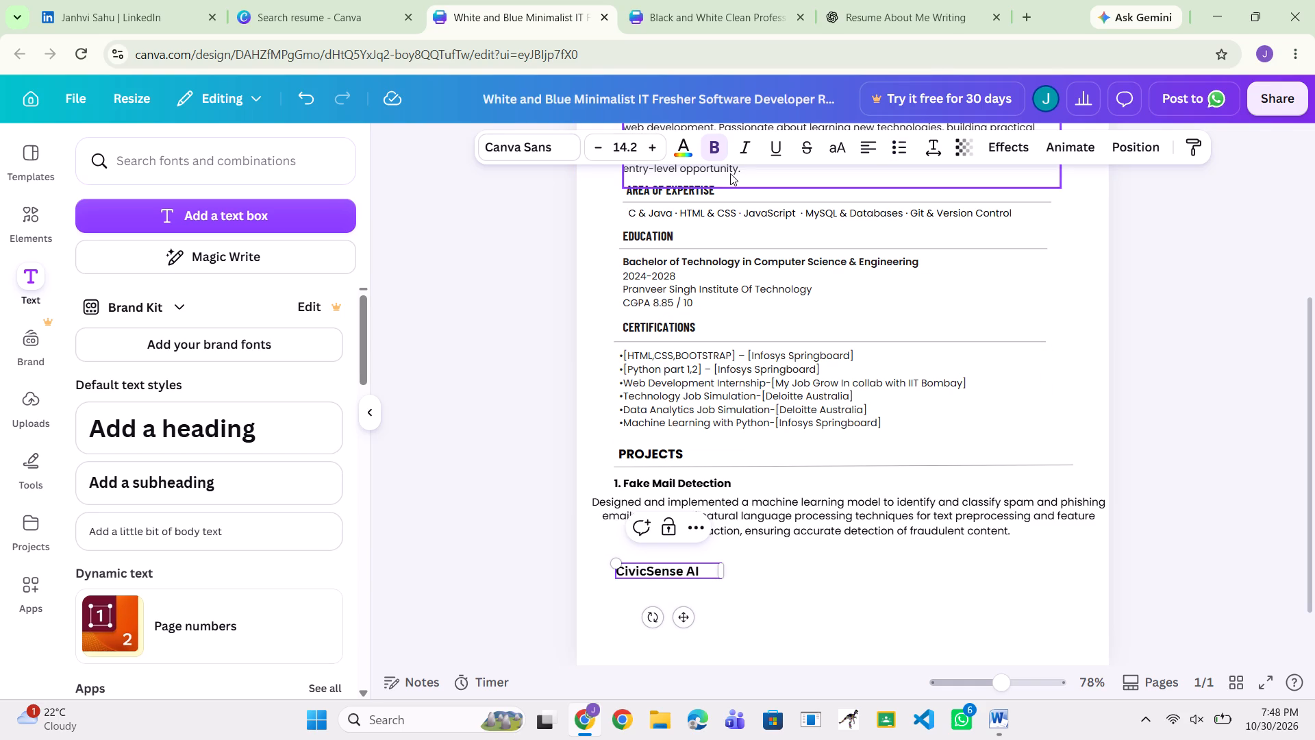
key(2)
key(period)
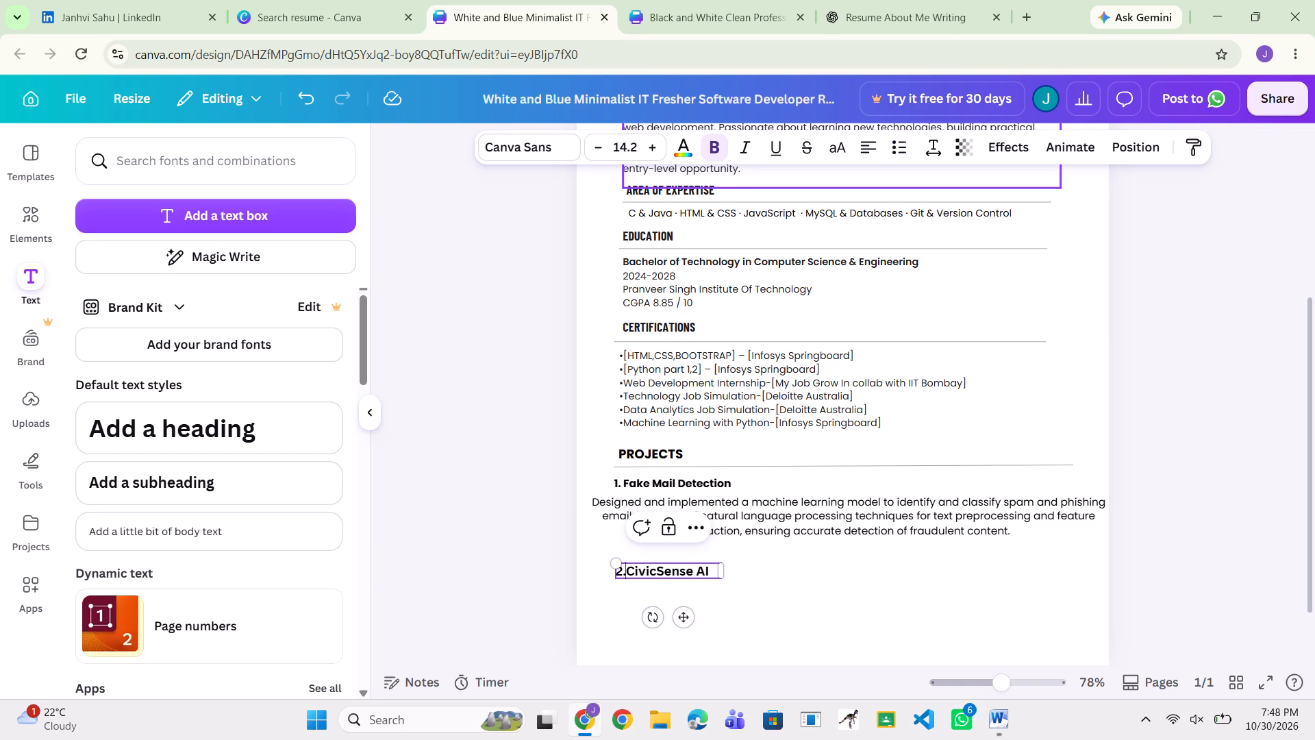
key(space)
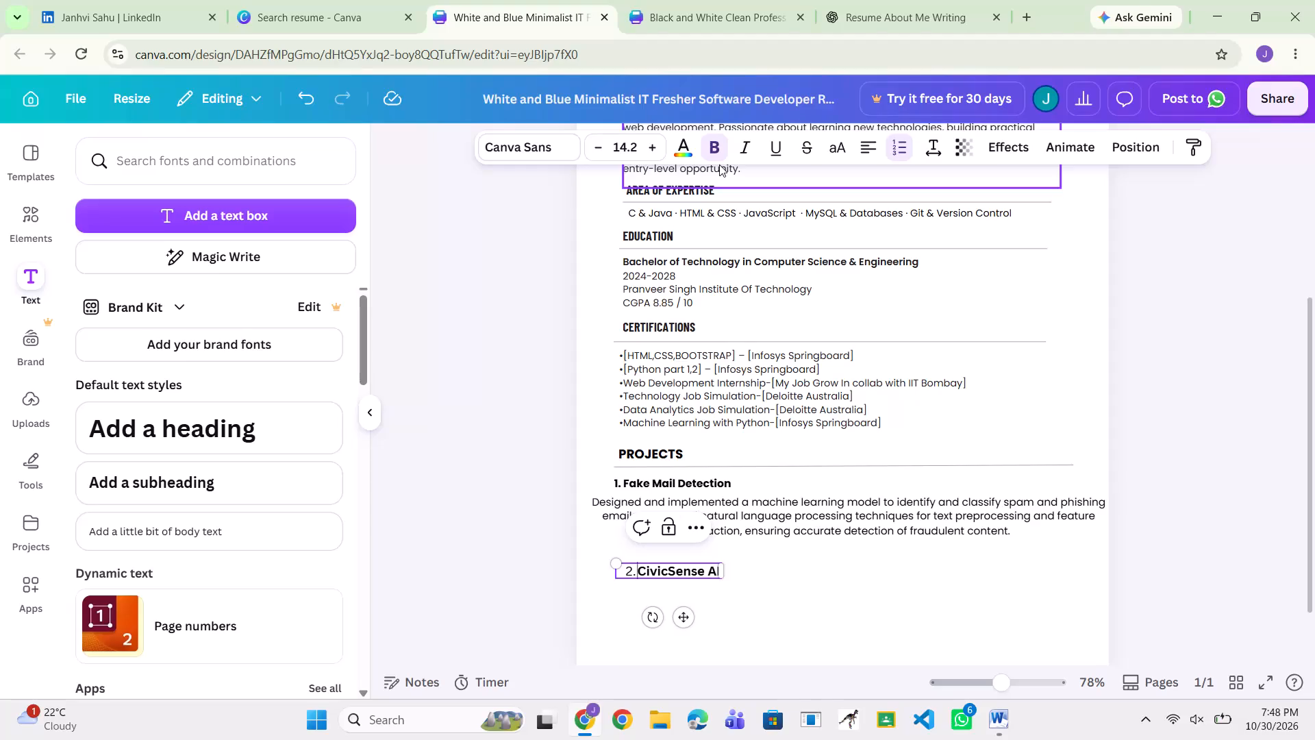
key(ctrl+z)
key(ctrl+z)
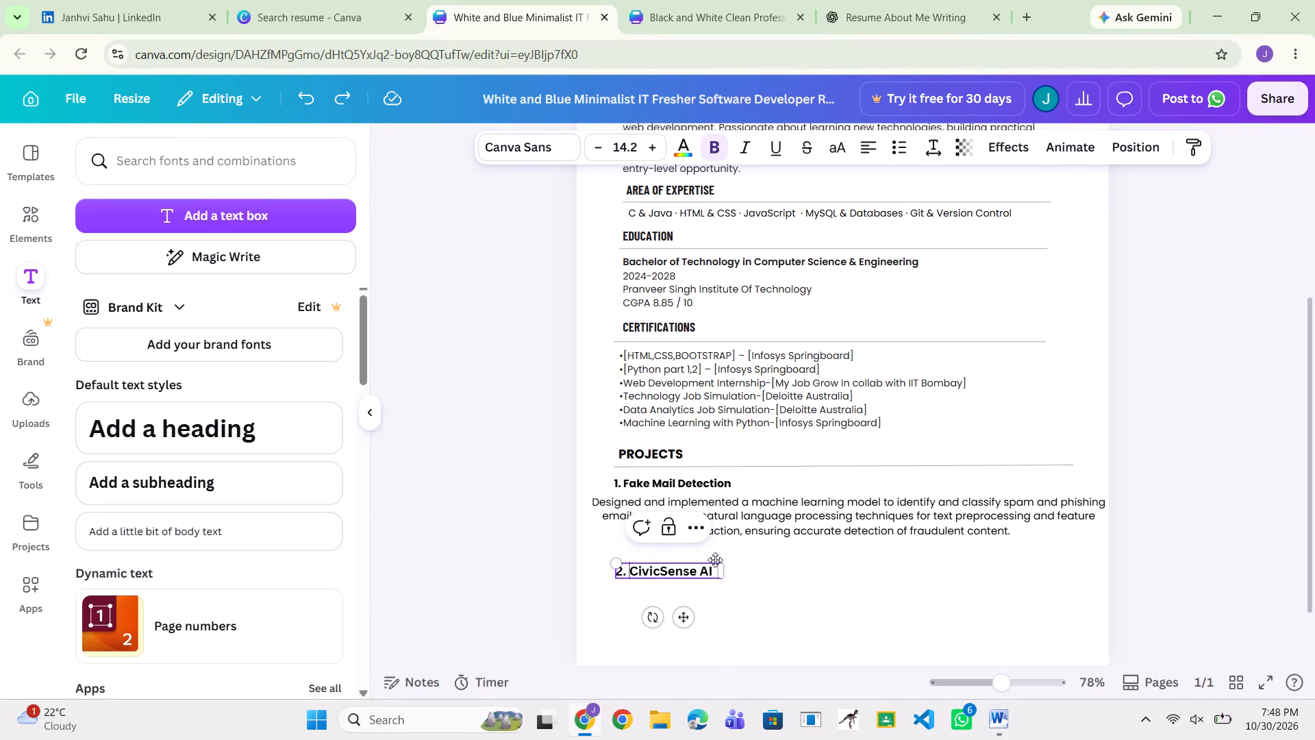
Nudge the CivicSense AI title up closer to the Fake Mail Detection description and deselect it.
click(695, 568)
drag(695, 568, 691, 557)
drag(691, 557, 690, 547)
click(716, 622)
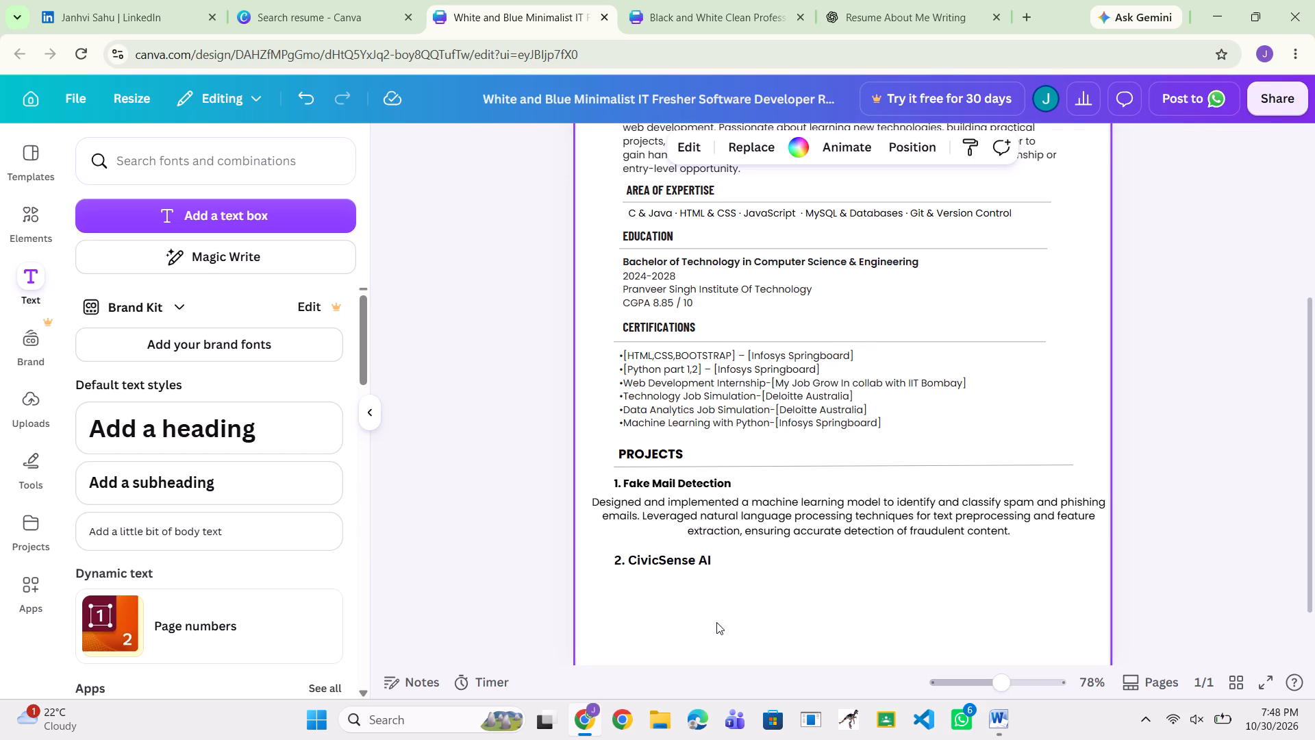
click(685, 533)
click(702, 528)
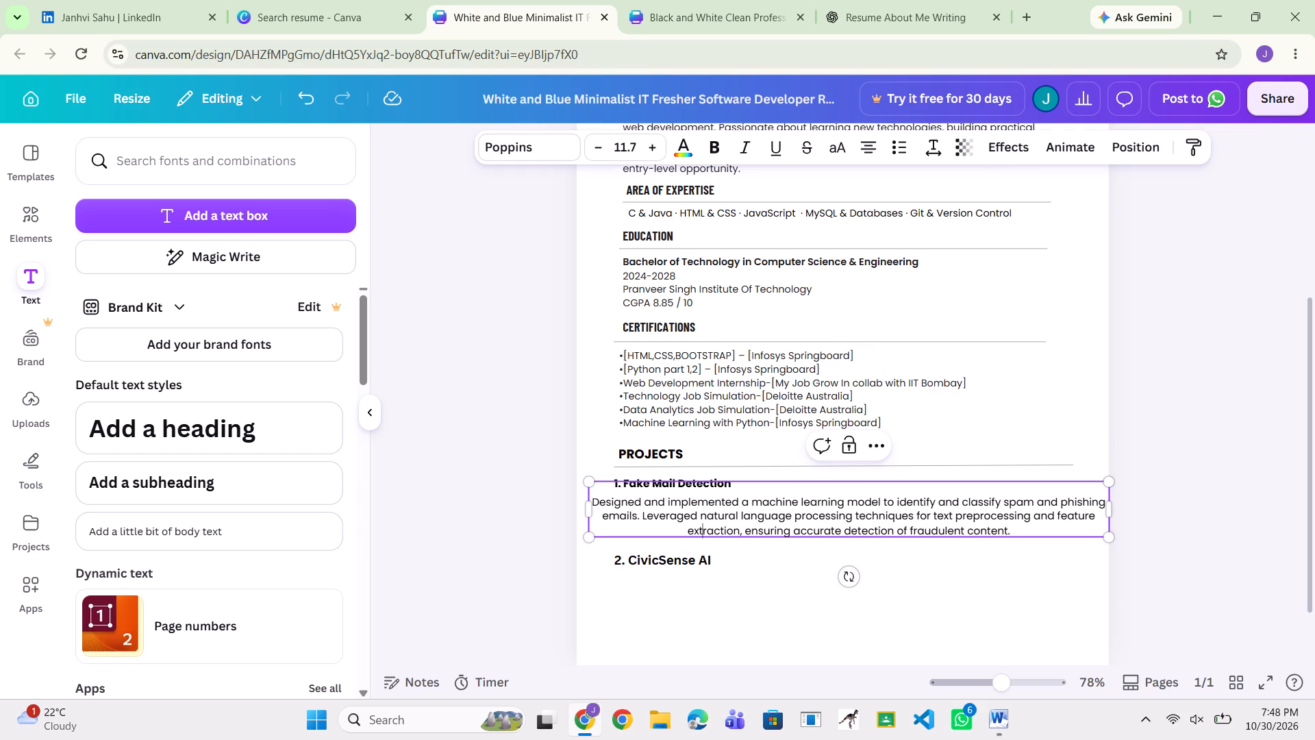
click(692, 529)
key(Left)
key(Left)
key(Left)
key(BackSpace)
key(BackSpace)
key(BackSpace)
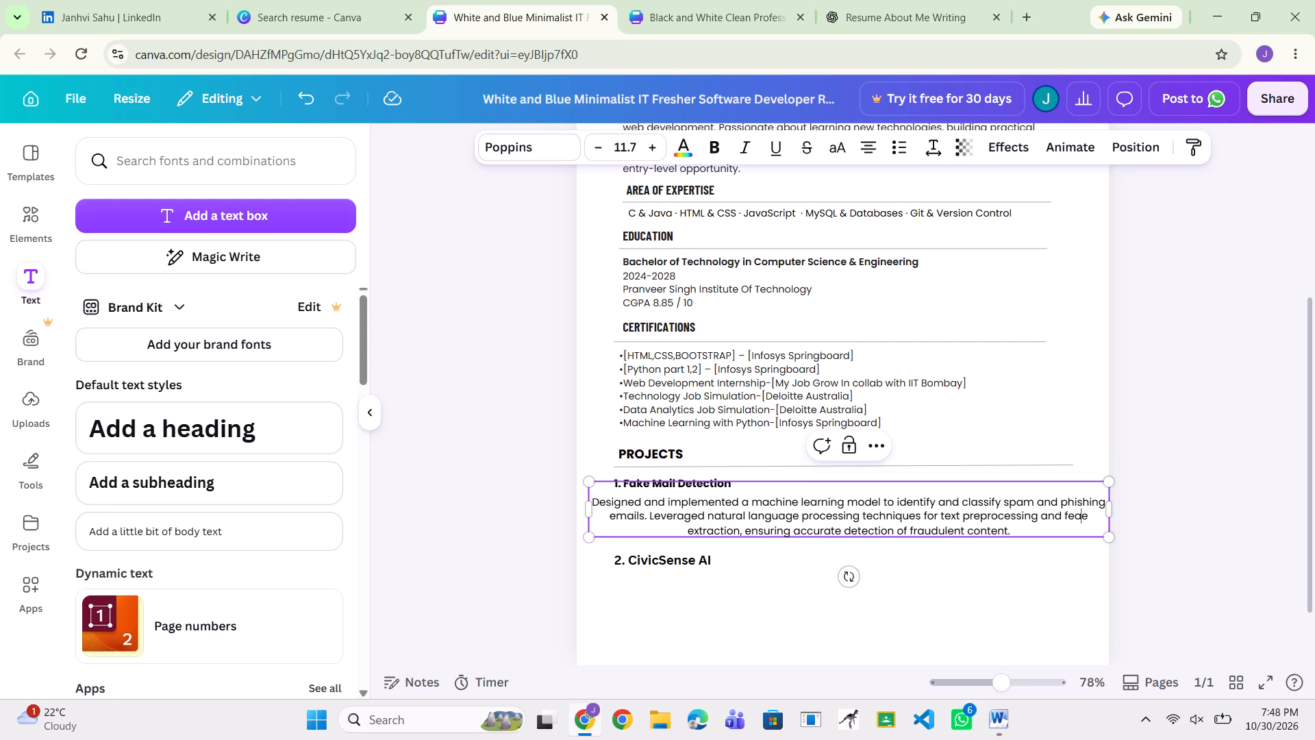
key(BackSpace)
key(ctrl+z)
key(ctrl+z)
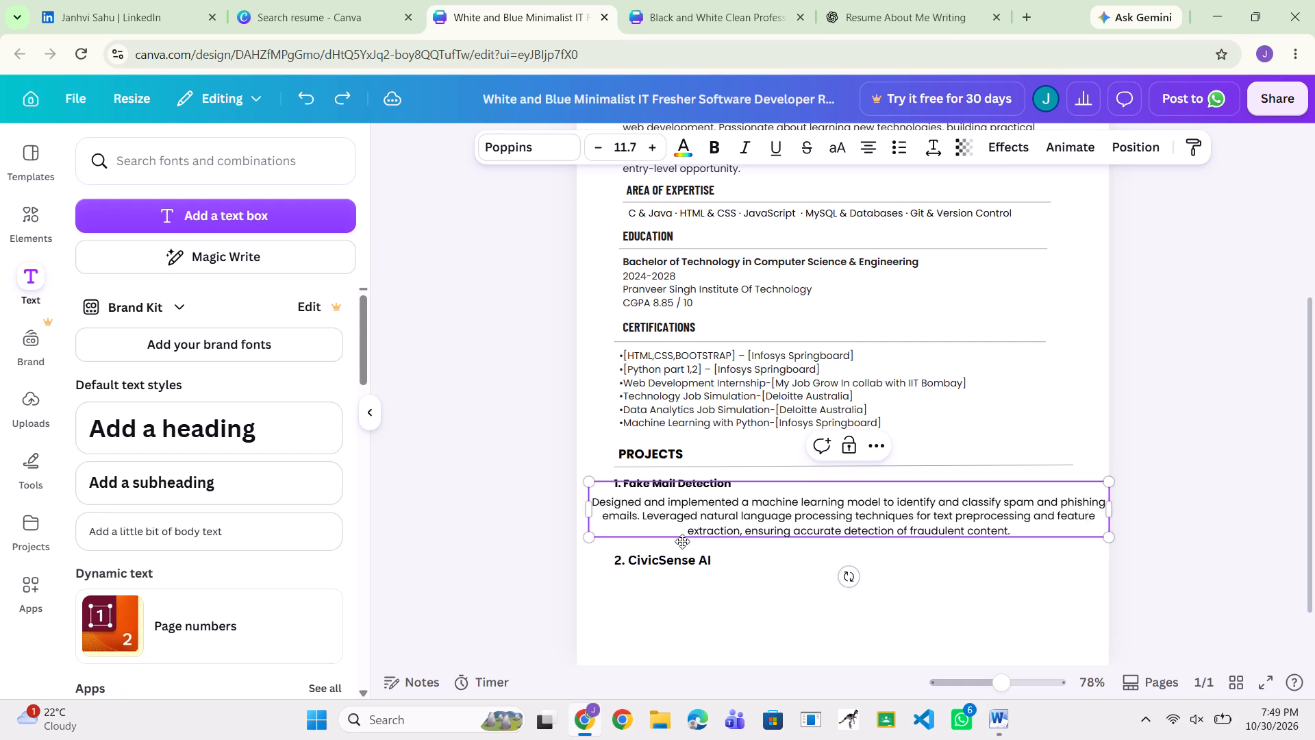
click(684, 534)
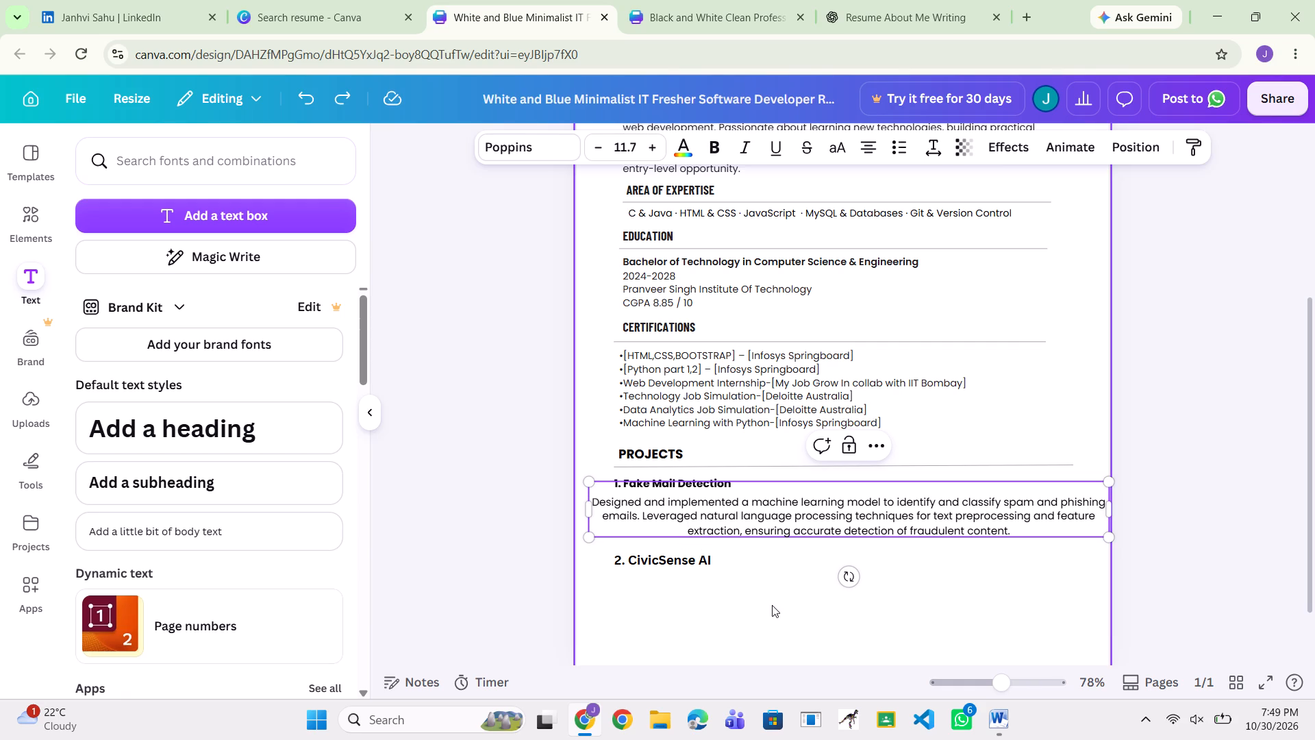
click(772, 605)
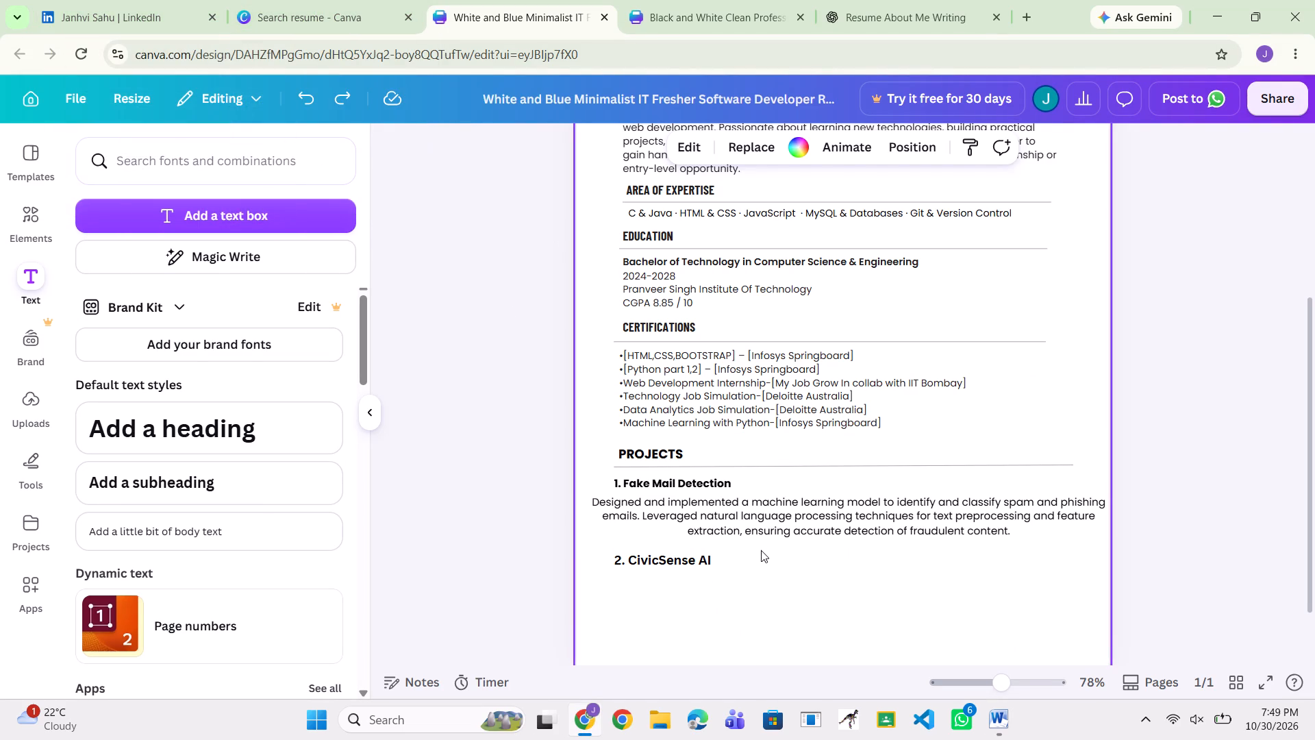
Replace the second project title's name "CivicSense AI" with "Aatma Nirbhara", keeping the "2." number in front.
drag(716, 560, 695, 560)
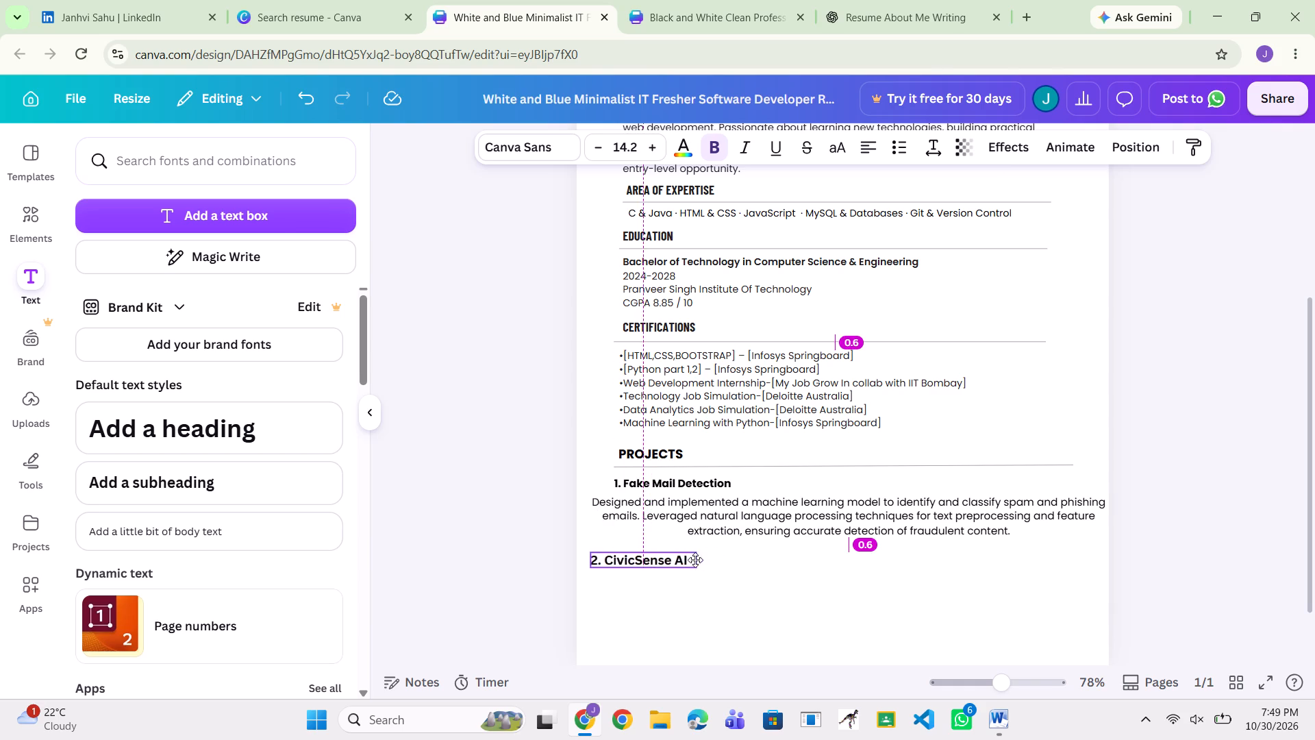
drag(695, 560, 709, 563)
click(709, 563)
key(BackSpace)
key(BackSpace)
key(BackSpace)
key(BackSpace)
key(BackSpace)
key(BackSpace)
key(BackSpace)
key(BackSpace)
key(BackSpace)
key(BackSpace)
key(BackSpace)
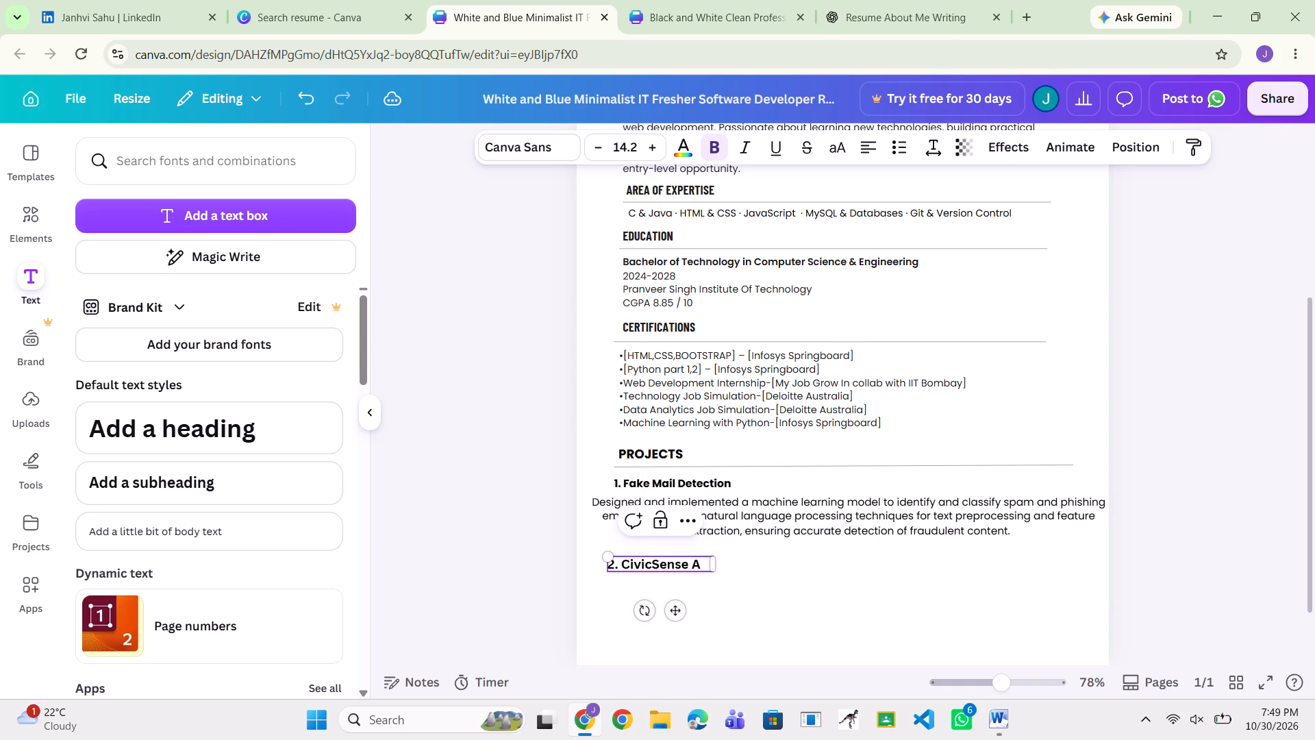
key(BackSpace)
key(BackSpace)
key(a)
text(atma)
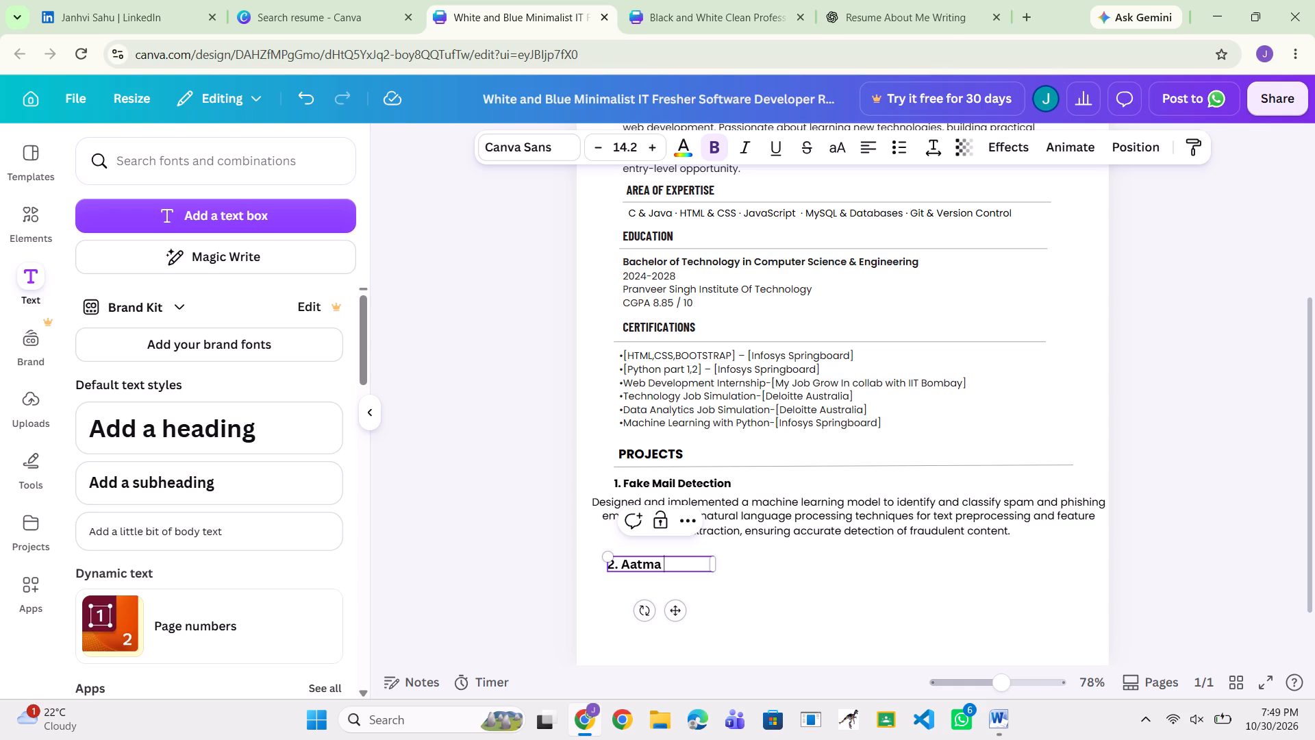
text(irbhara)
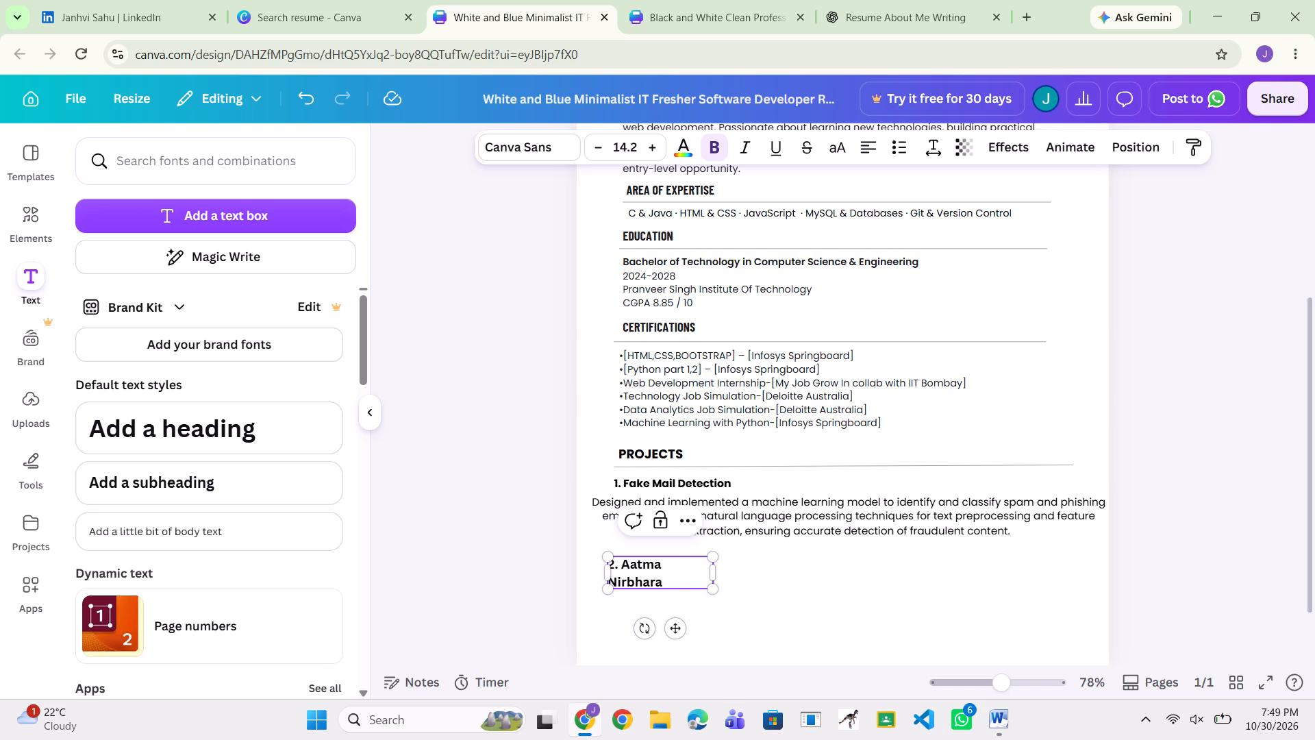
Widen the Aatma Nirbhara title's text box to about 5 so the title fits on one line, and deselect it.
drag(715, 567, 718, 566)
drag(718, 566, 741, 557)
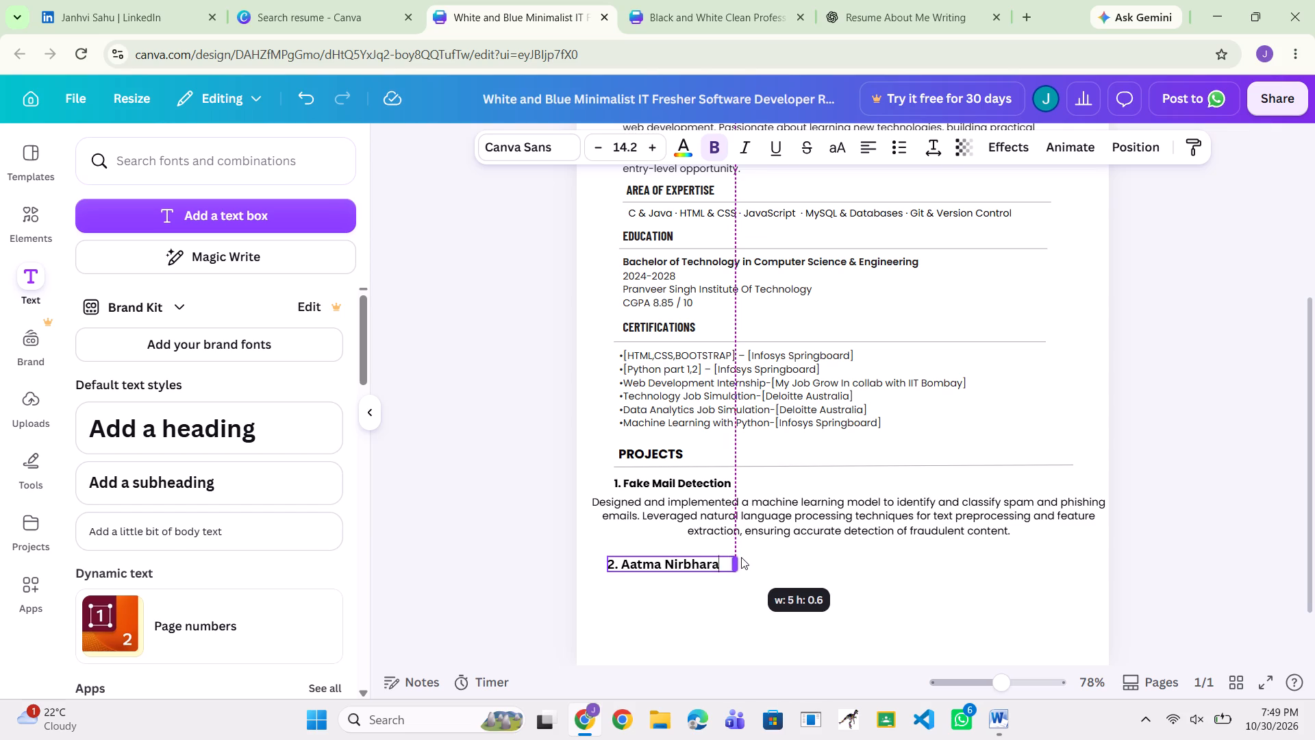
drag(741, 557, 736, 556)
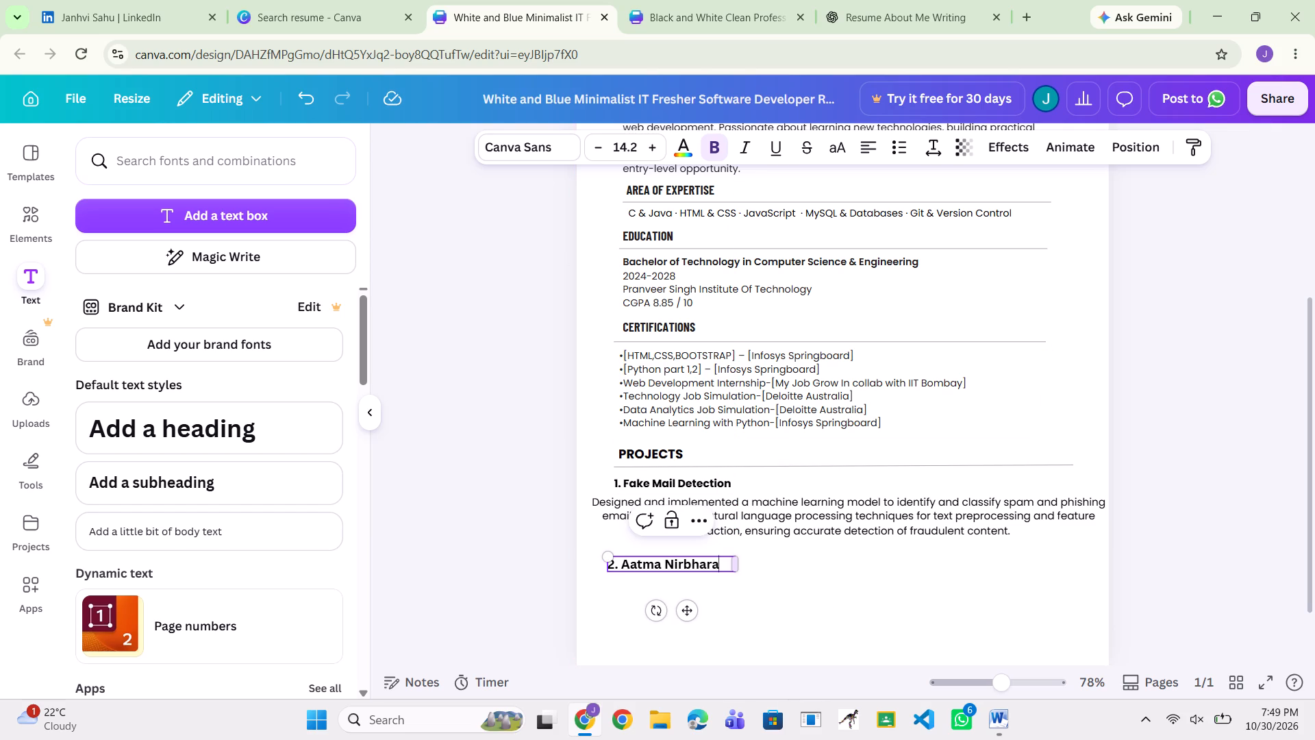
drag(734, 563, 738, 569)
click(743, 595)
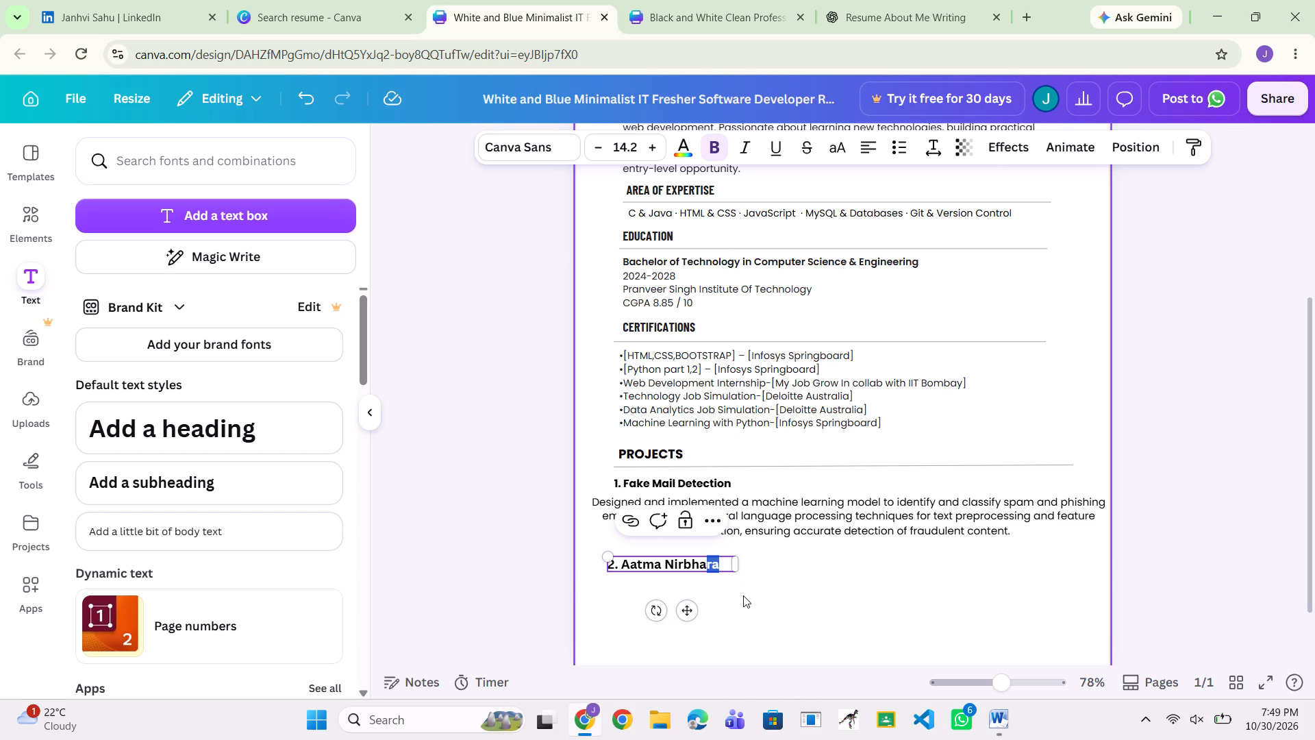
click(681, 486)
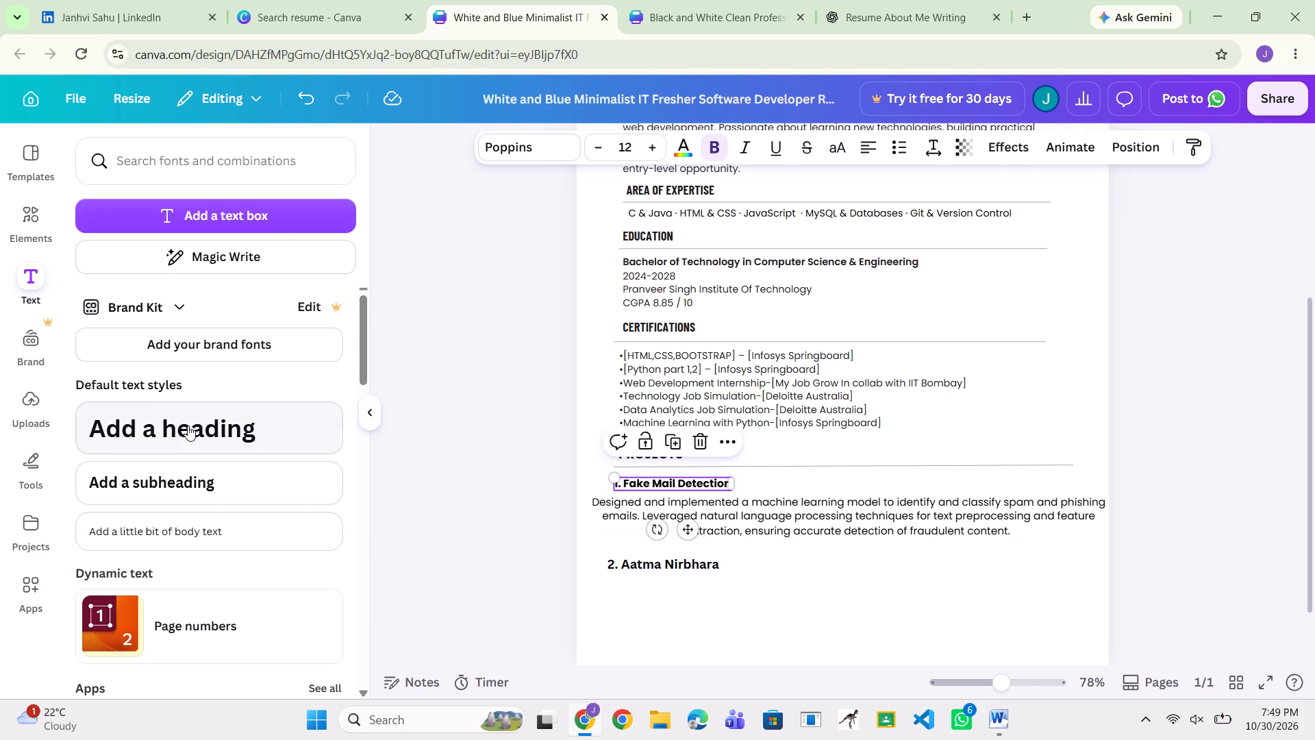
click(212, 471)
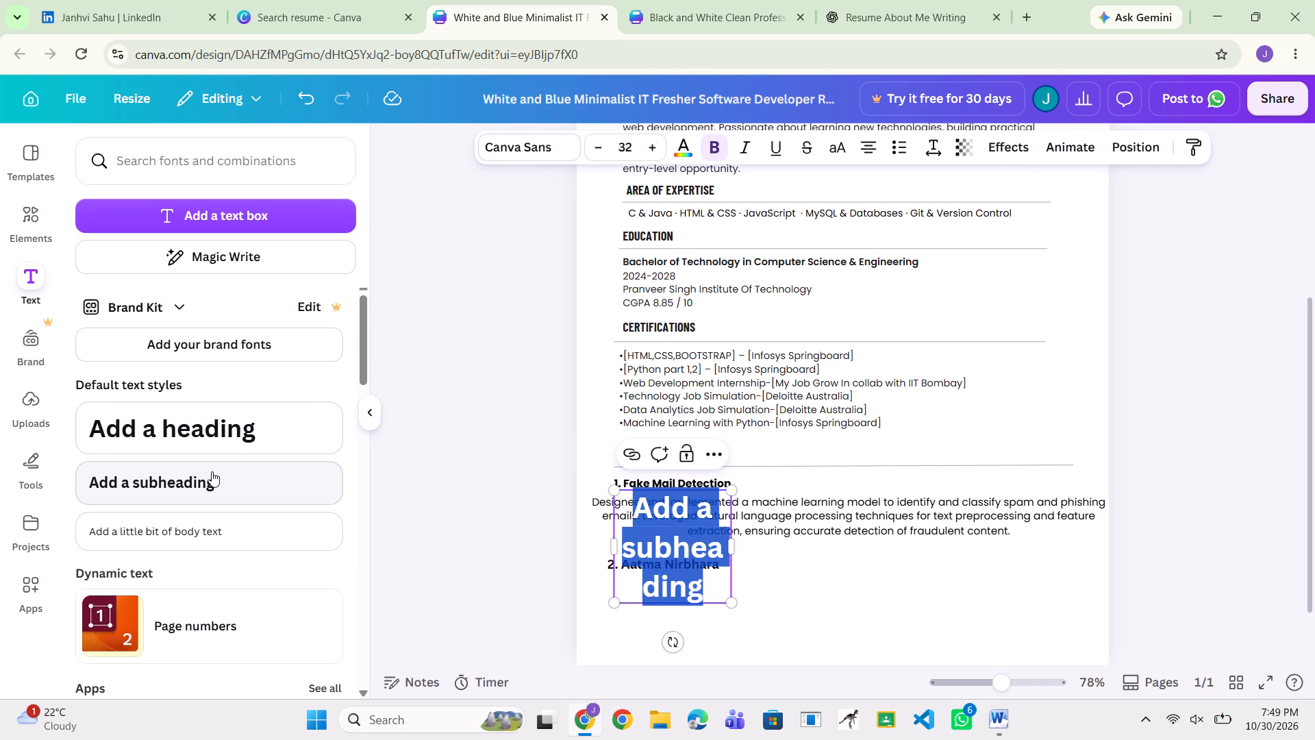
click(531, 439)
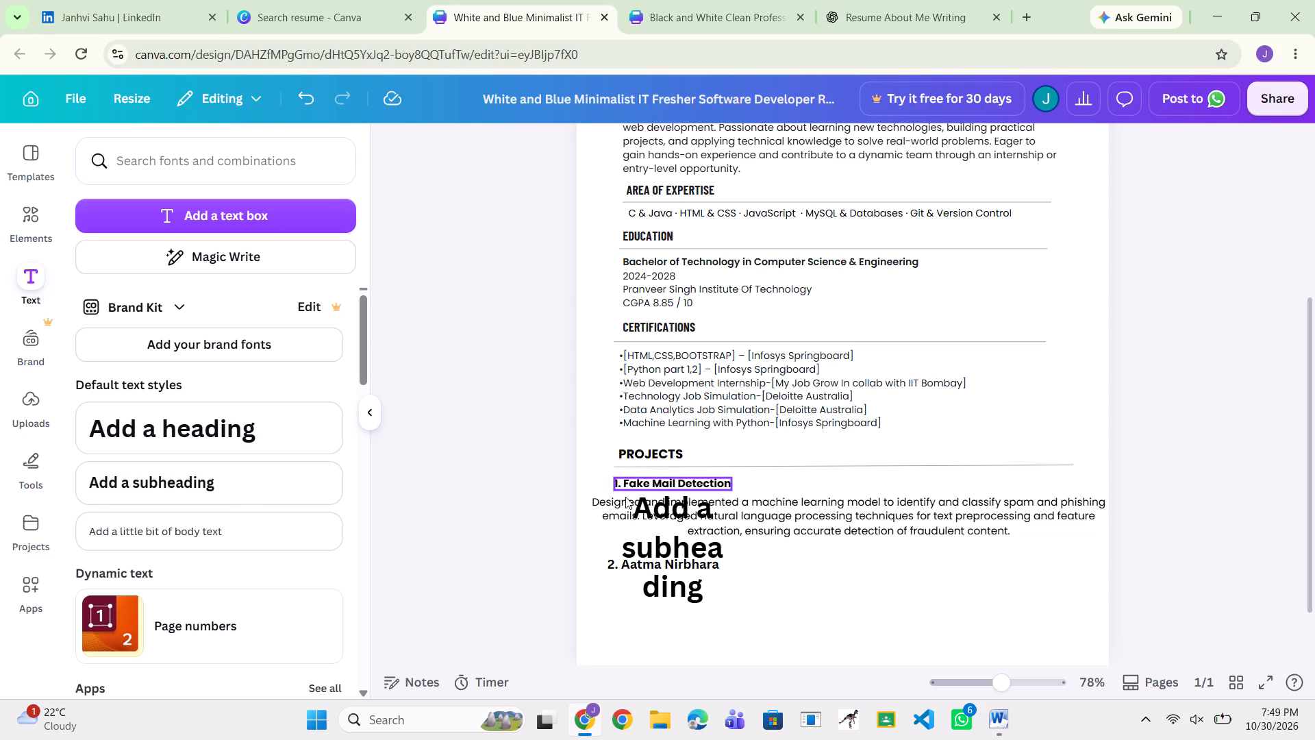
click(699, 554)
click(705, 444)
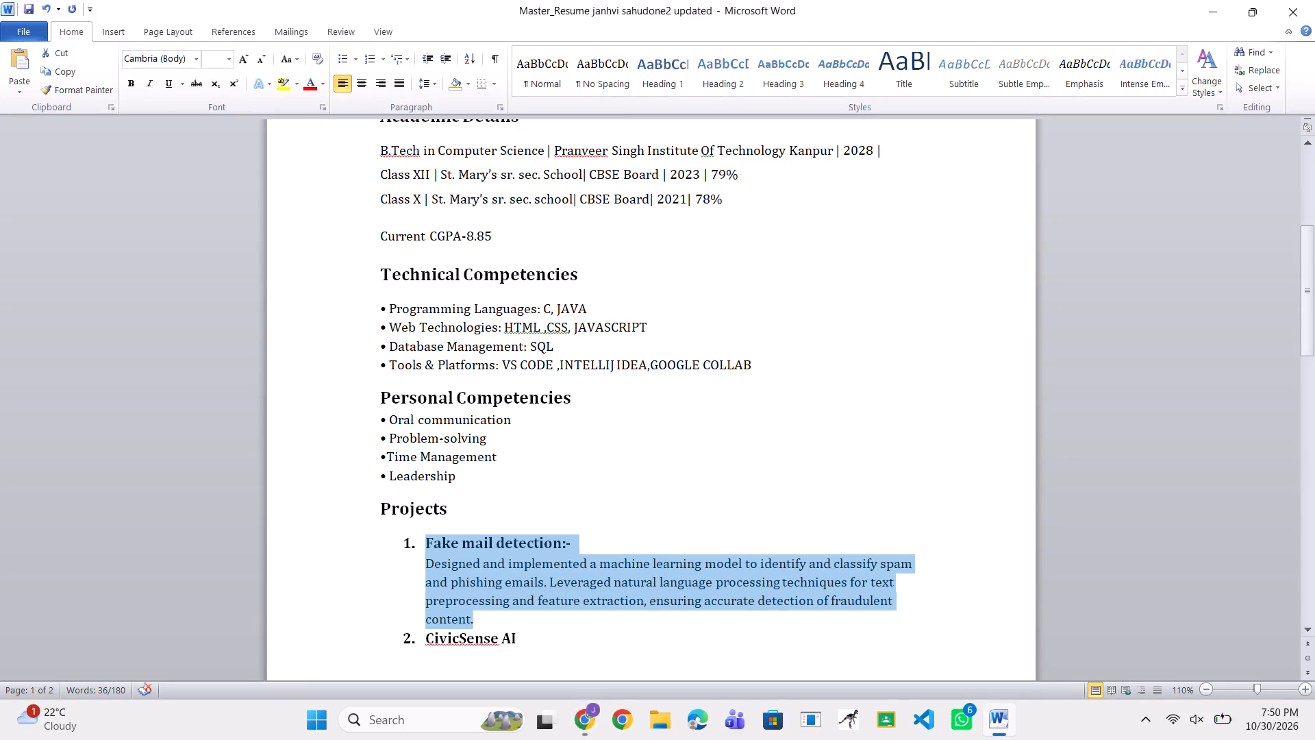
In the Word resume, undo the earlier edits that added the LinkedIn line under the contact details and auto-numbered CivicSense AI.
scroll(601, 522, down, 2)
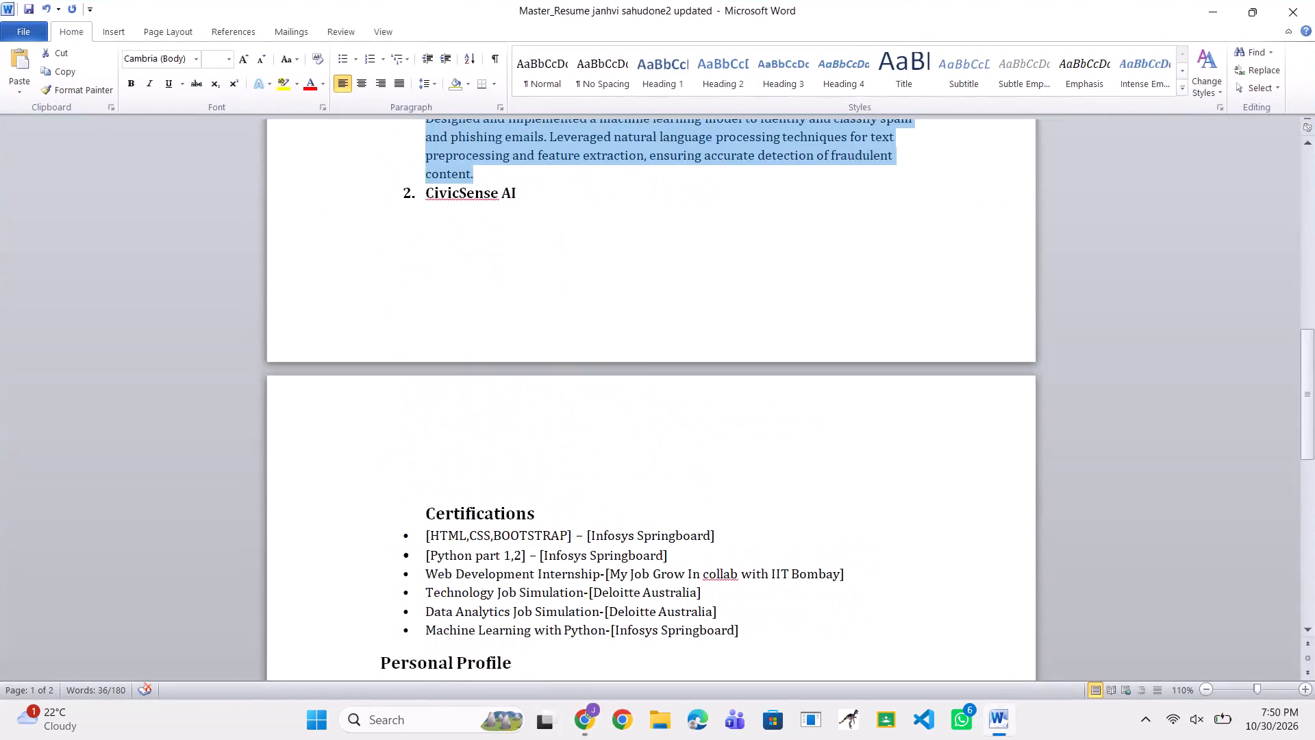
click(602, 399)
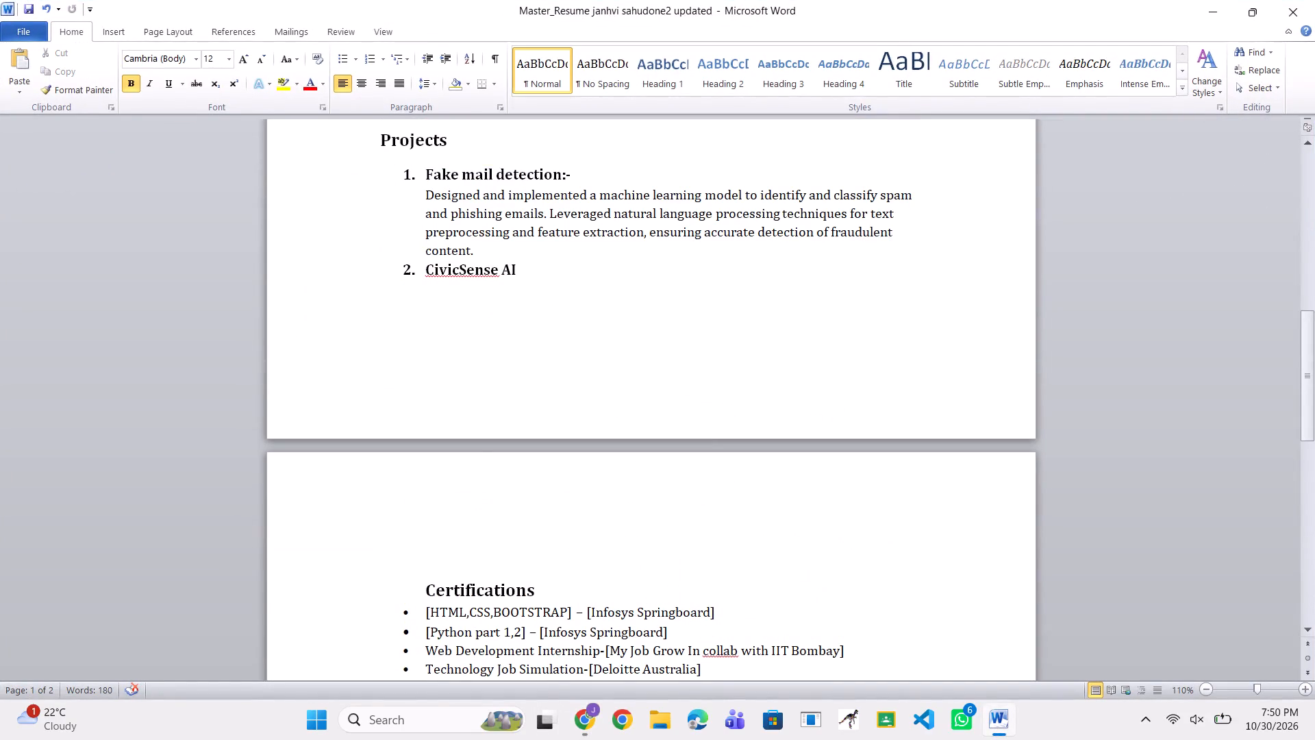
key(ctrl+z)
scroll(623, 420, down, 1)
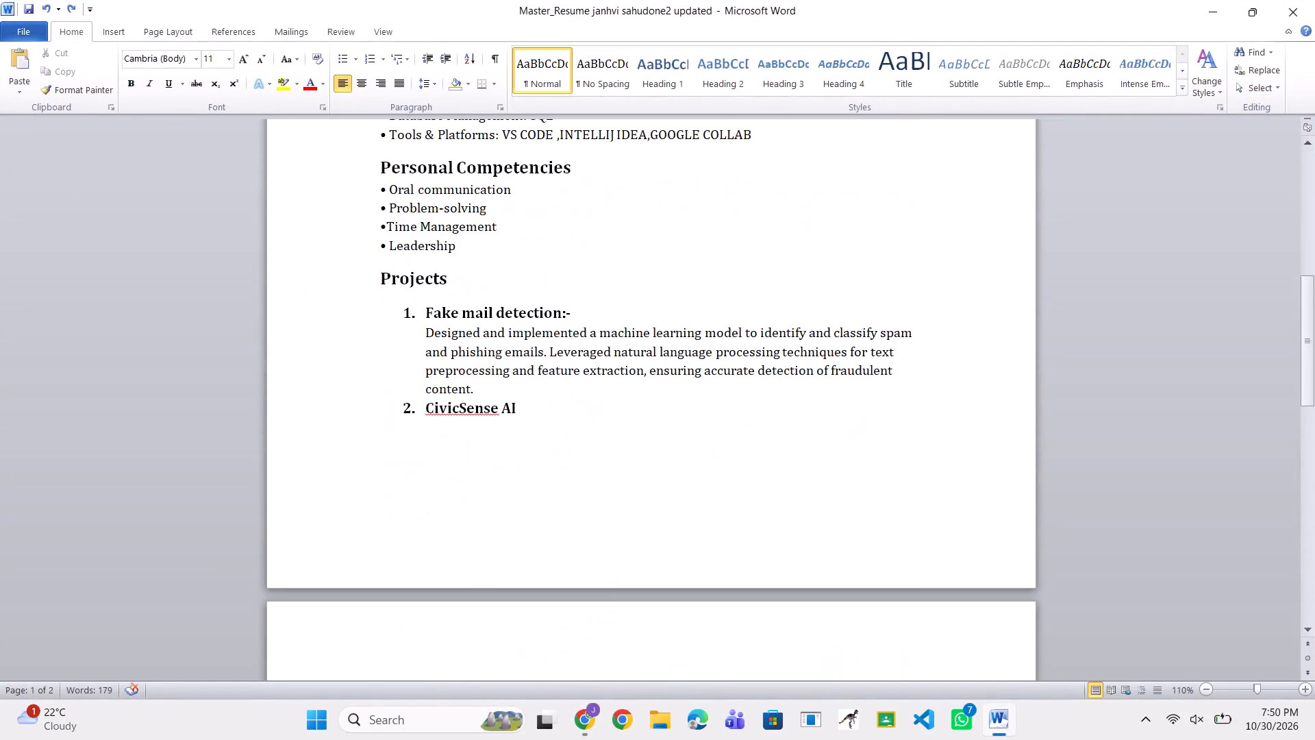
scroll(623, 420, down, 1)
click(644, 442)
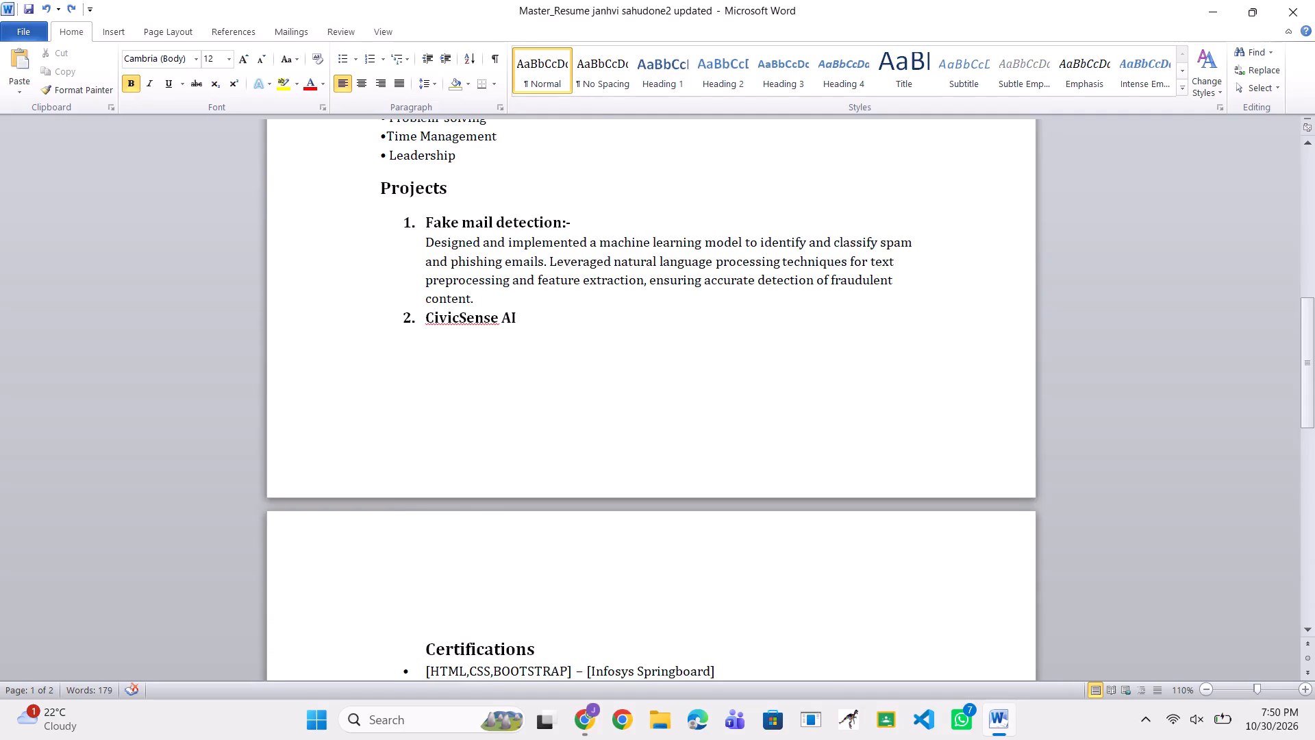
key(ctrl+z)
ctrl+scroll(642, 419, down, 1)
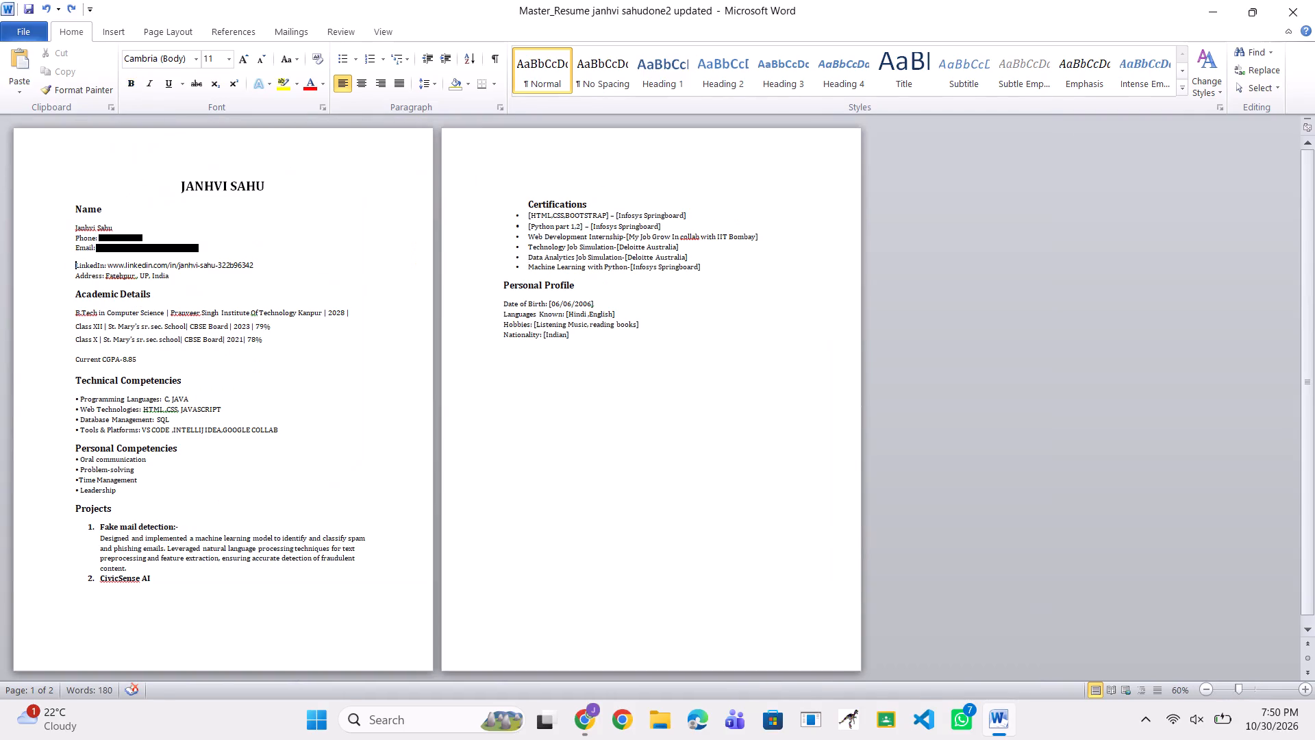
key(ctrl+z)
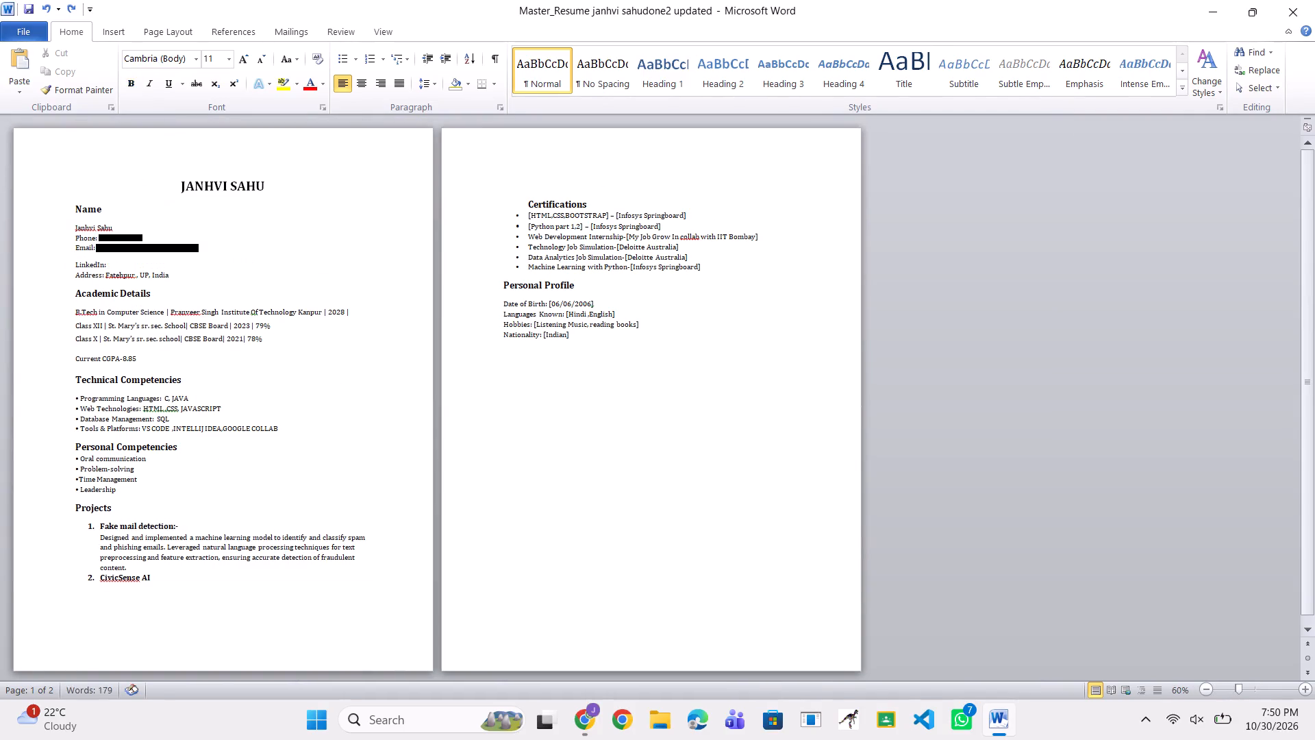
key(ctrl+z)
key(ctrl+z)
key(ctrl+z)
key(ctrl+z)
key(ctrl+z)
key(ctrl+z)
key(ctrl+z)
key(ctrl+z)
key(ctrl+z)
key(ctrl+z)
key(ctrl+z)
key(ctrl+z)
key(ctrl+z)
key(ctrl+z)
key(ctrl+z)
key(ctrl+z)
key(ctrl+z)
key(ctrl+z)
key(ctrl+z)
key(ctrl+z)
key(ctrl+z)
key(ctrl+z)
key(ctrl+z)
key(ctrl+z)
key(ctrl+z)
key(ctrl+z)
key(ctrl+z)
key(ctrl+z)
key(ctrl+z)
key(ctrl+z)
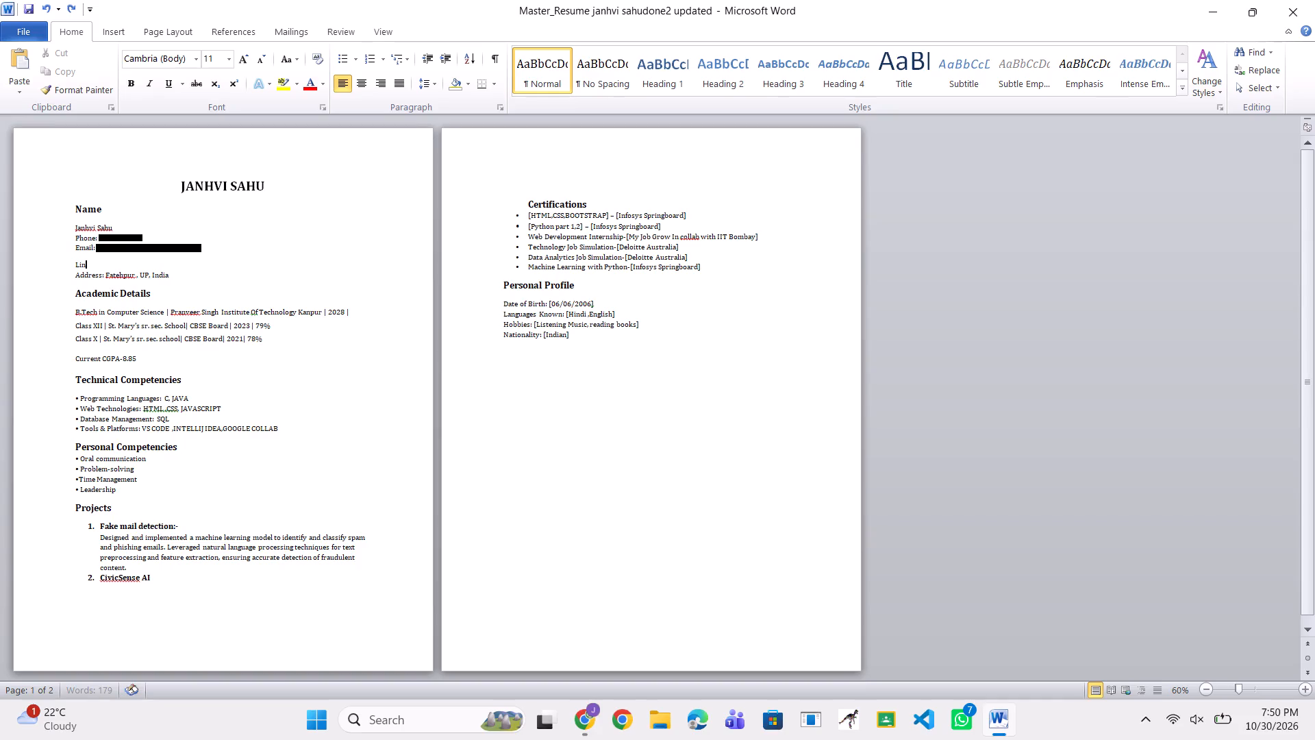
key(ctrl+z)
key(ctrl+z)
key(ctrl+z)
key(ctrl+z)
key(ctrl+z)
key(ctrl+z)
key(ctrl+z)
key(ctrl+z)
key(ctrl+z)
key(ctrl+z)
key(ctrl+z)
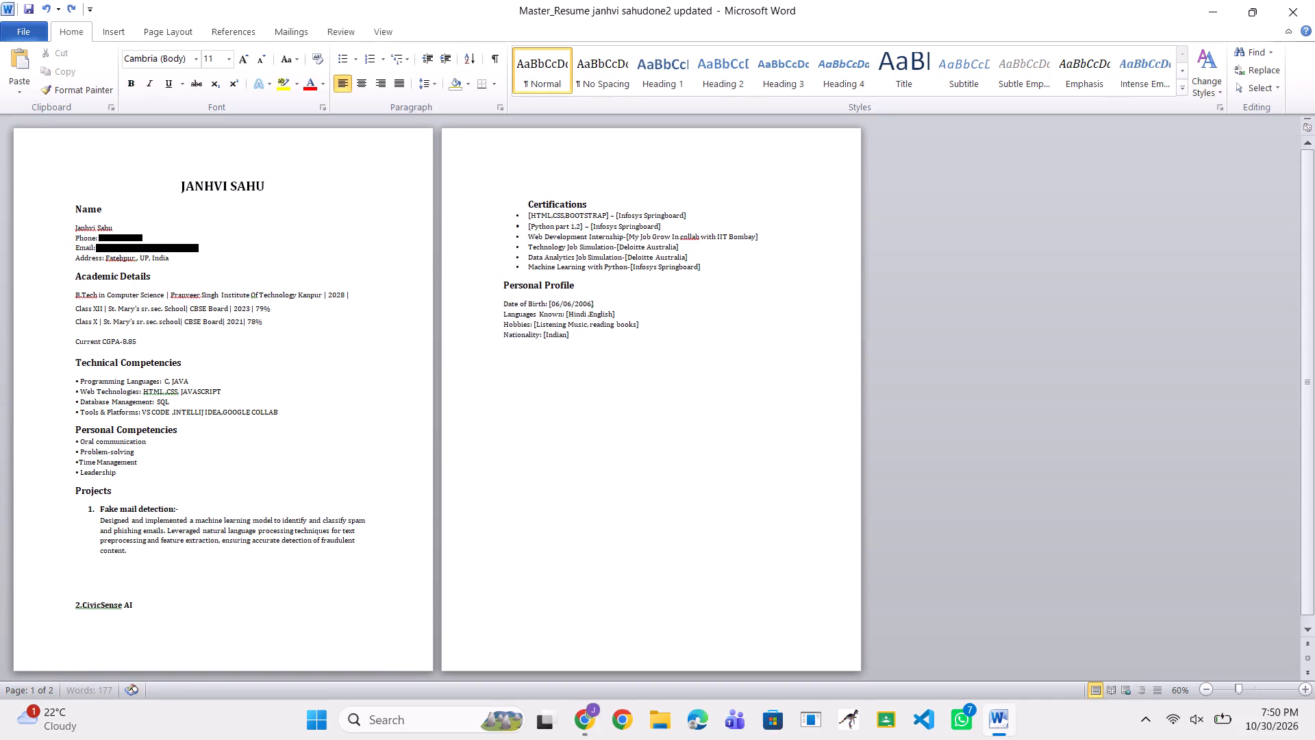
Undo the earlier edits that added the CivicSense AI entry below Fake mail detection in the Projects section.
key(ctrl+z)
key(ctrl+z)
key(ctrl+z)
key(ctrl+z)
key(ctrl+z)
key(ctrl+z)
key(ctrl+z)
key(ctrl+z)
key(ctrl+z)
key(ctrl+z)
key(ctrl+z)
key(ctrl+z)
key(ctrl+z)
key(ctrl+z)
key(ctrl+z)
key(ctrl+z)
key(ctrl+z)
key(ctrl+z)
key(ctrl+z)
key(ctrl+z)
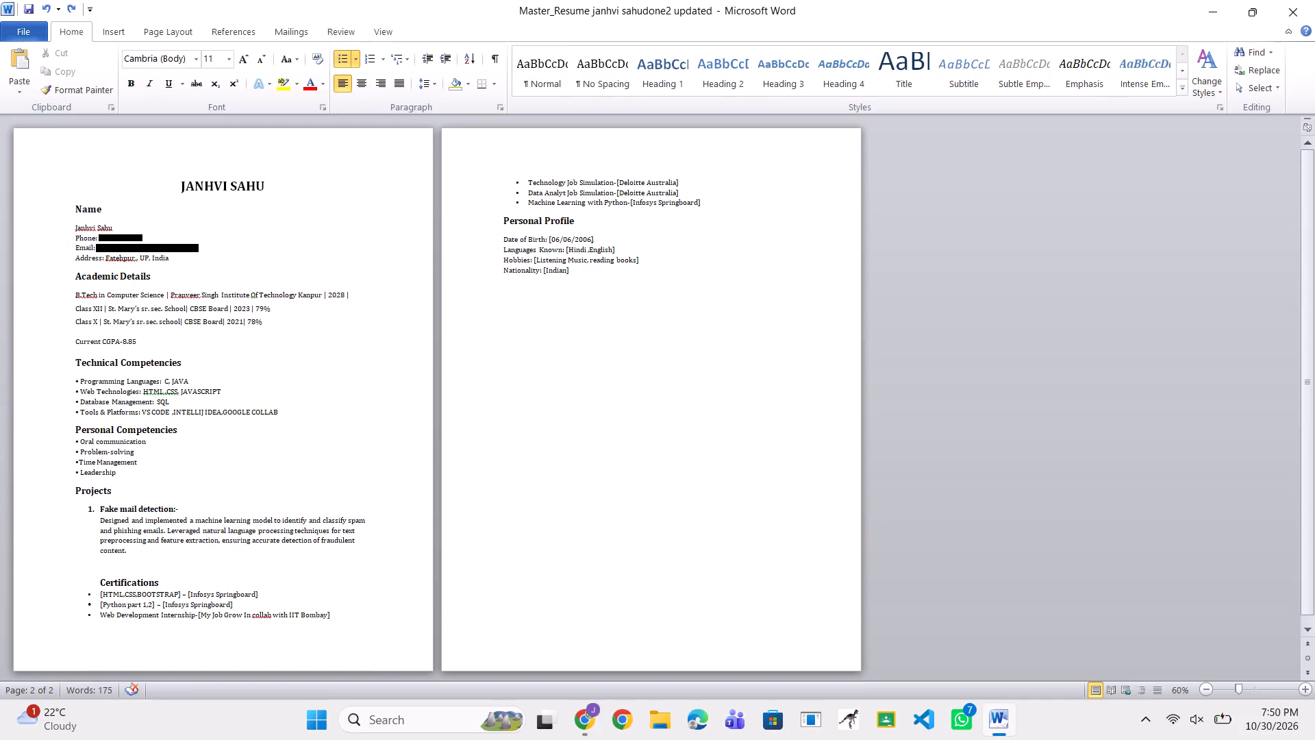
Undo further edits to the Deloitte data job simulation bullet and complete its wording as "Data Analyst".
click(644, 419)
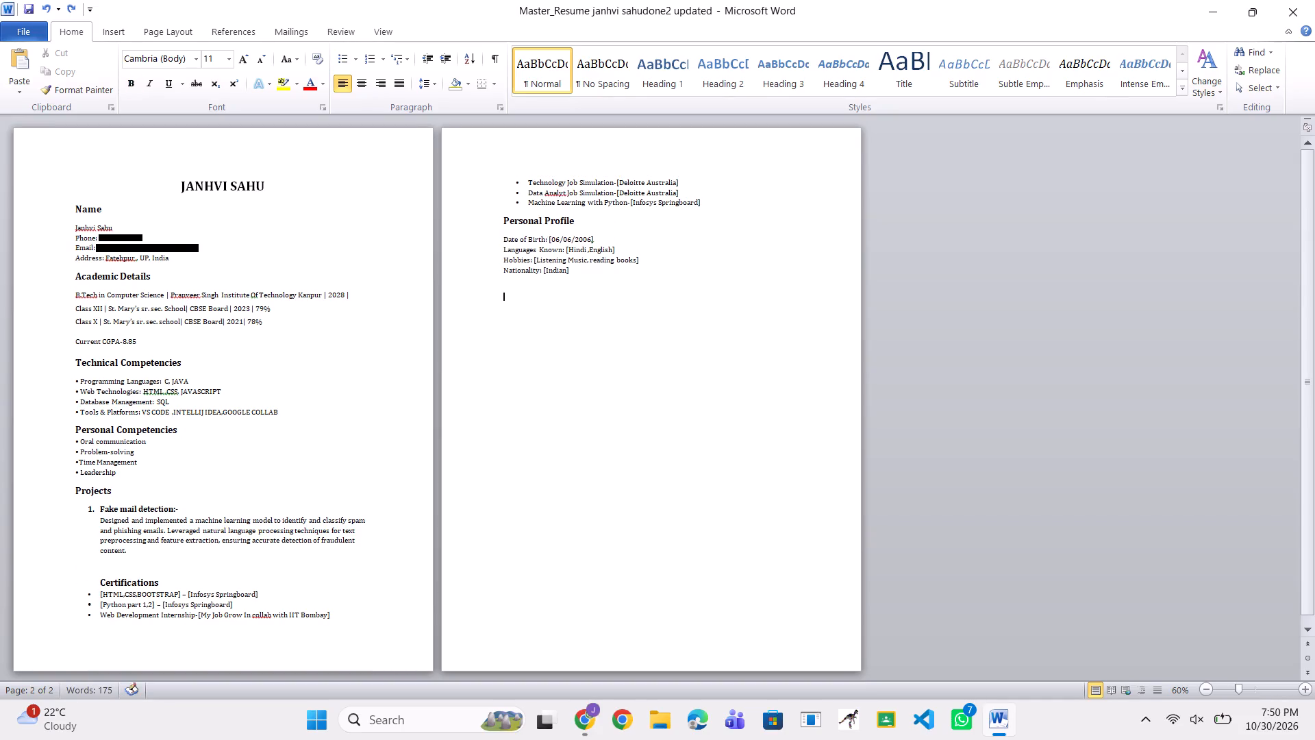
key(ctrl+z)
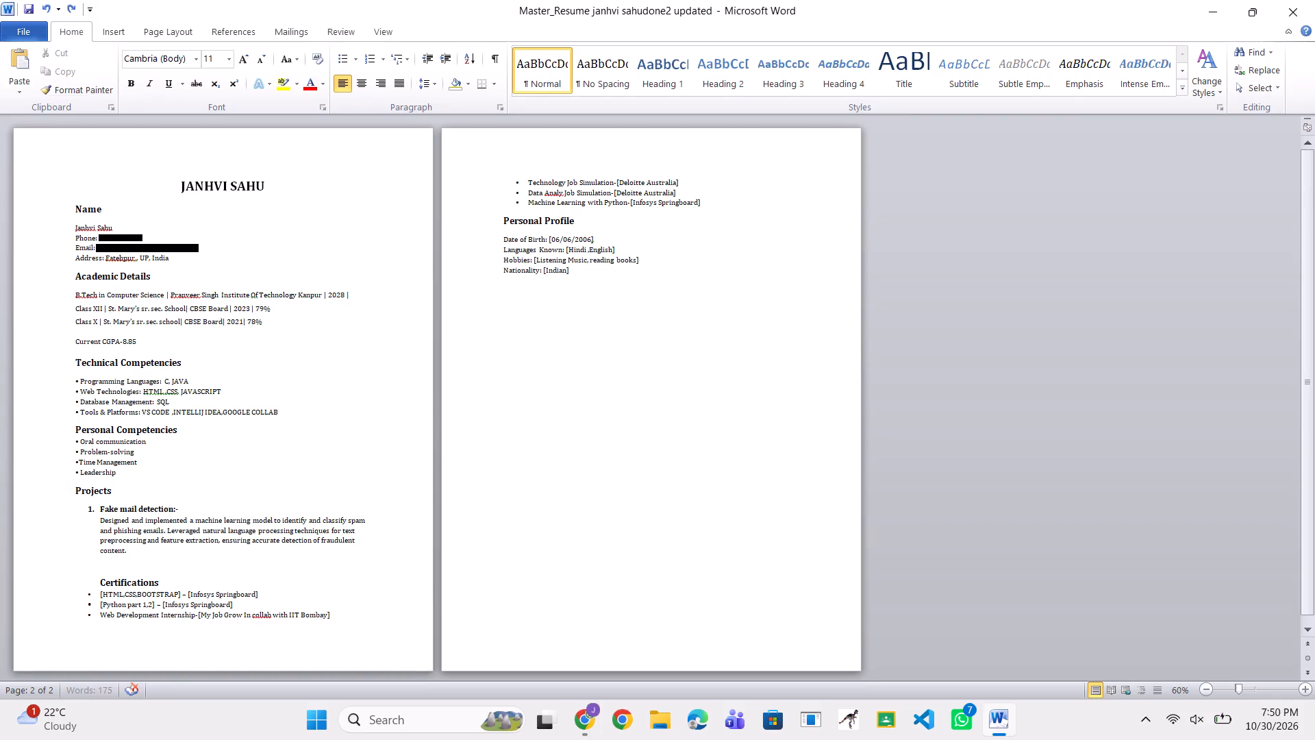
key(ctrl+z)
key(ctrl+z)
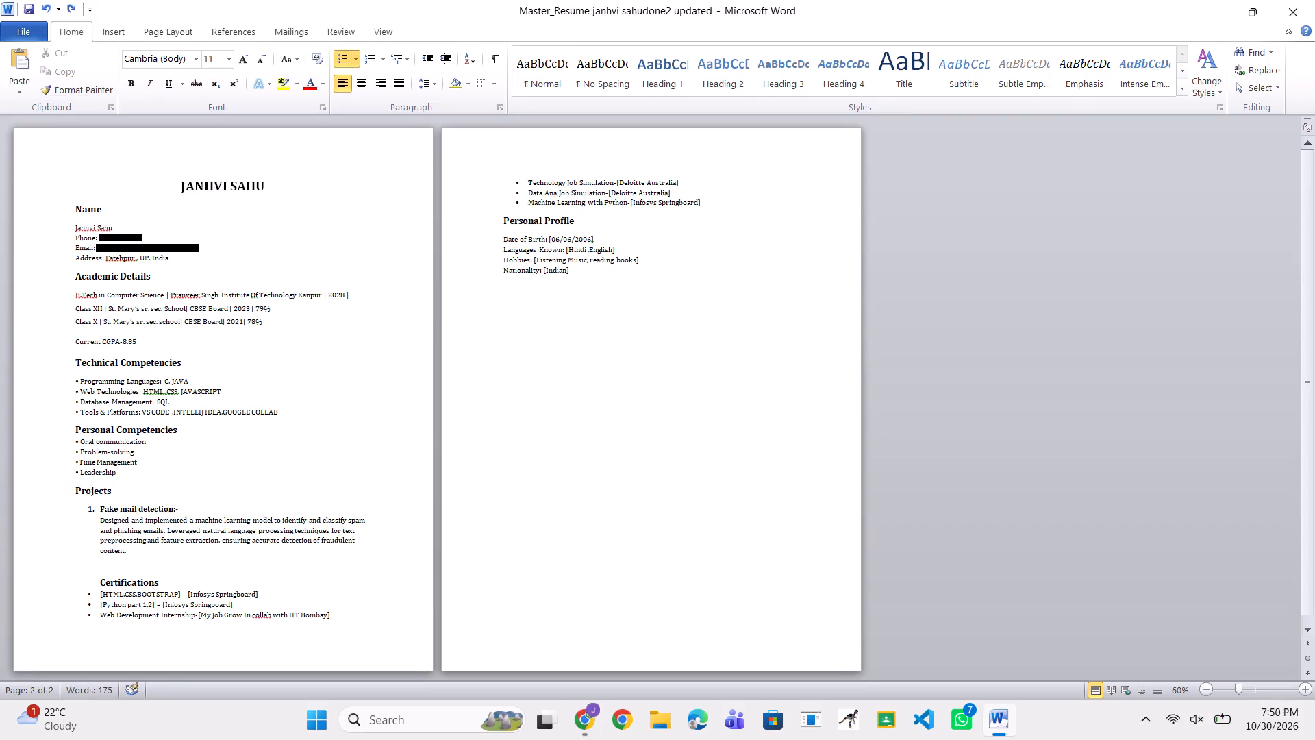
text(lyst)
key(space)
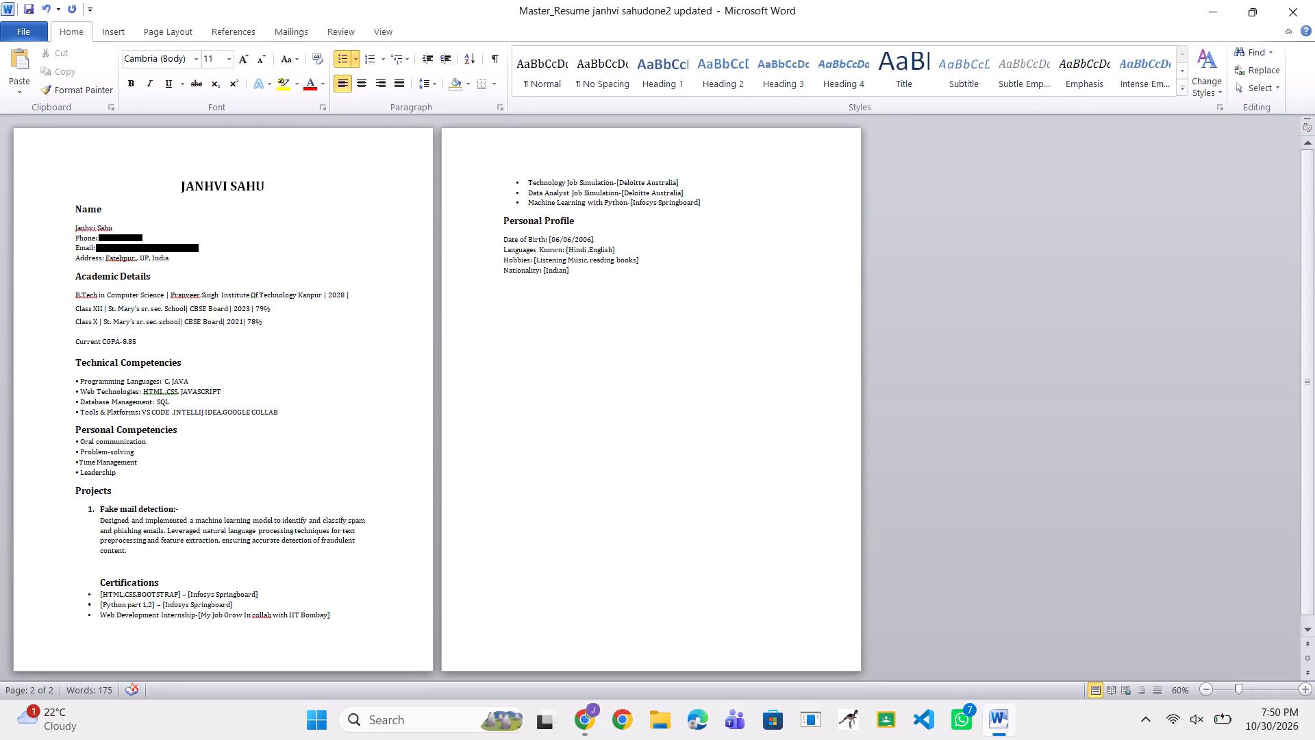
key(BackSpace)
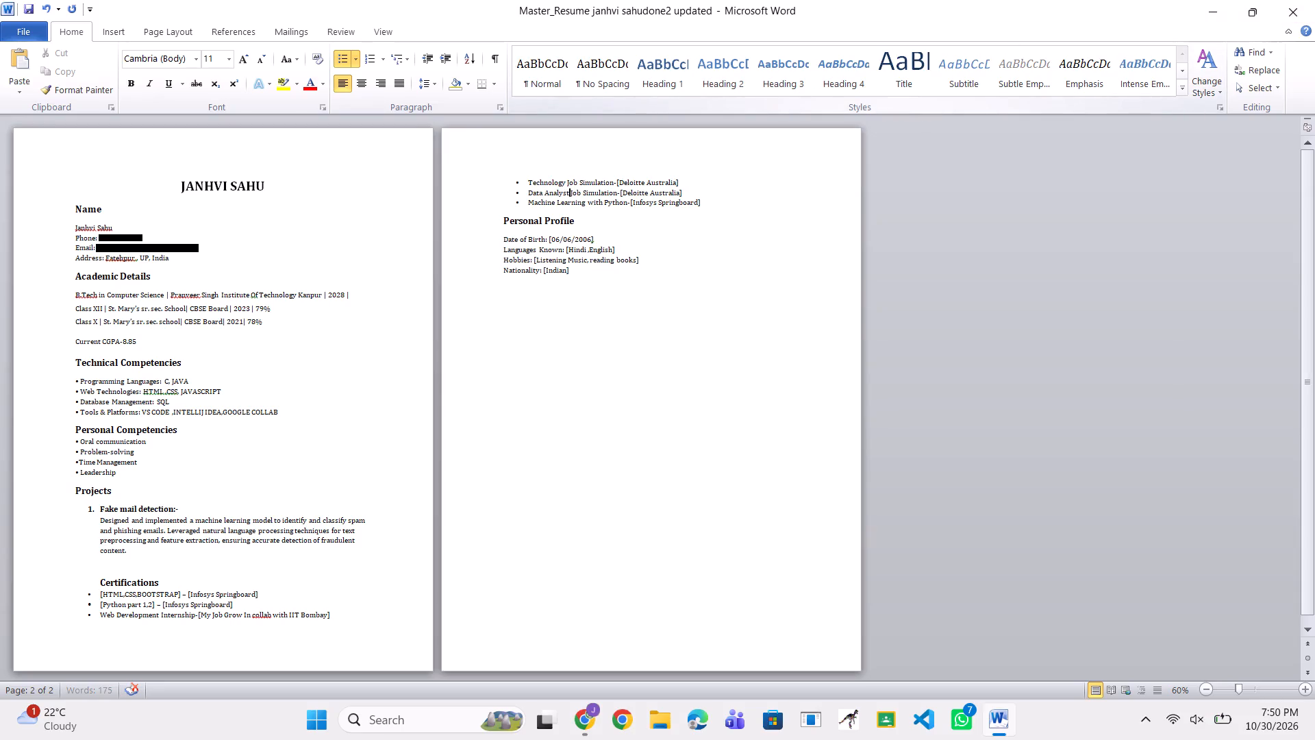
Change "Data Analyst" to "Data Analytics" in the Deloitte job simulation bullet of the Word resume.
key(BackSpace)
key(BackSpace)
text(tics)
key(space)
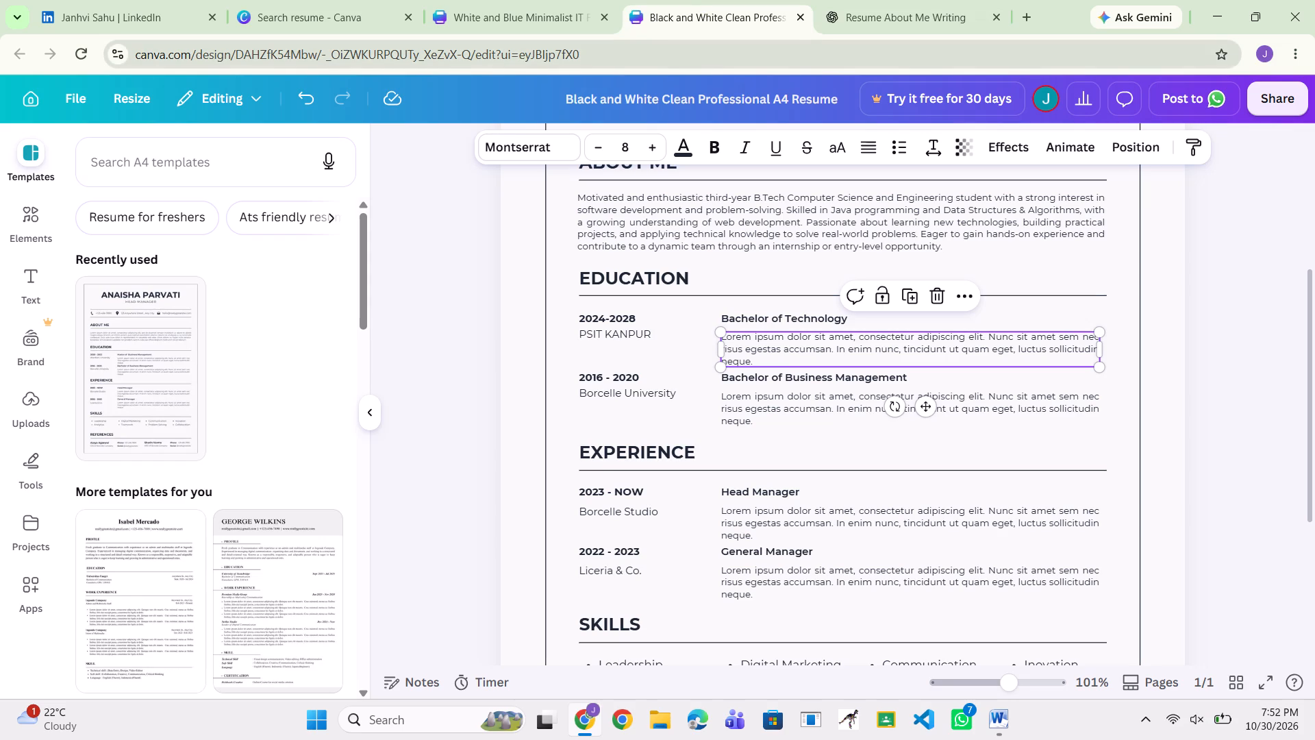
click(803, 19)
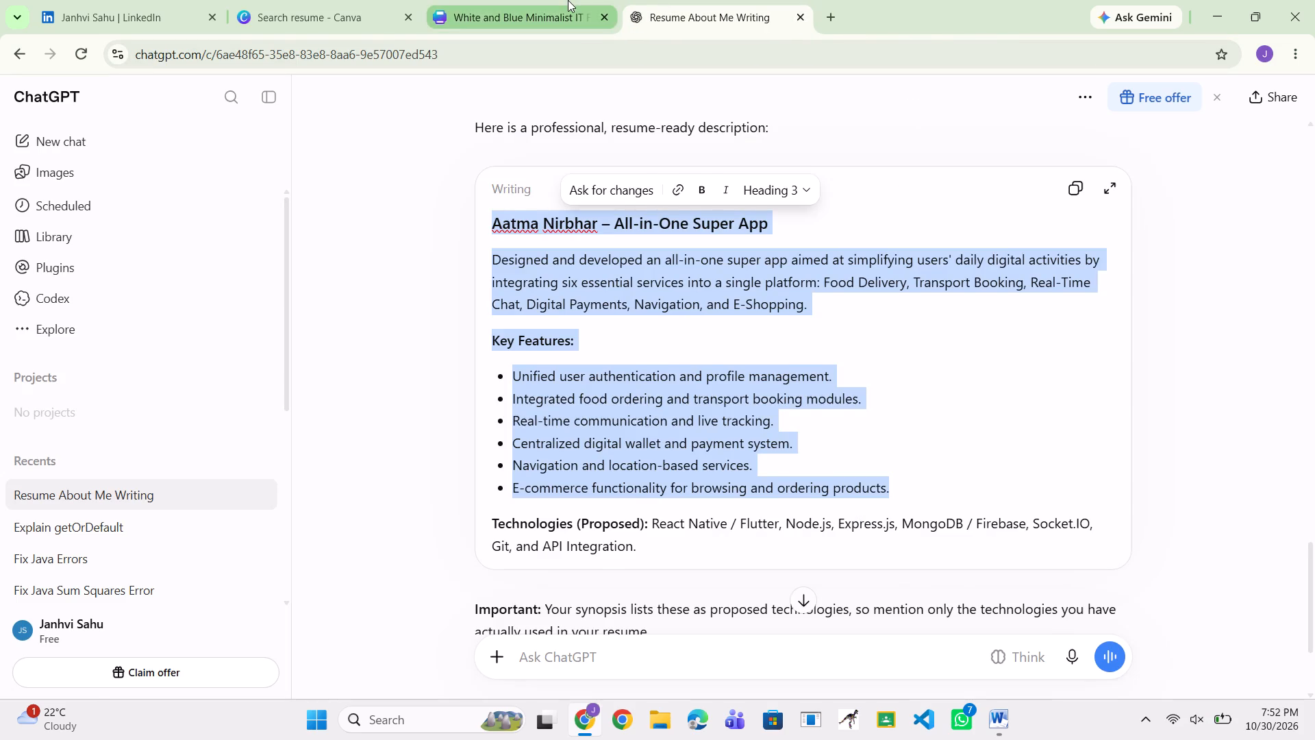
Switch to the White and Blue Minimalist resume in Canva and paste the copied description into a new body text box.
click(568, 0)
click(710, 599)
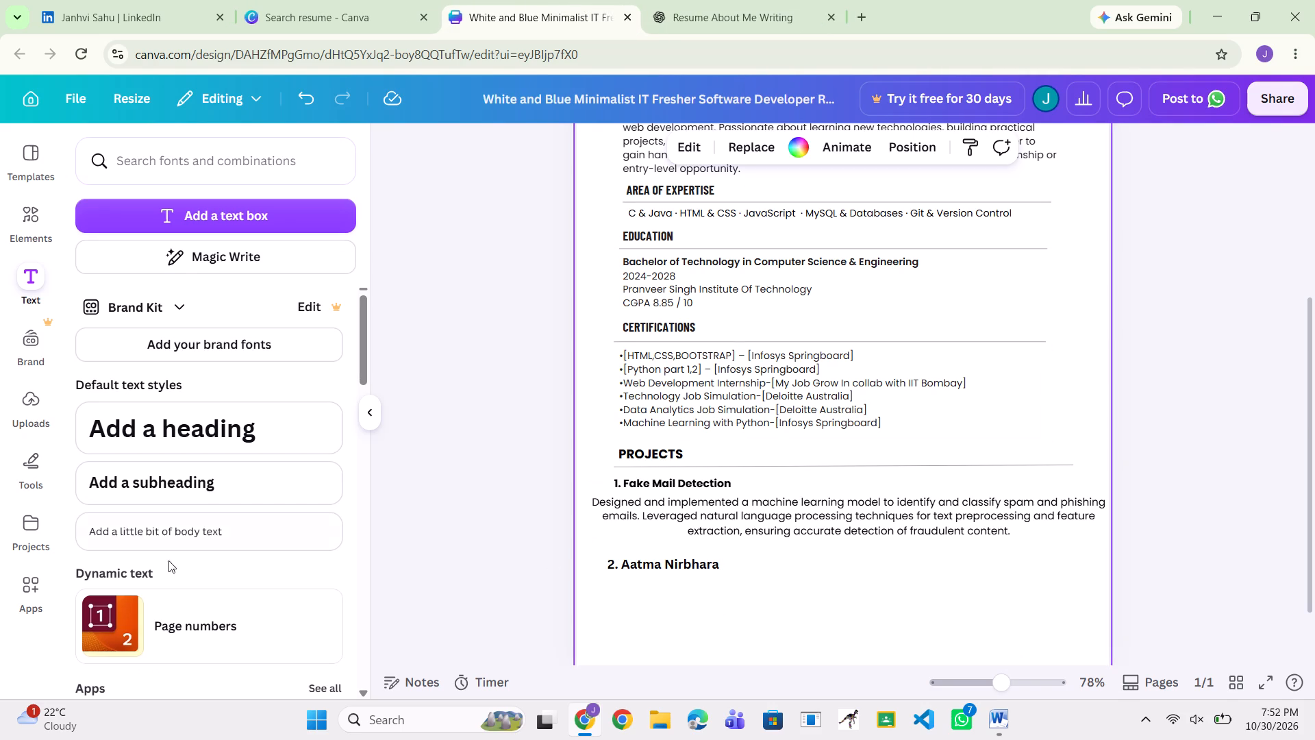
click(193, 538)
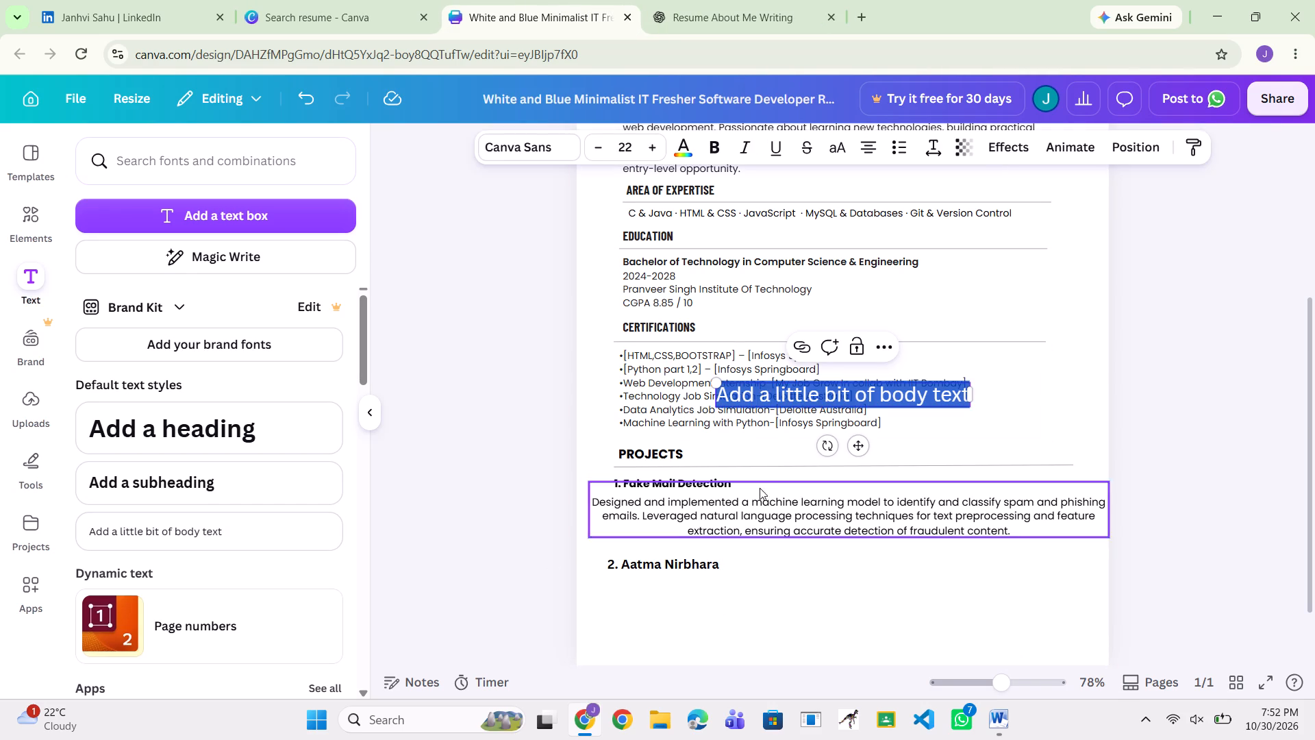
key(ctrl+v)
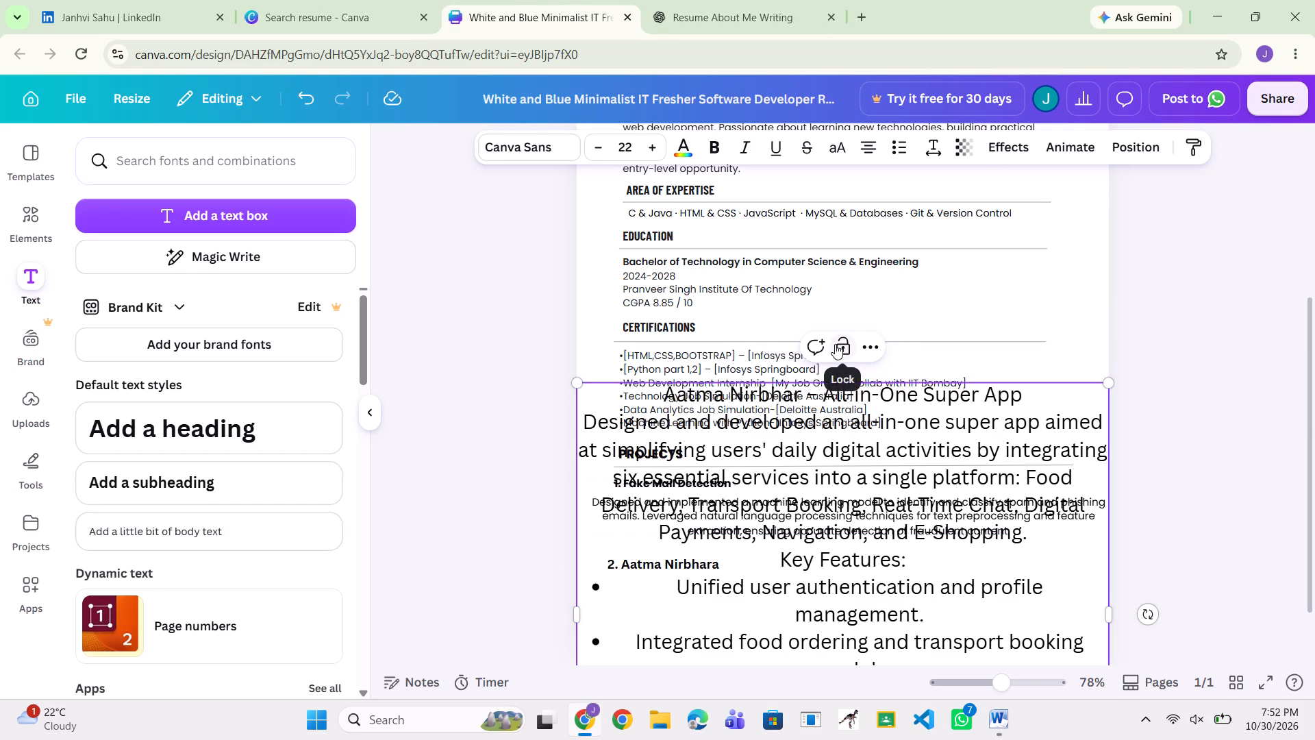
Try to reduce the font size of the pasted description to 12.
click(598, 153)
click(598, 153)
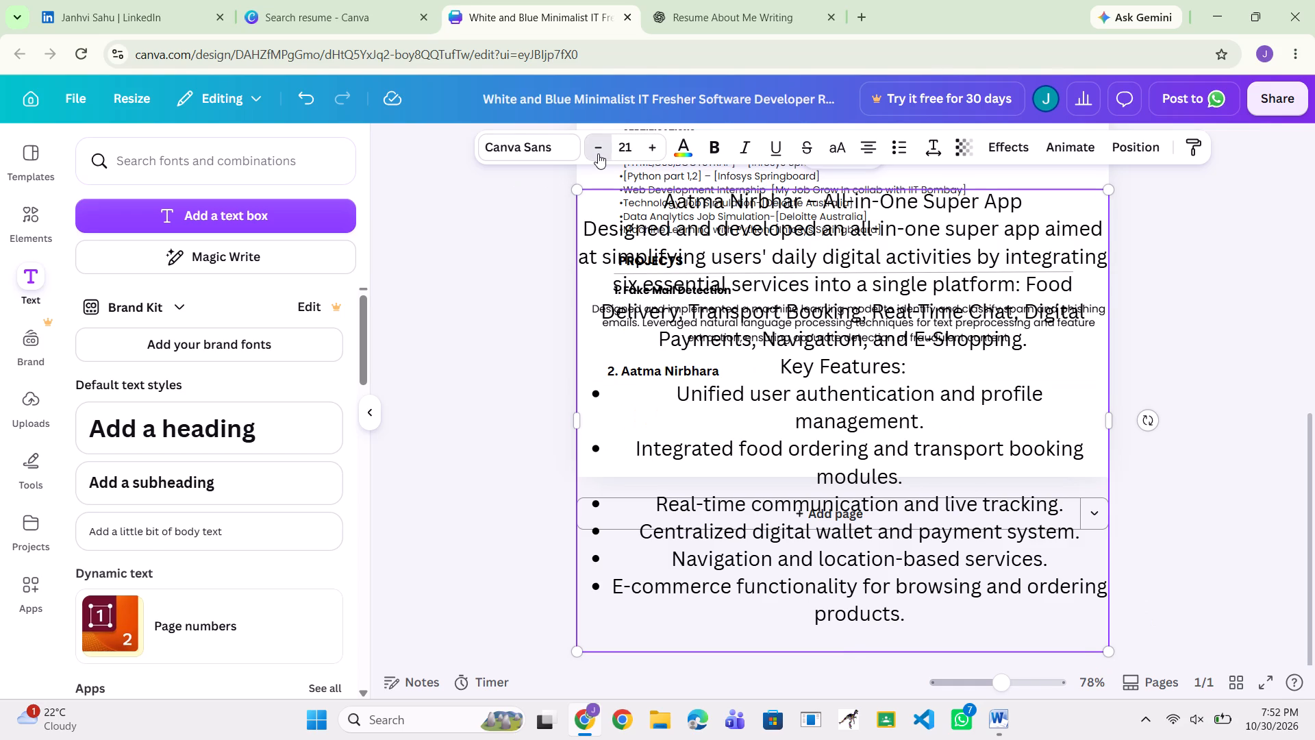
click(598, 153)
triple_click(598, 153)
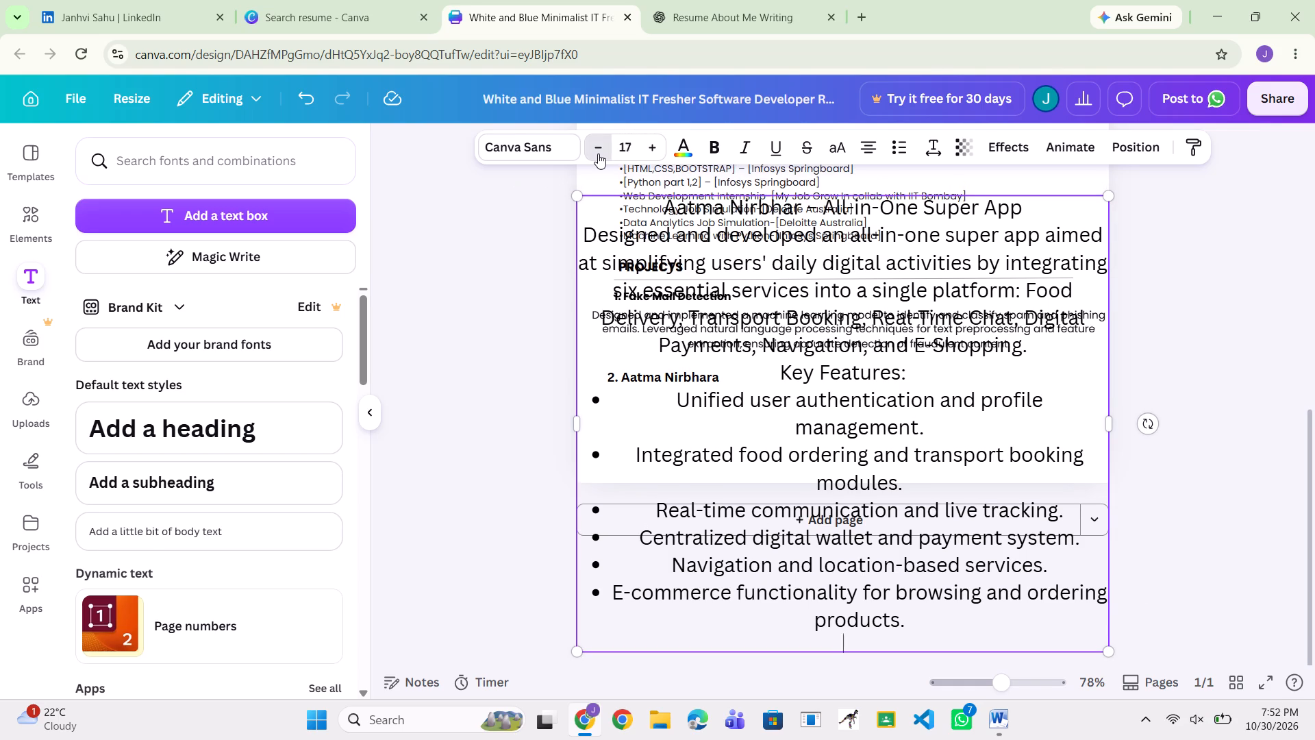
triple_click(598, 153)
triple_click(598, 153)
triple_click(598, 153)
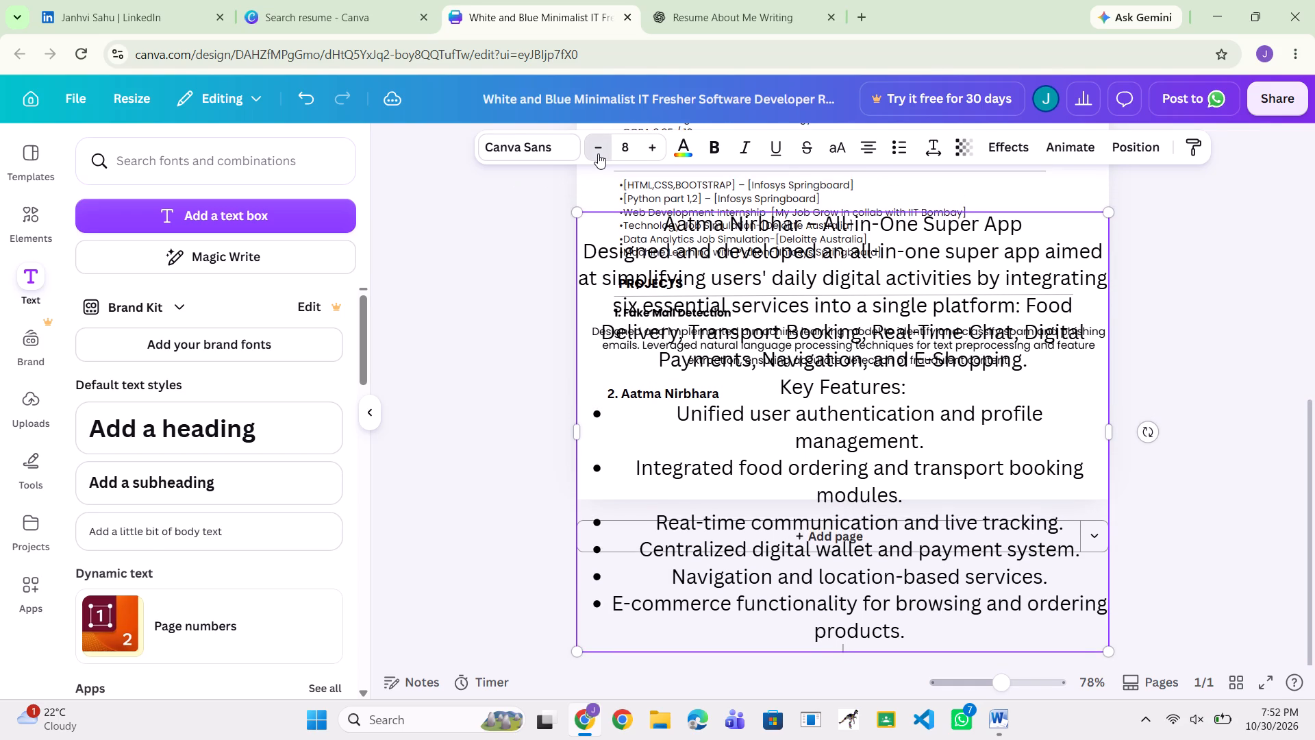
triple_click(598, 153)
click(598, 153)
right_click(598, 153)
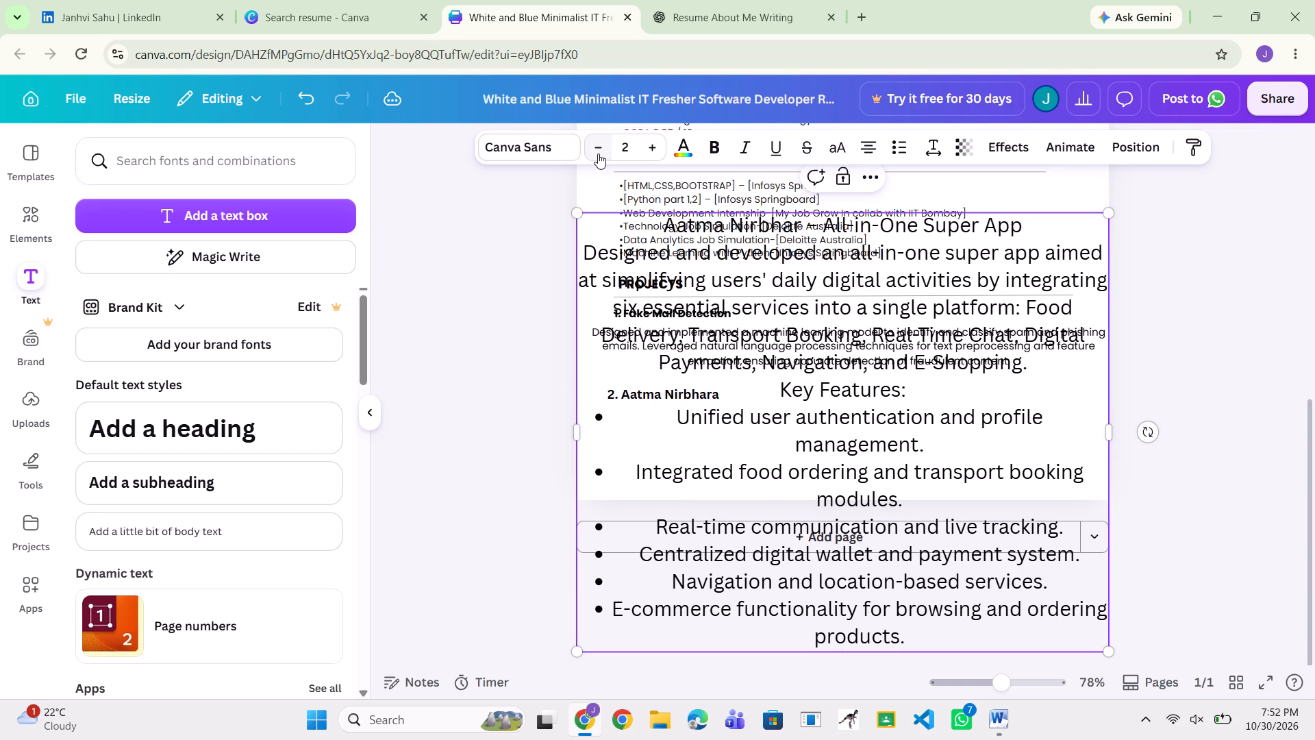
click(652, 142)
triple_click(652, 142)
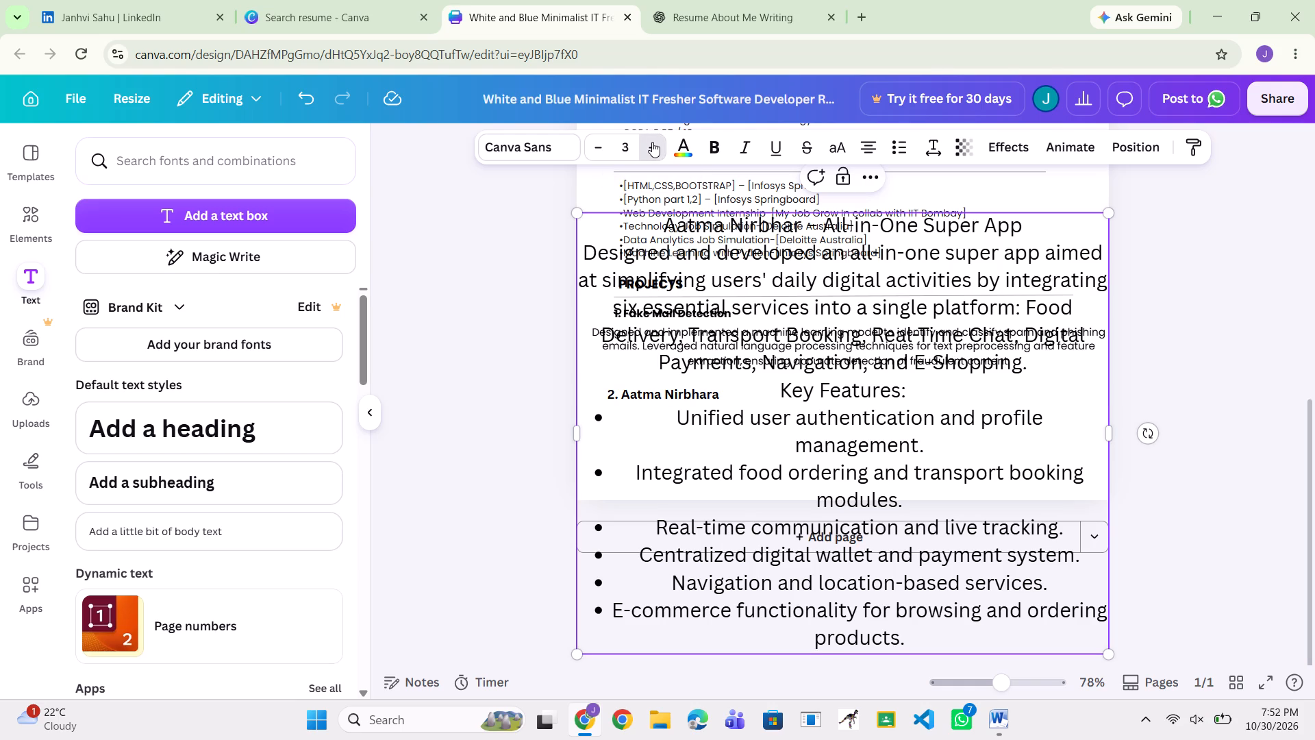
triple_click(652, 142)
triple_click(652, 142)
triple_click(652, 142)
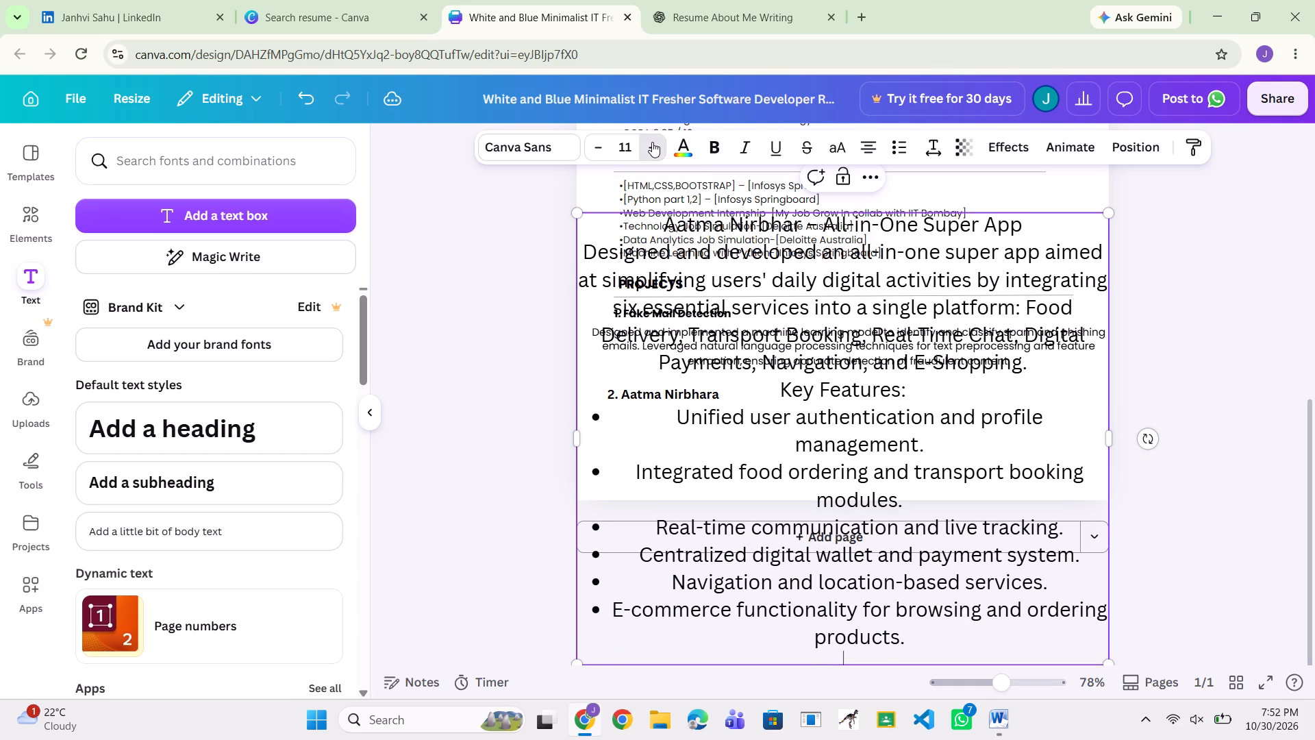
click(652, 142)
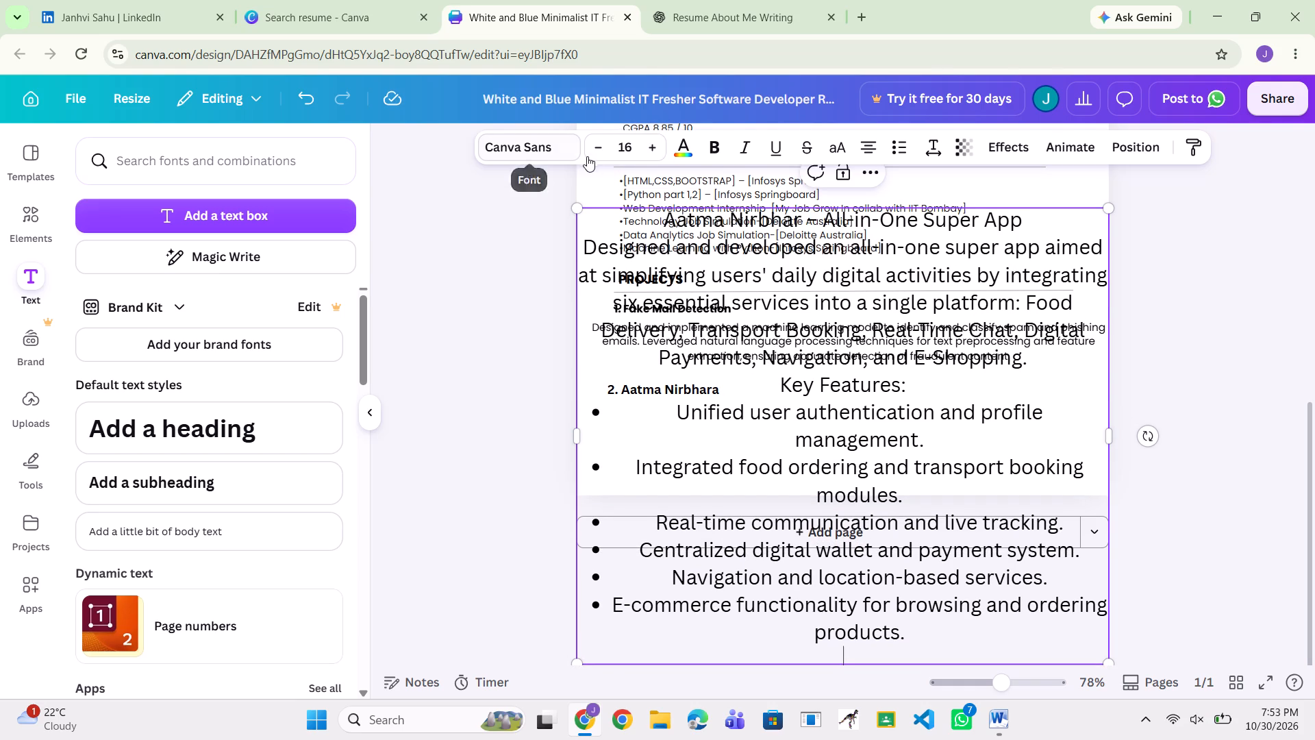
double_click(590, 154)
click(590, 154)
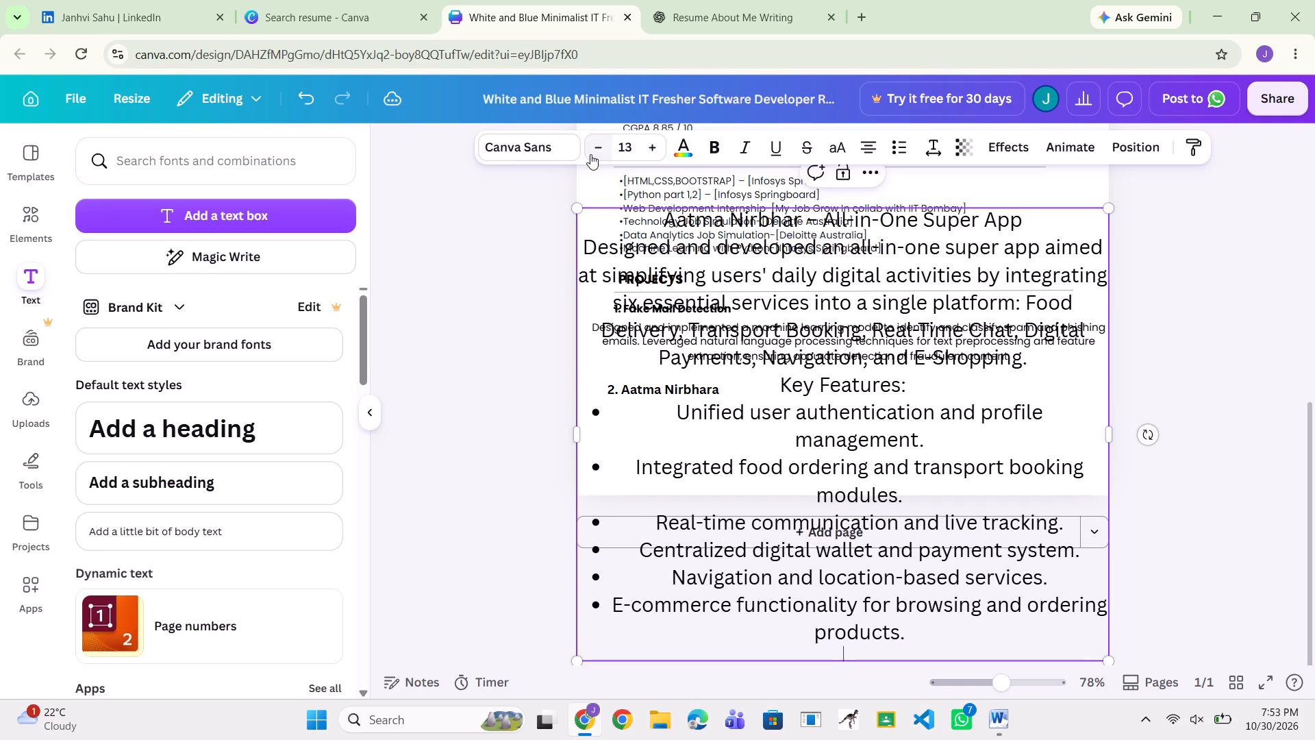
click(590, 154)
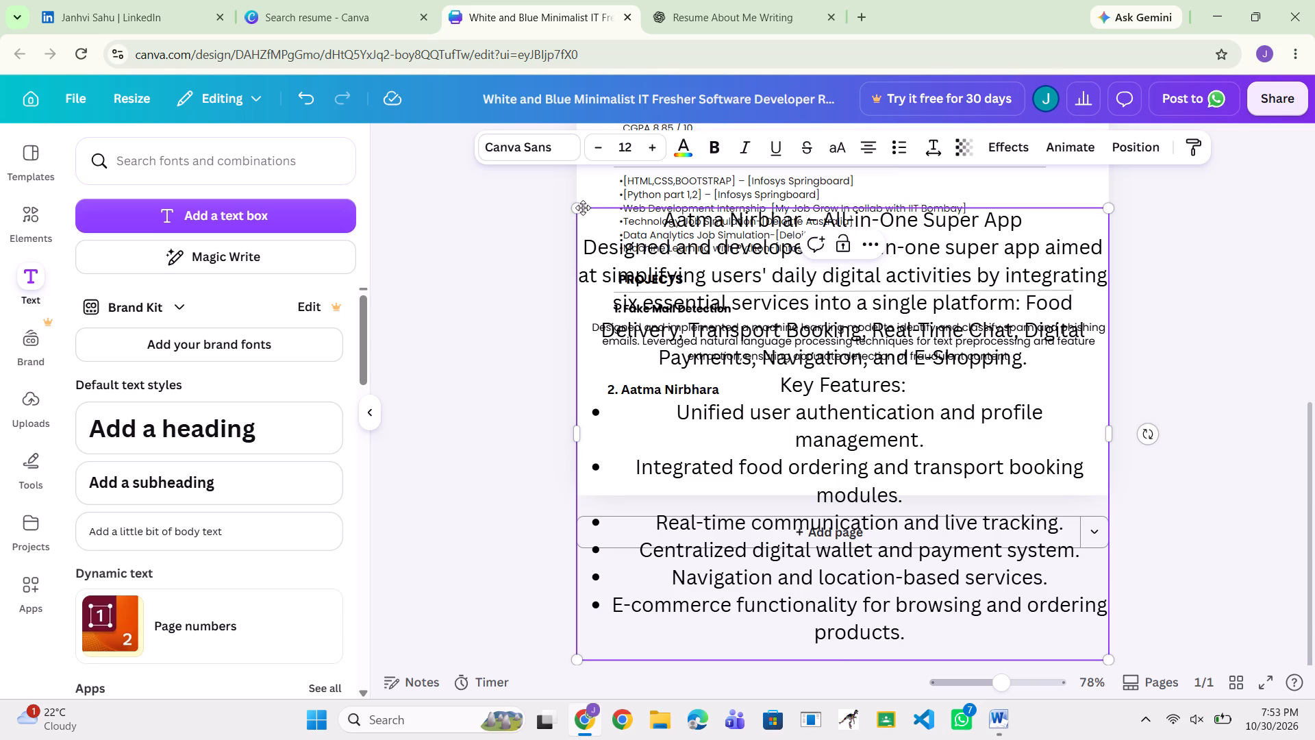
Scale the pasted description's text box down proportionally until its text is about size 10.
drag(580, 206, 737, 404)
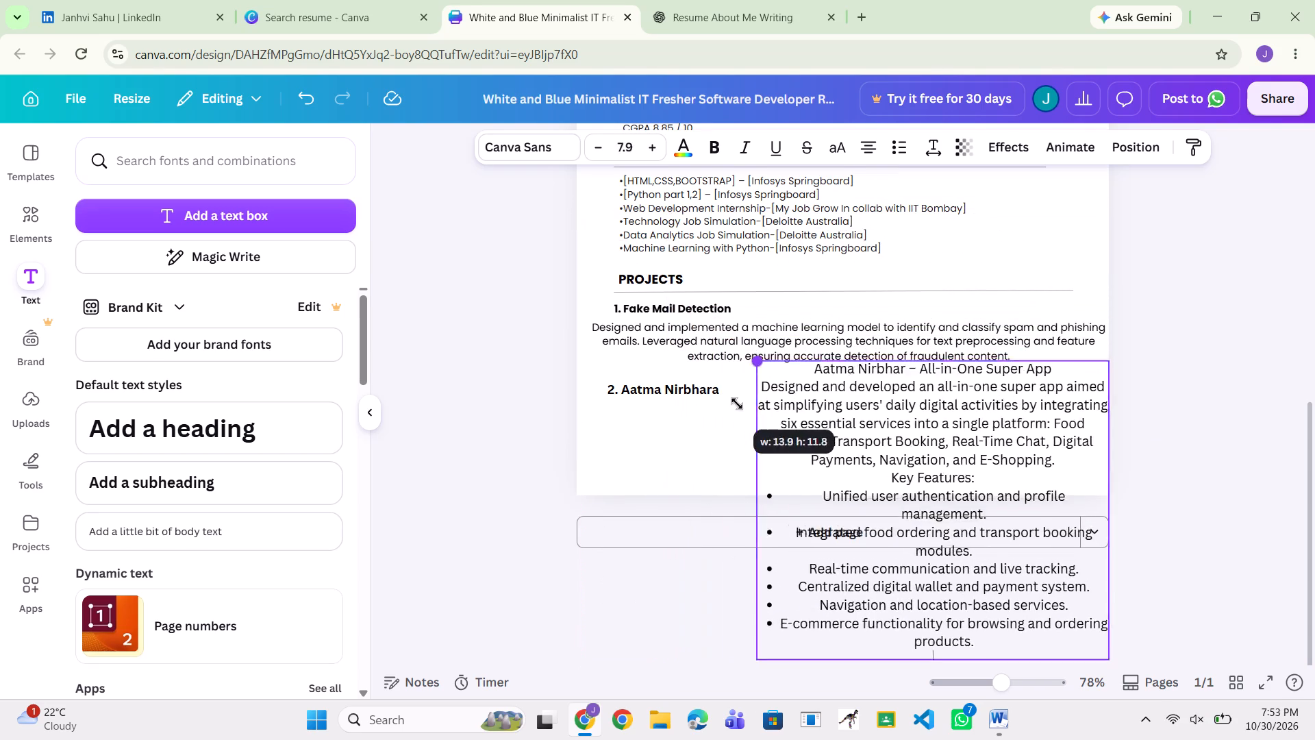
drag(737, 404, 803, 531)
Move the description text box directly beneath the "2. Aatma Nirbhara" heading, flush with the page's left edge.
scroll(763, 315, left, 1)
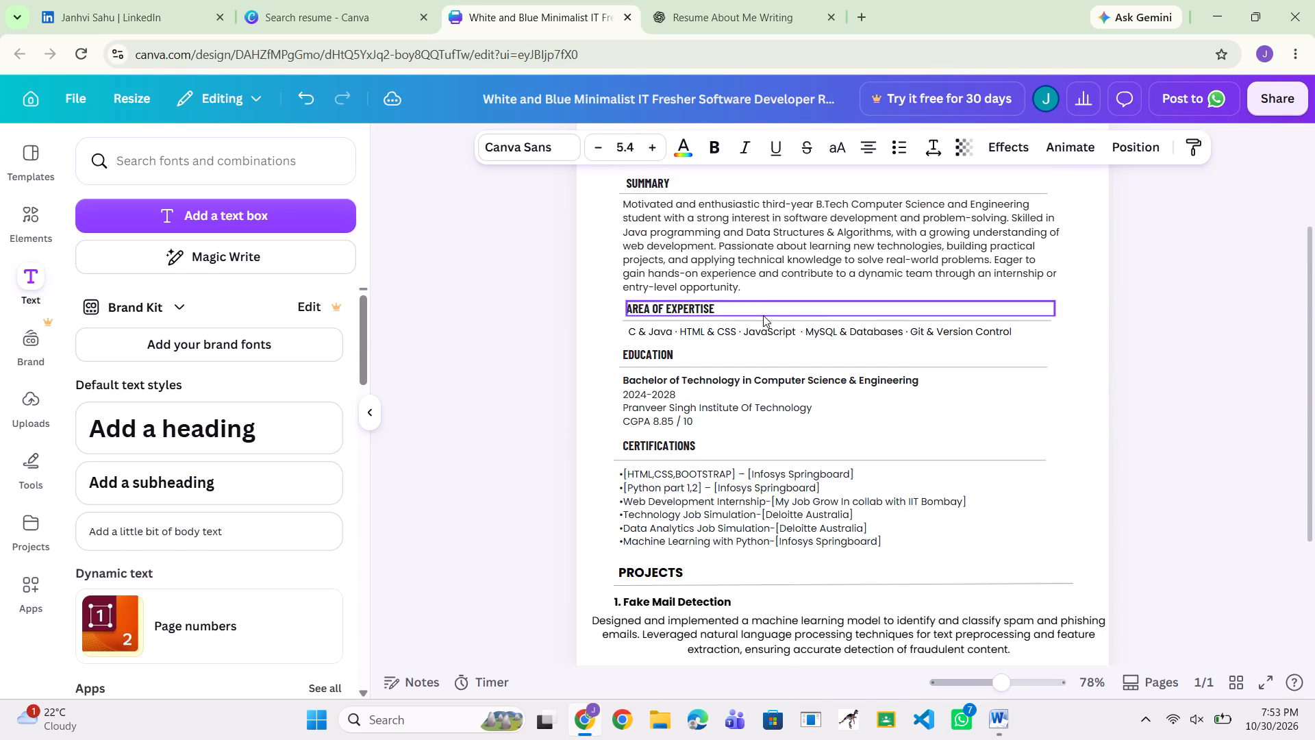
scroll(763, 315, left, 1)
drag(923, 639, 861, 582)
click(838, 559)
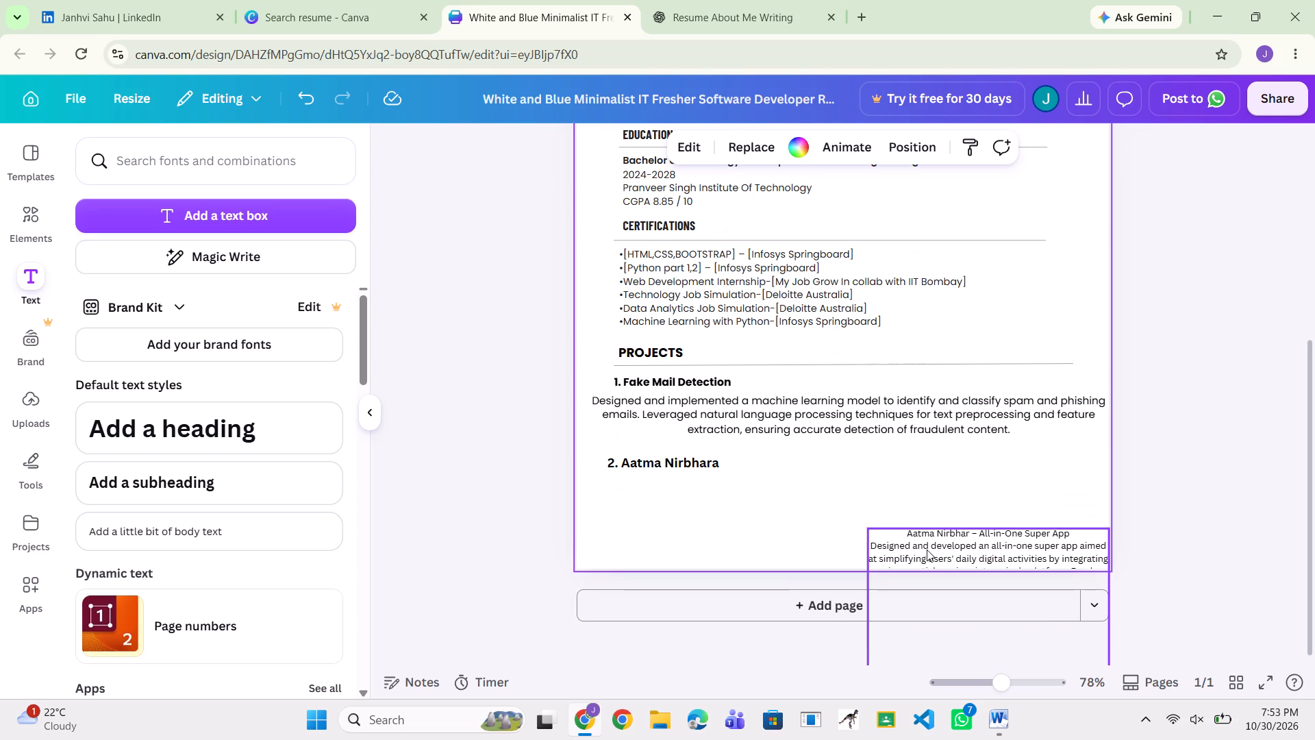
scroll(927, 544, down, 2)
click(942, 574)
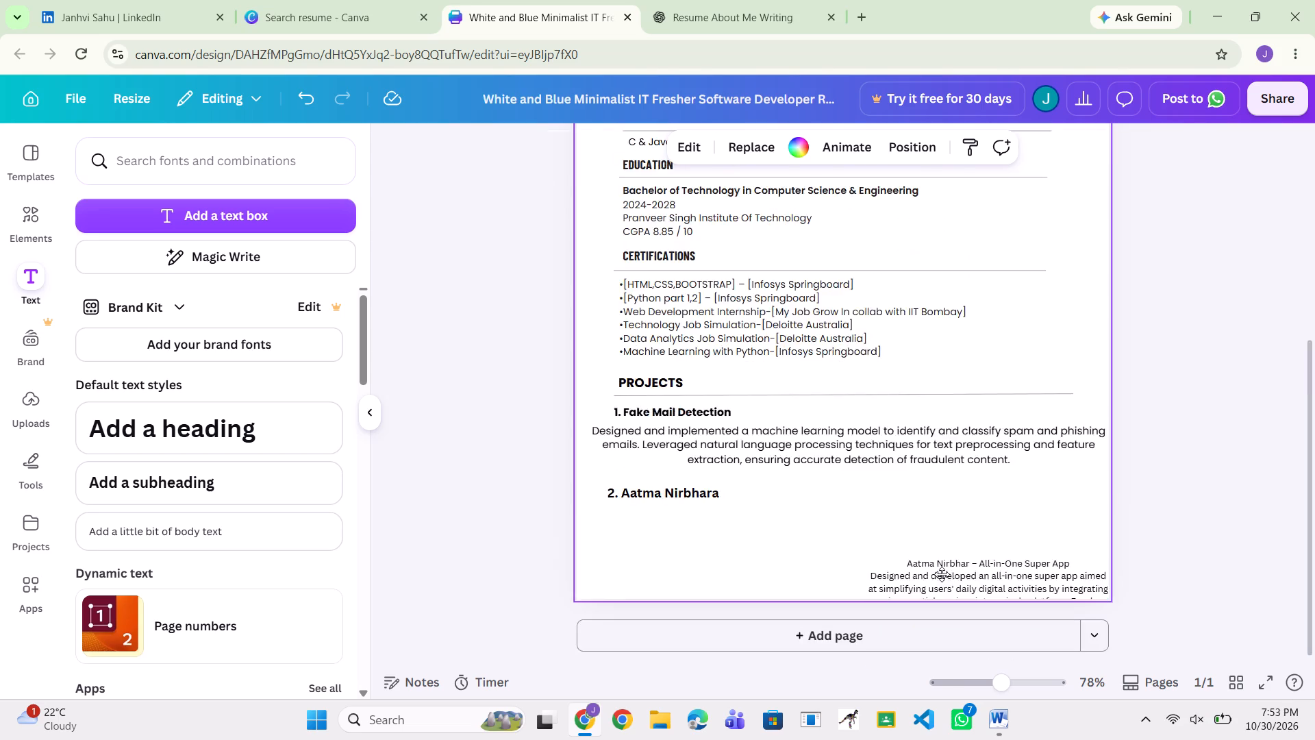
drag(936, 500, 887, 472)
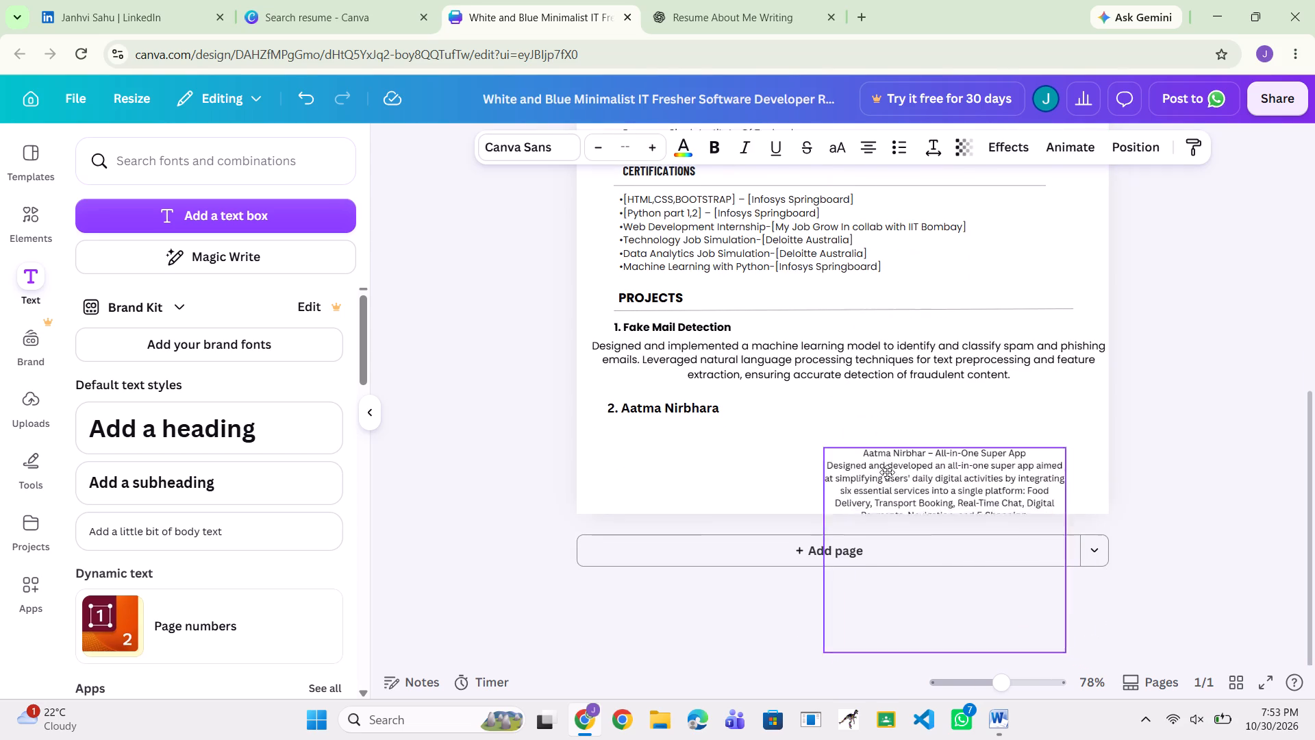
drag(887, 472, 763, 447)
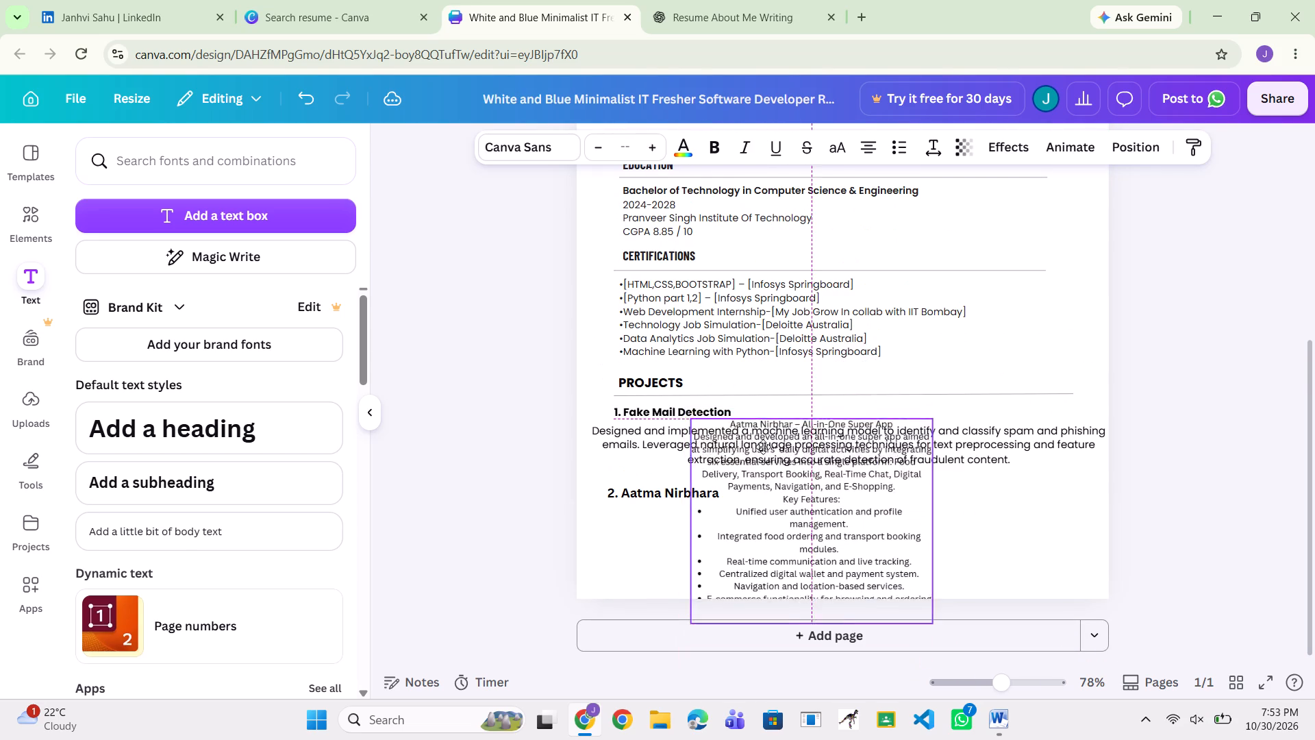
drag(763, 447, 648, 493)
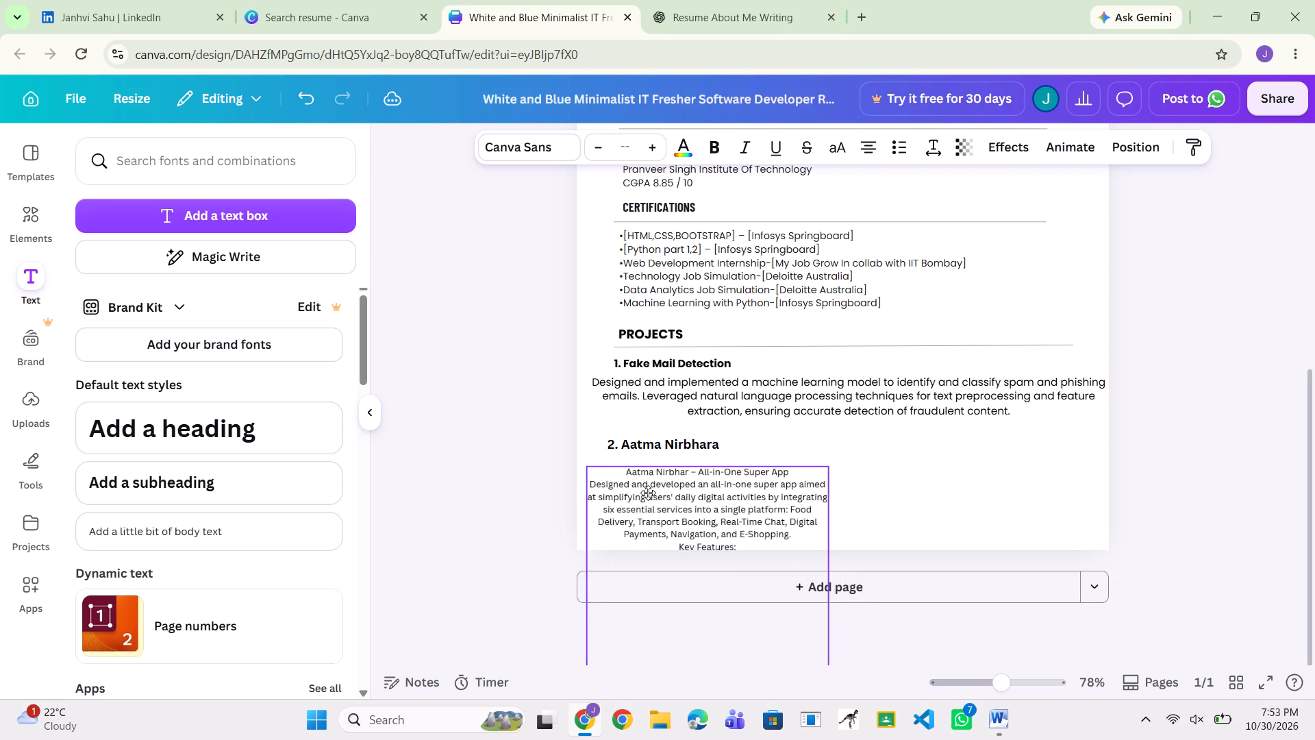
drag(648, 493, 669, 493)
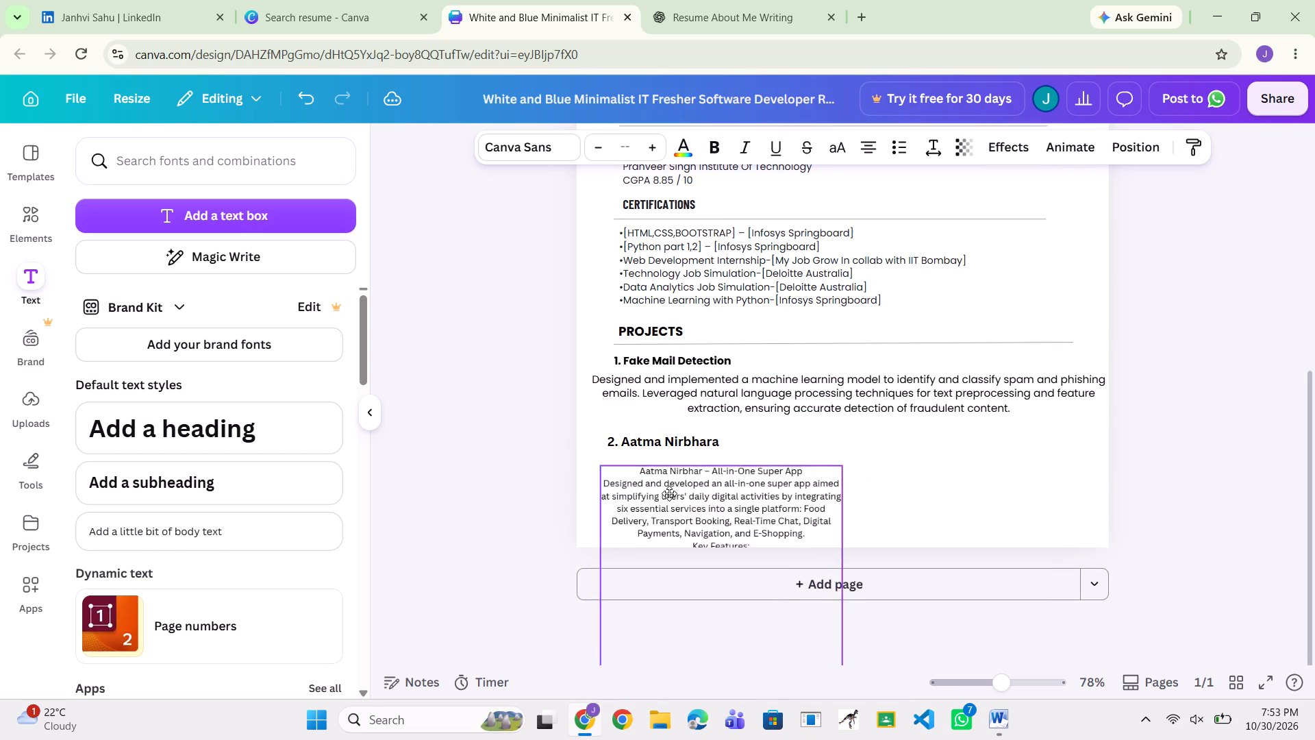
drag(669, 493, 660, 471)
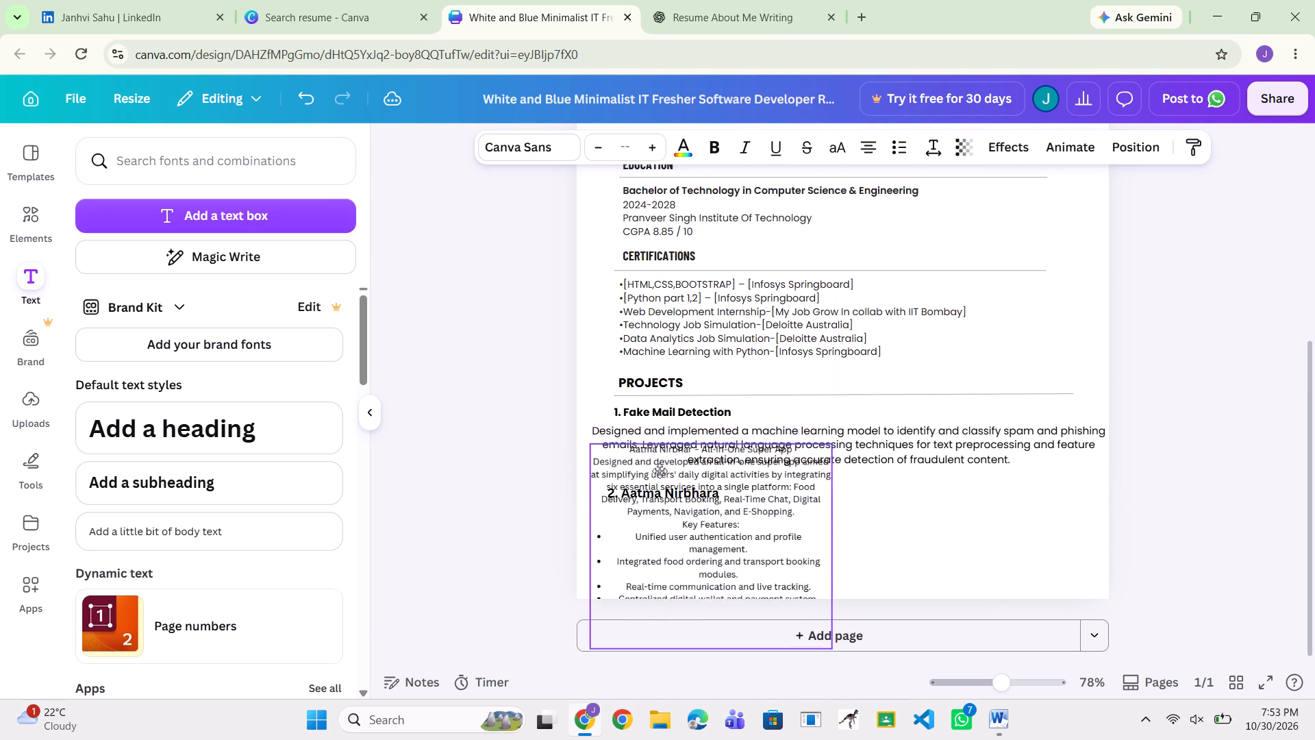
drag(660, 471, 662, 484)
scroll(662, 484, up, 1)
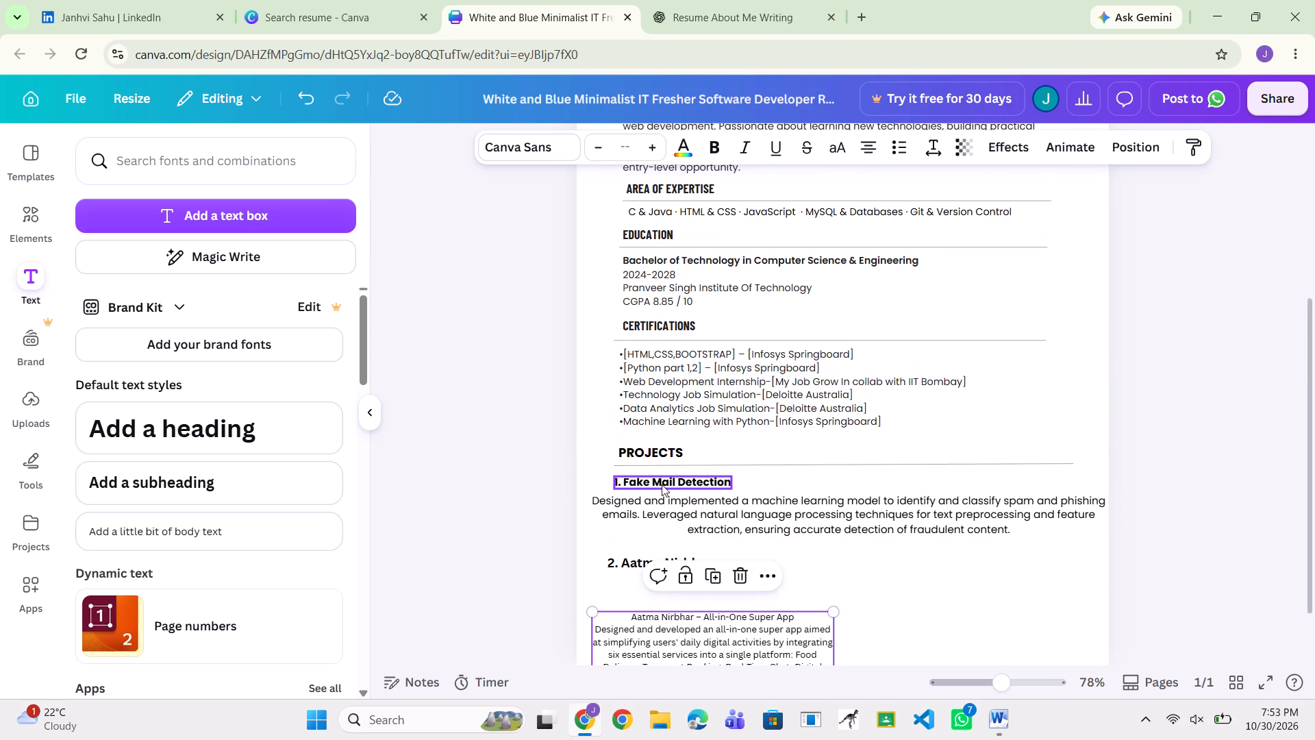
drag(696, 653, 696, 620)
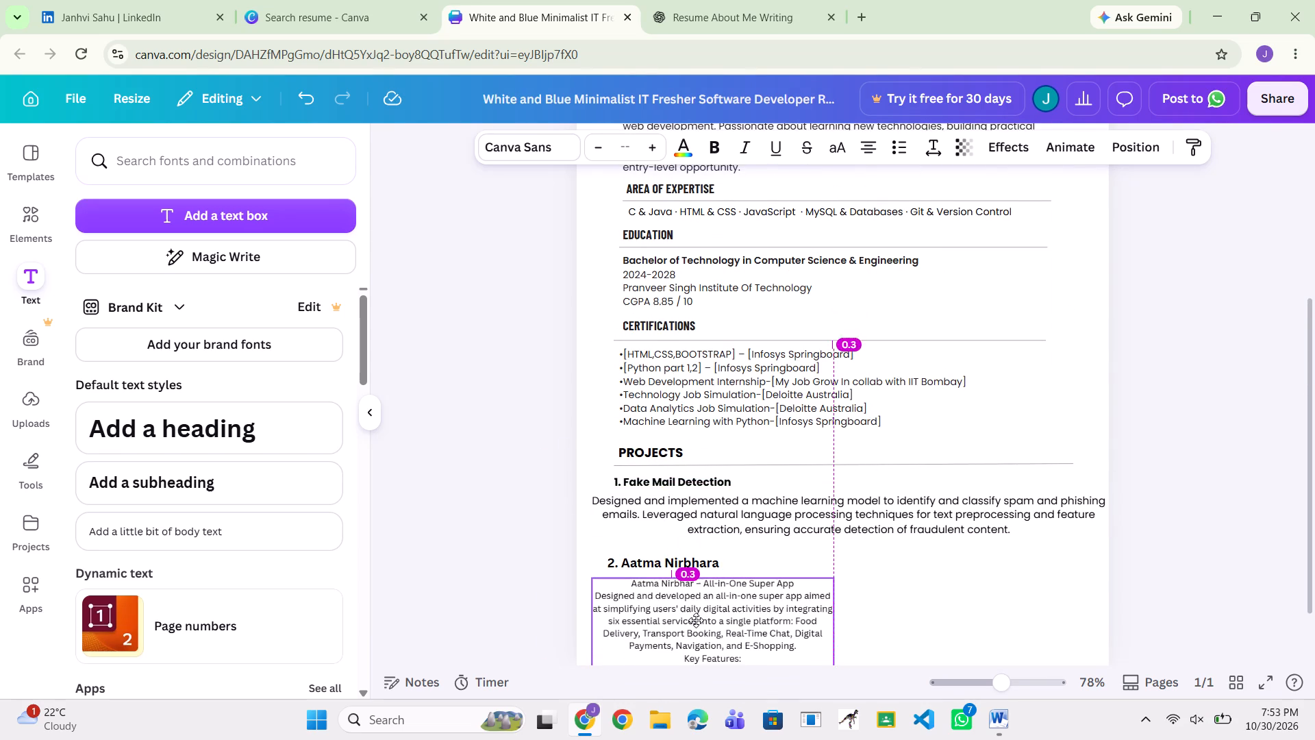
drag(696, 620, 684, 619)
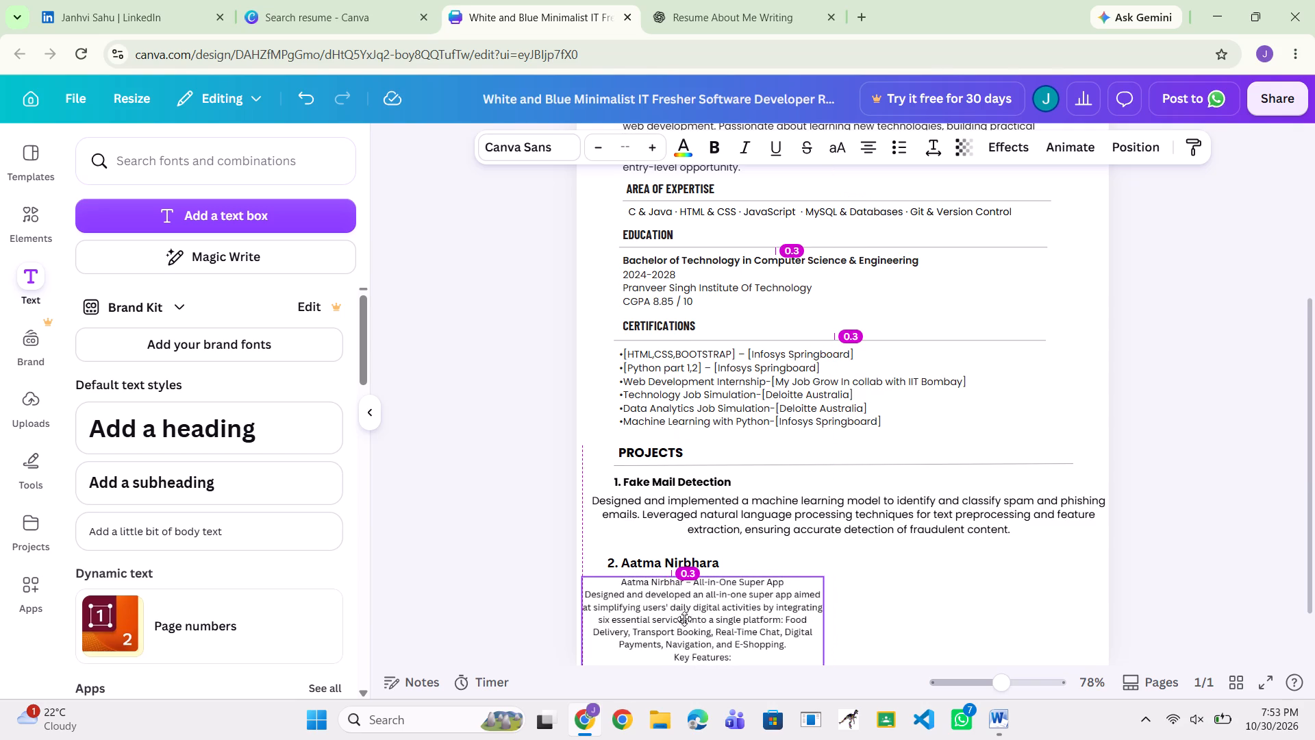
drag(684, 619, 680, 616)
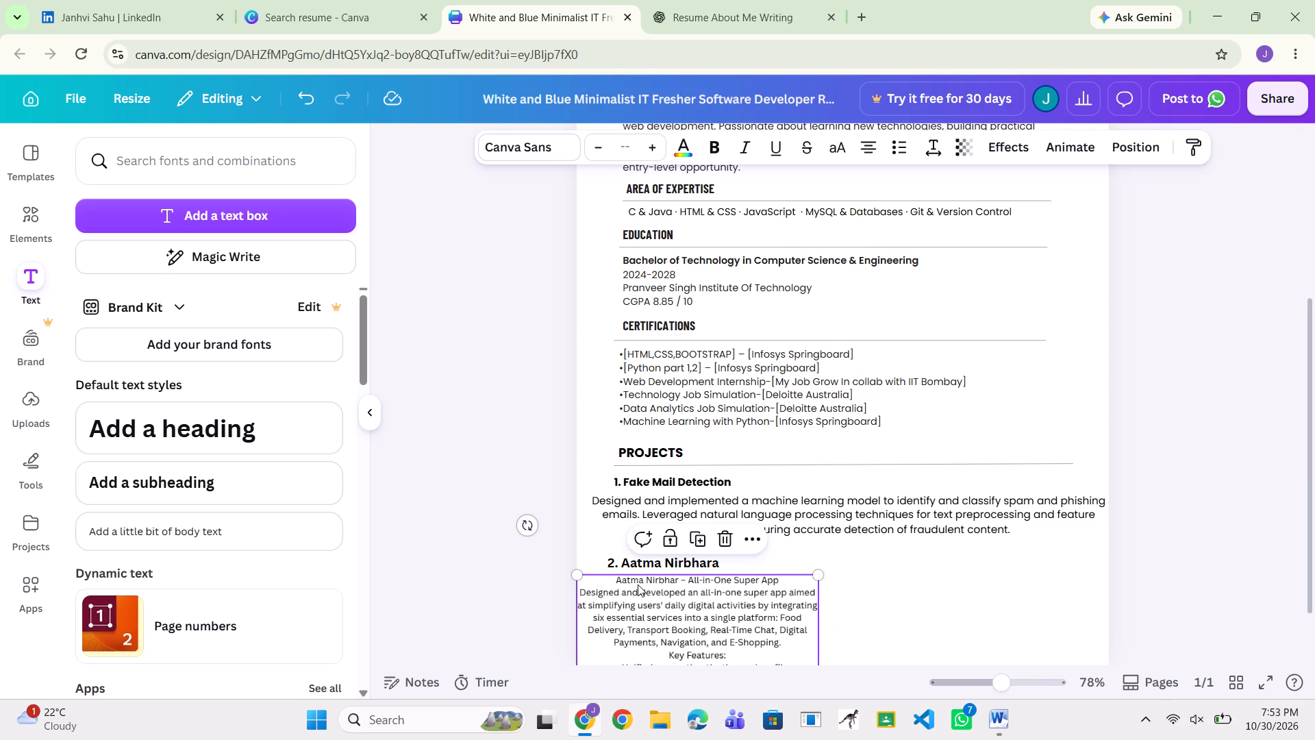
Delete the duplicate title line "Aatma Nirbhar – All-in-One Super App" from the pasted description.
click(638, 584)
drag(784, 579, 737, 583)
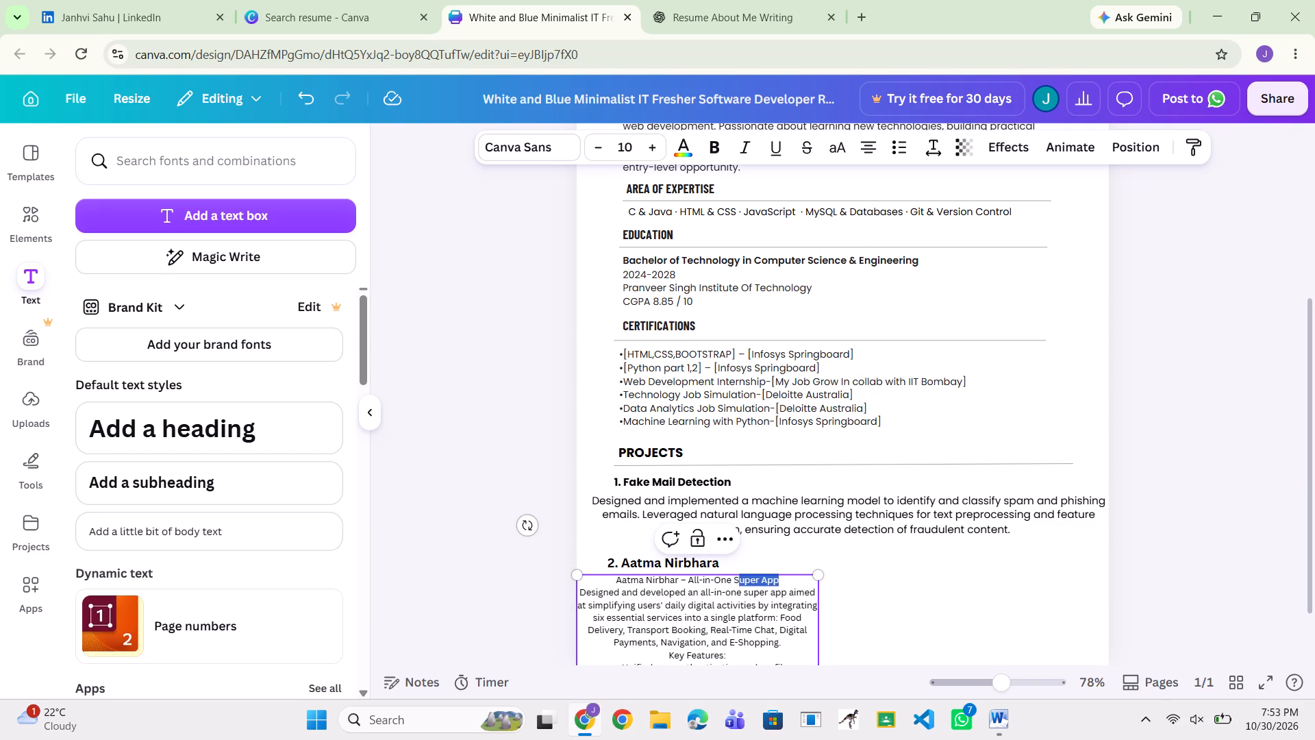
drag(737, 583, 615, 581)
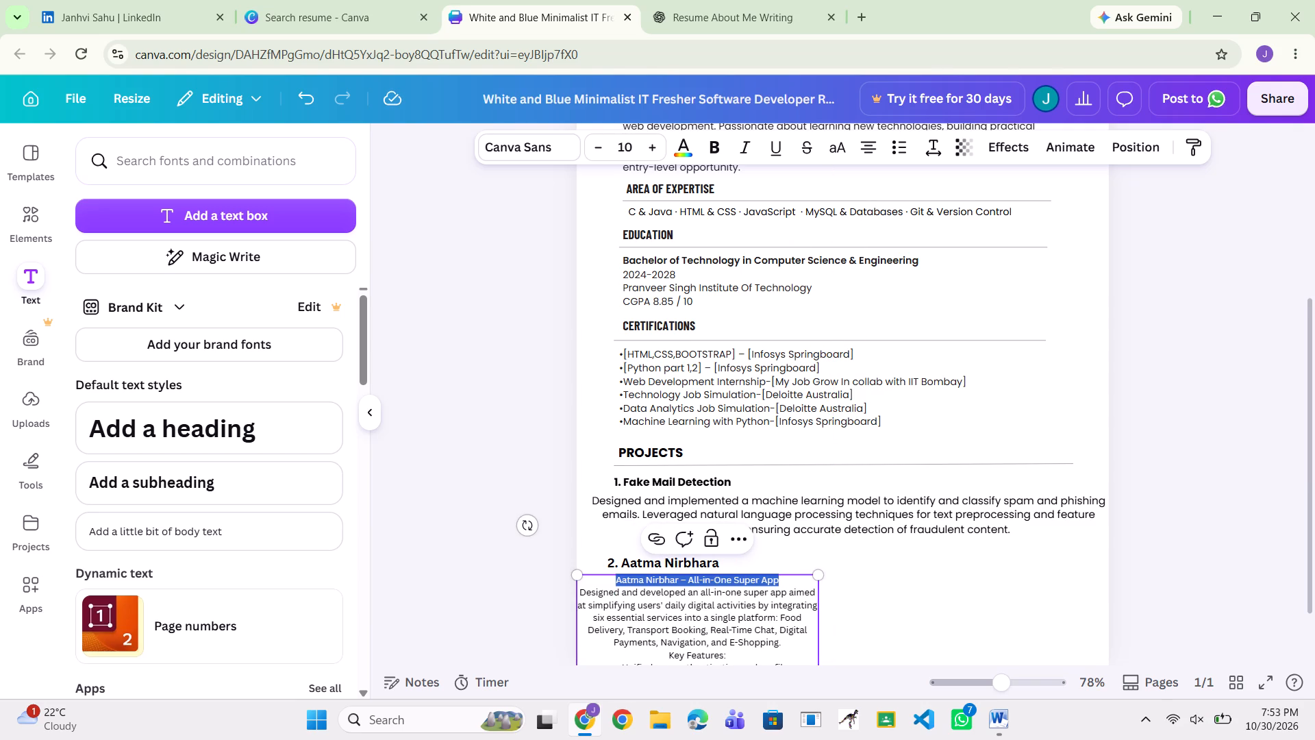
key(BackSpace)
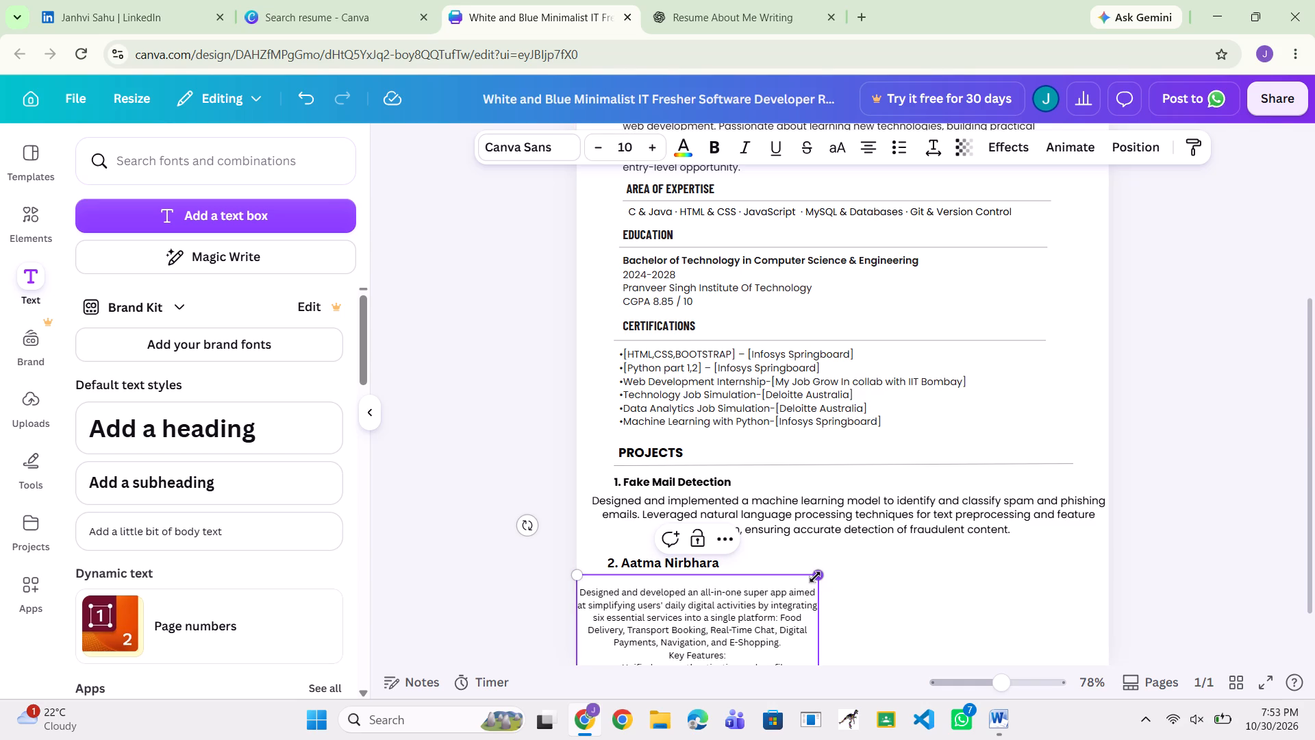
Enlarge the Aatma Nirbhara description to about size 13.5 and widen its text box to about 19.7, nearly the page width.
drag(815, 577, 957, 569)
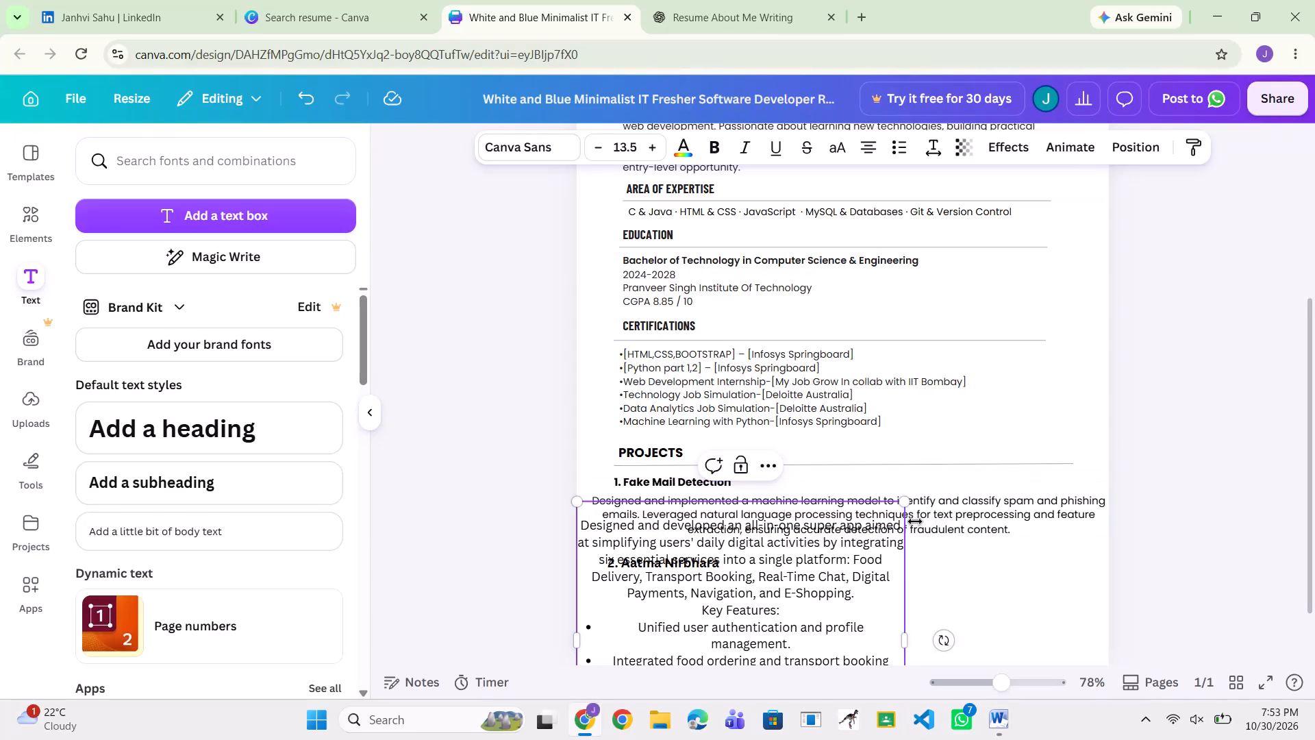
double_click(899, 641)
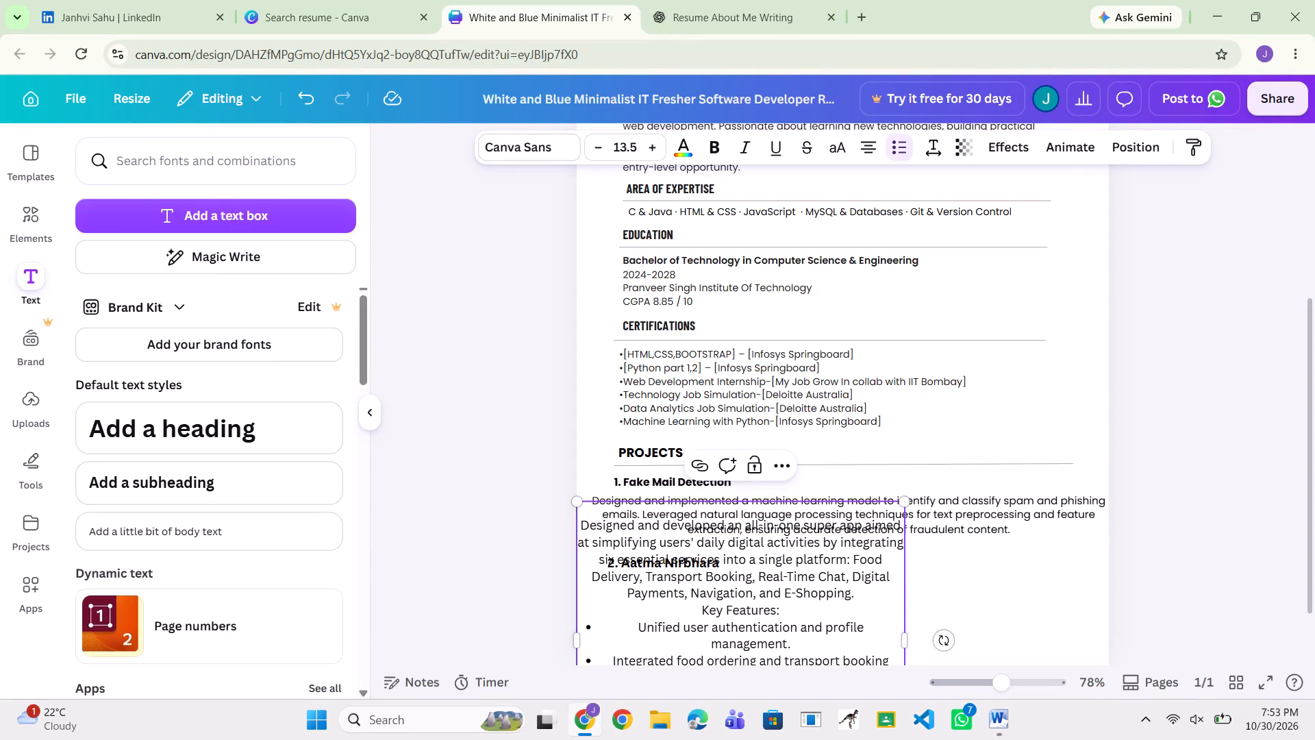
drag(906, 642, 1098, 654)
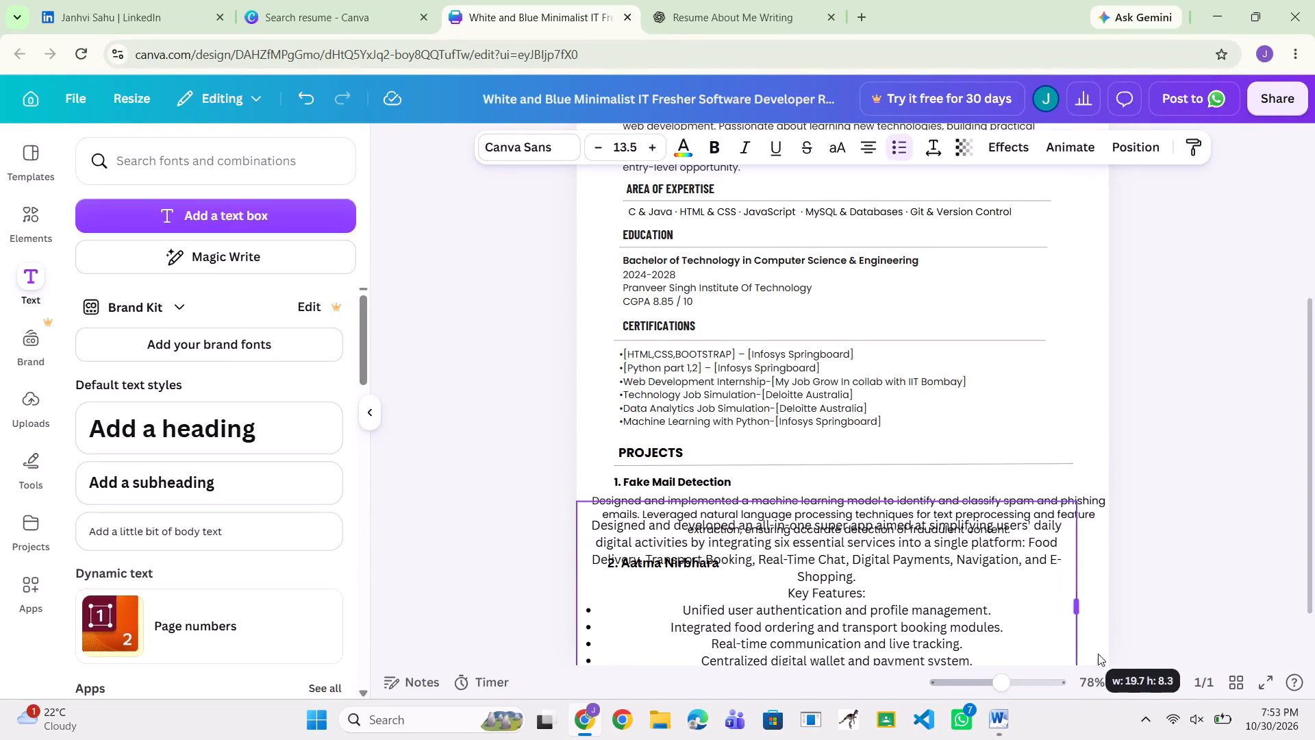
drag(1098, 654, 1087, 693)
Scale the description text box down proportionally to about size 10.1, and shrink it slightly further.
scroll(1087, 693, down, 1)
scroll(886, 529, down, 1)
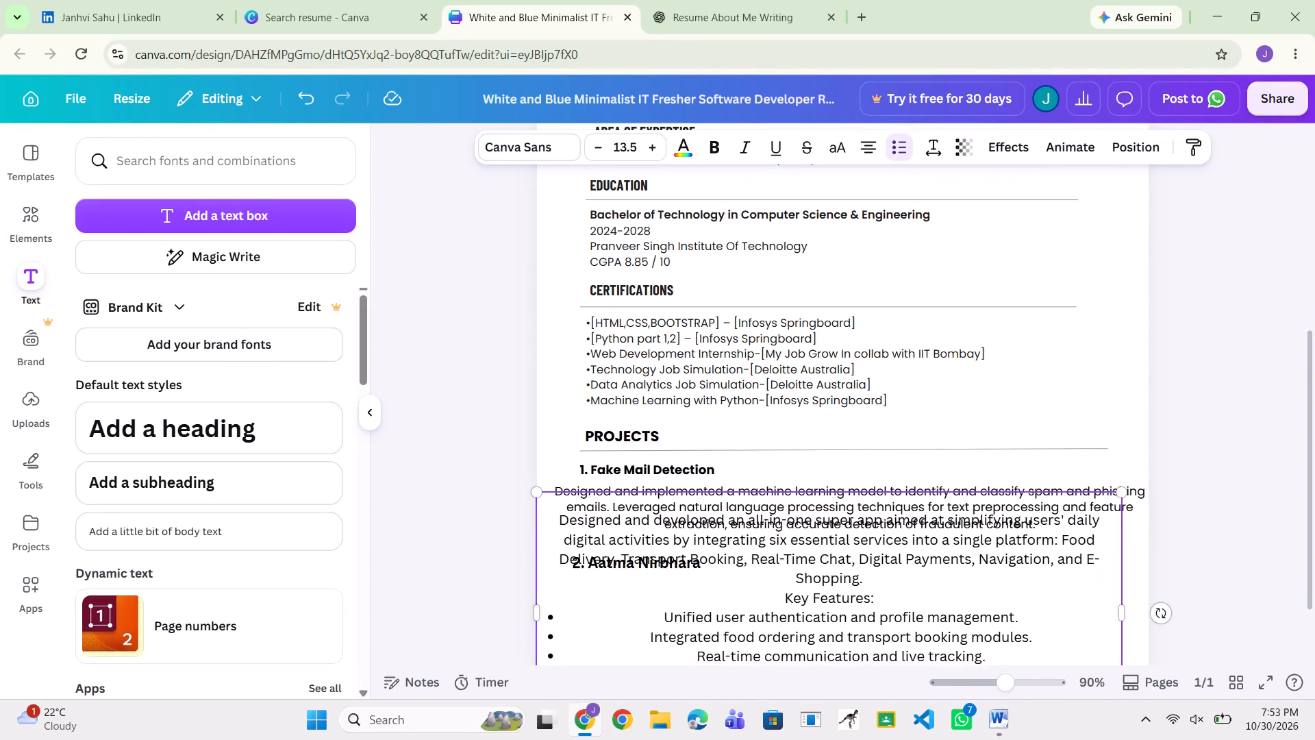
scroll(886, 529, down, 1)
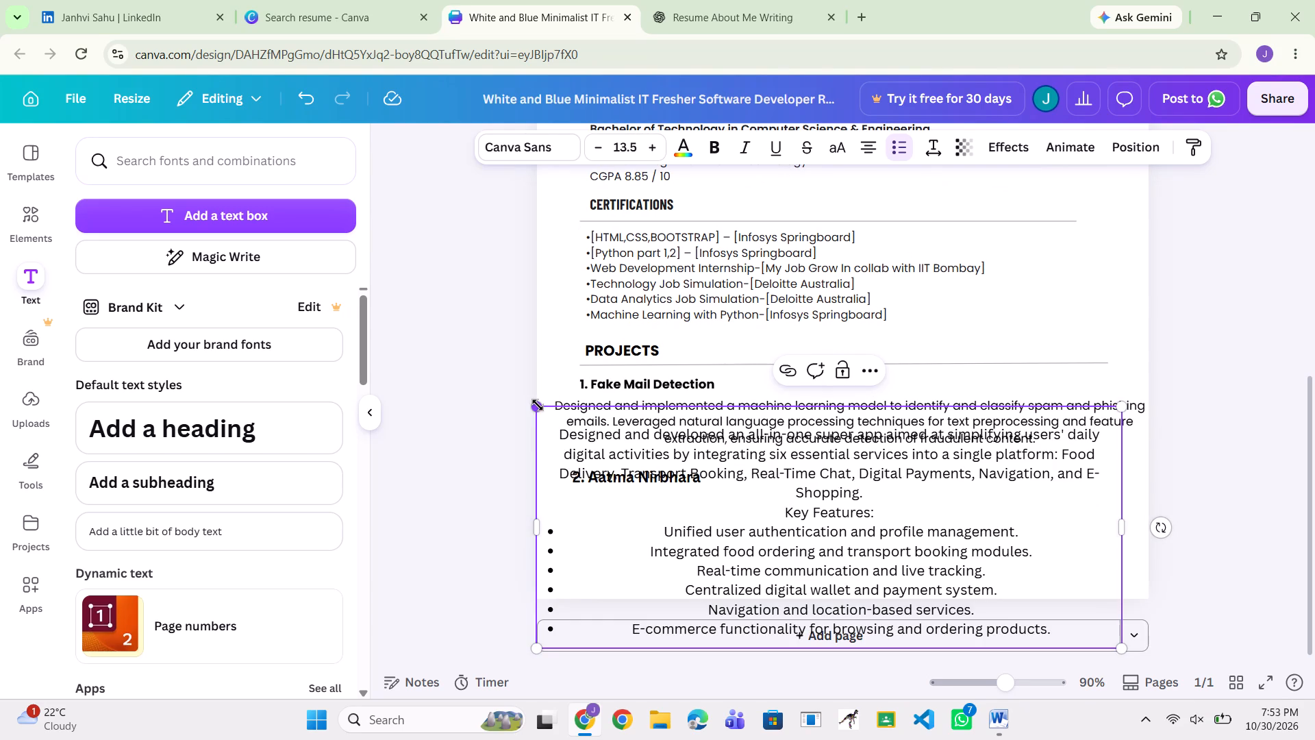
drag(538, 405, 657, 530)
drag(863, 513, 773, 505)
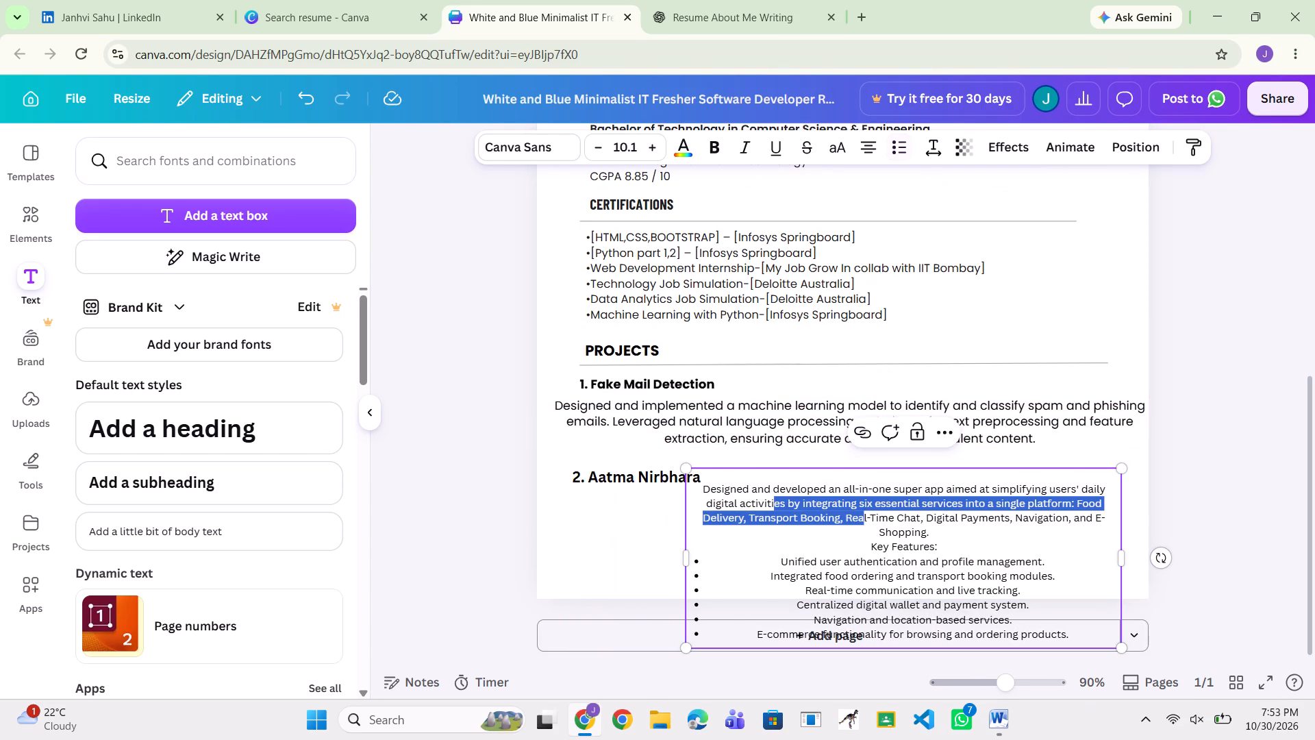
click(762, 524)
drag(760, 551, 670, 554)
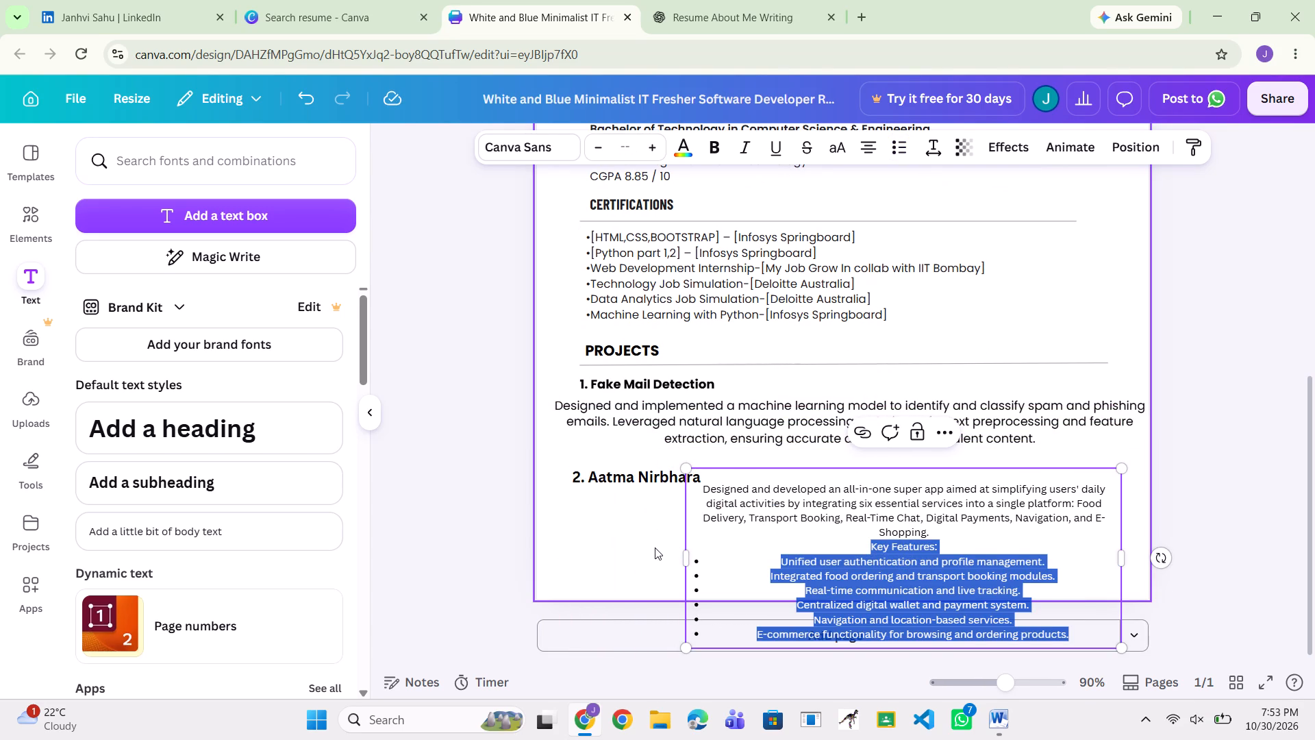
click(655, 547)
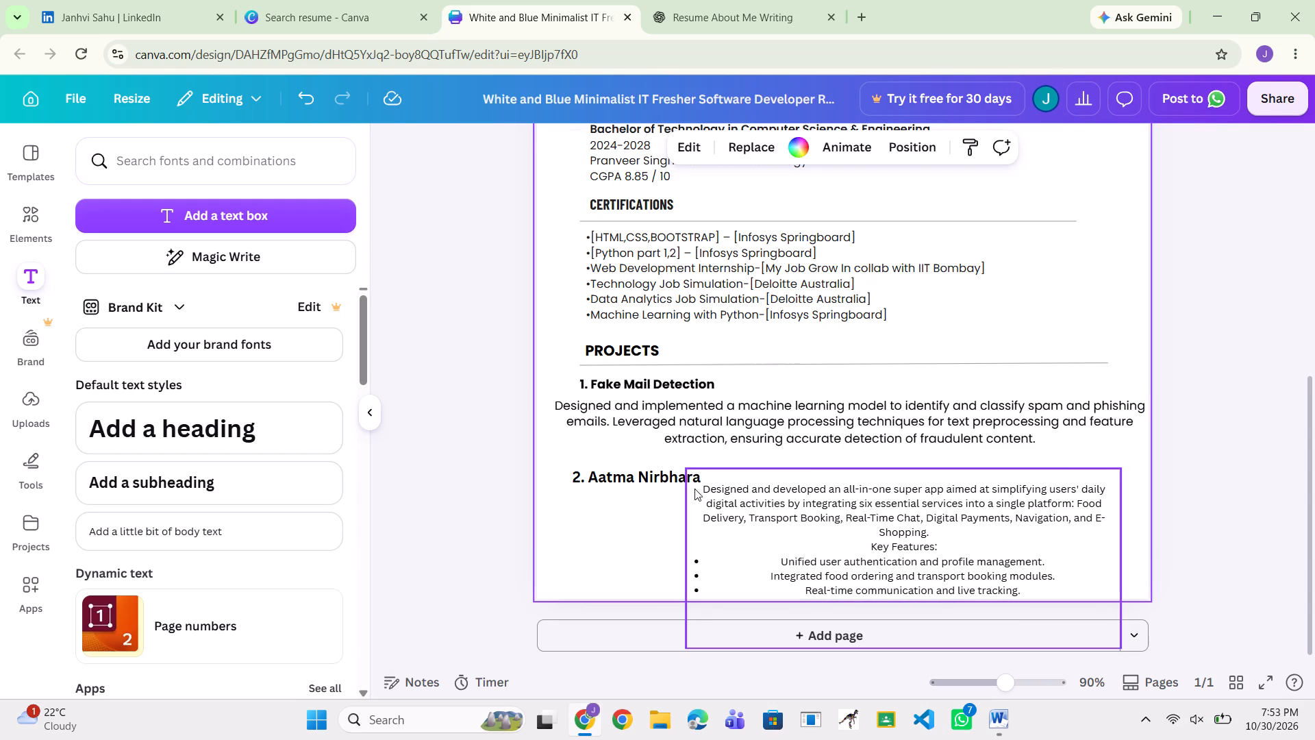
click(843, 531)
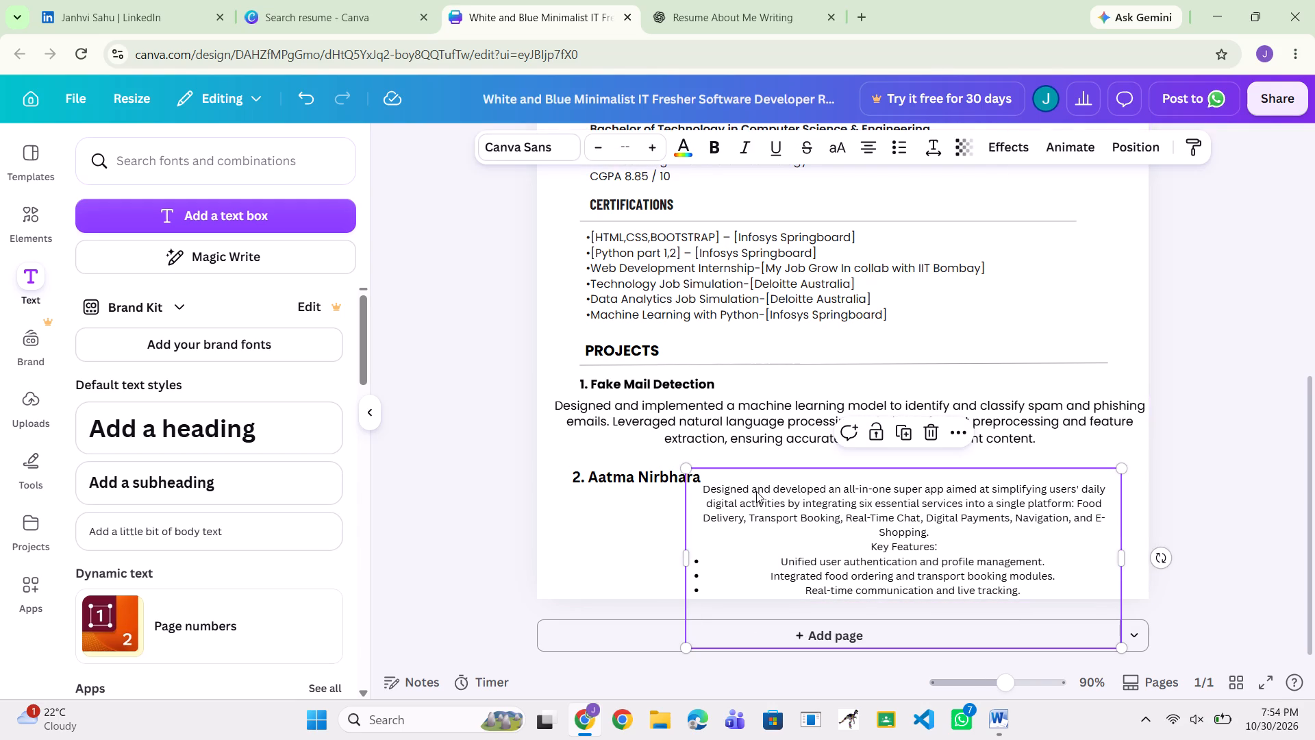
drag(689, 469, 719, 500)
Move the description text box fully onto the page and delete its "Key Features:" line with all the bullets under it.
drag(910, 510, 746, 499)
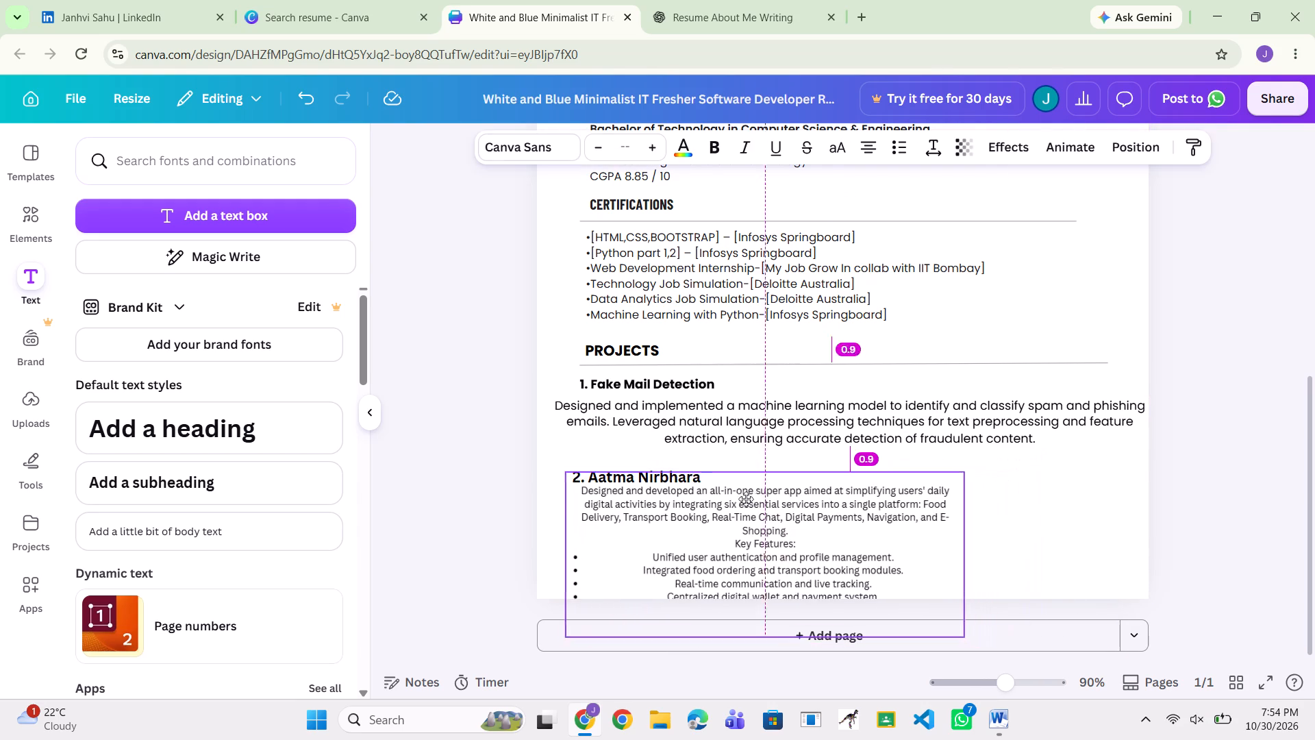
drag(746, 499, 742, 500)
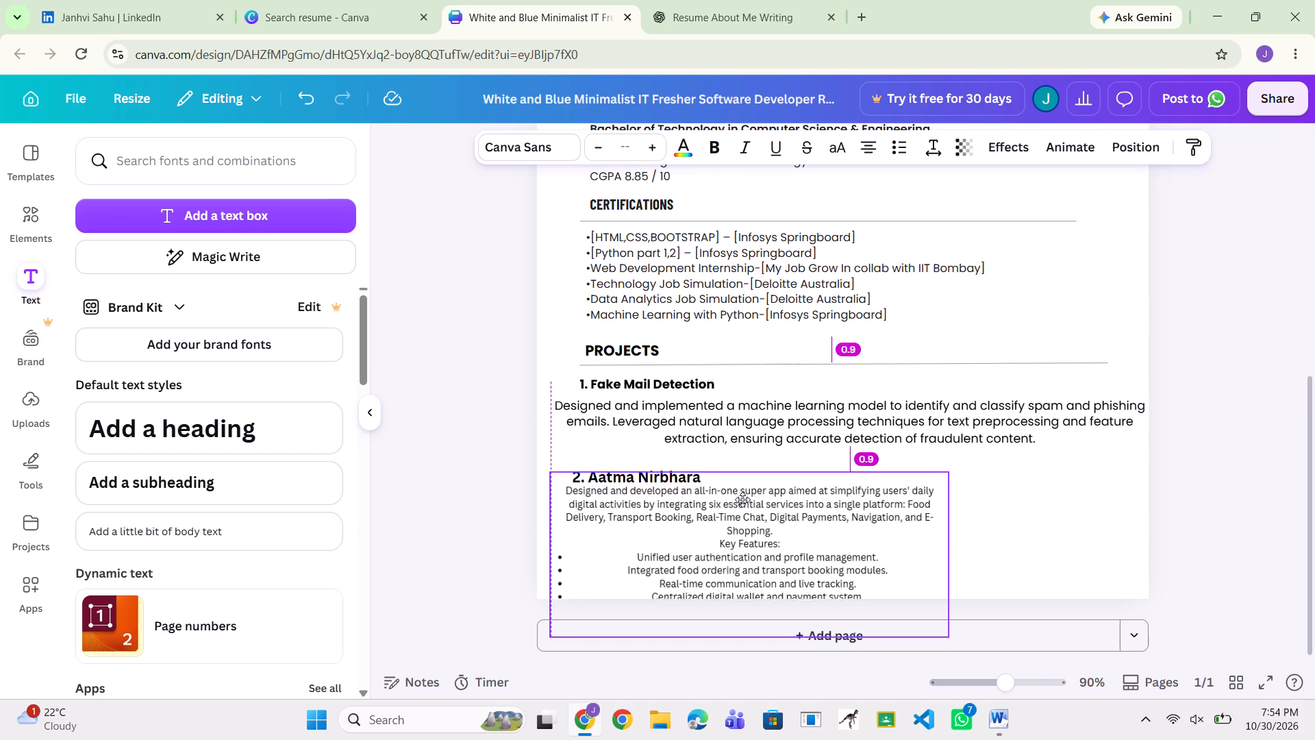
drag(742, 500, 740, 489)
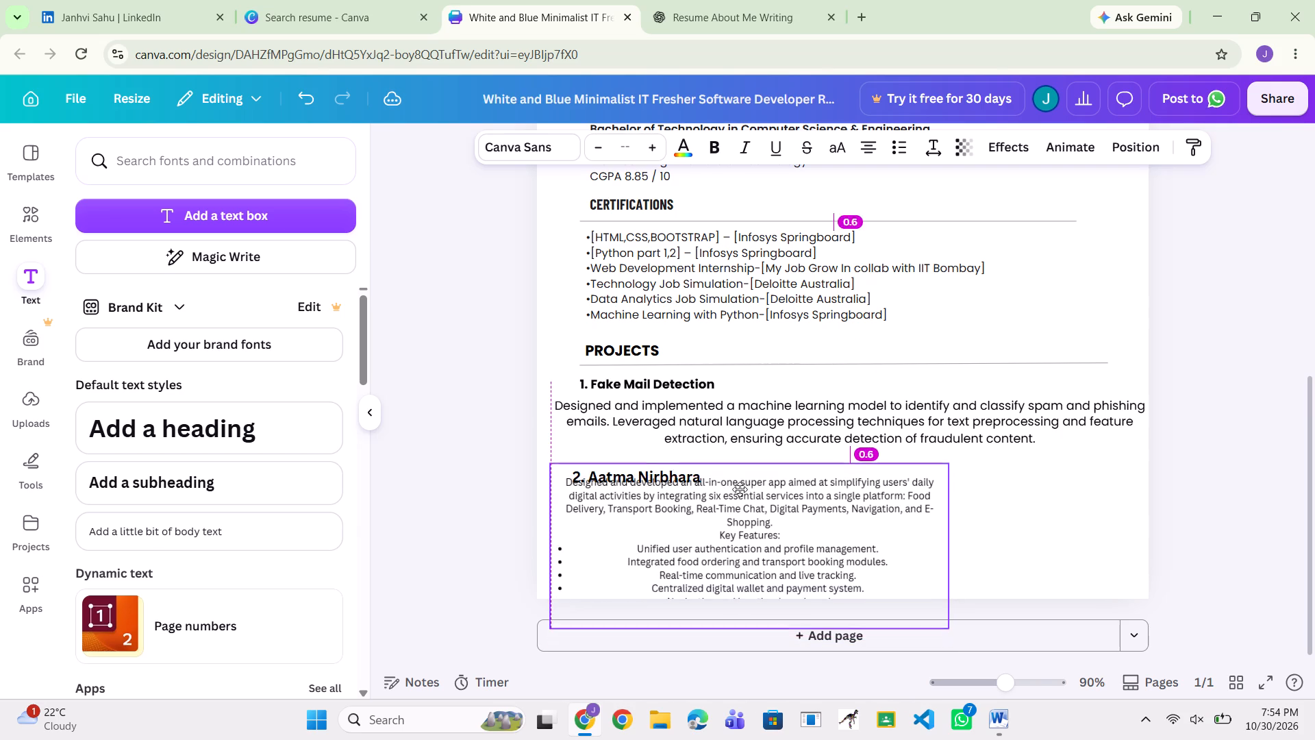
drag(740, 489, 729, 454)
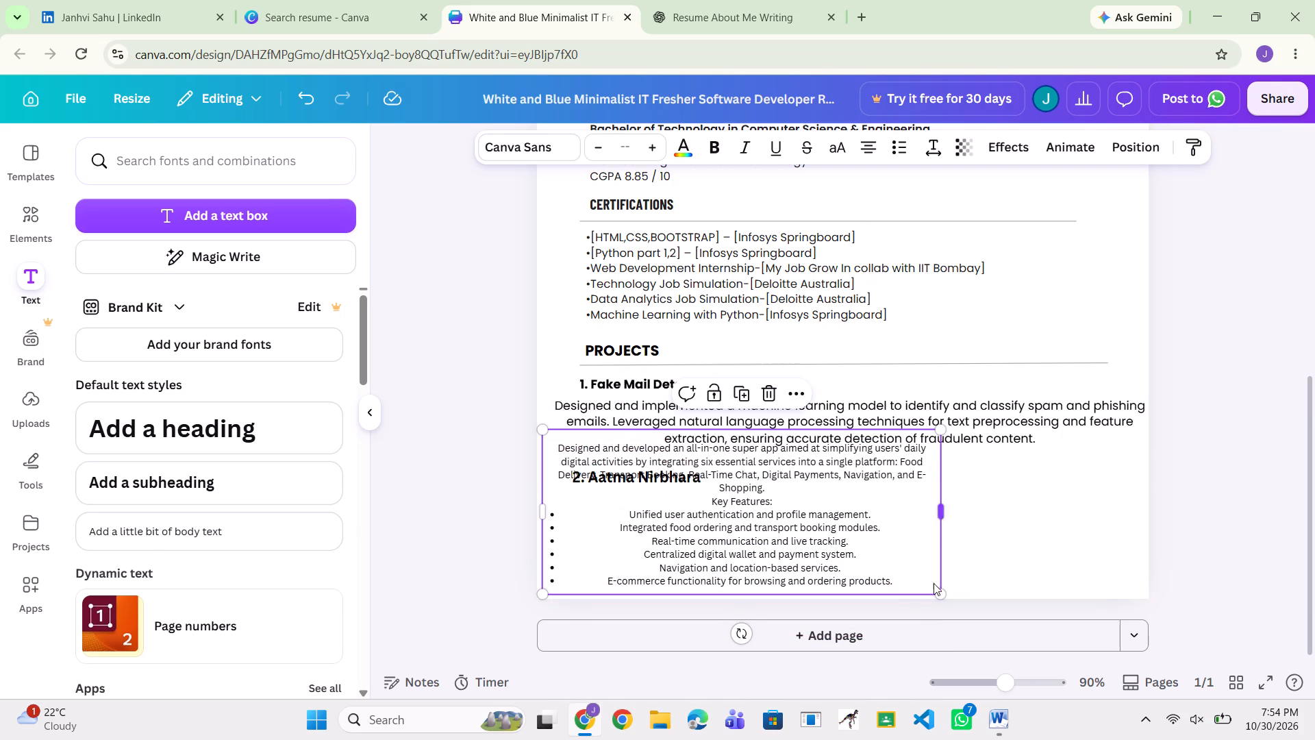
click(904, 582)
drag(904, 582, 644, 521)
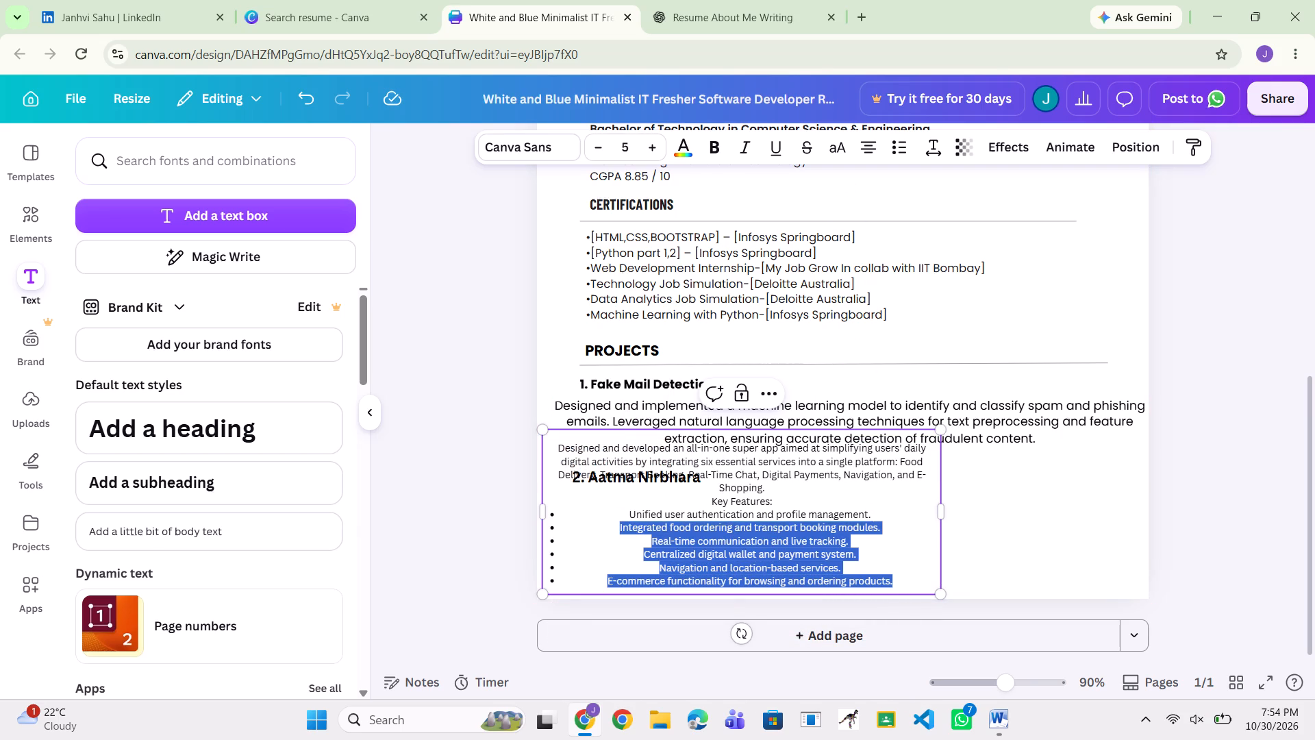
drag(644, 521, 640, 498)
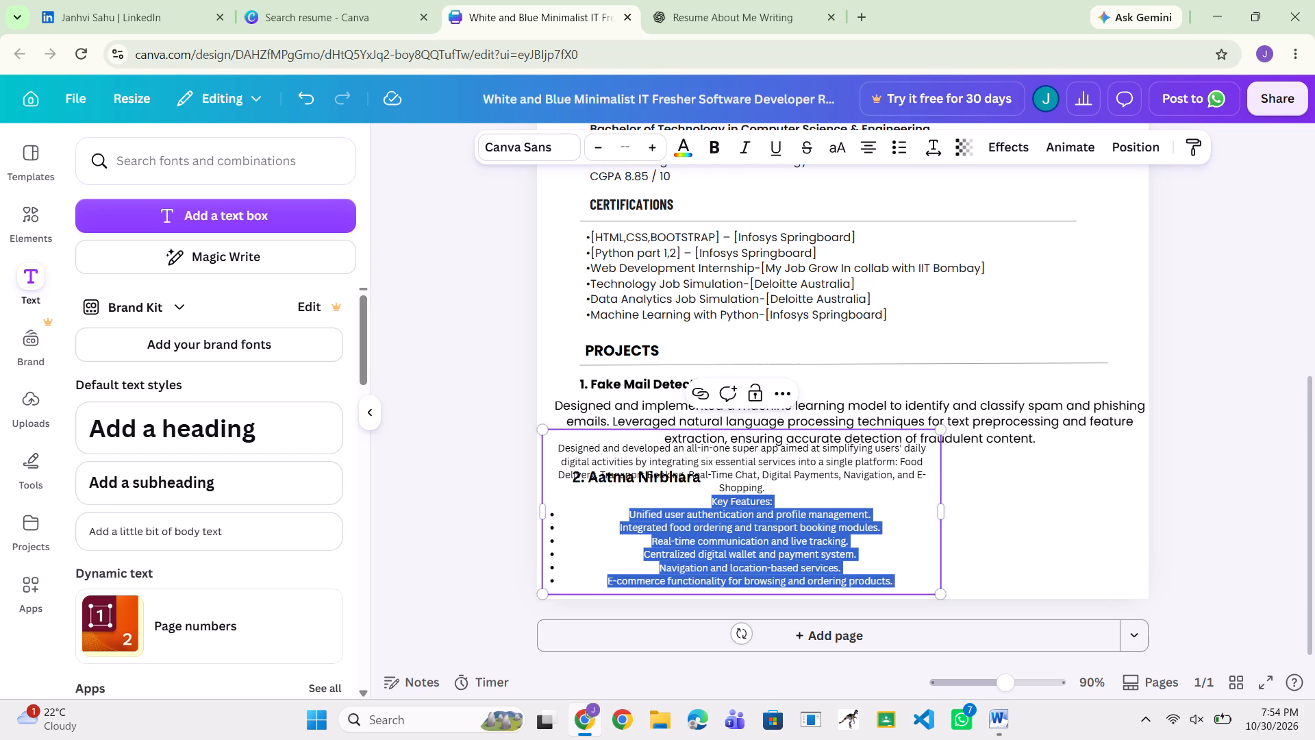
key(BackSpace)
Move the shortened description directly beneath the "2. Aatma Nirbhara" heading, aligned with the Fake Mail Detection paragraph's left edge.
drag(716, 479, 729, 526)
click(810, 506)
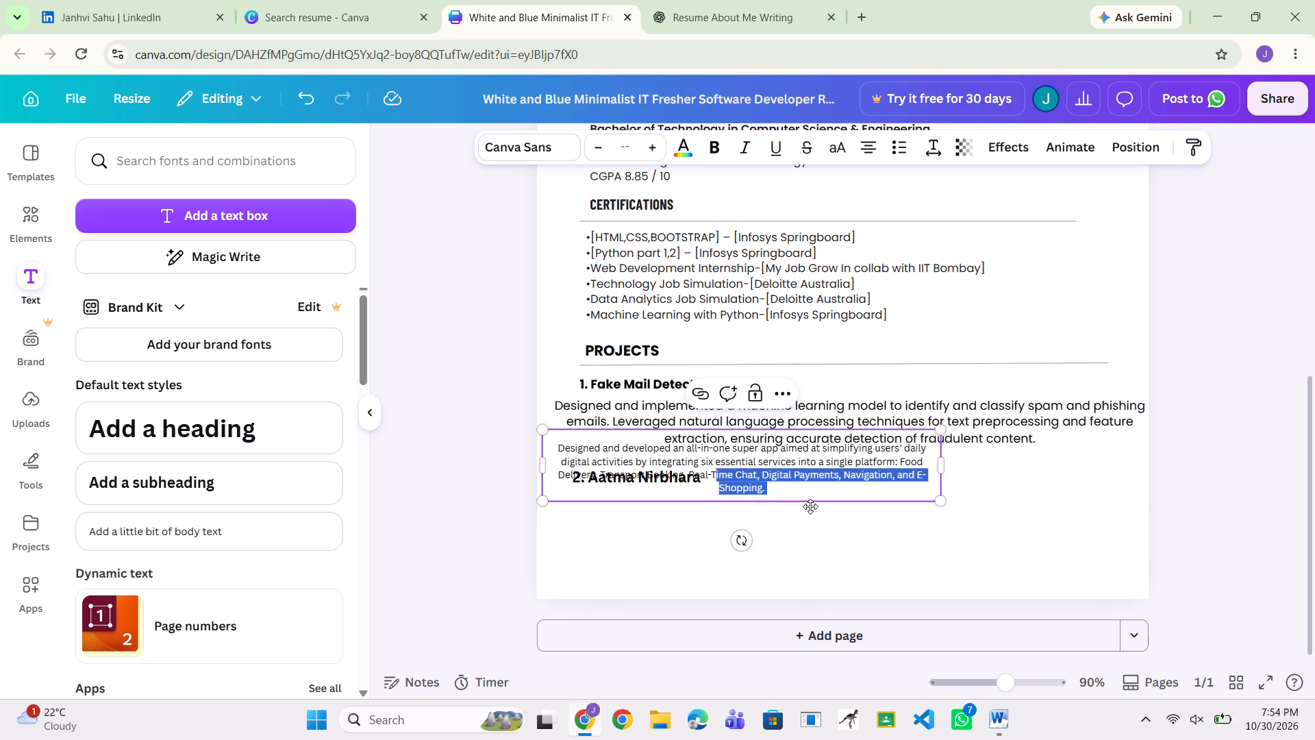
drag(783, 489, 803, 541)
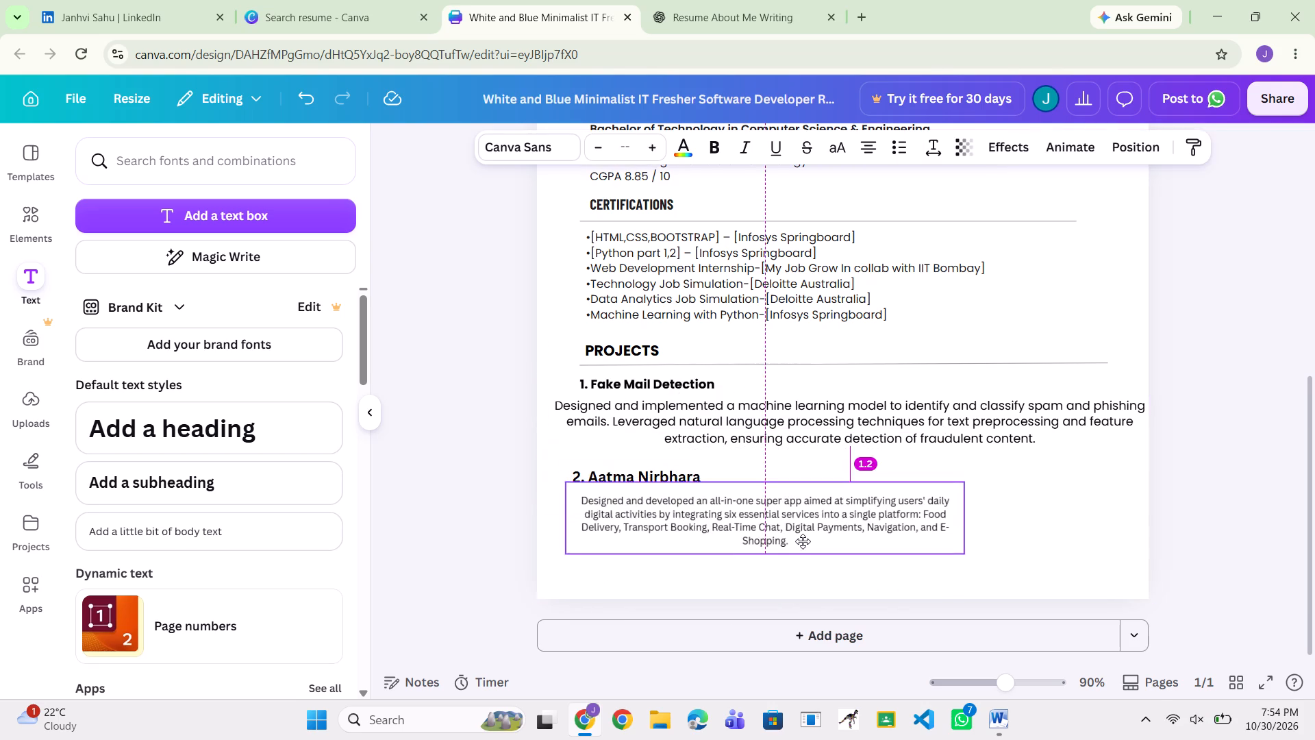
drag(803, 541, 794, 539)
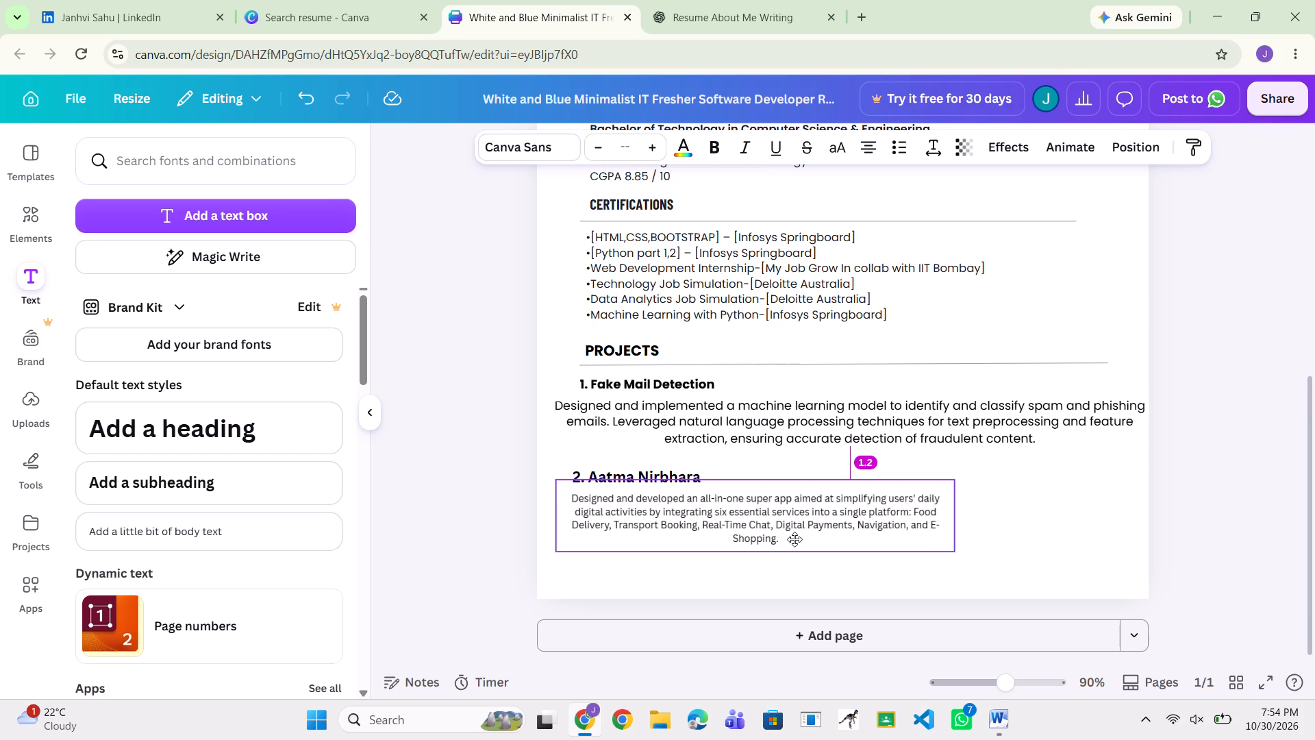
drag(794, 539, 793, 539)
Reduce the Fake Mail Detection paragraph's font size to 10.7.
click(860, 438)
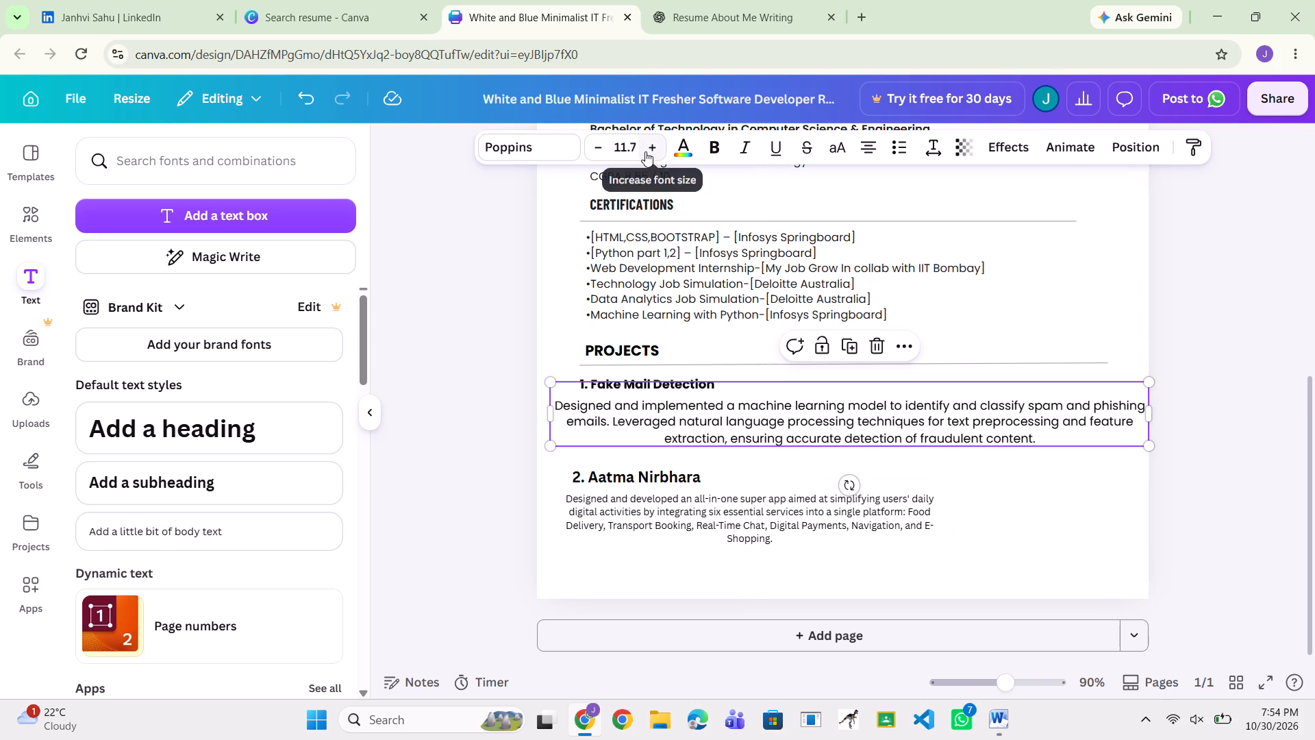
click(592, 147)
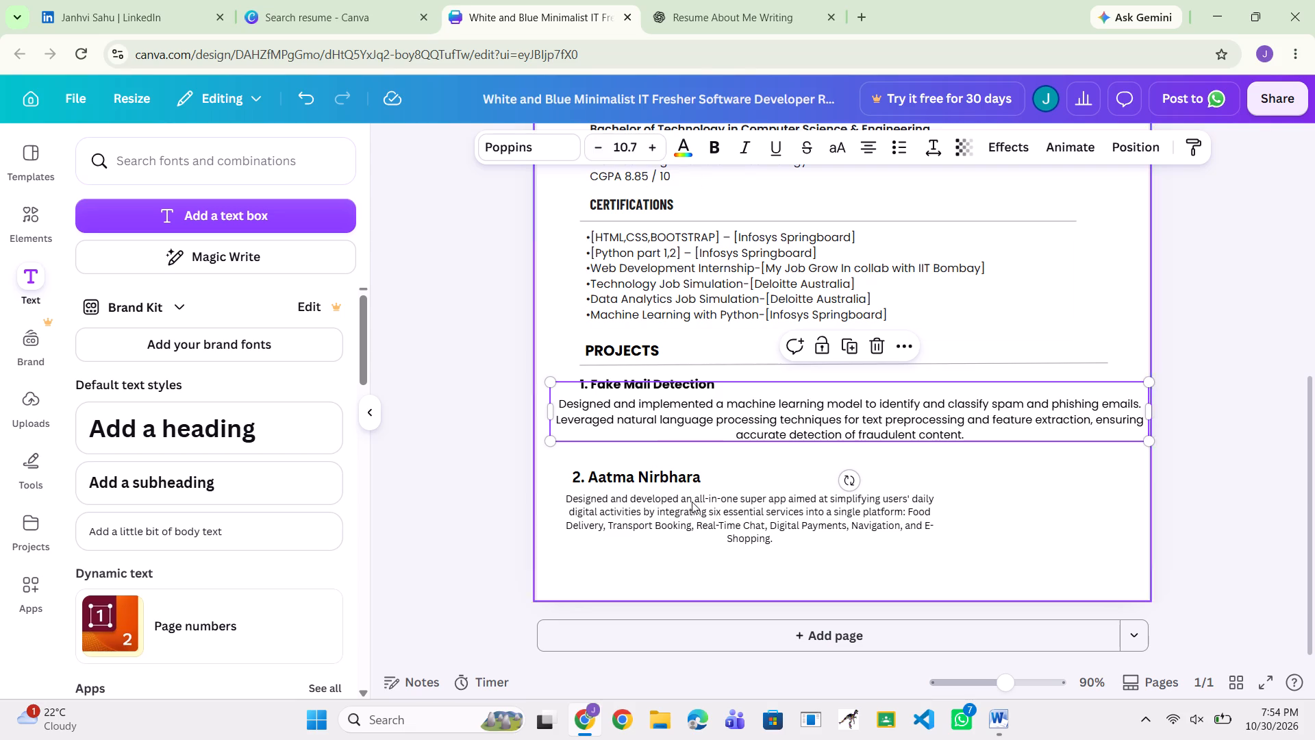
click(694, 449)
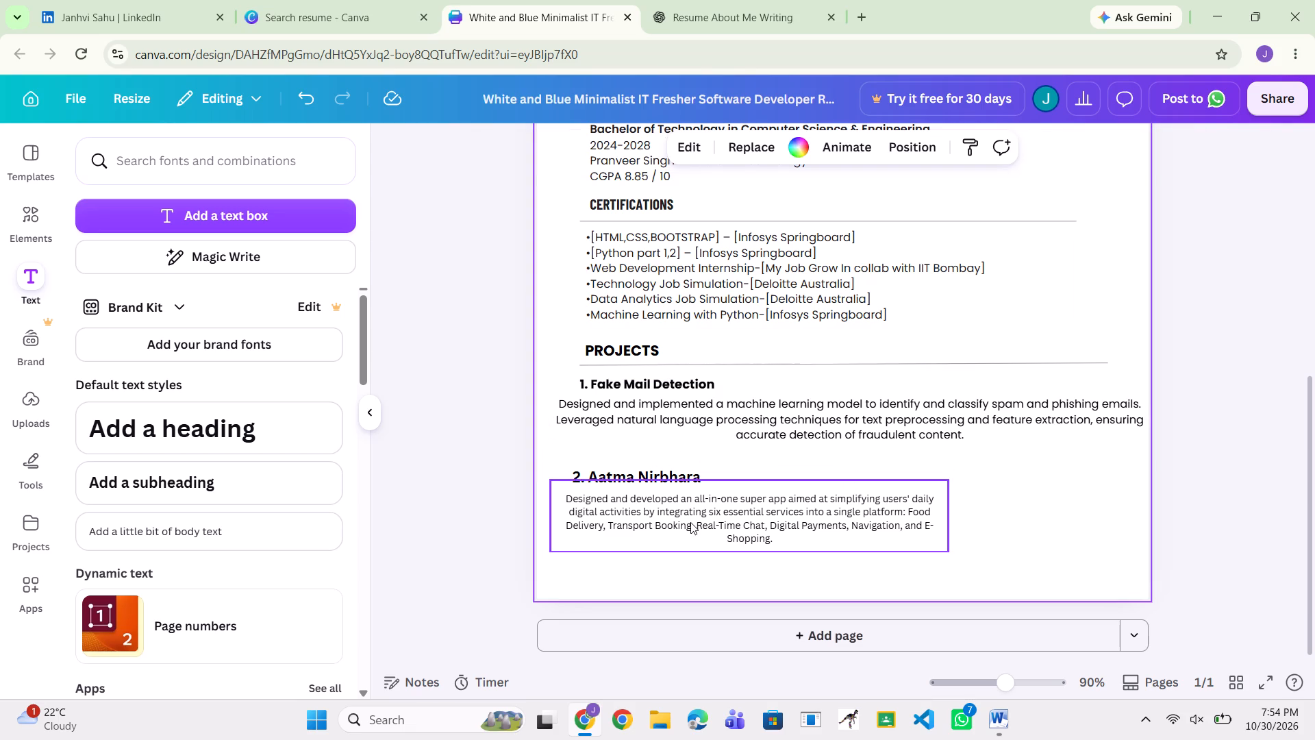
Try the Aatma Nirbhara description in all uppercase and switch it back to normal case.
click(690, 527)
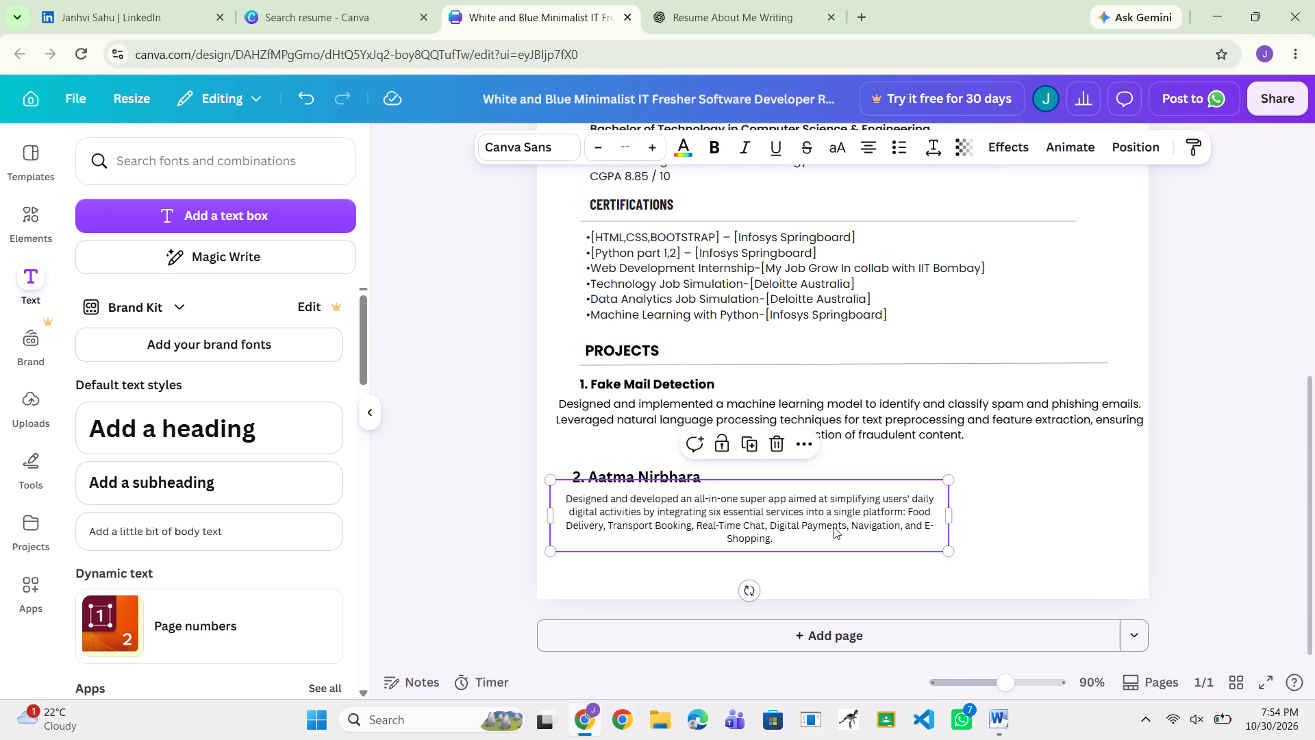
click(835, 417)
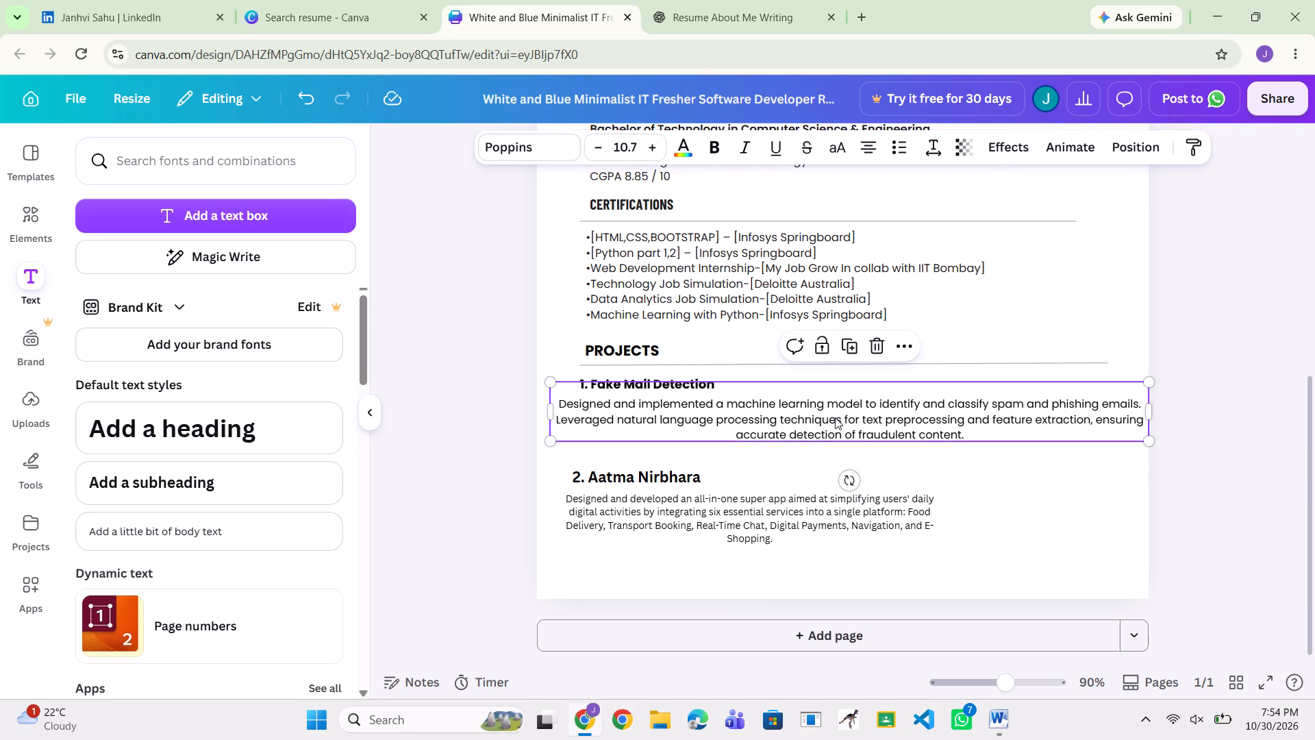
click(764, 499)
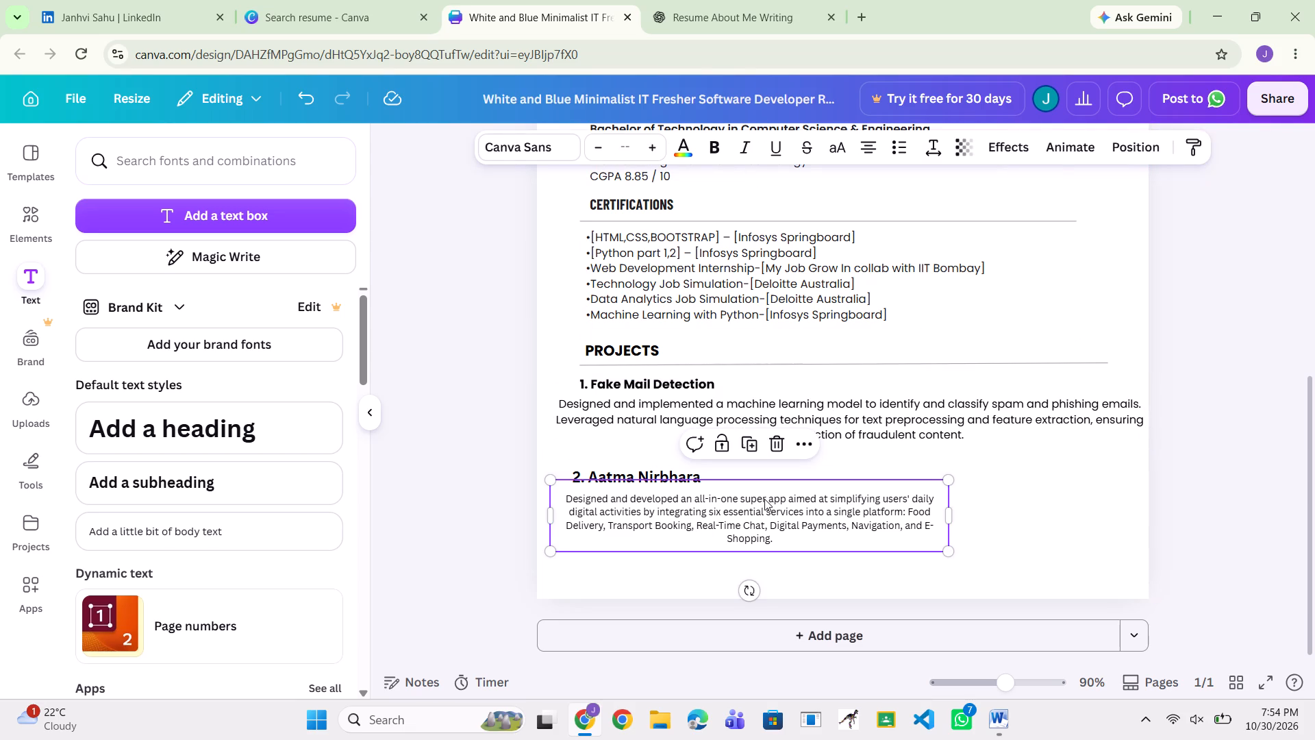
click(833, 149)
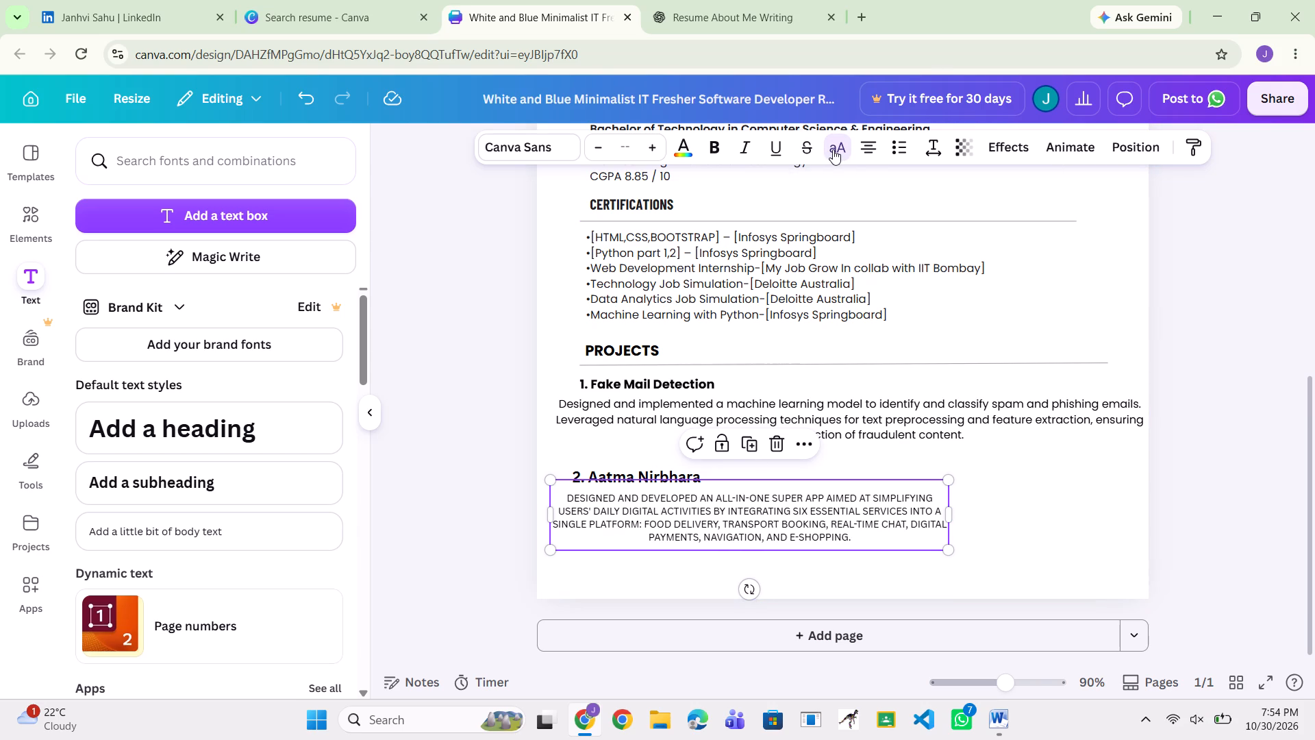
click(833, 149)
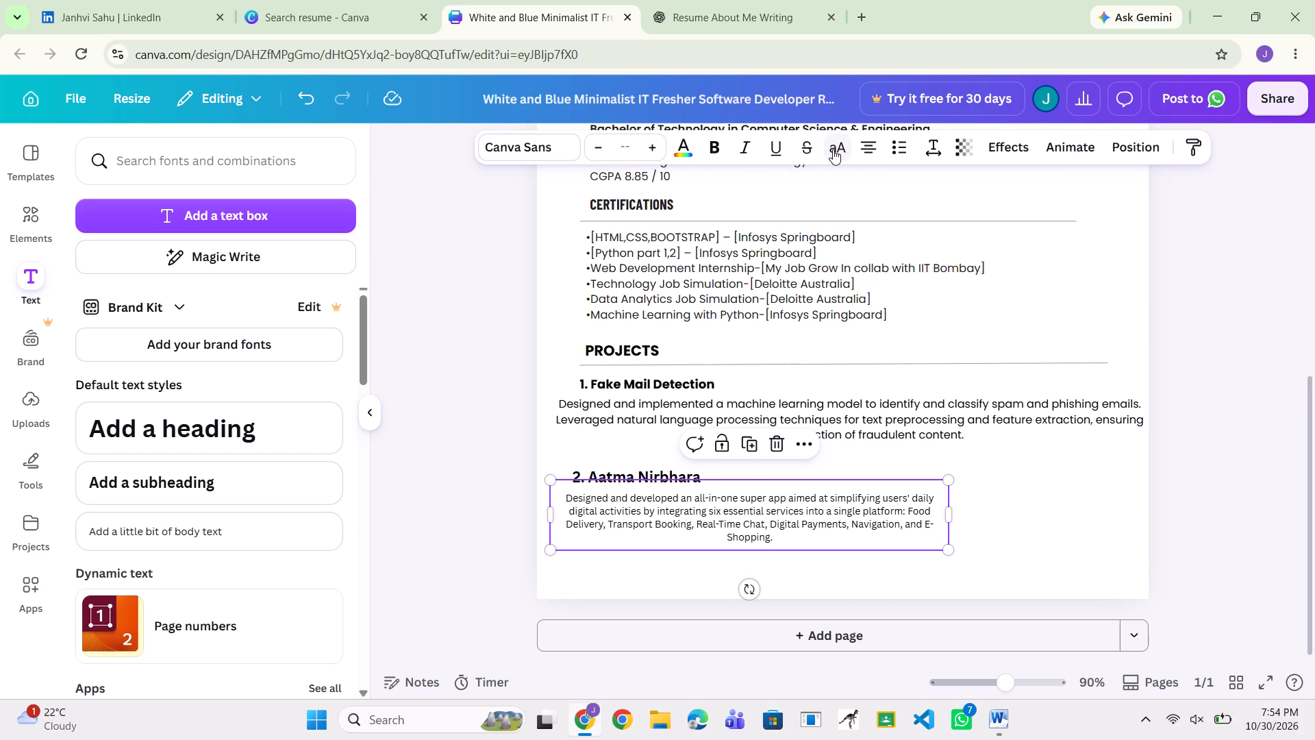
Left-align the text of the Aatma Nirbhara description and the Fake Mail Detection paragraph.
click(757, 264)
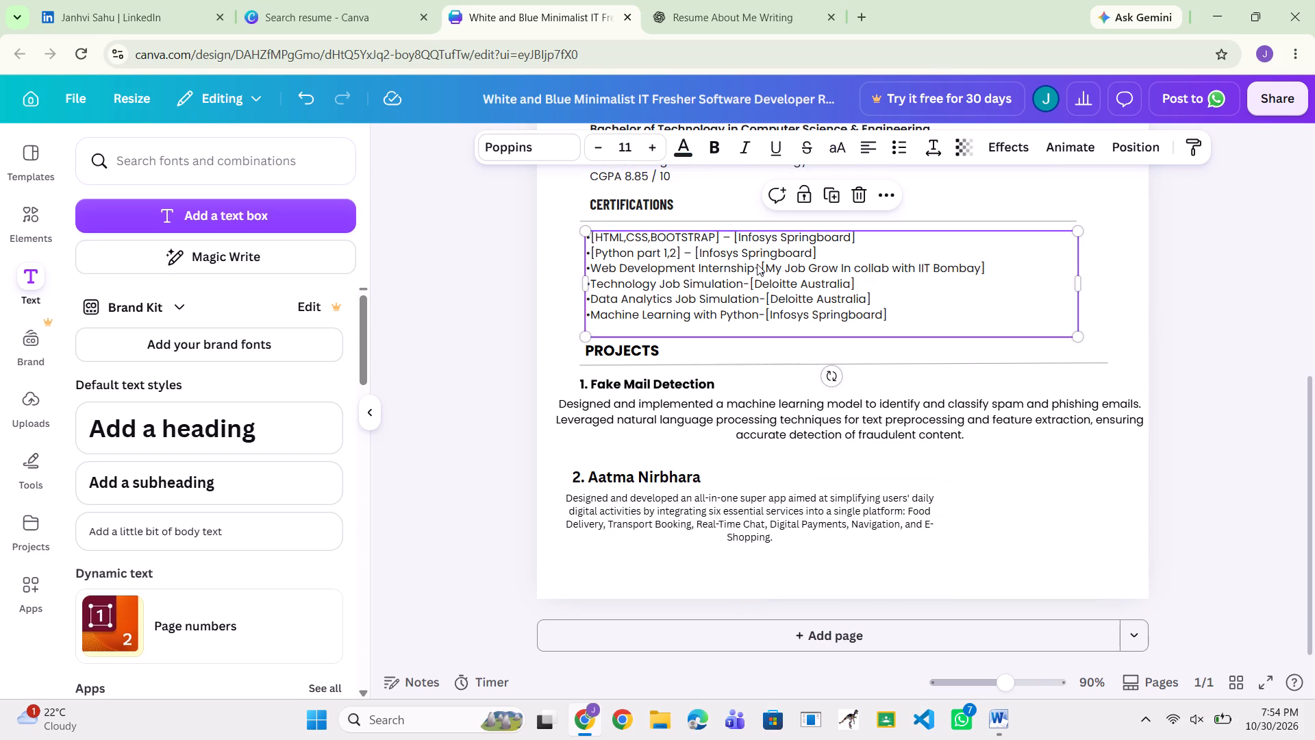
click(784, 482)
click(866, 139)
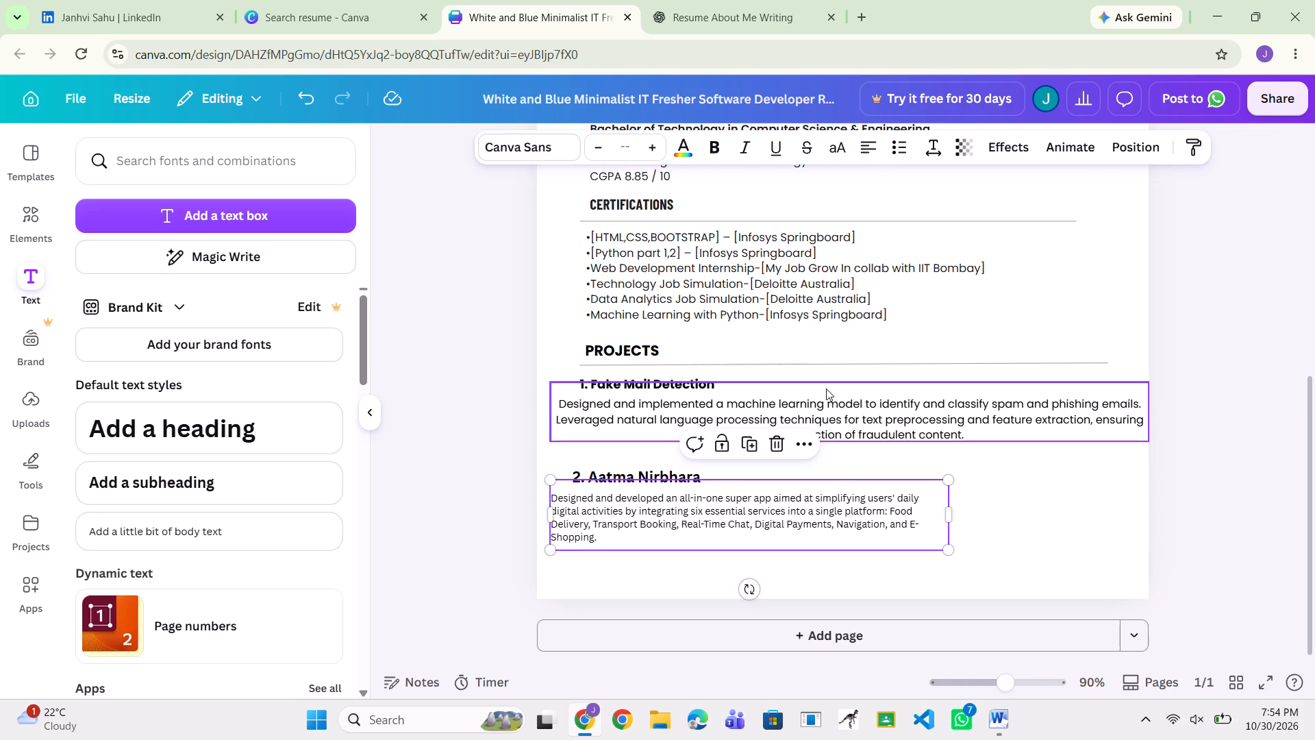
click(826, 388)
click(859, 141)
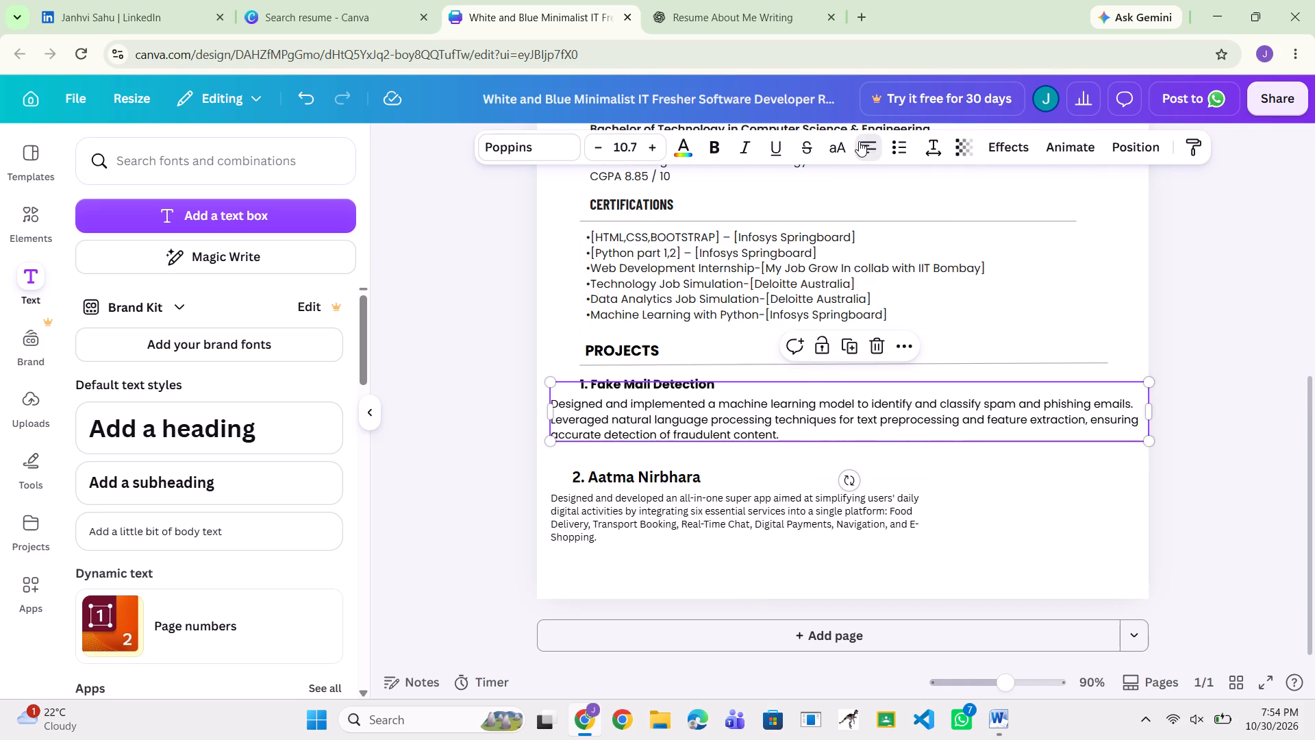
Nudge the Fake Mail Detection paragraph slightly up, closer to its heading.
click(776, 482)
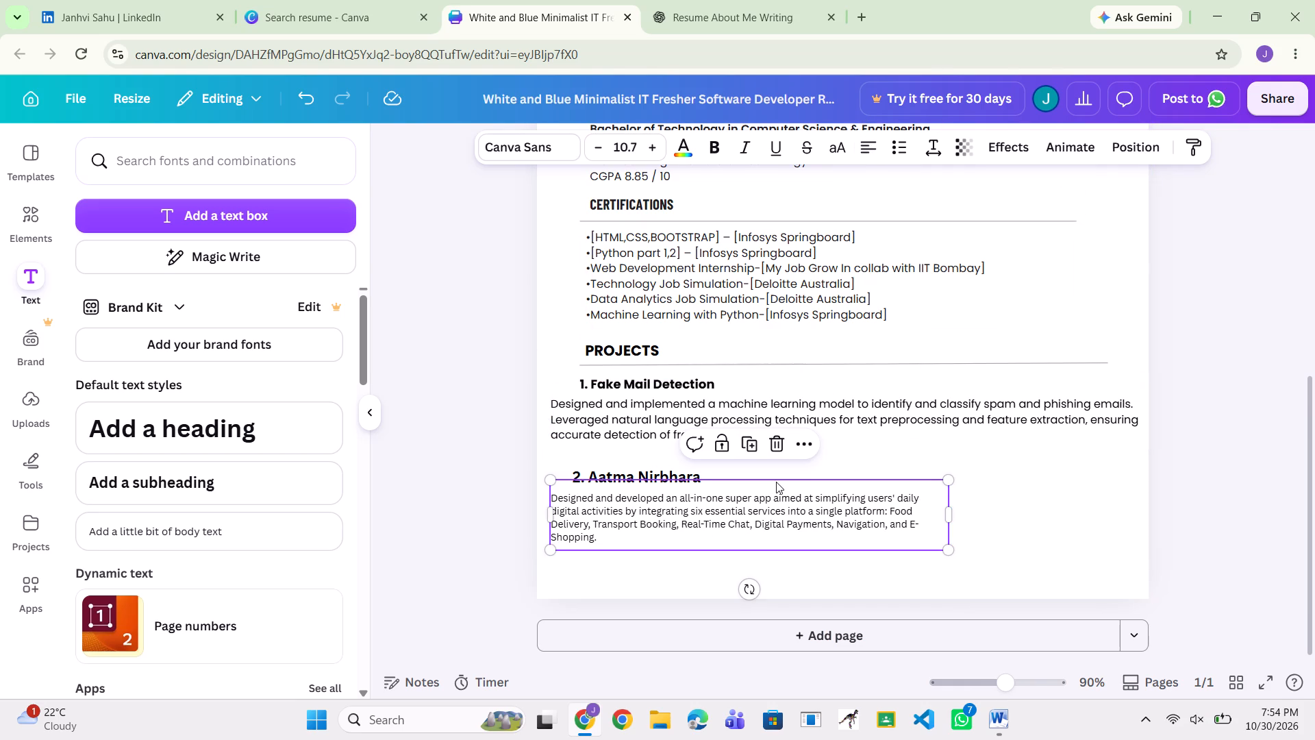
click(721, 408)
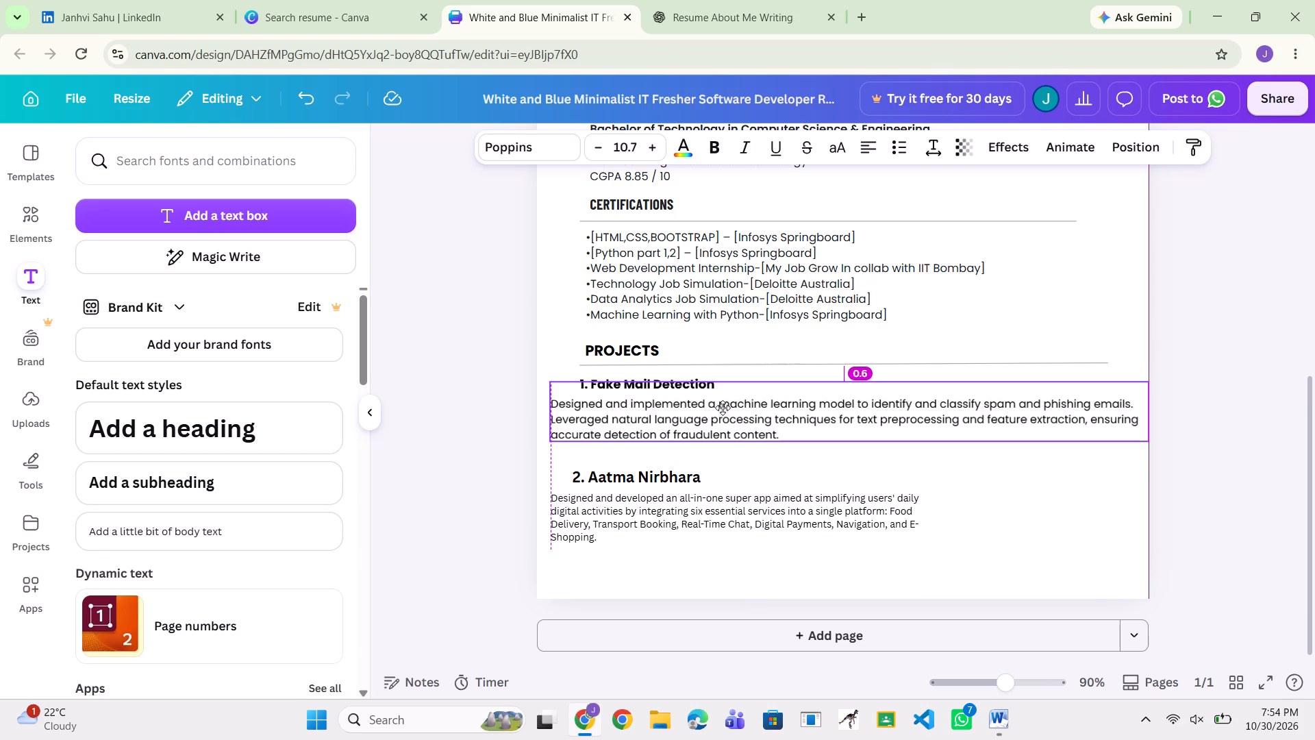
Shift the Aatma Nirbhara description slightly right under its heading and widen its text box almost to the page's right edge.
click(699, 545)
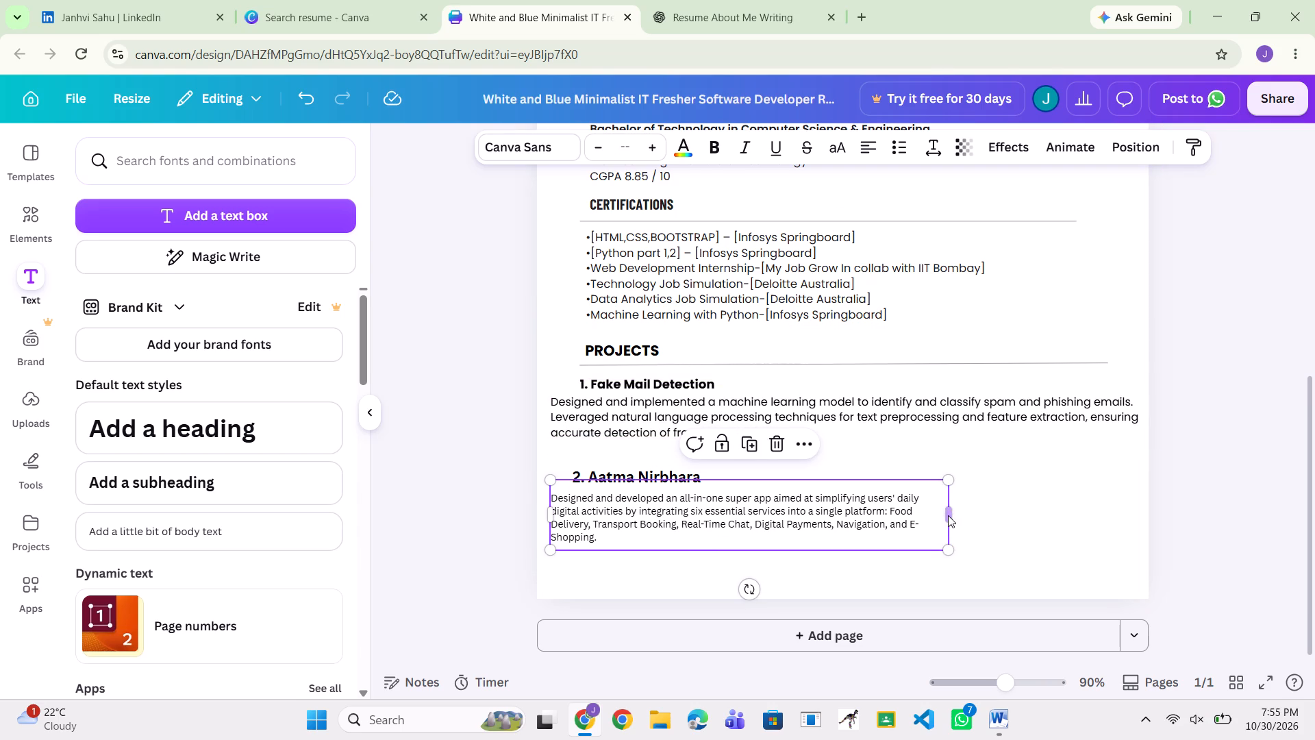
drag(948, 515, 962, 515)
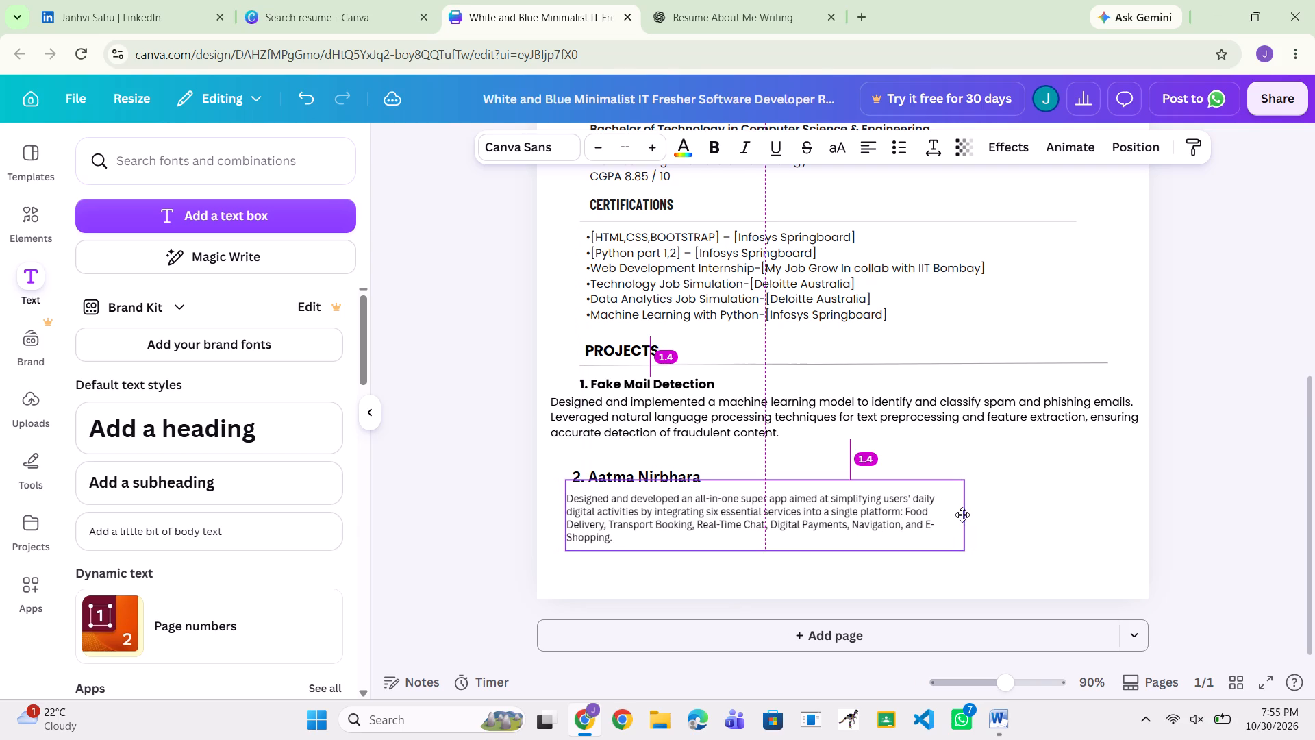
drag(962, 515, 960, 514)
drag(968, 515, 1021, 513)
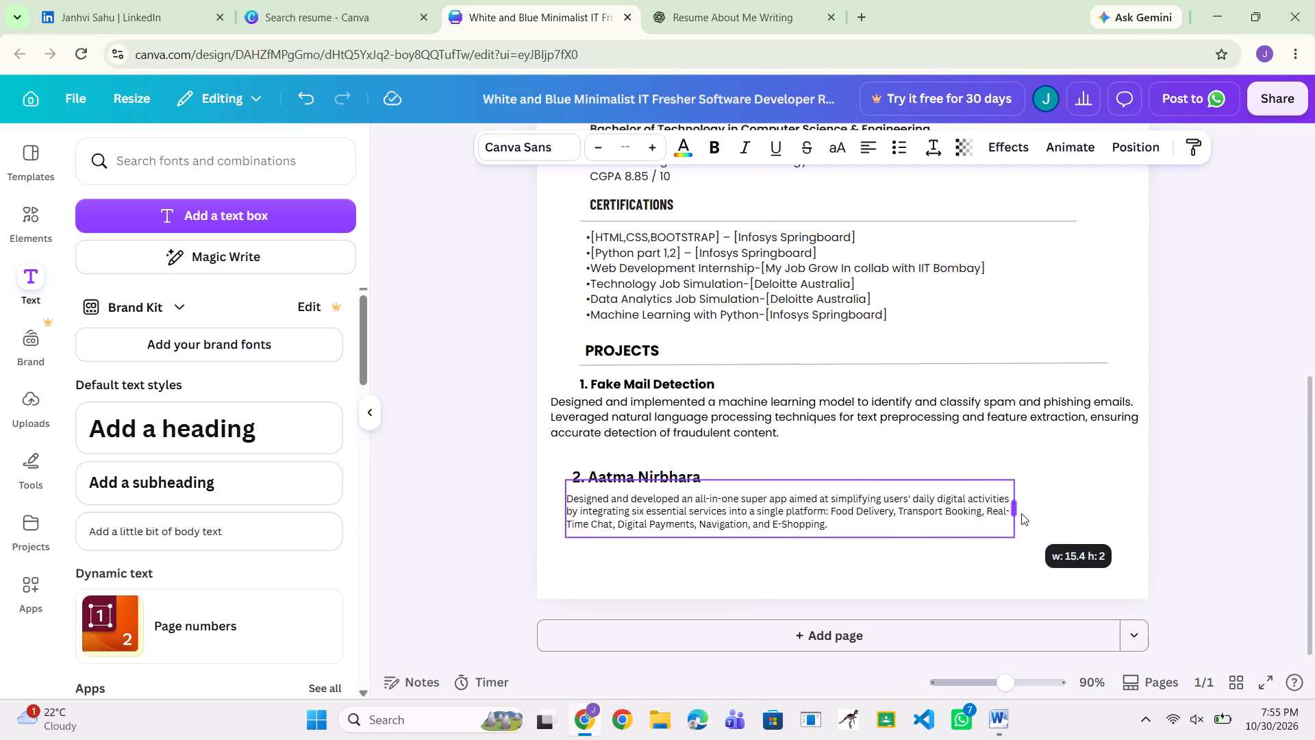
drag(1021, 513, 1127, 534)
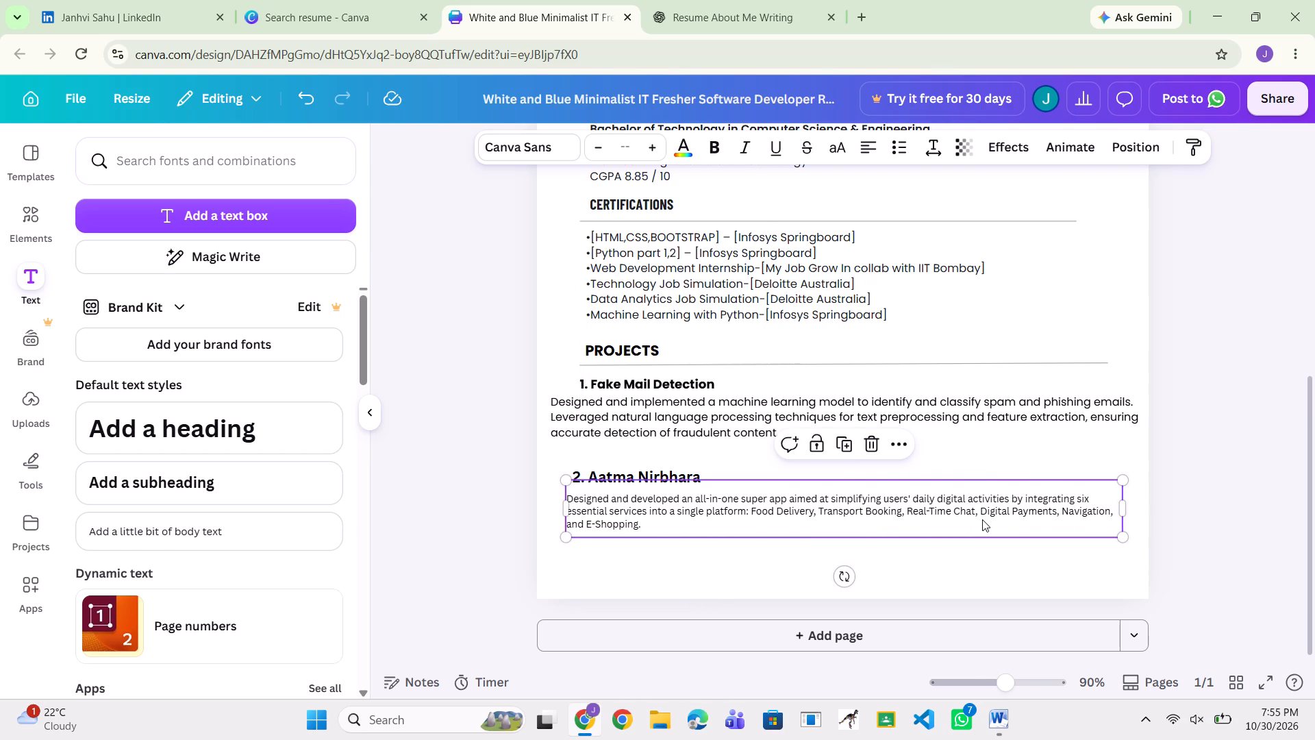
Enlarge the Aatma Nirbhara description's text by one size step and move it slightly up, closer to its heading.
click(655, 145)
click(577, 559)
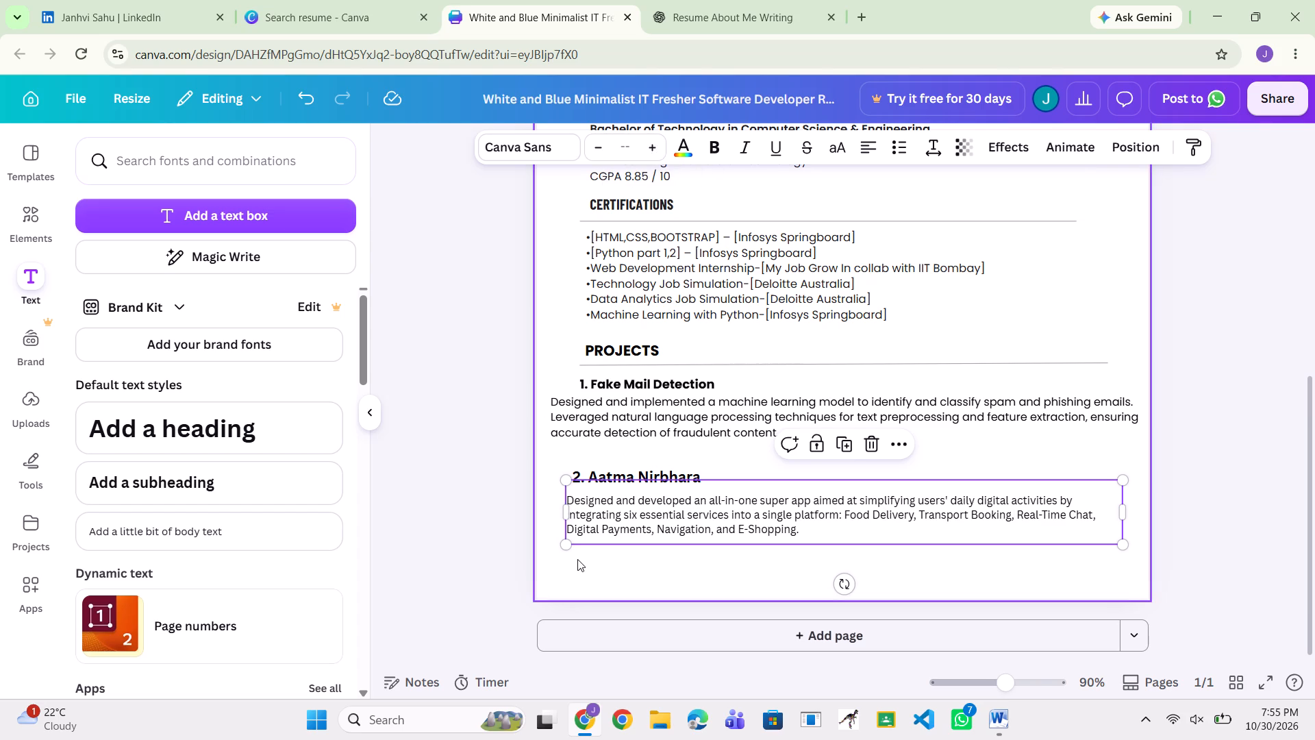
click(573, 510)
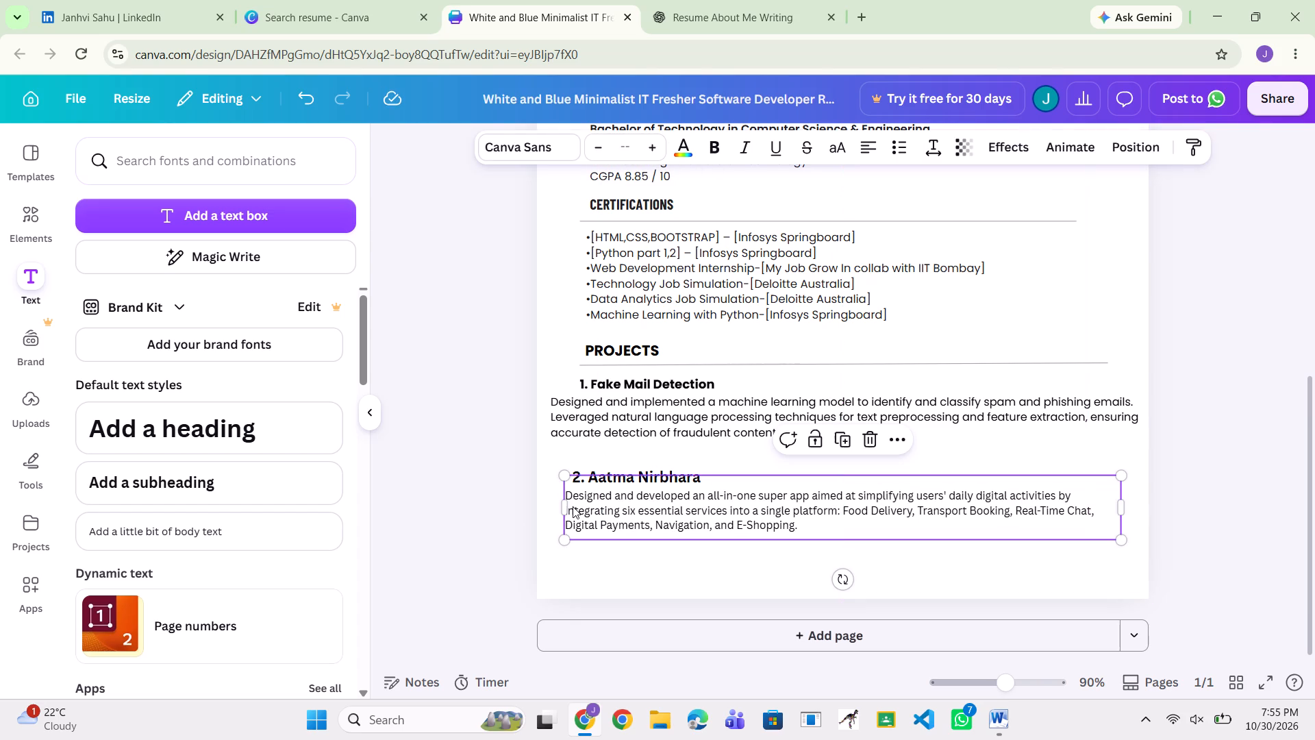
click(572, 564)
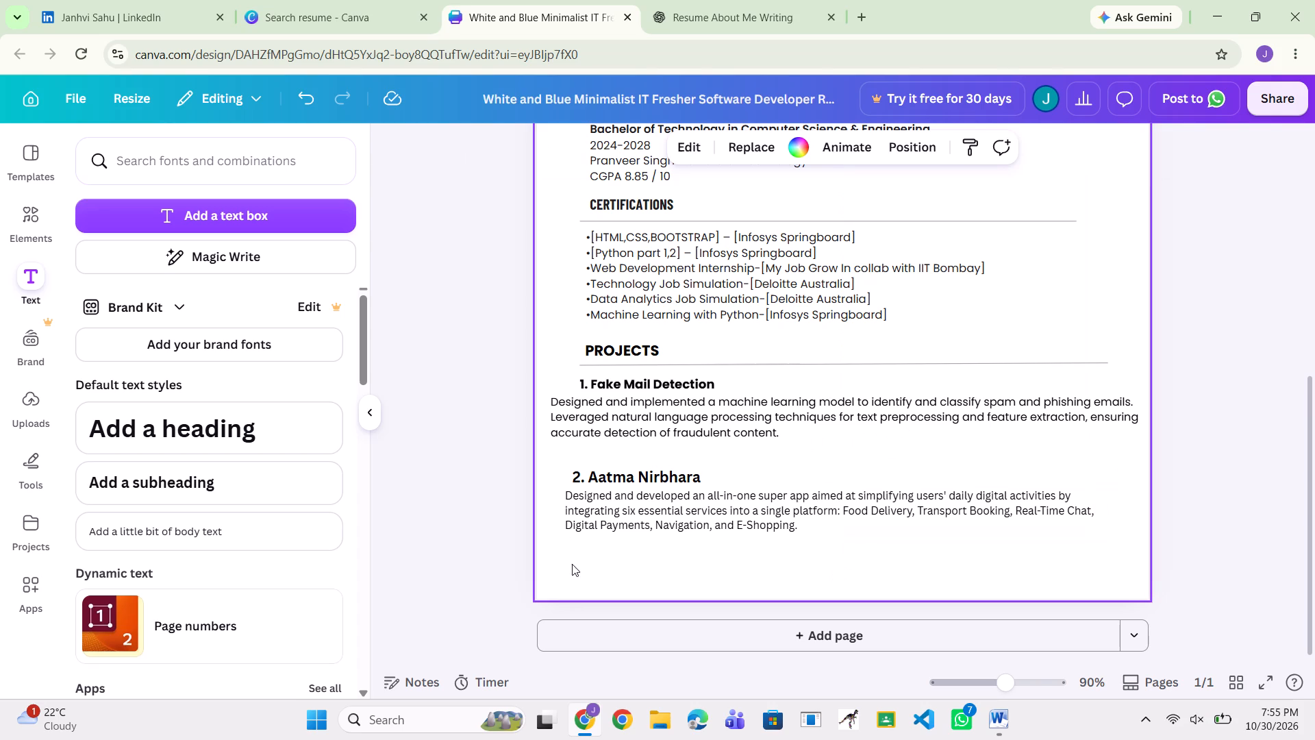
click(662, 527)
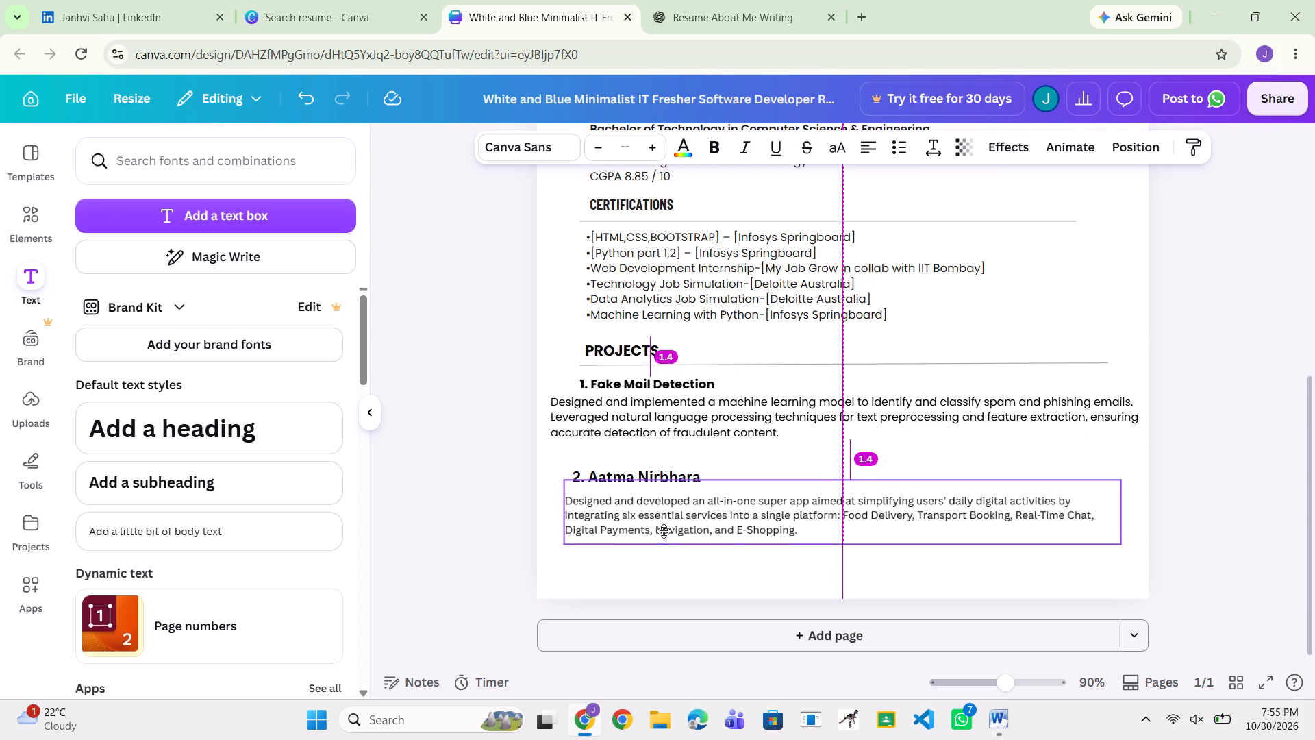
click(671, 572)
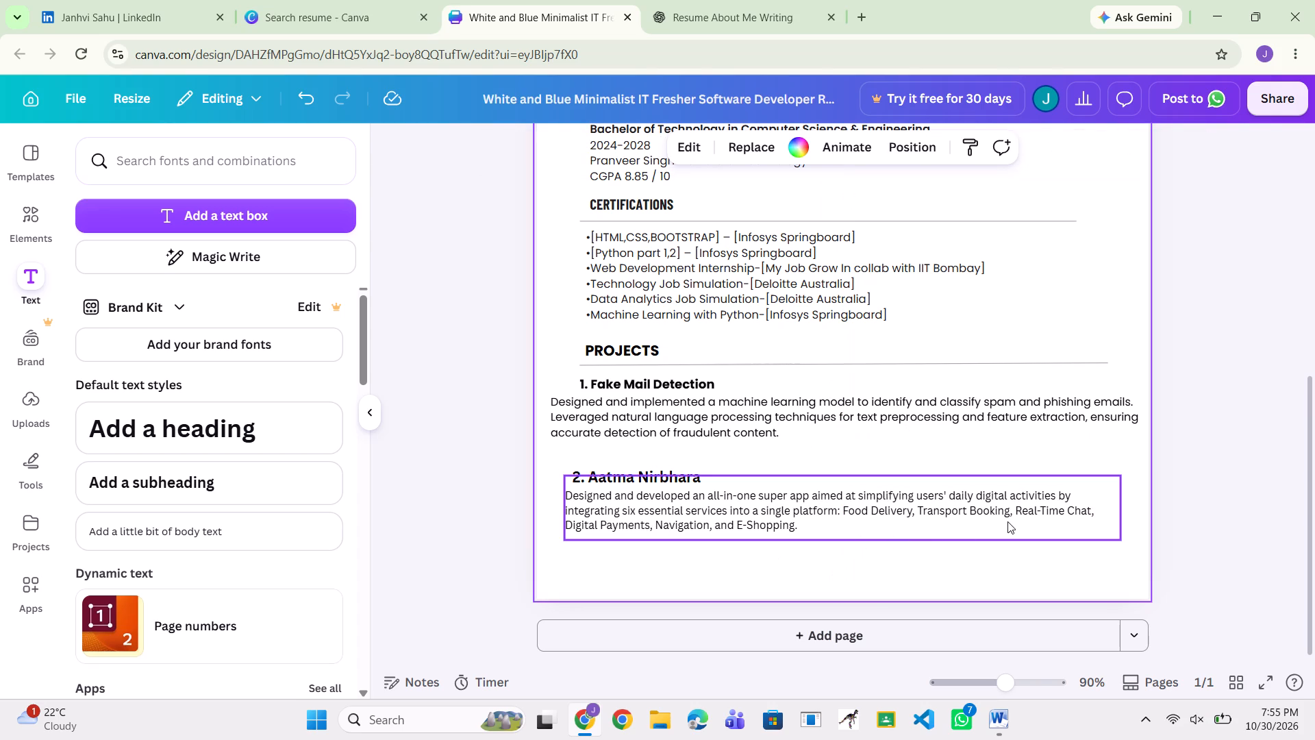
Widen the Aatma Nirbhara description's text box to about 19.4 so it reaches closer to the page's right edge.
click(1121, 539)
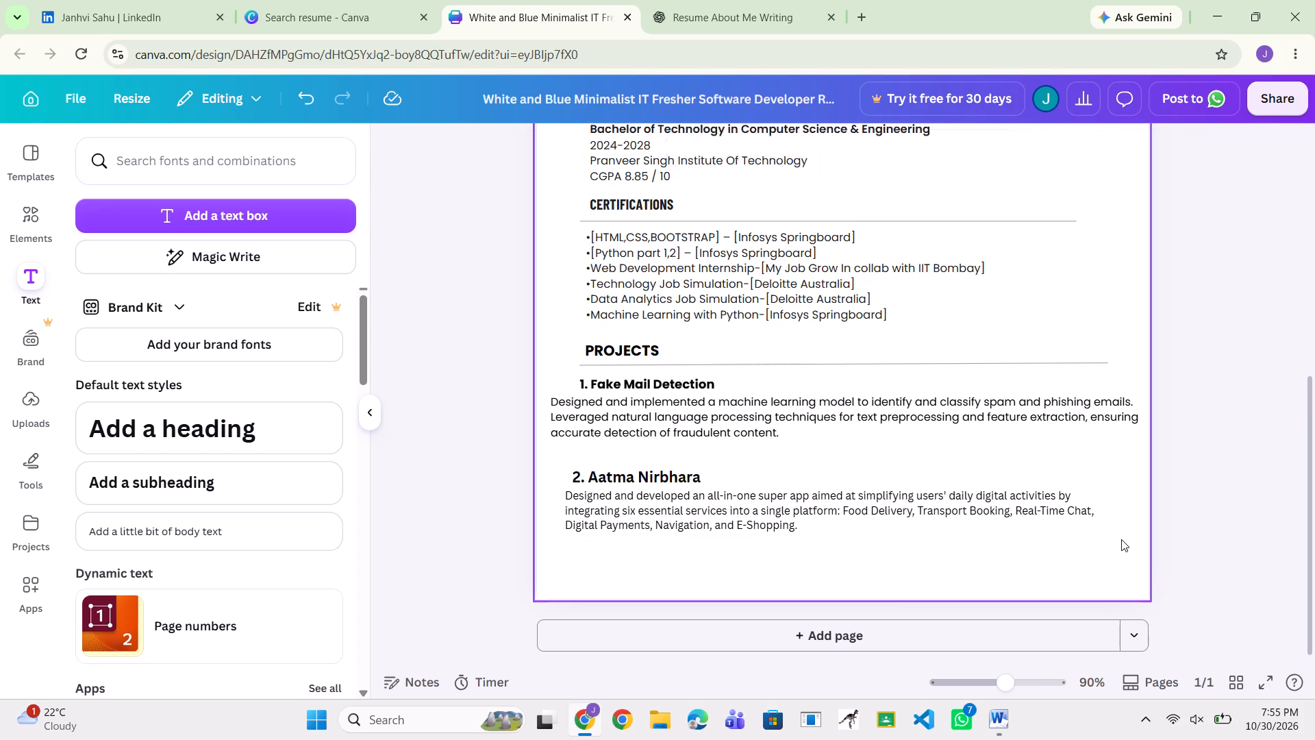
click(1083, 505)
drag(1122, 508, 1130, 518)
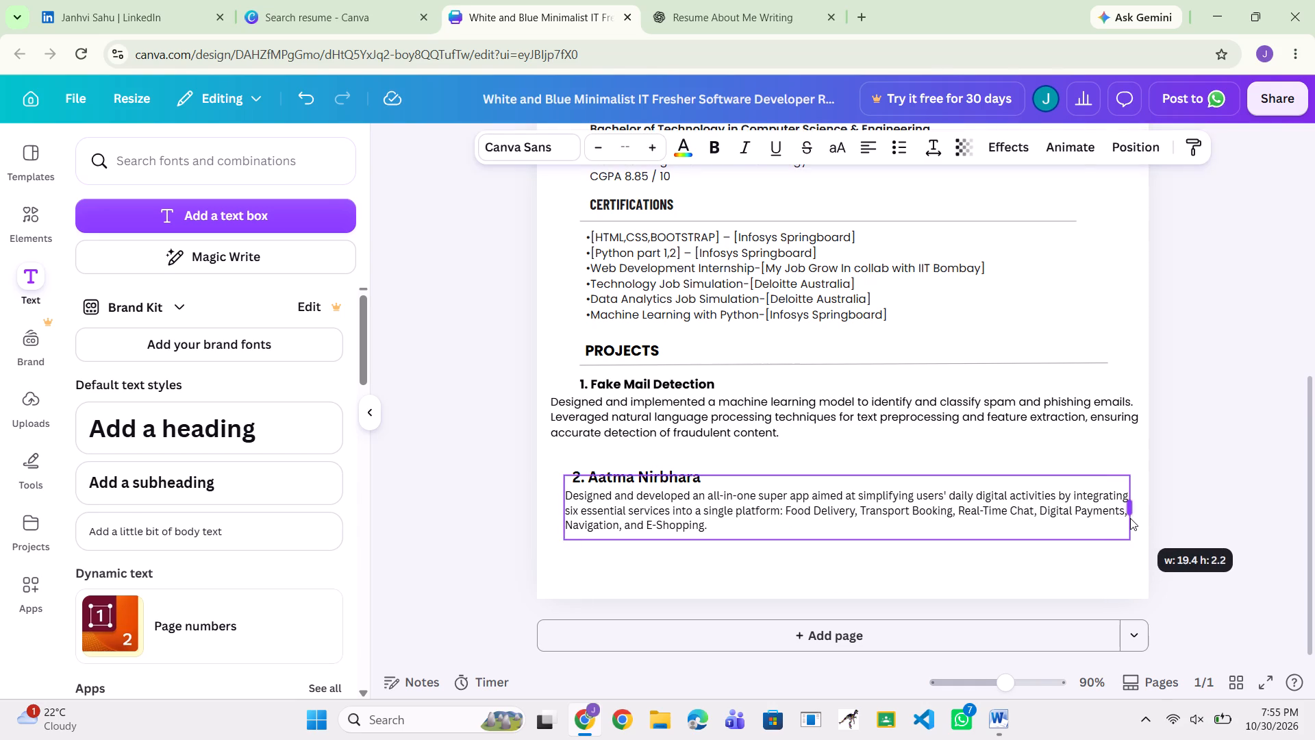
drag(1130, 518, 1130, 517)
click(1027, 558)
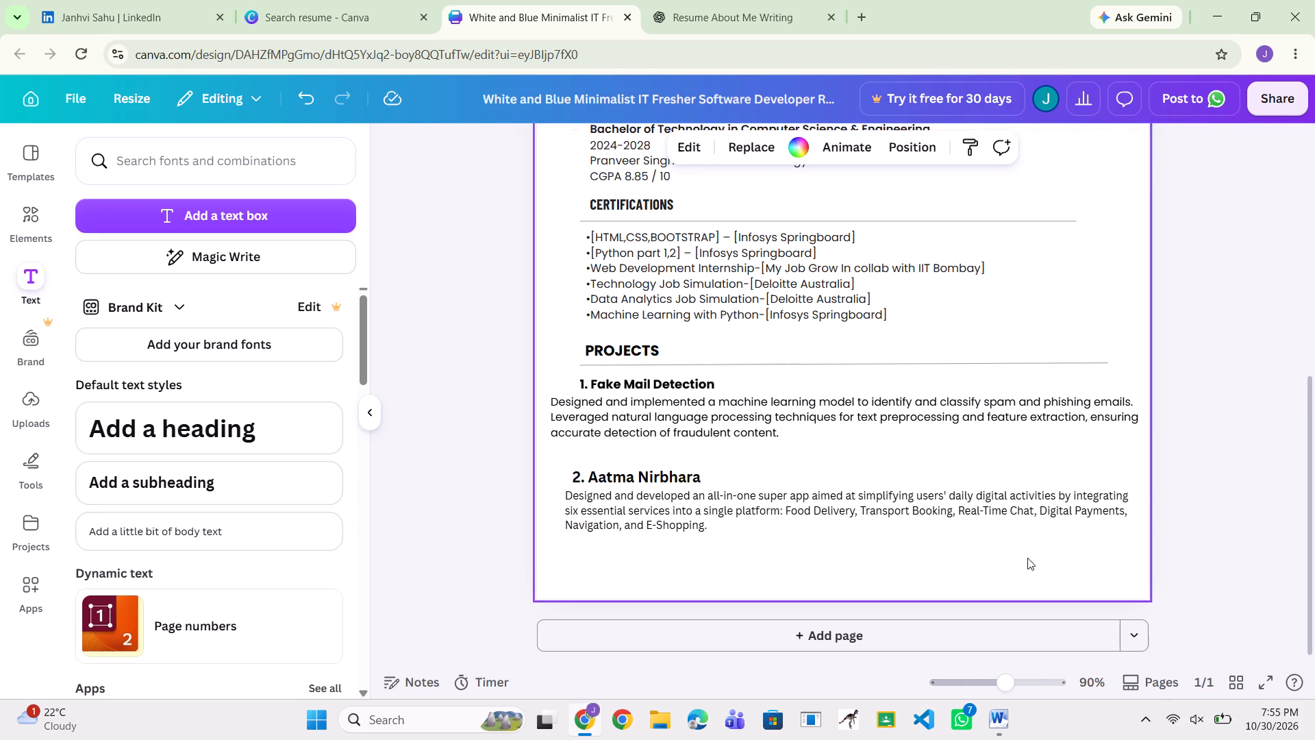
Nudge the Fake Mail Detection paragraph slightly to the right under its heading.
click(921, 397)
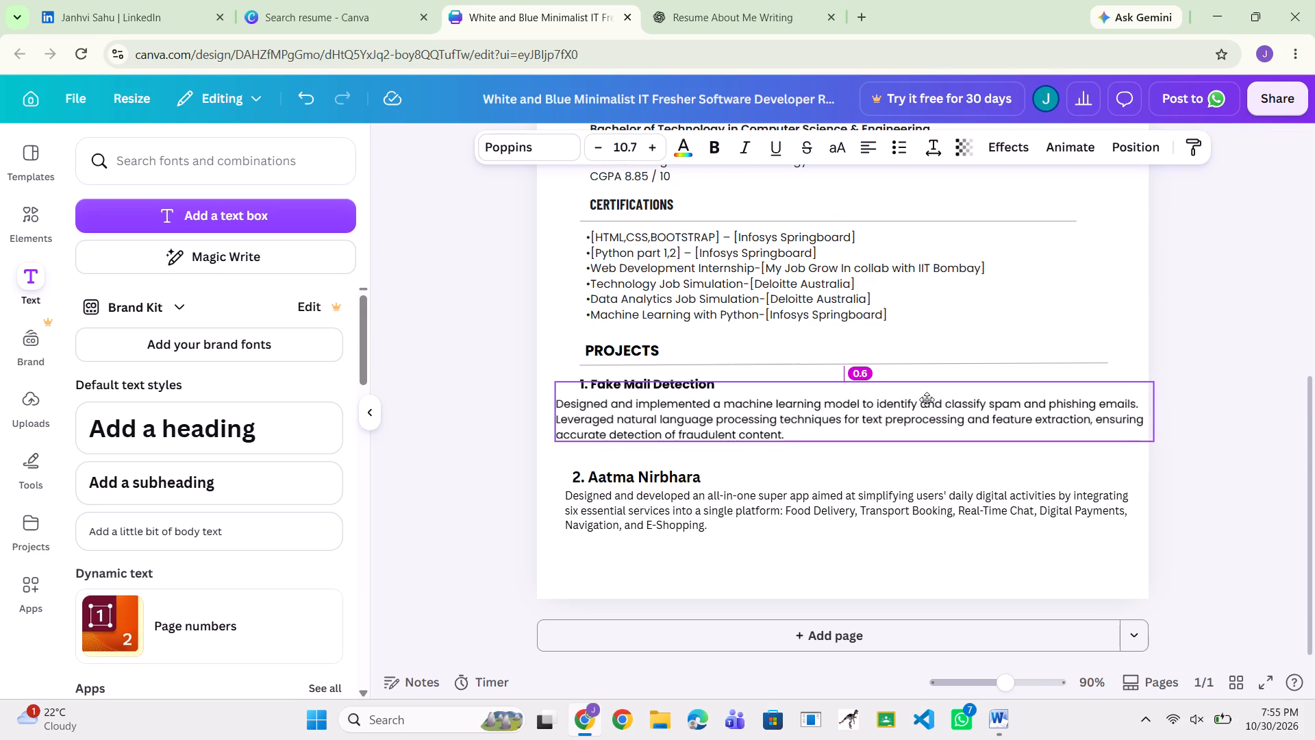
click(852, 552)
click(725, 482)
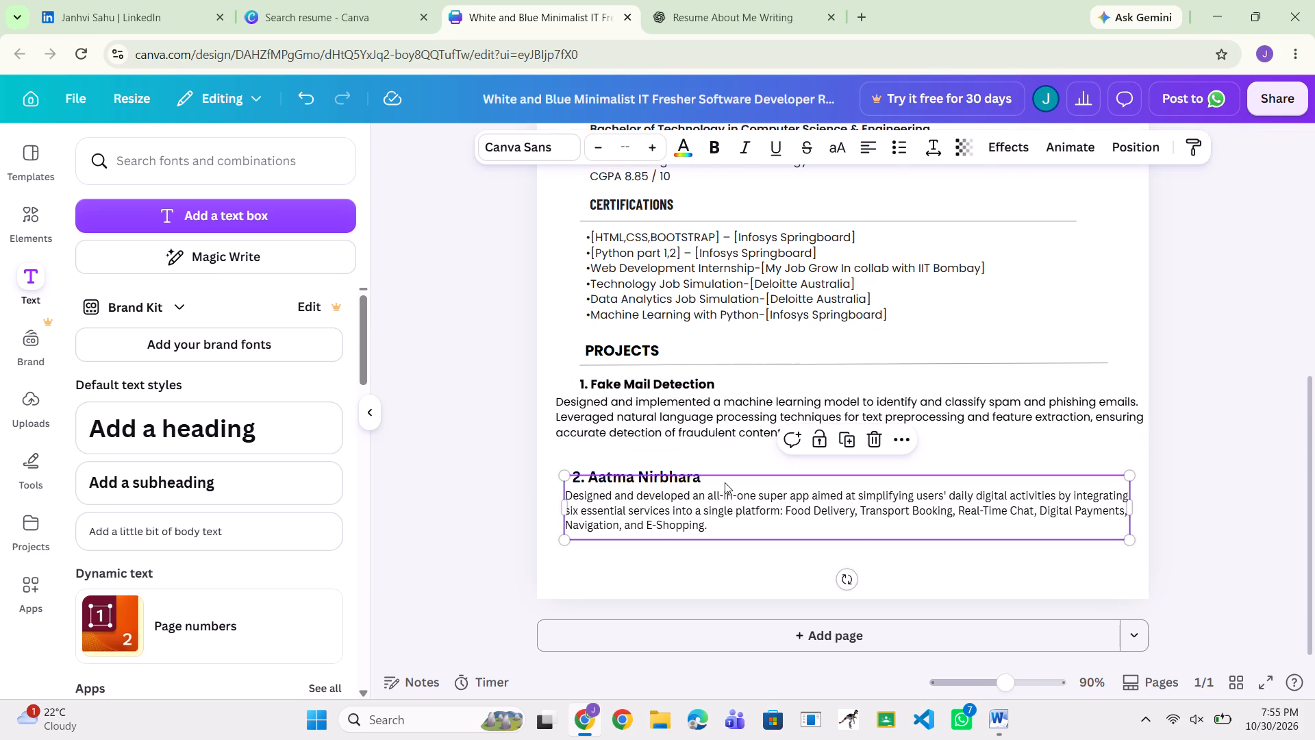
click(714, 453)
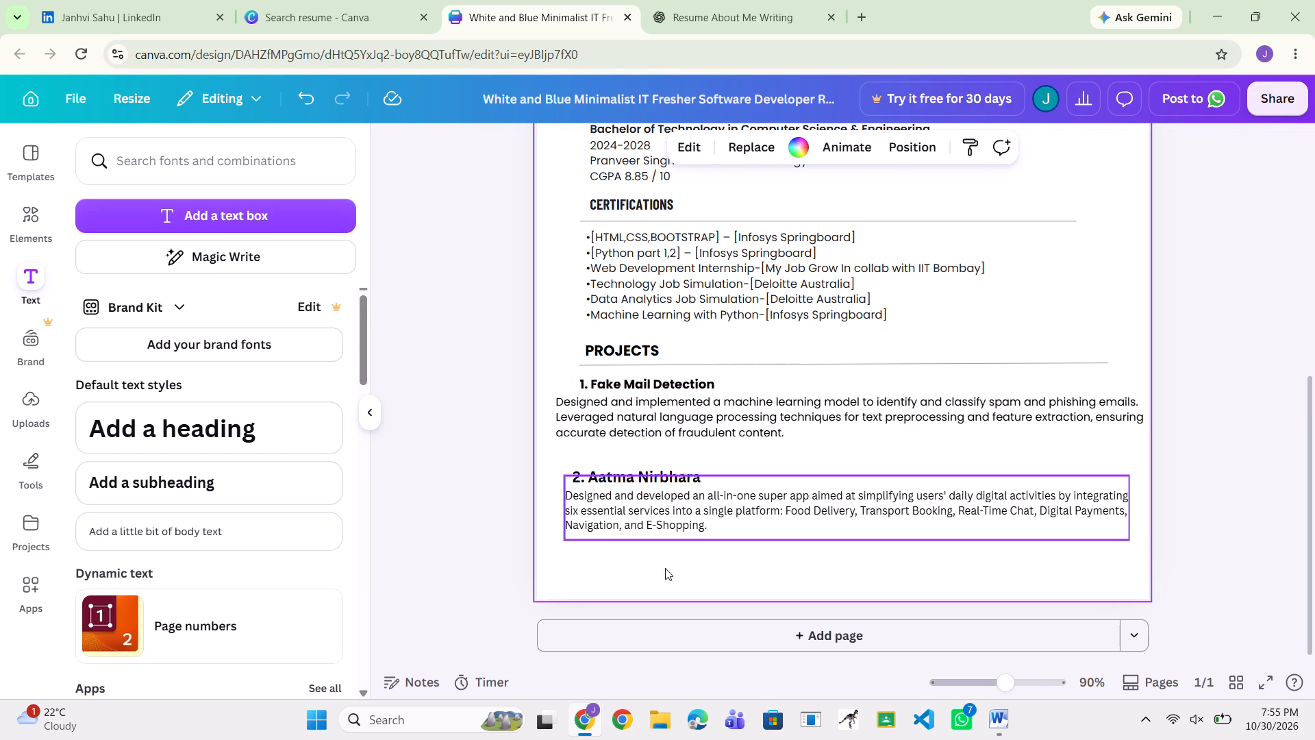
scroll(665, 568, down, 2)
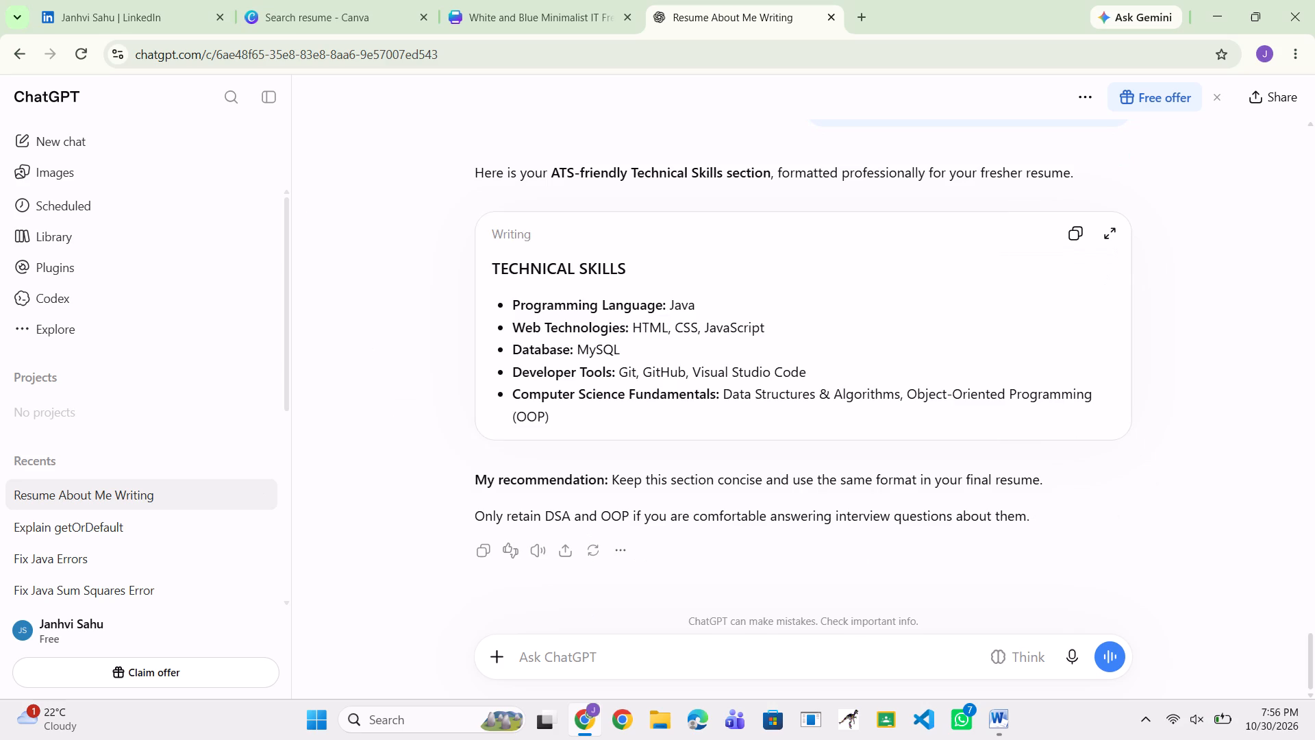
Return to the Canva resume and shift the skills line under AREA OF EXPERTISE slightly right.
click(426, 0)
click(545, 0)
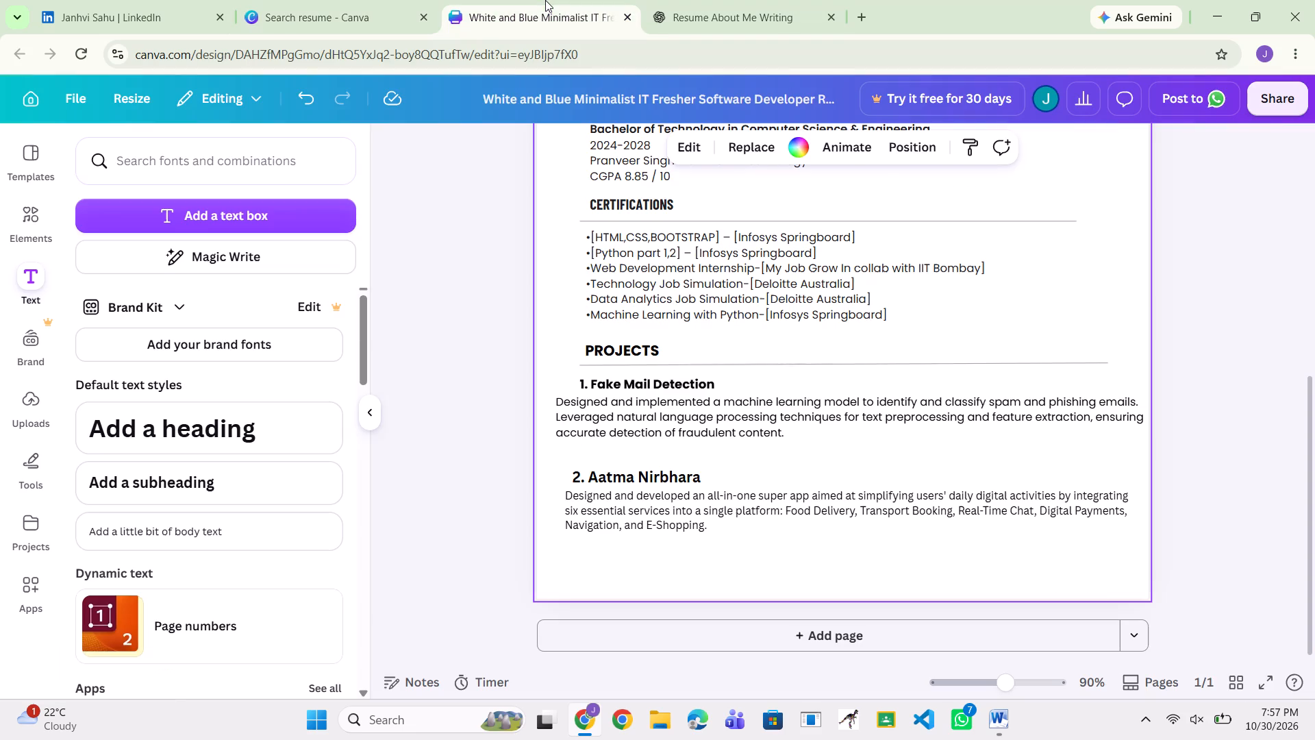
scroll(786, 325, up, 2)
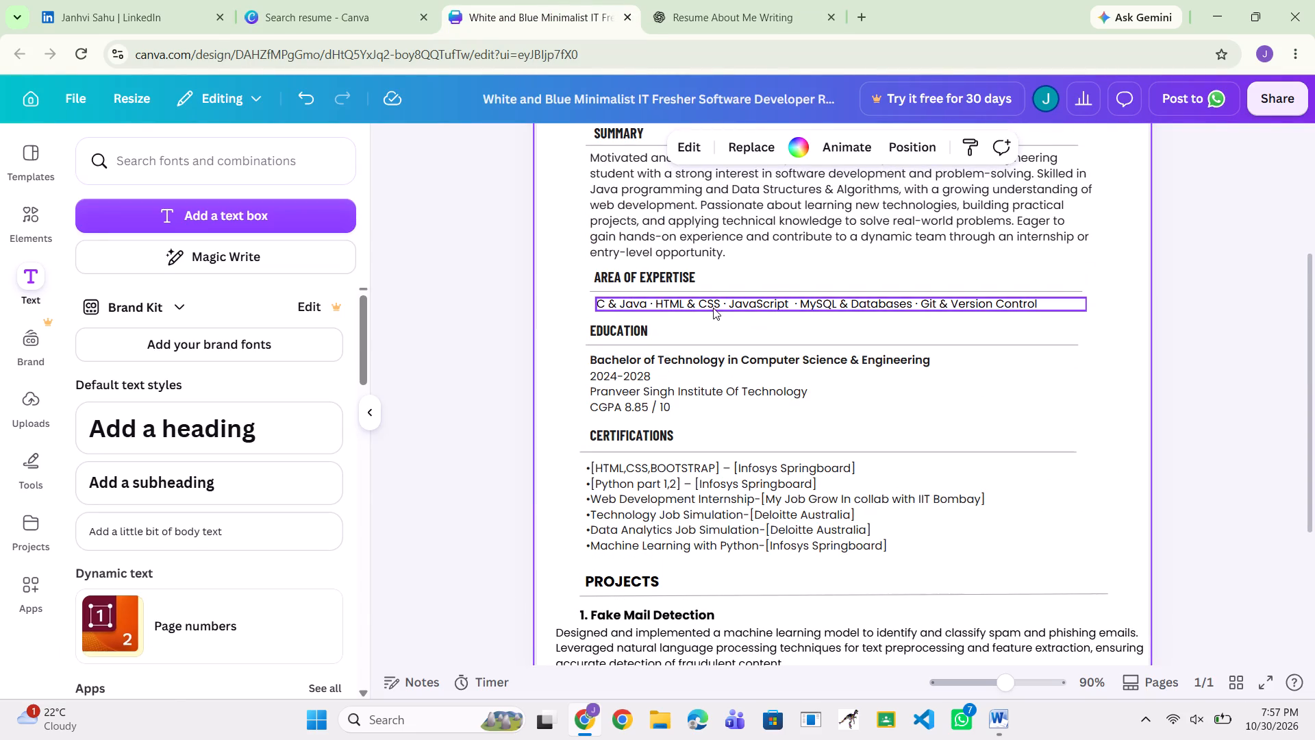
click(647, 299)
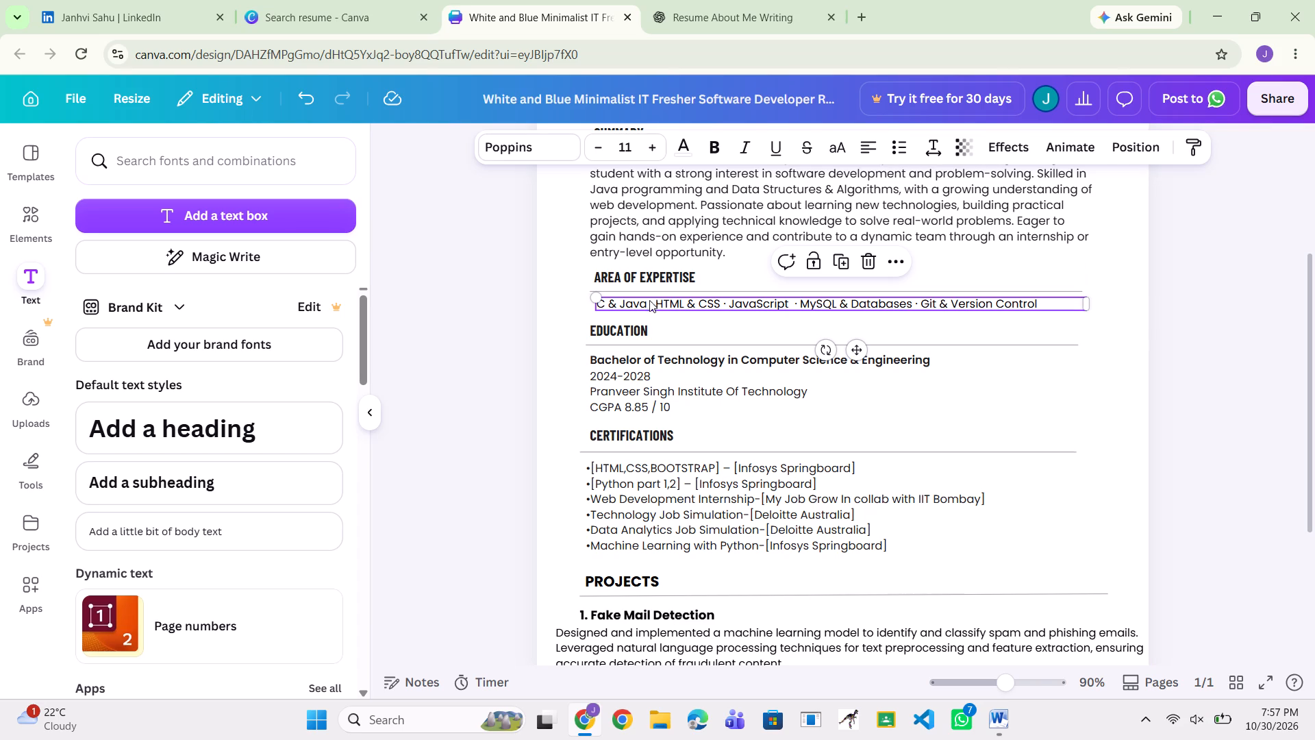
key(Right)
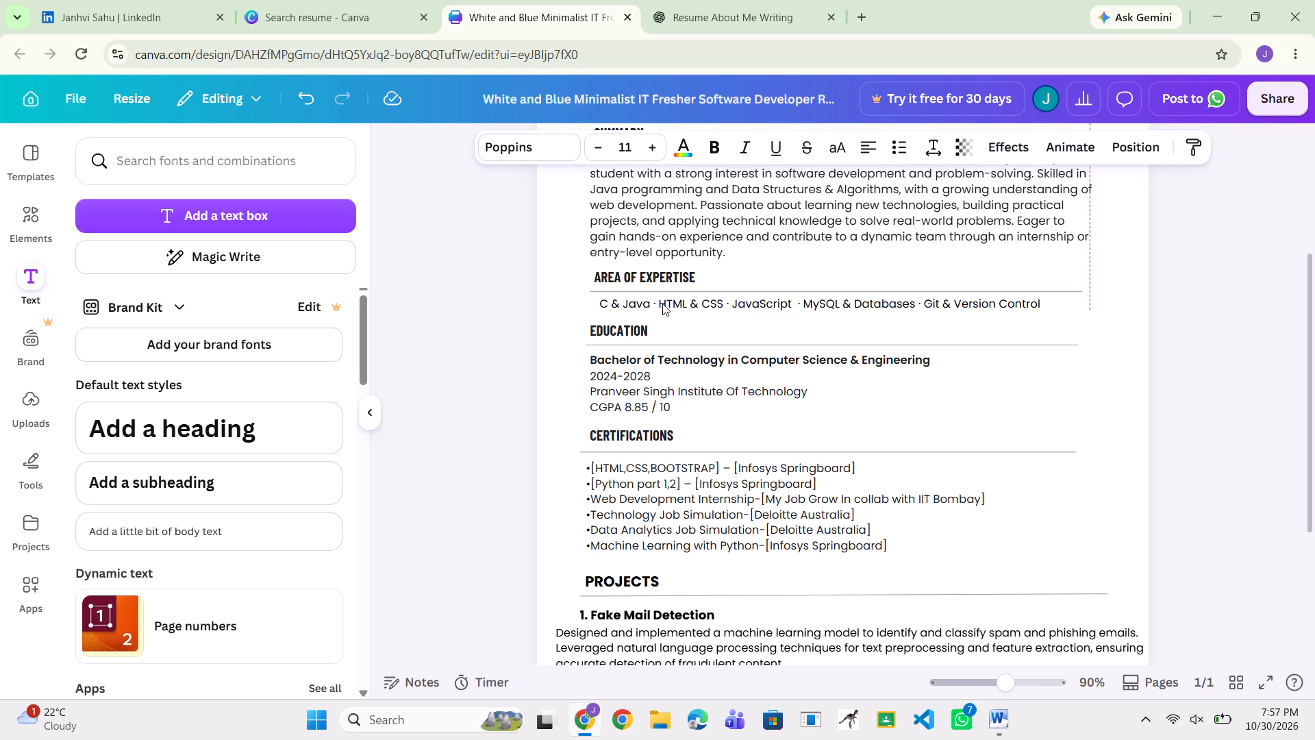
click(566, 319)
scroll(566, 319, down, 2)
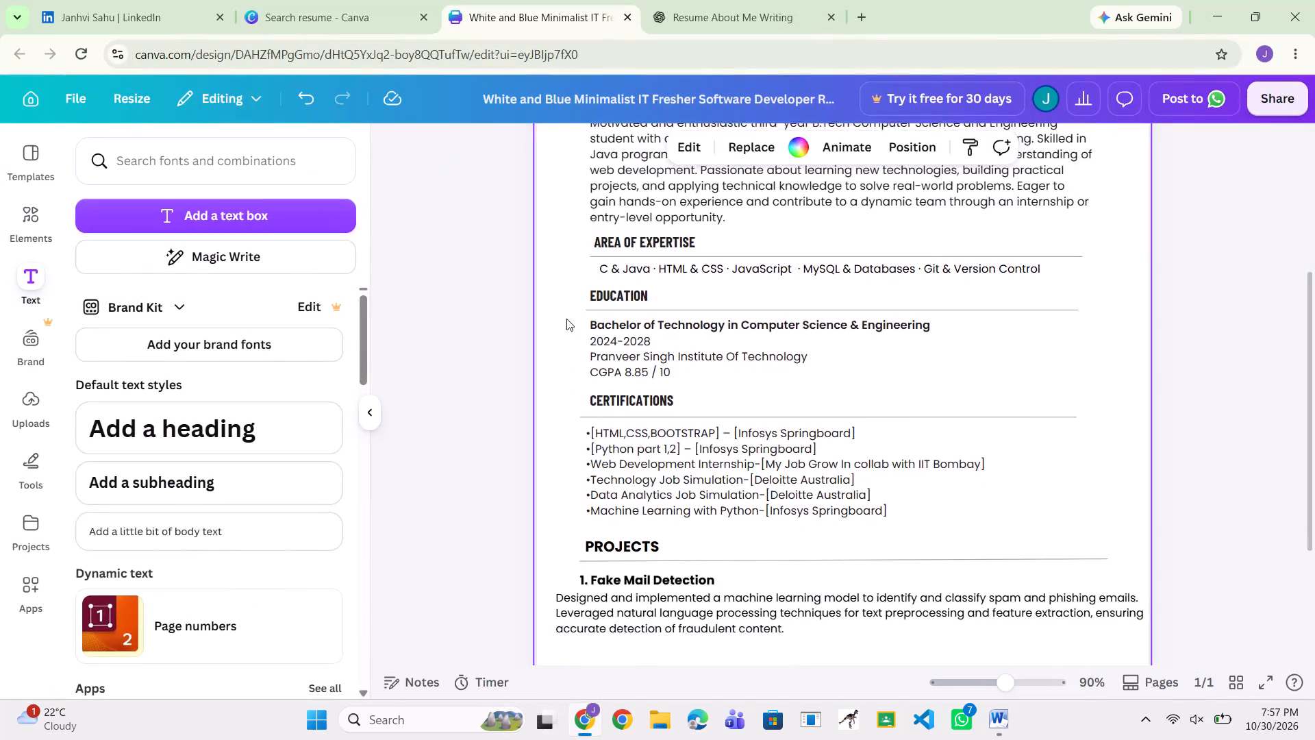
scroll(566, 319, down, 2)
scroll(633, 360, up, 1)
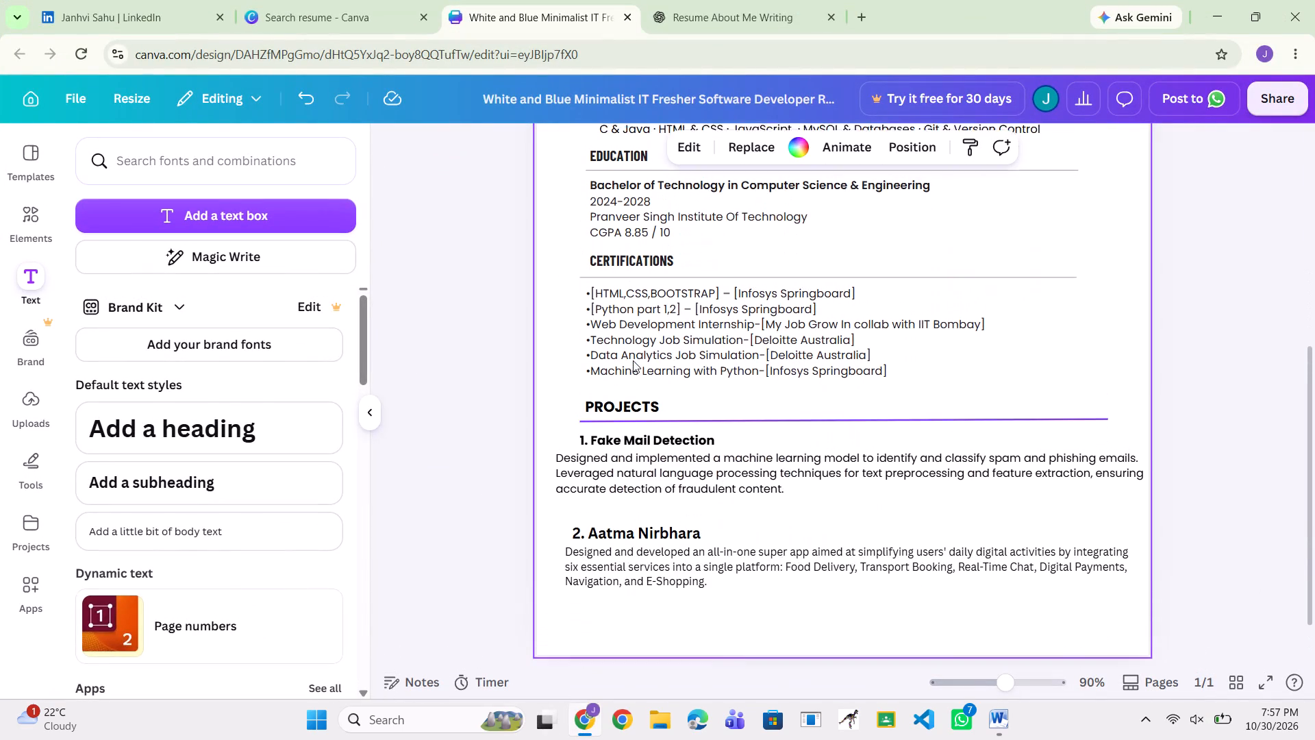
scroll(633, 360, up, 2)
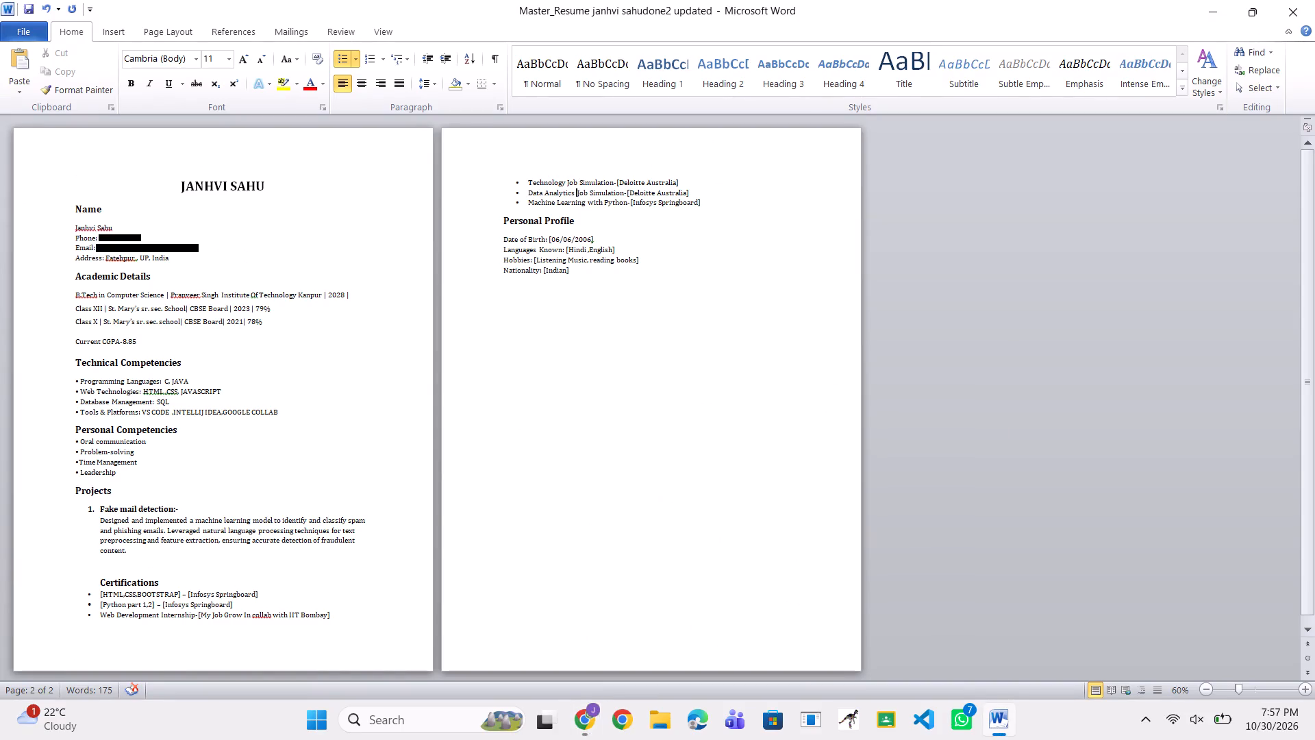
Move the "2. Aatma Nirbhara" heading and its description up, closer to the Fake Mail Detection paragraph.
scroll(355, 361, down, 1)
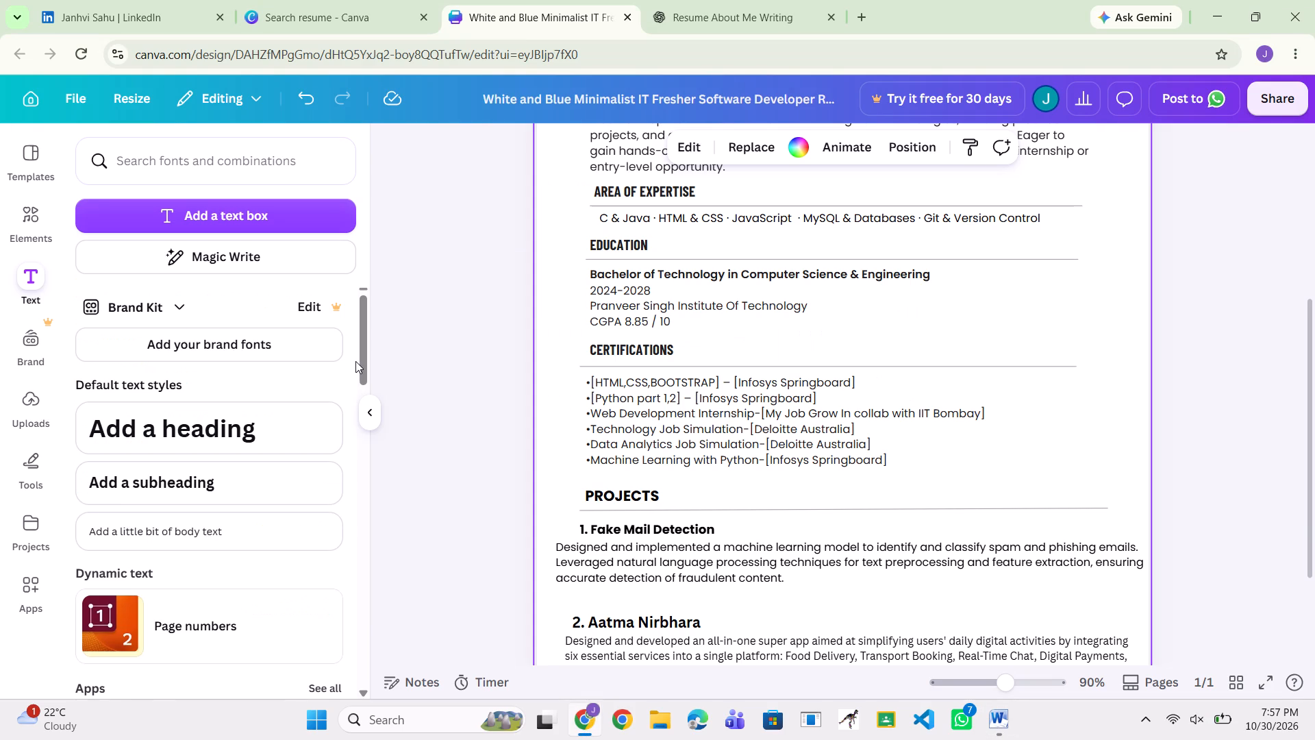
scroll(355, 361, down, 1)
scroll(631, 338, down, 2)
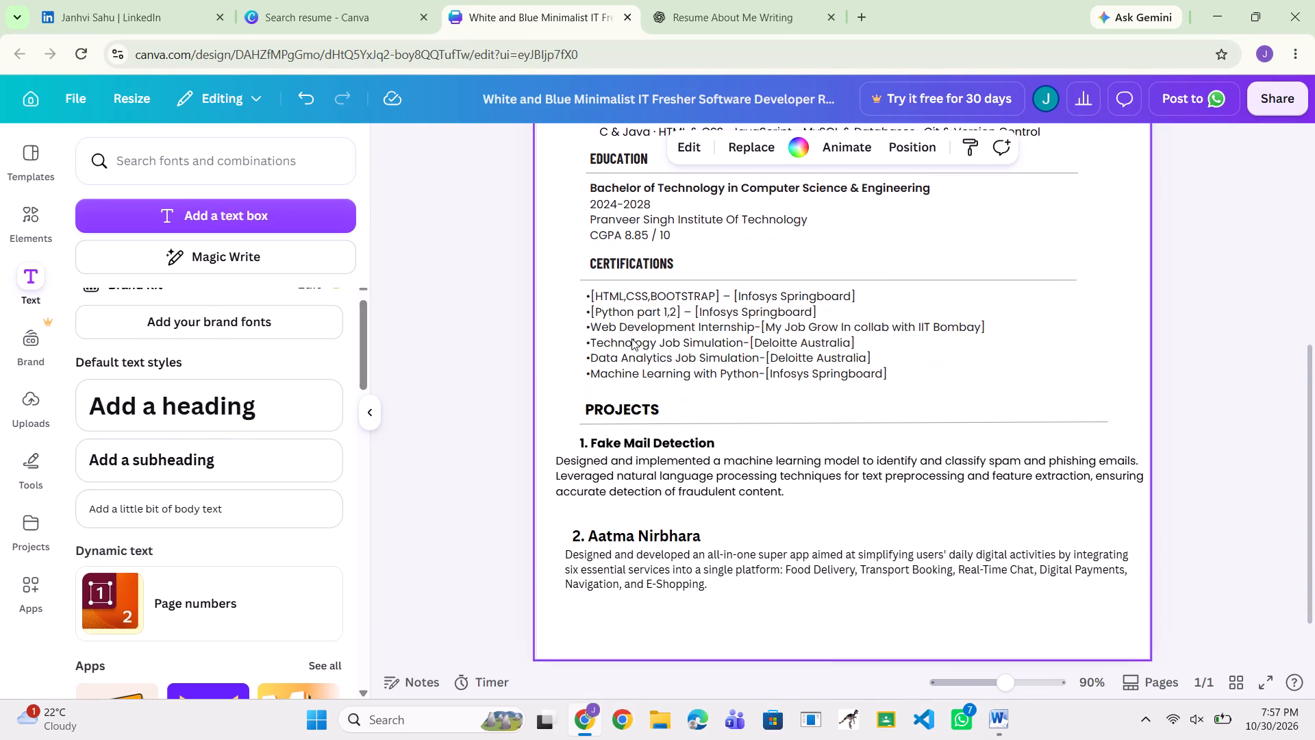
scroll(631, 338, down, 1)
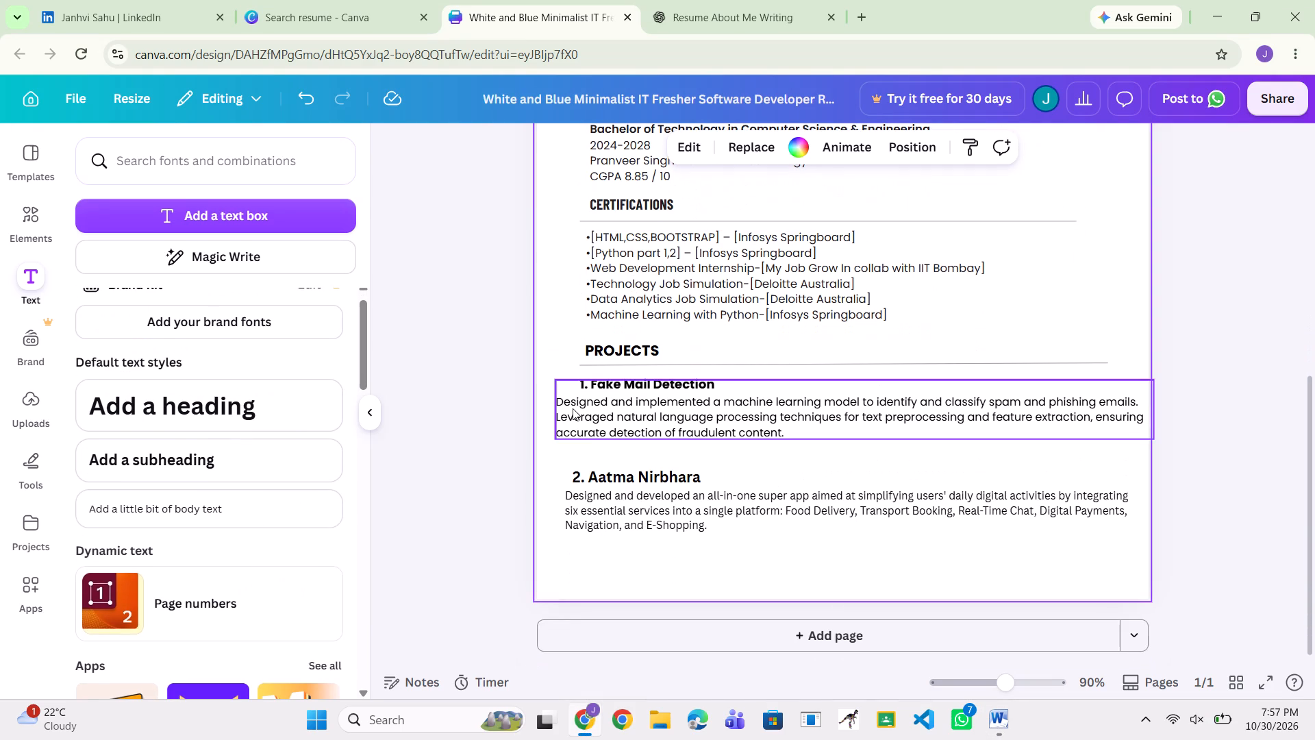
drag(594, 467, 593, 462)
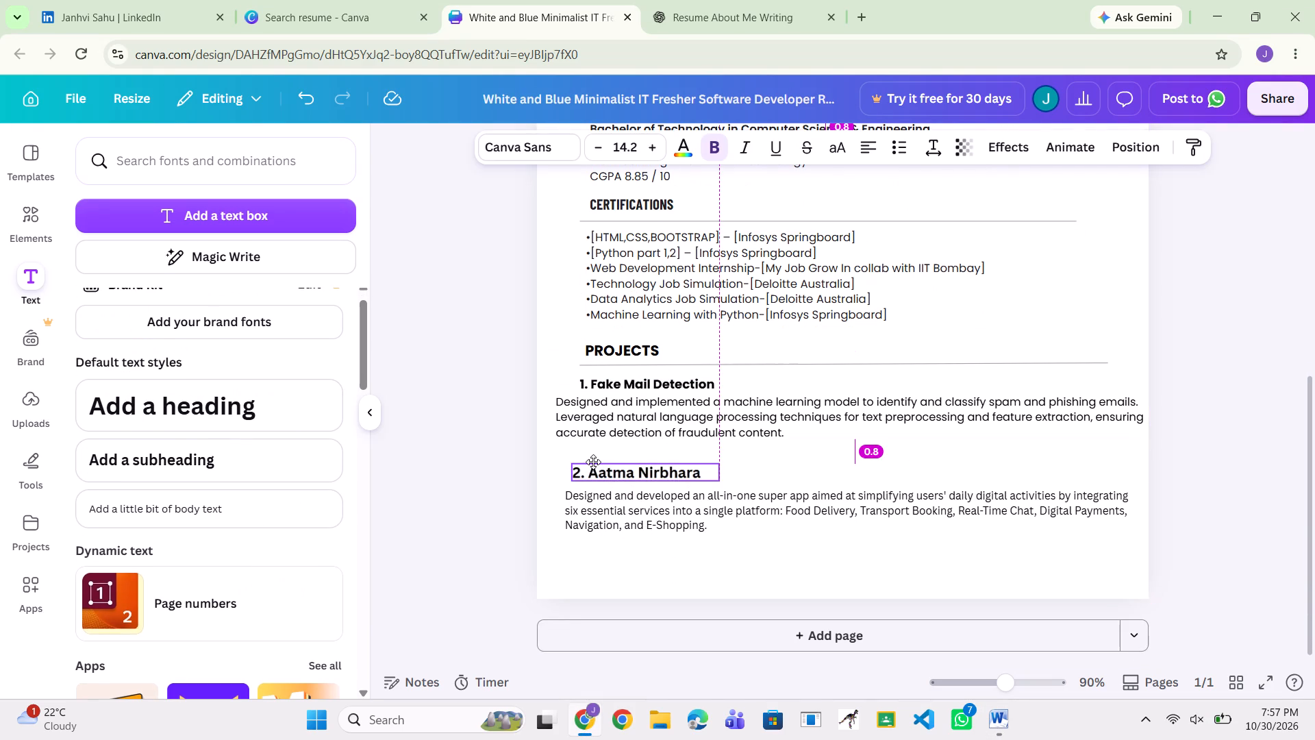
drag(593, 462, 591, 452)
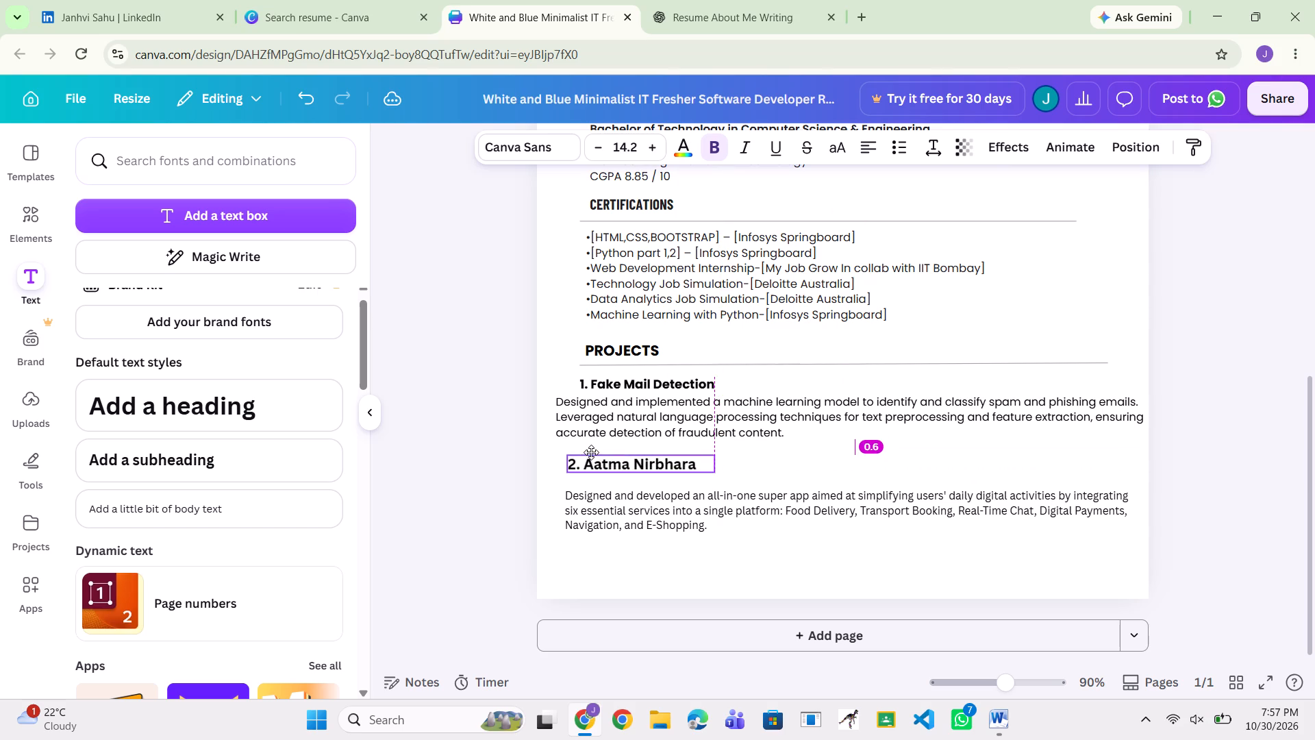
drag(591, 452, 594, 450)
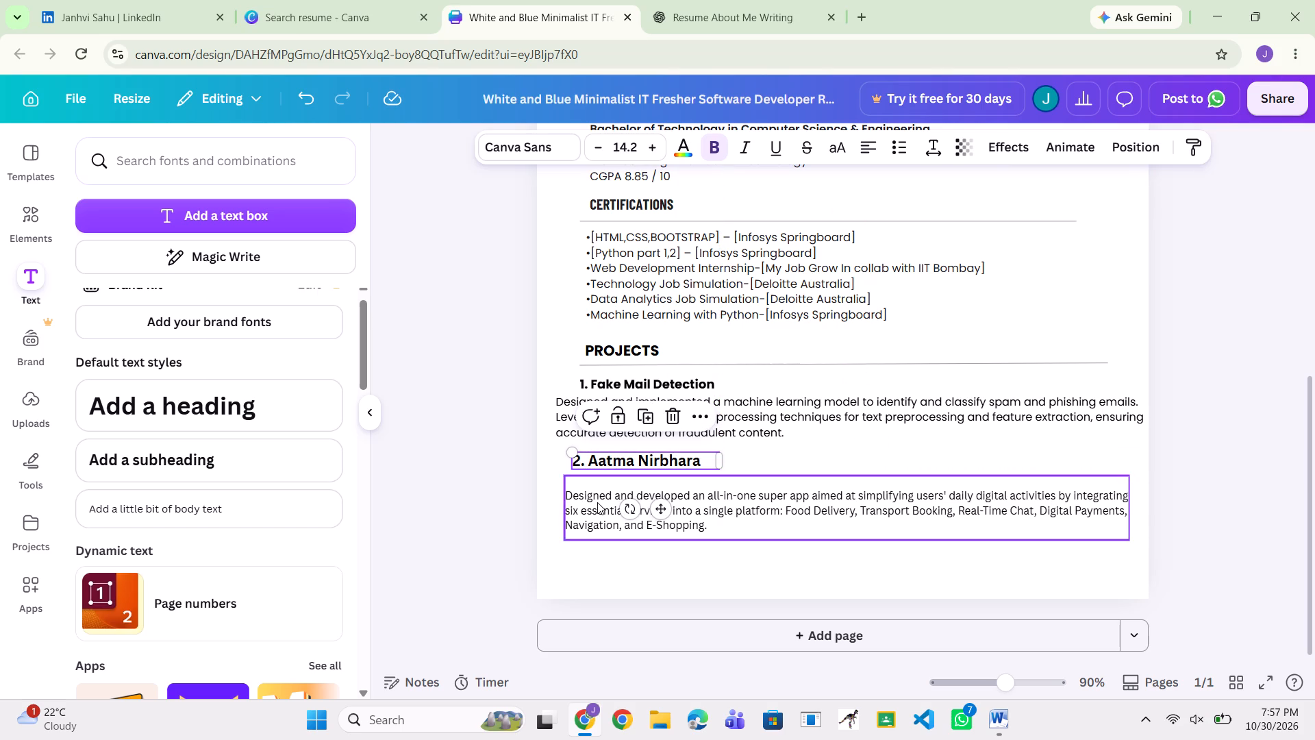
drag(597, 502, 597, 492)
click(596, 552)
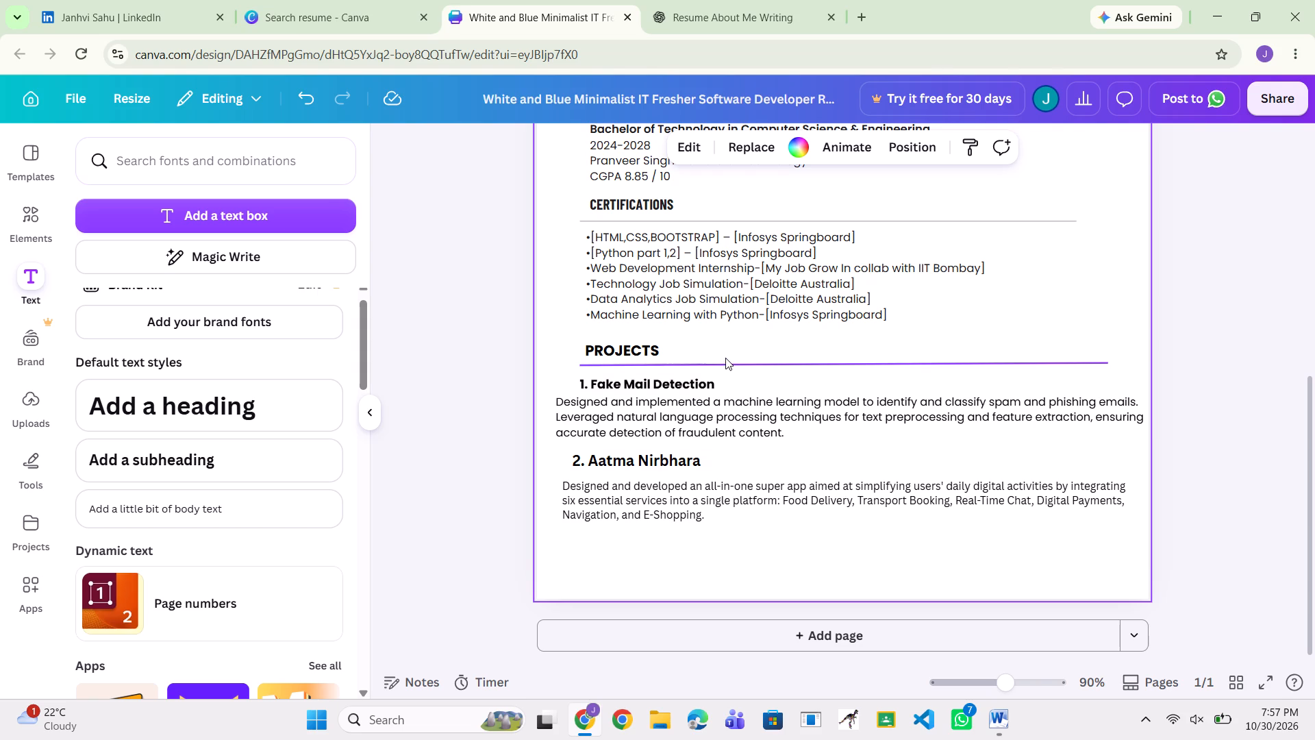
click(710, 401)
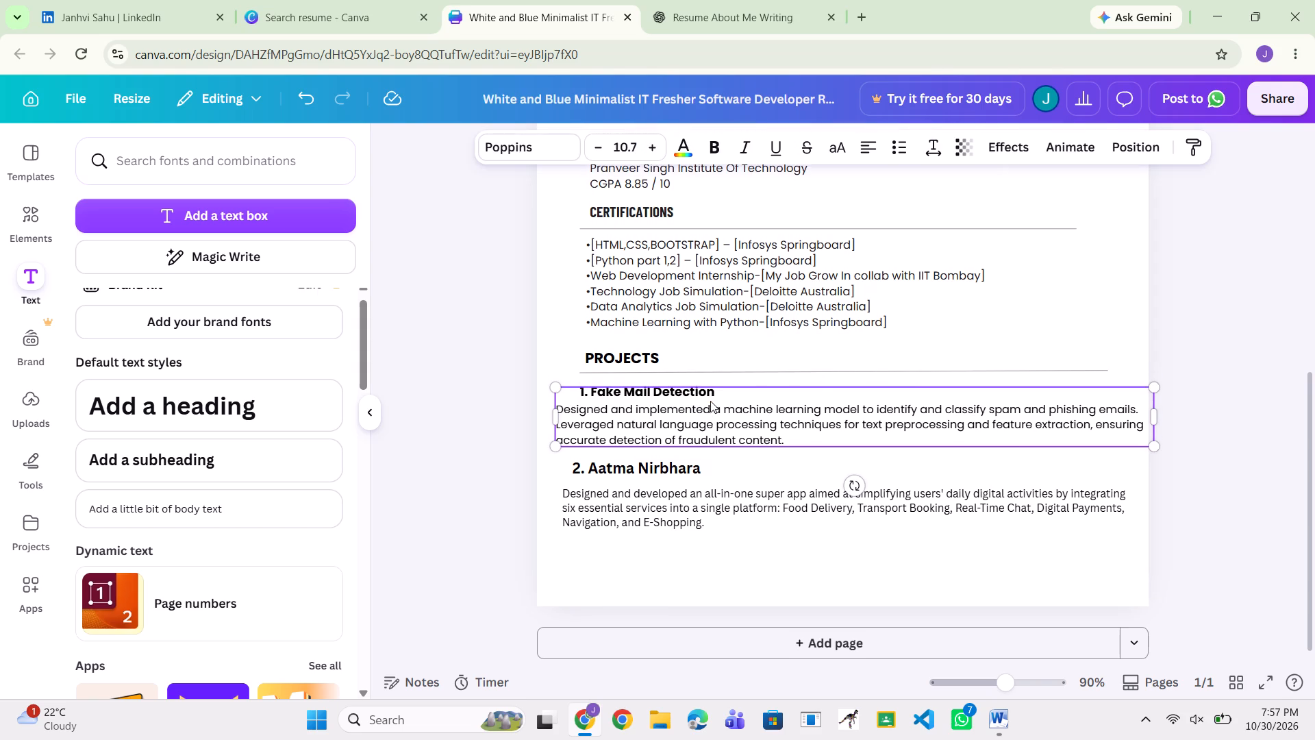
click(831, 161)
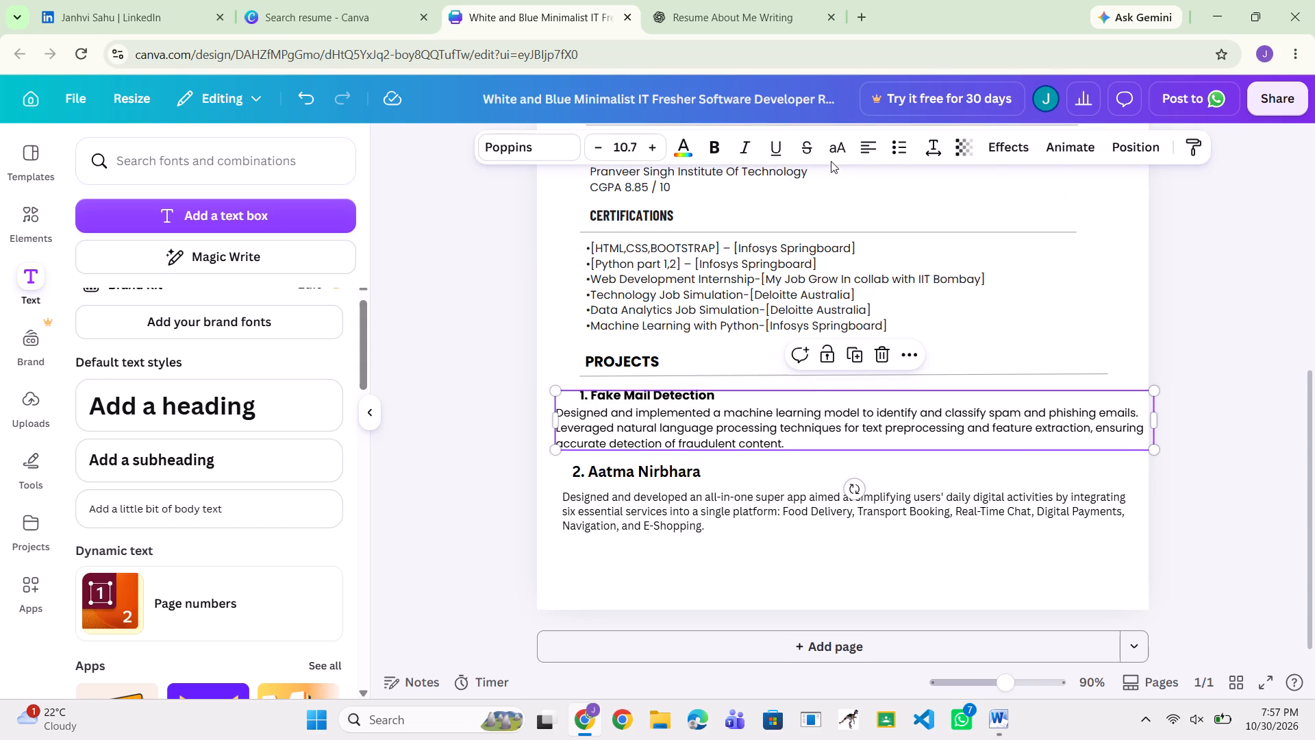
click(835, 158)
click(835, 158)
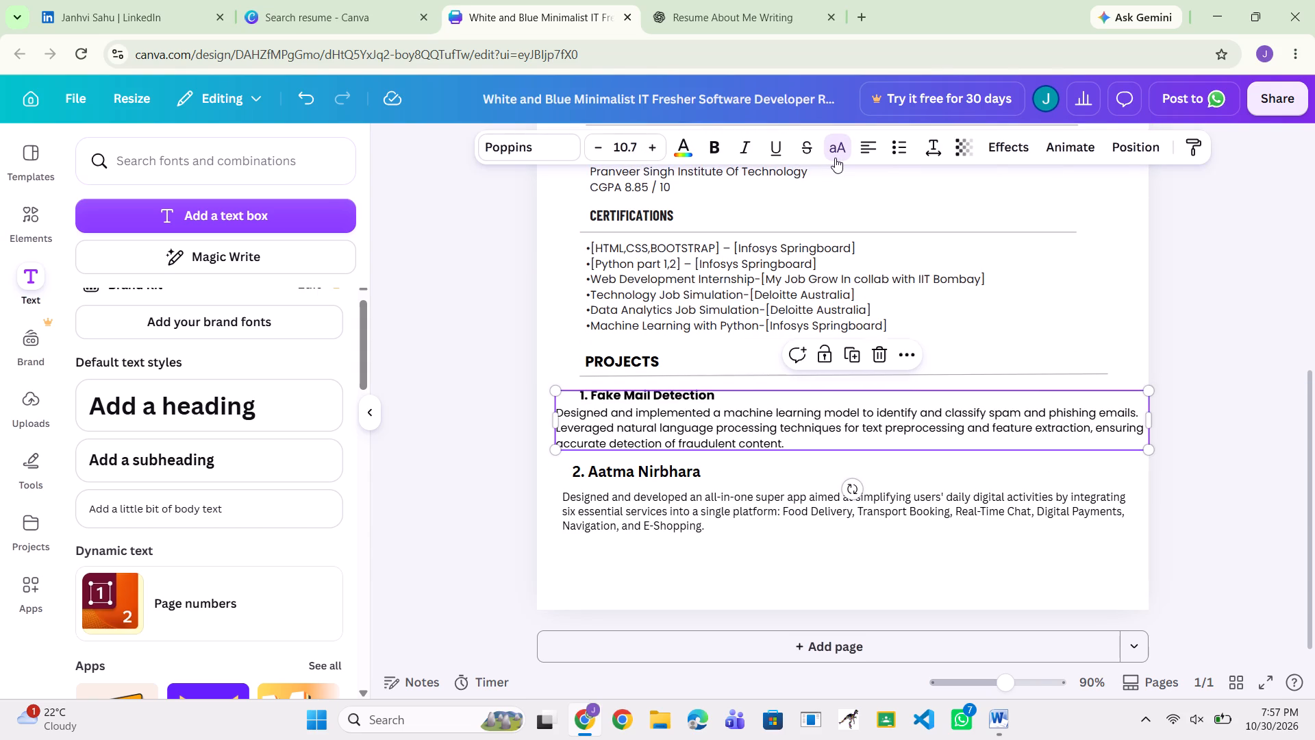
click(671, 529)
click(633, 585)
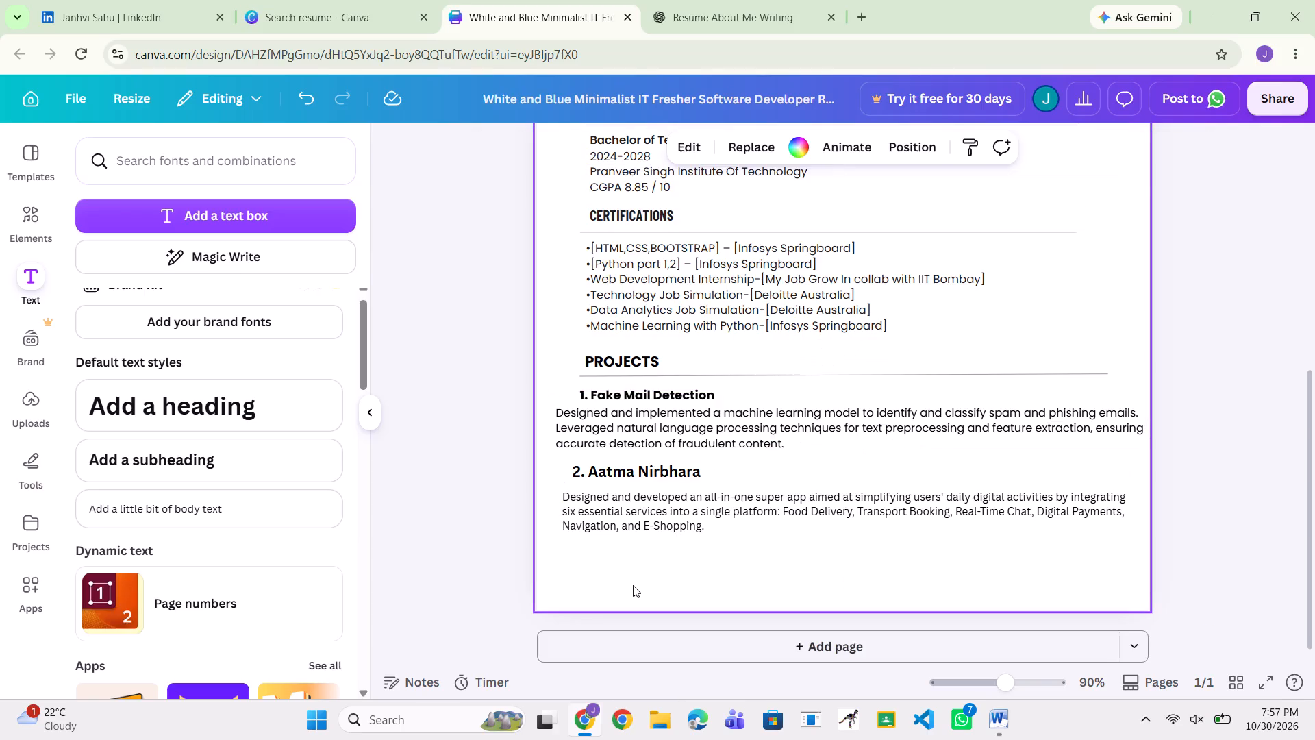
Review the resume page from the name header down to the project descriptions.
scroll(633, 585, up, 5)
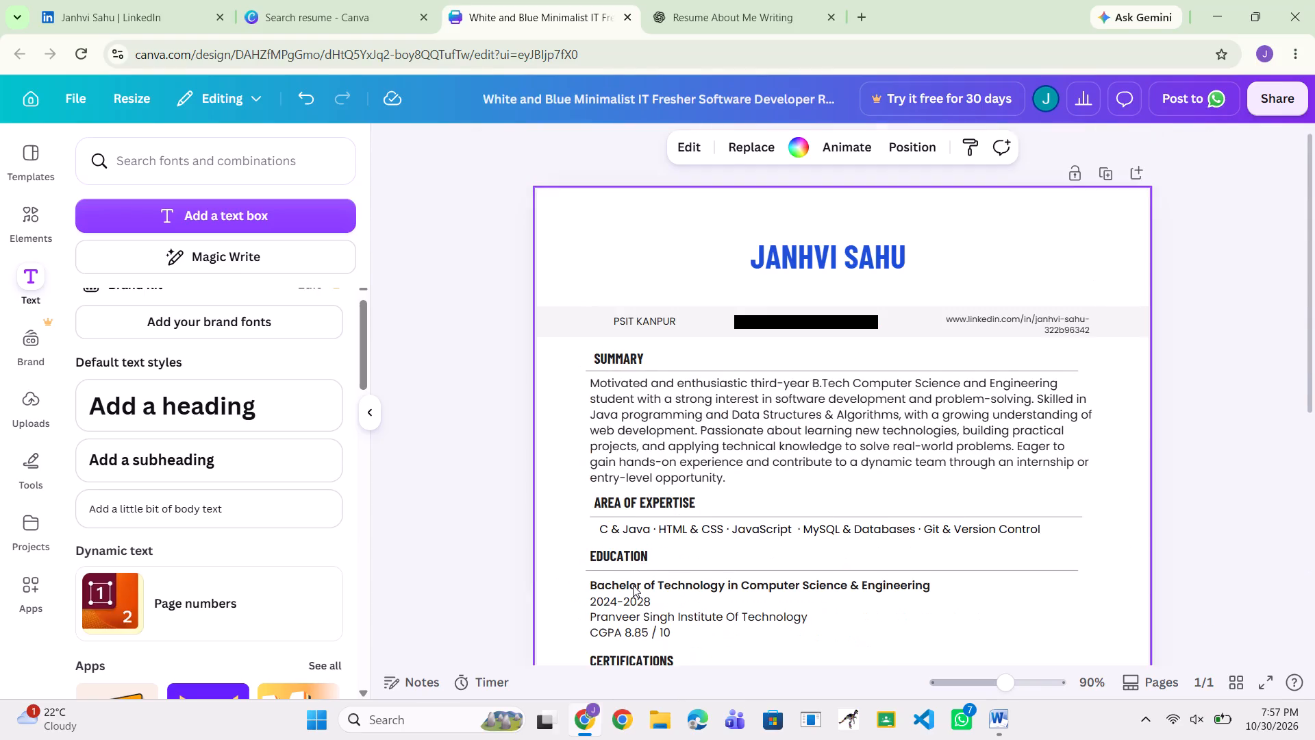
scroll(633, 585, down, 1)
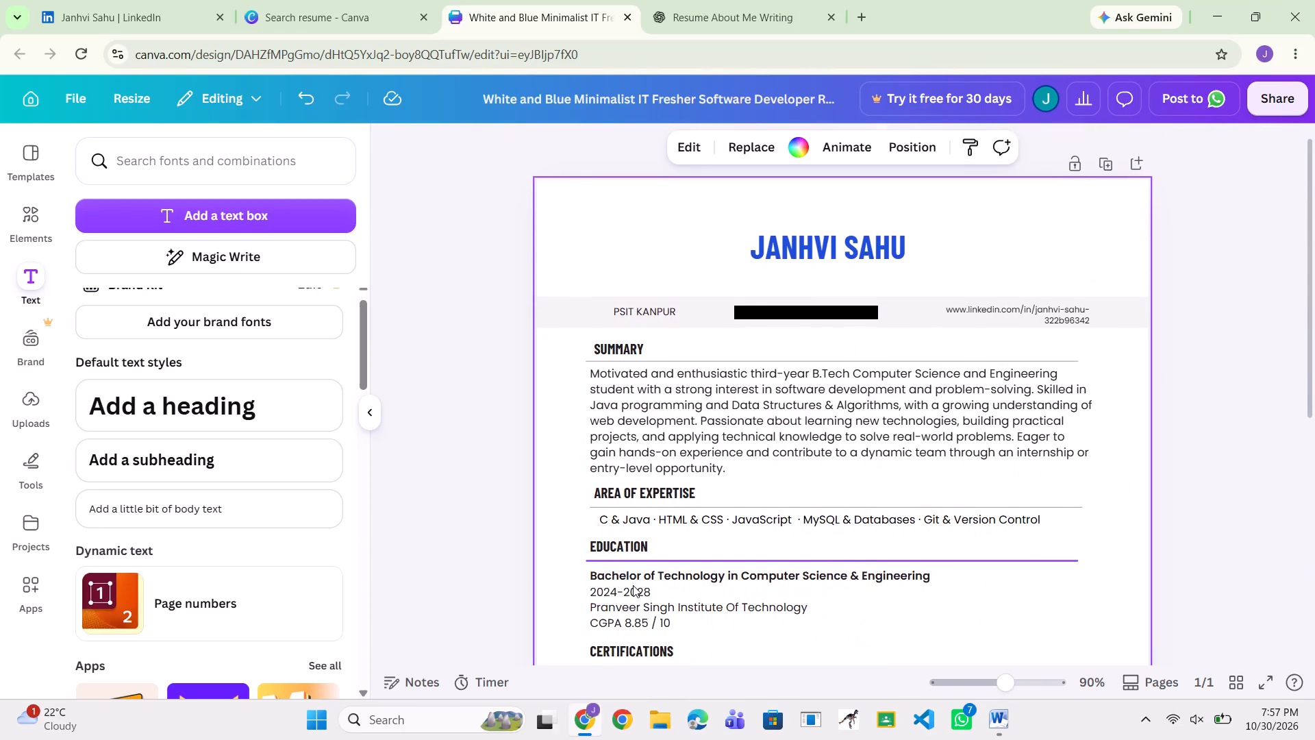
scroll(633, 585, down, 2)
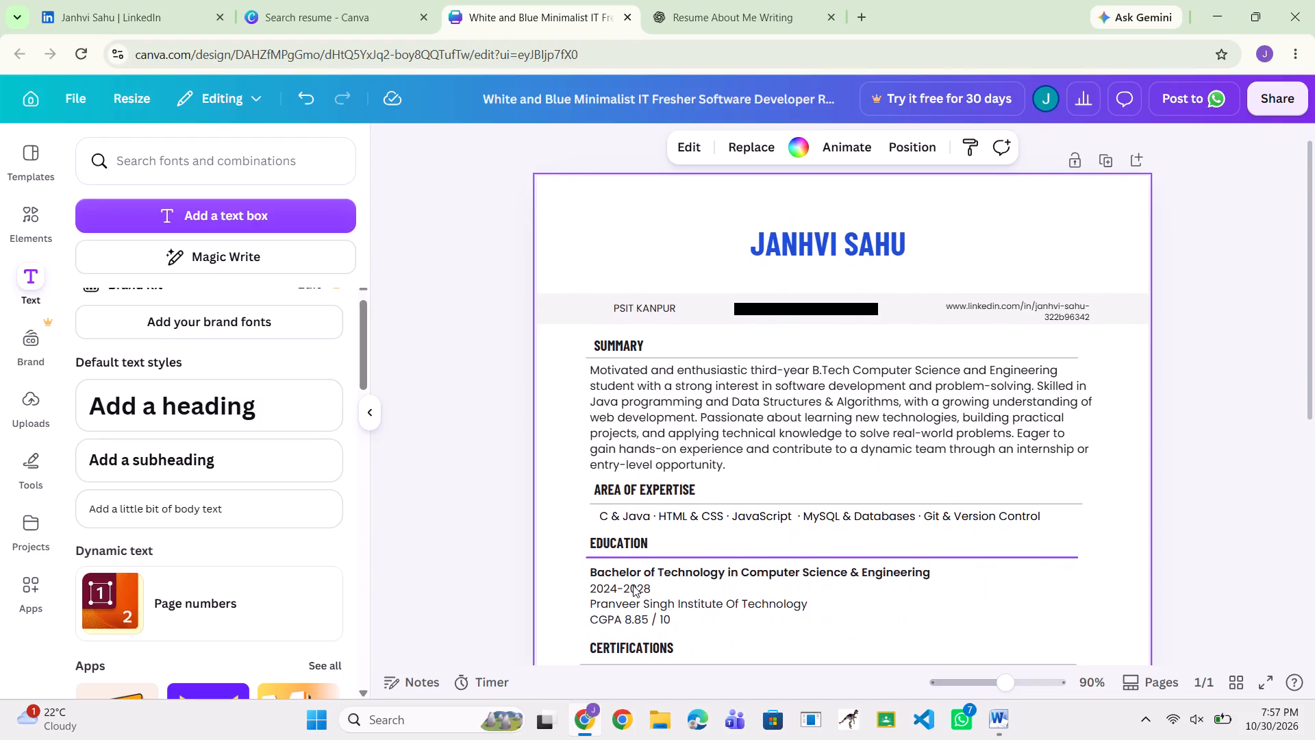
scroll(633, 585, down, 2)
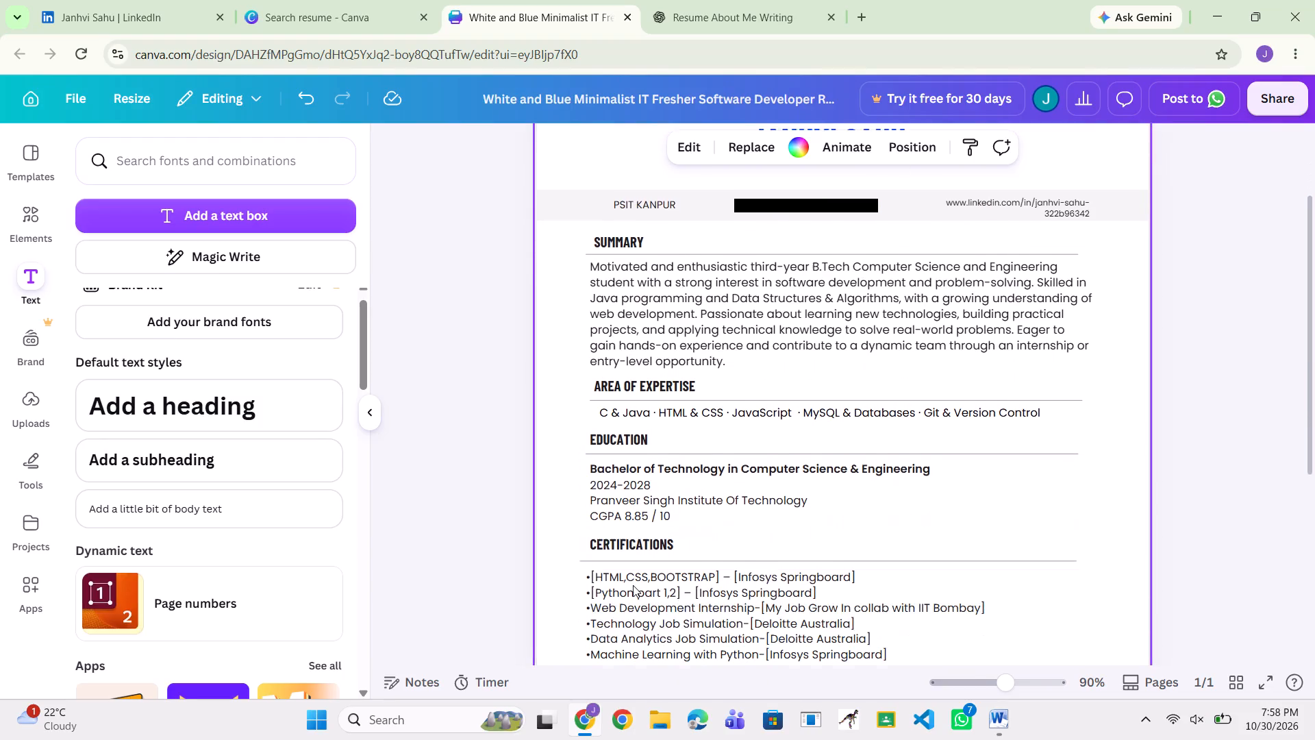
scroll(633, 585, down, 1)
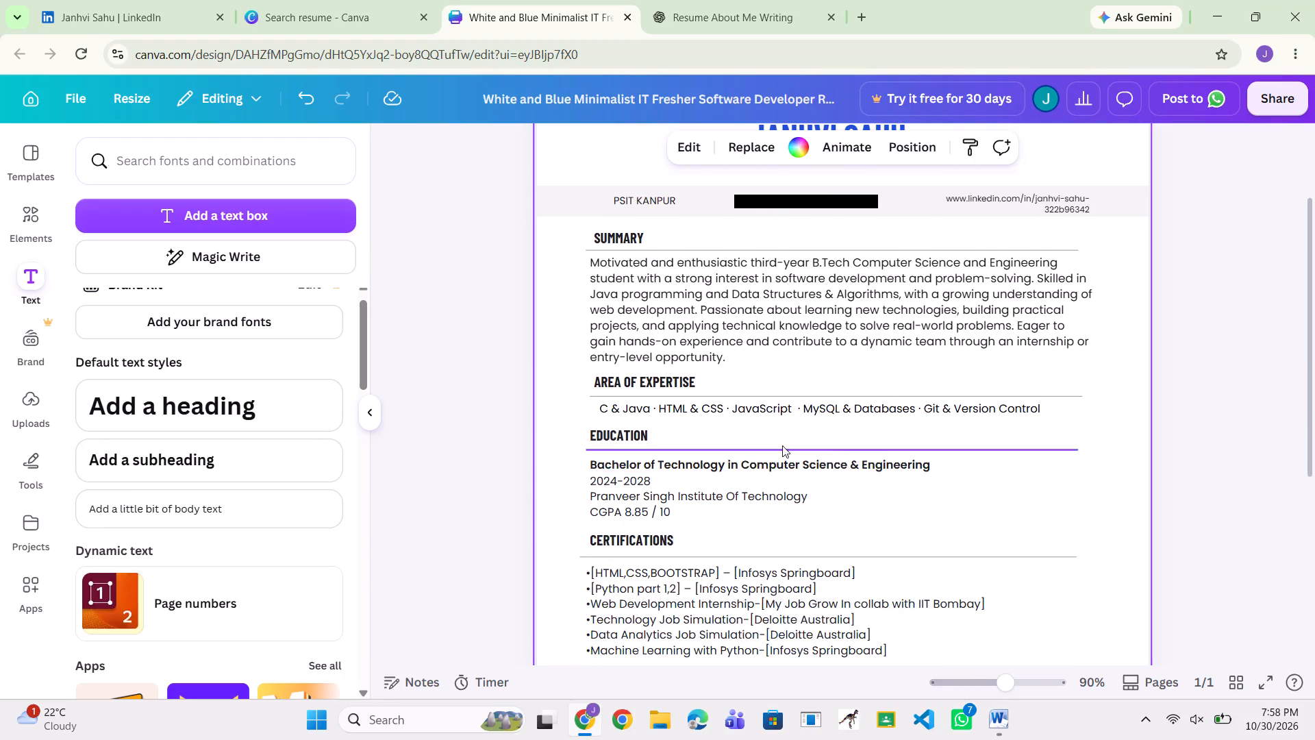
scroll(666, 540, left, 1)
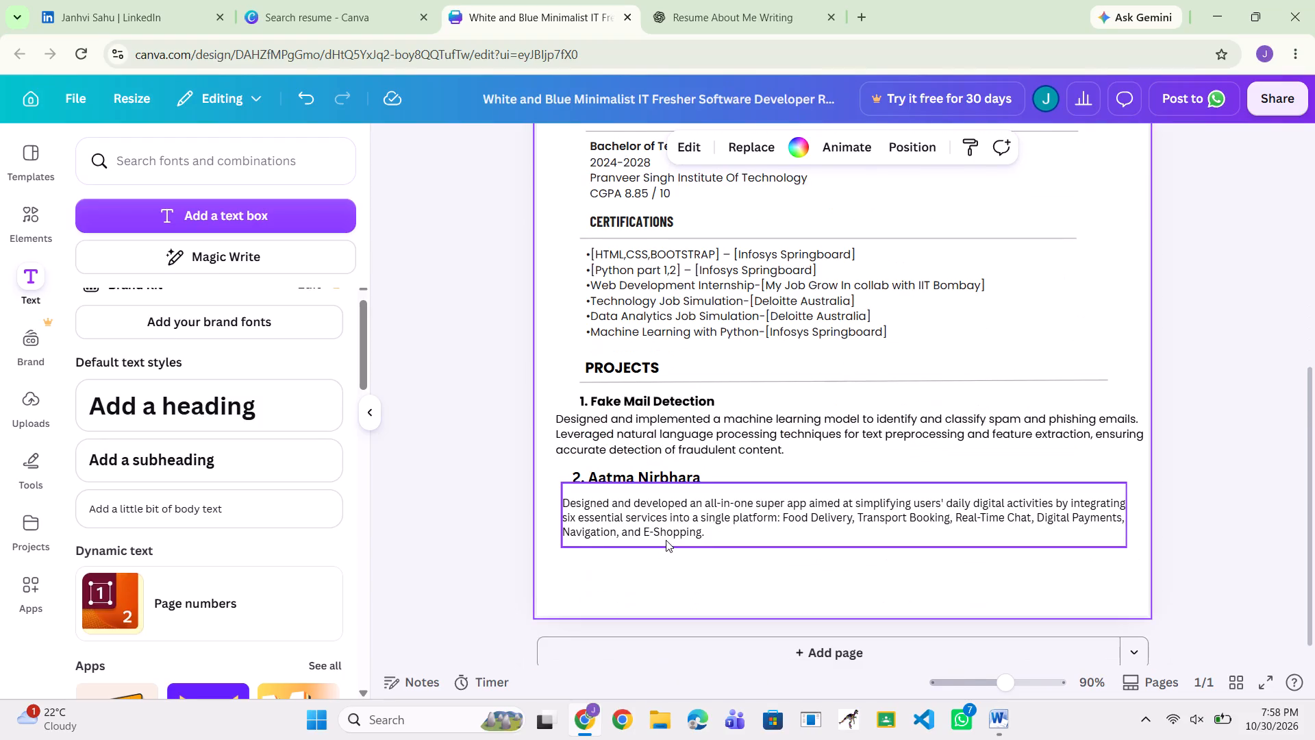
scroll(666, 540, left, 1)
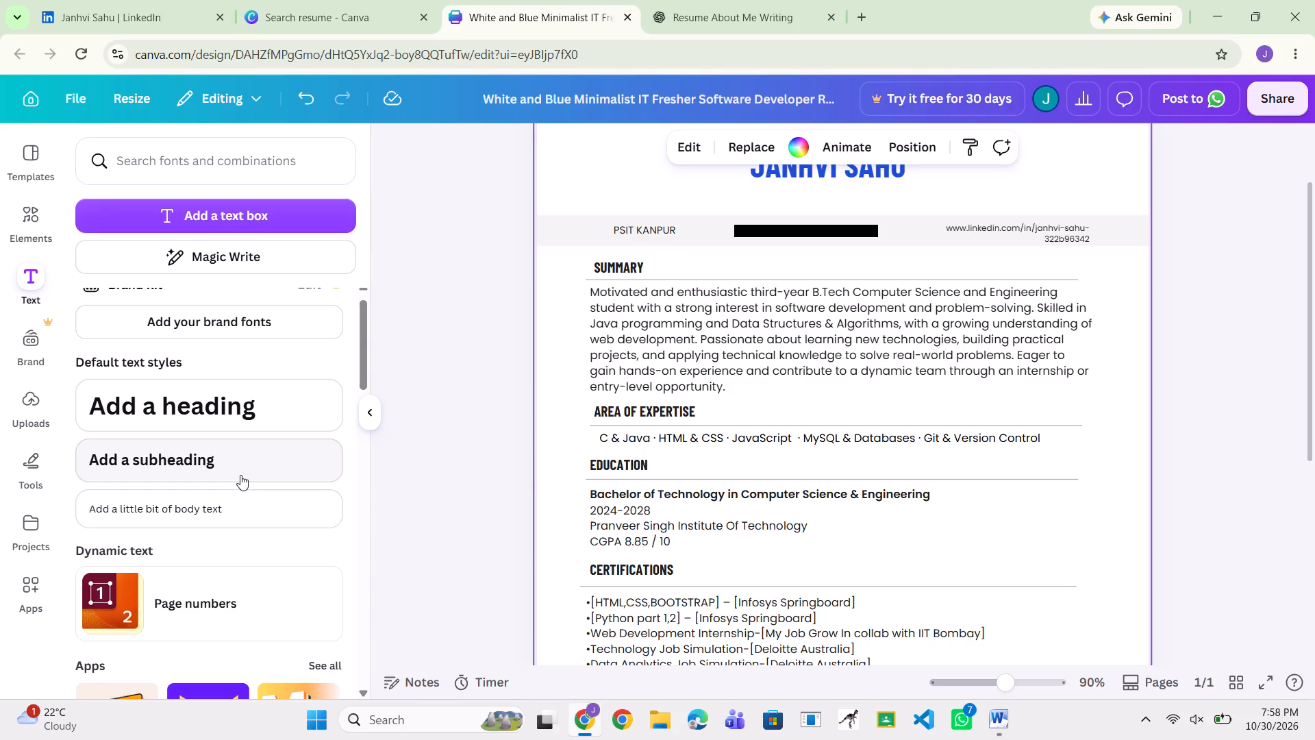
scroll(532, 473, down, 3)
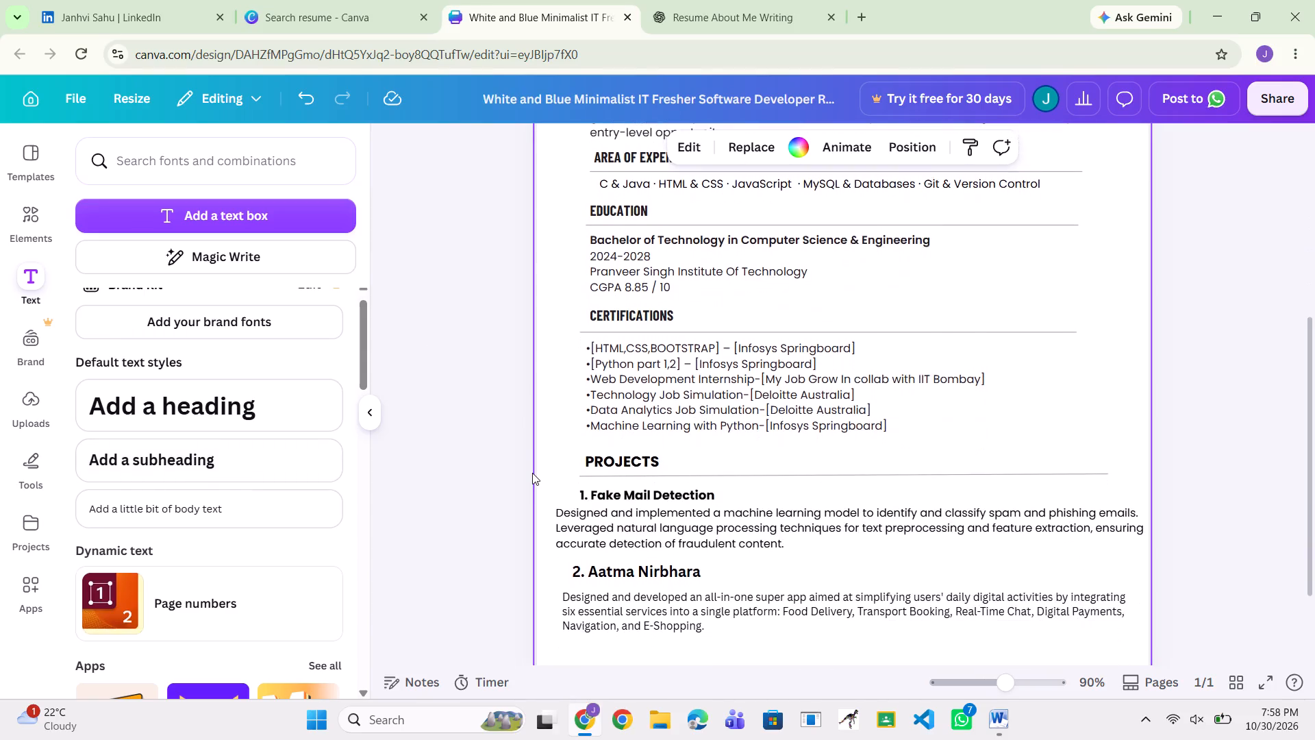
scroll(532, 473, down, 2)
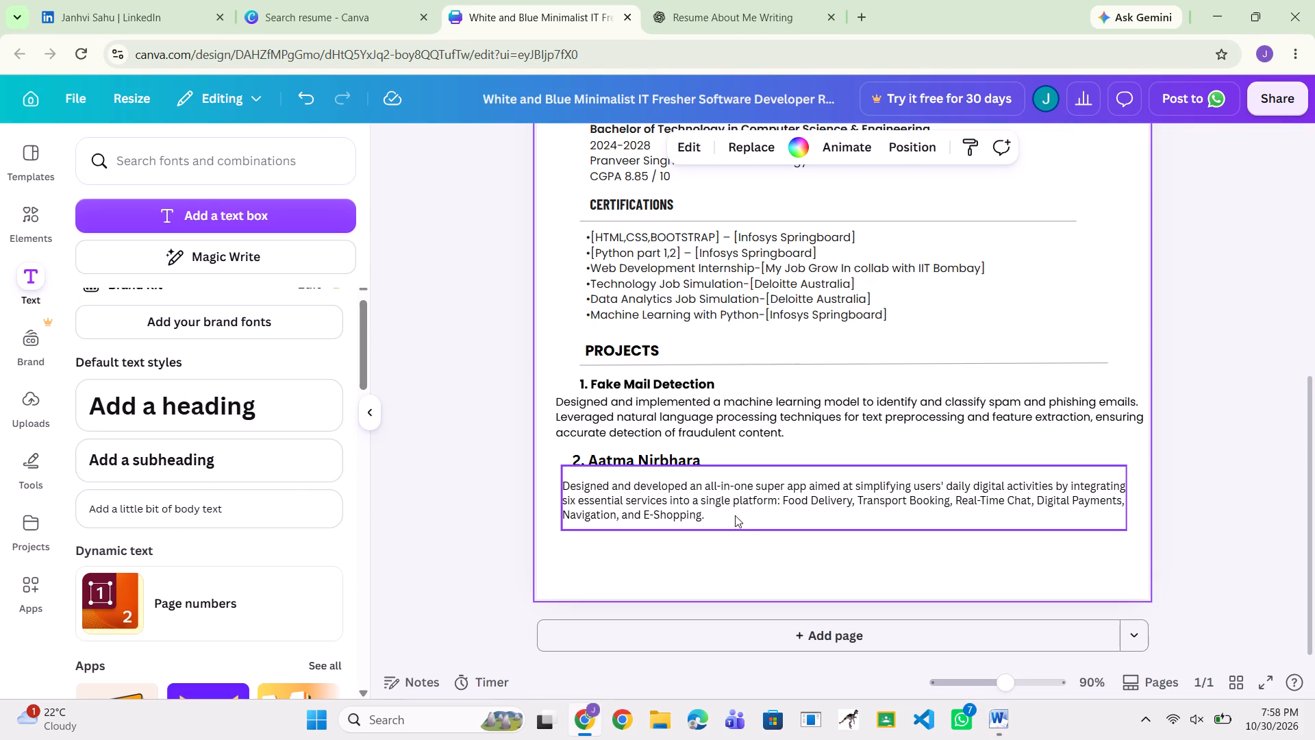
Add a subheading text box reading "Personal Competencies" to the resume page.
click(708, 545)
click(201, 457)
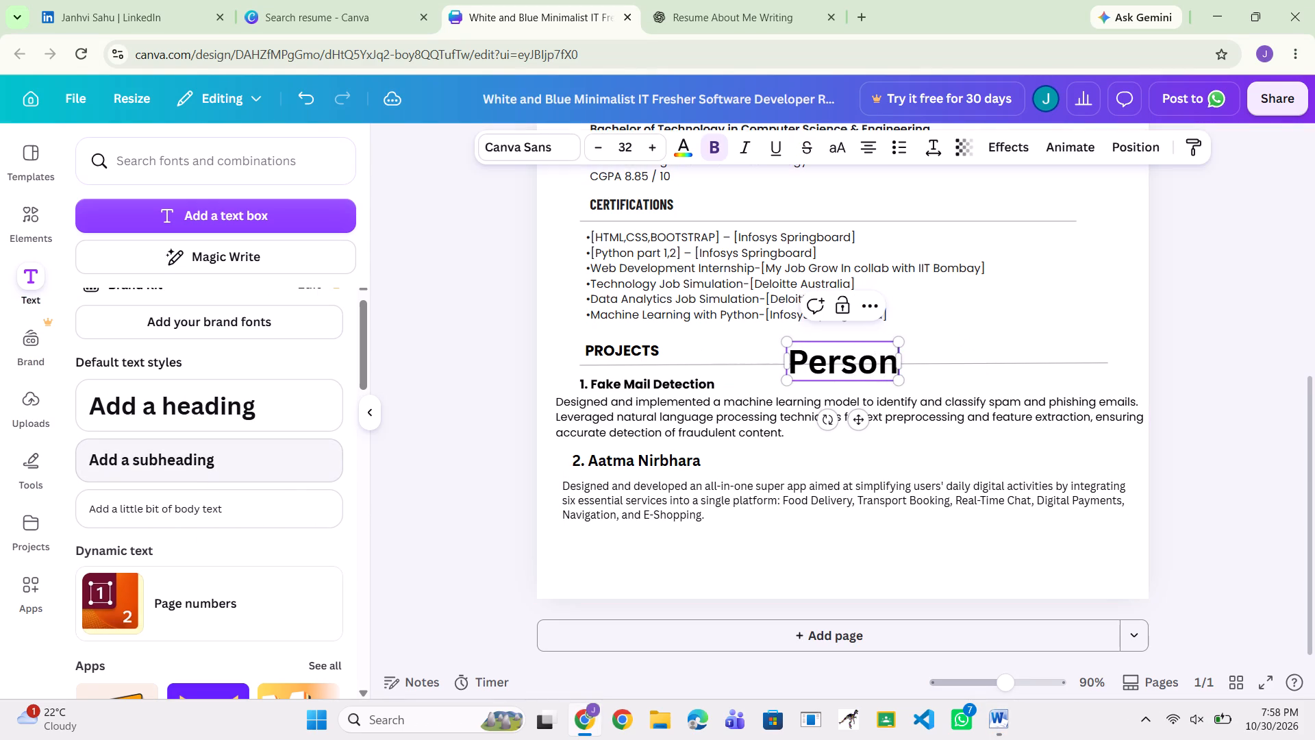
text(ompetencies)
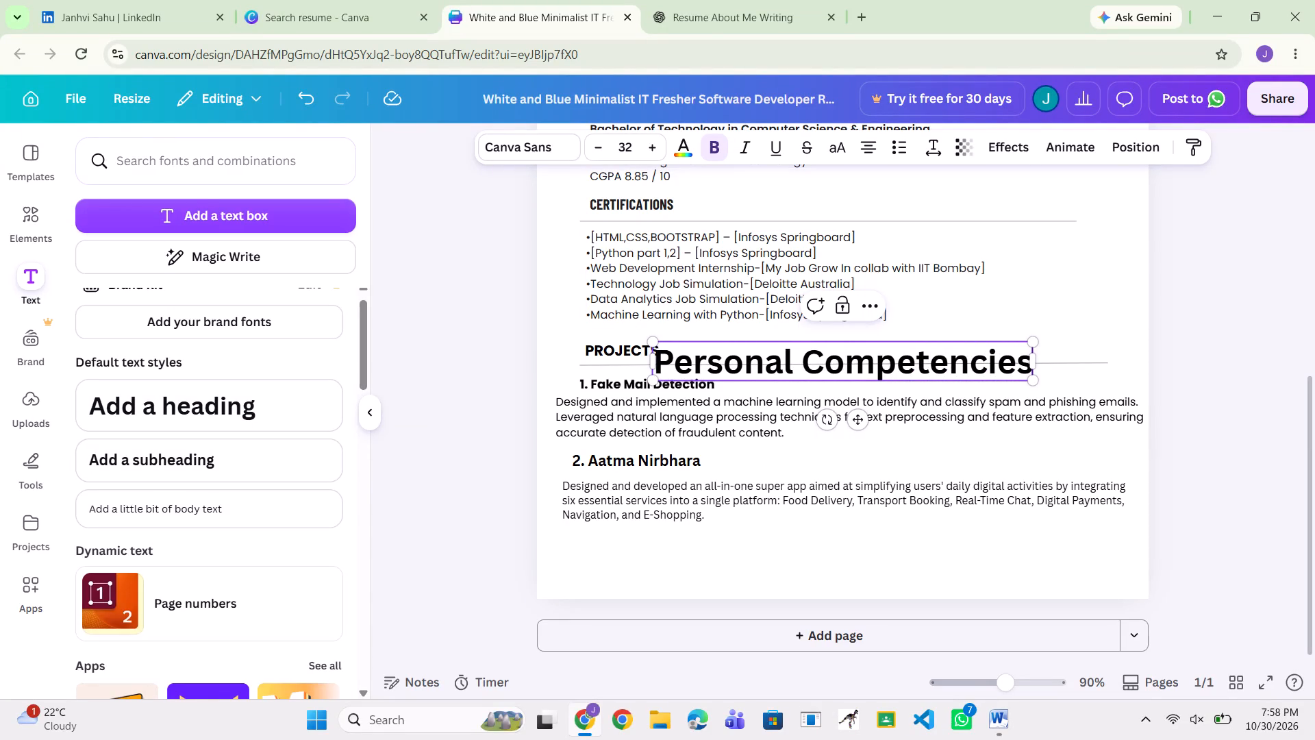
Reduce the Personal Competencies heading's font size to 14.
click(609, 147)
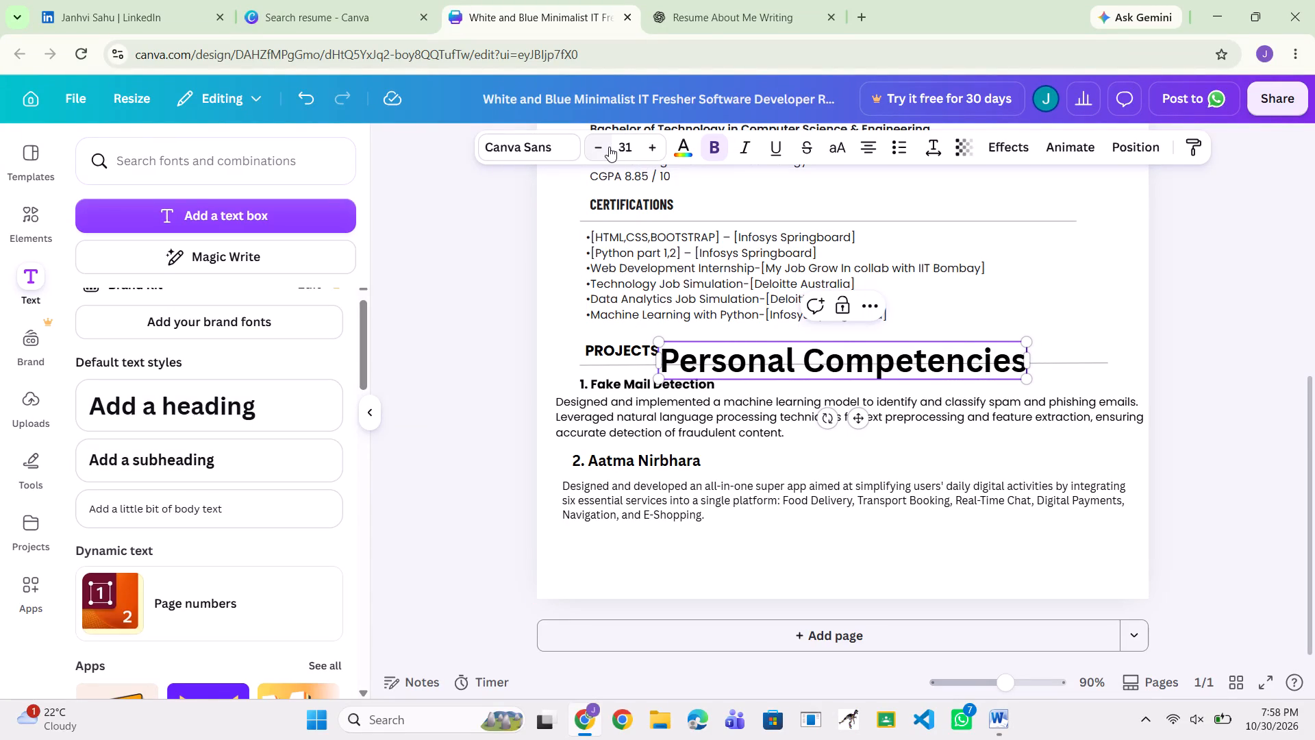
click(609, 147)
triple_click(609, 147)
triple_click(609, 147)
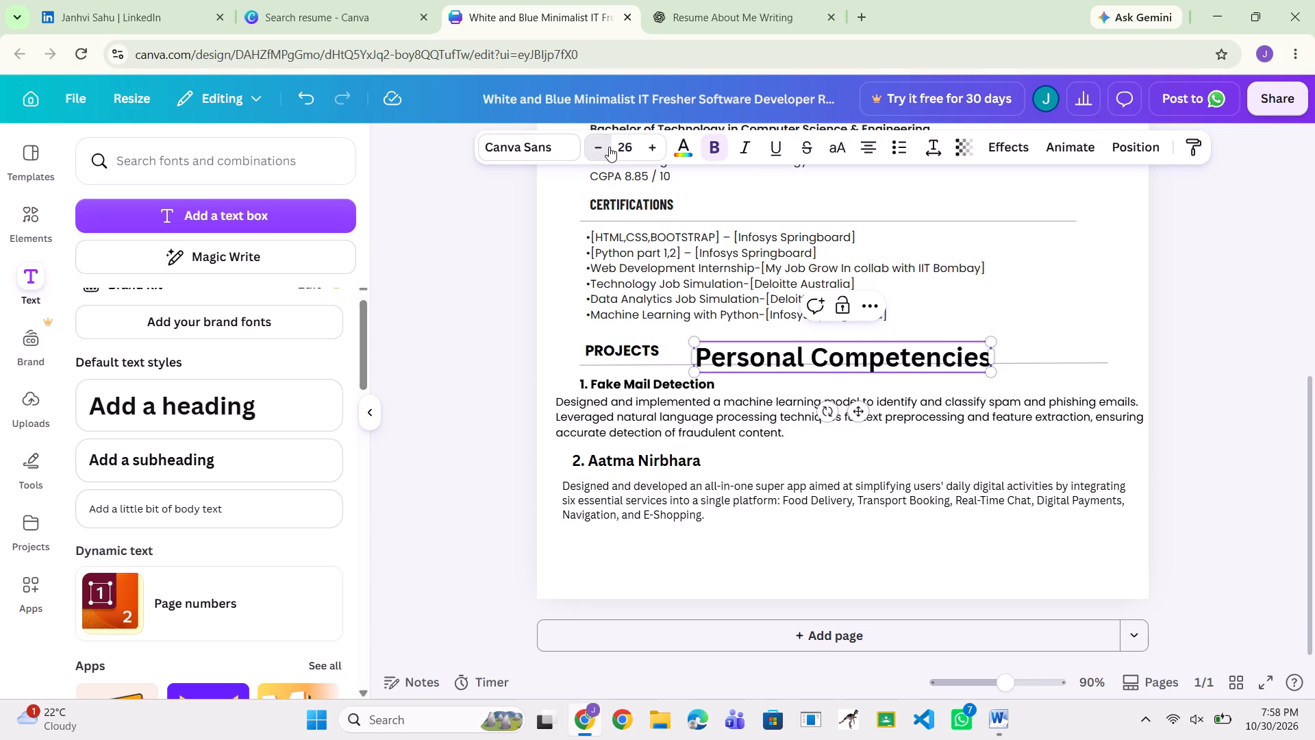
triple_click(609, 147)
double_click(609, 147)
triple_click(609, 147)
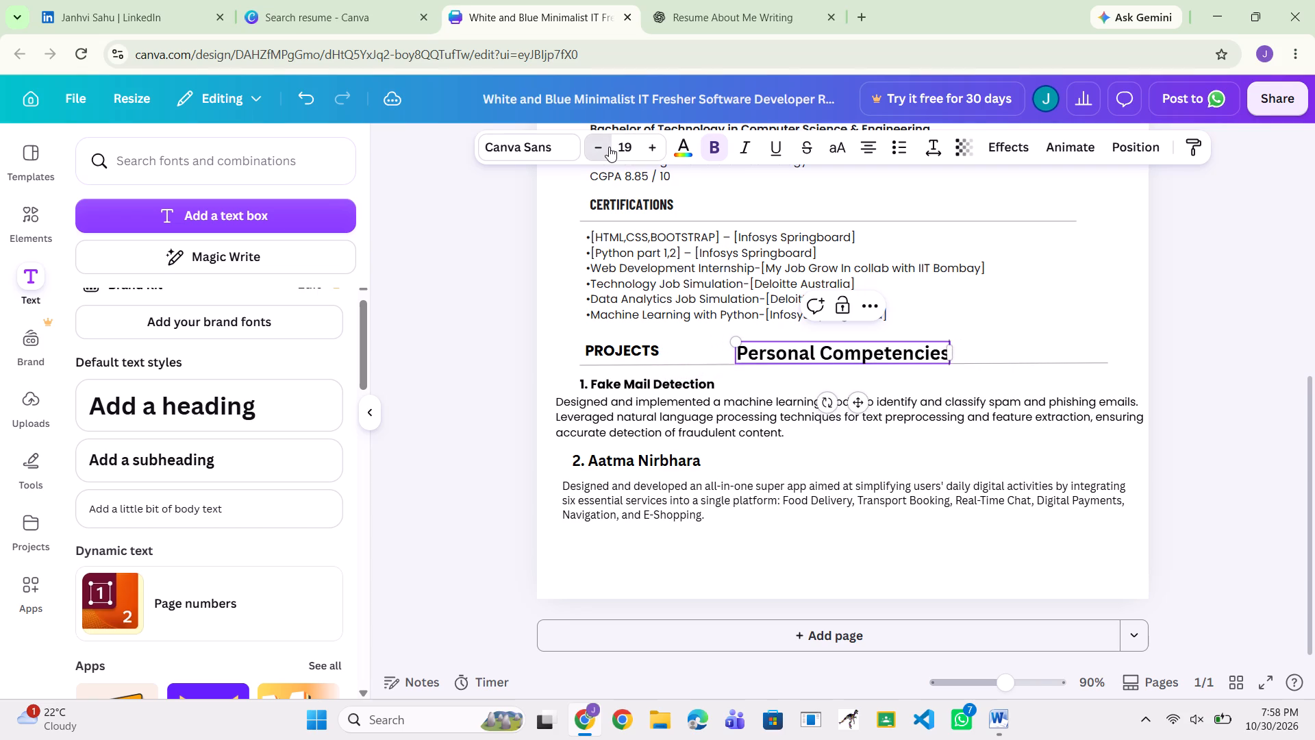
double_click(609, 147)
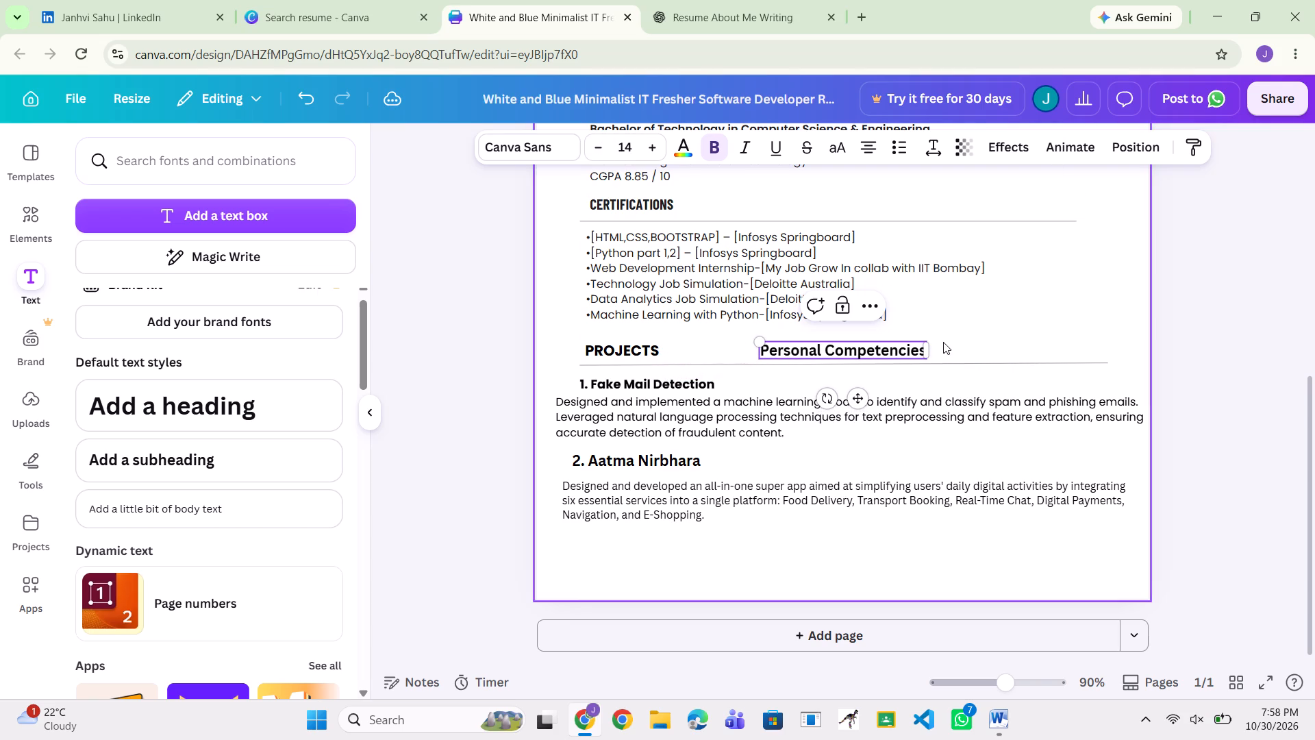
Move the Personal Competencies heading below the Aatma Nirbhara description, roughly left-aligned with the Fake Mail Detection heading, and widen its box to about 5.8.
drag(894, 356, 905, 443)
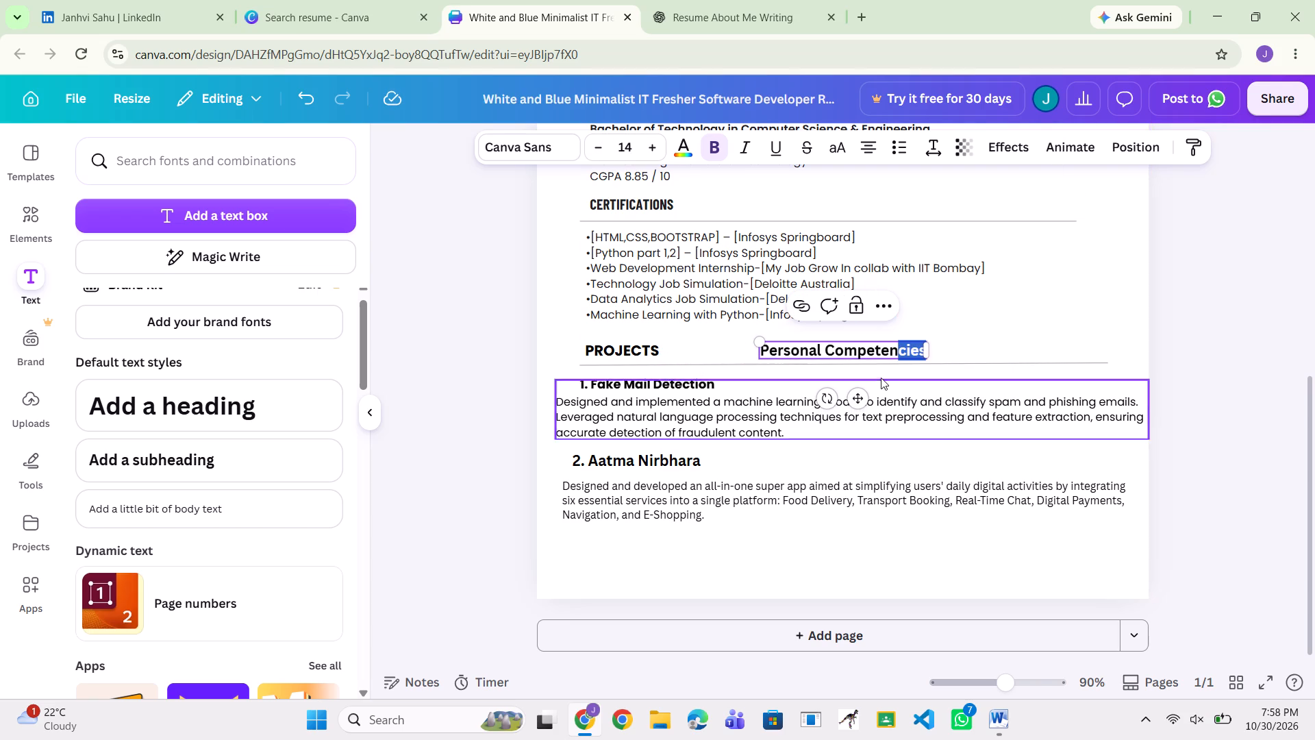
click(854, 365)
click(851, 358)
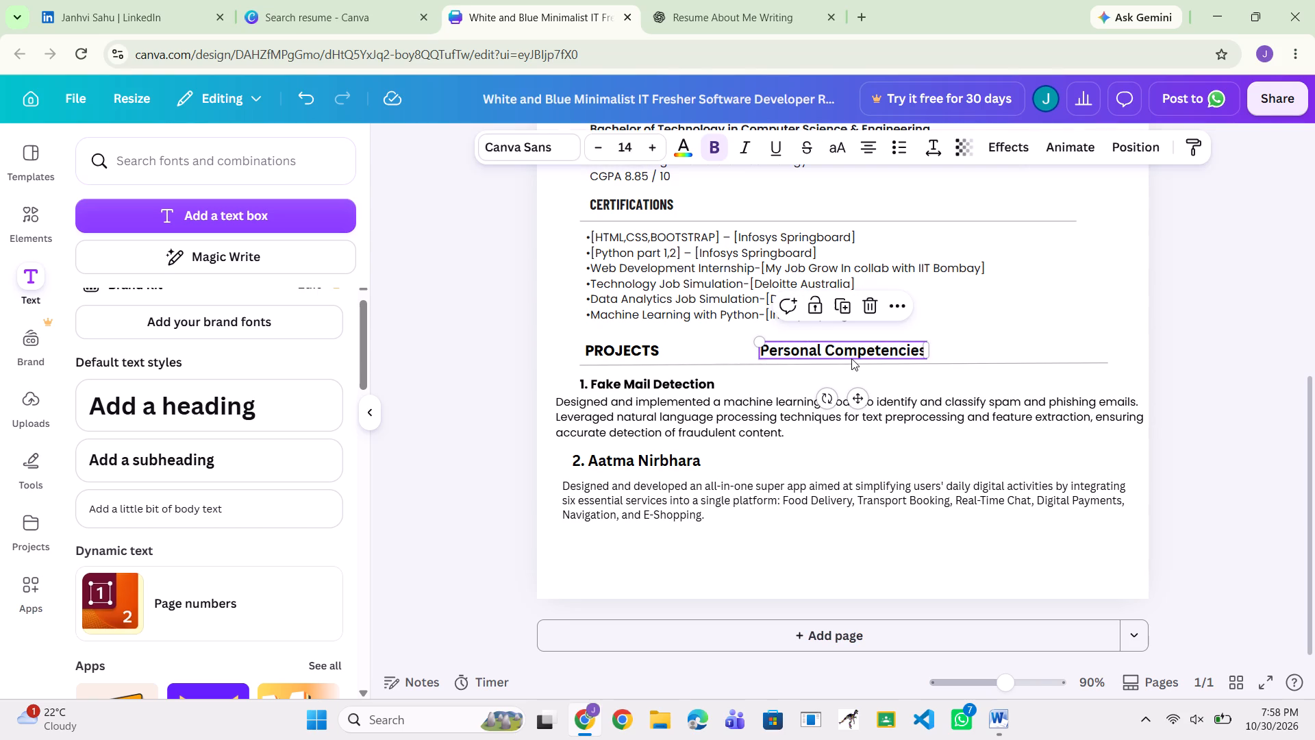
drag(857, 400, 760, 597)
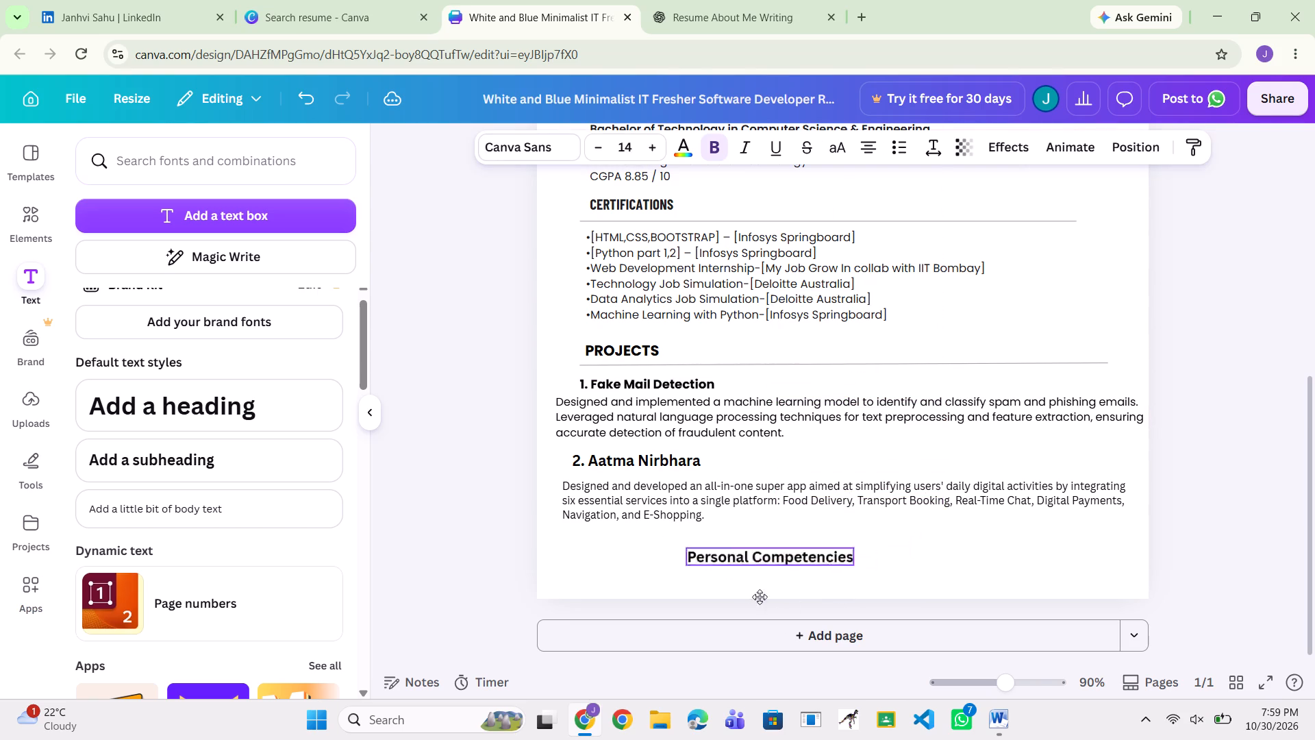
drag(760, 597, 679, 593)
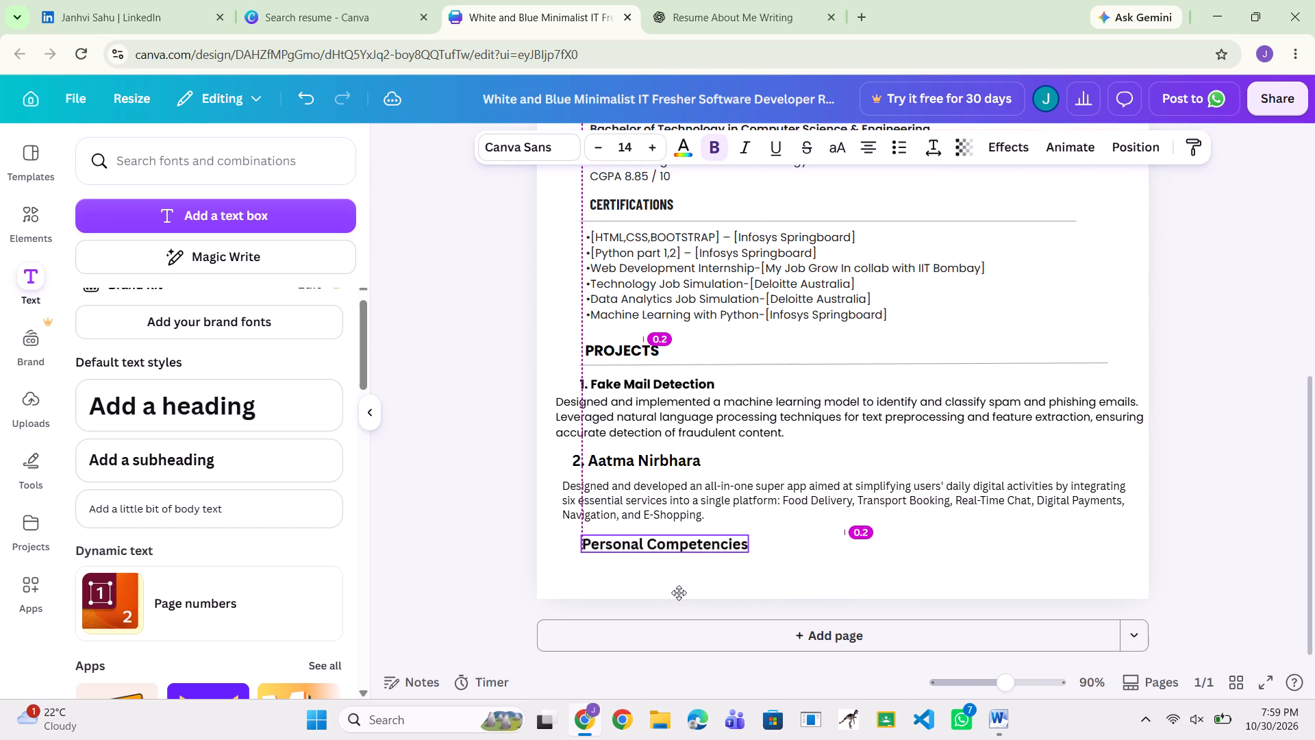
drag(679, 593, 669, 594)
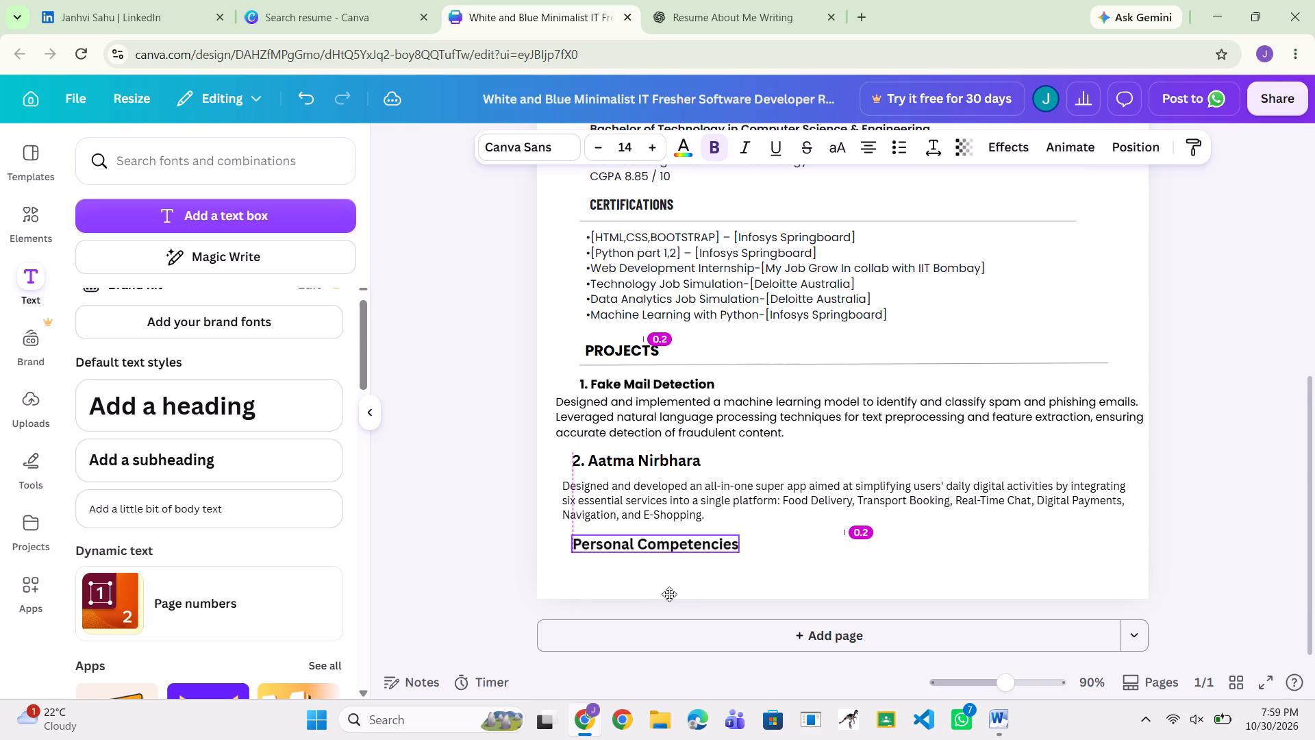
drag(669, 594, 659, 598)
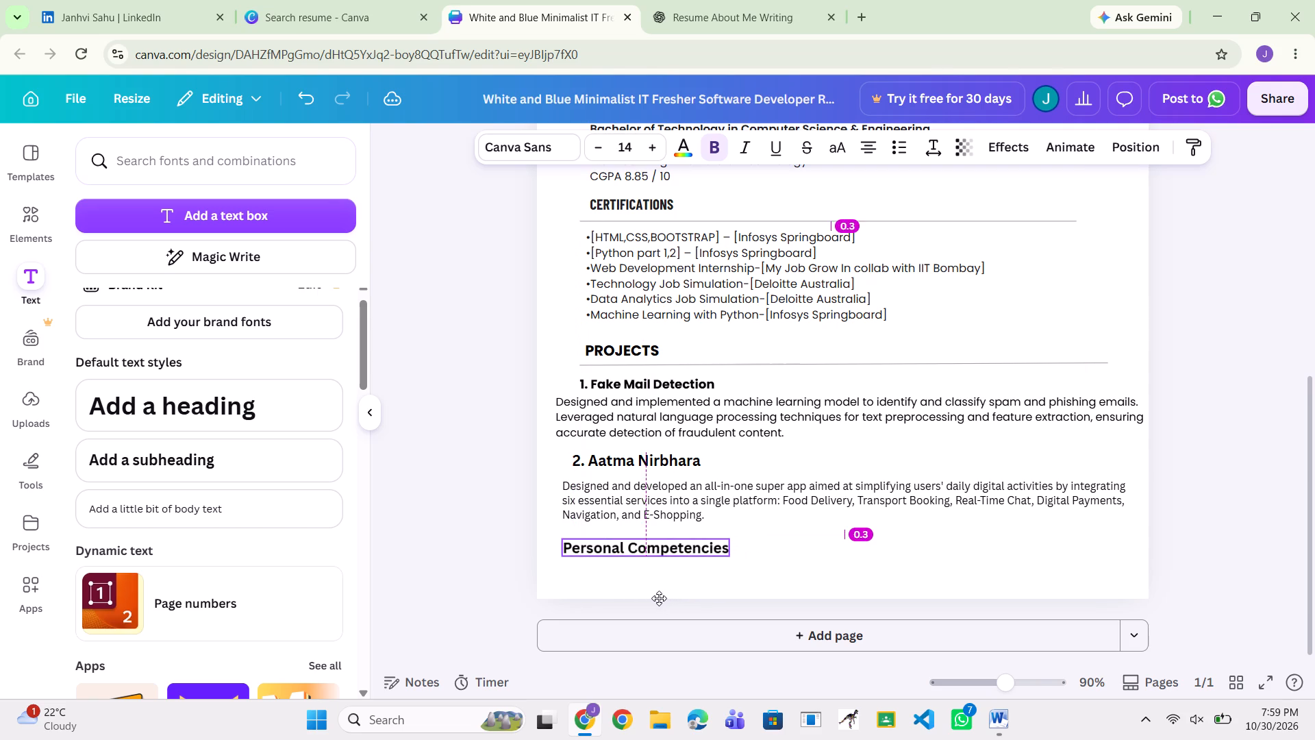
drag(659, 598, 668, 597)
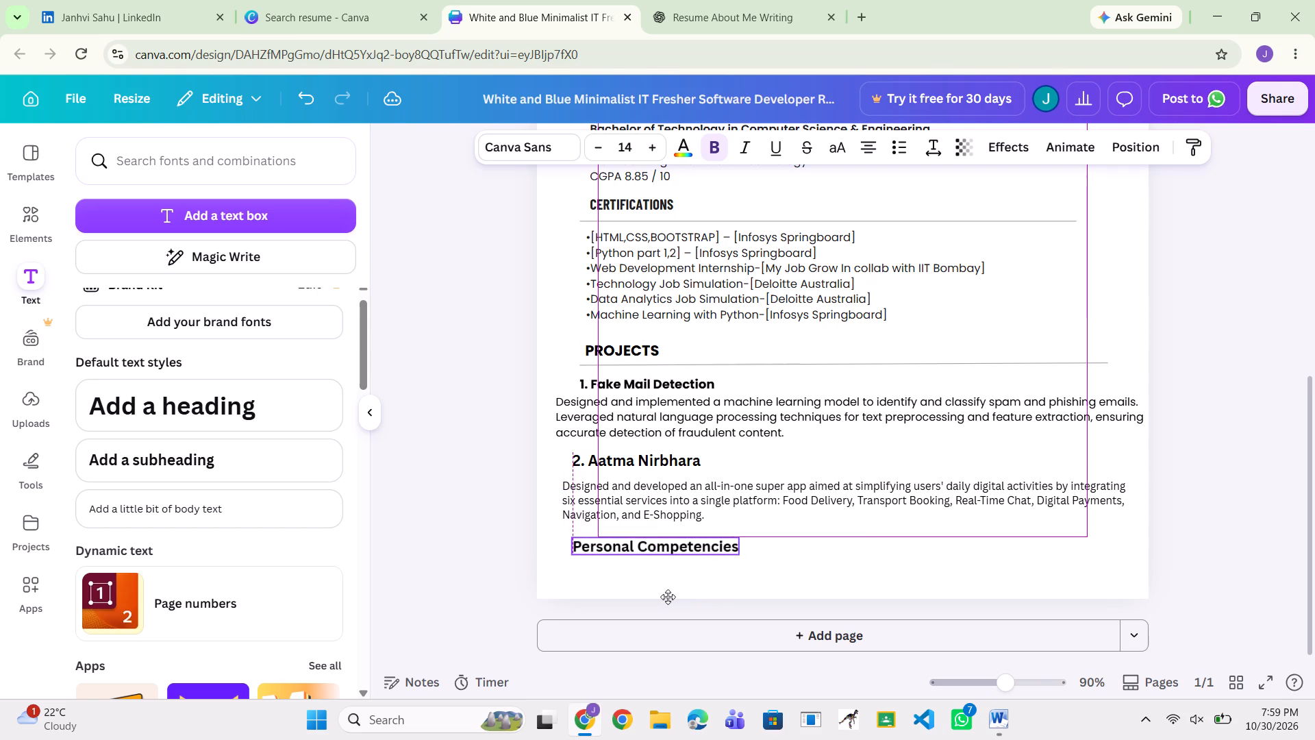
drag(668, 597, 674, 598)
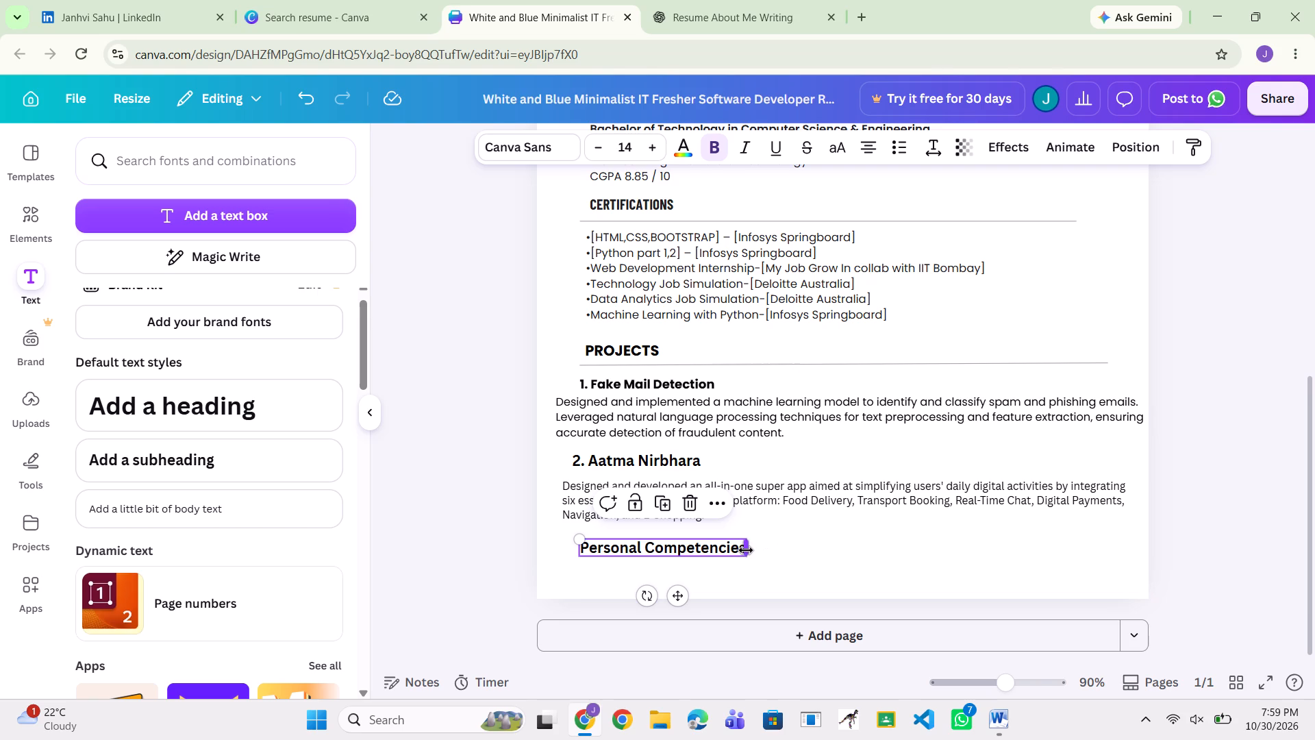
drag(746, 550, 749, 550)
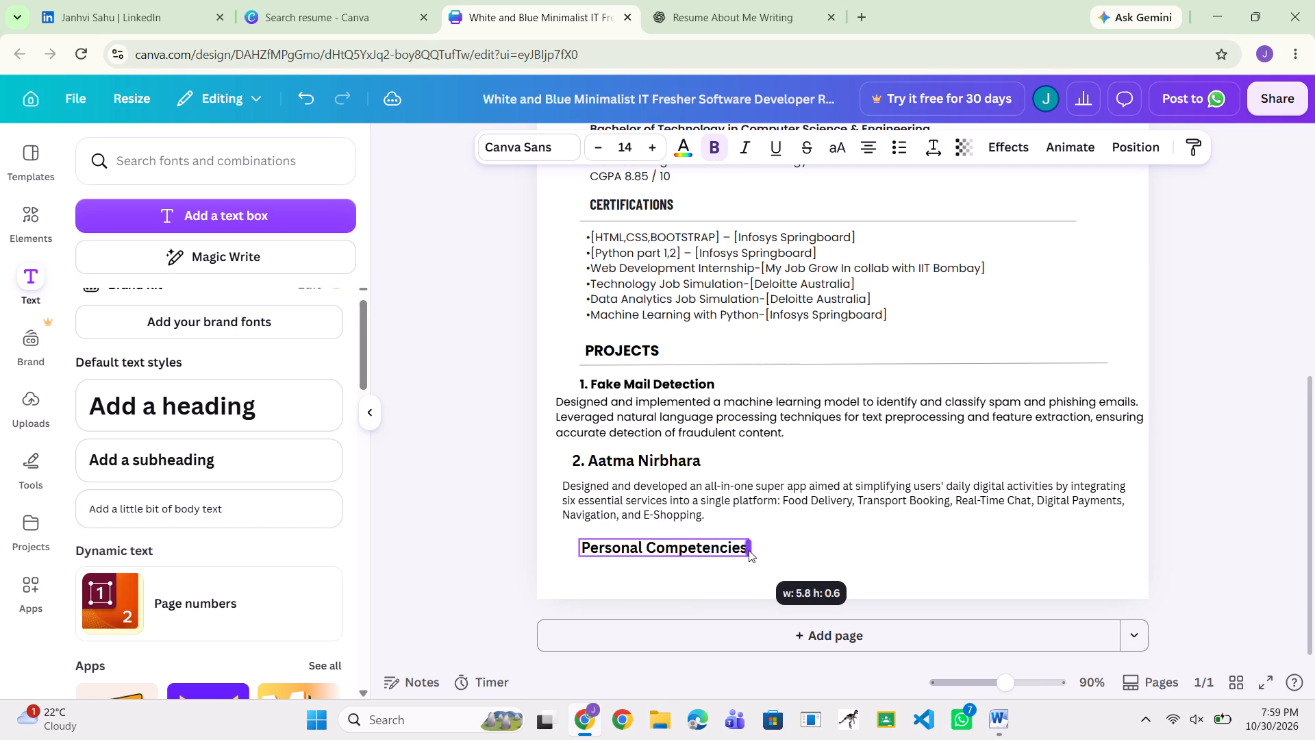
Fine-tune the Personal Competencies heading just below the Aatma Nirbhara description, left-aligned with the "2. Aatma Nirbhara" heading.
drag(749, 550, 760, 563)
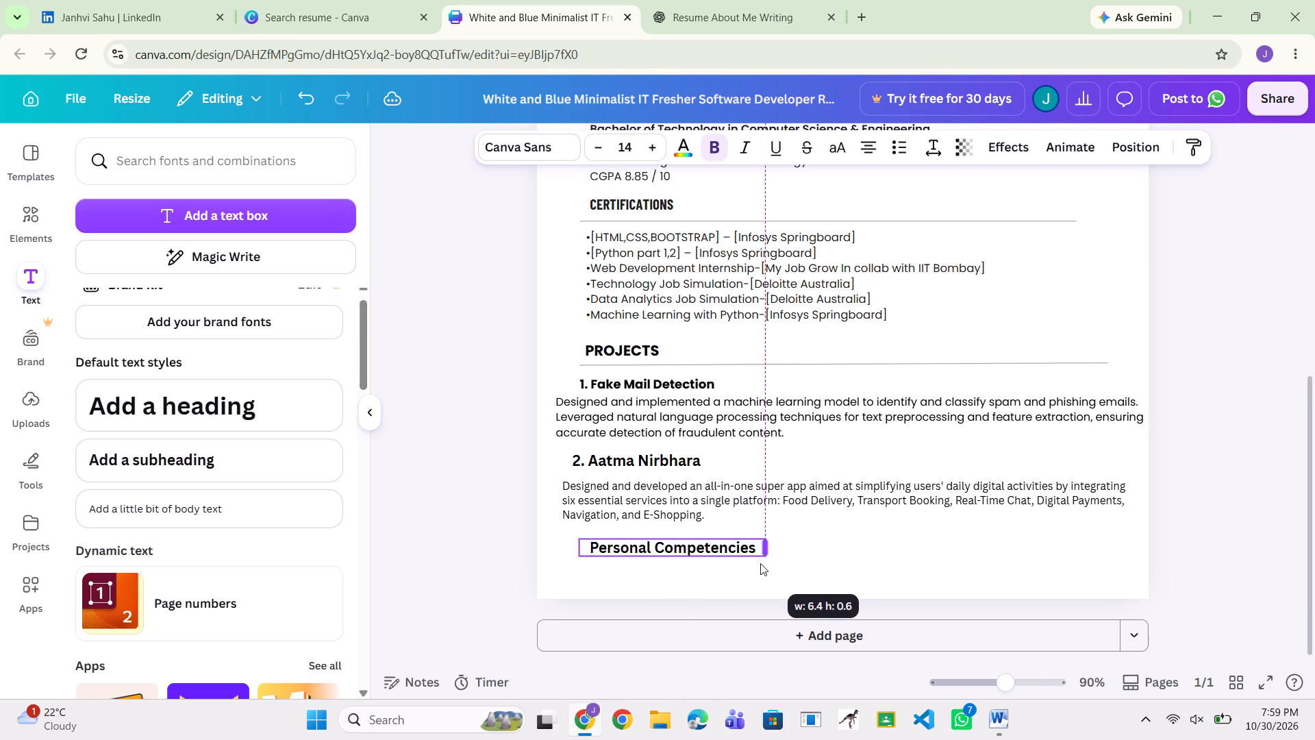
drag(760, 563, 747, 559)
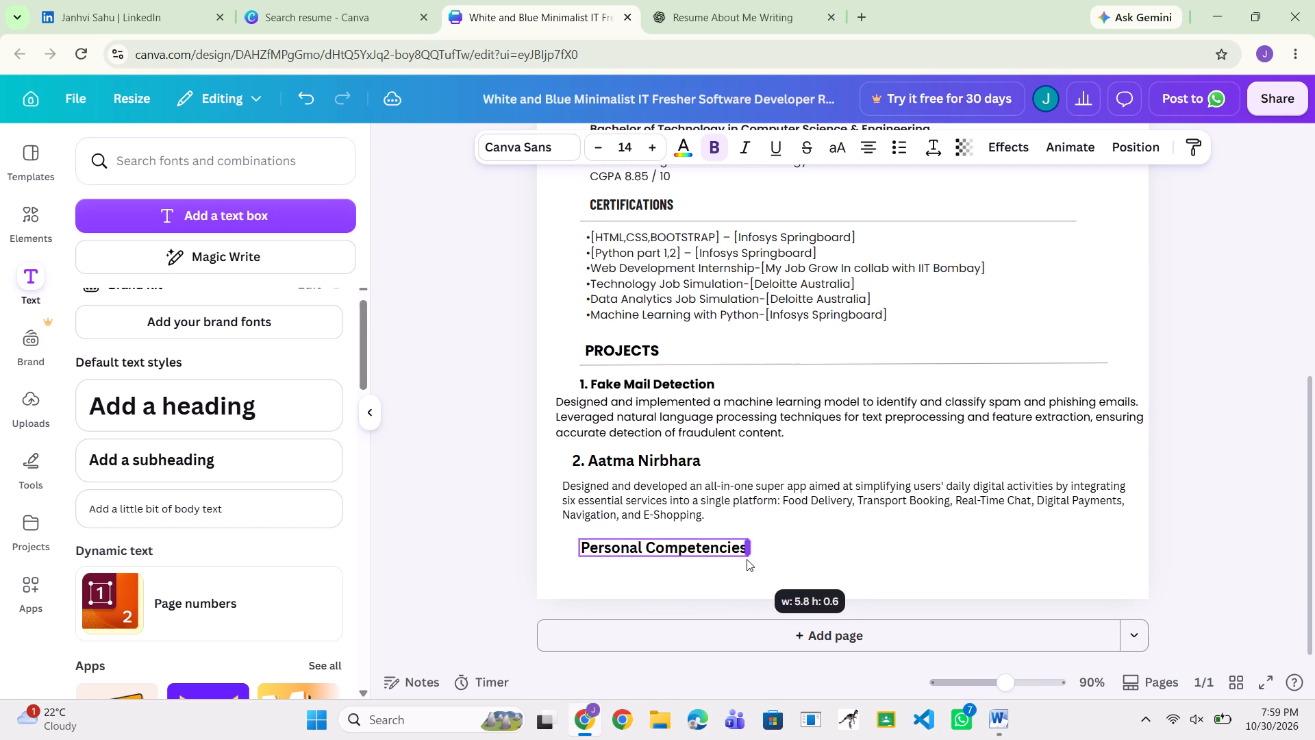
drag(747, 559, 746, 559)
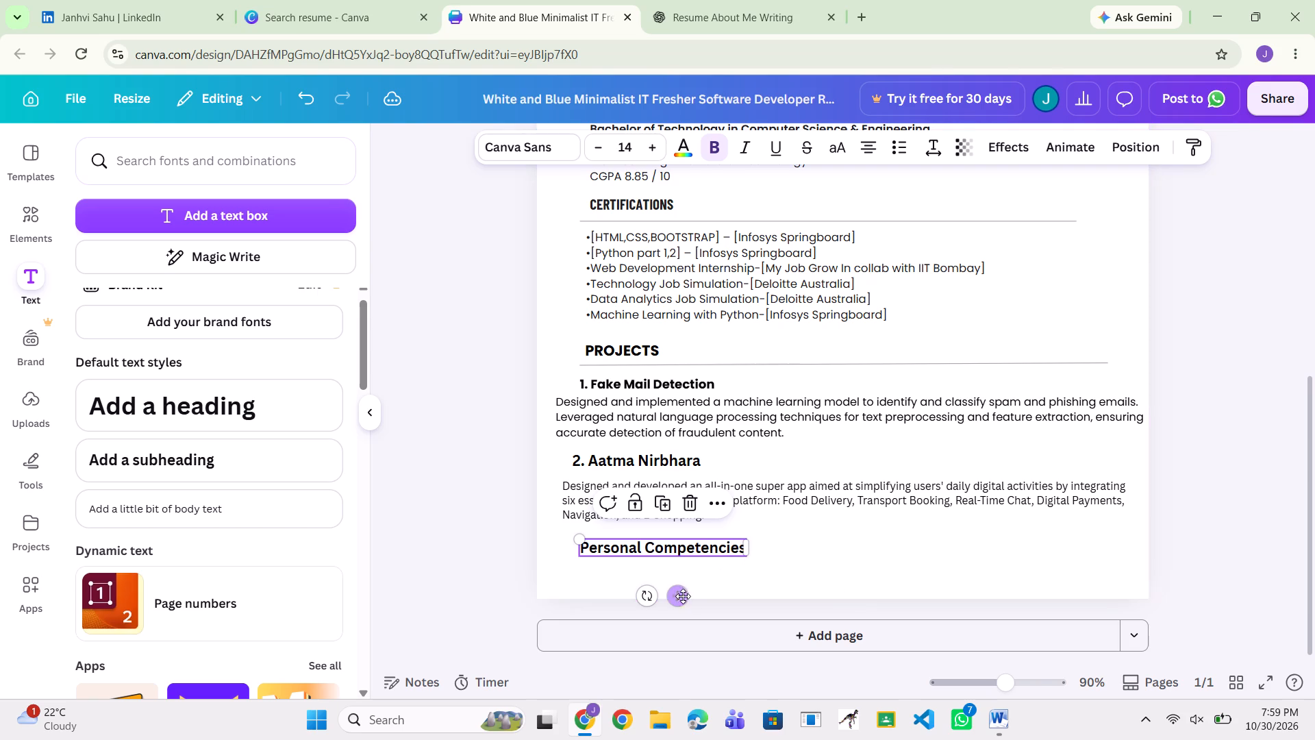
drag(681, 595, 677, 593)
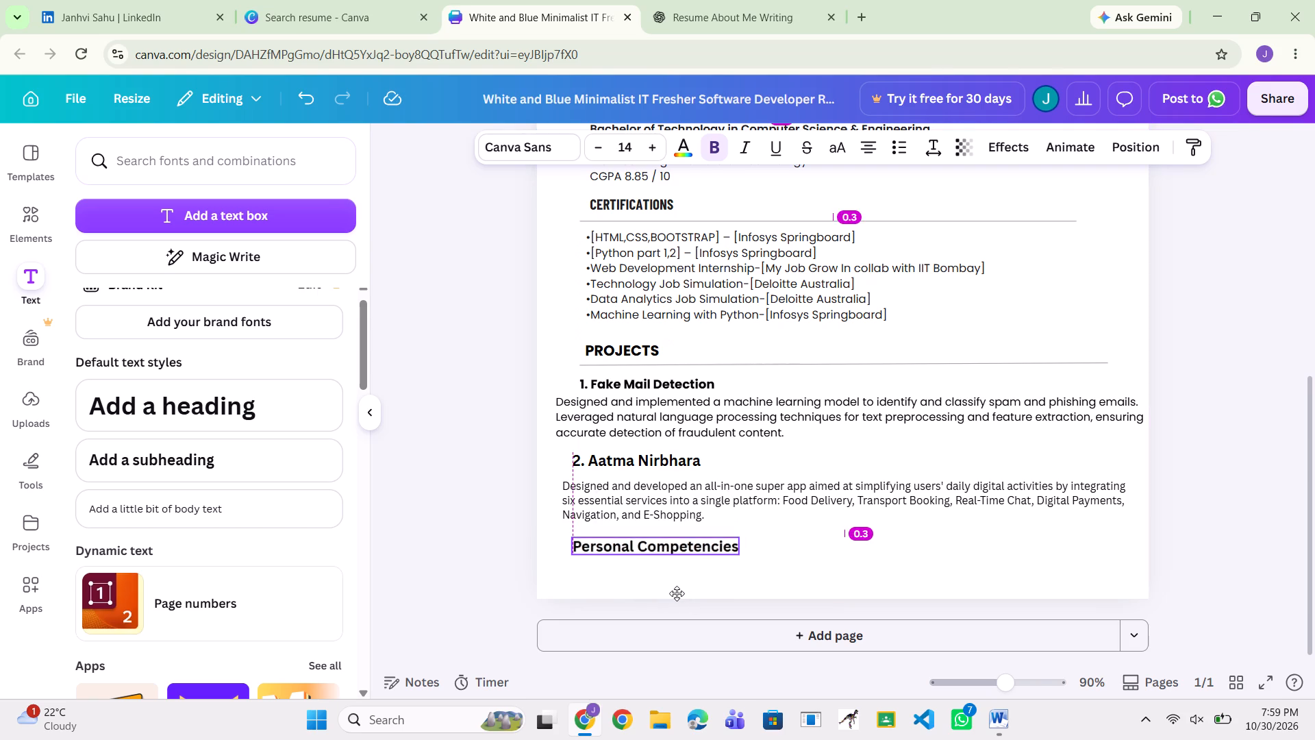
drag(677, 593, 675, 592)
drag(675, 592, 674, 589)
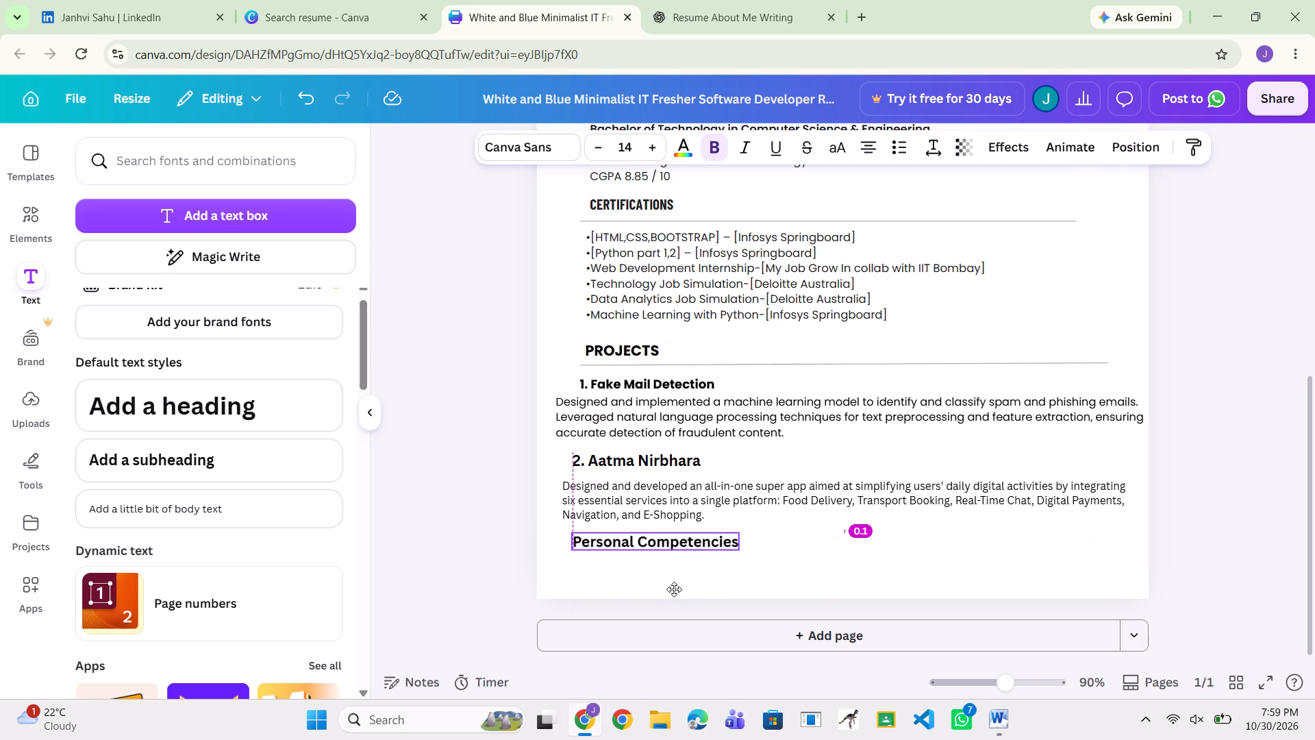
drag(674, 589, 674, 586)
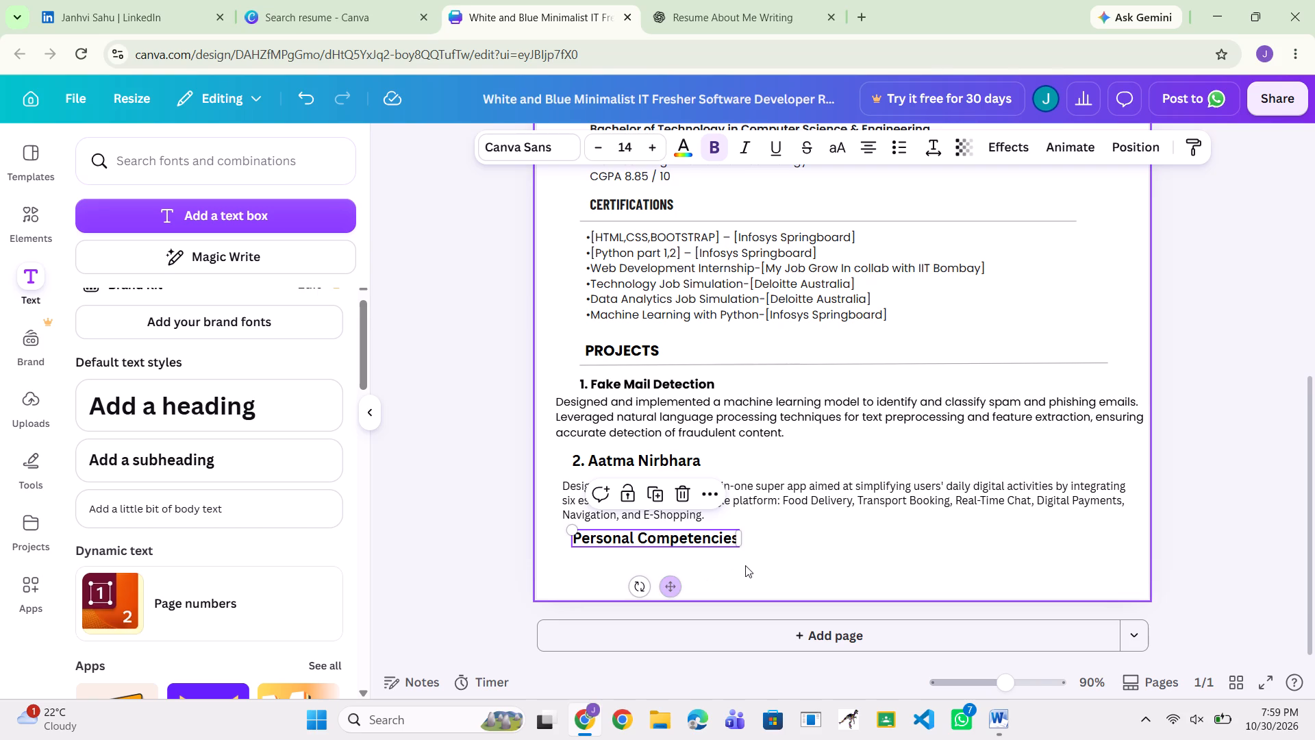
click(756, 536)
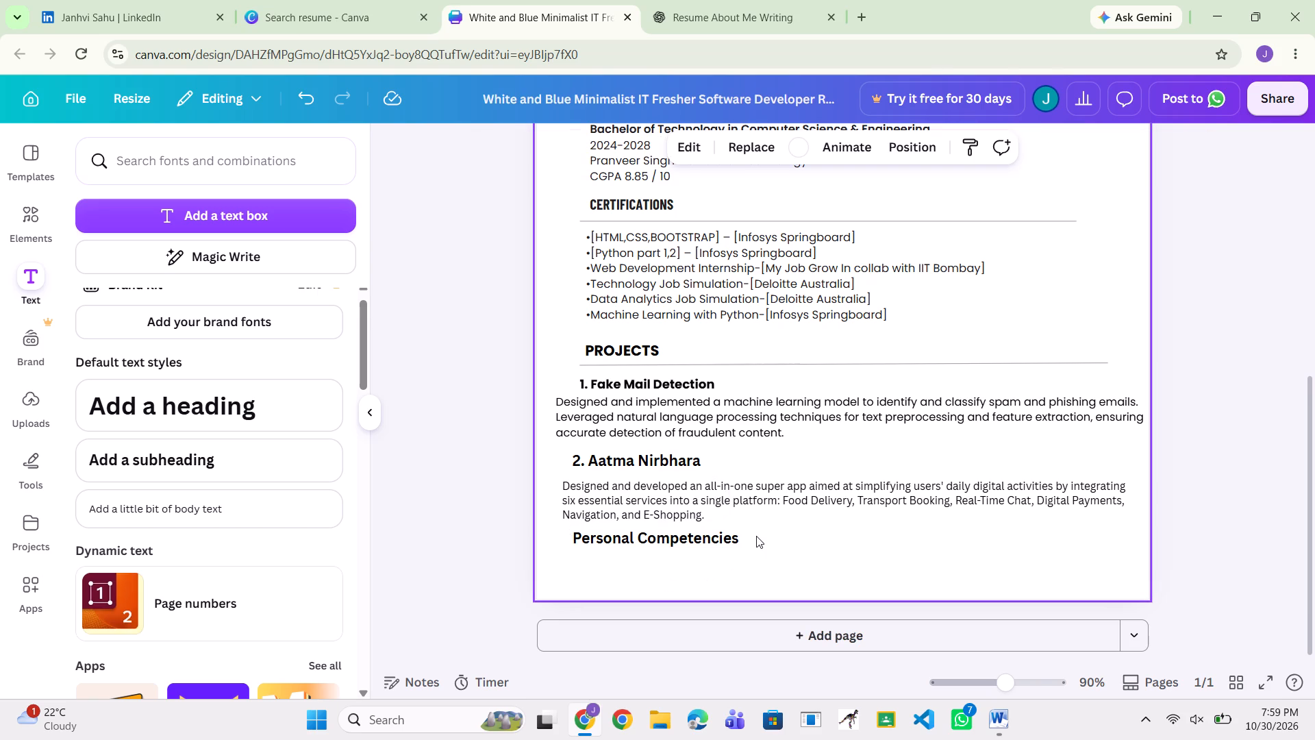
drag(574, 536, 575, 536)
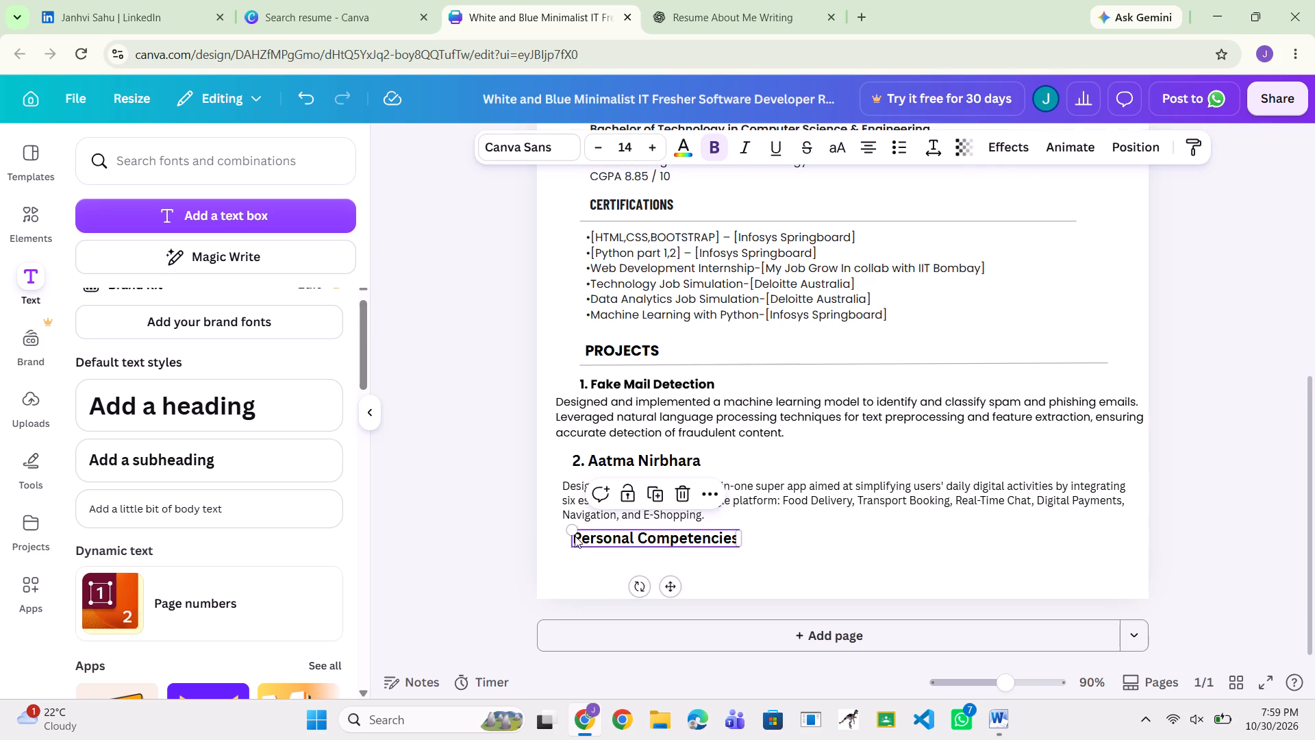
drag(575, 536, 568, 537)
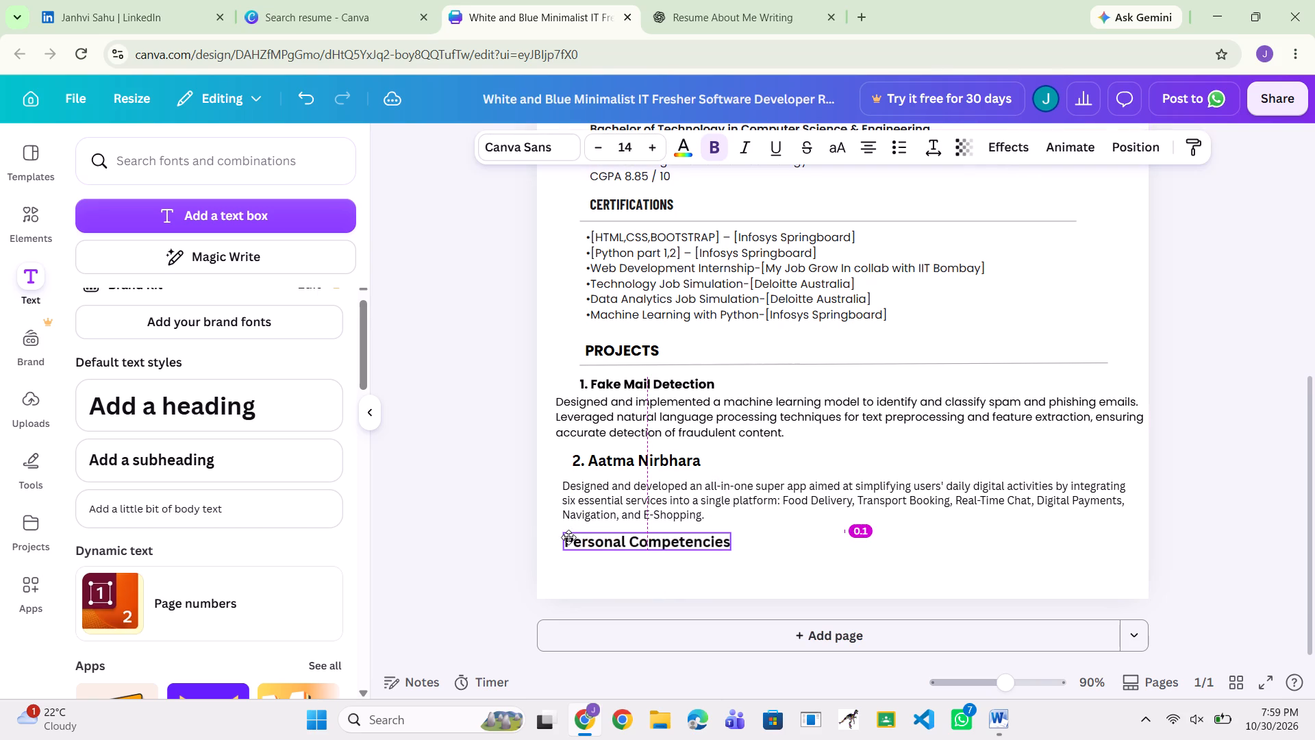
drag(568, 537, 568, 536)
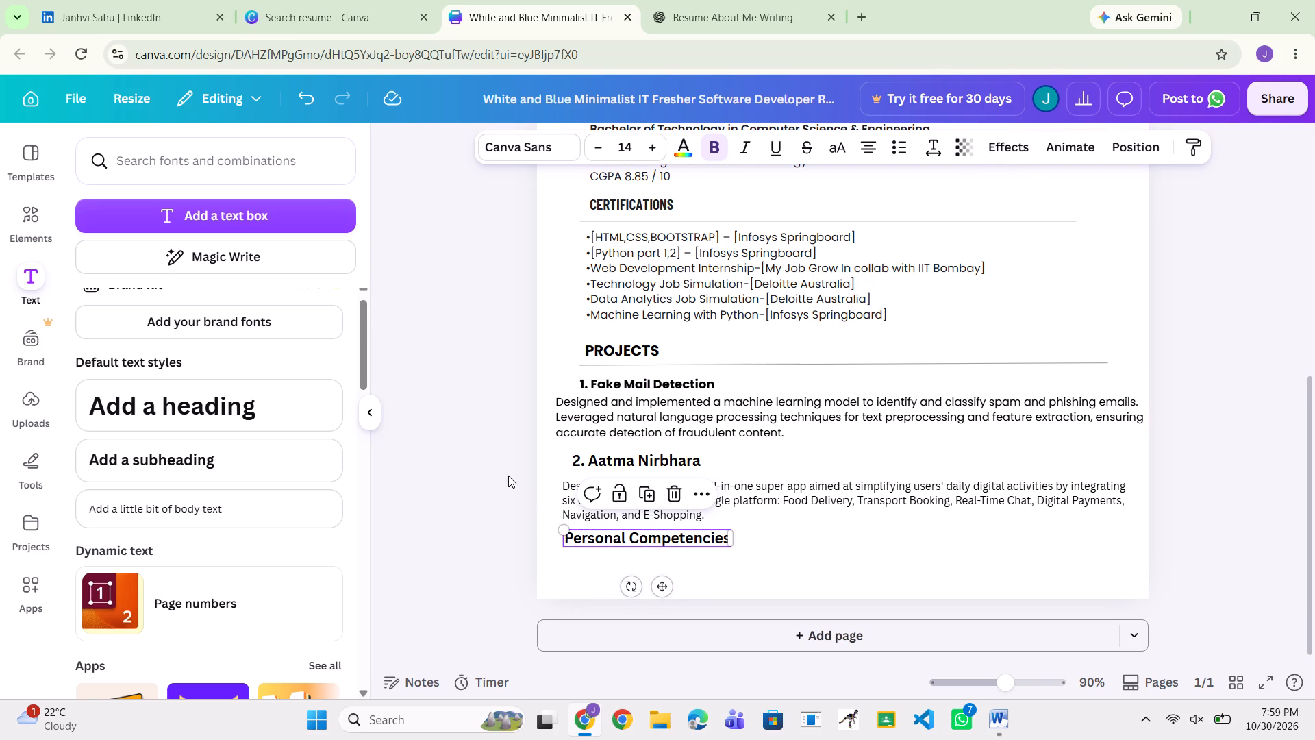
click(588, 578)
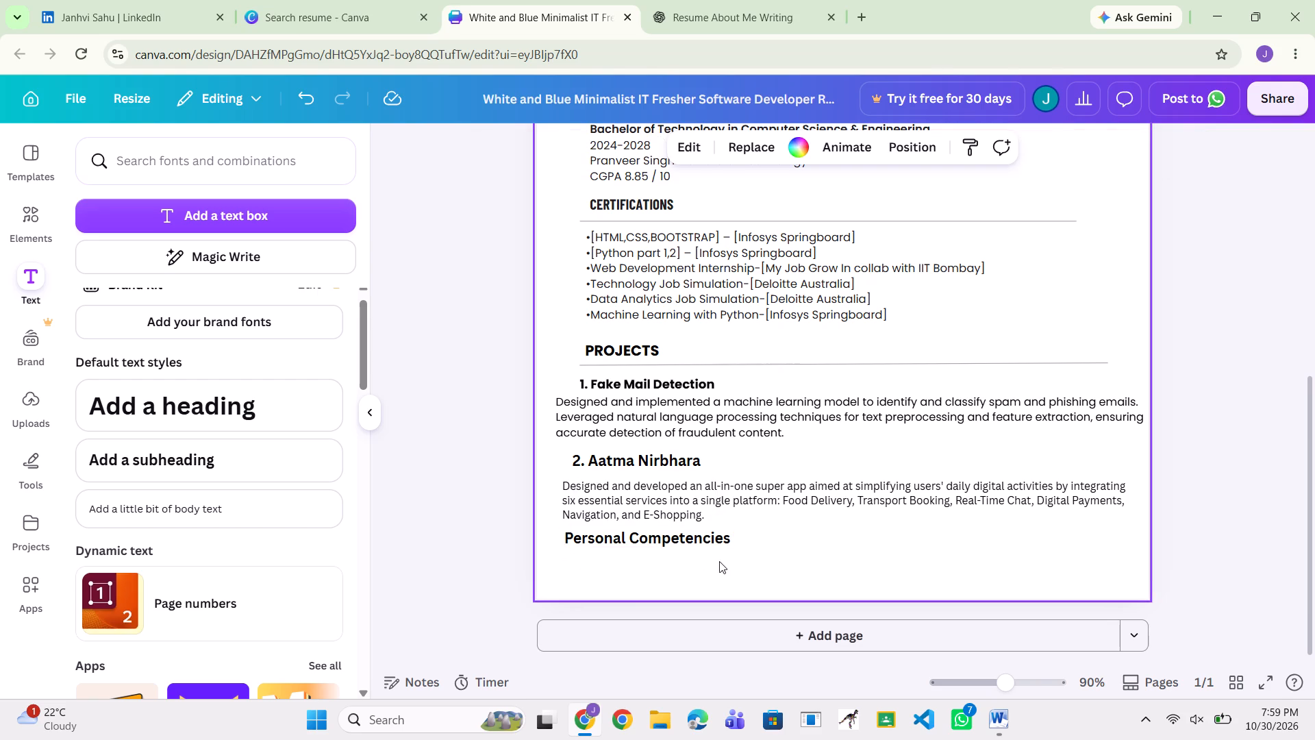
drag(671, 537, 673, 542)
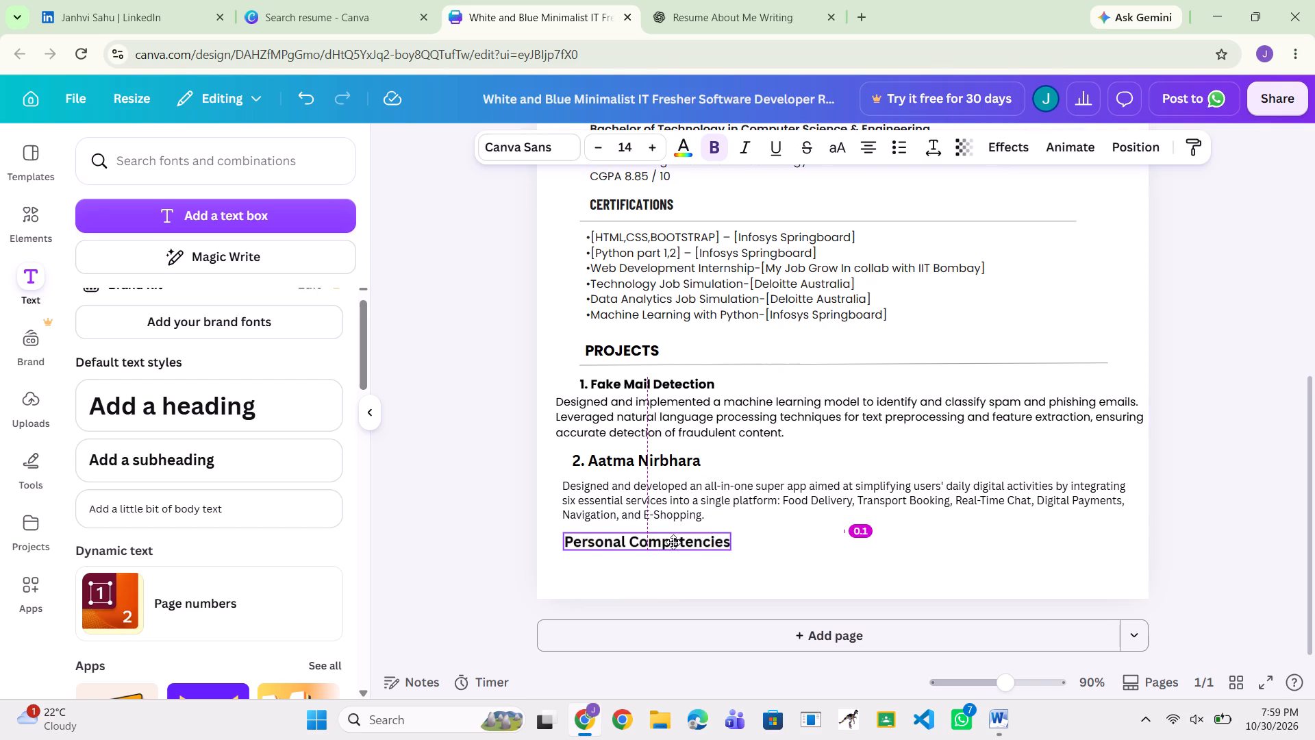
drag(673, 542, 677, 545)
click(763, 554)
Add a blank second page after the resume page.
scroll(763, 554, down, 1)
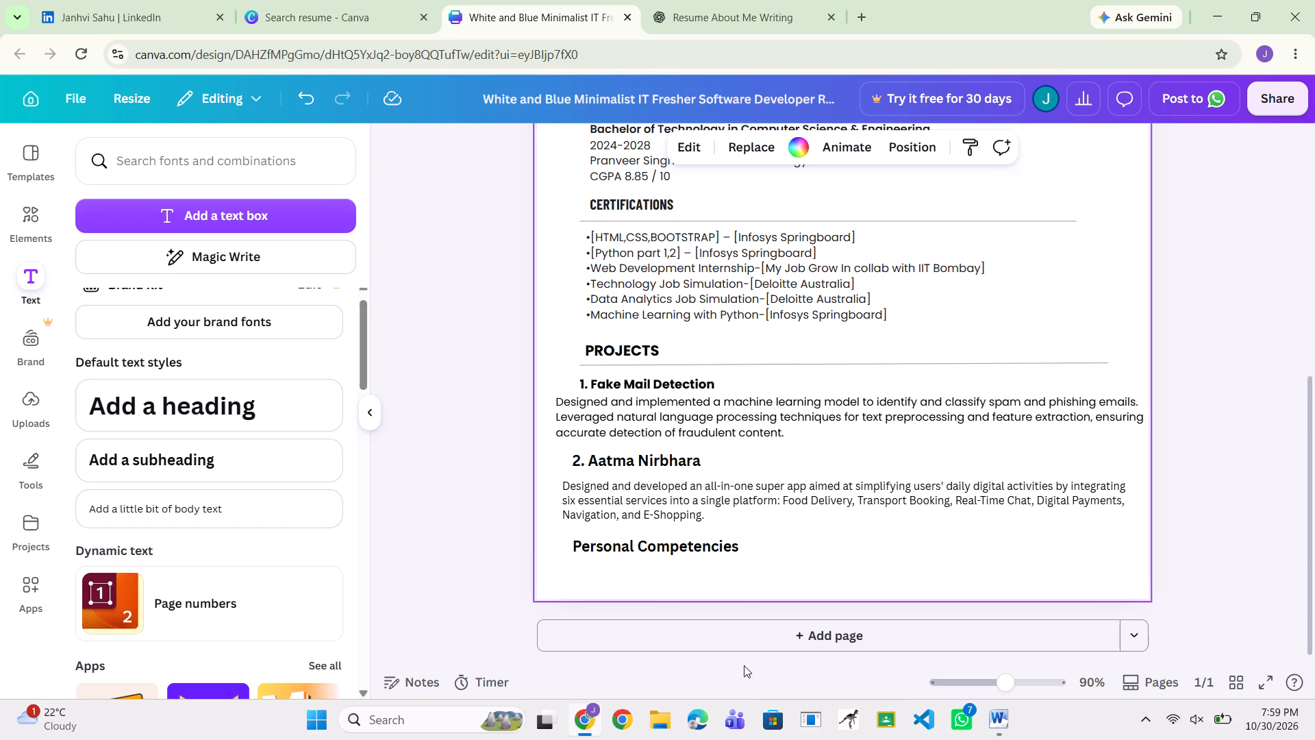
click(734, 640)
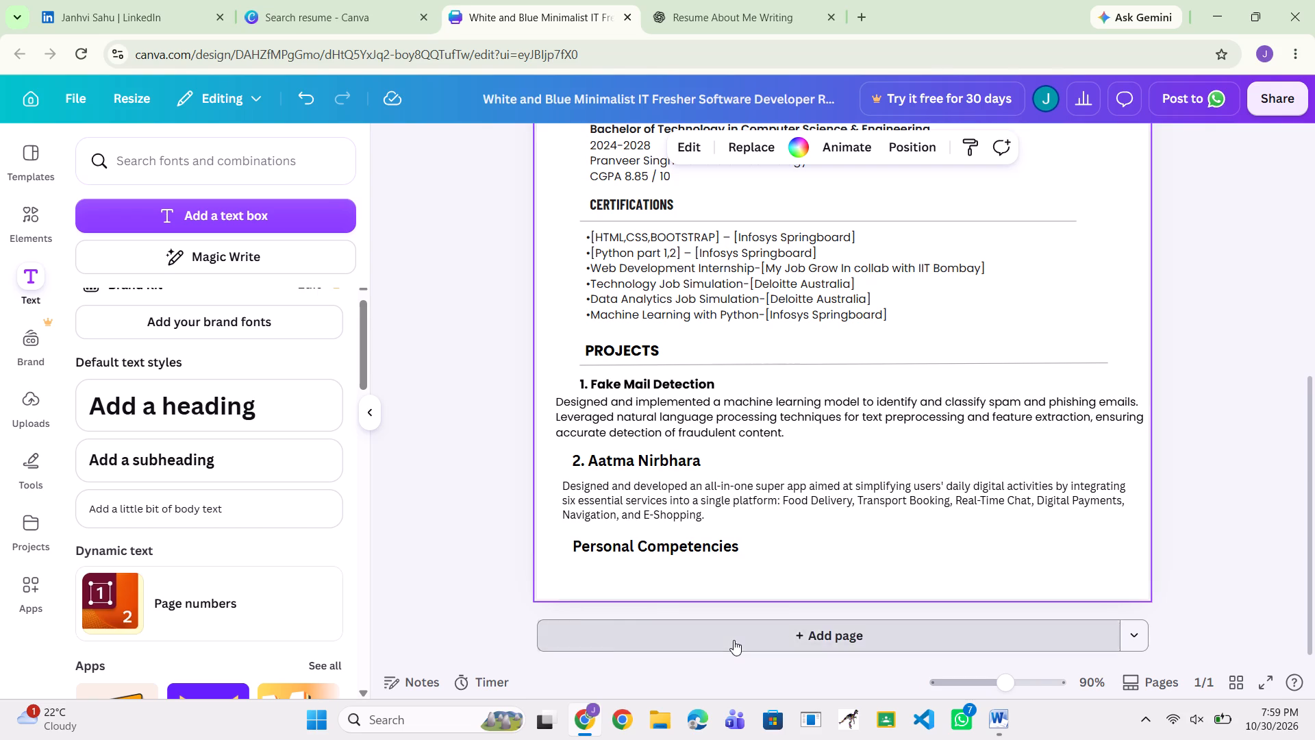
Move the Personal Competencies heading from page 1 to the upper left of page 2 and widen its box slightly.
scroll(734, 640, up, 5)
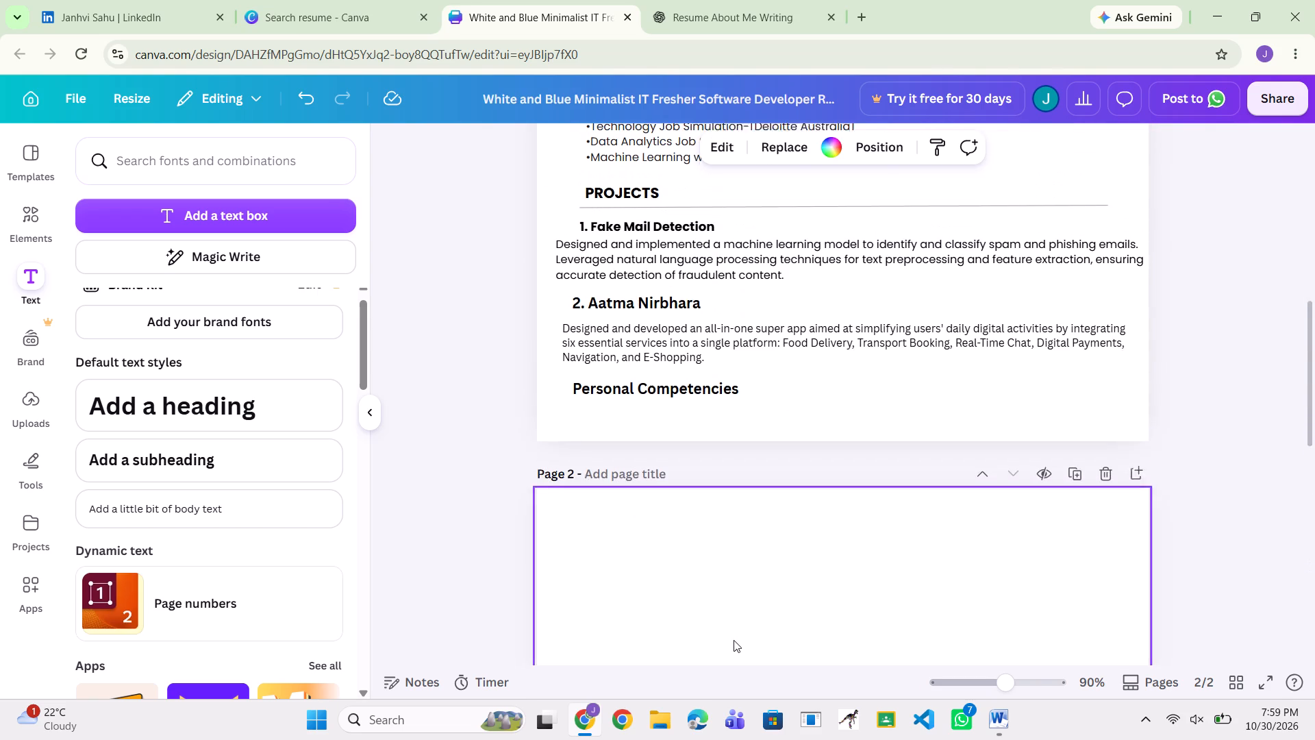
drag(671, 421, 691, 521)
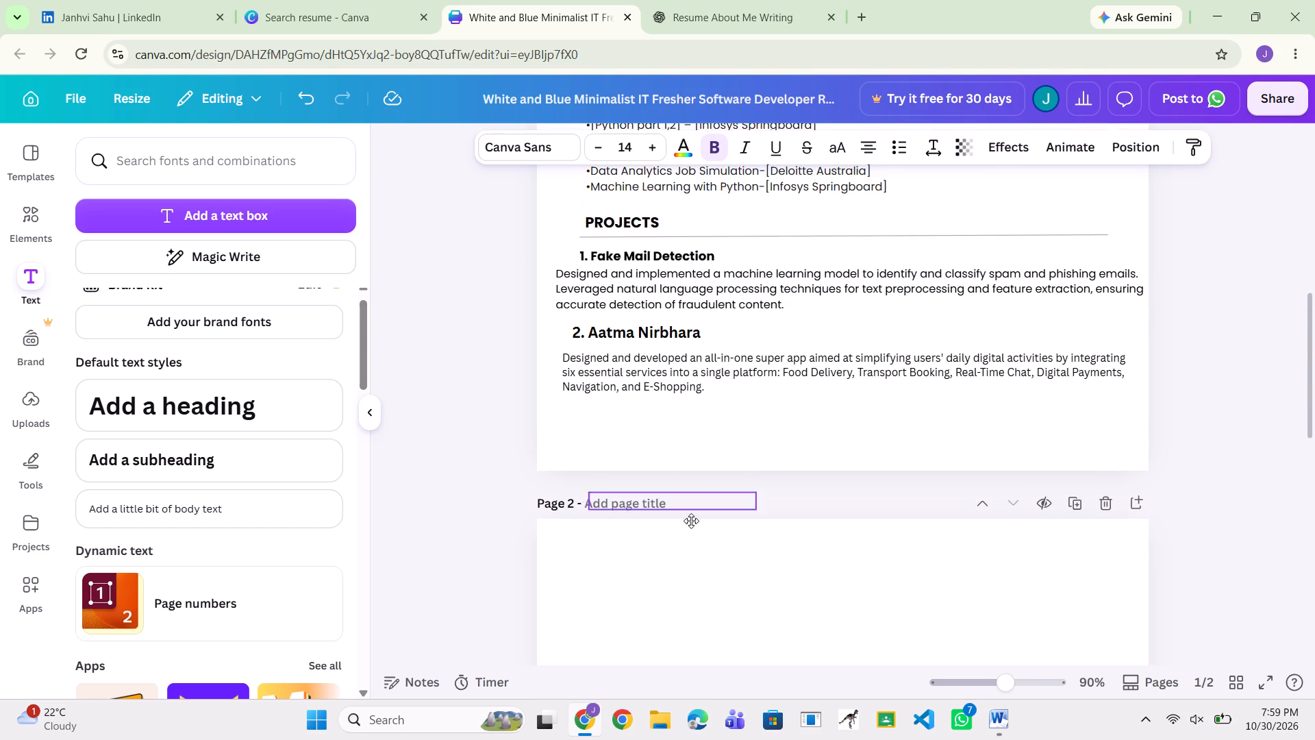
drag(691, 521, 688, 577)
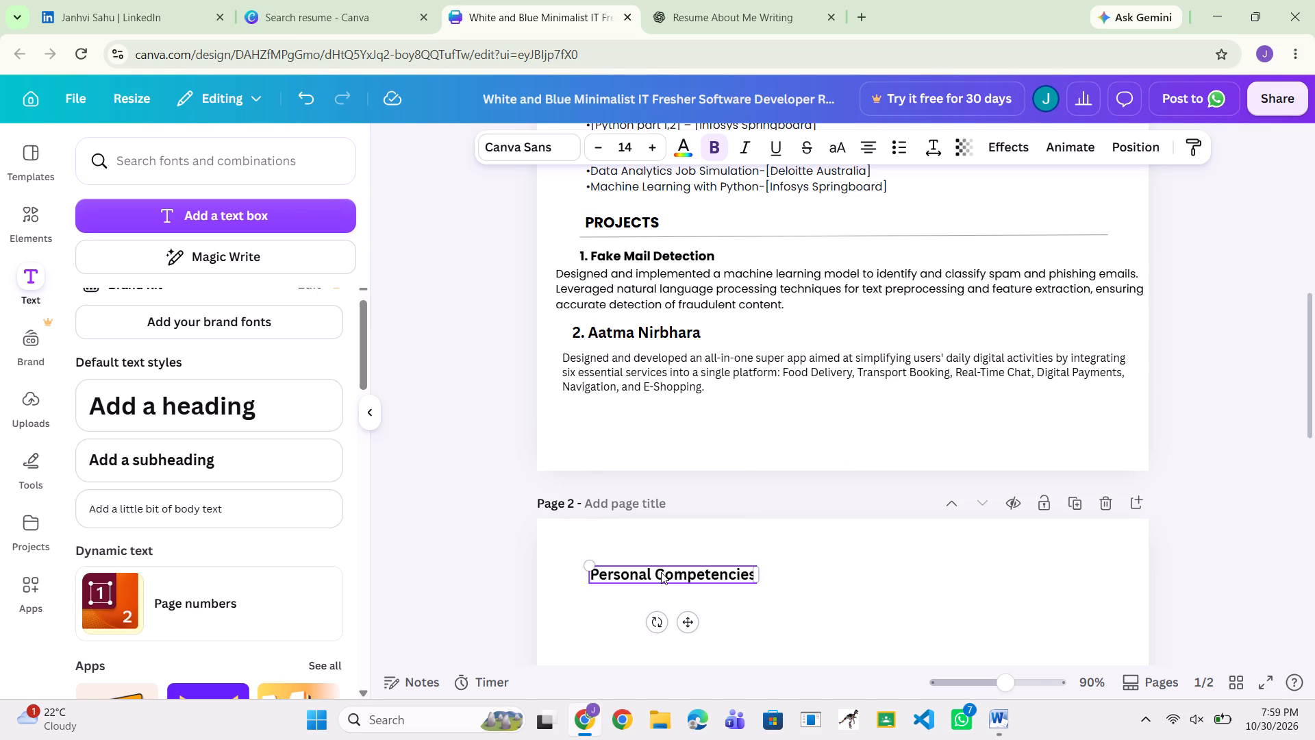
click(754, 576)
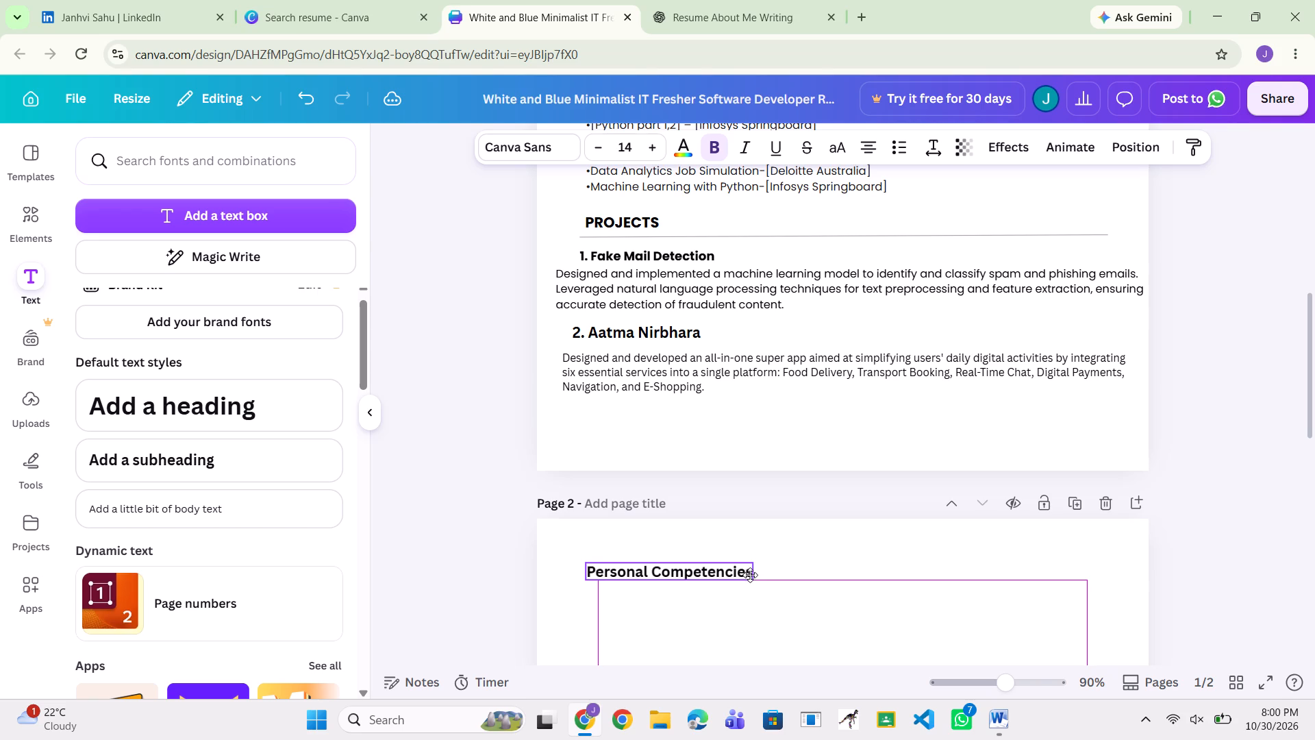
drag(756, 578, 757, 580)
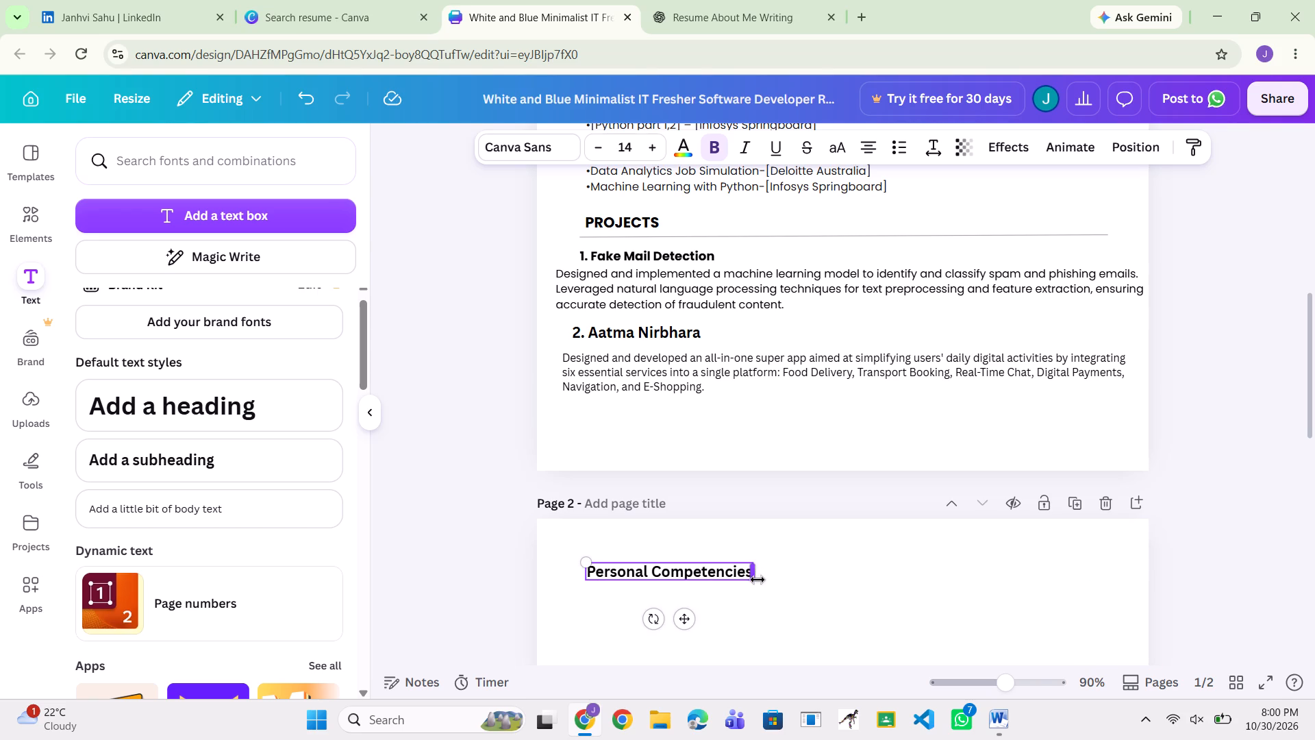
drag(757, 580, 763, 584)
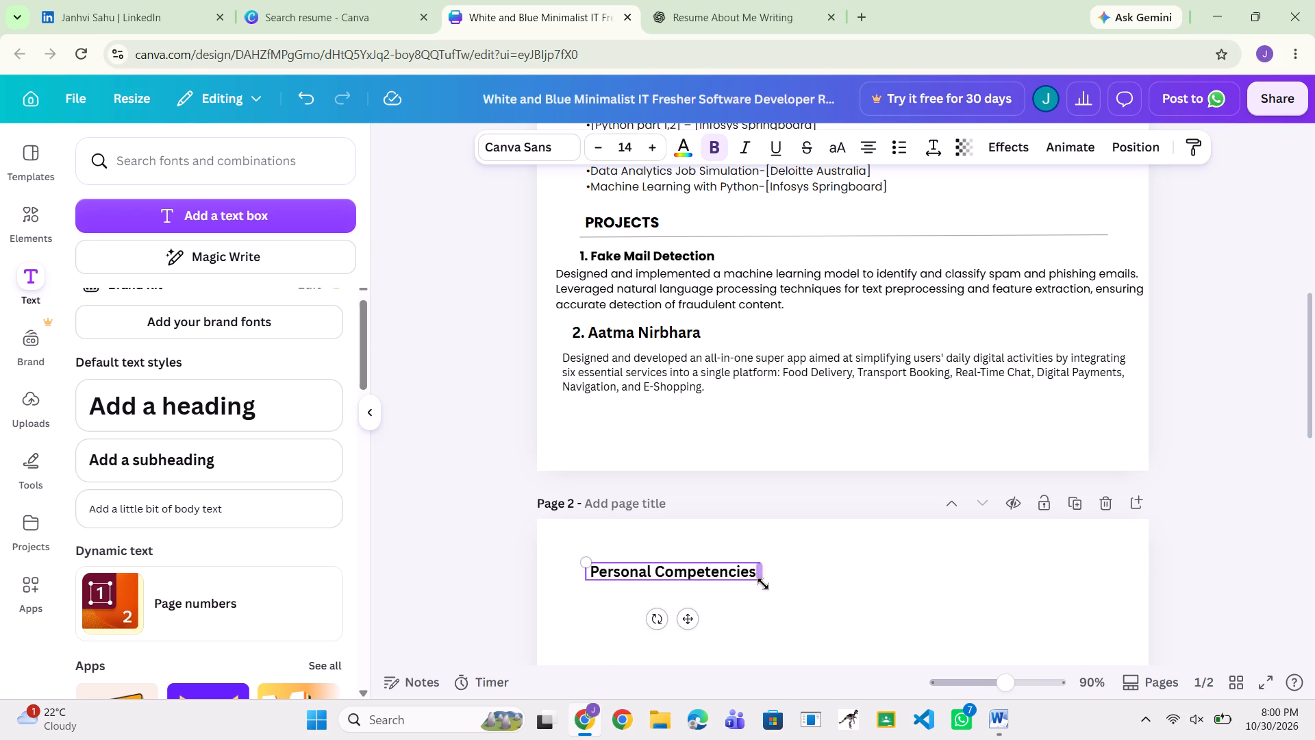
click(754, 595)
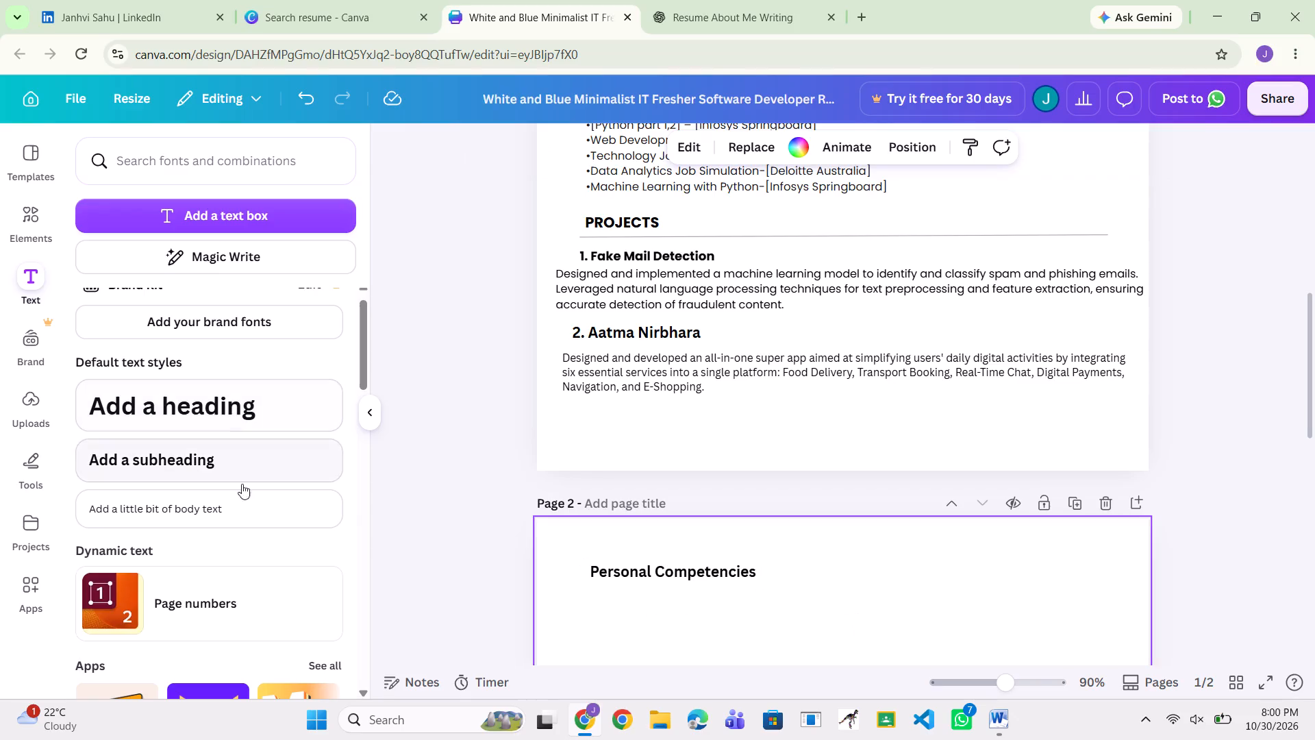
Fill a new body text box with the Personal Competencies section, heading and four skills, copied from the Word resume.
click(242, 508)
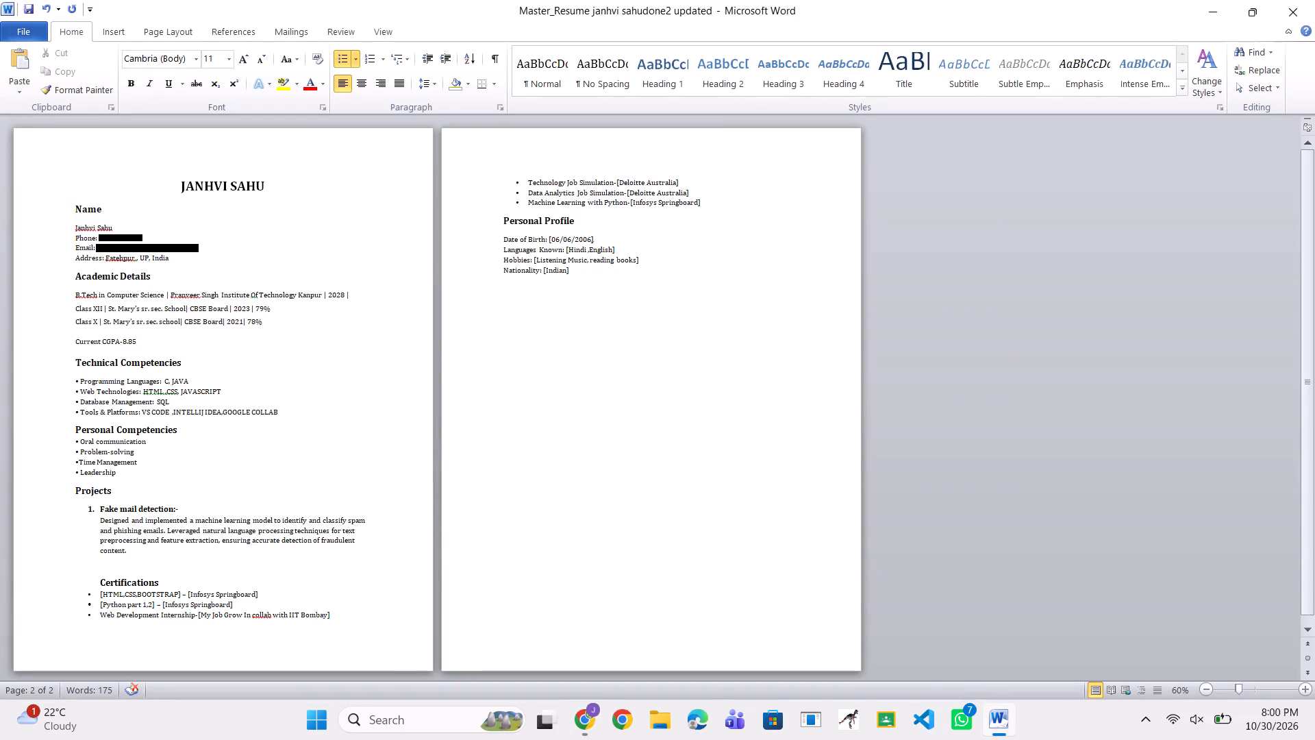
drag(84, 575, 337, 640)
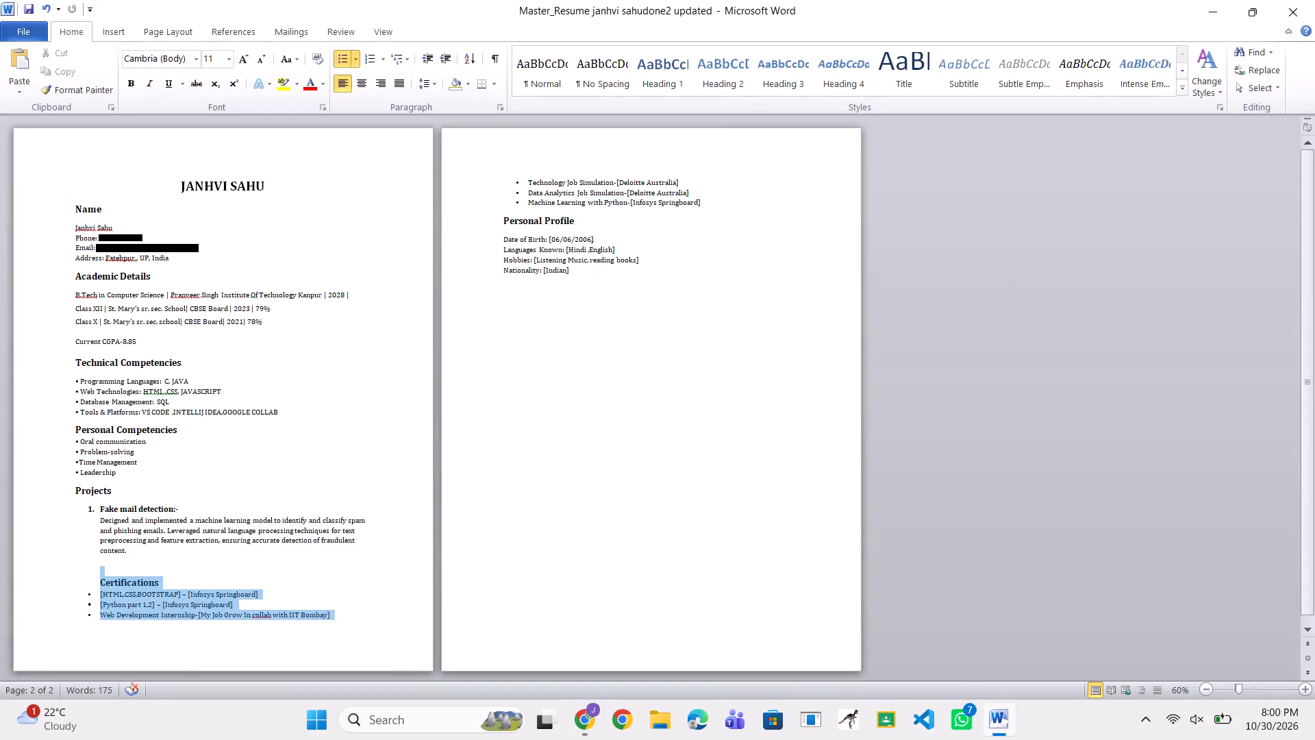
drag(337, 640, 51, 429)
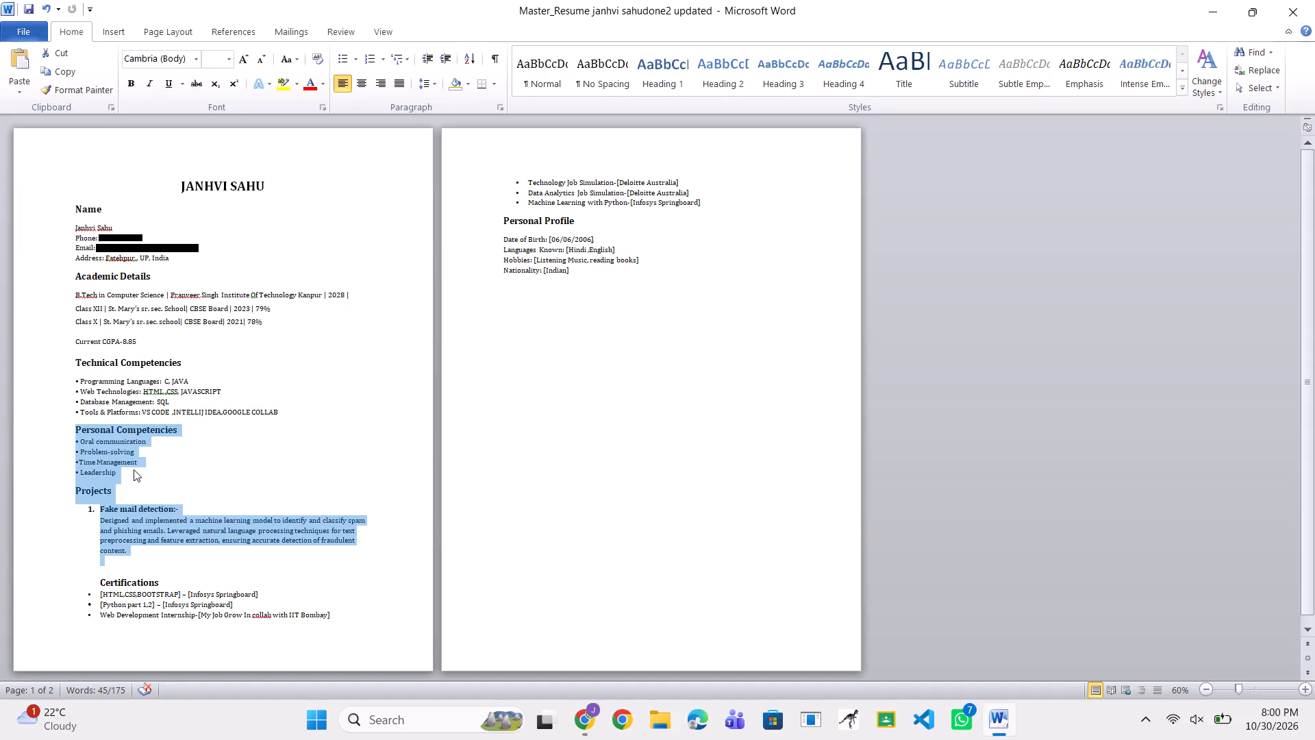
click(134, 469)
drag(134, 469, 68, 429)
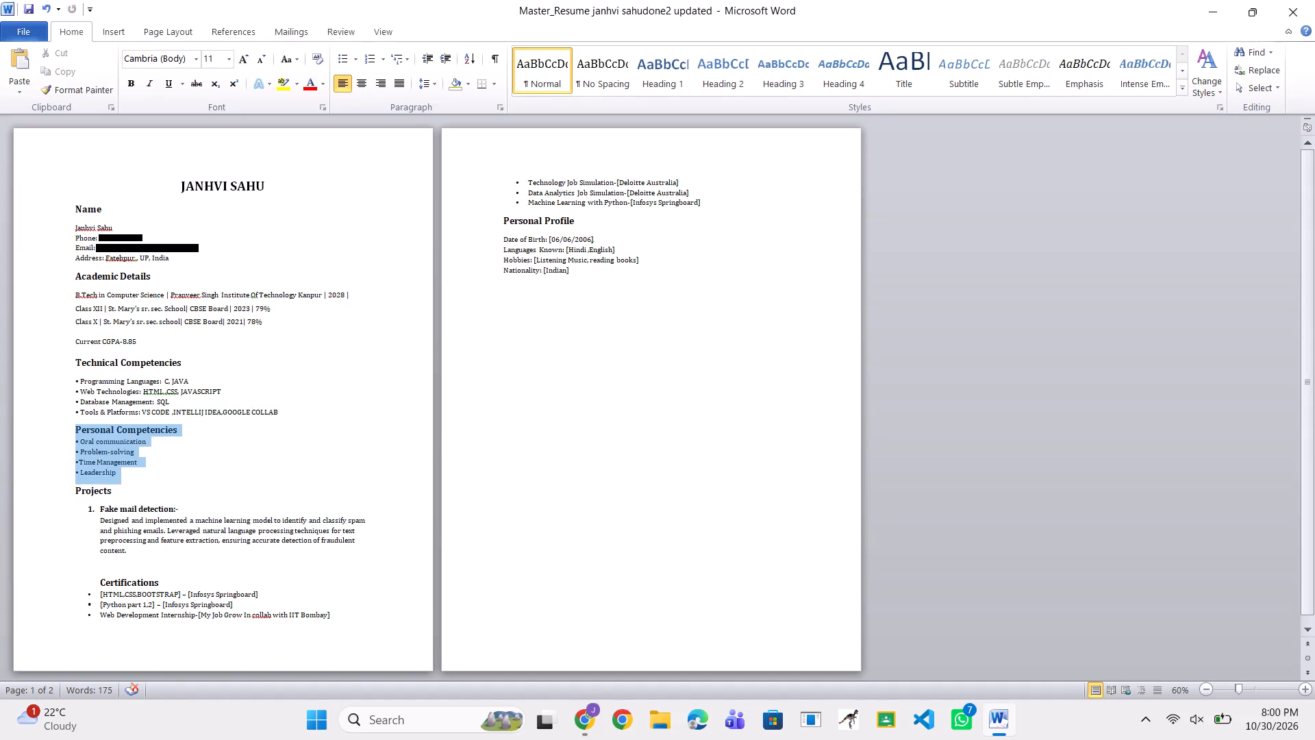
drag(68, 429, 61, 429)
key(ctrl+c)
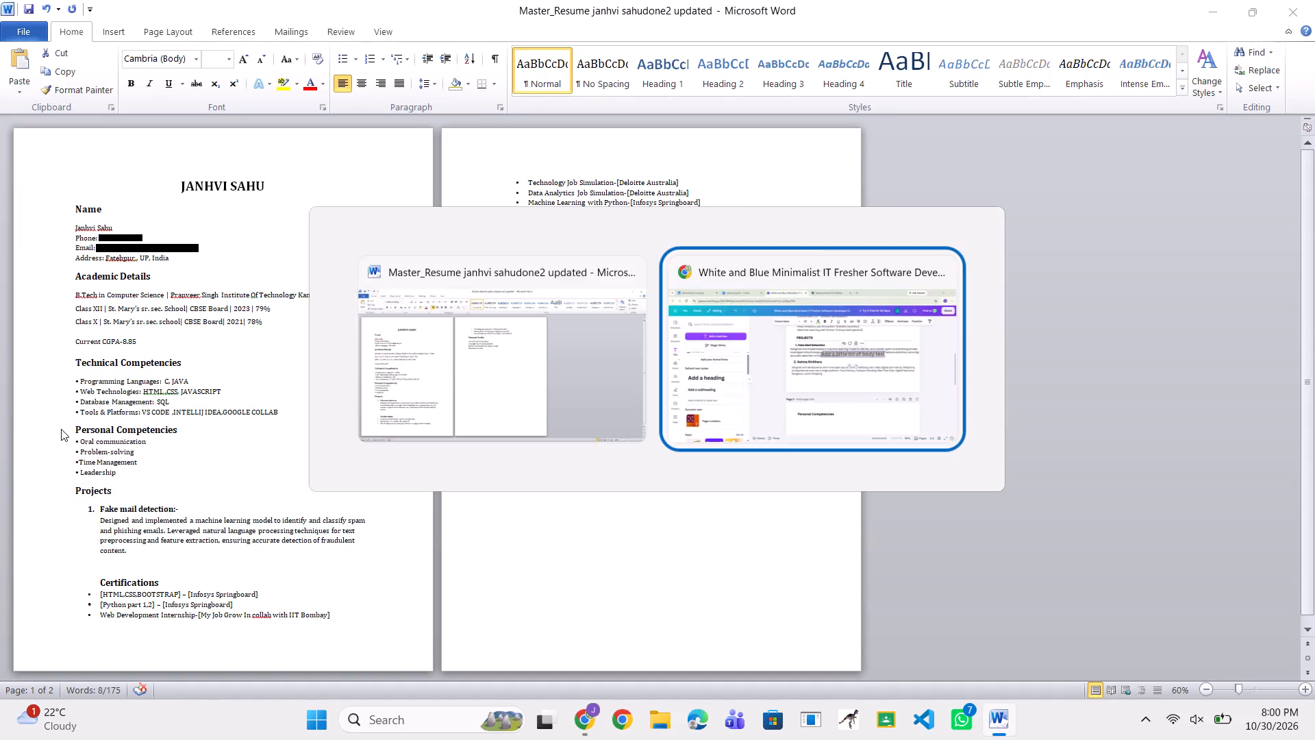
key(ctrl+v)
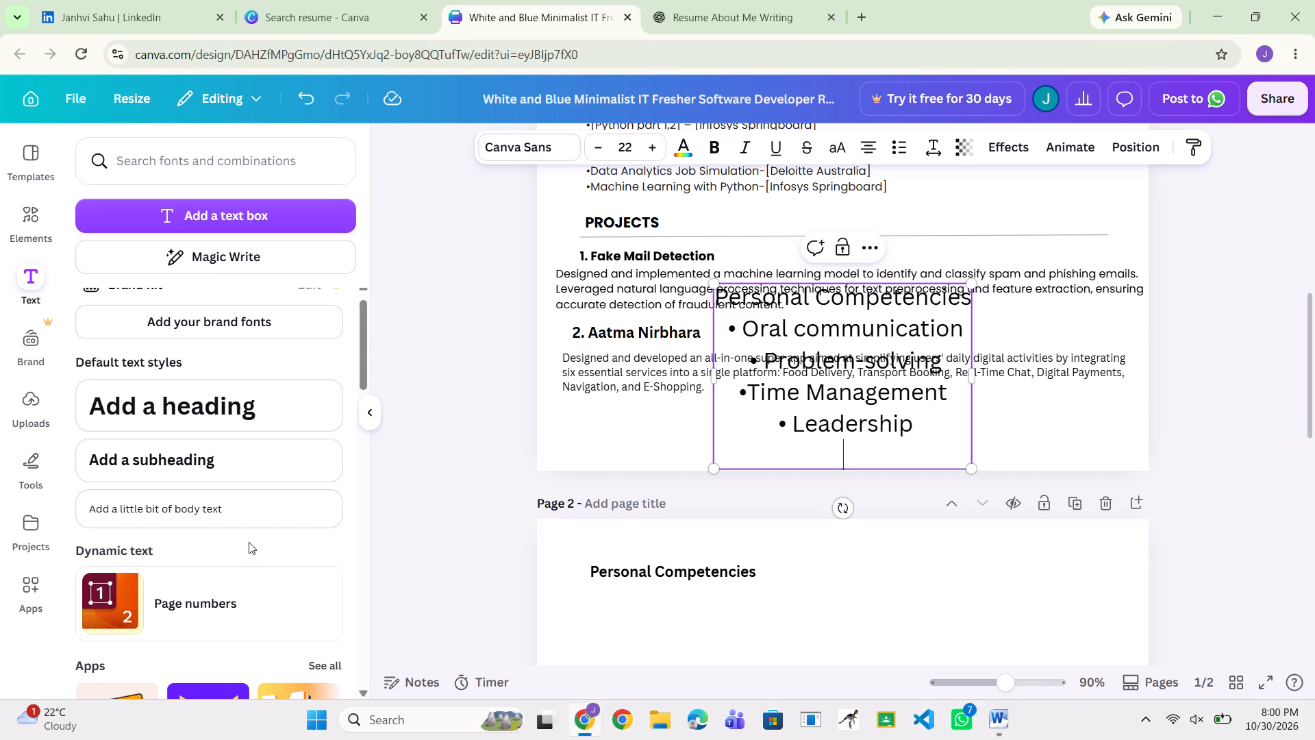
Try to reduce the pasted Personal Competencies text's font size to 12.
triple_click(593, 150)
triple_click(593, 150)
triple_click(593, 150)
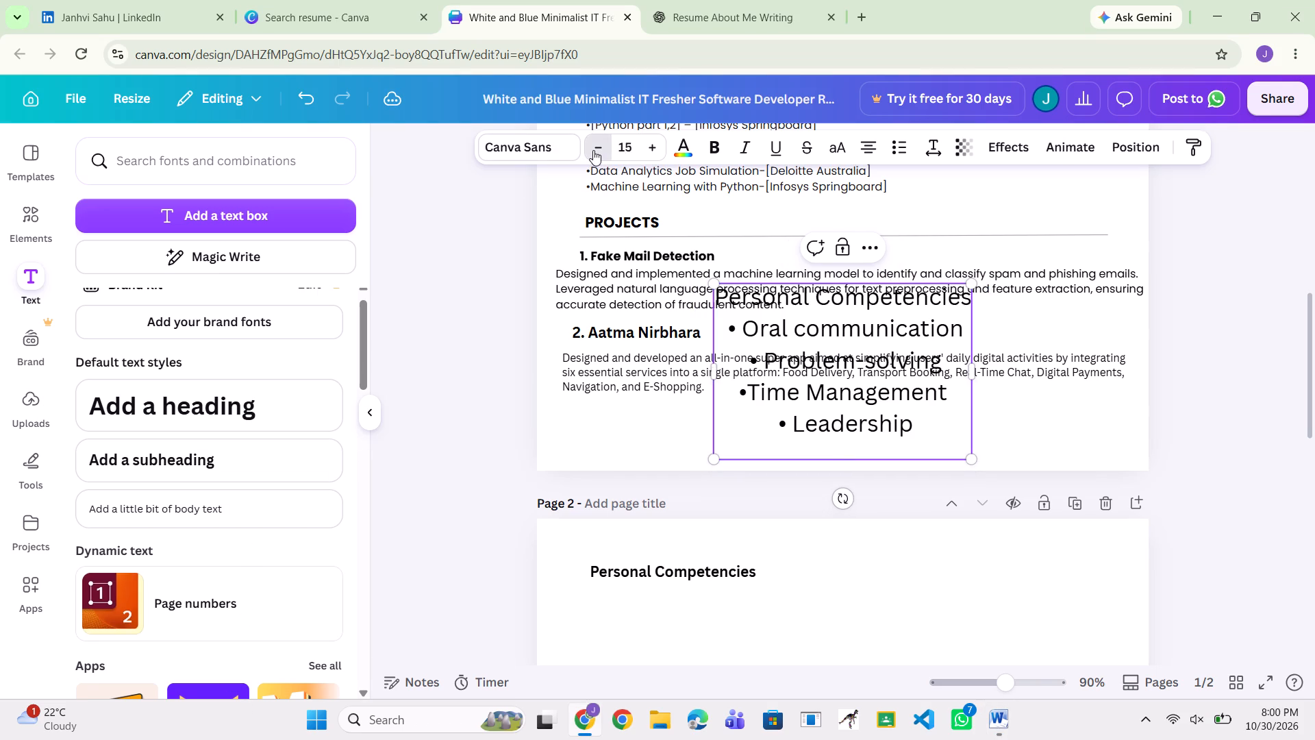
click(593, 150)
drag(593, 150, 679, 432)
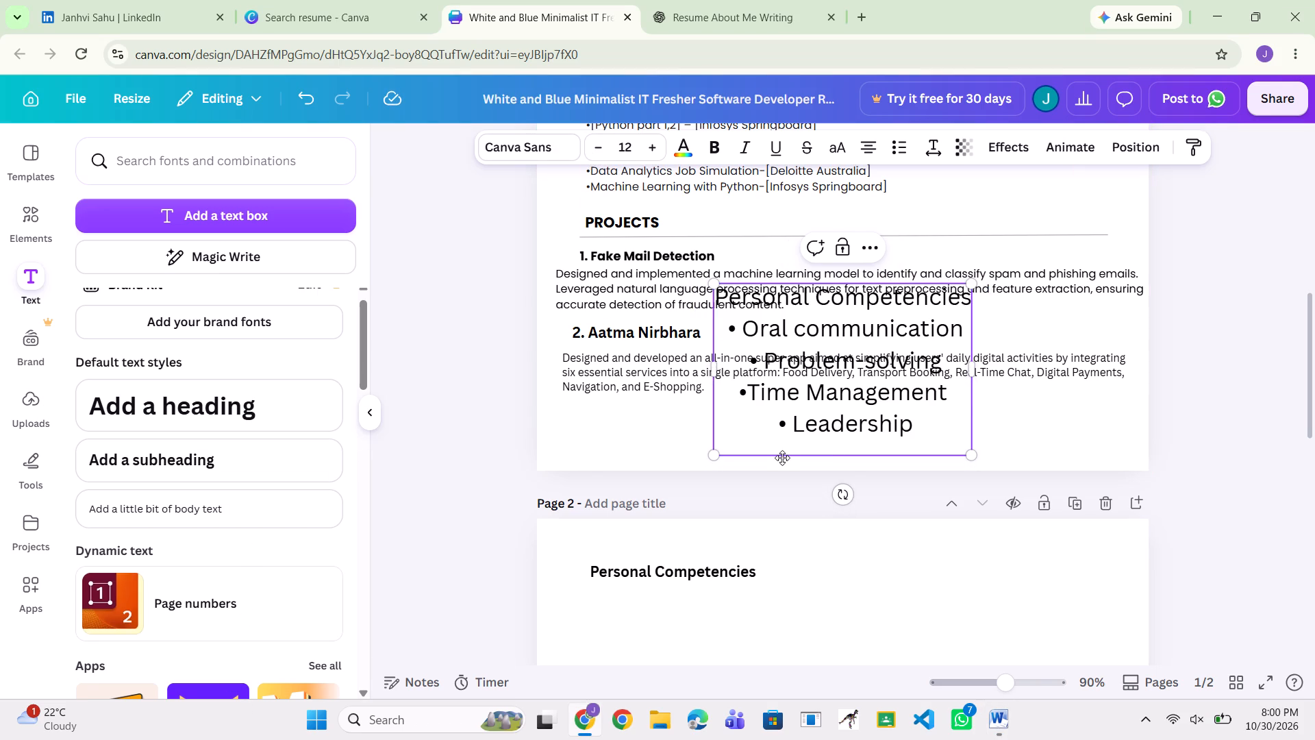
Move the pasted Personal Competencies text box from page 1 to just below the heading on page 2.
drag(782, 458, 723, 637)
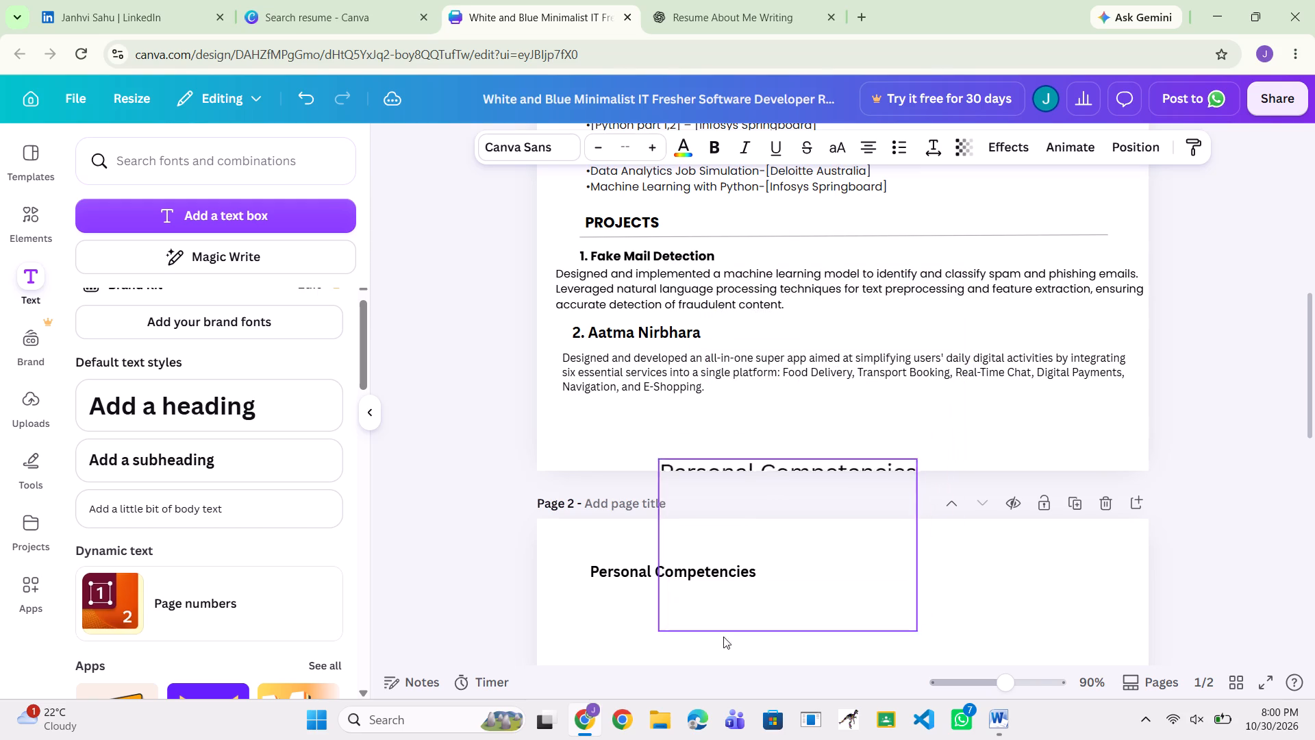
drag(723, 637, 643, 739)
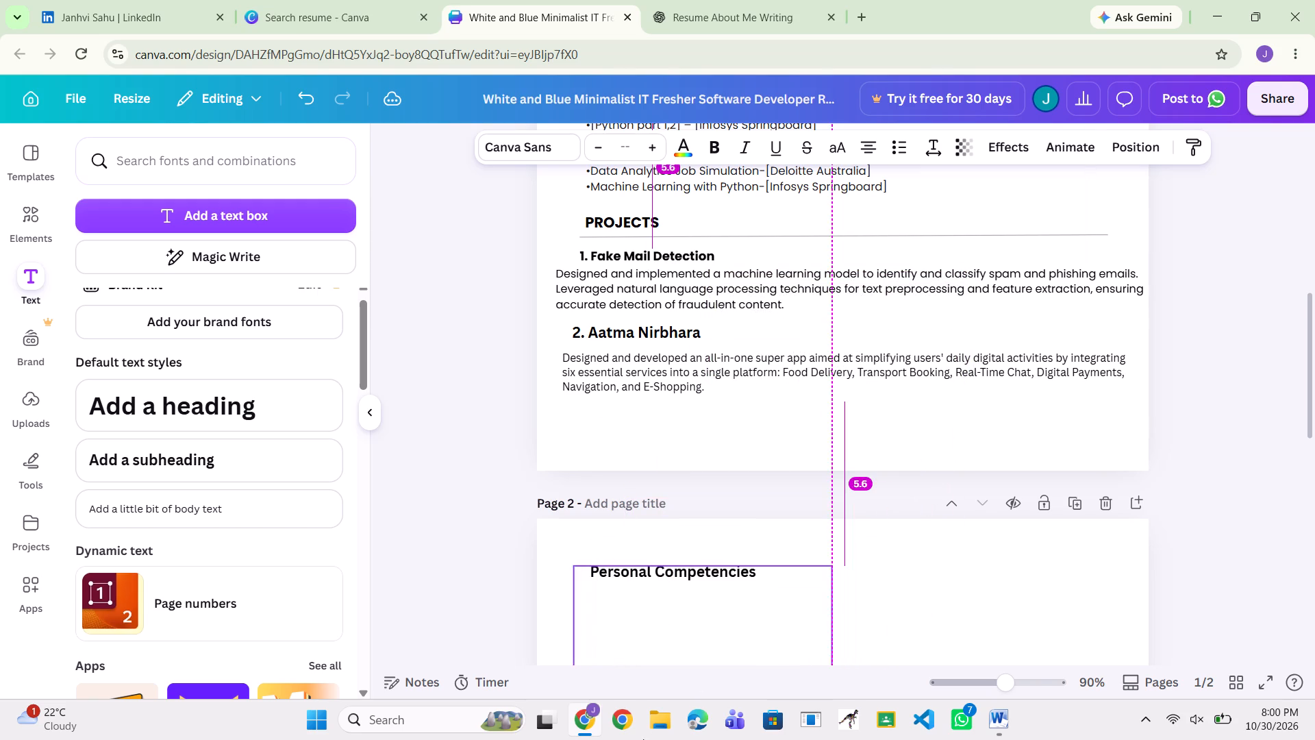
drag(643, 739, 658, 739)
scroll(698, 567, down, 2)
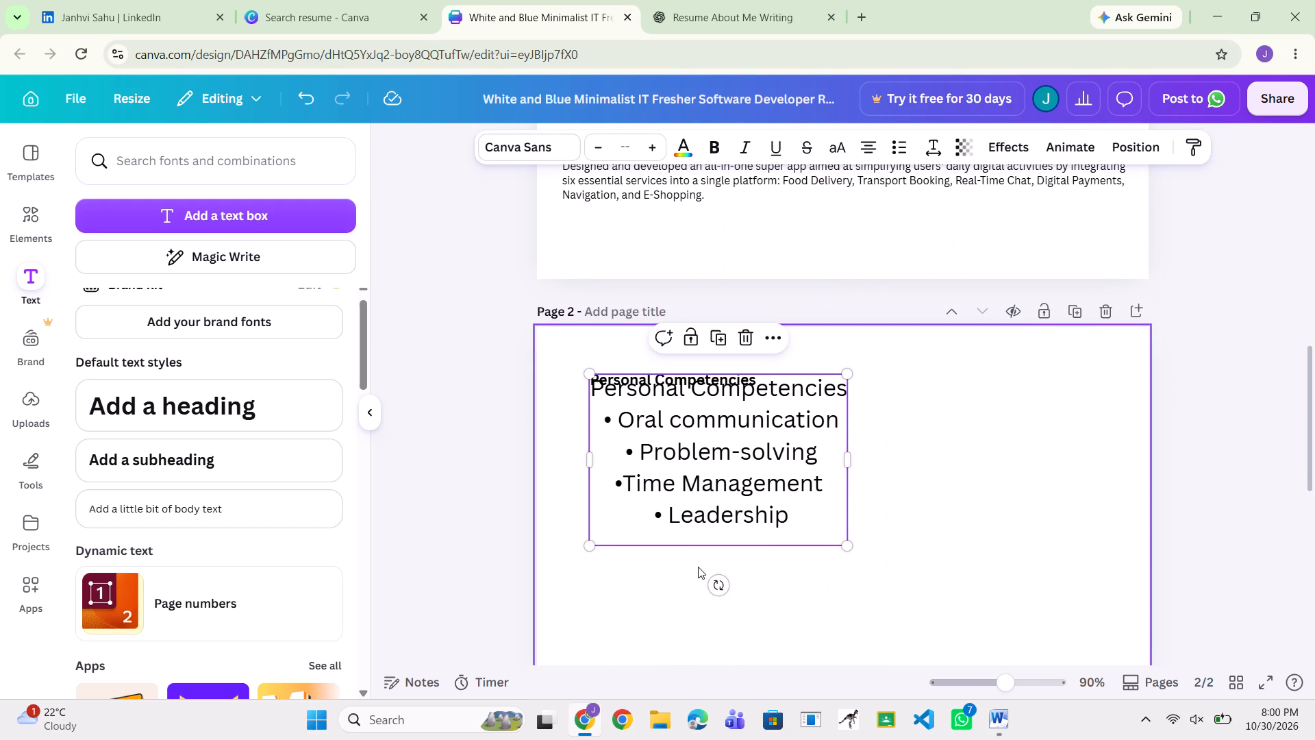
drag(699, 428, 681, 453)
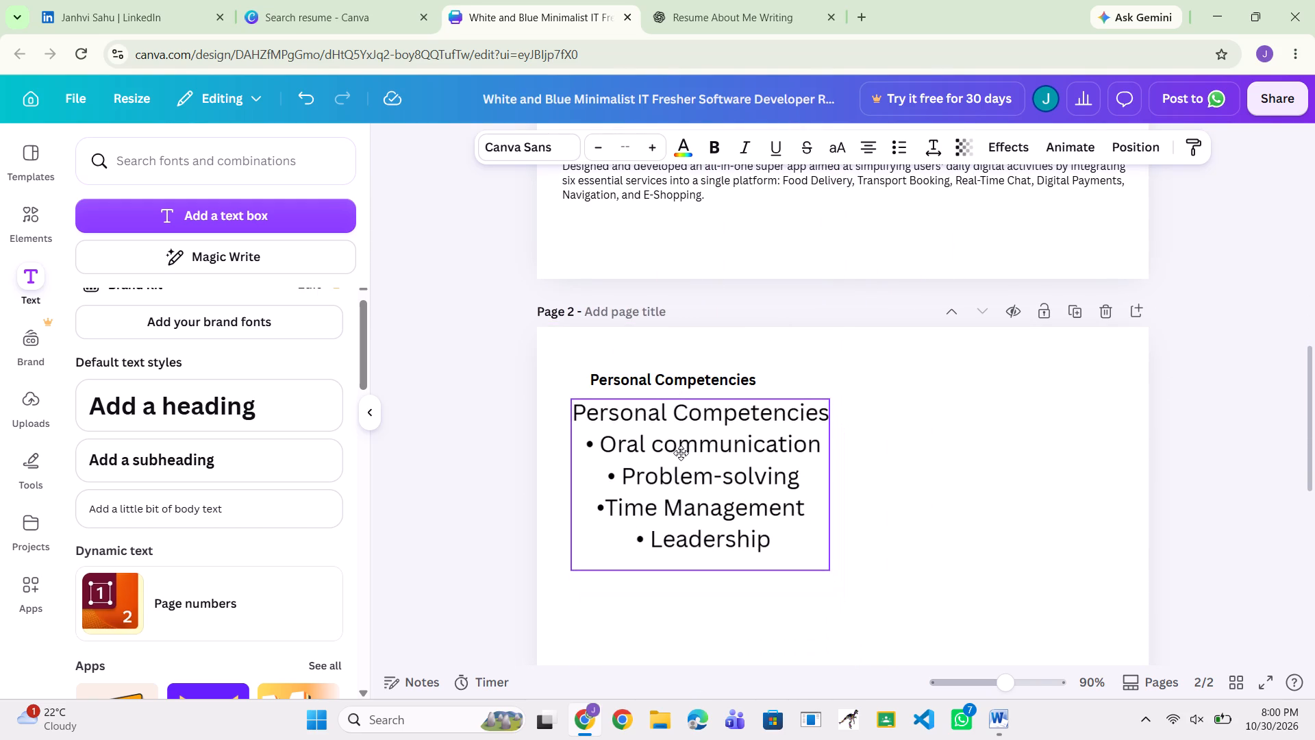
drag(681, 453, 681, 454)
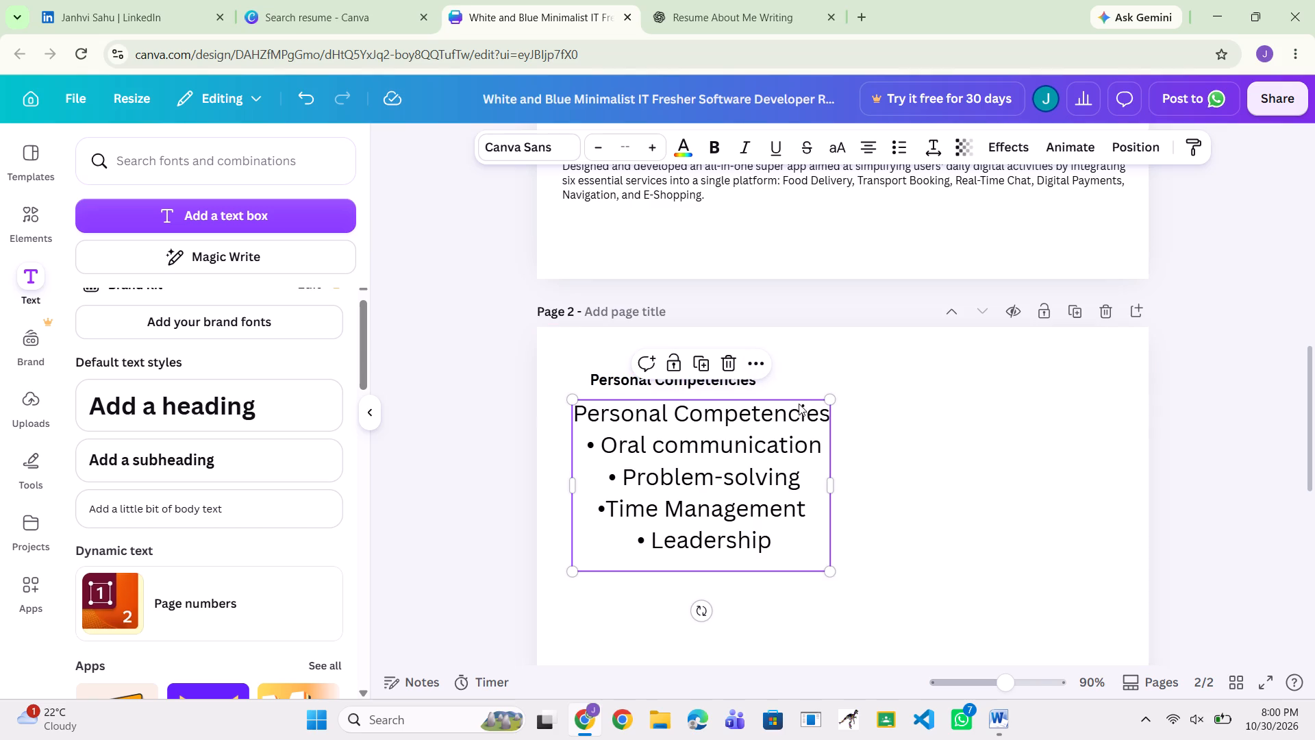
Delete the duplicate Personal Competencies line from the pasted text box, leaving only the four skills.
click(797, 410)
click(823, 416)
drag(823, 416, 612, 410)
key(BackSpace)
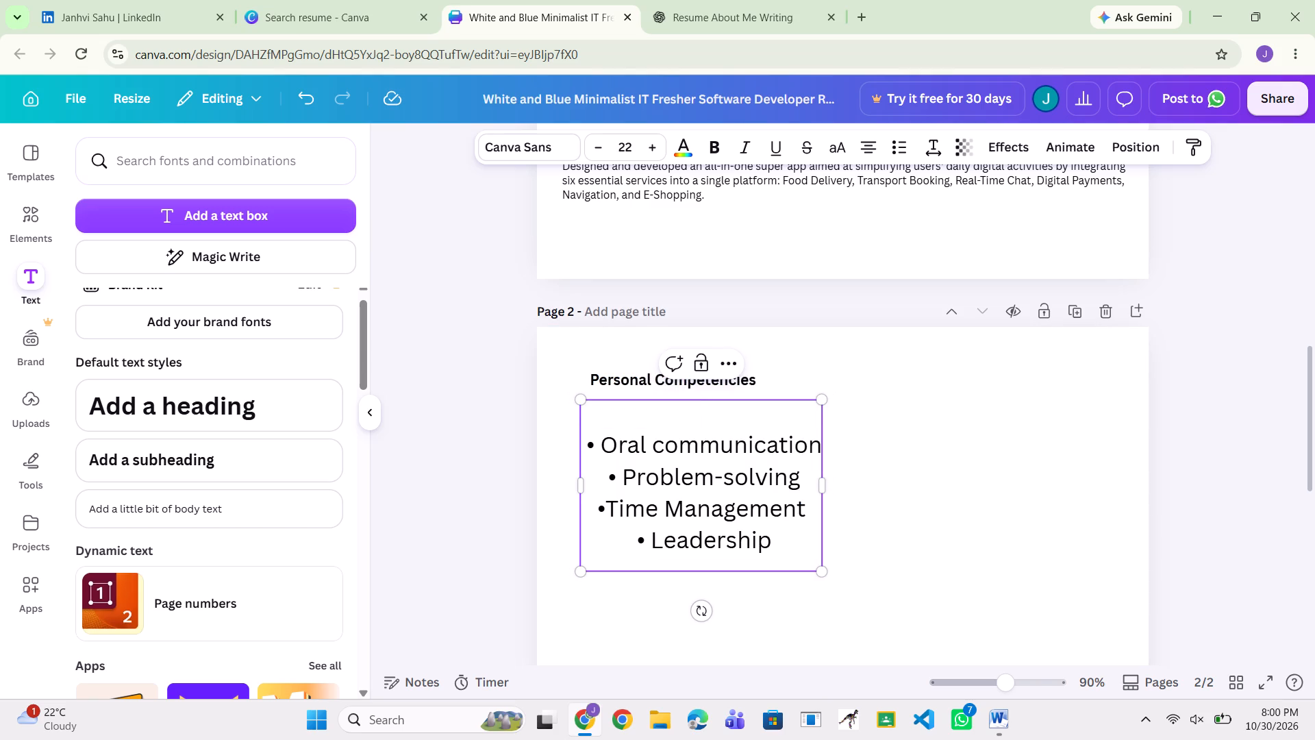
key(BackSpace)
key(BackSpace)
key(BackSpace)
Left-align the four bulleted skills in the text box on page 2.
click(874, 151)
triple_click(642, 475)
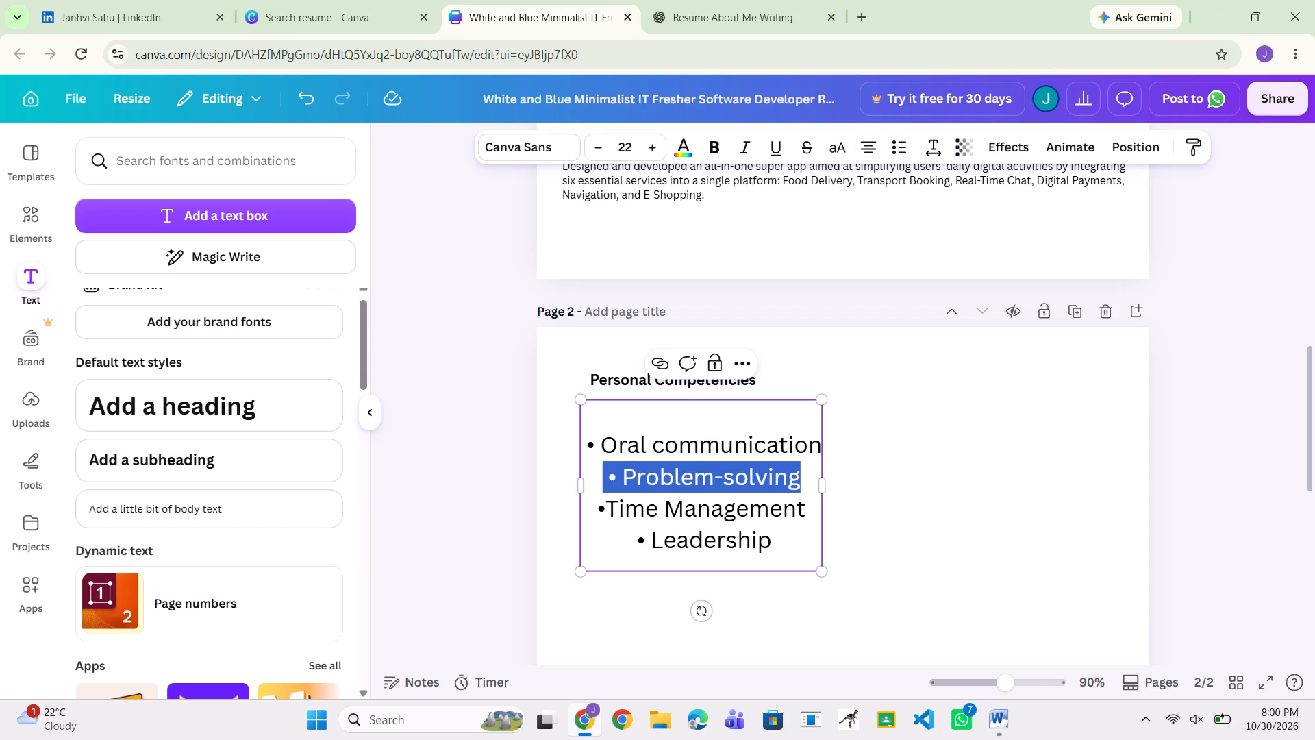
double_click(604, 433)
drag(604, 433, 703, 559)
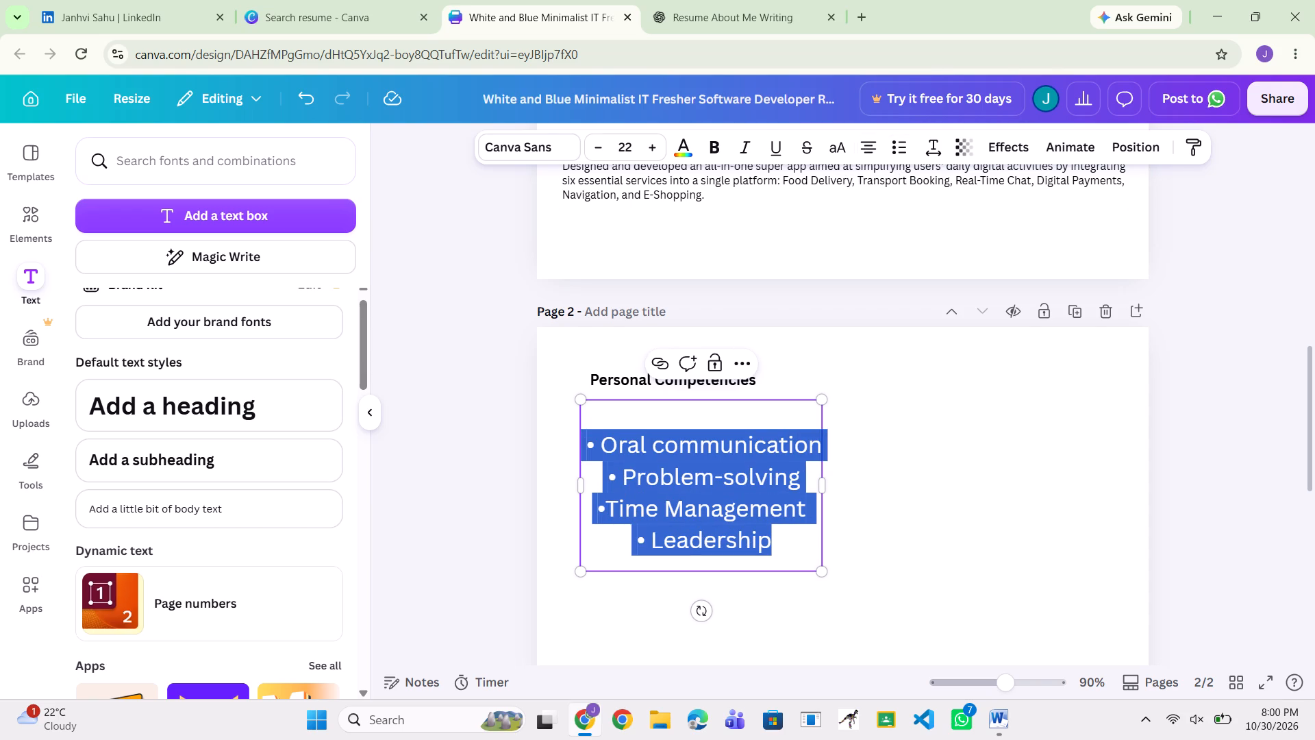
drag(703, 559, 705, 564)
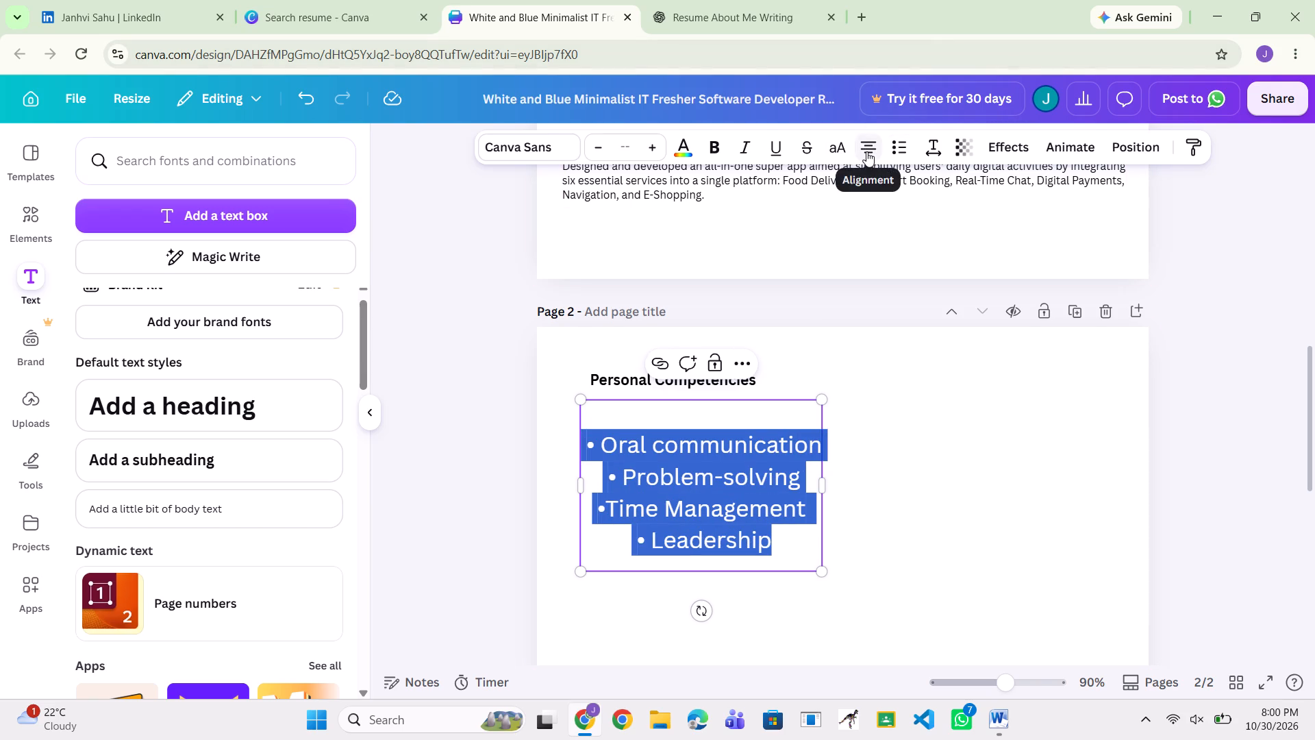
click(866, 151)
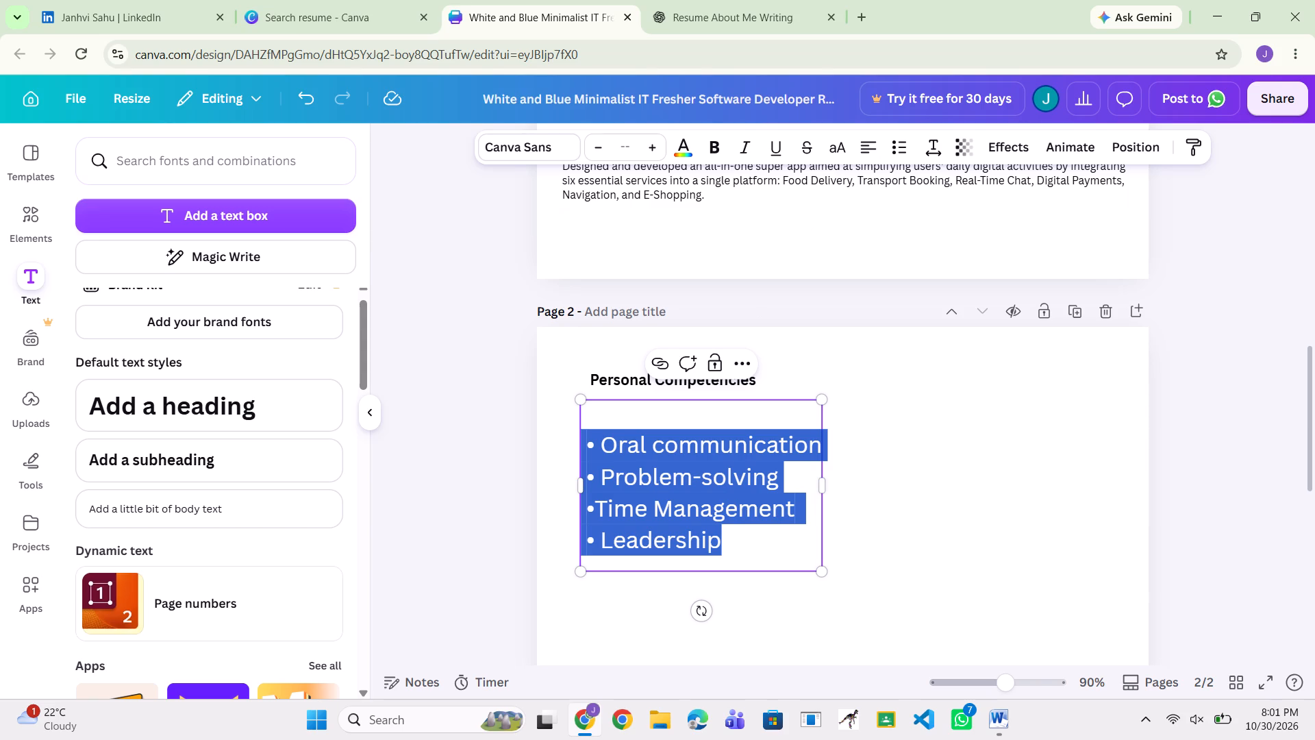
Reduce the font size of the four bulleted skills to 14.
triple_click(597, 149)
triple_click(597, 149)
double_click(597, 149)
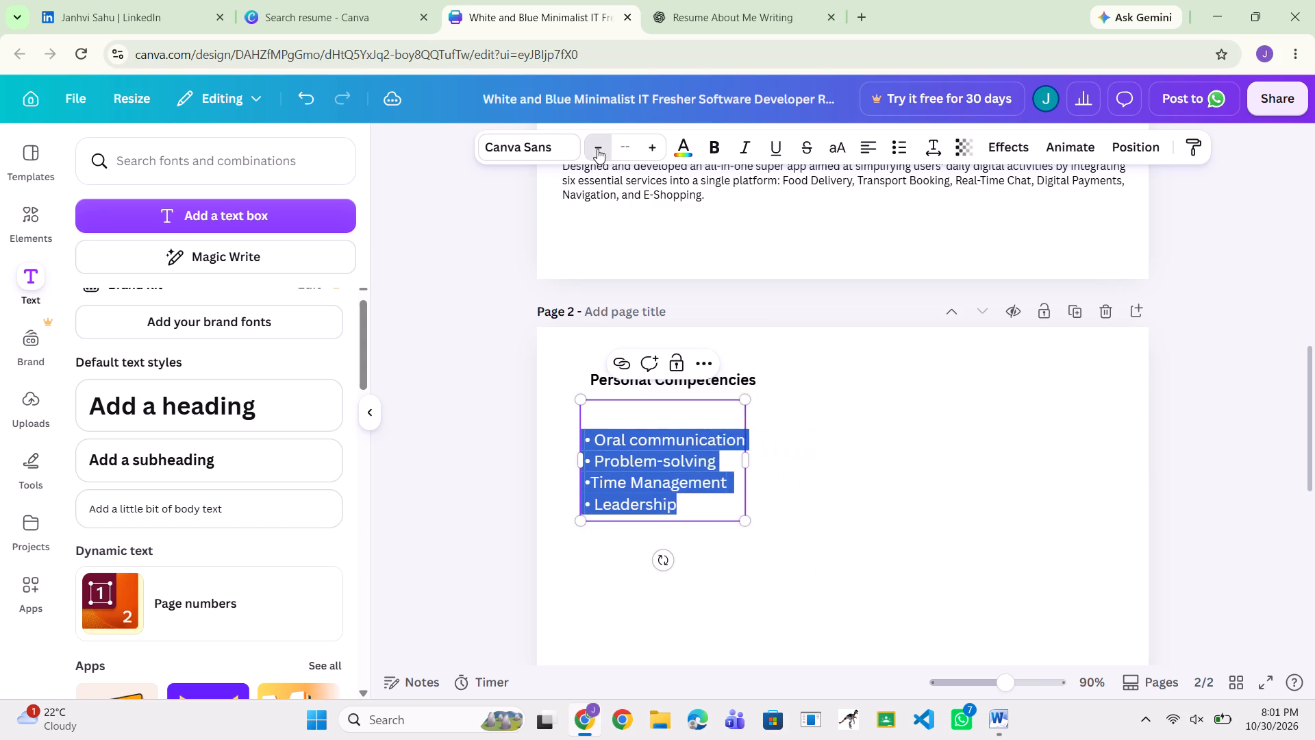
click(819, 534)
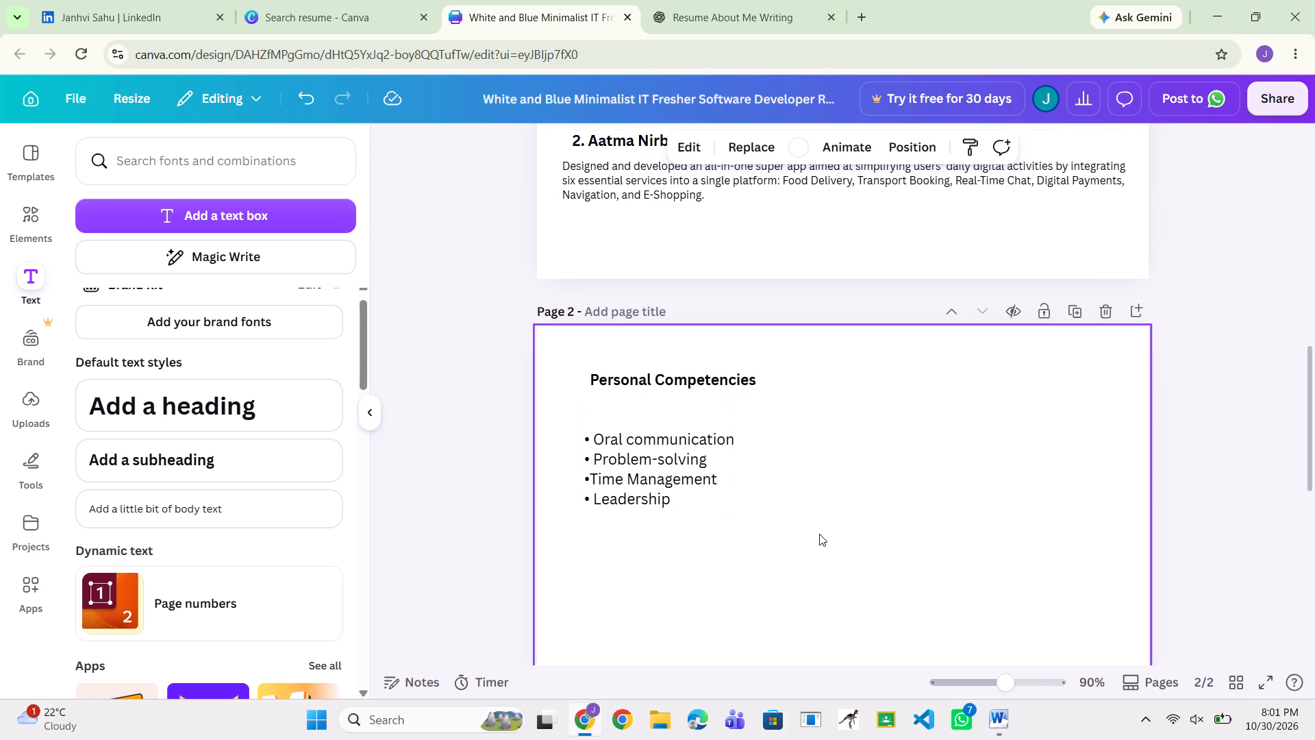
Move the skills list up so it sits directly beneath the Personal Competencies heading, lined up with the heading's left edge.
click(666, 414)
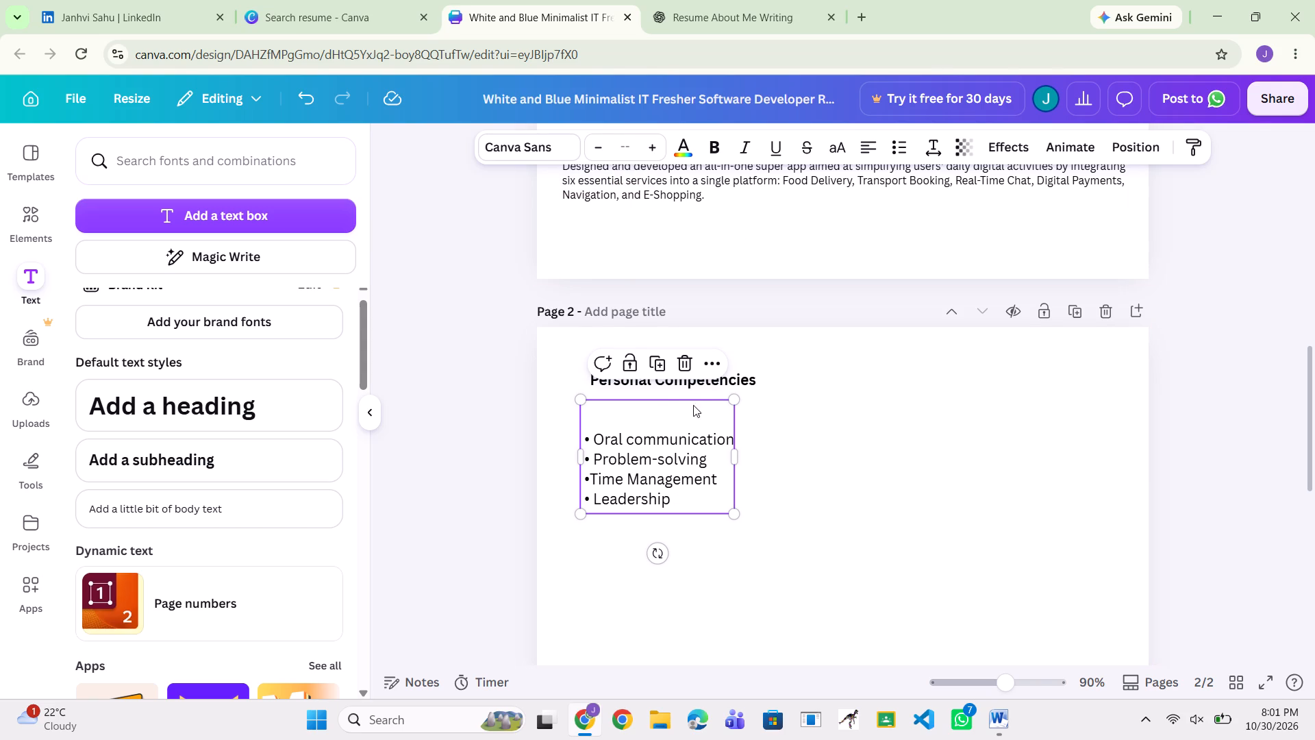
drag(653, 395, 645, 362)
drag(659, 492, 666, 441)
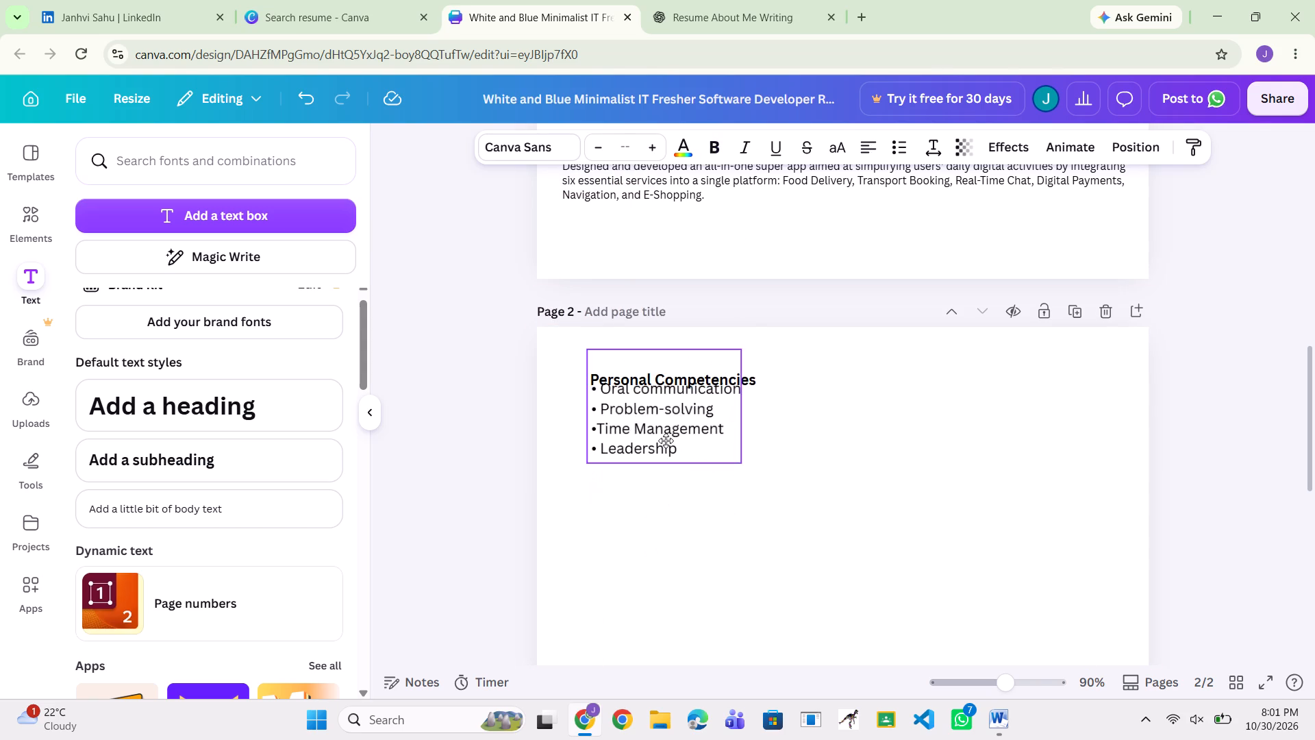
drag(666, 441, 662, 458)
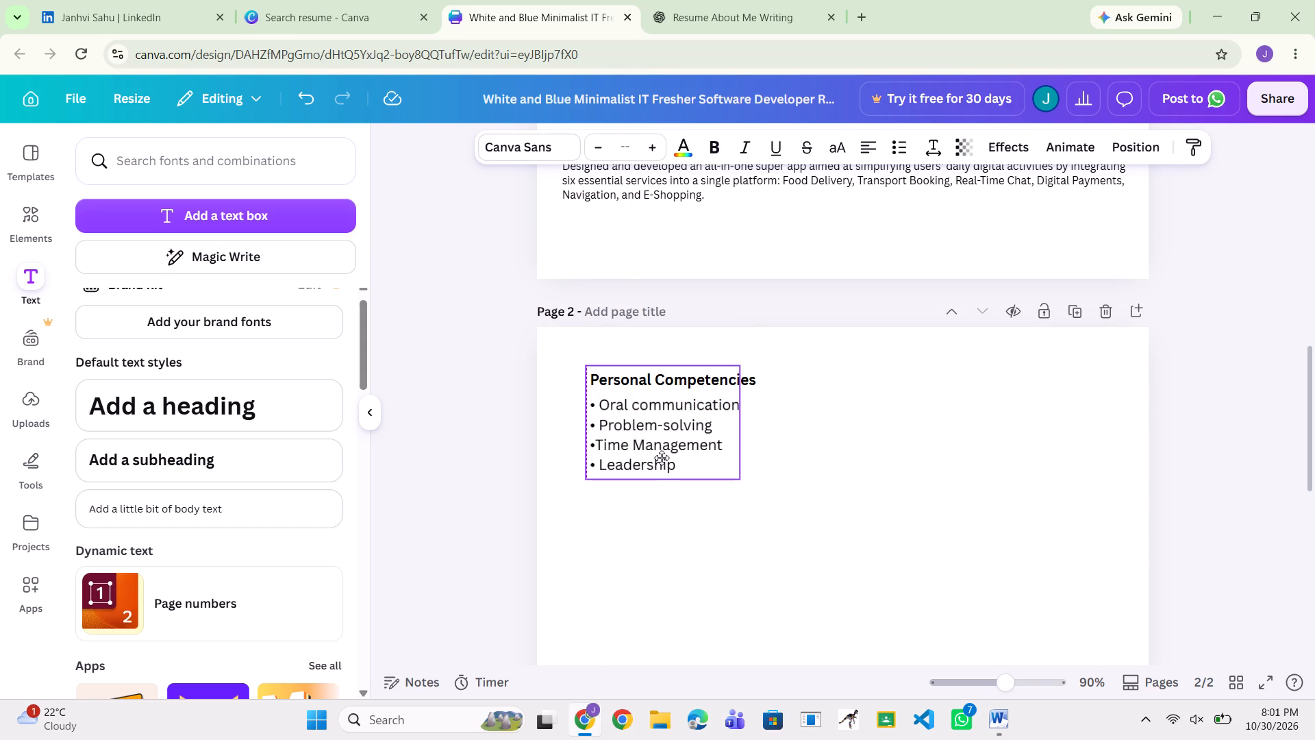
drag(662, 458, 662, 459)
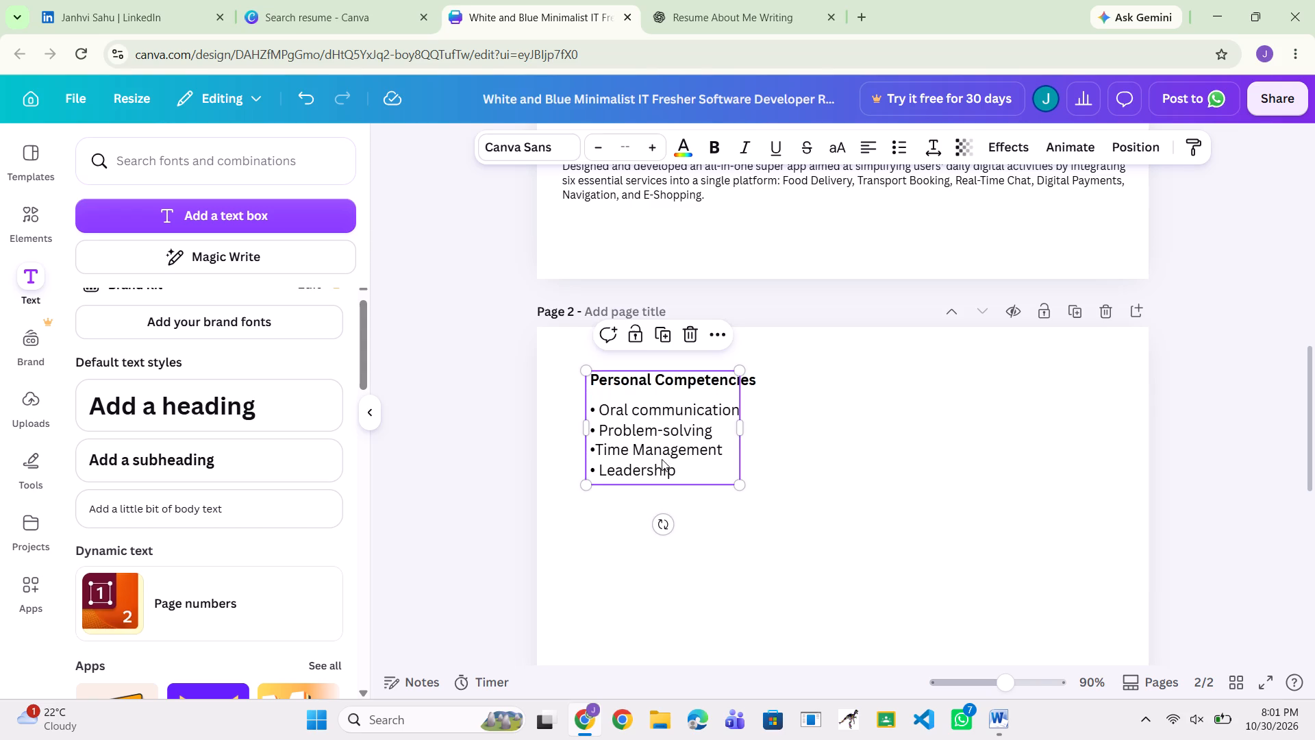
click(797, 465)
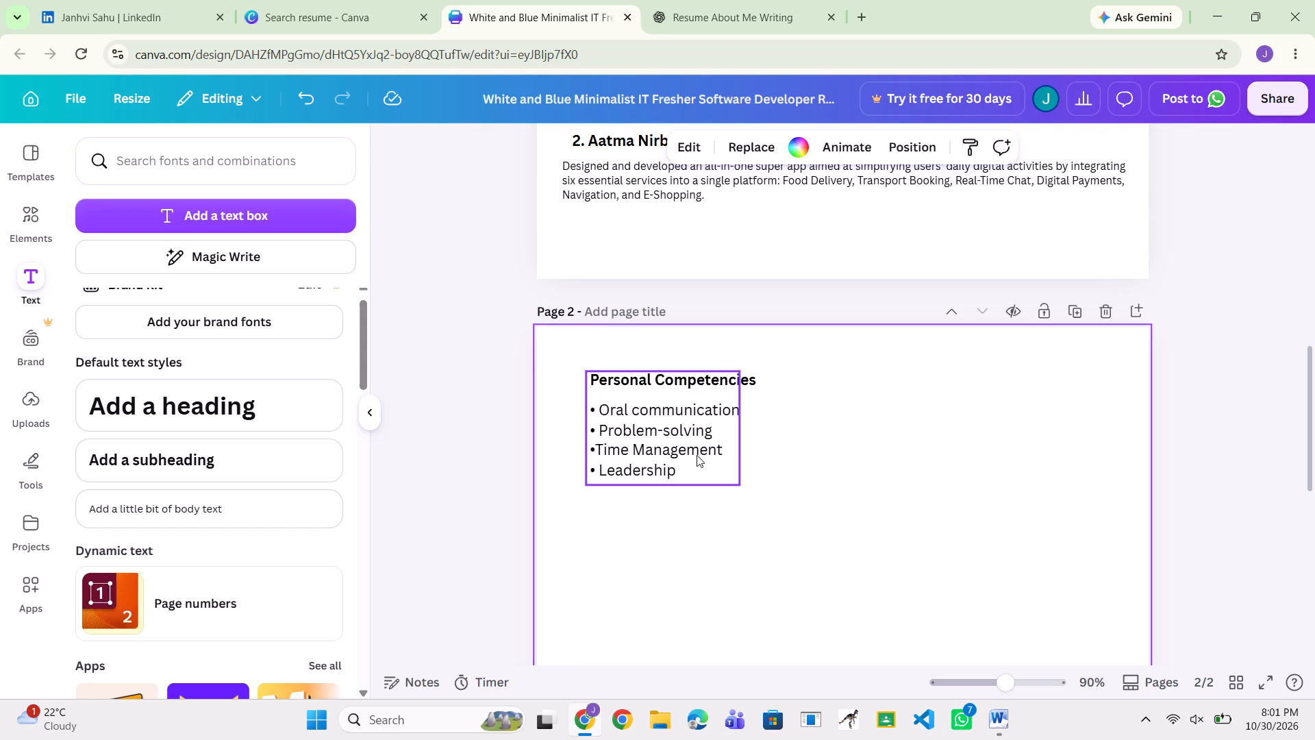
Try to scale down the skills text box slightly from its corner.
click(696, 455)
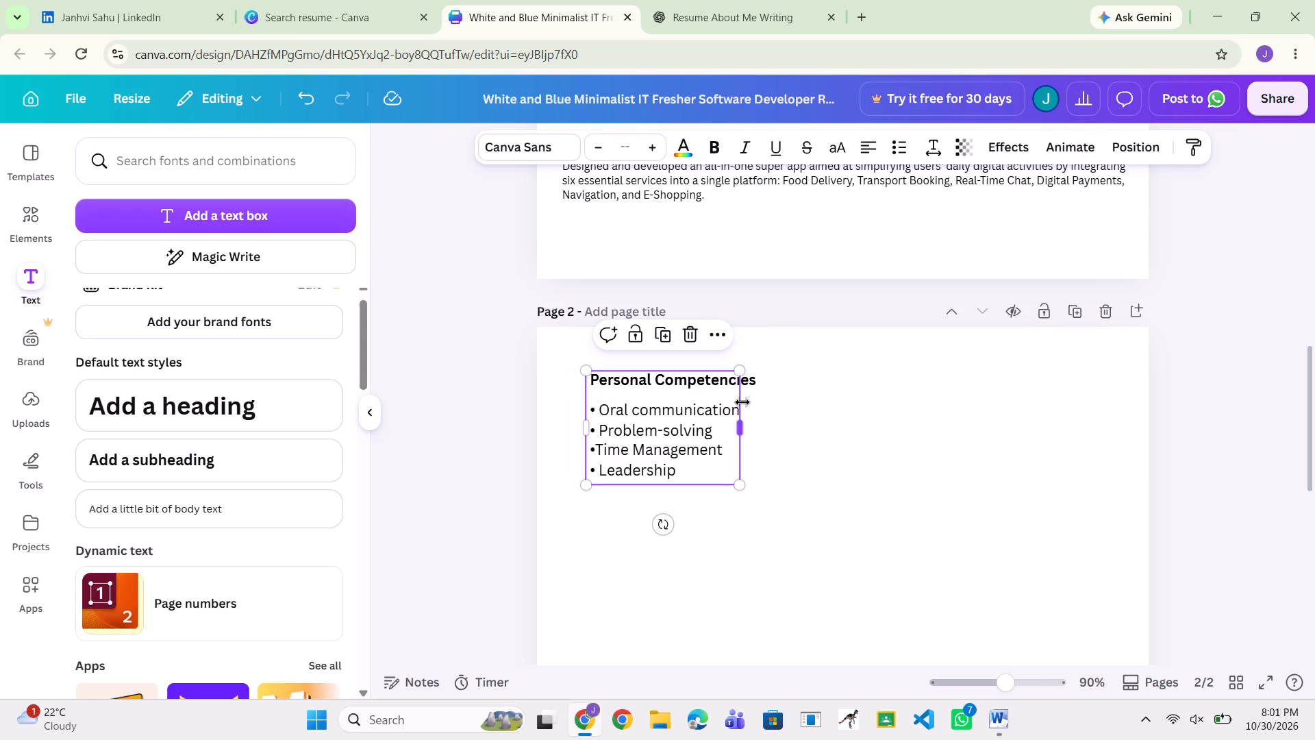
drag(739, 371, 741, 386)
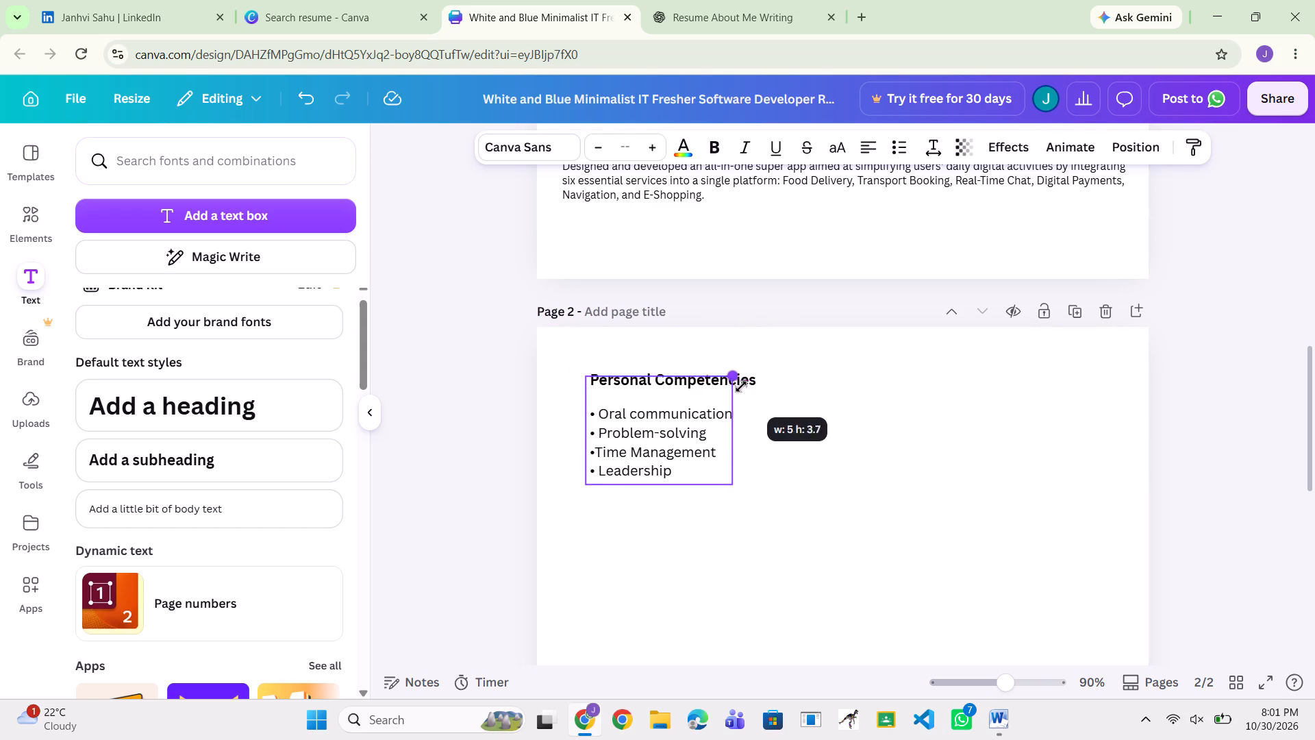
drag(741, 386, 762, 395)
Set the font size of the Leadership, Time Management, Problem-solving and Oral communication lines to 12, one line at a time.
triple_click(697, 463)
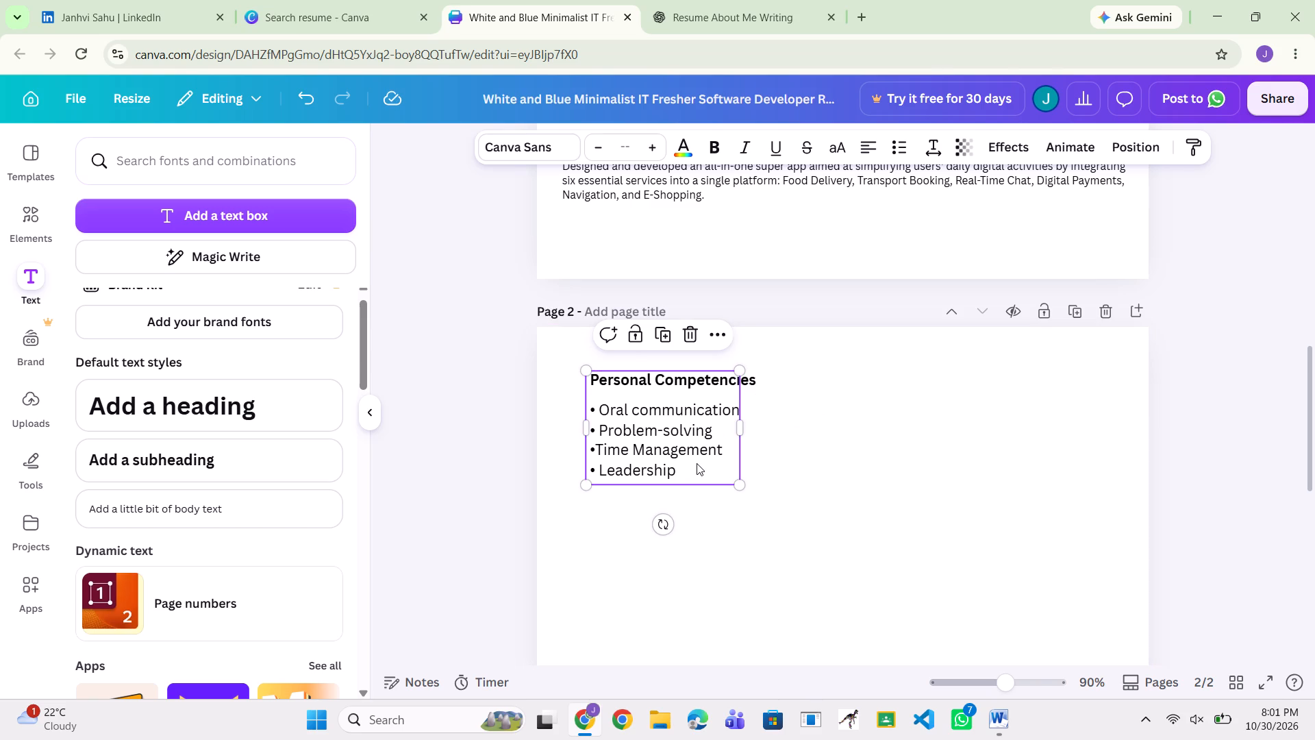
triple_click(600, 155)
click(600, 155)
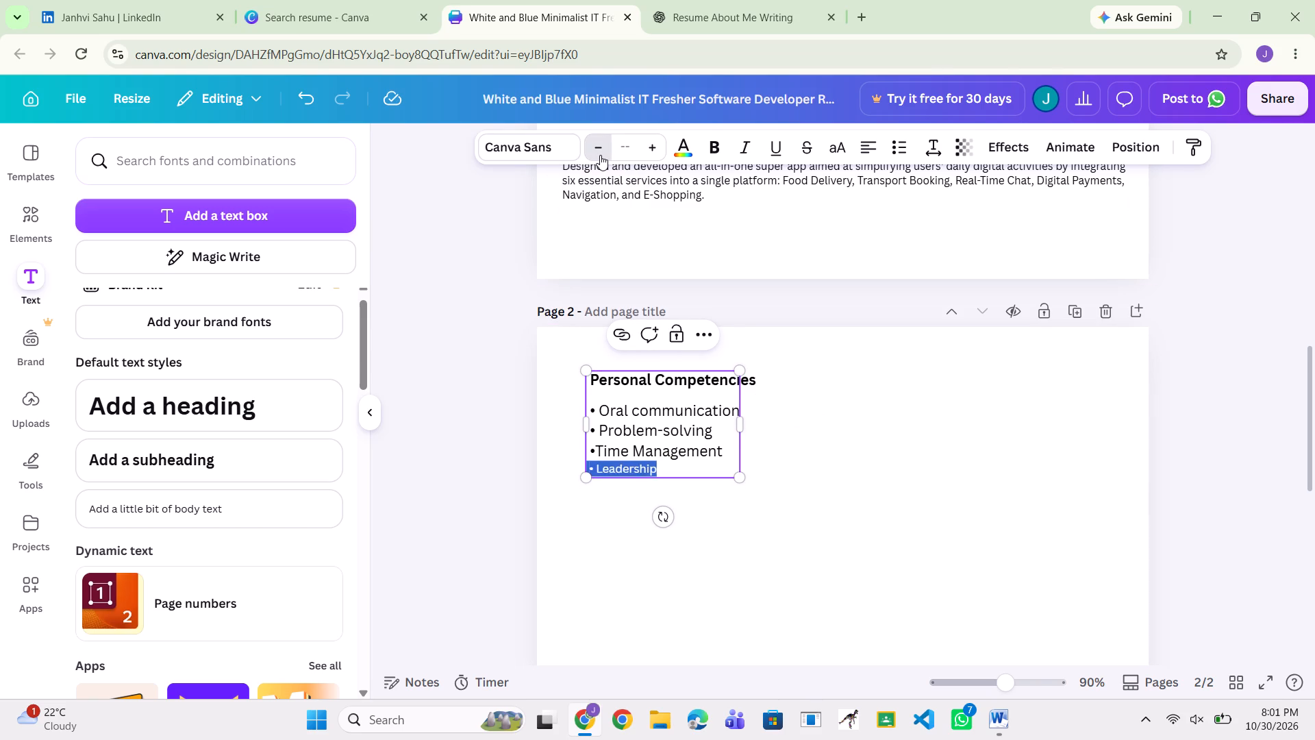
double_click(657, 142)
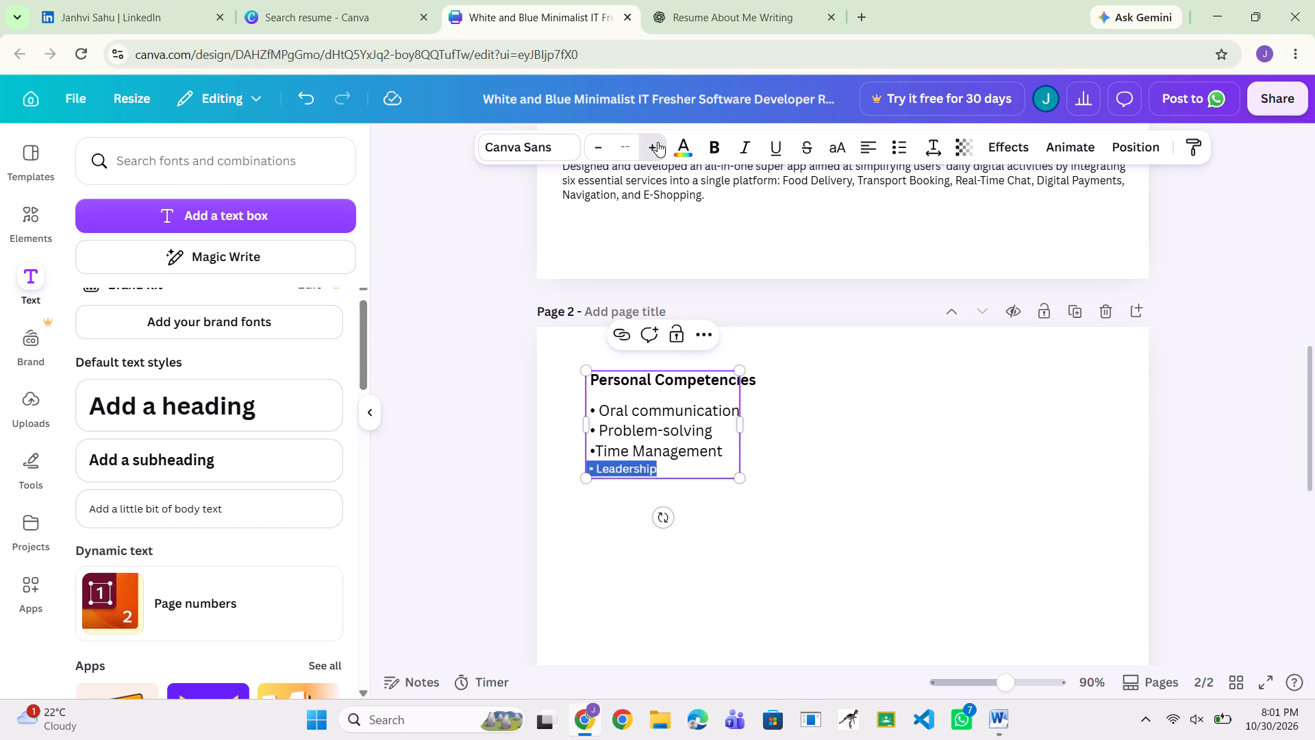
double_click(648, 461)
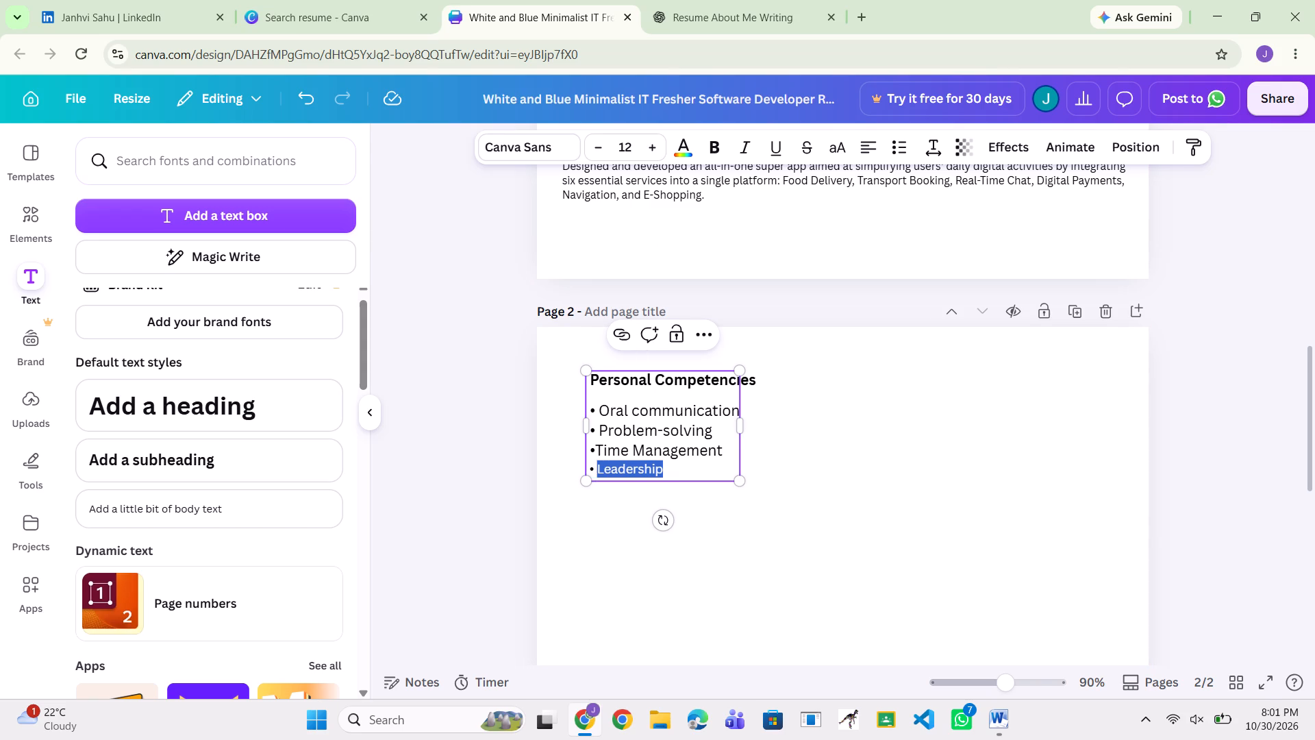
triple_click(648, 447)
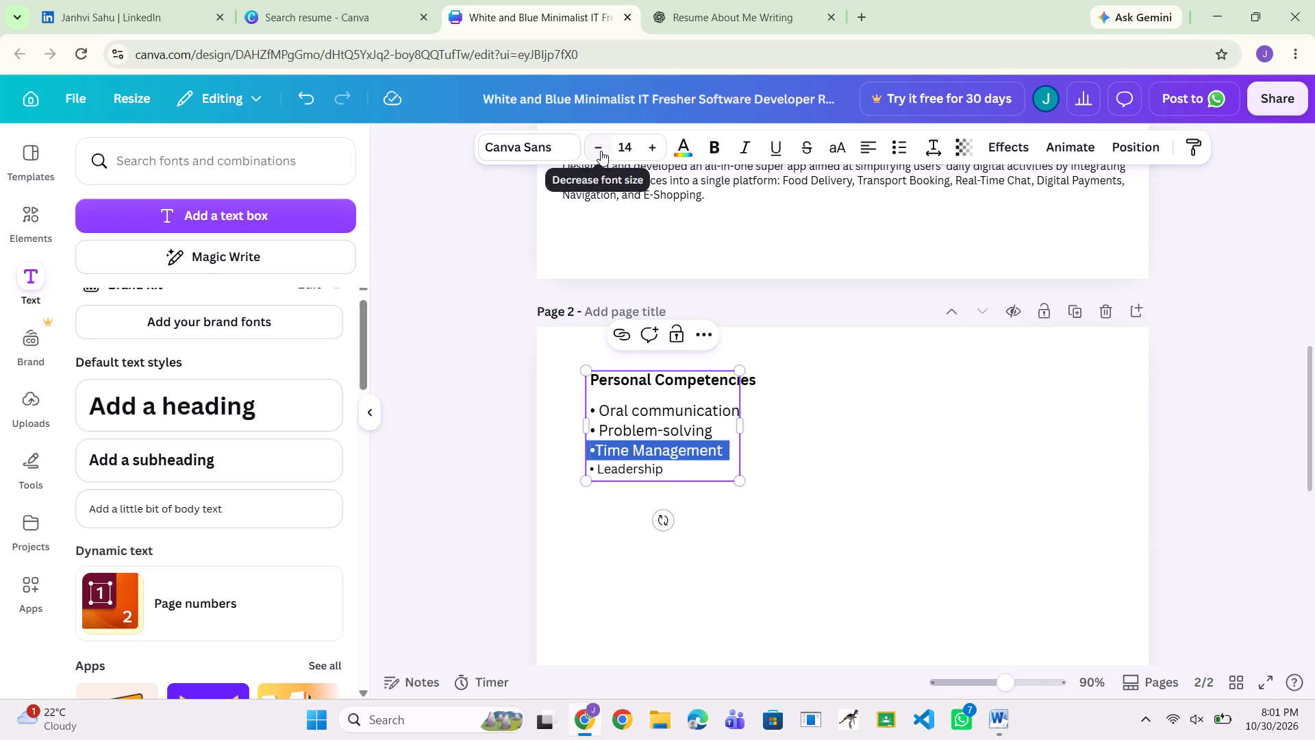
double_click(601, 151)
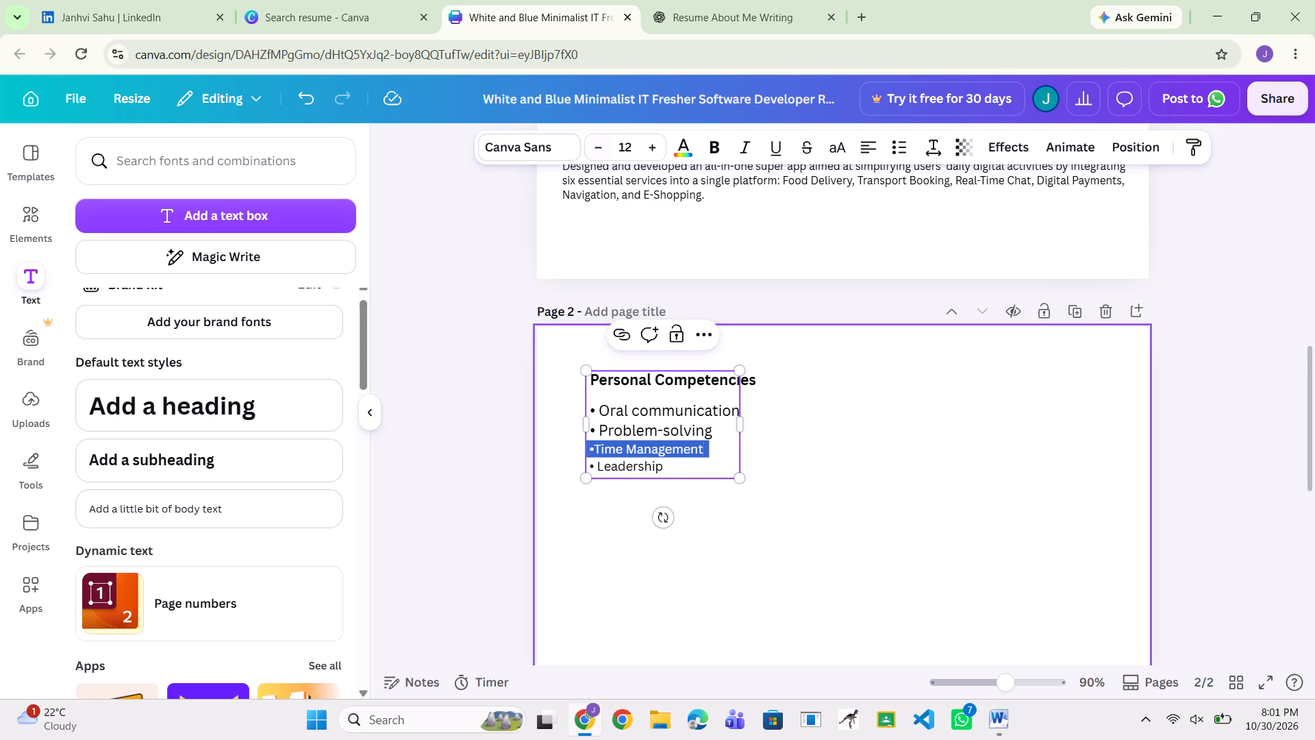
triple_click(634, 435)
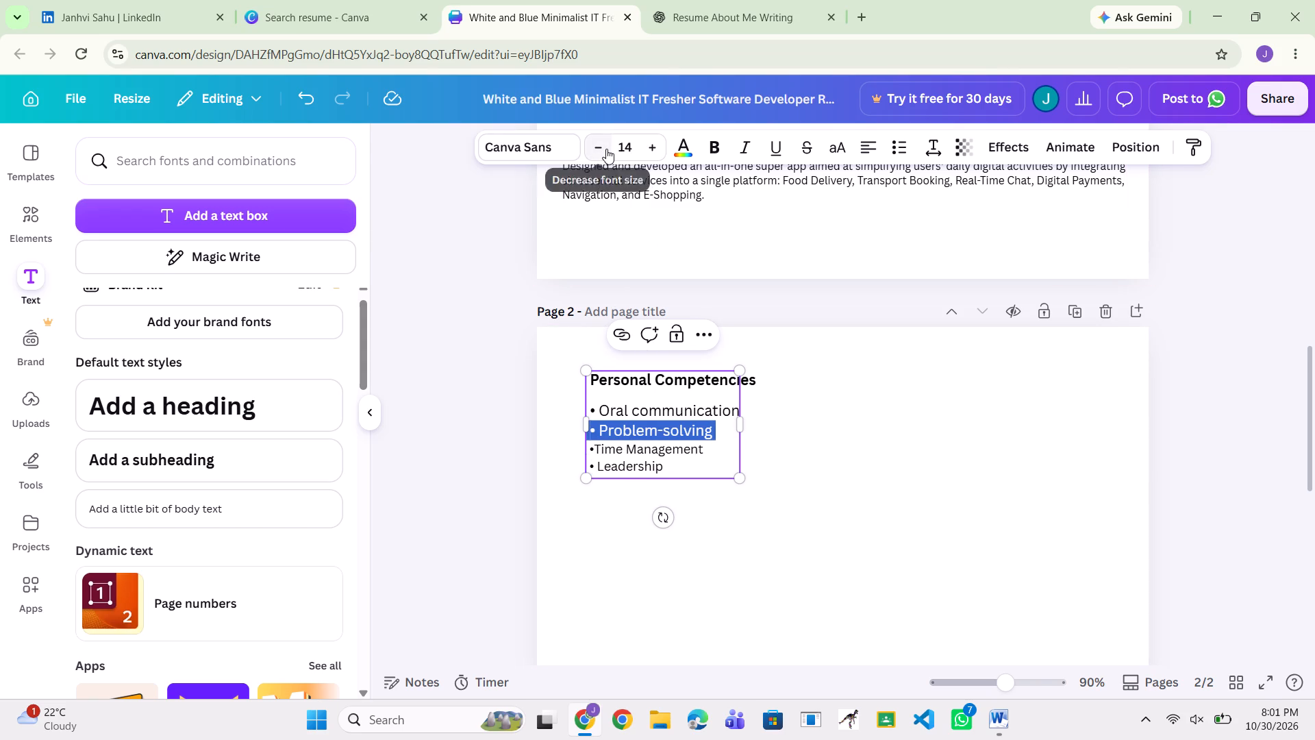
click(606, 149)
click(606, 149)
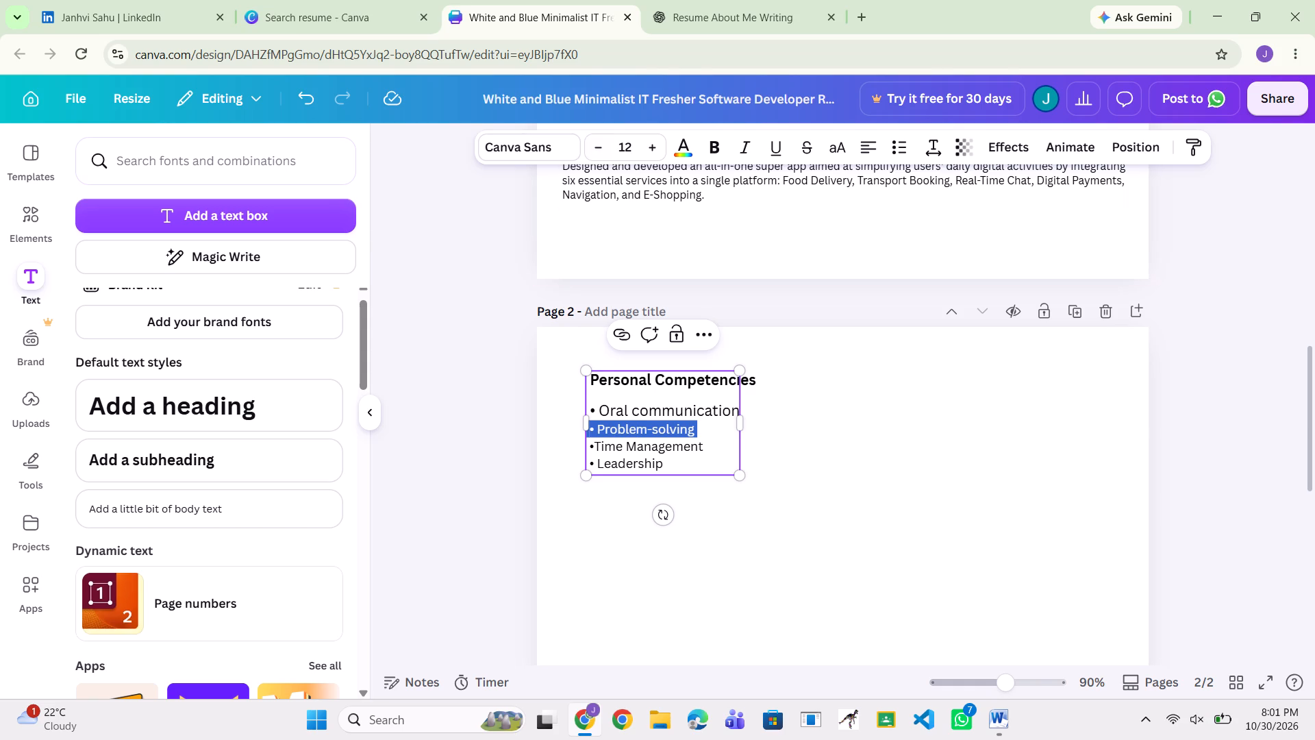
triple_click(634, 412)
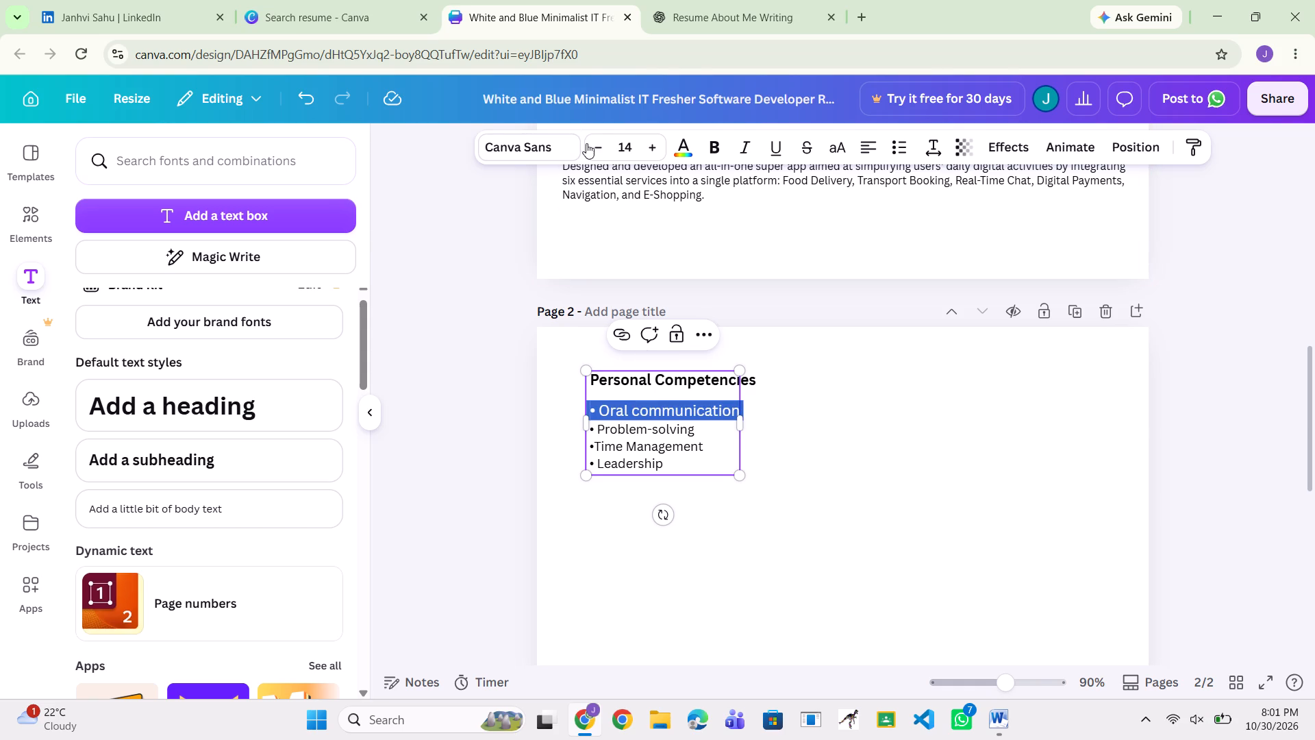
click(599, 145)
click(599, 145)
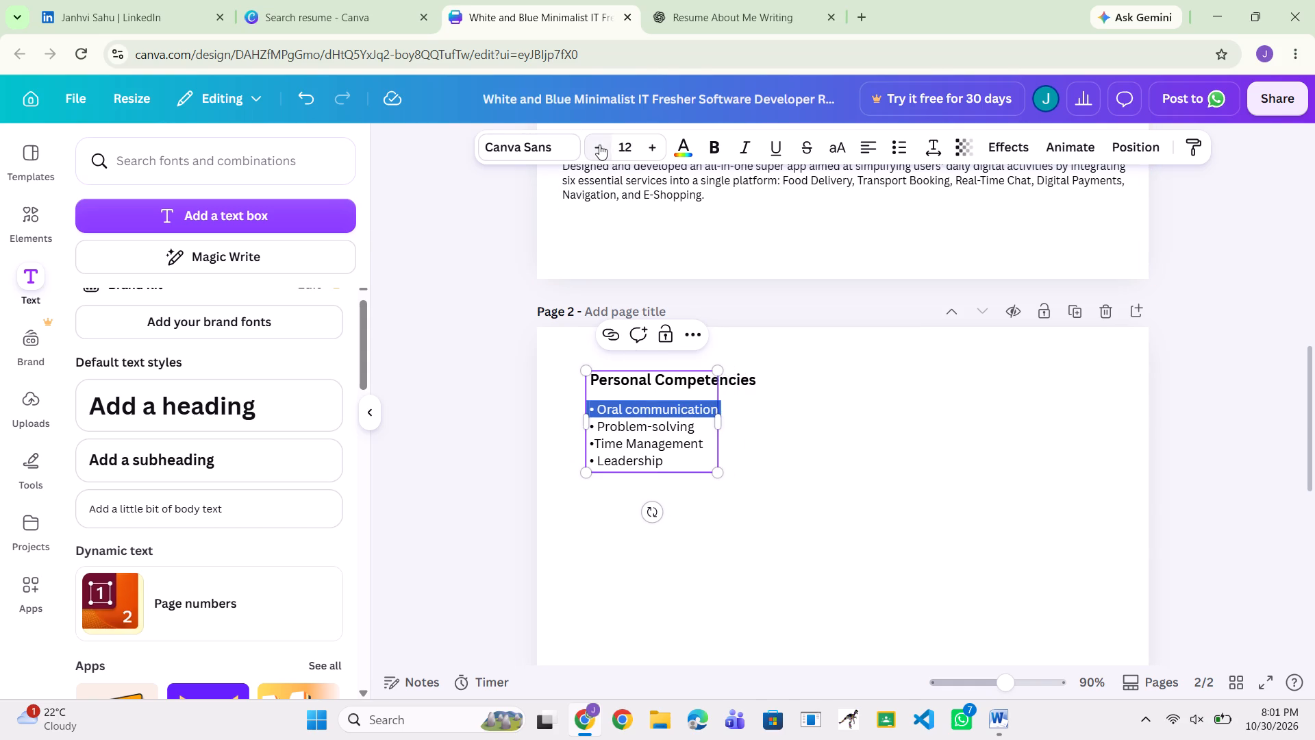
click(808, 485)
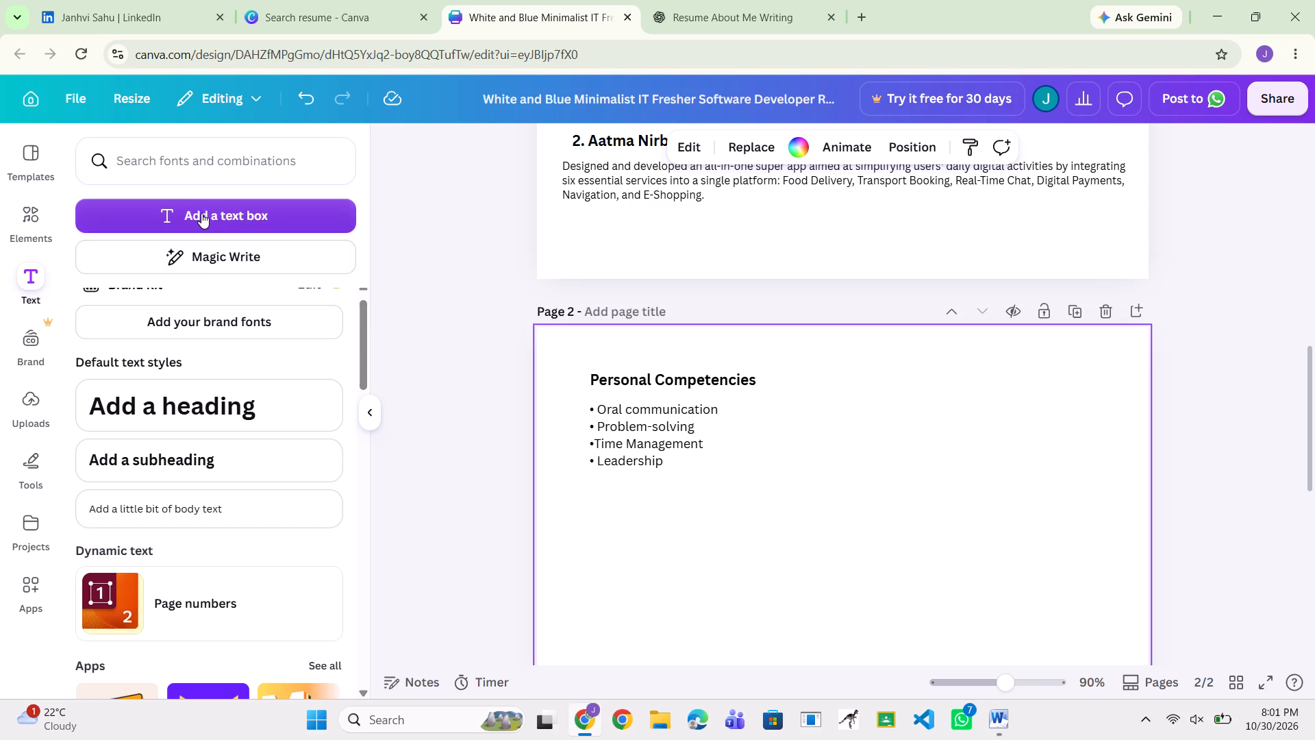
Add the recently used plain line to page 2 and set its stroke weight to 2.
click(55, 234)
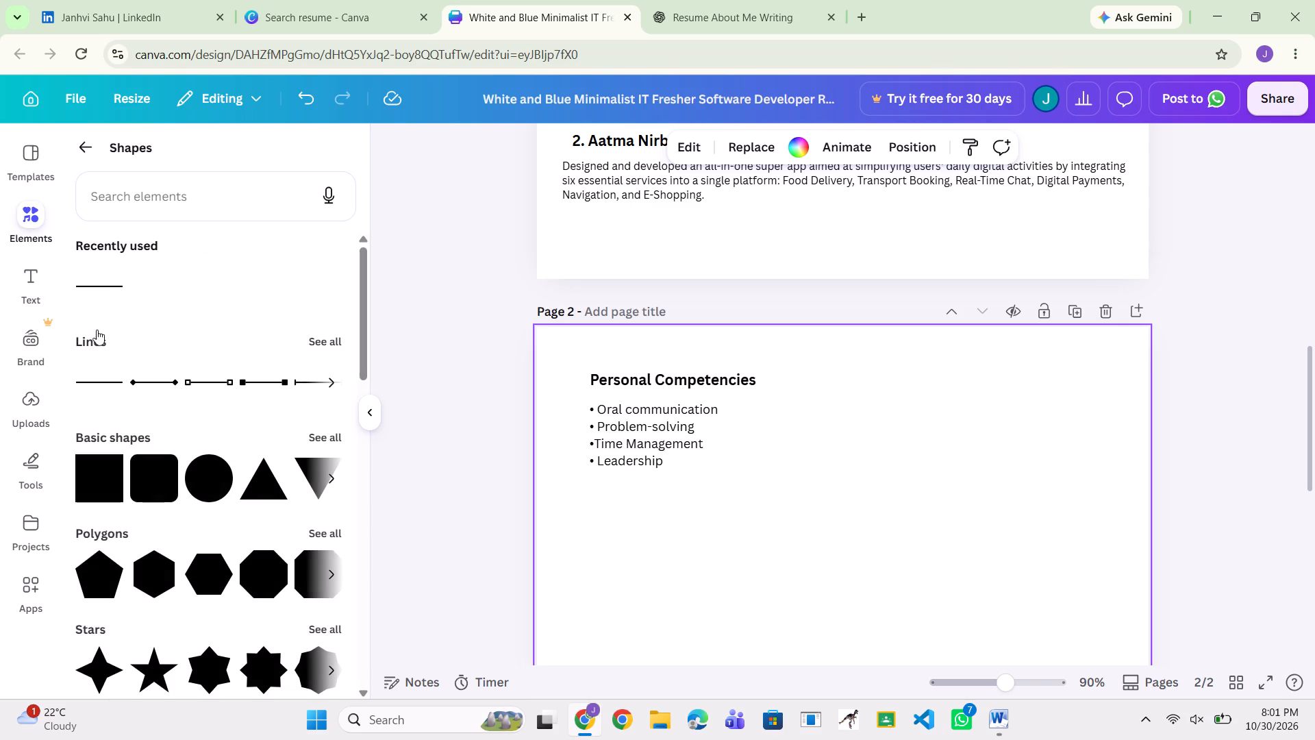
click(98, 294)
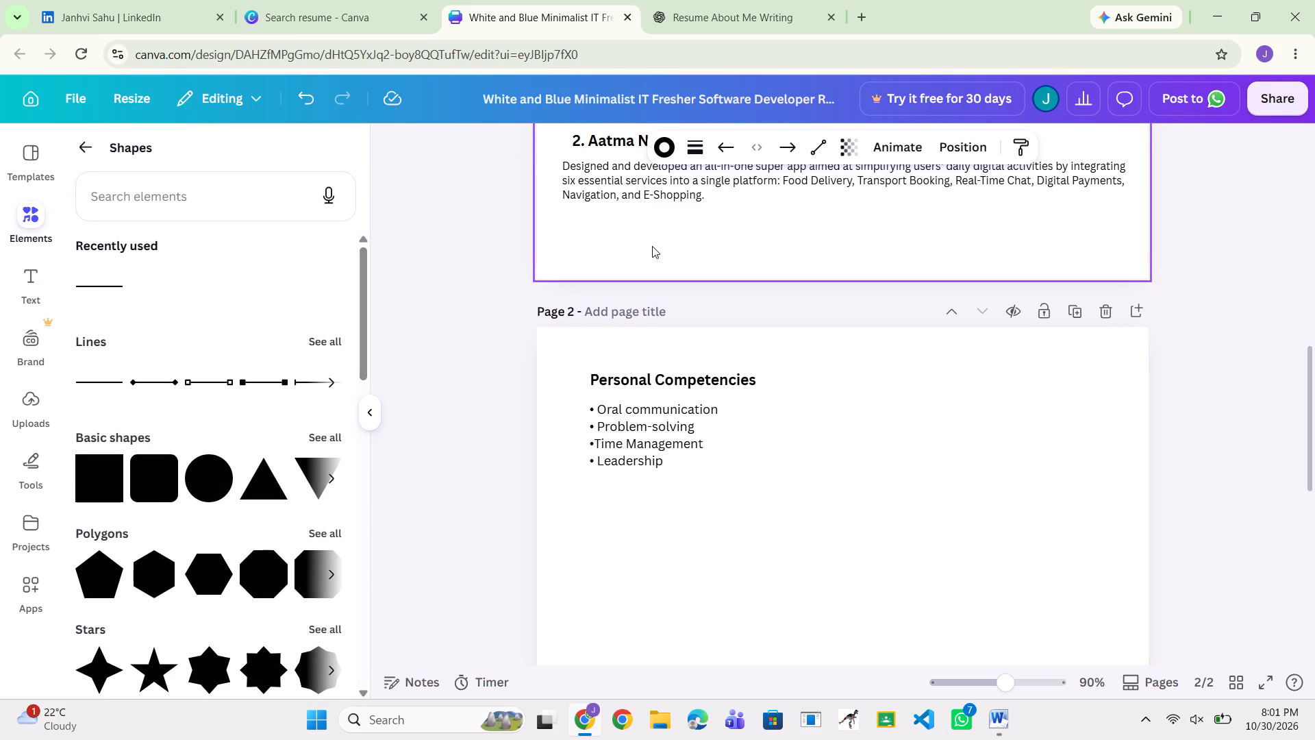
click(708, 147)
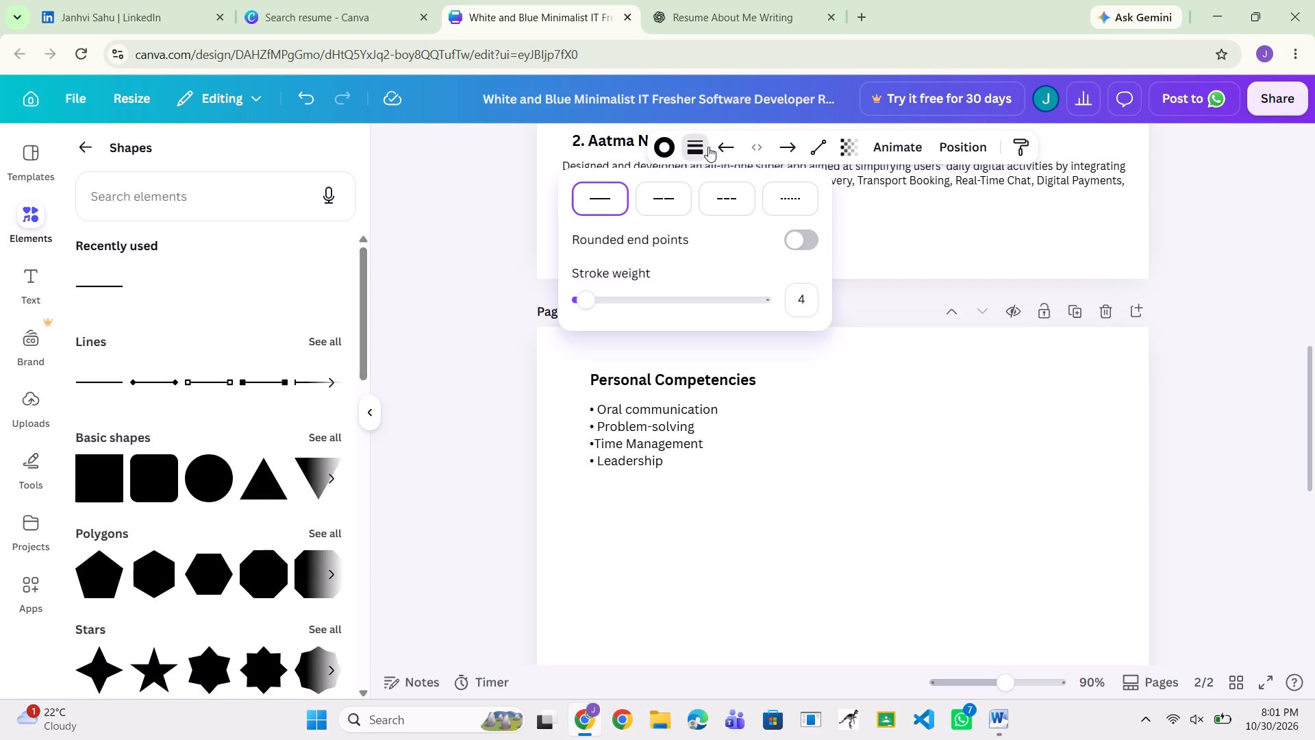
click(586, 297)
click(810, 410)
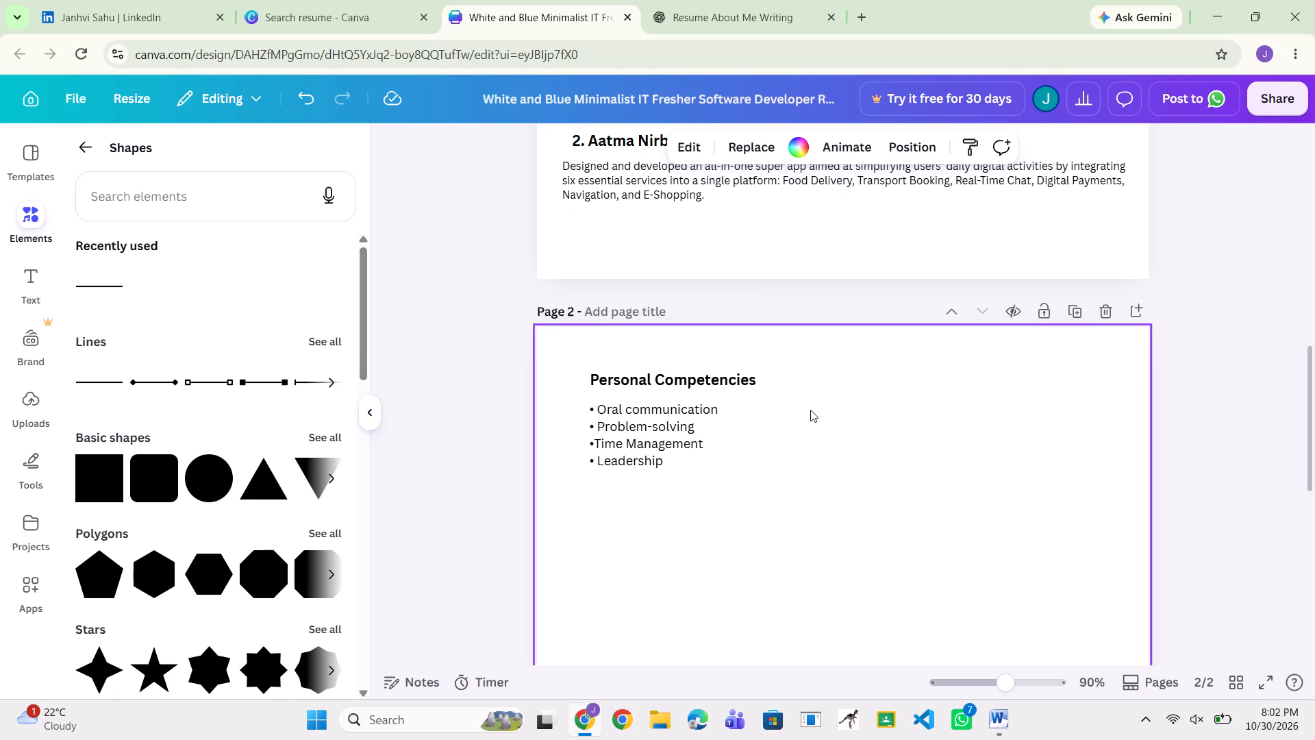
Move the new line up to sit directly beneath the Personal Competencies heading, aligned with the heading's left edge.
scroll(775, 309, down, 1)
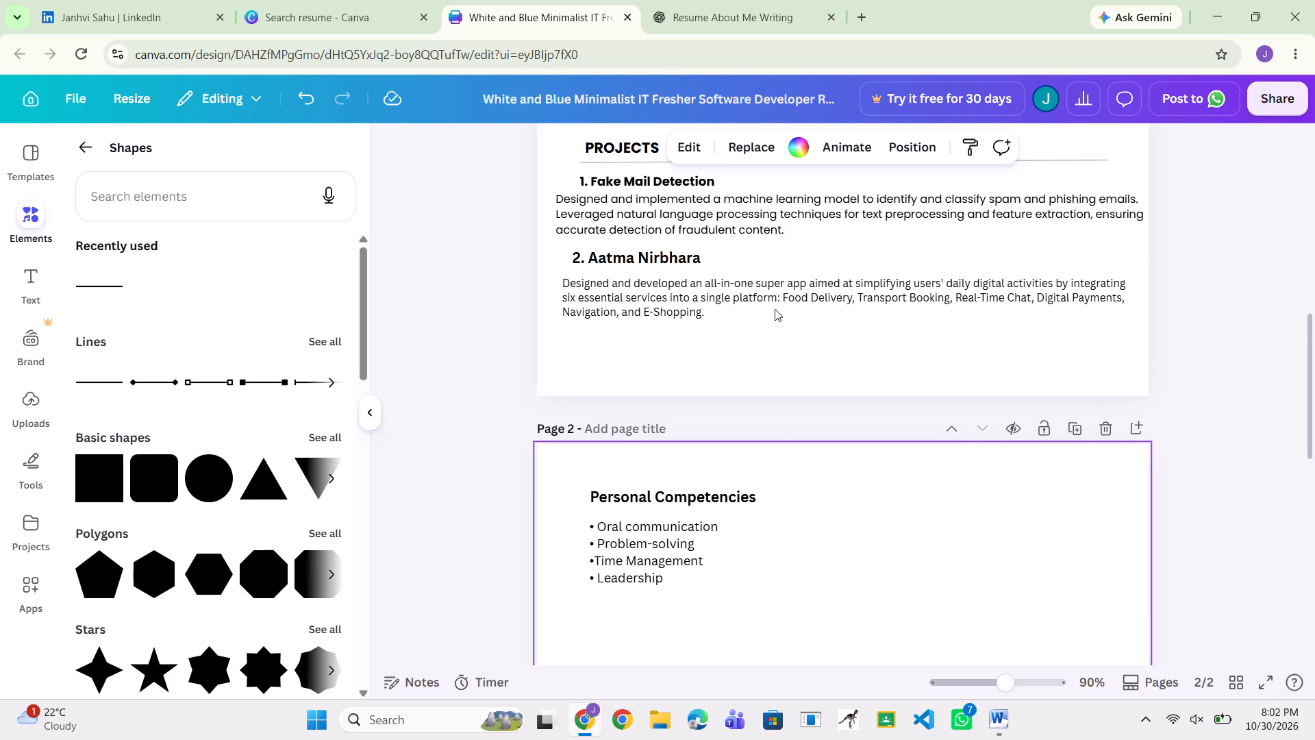
scroll(775, 309, down, 1)
scroll(775, 309, up, 1)
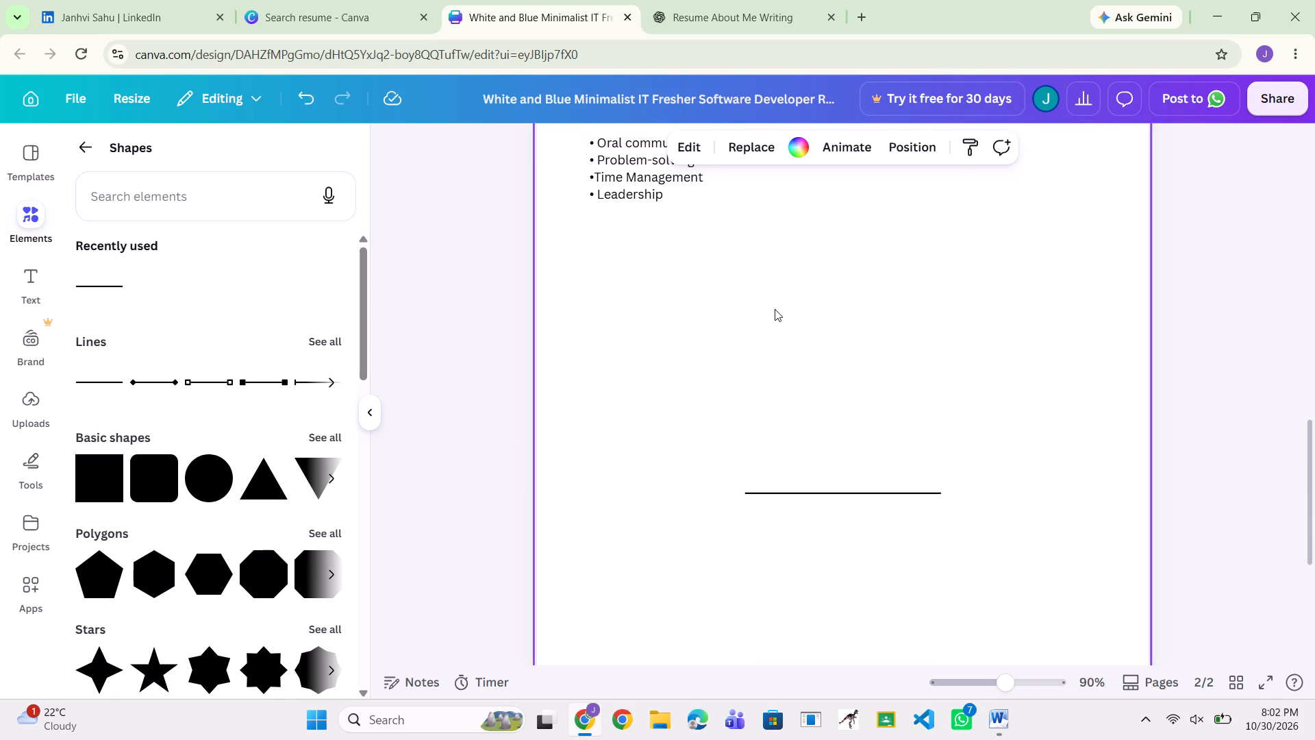
scroll(775, 309, up, 1)
drag(779, 491, 693, 269)
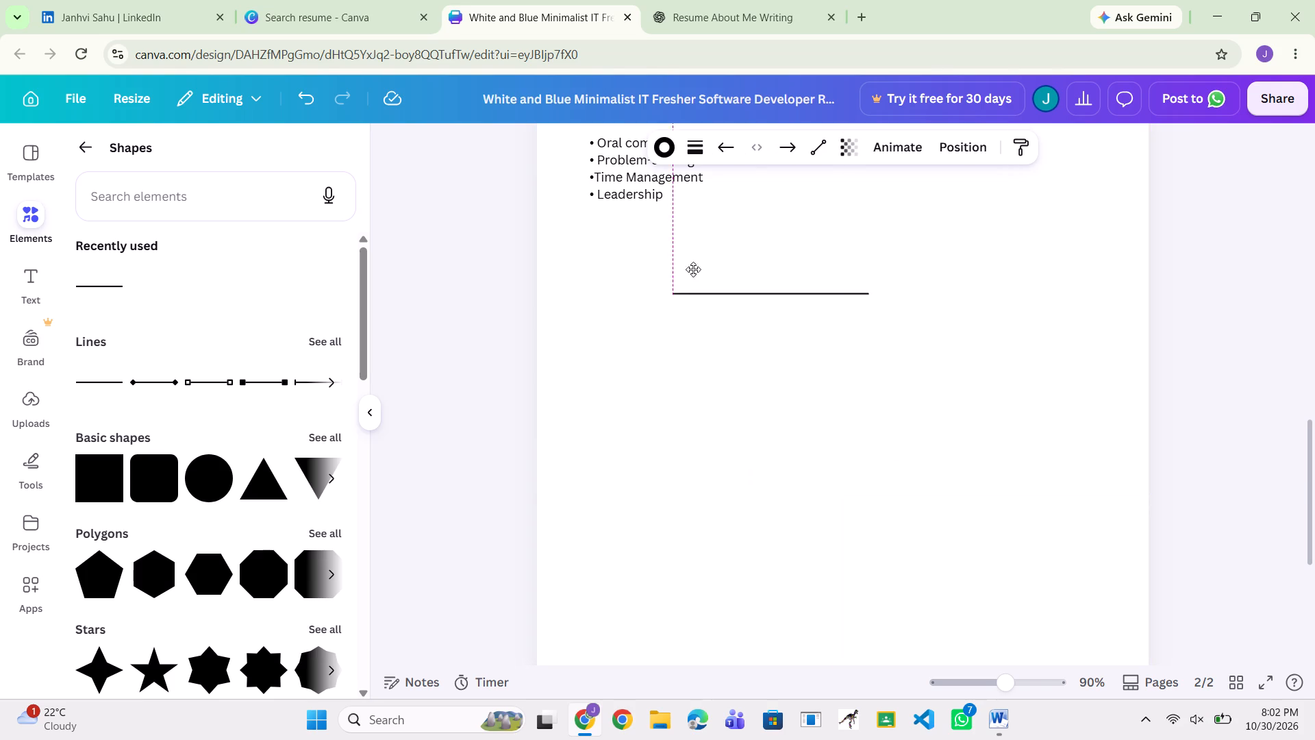
drag(693, 269, 671, 199)
scroll(671, 199, up, 1)
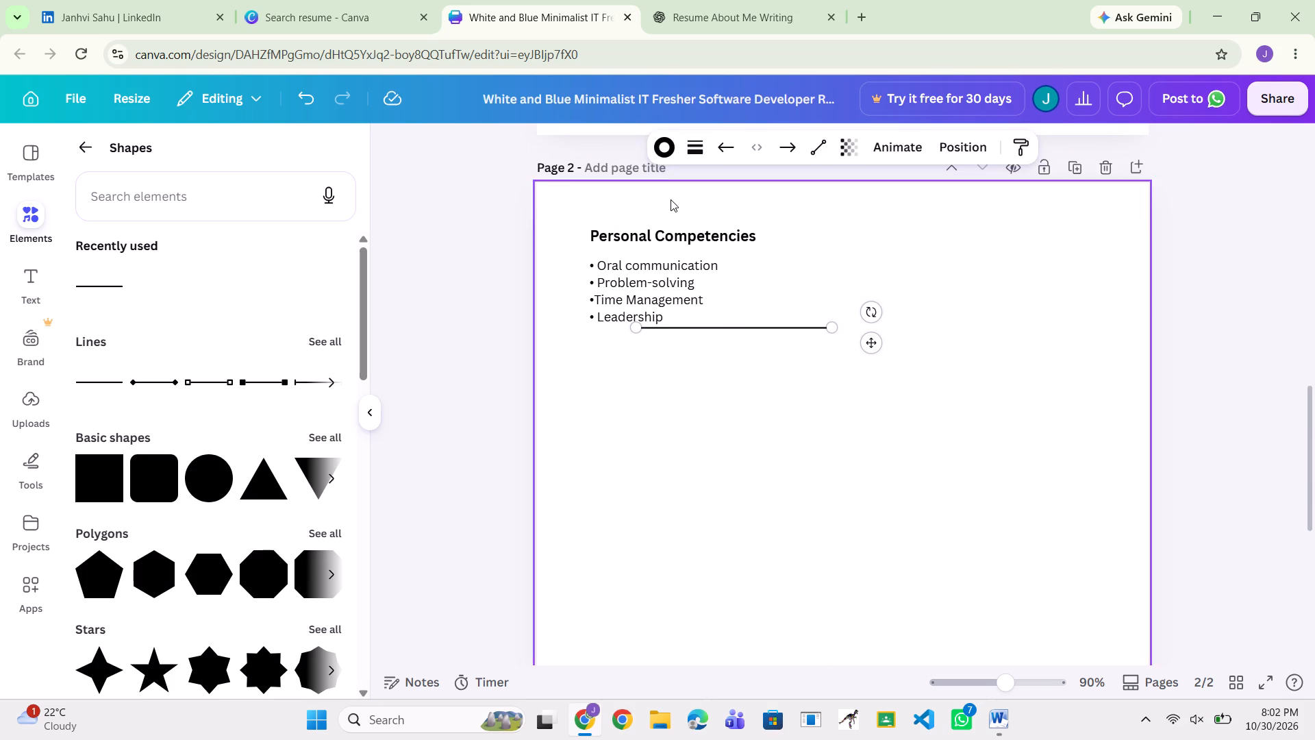
drag(666, 323, 623, 252)
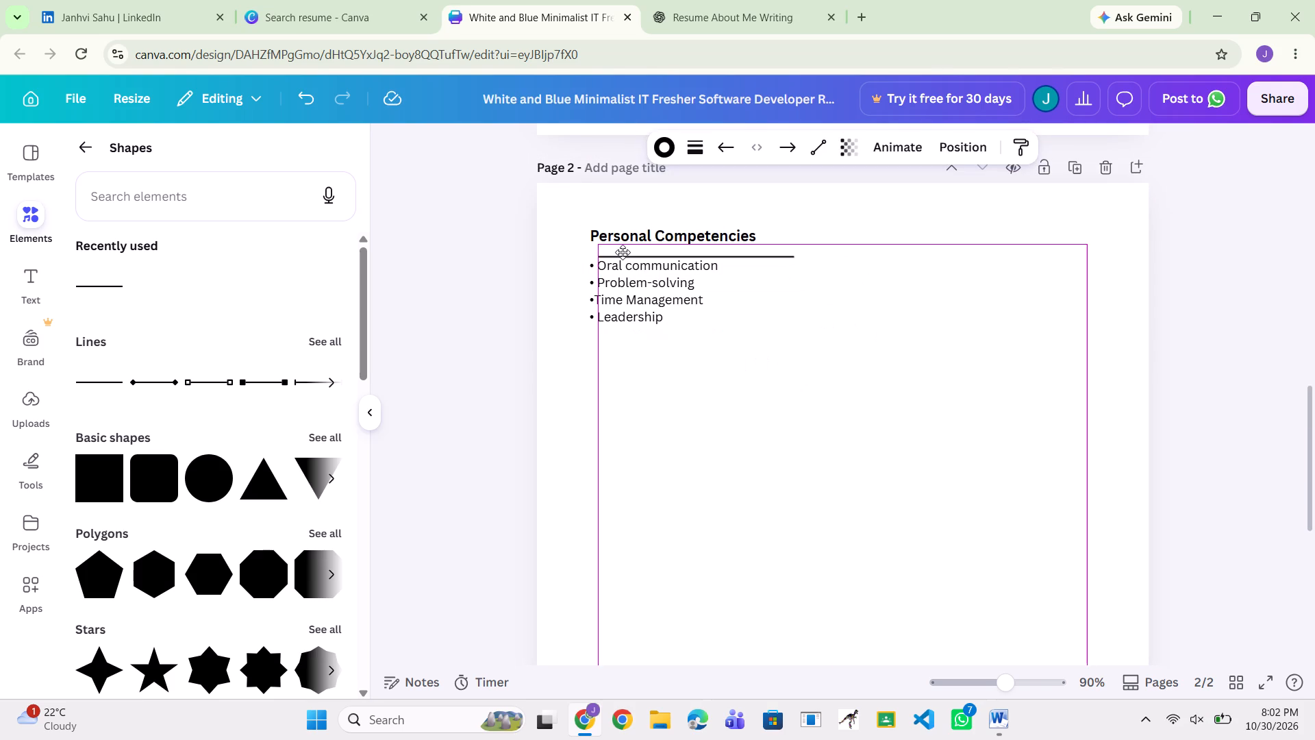
drag(623, 252, 613, 249)
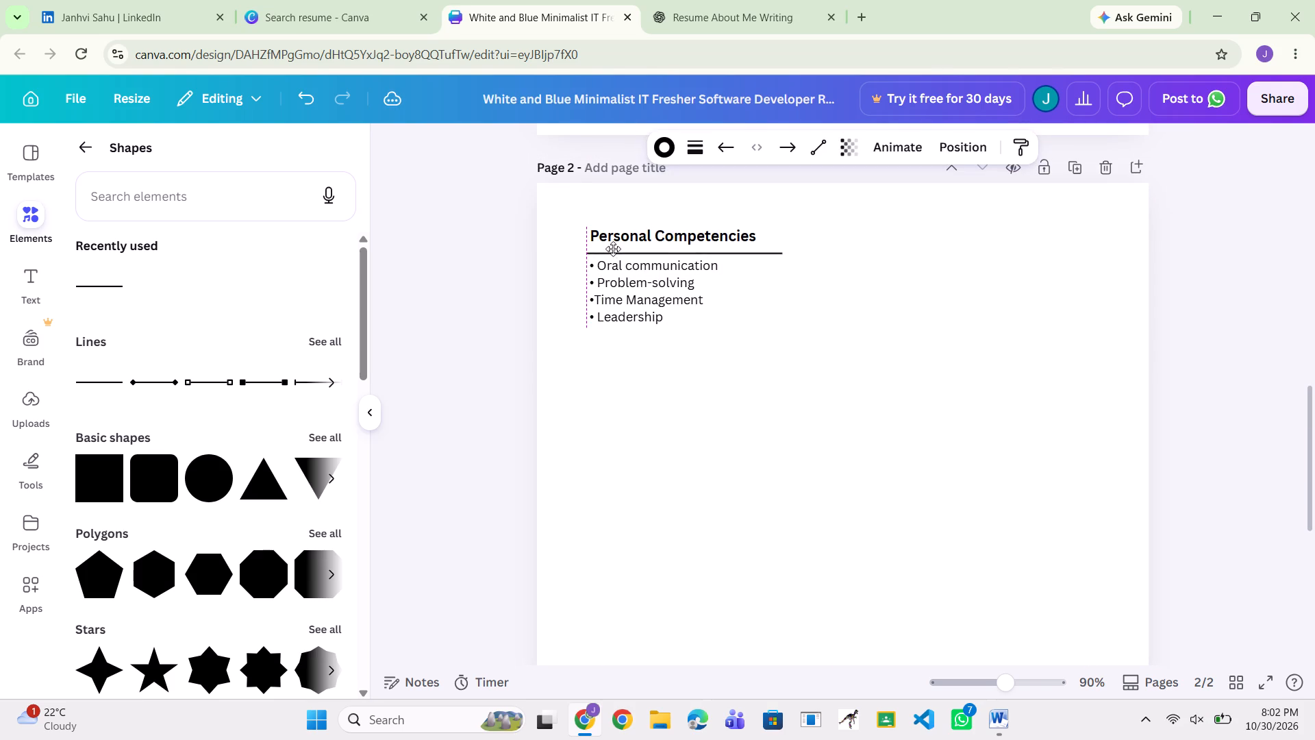
drag(613, 249, 612, 247)
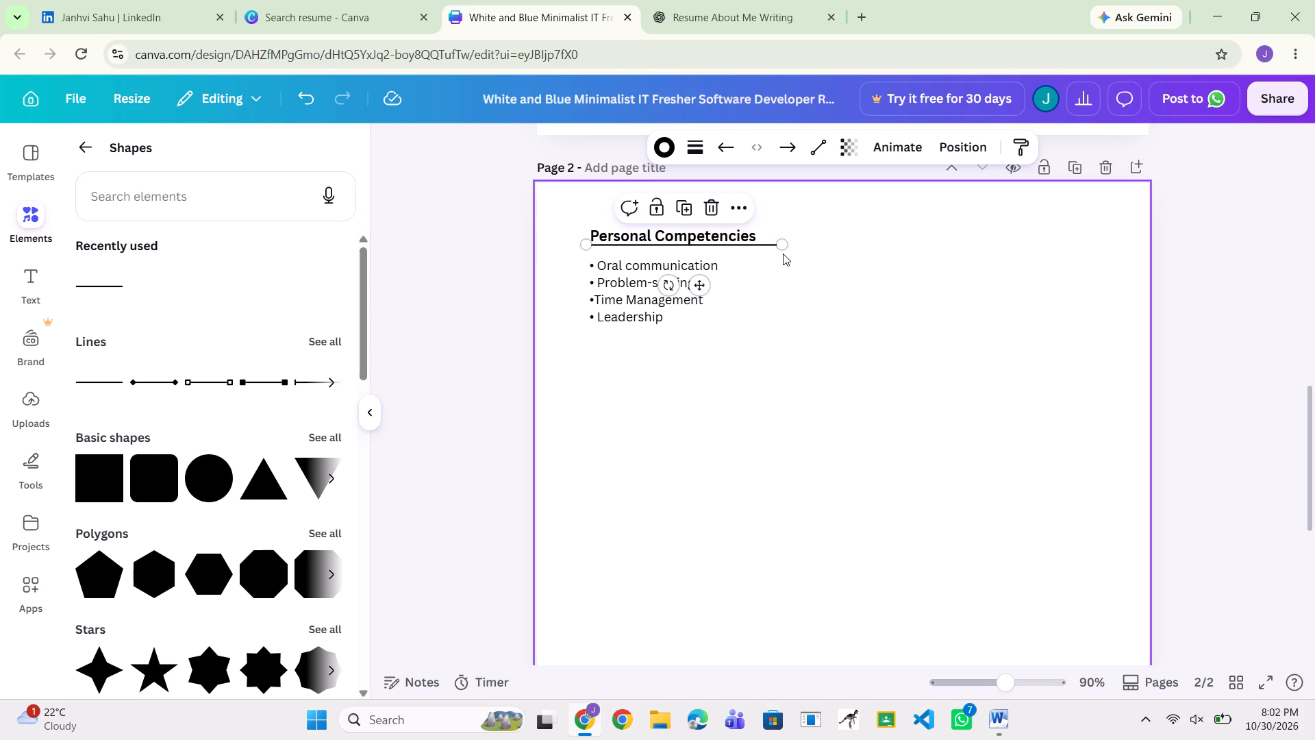
Make the line under the Personal Competencies heading thinner by reducing its stroke weight.
click(701, 159)
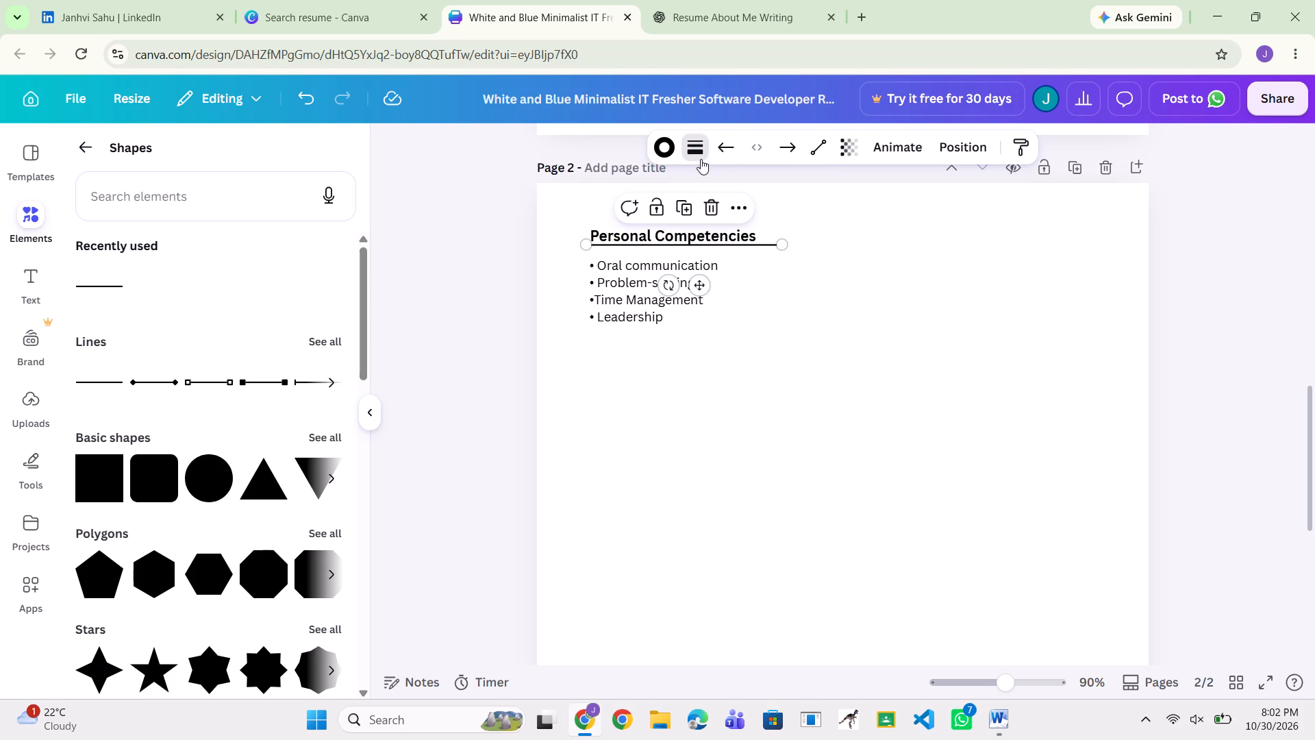
click(584, 293)
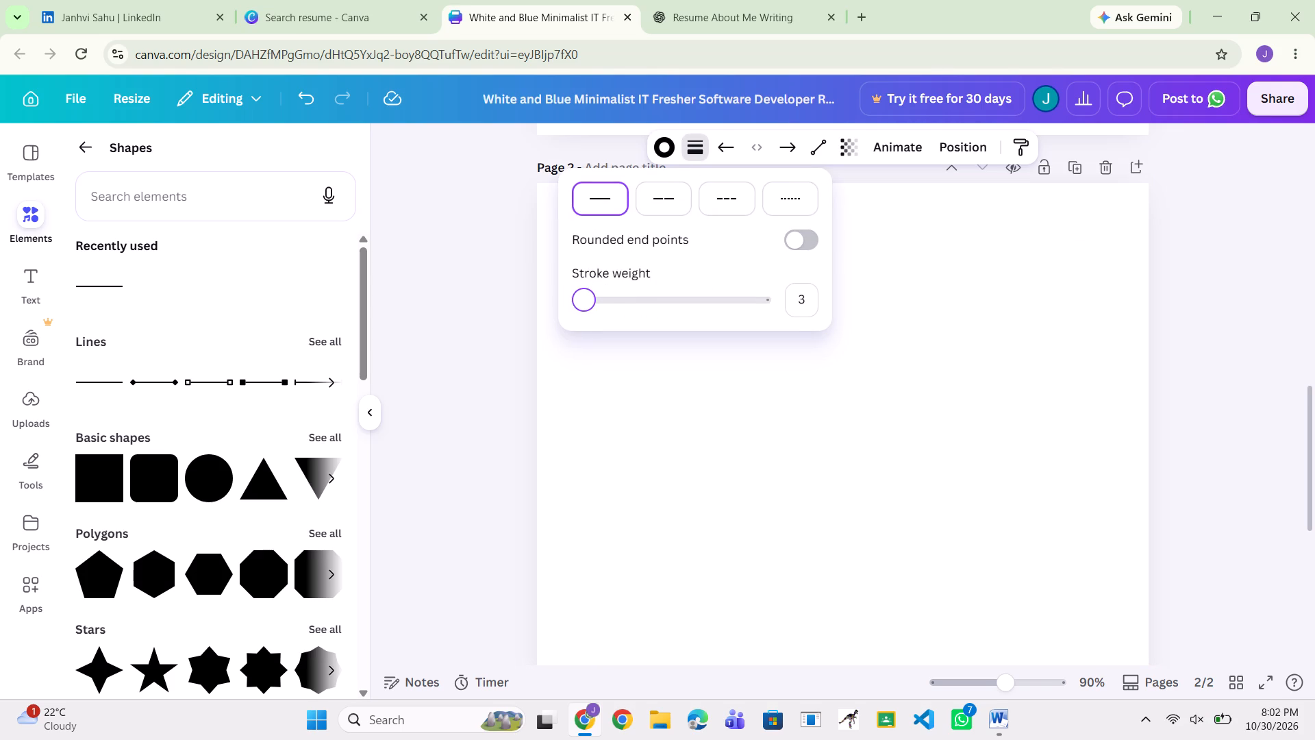
click(664, 480)
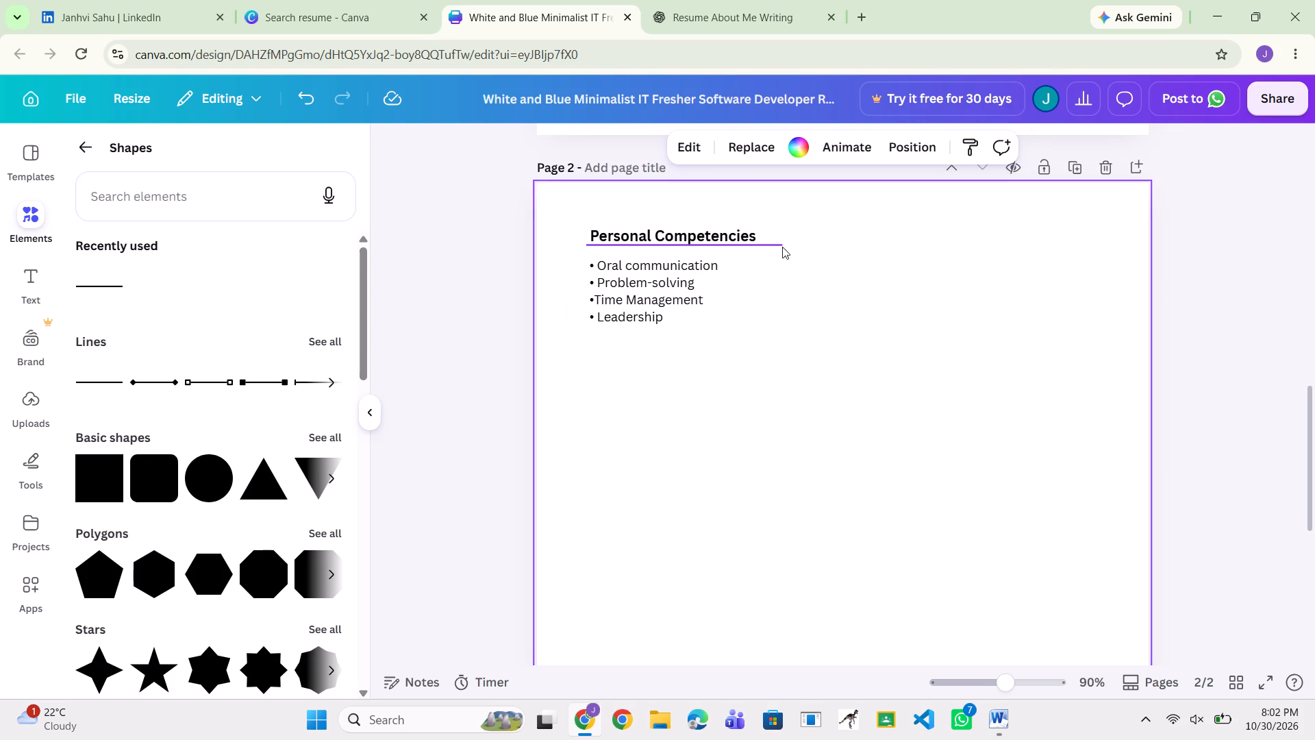
Extend the divider's right end horizontally toward the page's right margin, to a length of about 17.2.
click(770, 245)
drag(781, 245, 847, 251)
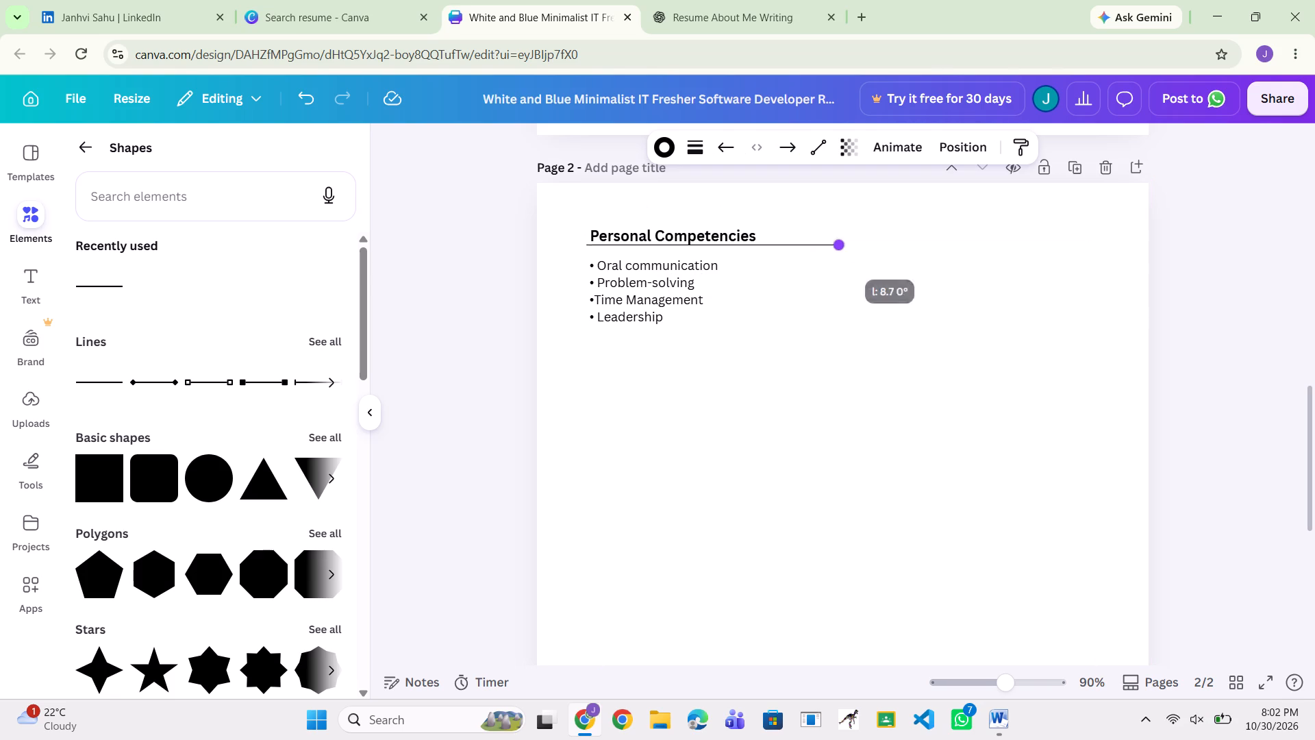
drag(847, 251, 1007, 256)
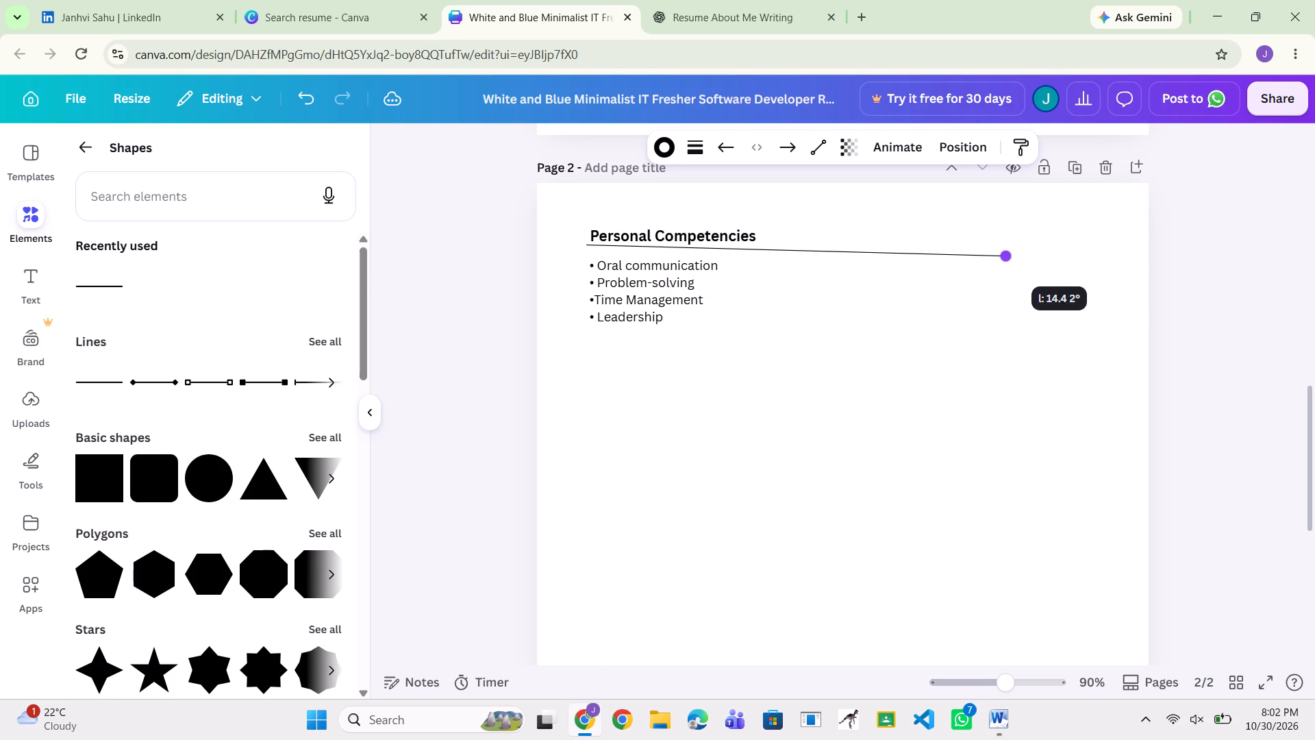
drag(1007, 256, 1084, 249)
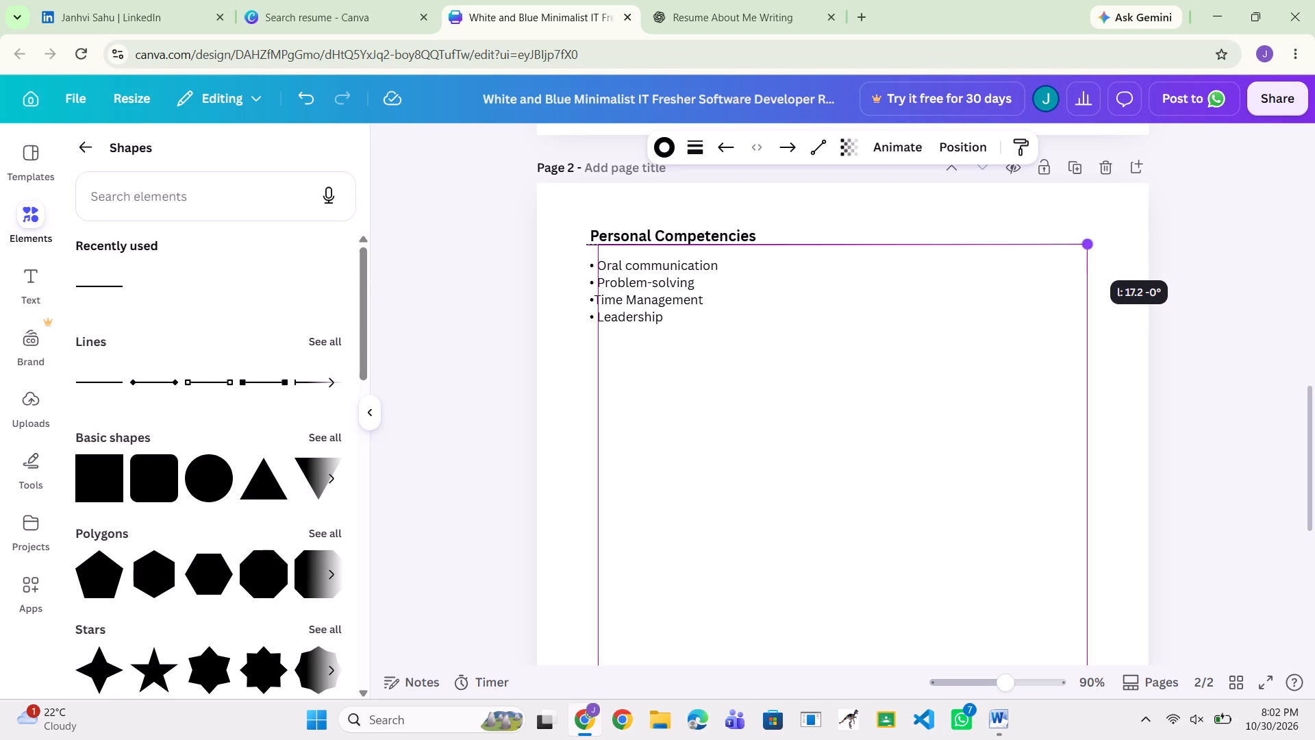
drag(1084, 249, 1088, 256)
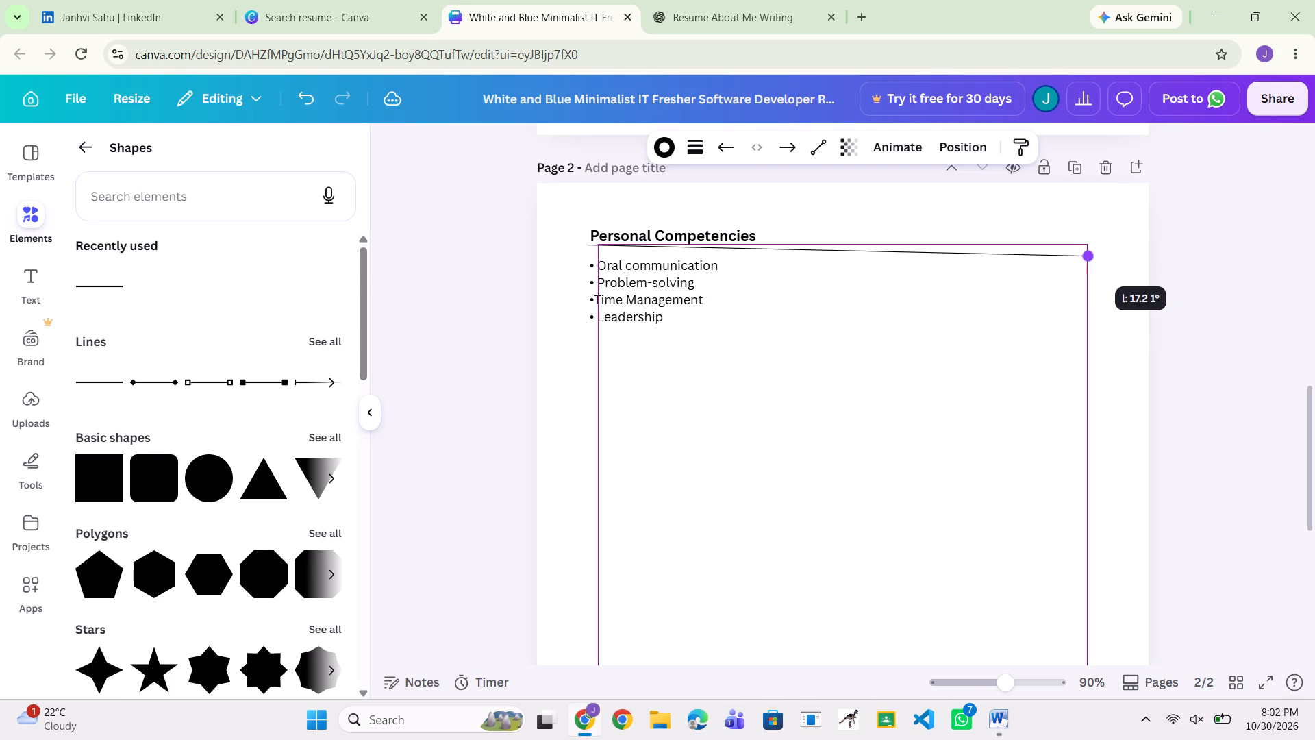
drag(1088, 256, 1087, 253)
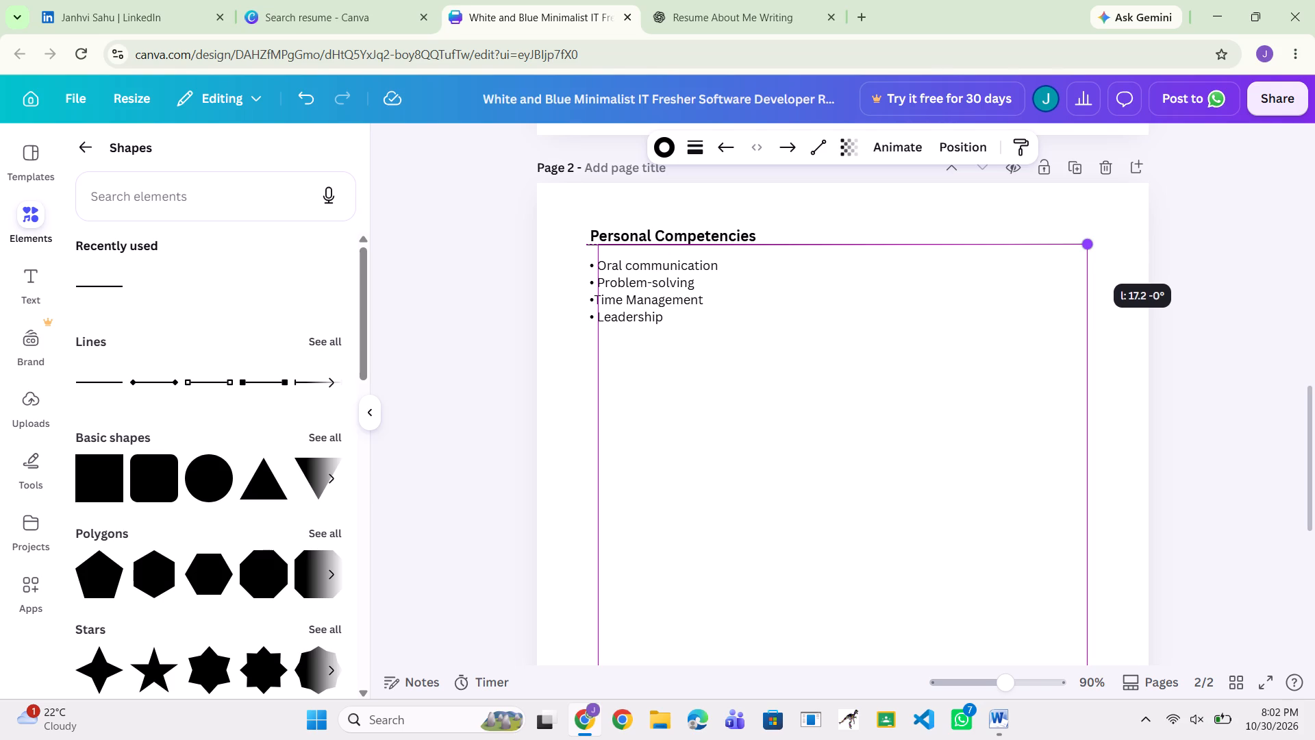
drag(1087, 253, 1088, 252)
drag(1088, 252, 1088, 251)
click(1040, 299)
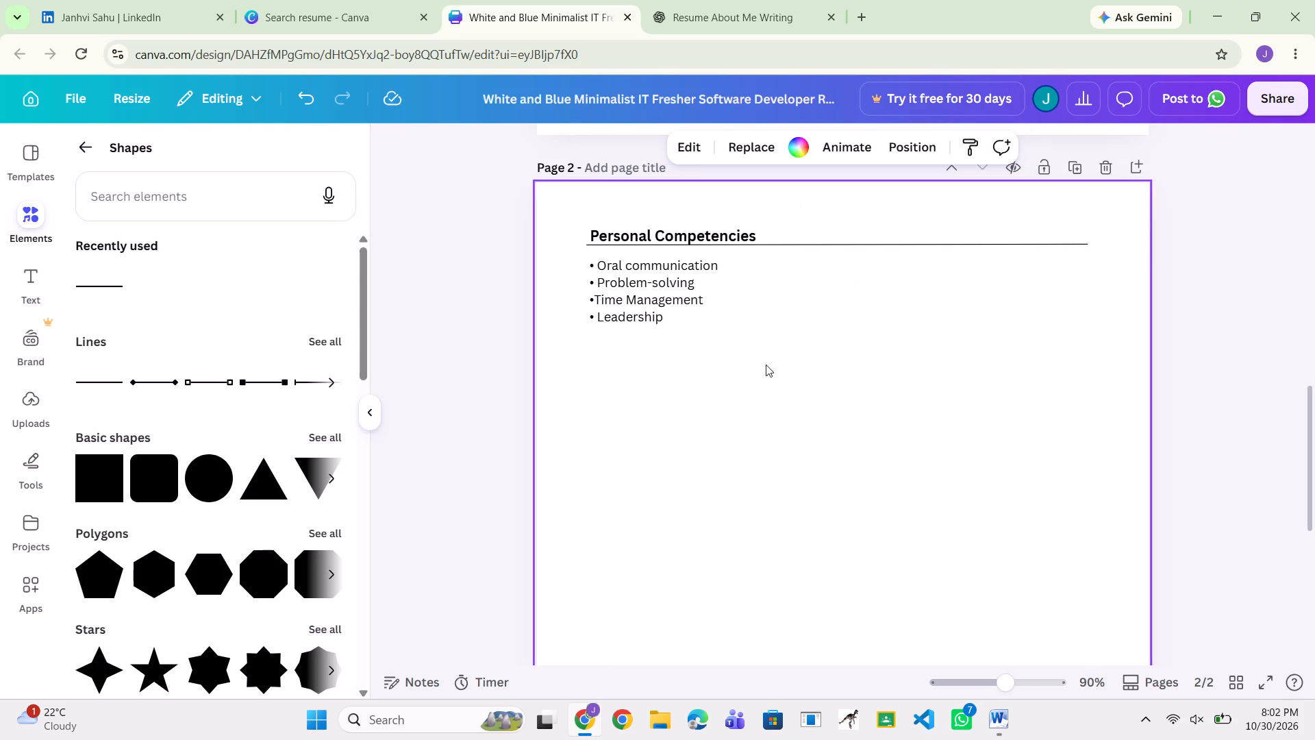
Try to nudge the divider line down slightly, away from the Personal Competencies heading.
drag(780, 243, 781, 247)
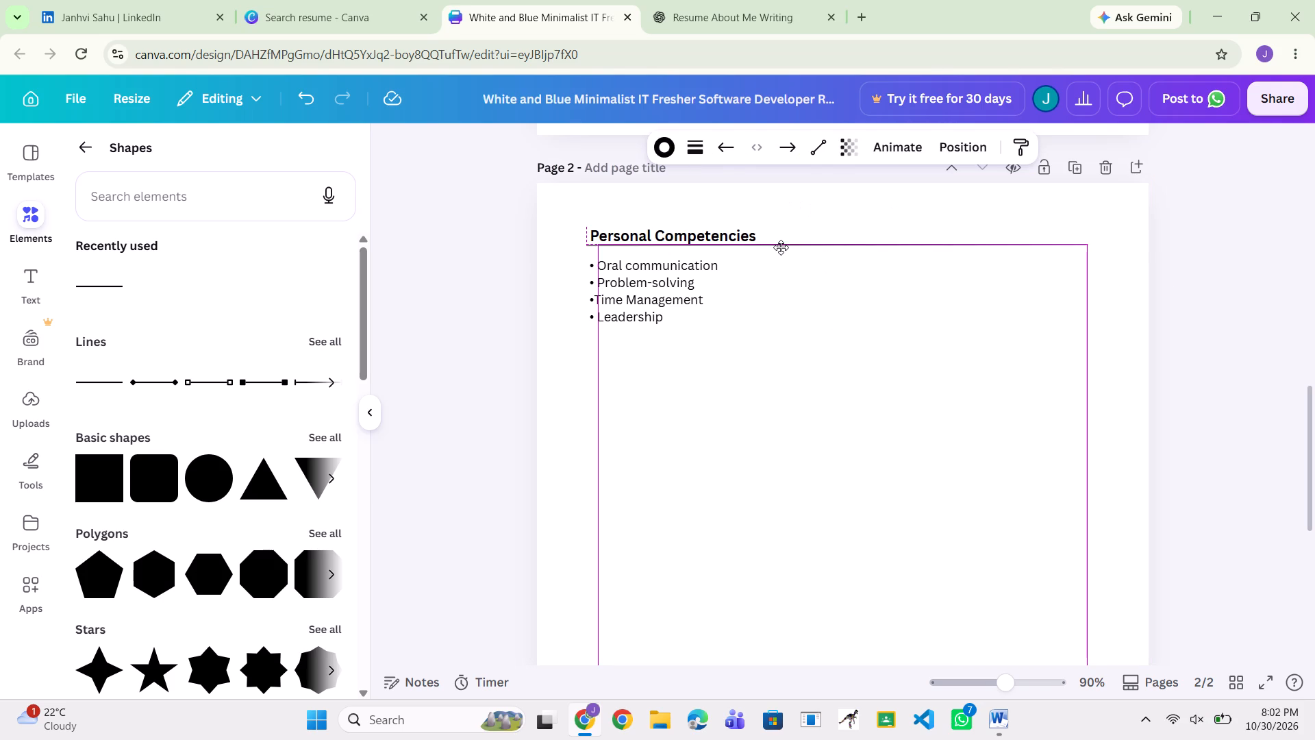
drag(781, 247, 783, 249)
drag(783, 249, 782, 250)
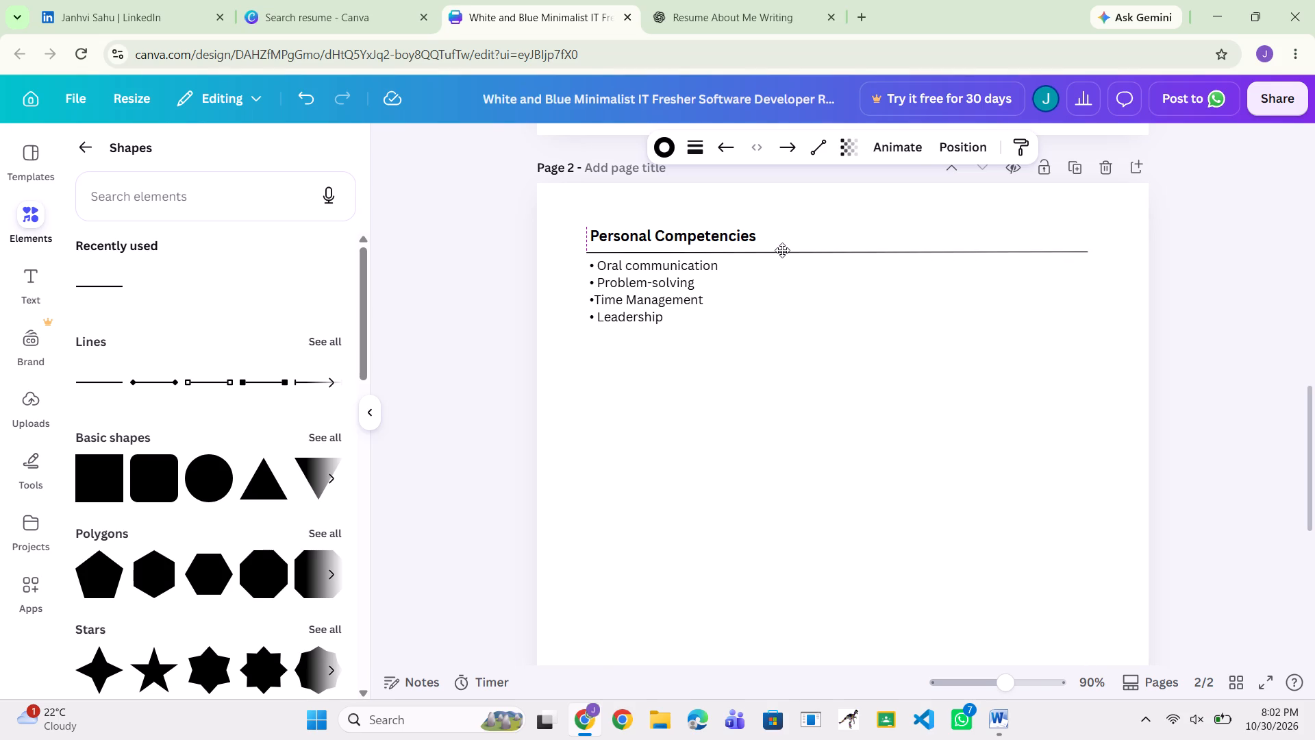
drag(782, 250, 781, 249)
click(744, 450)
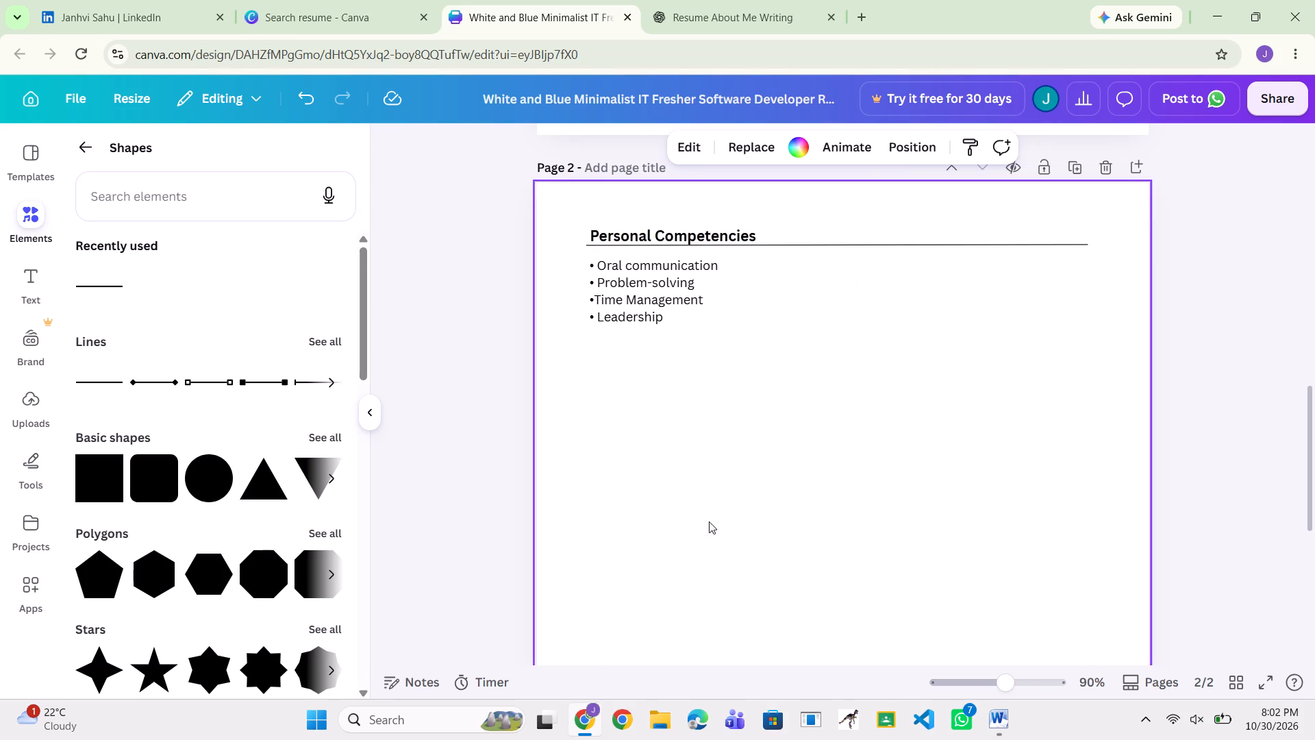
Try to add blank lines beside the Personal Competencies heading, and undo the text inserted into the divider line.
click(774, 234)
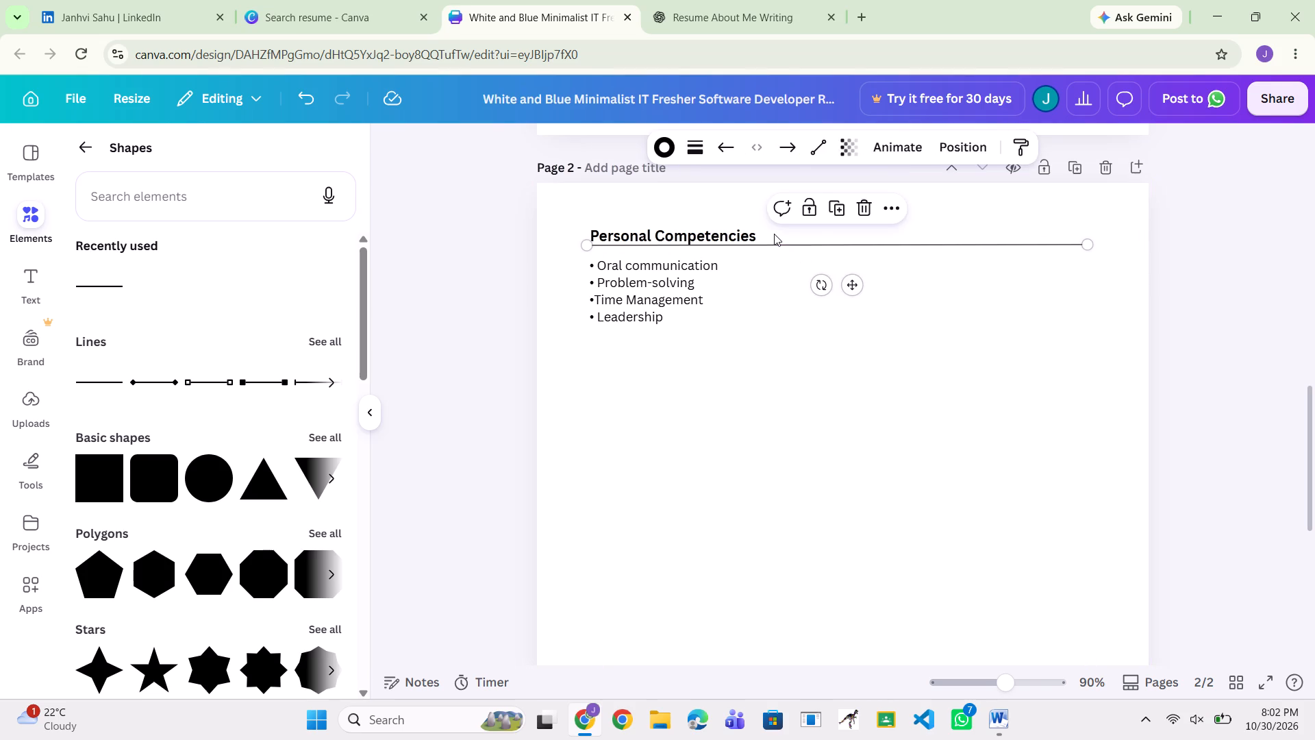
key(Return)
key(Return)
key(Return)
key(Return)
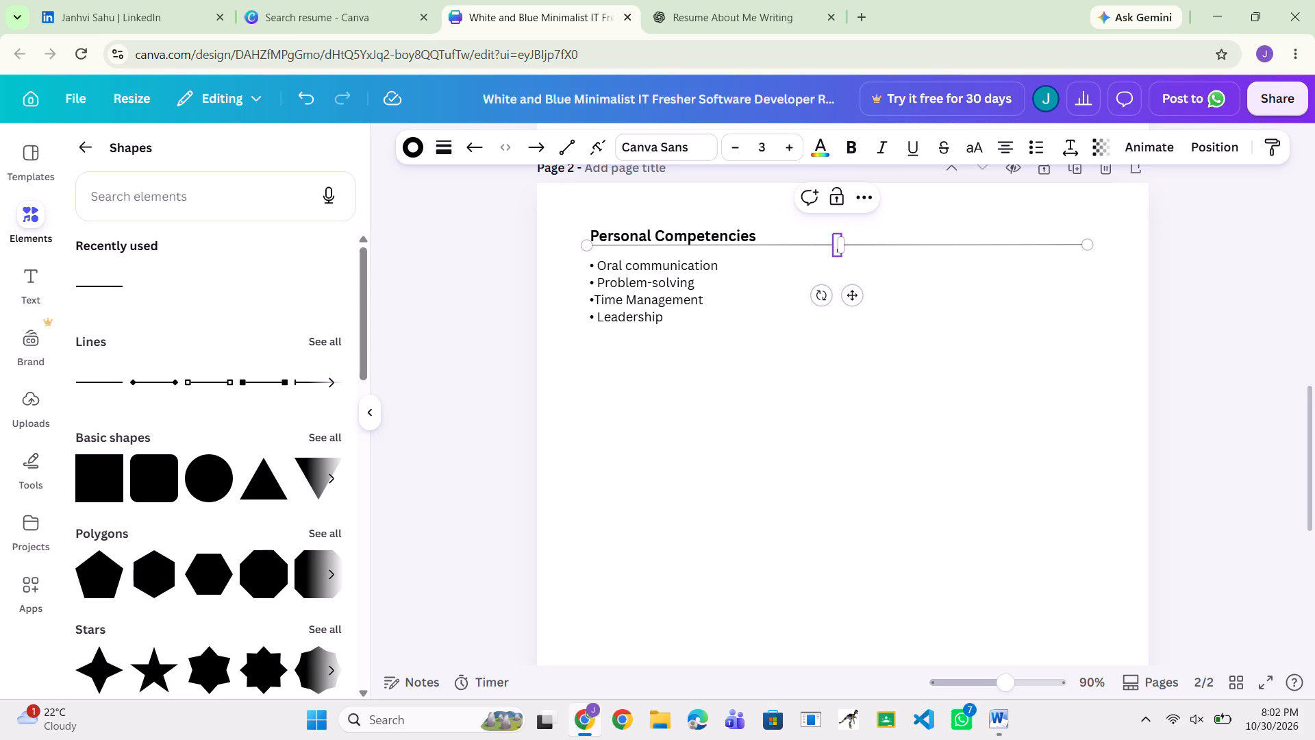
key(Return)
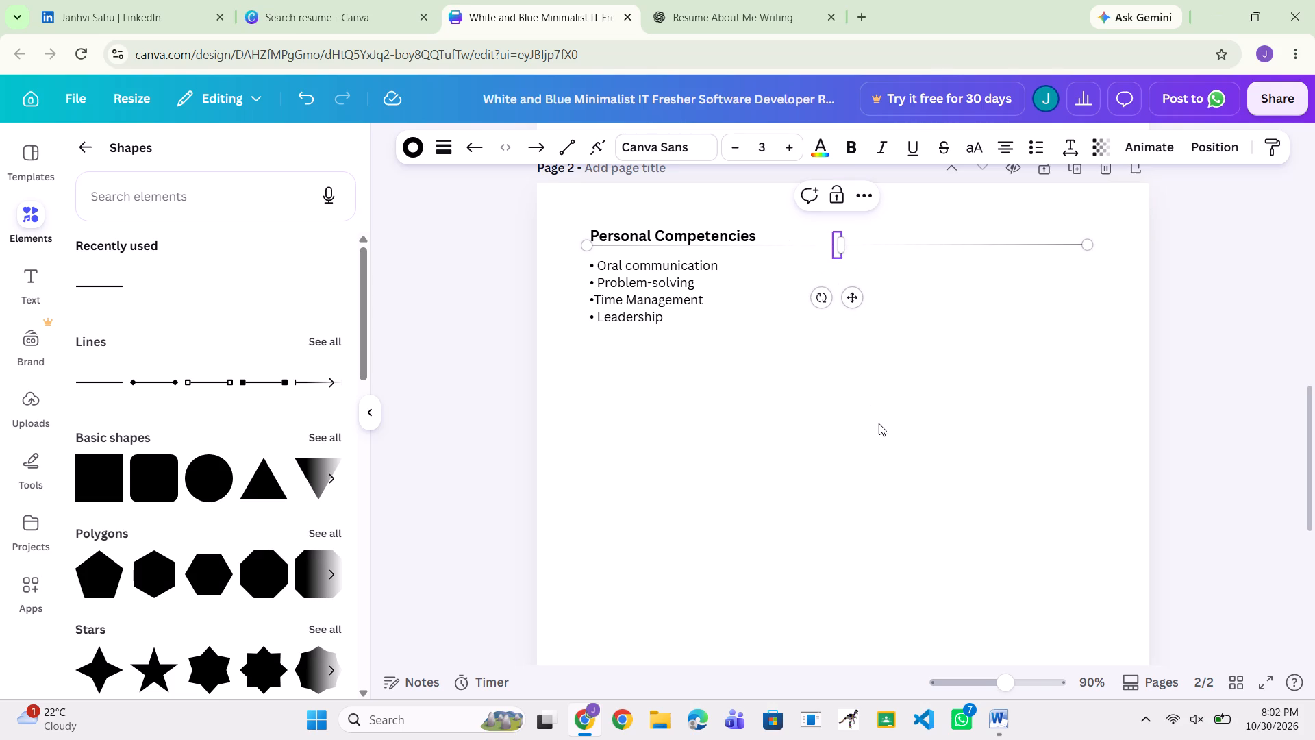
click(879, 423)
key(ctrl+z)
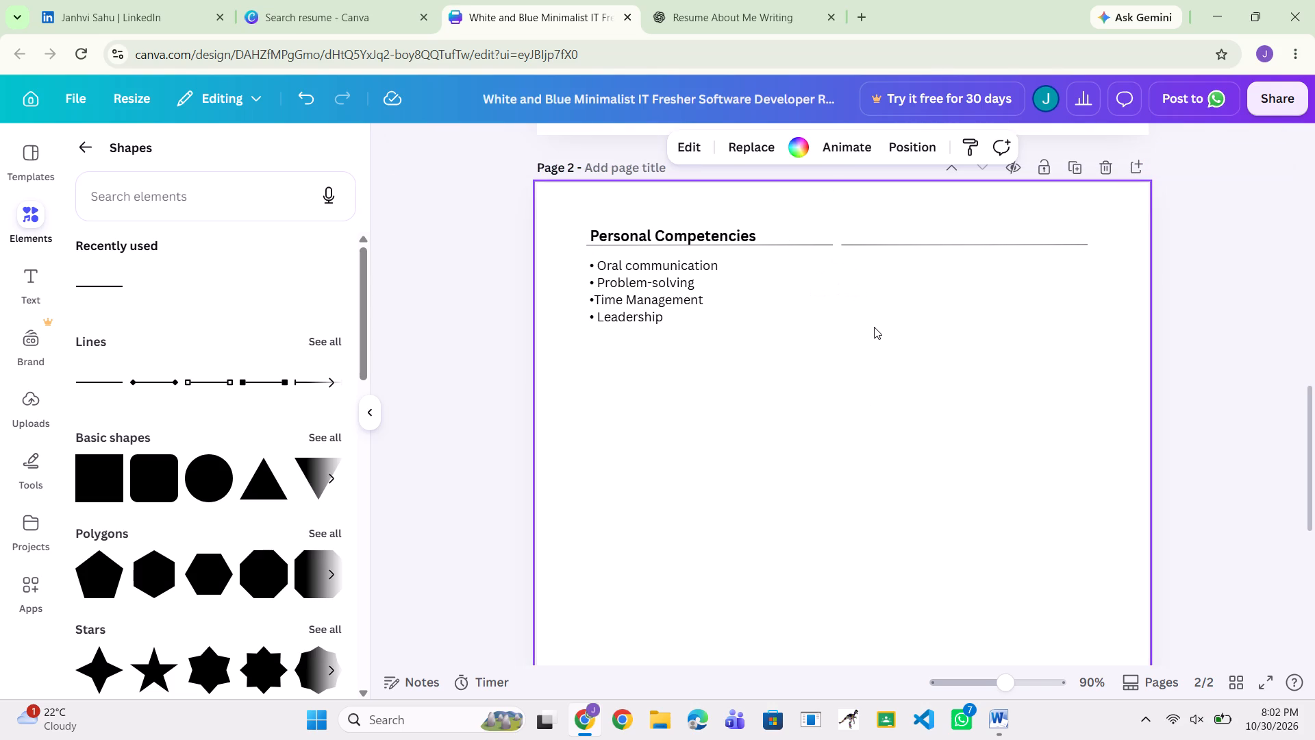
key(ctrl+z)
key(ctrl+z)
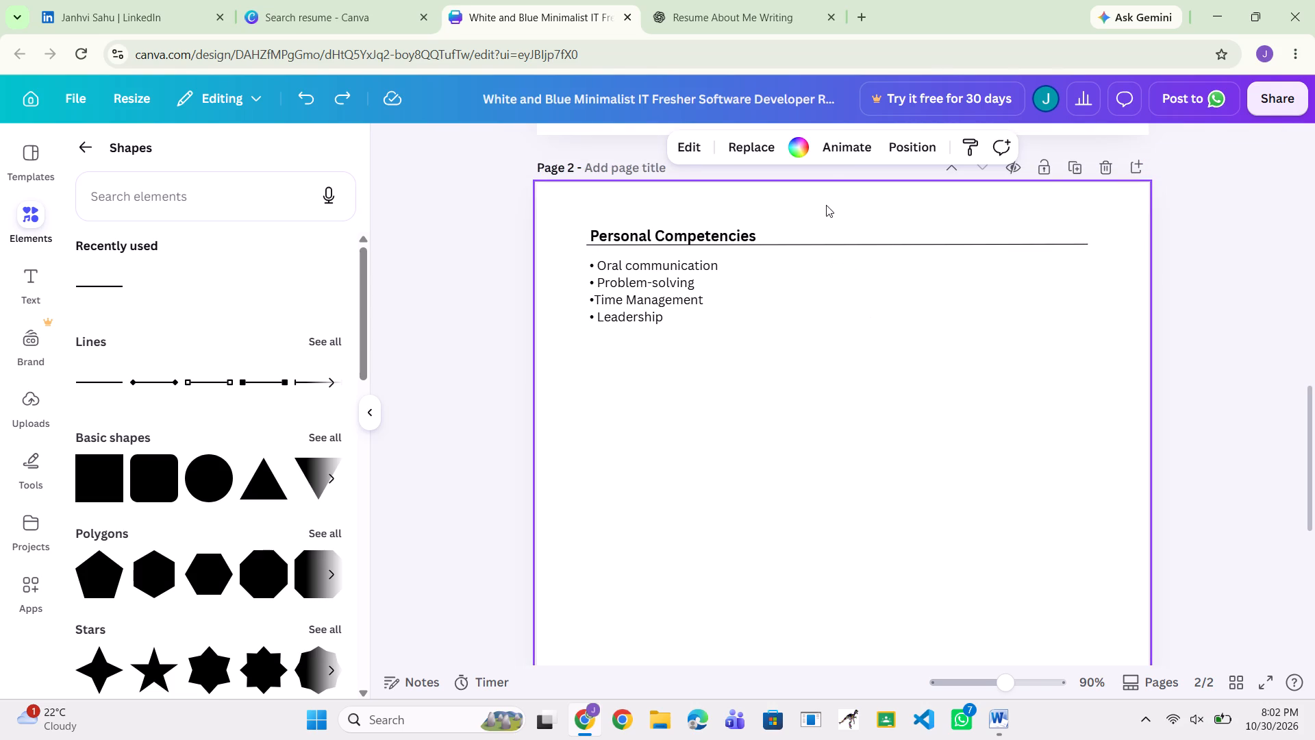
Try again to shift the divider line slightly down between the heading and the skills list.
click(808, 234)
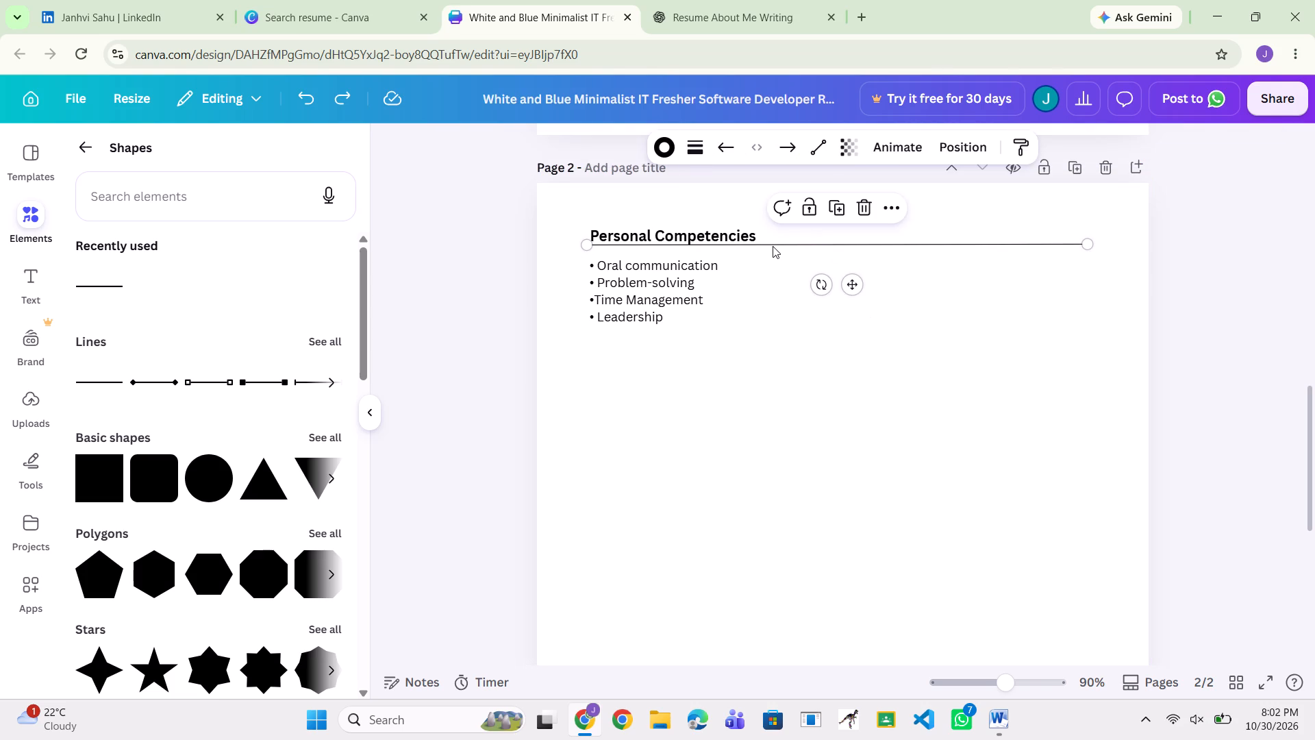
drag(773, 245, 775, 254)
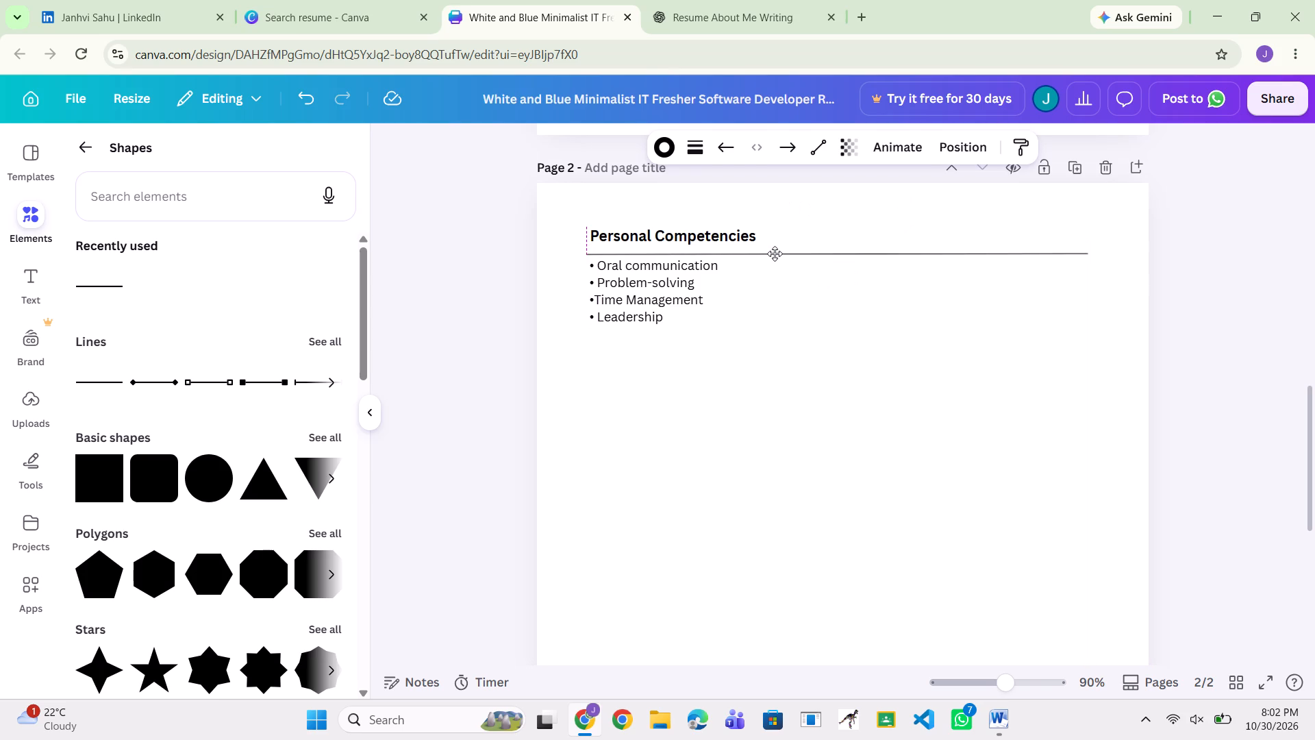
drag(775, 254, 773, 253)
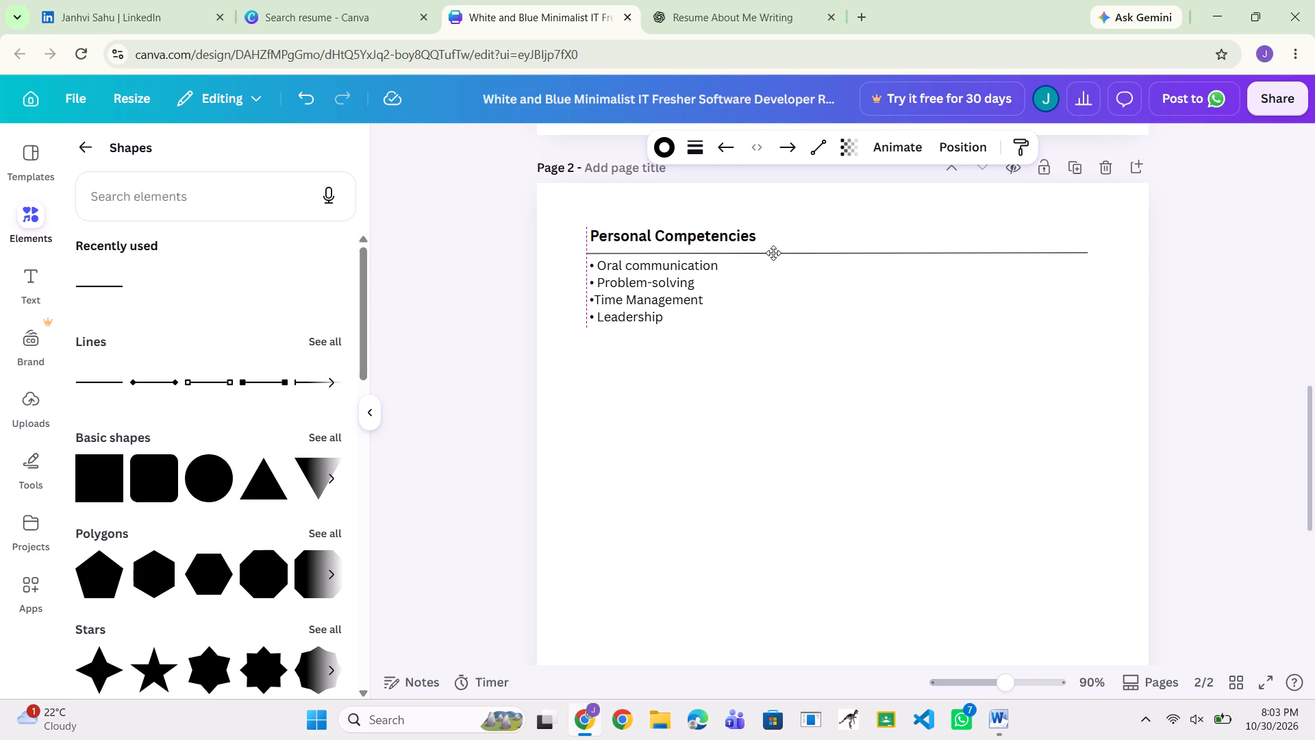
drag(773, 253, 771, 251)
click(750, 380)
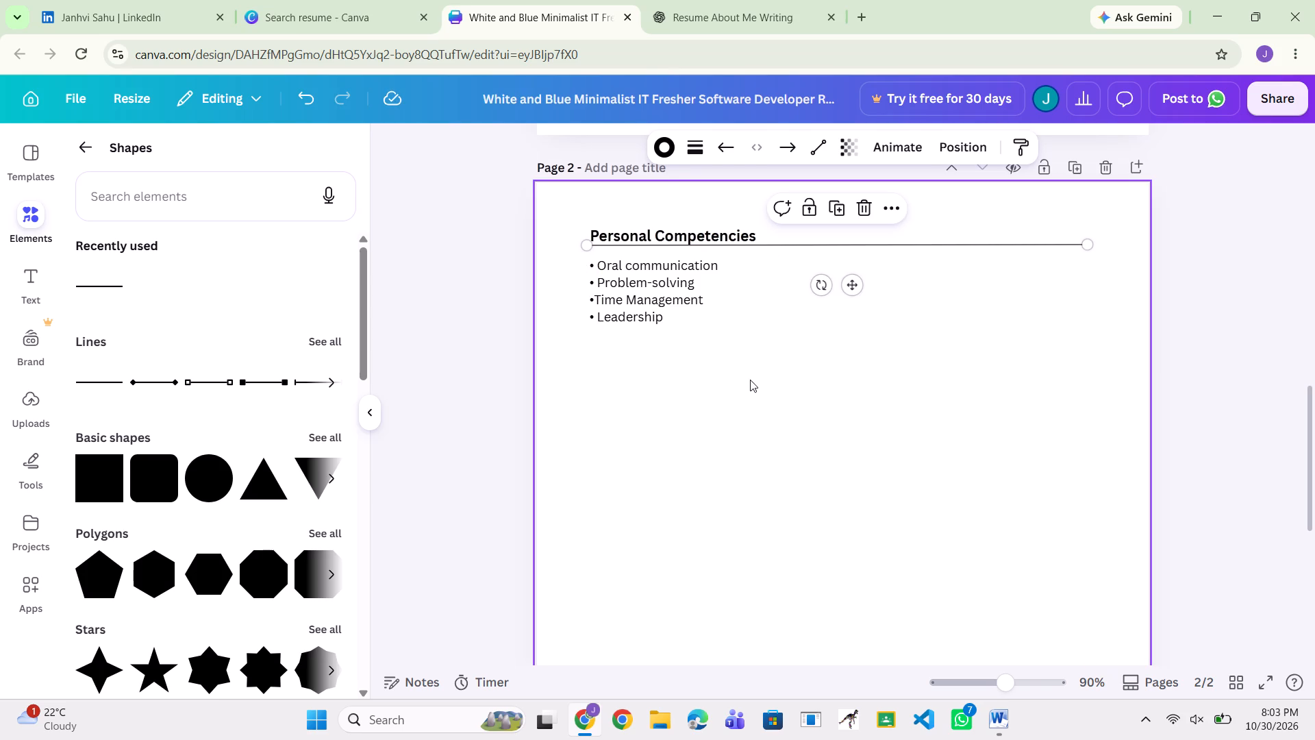
Review the resume from the Personal Competencies section on page 2 back to the header on page 1.
click(679, 328)
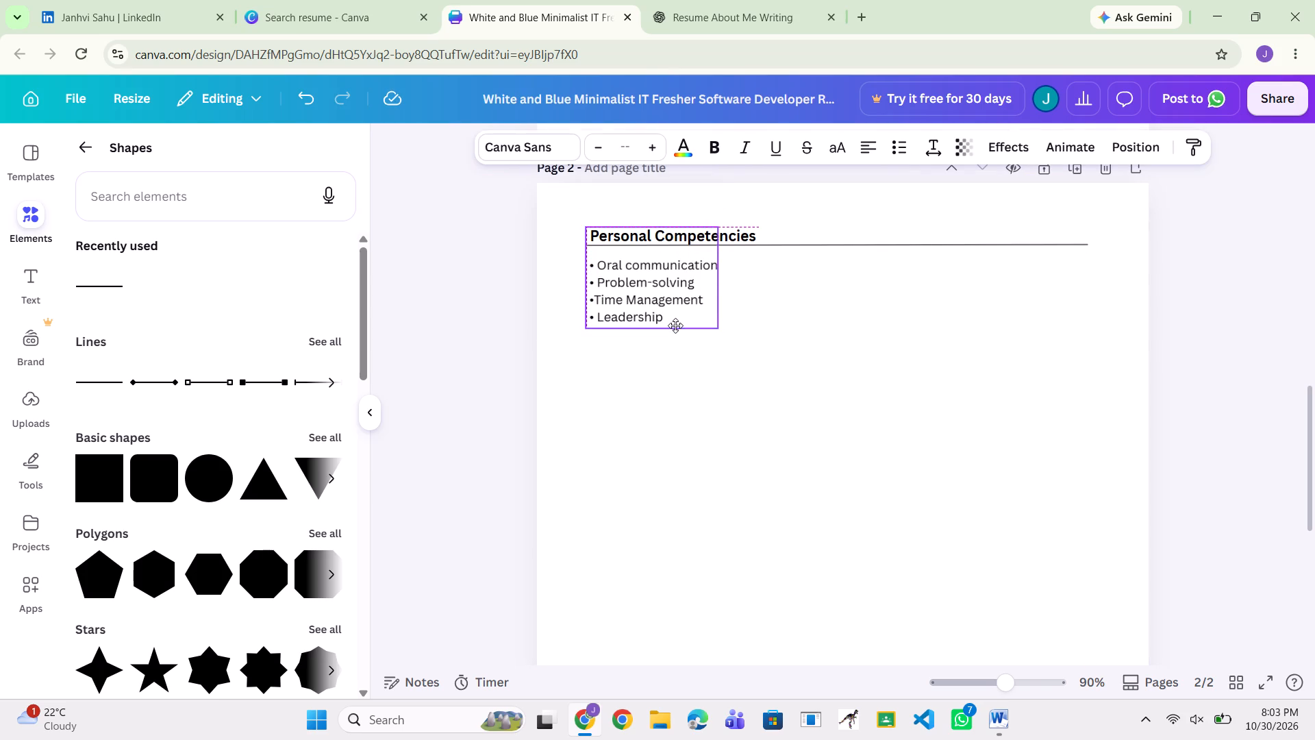
click(690, 447)
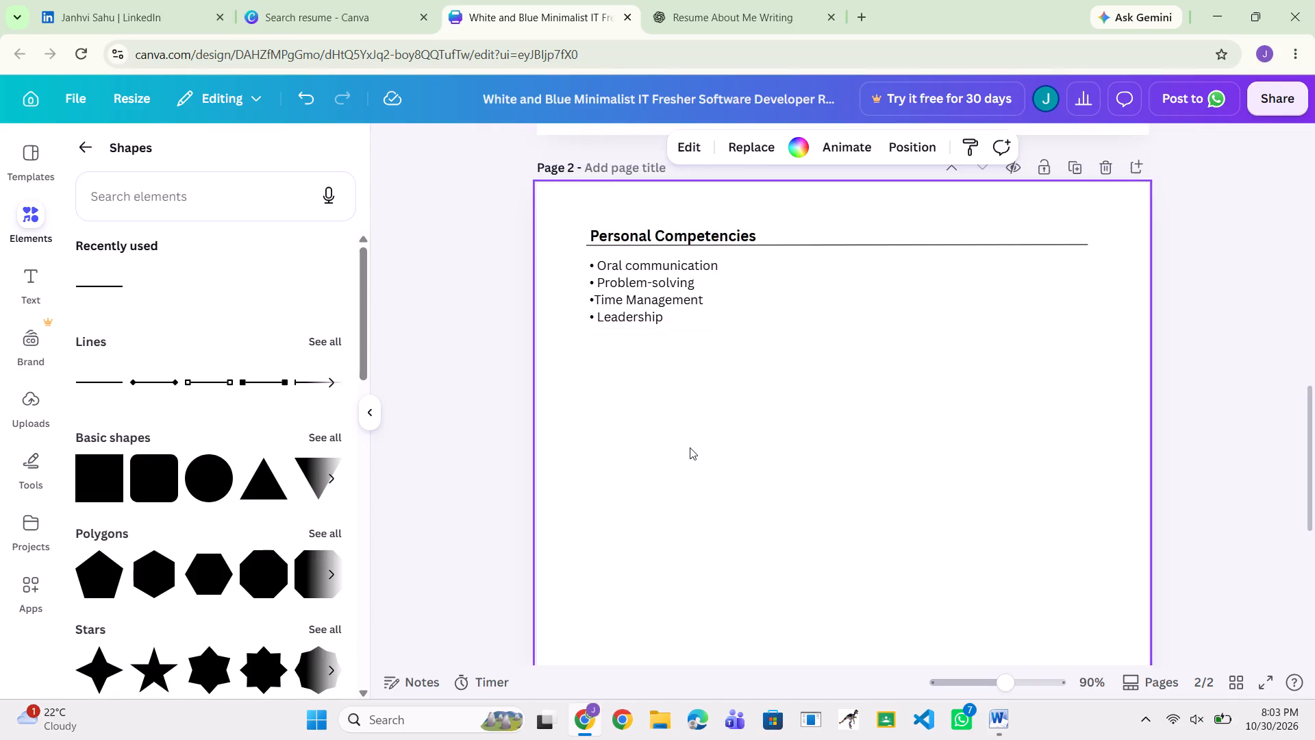
scroll(690, 447, up, 6)
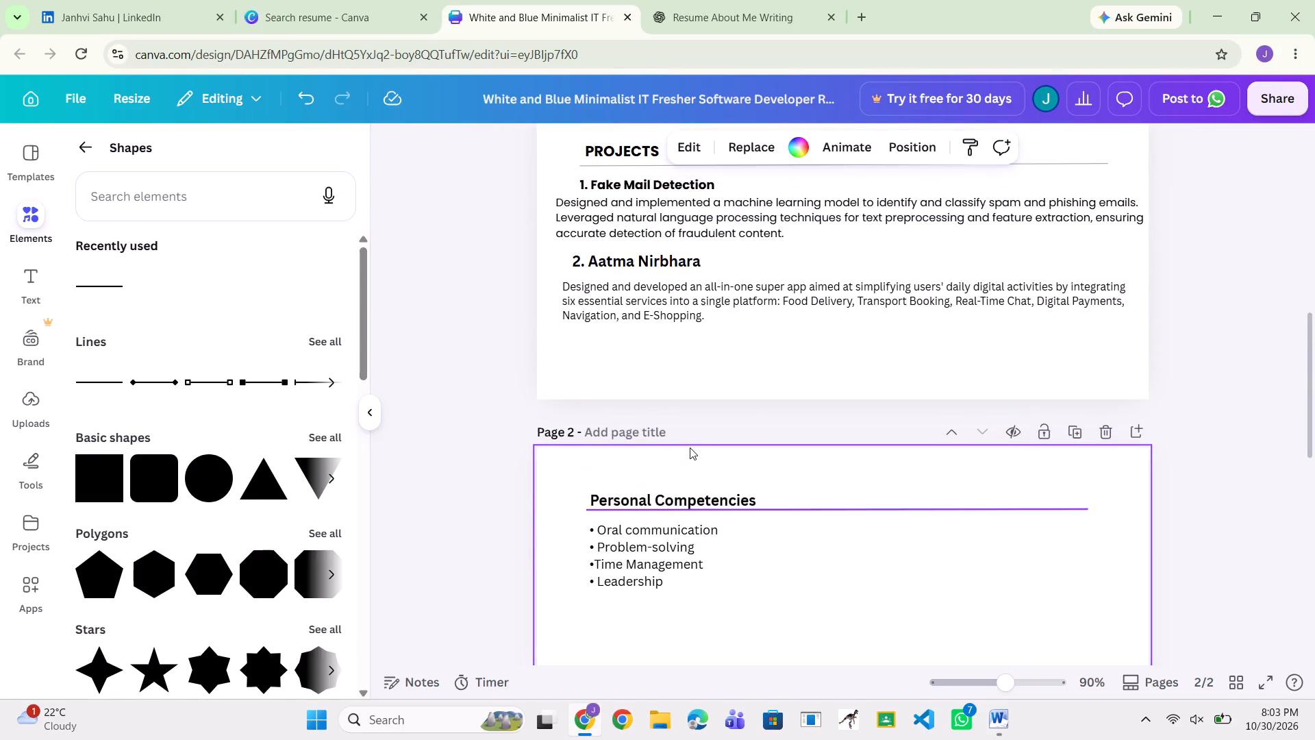
scroll(690, 447, up, 2)
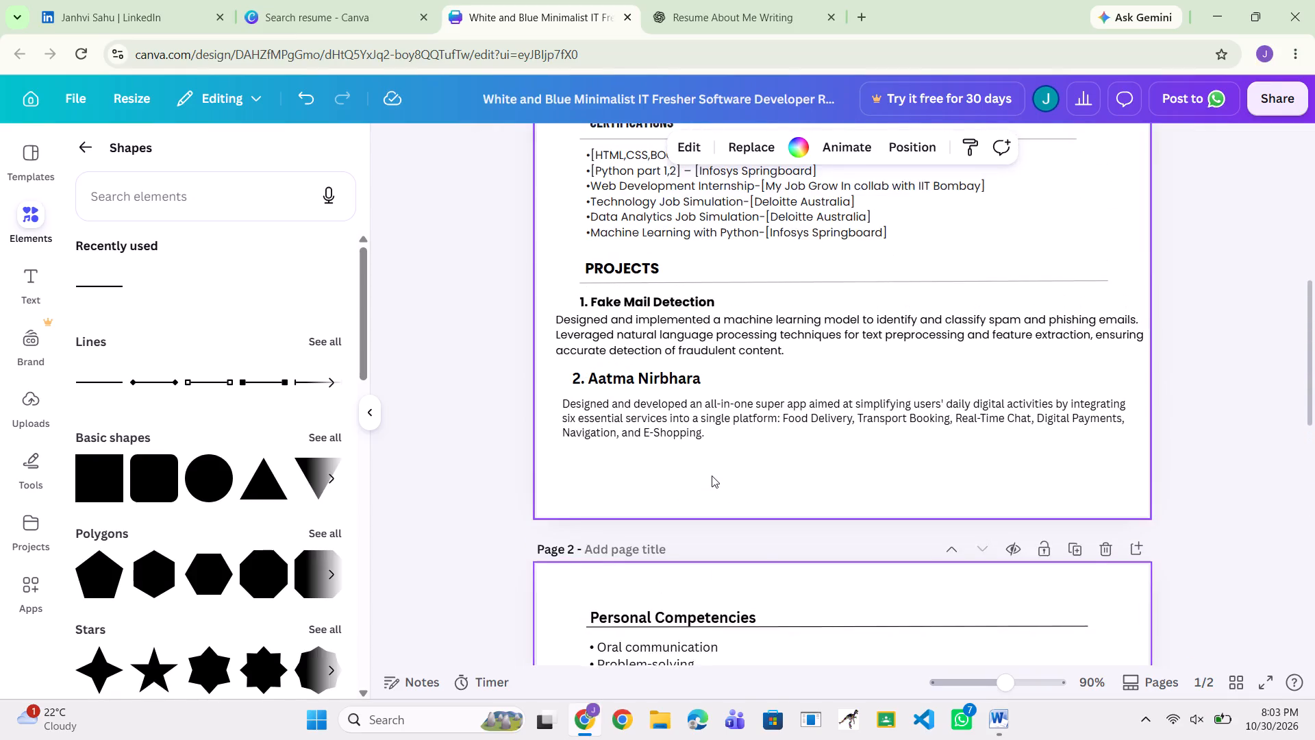
scroll(712, 476, up, 4)
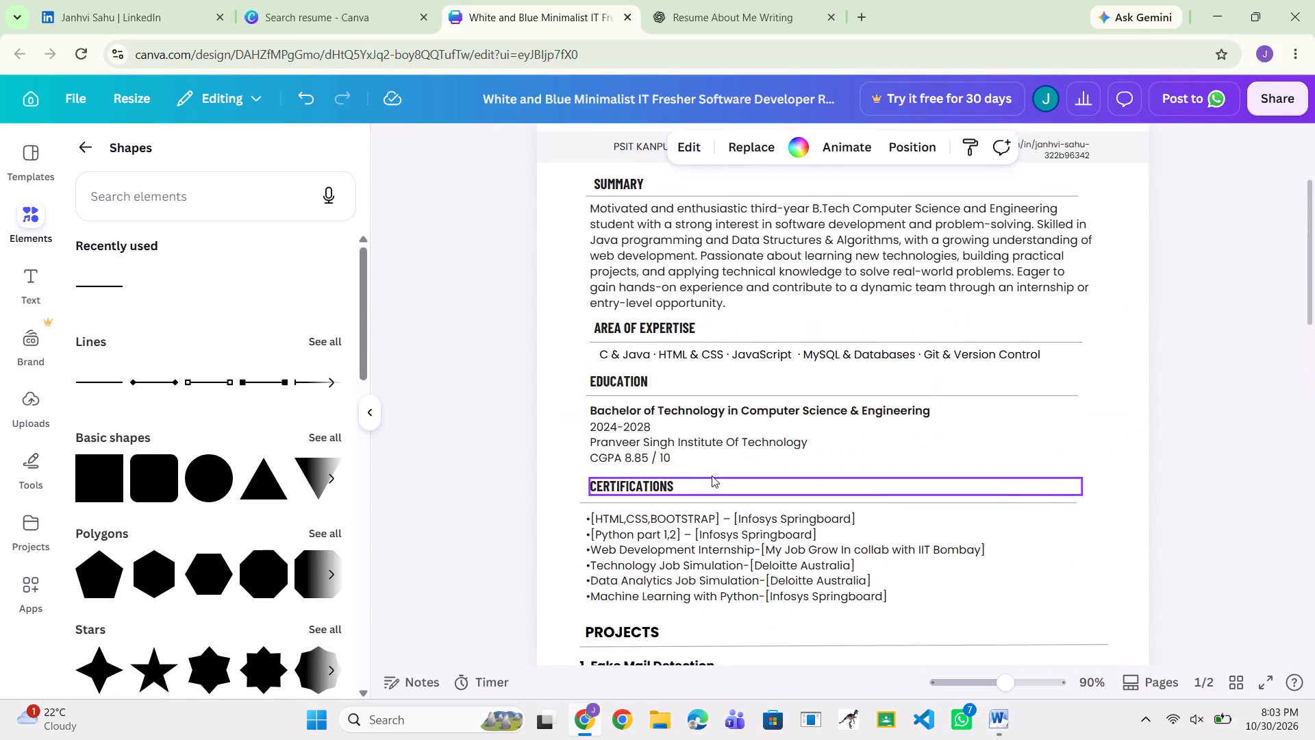
scroll(712, 476, up, 1)
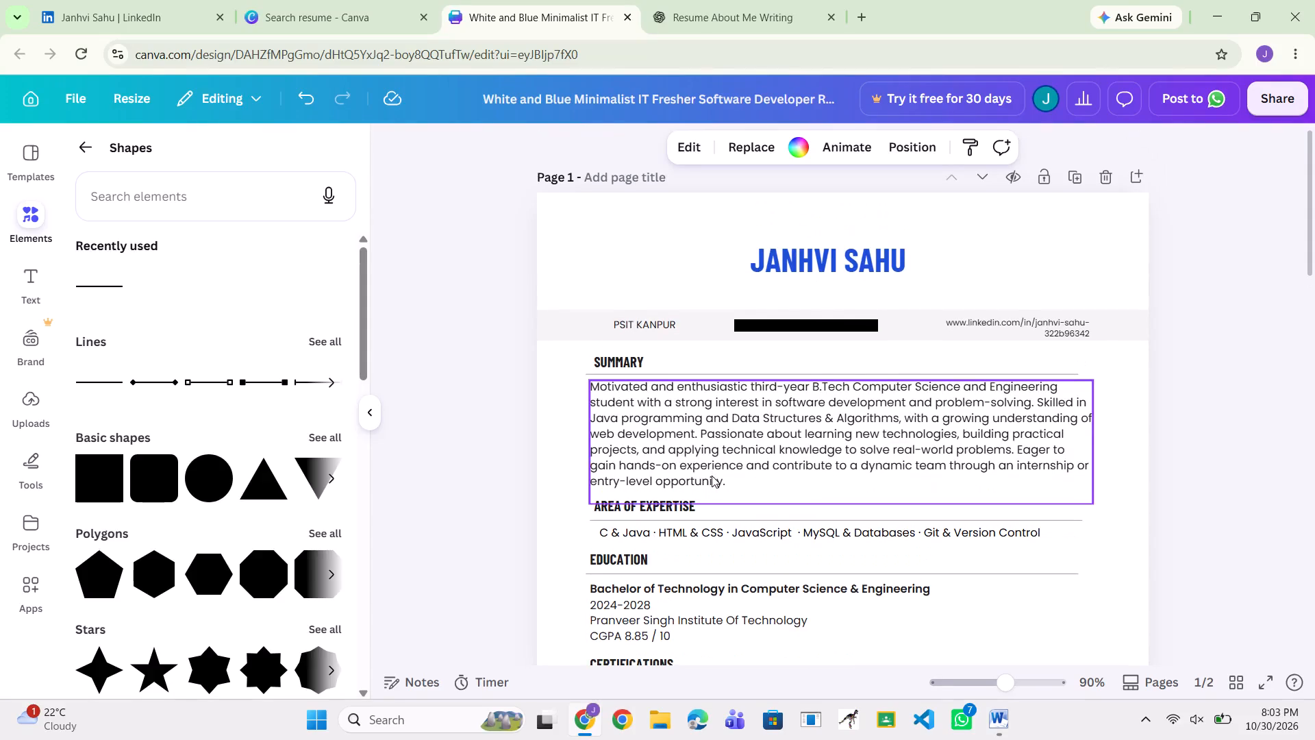
Close the browser tab with the Canva resume template search.
click(425, 18)
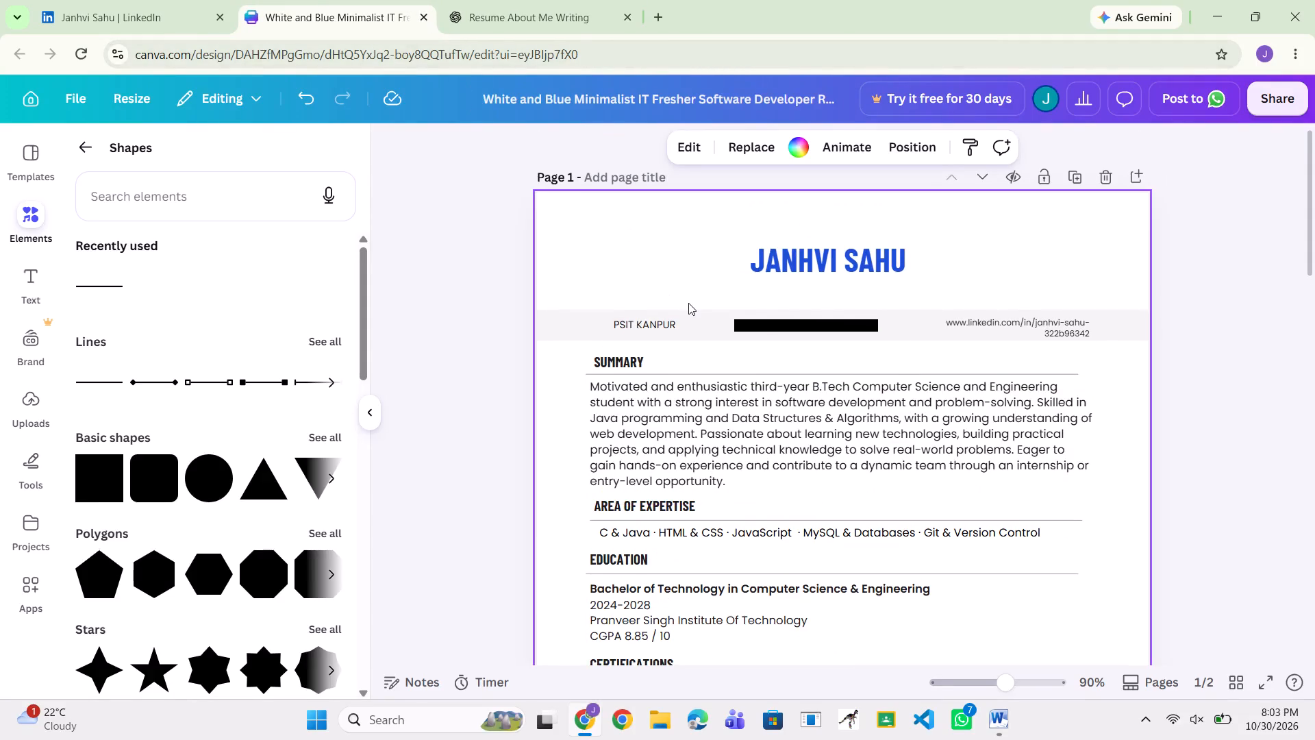
Examine the layout of the page 1 sections and the Personal Competencies section on page 2 once more.
scroll(688, 303, down, 3)
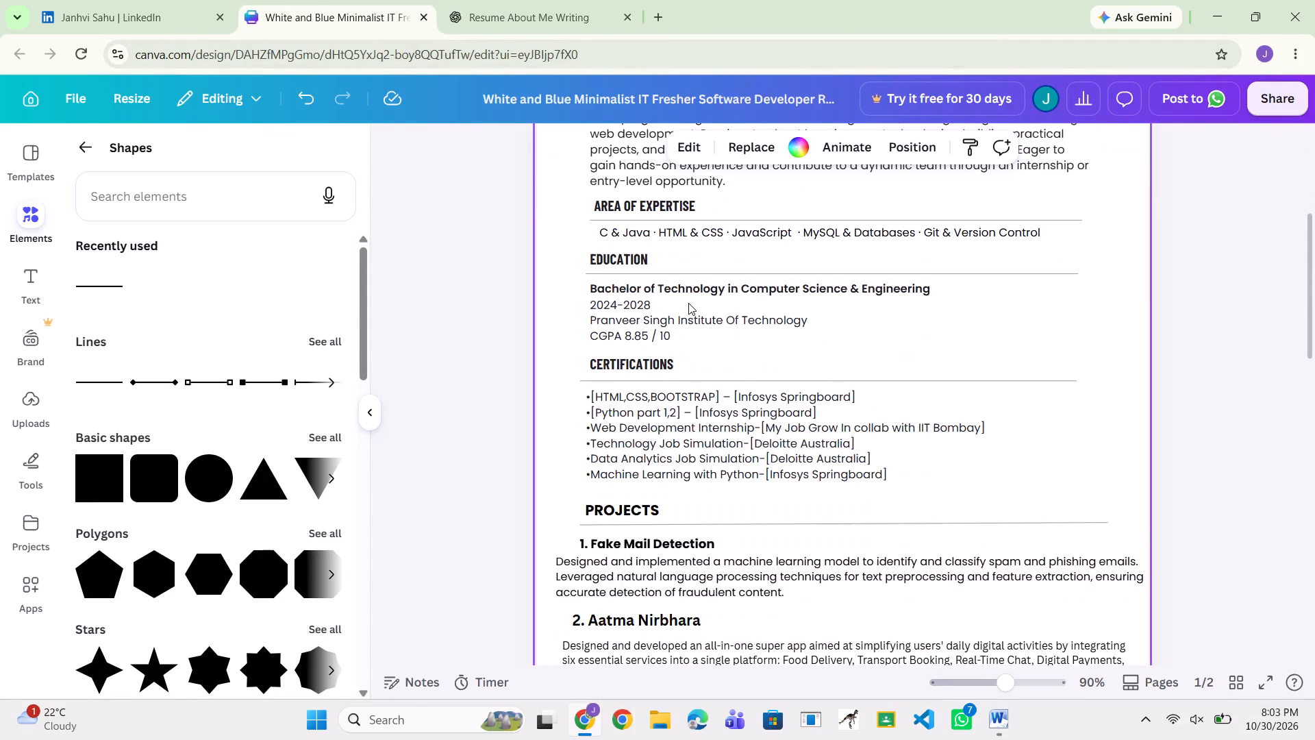
scroll(688, 303, up, 1)
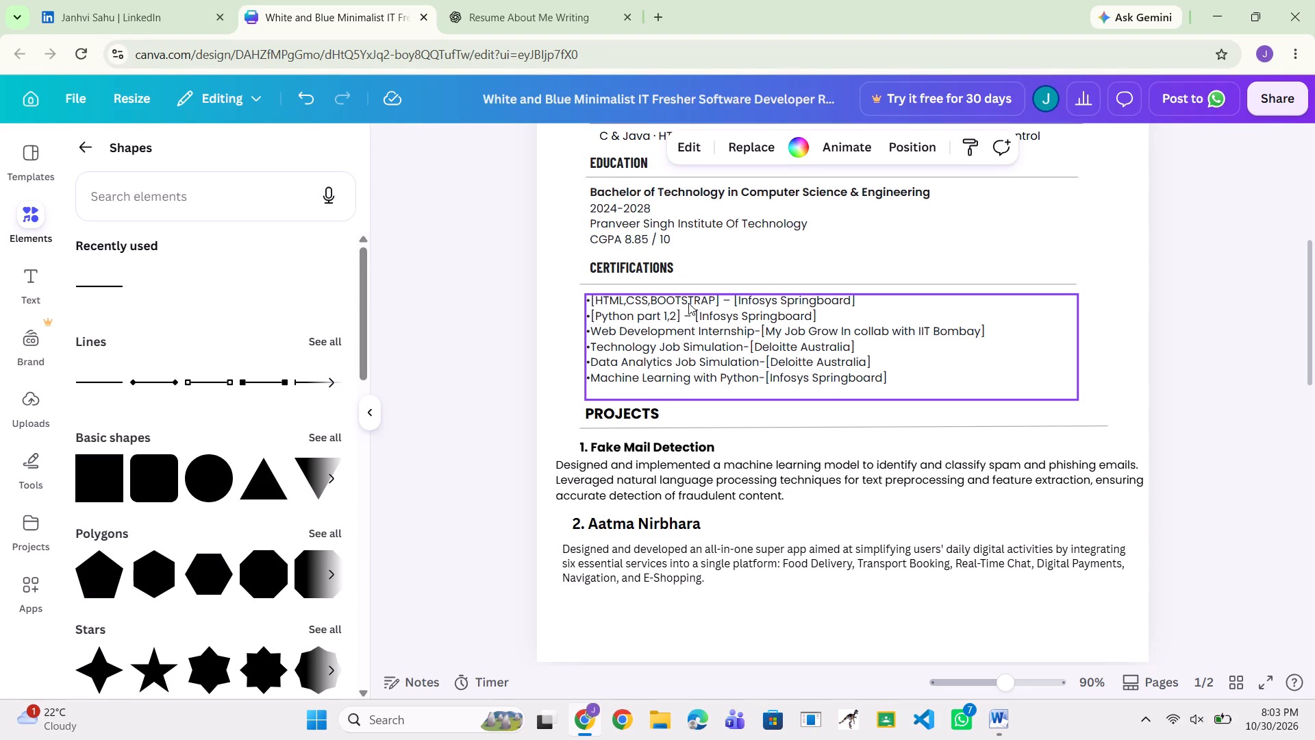
scroll(688, 303, up, 3)
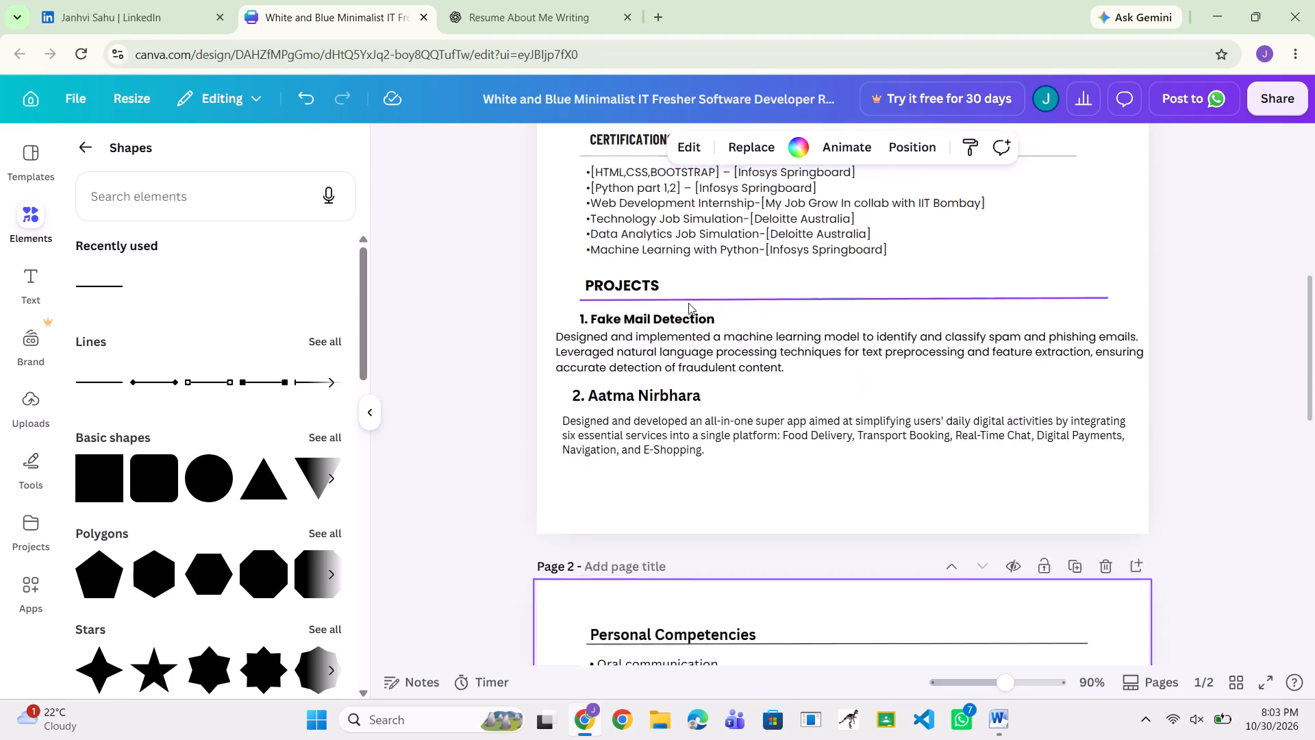
scroll(688, 303, up, 1)
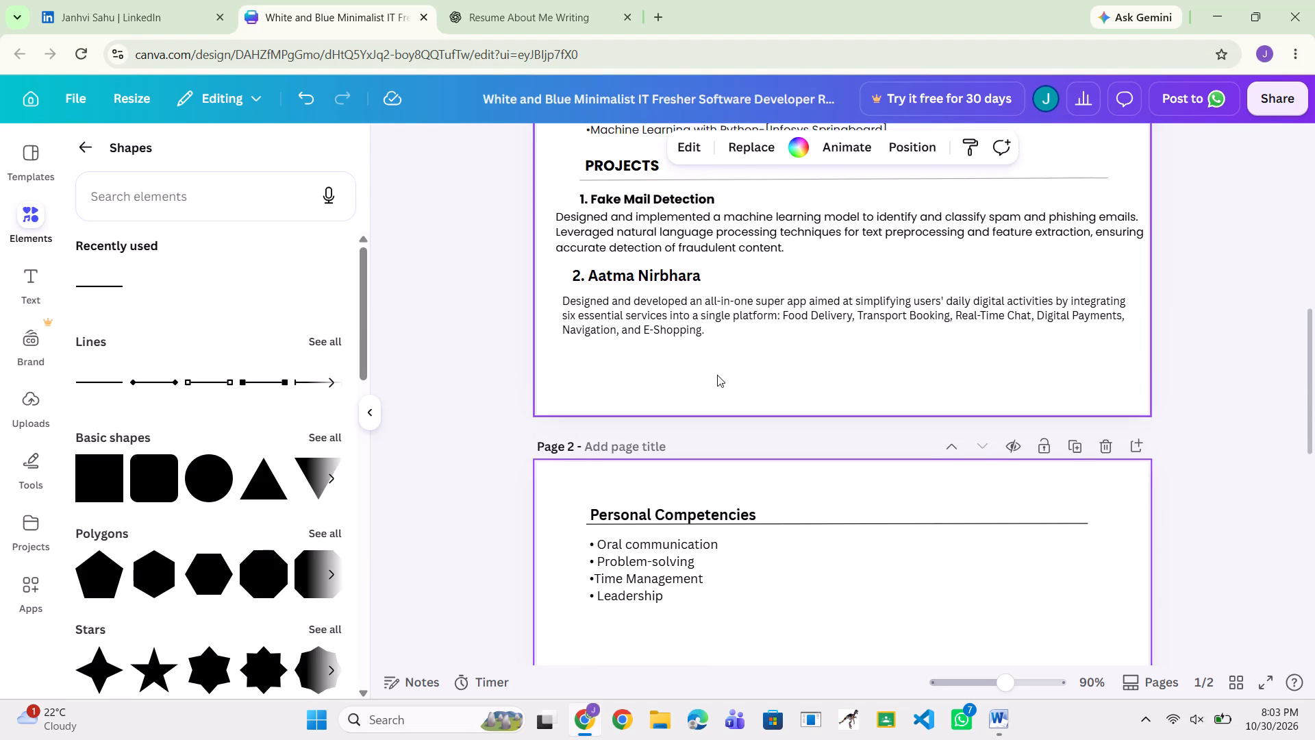
click(717, 375)
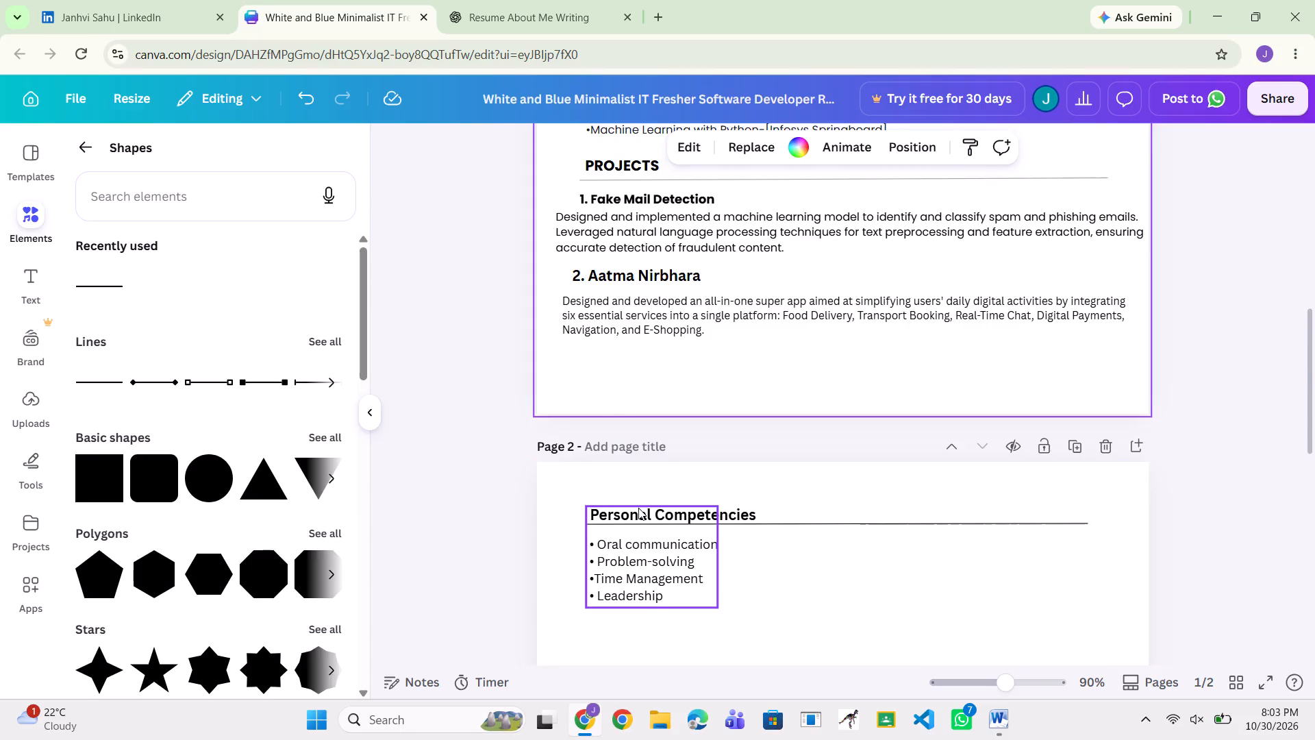
scroll(638, 508, up, 2)
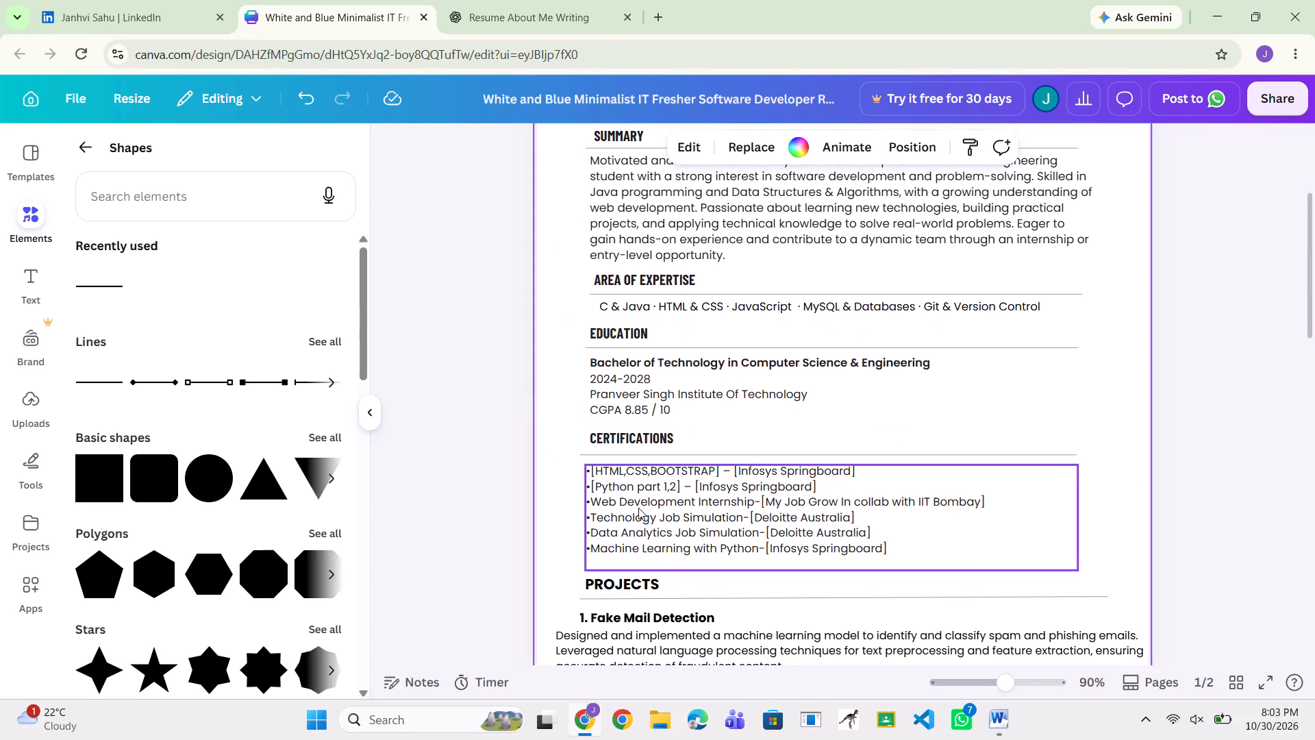
scroll(638, 508, up, 1)
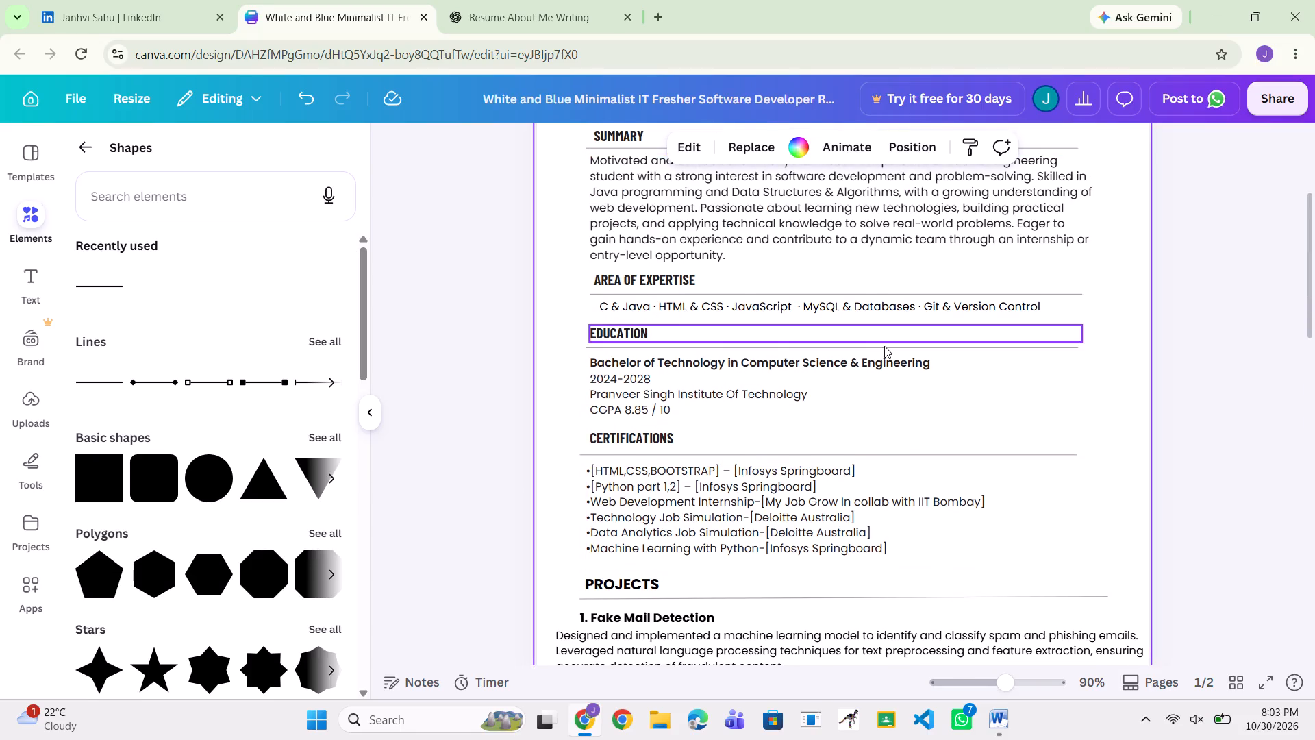
scroll(884, 346, up, 1)
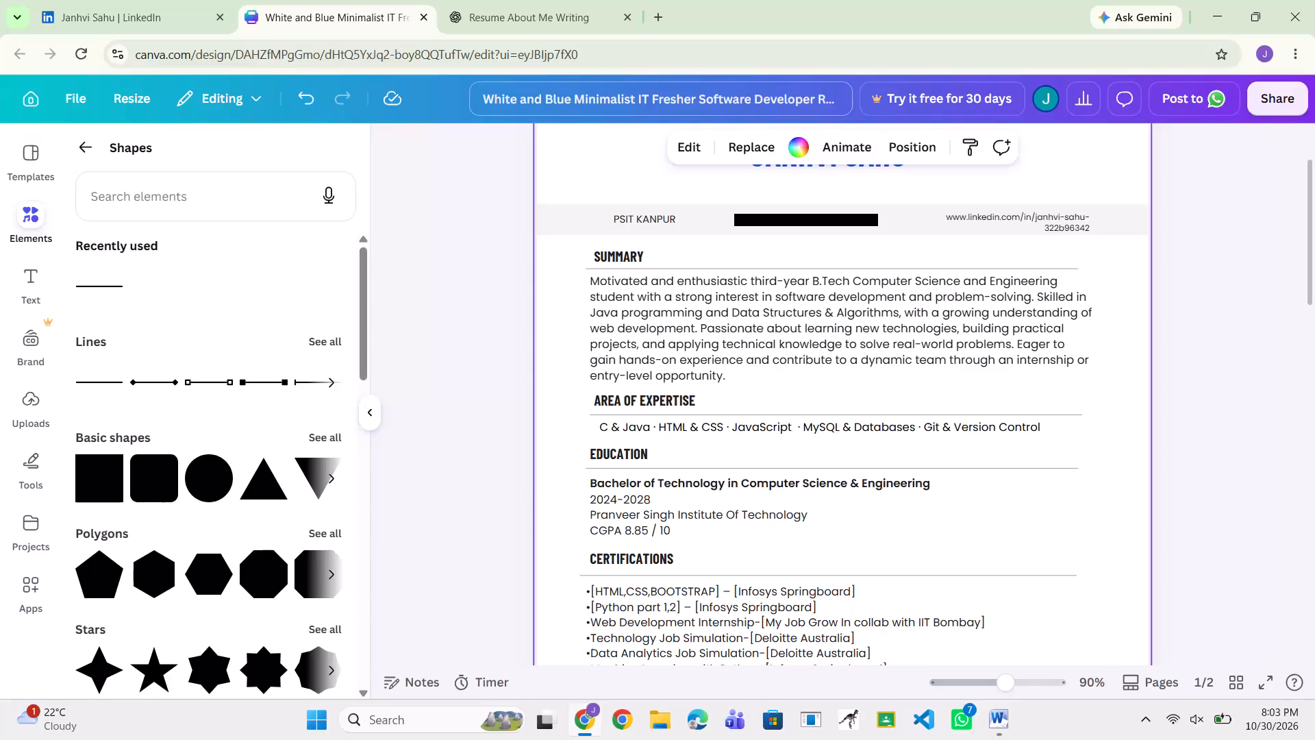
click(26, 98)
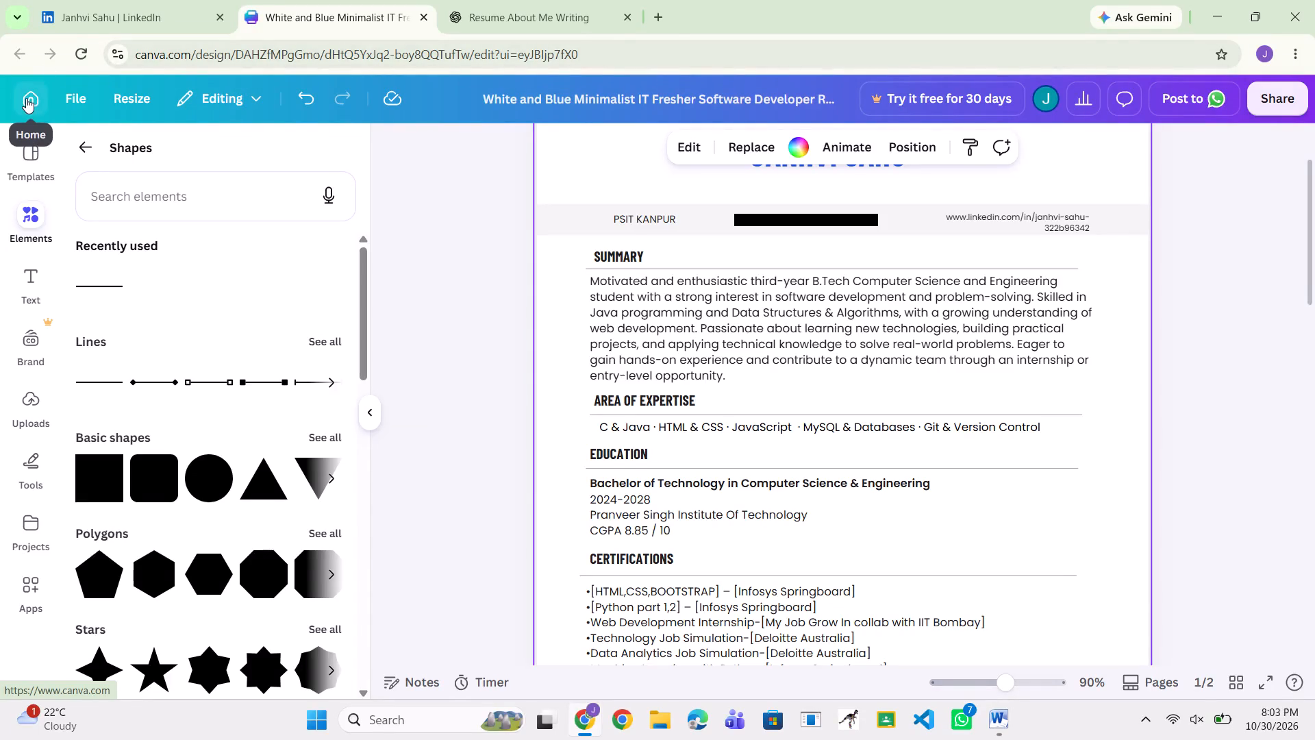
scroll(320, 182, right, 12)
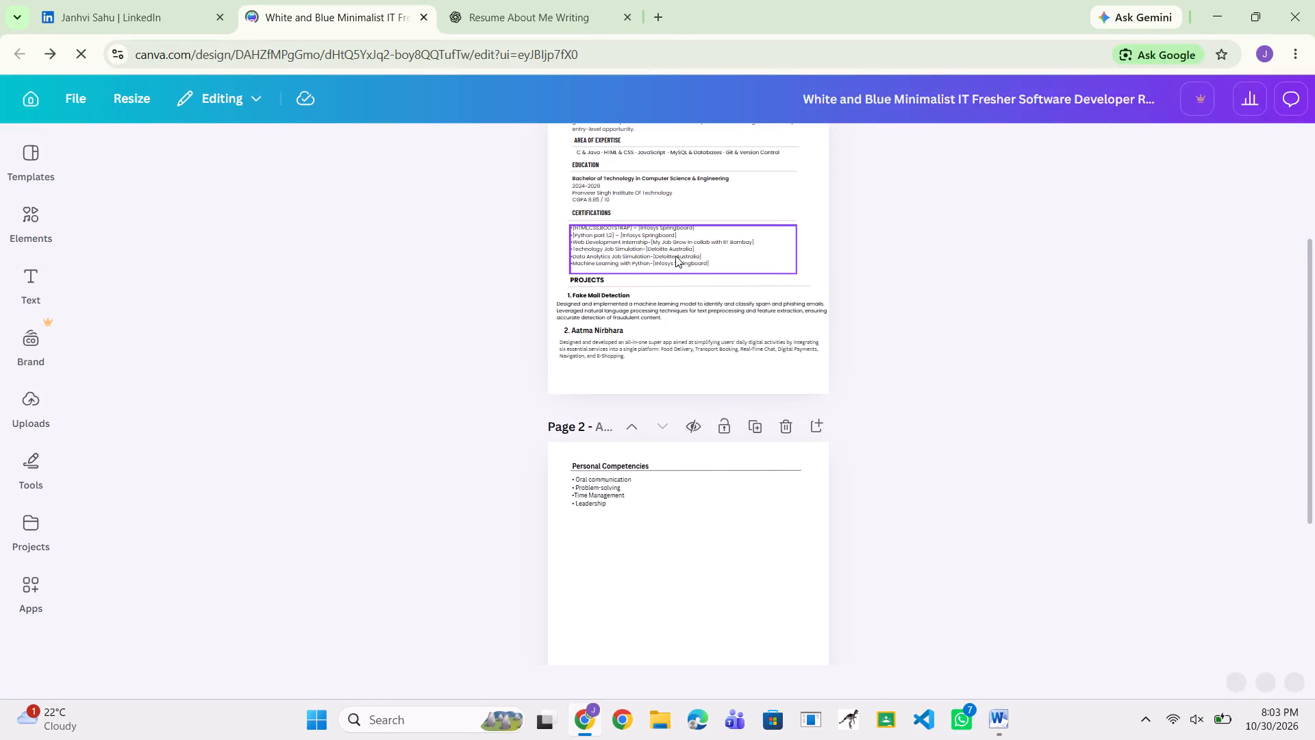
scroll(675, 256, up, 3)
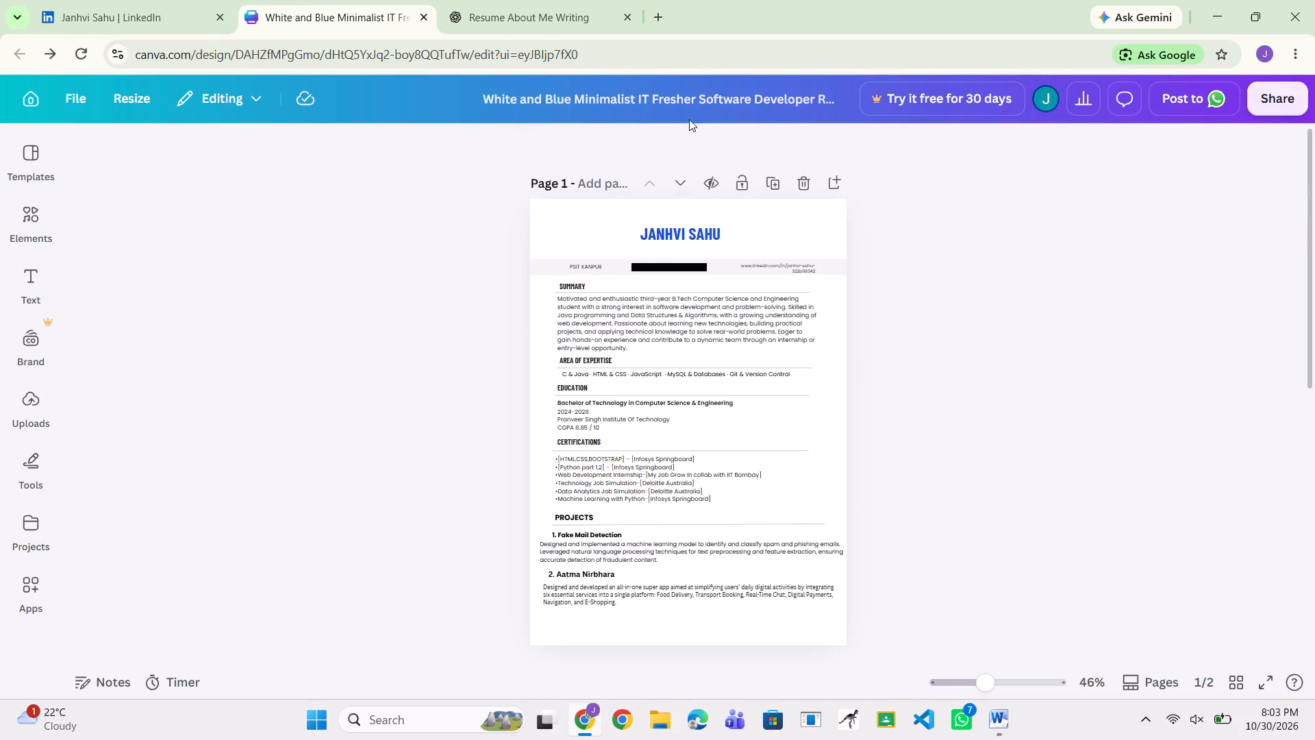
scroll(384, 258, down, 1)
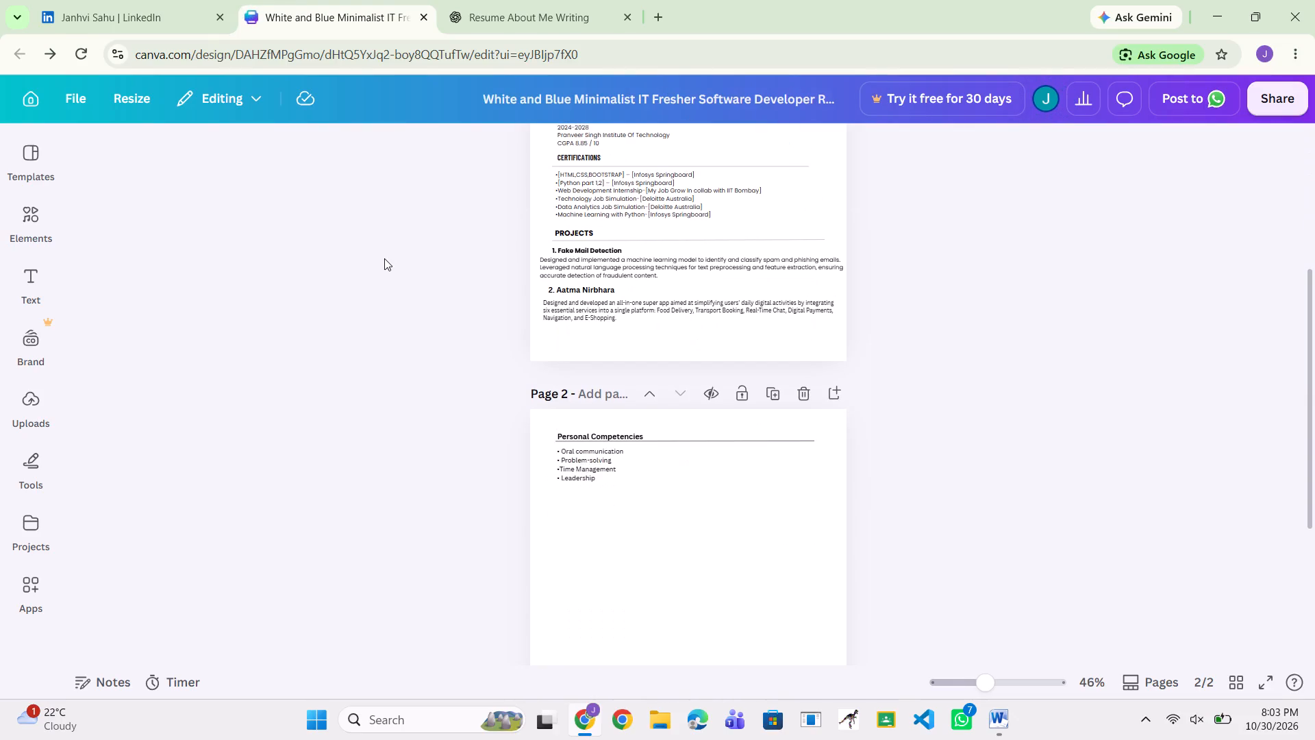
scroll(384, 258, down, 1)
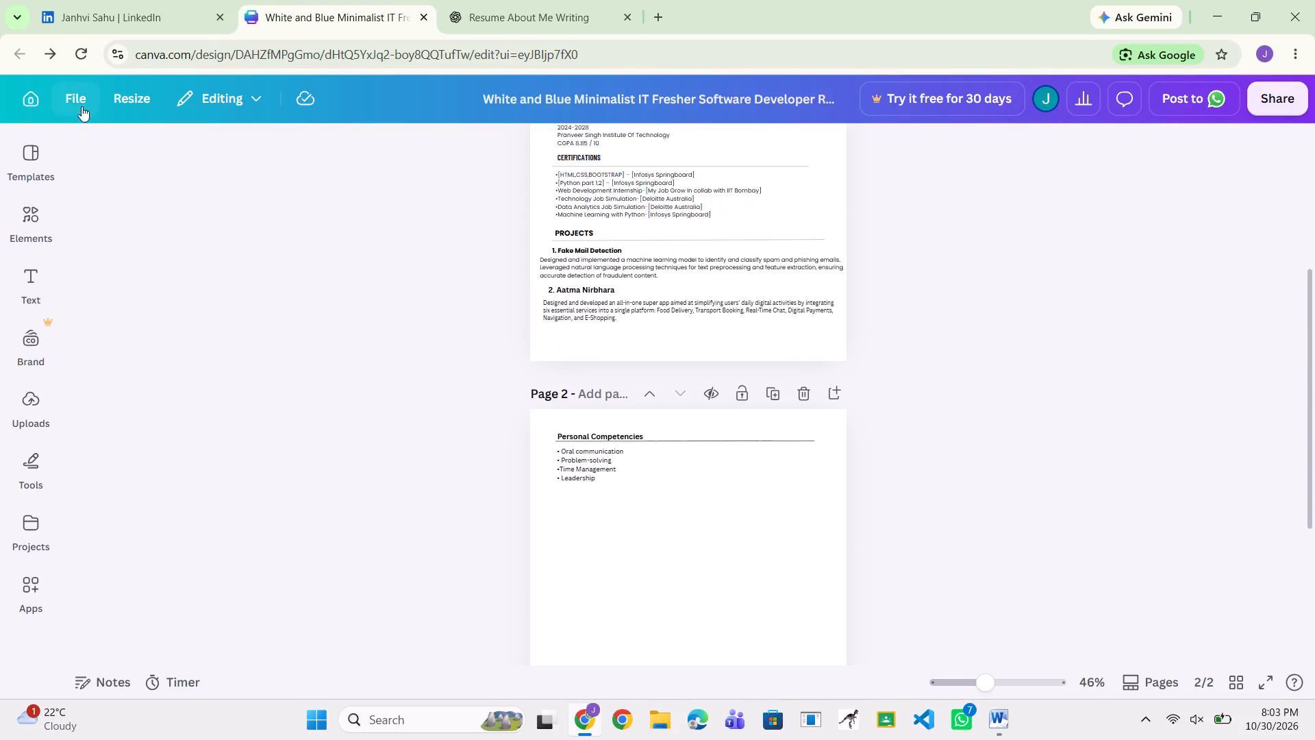
Download the resume design with the PDF file type.
click(66, 99)
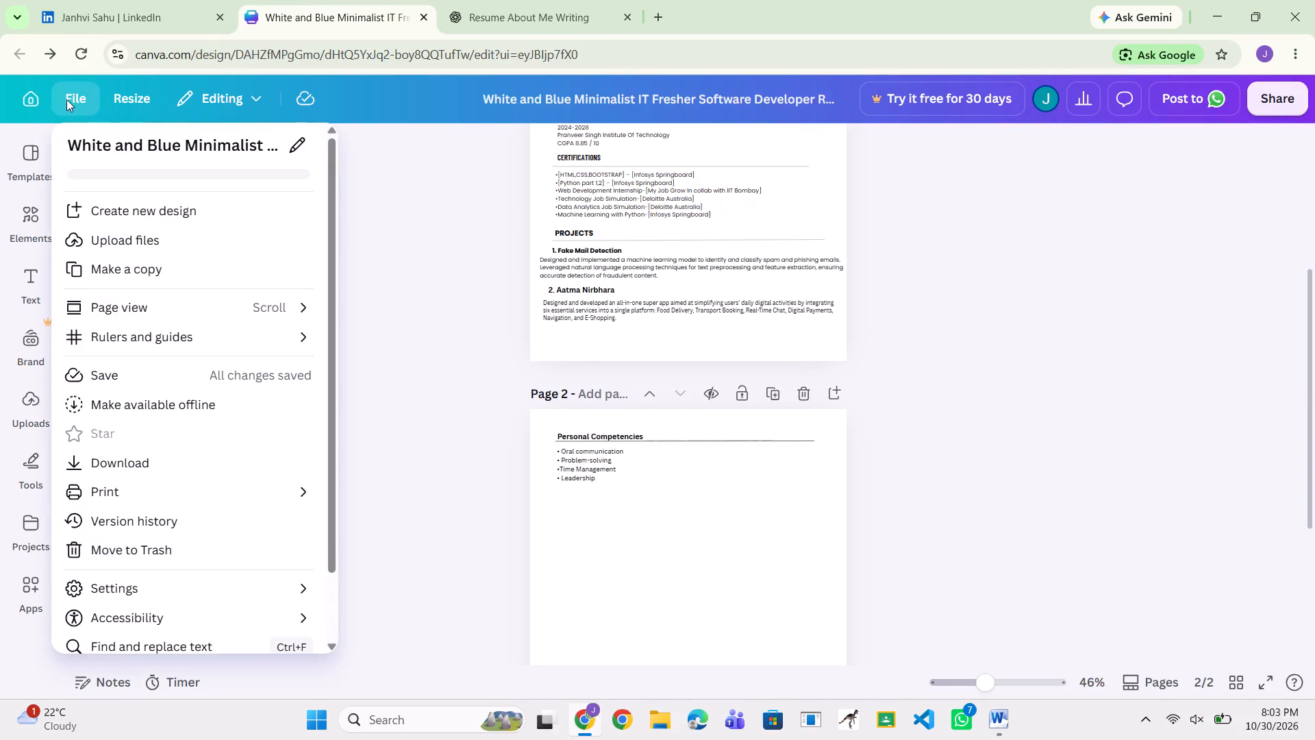
scroll(125, 364, down, 2)
scroll(74, 524, down, 5)
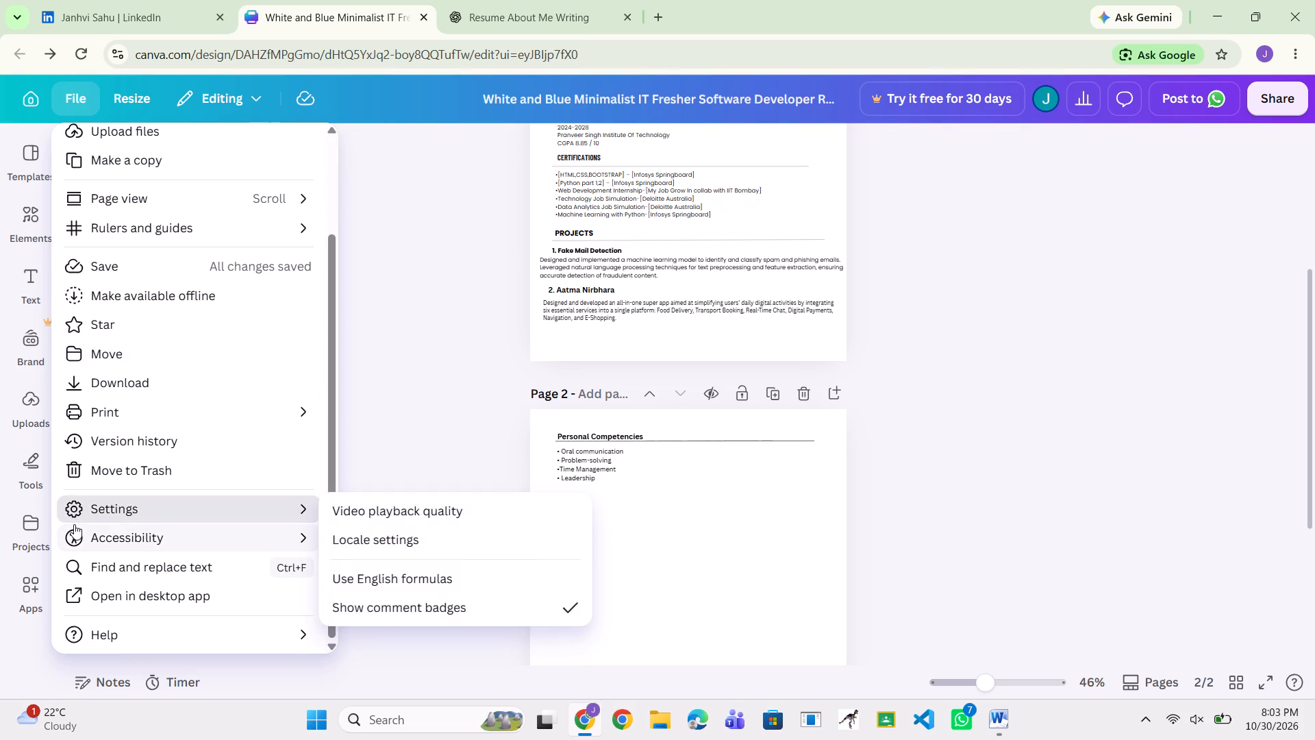
scroll(74, 524, up, 2)
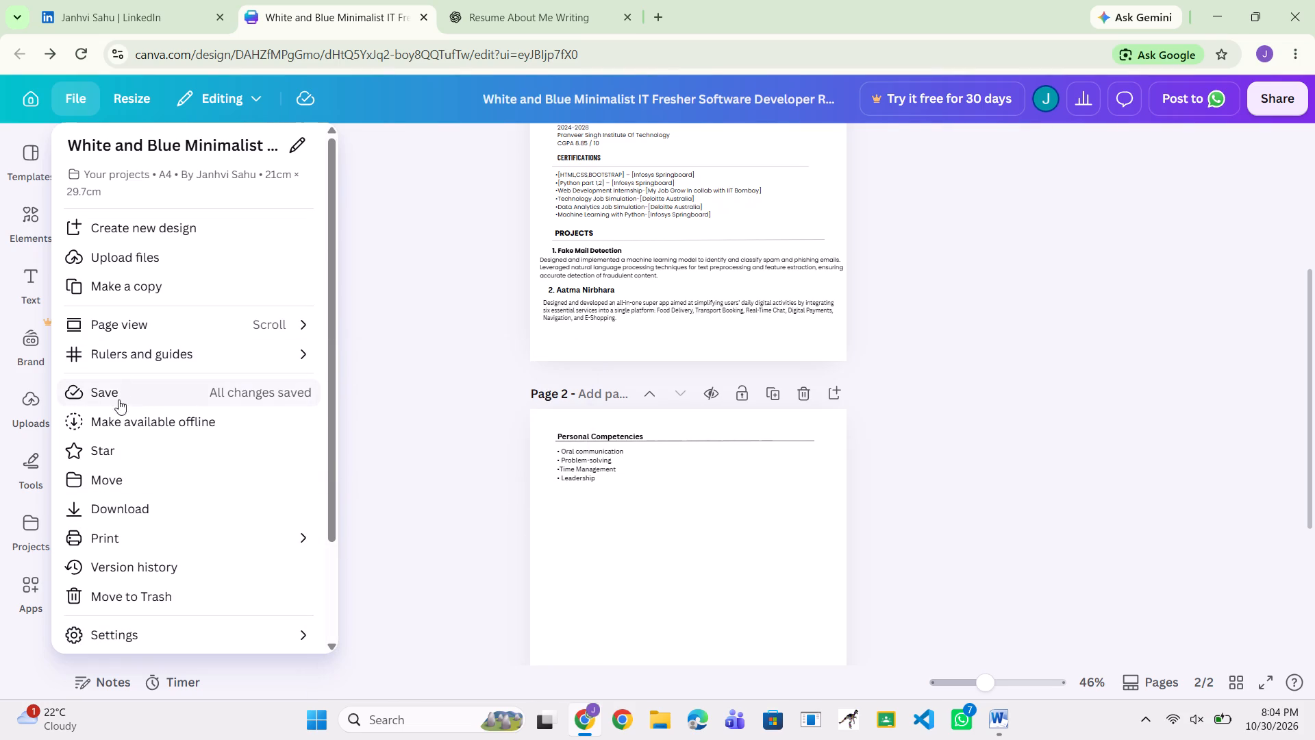
click(88, 508)
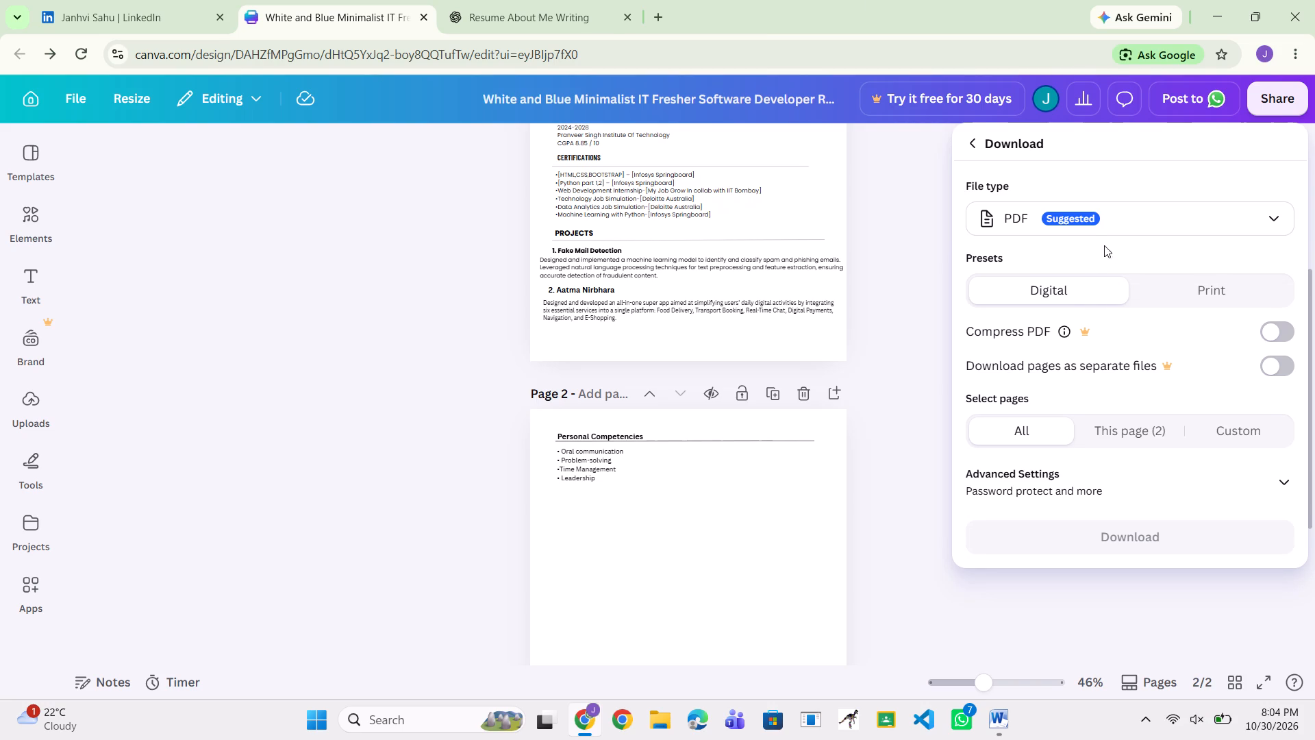
click(1112, 229)
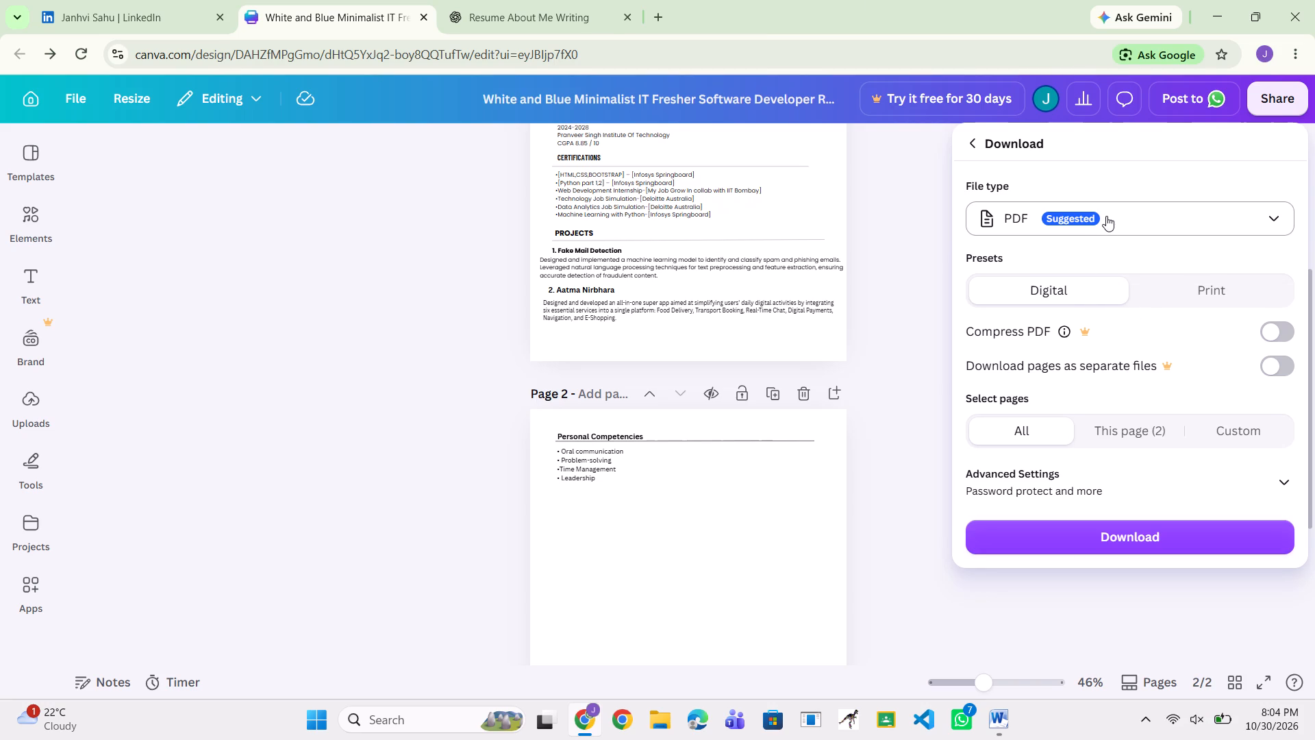
click(1106, 216)
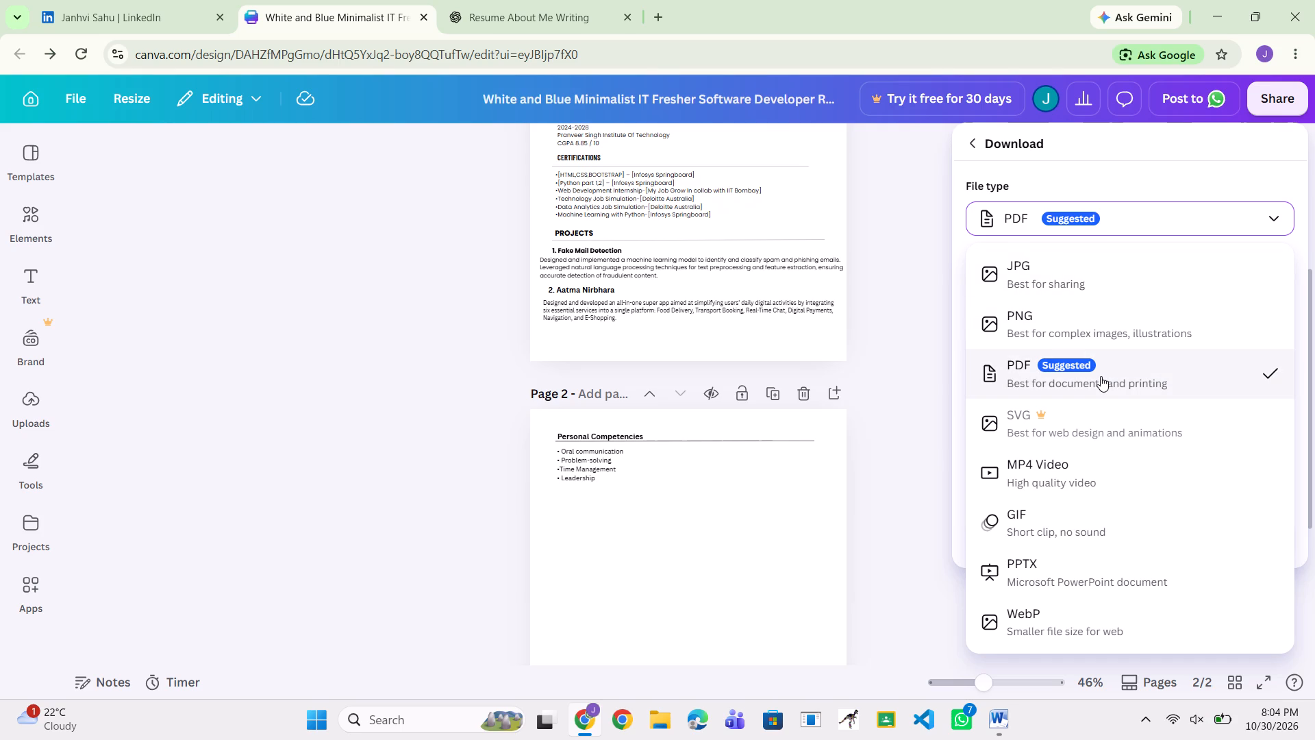
click(1101, 376)
click(1048, 544)
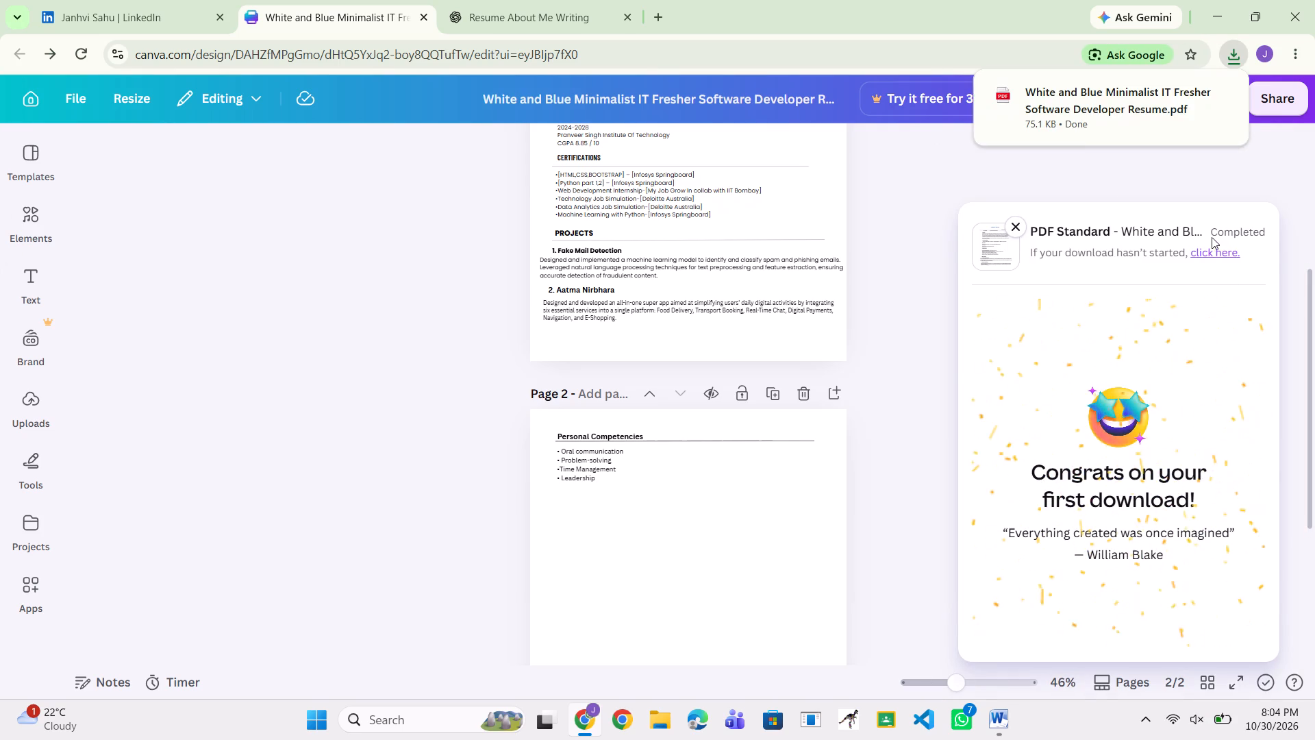
Open the downloaded resume PDF and look through both of its pages.
click(1079, 101)
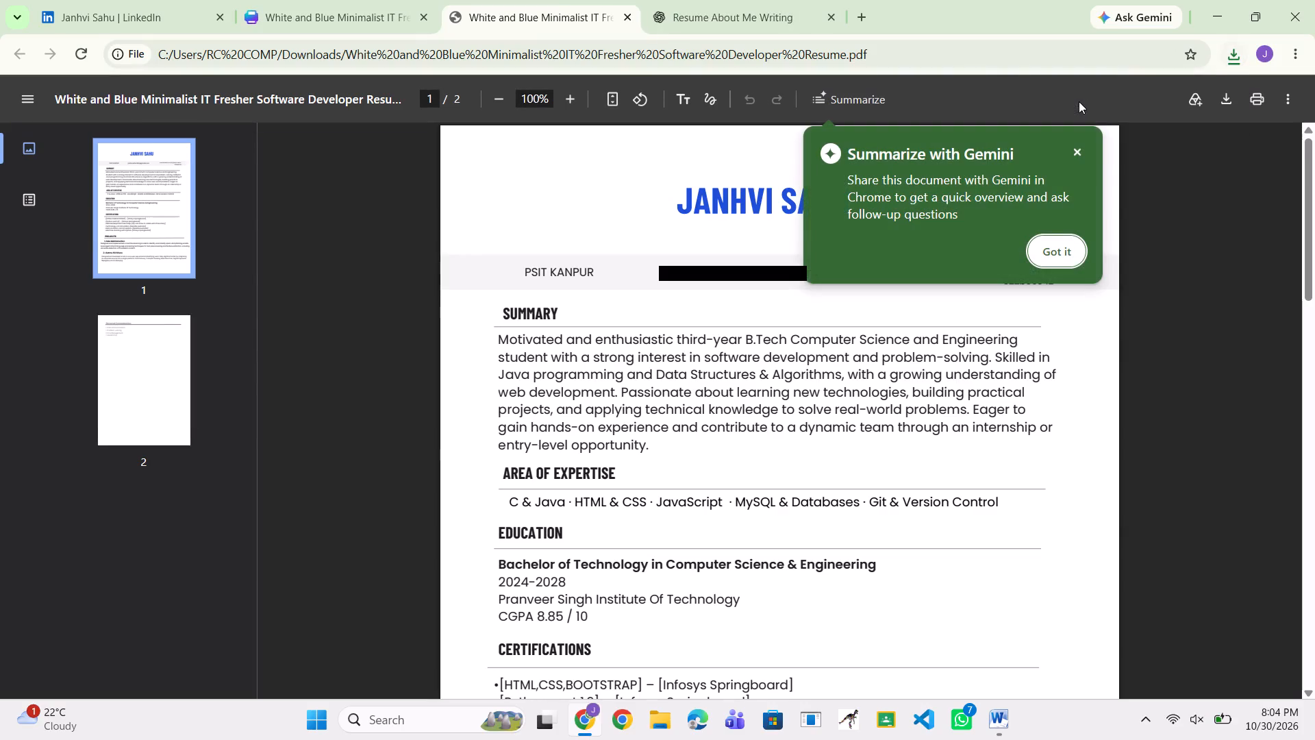
scroll(737, 371, down, 9)
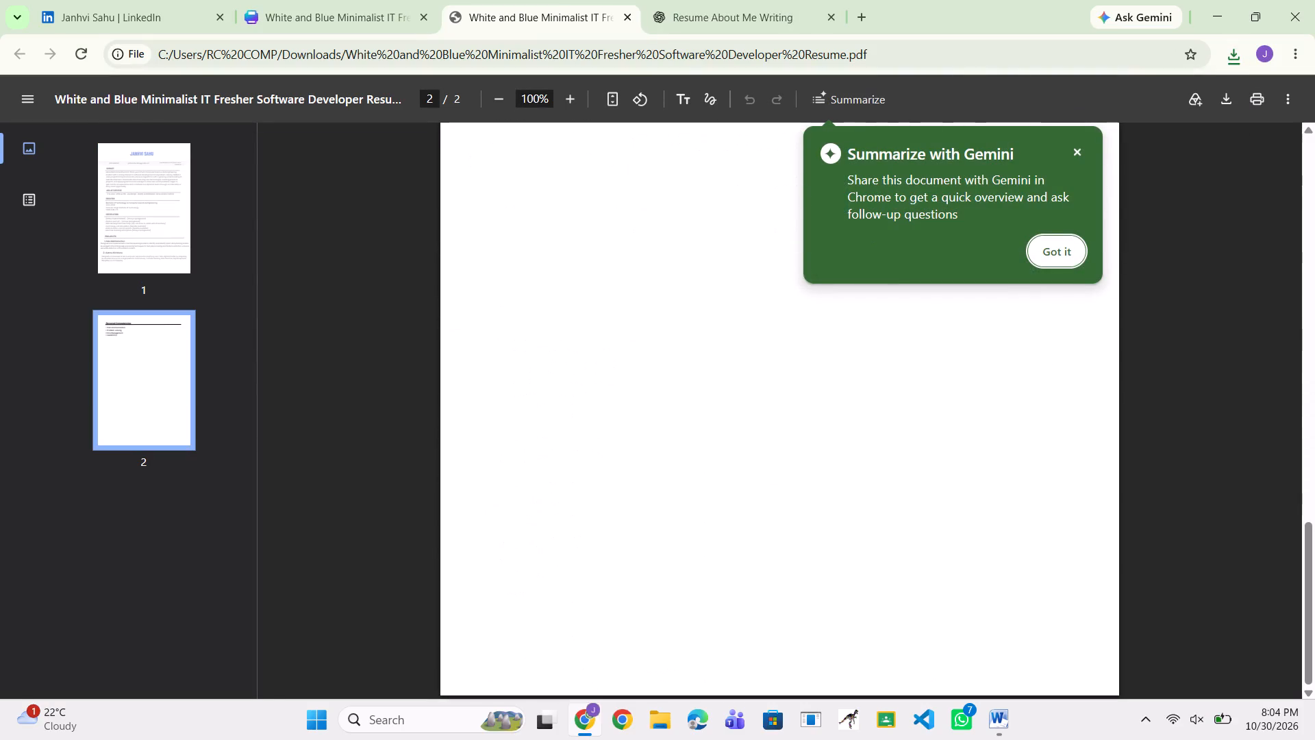
click(344, 341)
Search Google for "enhance cv" in a new tab and open the Enhancv website from the results.
click(853, 0)
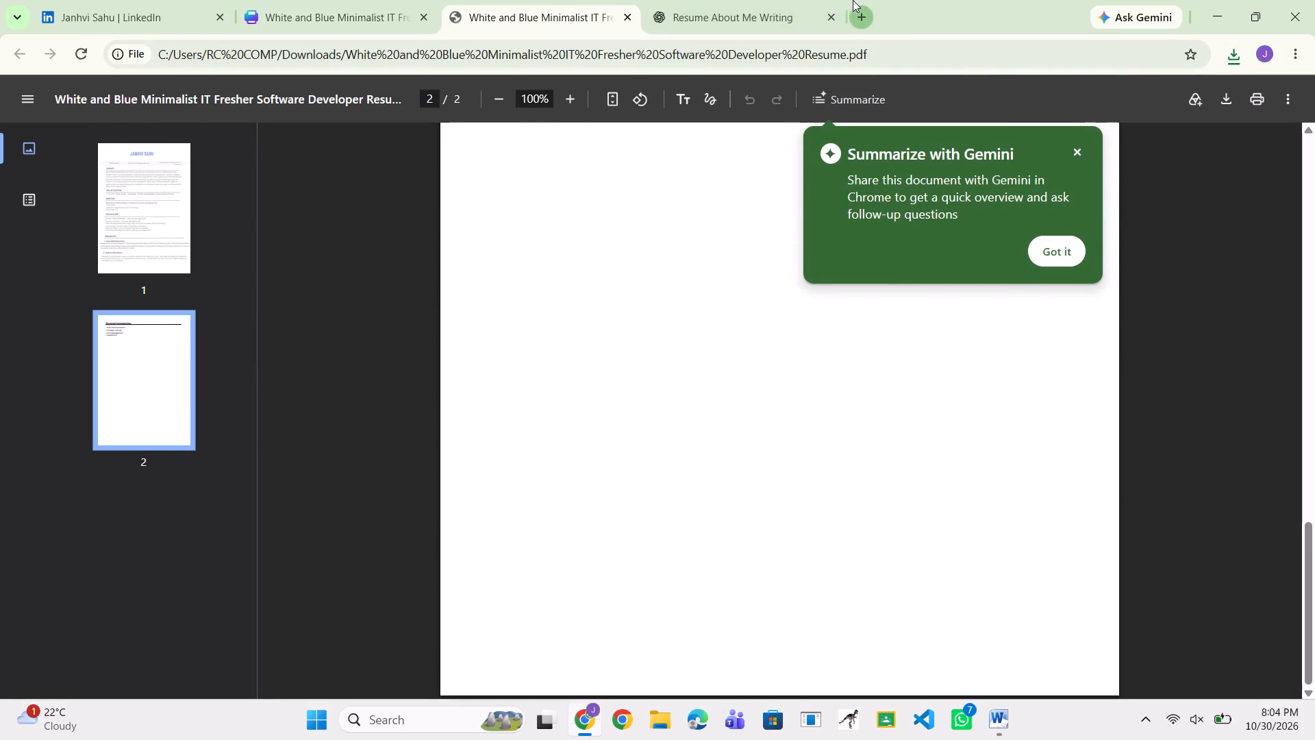
click(582, 336)
text(en)
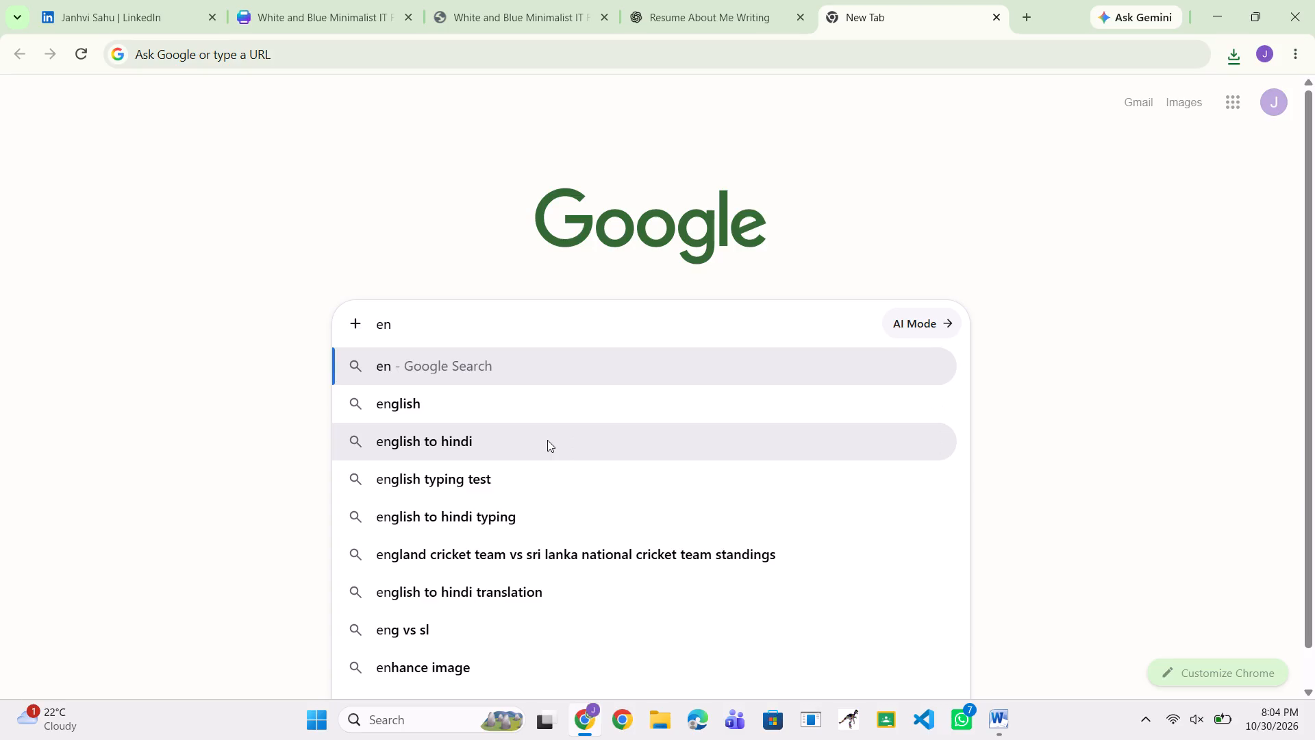
key(h)
click(450, 573)
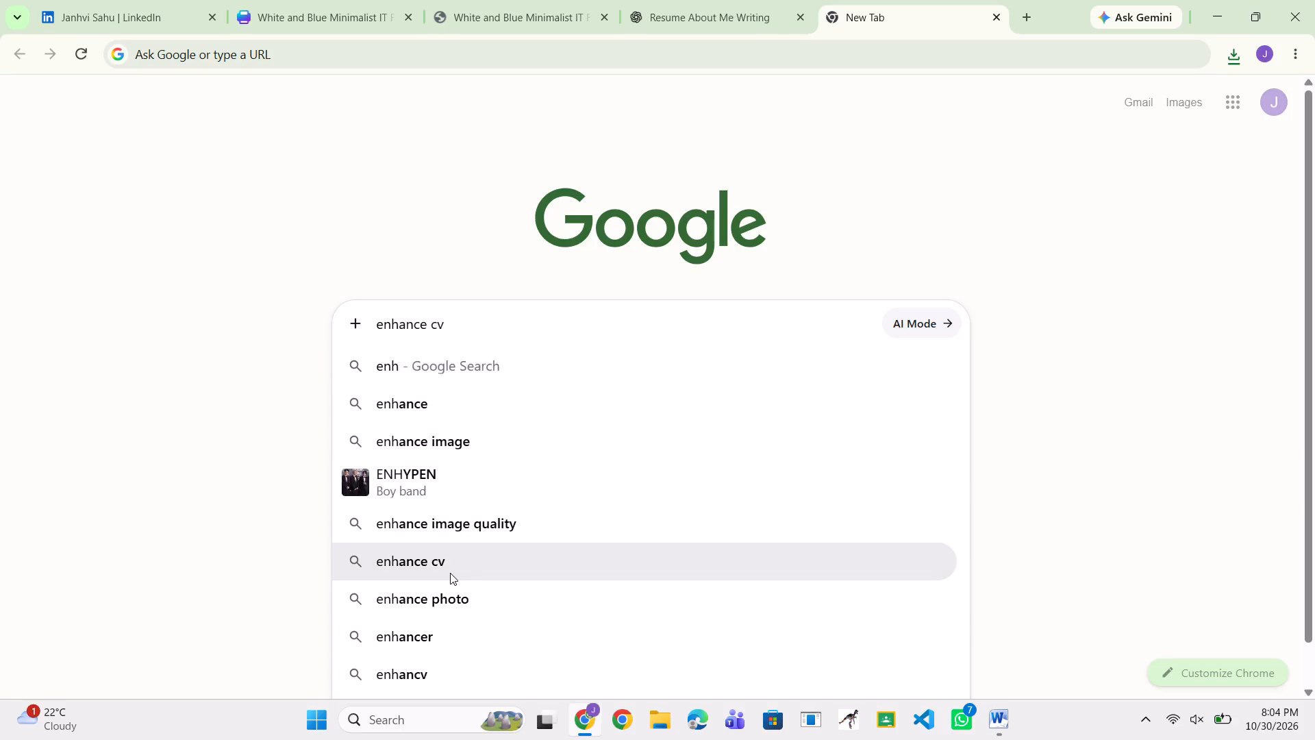
click(239, 267)
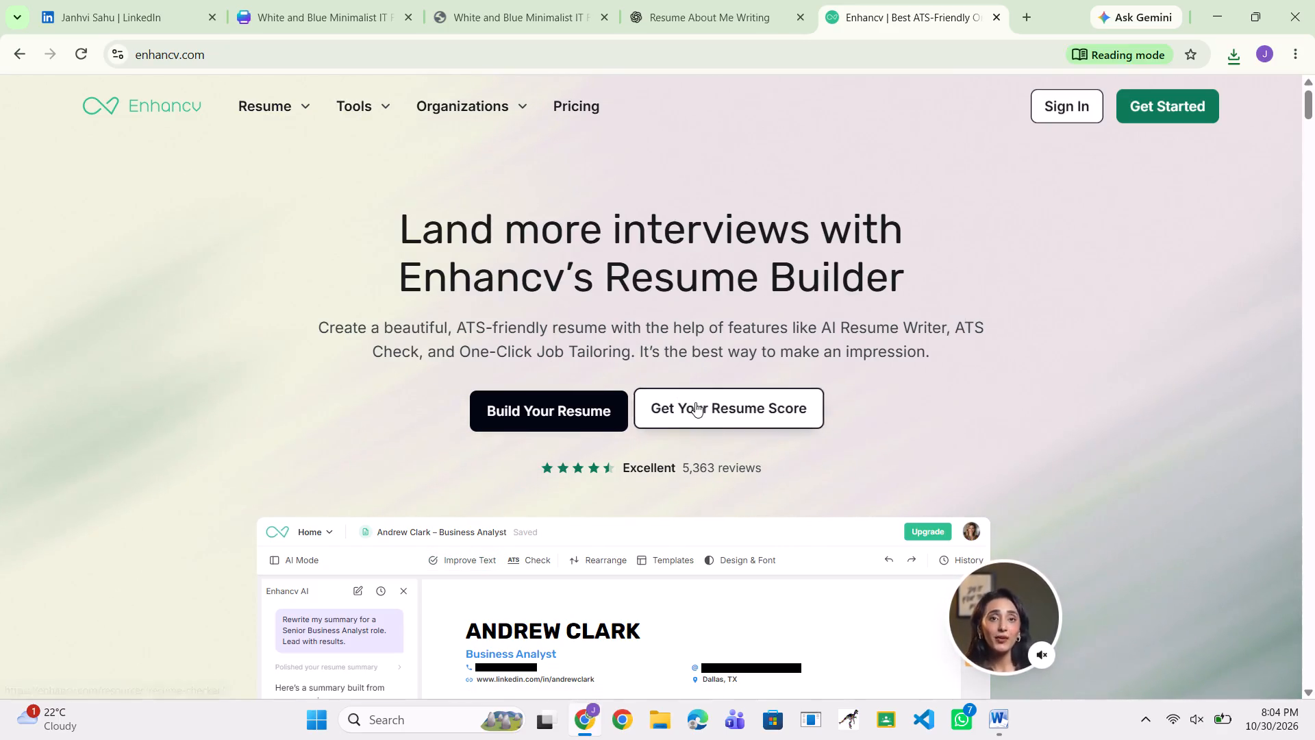
Open Enhancv's resume score checker and upload White and Blue Minimalist IT Fresher Software Developer Resume.pdf from Downloads.
click(695, 402)
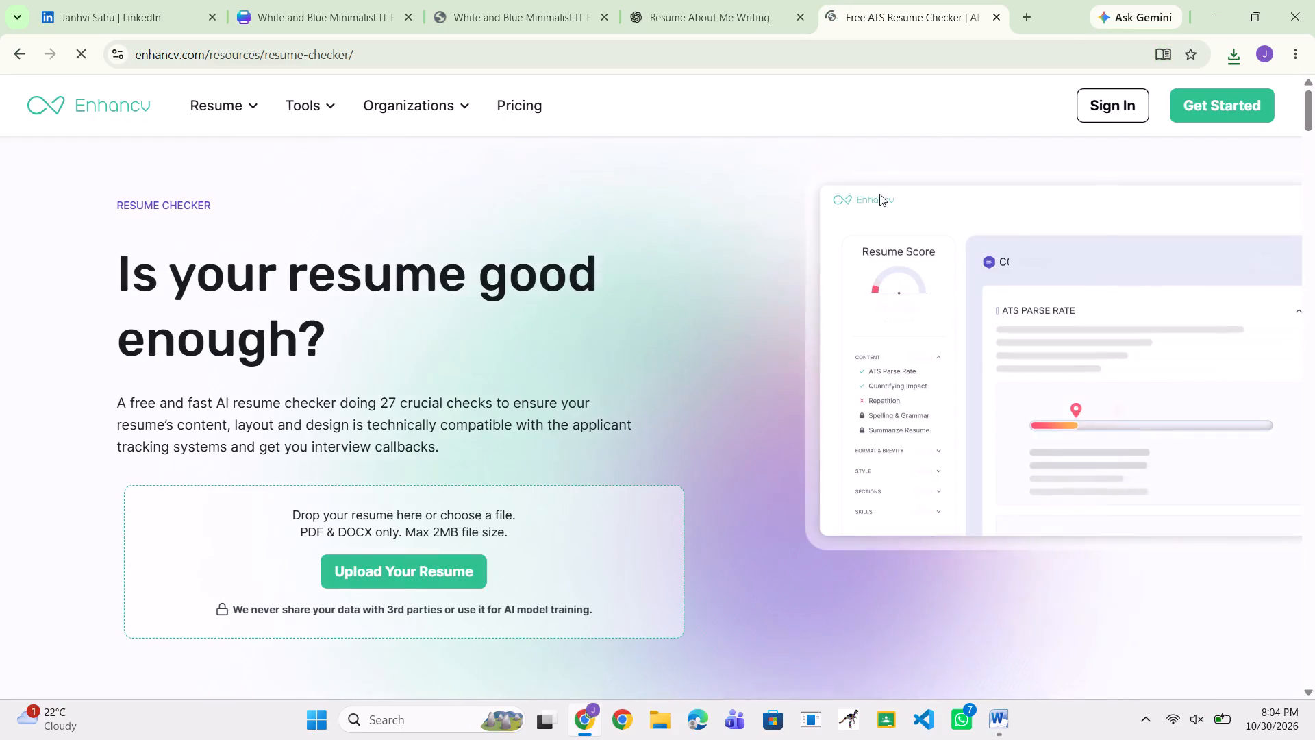
click(442, 575)
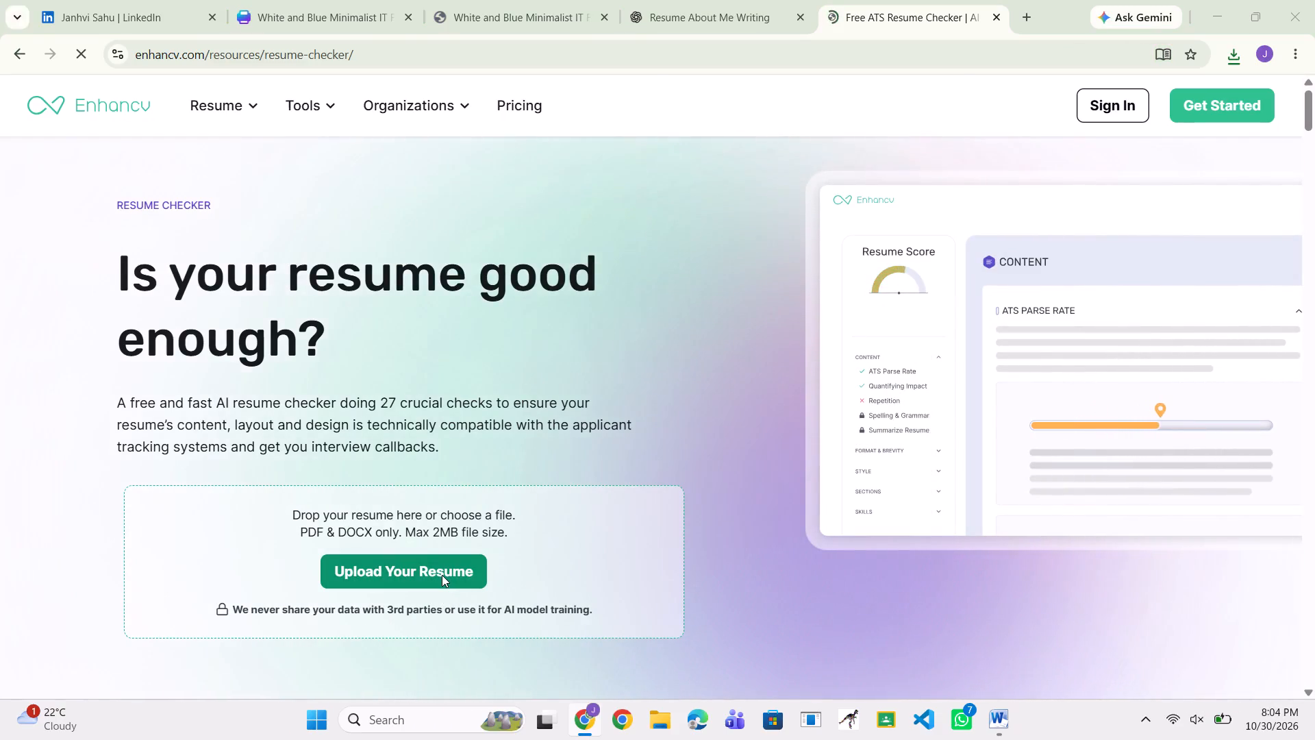
click(267, 151)
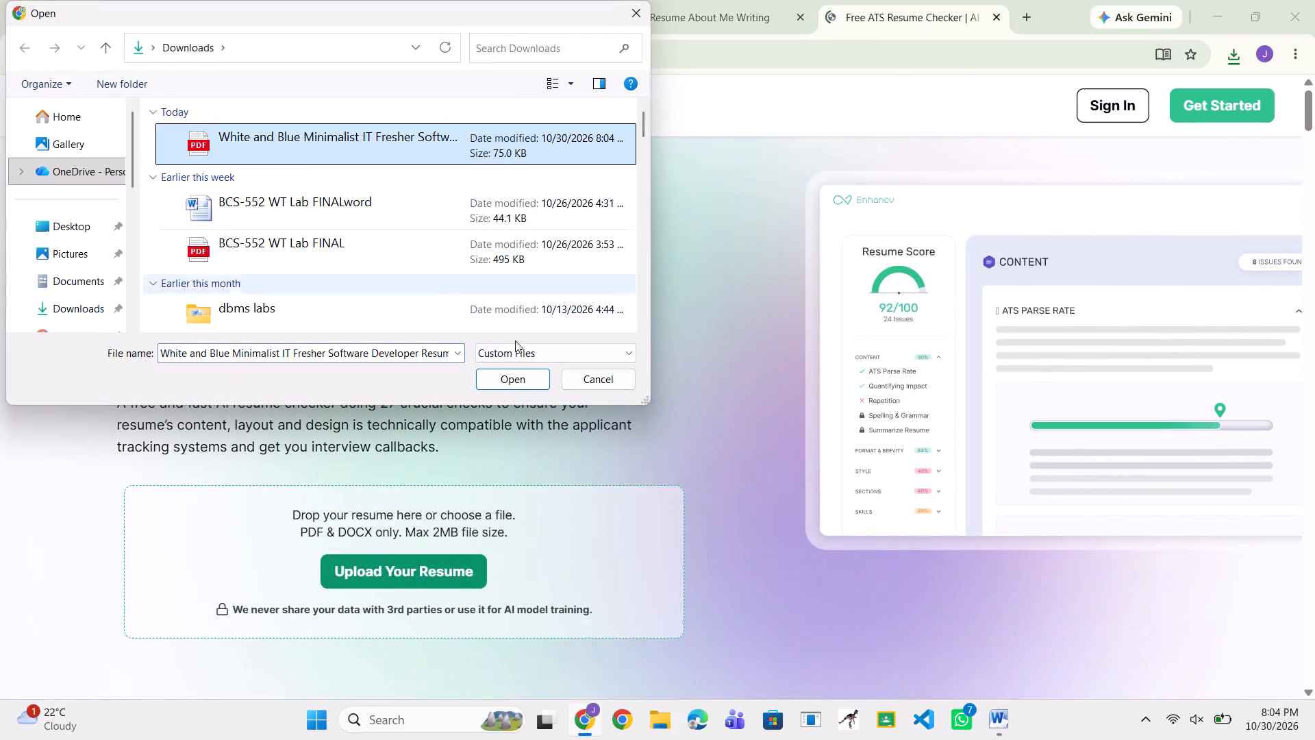
click(530, 386)
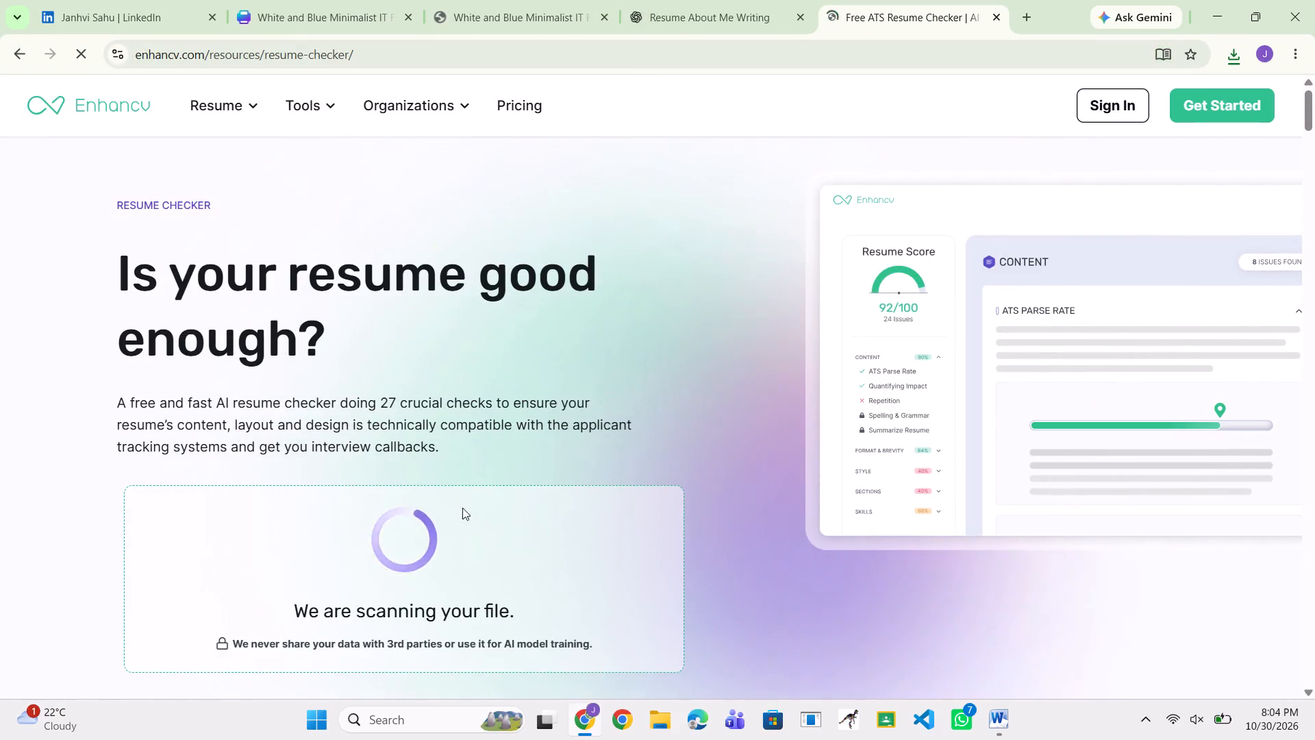
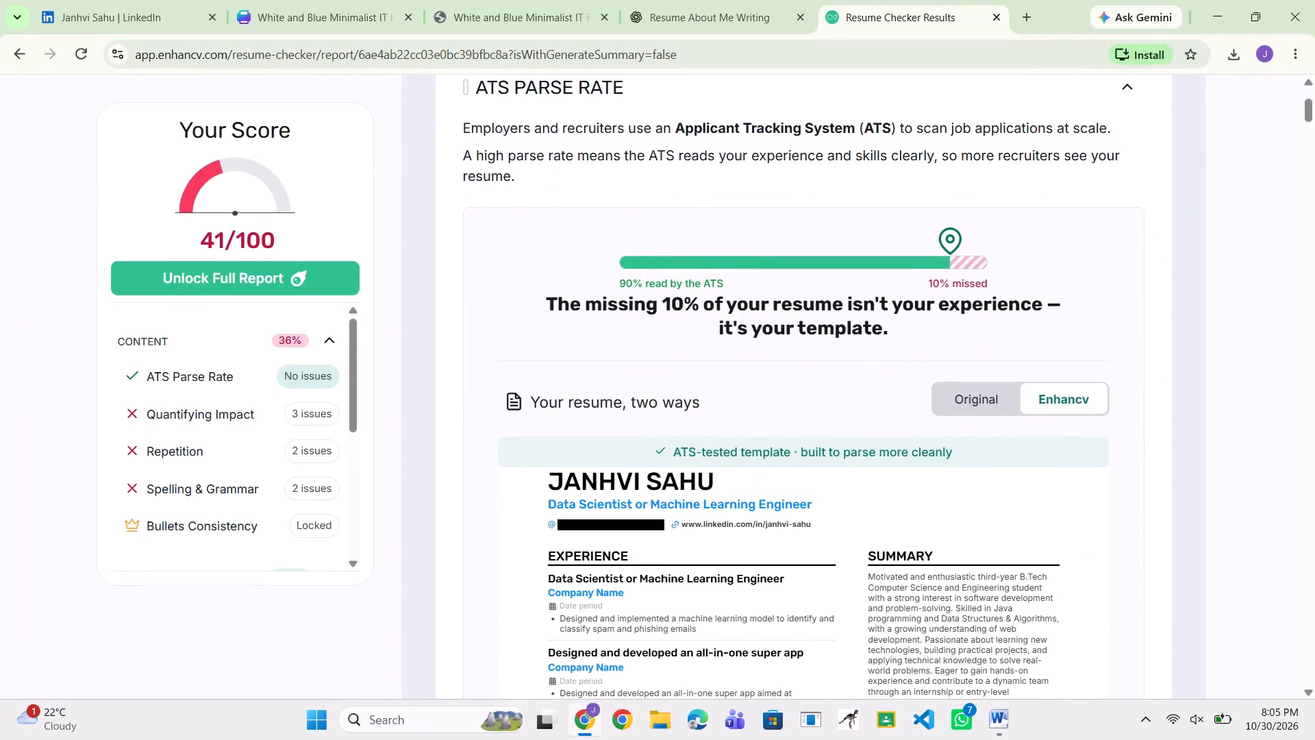
Examine Enhancv's version of the resume in the ATS Parse Rate section of the checker report.
scroll(592, 521, down, 5)
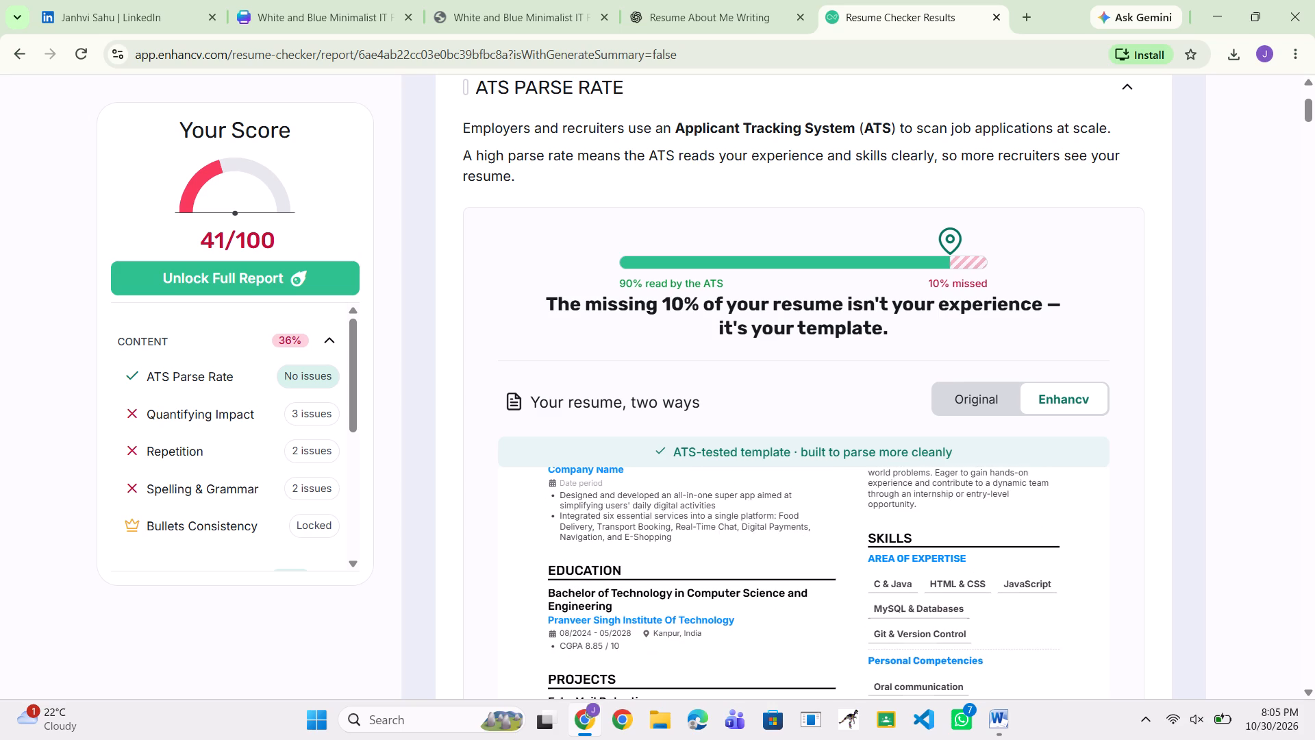
scroll(583, 469, down, 1)
scroll(720, 503, down, 3)
scroll(734, 325, down, 3)
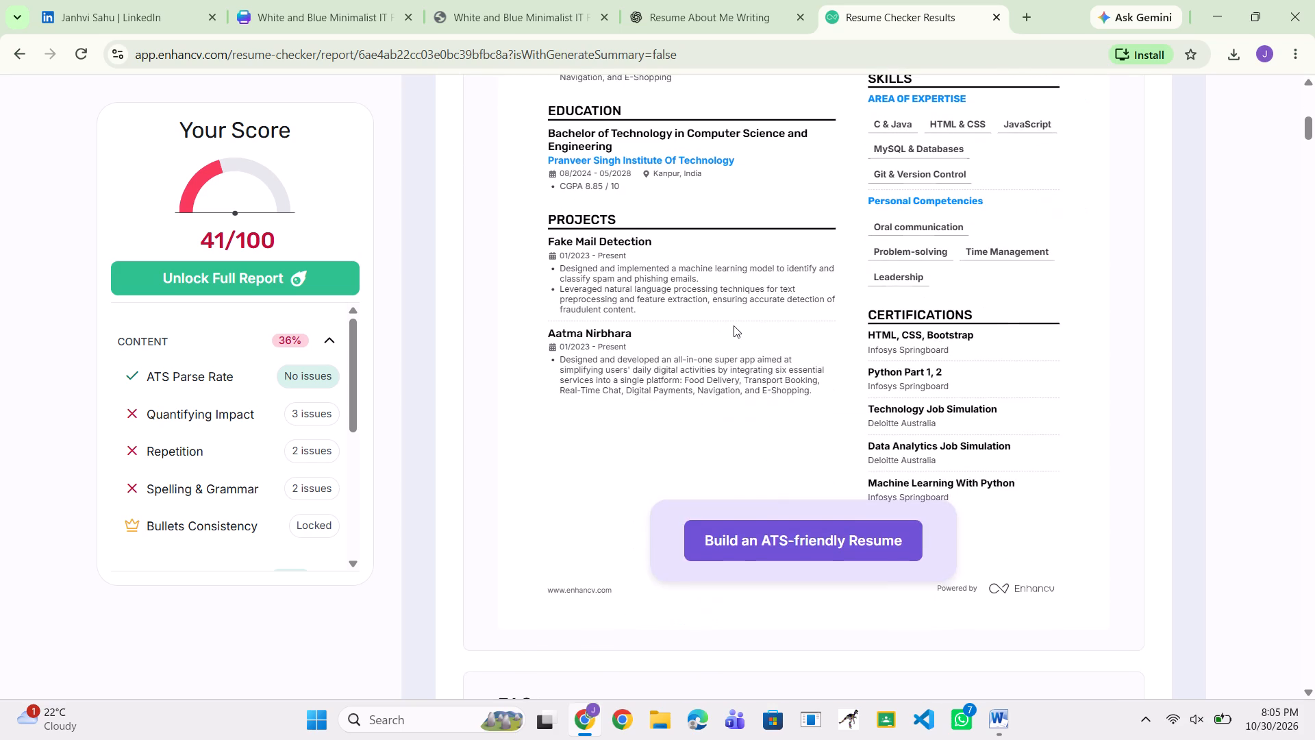
scroll(734, 325, up, 3)
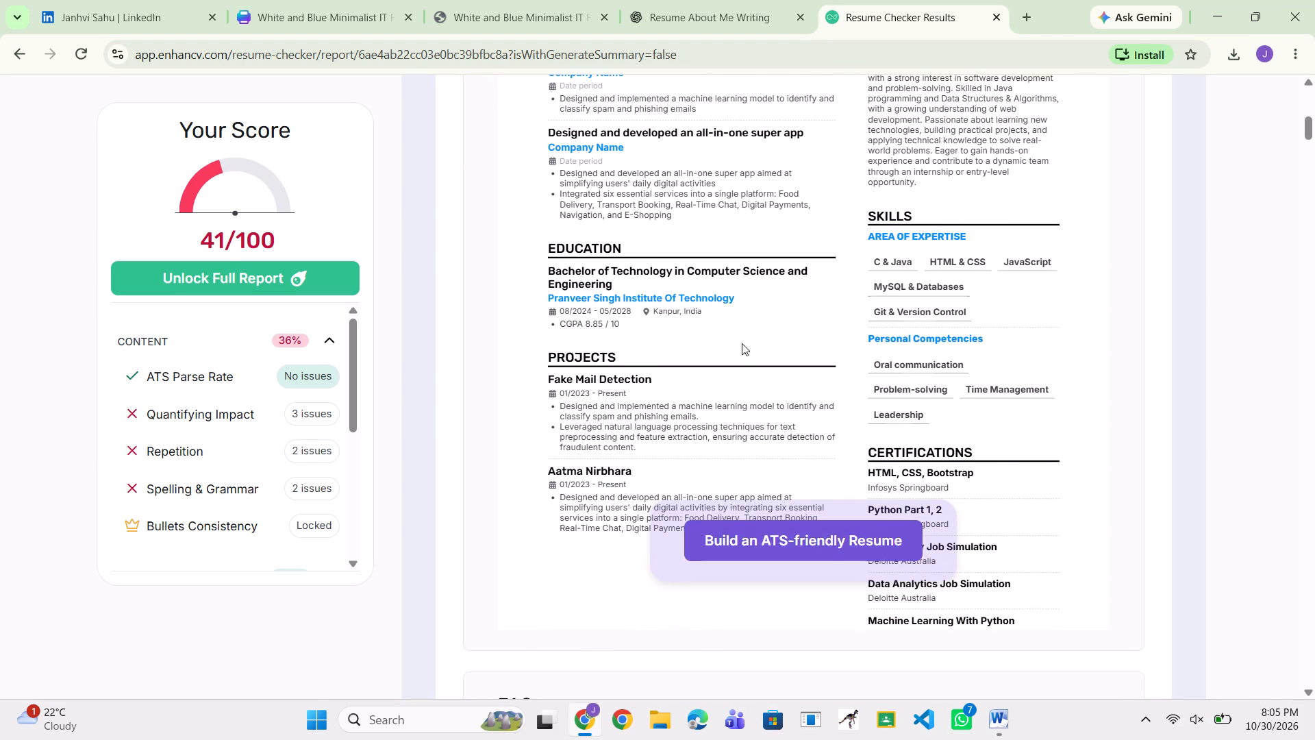
Open the report's ATS-friendly resume builder, look through the whole generated resume, and return to the report.
click(790, 536)
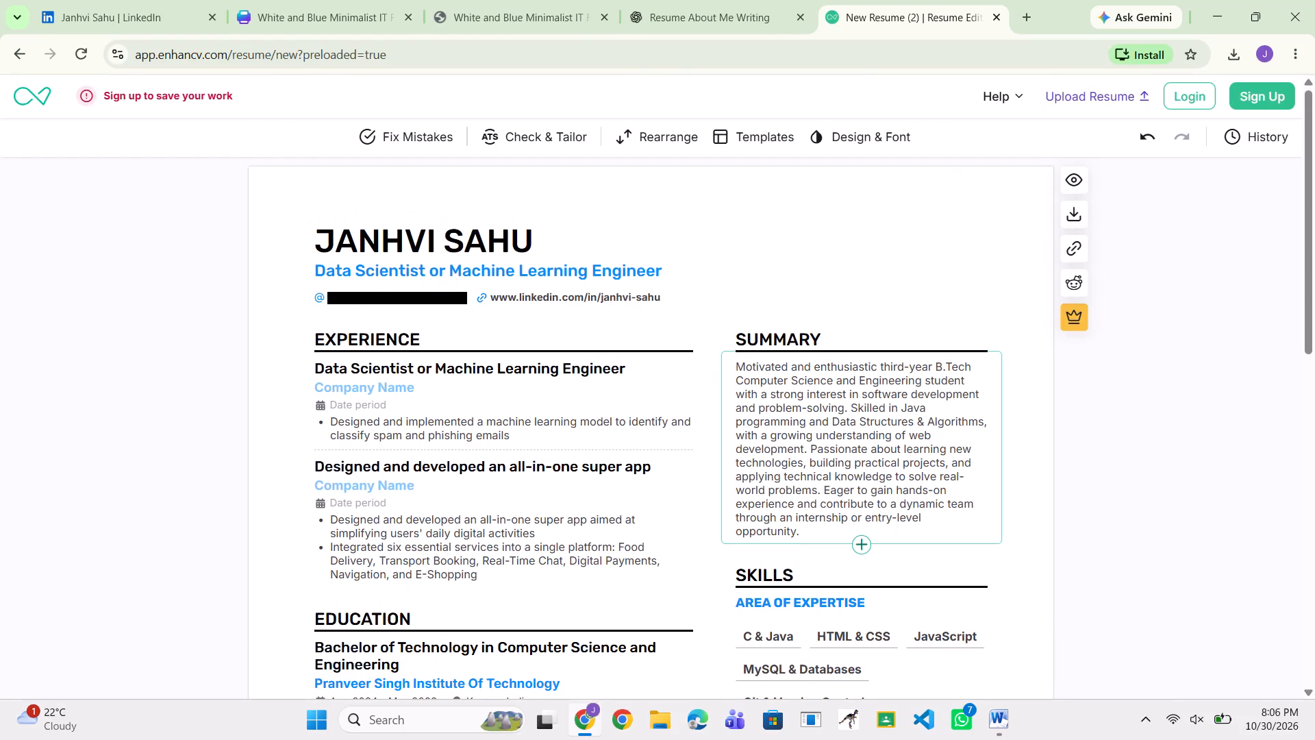
scroll(790, 536, down, 2)
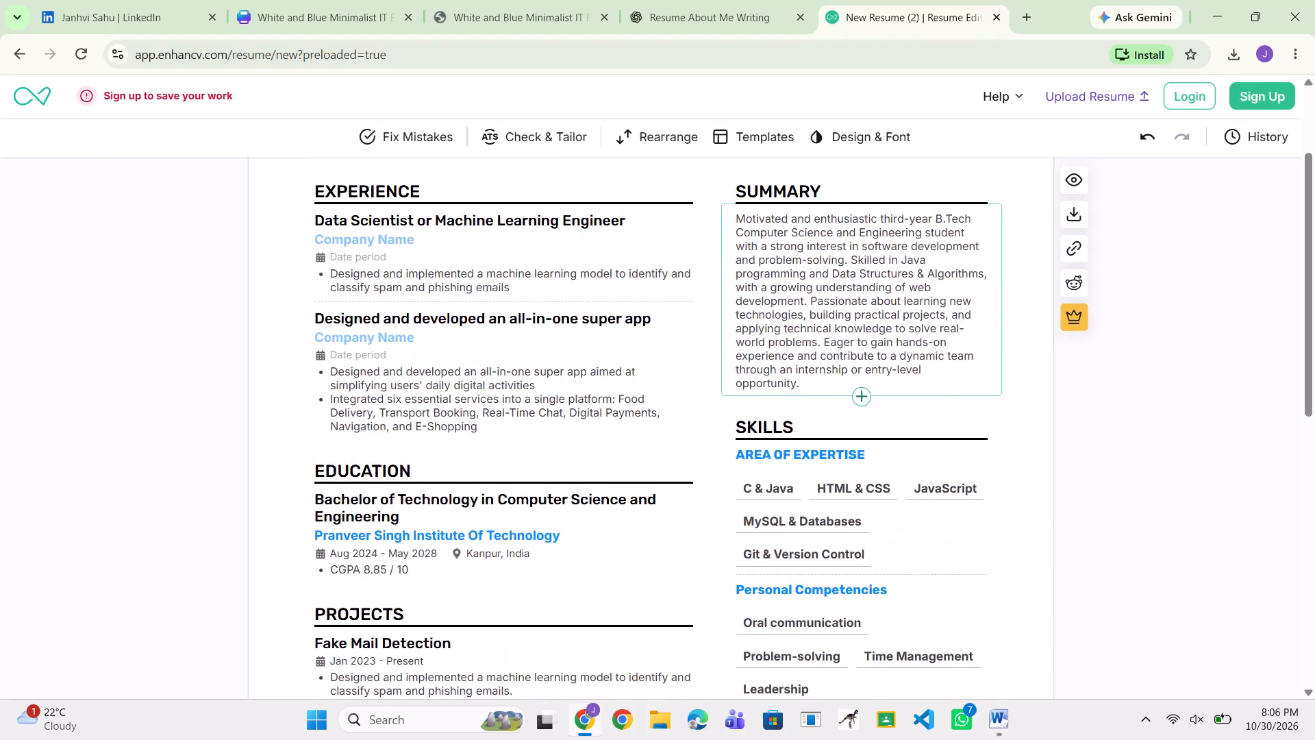
scroll(790, 536, down, 3)
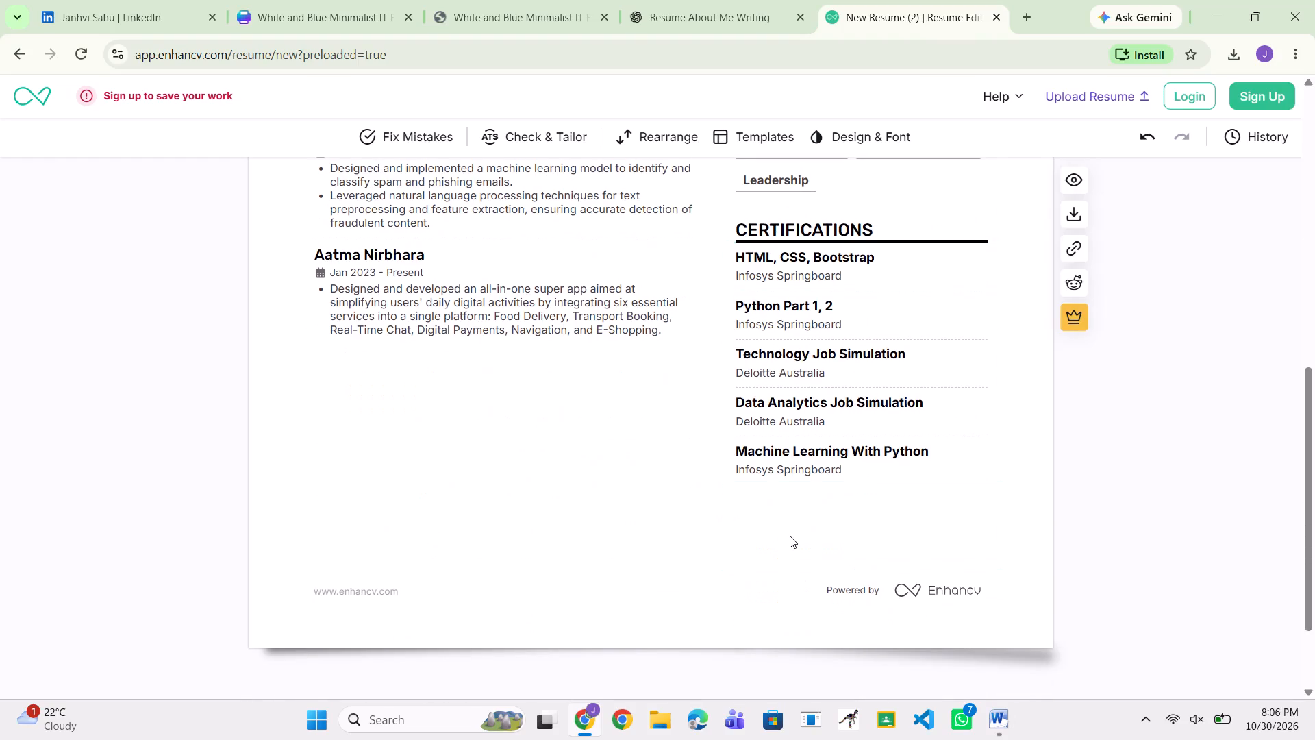
scroll(781, 460, down, 5)
scroll(781, 460, up, 9)
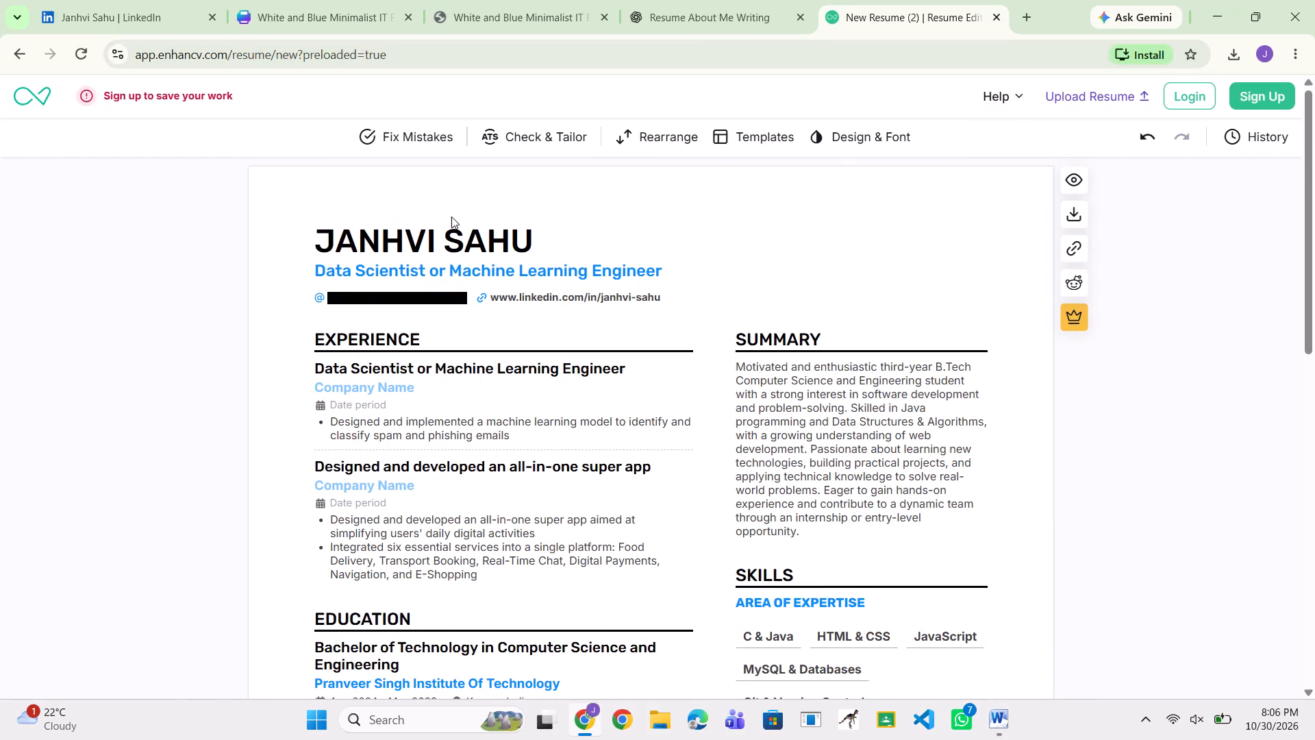
scroll(507, 300, right, 6)
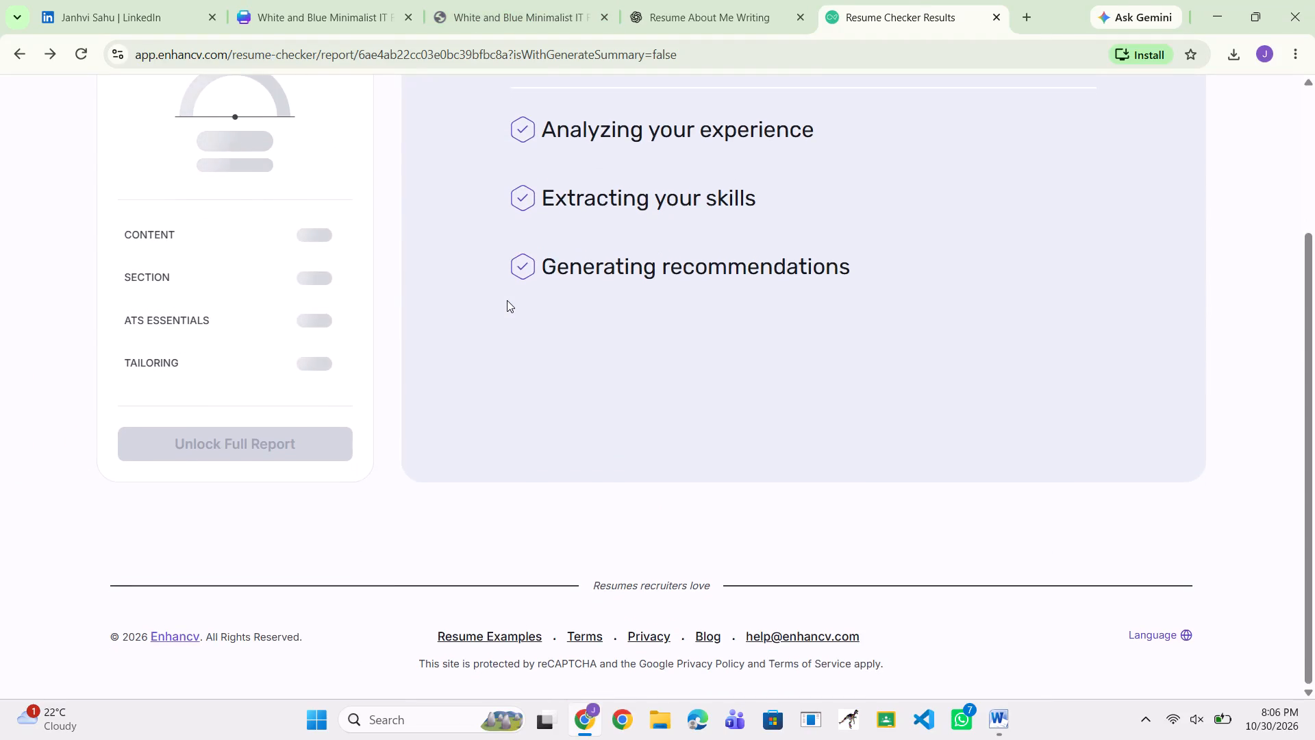
View the plans page for unlocking the full report, go back, and look through the report down to Contact Information.
scroll(507, 300, up, 2)
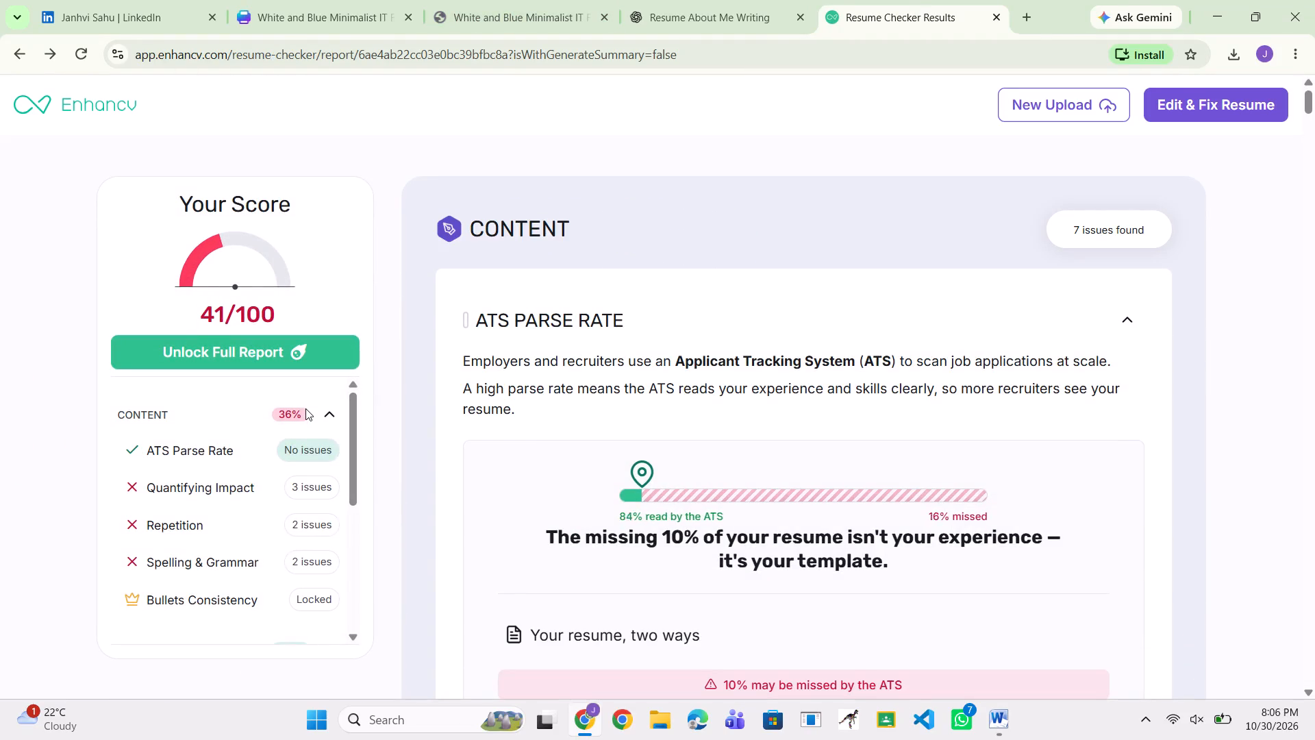
click(247, 343)
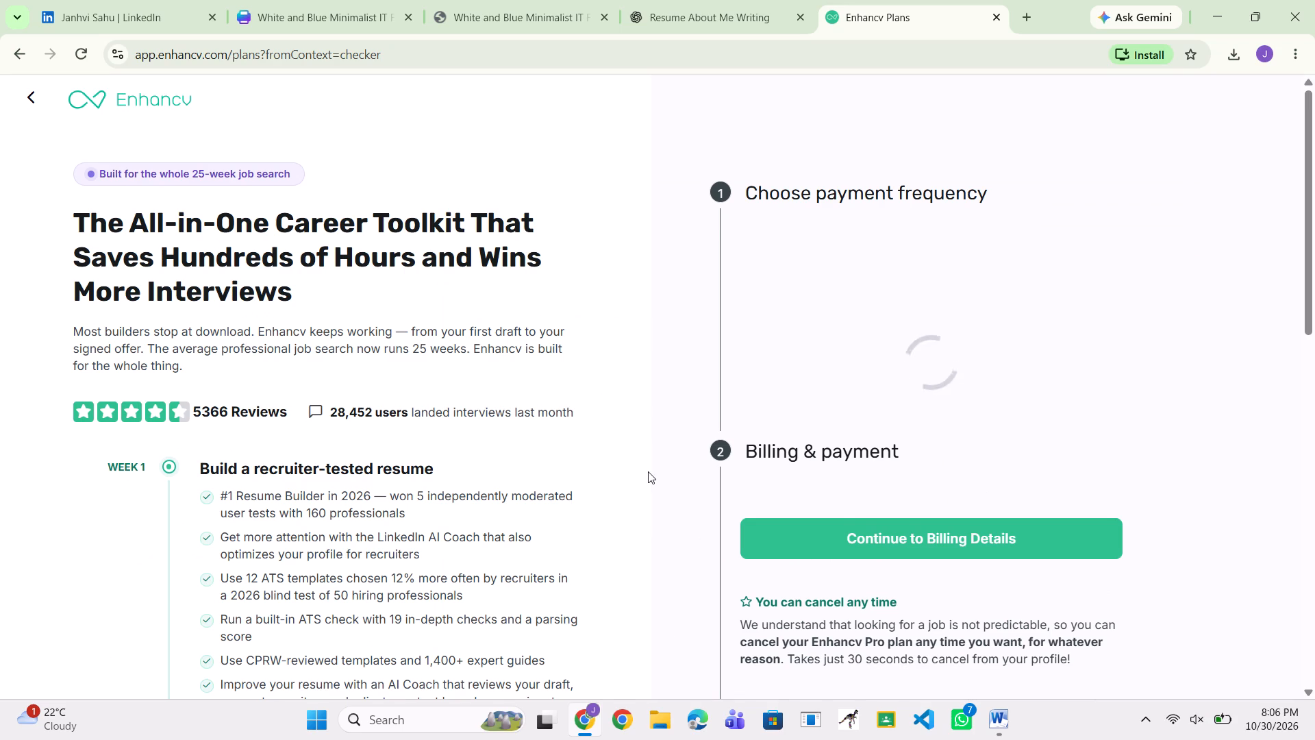
scroll(648, 471, right, 7)
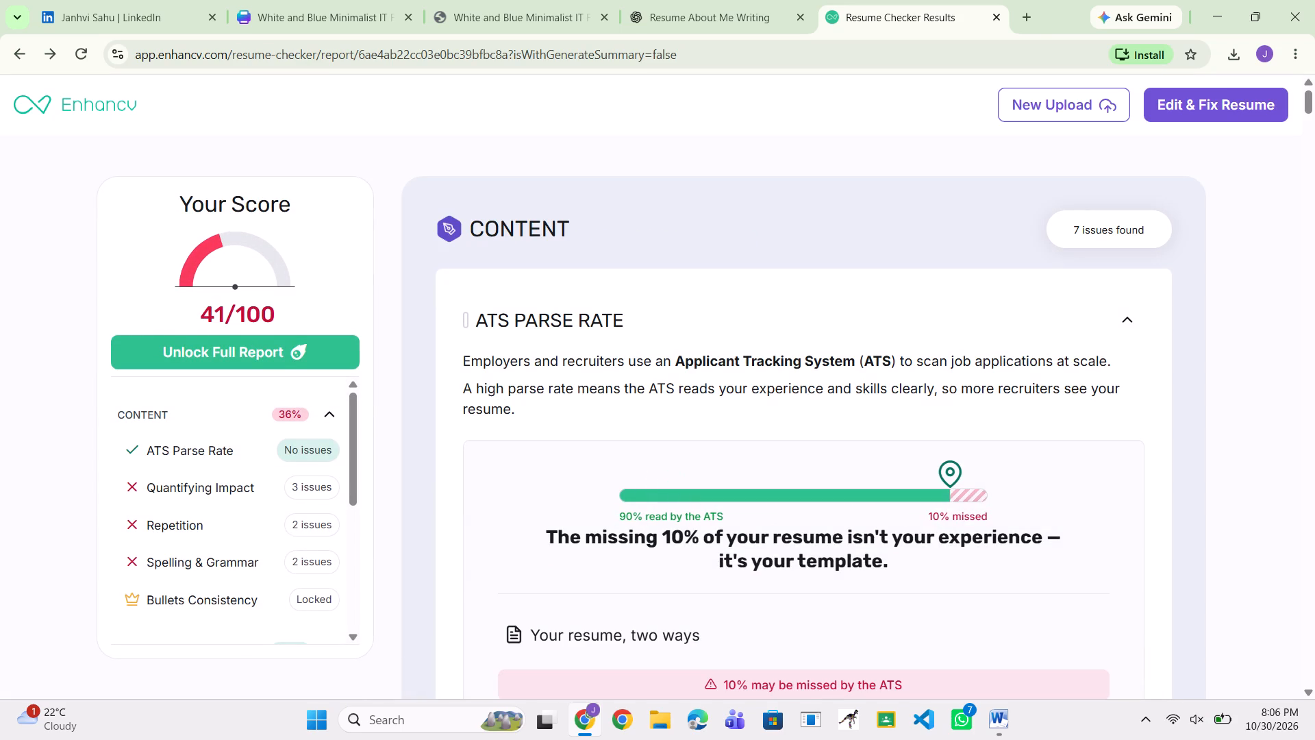
scroll(875, 551, left, 1)
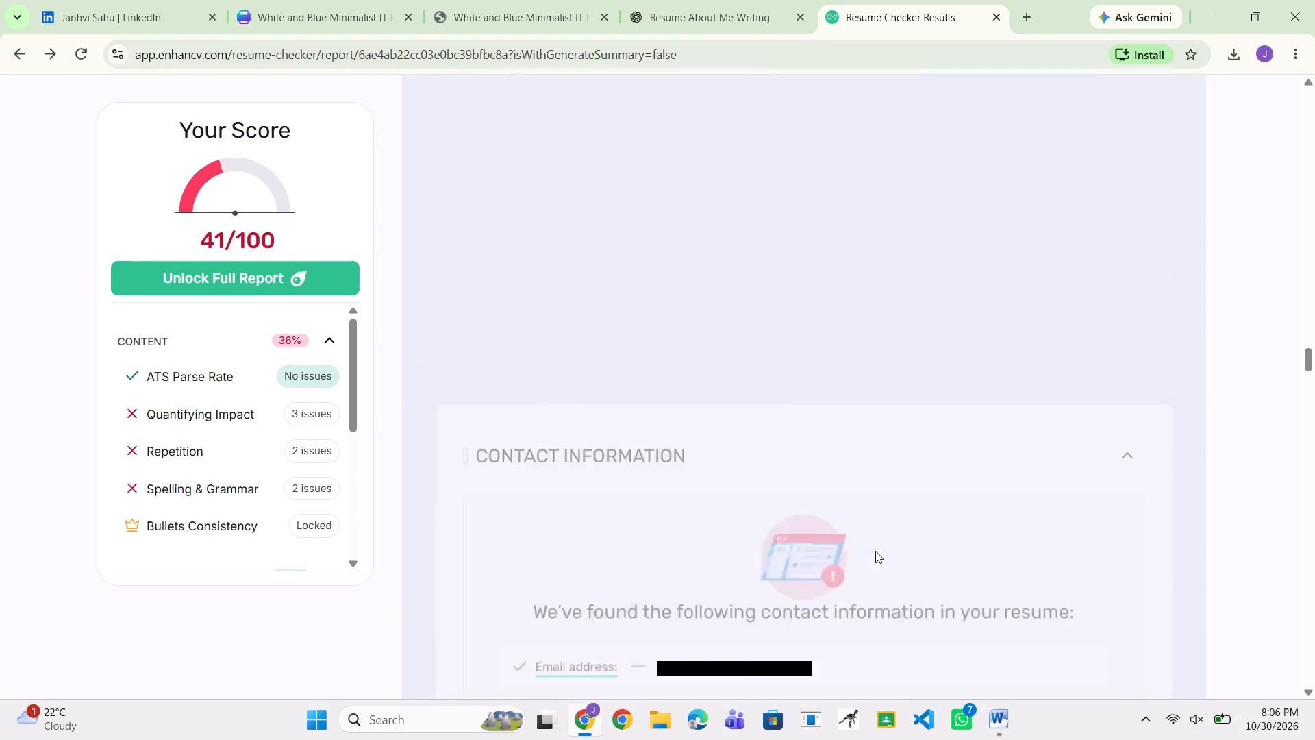
scroll(875, 551, left, 1)
scroll(875, 551, up, 10)
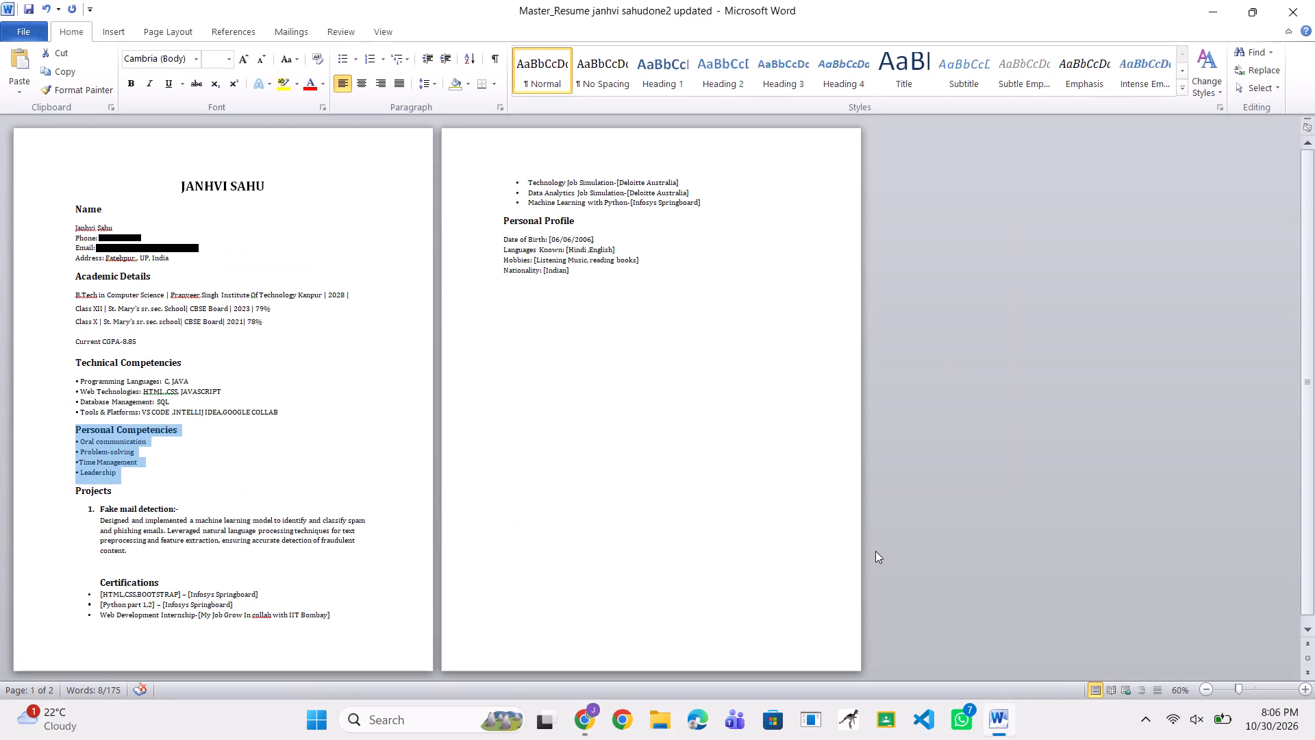
click(648, 0)
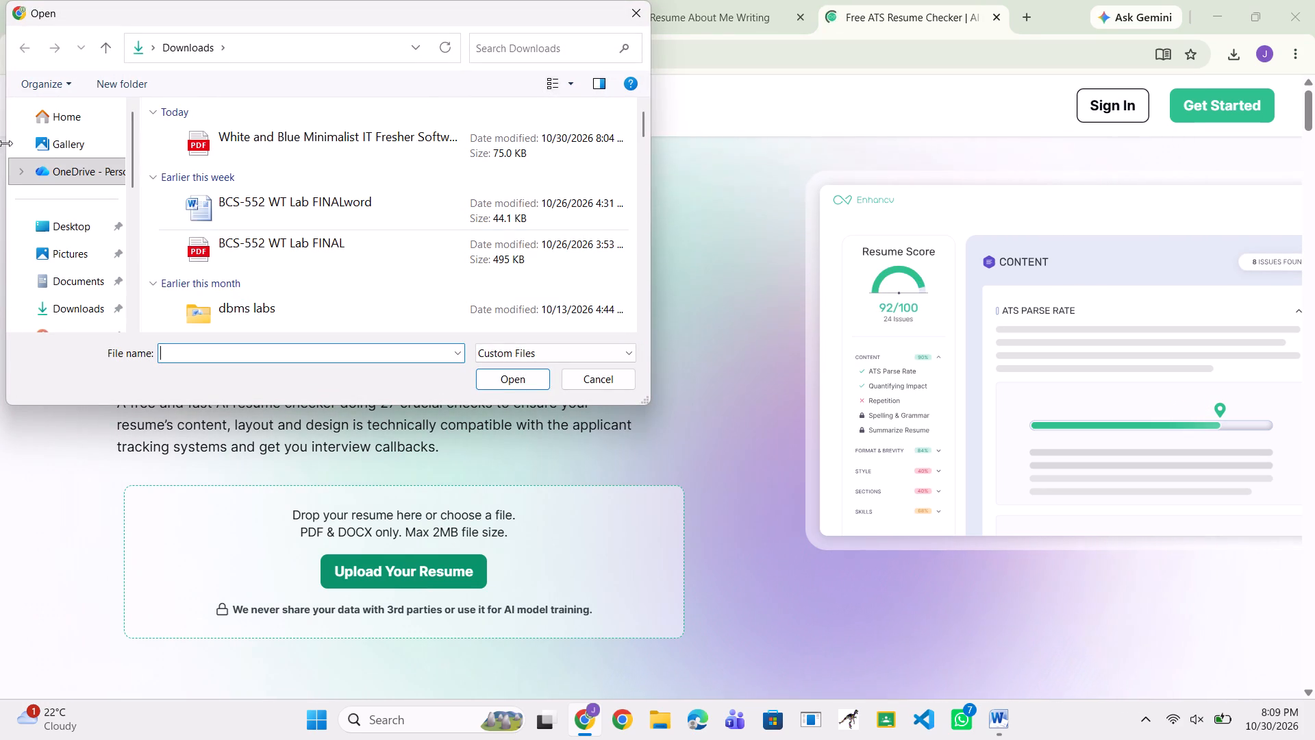
click(23, 113)
click(23, 113)
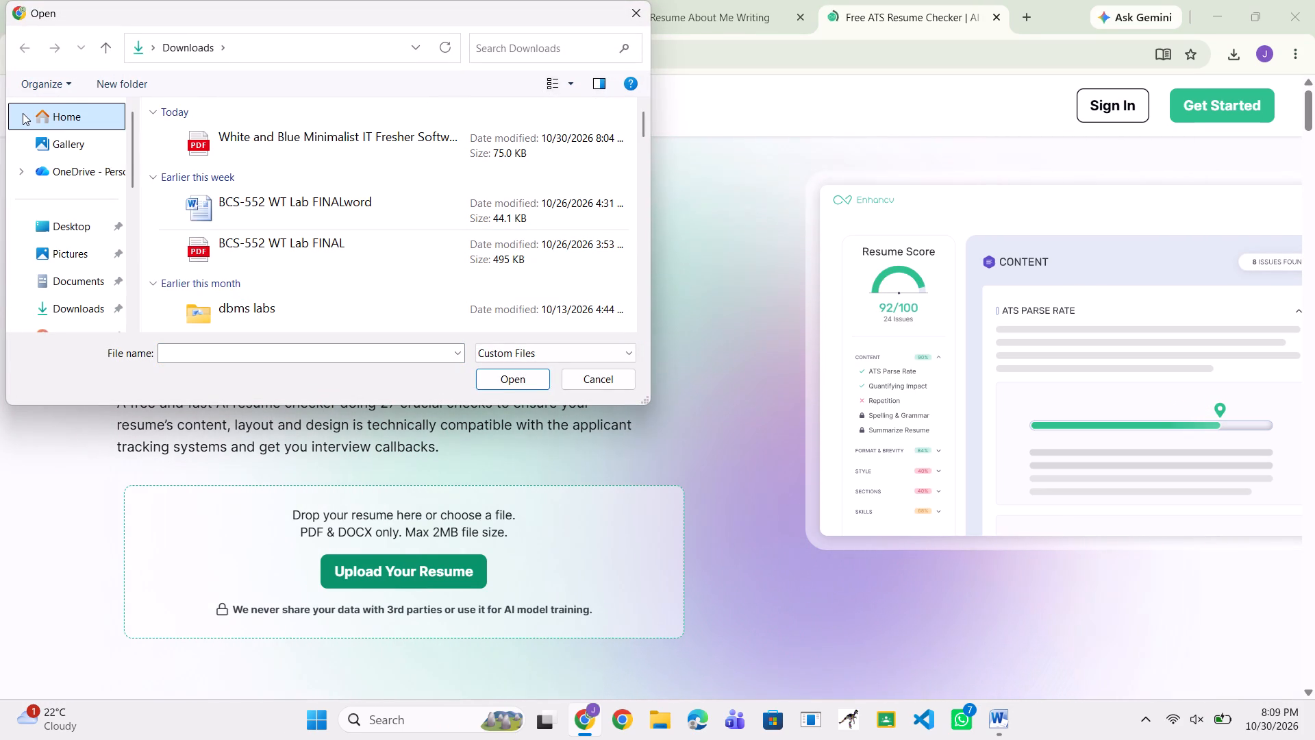
drag(77, 98, 84, 102)
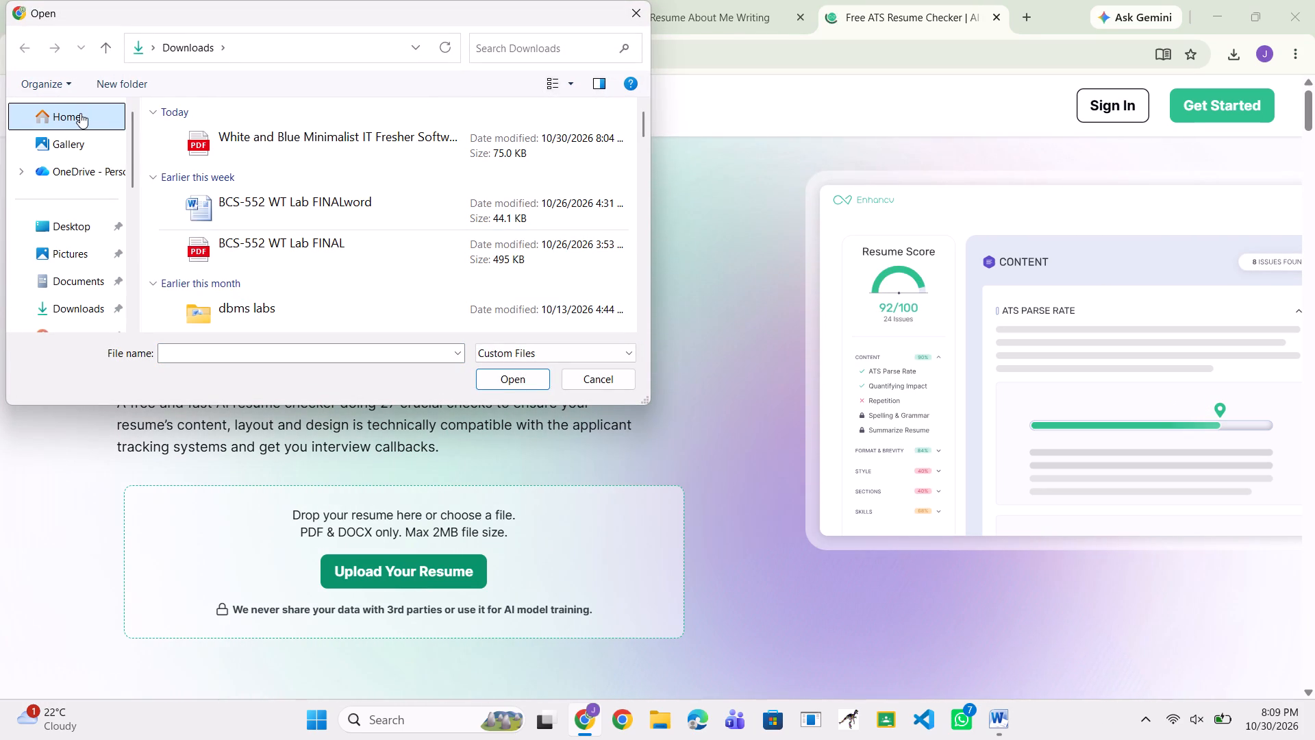
double_click(80, 113)
click(62, 163)
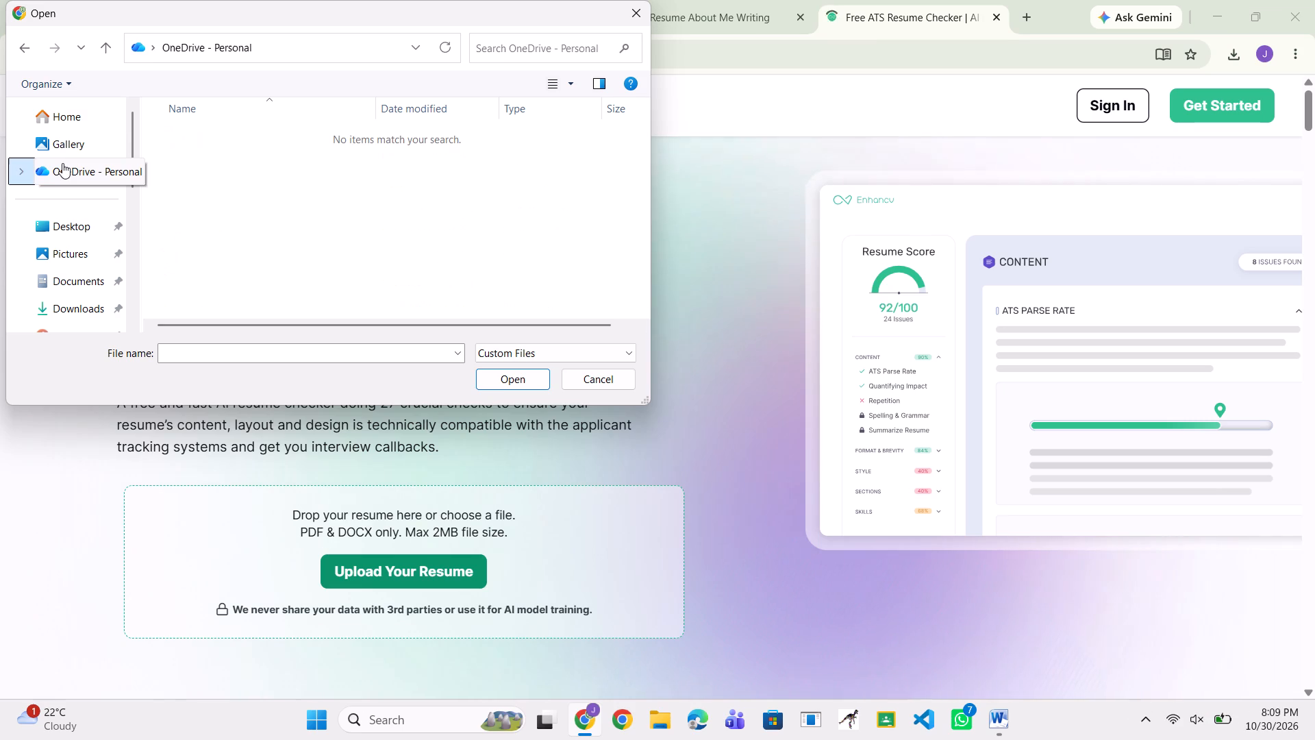
double_click(63, 143)
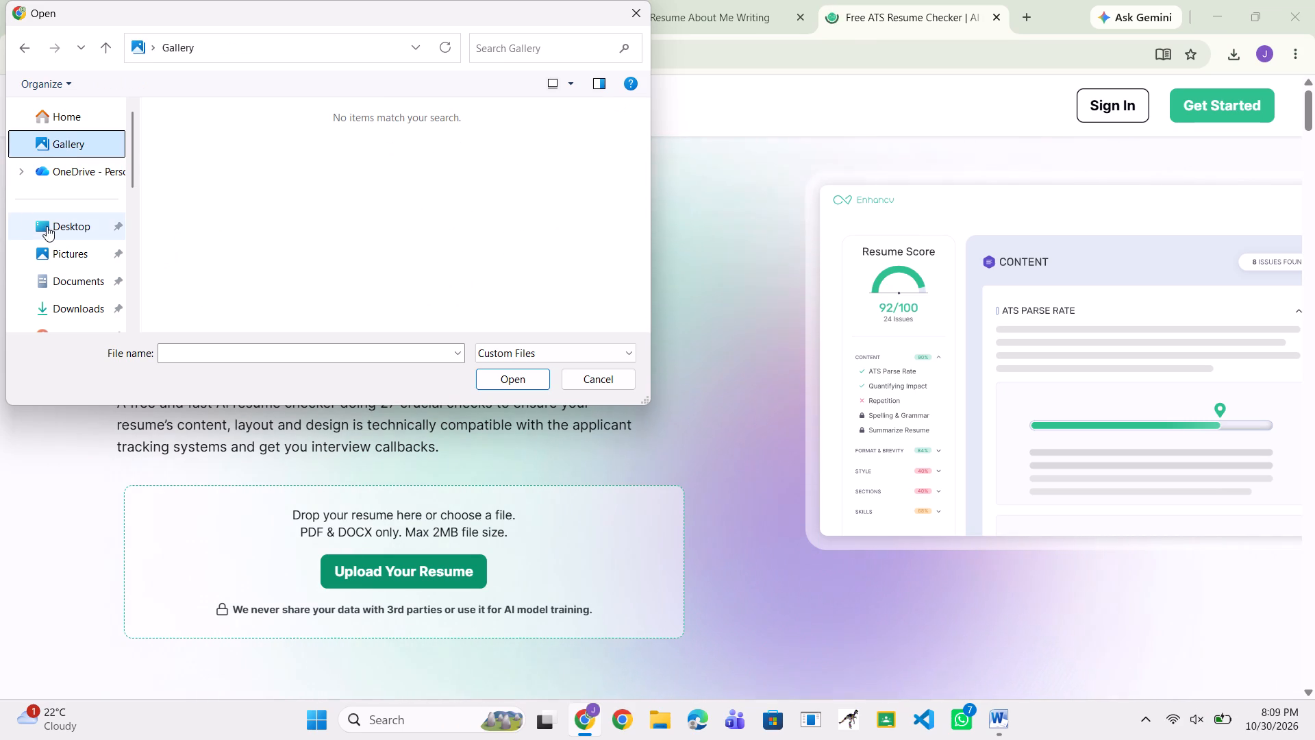
click(50, 230)
click(50, 253)
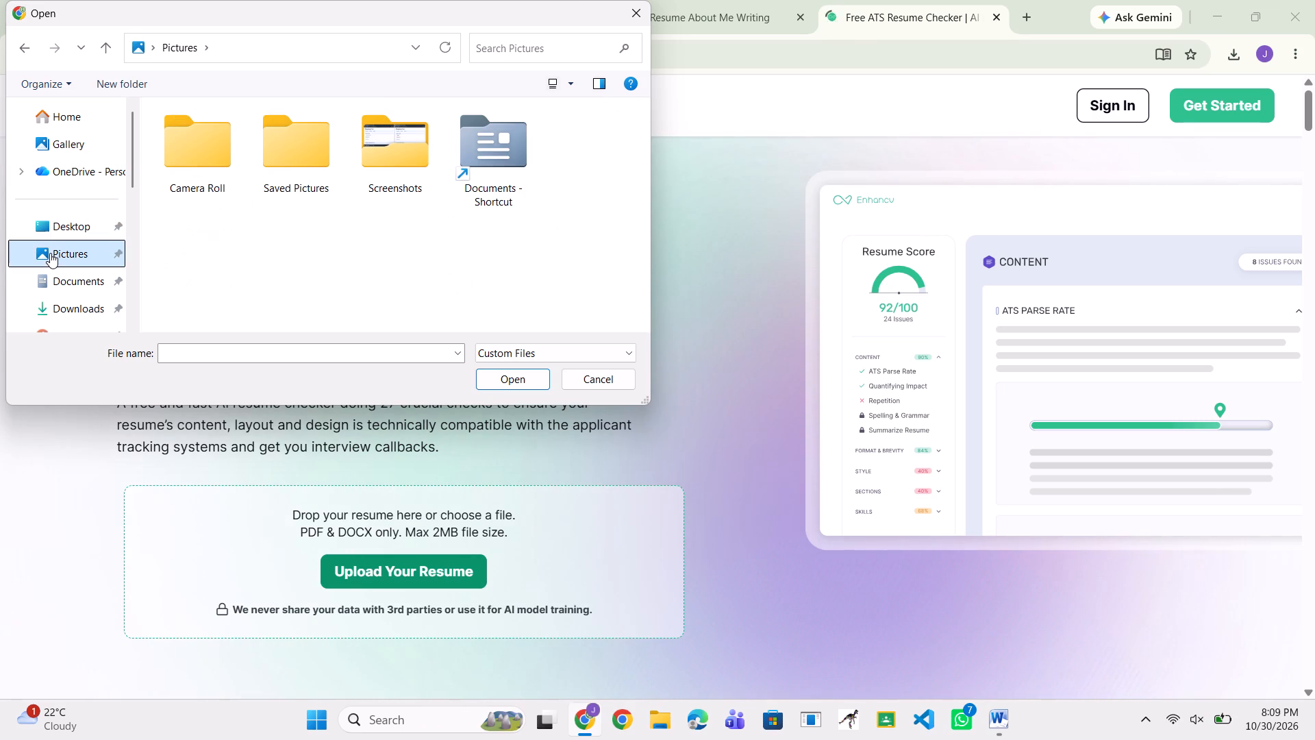
Look for the saved master resume in the Gen ai, documents, Downloads, Documents and certificates folders.
scroll(50, 253, down, 1)
click(50, 253)
click(49, 217)
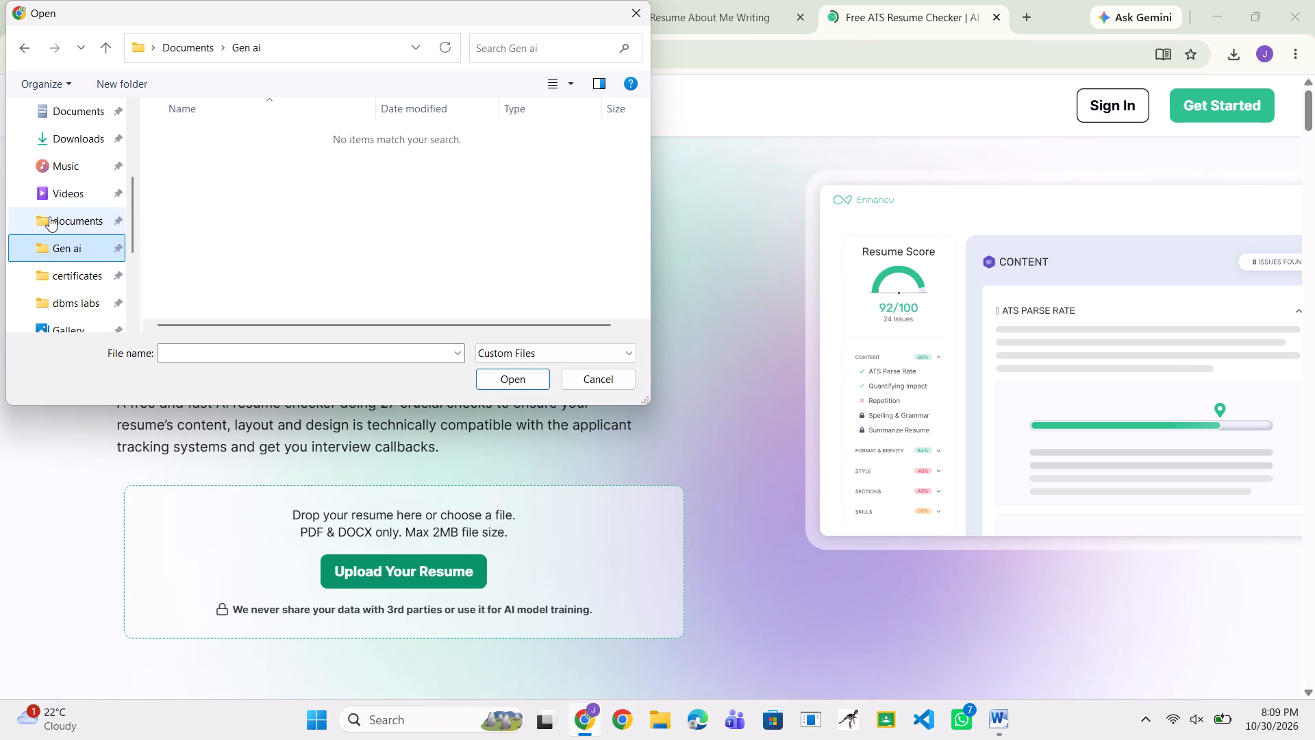
scroll(49, 217, up, 2)
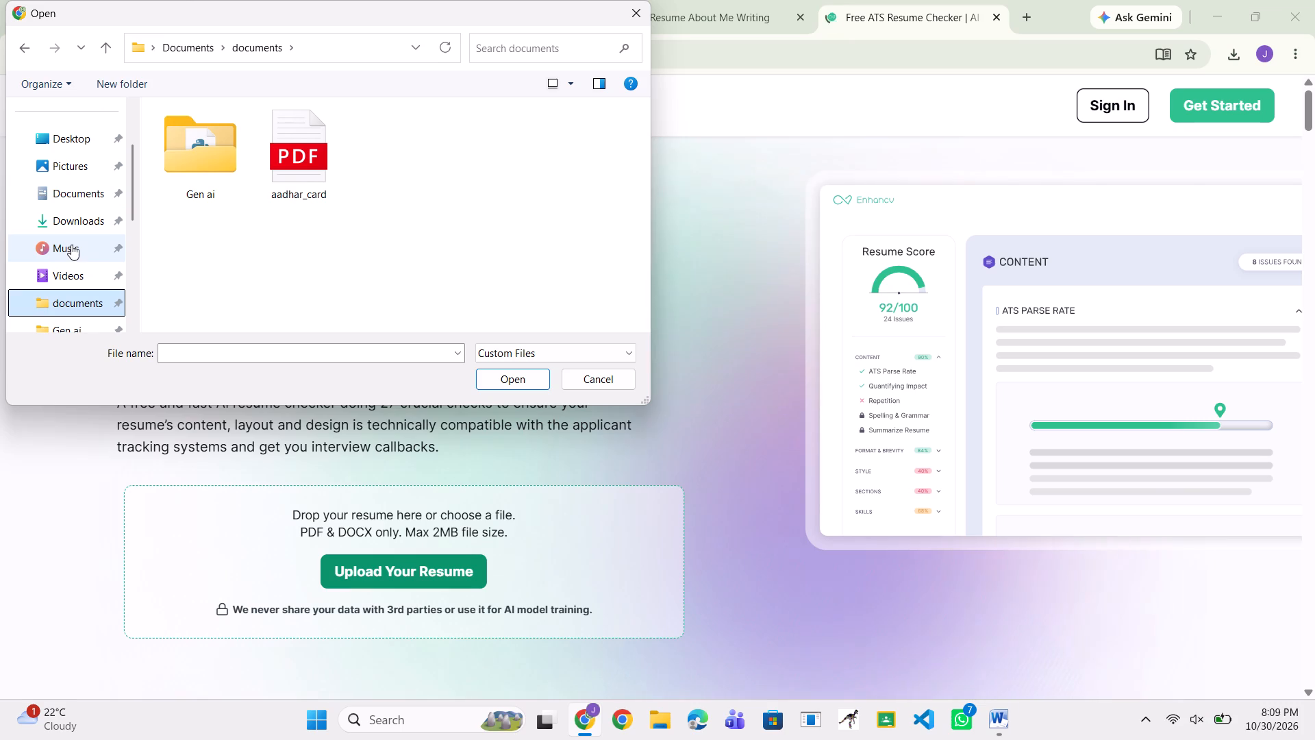
double_click(64, 227)
click(64, 209)
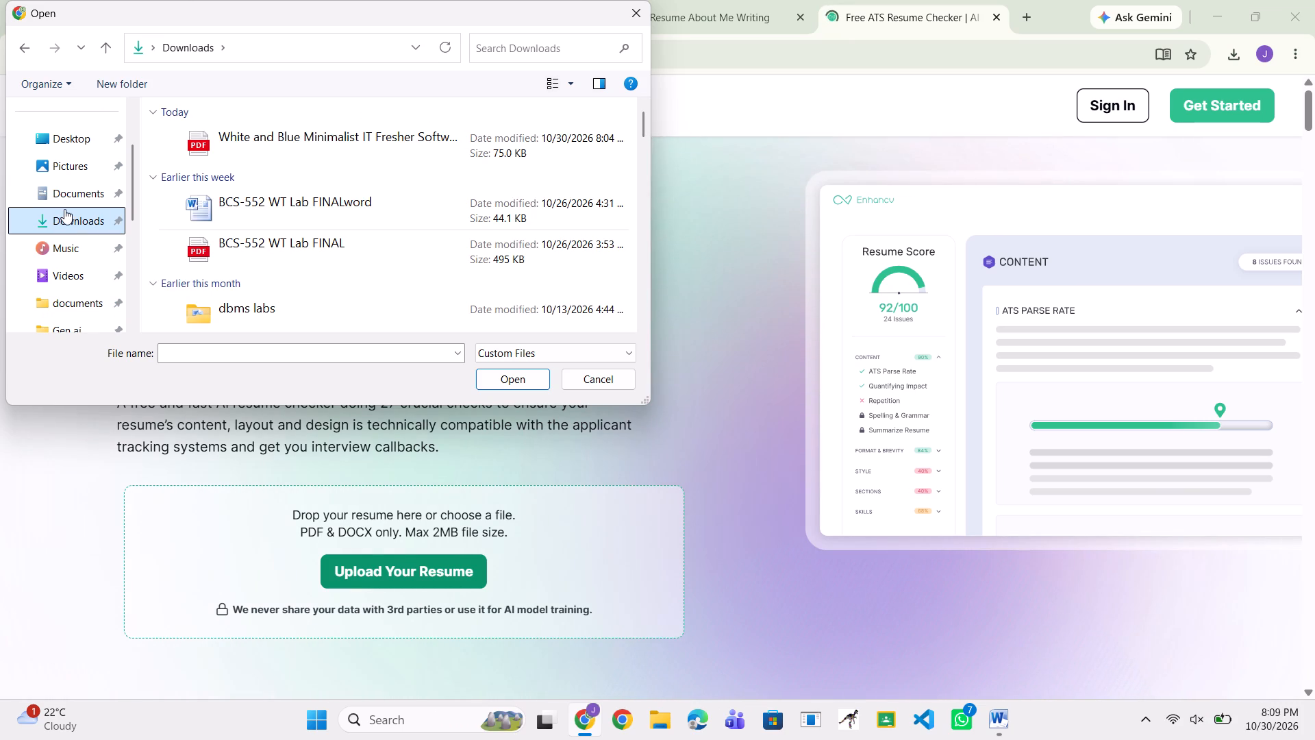
double_click(66, 190)
scroll(66, 190, down, 1)
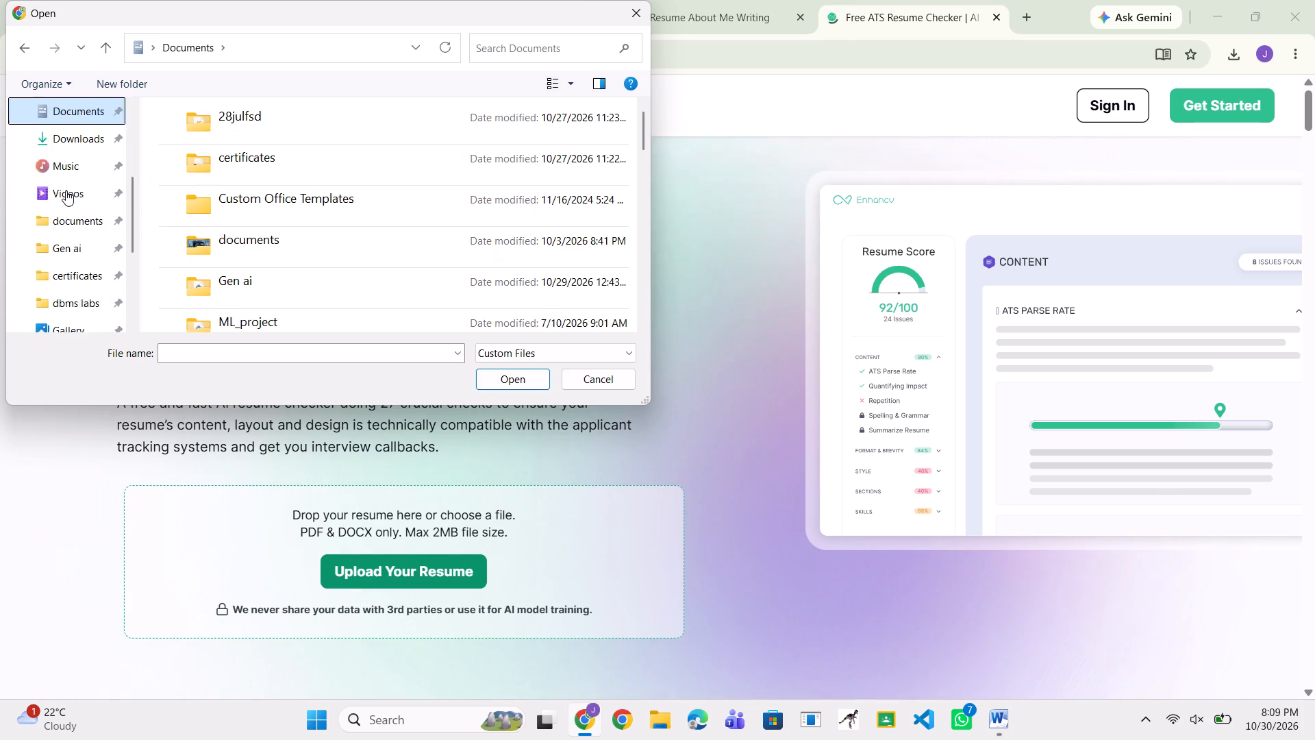
scroll(66, 190, down, 1)
click(66, 190)
scroll(240, 201, down, 1)
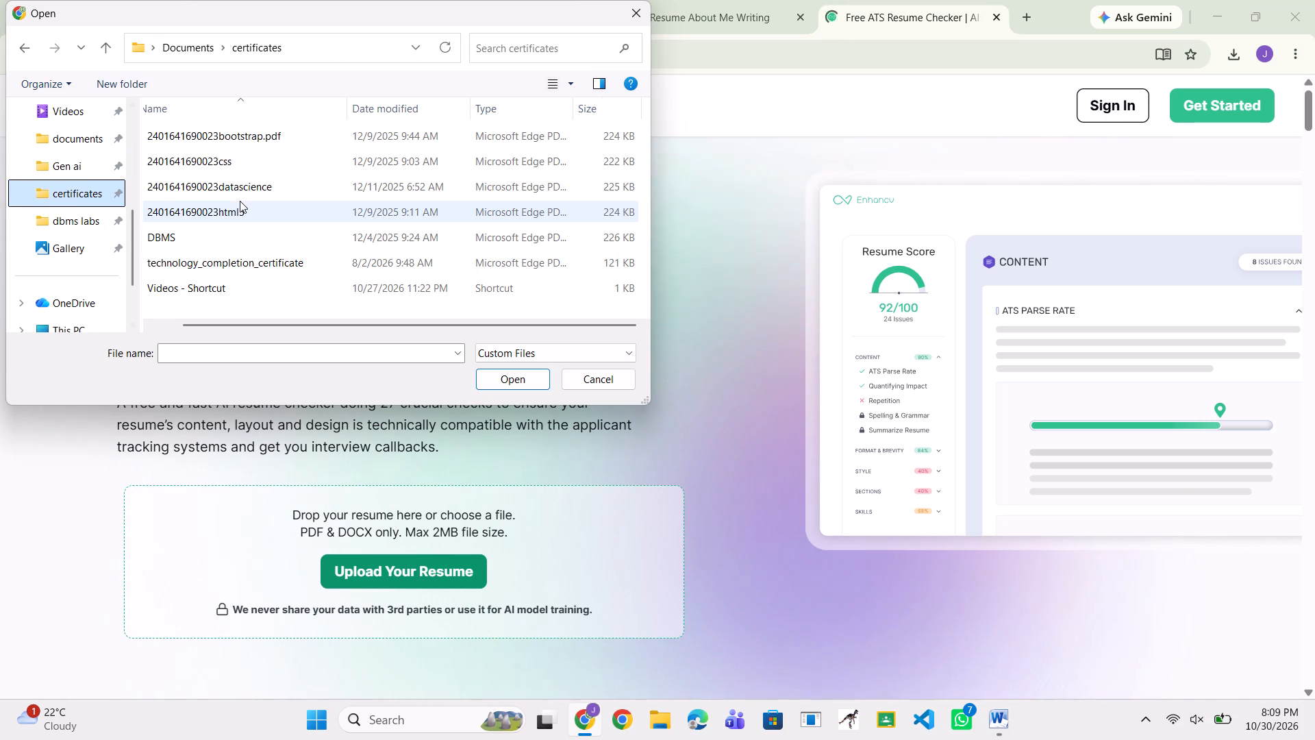
scroll(240, 201, down, 1)
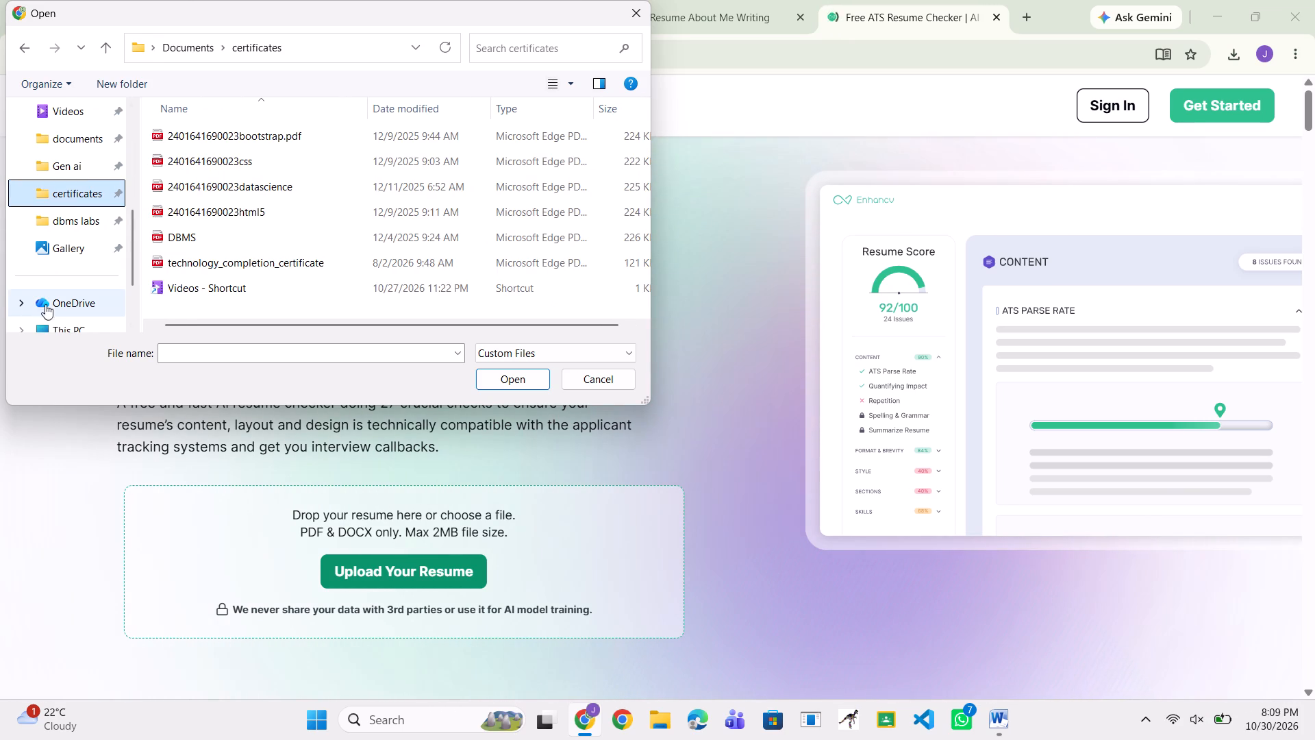
scroll(56, 297, down, 1)
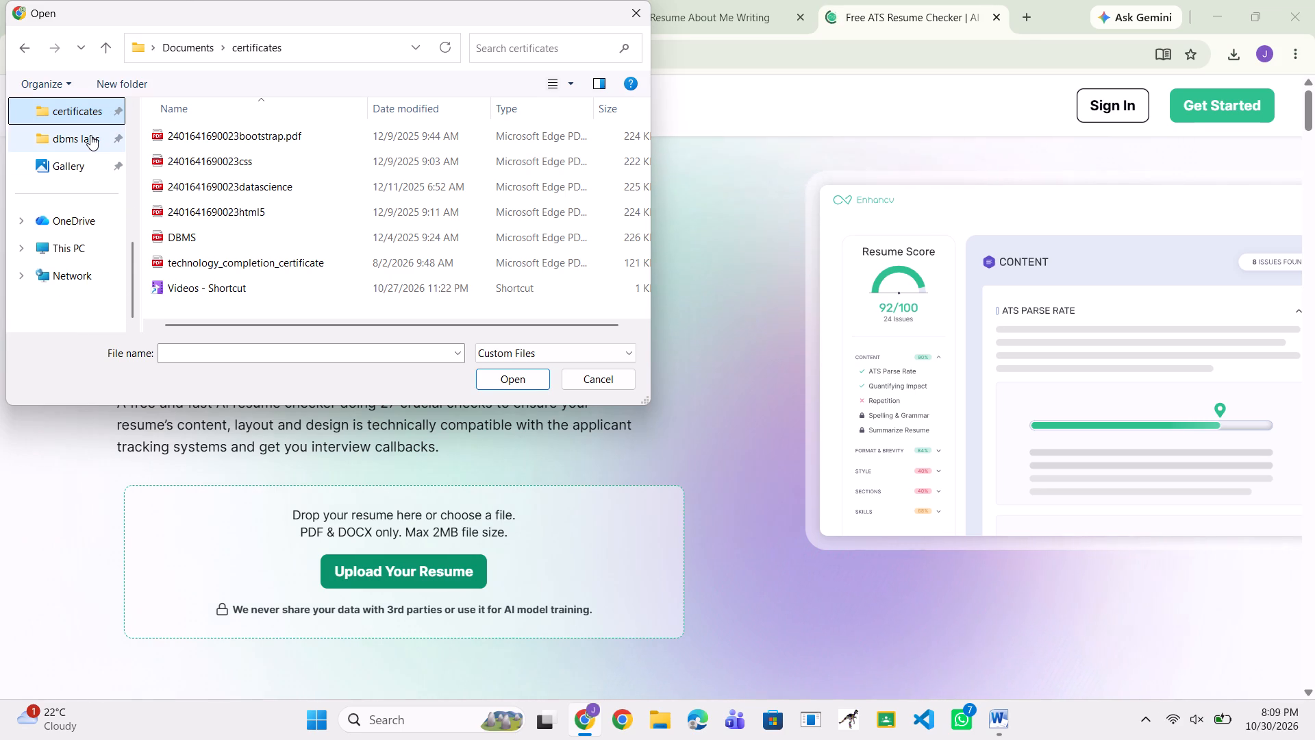
scroll(90, 135, up, 2)
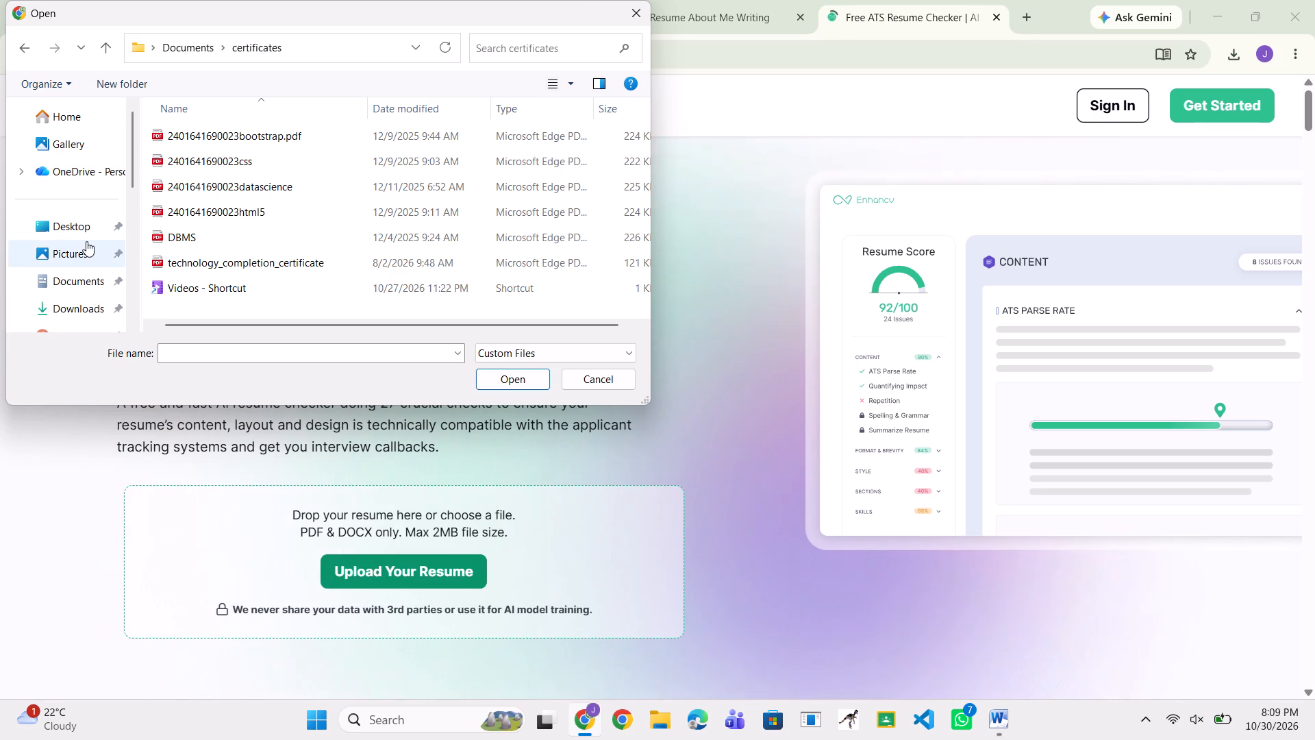
Return to the main Documents folder and look through its whole file list for the newly saved master resume.
double_click(84, 288)
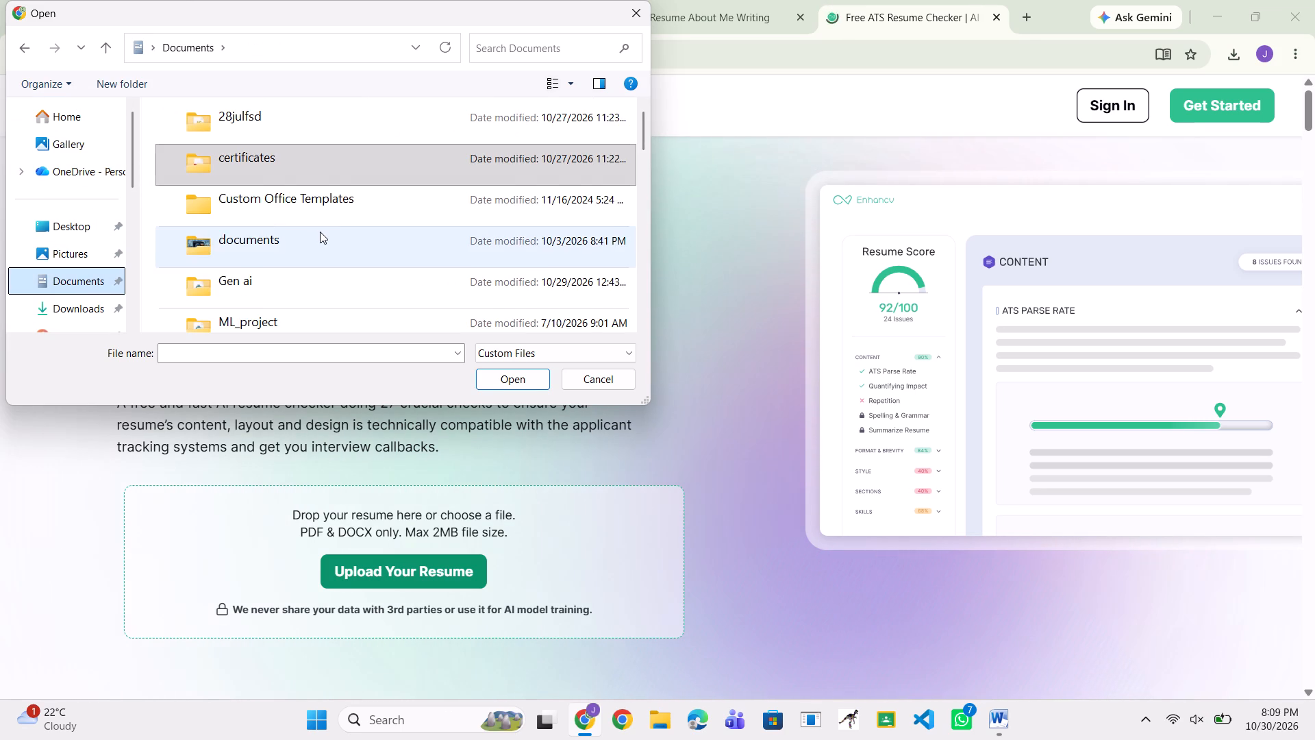
scroll(320, 232, down, 2)
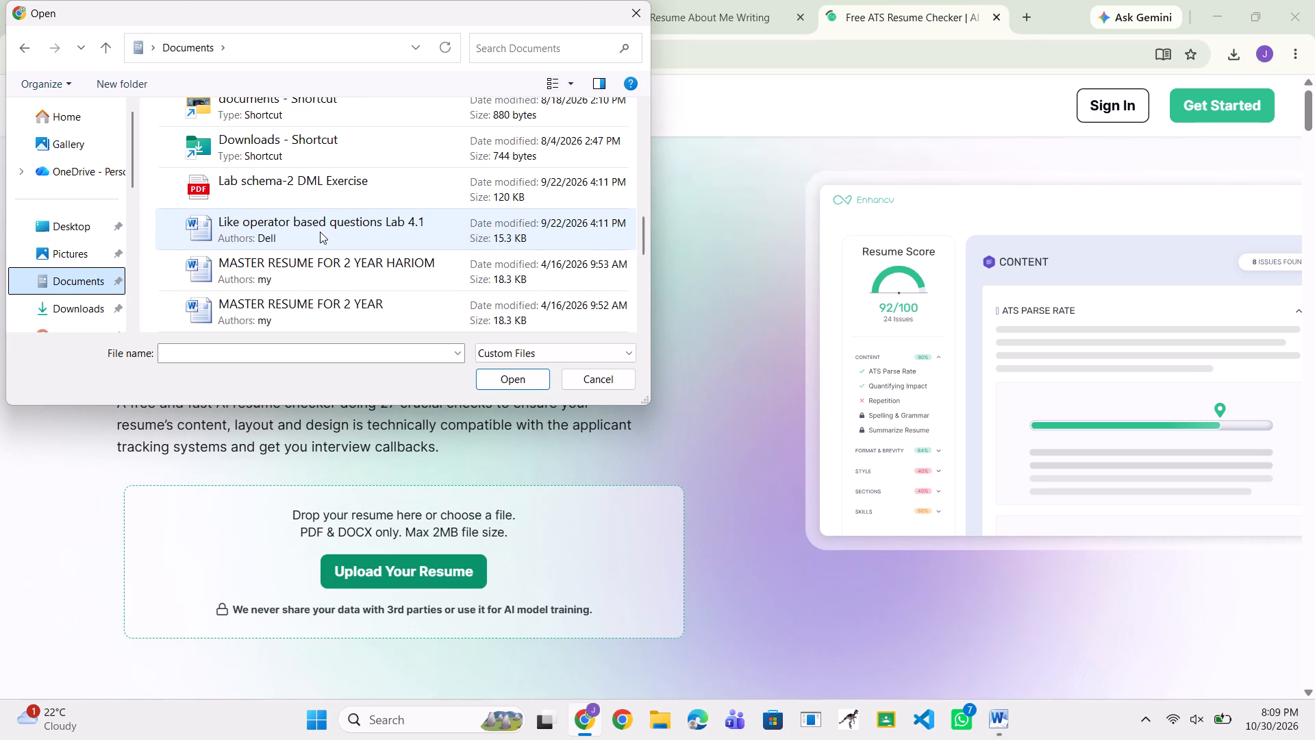
scroll(320, 232, down, 2)
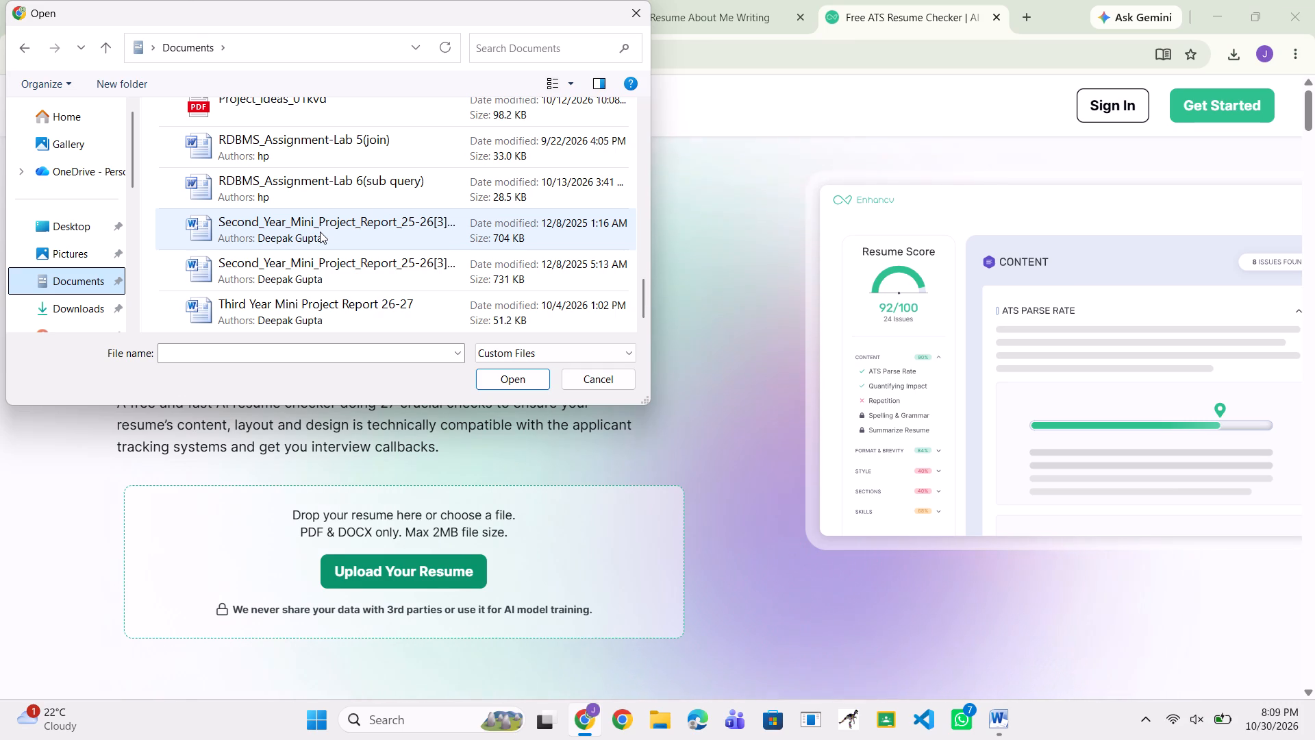
scroll(320, 232, down, 3)
scroll(320, 232, right, 1)
scroll(320, 232, up, 1)
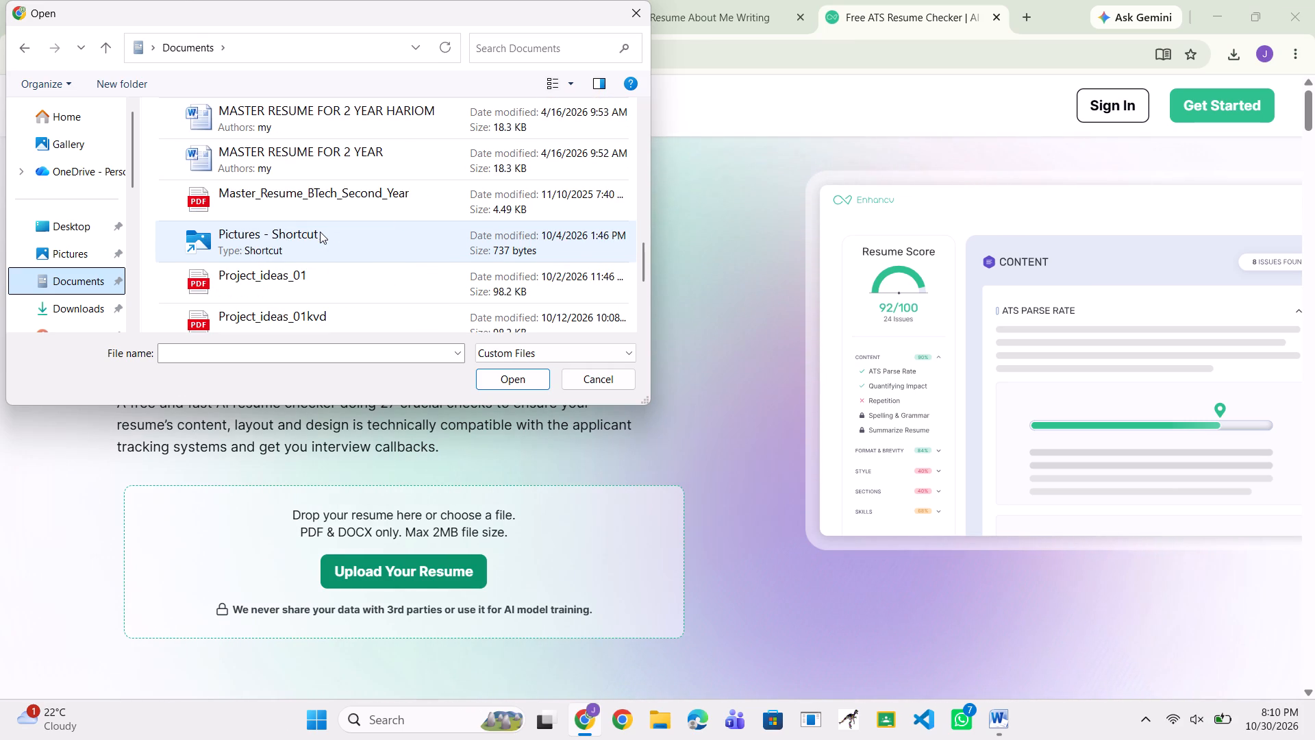
scroll(320, 232, up, 3)
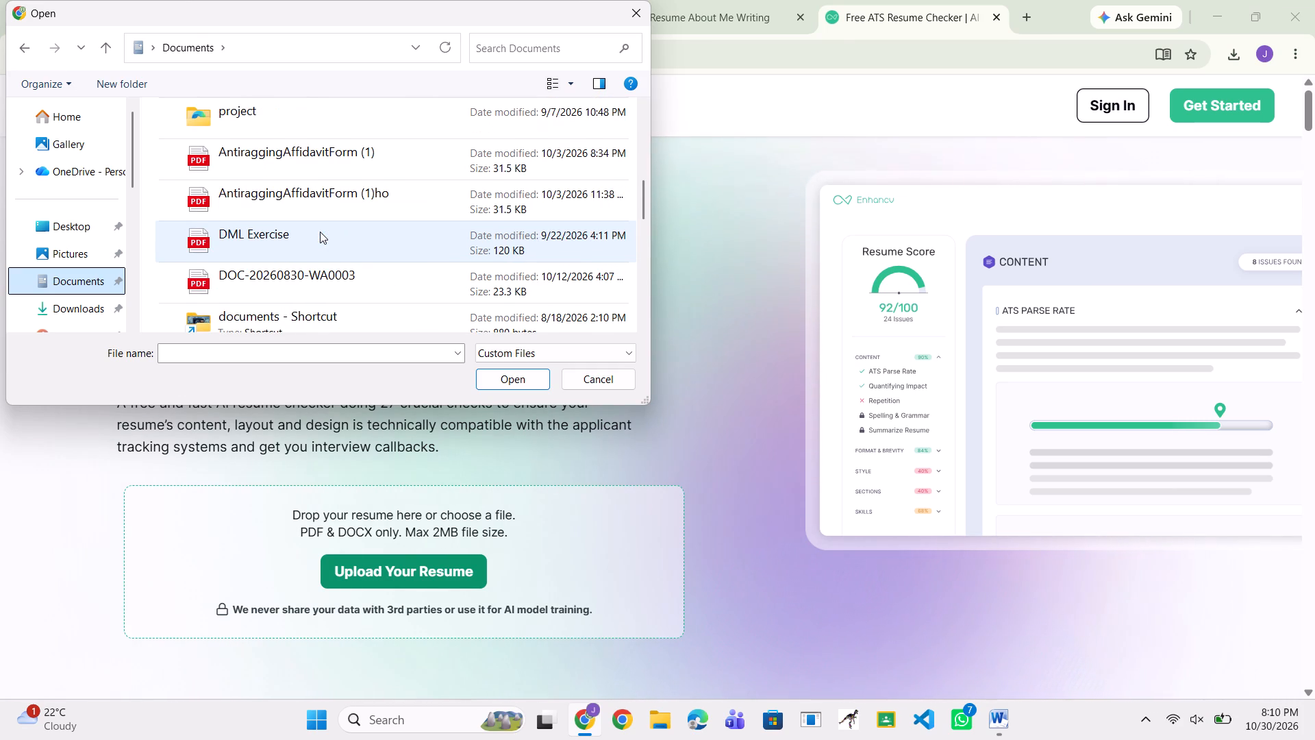
scroll(320, 232, up, 3)
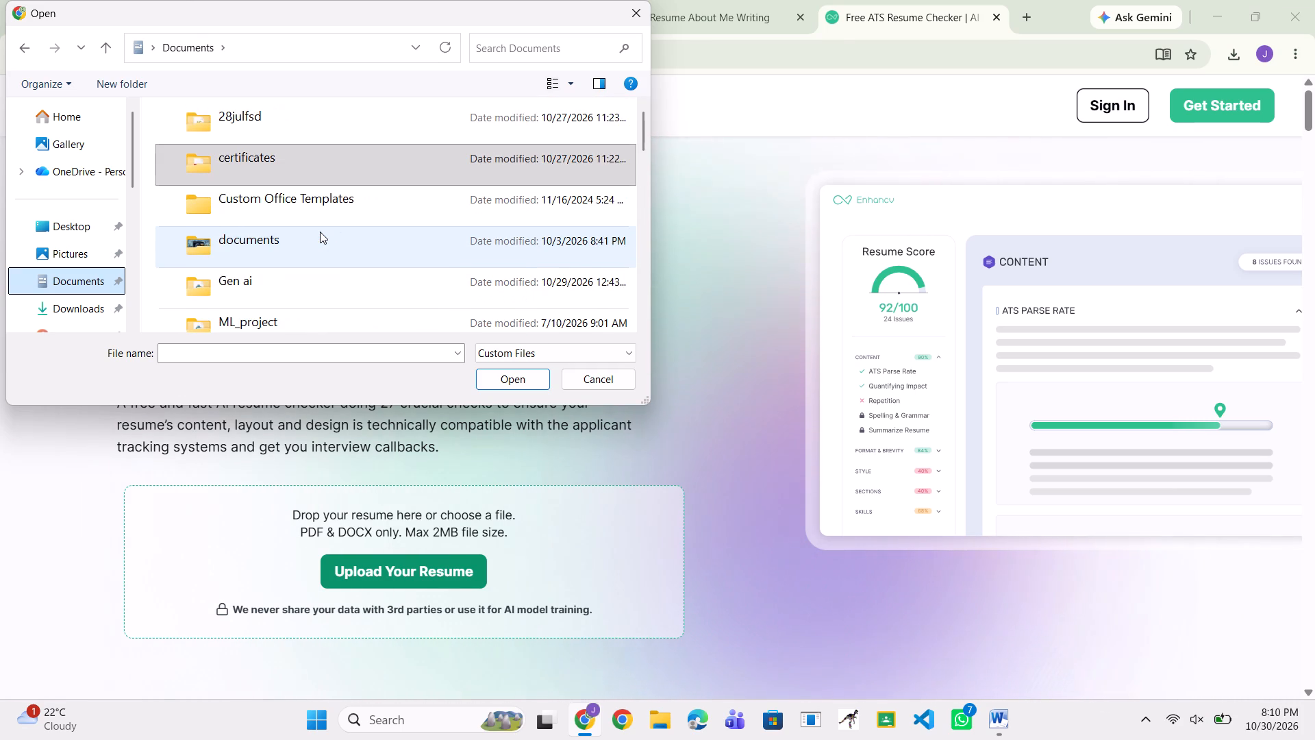
scroll(320, 232, up, 1)
scroll(321, 350, down, 2)
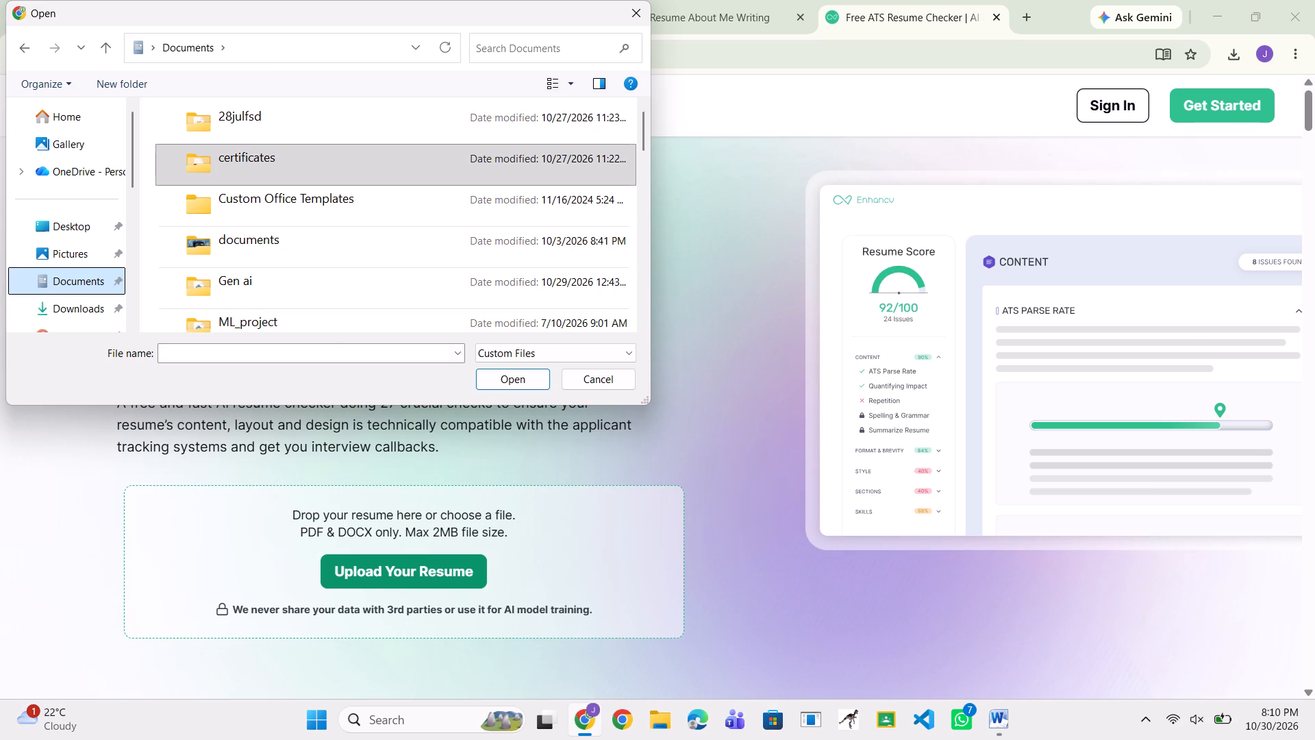
scroll(321, 350, down, 2)
scroll(368, 128, down, 6)
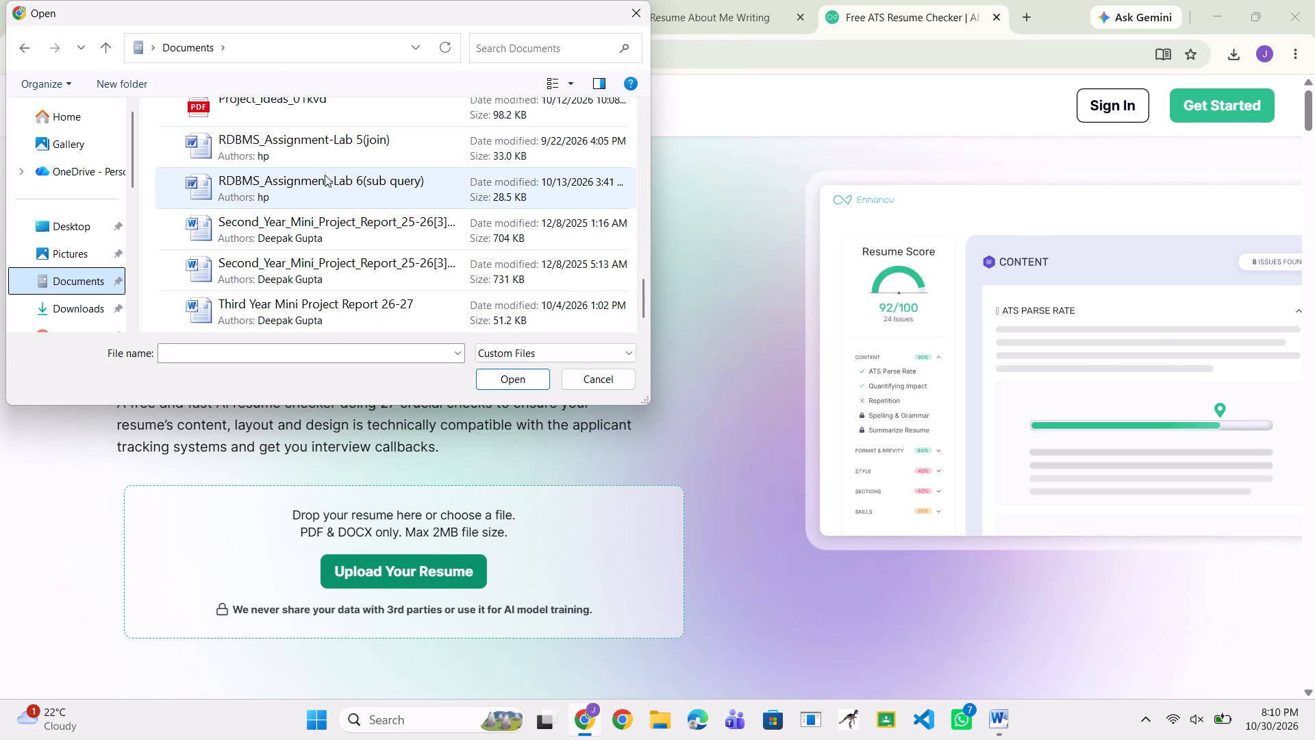
scroll(323, 169, up, 2)
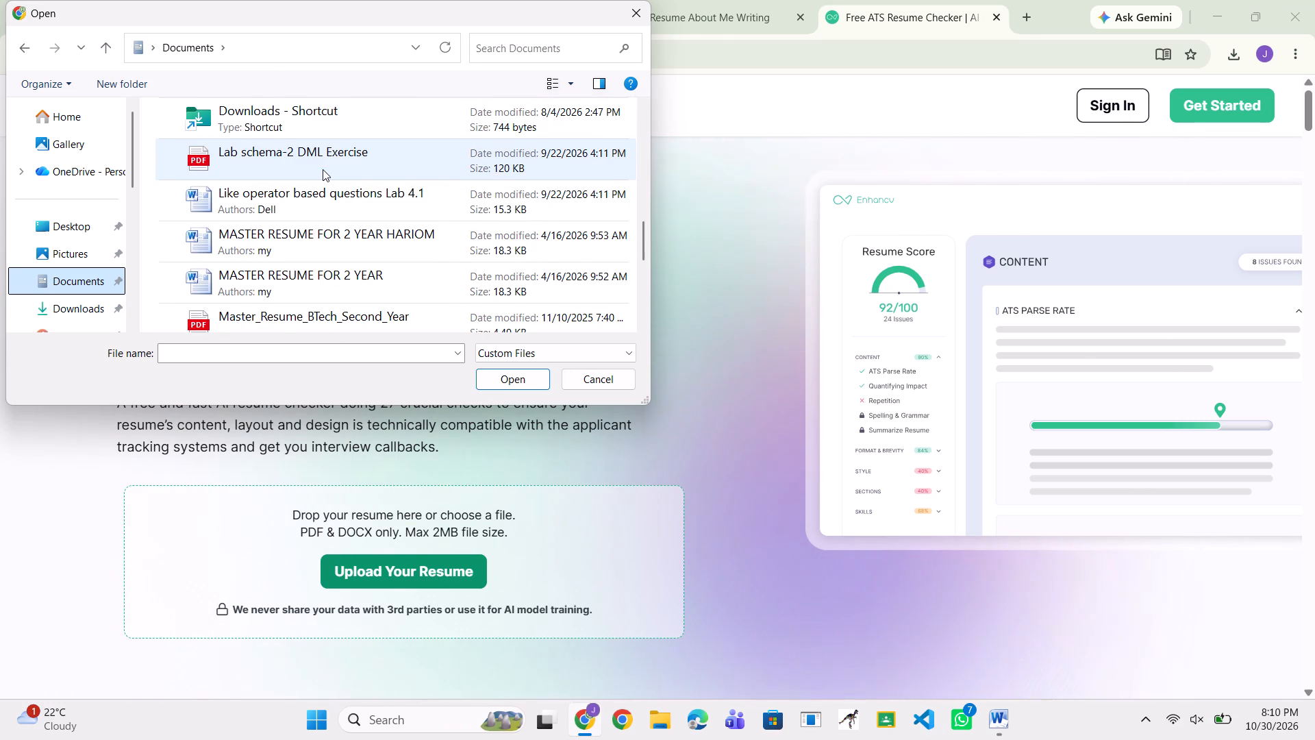
scroll(323, 169, up, 1)
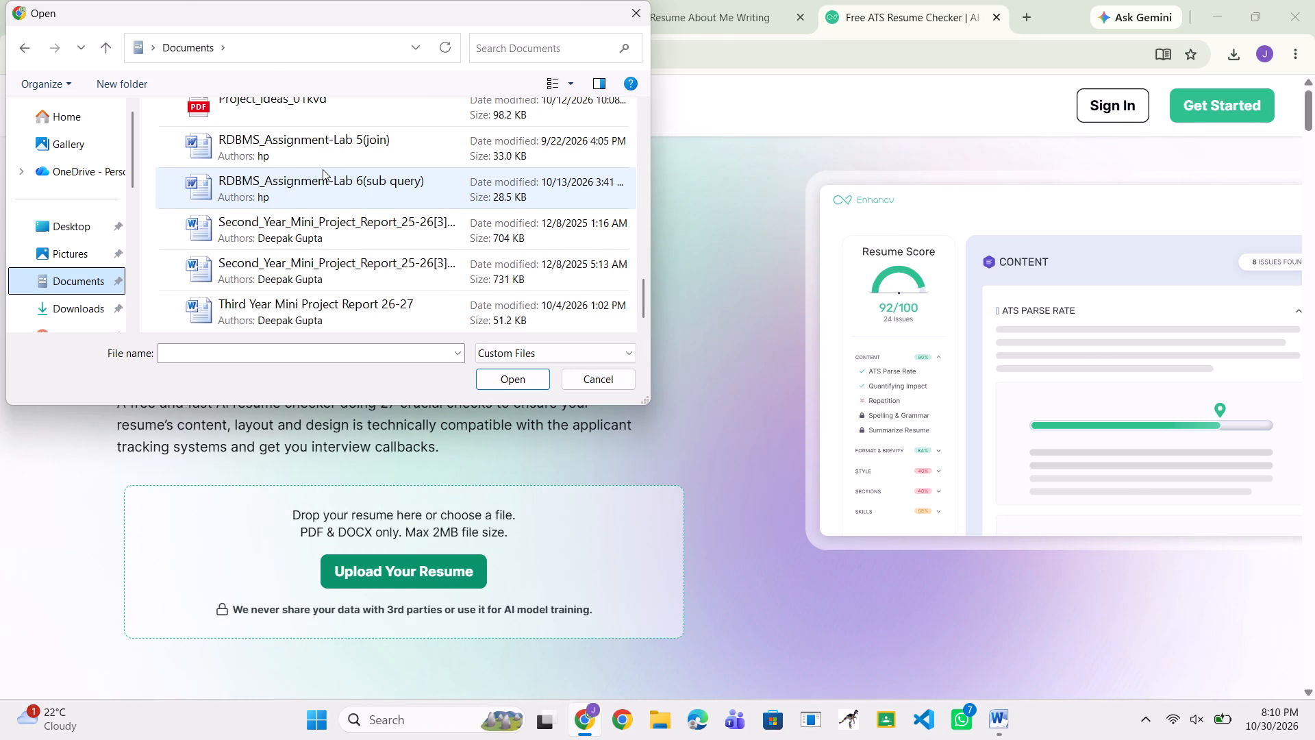
scroll(323, 169, up, 1)
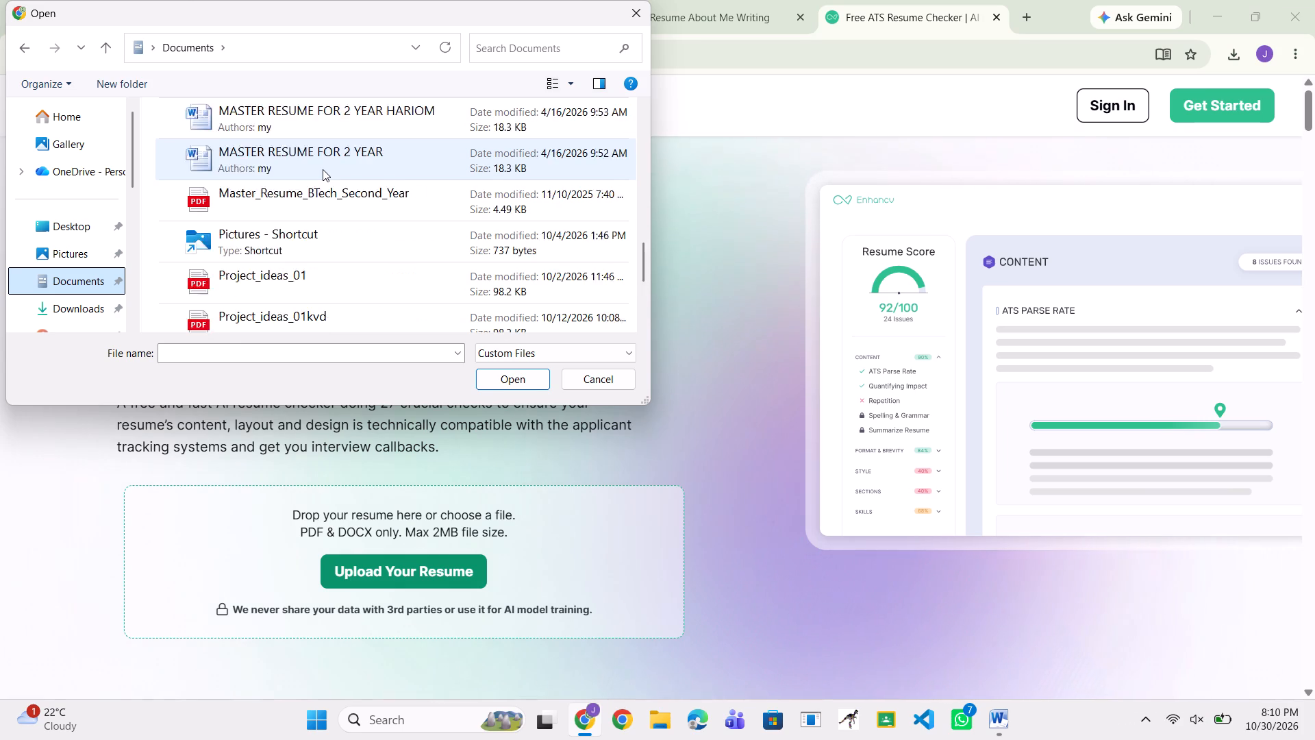
scroll(323, 169, up, 3)
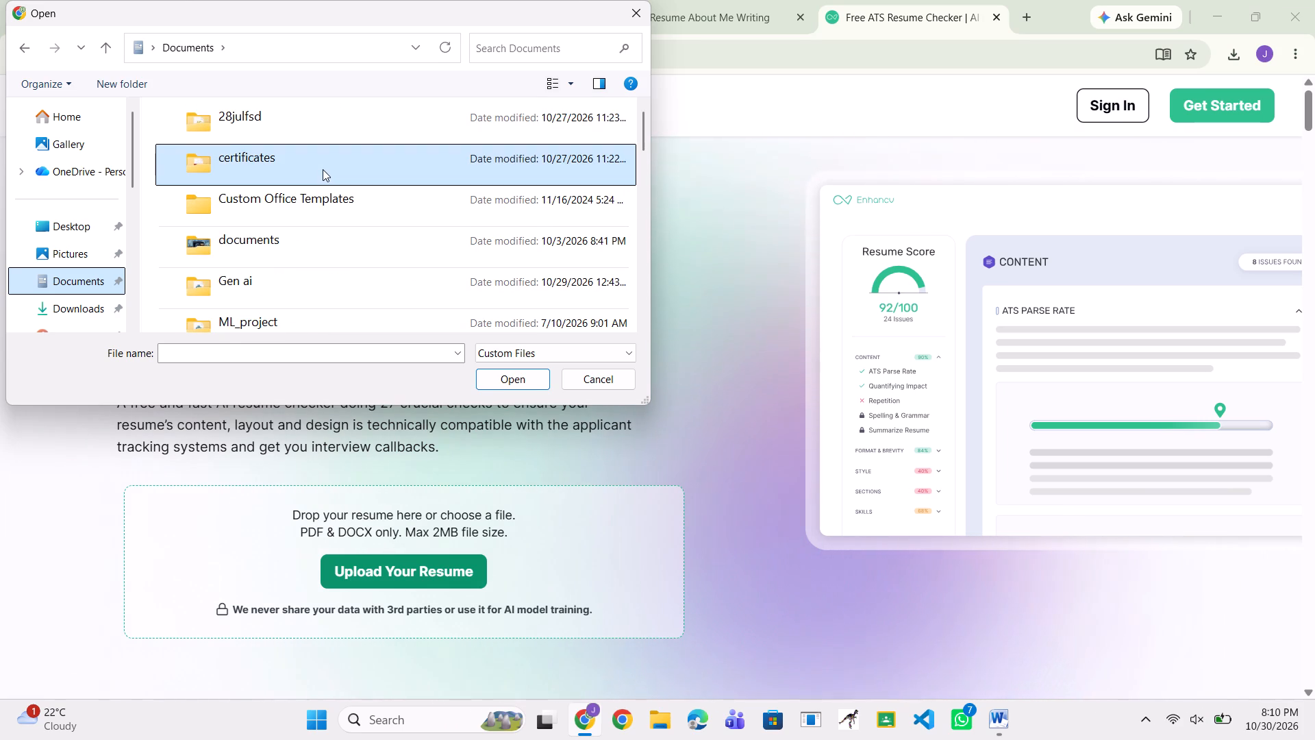
scroll(323, 169, up, 4)
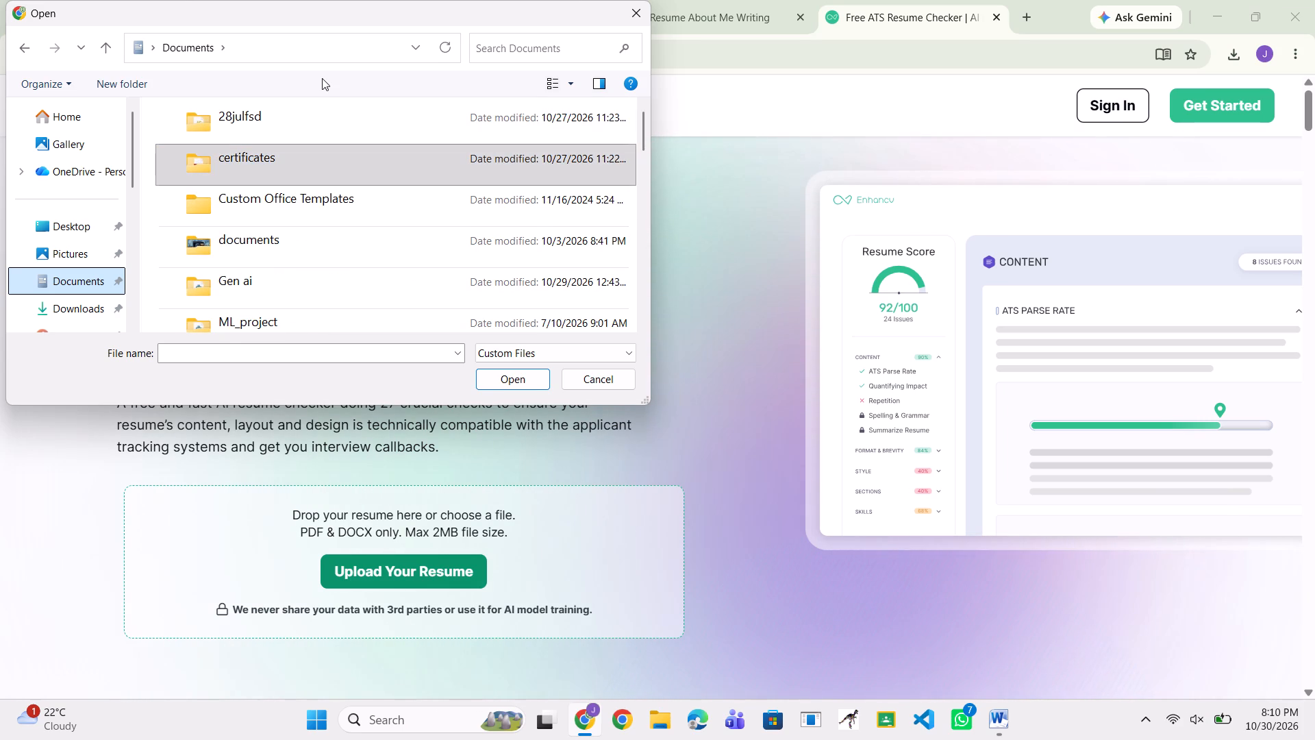
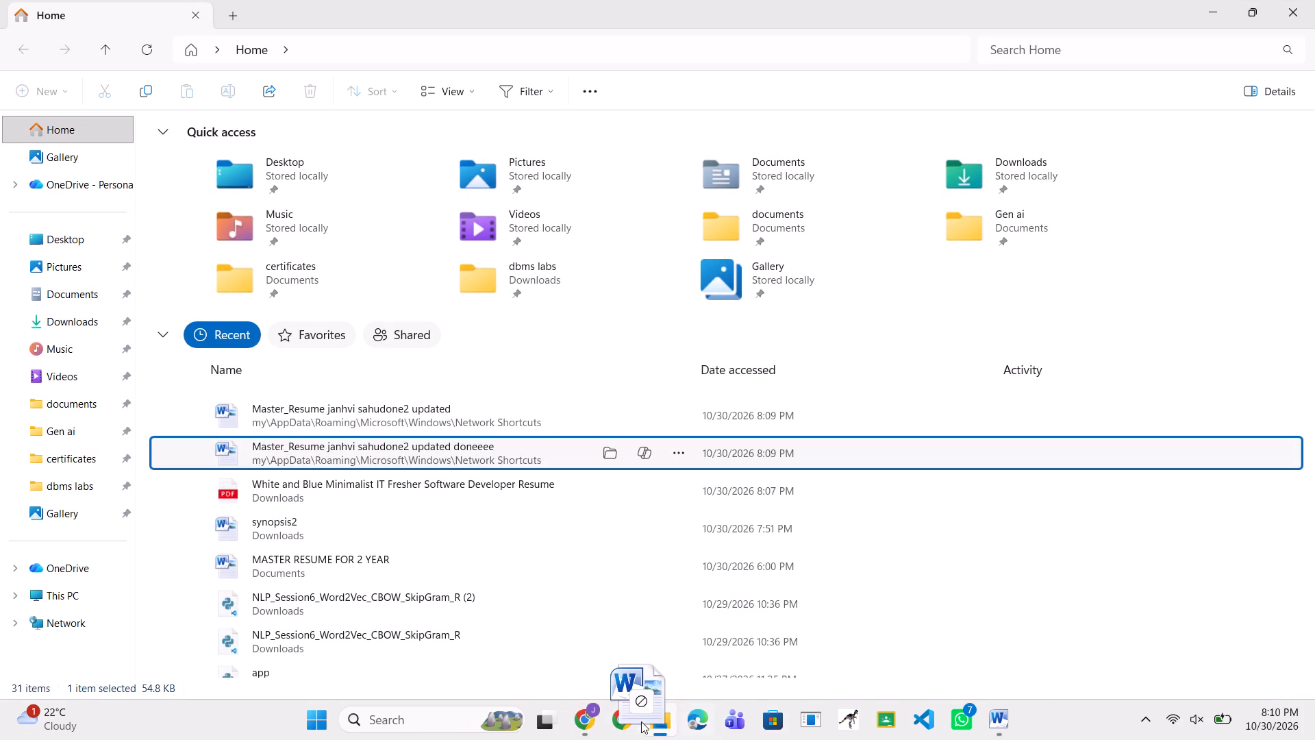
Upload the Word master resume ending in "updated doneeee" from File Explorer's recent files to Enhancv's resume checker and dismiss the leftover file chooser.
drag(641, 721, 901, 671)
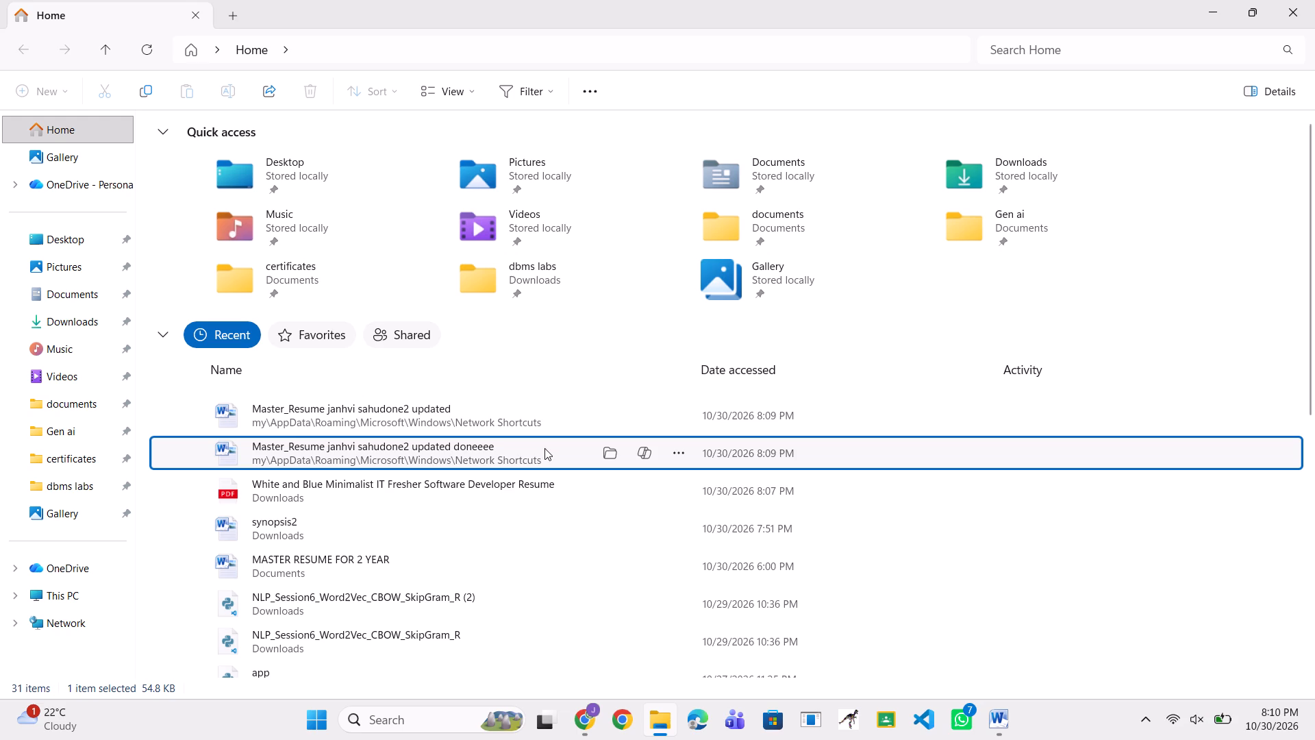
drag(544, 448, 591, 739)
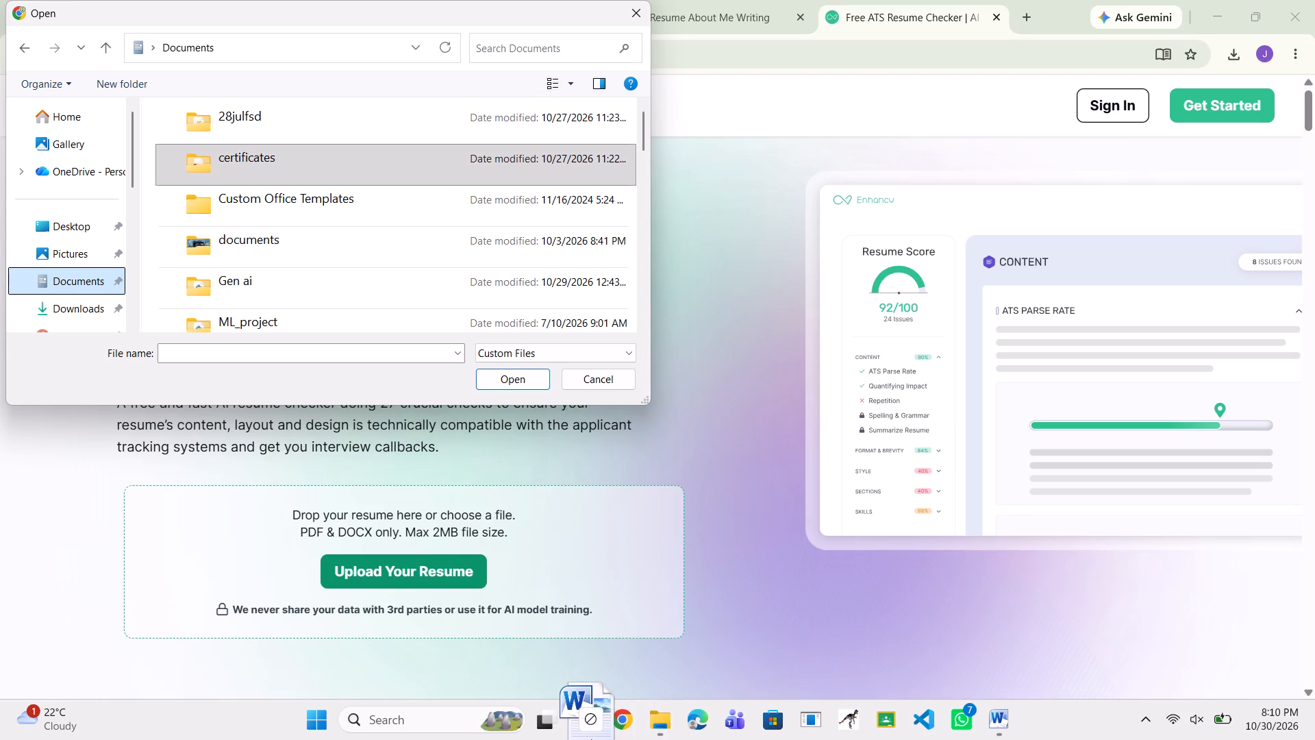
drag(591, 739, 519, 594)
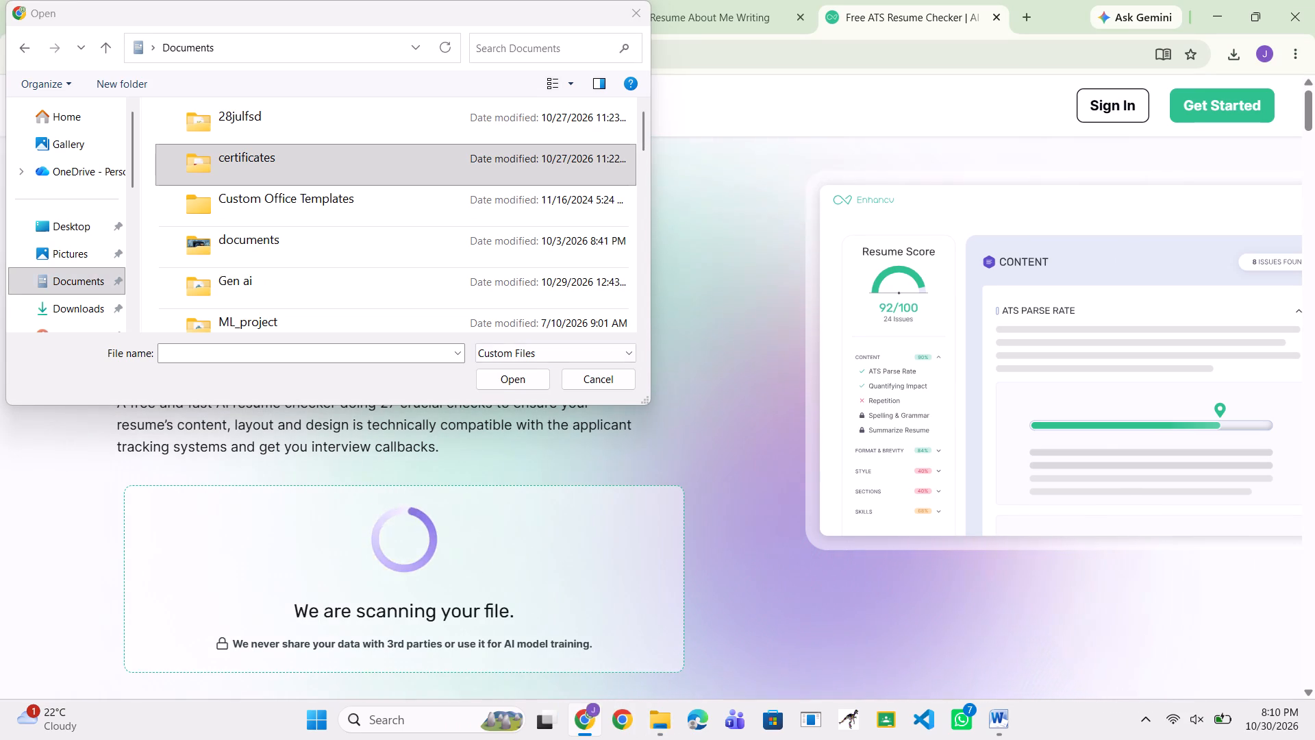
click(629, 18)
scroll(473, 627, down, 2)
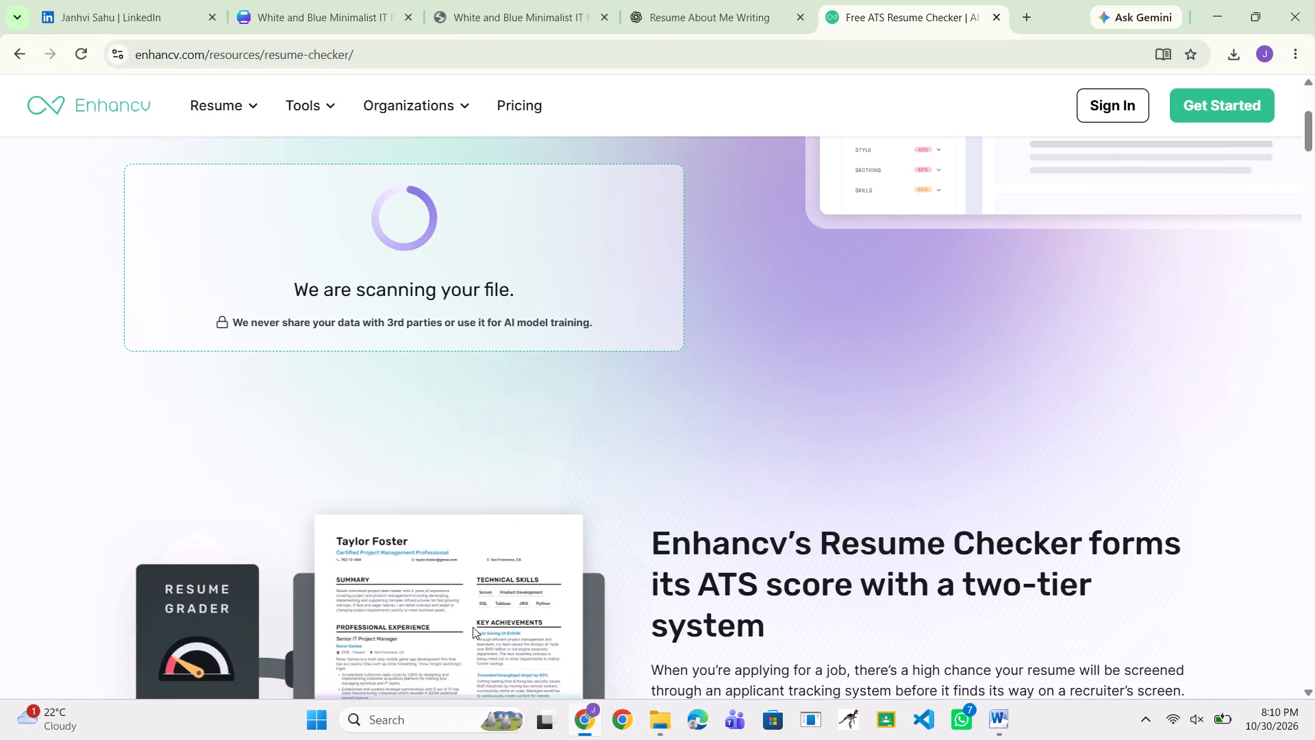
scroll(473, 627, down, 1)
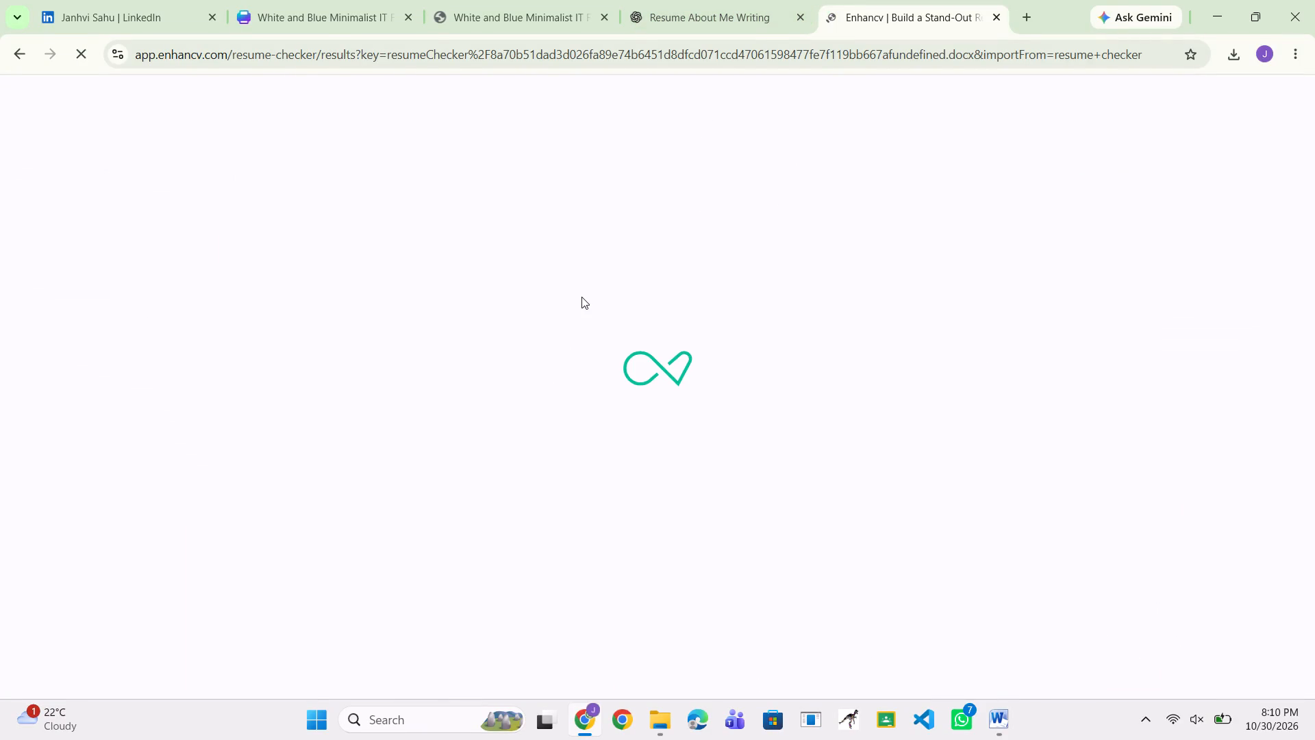
Return to Enhancv's resume checker and upload the same "updated doneeee" Word master resume from File Explorer again for scanning.
scroll(581, 297, right, 5)
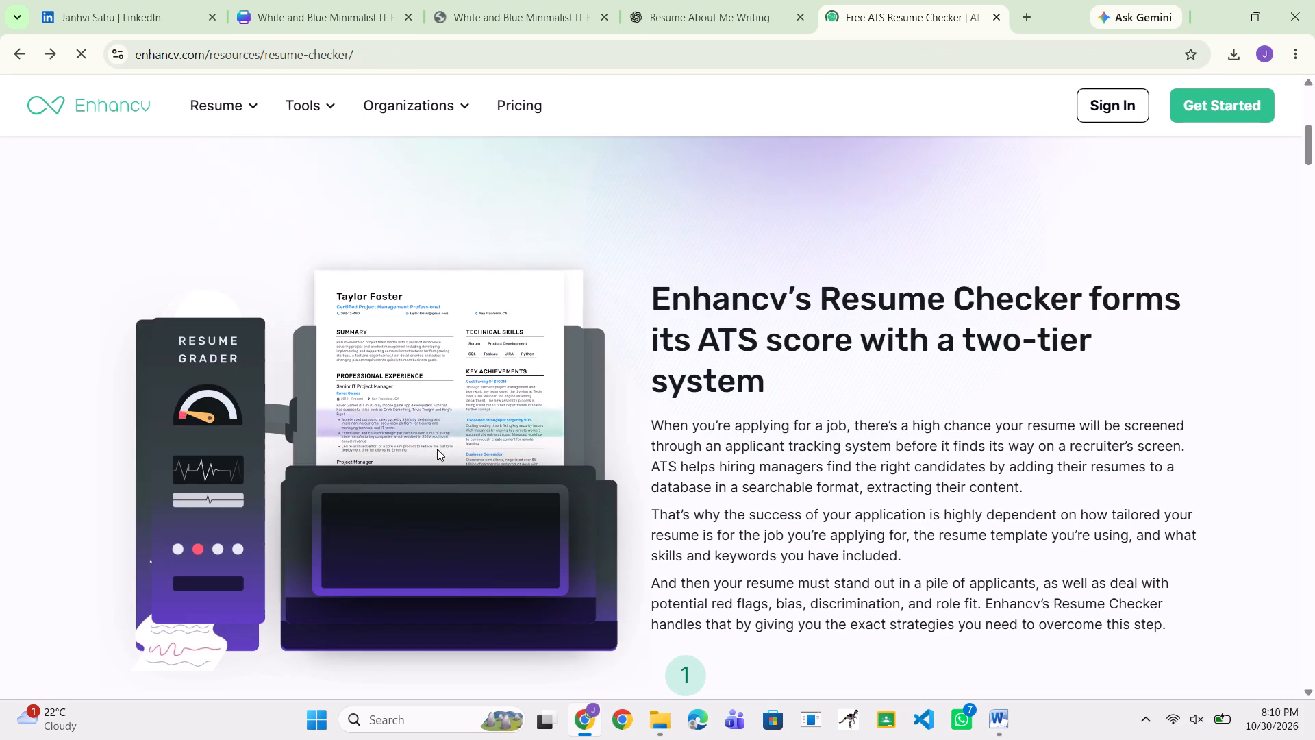
scroll(403, 516, down, 6)
scroll(403, 516, up, 1)
scroll(403, 516, down, 2)
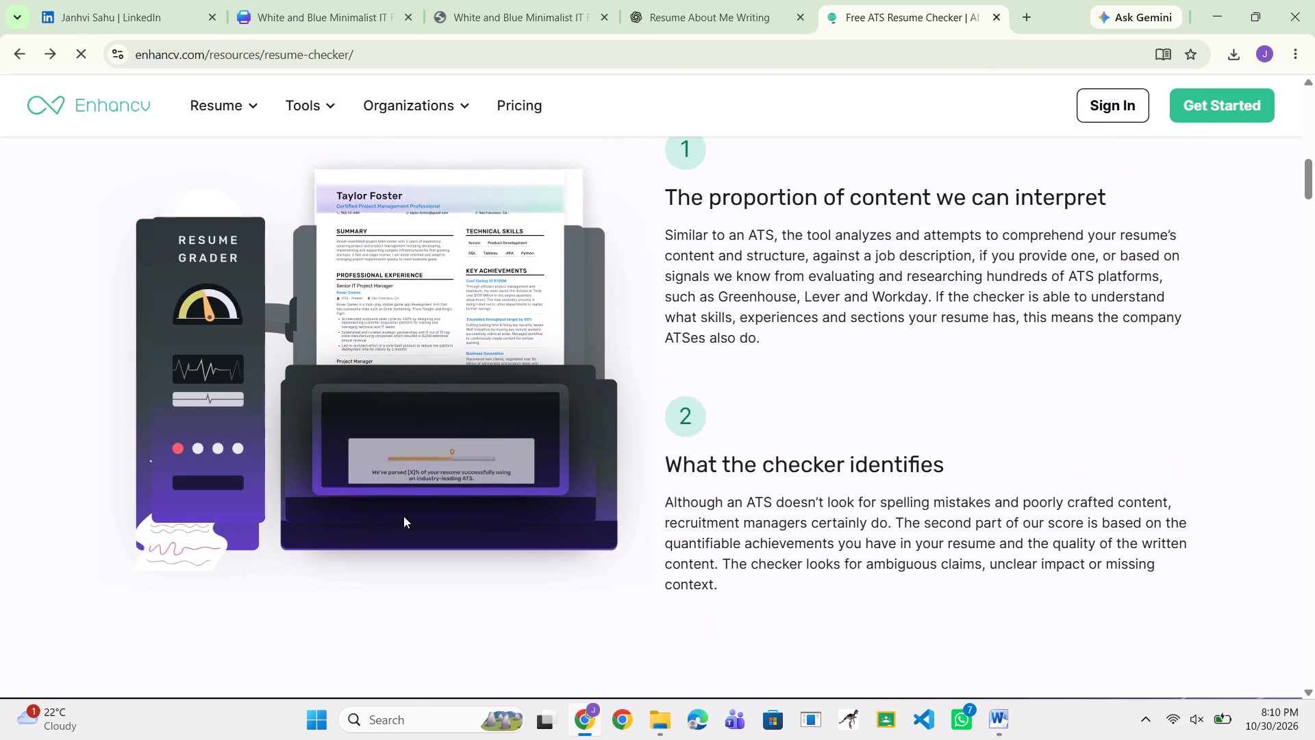
scroll(403, 516, up, 6)
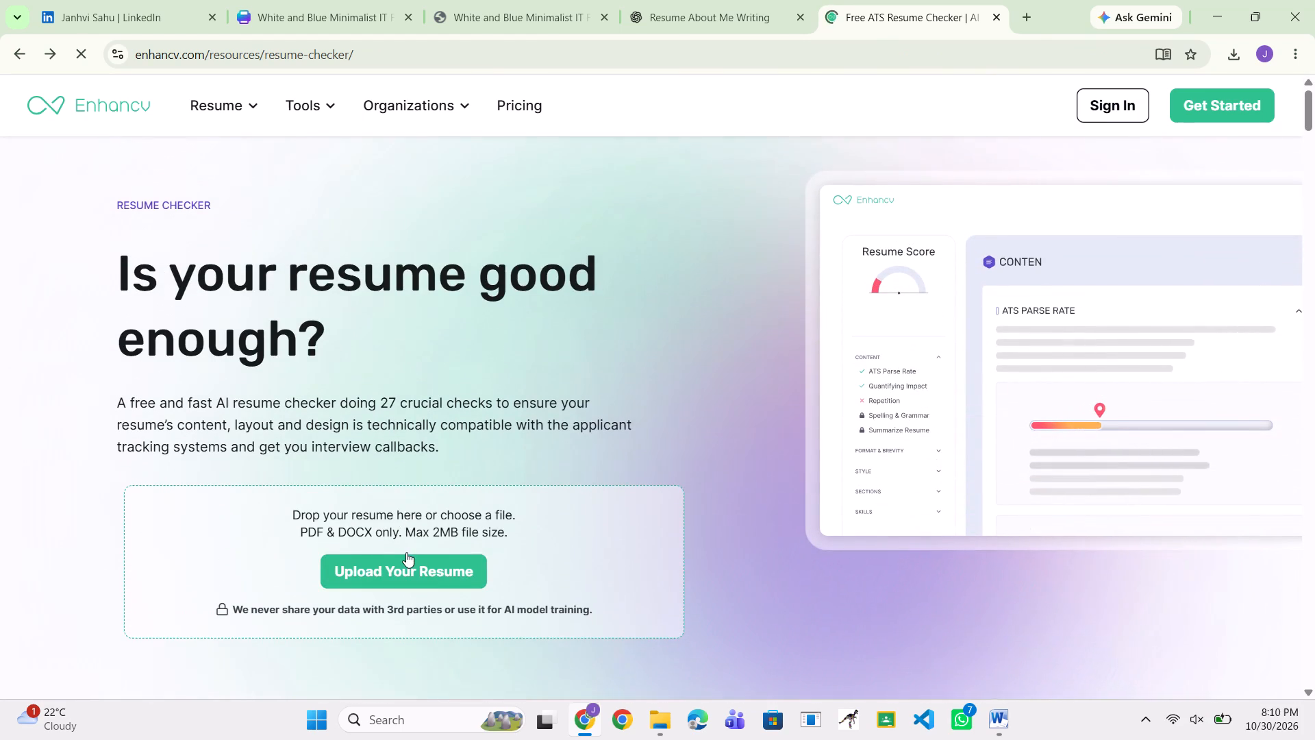
click(650, 739)
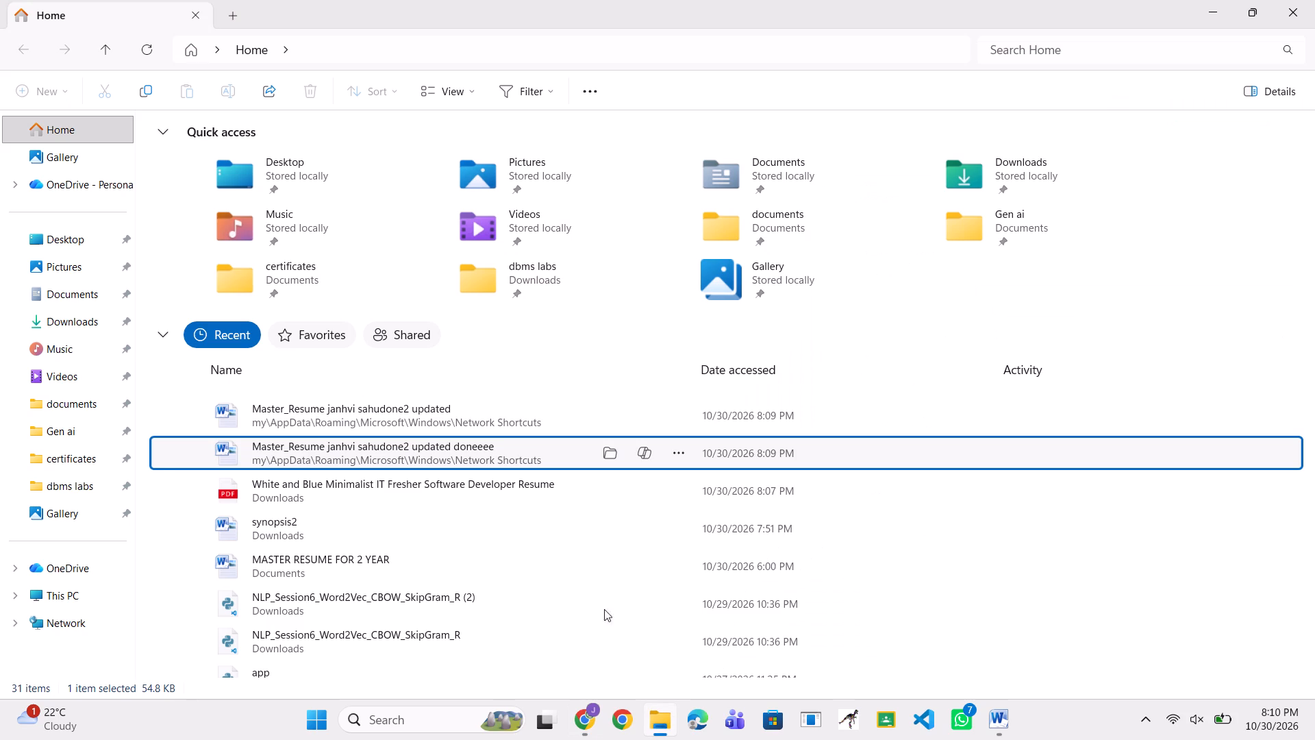
drag(539, 456, 690, 739)
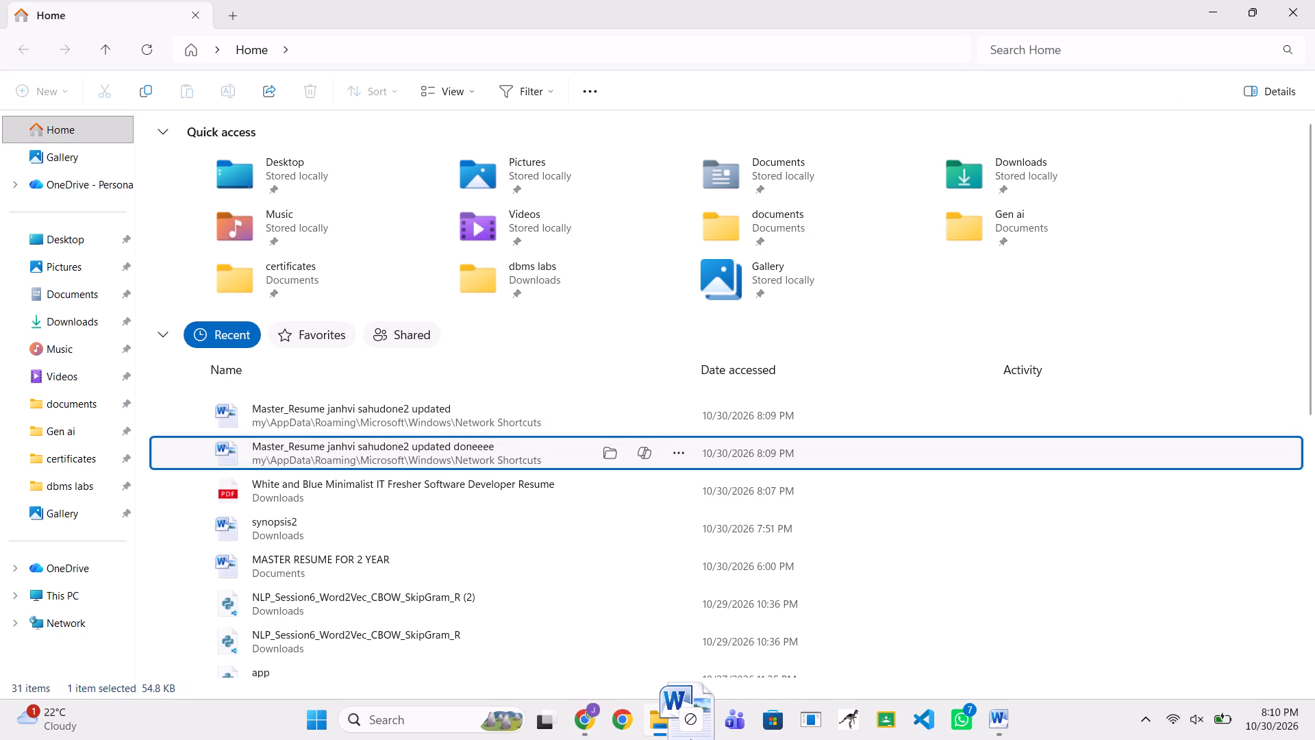
drag(690, 739, 669, 738)
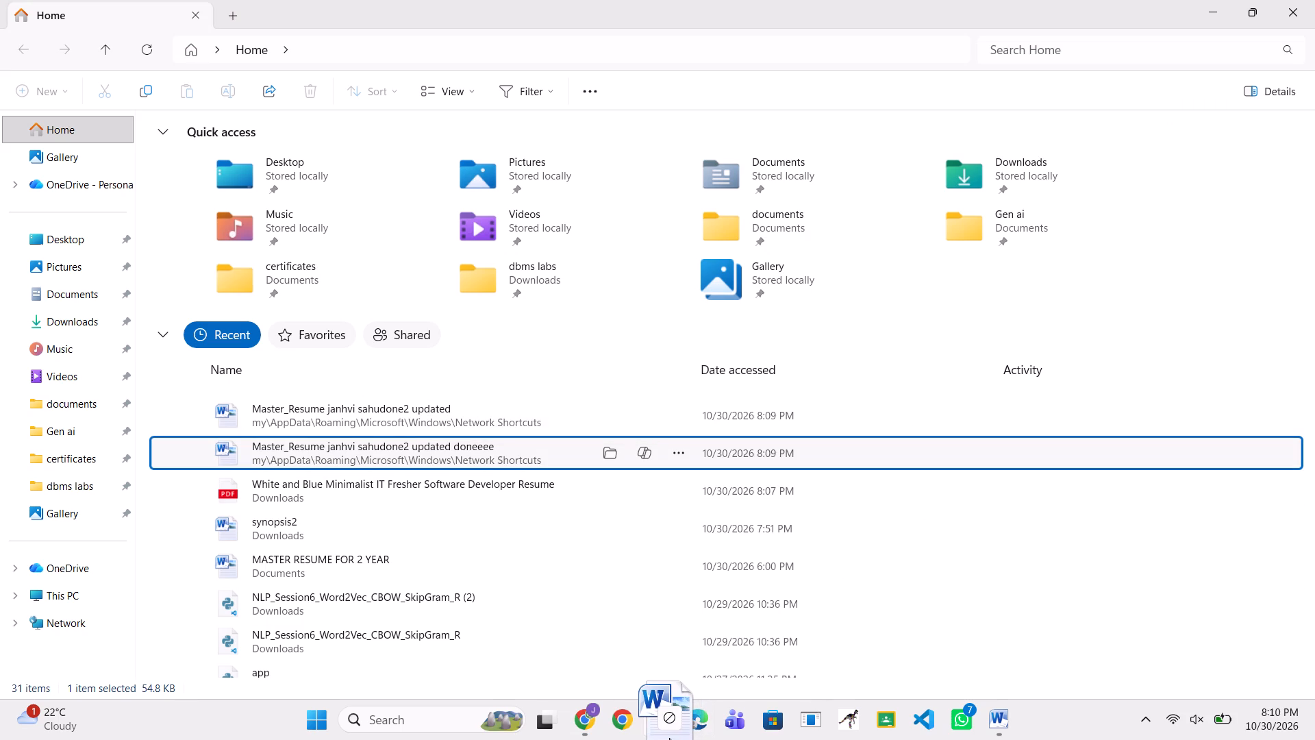
drag(669, 738, 652, 736)
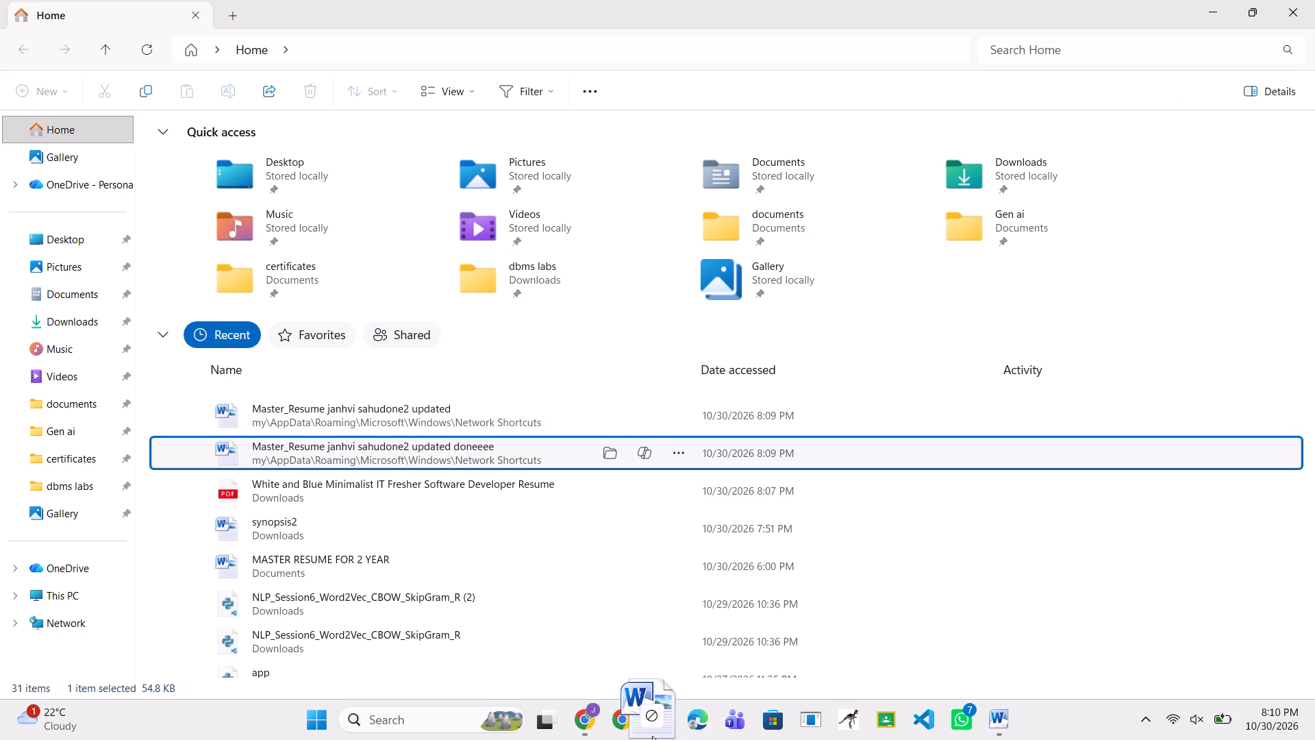
drag(652, 736, 581, 739)
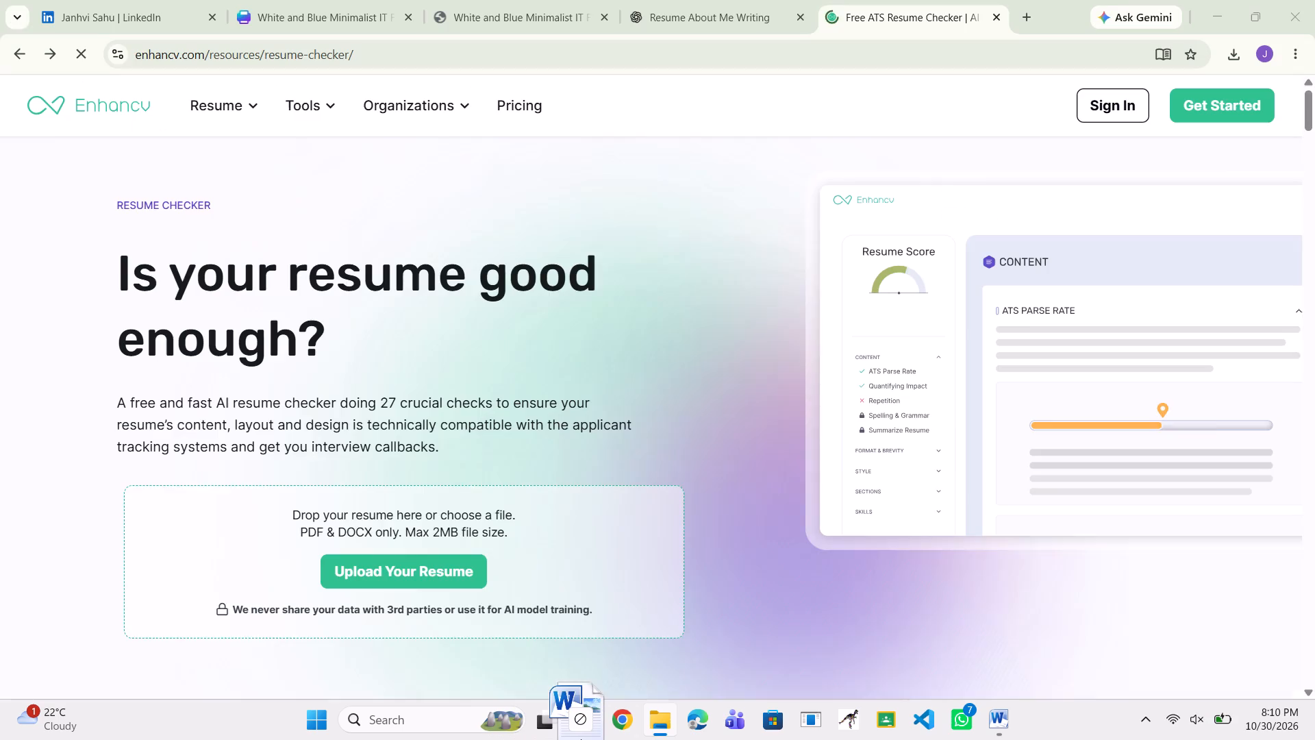
drag(581, 739, 486, 575)
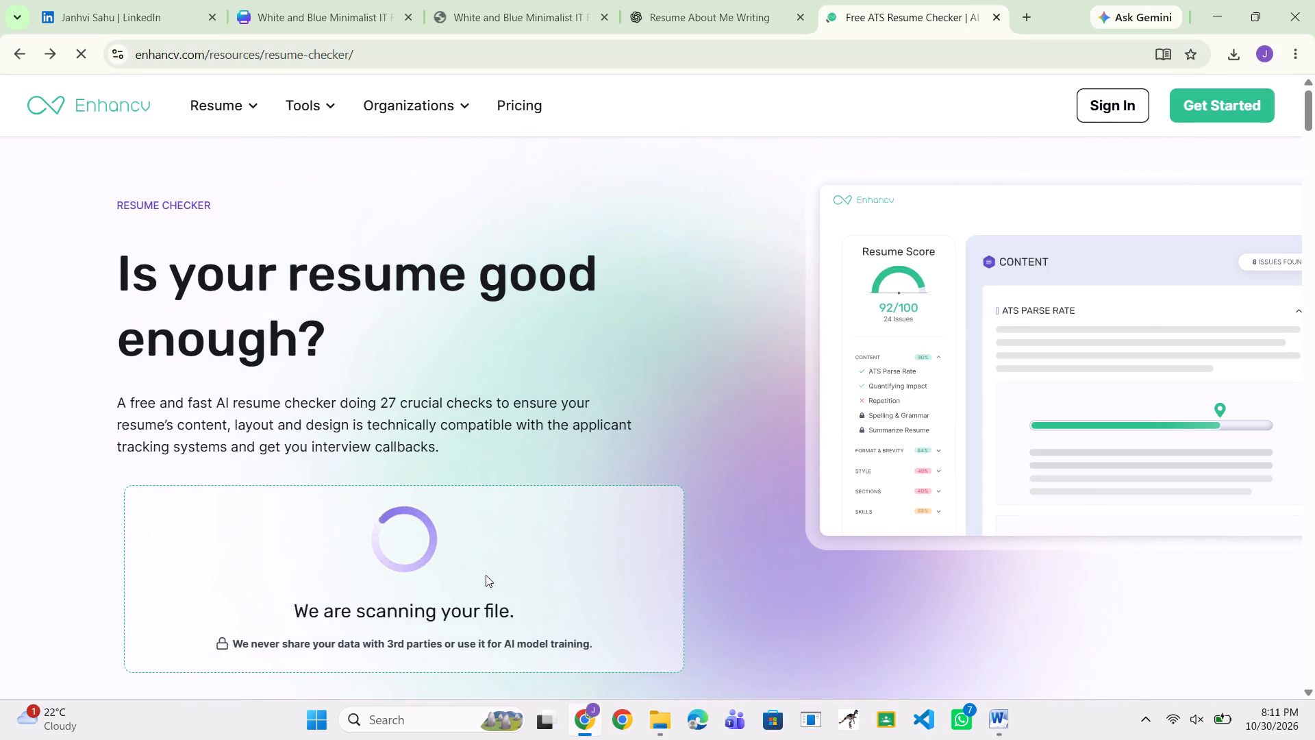
scroll(486, 575, down, 1)
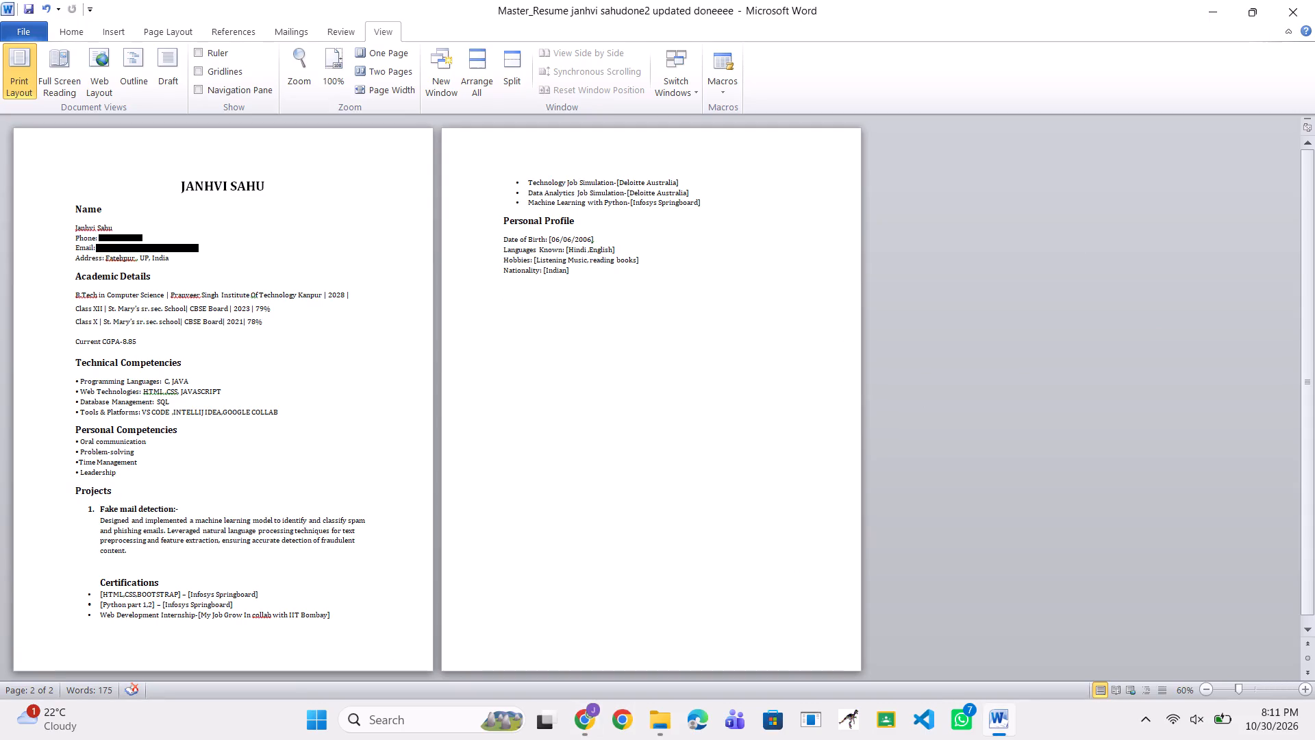
ctrl+scroll(169, 554, up, 2)
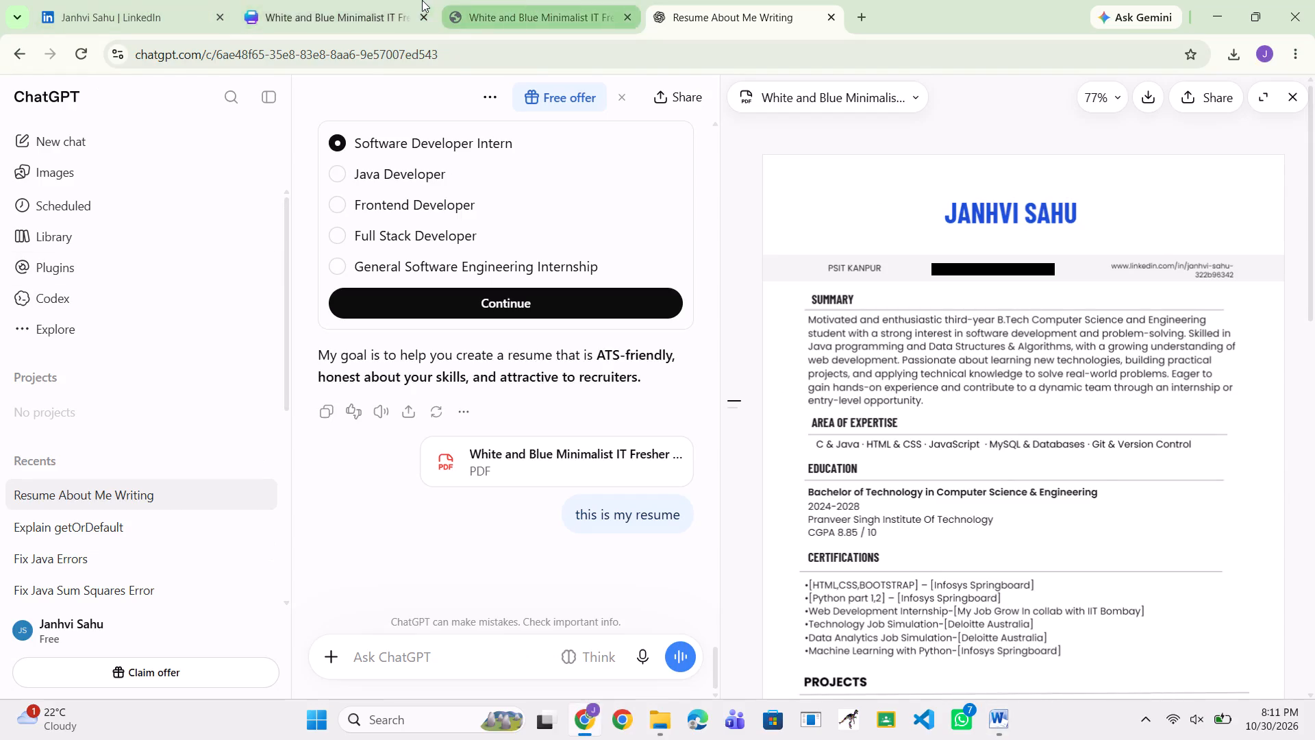
Switch to the Canva resume and copy the "2. Aatma Nirbhara" heading from its Projects section.
click(422, 0)
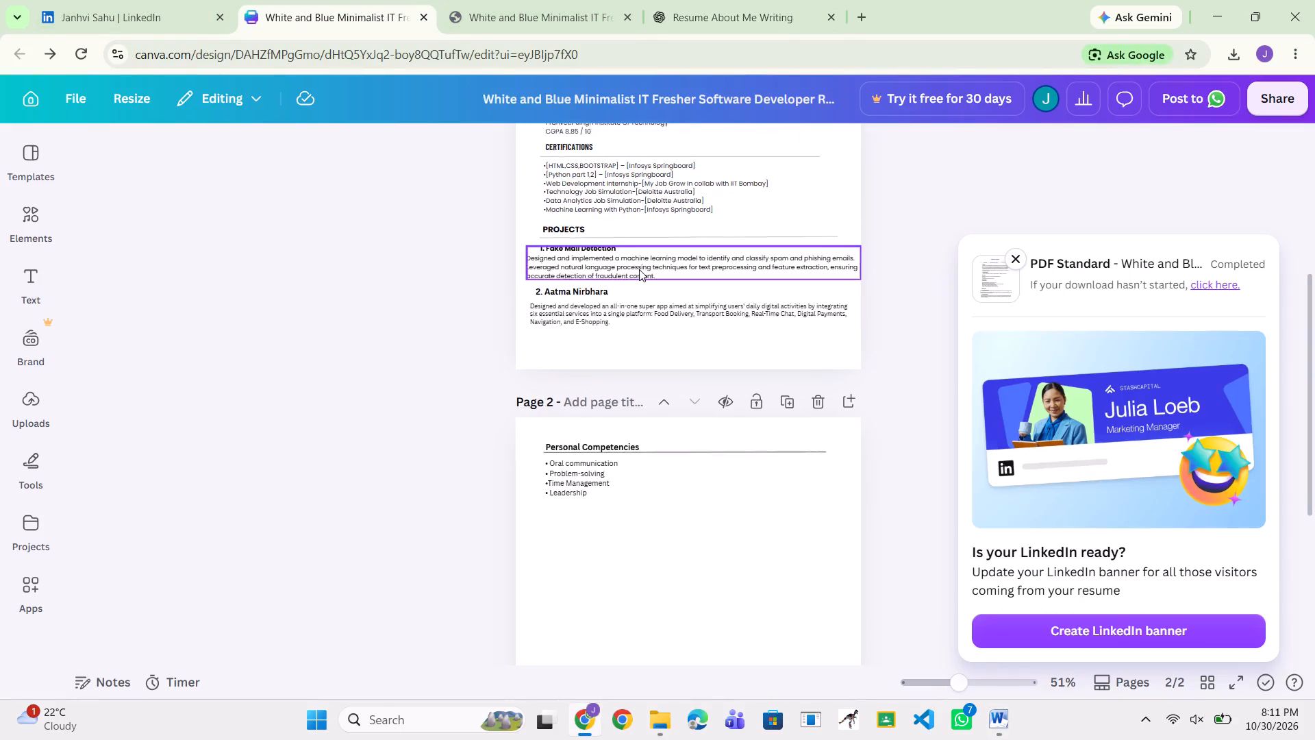
drag(526, 285, 559, 314)
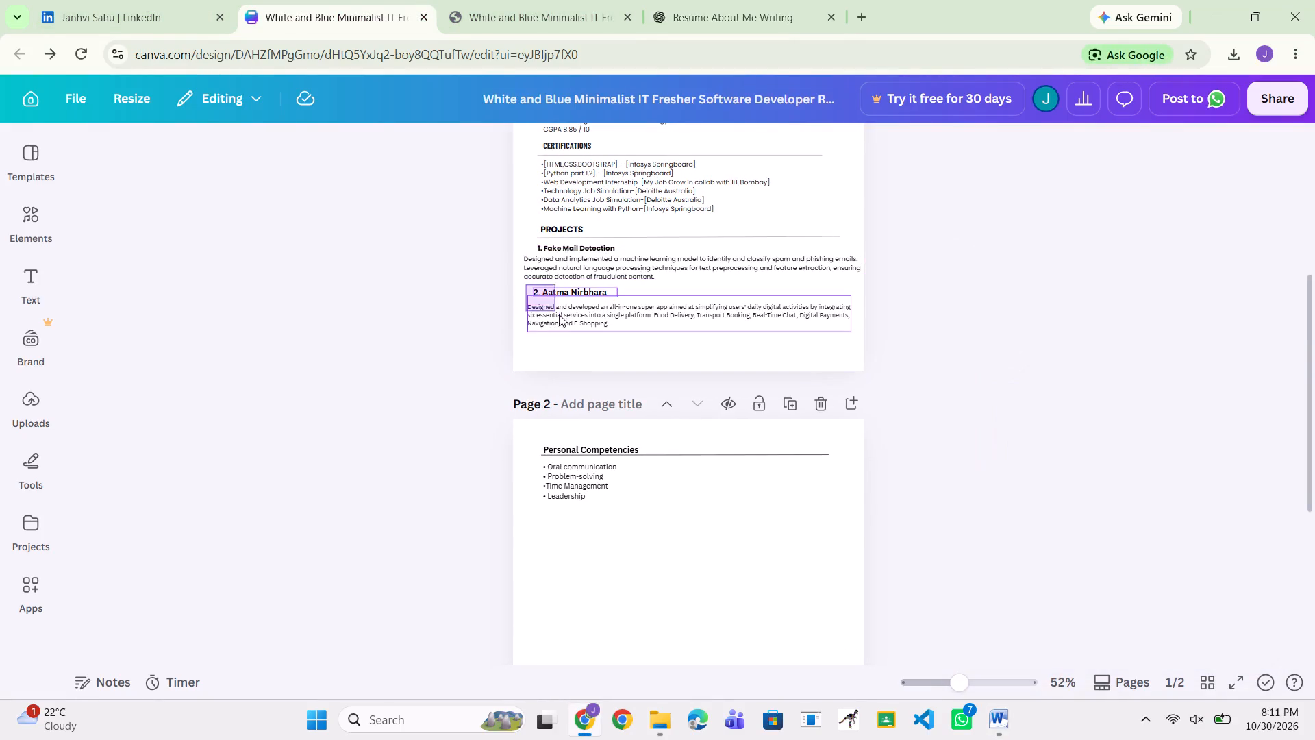
drag(559, 314, 615, 332)
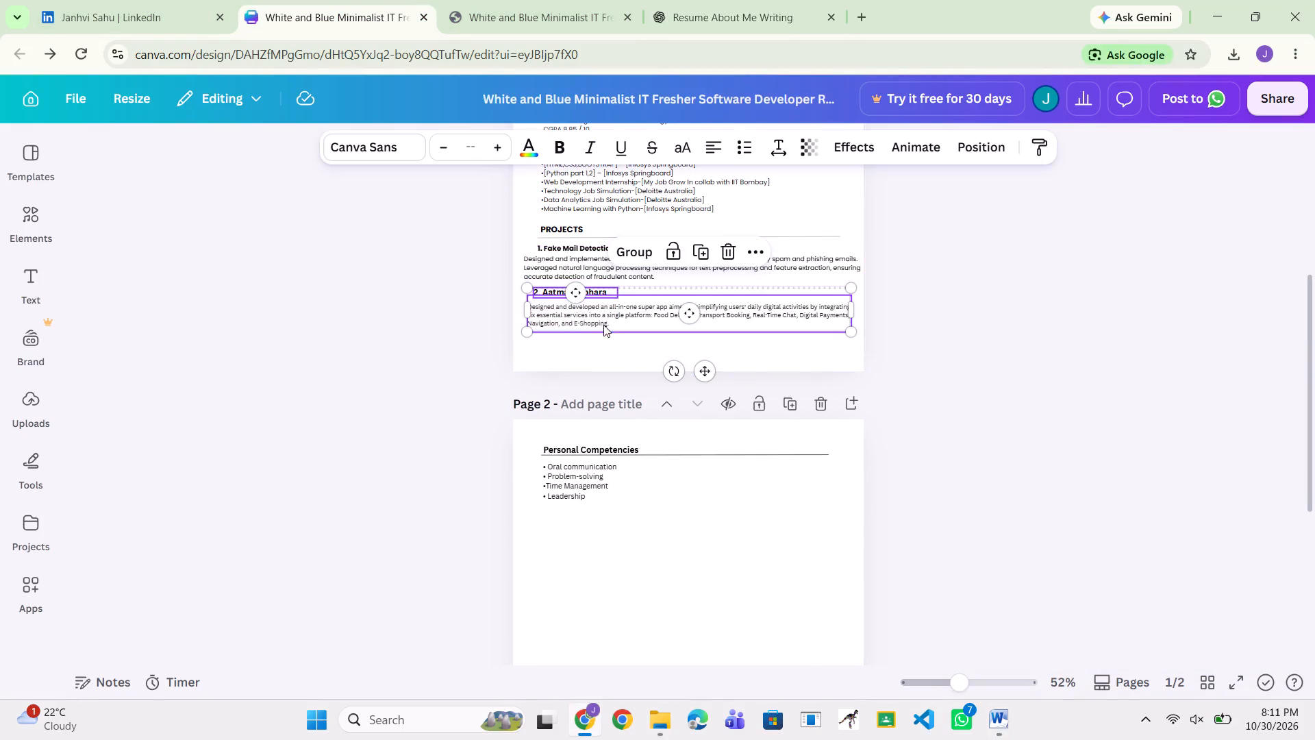
click(523, 308)
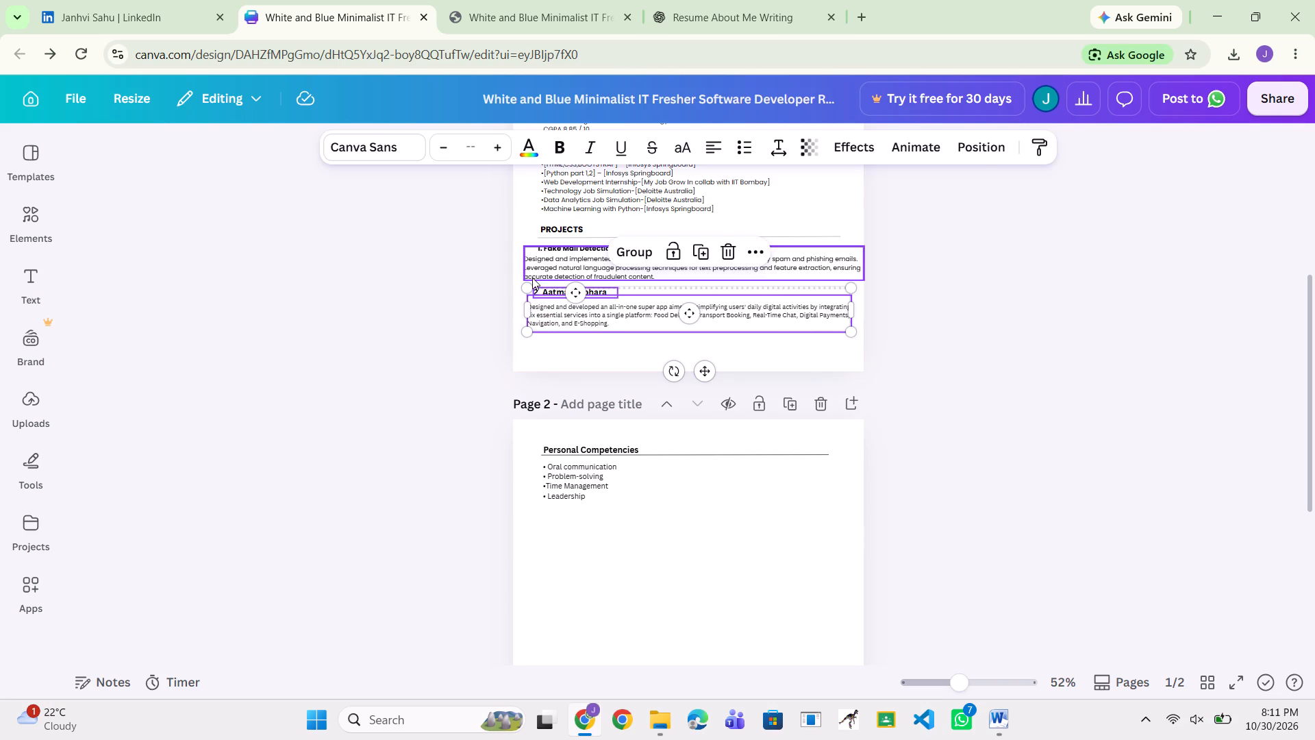
click(512, 307)
triple_click(547, 285)
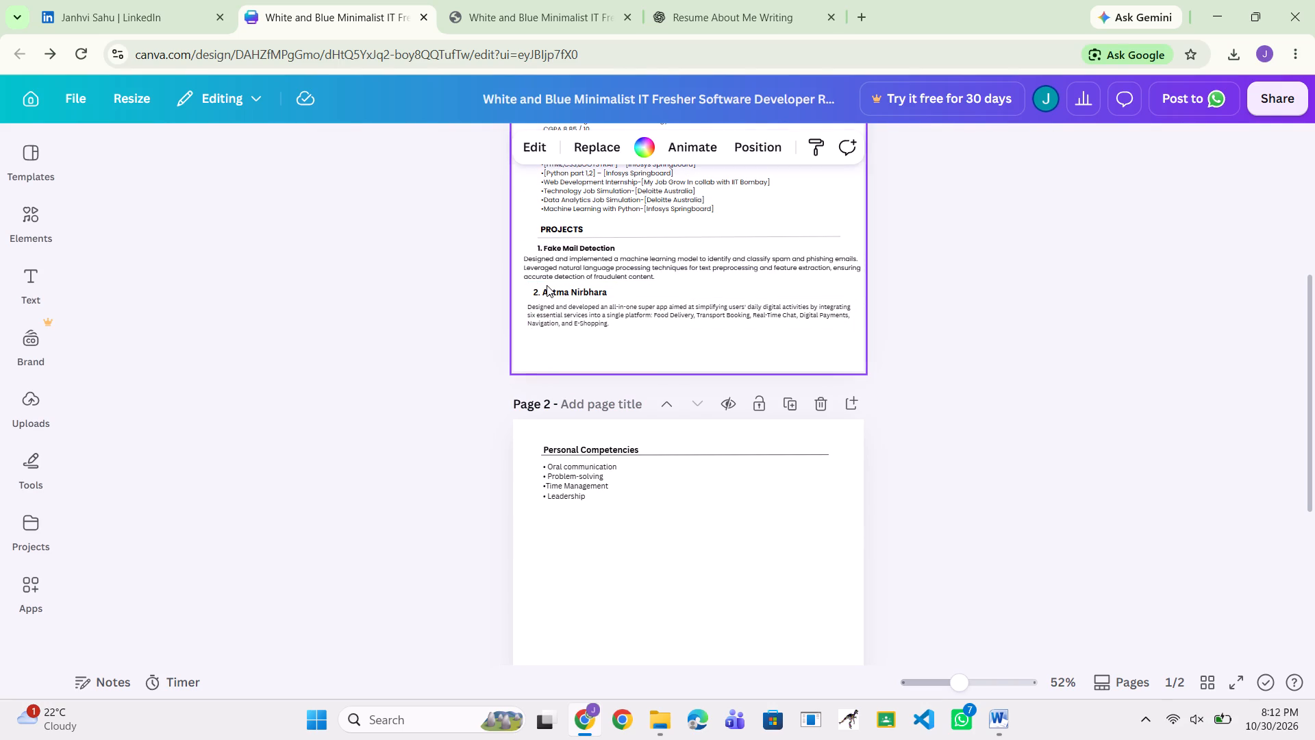
drag(534, 294, 533, 287)
double_click(533, 287)
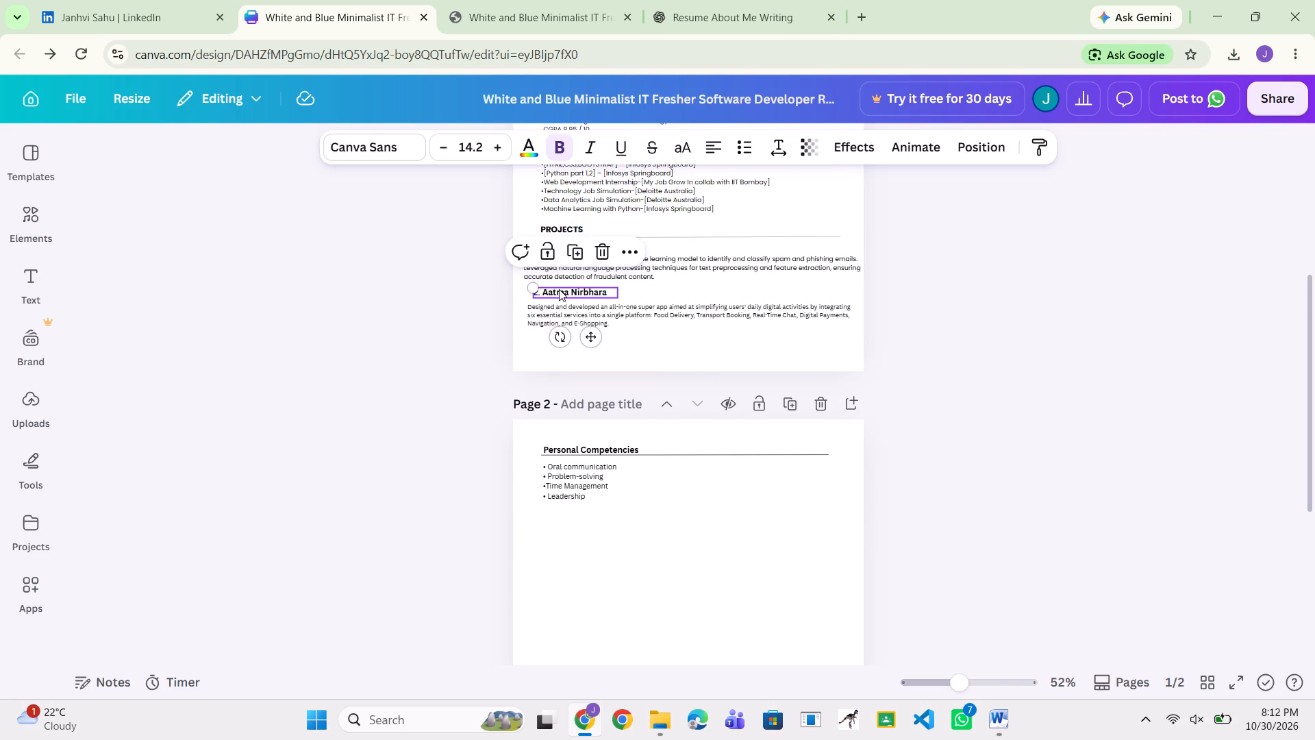
click(559, 289)
double_click(559, 289)
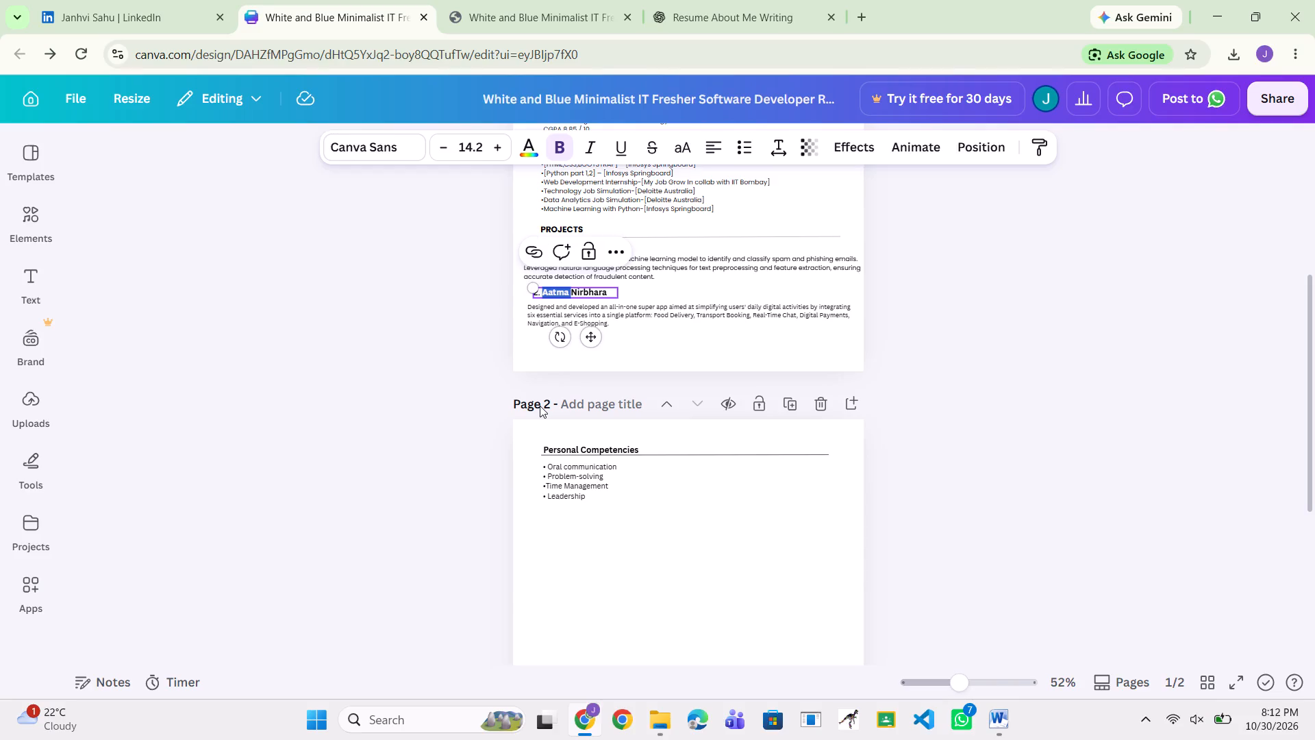
click(540, 406)
scroll(540, 406, up, 3)
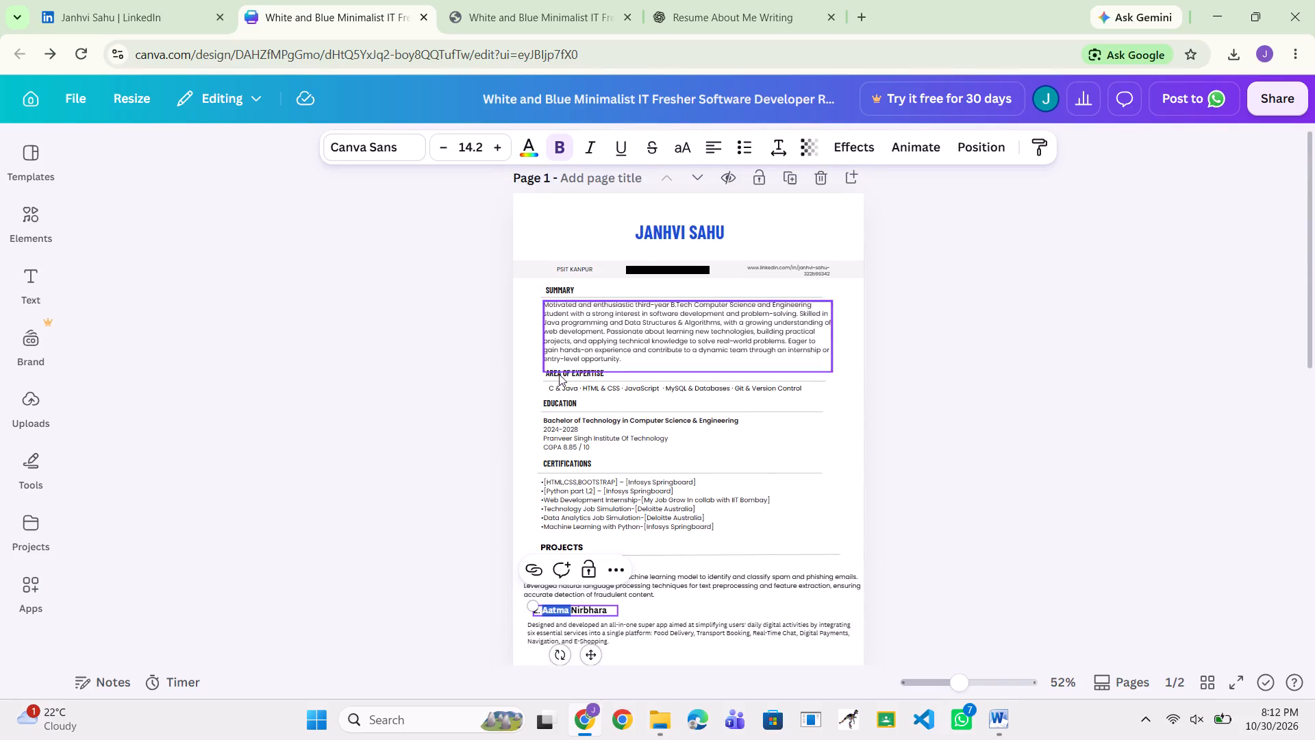
scroll(589, 455, down, 2)
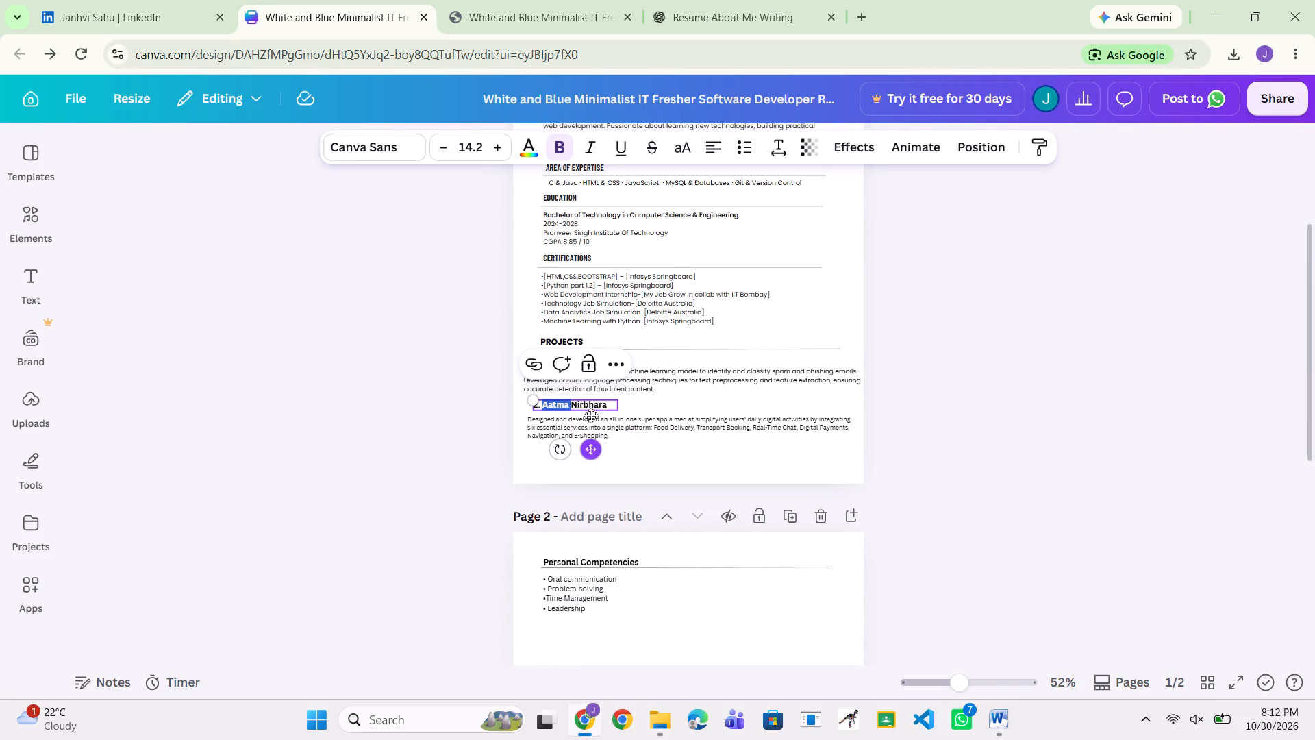
click(593, 409)
click(571, 408)
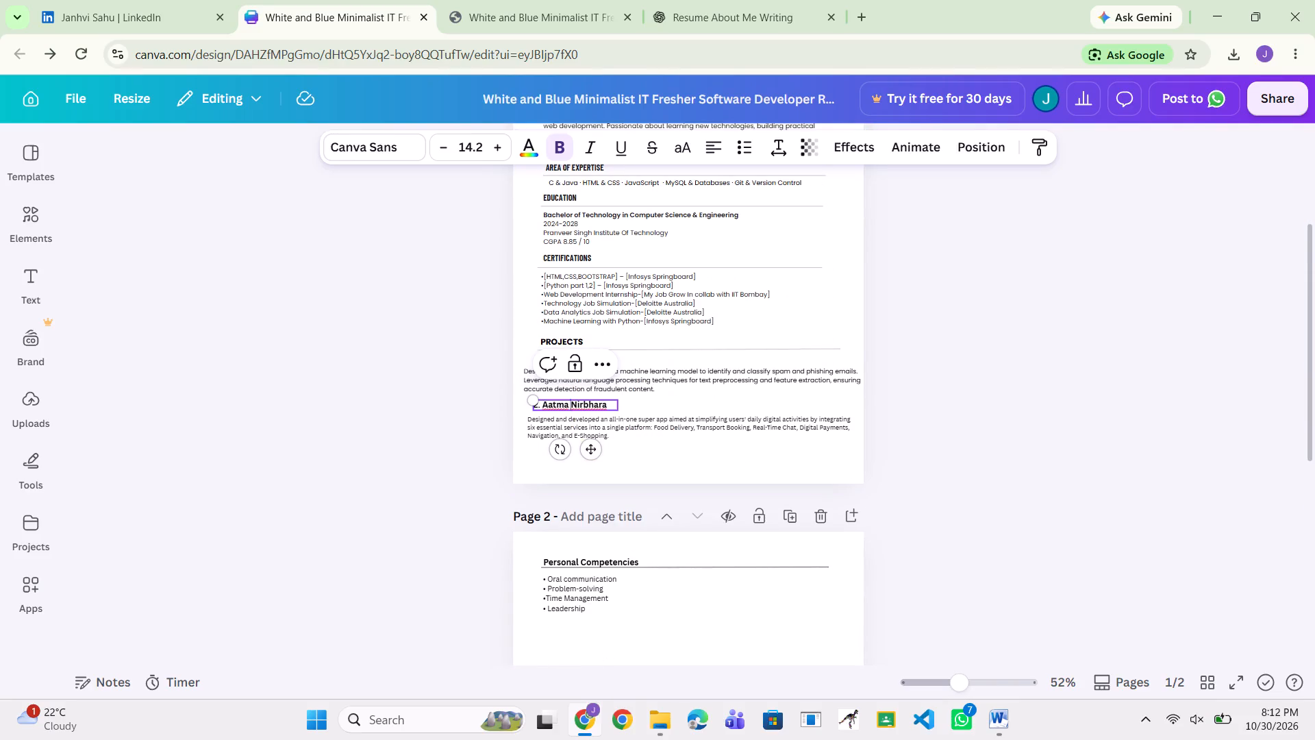
triple_click(541, 406)
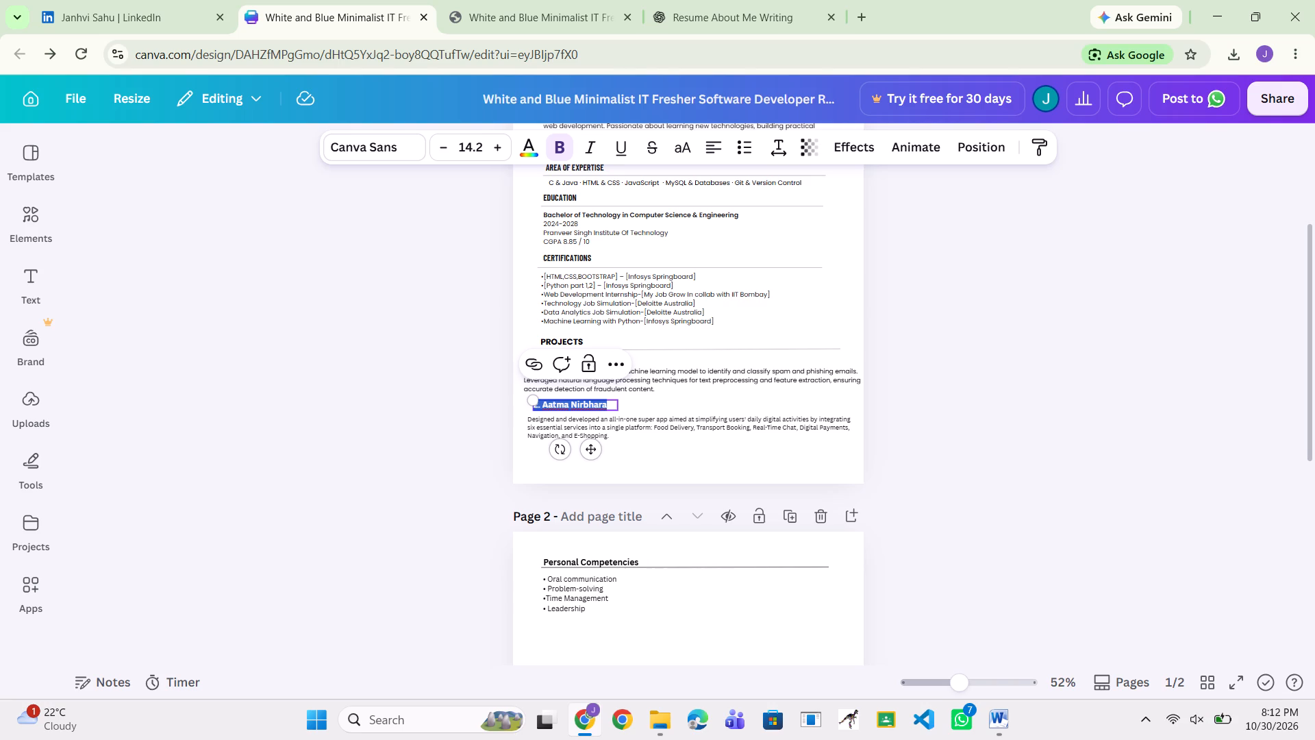
key(ctrl+c)
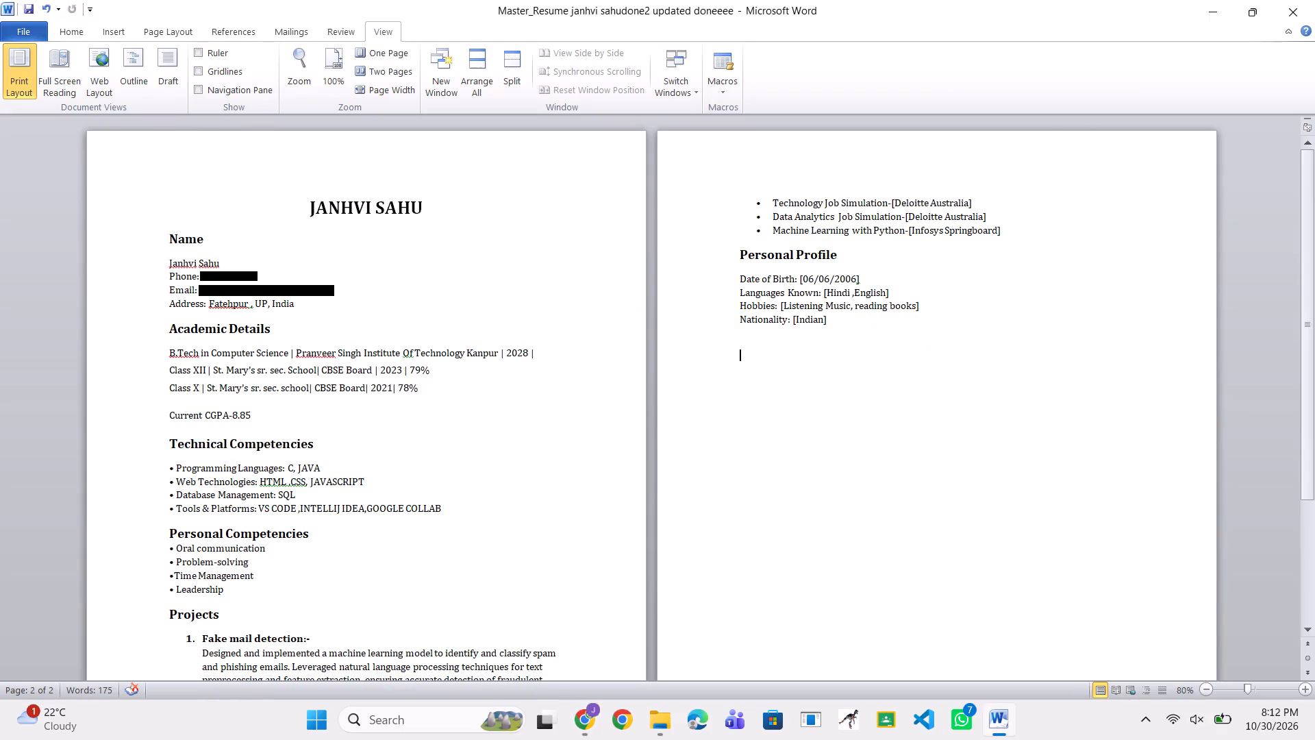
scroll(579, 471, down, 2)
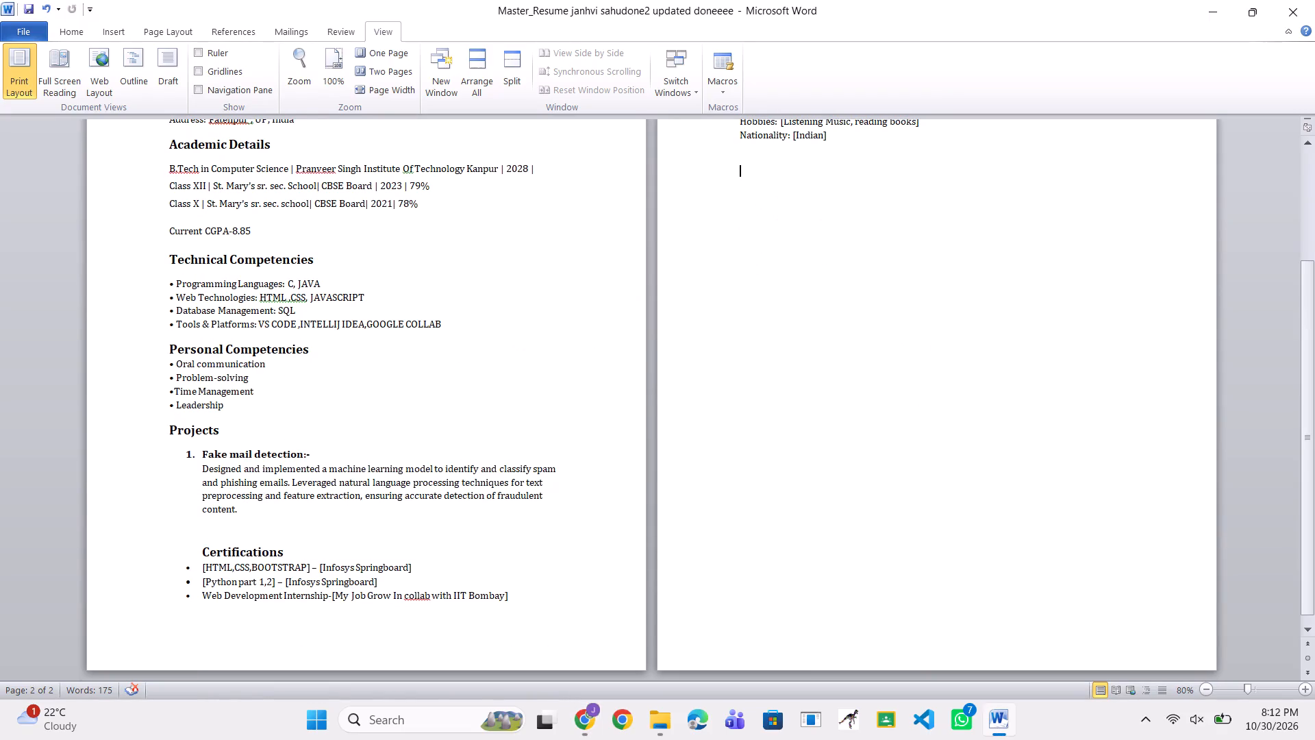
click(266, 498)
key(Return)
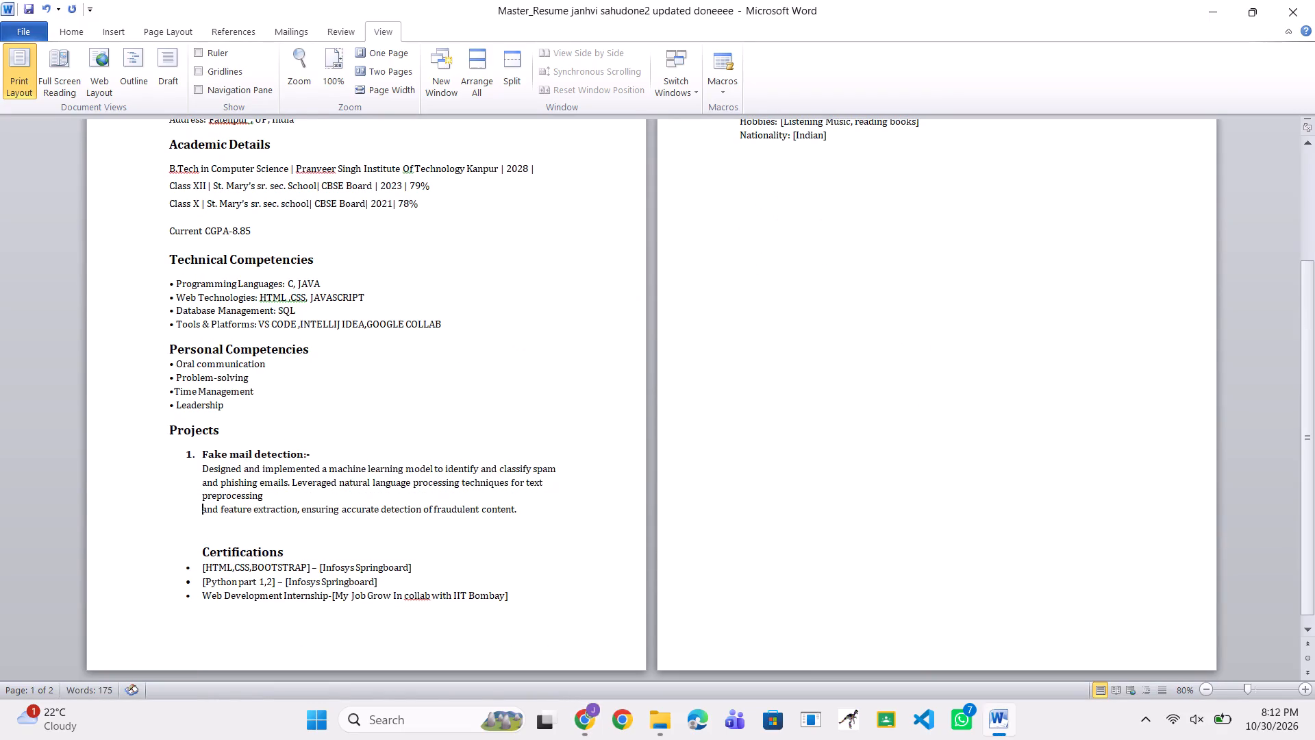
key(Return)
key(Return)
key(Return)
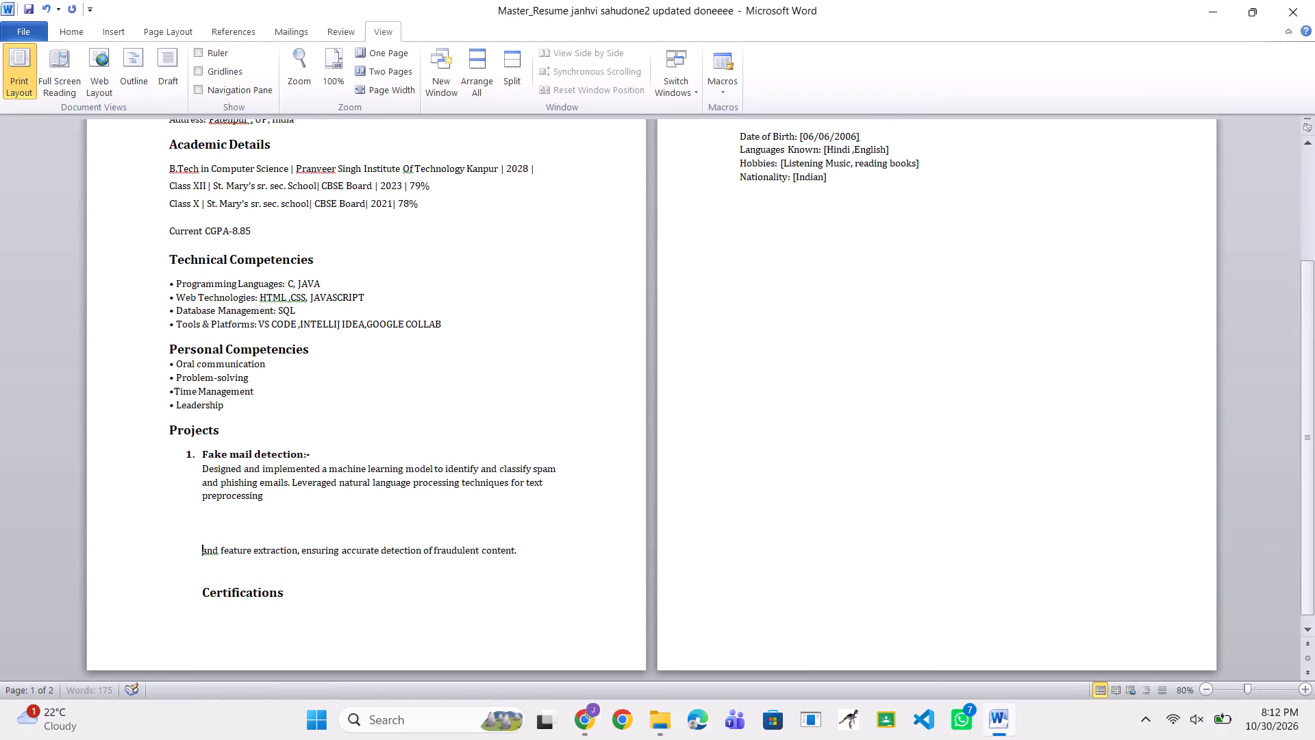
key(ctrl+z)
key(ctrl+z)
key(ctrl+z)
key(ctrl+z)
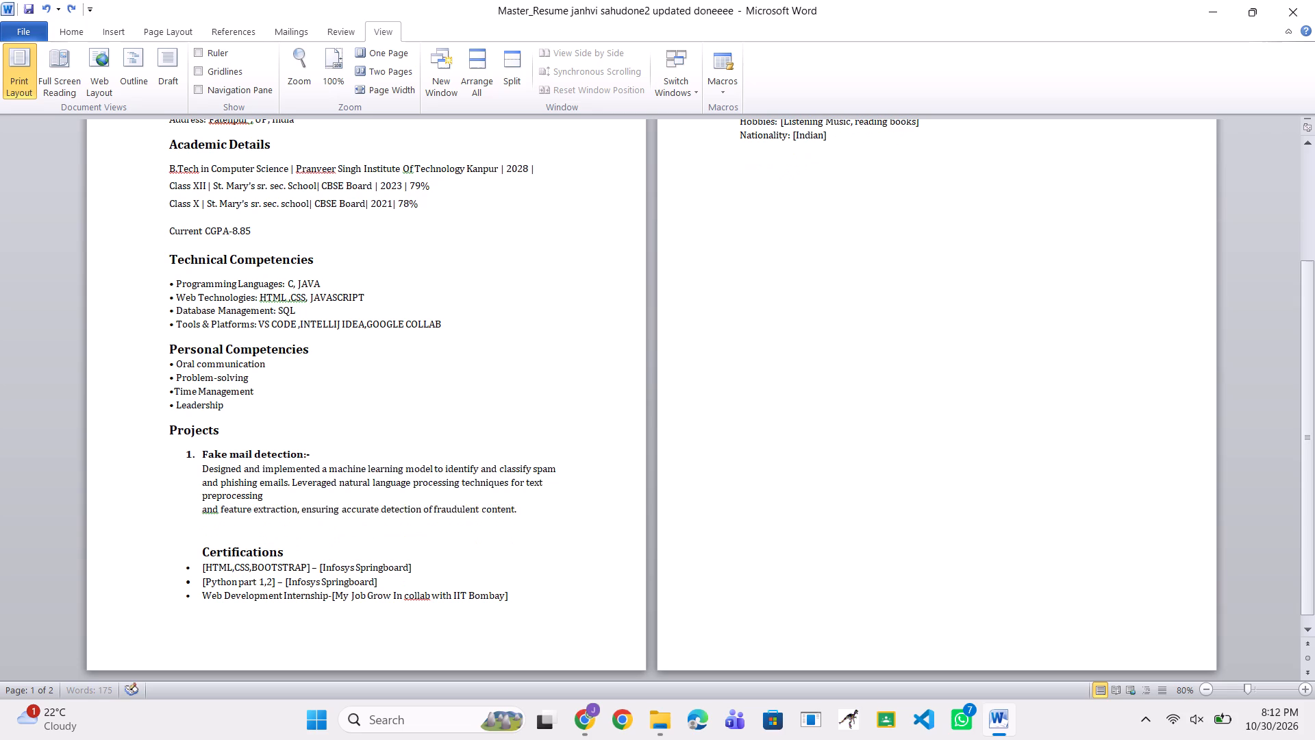
In the Word master resume, paste the "2. Aatma Nirbhara" heading two lines below the Fake mail detection description.
click(237, 506)
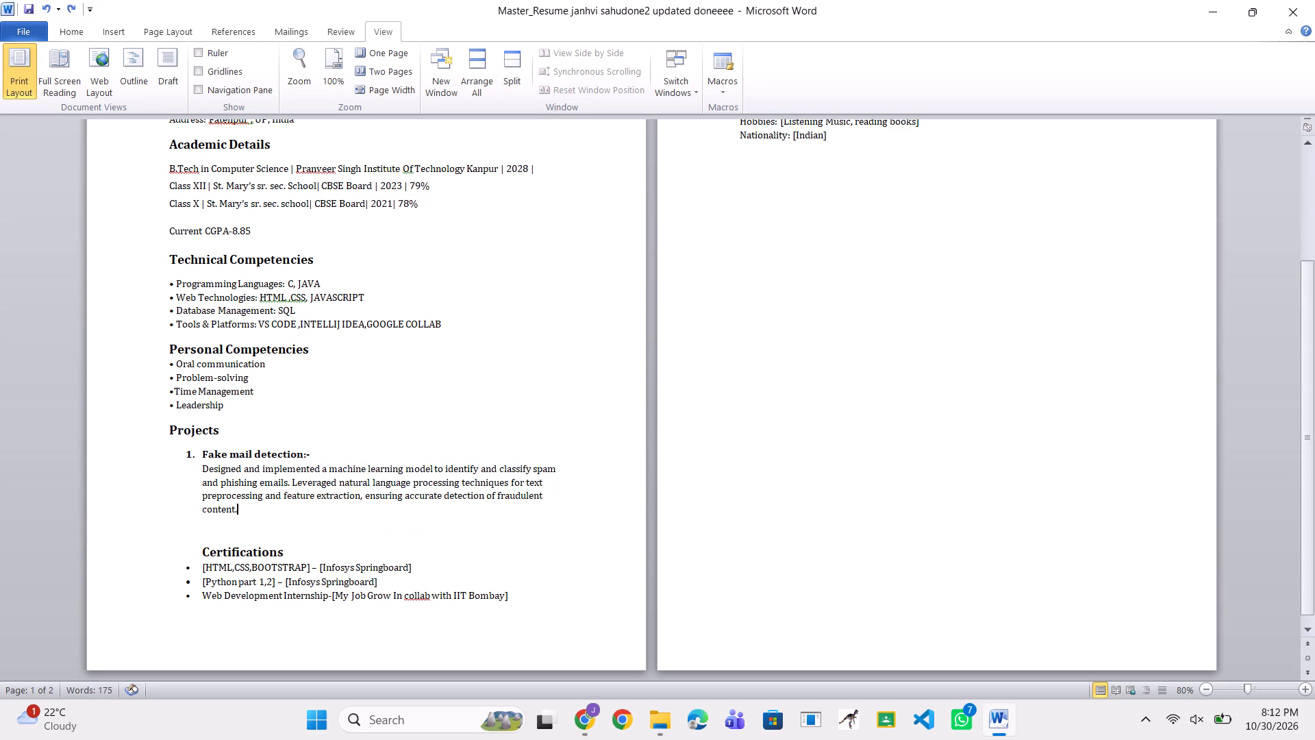
key(Return)
key(Return)
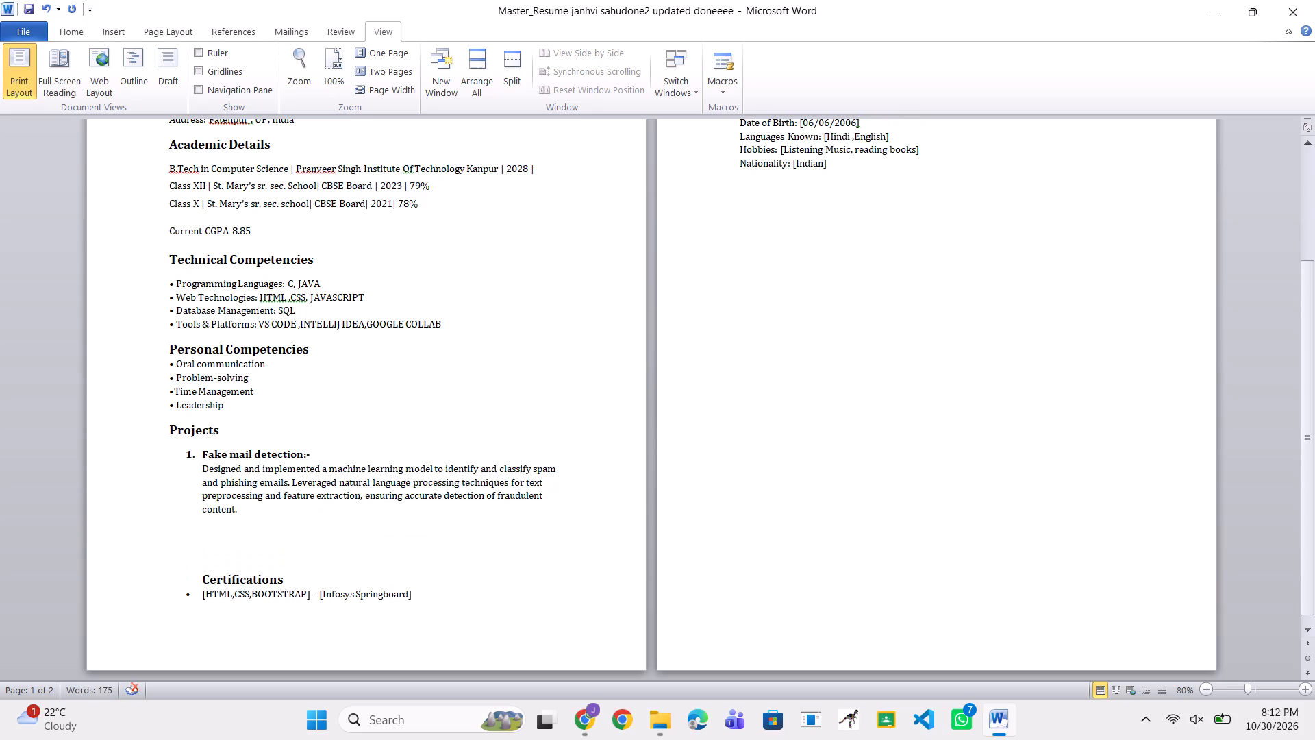
key(ctrl+v)
Check the Fake mail detection heading's font size and set "Aatma" in the pasted heading to size 12.
drag(219, 532, 253, 403)
click(253, 445)
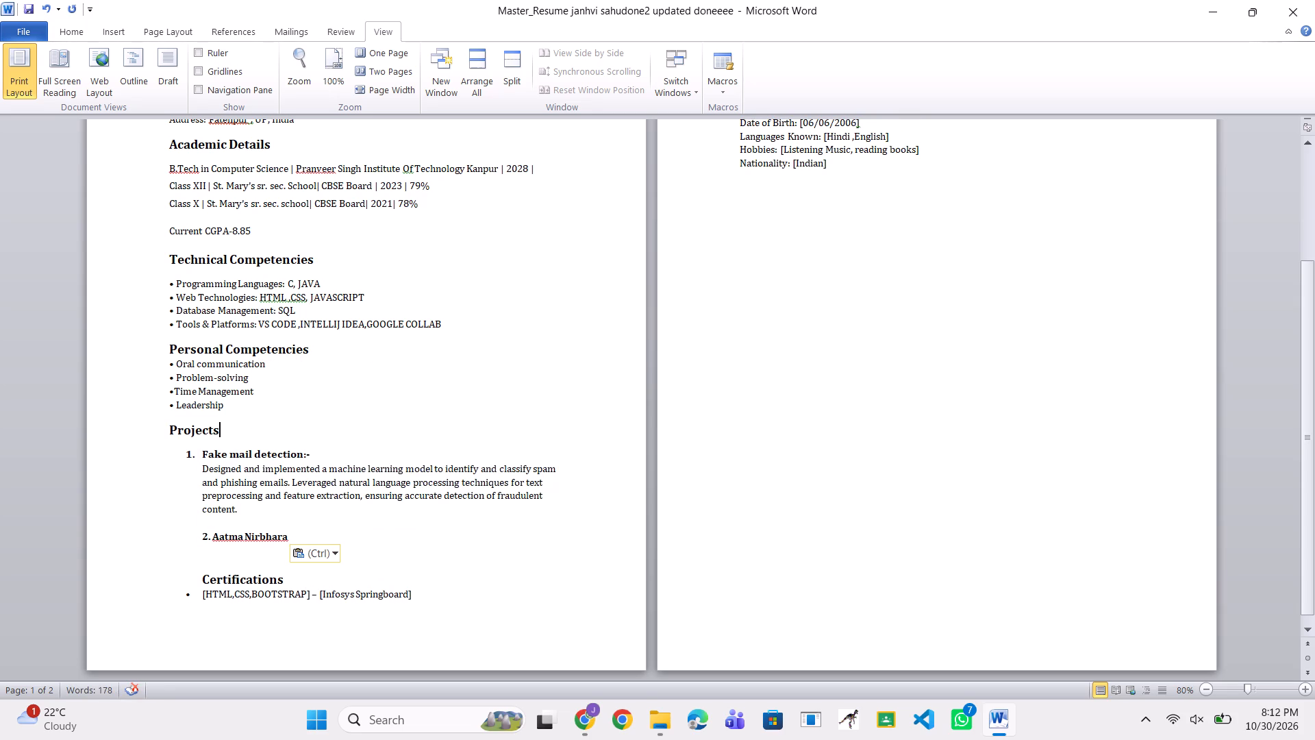
double_click(253, 445)
click(254, 450)
click(254, 450)
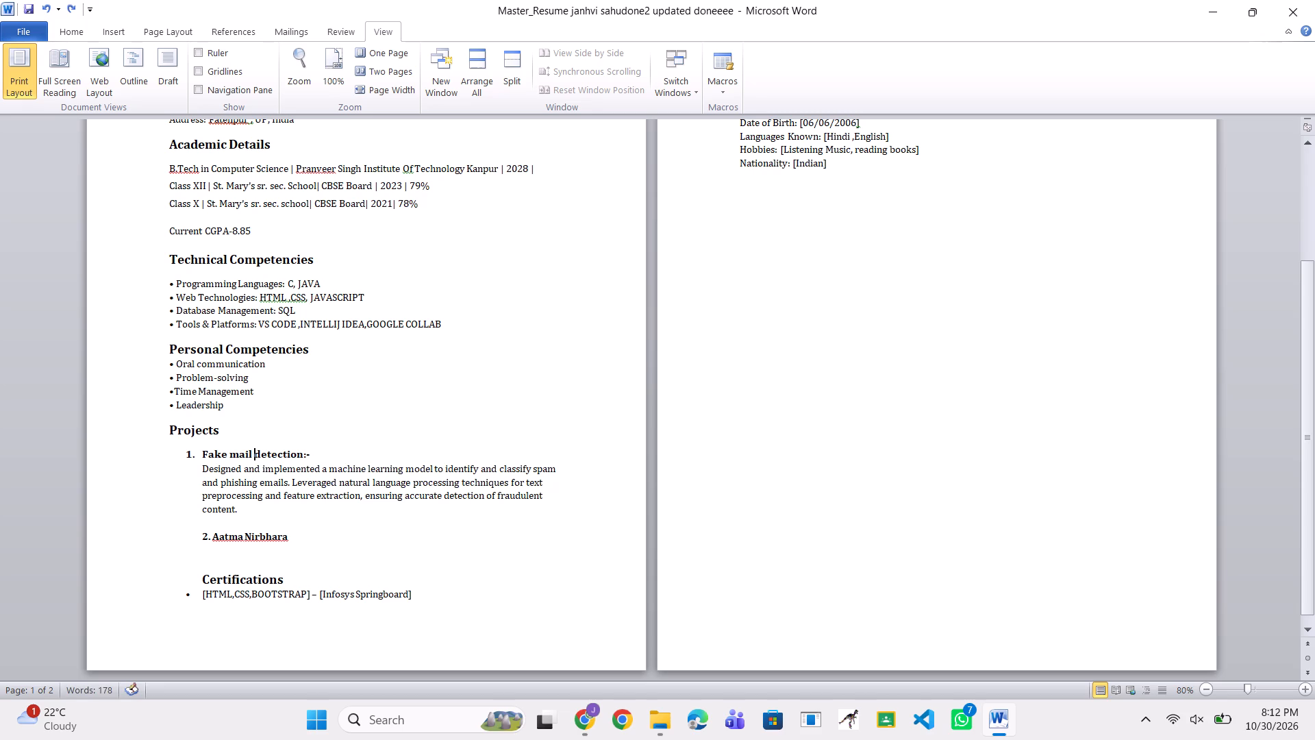
click(72, 32)
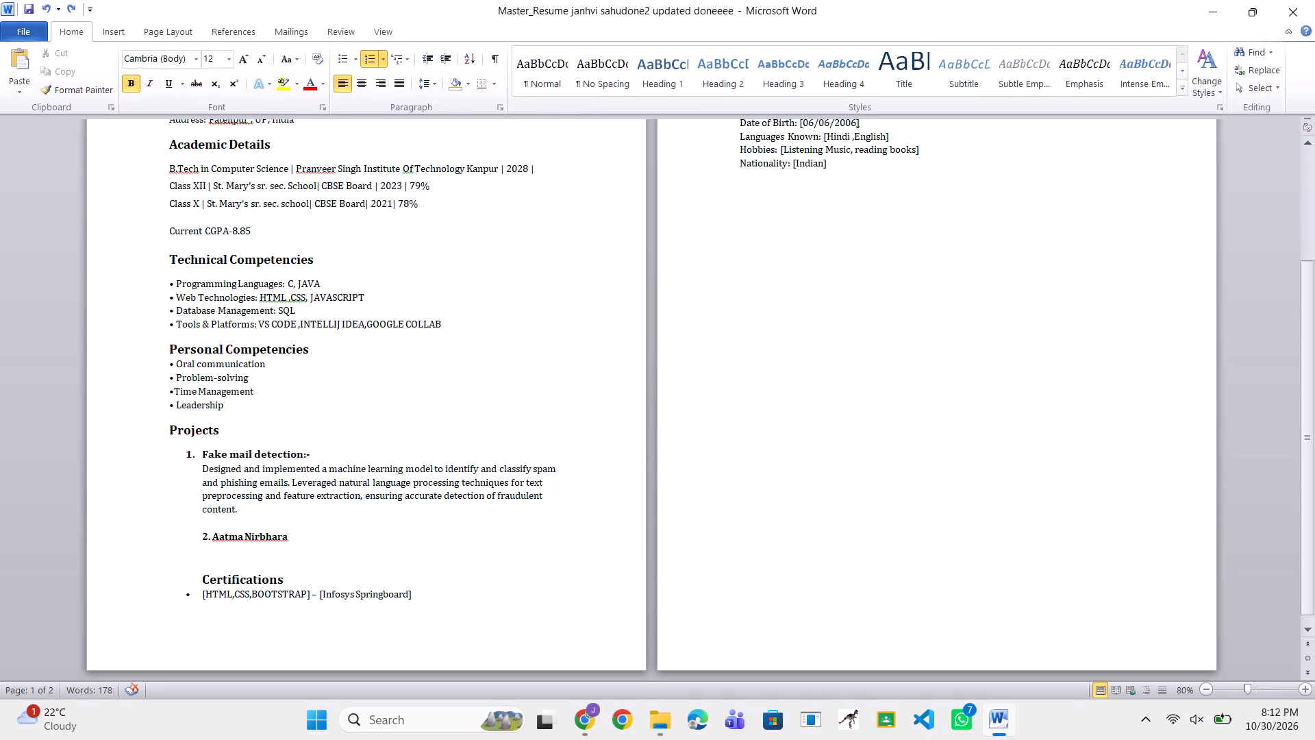
ctrl+scroll(296, 449, up, 4)
scroll(296, 449, down, 2)
scroll(296, 449, up, 2)
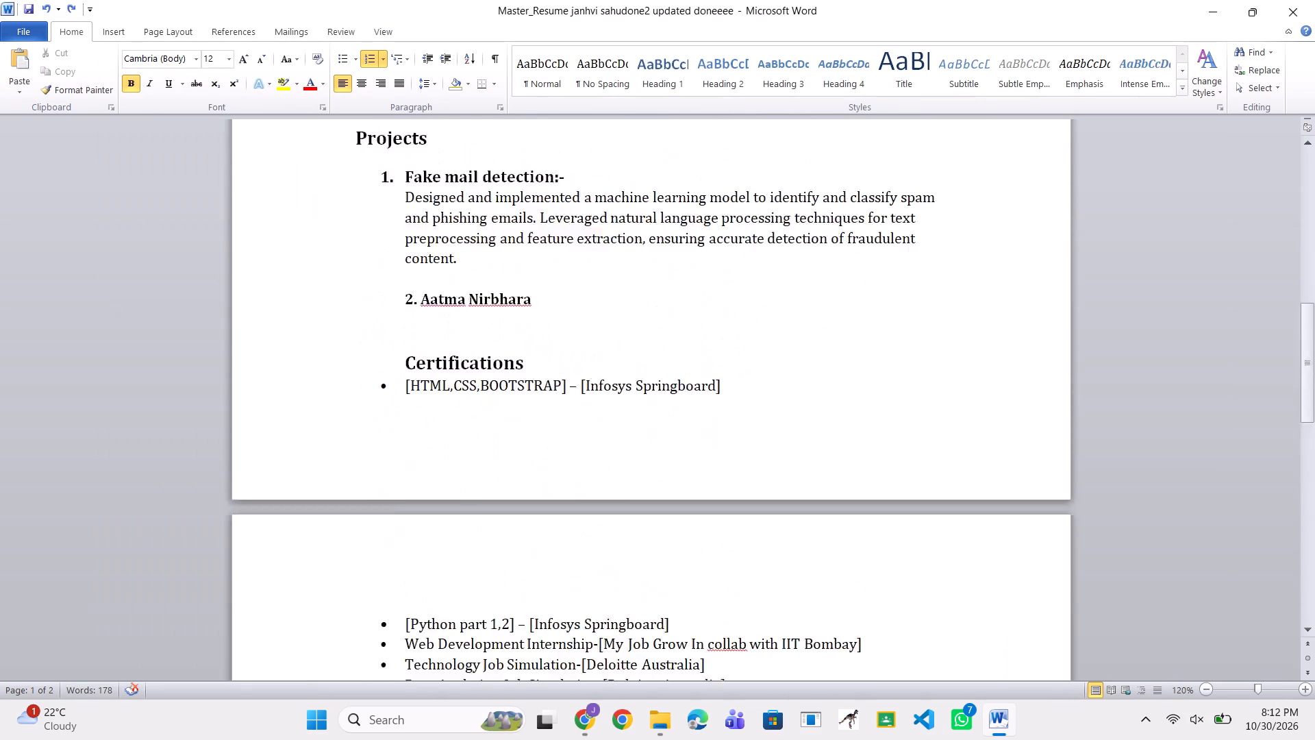
scroll(296, 449, up, 2)
scroll(296, 449, down, 4)
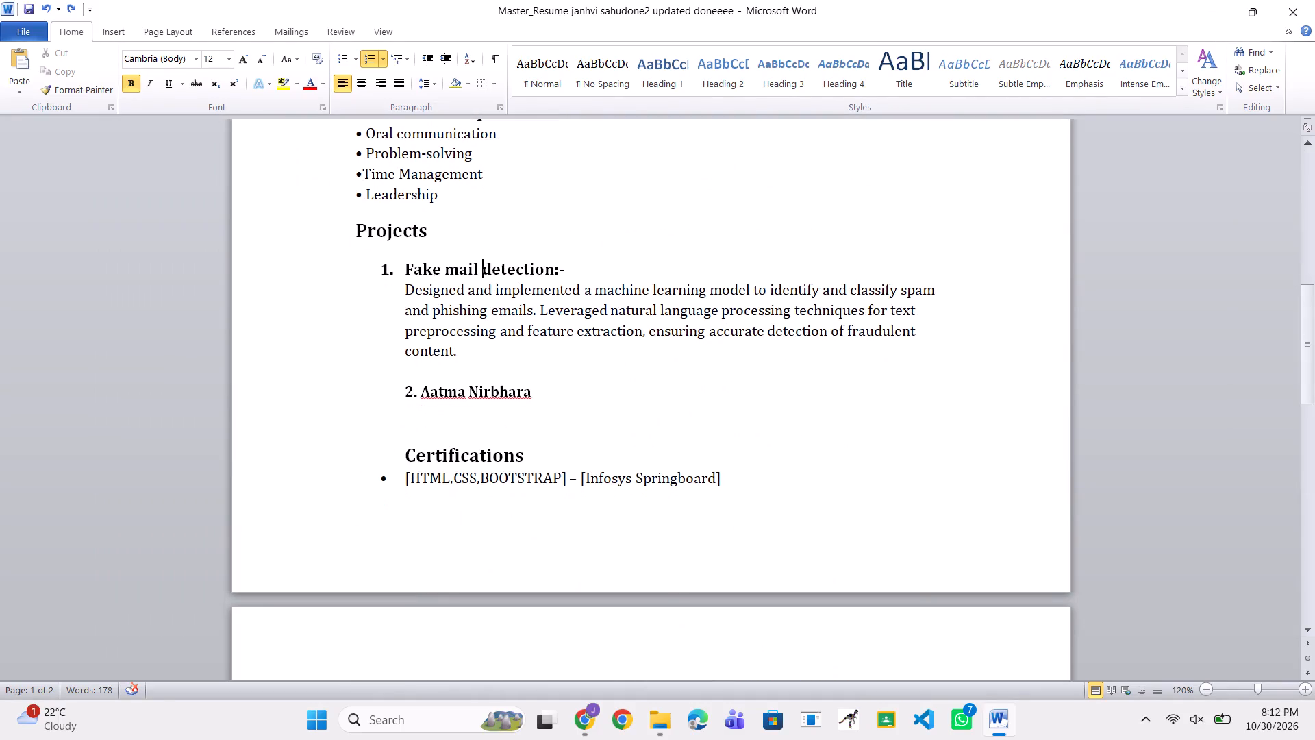
click(449, 395)
click(227, 62)
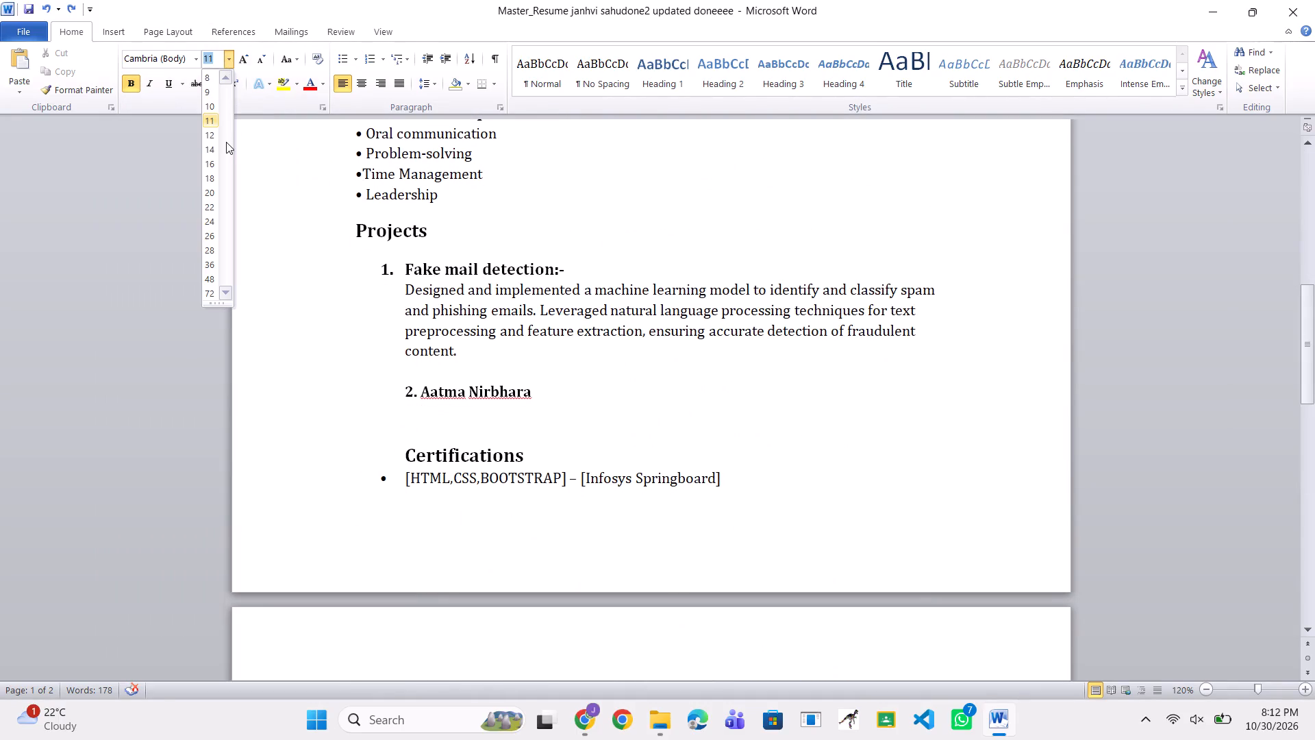
click(214, 137)
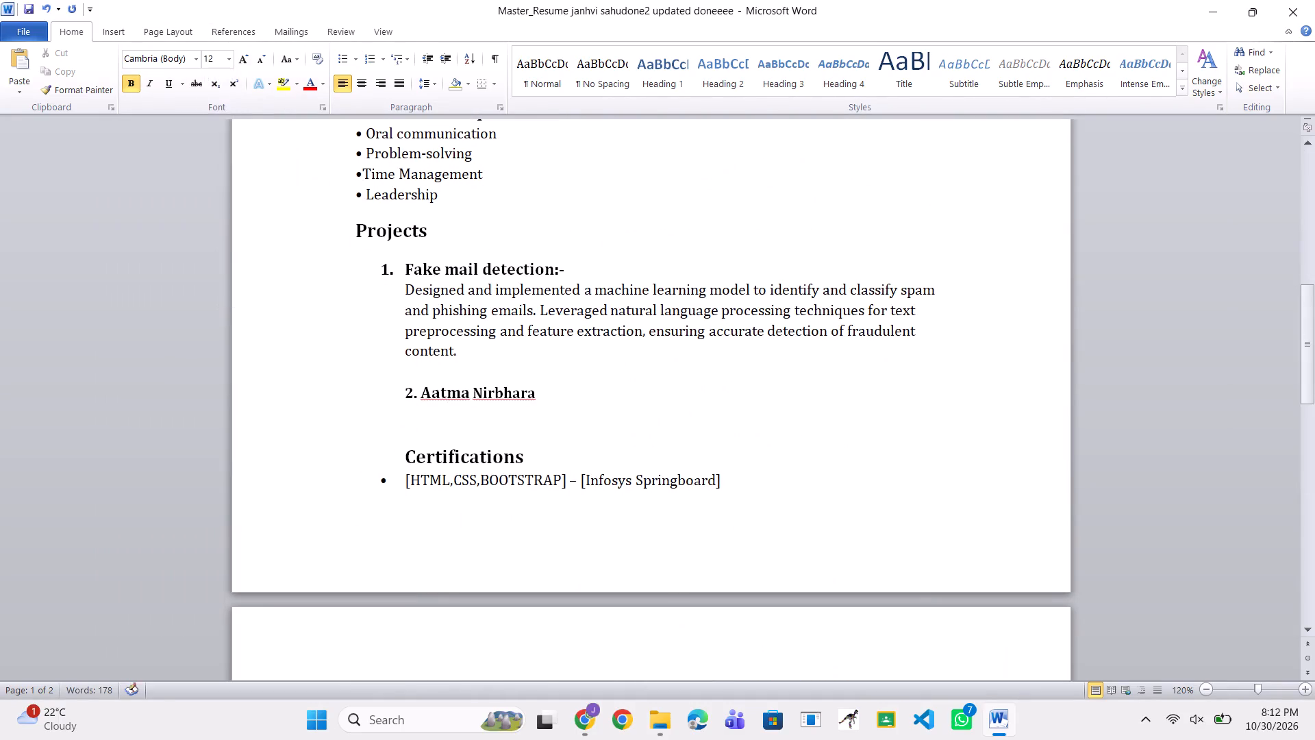
Make the Aatma Nirbhara heading numbered item 2 of the project list and start an unnumbered line below it.
click(408, 395)
key(BackSpace)
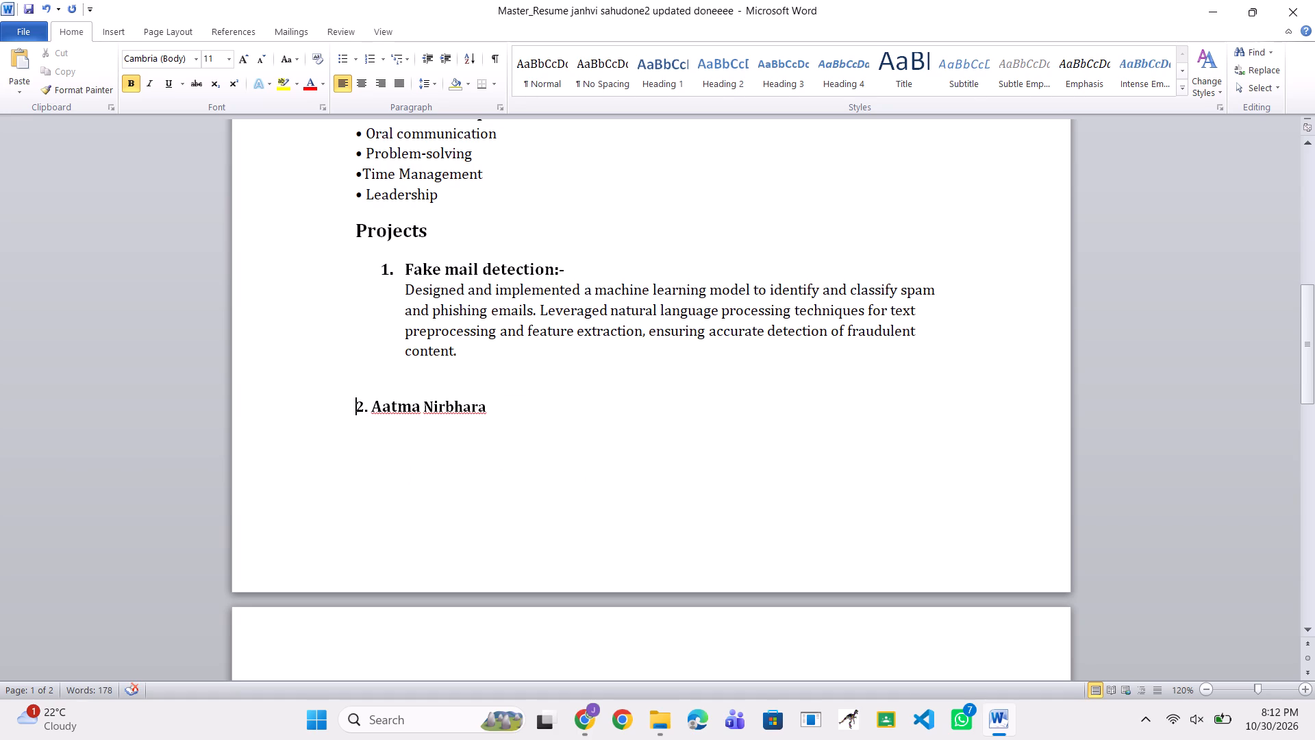
key(space)
key(space)
key(space)
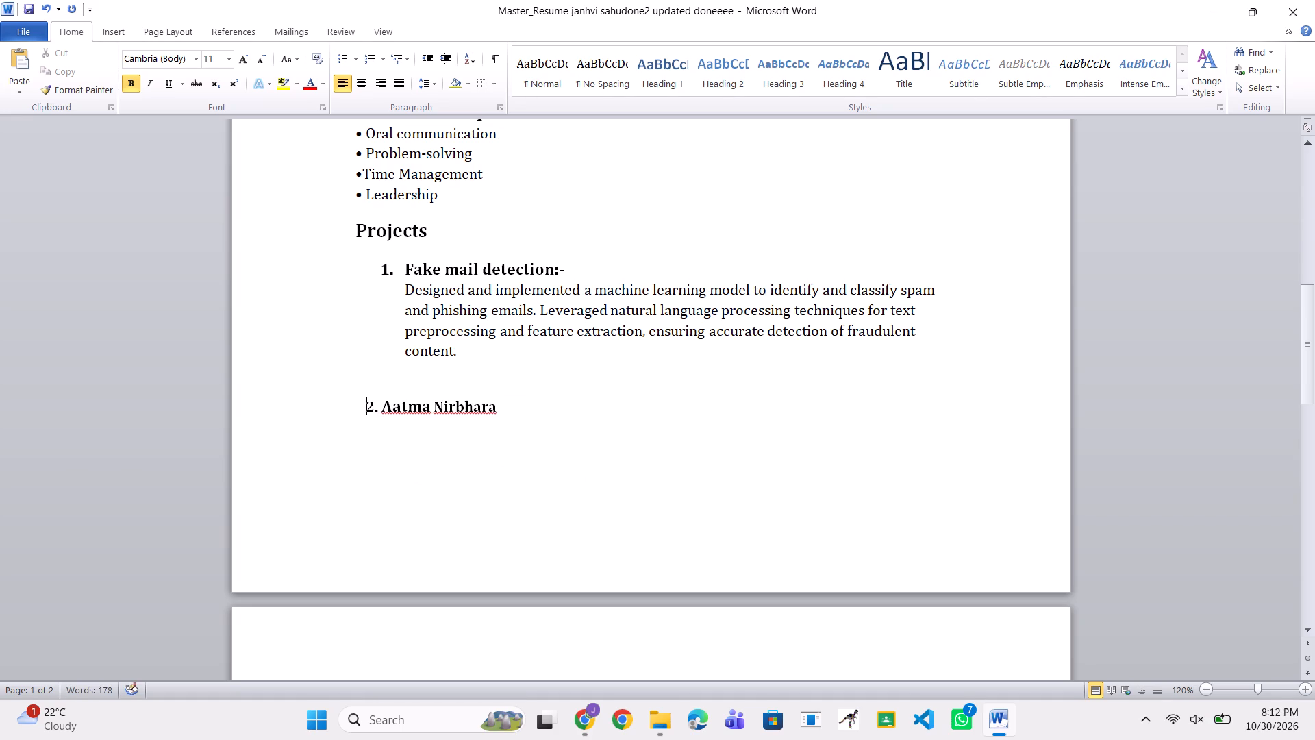
key(space)
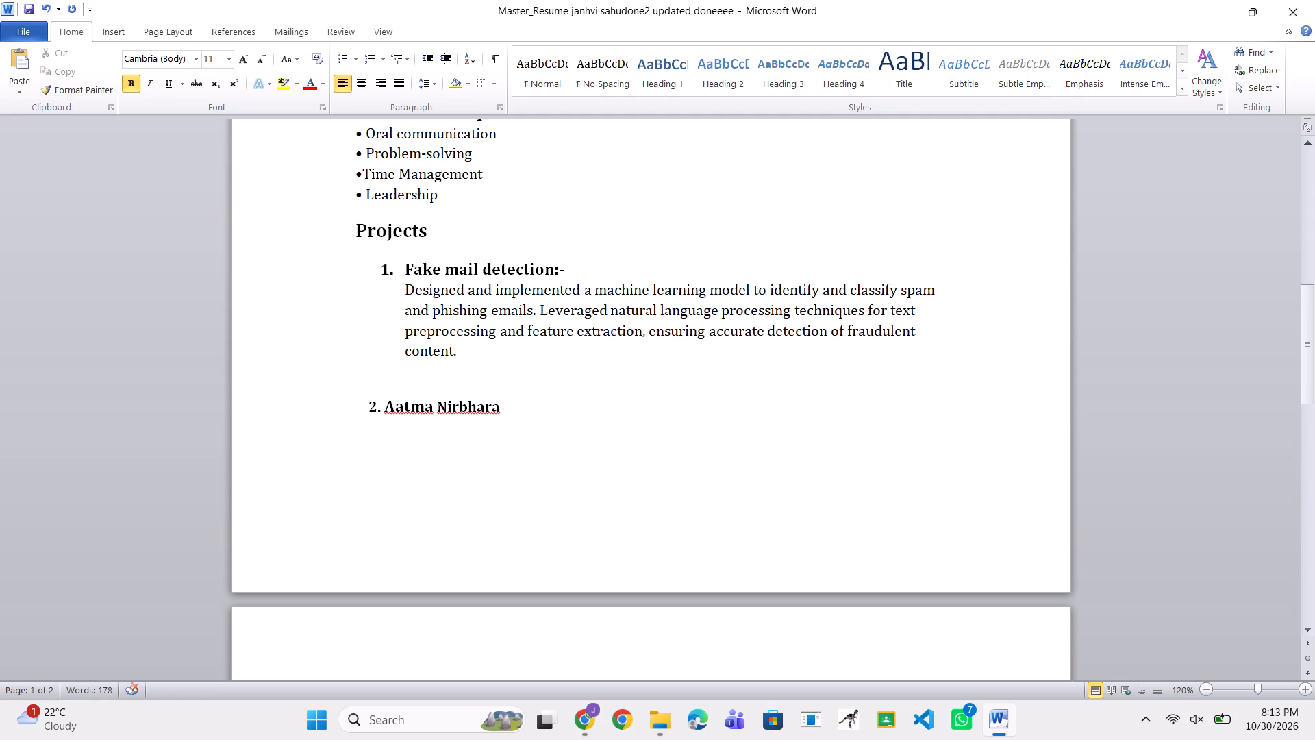
key(space)
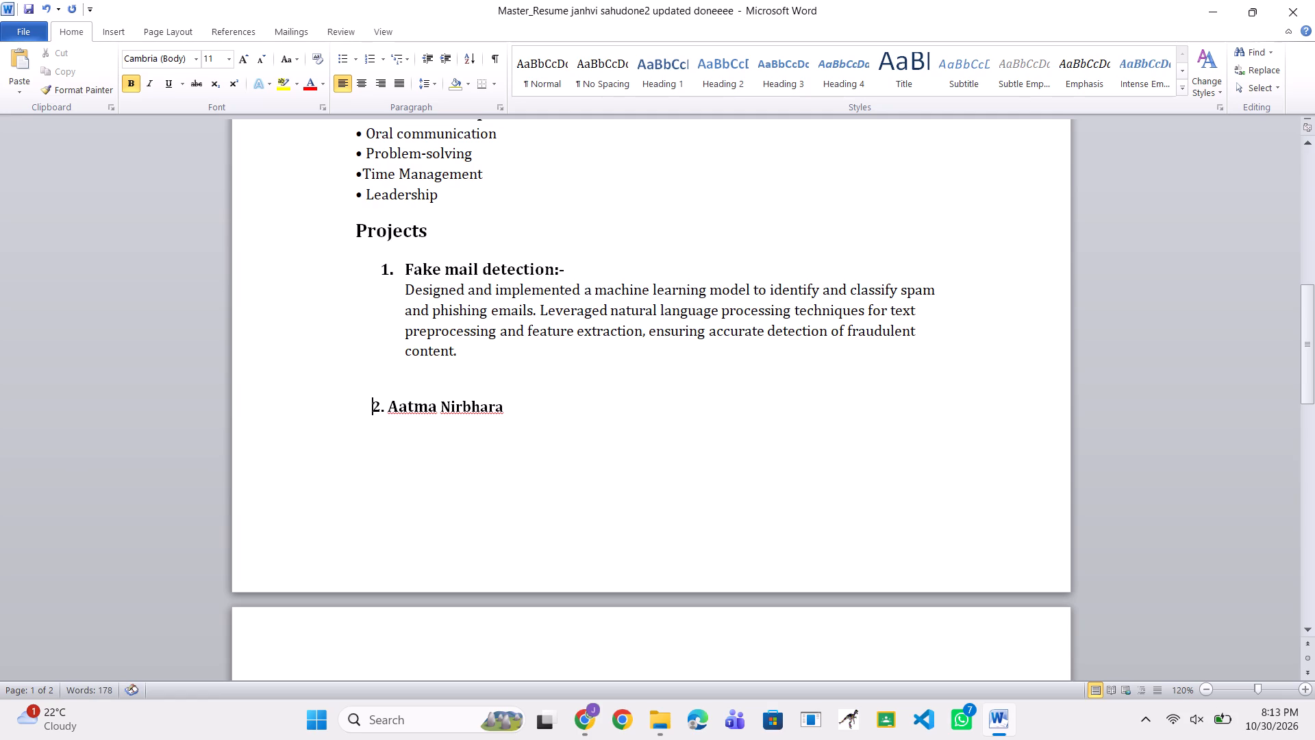
click(514, 411)
key(Return)
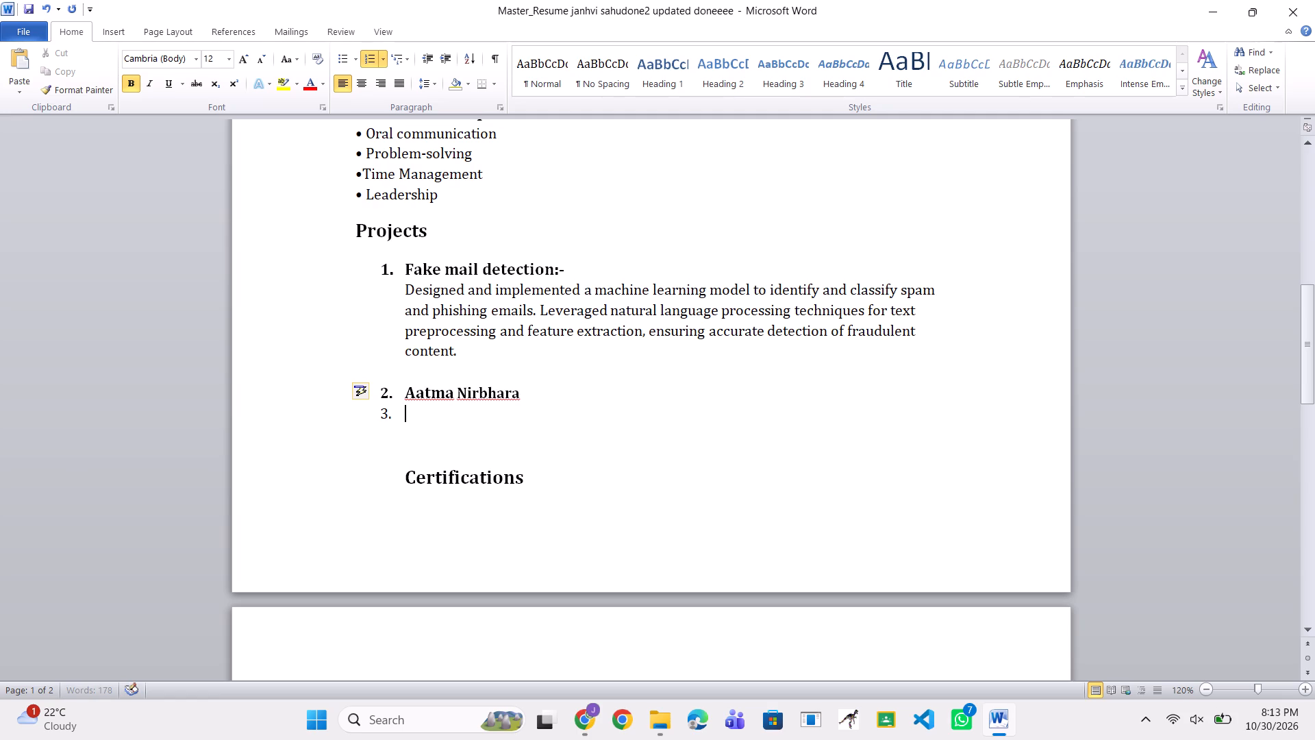
key(BackSpace)
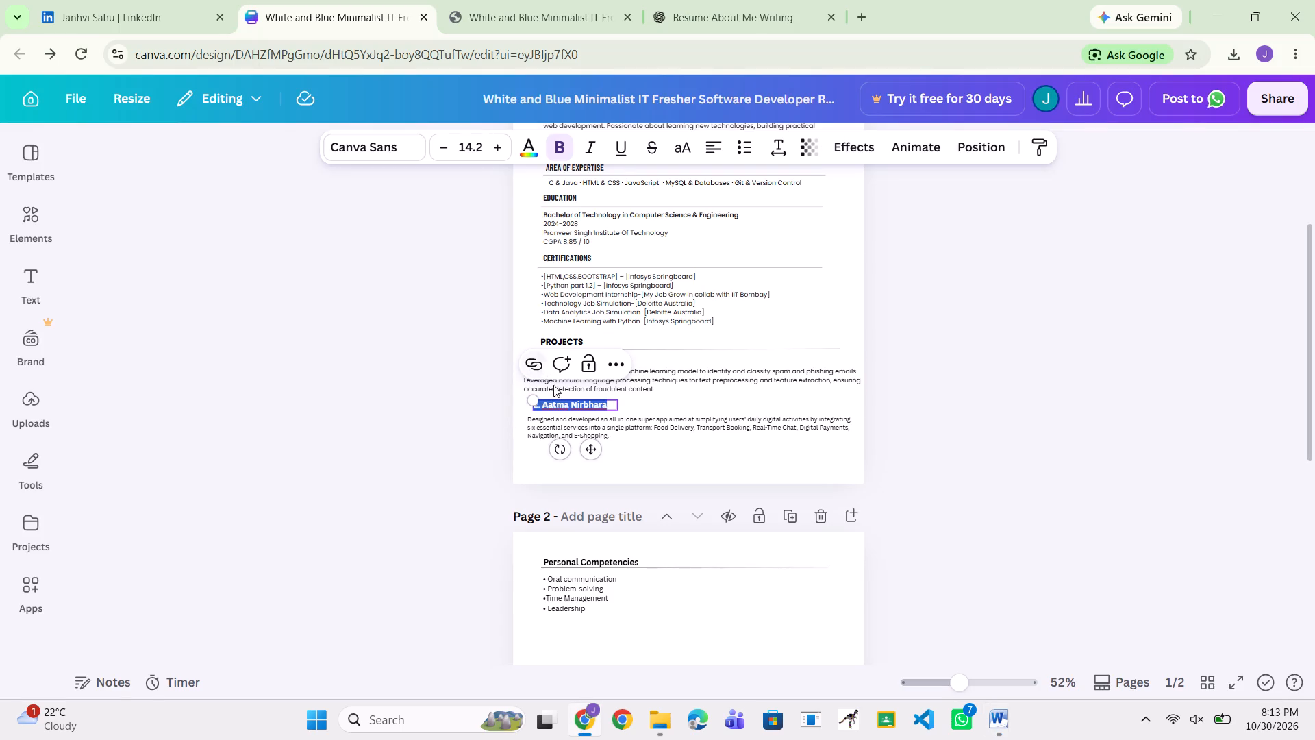
Copy the Aatma Nirbhara description from the Canva resume into the Word master resume below its heading, as an unnumbered paragraph.
double_click(534, 423)
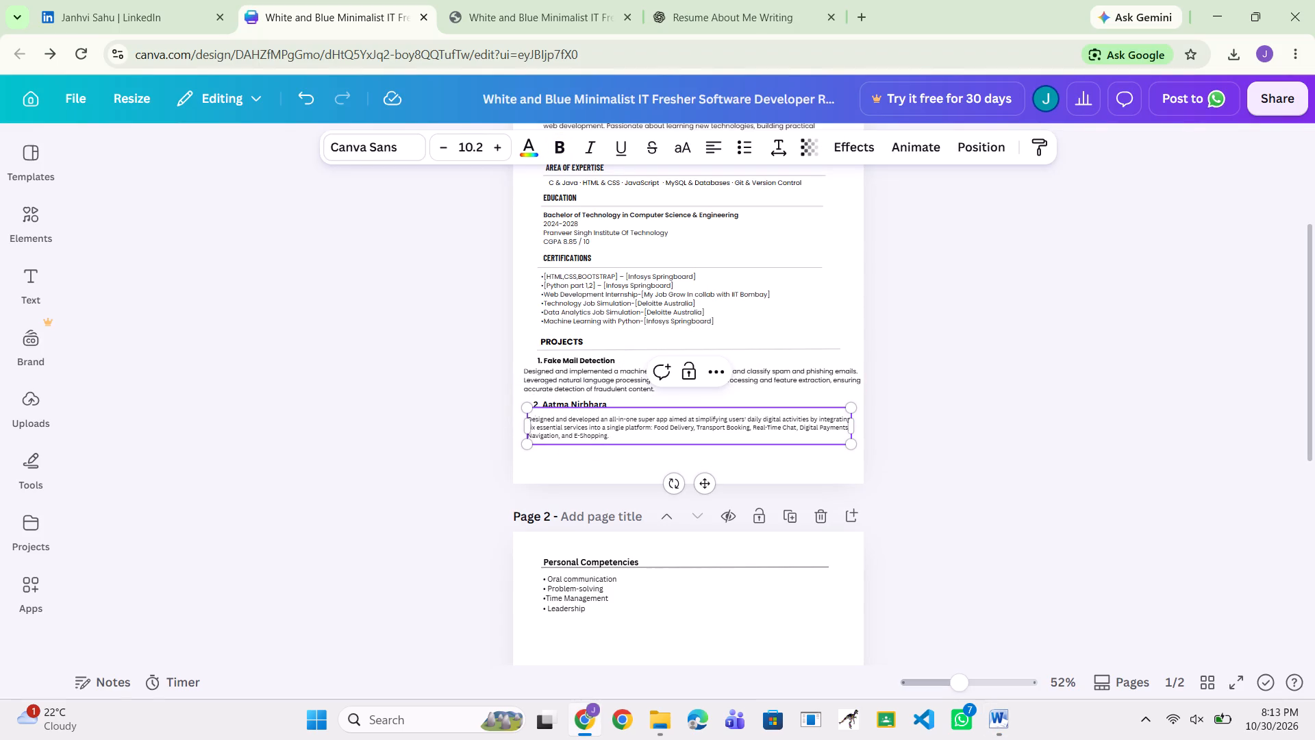
drag(611, 436, 525, 417)
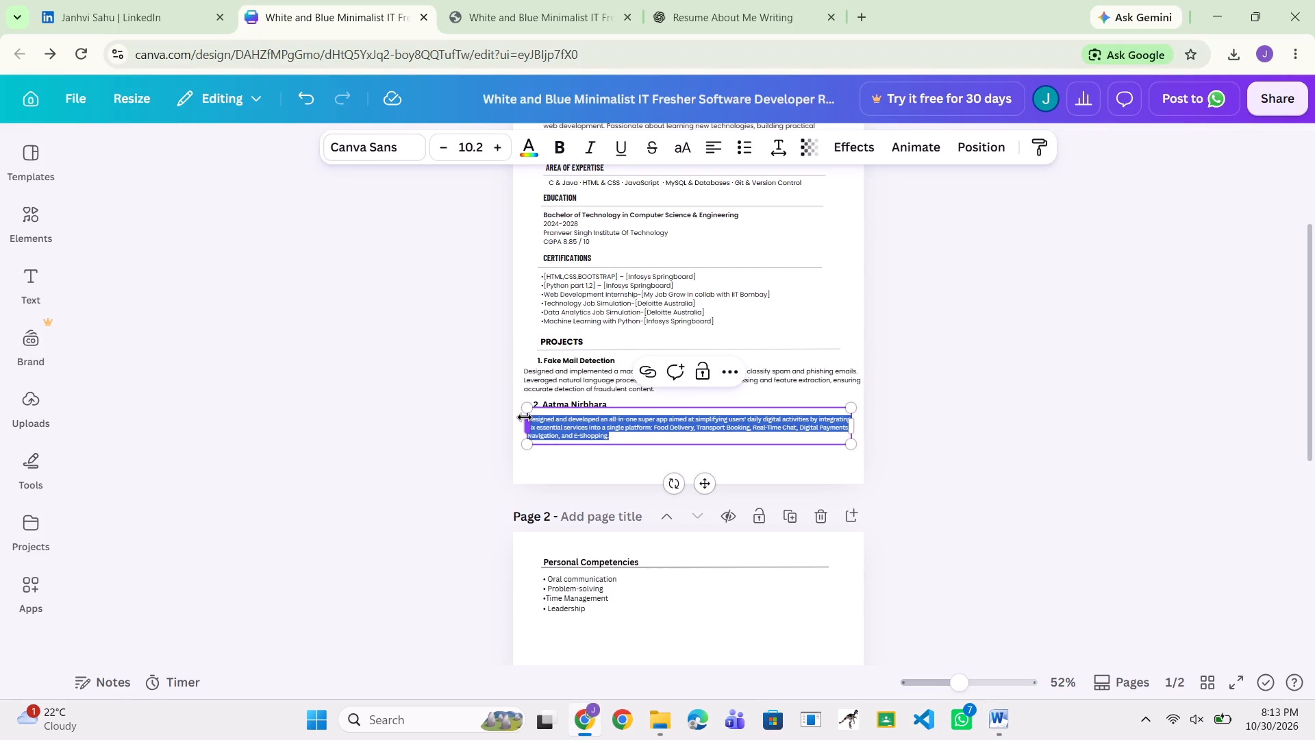
key(ctrl+c)
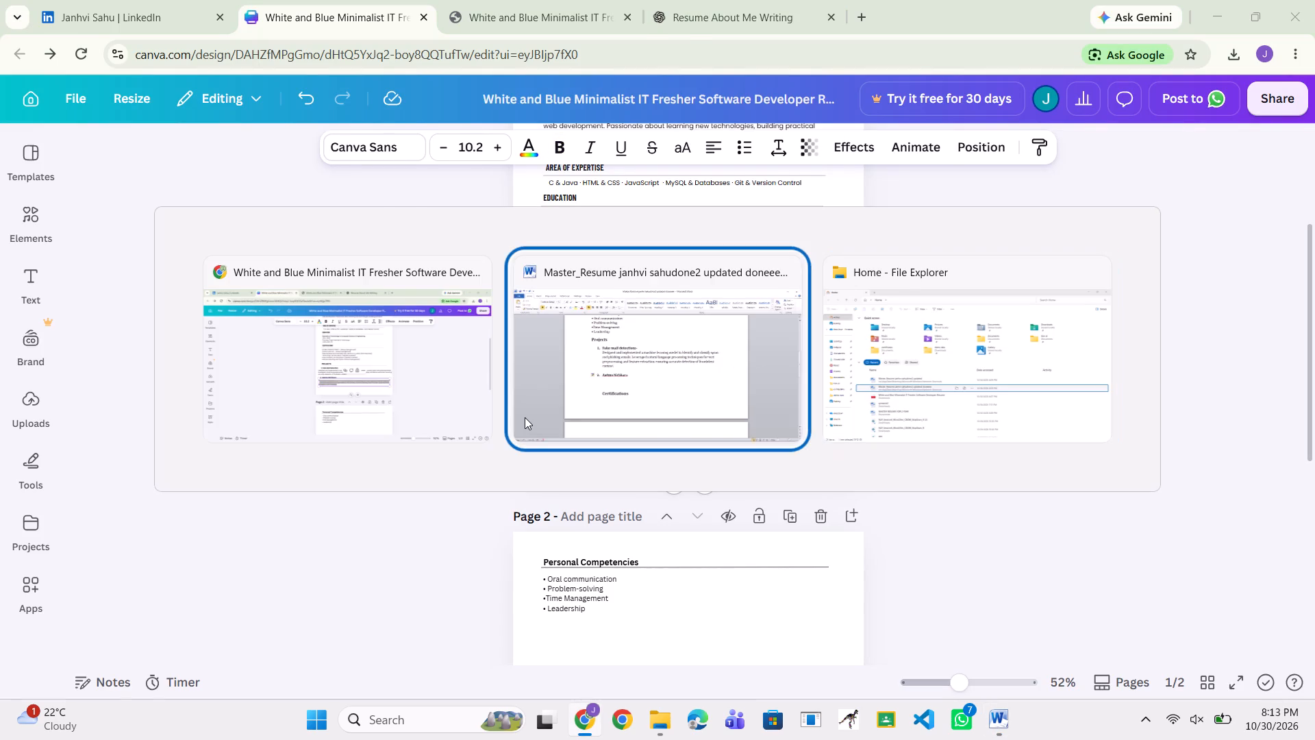
key(ctrl+v)
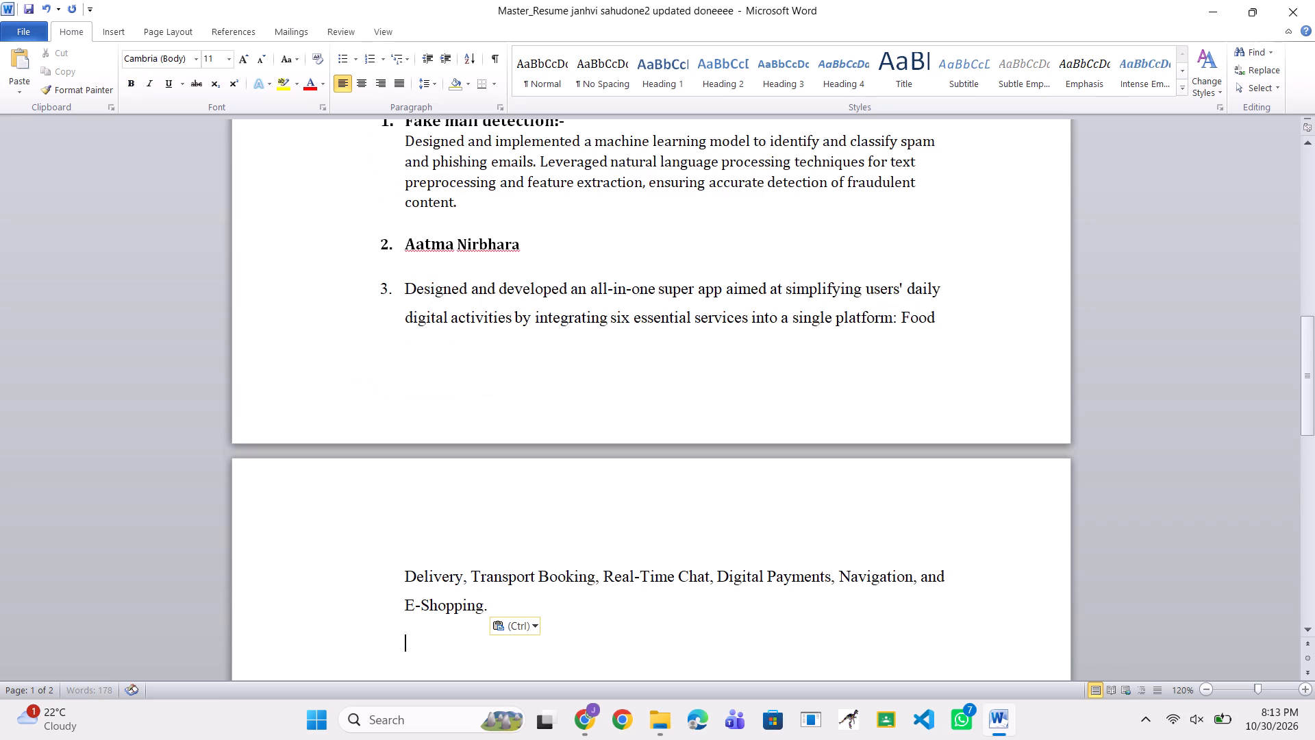
click(388, 286)
key(Right)
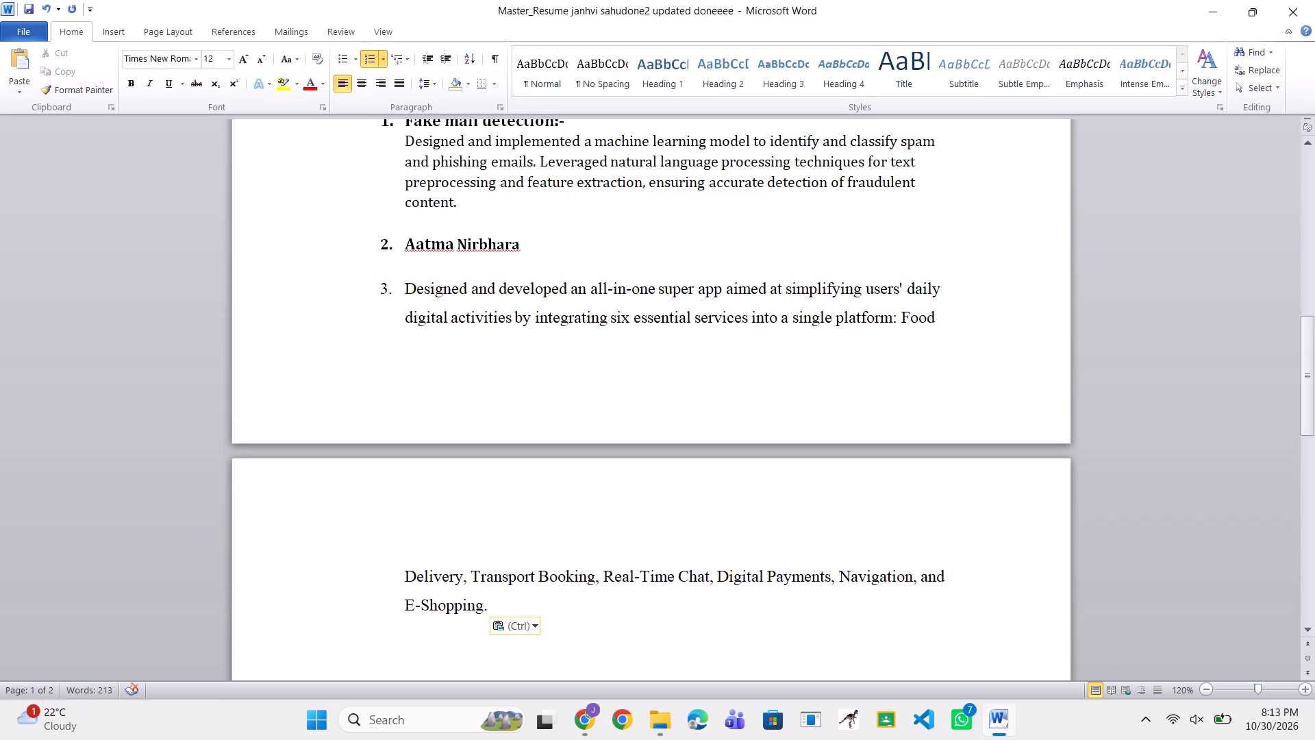
key(BackSpace)
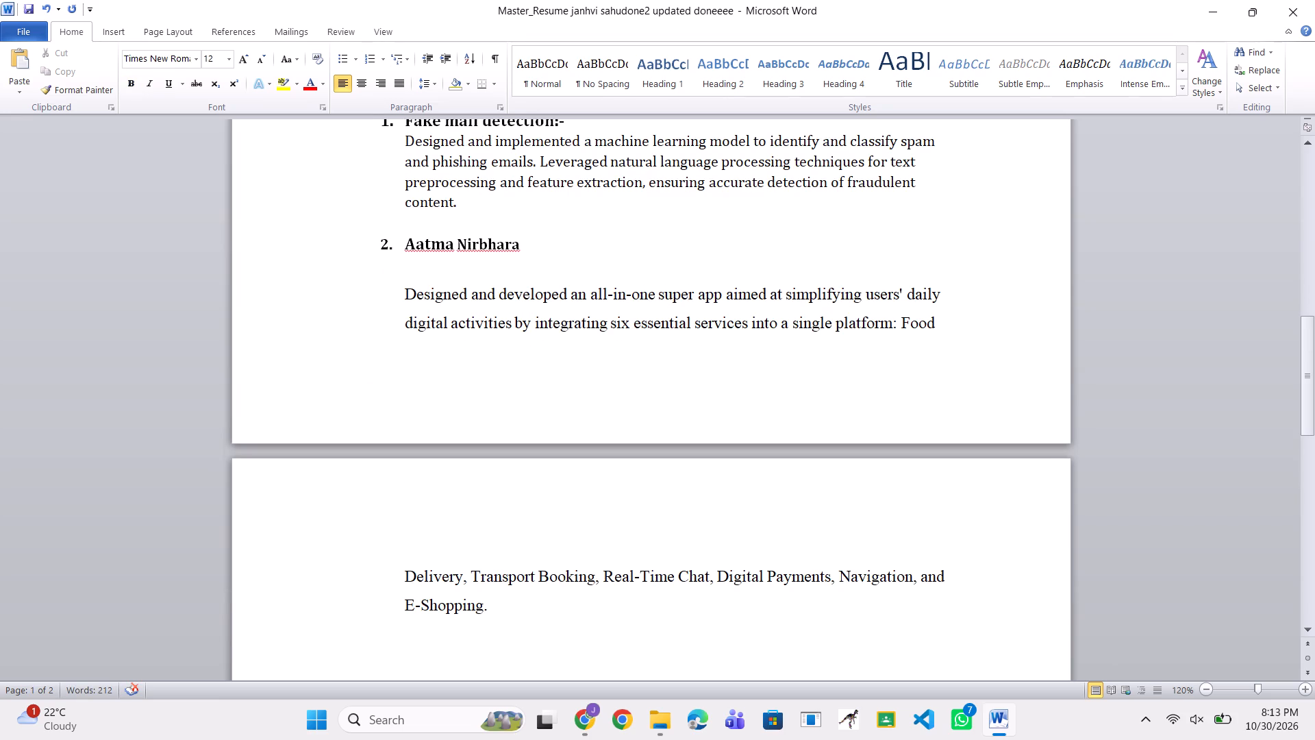
Set the pasted Aatma Nirbhara description to font size 11.
drag(483, 615, 406, 321)
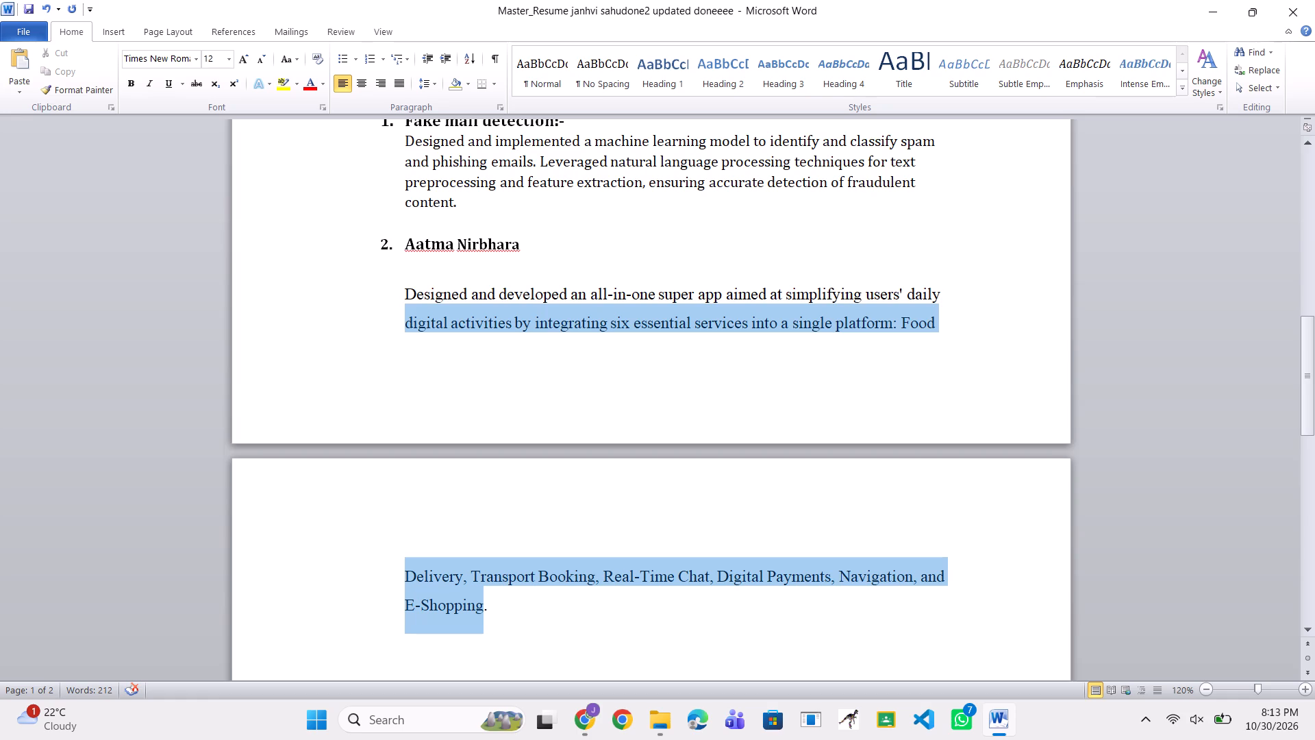
drag(406, 321, 392, 295)
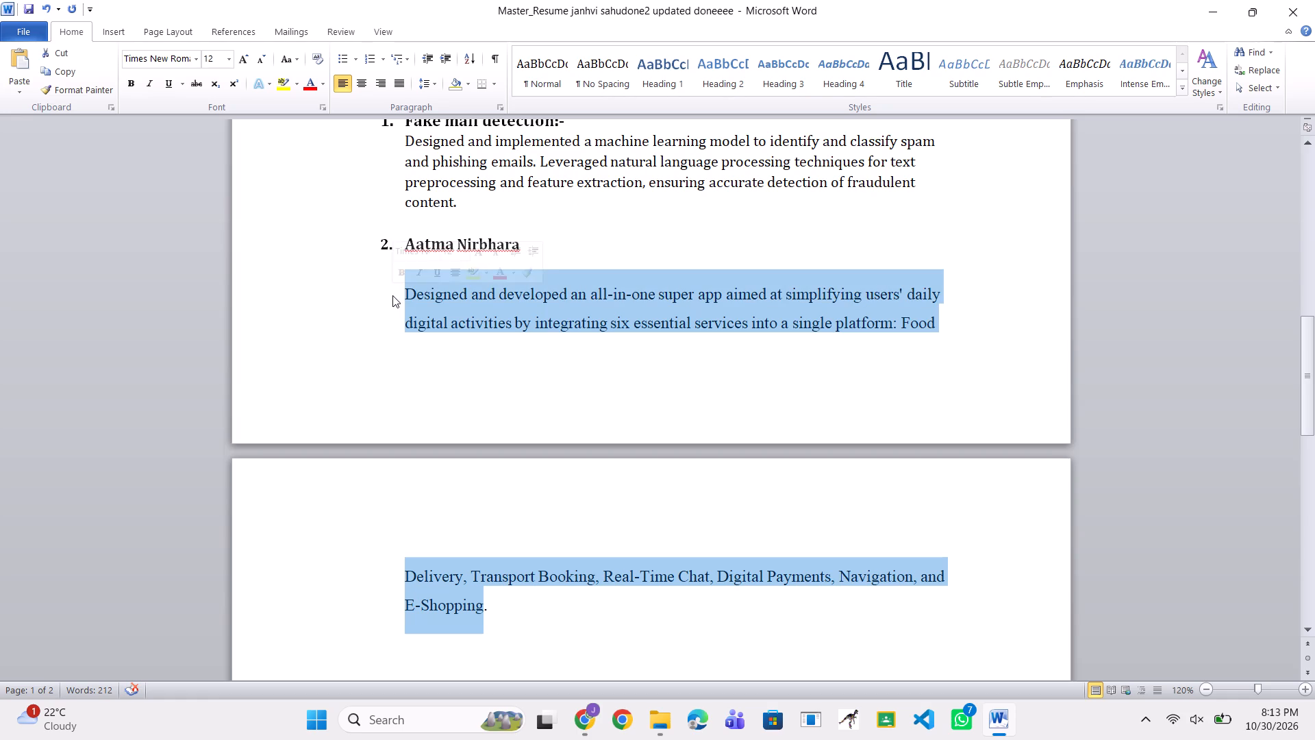
click(227, 57)
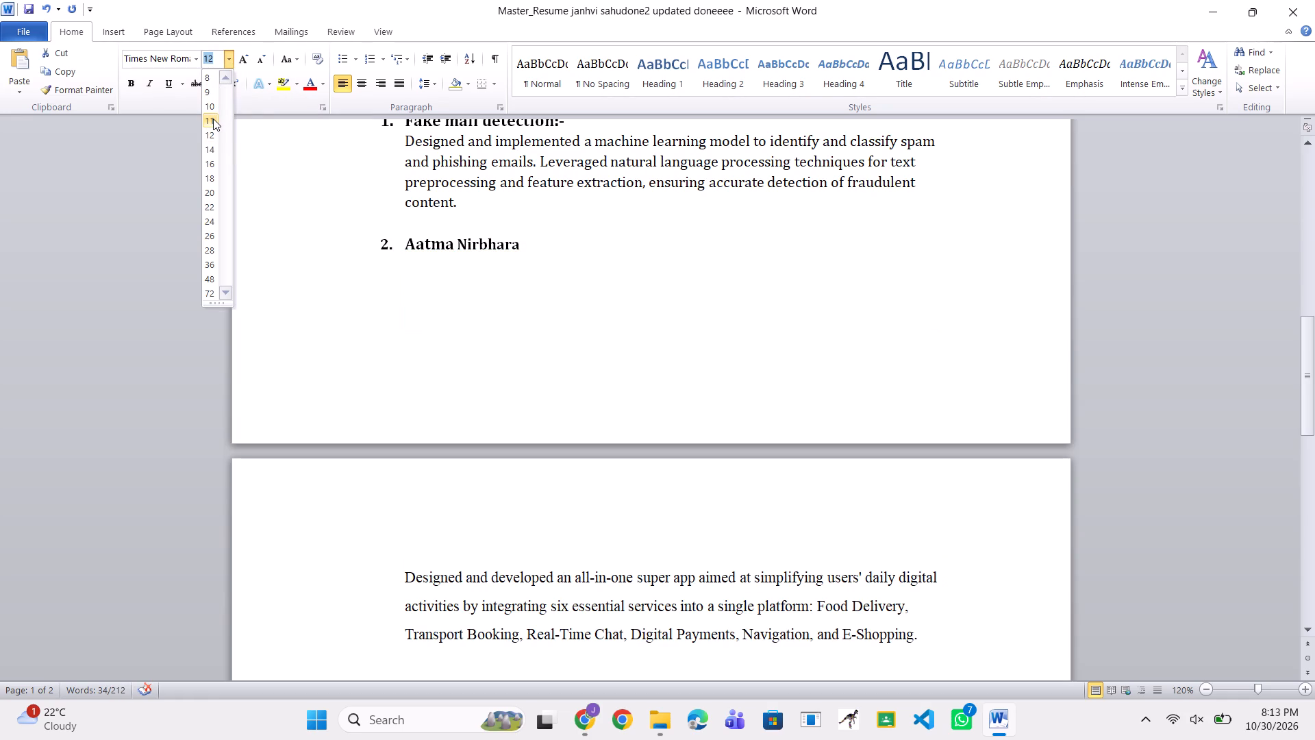
click(213, 119)
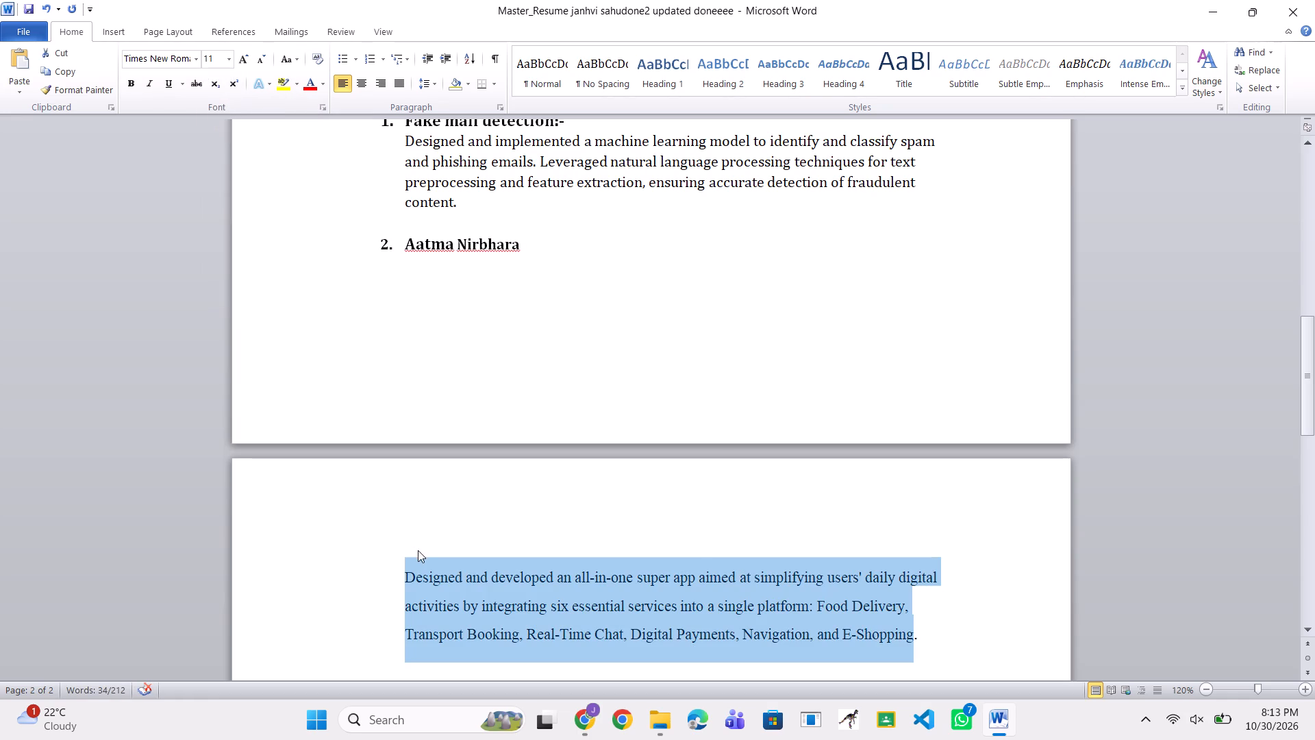
Close the gap so the Aatma Nirbhara description starts on the line directly beneath its heading, without a list number.
drag(432, 580, 410, 610)
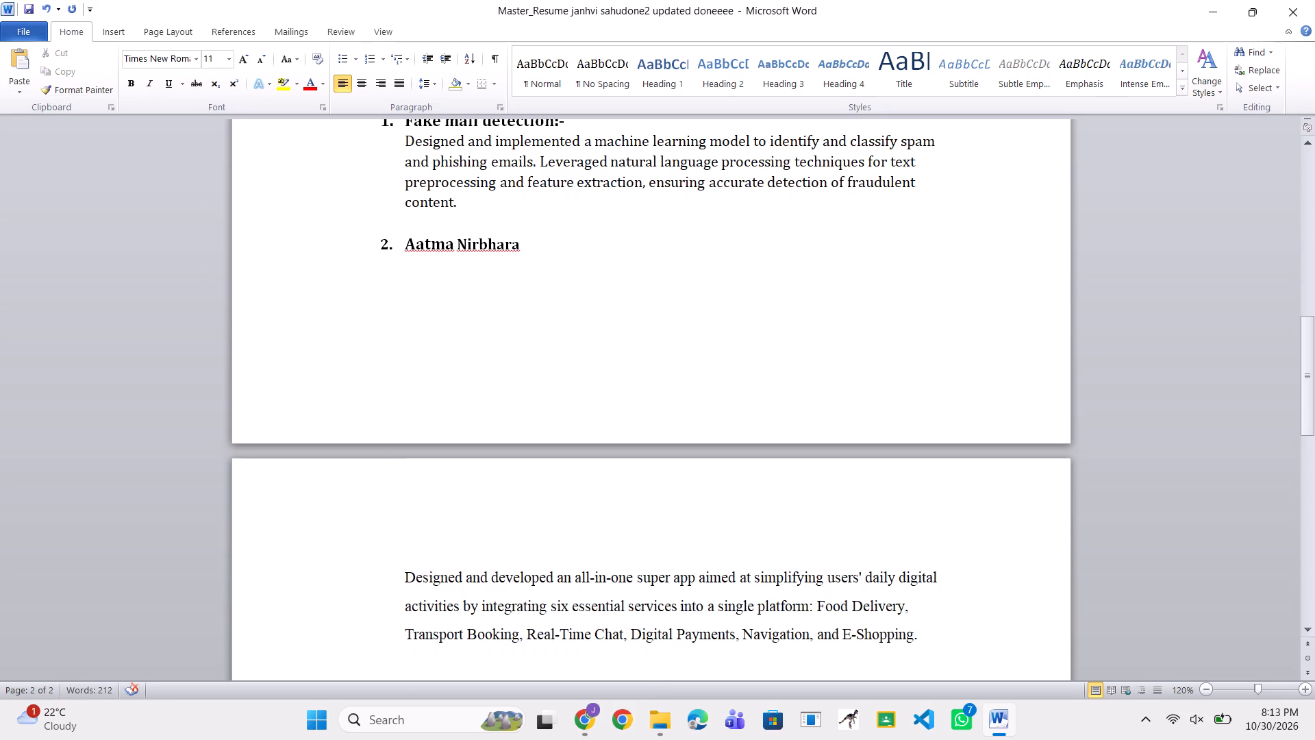
click(399, 588)
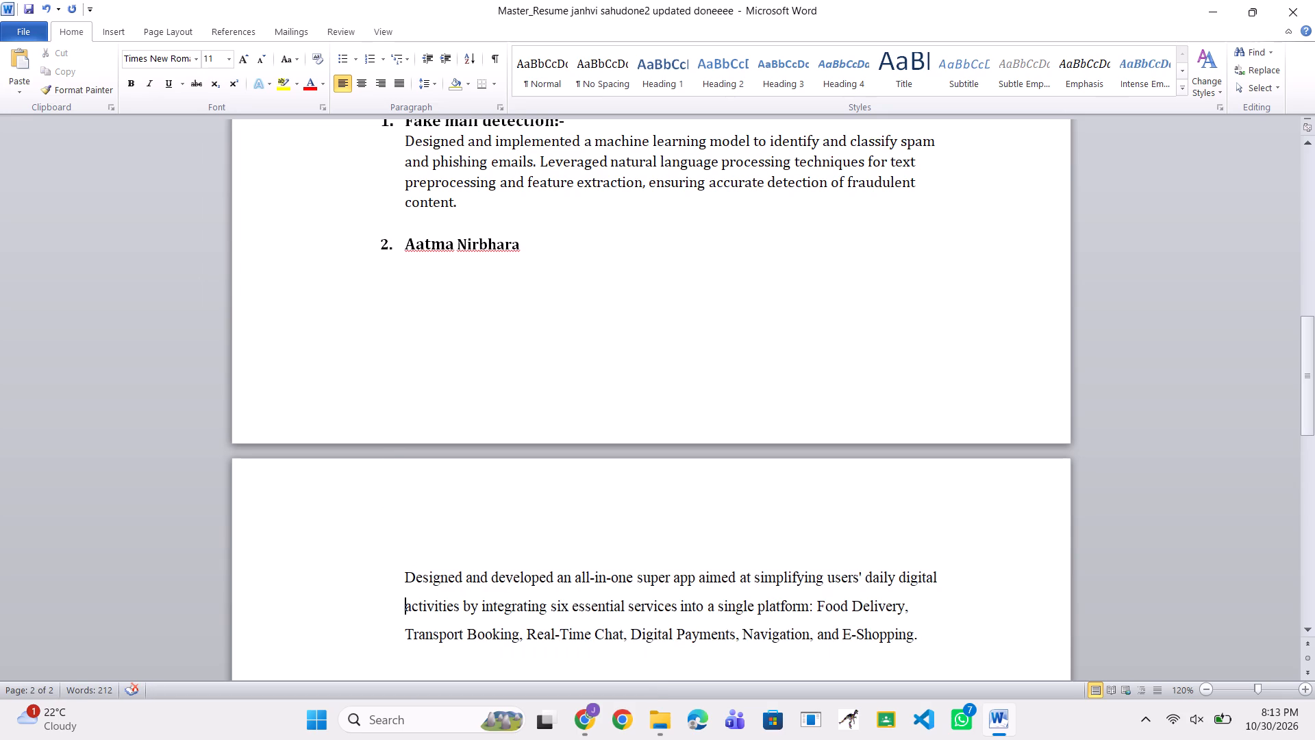
click(403, 569)
key(BackSpace)
key(BackSpace)
key(BackSpace)
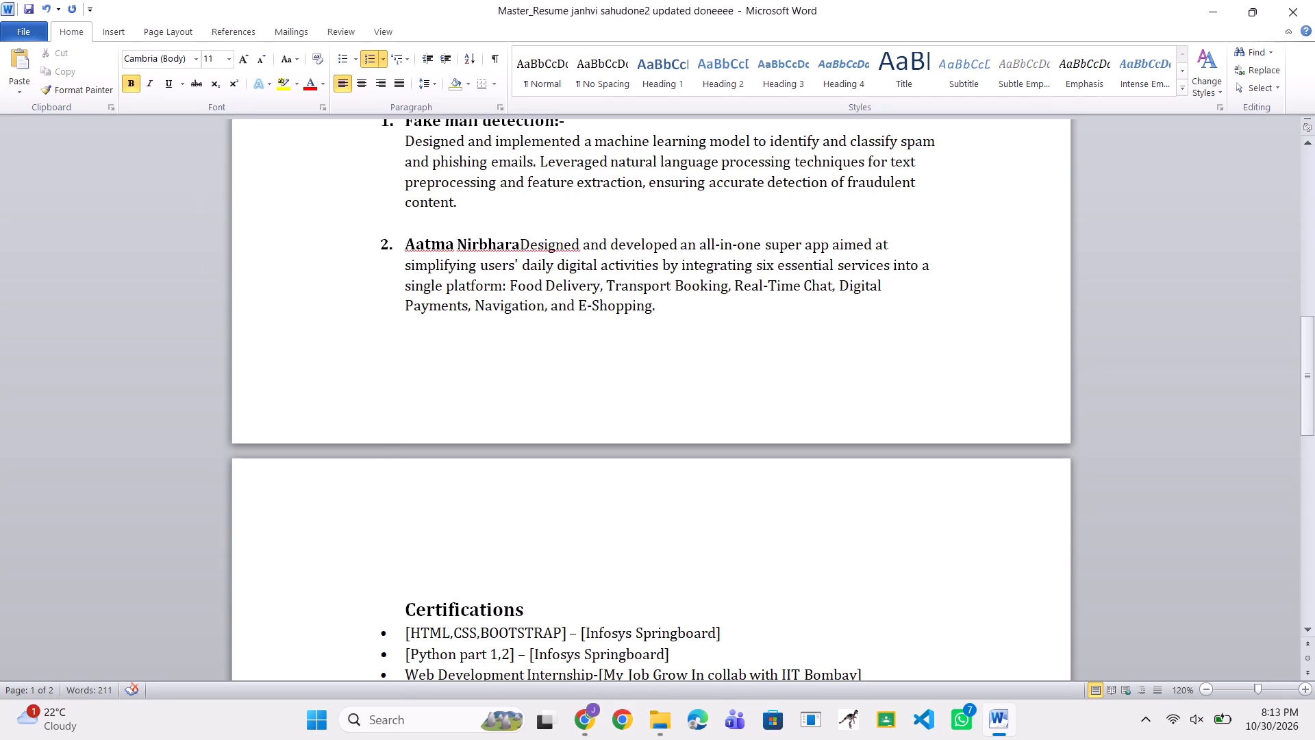
key(Return)
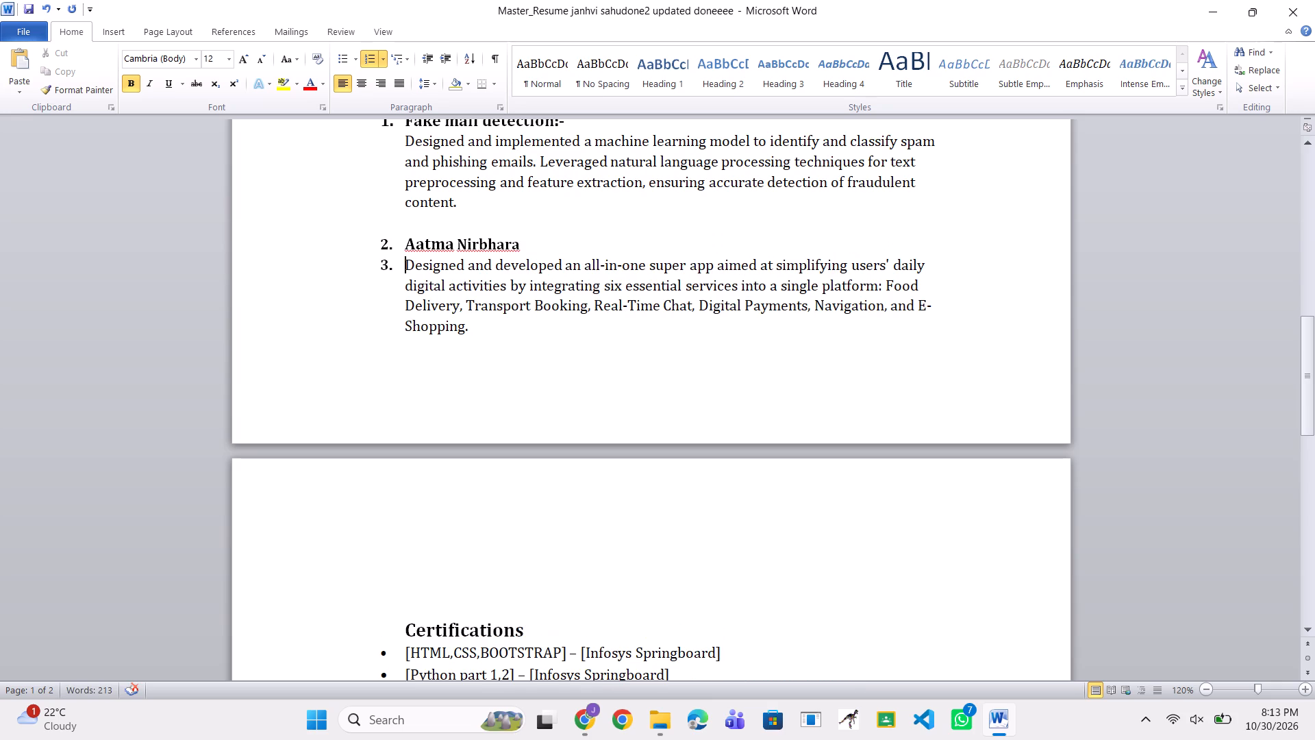
key(BackSpace)
scroll(403, 569, up, 1)
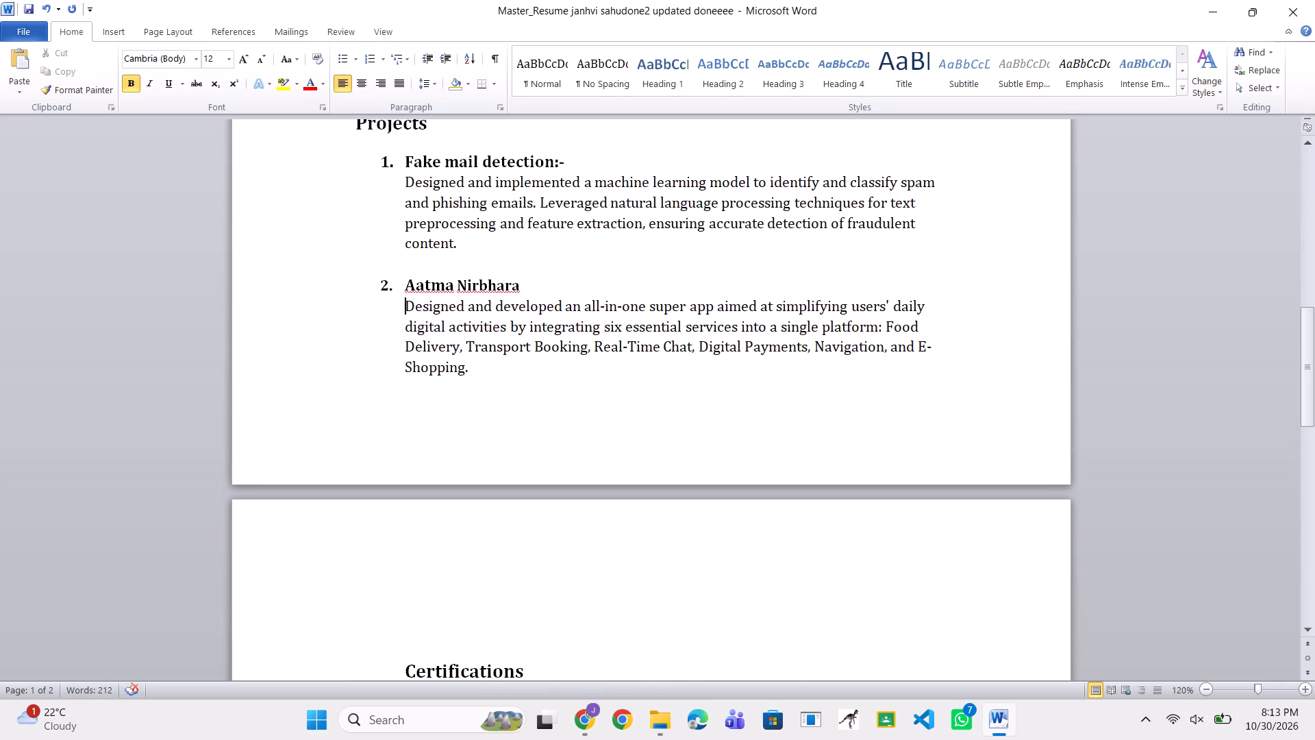
scroll(441, 539, up, 1)
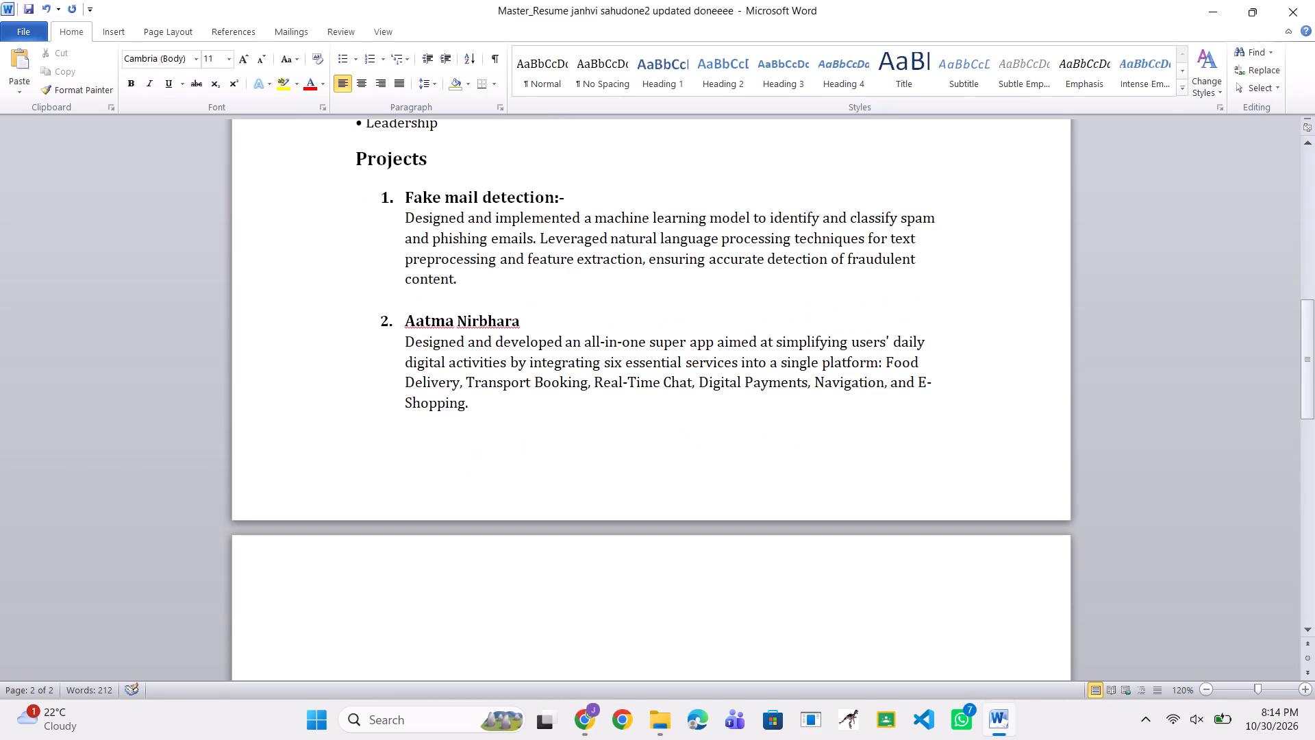
key(BackSpace)
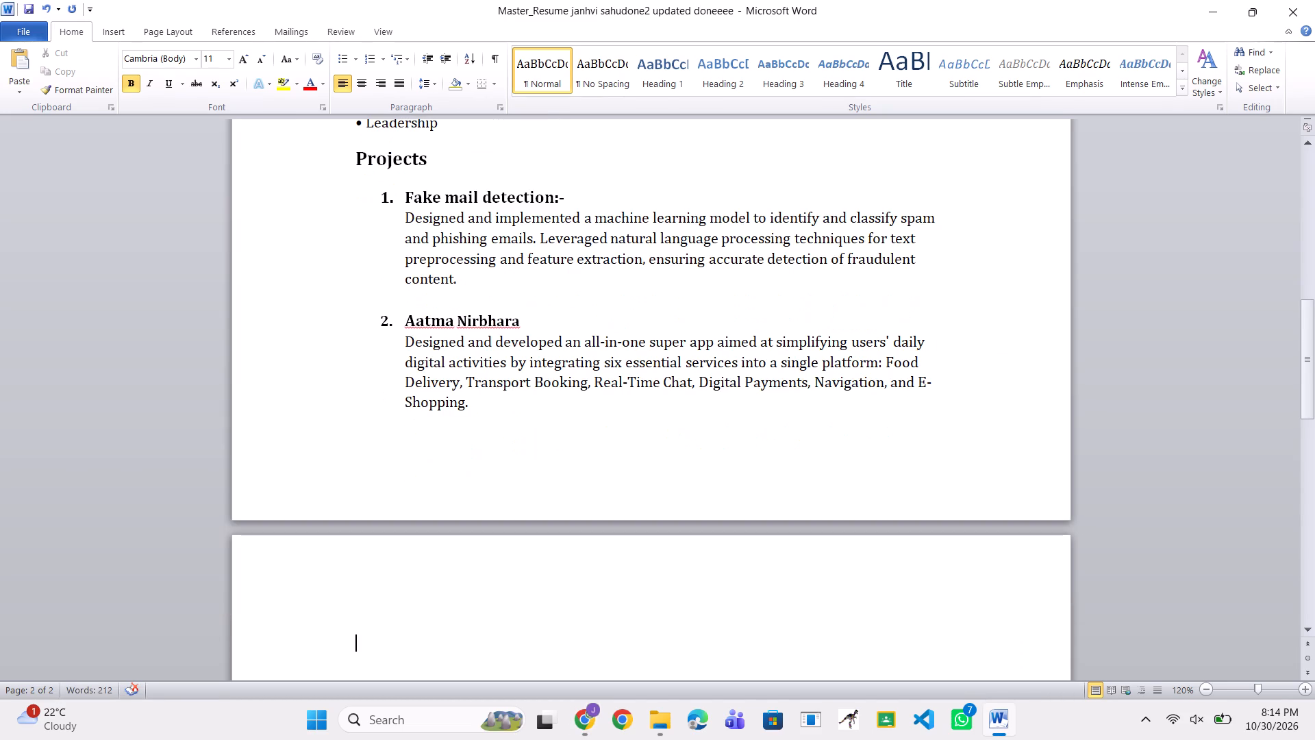
key(ctrl+v)
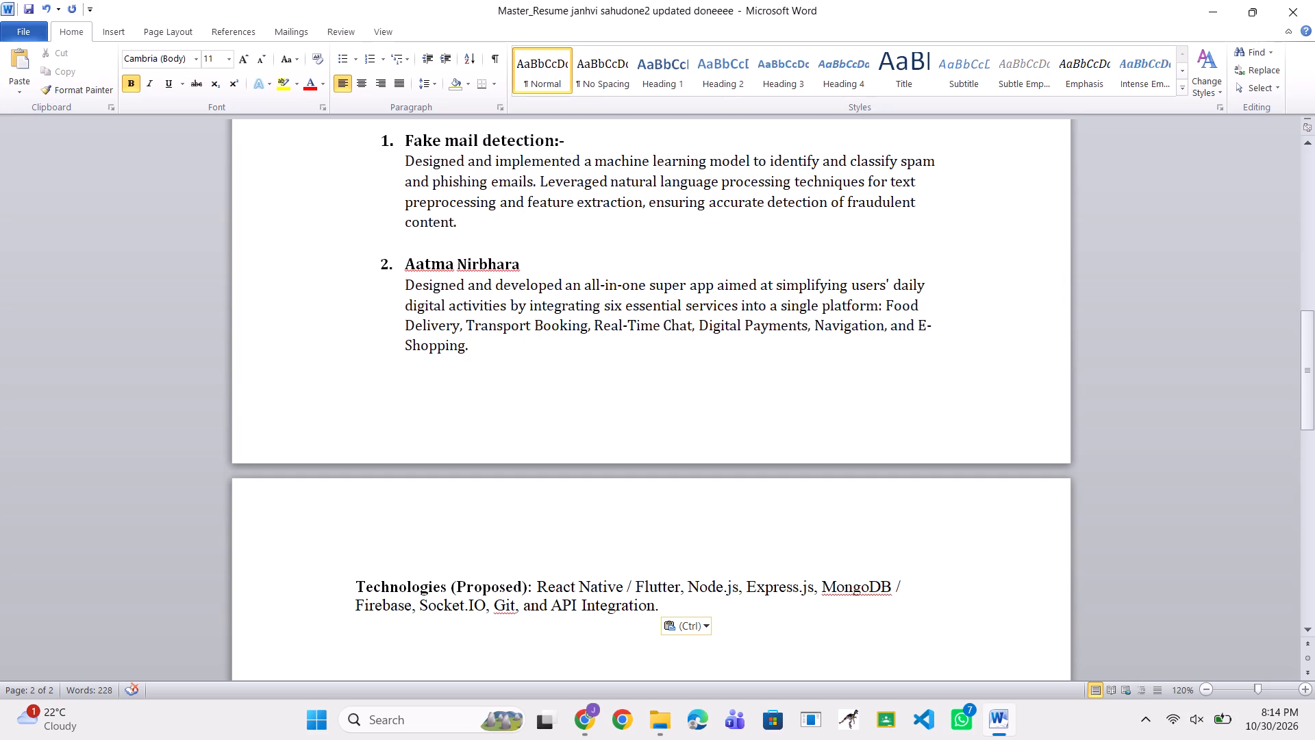
Set the list of technologies after the "Technologies (Proposed)" label to font size 11.
click(540, 332)
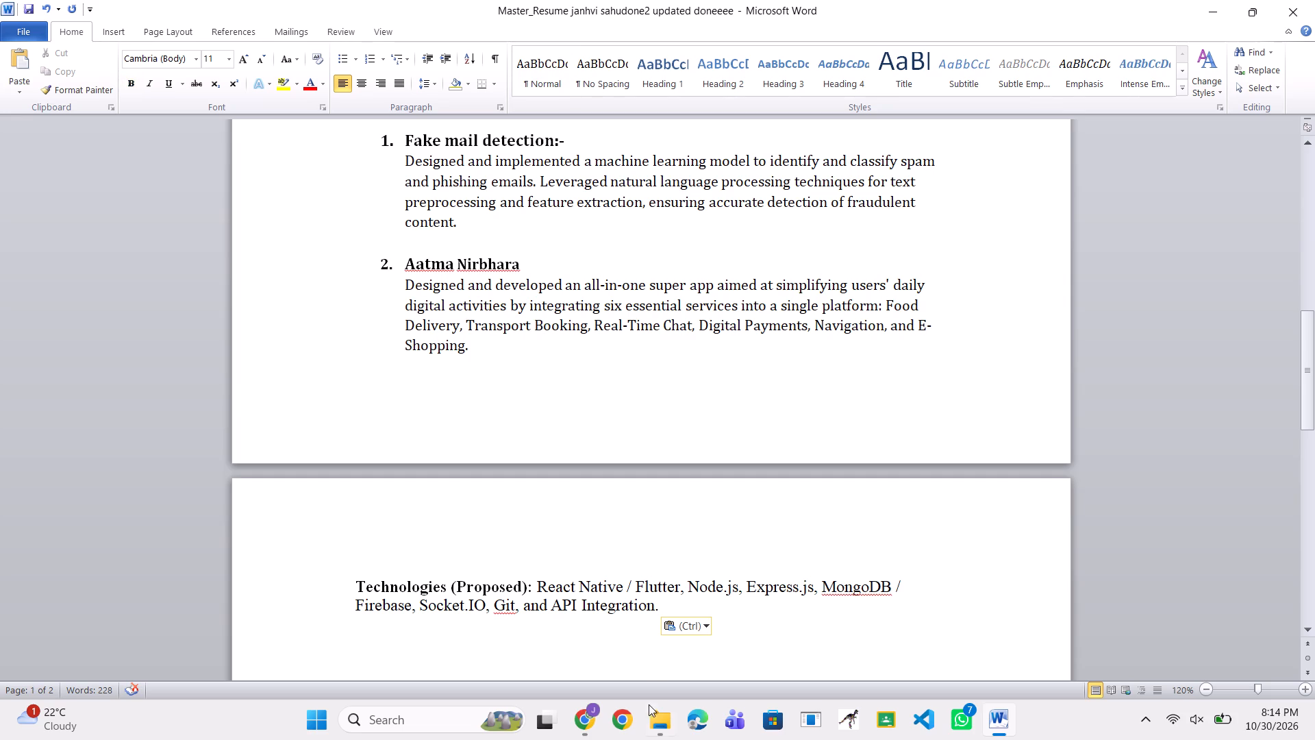
triple_click(600, 594)
click(600, 594)
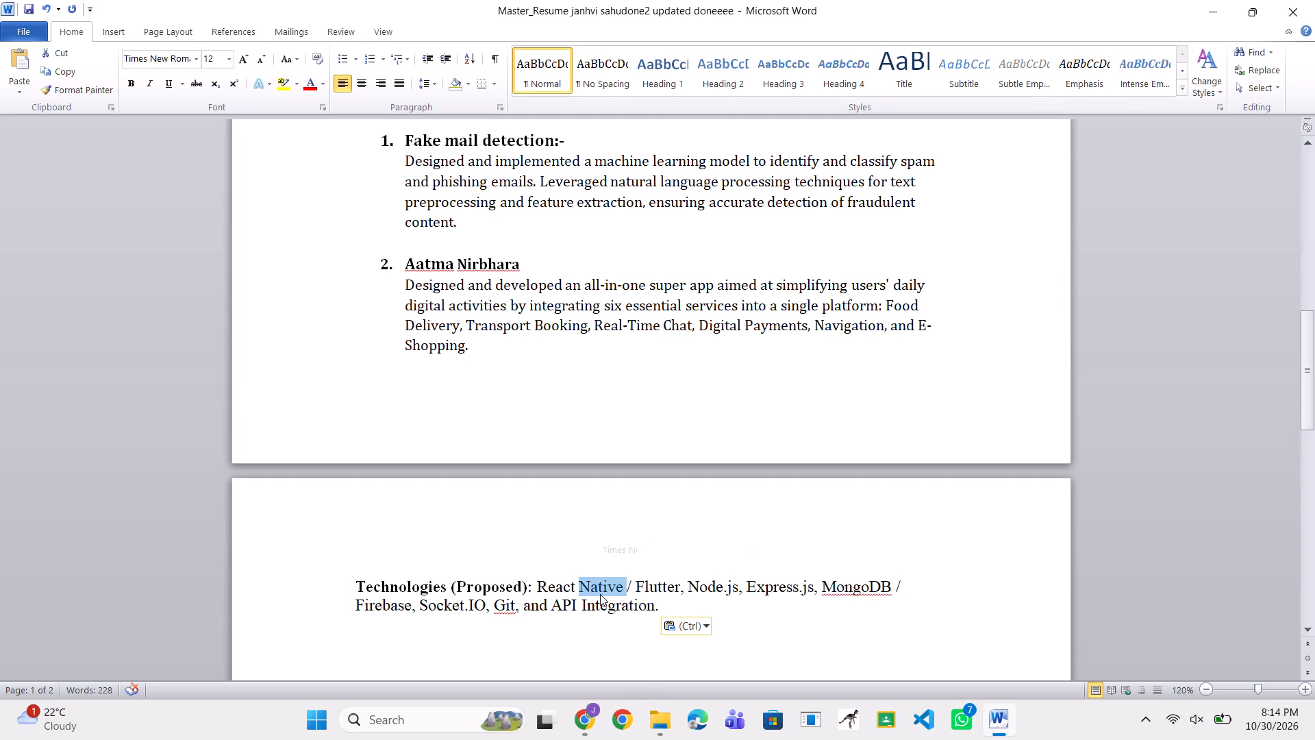
click(531, 580)
drag(531, 580, 631, 600)
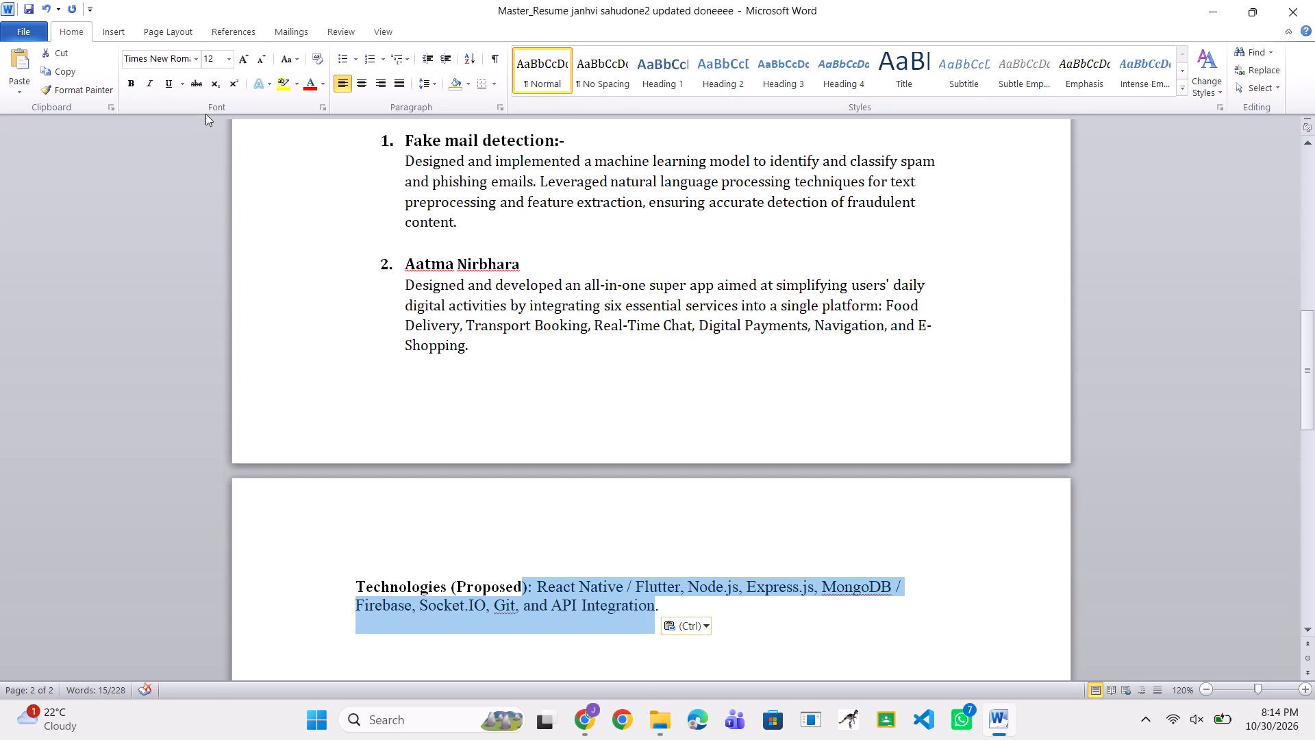
click(228, 59)
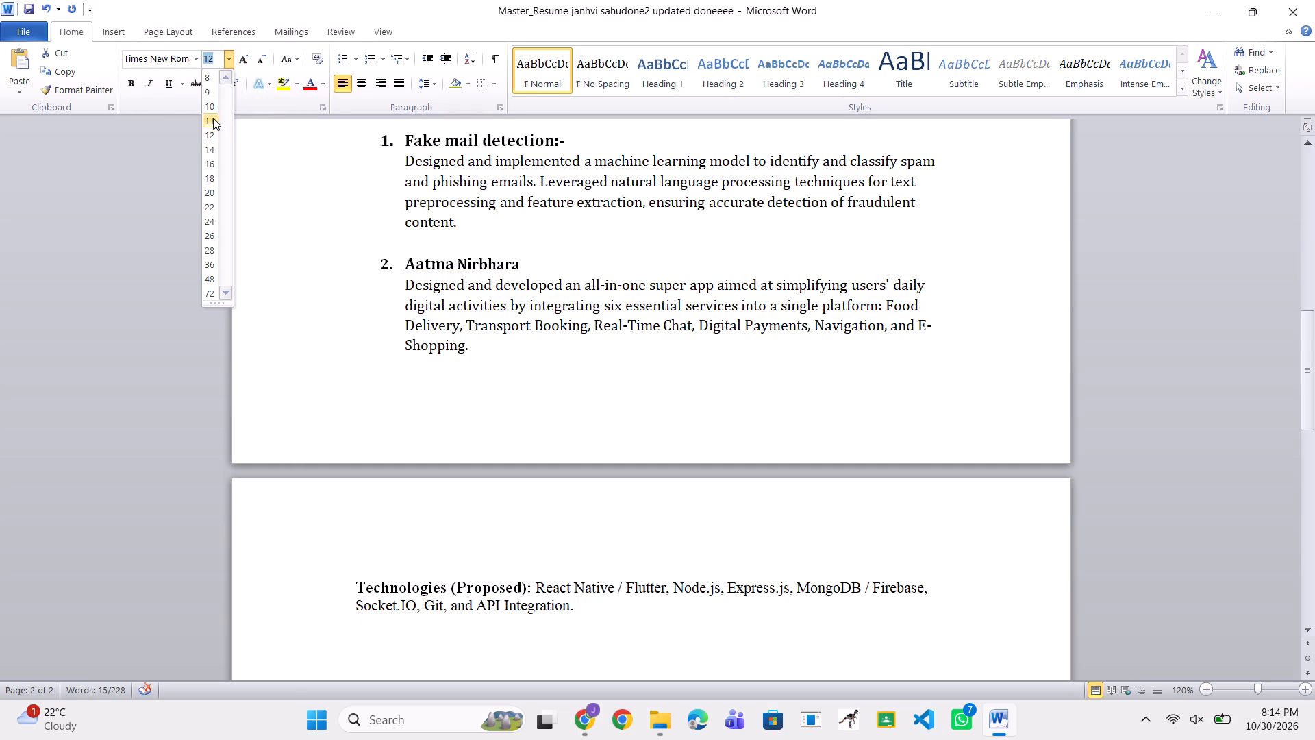
click(213, 118)
click(466, 519)
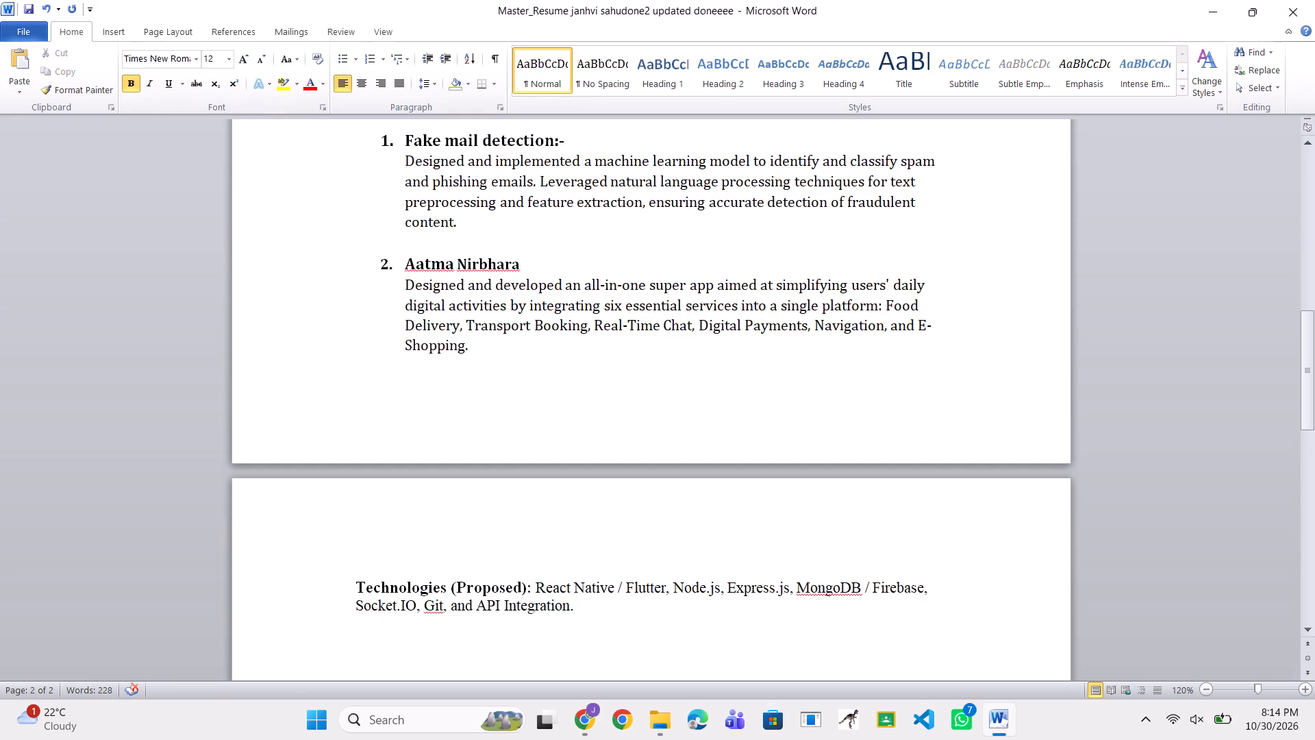
Delete "/ Flutter" and "/ Firebase" from the Technologies (Proposed) line.
drag(616, 584, 651, 584)
key(BackSpace)
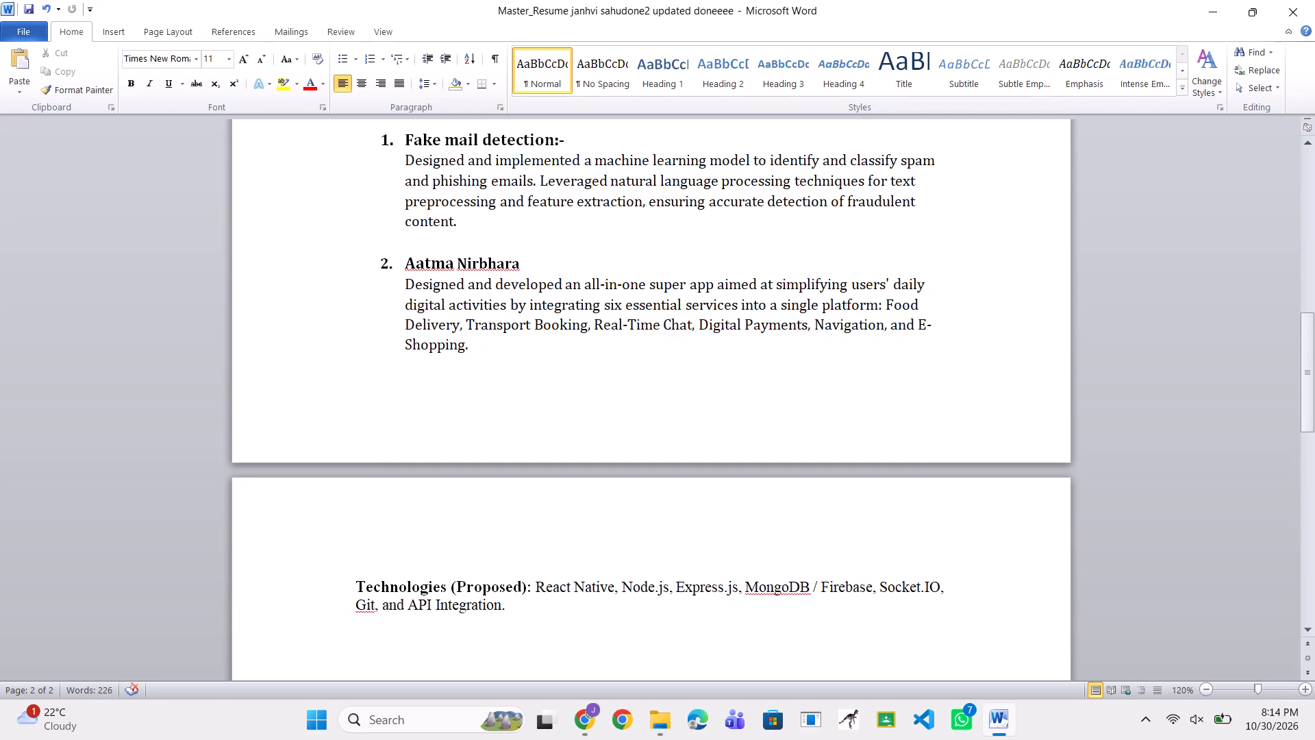
drag(814, 588, 819, 587)
drag(819, 587, 861, 581)
key(BackSpace)
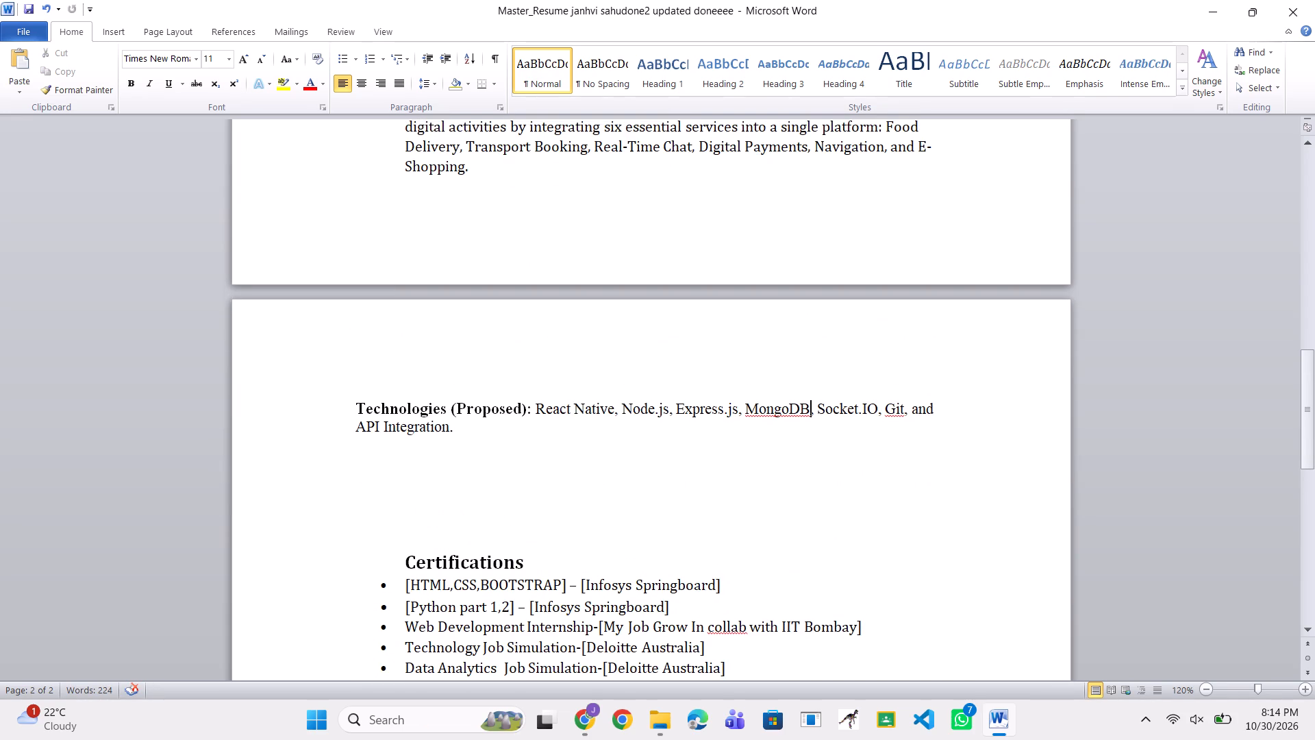
Remove the surplus blank lines between the Technologies (Proposed) line and the Certifications heading, keeping the period after "API Integration".
click(504, 511)
key(BackSpace)
key(BackSpace)
key(BackSpace)
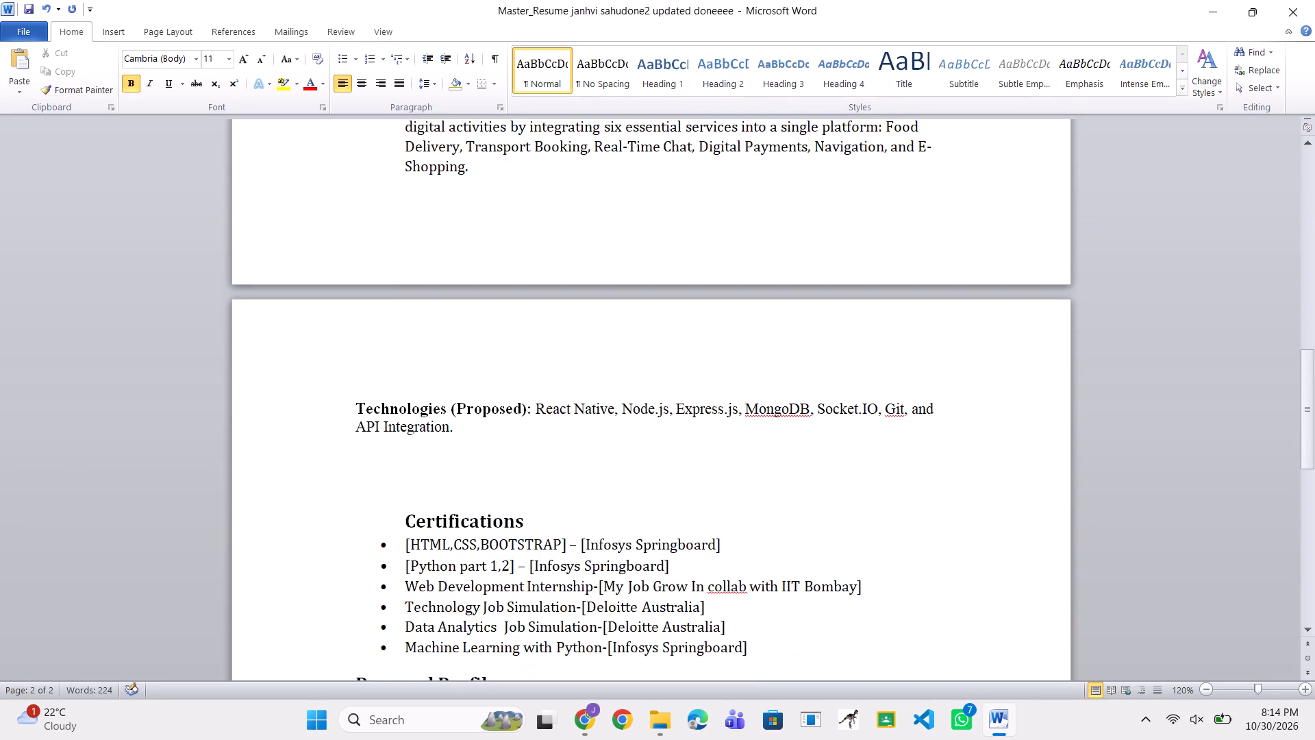
key(BackSpace)
key(BackSpace)
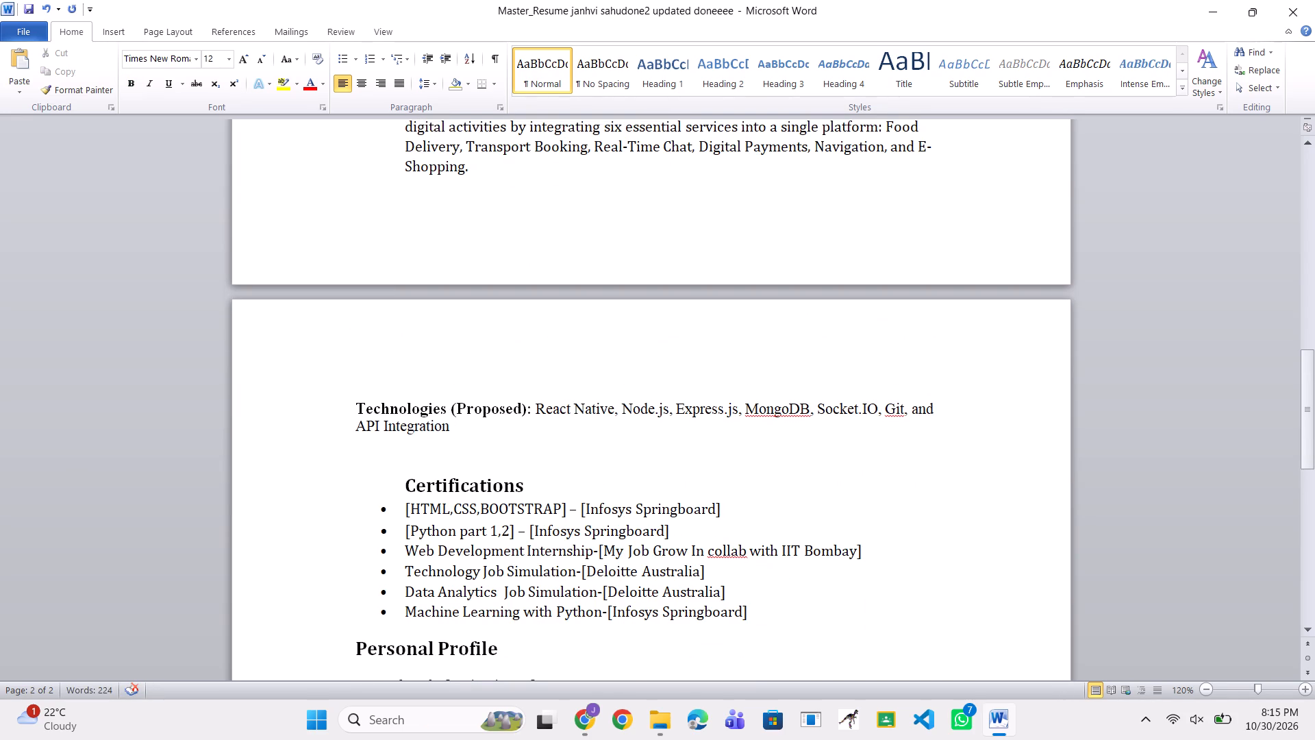
key(ctrl+z)
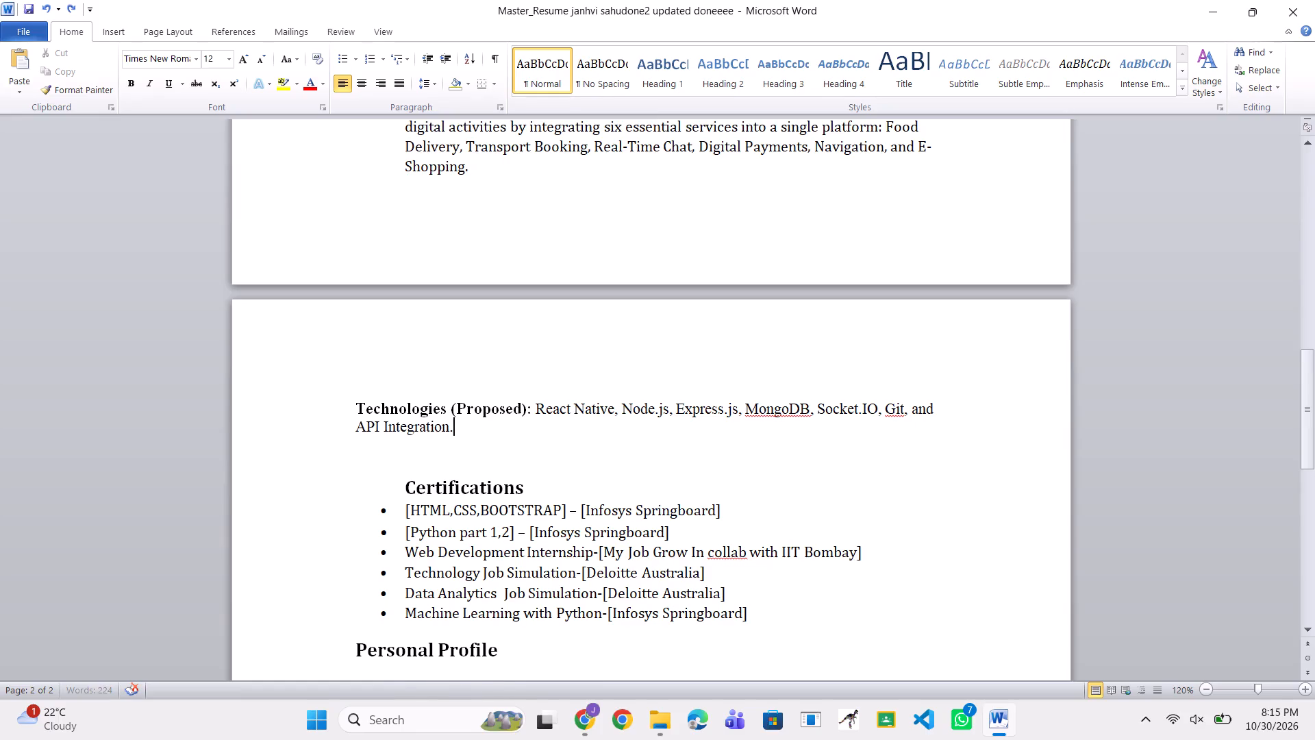
Insert a blank line between the Email and Address lines in the resume's Name section.
scroll(414, 320, up, 1)
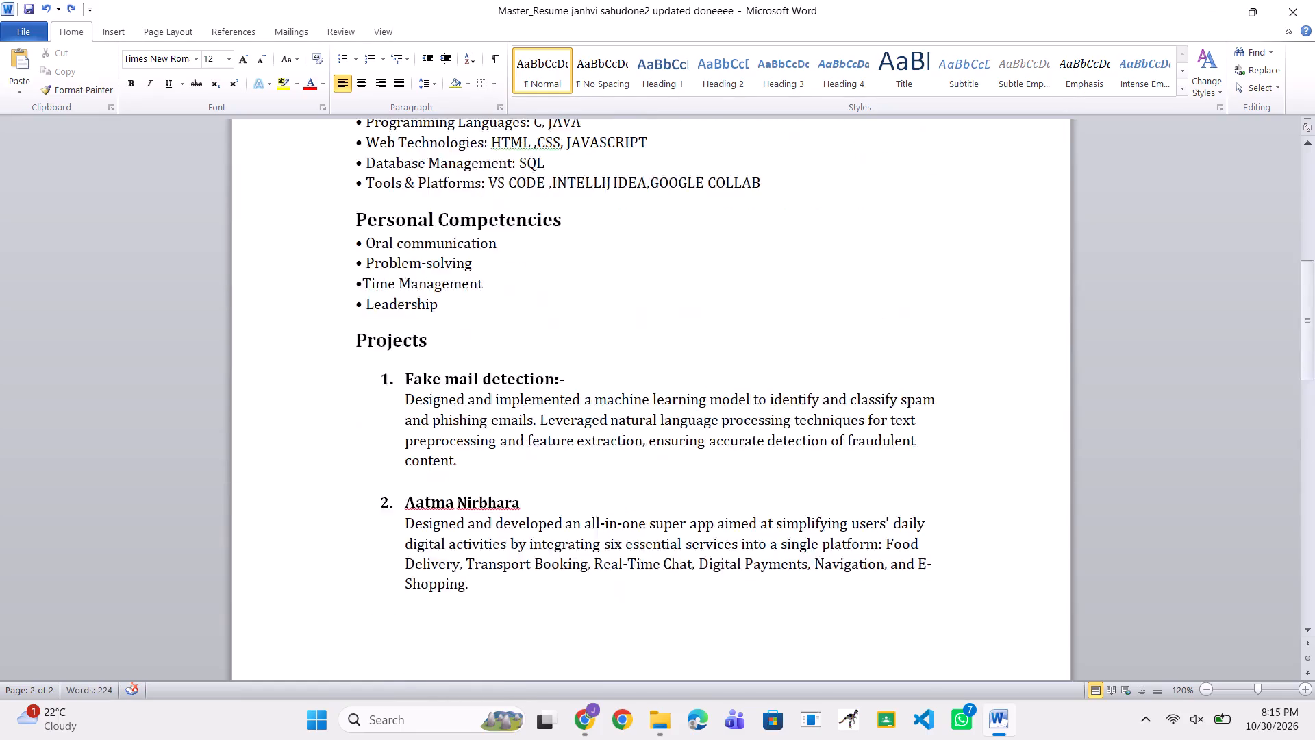
scroll(414, 320, up, 6)
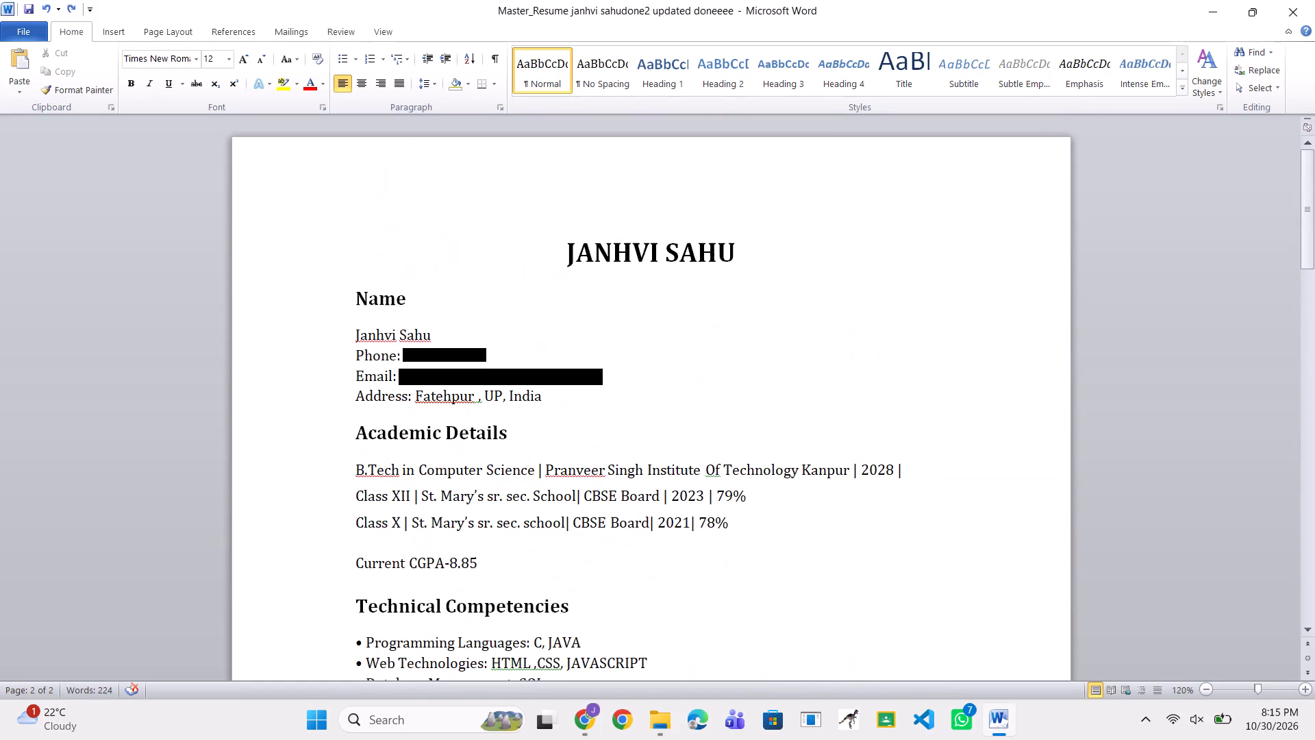
scroll(414, 320, up, 1)
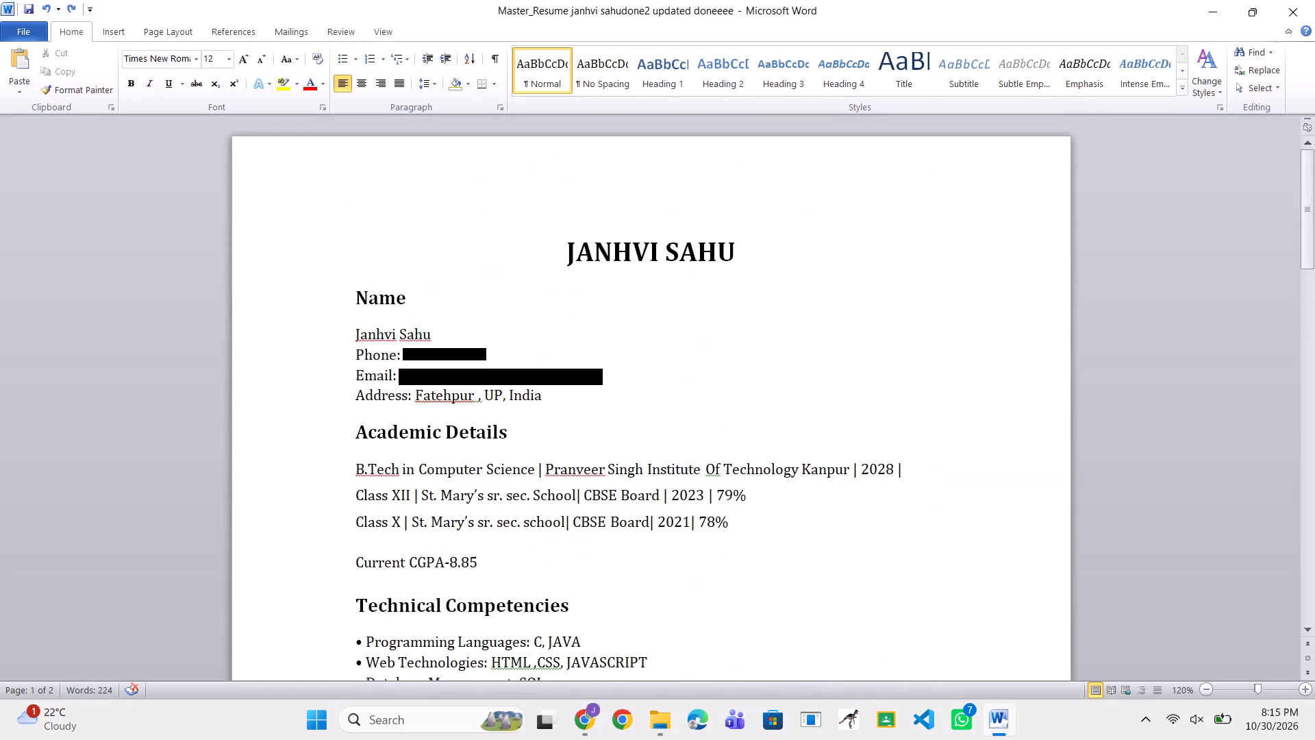
click(603, 367)
key(Return)
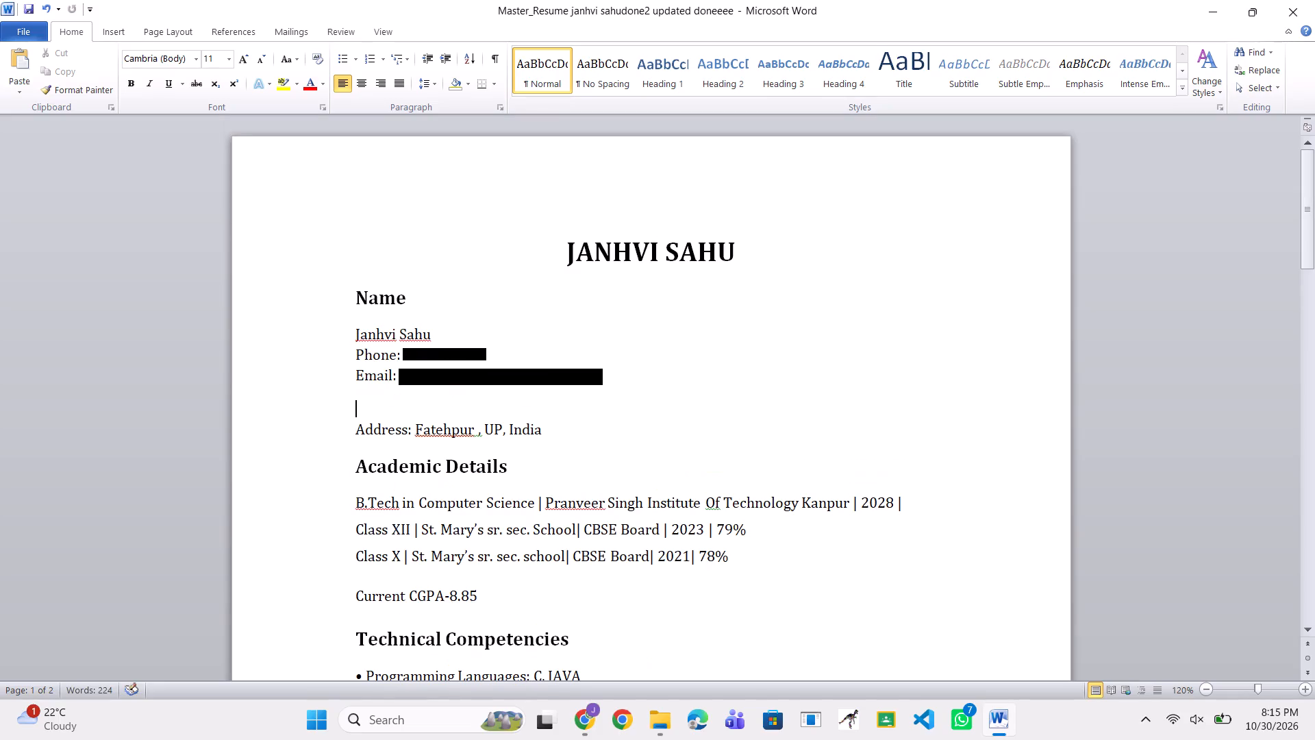
key(l)
key(BackSpace)
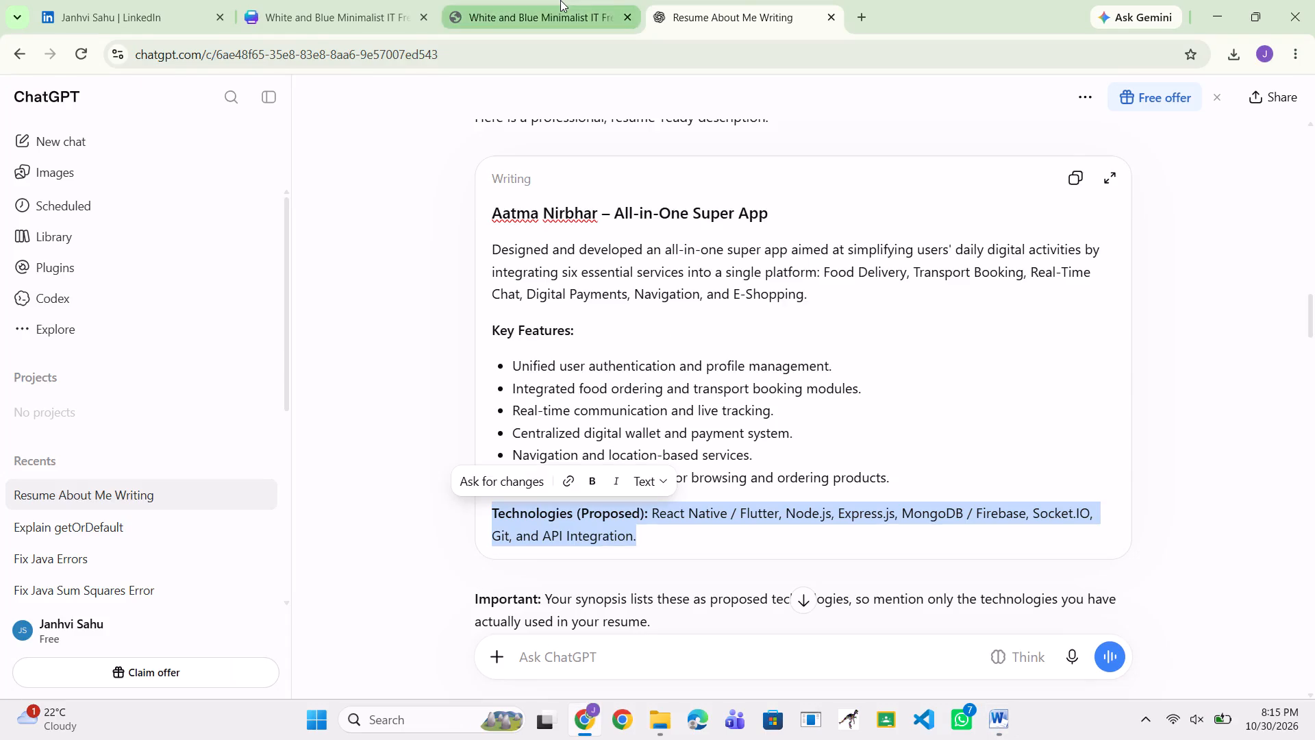
Switch to the Canva resume design in Chrome and copy the LinkedIn profile URL from the contact strip below the name.
click(560, 0)
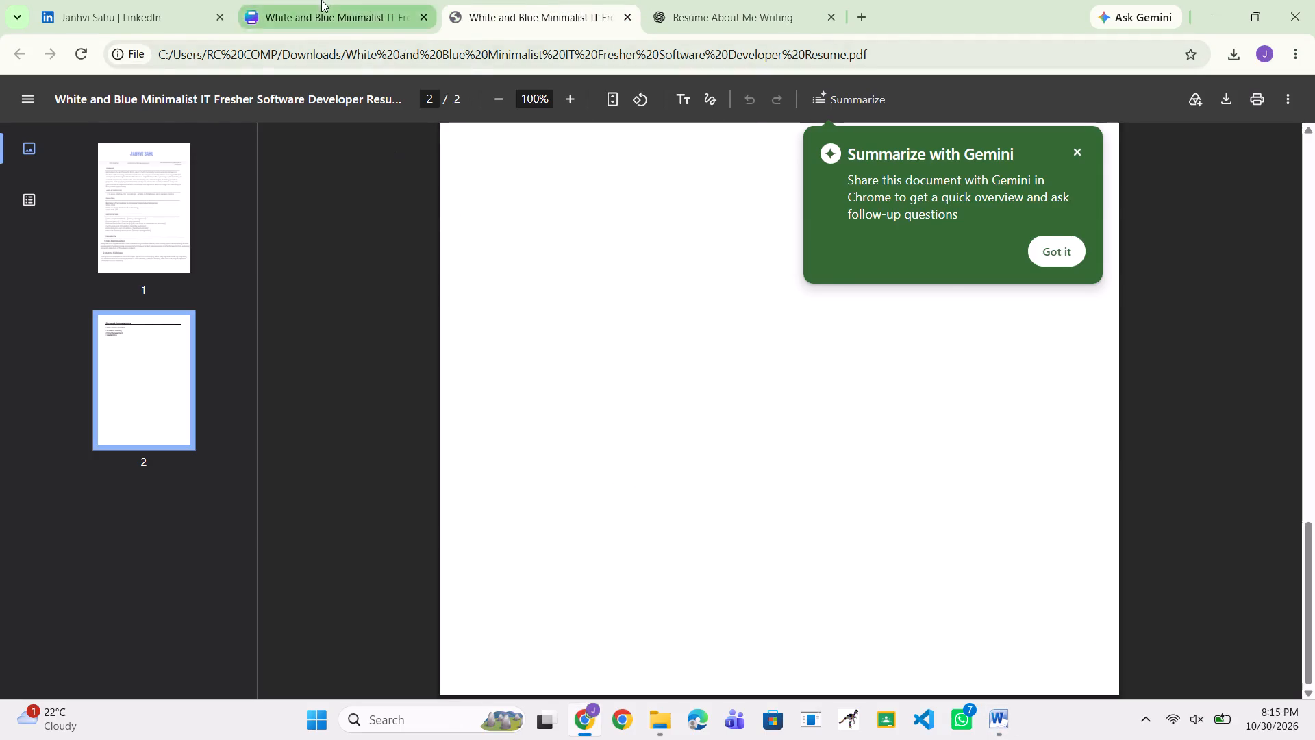
click(321, 0)
scroll(625, 206, up, 6)
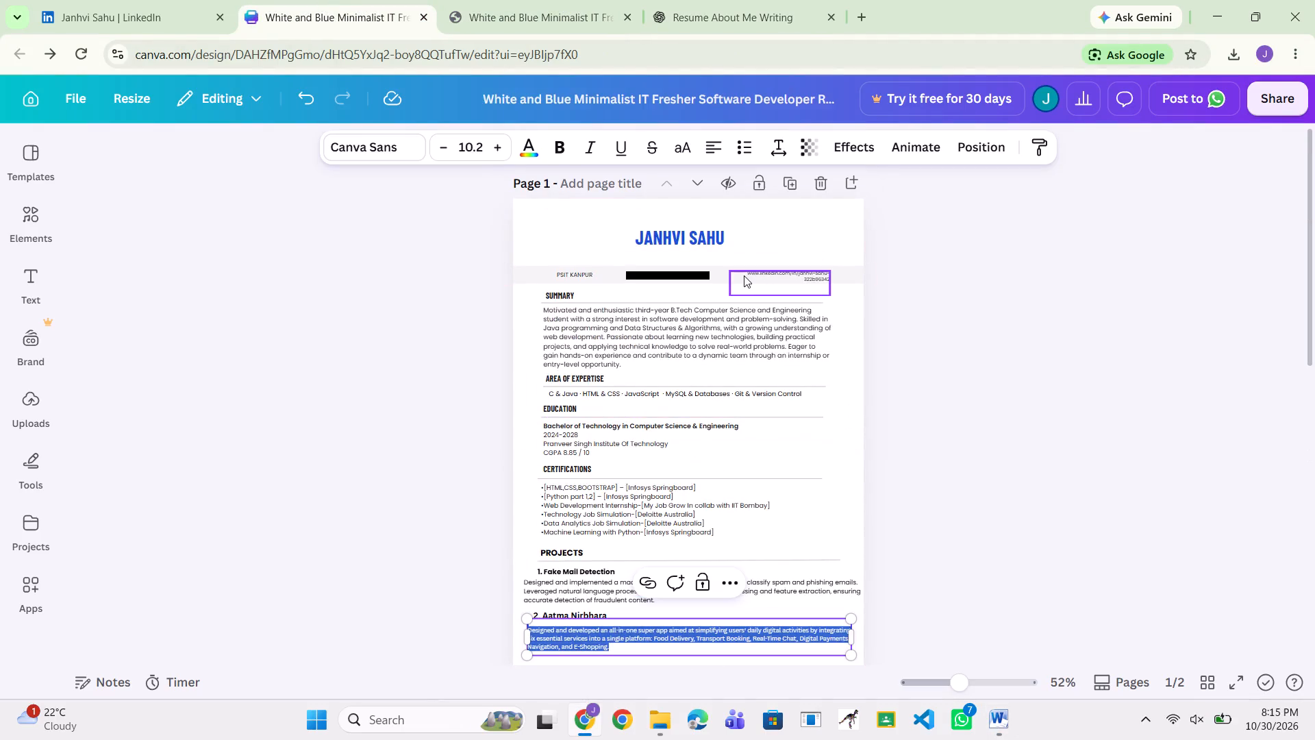
click(744, 274)
drag(744, 274, 766, 273)
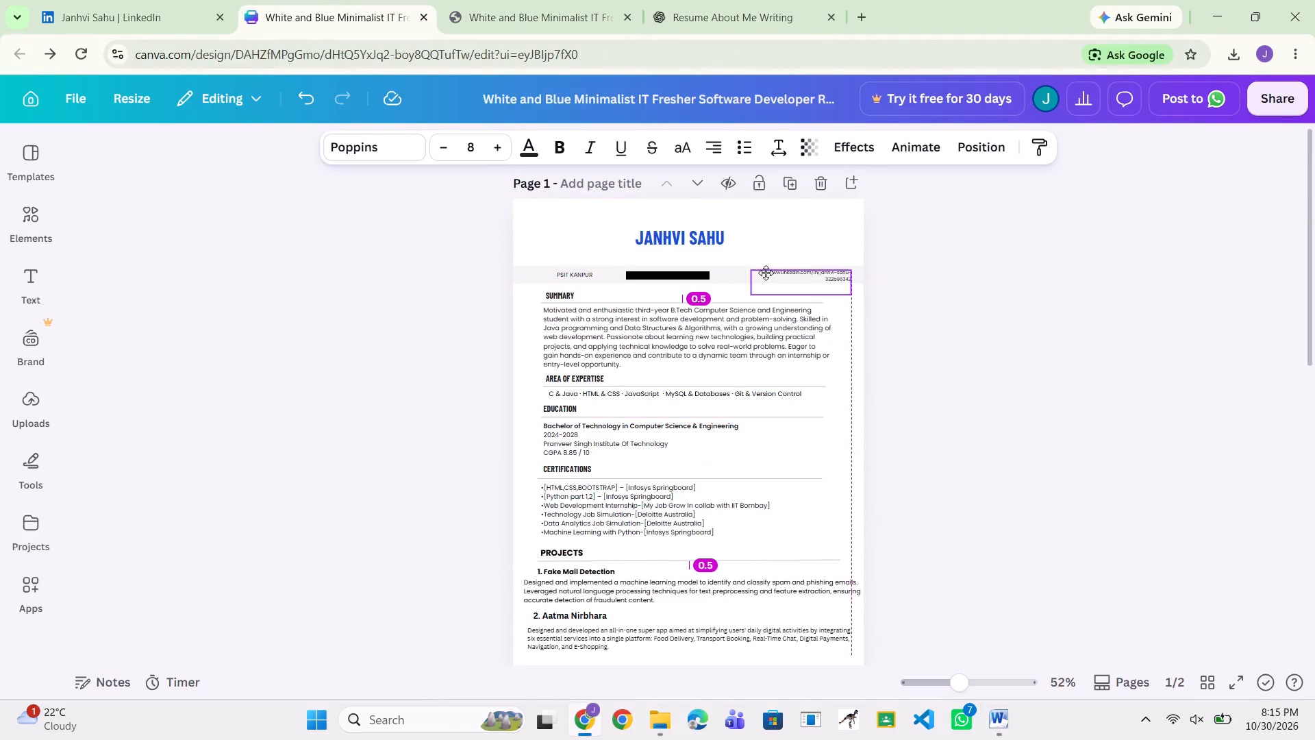
drag(766, 273, 760, 273)
triple_click(829, 268)
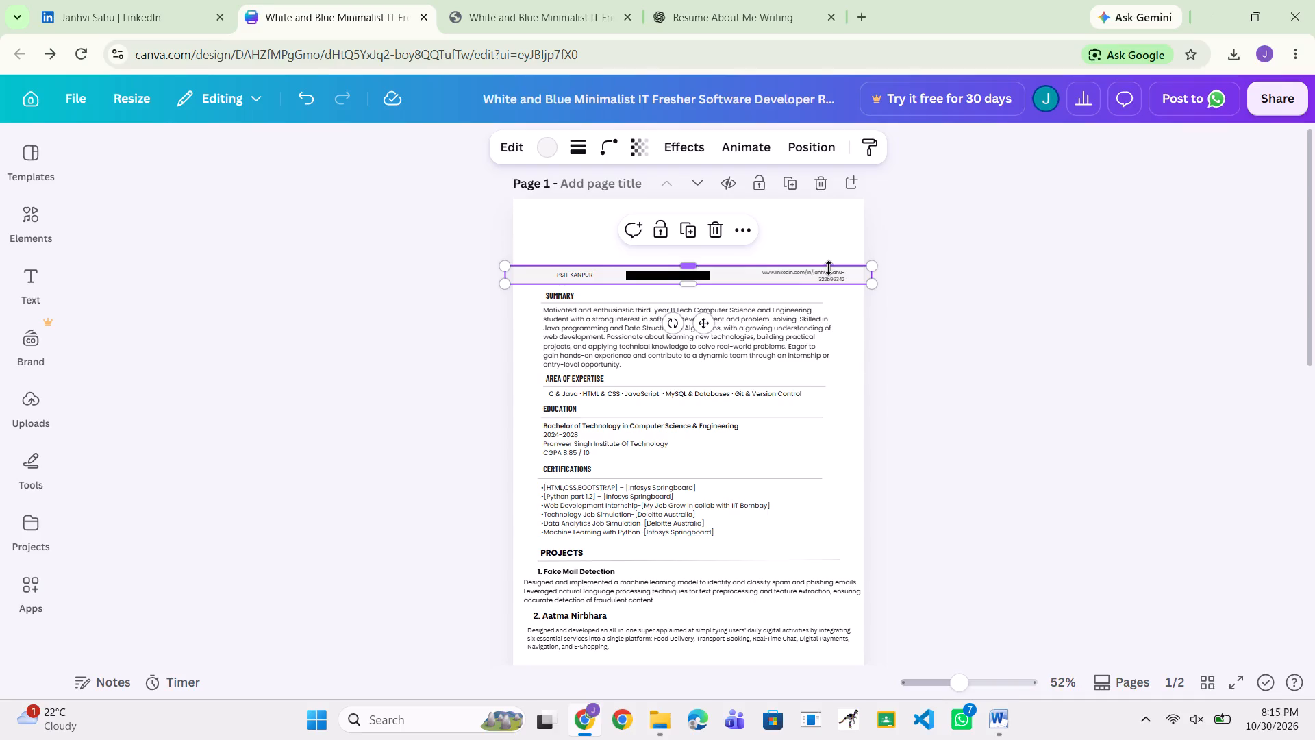
click(830, 272)
drag(849, 277, 827, 277)
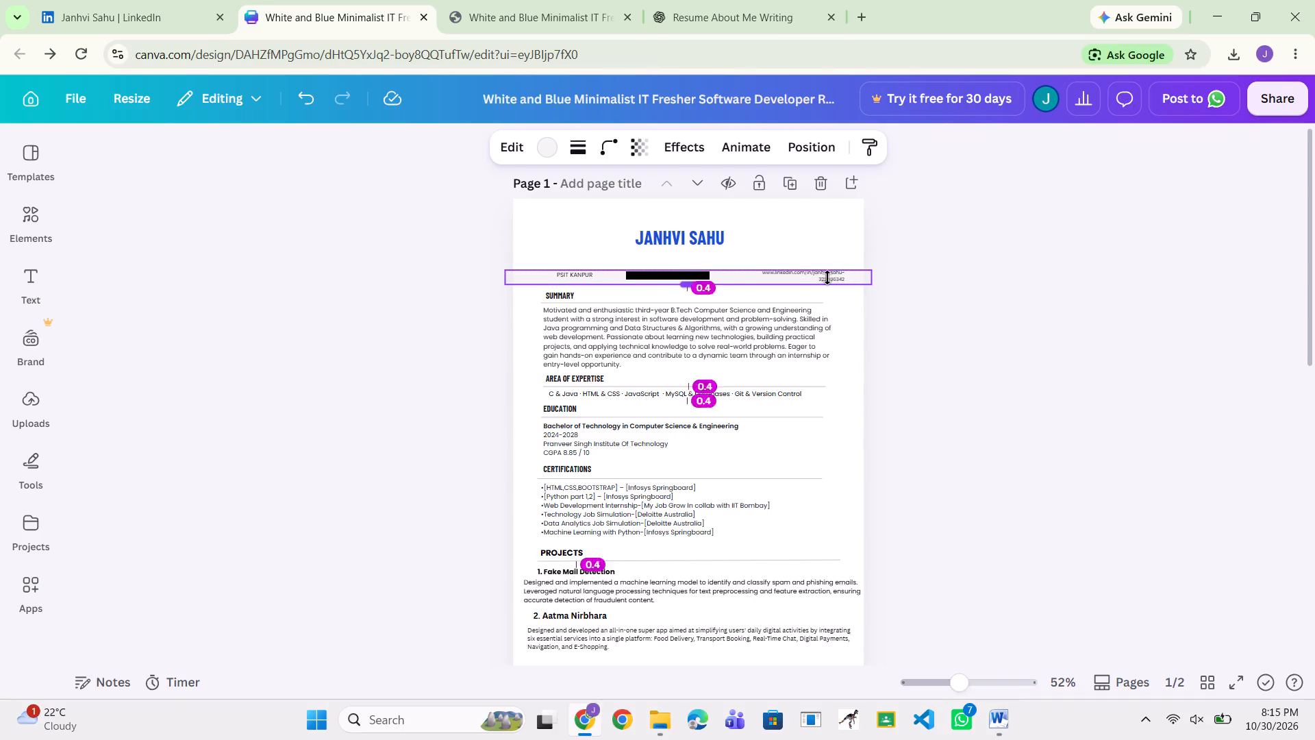
drag(827, 277, 824, 277)
click(800, 276)
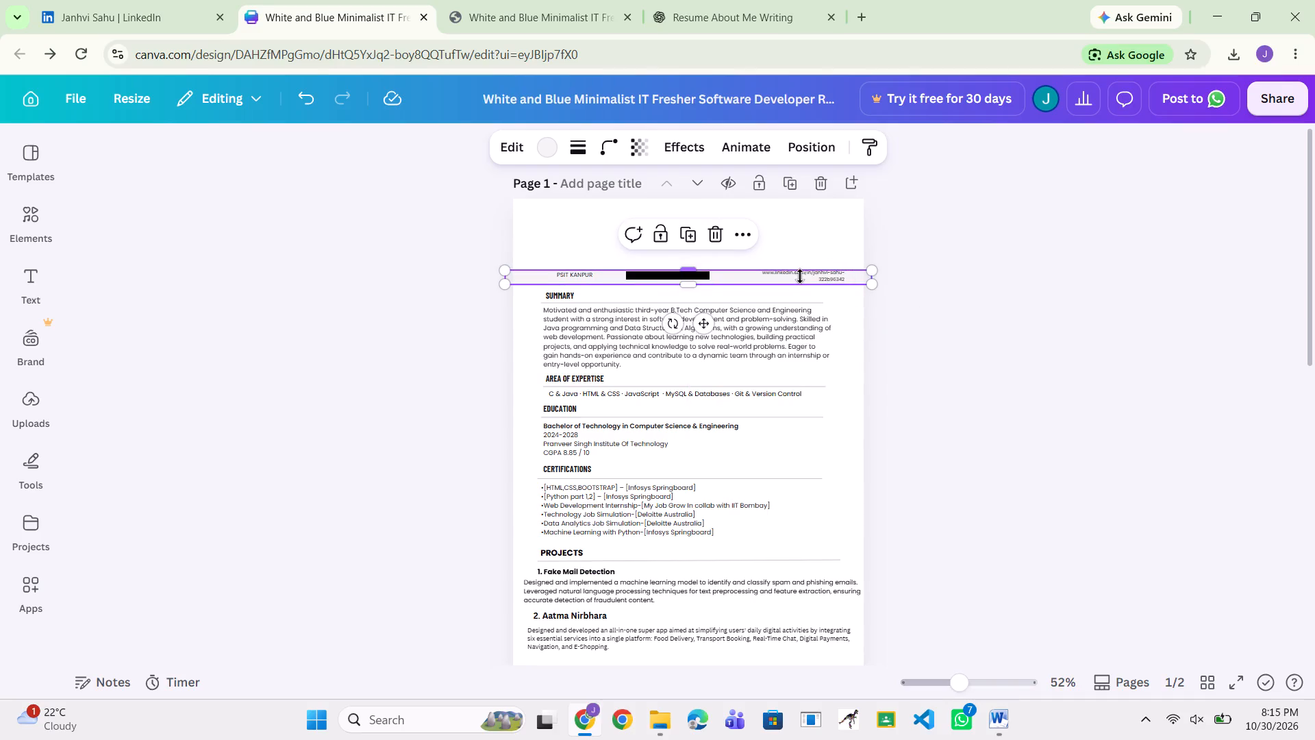
drag(779, 278, 787, 283)
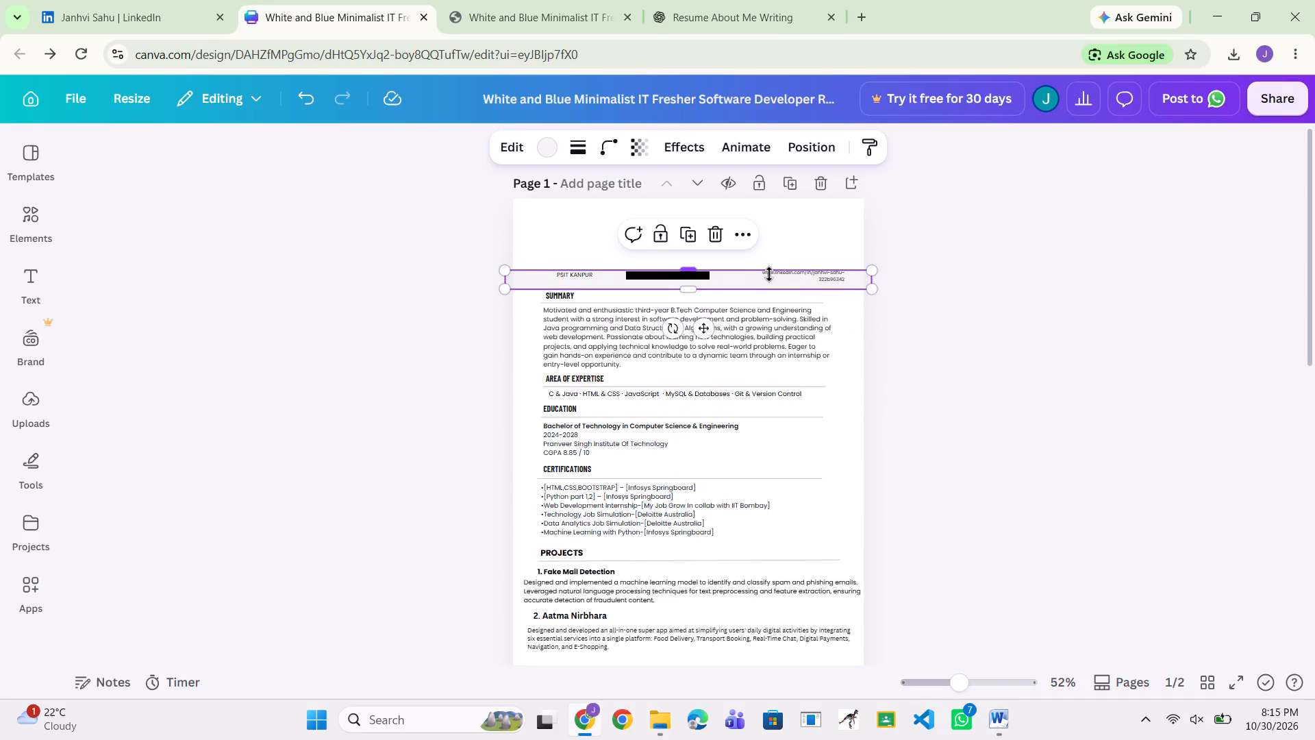
click(769, 274)
triple_click(769, 274)
click(769, 274)
drag(769, 274, 805, 277)
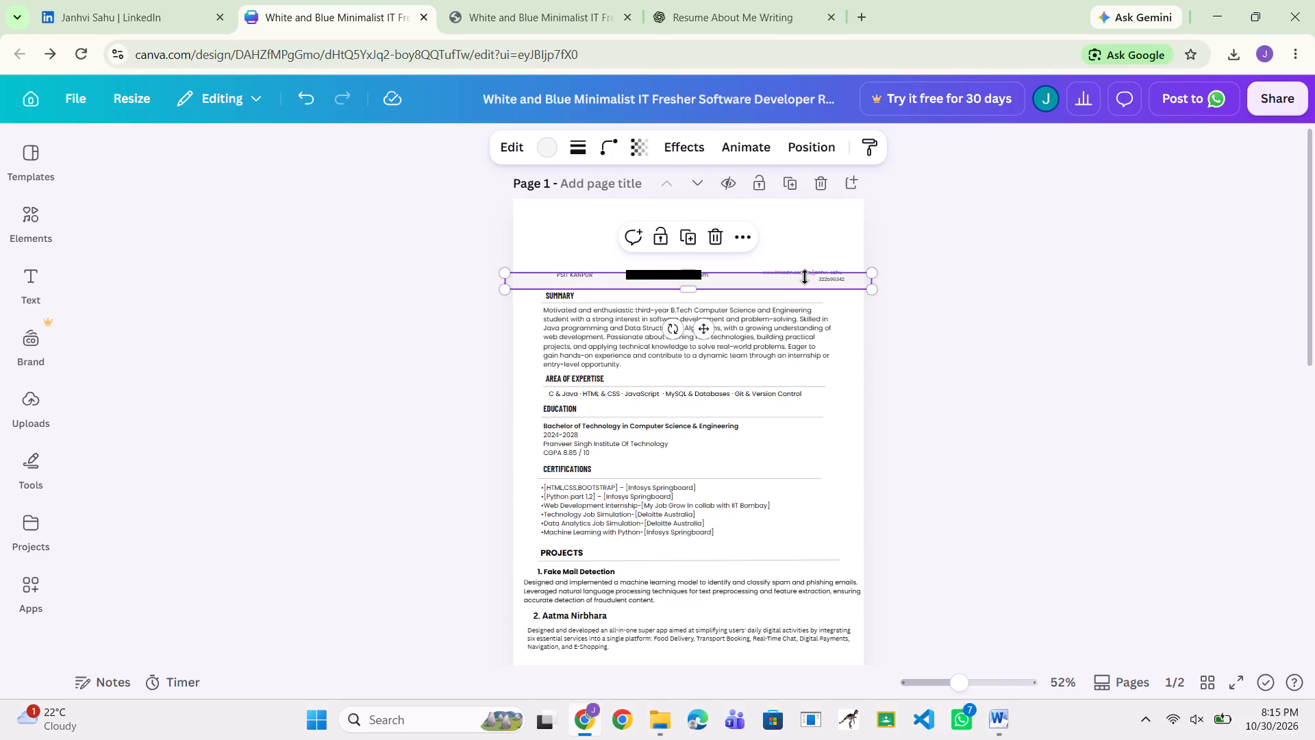
drag(799, 269, 790, 253)
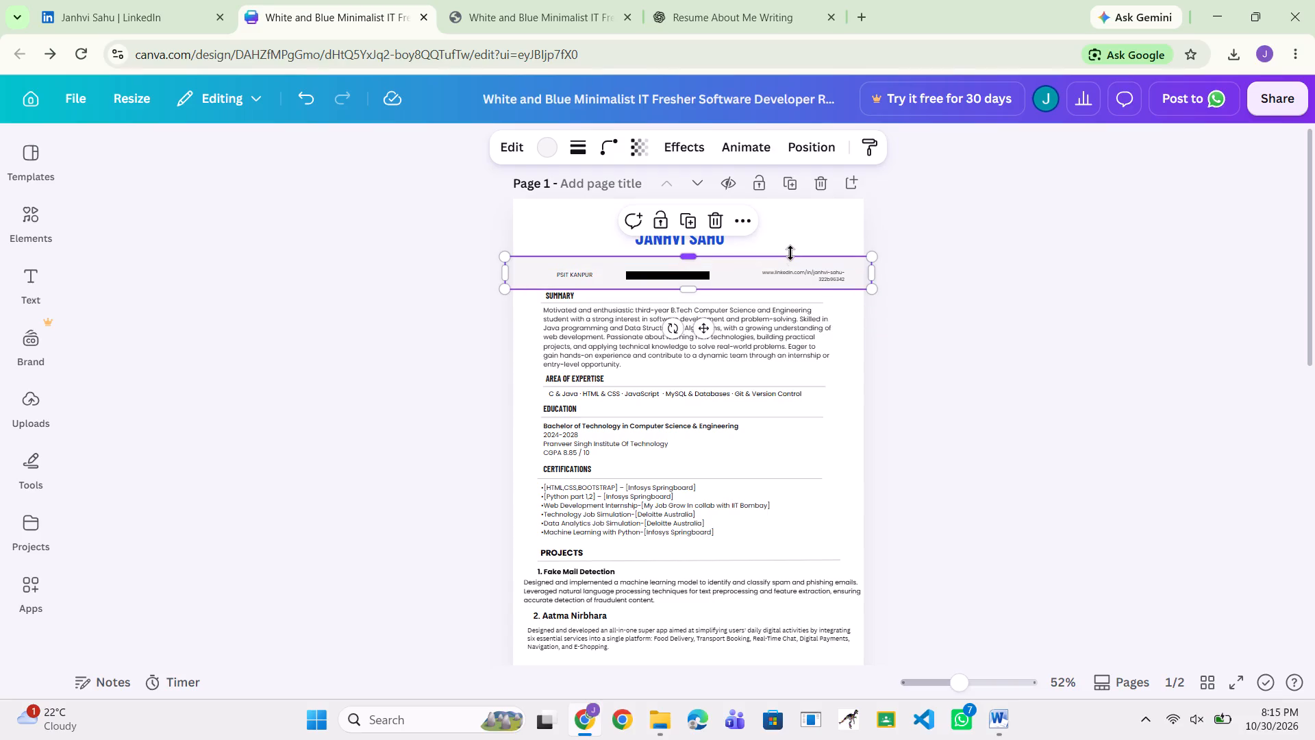
triple_click(792, 270)
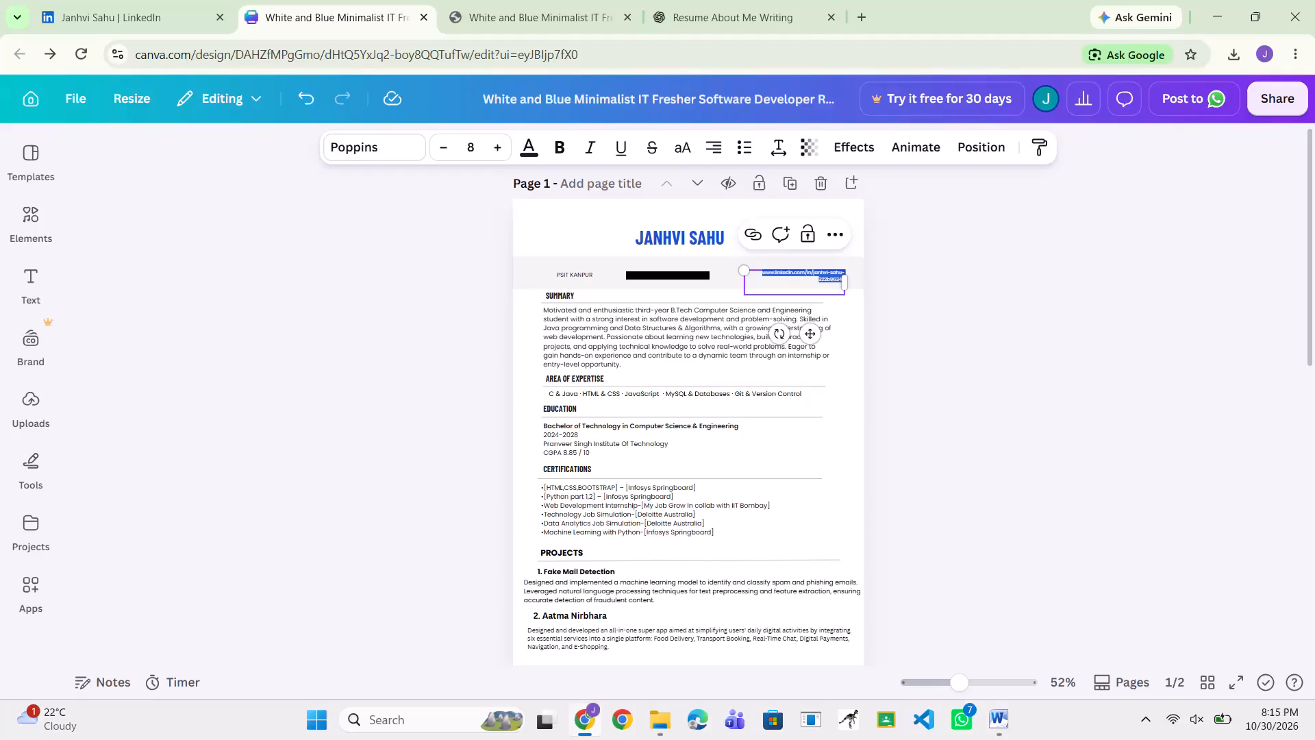
key(ctrl+c)
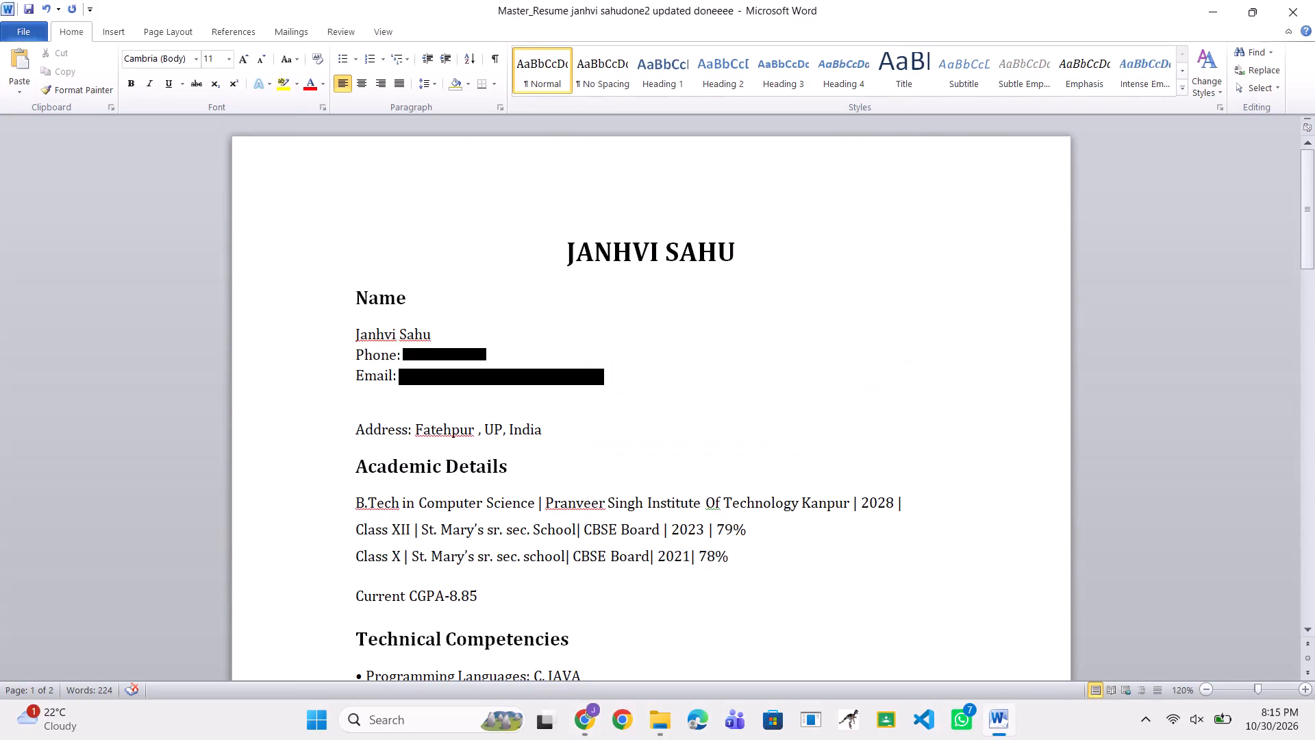
In the Word master resume, paste the LinkedIn URL on the blank line below Email and prefix it with "LinkedIn: ".
key(ctrl+v)
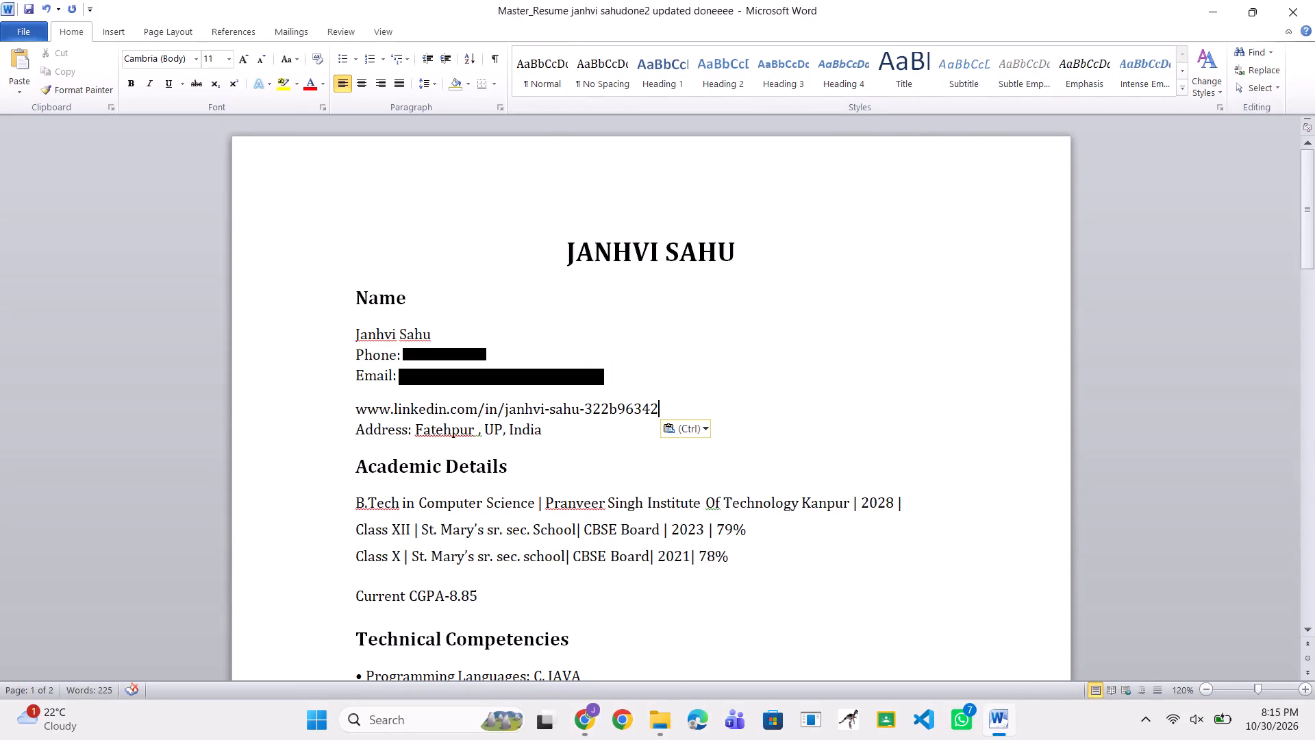
click(358, 404)
key(l)
text(inked)
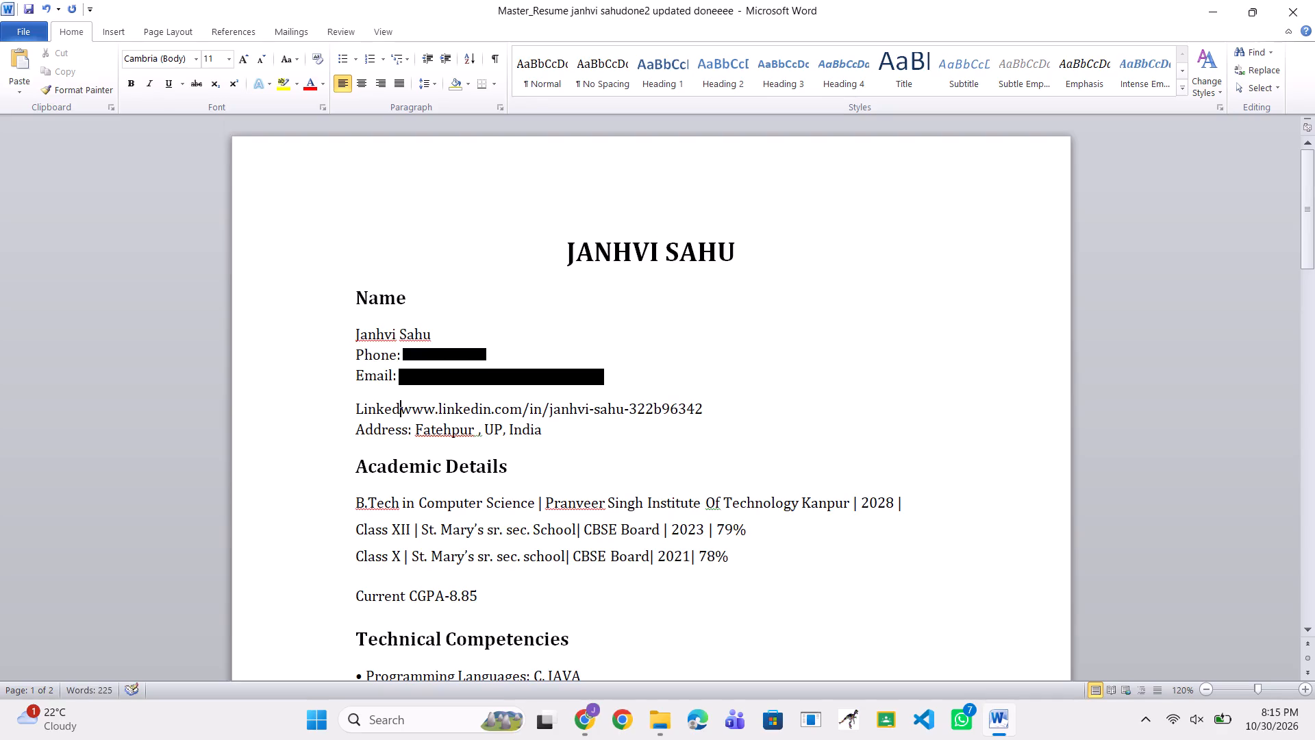
click(358, 404)
key(i)
key(BackSpace)
key(Right)
key(Right)
key(Right)
key(Right)
key(Right)
key(Right)
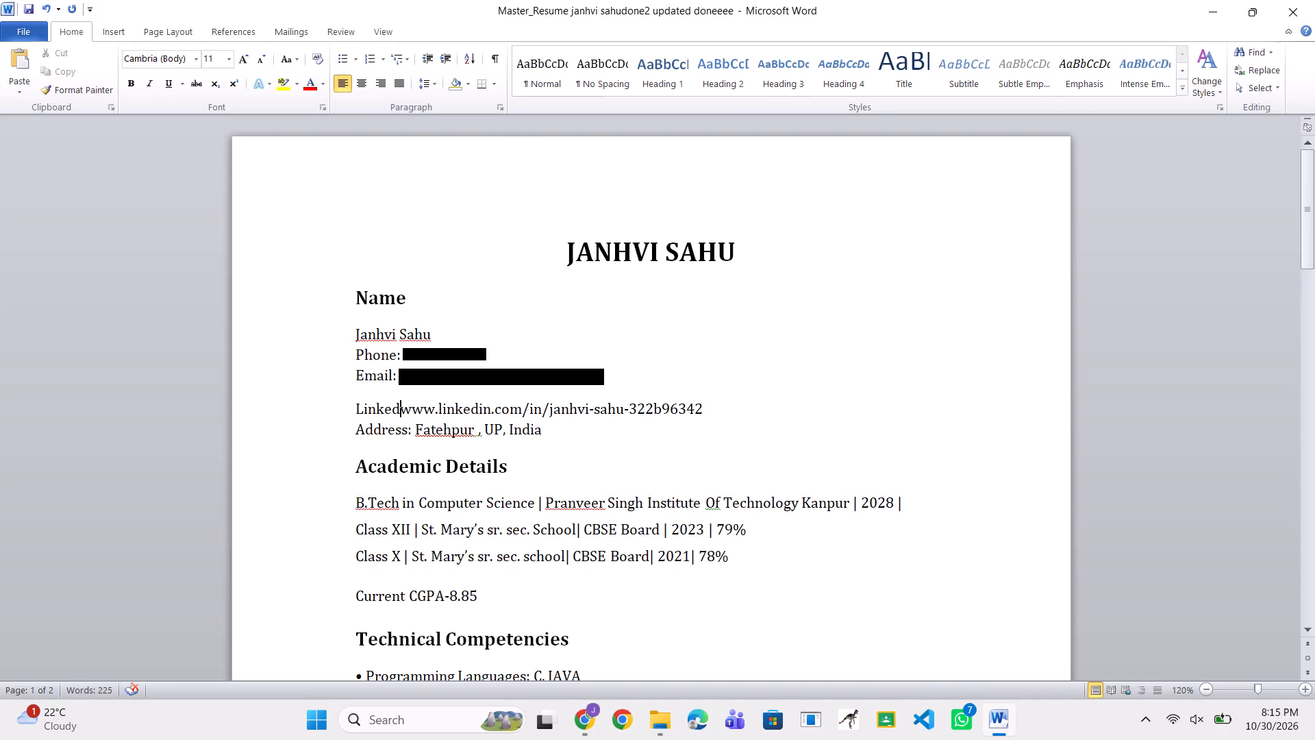
key(i)
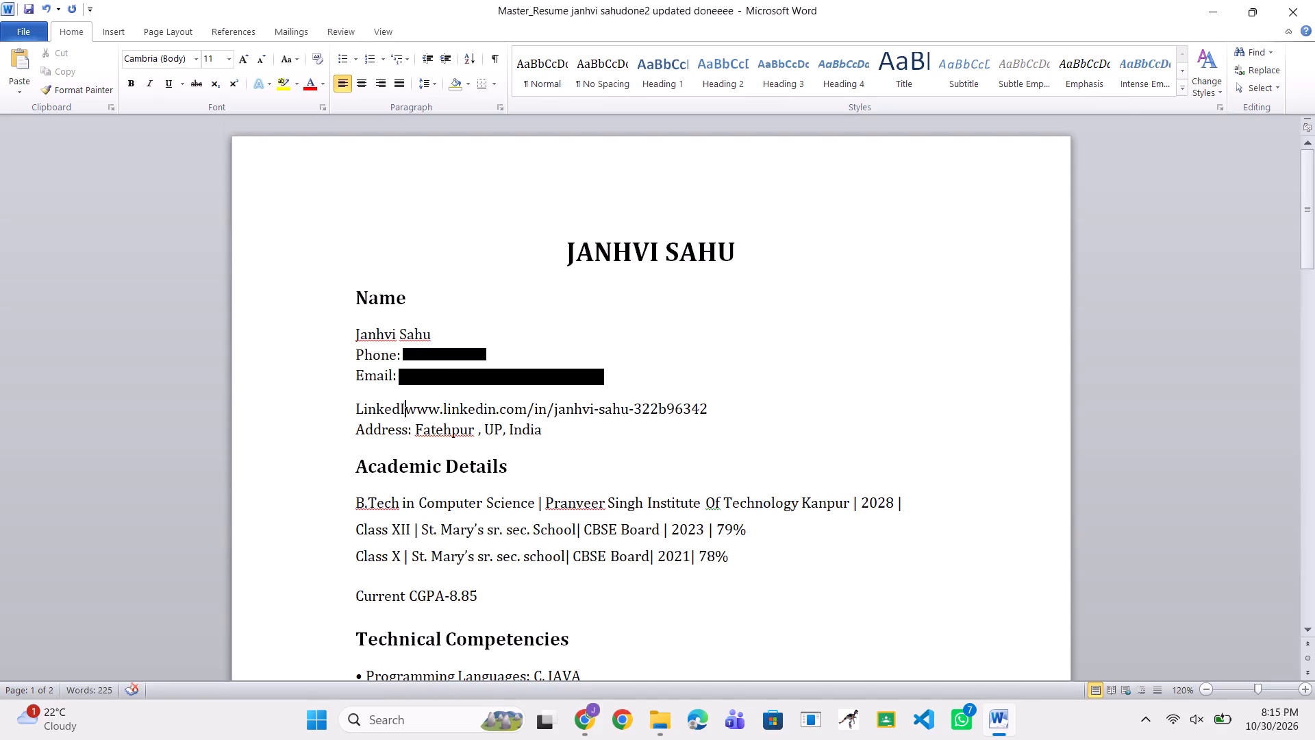
key(n)
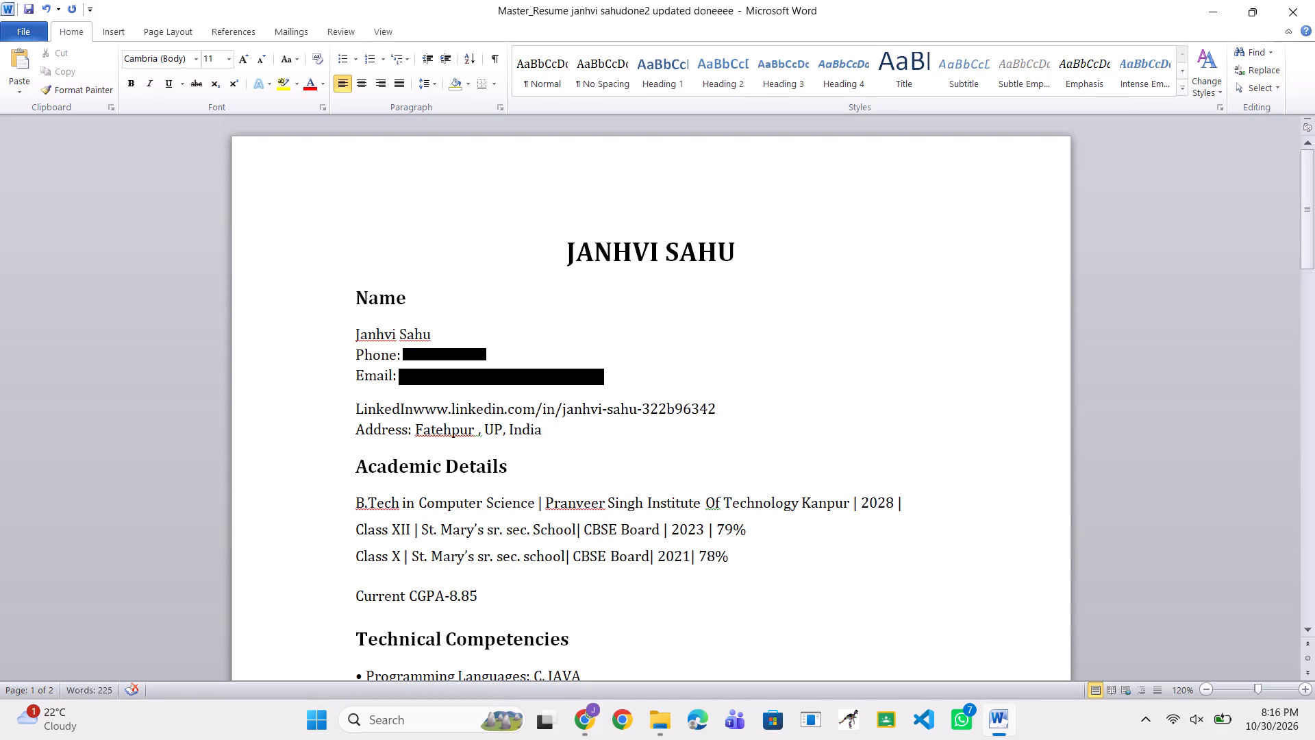
text(:)
key(space)
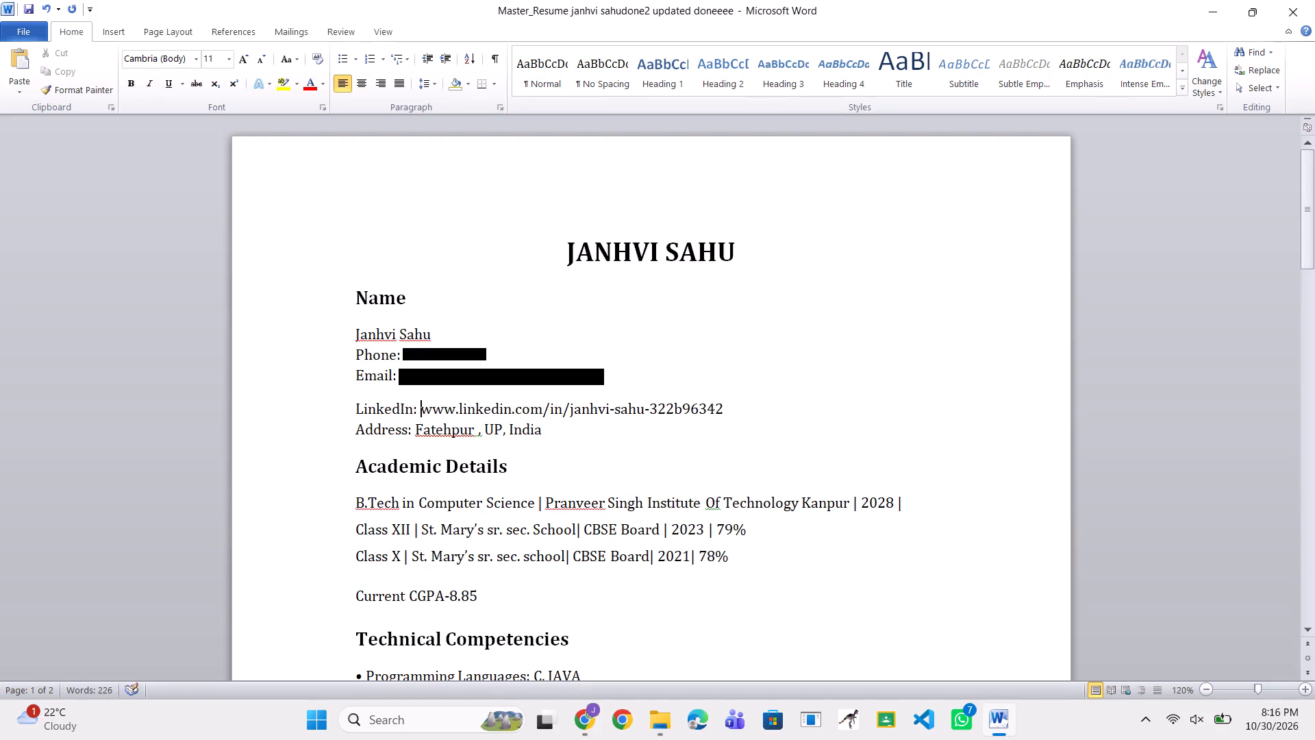
Move the LinkedIn line from below Email to a new line directly under the Phone line.
click(353, 393)
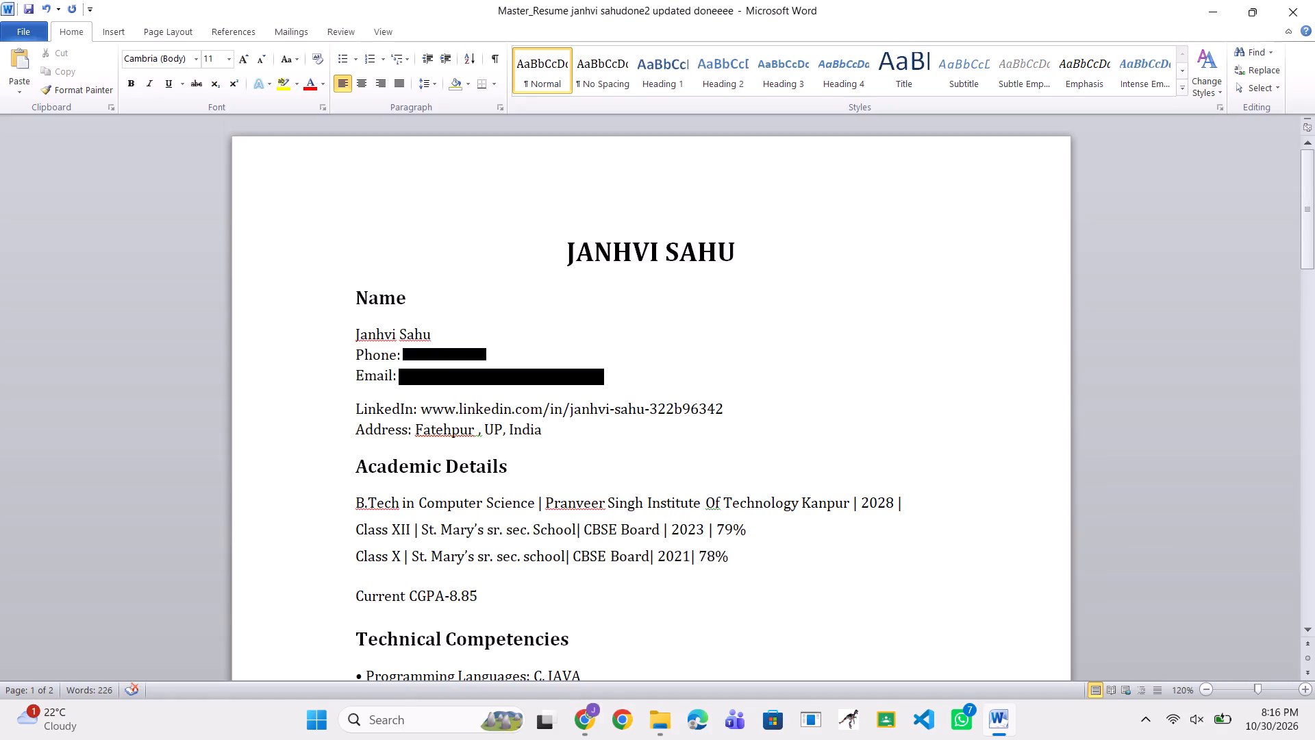
click(356, 405)
drag(356, 405, 666, 393)
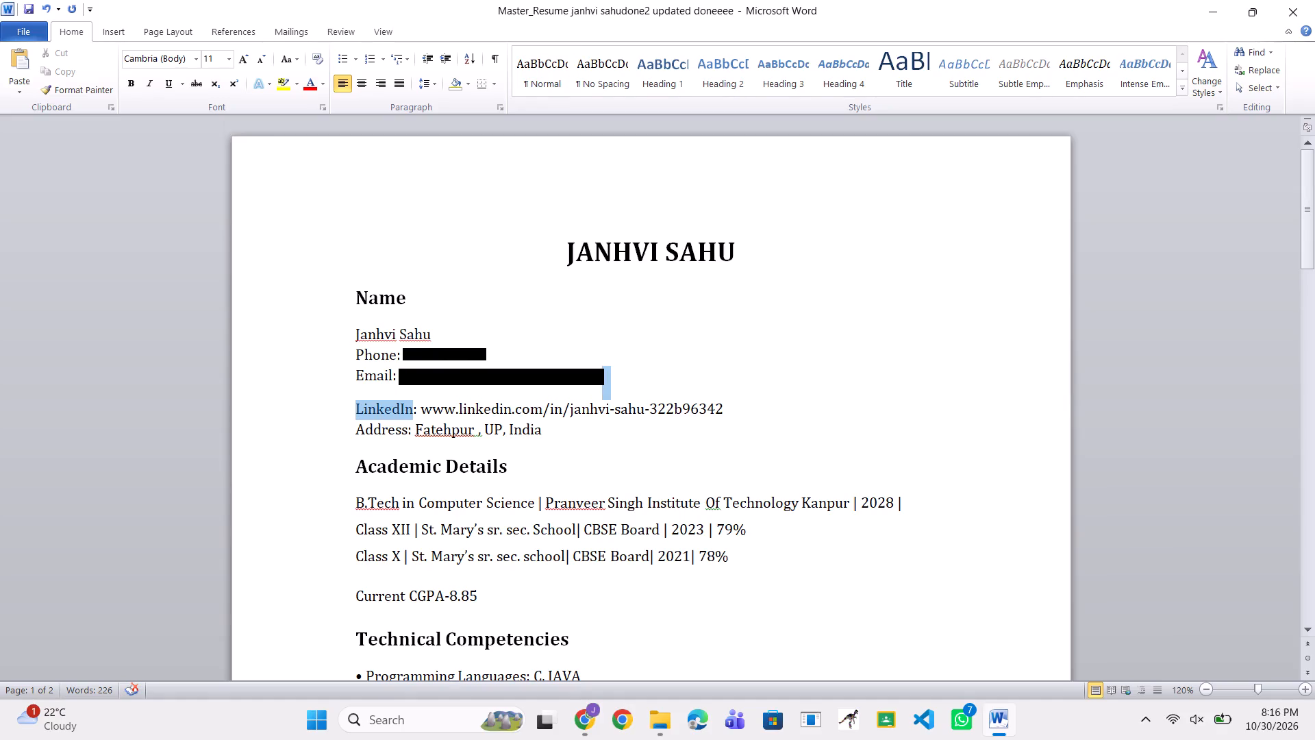
drag(666, 393, 707, 415)
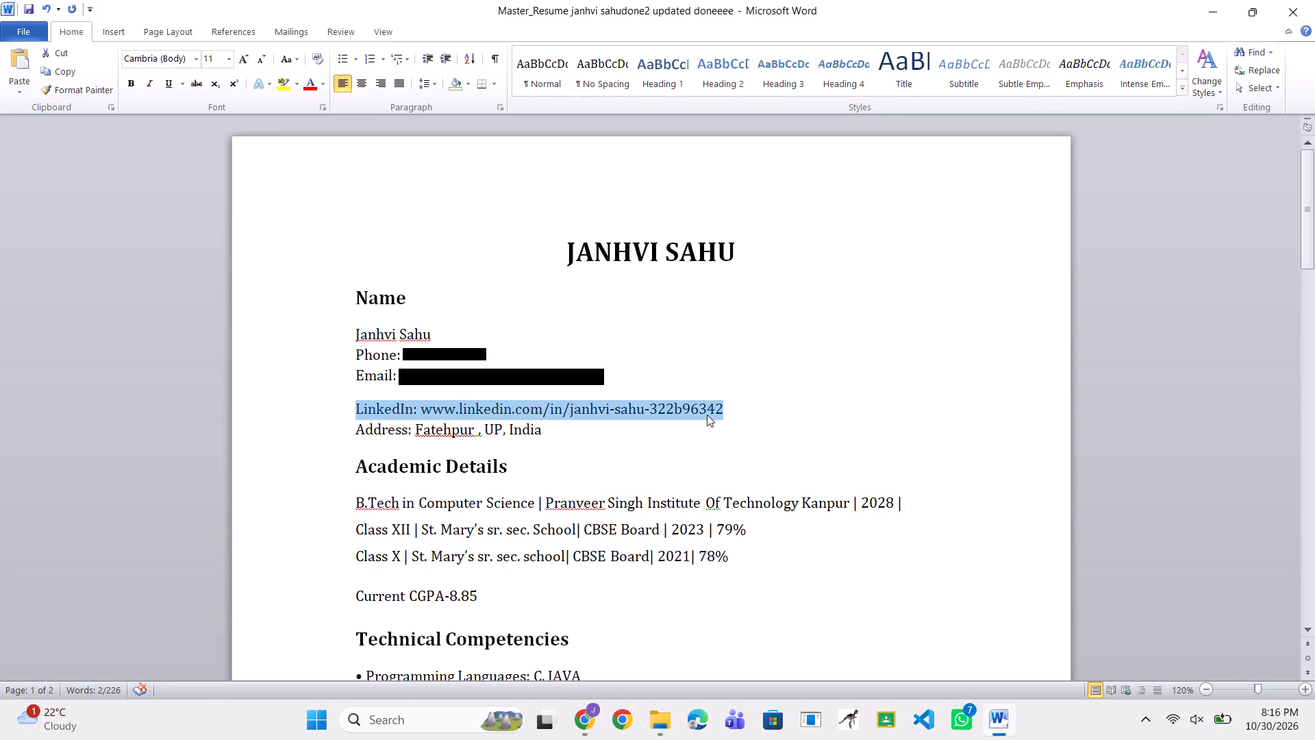
key(ctrl+c)
key(BackSpace)
key(BackSpace)
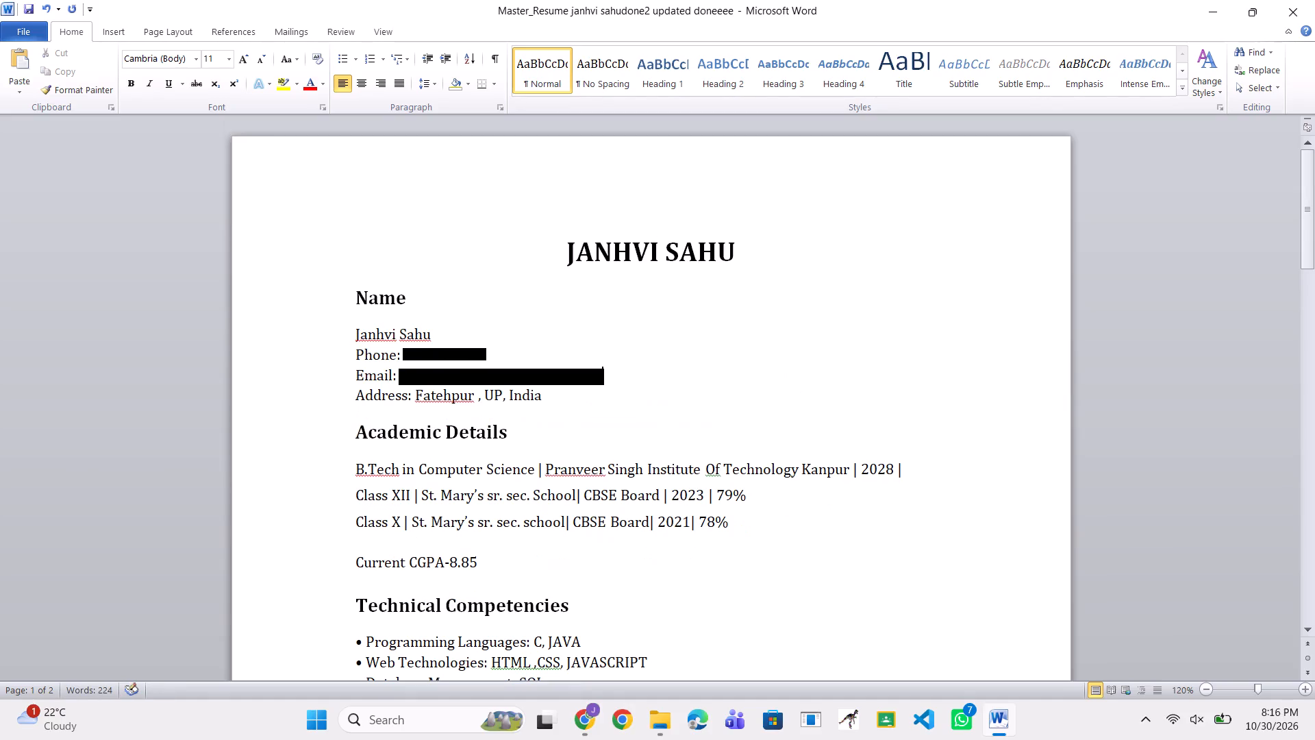
click(518, 346)
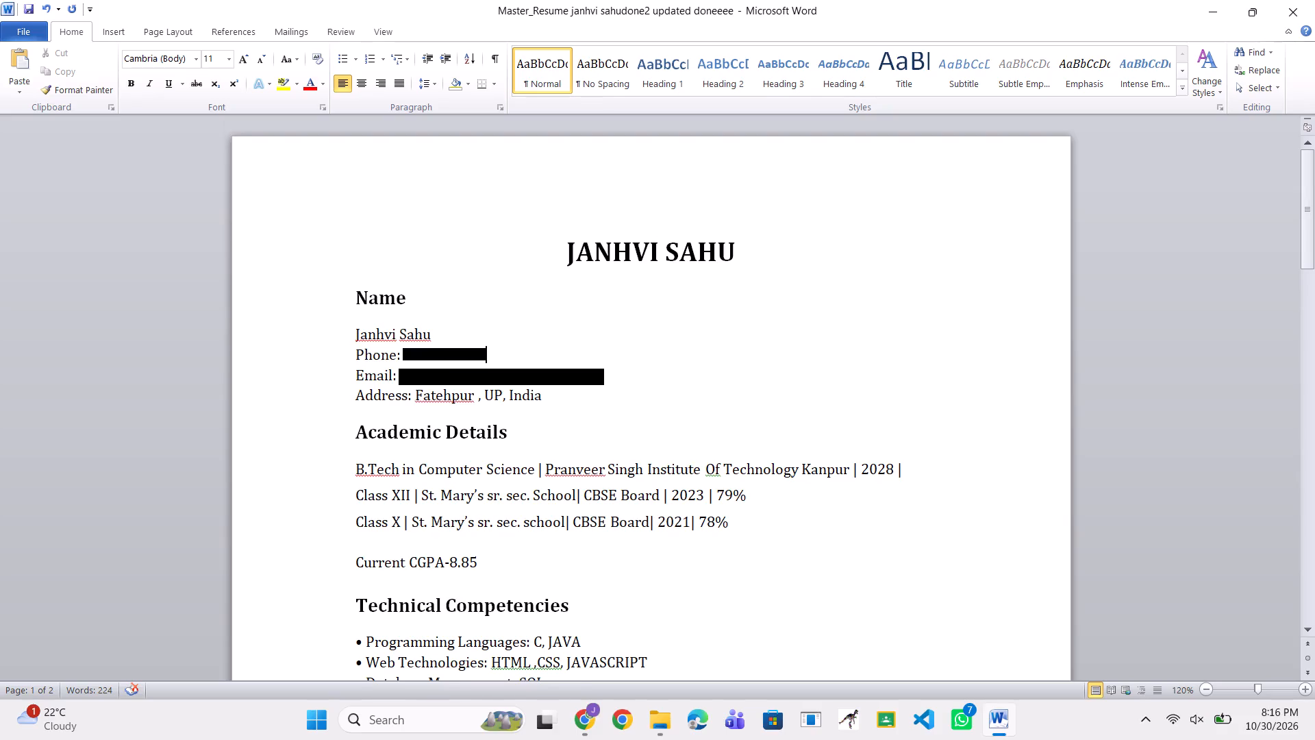
key(Return)
key(ctrl+v)
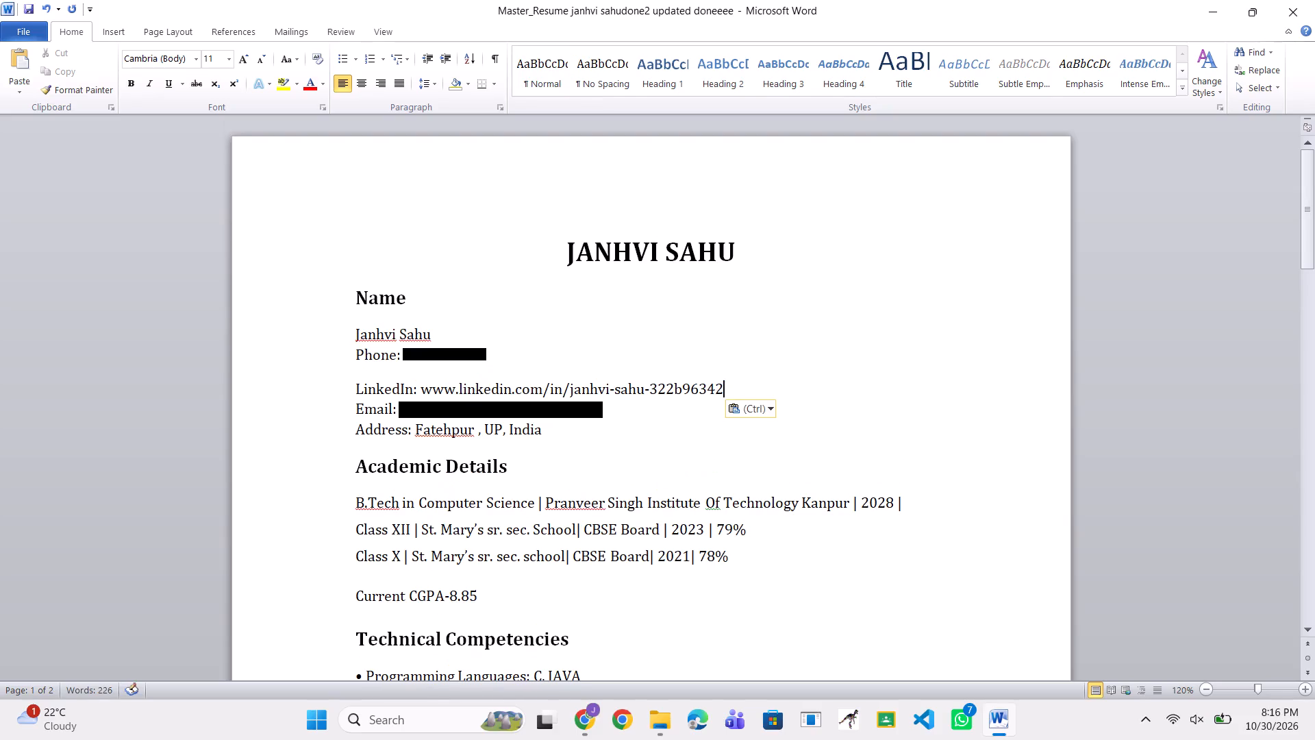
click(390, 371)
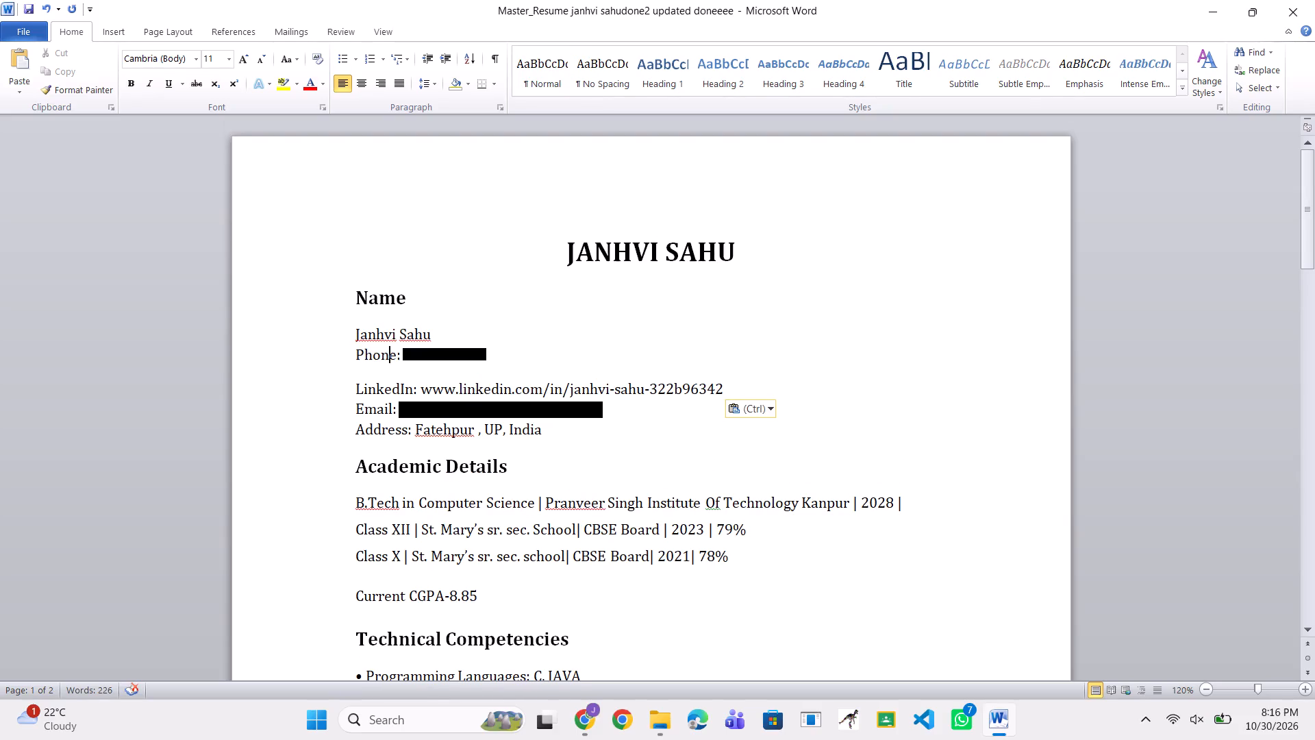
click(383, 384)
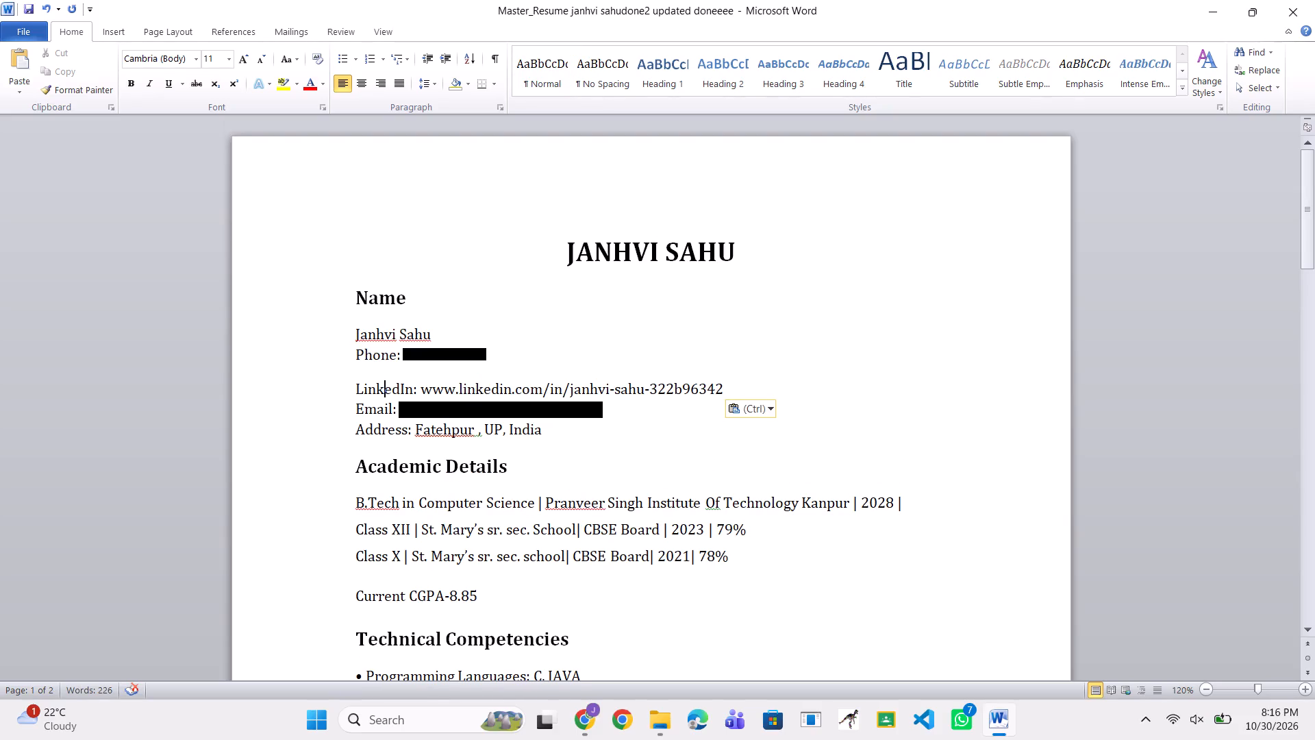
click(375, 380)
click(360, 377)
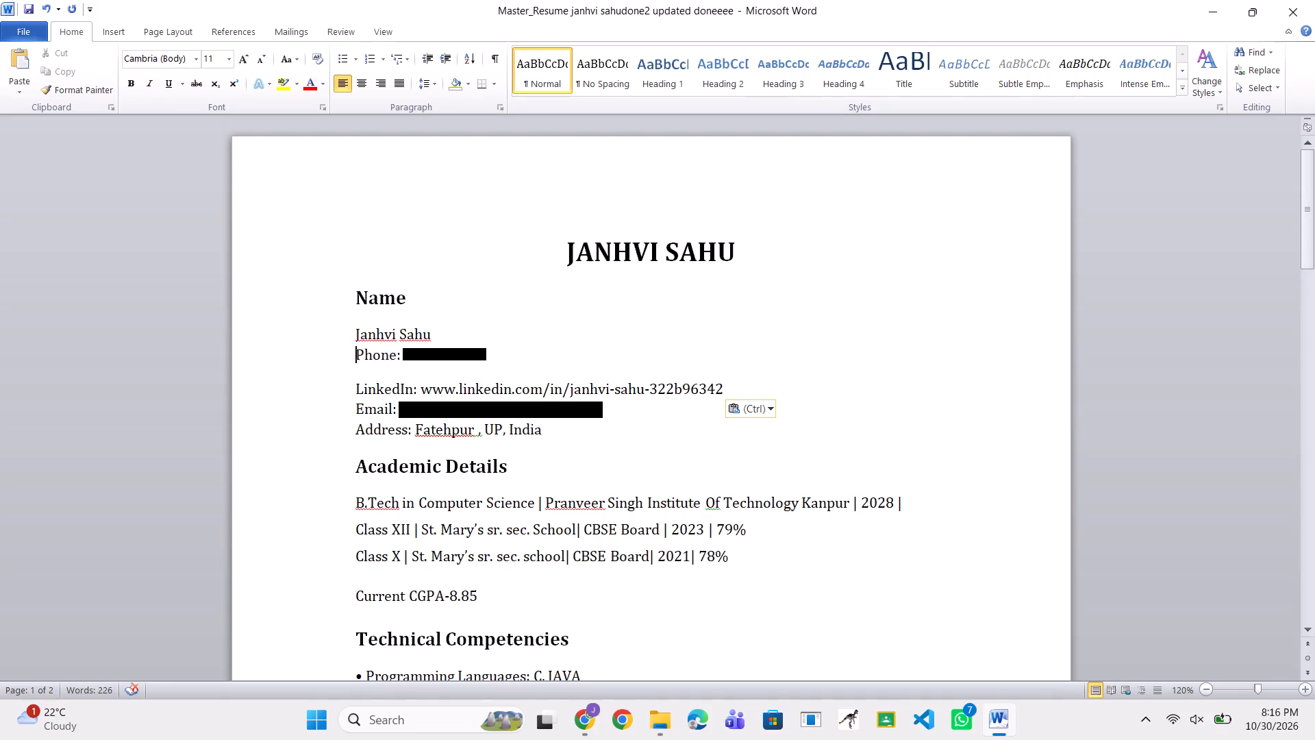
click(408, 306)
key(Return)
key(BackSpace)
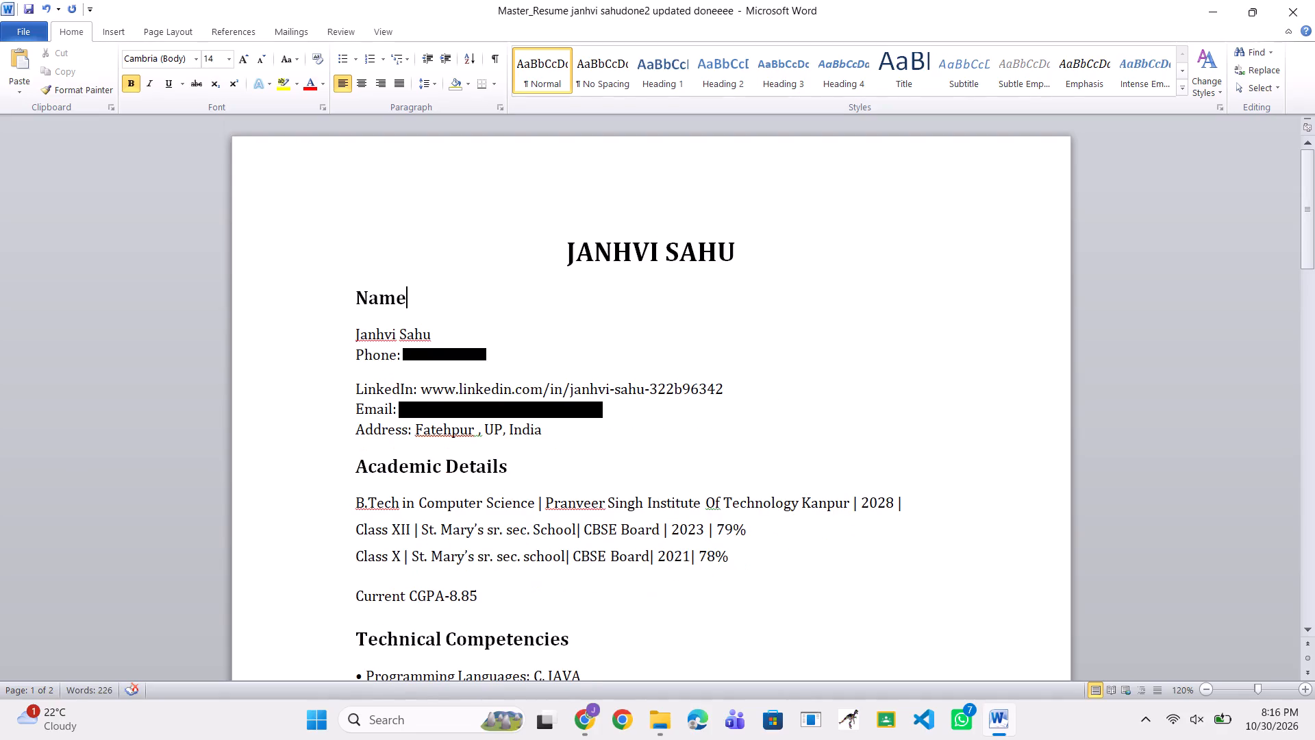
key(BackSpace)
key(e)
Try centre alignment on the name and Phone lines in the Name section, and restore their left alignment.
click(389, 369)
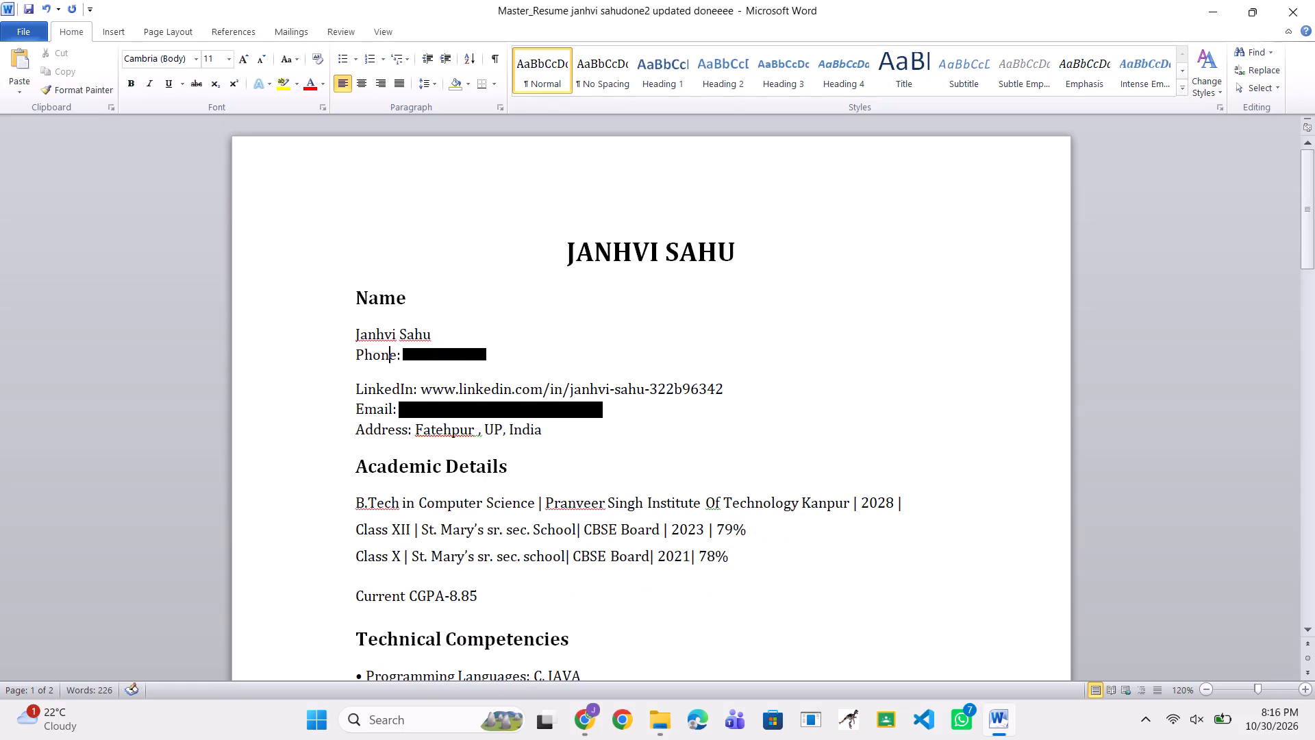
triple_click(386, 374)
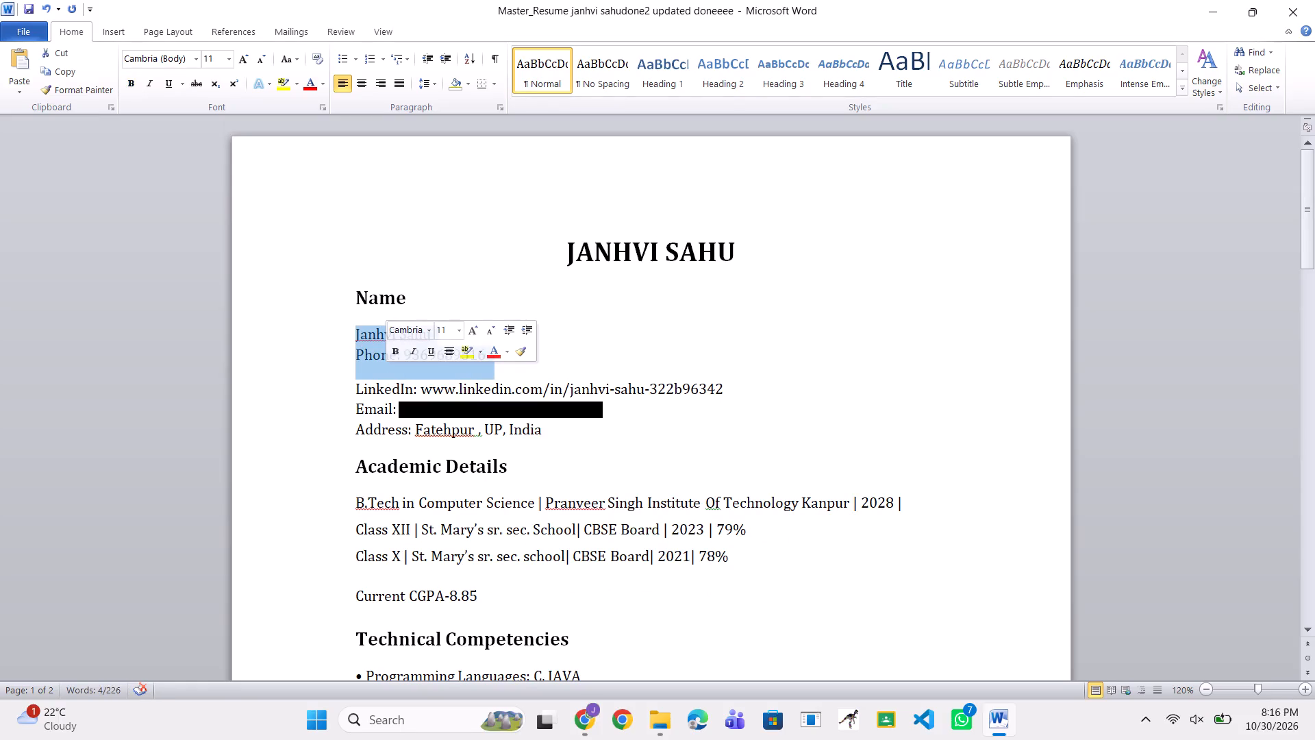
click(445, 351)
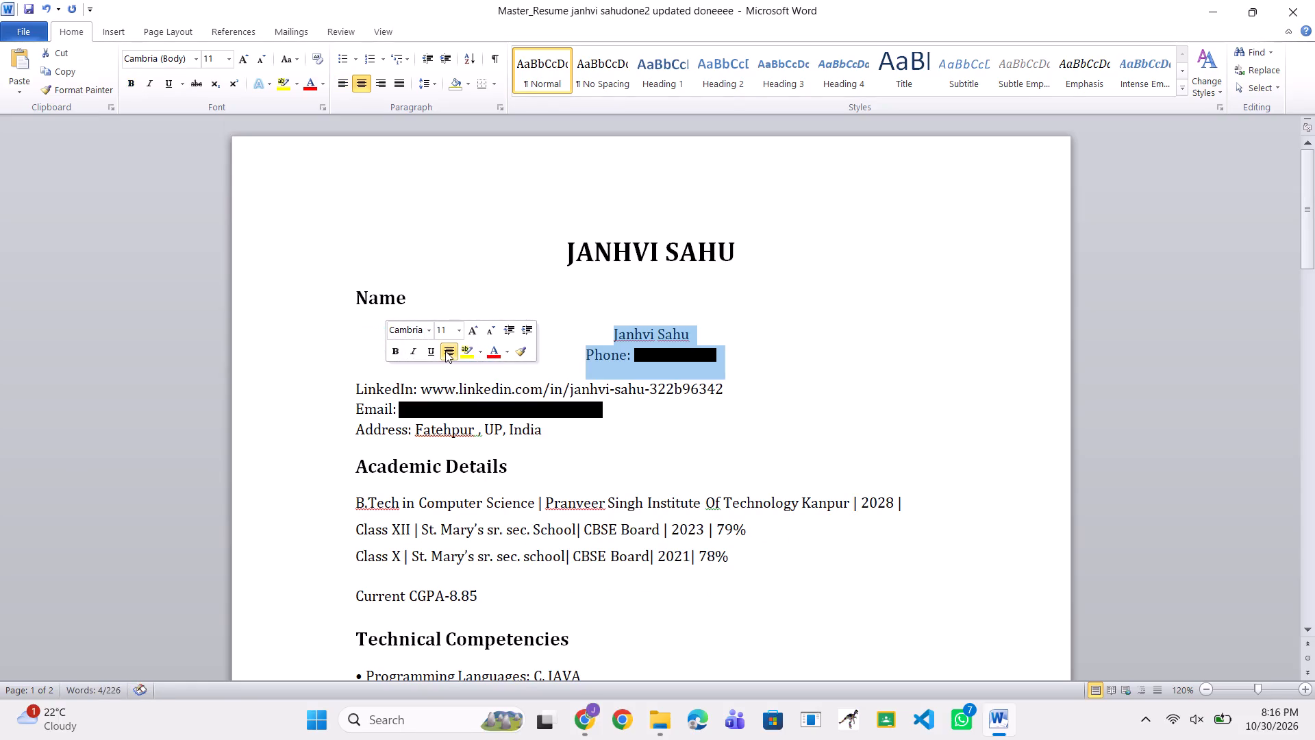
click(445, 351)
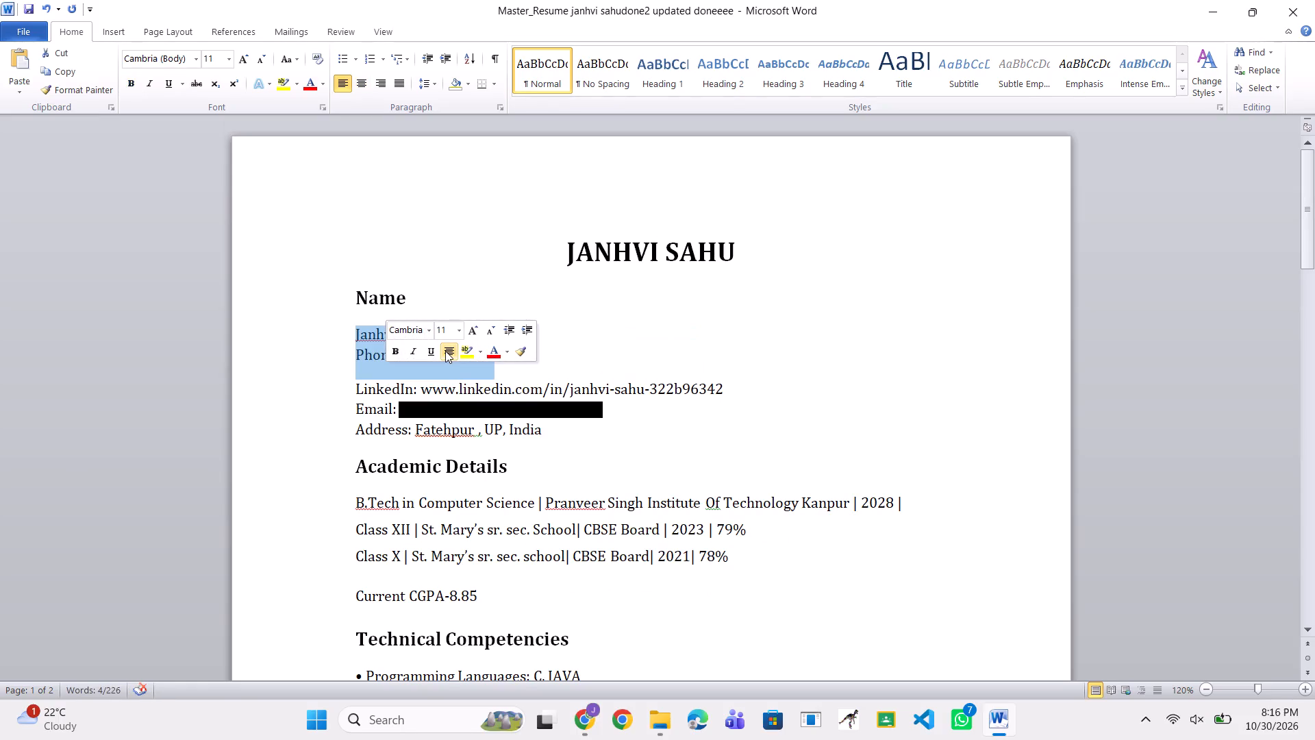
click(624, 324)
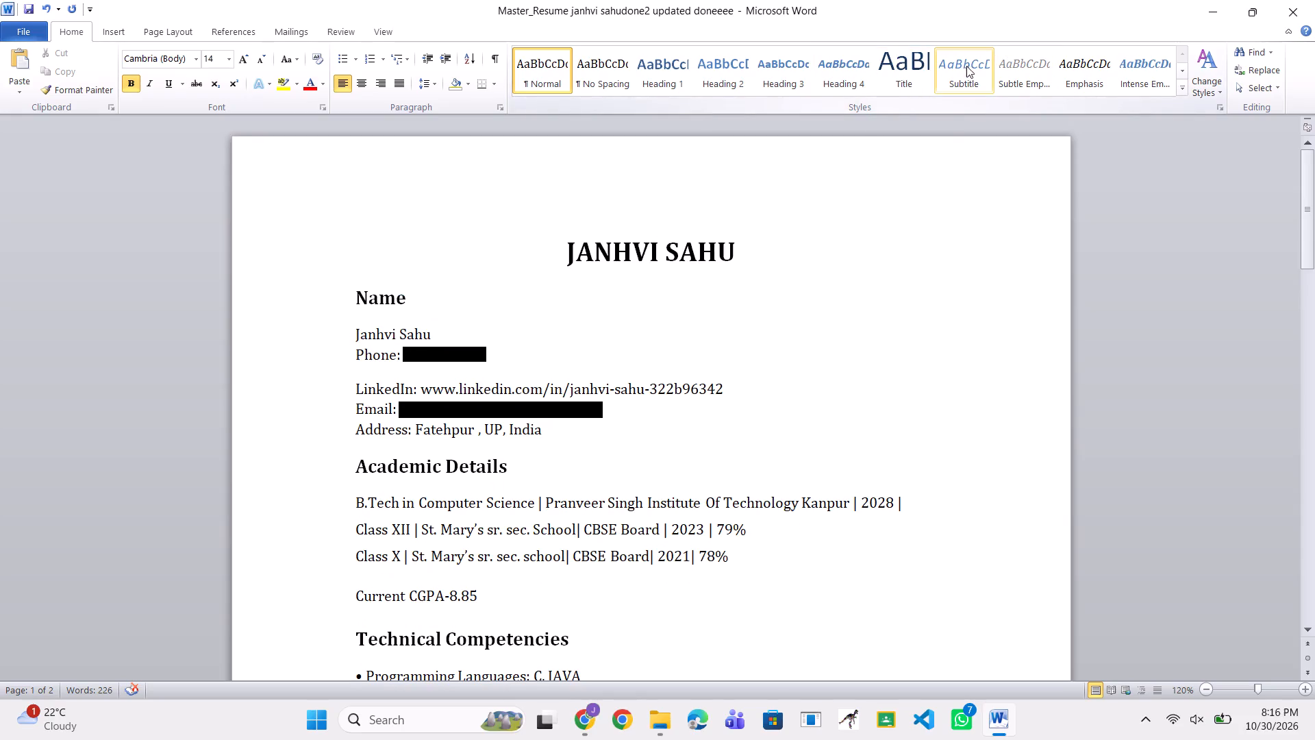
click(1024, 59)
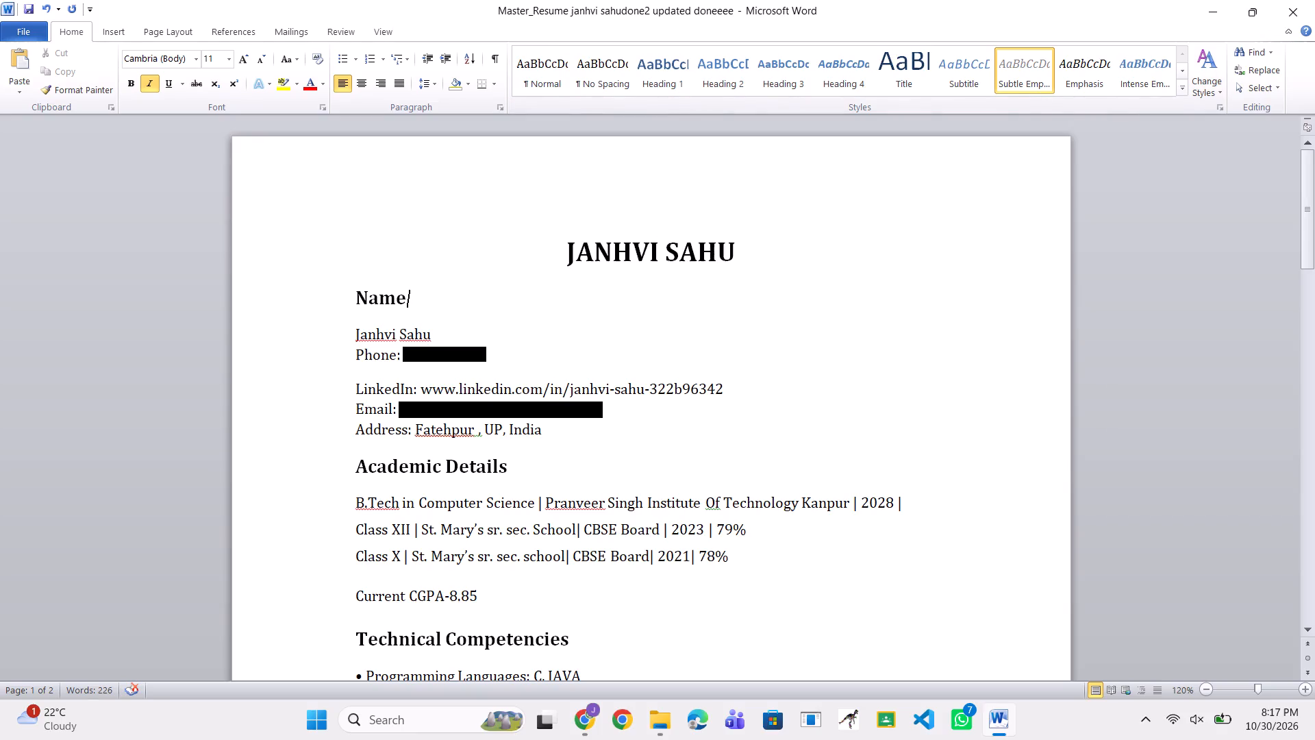
Move the "Current CGPA-8.85" line from below the Class X entry to a new line under the B.Tech entry in Academic Details.
scroll(551, 389, down, 1)
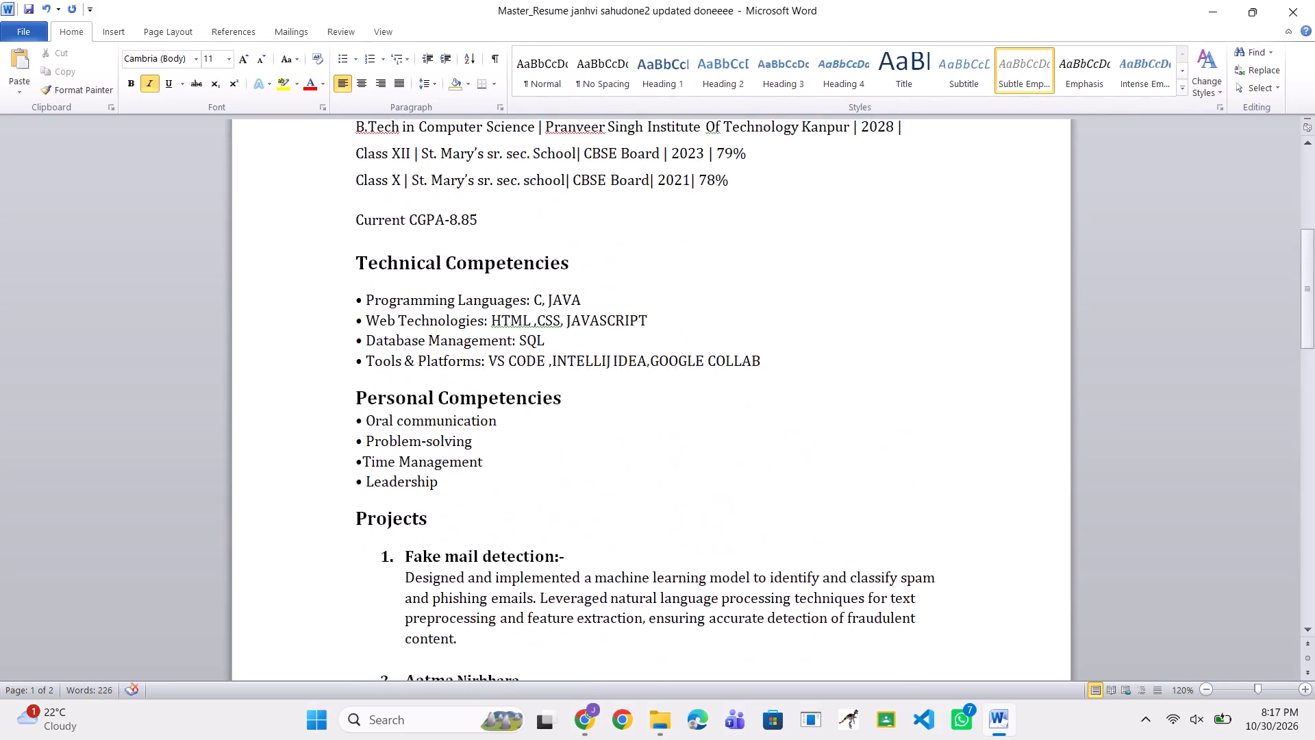
scroll(533, 328, down, 1)
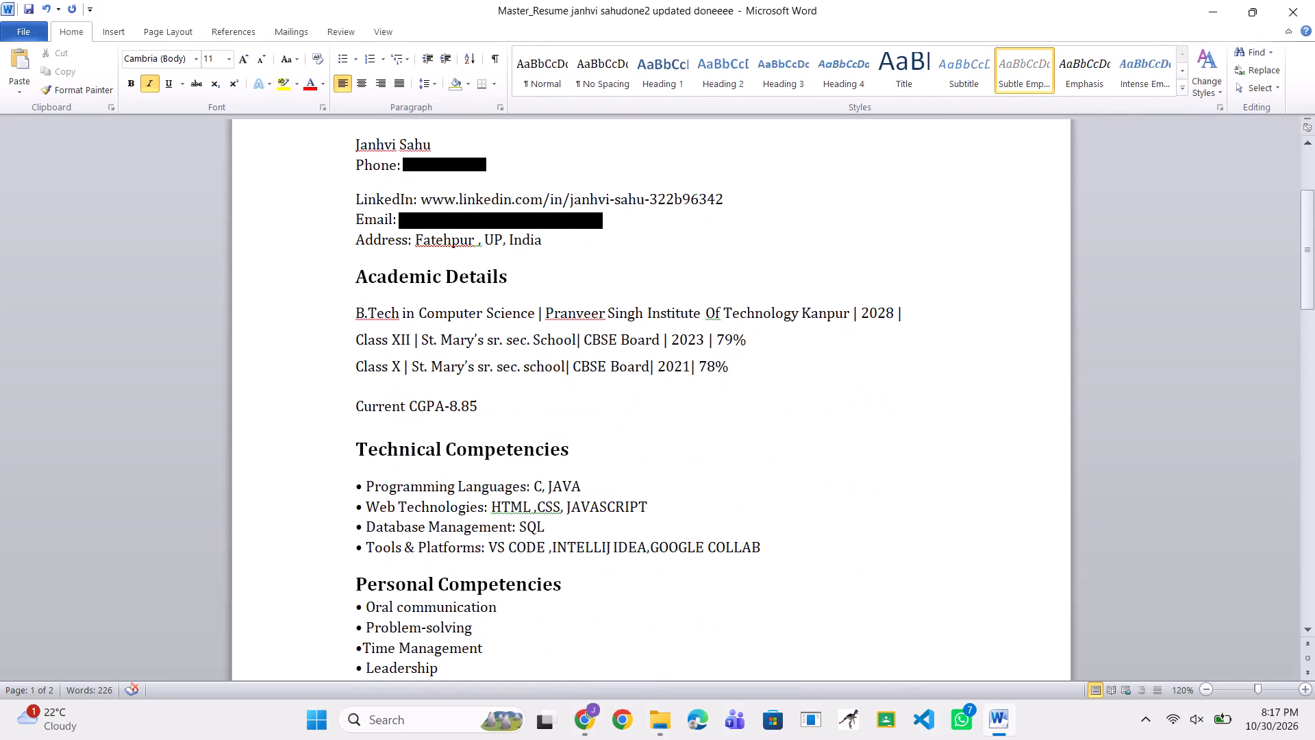
drag(481, 403, 364, 412)
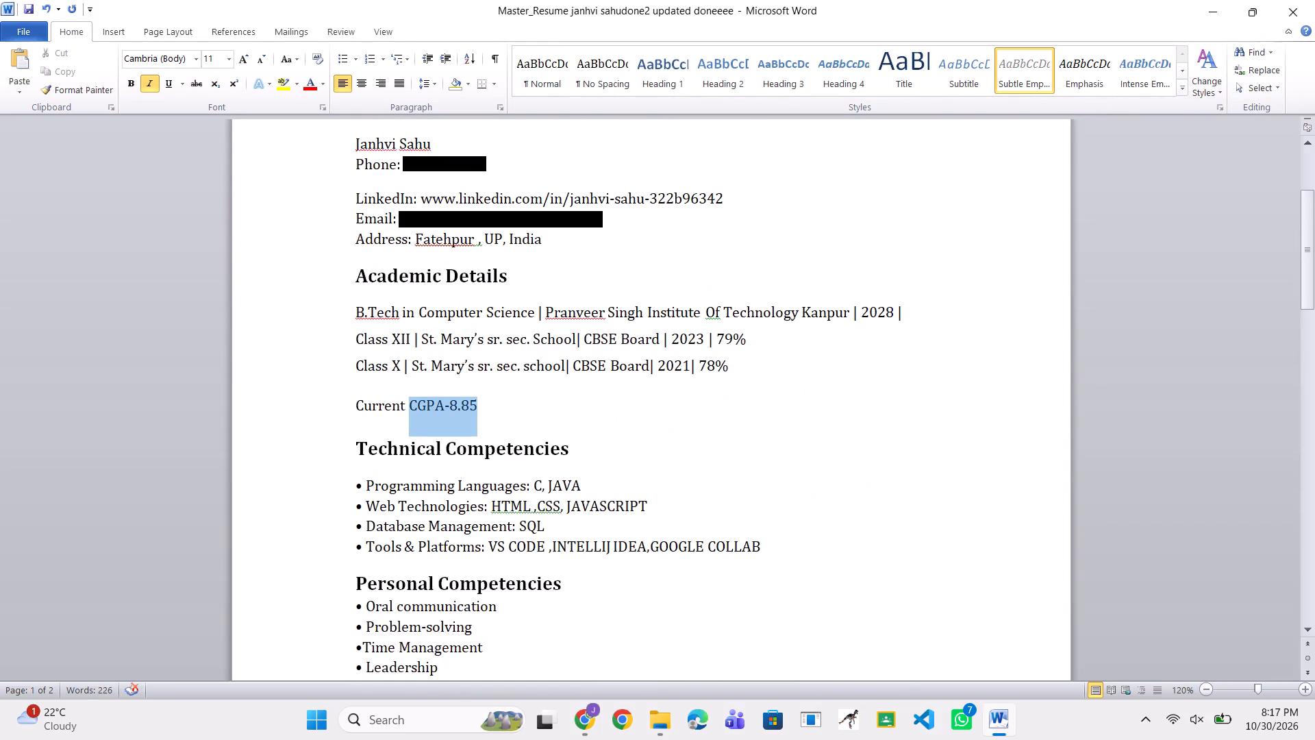
drag(364, 412, 358, 401)
key(ctrl+c)
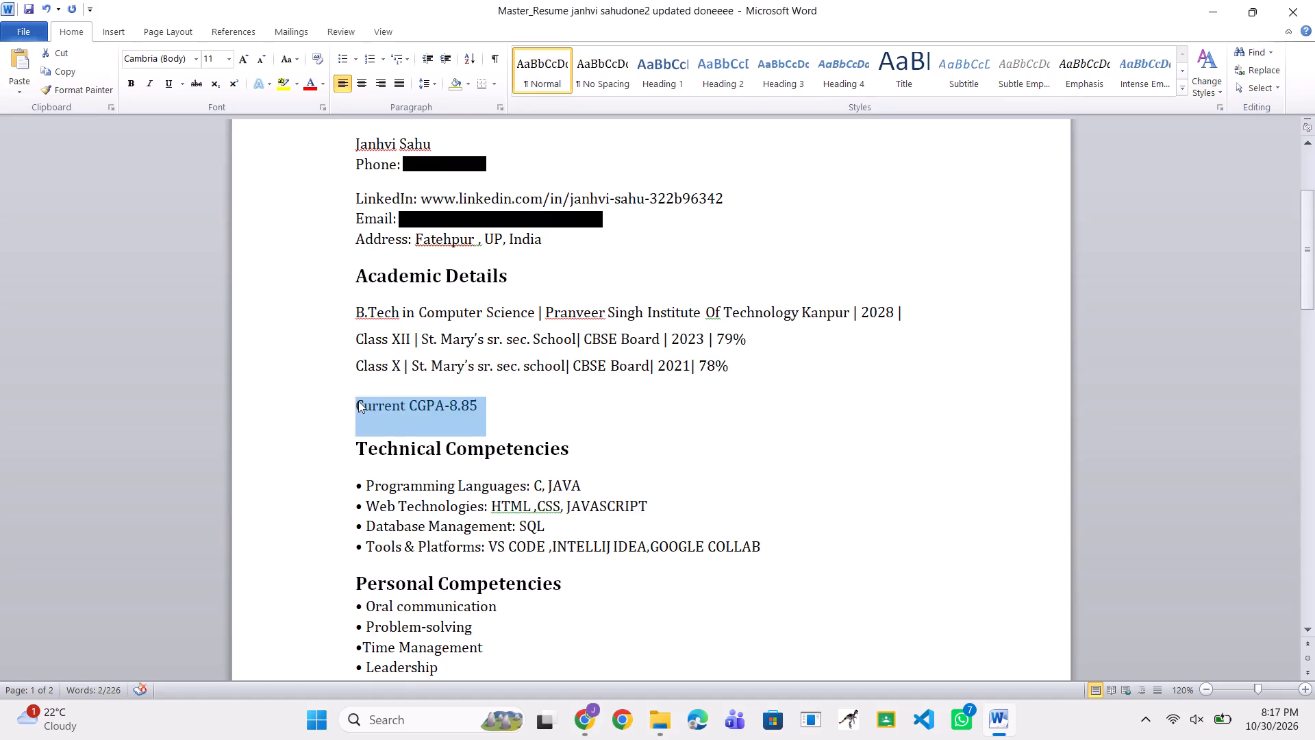
key(BackSpace)
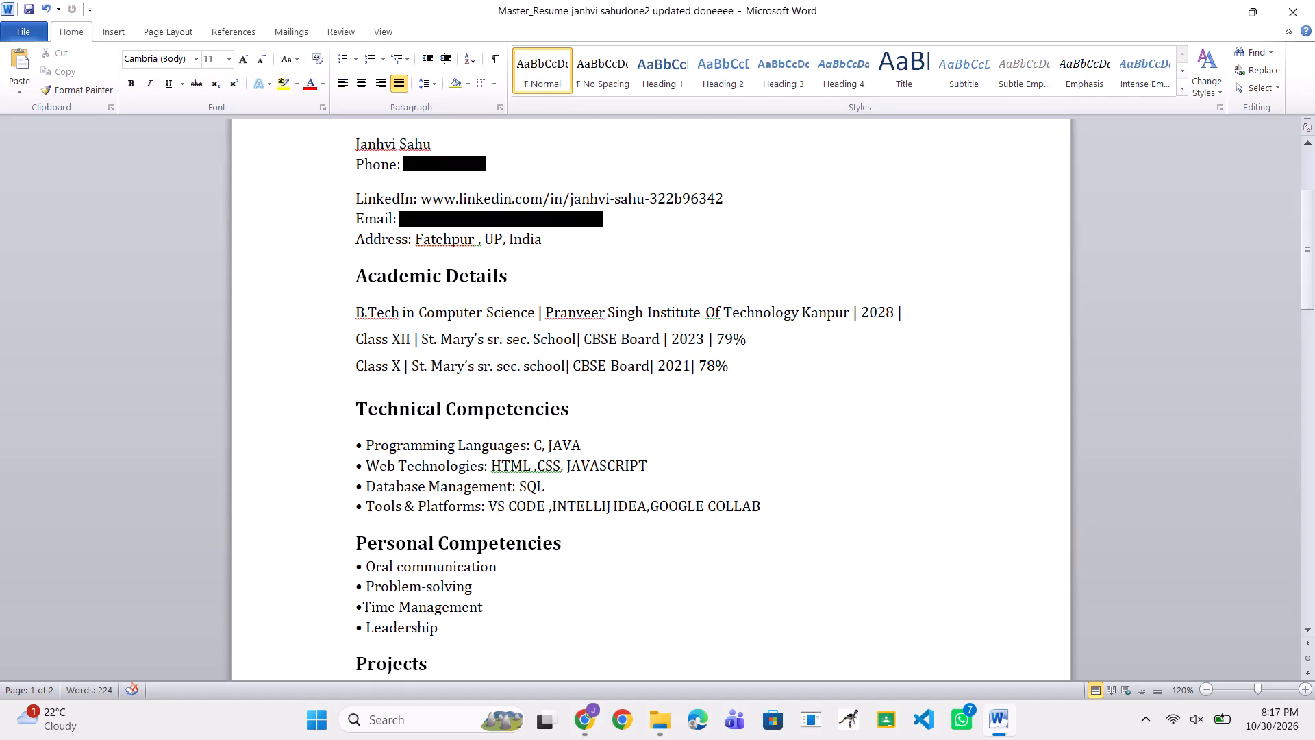
click(909, 312)
key(Return)
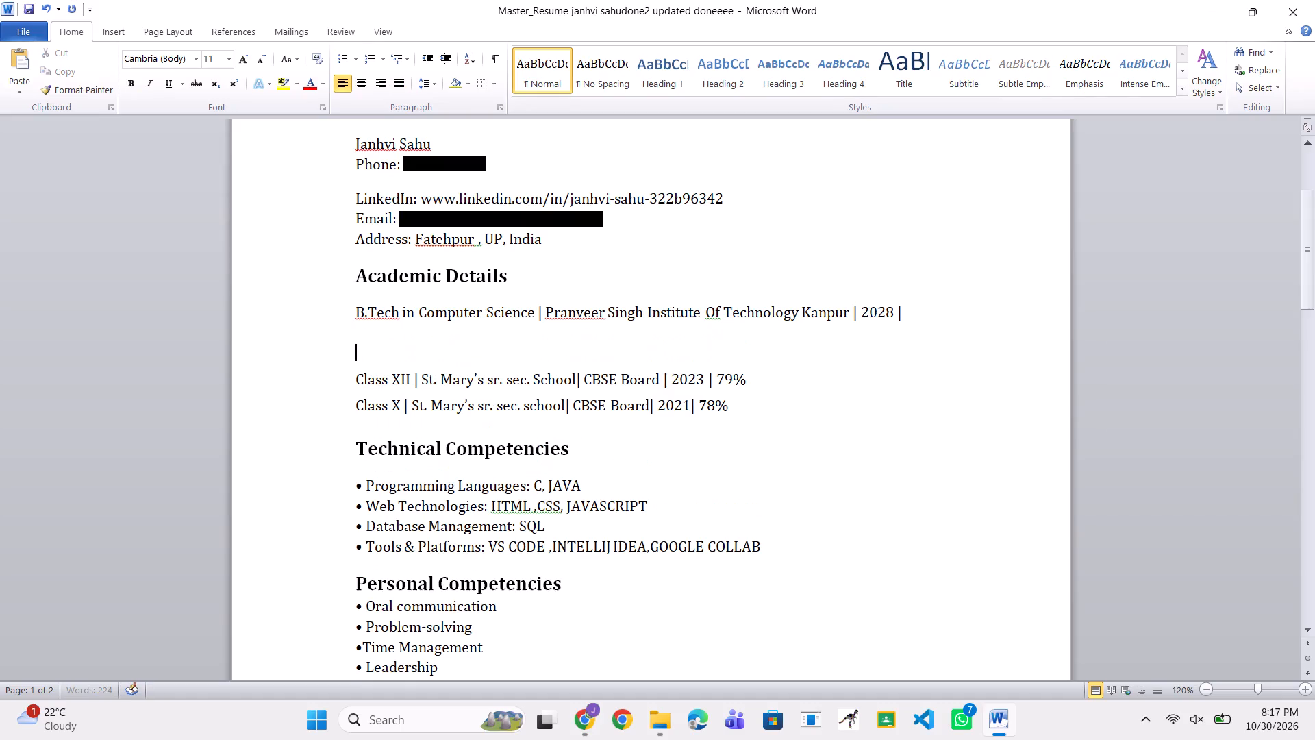
key(ctrl+v)
key(BackSpace)
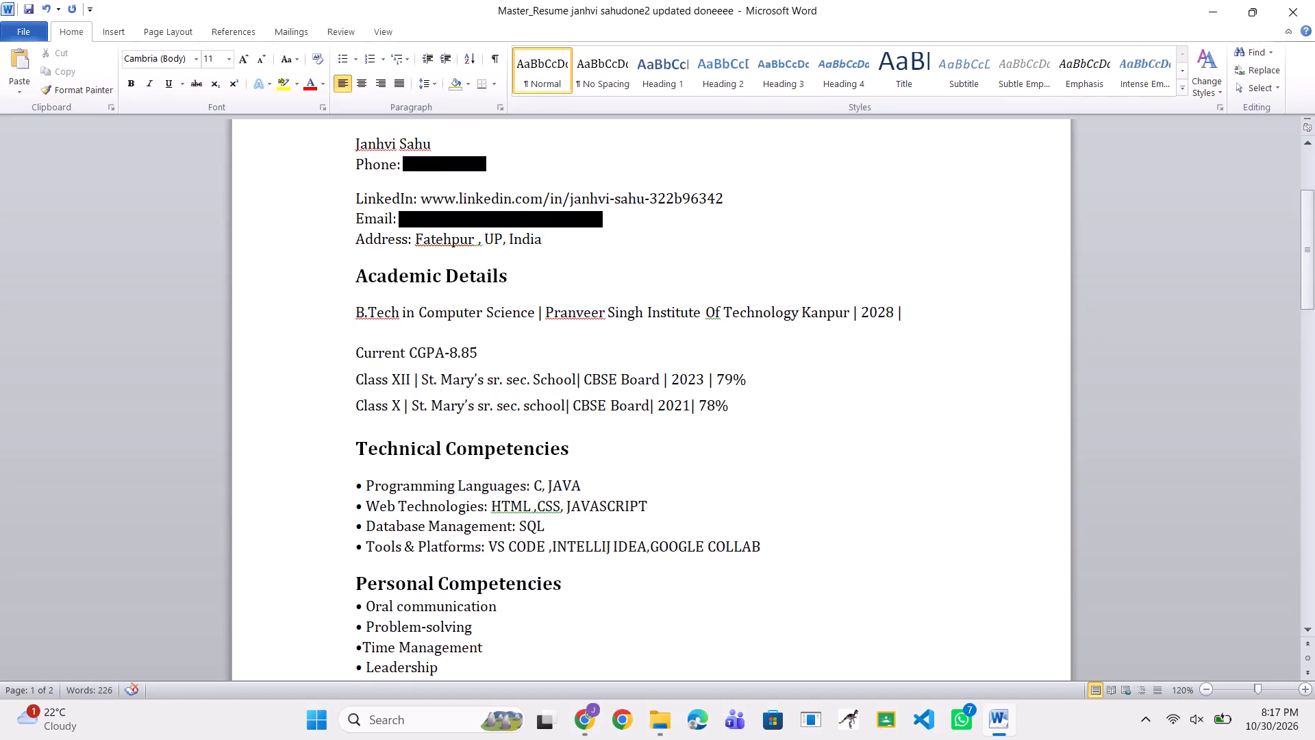
Remove the extra gap between the B.Tech entry and the Current CGPA line.
click(603, 352)
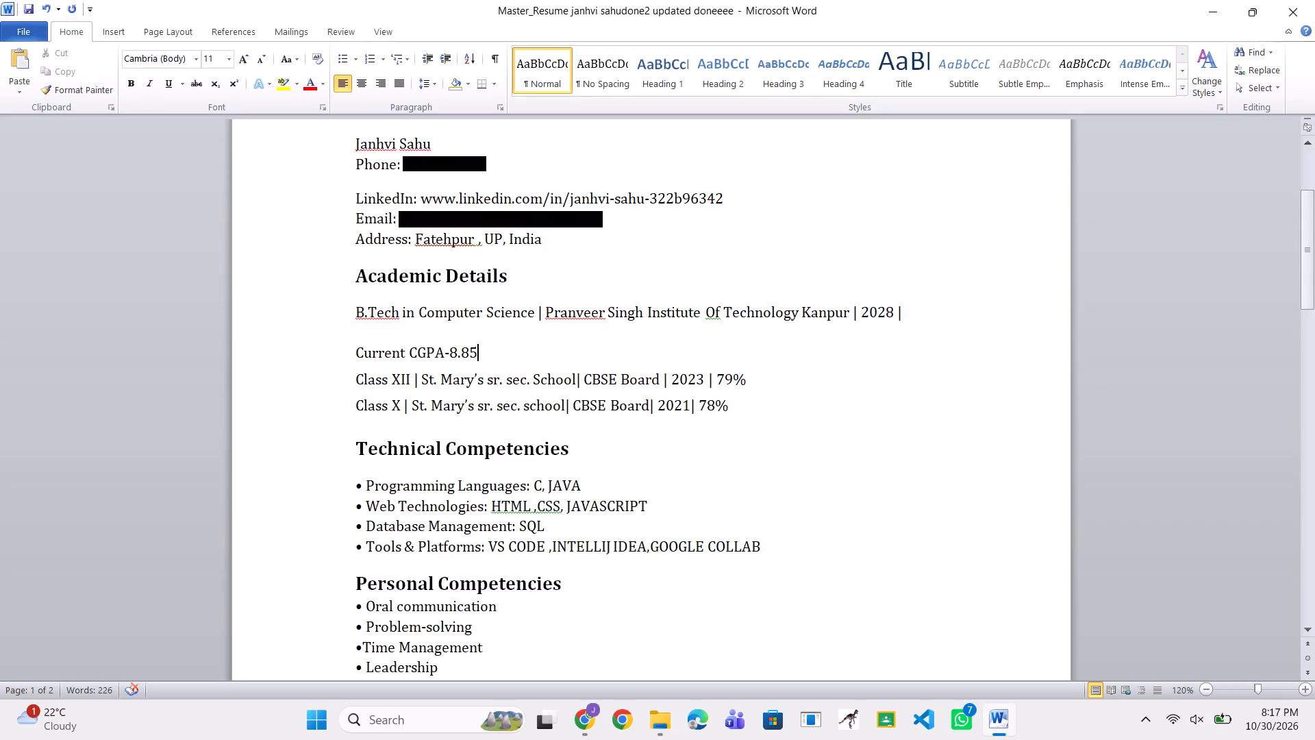
click(553, 337)
click(402, 349)
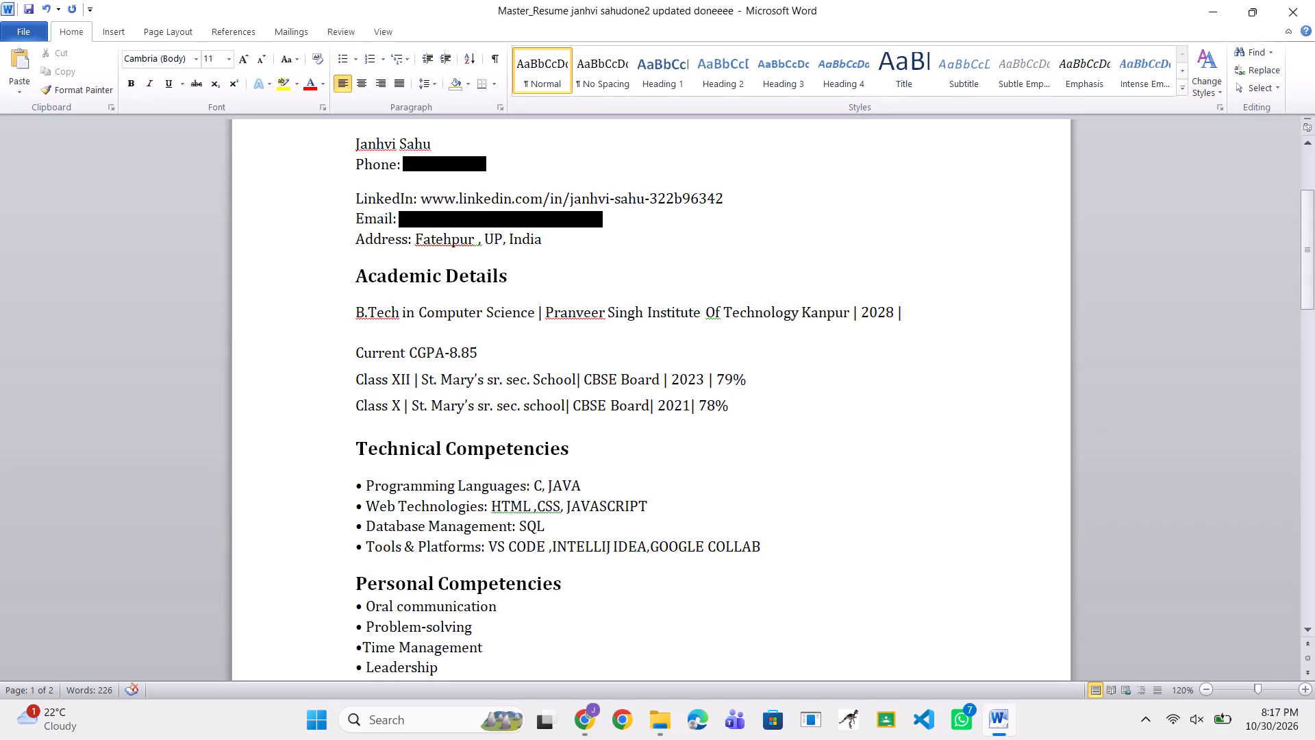
click(358, 355)
key(BackSpace)
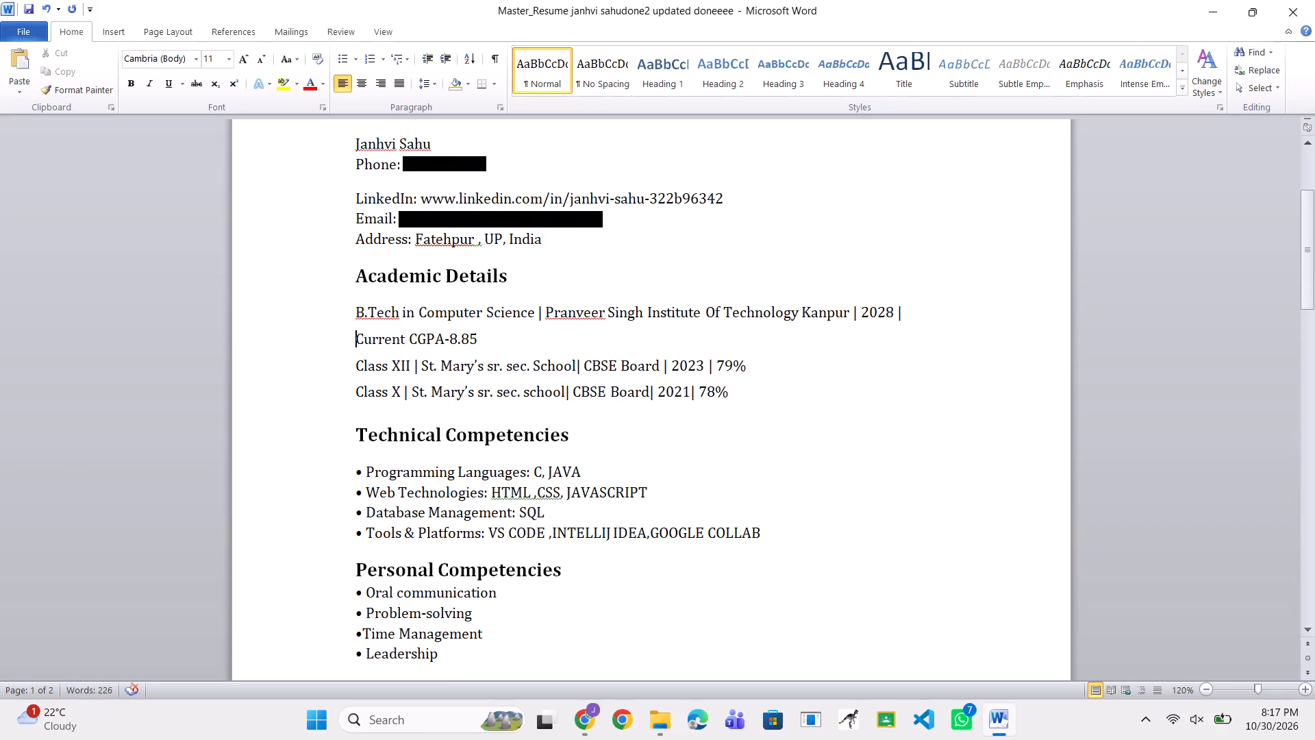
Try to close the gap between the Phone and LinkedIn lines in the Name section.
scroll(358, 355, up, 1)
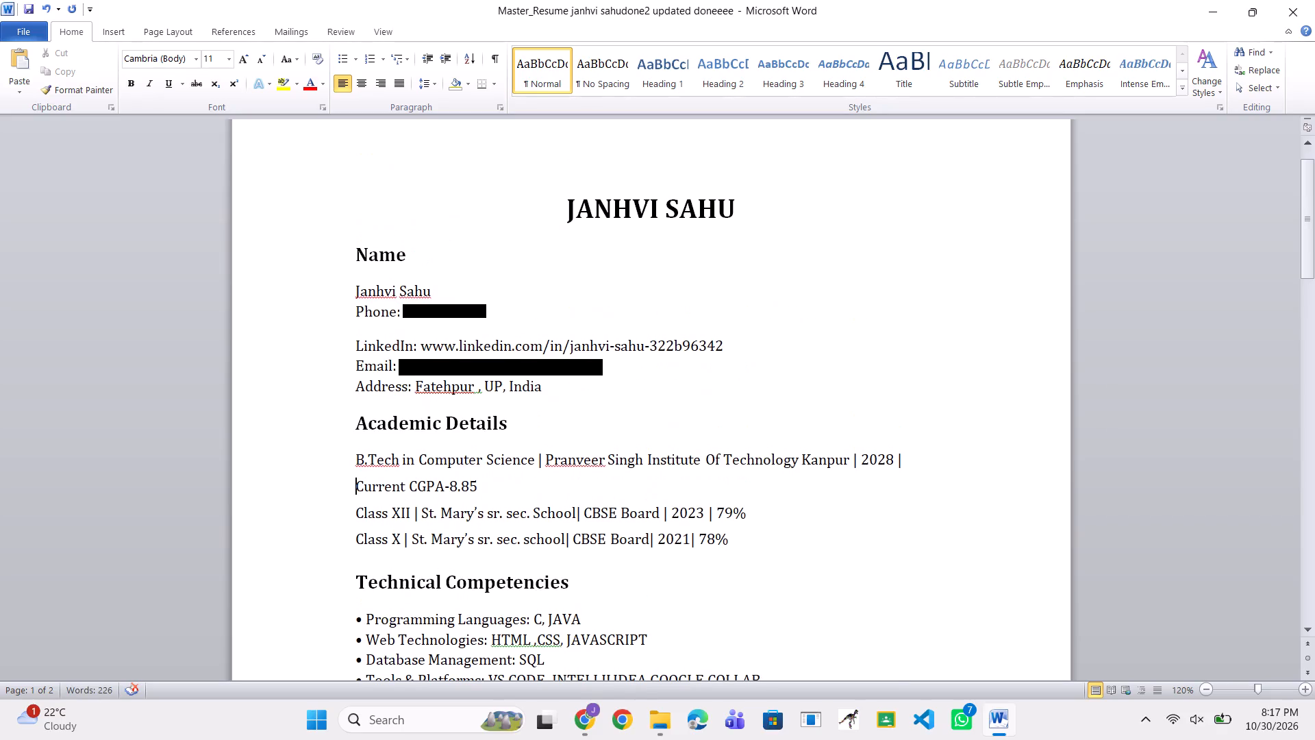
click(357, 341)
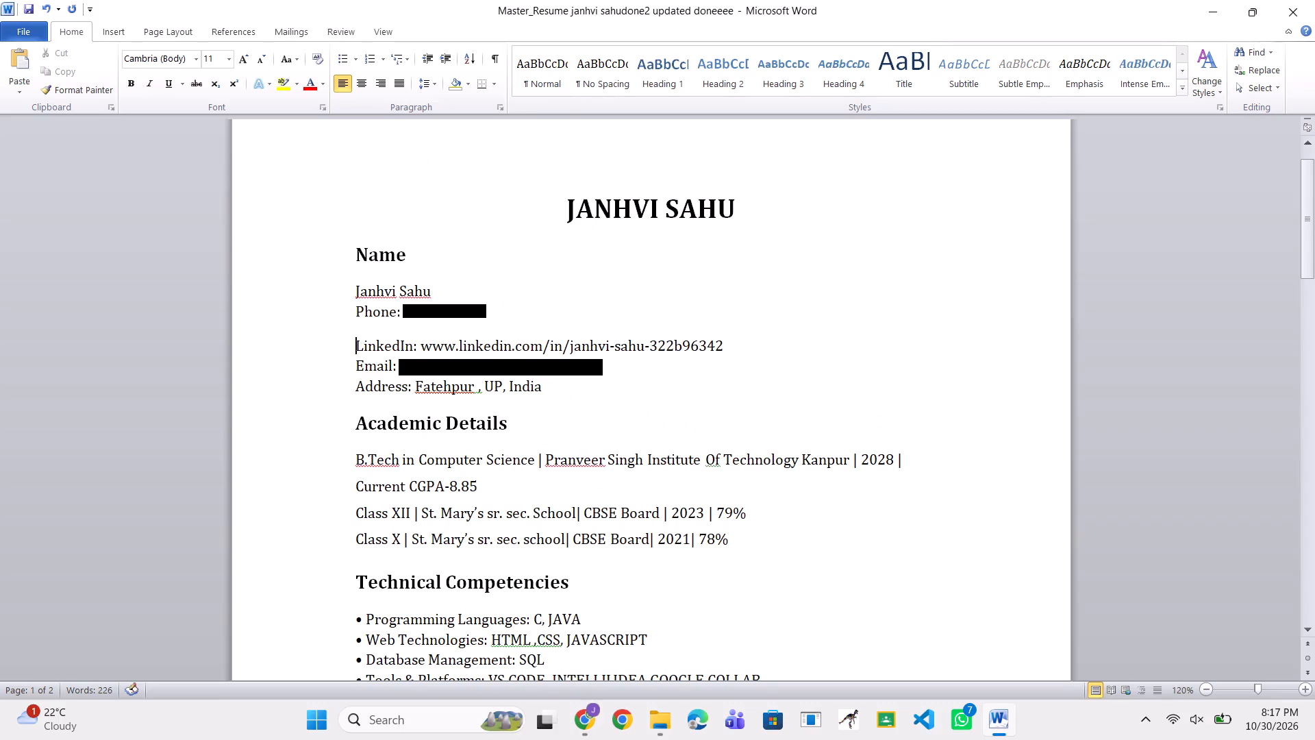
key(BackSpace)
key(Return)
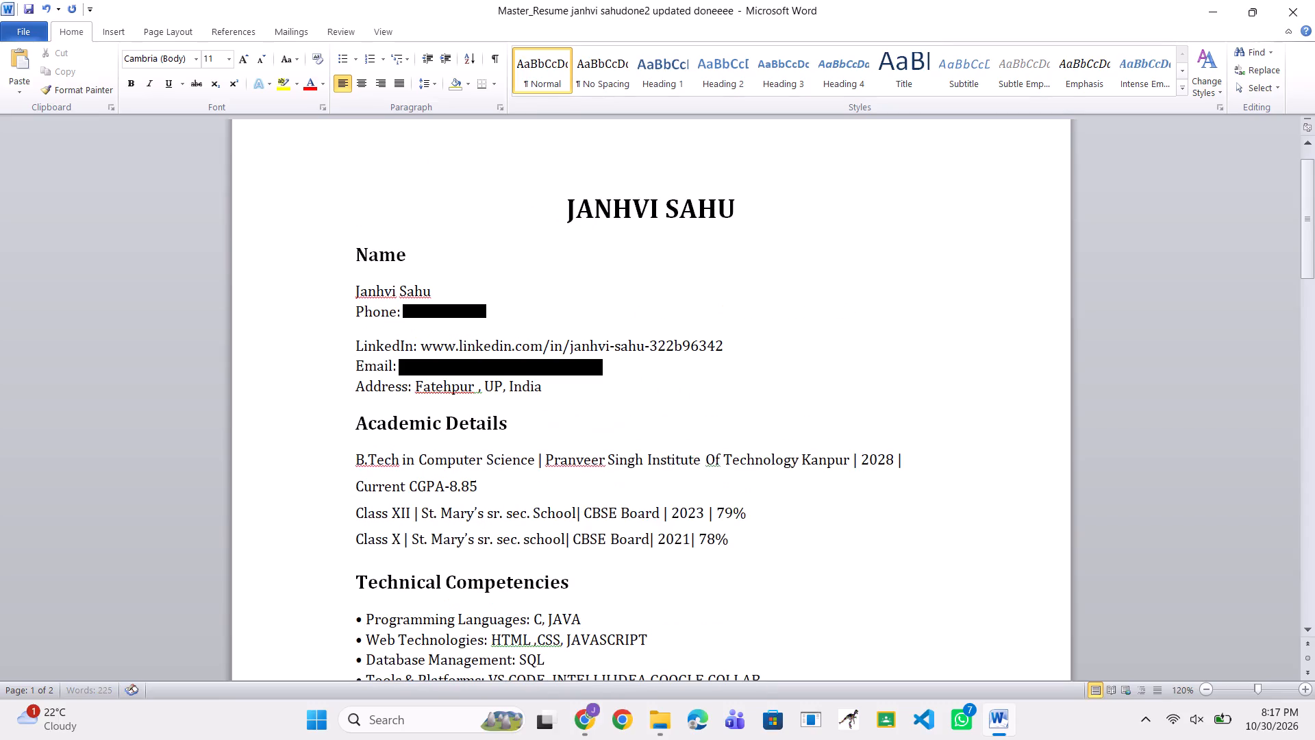
Review the rest of the resume, from Technical Competencies through Projects and Certifications to the Personal Profile.
scroll(357, 341, down, 1)
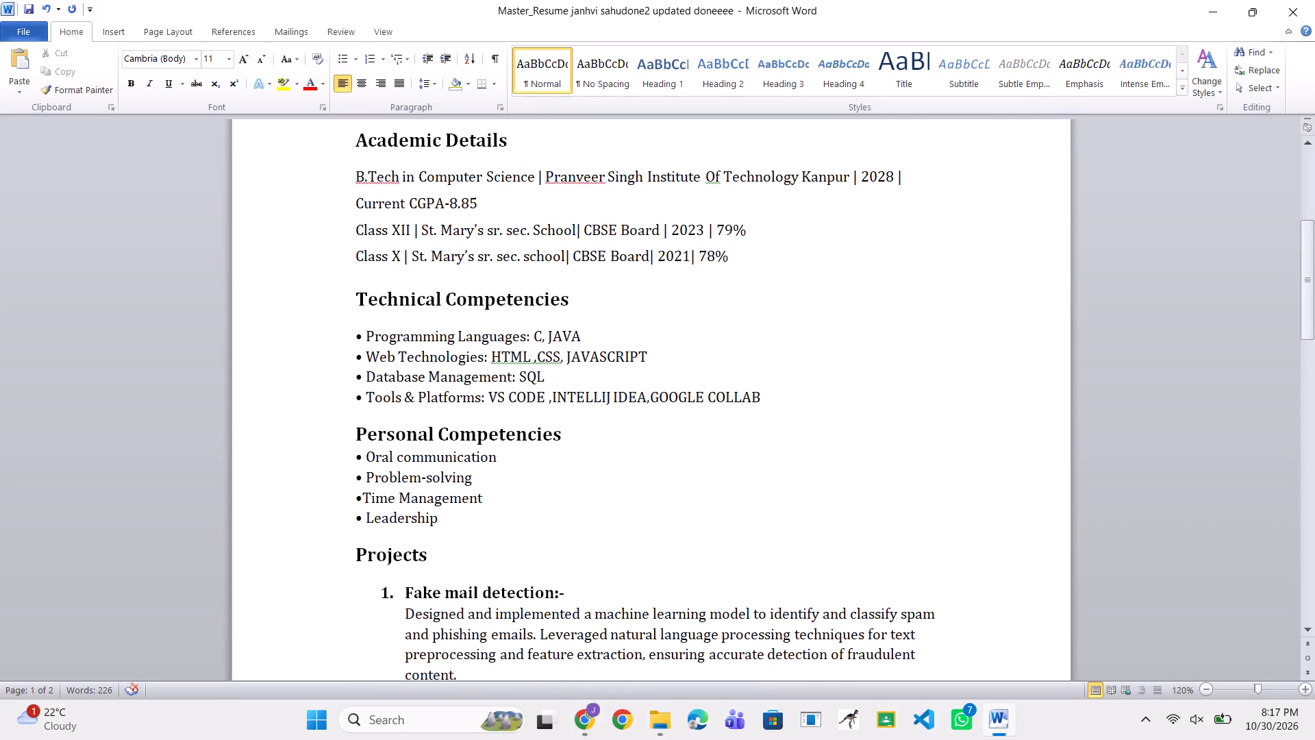
scroll(384, 273, down, 3)
scroll(384, 273, up, 1)
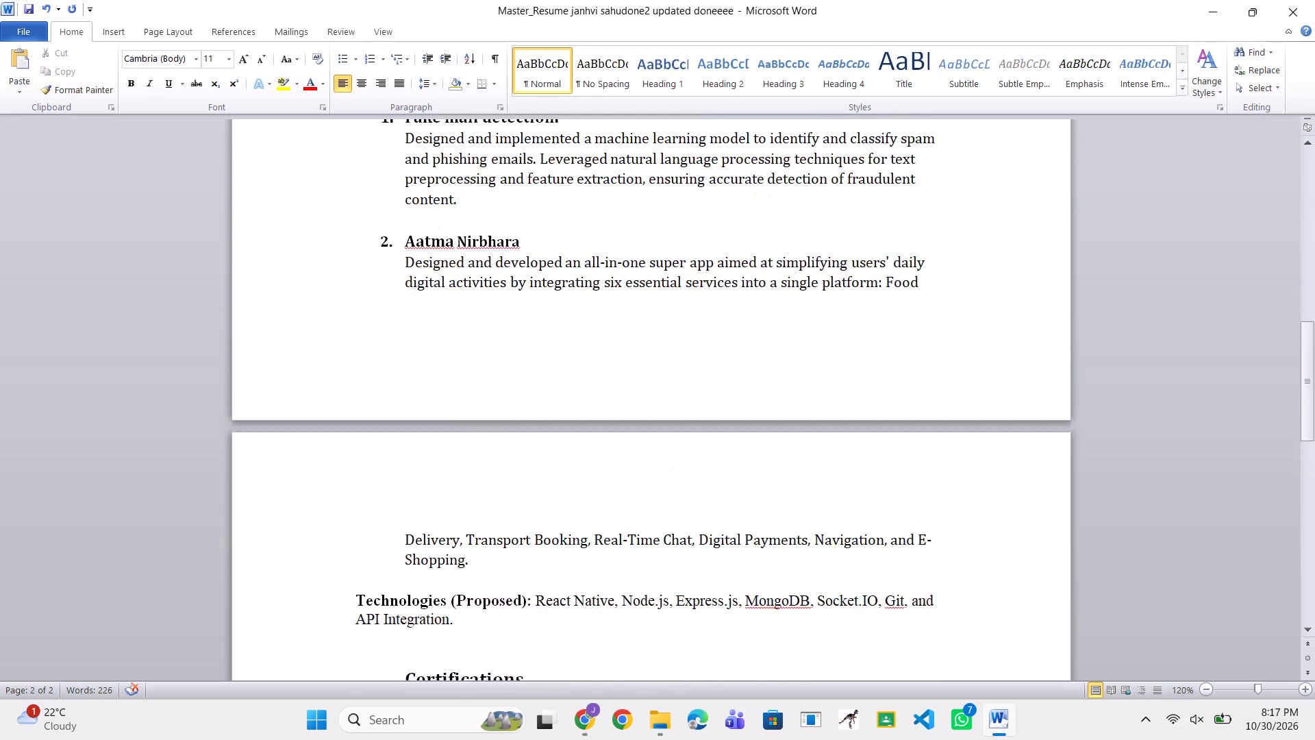
scroll(384, 273, up, 1)
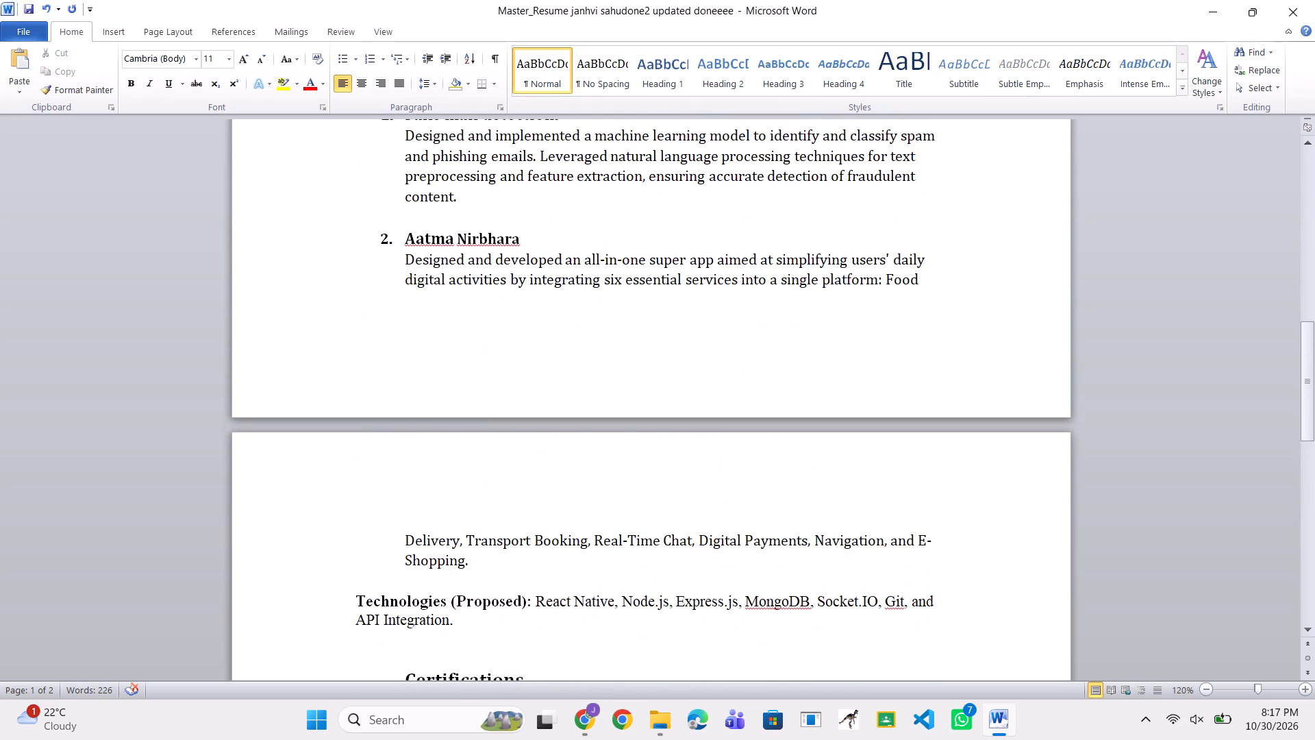
scroll(442, 406, down, 1)
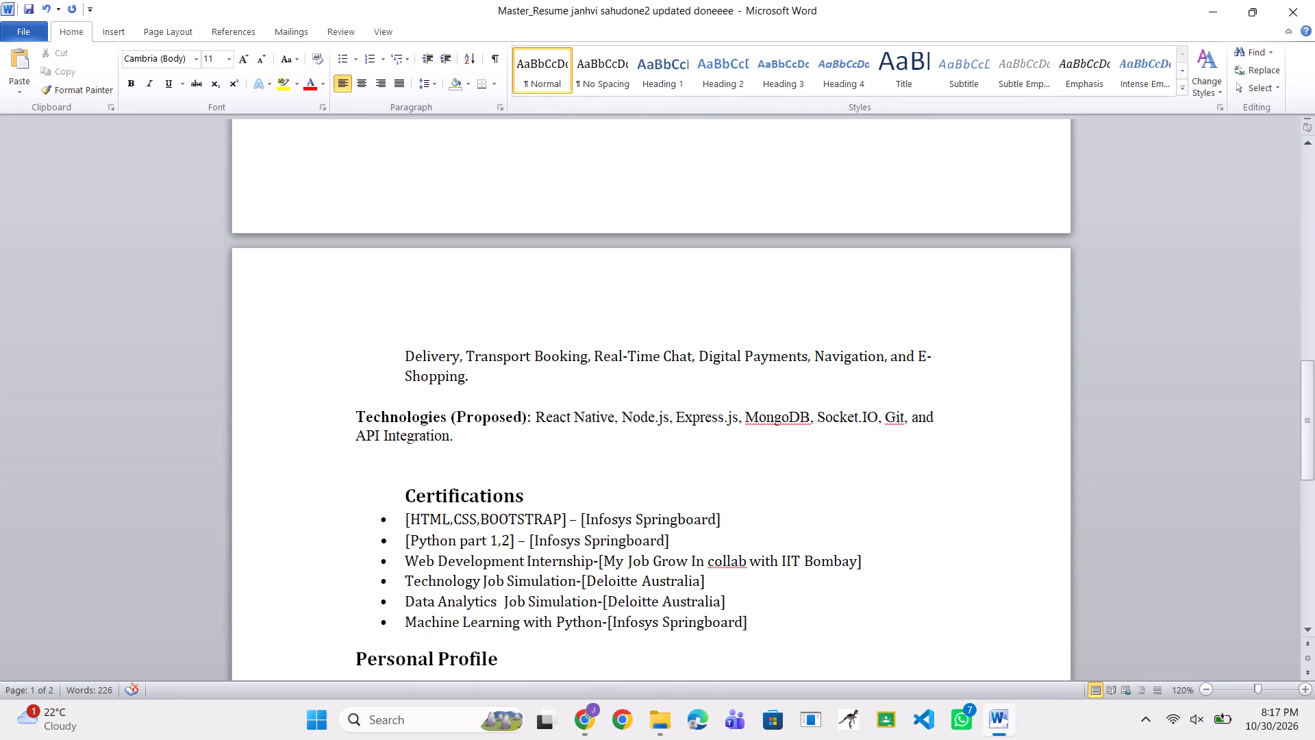
scroll(442, 406, down, 1)
scroll(442, 406, up, 3)
scroll(442, 406, down, 1)
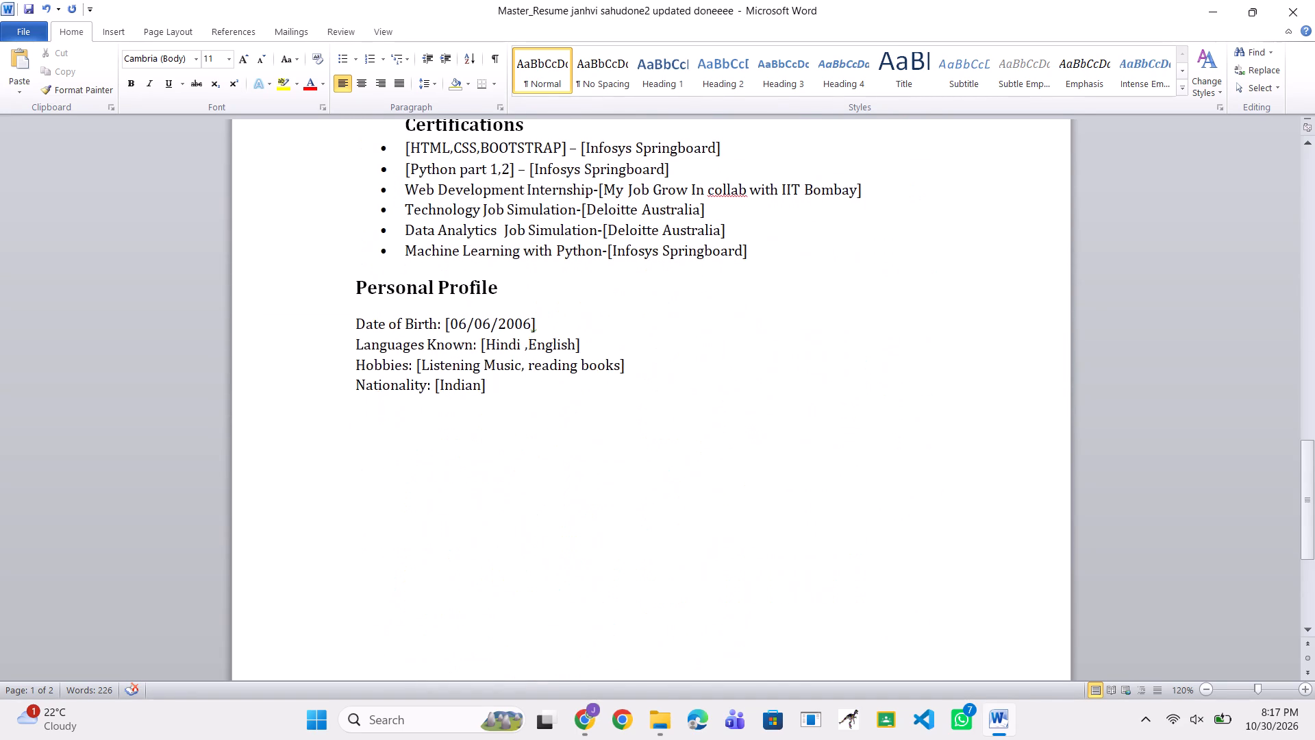
scroll(442, 406, up, 1)
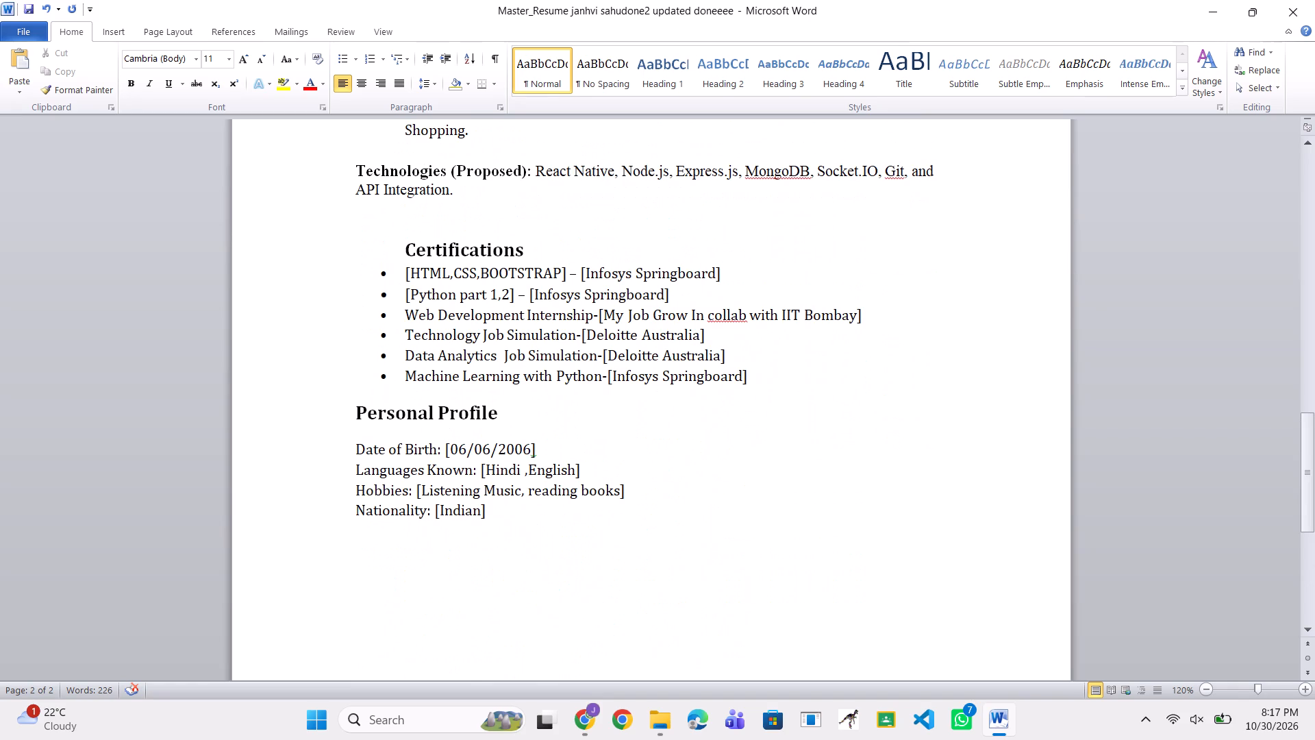
scroll(442, 406, up, 1)
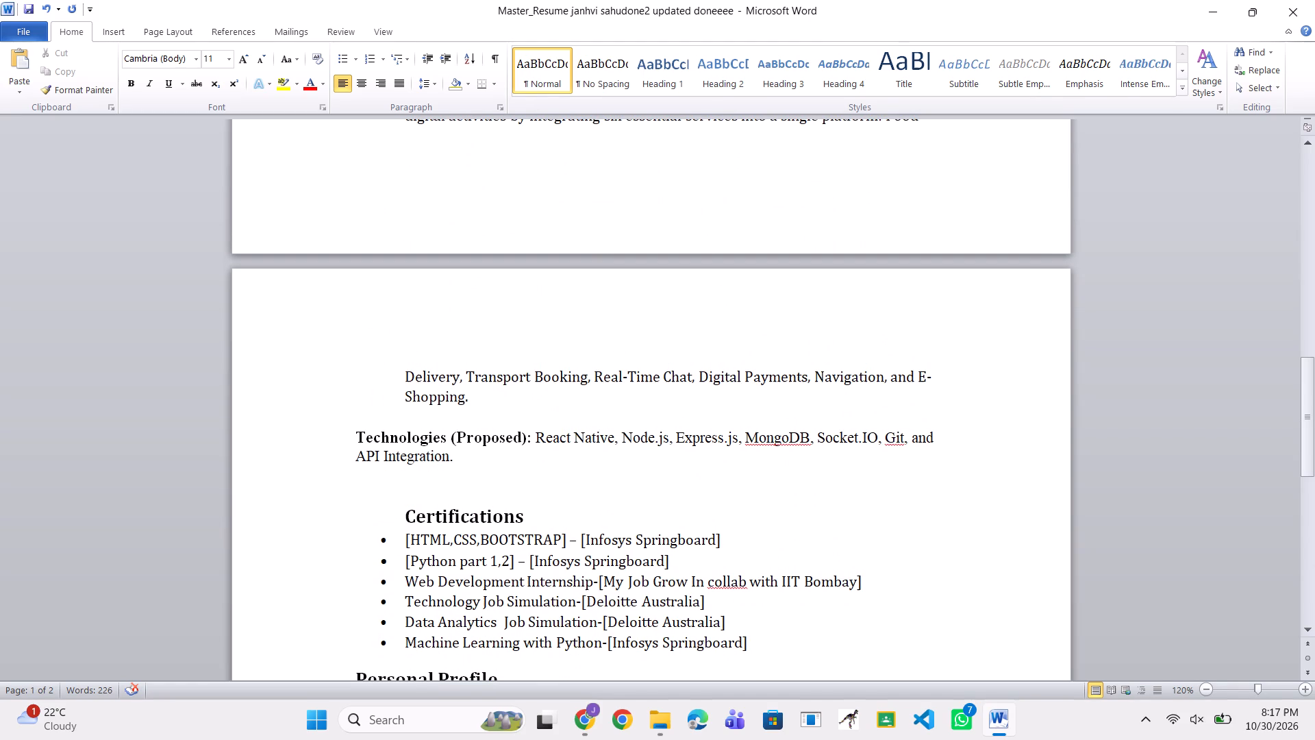
scroll(394, 398, up, 1)
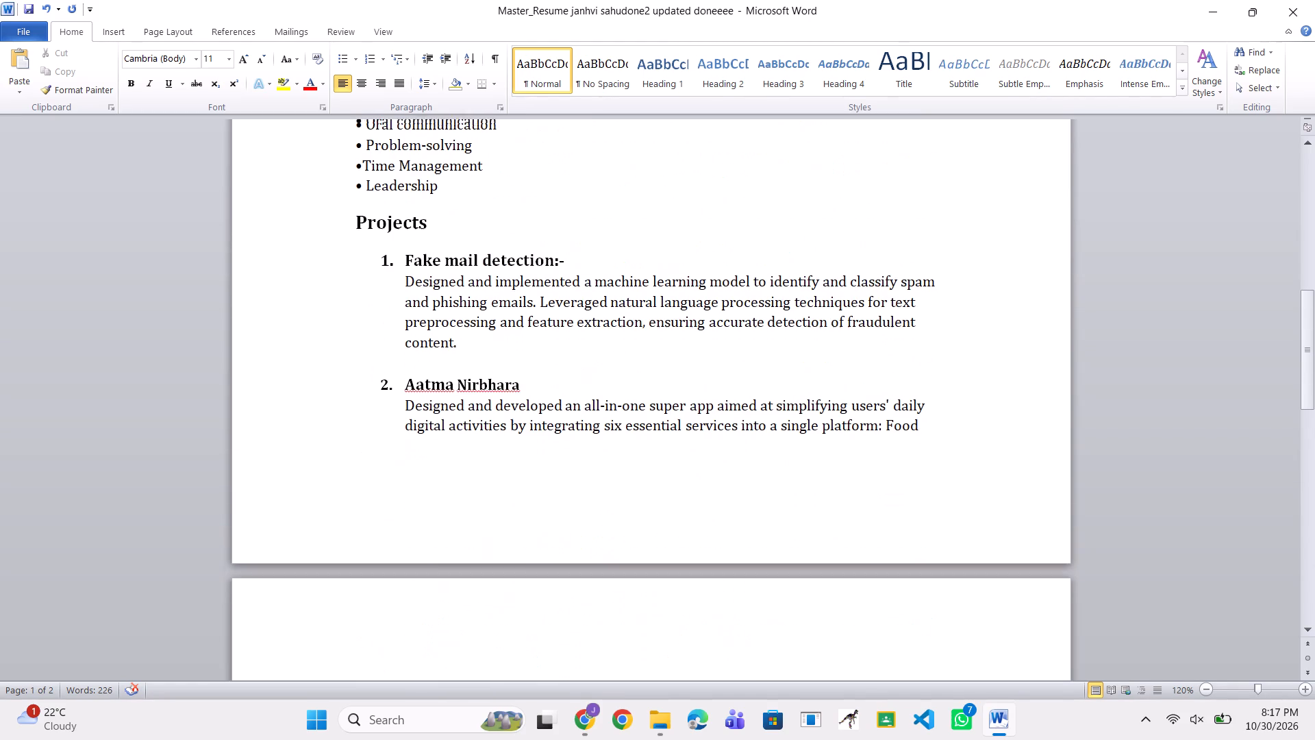
scroll(394, 398, up, 1)
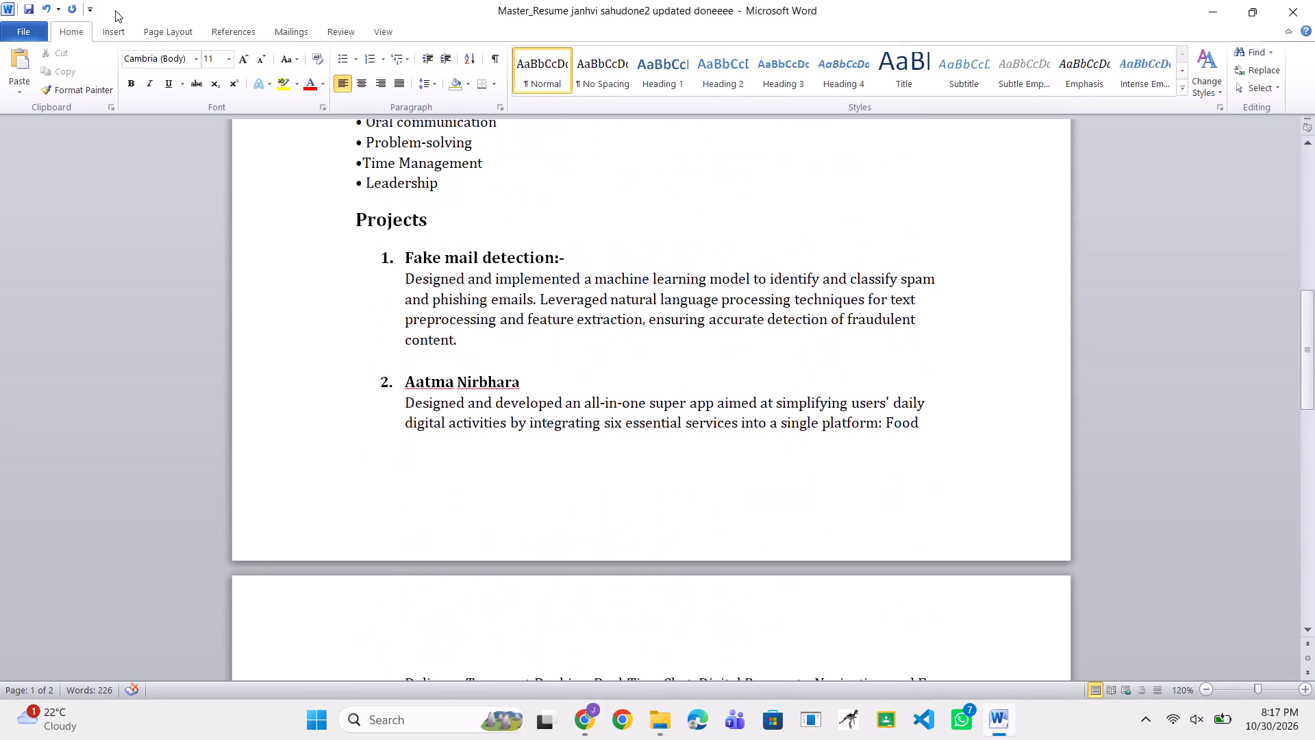
click(10, 20)
click(12, 34)
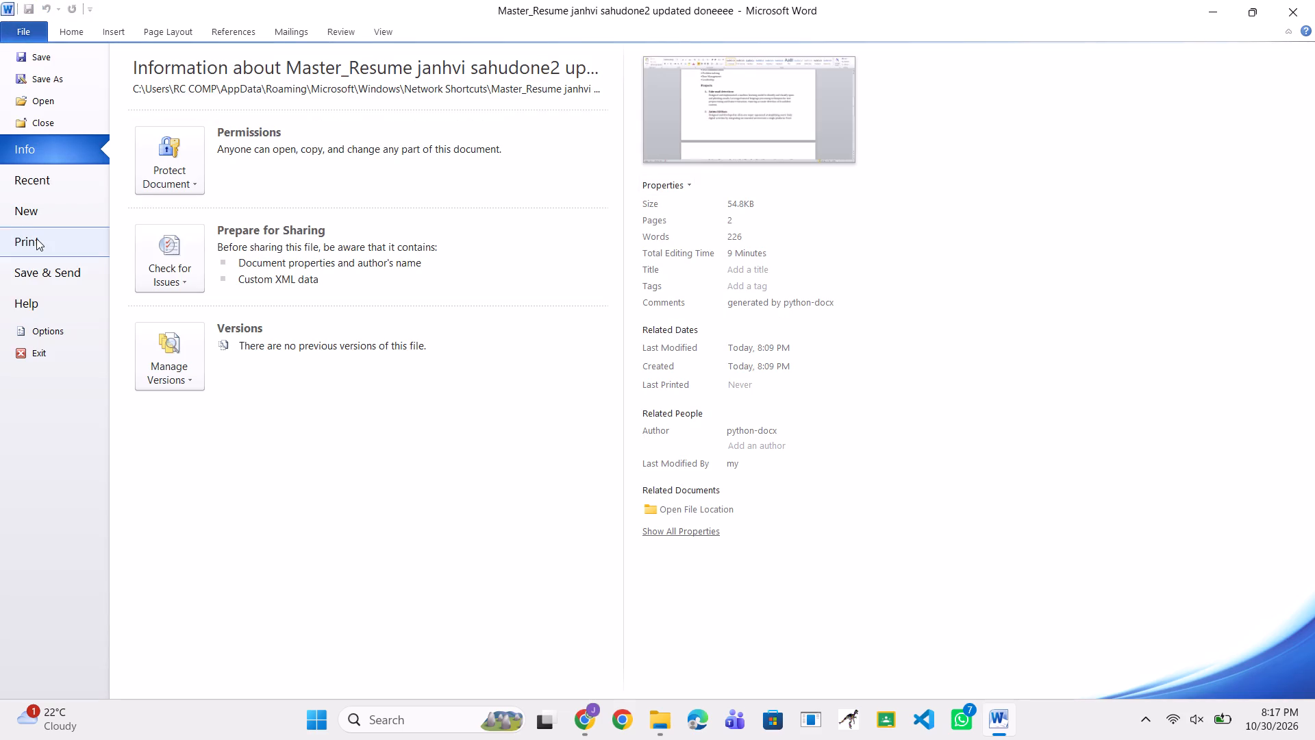
click(20, 75)
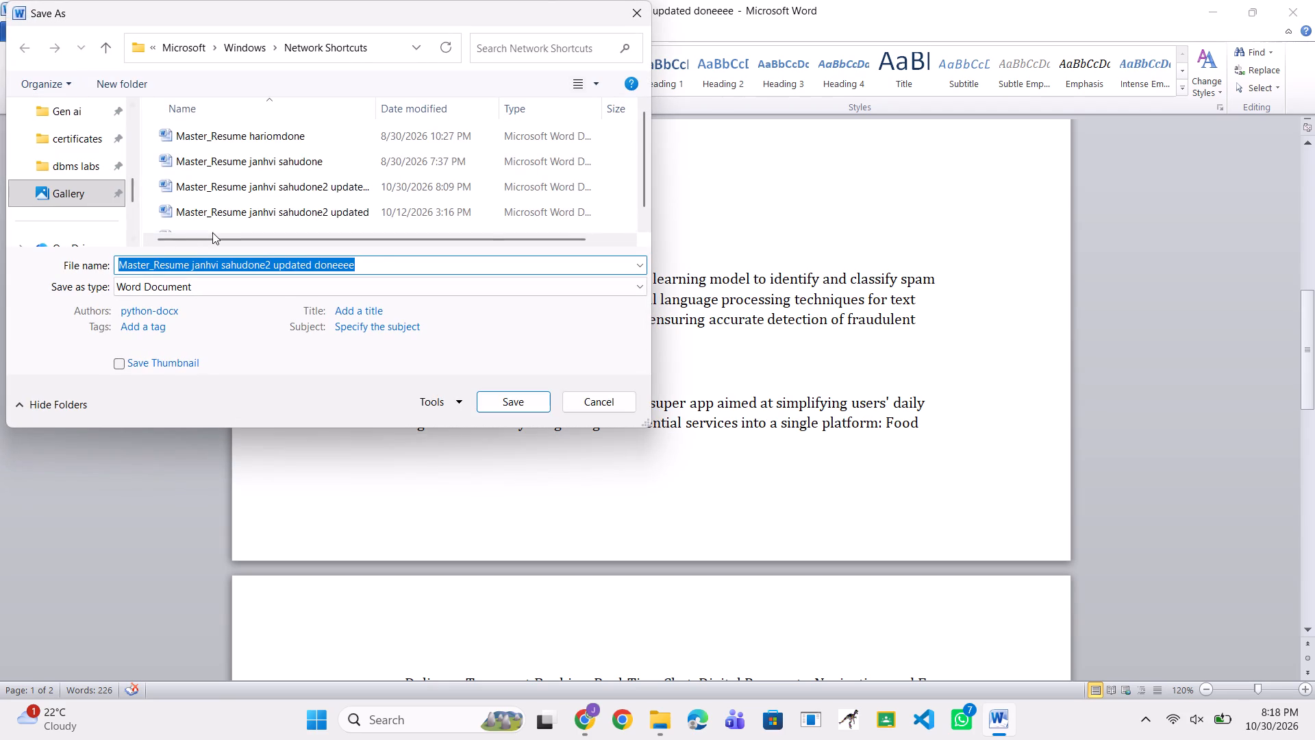
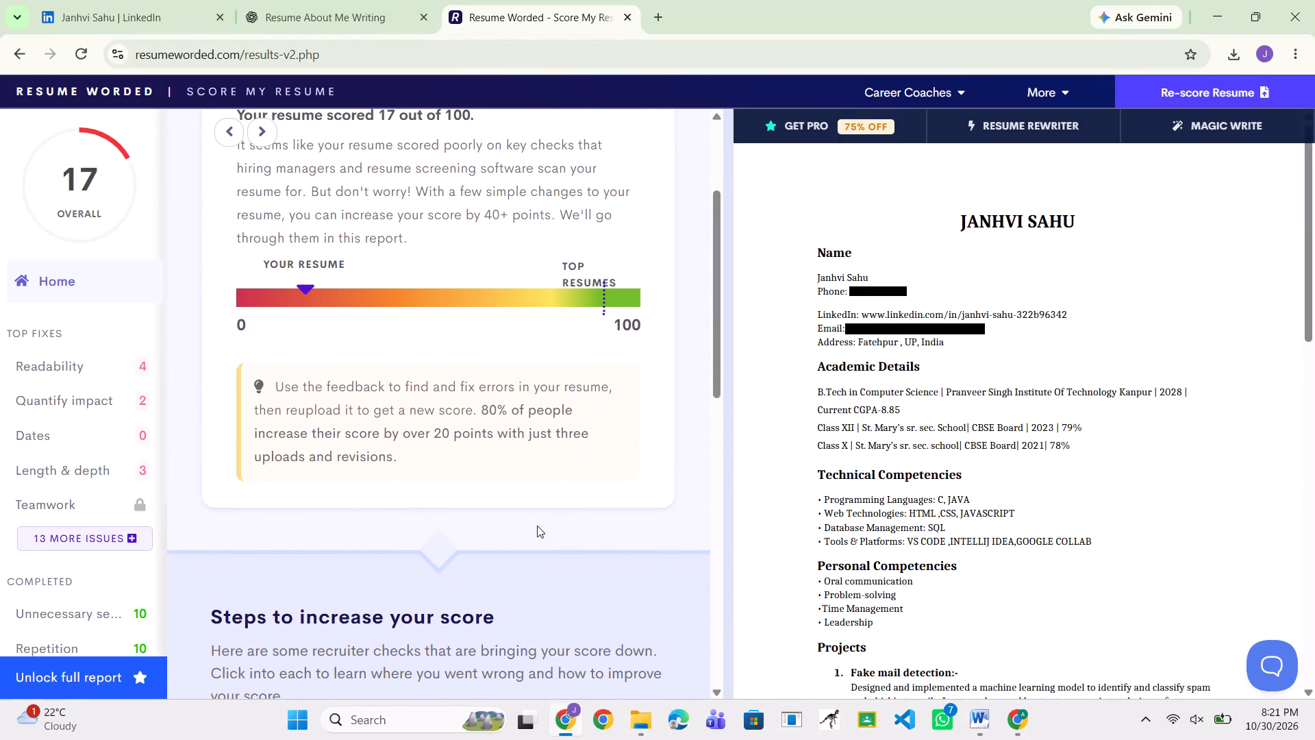
Examine Resume Worded's steps to increase the score and the Readability feedback on reading the experience section.
scroll(493, 360, down, 2)
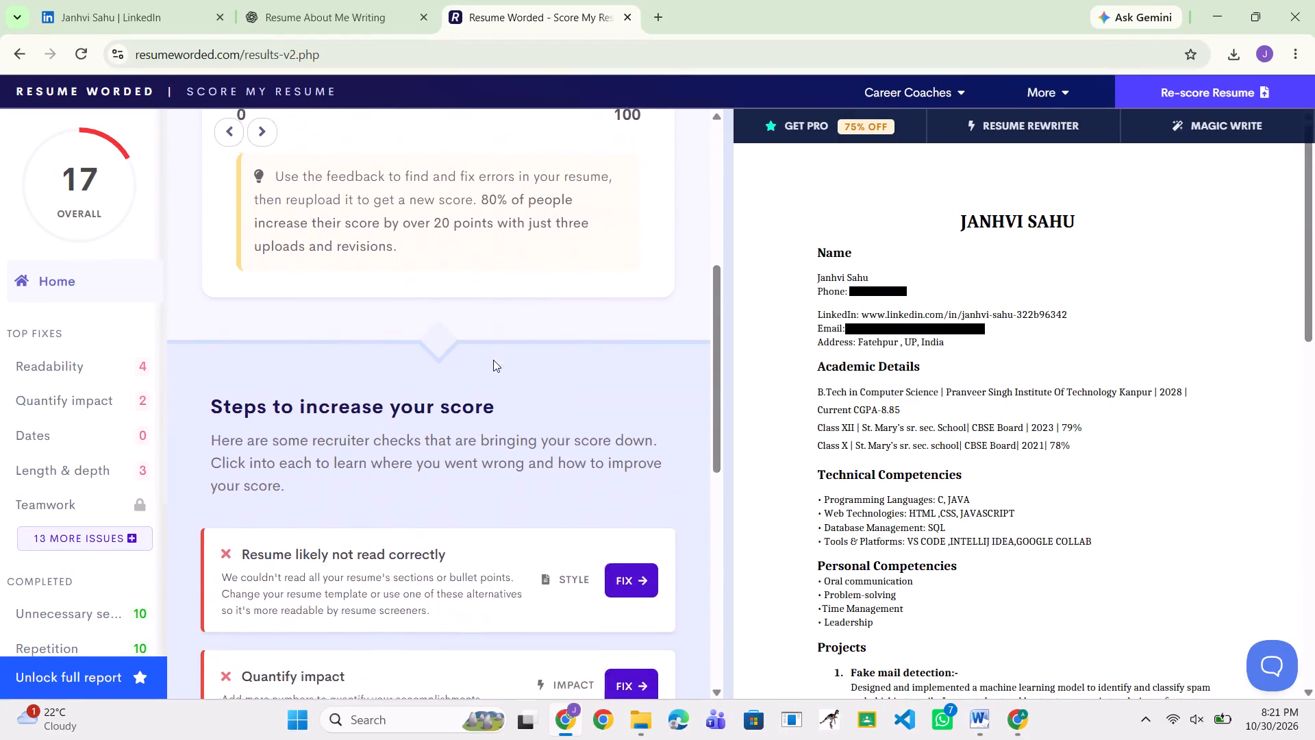
scroll(493, 360, down, 2)
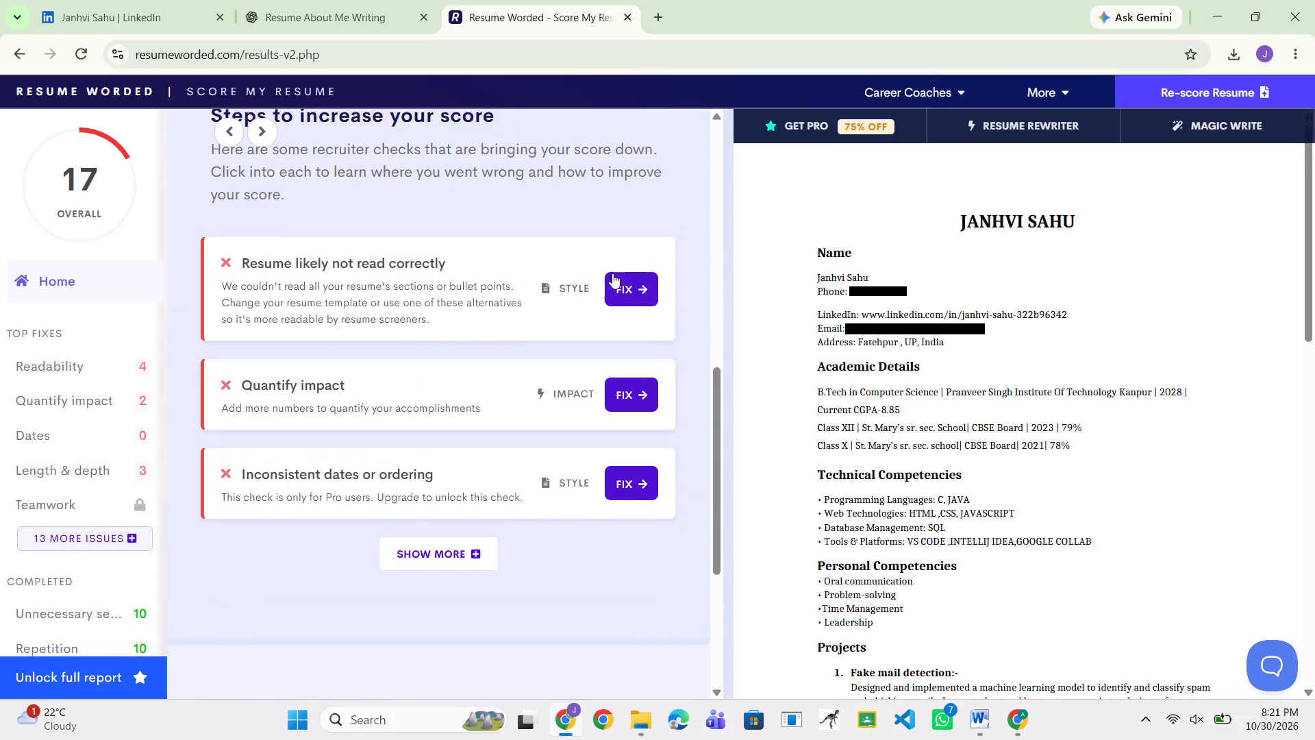
click(625, 277)
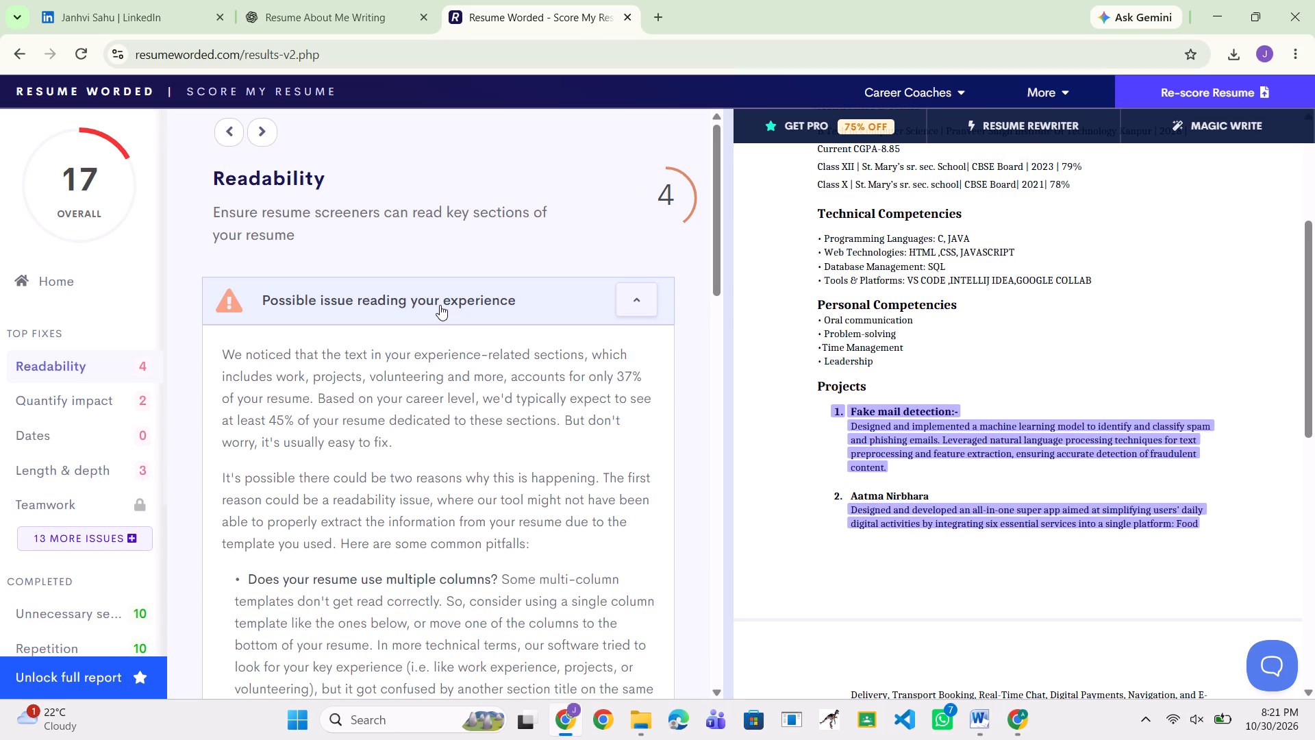
scroll(440, 305, down, 2)
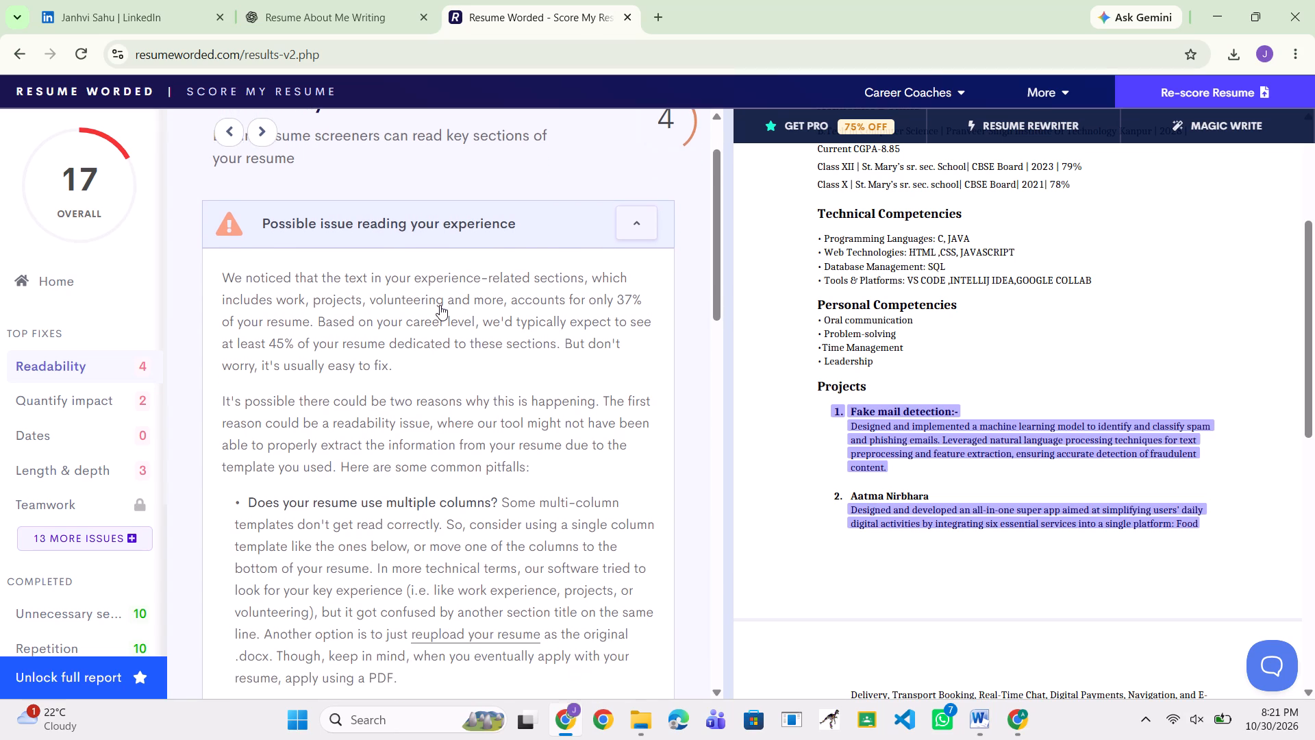
scroll(440, 305, down, 4)
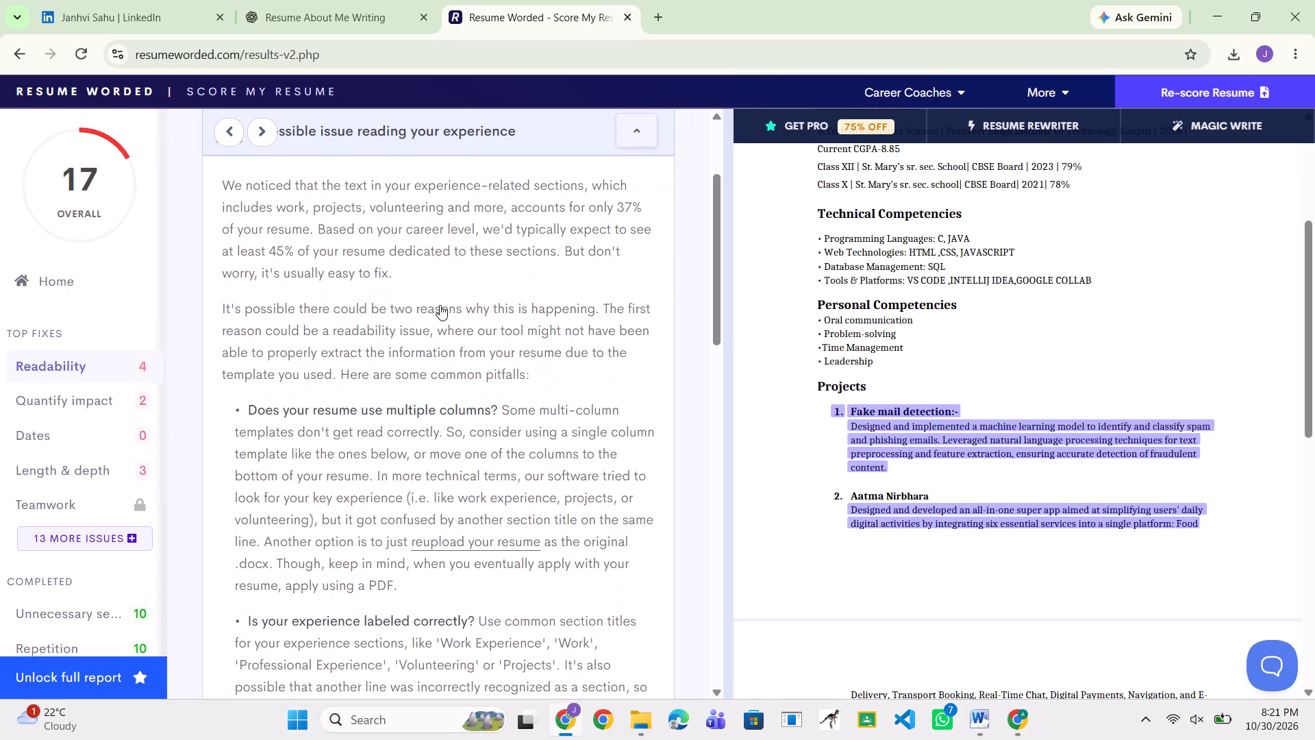
scroll(440, 305, down, 1)
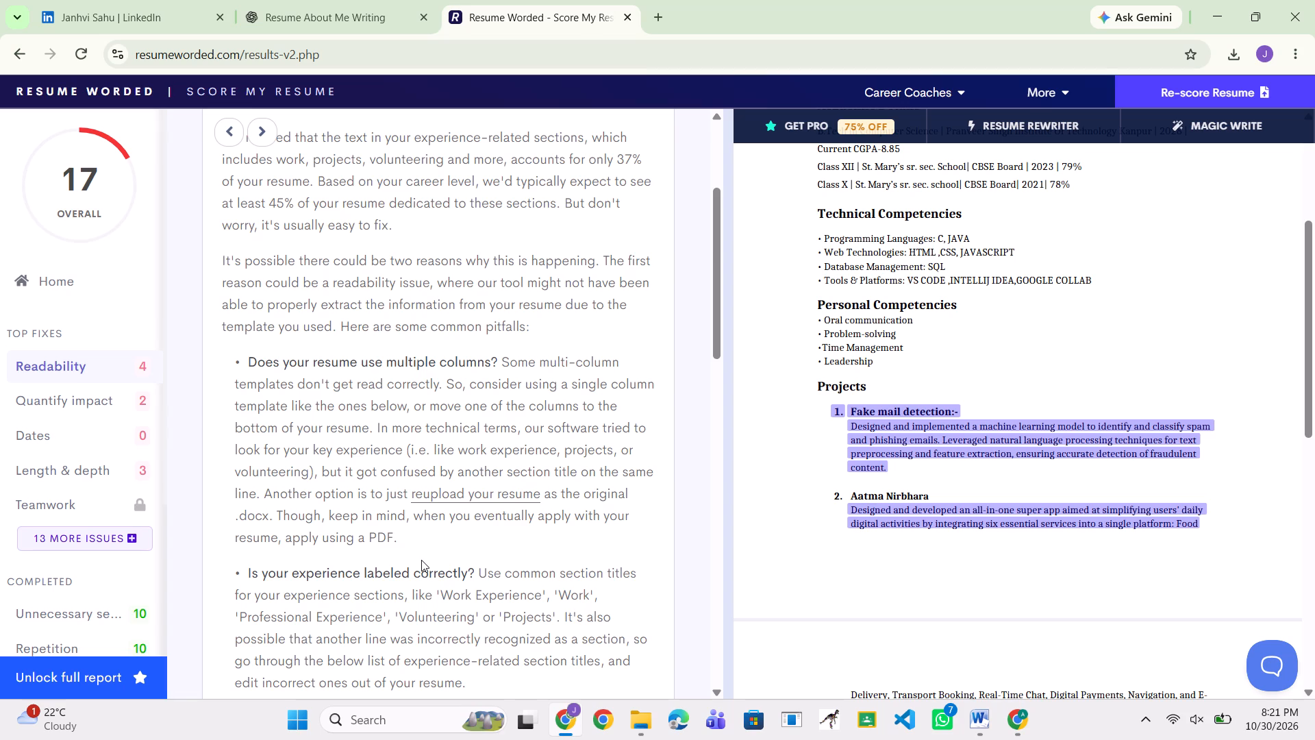
scroll(421, 560, down, 2)
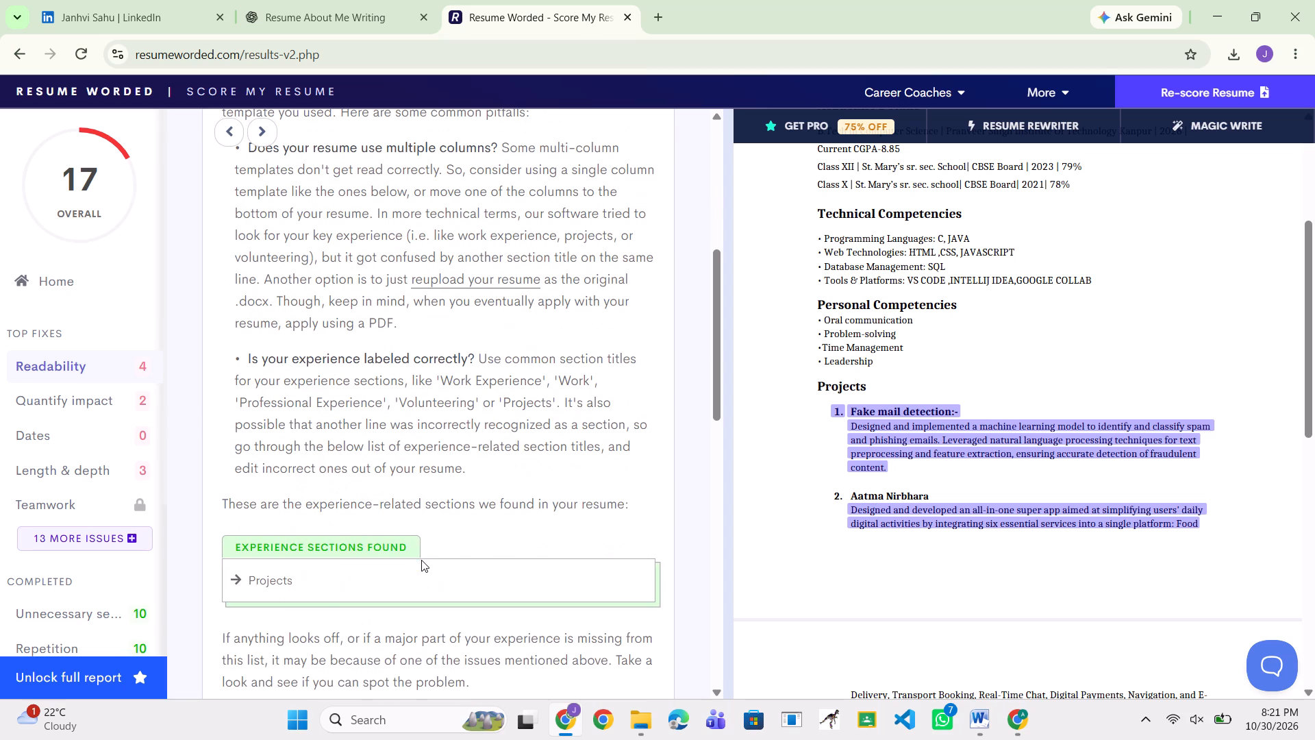
scroll(421, 560, down, 3)
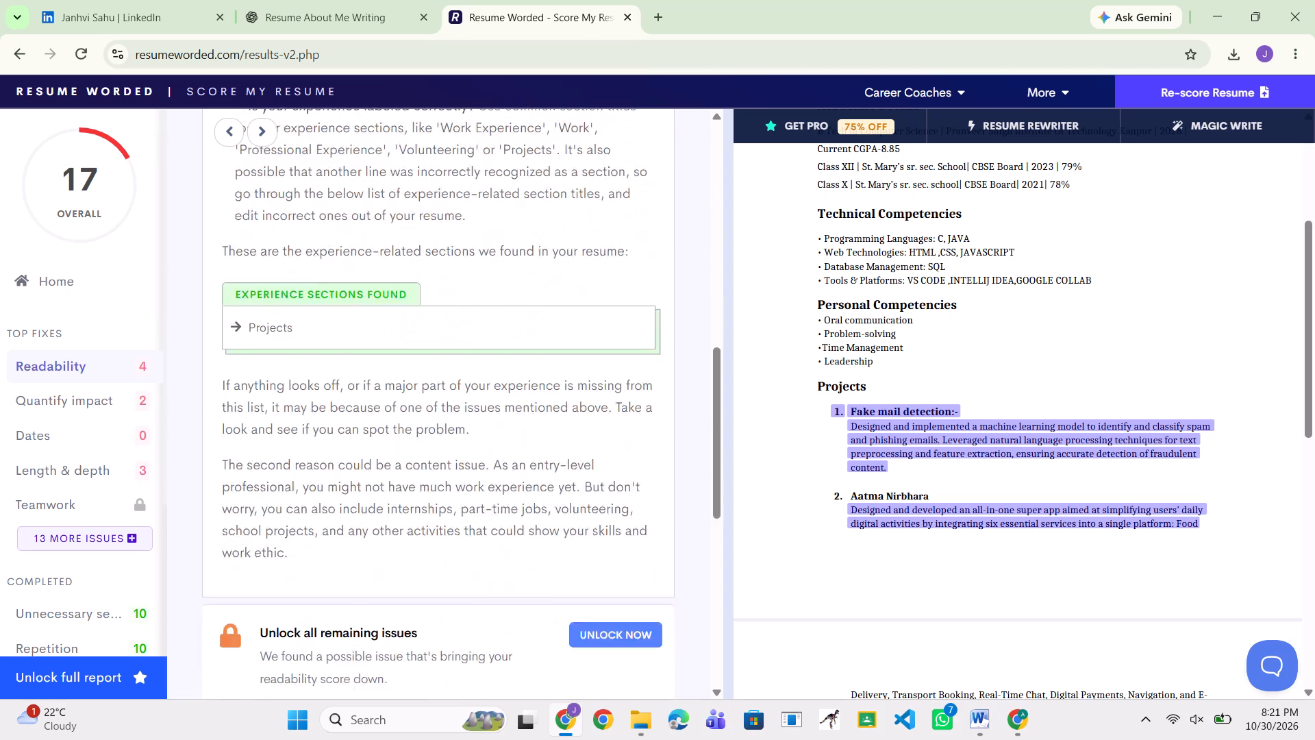
scroll(421, 560, down, 2)
scroll(421, 560, up, 5)
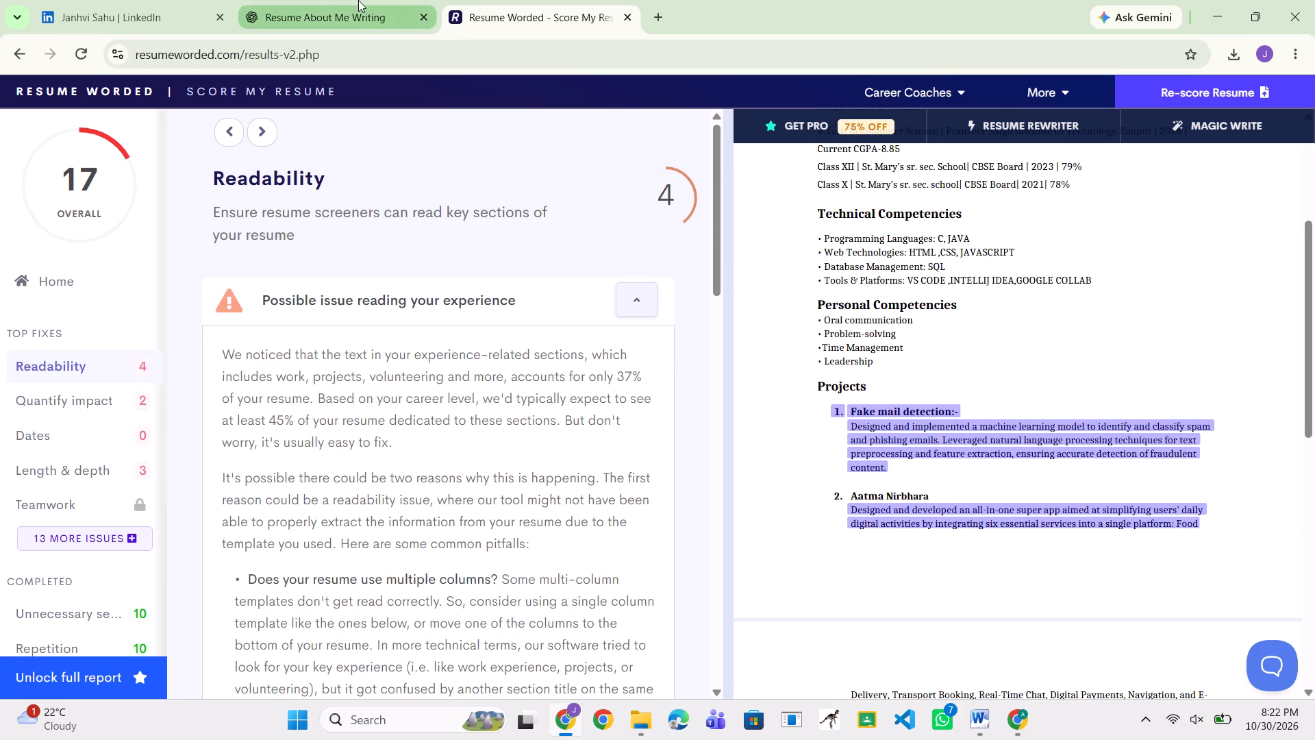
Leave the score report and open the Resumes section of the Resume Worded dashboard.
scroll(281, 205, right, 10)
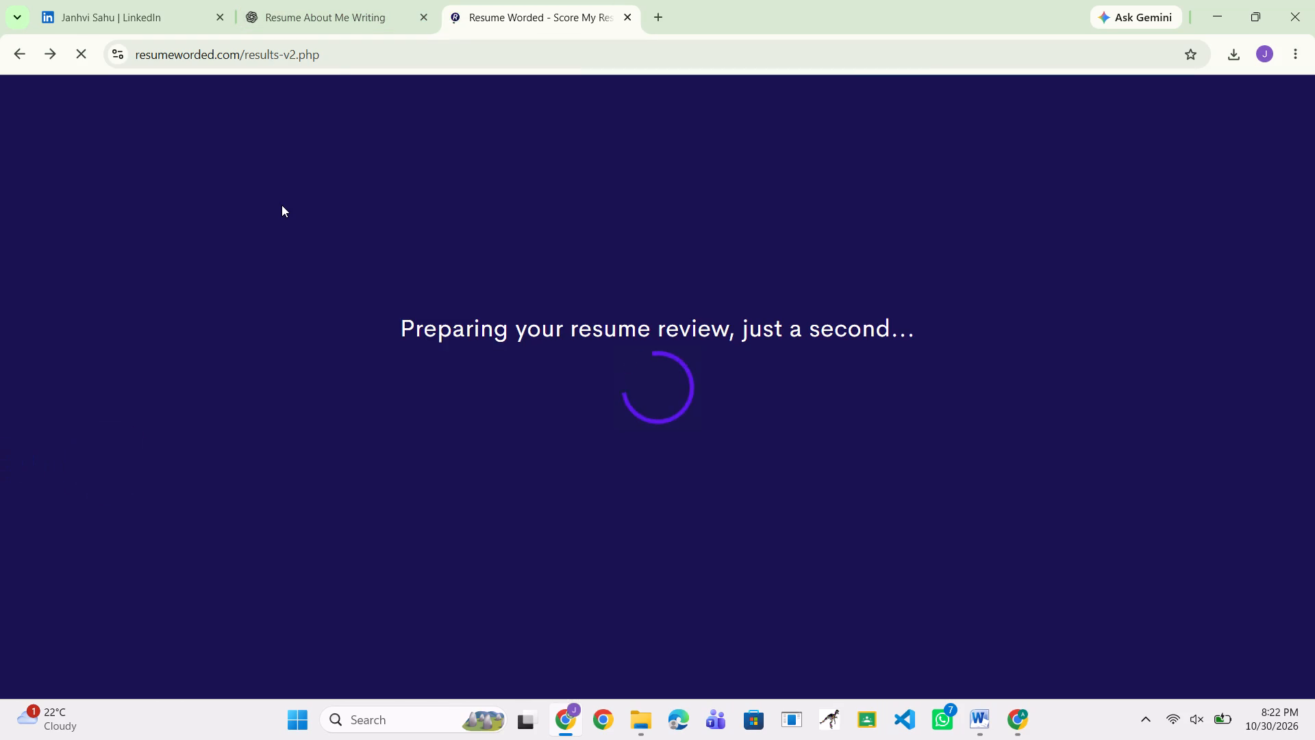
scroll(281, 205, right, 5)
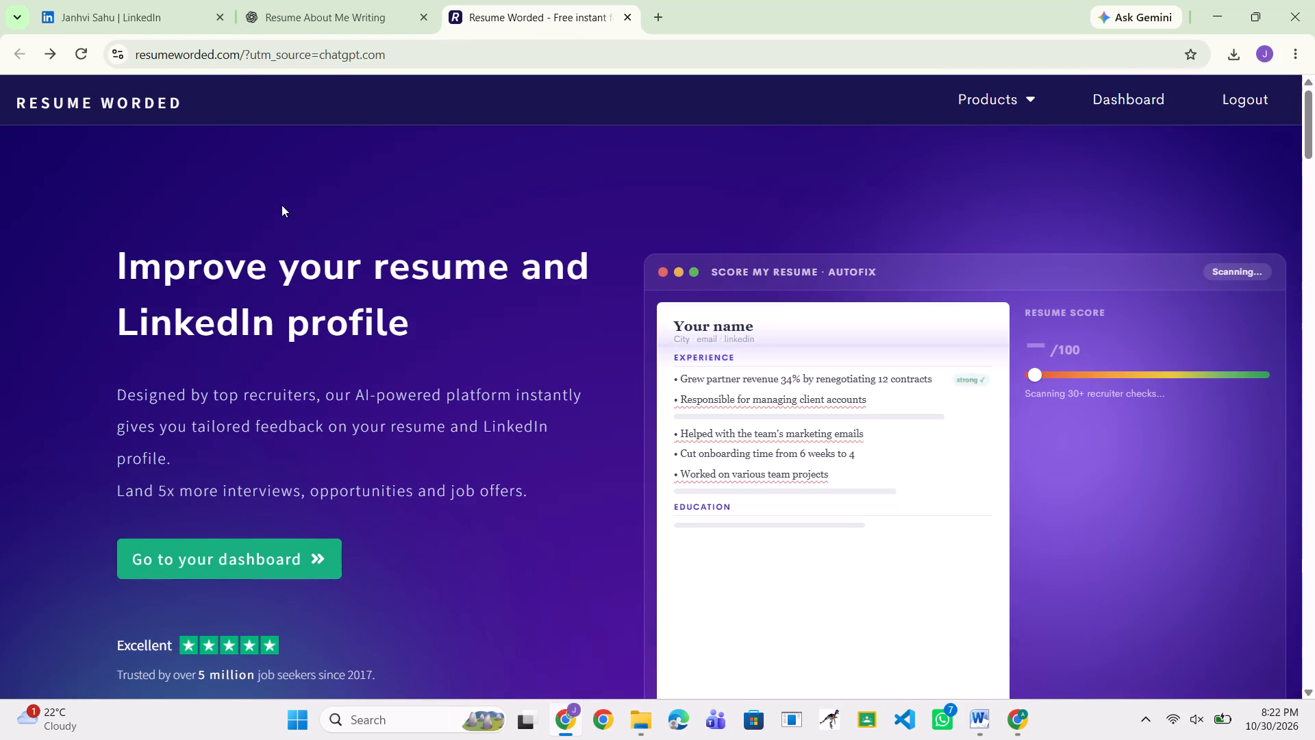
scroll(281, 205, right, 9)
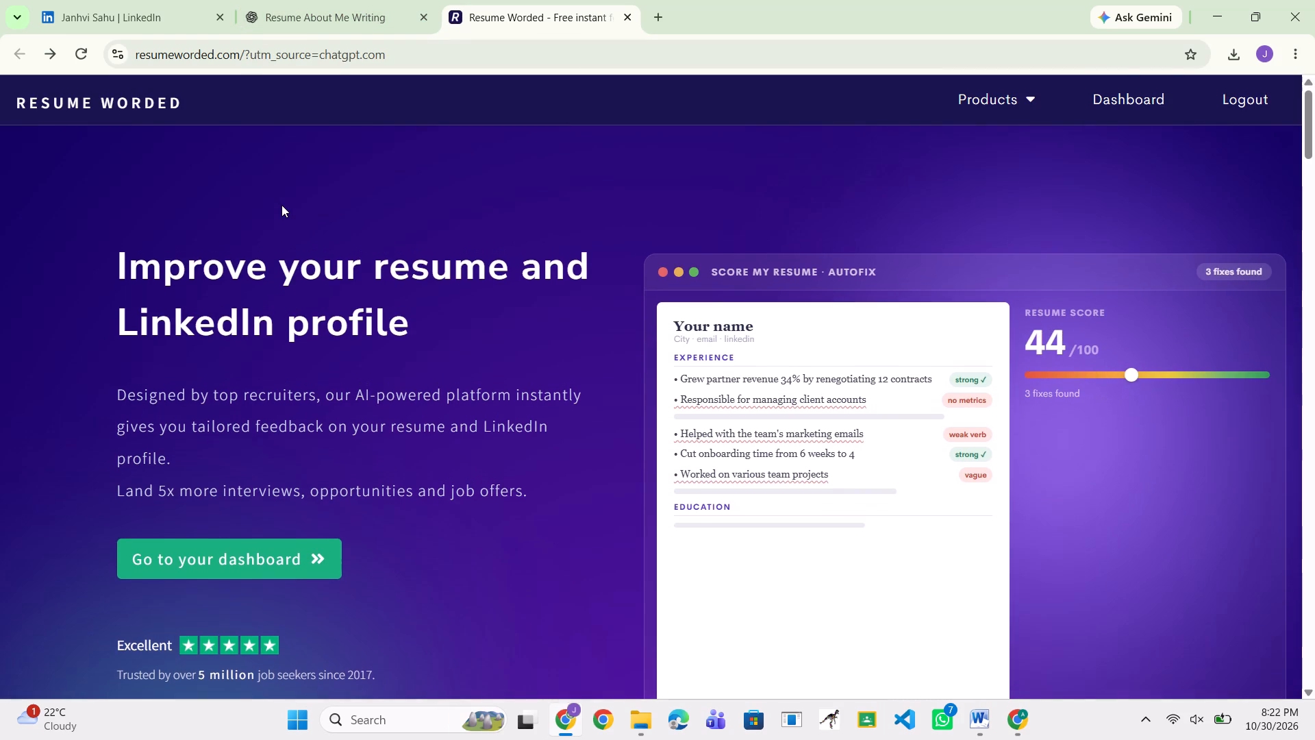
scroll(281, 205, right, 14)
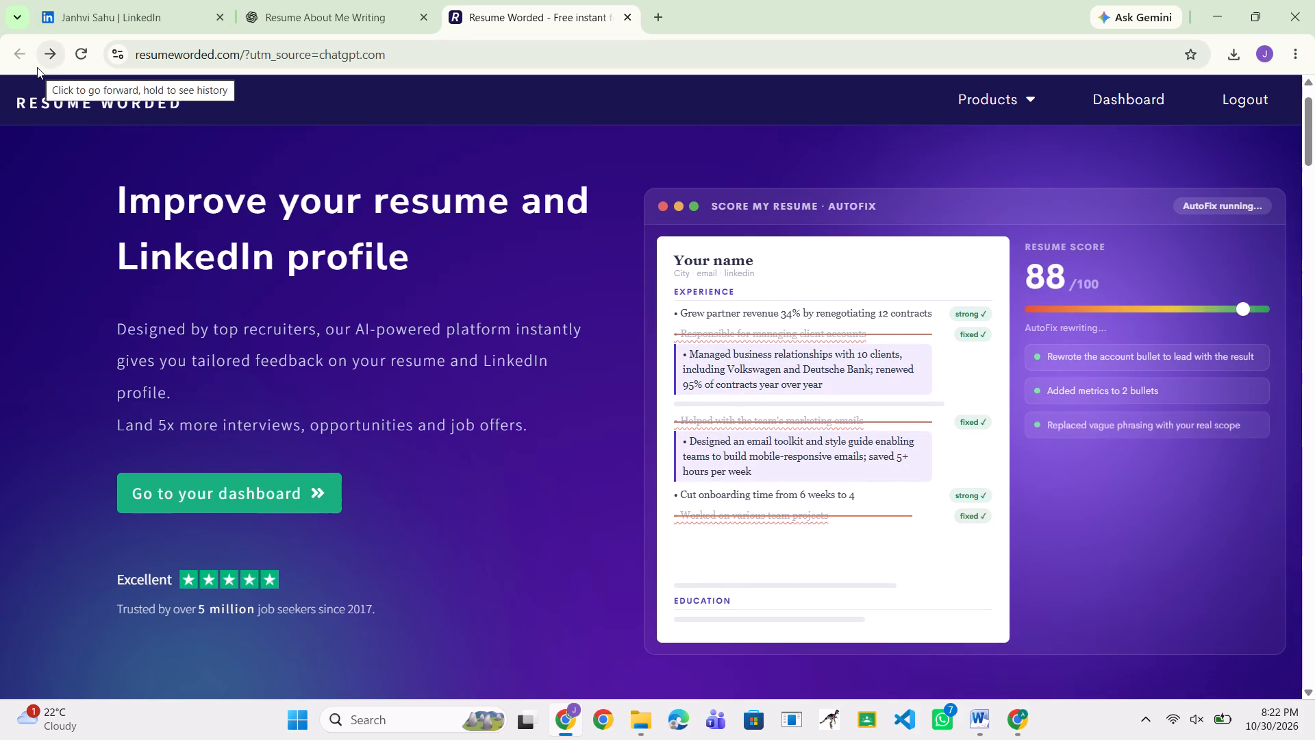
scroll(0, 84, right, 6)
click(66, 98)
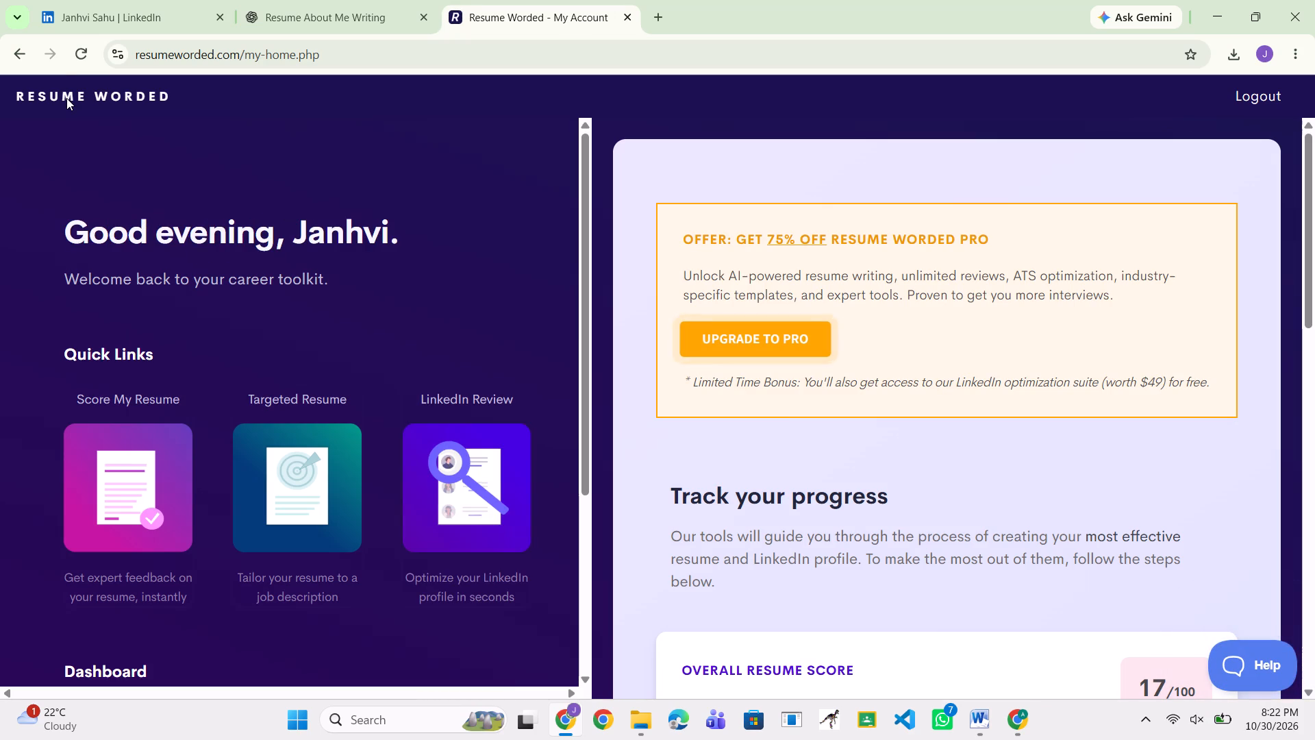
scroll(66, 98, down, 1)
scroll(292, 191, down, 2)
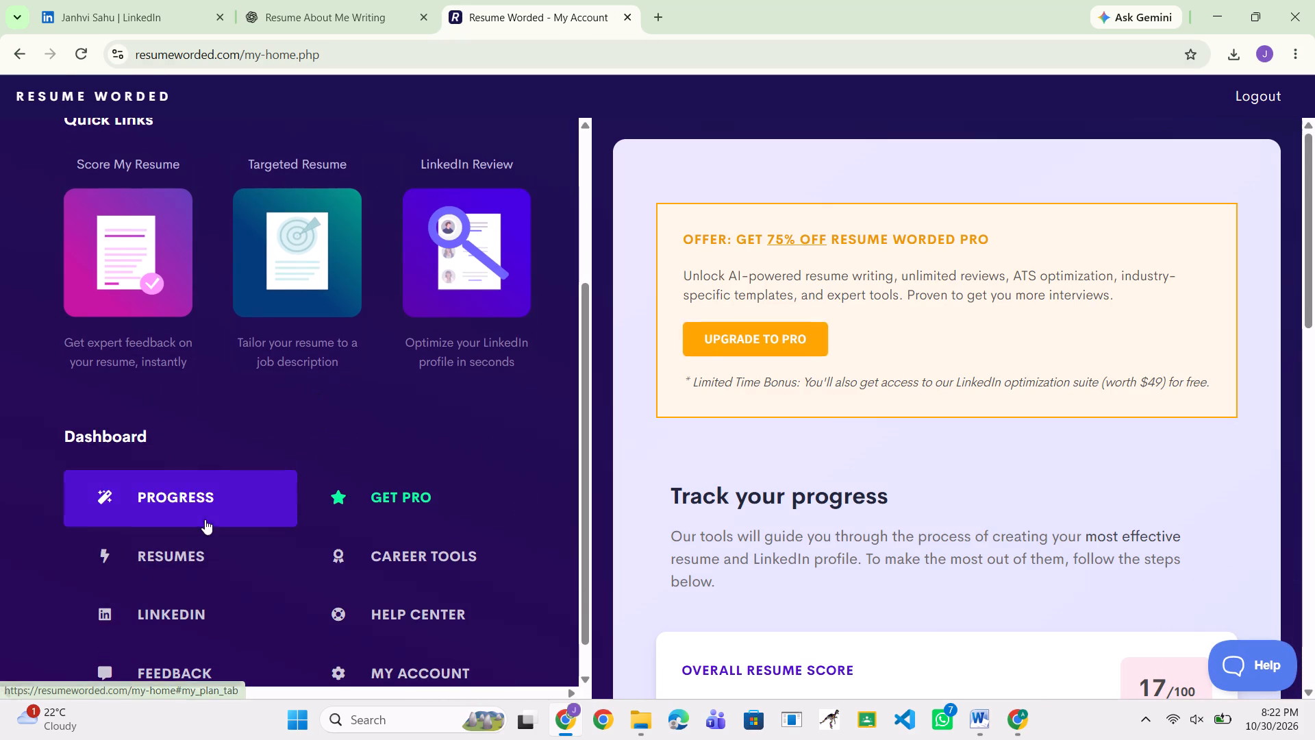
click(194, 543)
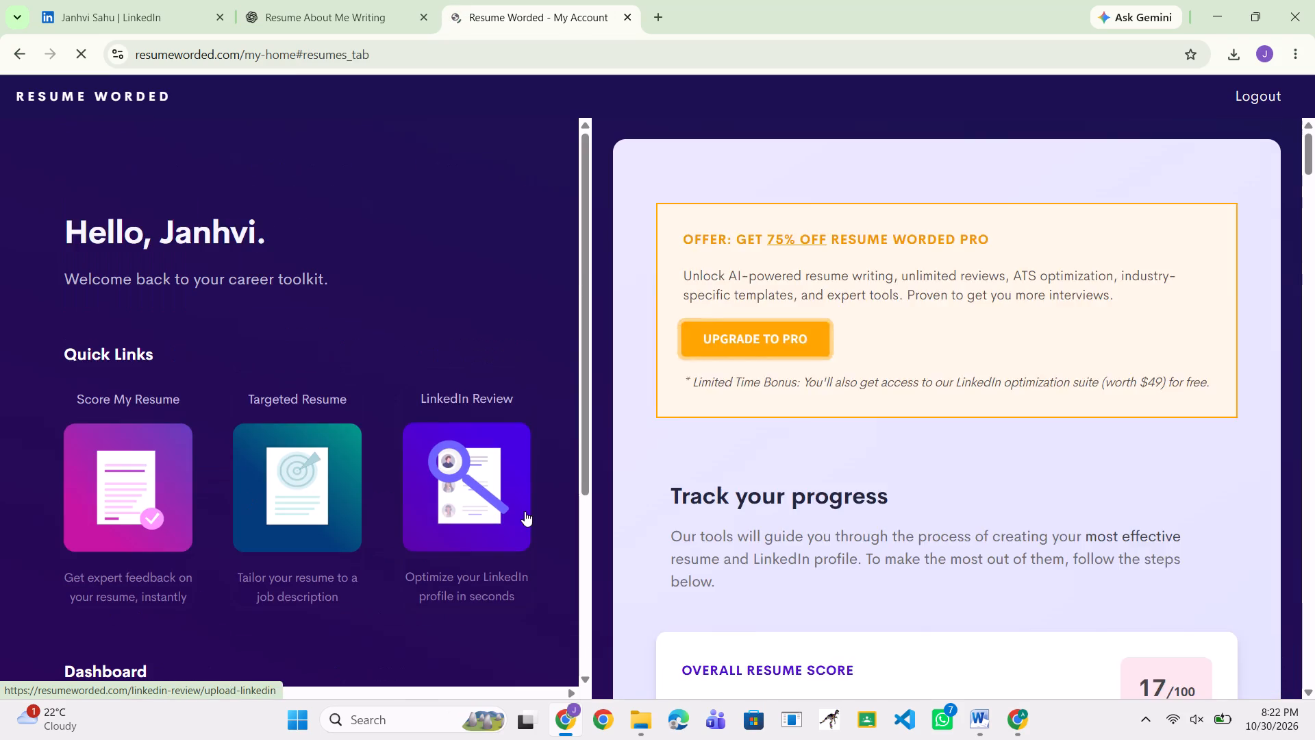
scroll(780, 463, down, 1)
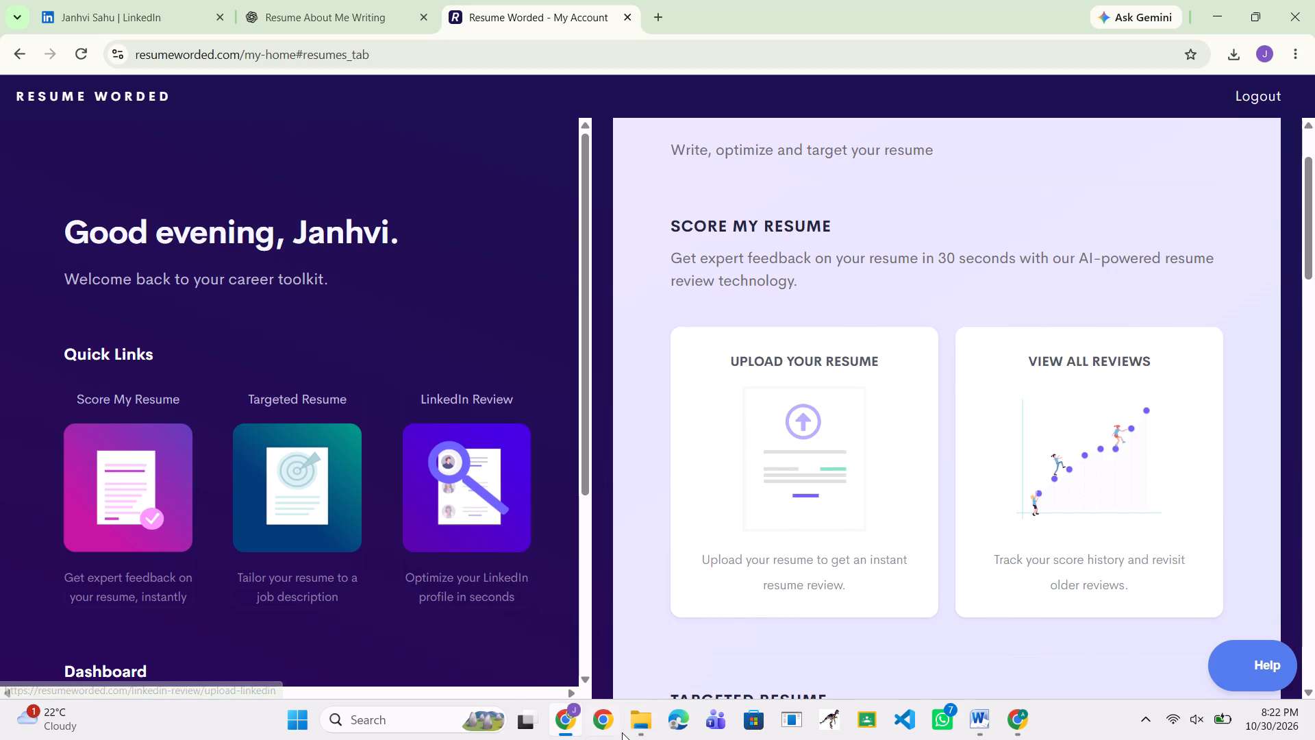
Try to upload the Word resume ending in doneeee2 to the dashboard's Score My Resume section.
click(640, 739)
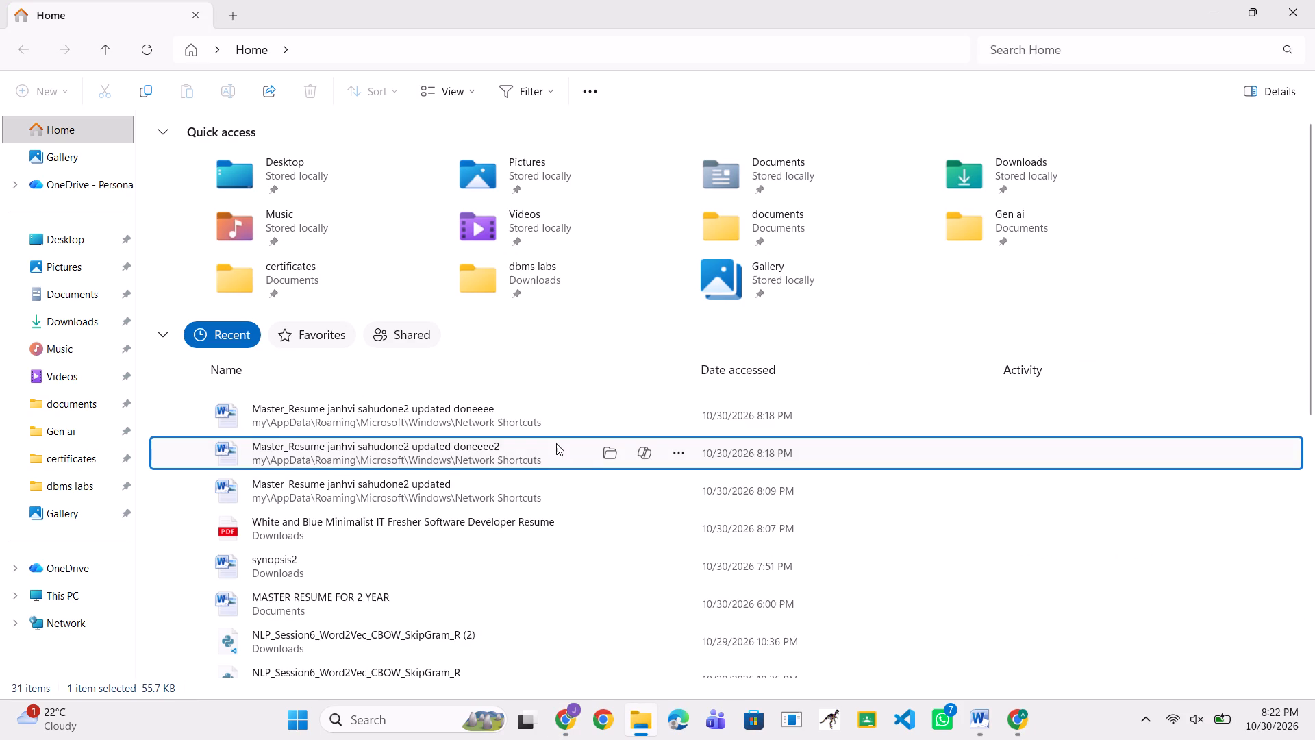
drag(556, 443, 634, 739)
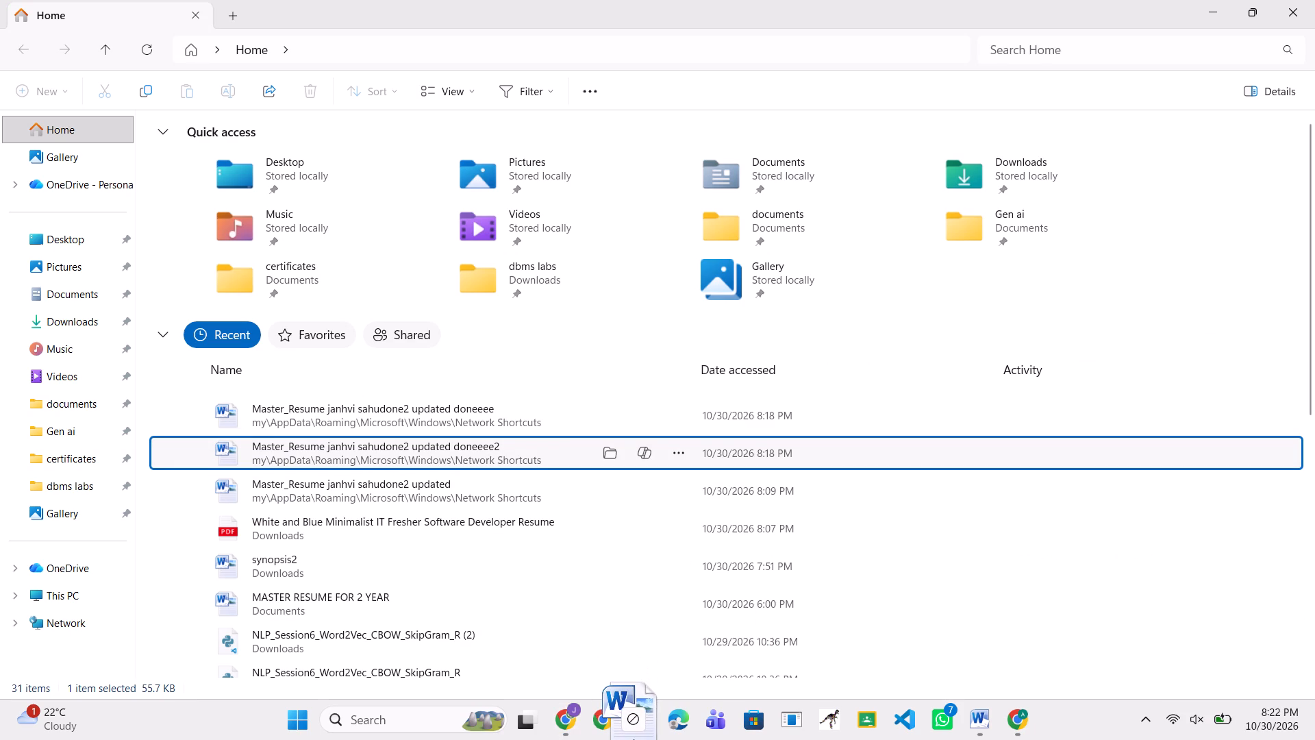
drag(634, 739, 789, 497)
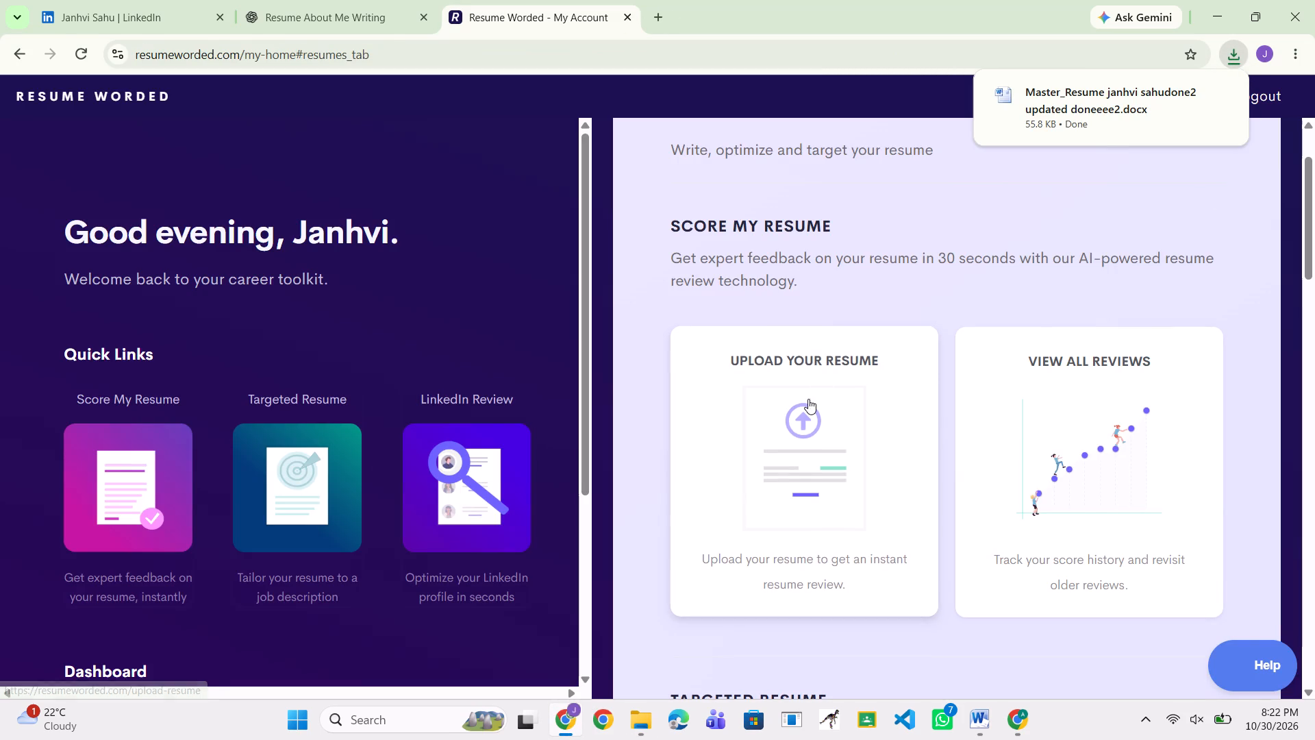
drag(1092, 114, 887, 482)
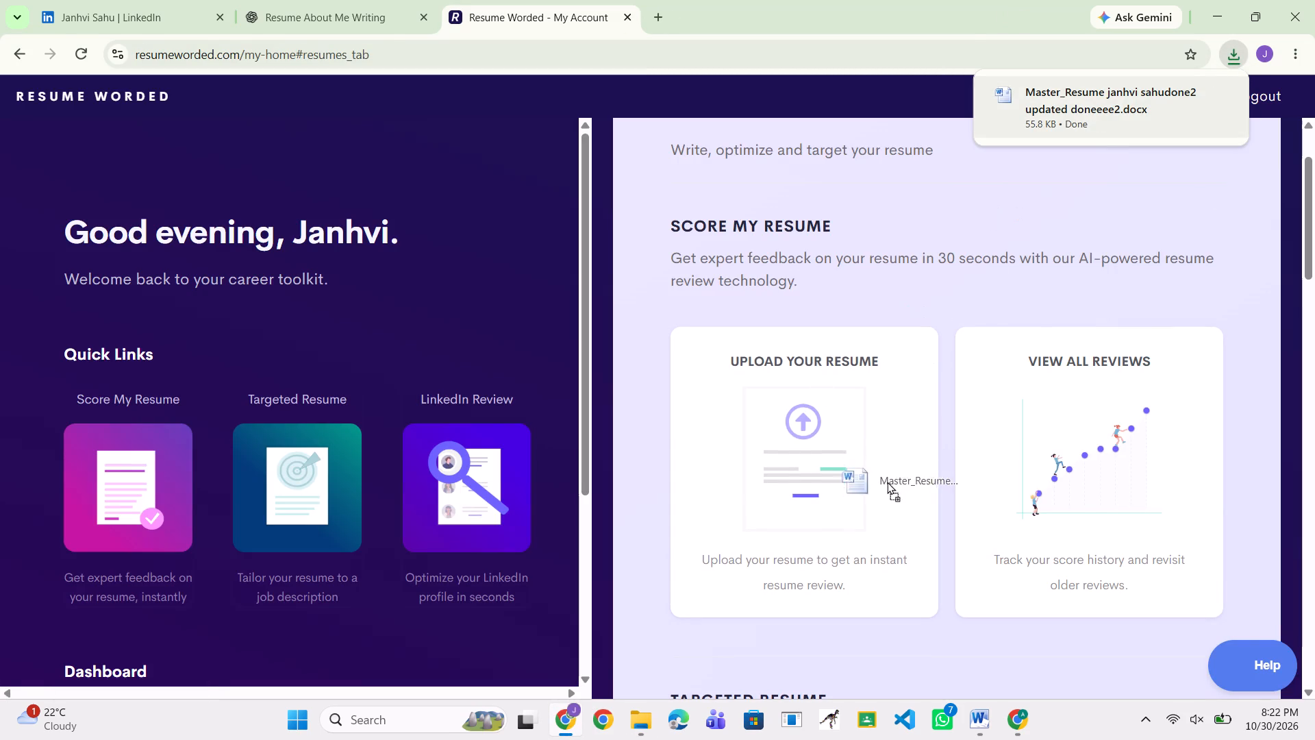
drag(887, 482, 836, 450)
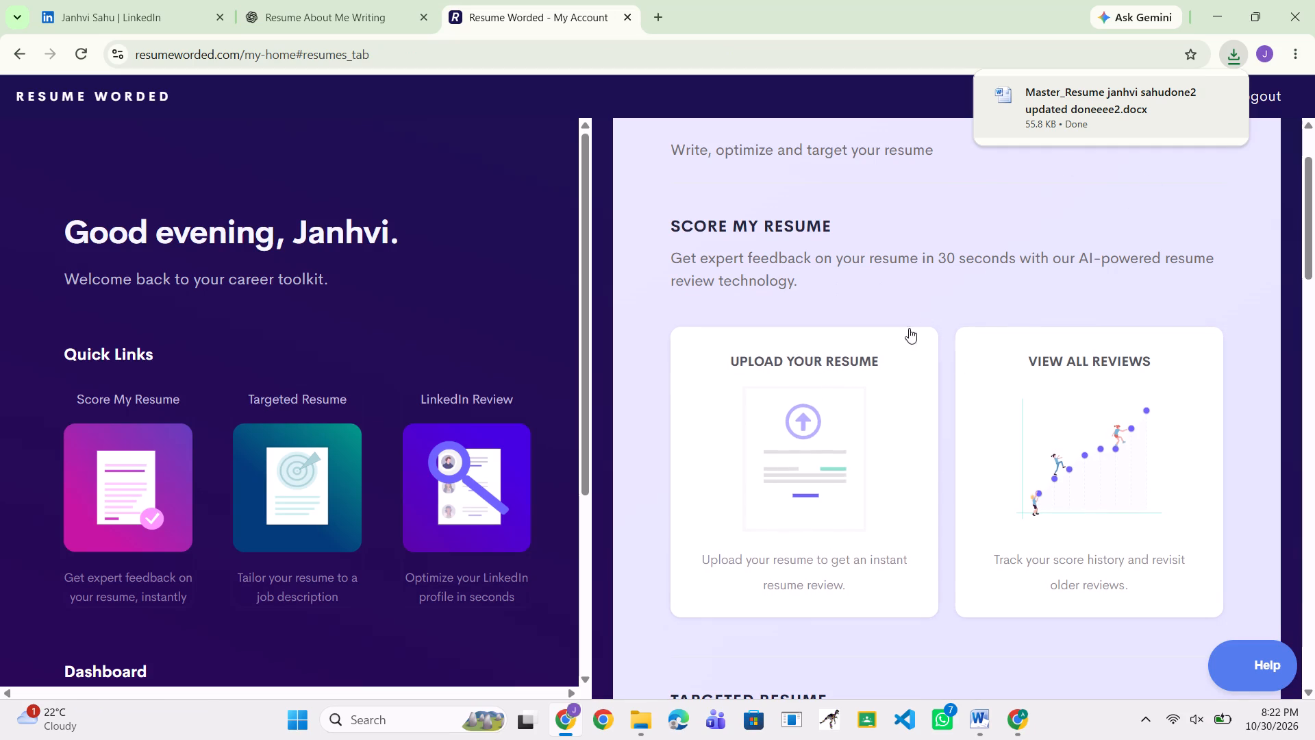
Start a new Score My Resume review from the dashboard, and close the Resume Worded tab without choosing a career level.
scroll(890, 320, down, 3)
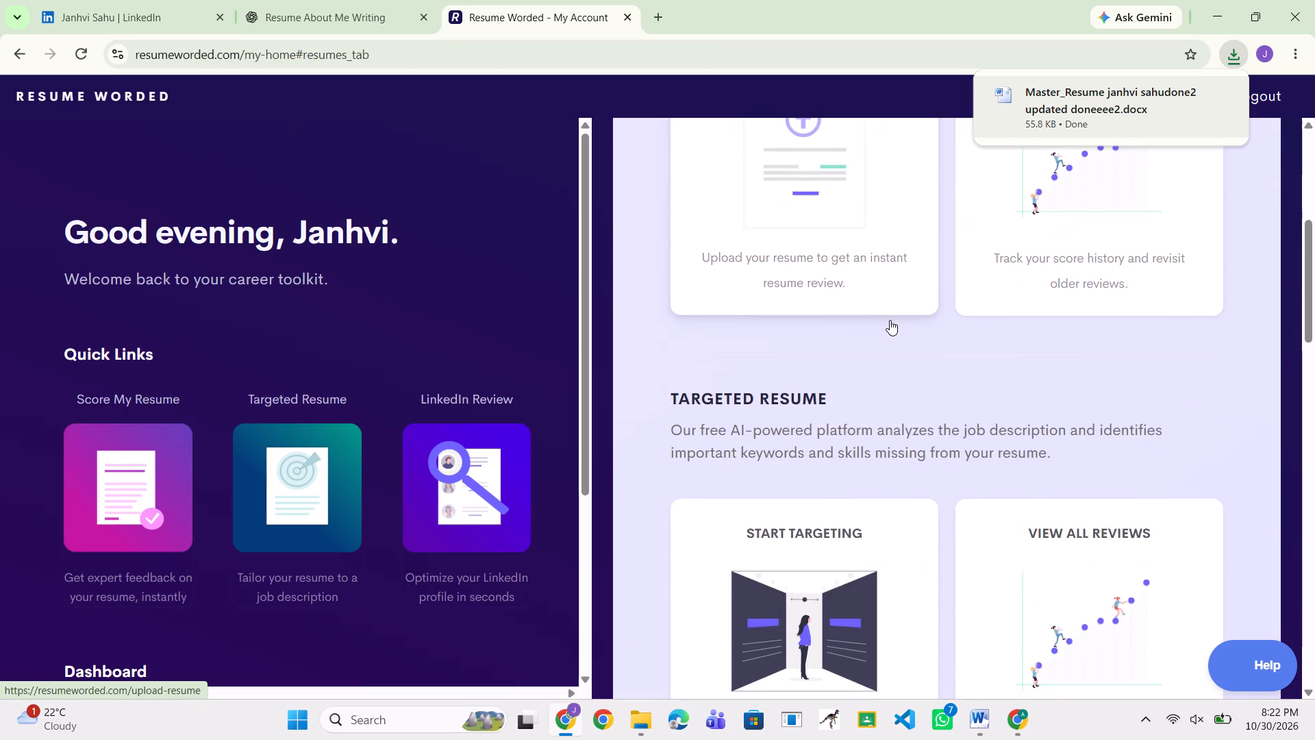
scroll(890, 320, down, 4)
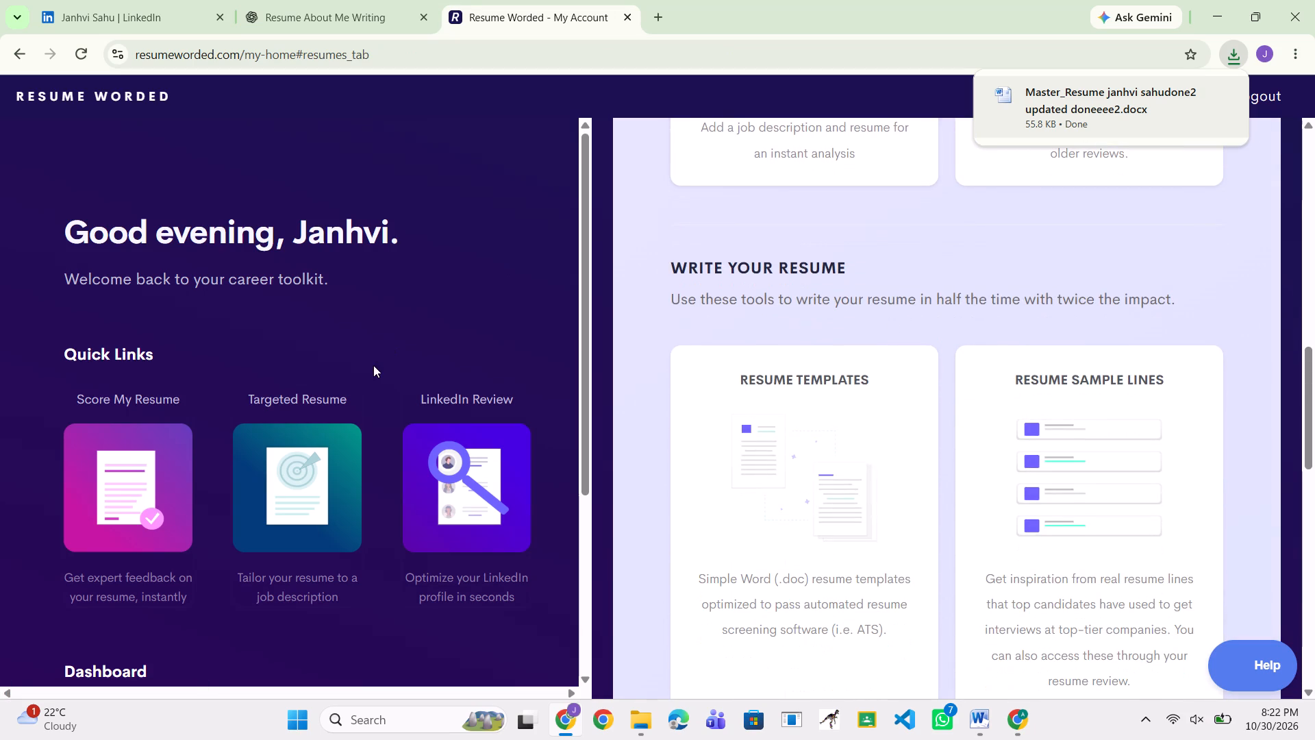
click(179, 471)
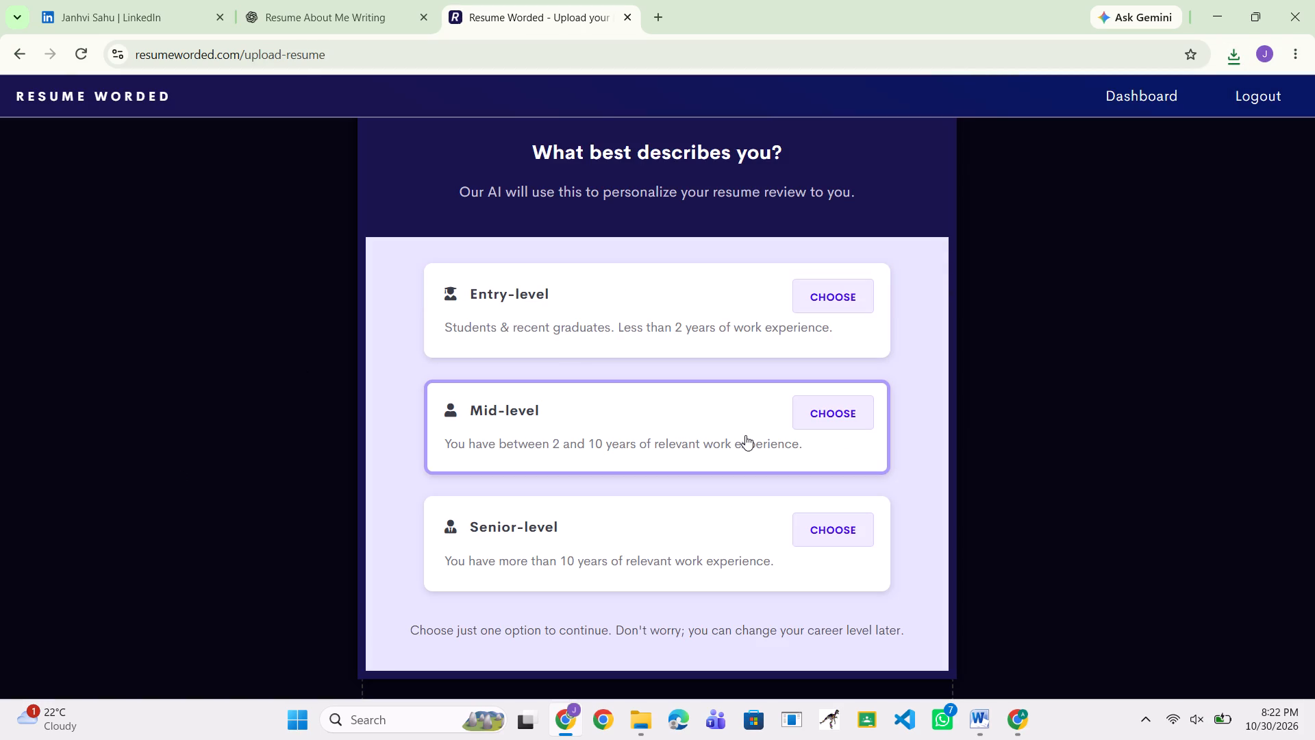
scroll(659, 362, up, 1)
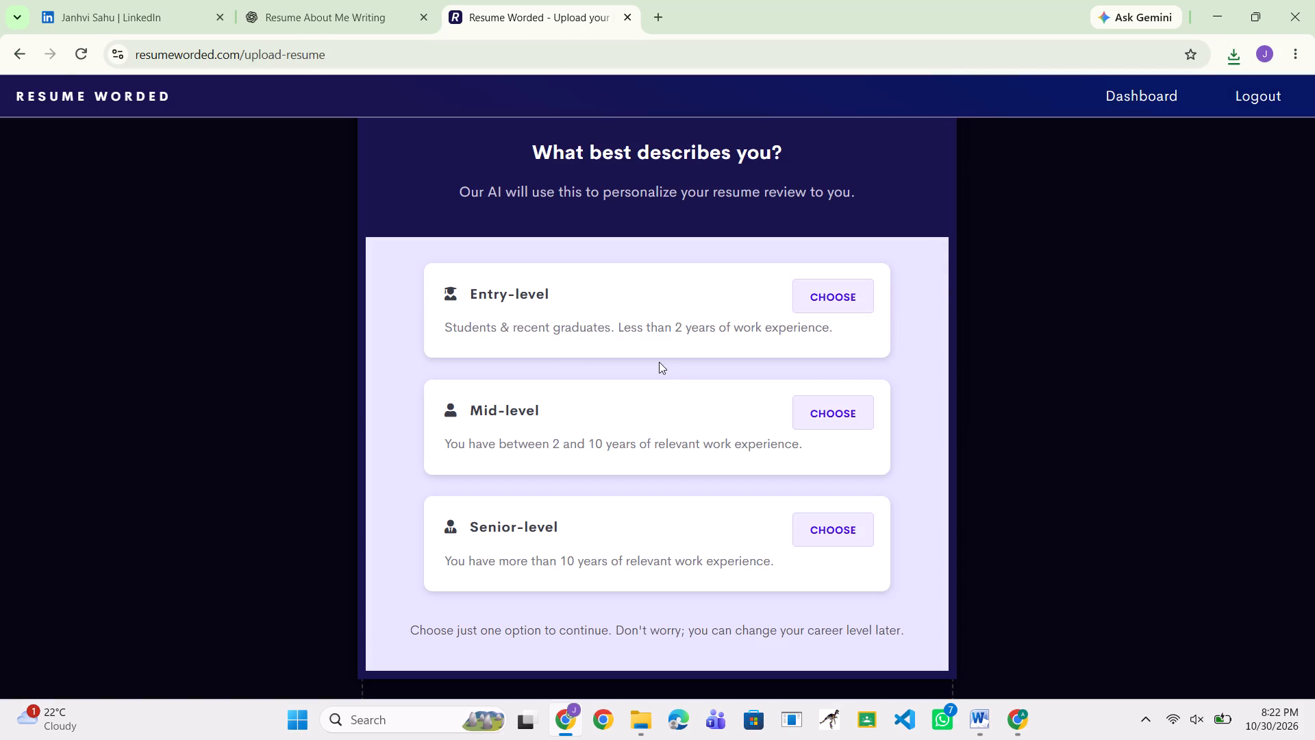
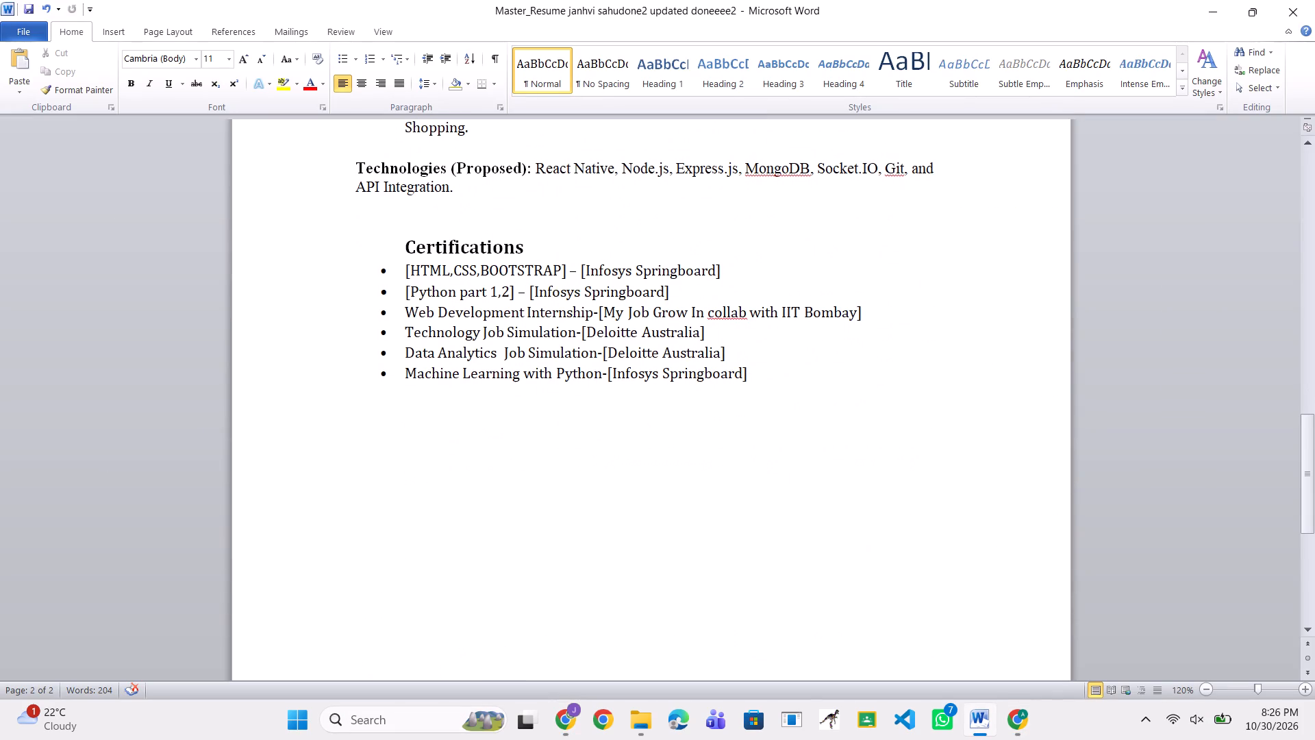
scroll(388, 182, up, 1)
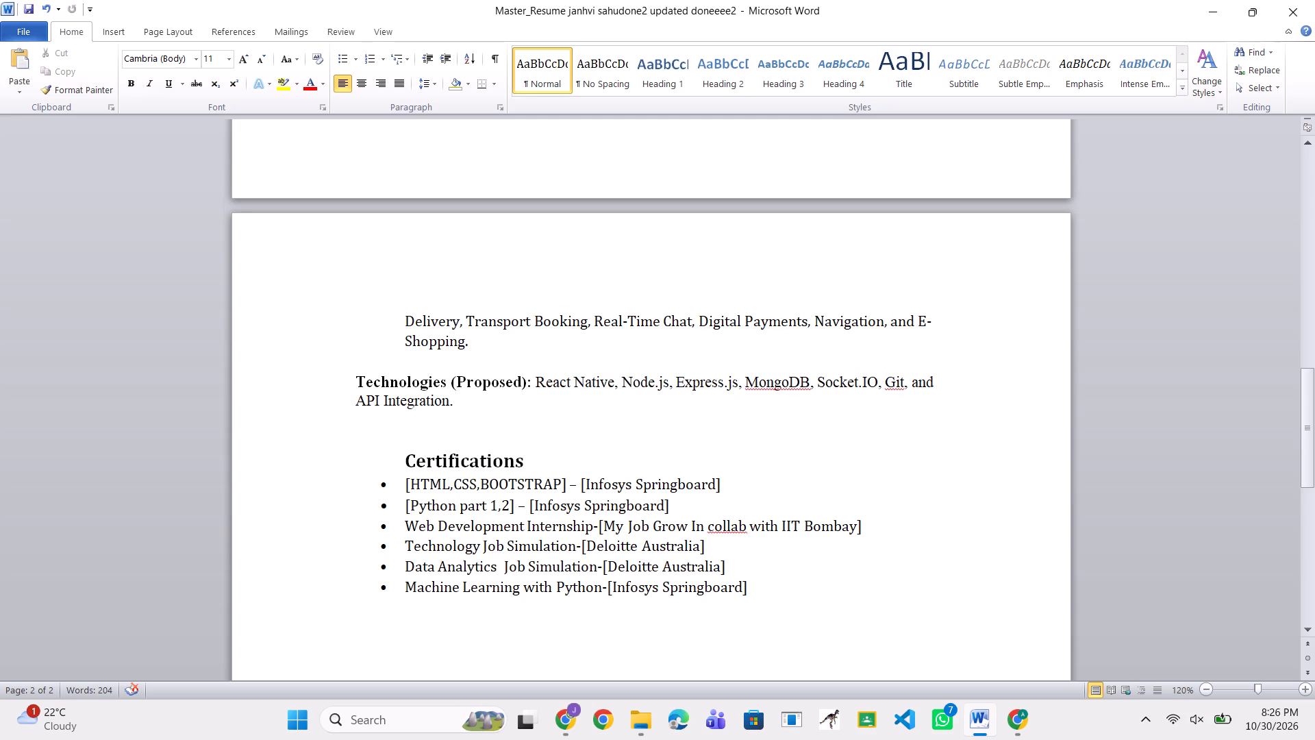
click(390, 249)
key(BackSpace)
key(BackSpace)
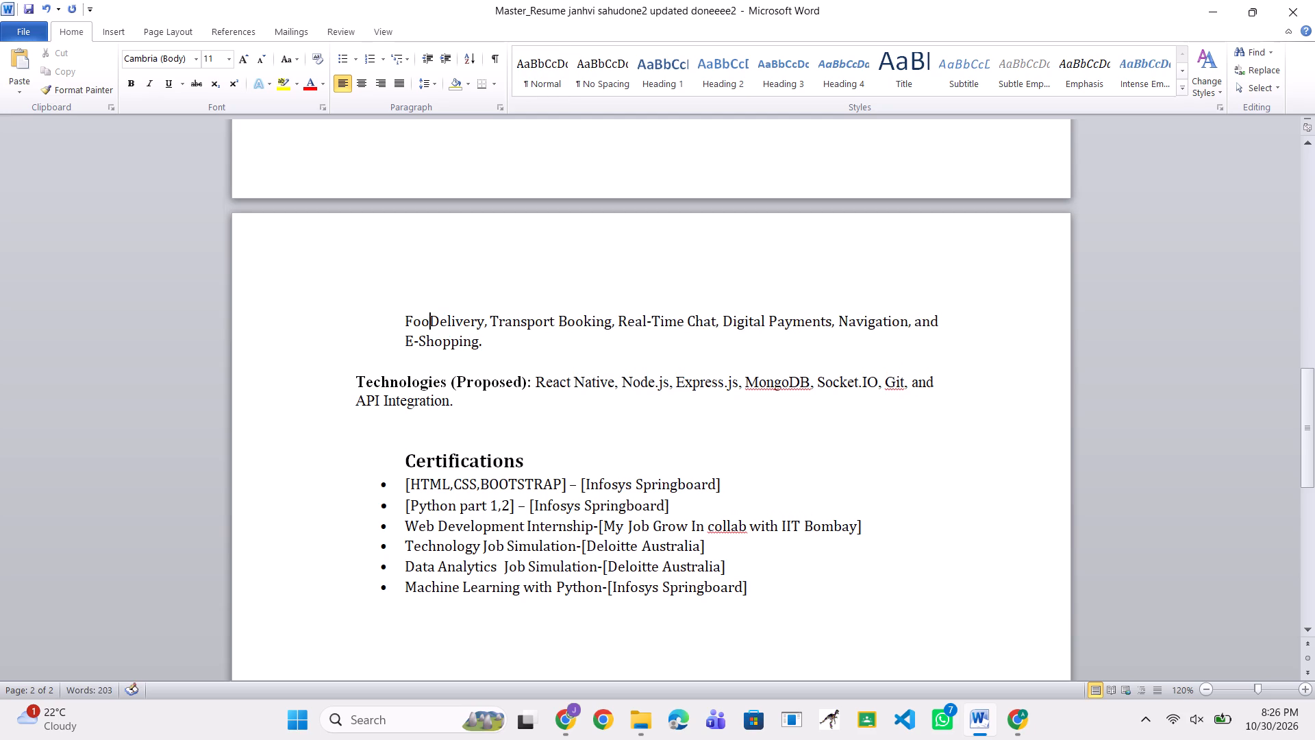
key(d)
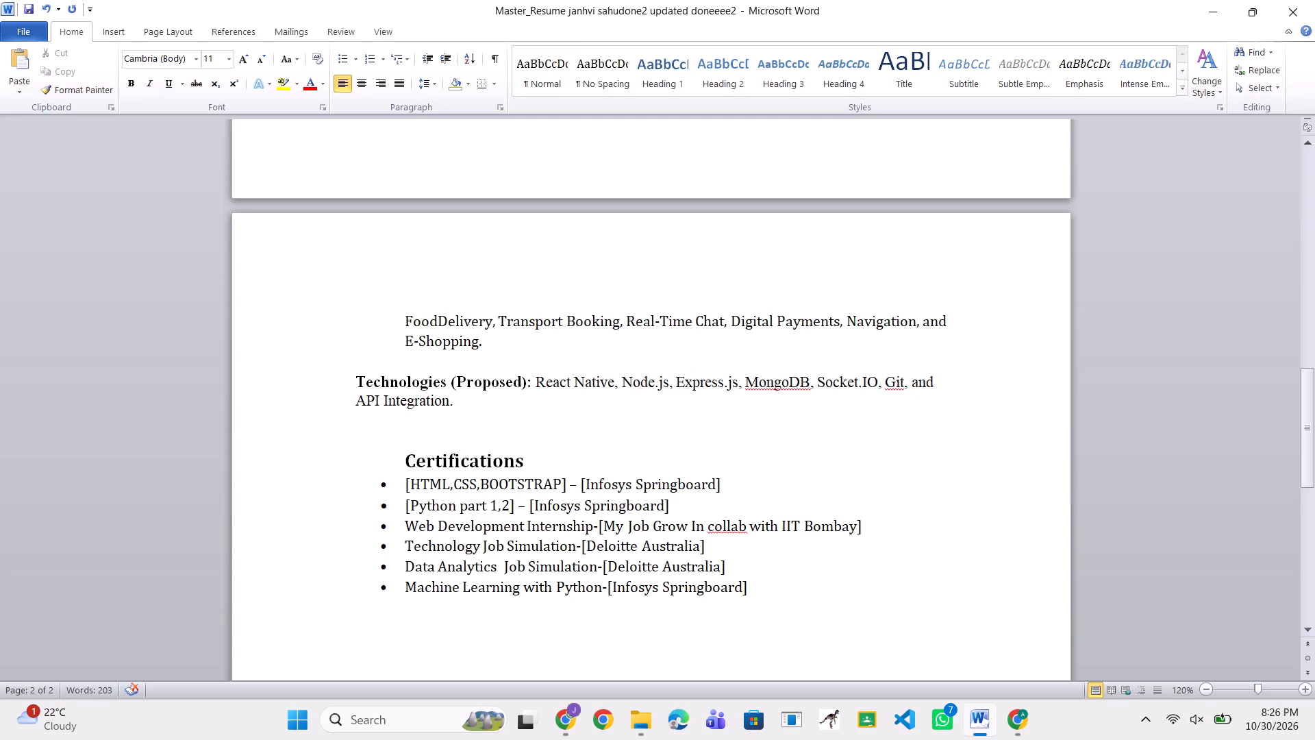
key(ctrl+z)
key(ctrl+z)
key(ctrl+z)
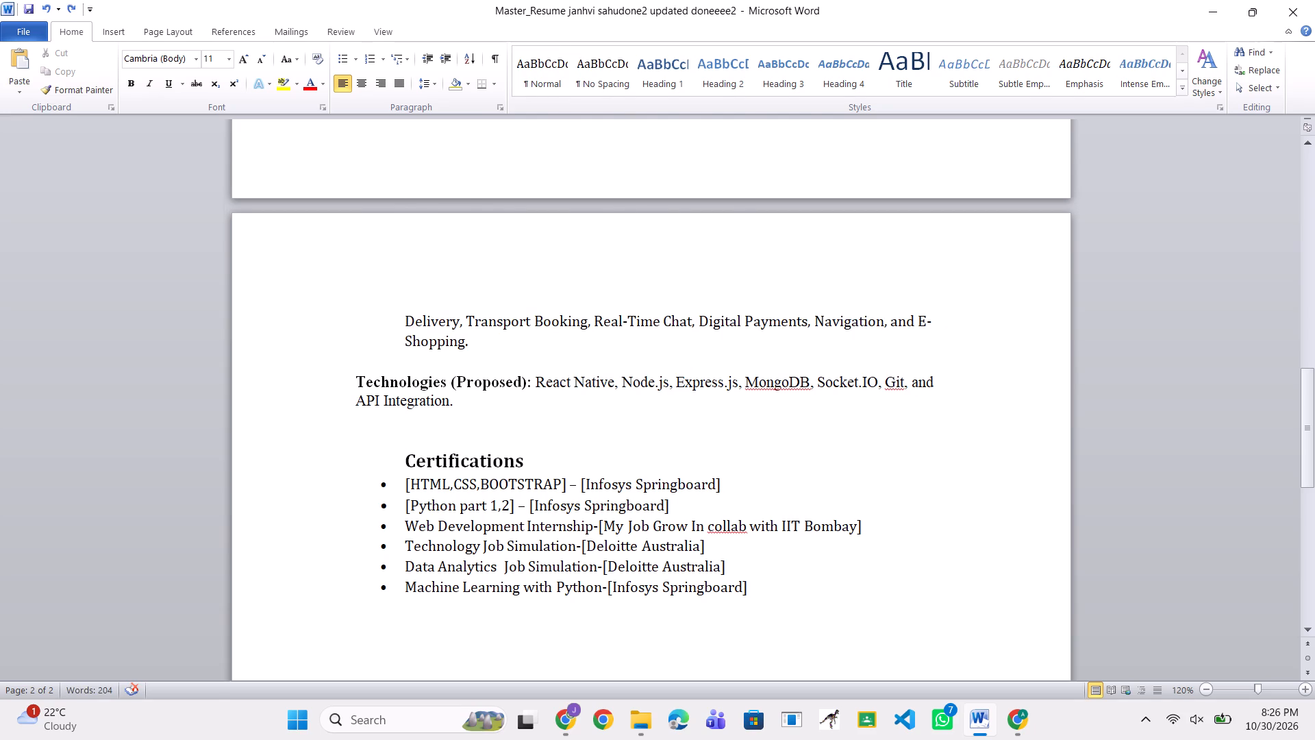
Move the LinkedIn line directly under the name in the contact details, and put the Phone entry on its own line below.
scroll(390, 249, up, 3)
scroll(390, 249, down, 1)
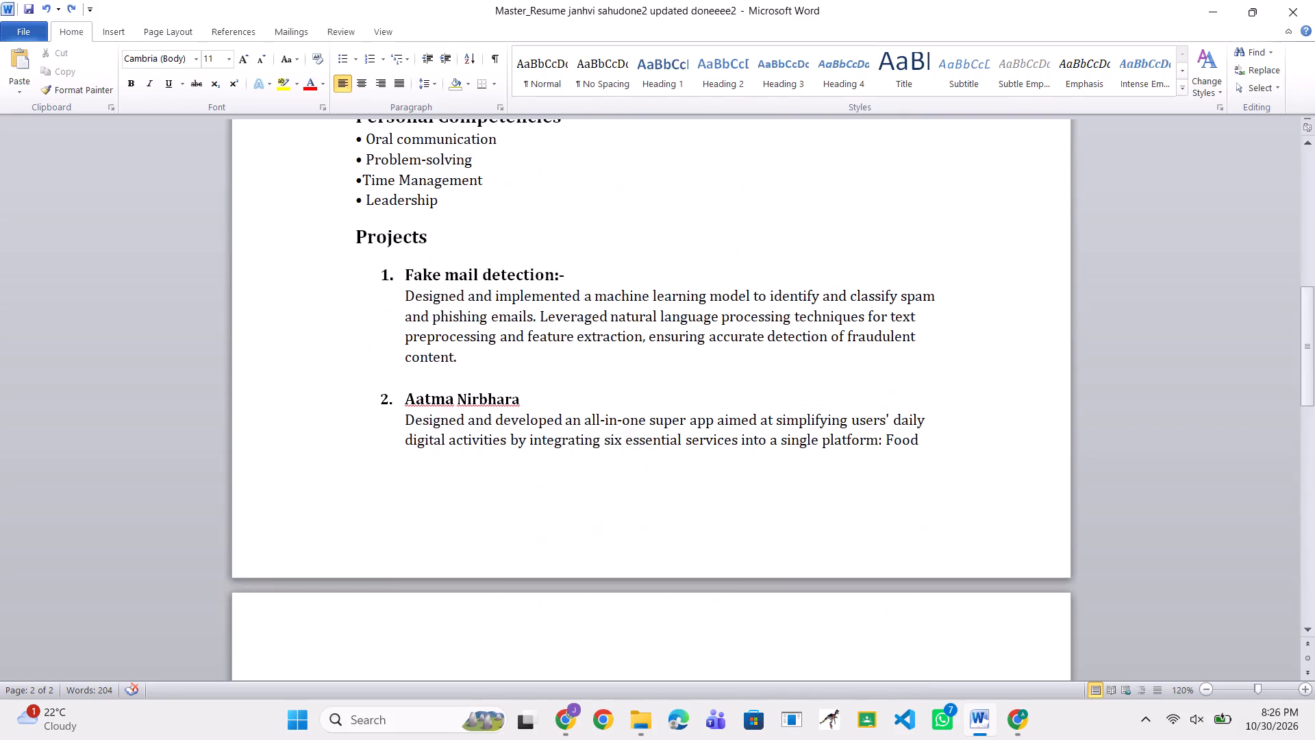
scroll(390, 249, down, 2)
scroll(390, 249, up, 1)
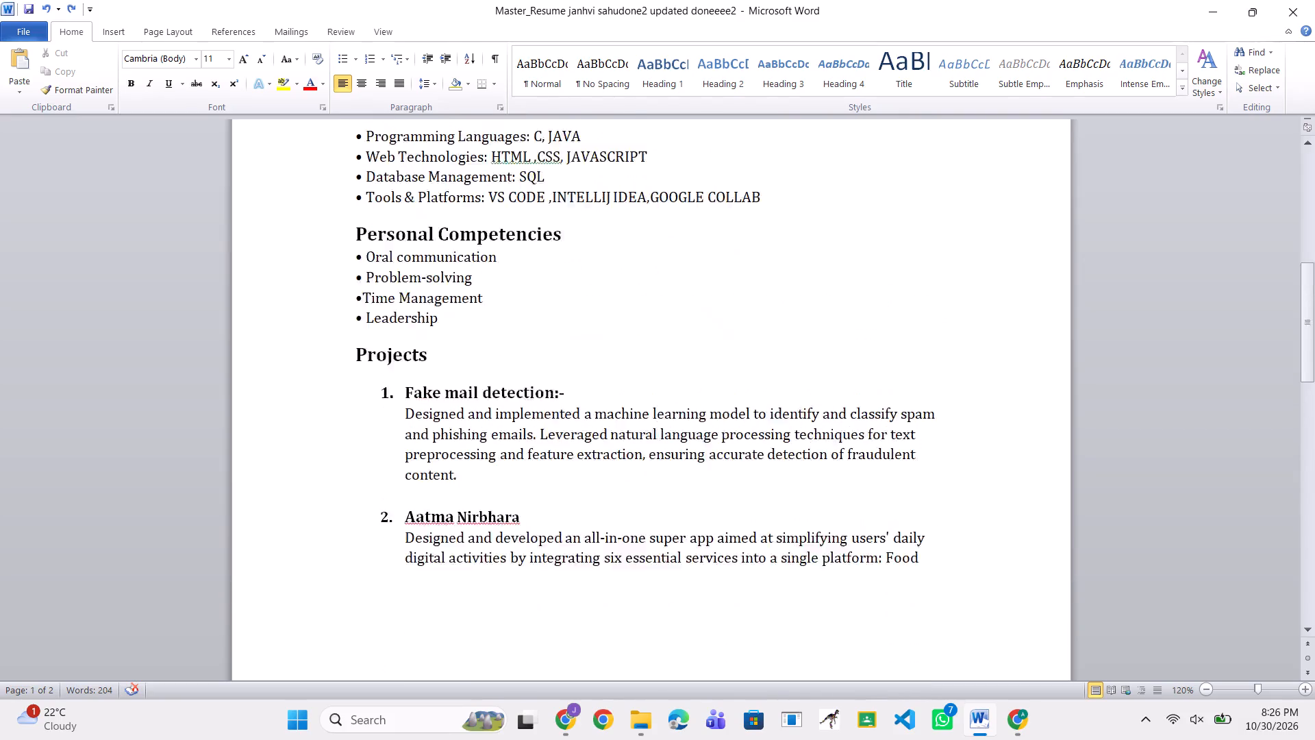
scroll(390, 249, up, 4)
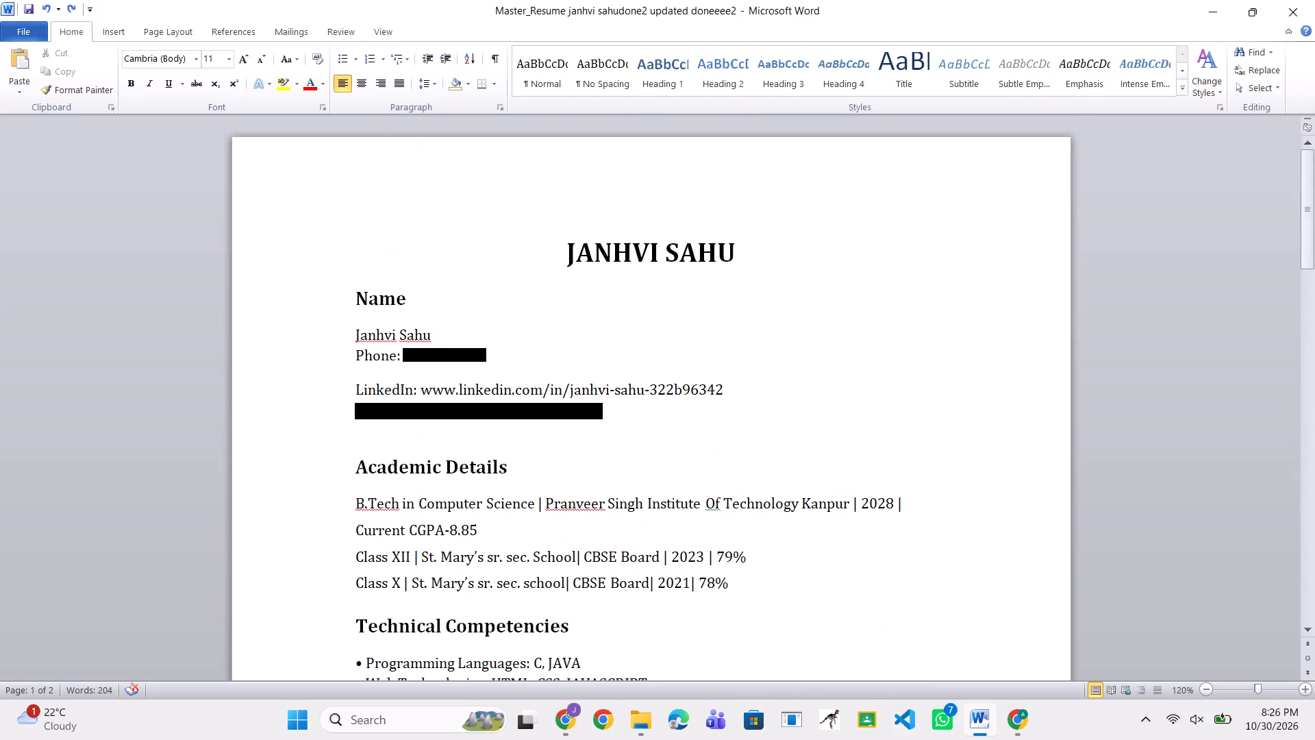
drag(362, 332, 379, 351)
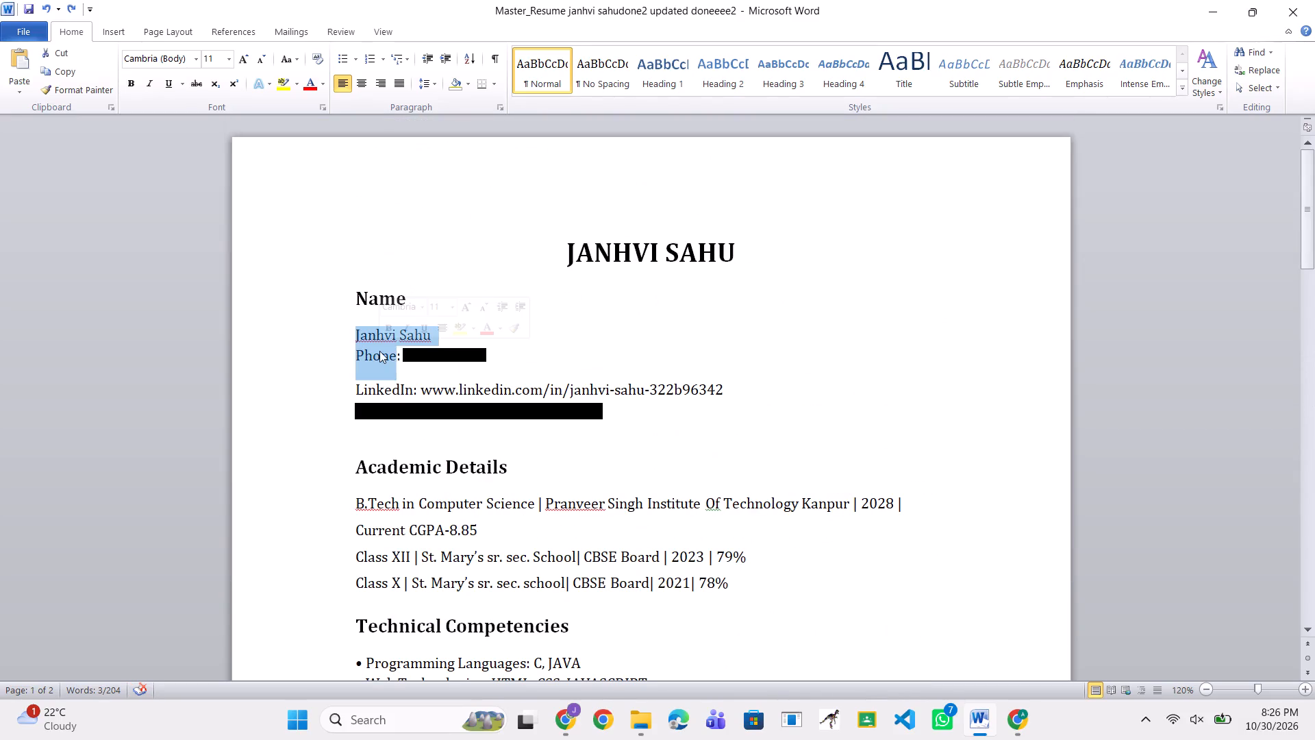
drag(482, 349, 371, 337)
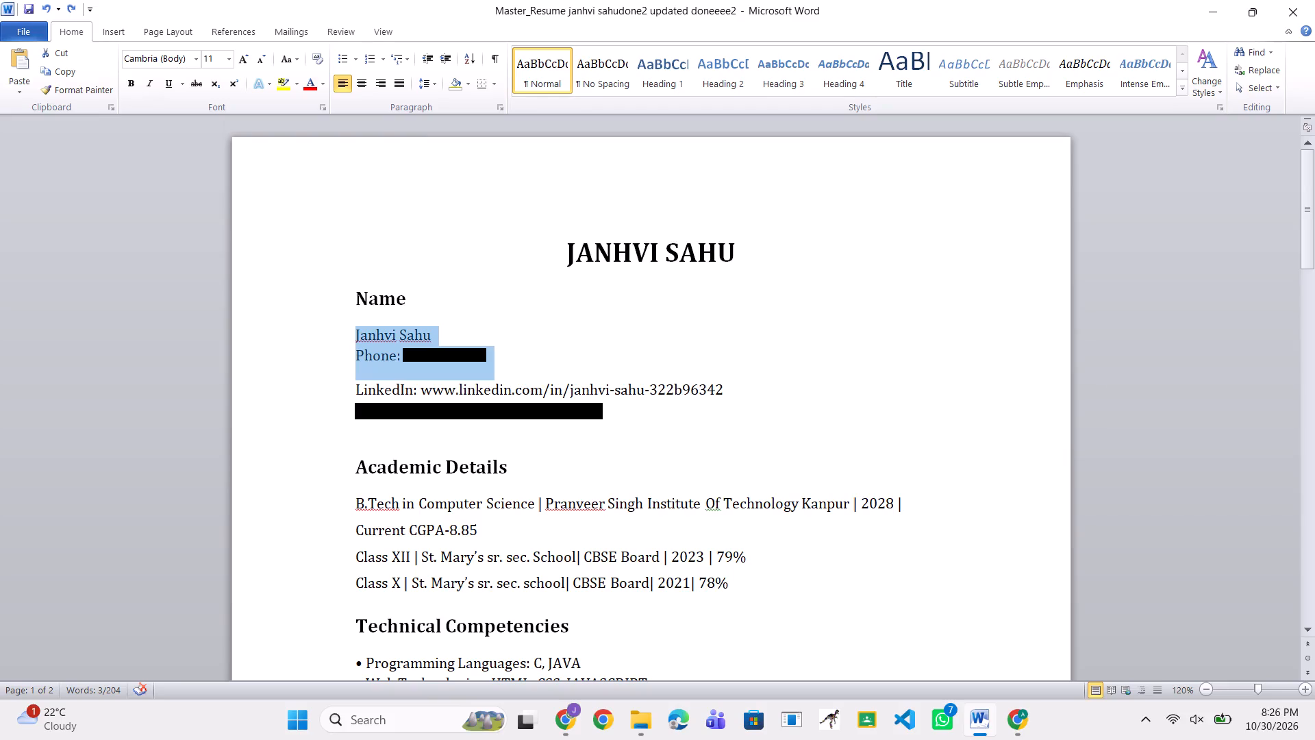
drag(371, 337, 364, 338)
drag(363, 414, 348, 392)
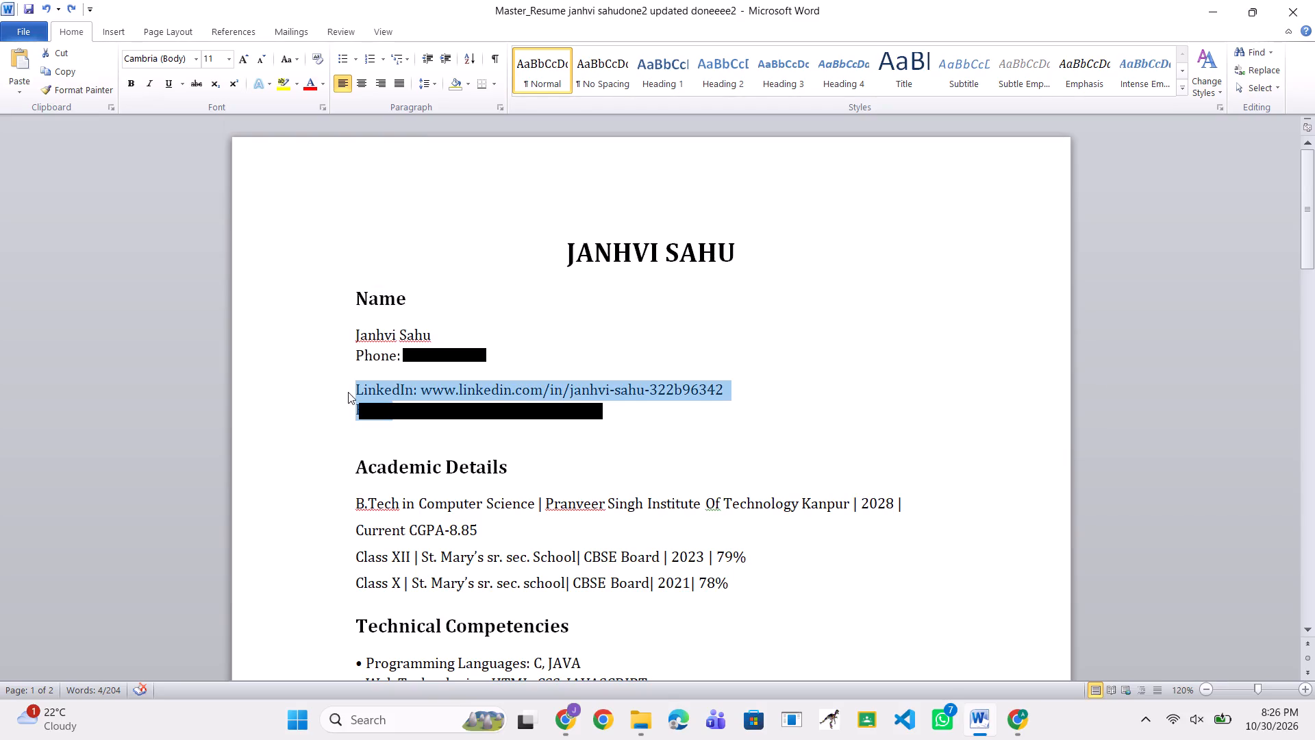
drag(348, 392, 338, 361)
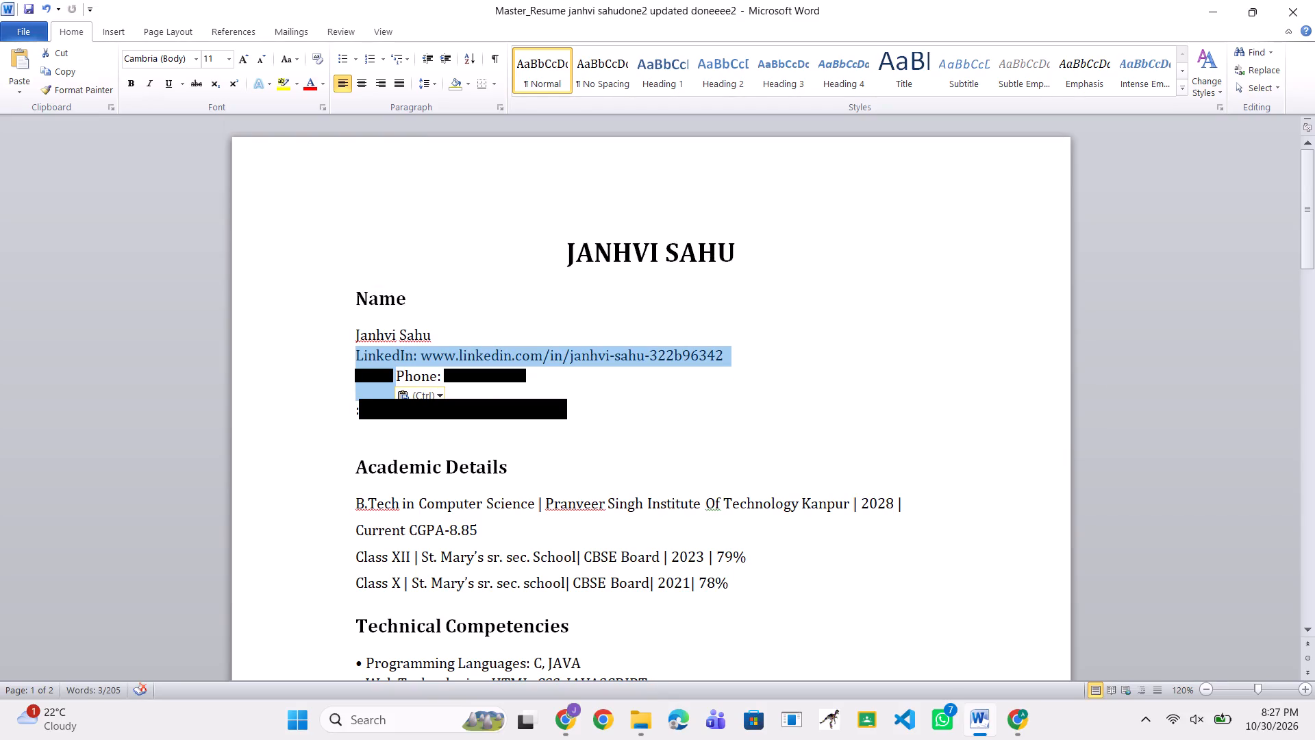
click(399, 375)
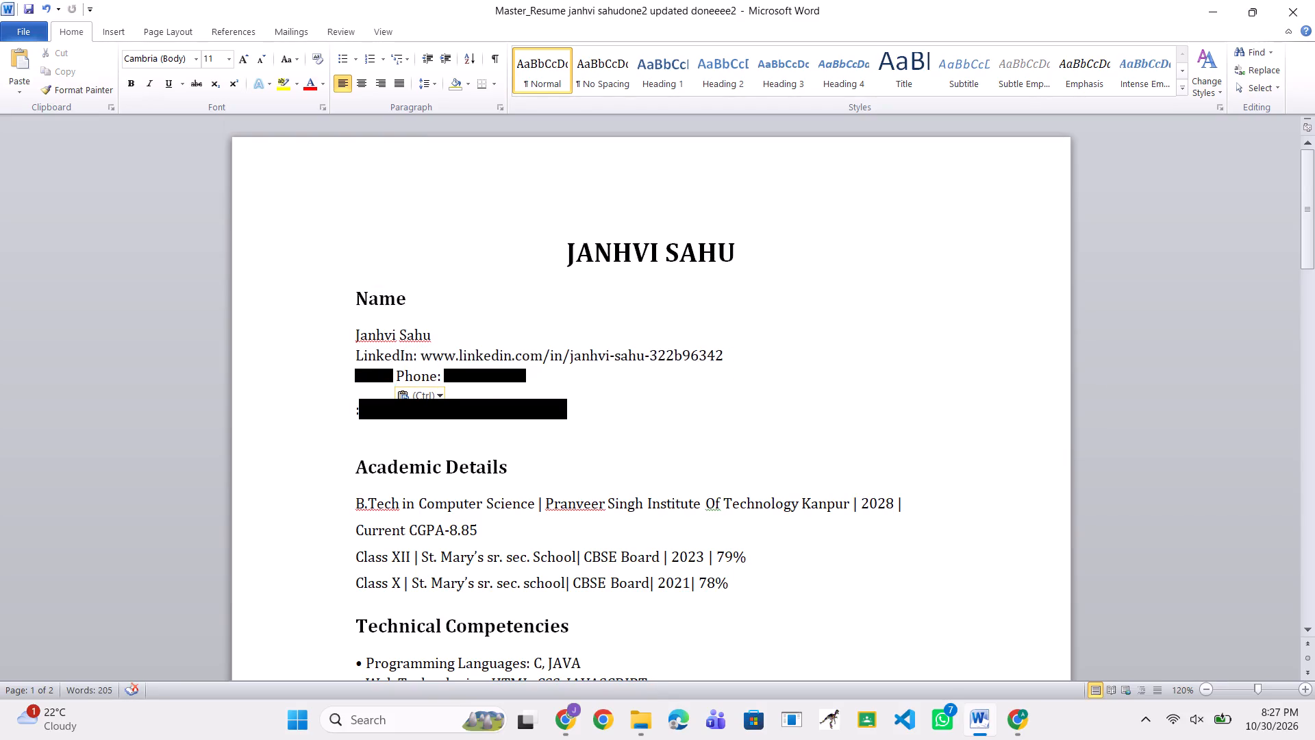
key(Return)
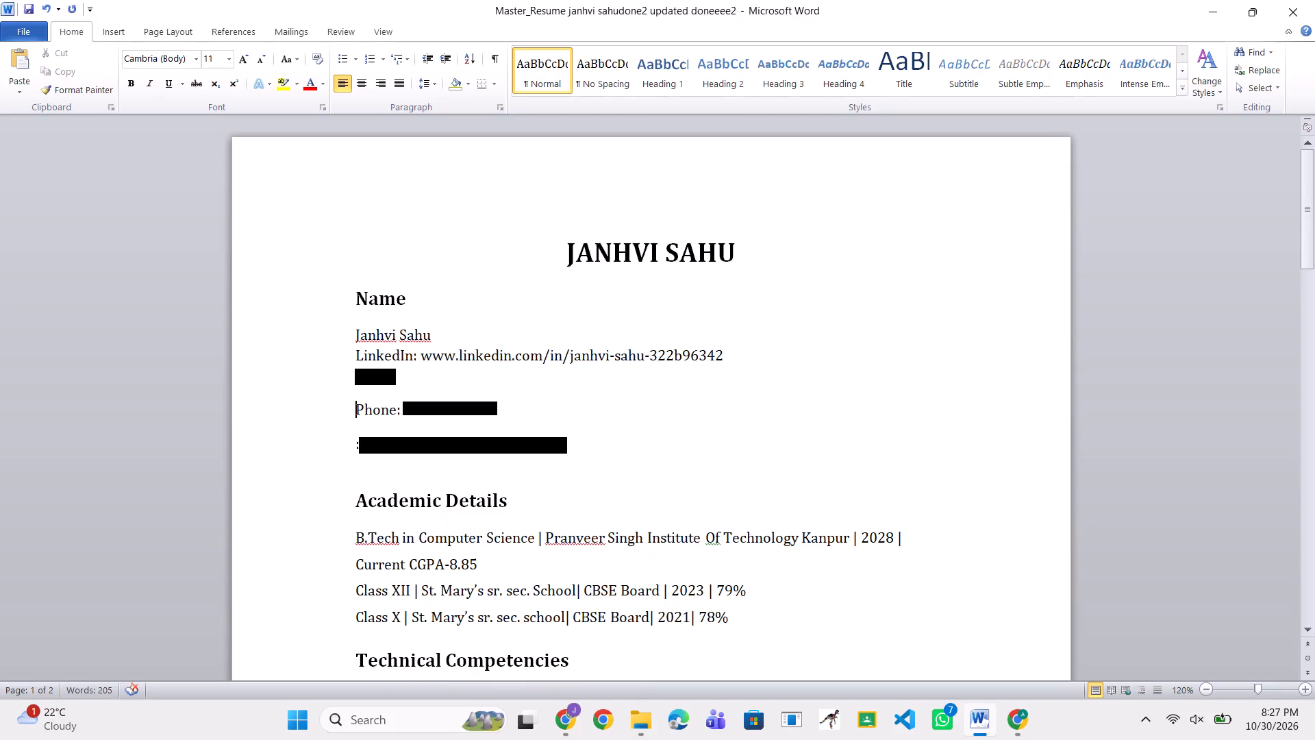
Copy the email address from the detached line to the email label under LinkedIn, separating label and address with a colon.
double_click(360, 441)
drag(360, 441, 392, 435)
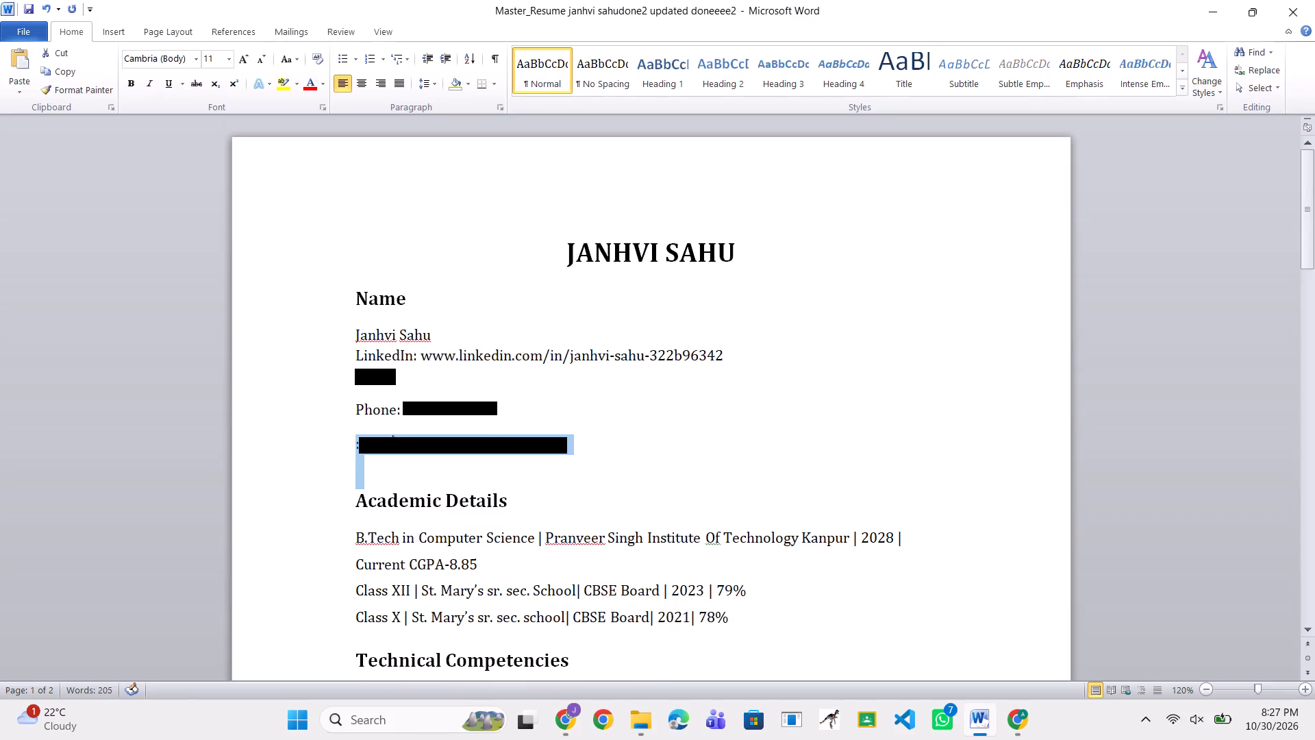
drag(392, 435, 394, 433)
double_click(394, 433)
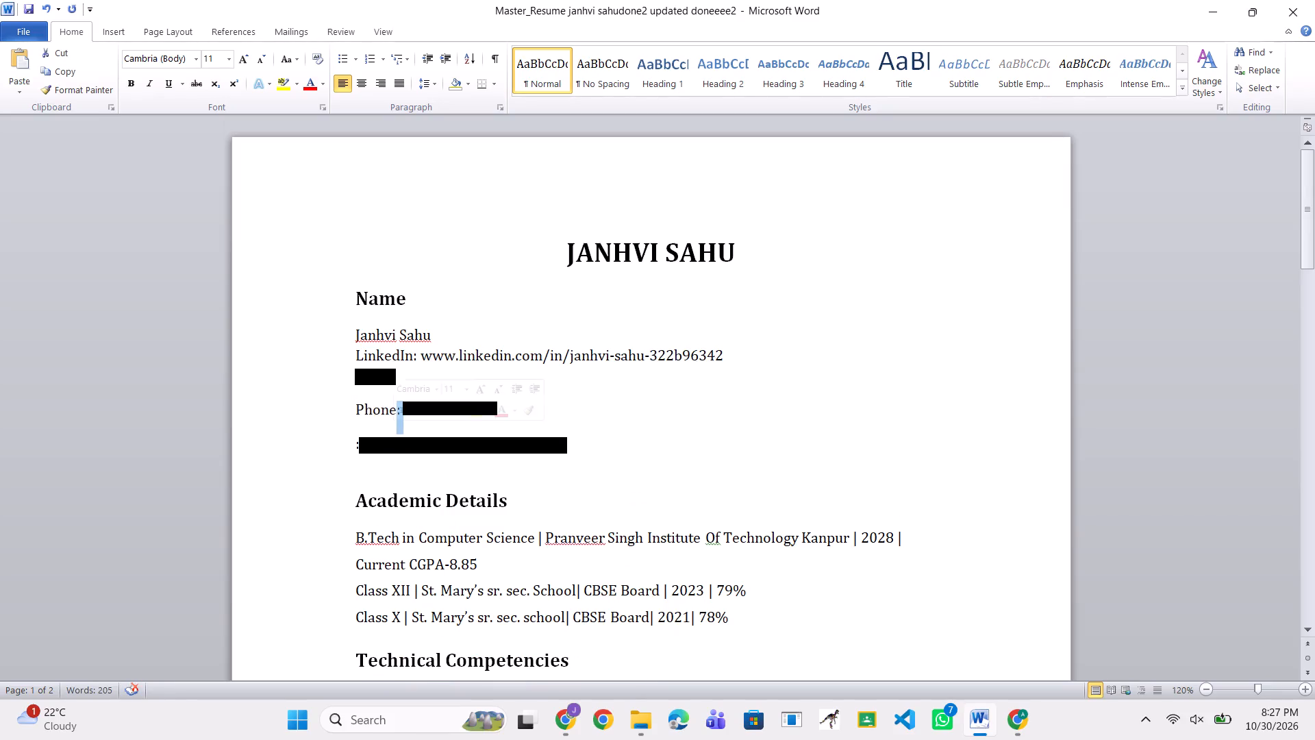
click(371, 452)
drag(371, 452, 540, 440)
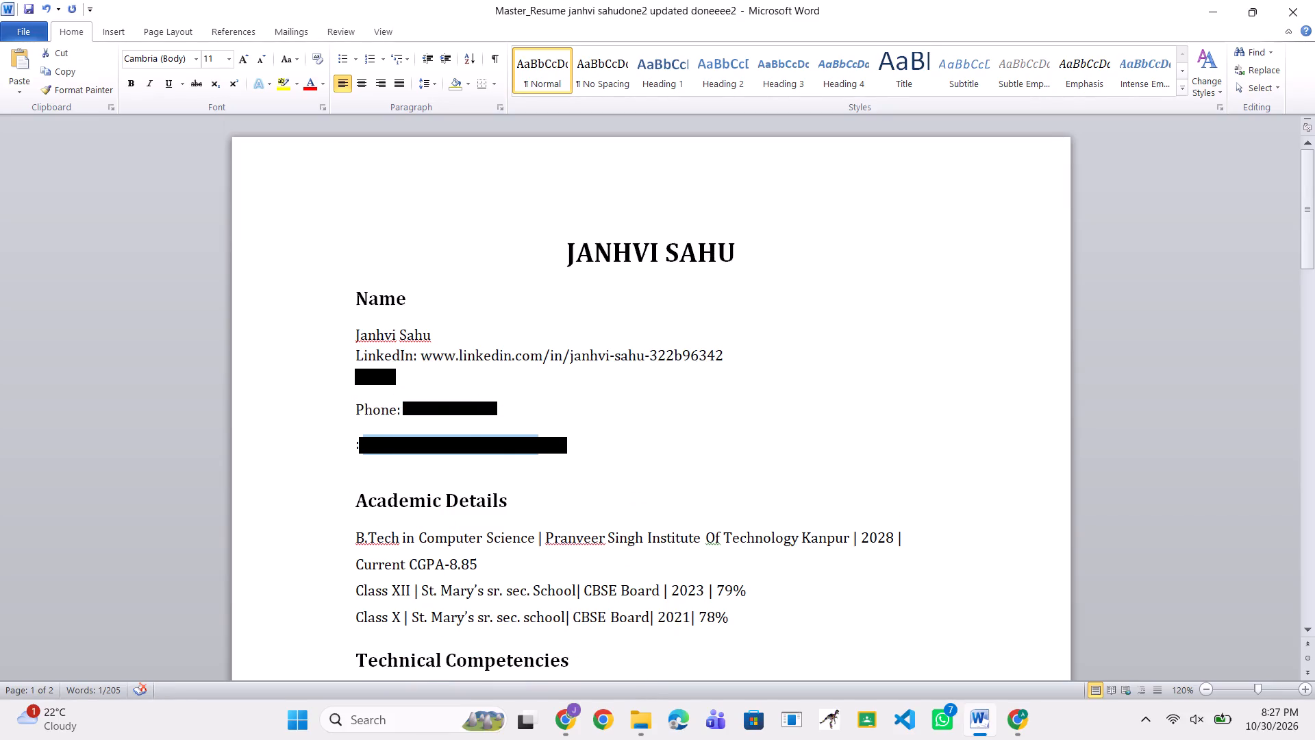
drag(540, 440, 578, 443)
key(ctrl+c)
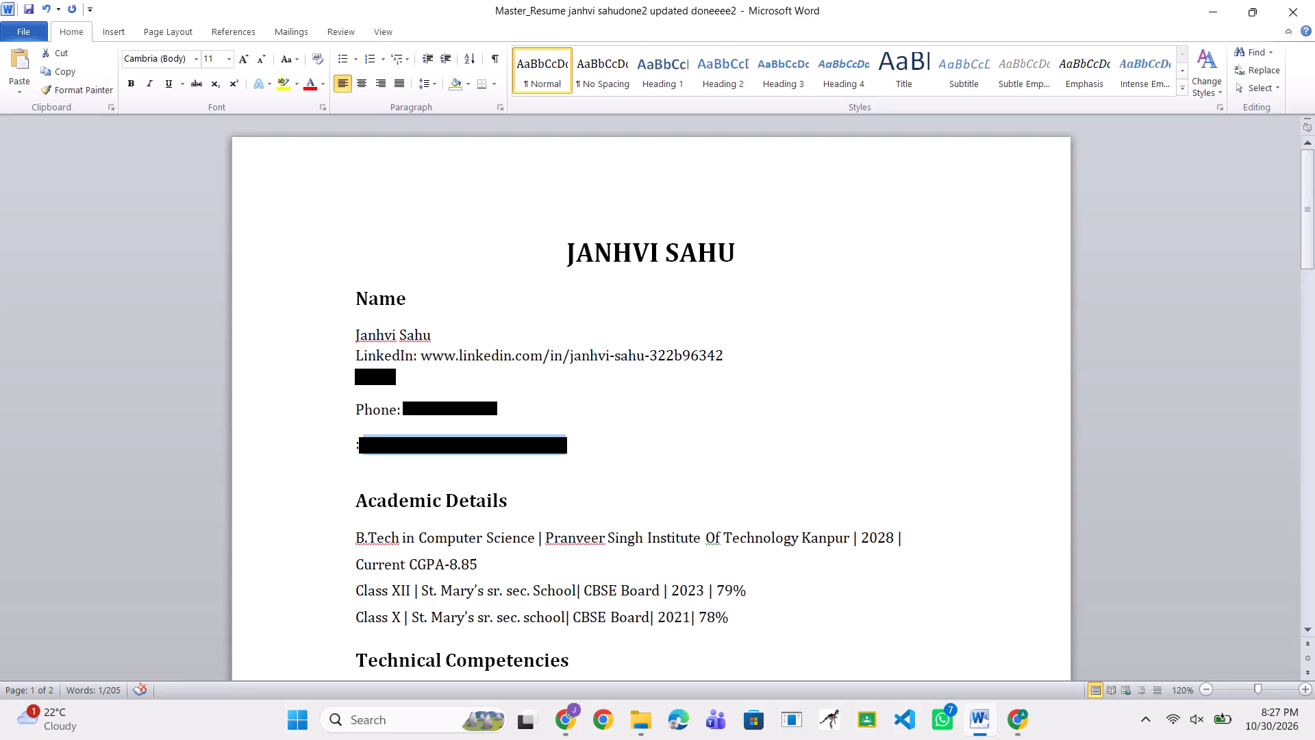
click(457, 366)
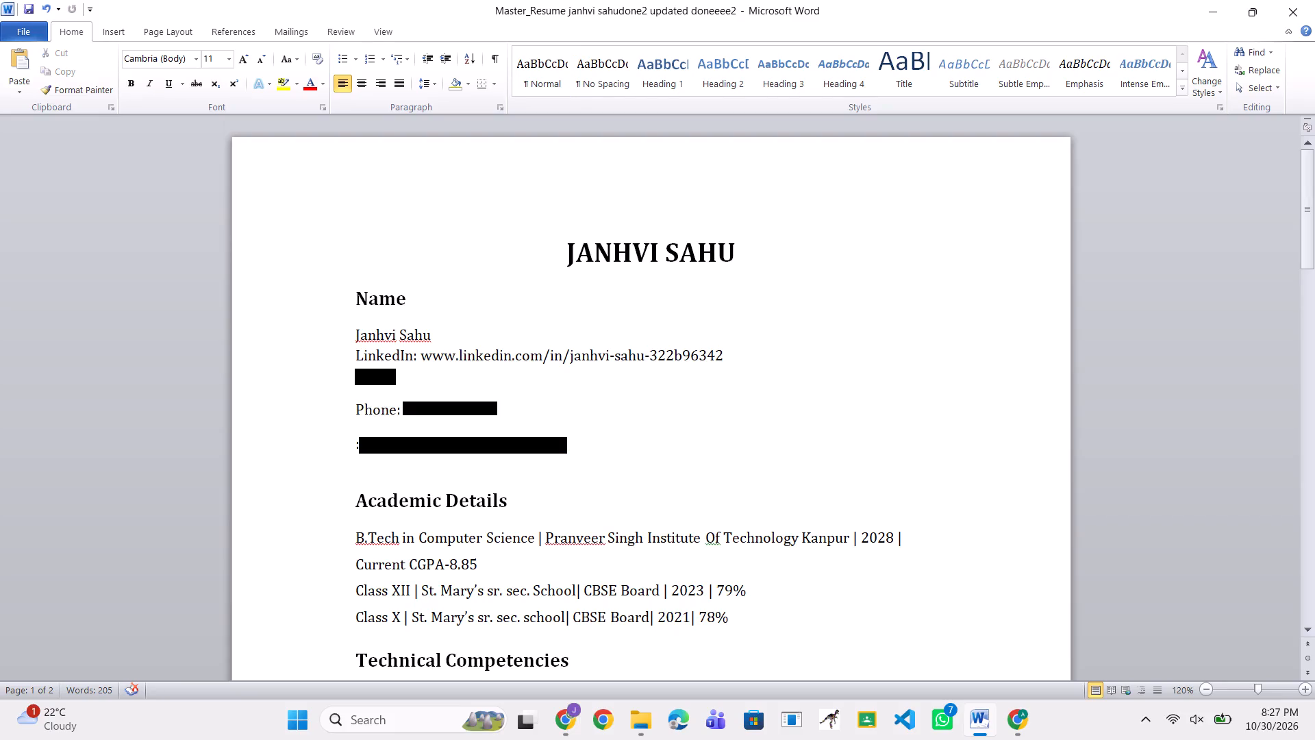
click(411, 368)
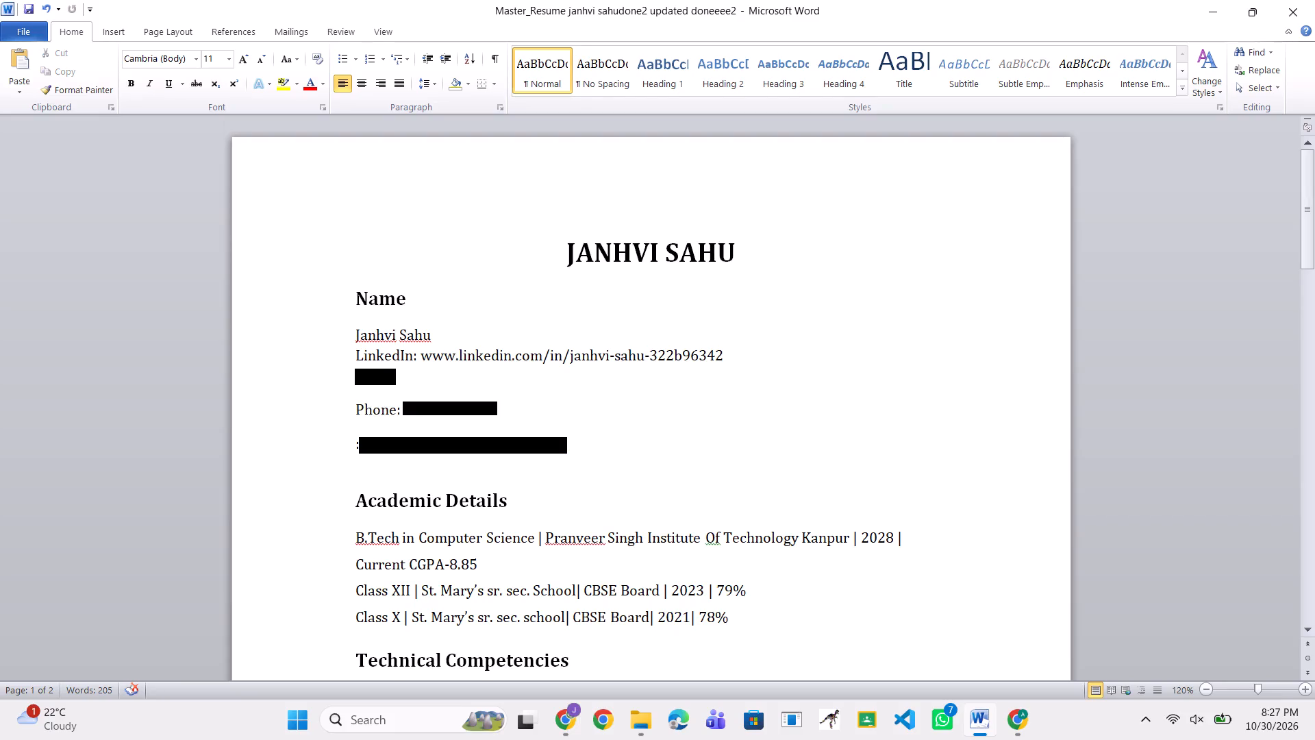
key(BackSpace)
key(ctrl+v)
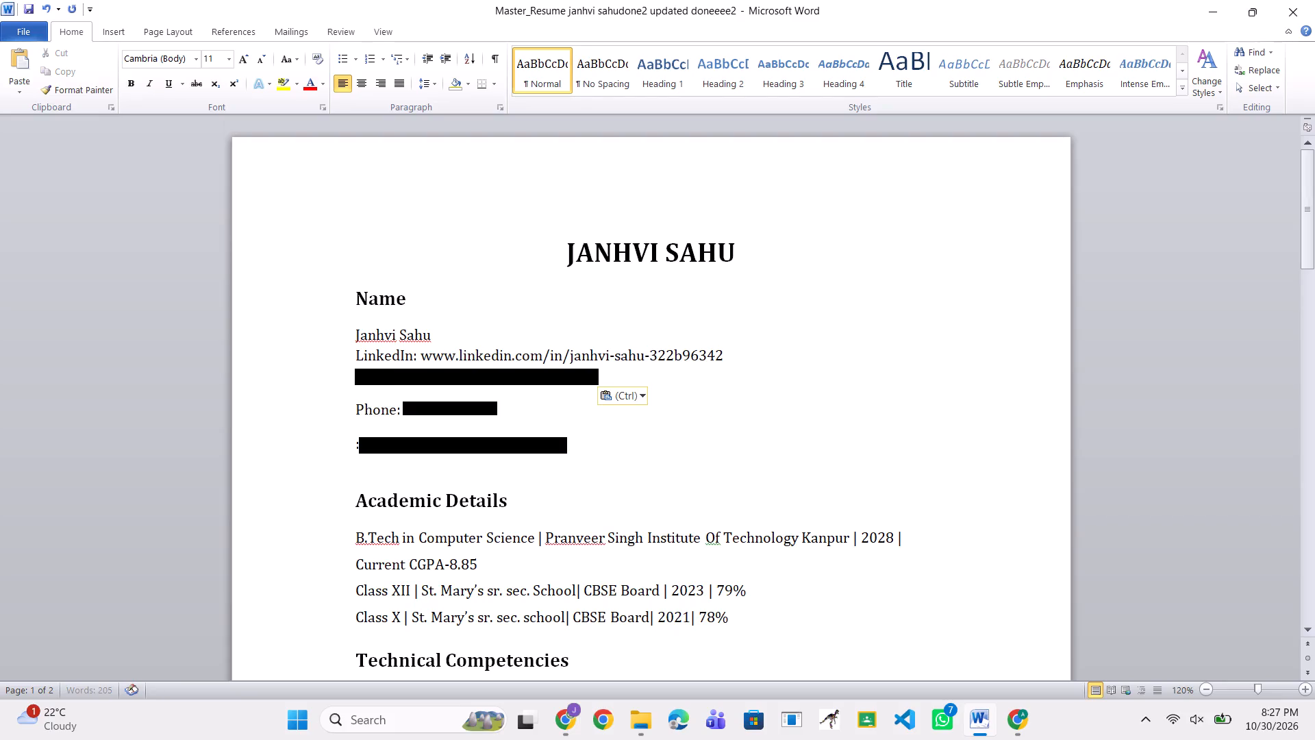
click(392, 375)
key(shift+colon)
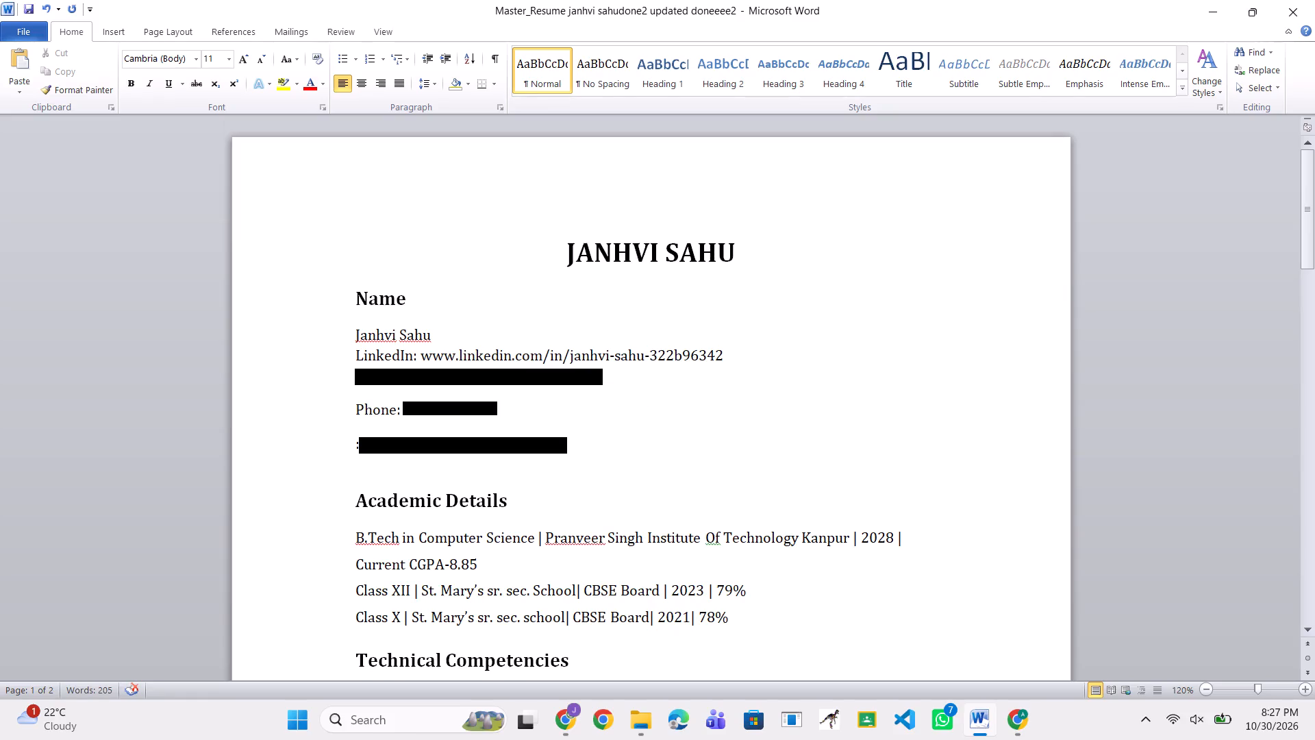
Delete the Phone line and the leftover duplicate email line above Academic Details.
drag(571, 450, 349, 439)
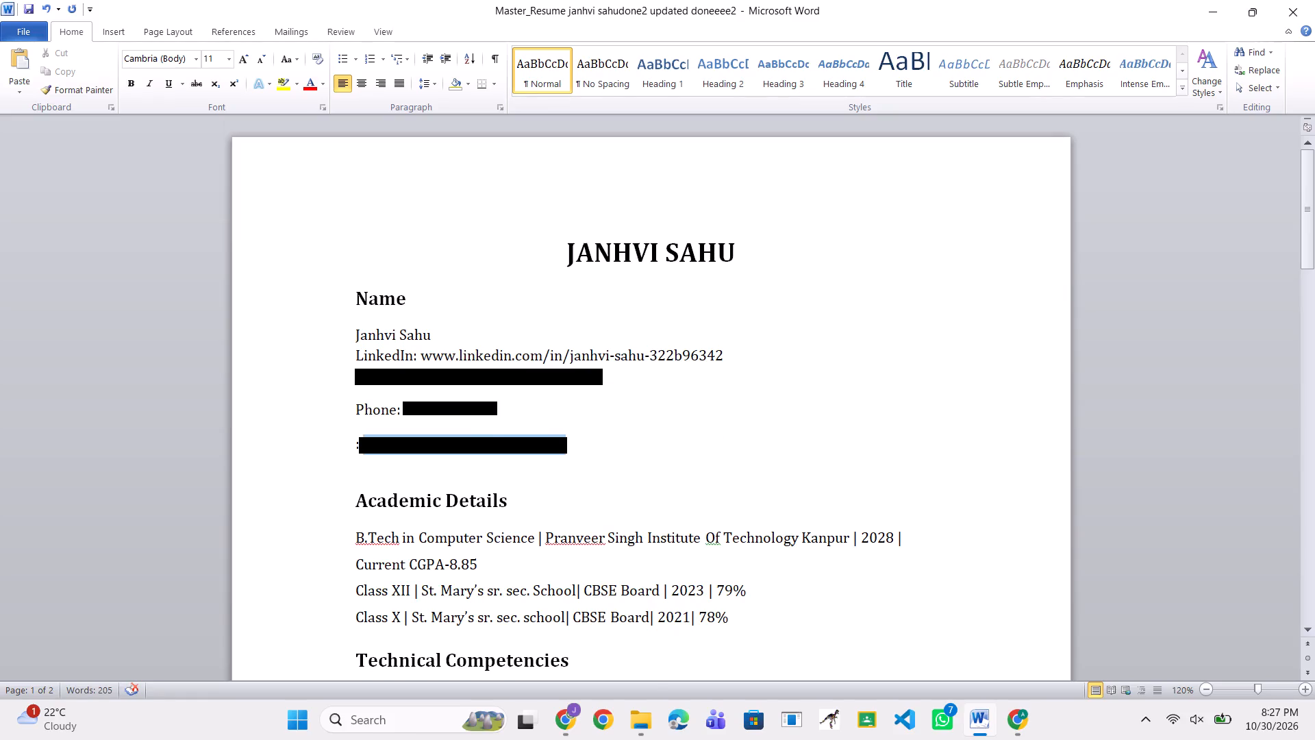
drag(349, 439, 340, 416)
key(BackSpace)
key(BackSpace)
key(BackSpace)
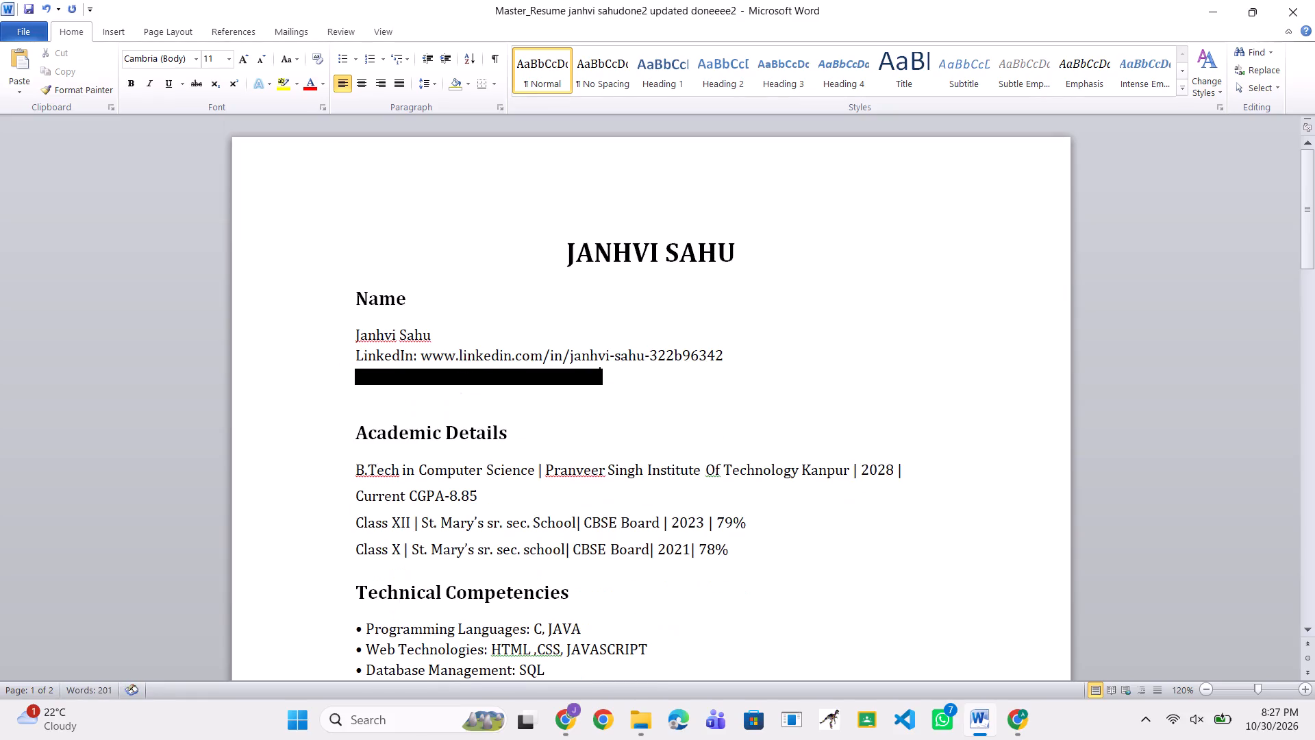
Replace the space after "LinkedIn:" with a hyphen and add a hyphen after "Email:" in the contact details.
click(420, 351)
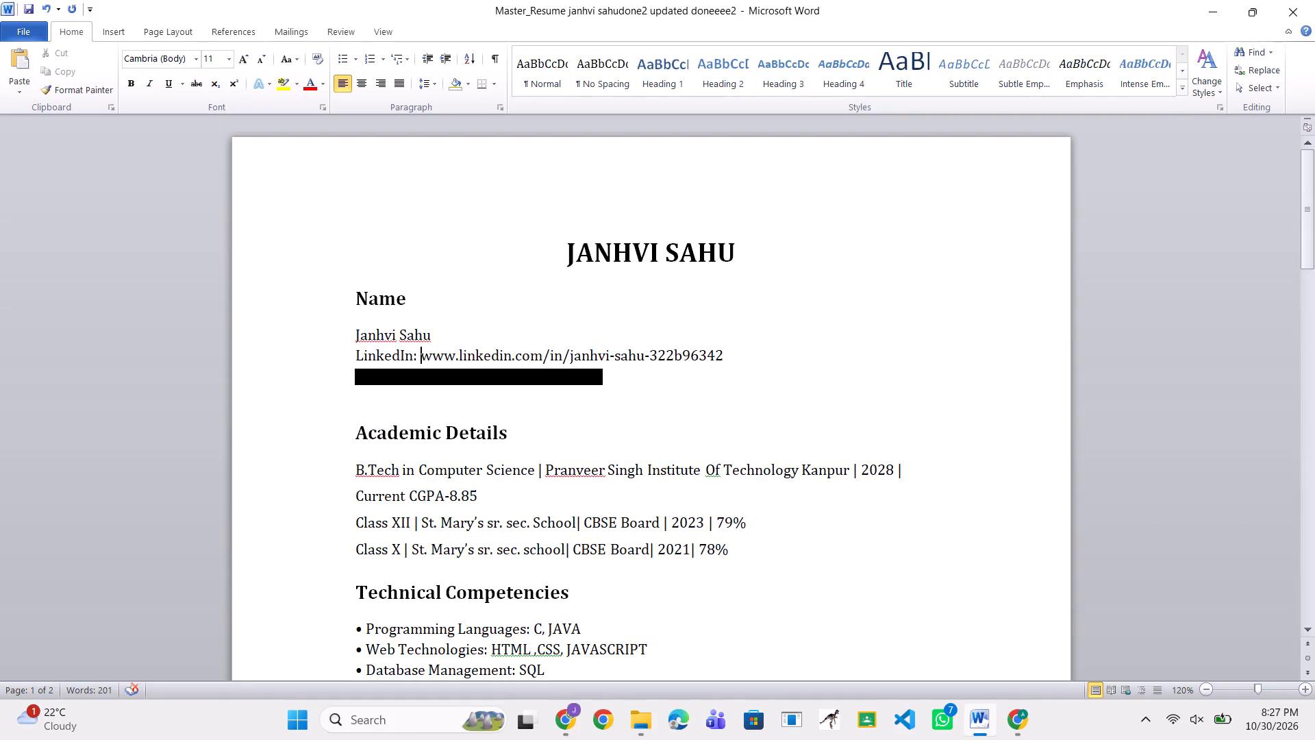
key(BackSpace)
key(minus)
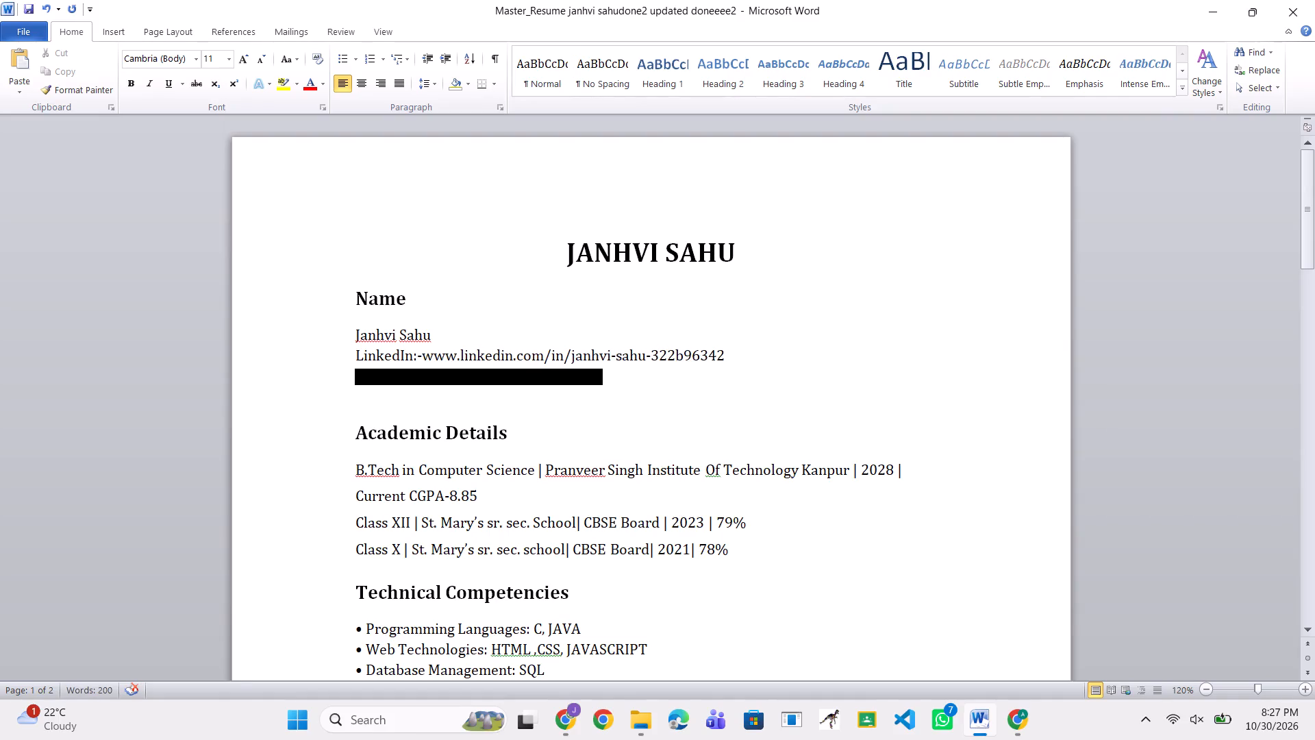
click(399, 373)
key(minus)
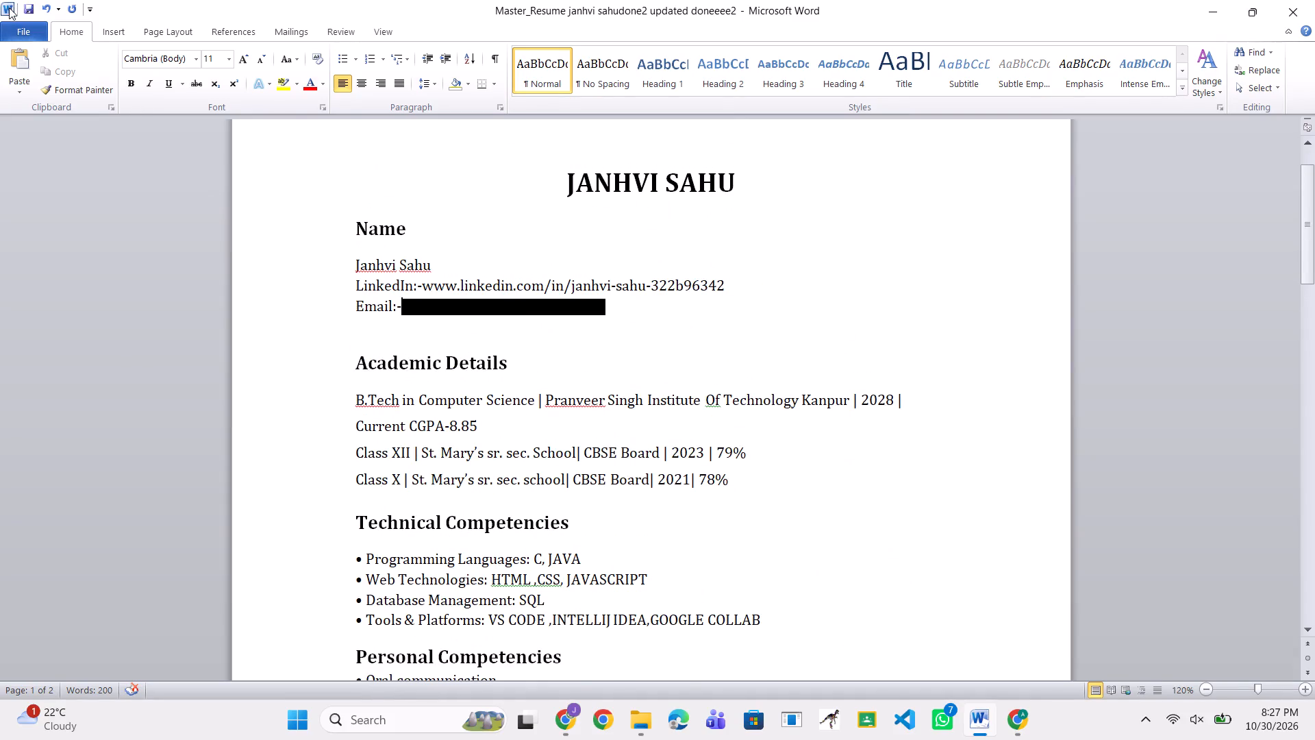
Save a copy of the resume as a Word document, appending "34567890-" to the current file name.
click(13, 42)
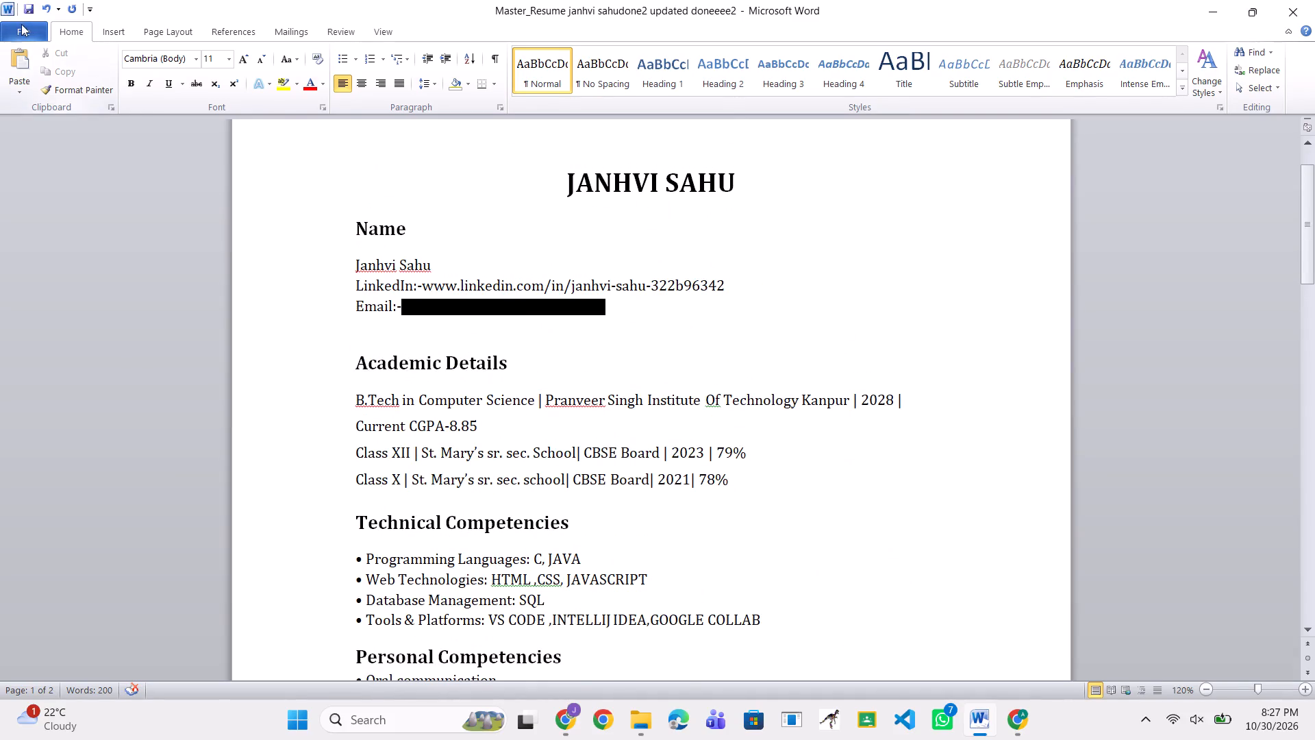
click(21, 24)
click(29, 73)
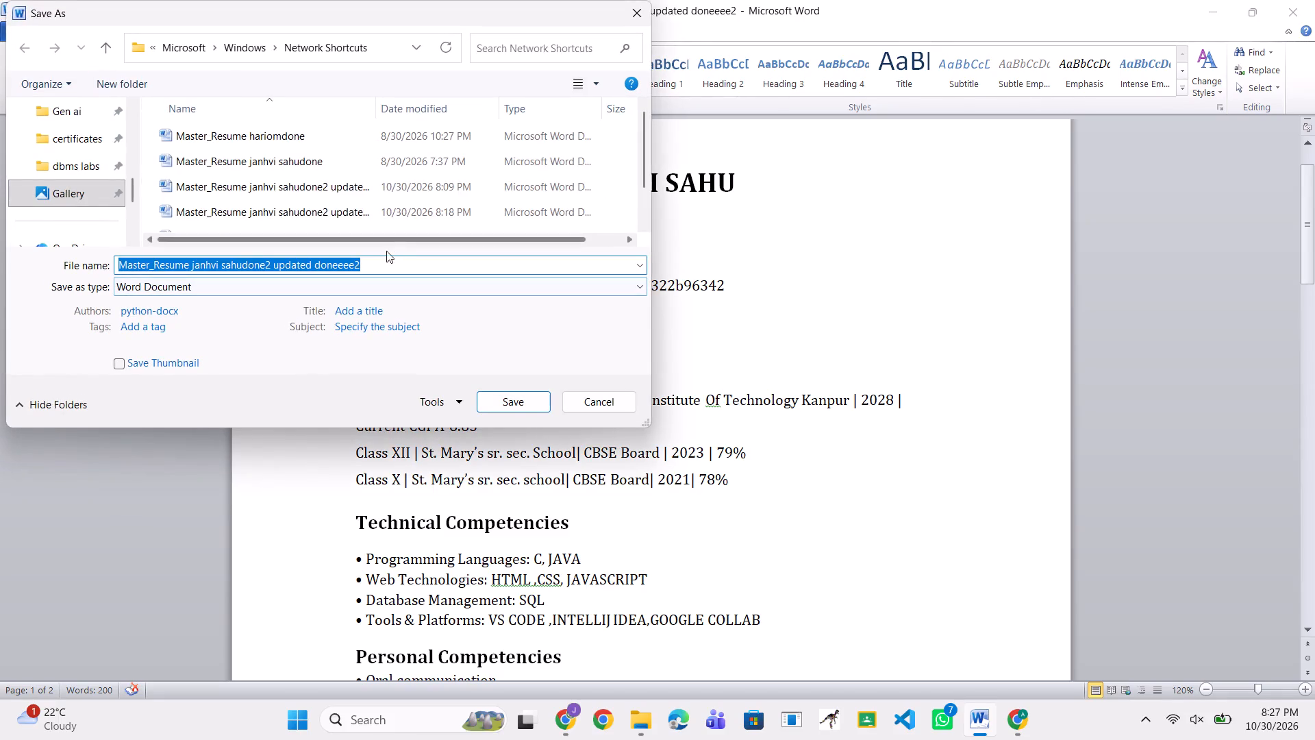
click(384, 261)
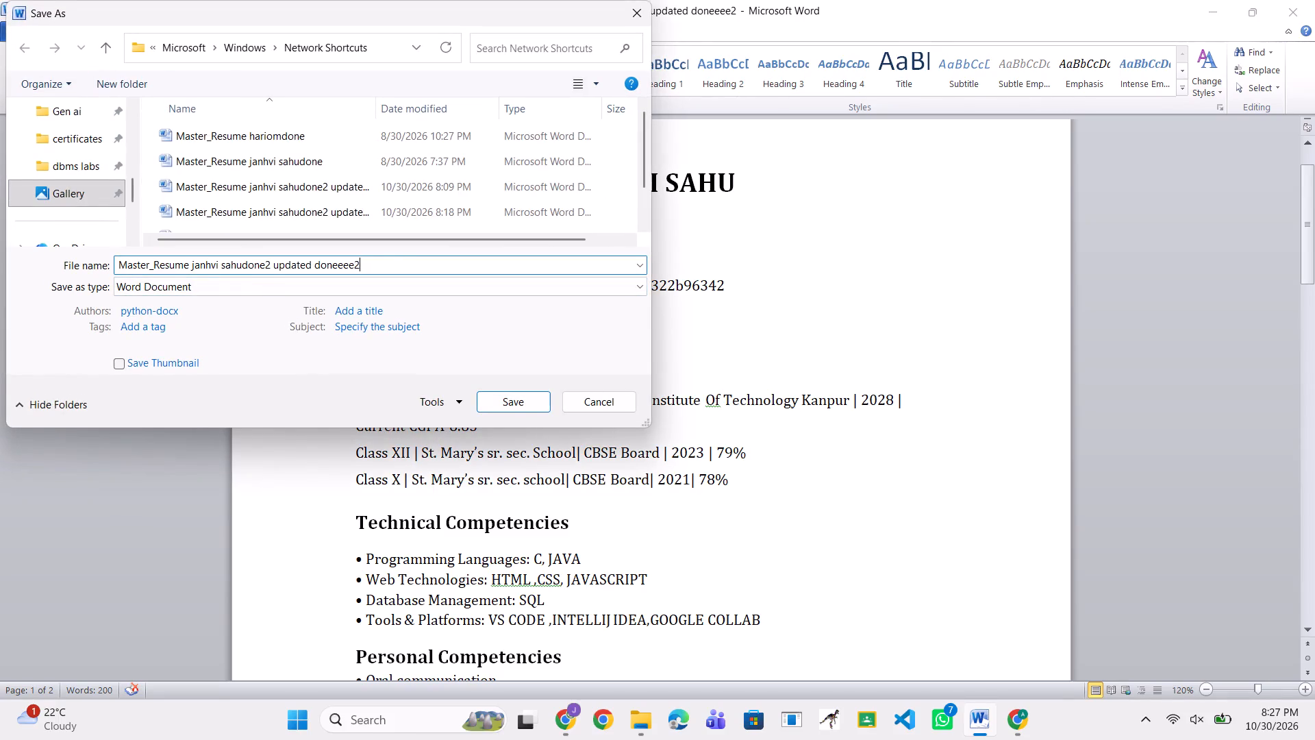
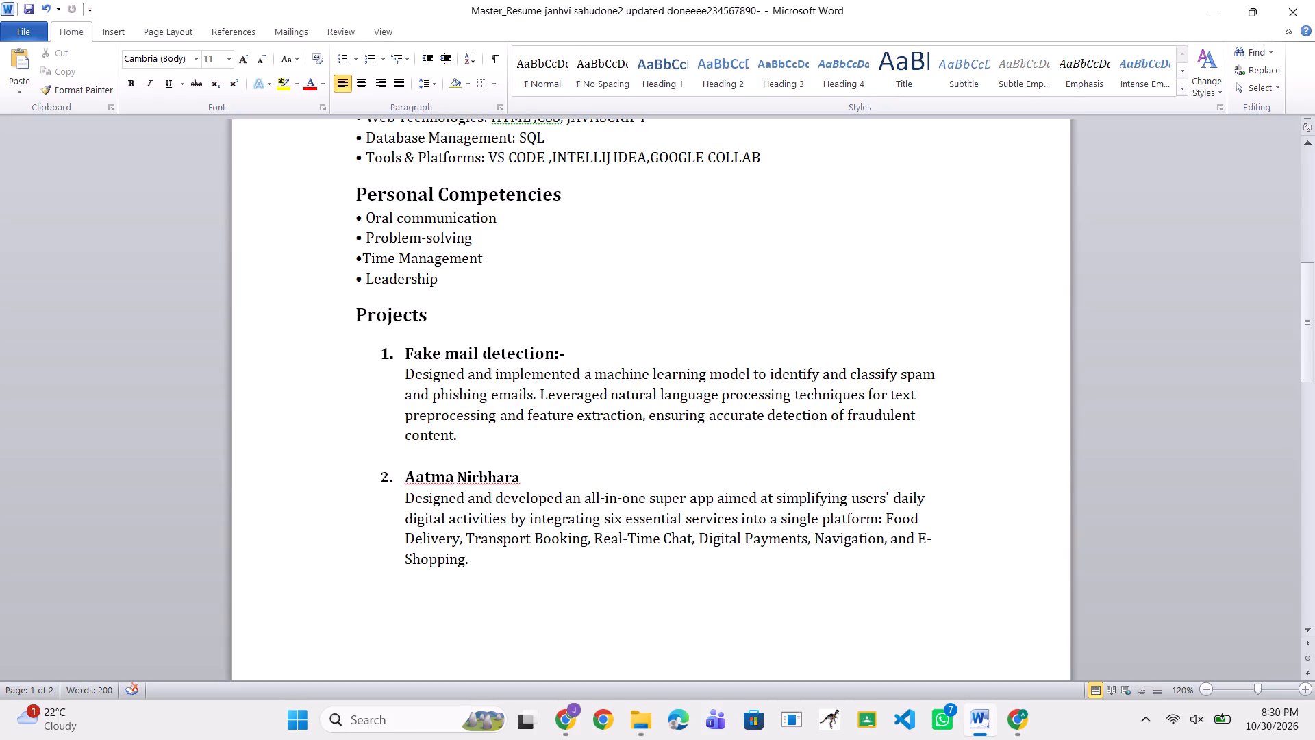
scroll(486, 560, up, 7)
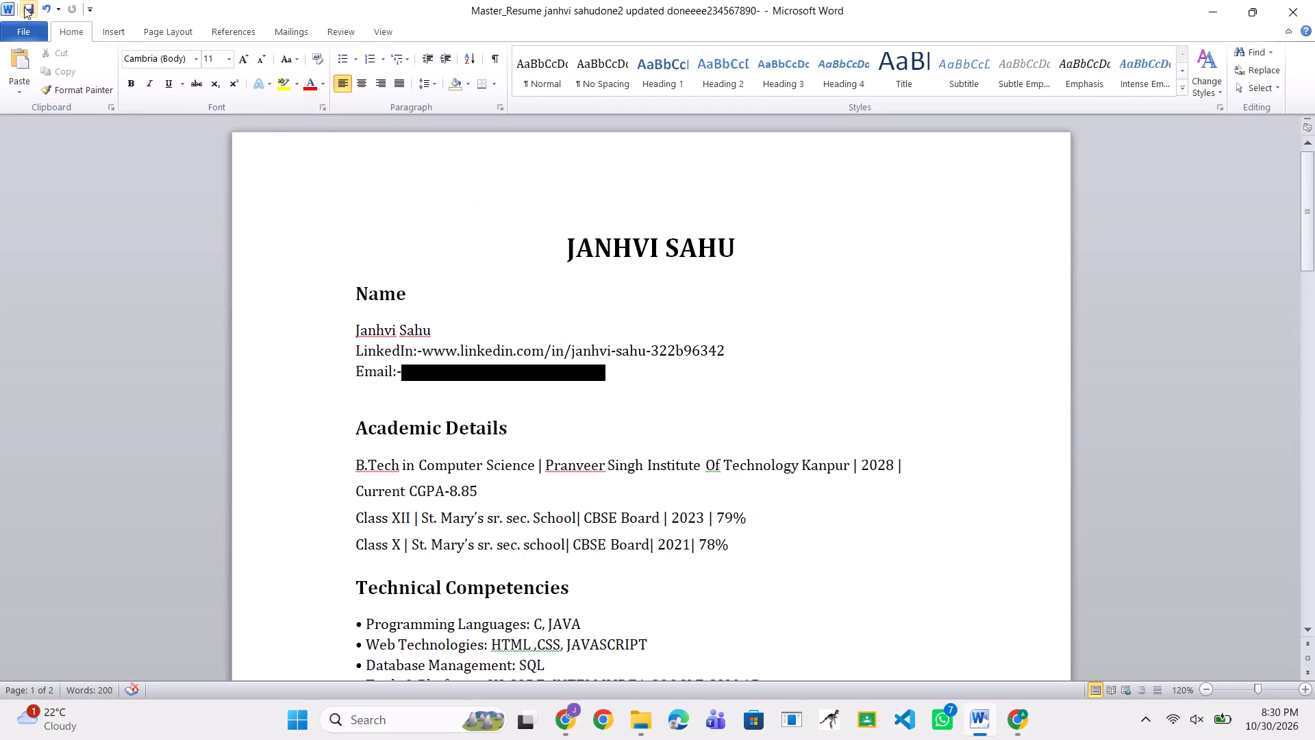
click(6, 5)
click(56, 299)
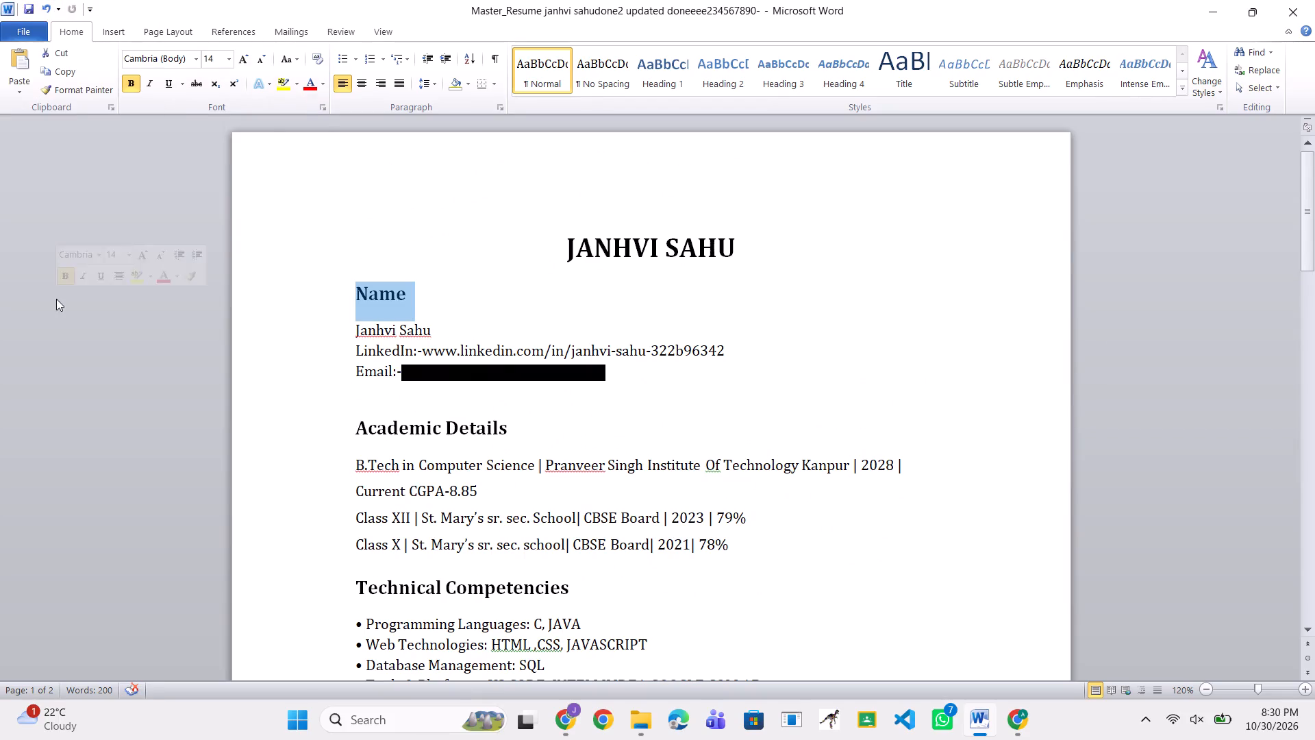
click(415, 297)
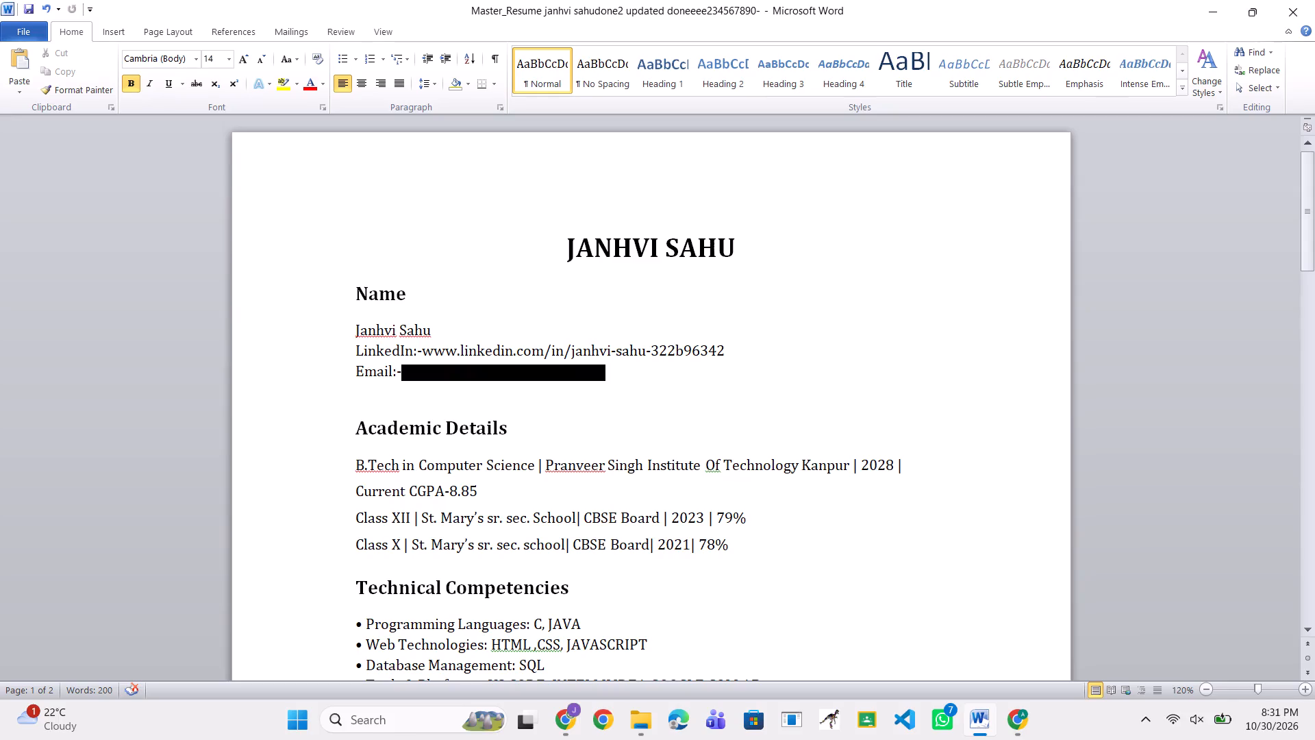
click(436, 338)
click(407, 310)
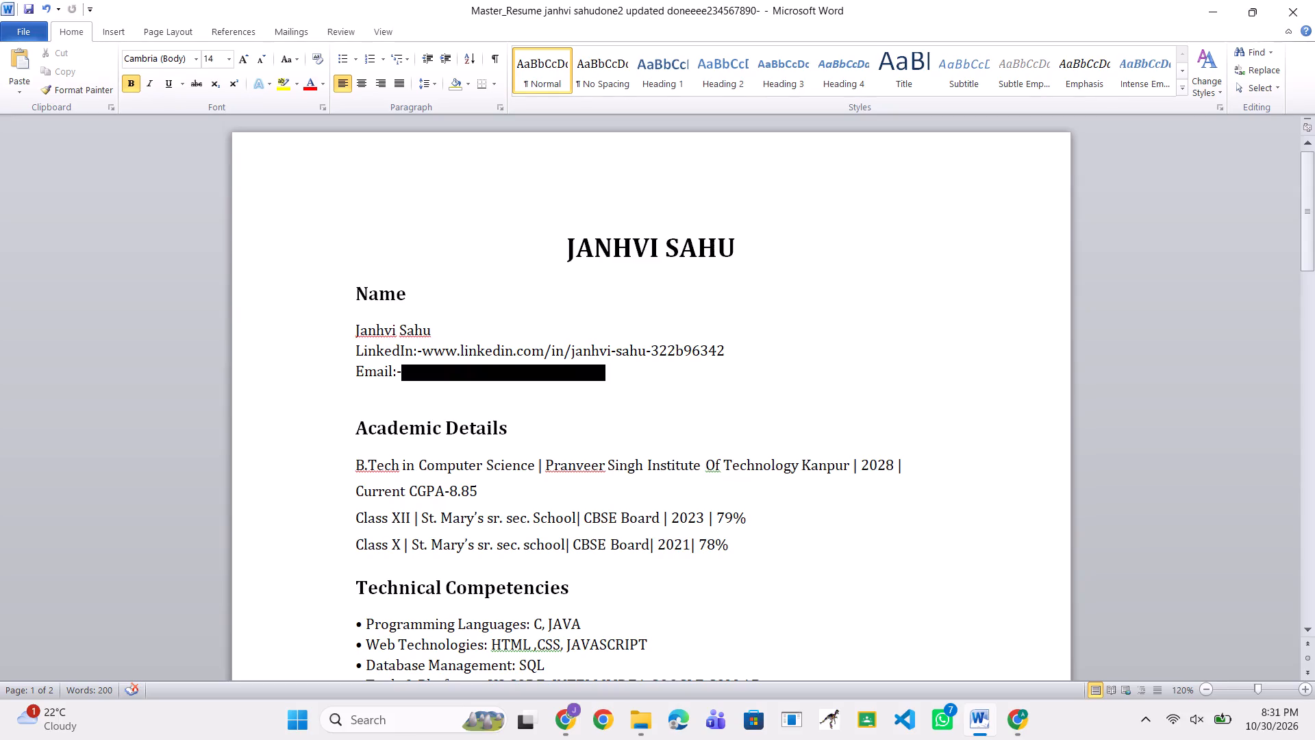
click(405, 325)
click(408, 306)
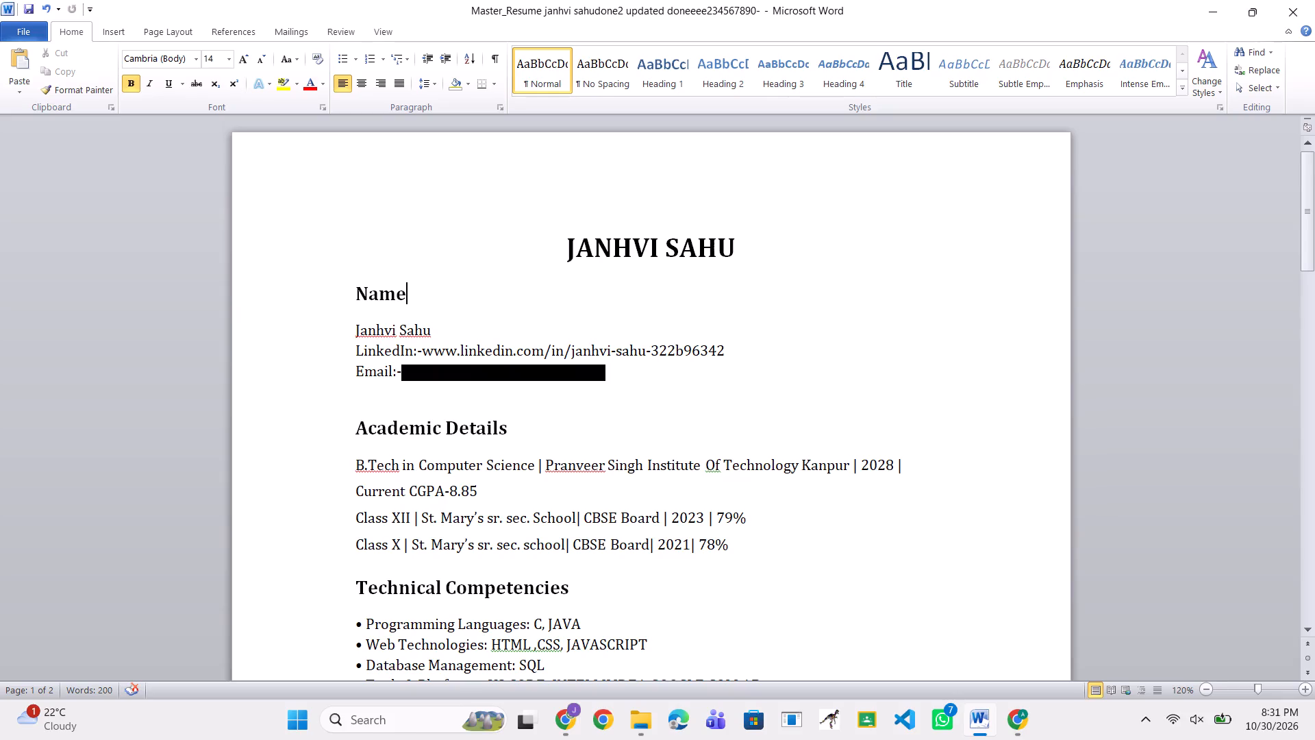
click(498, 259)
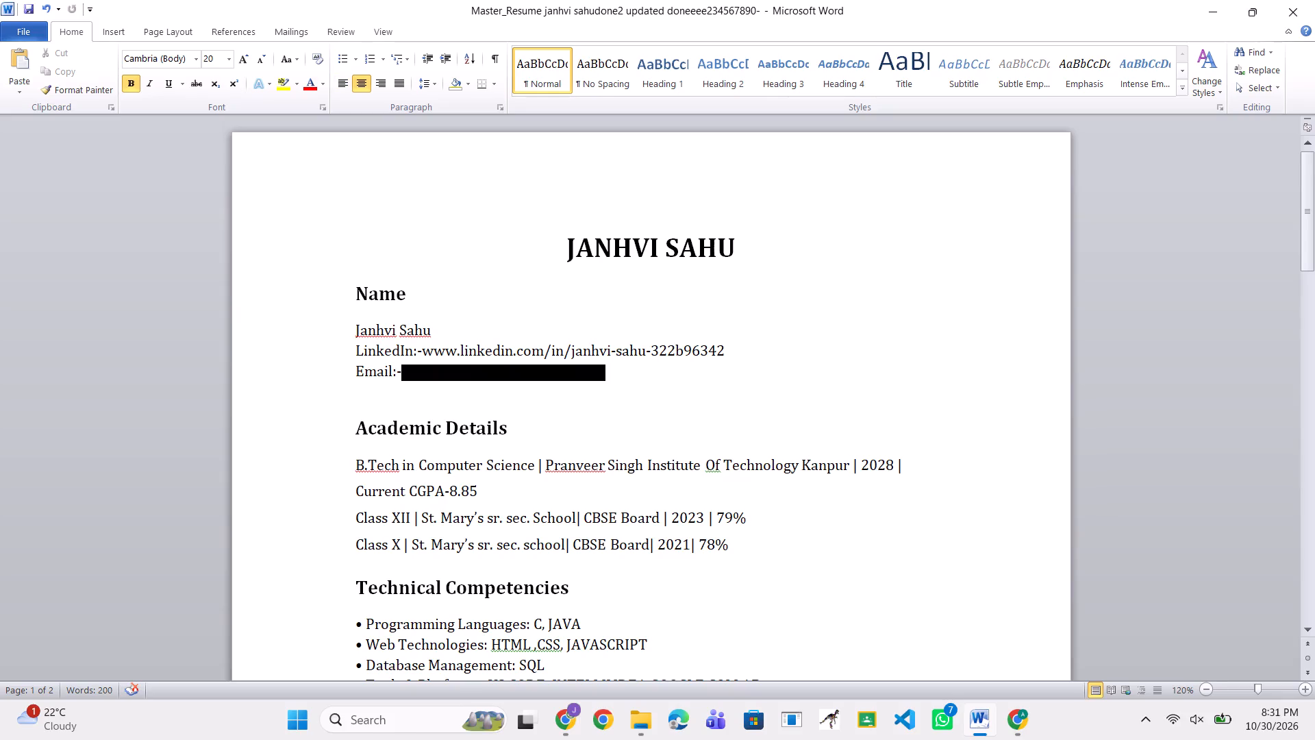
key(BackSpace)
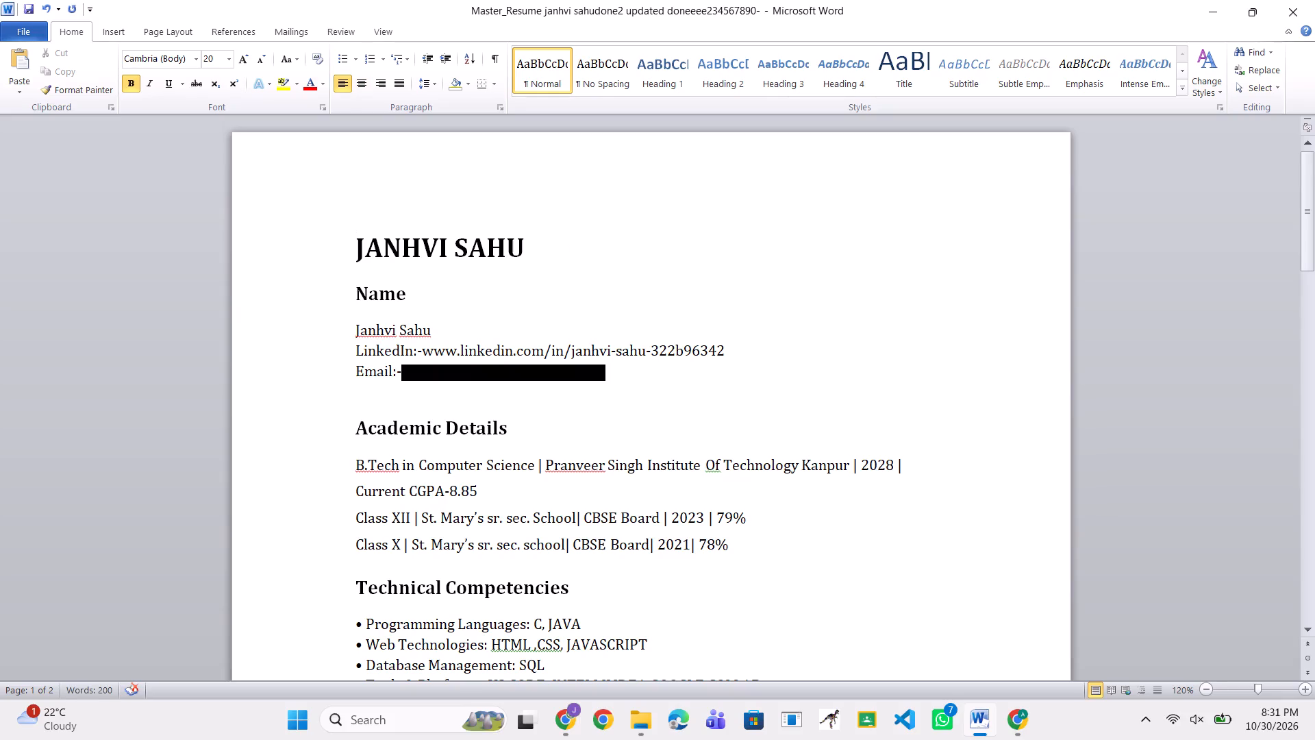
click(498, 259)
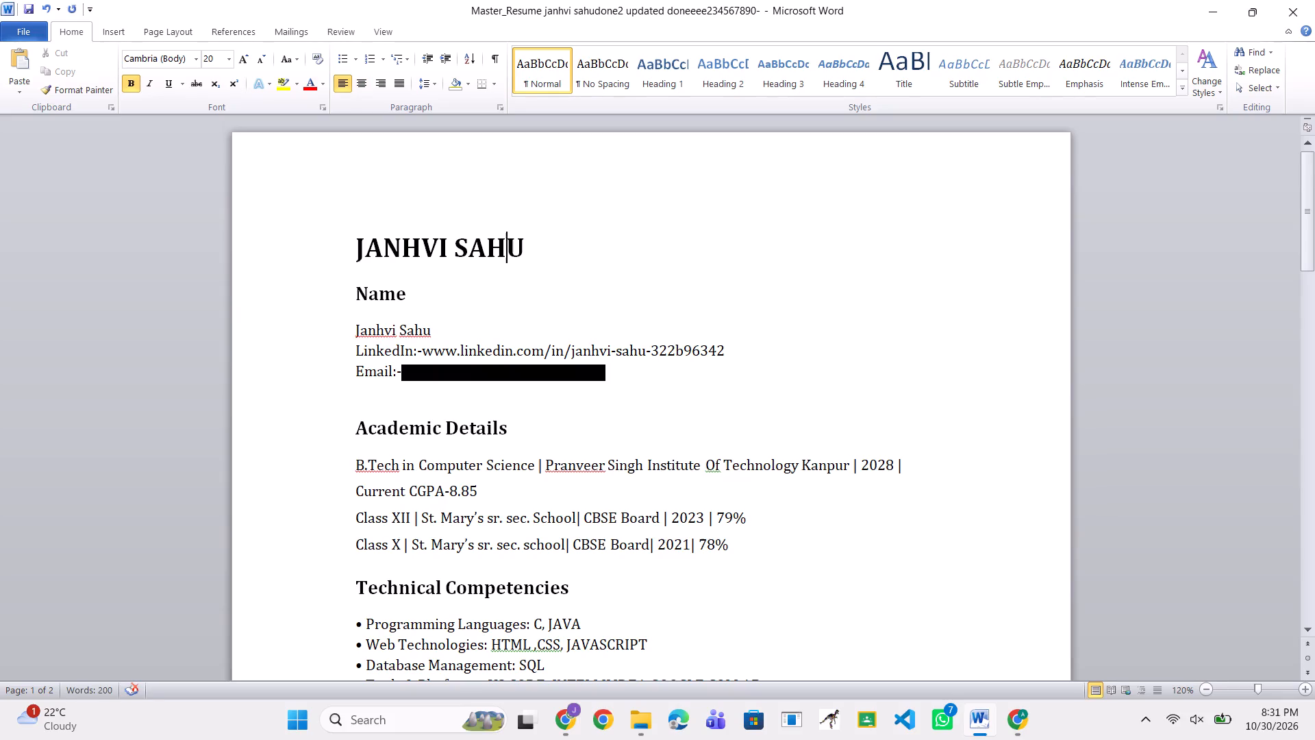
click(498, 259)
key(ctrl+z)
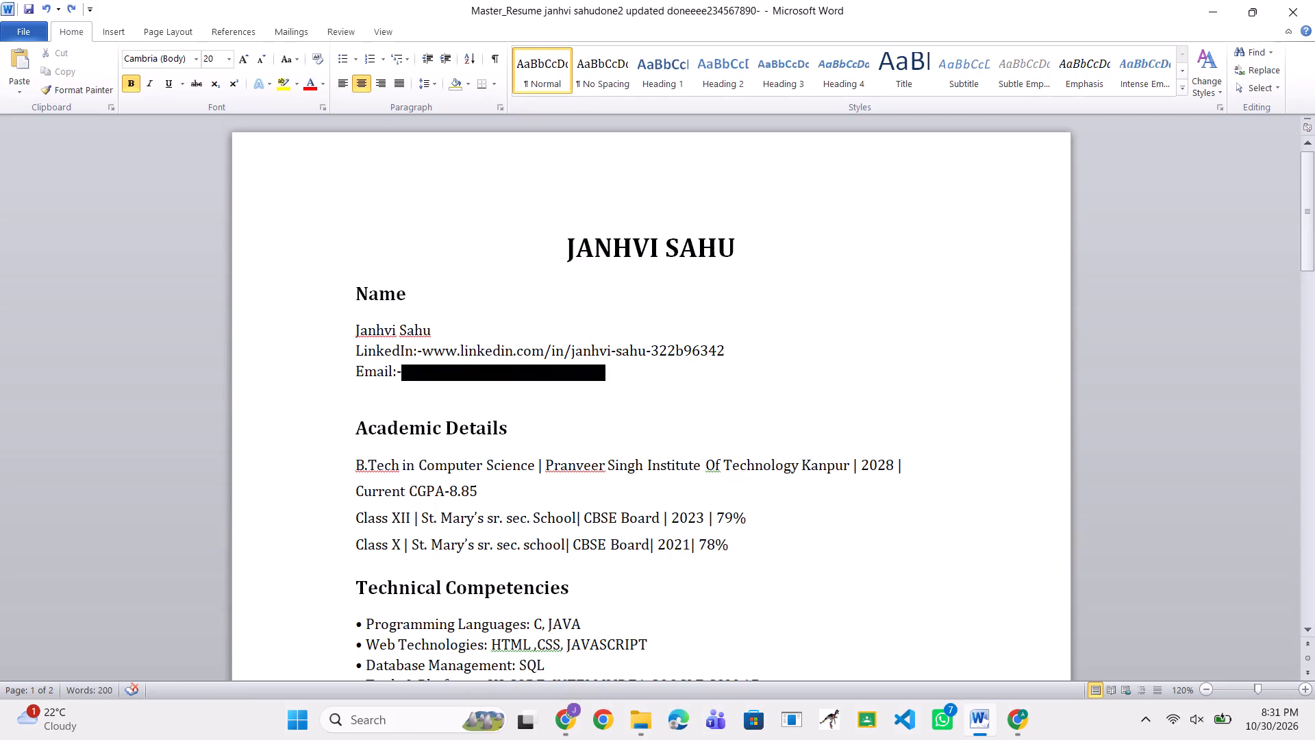
Underline the large centred name heading at the top of the resume.
drag(768, 249, 615, 219)
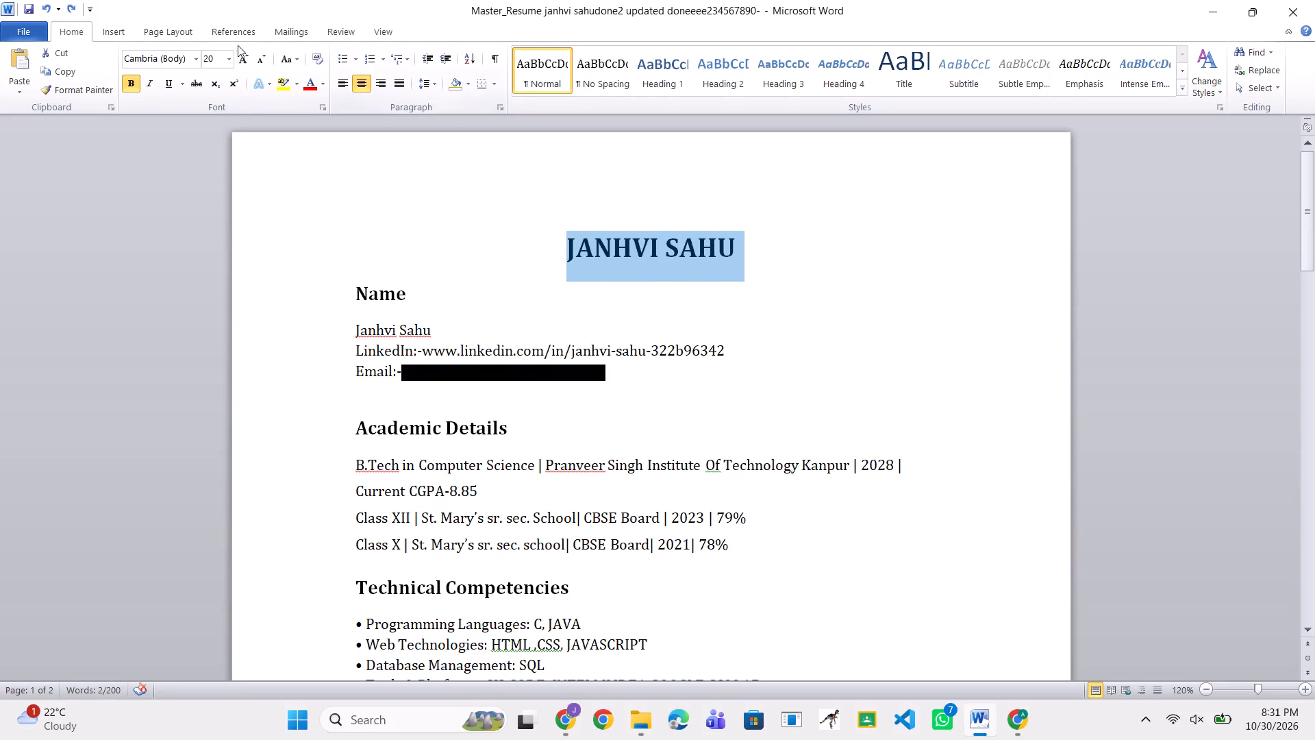
click(169, 82)
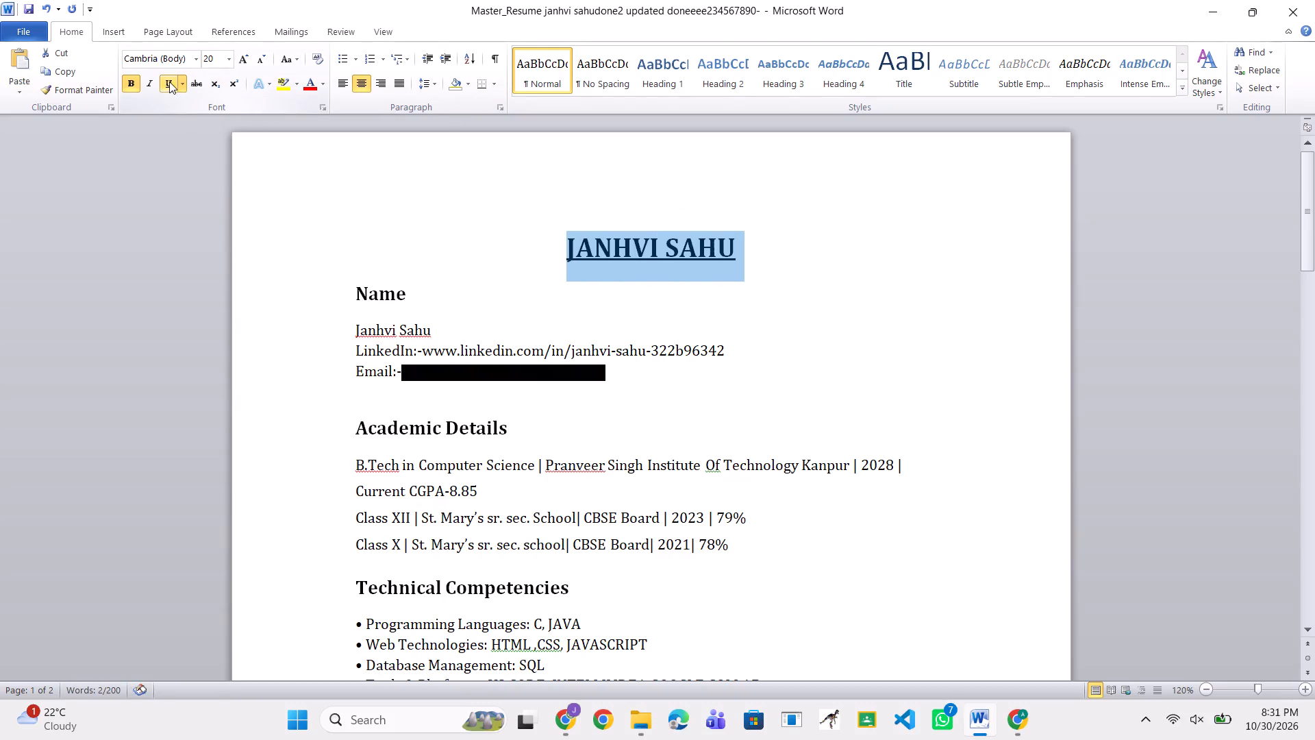
click(463, 266)
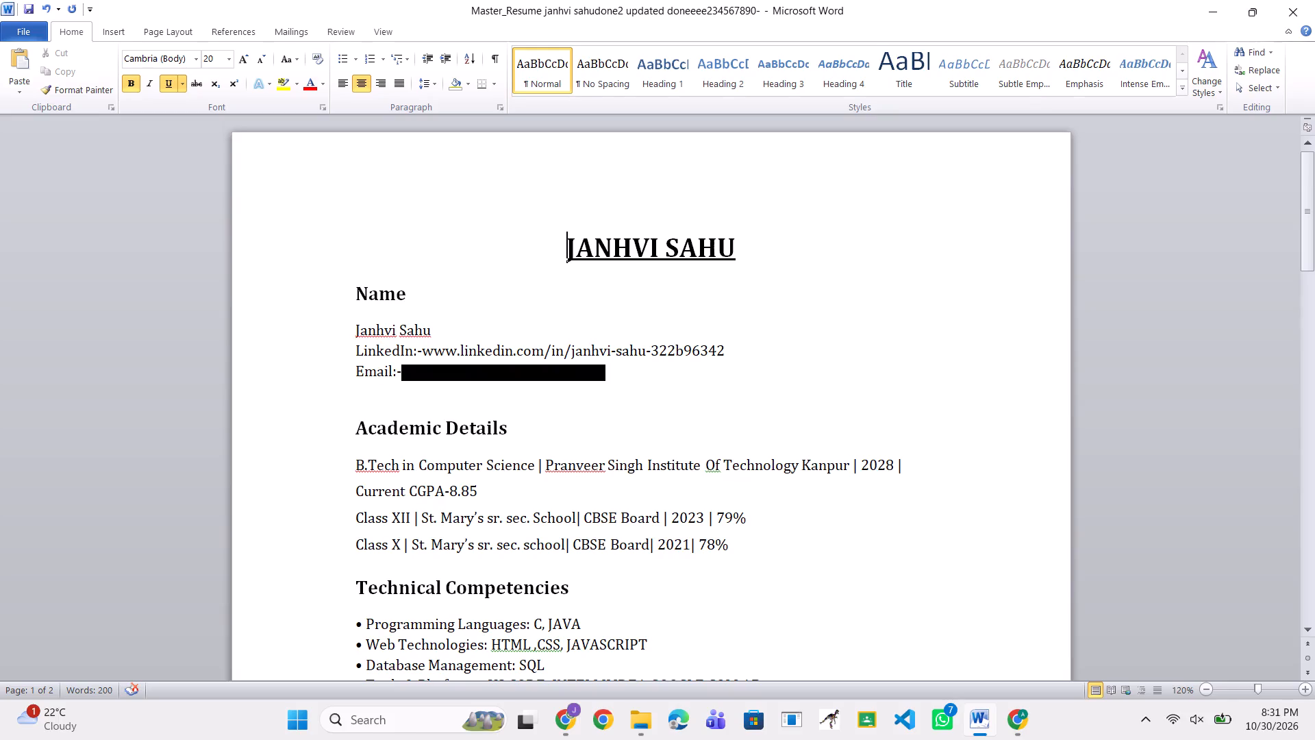
key(Return)
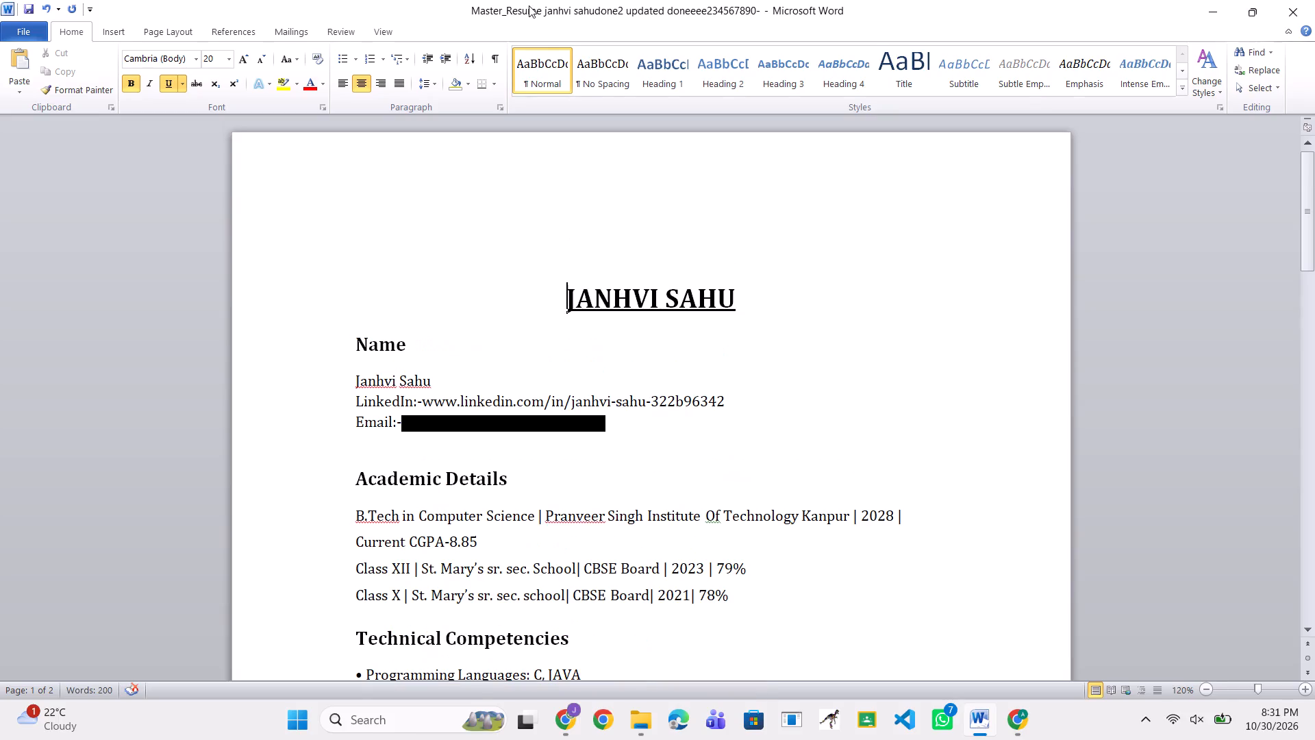
key(BackSpace)
Save a copy of the resume as a Word document, replacing the file name with "resume".
scroll(518, 207, down, 5)
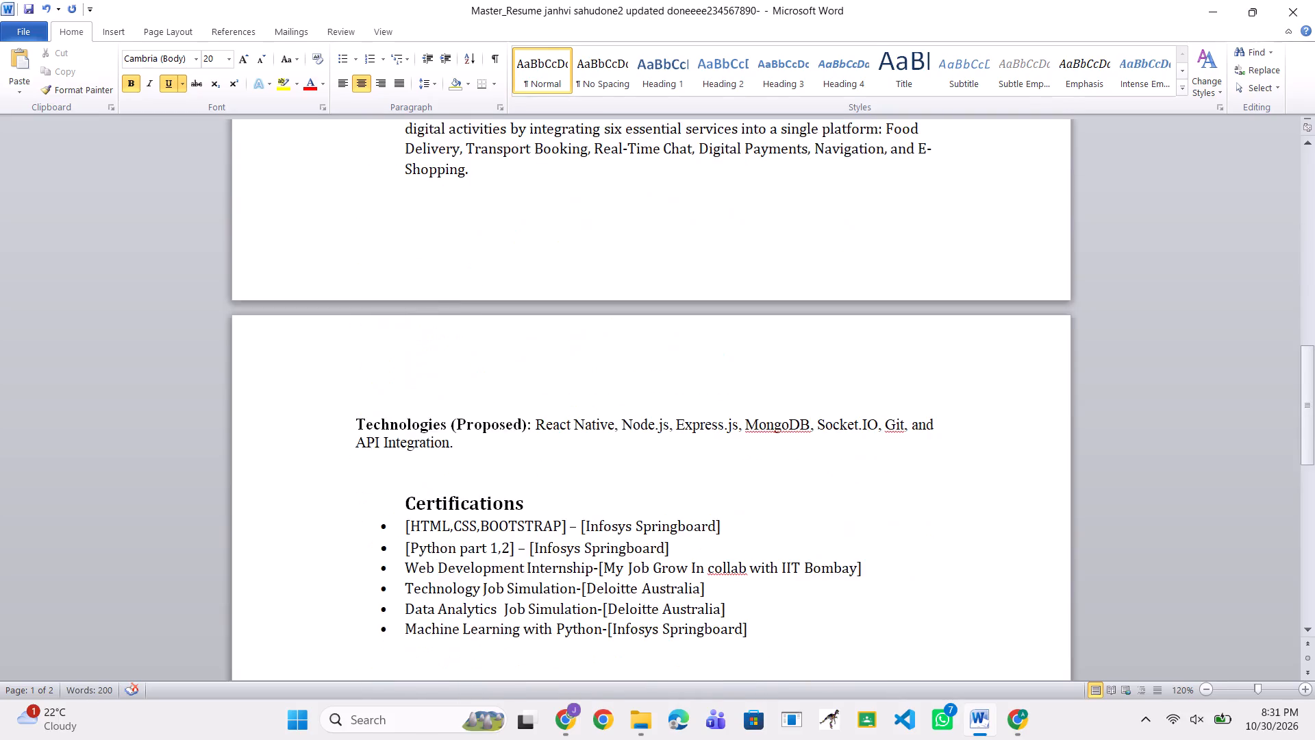
scroll(518, 207, down, 2)
scroll(518, 207, up, 1)
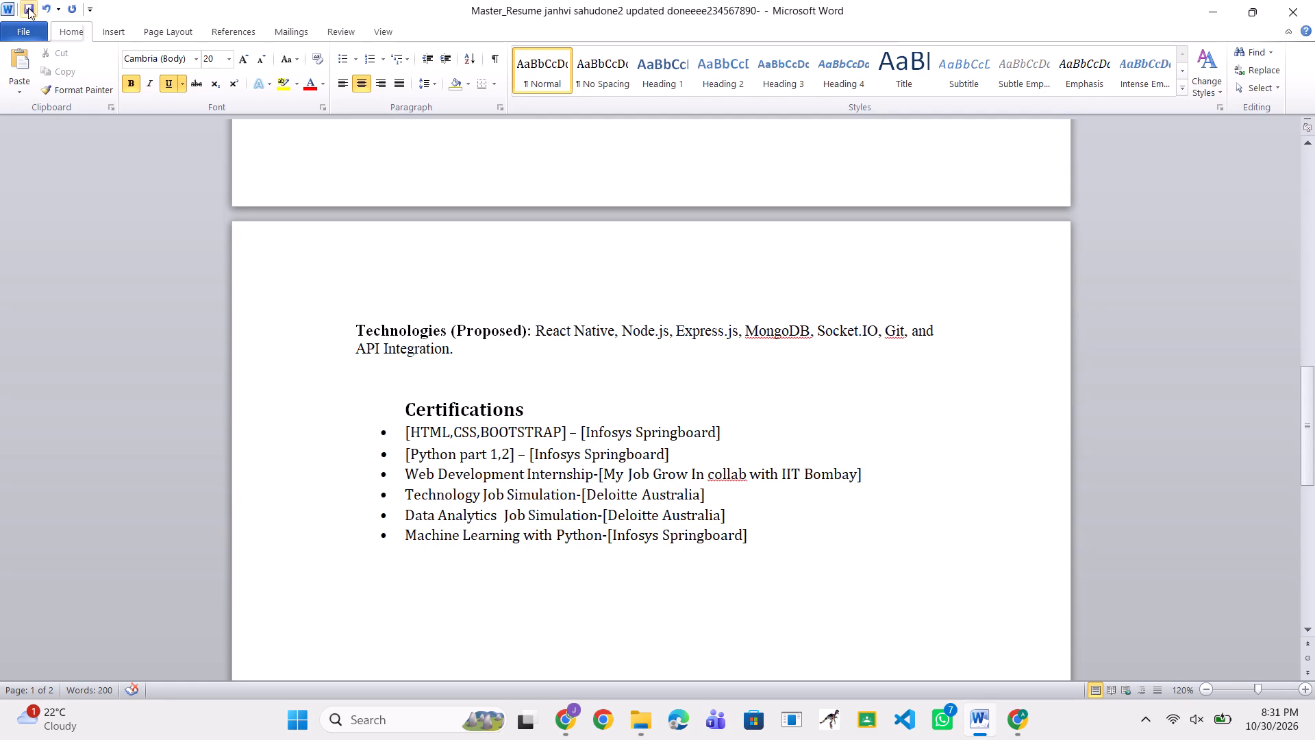
click(19, 23)
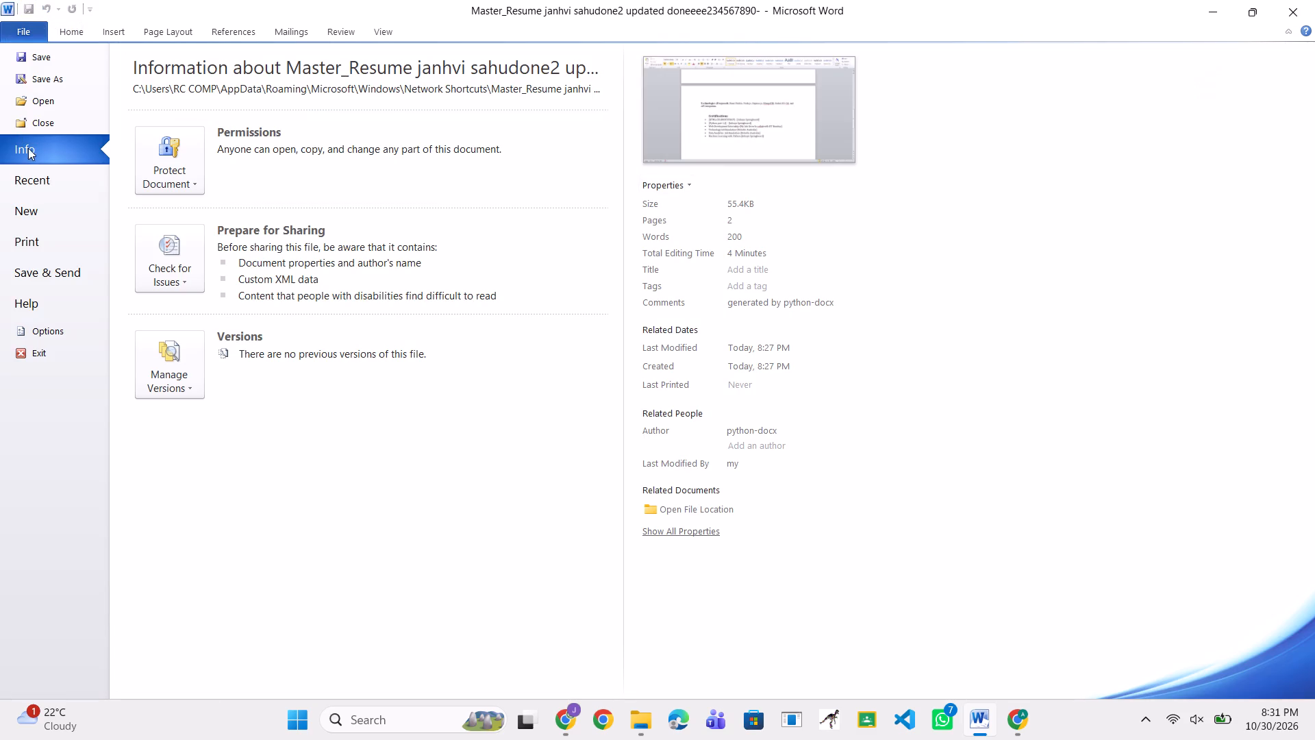
click(43, 77)
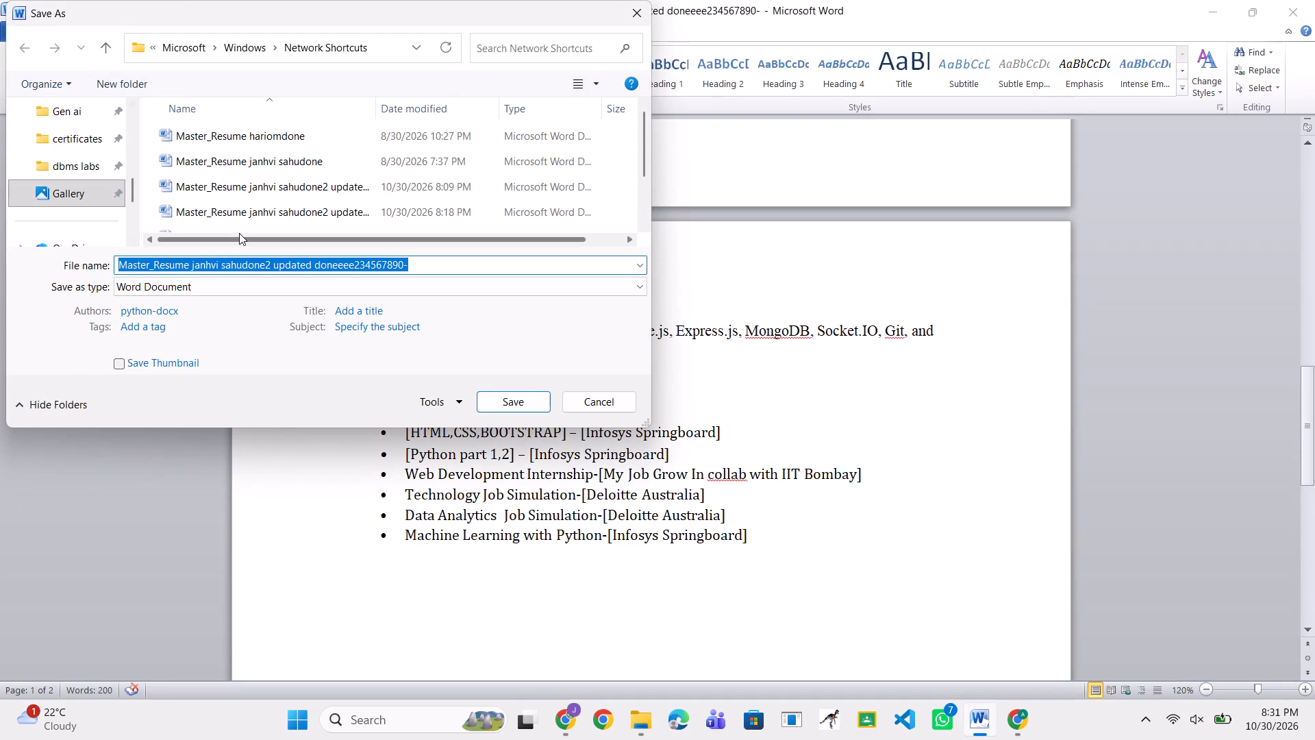
key(BackSpace)
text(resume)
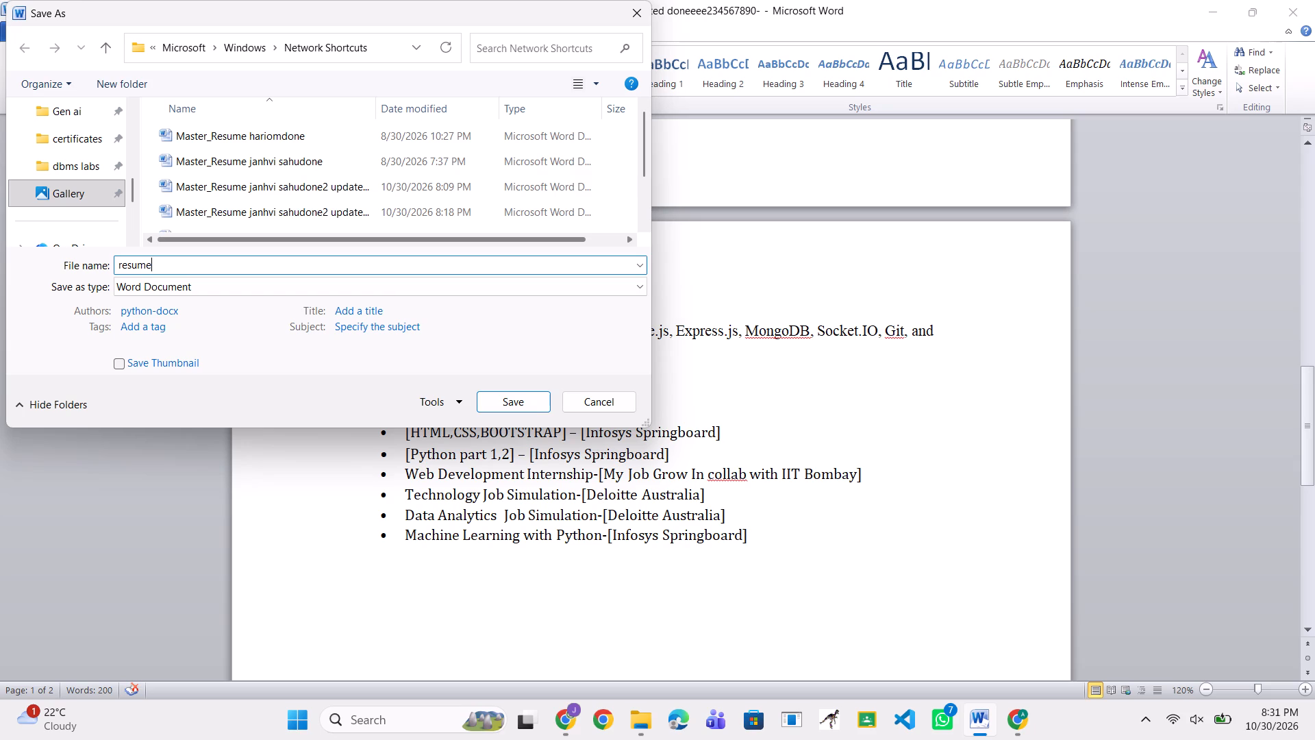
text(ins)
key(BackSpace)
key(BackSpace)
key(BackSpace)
Finish saving the resume copy as a Word document under the file name "resume".
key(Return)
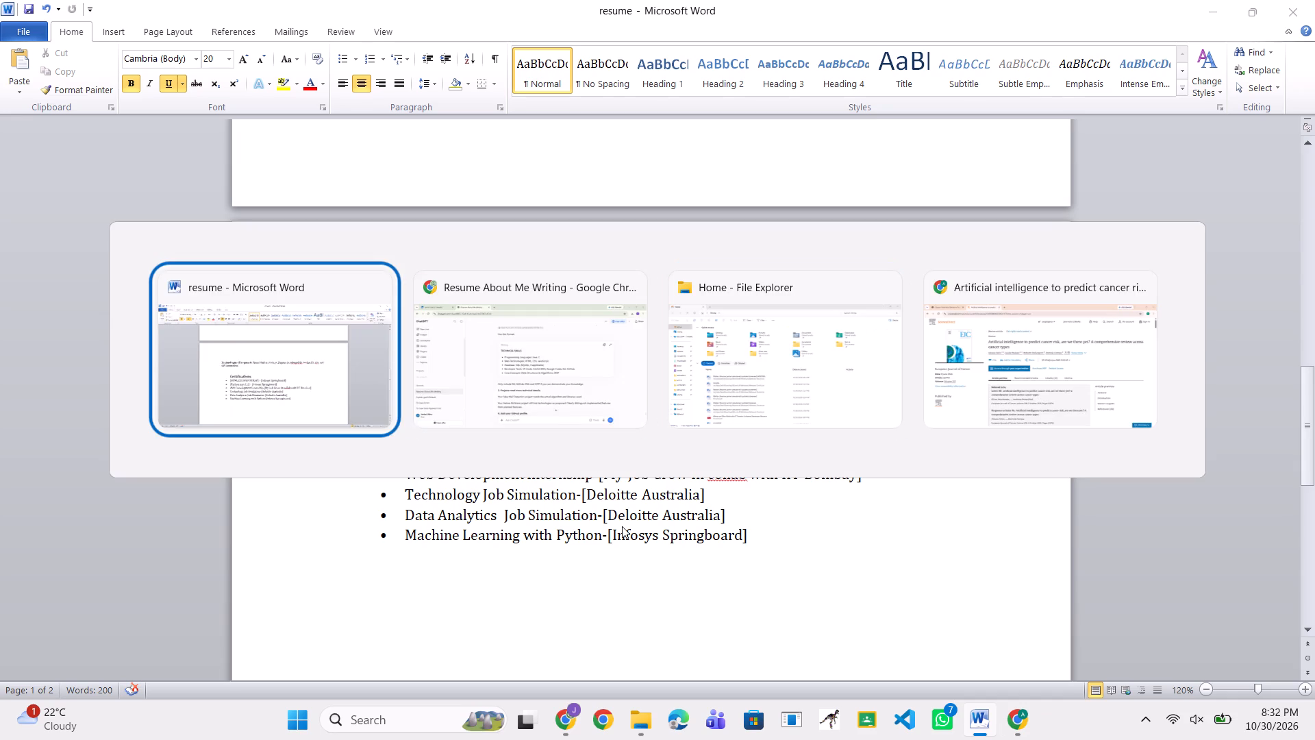
Switch to Chrome and begin a Google search in a new tab with the letter "g".
click(447, 0)
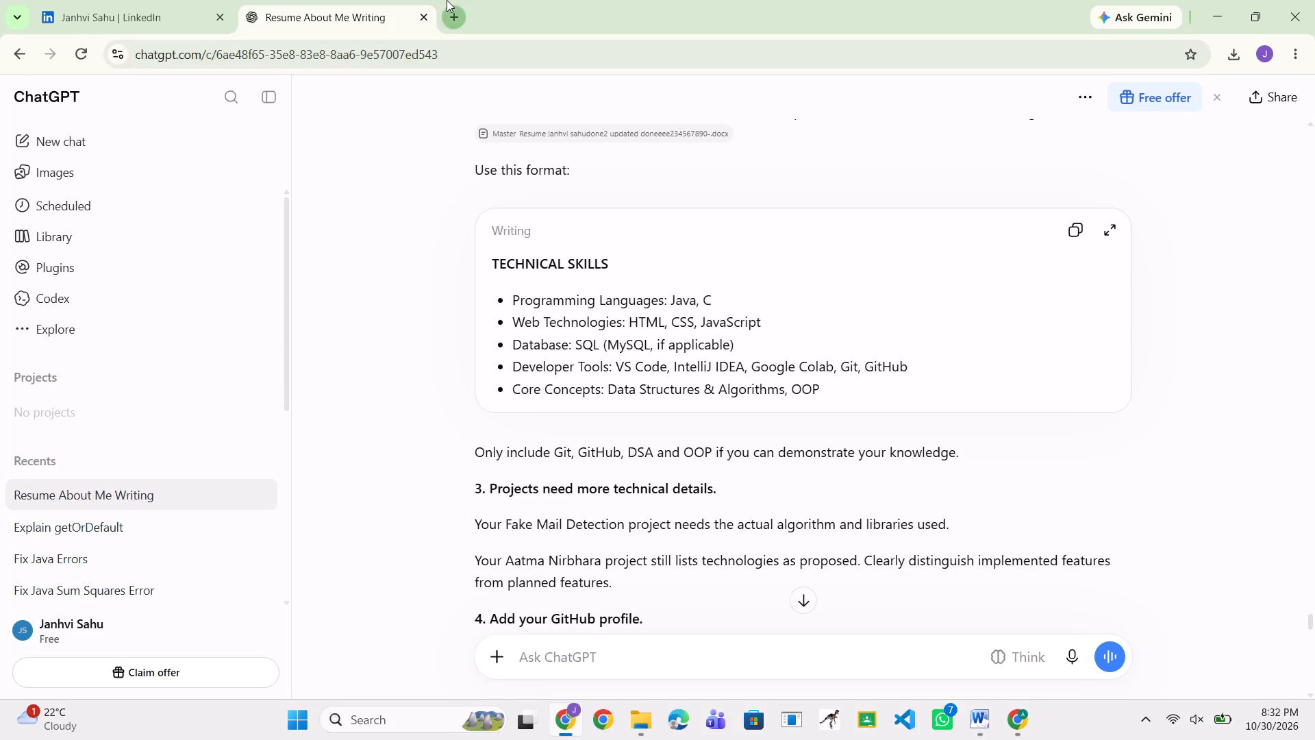
click(632, 317)
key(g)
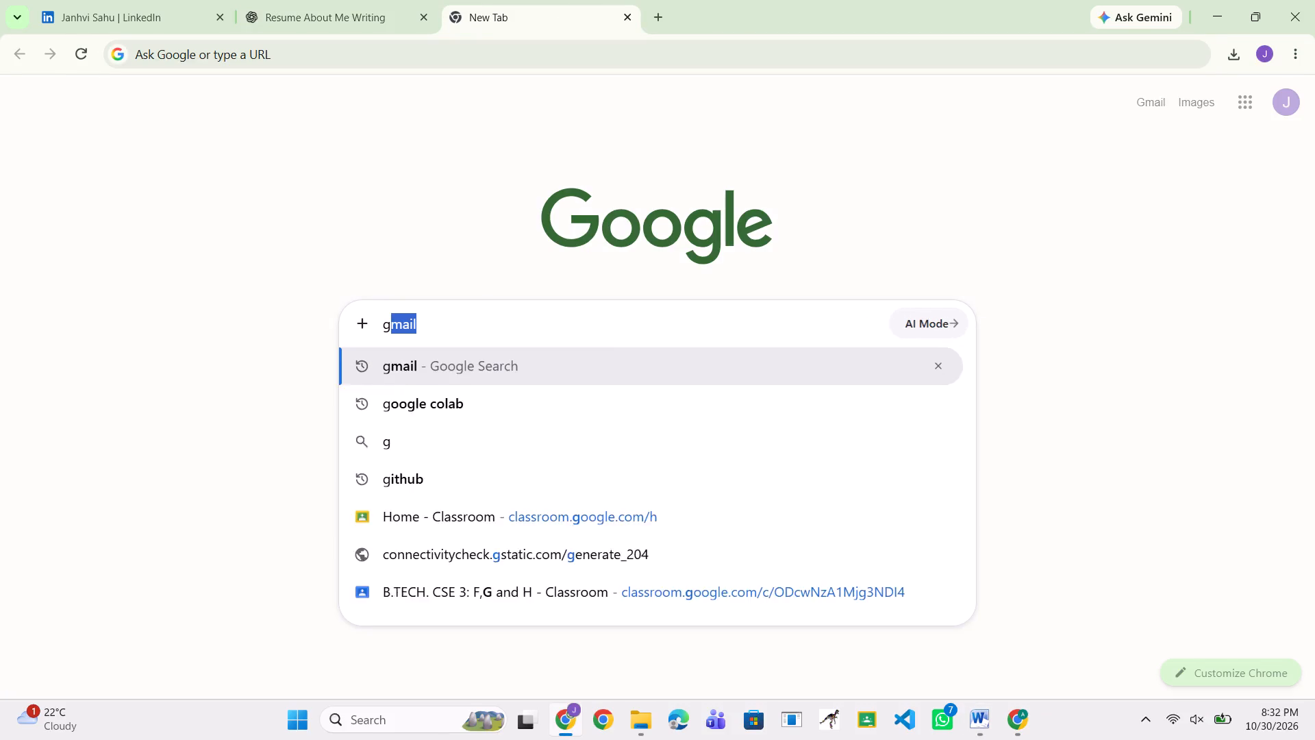
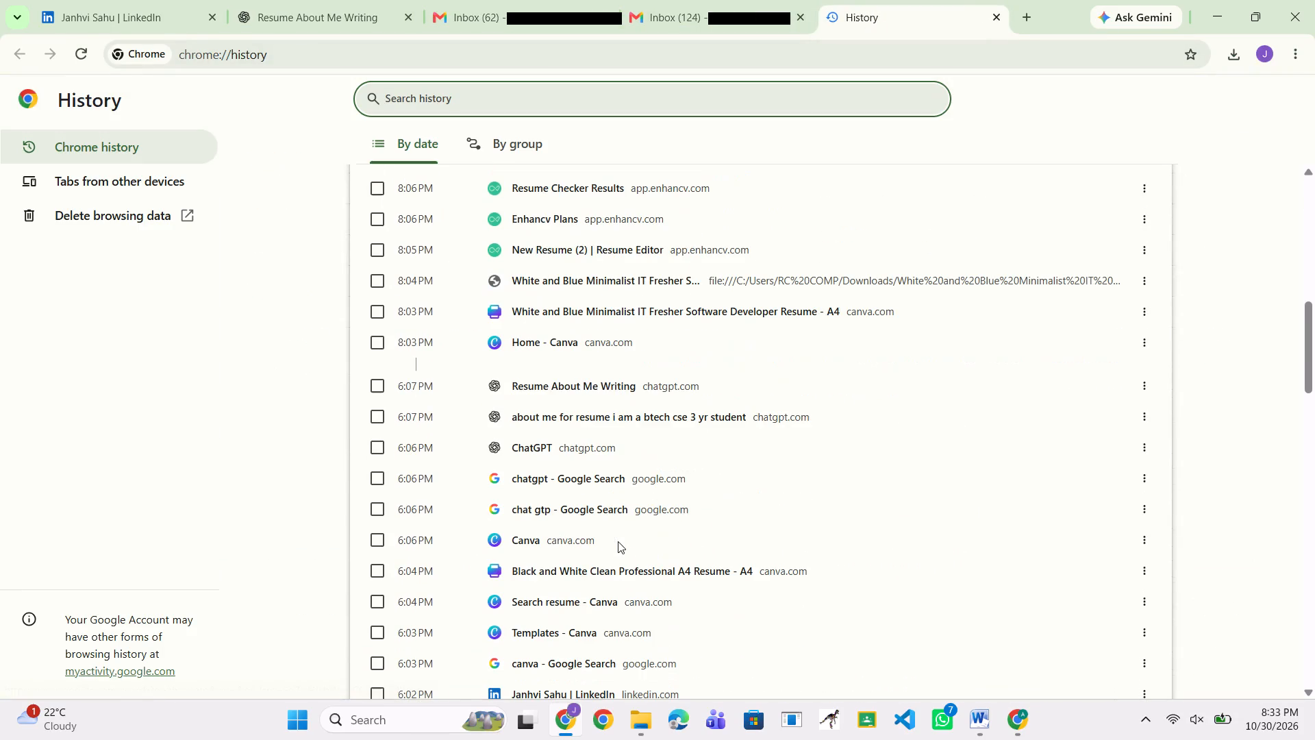
Open the White and Blue Minimalist IT Fresher Software Developer Resume in Canva from the browsing history and review the sections on both pages.
click(555, 308)
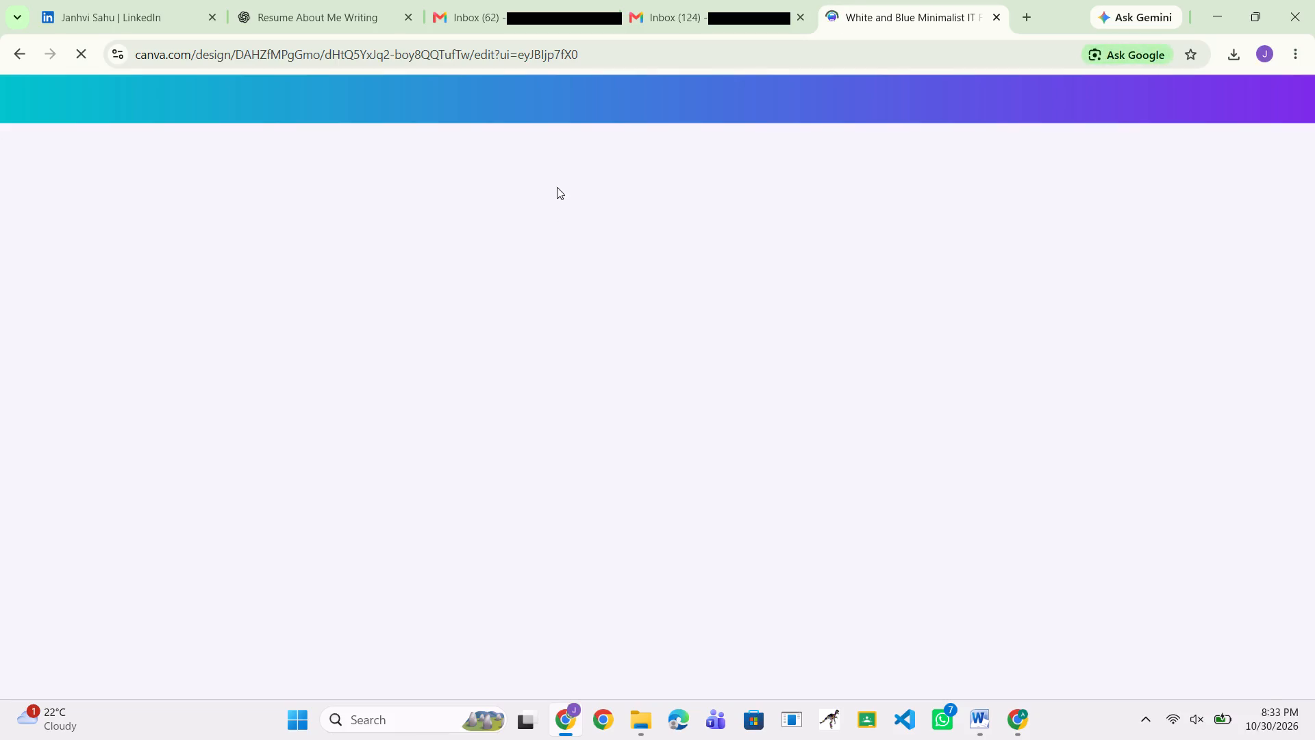
scroll(675, 442, up, 1)
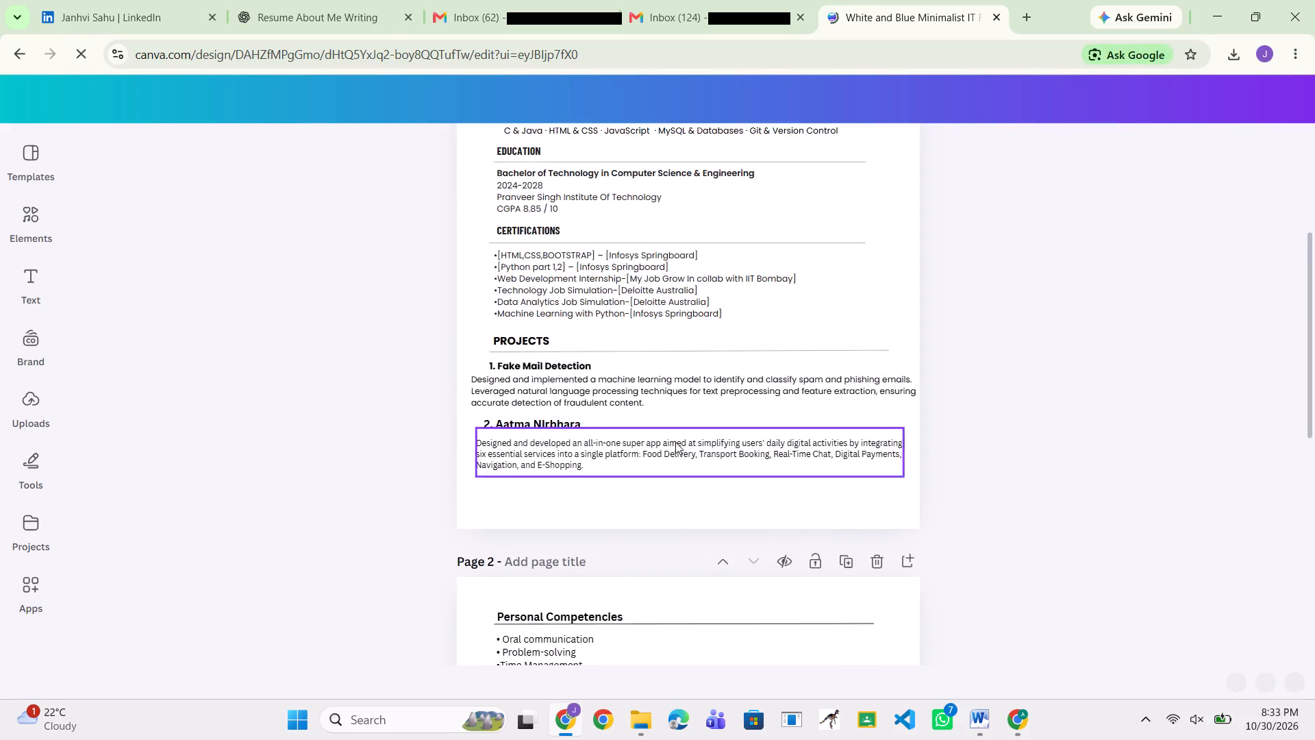
scroll(675, 442, up, 3)
scroll(675, 442, down, 1)
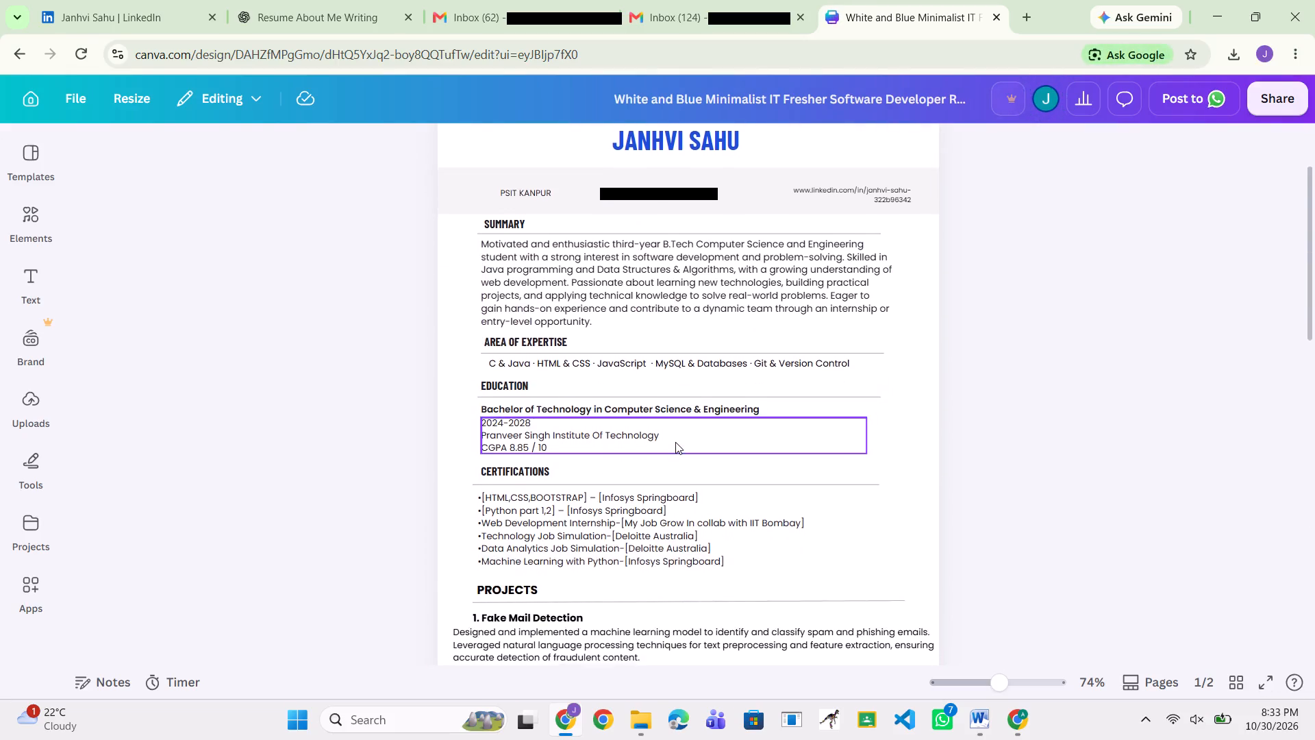
scroll(675, 442, down, 4)
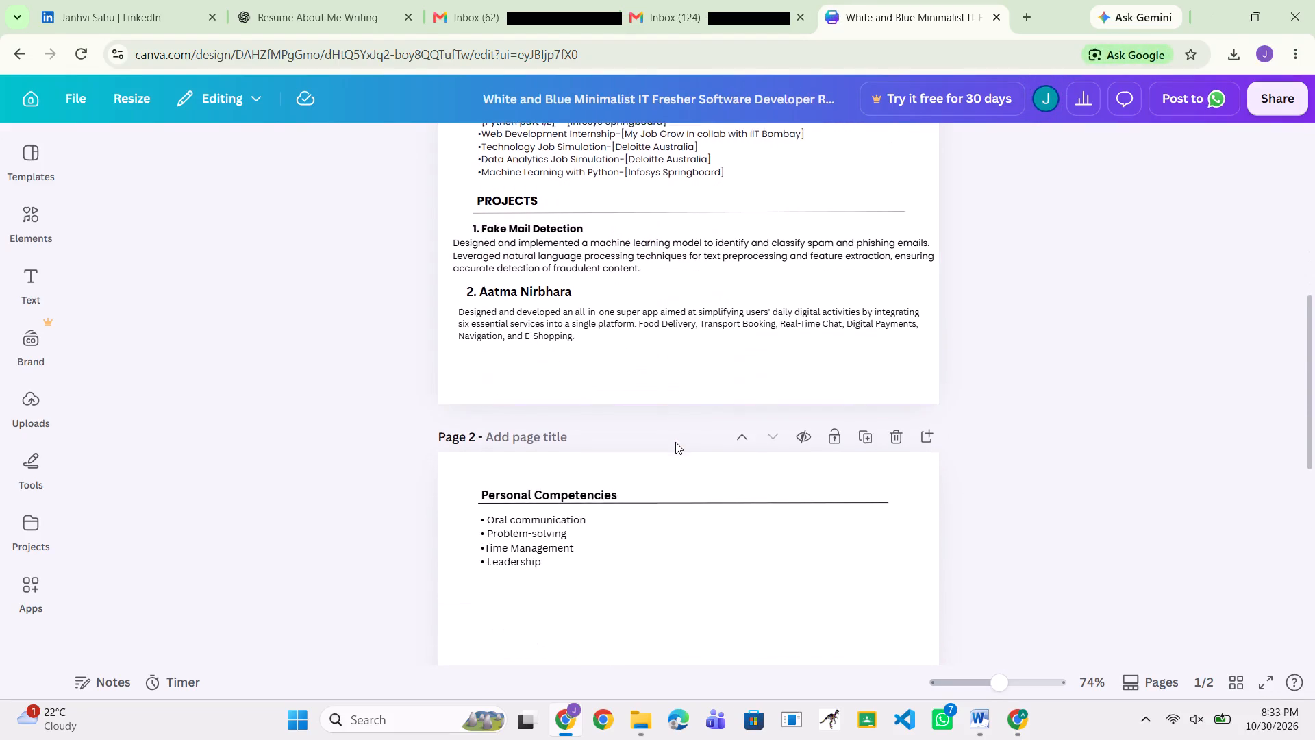
scroll(675, 442, down, 4)
scroll(675, 442, up, 2)
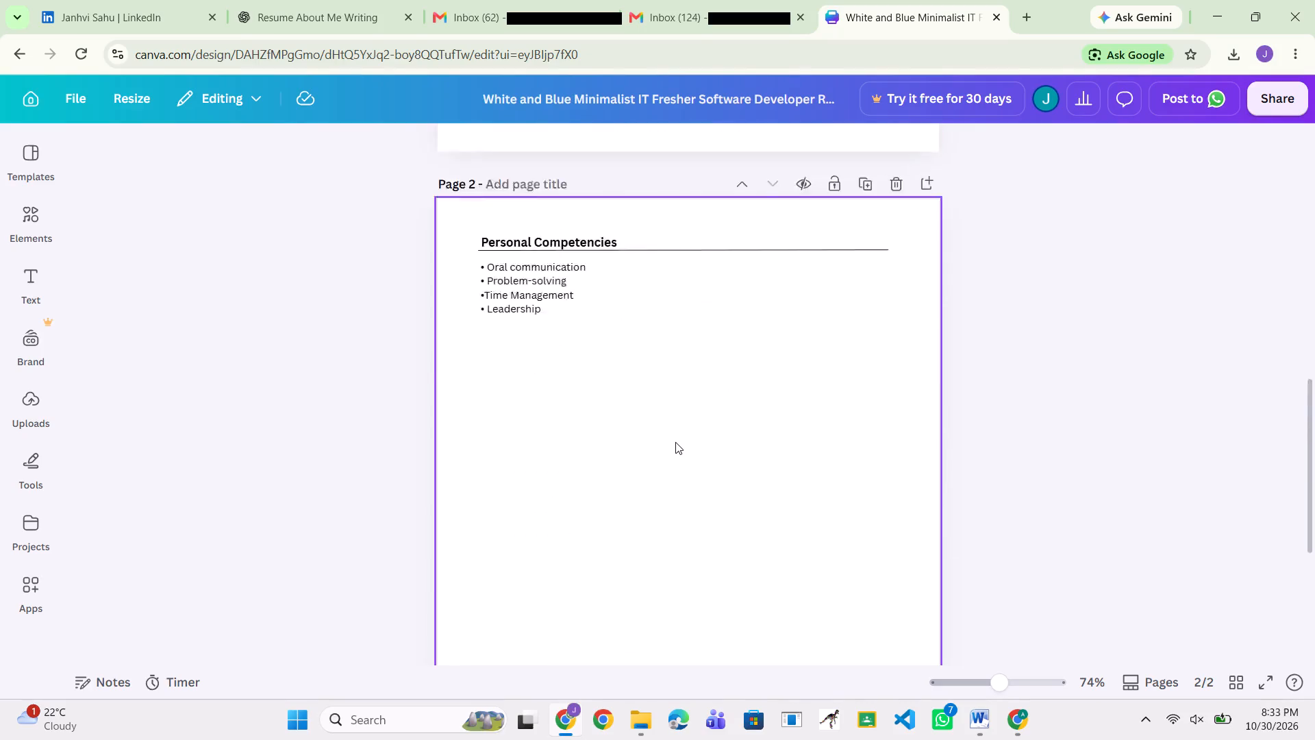
scroll(675, 442, up, 3)
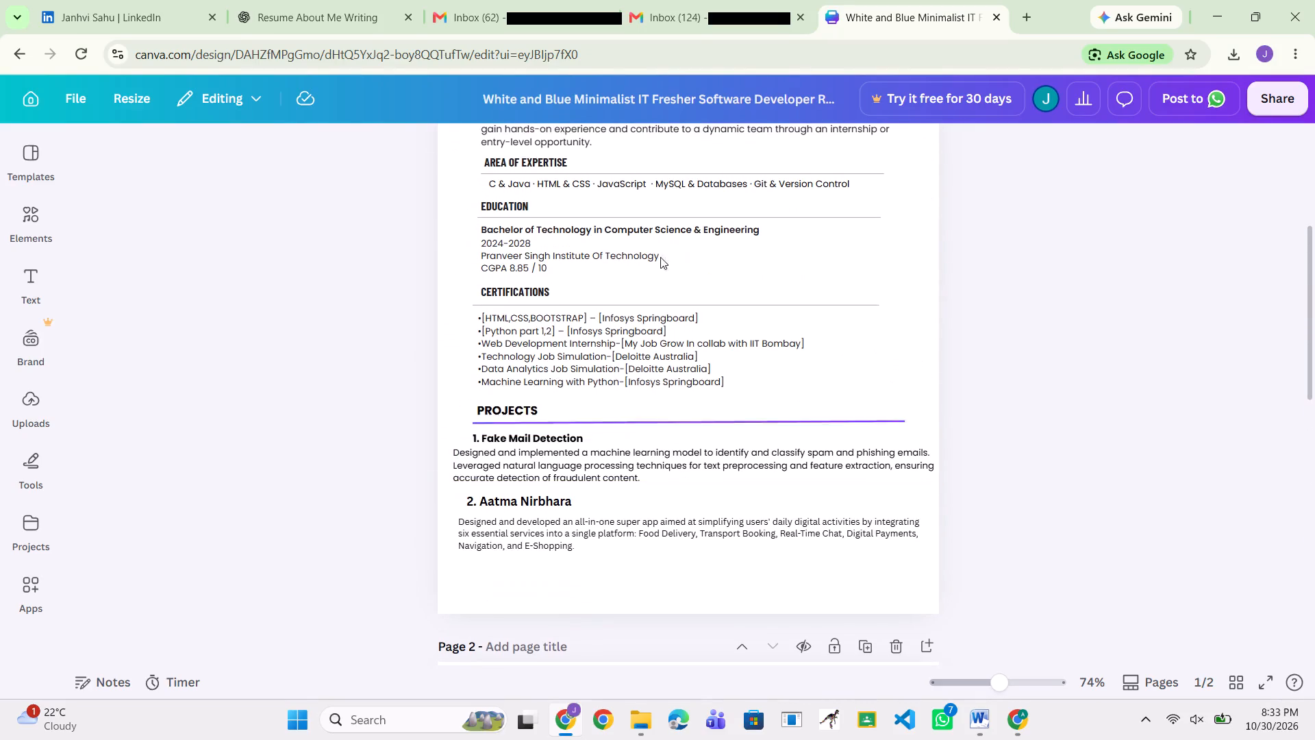
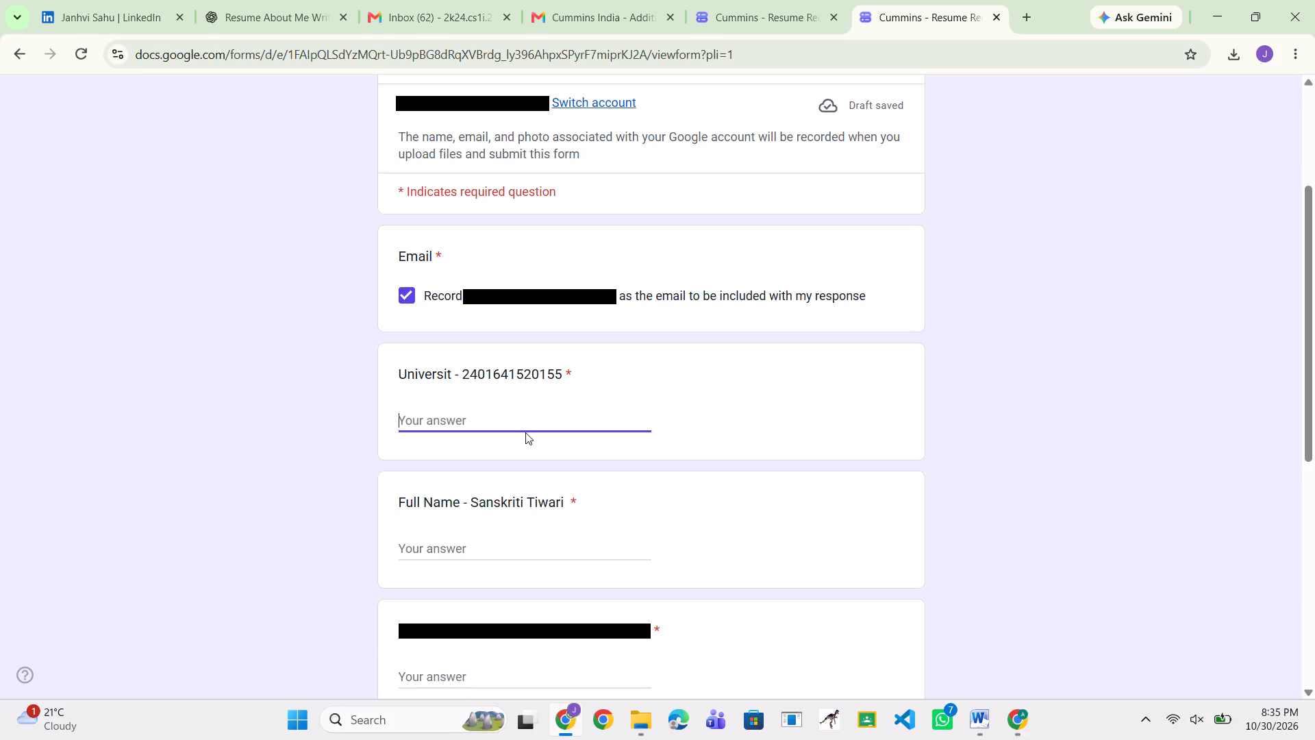
Enter the applicant's university roll number as the answer to the university question in the Cummins resume form.
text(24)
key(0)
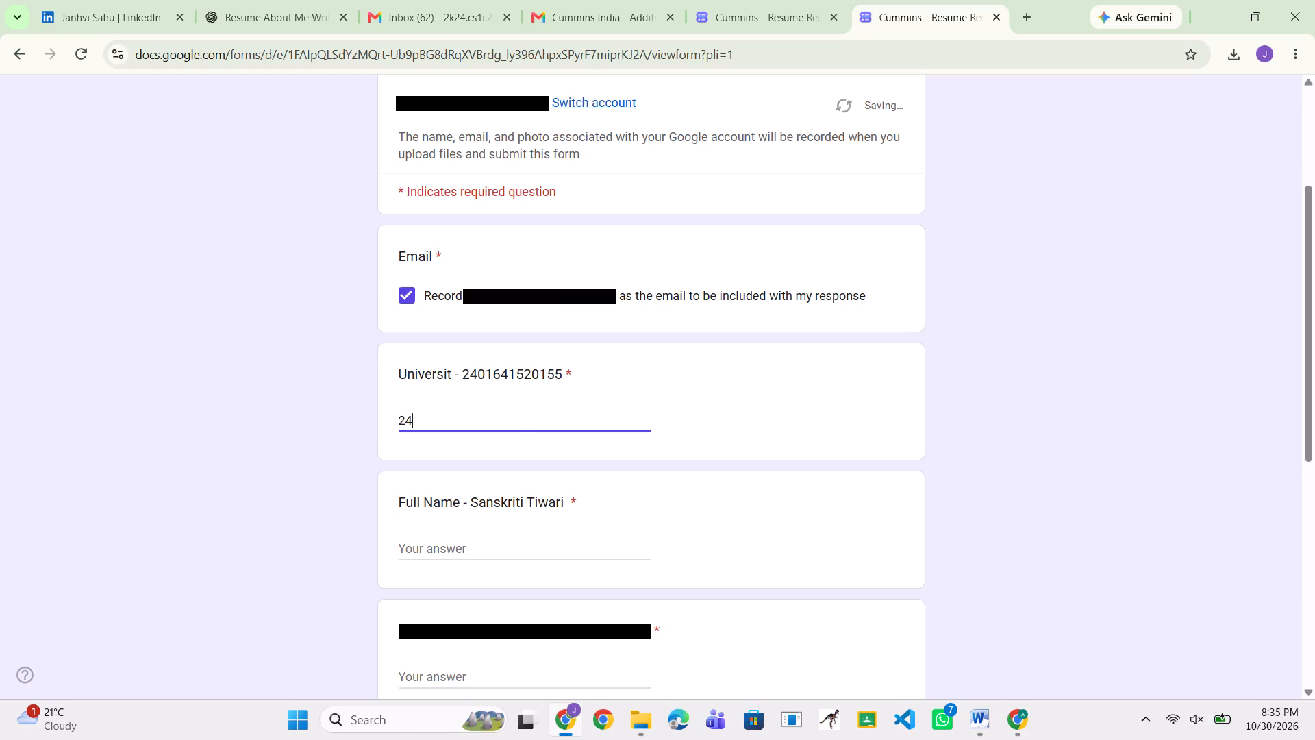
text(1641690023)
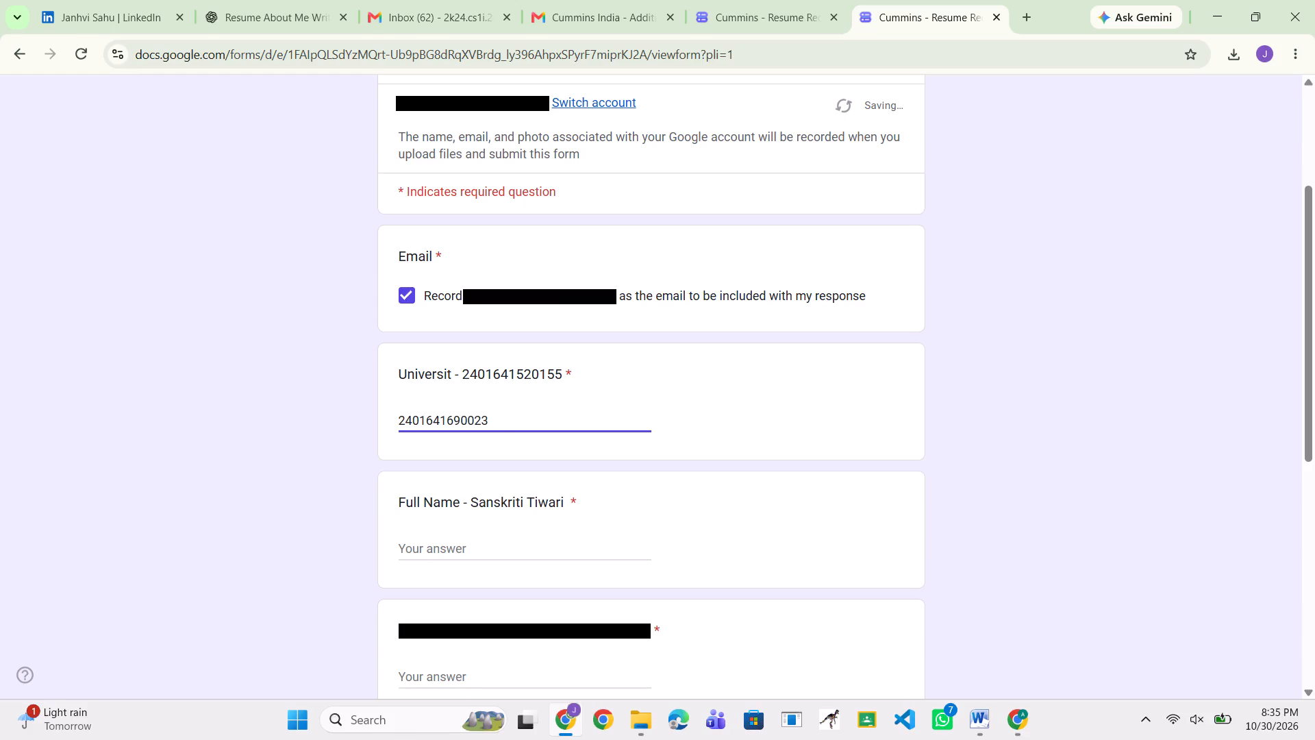
Enter the applicant's own first and last name as the answer to the Full Name question.
click(514, 565)
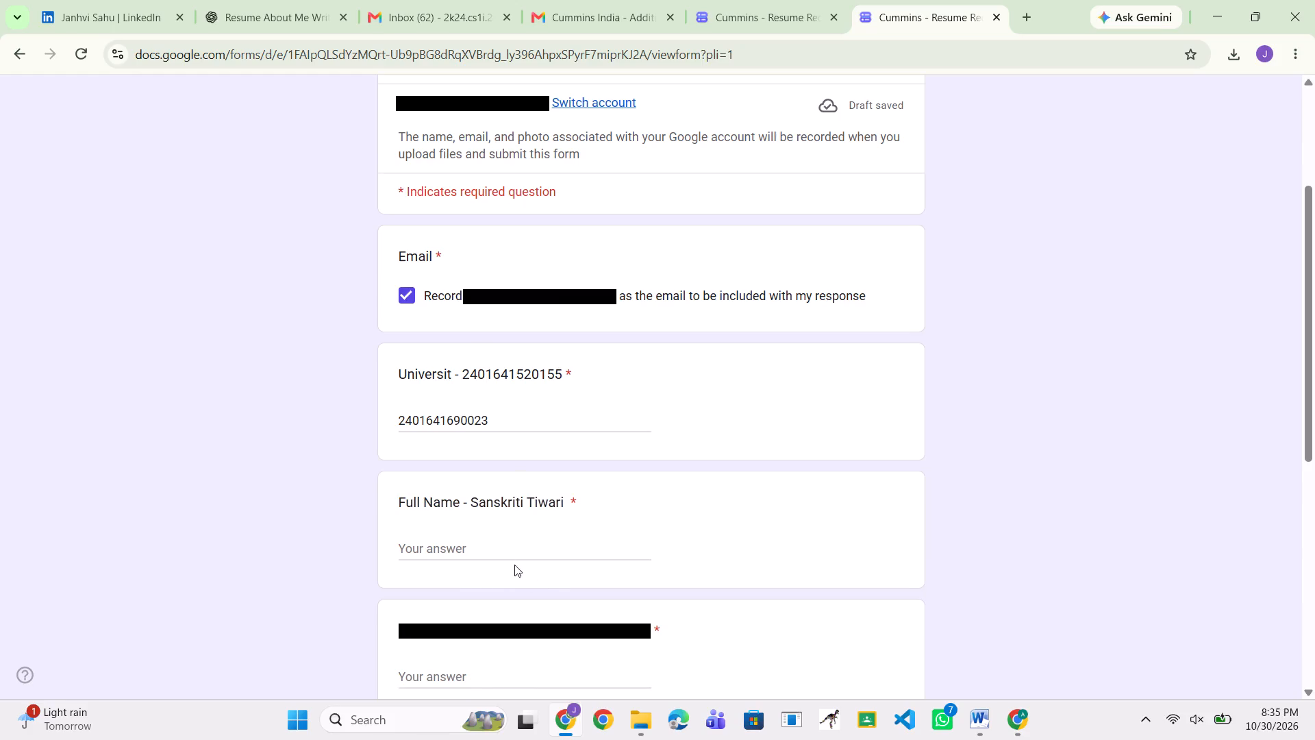
click(498, 554)
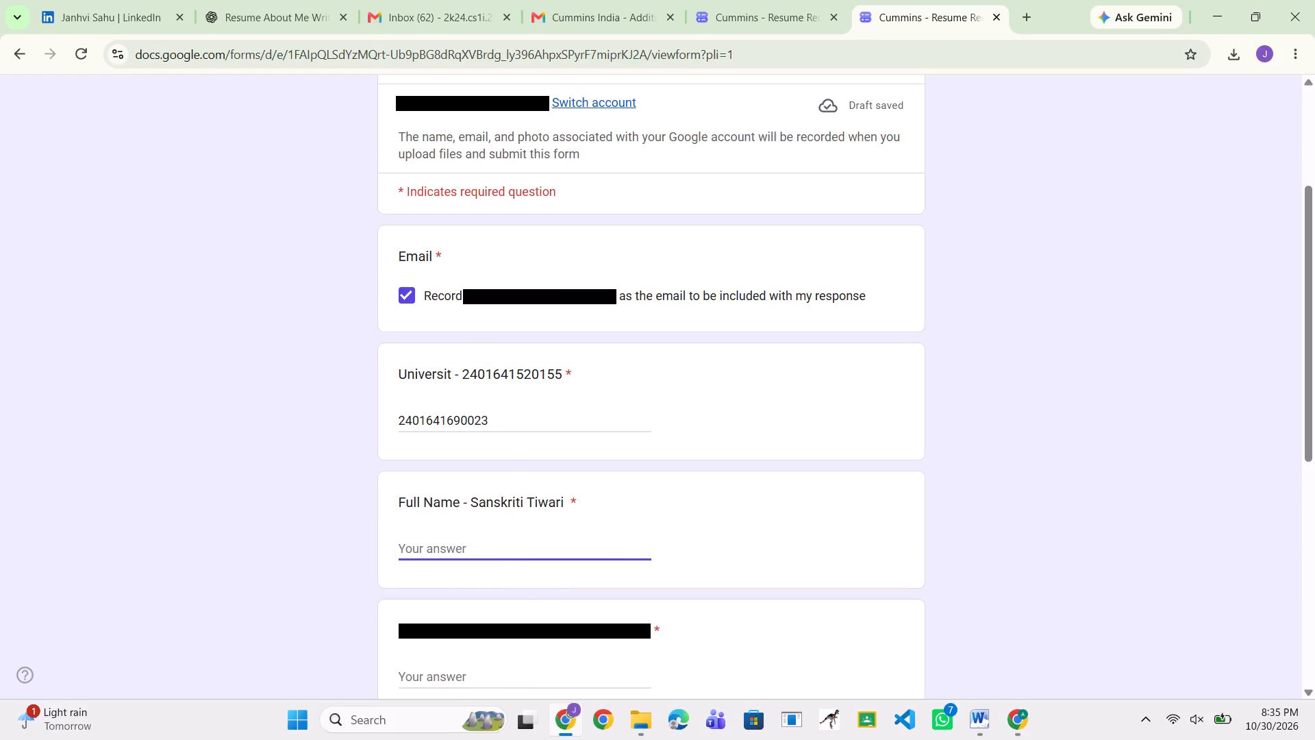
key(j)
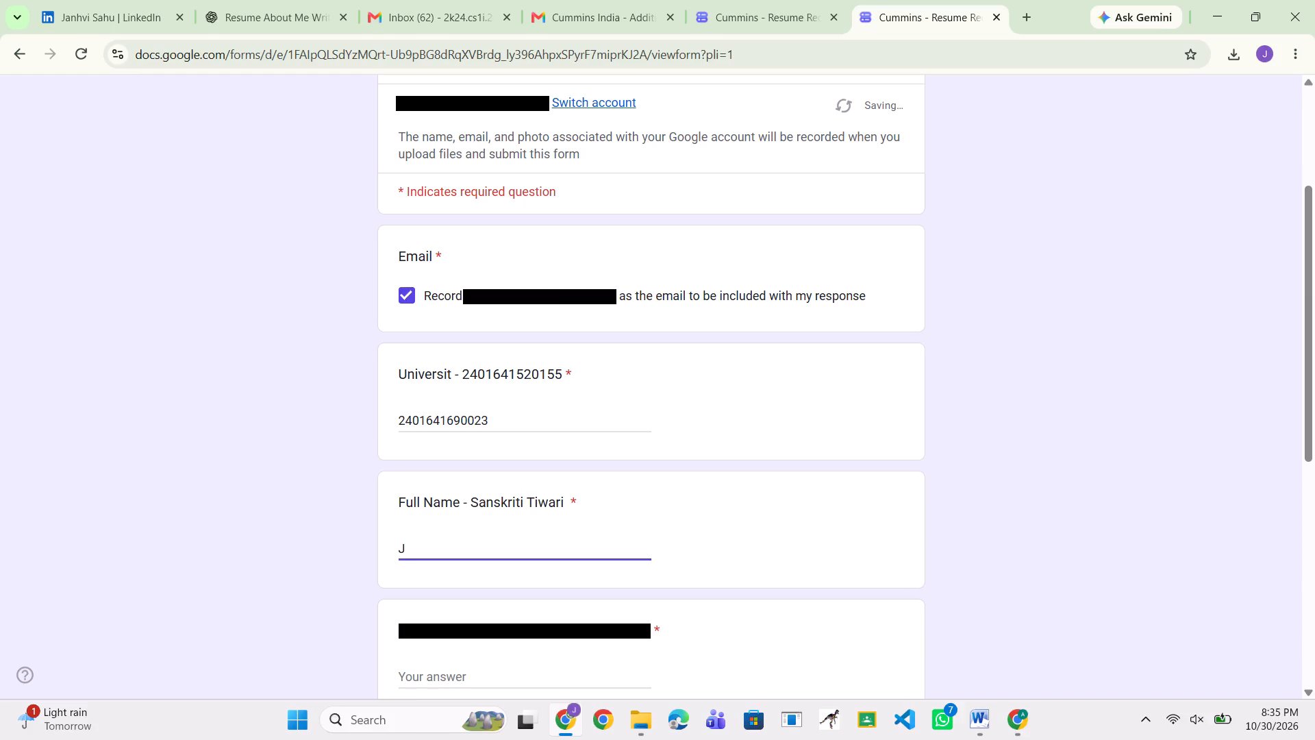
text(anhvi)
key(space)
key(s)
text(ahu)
scroll(498, 554, down, 1)
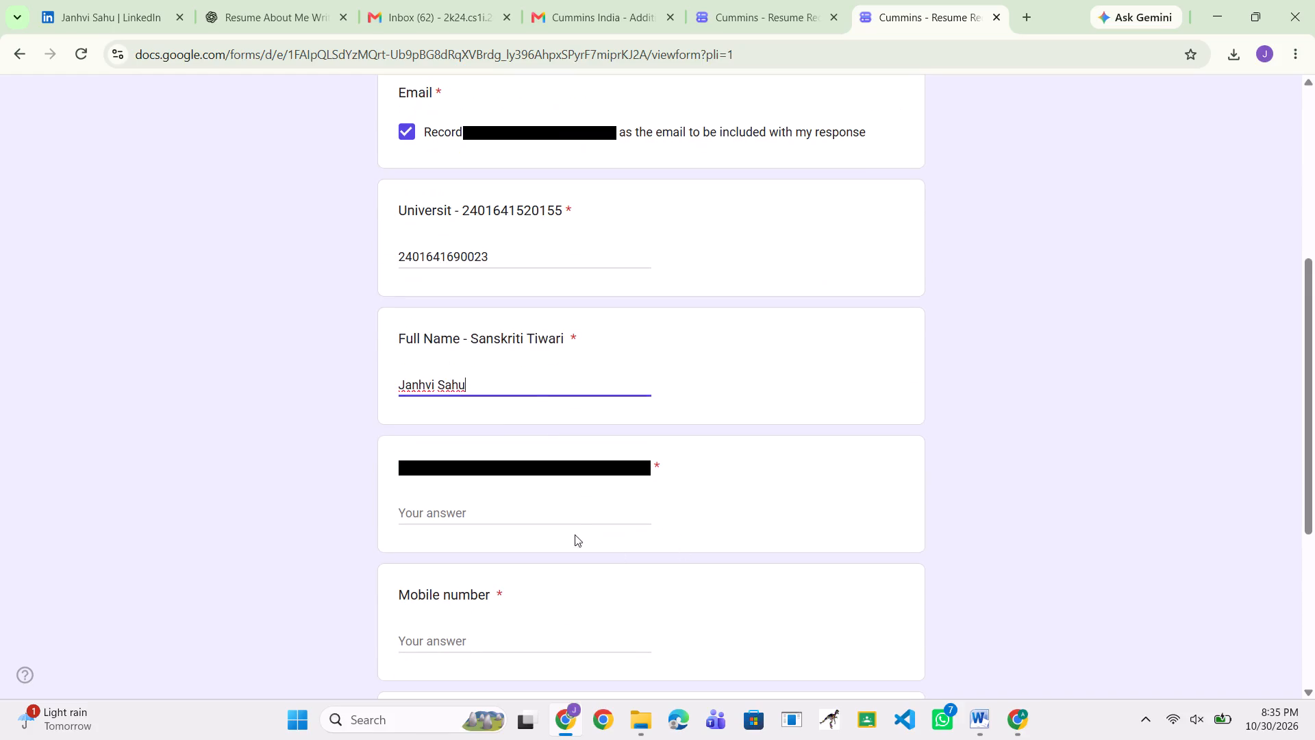
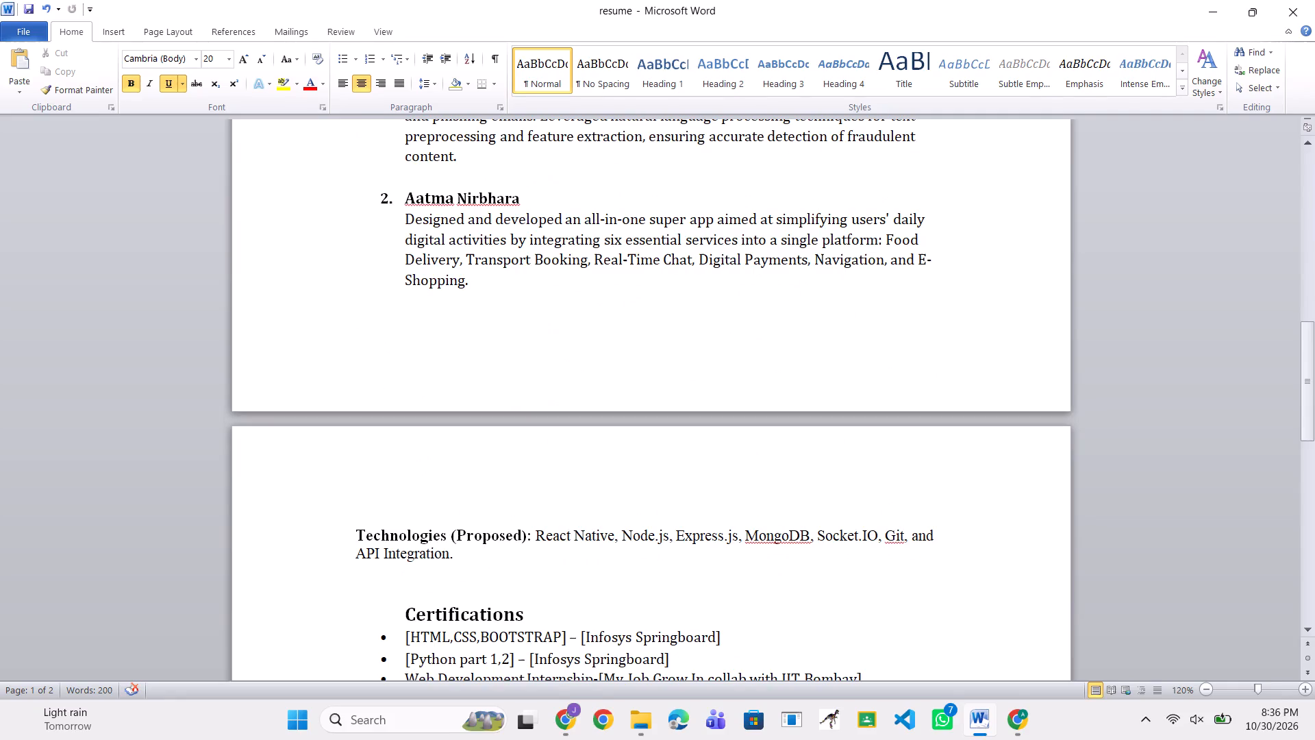
Review the resume document in Word from the heading and academic details to the projects and certifications.
scroll(505, 459, up, 3)
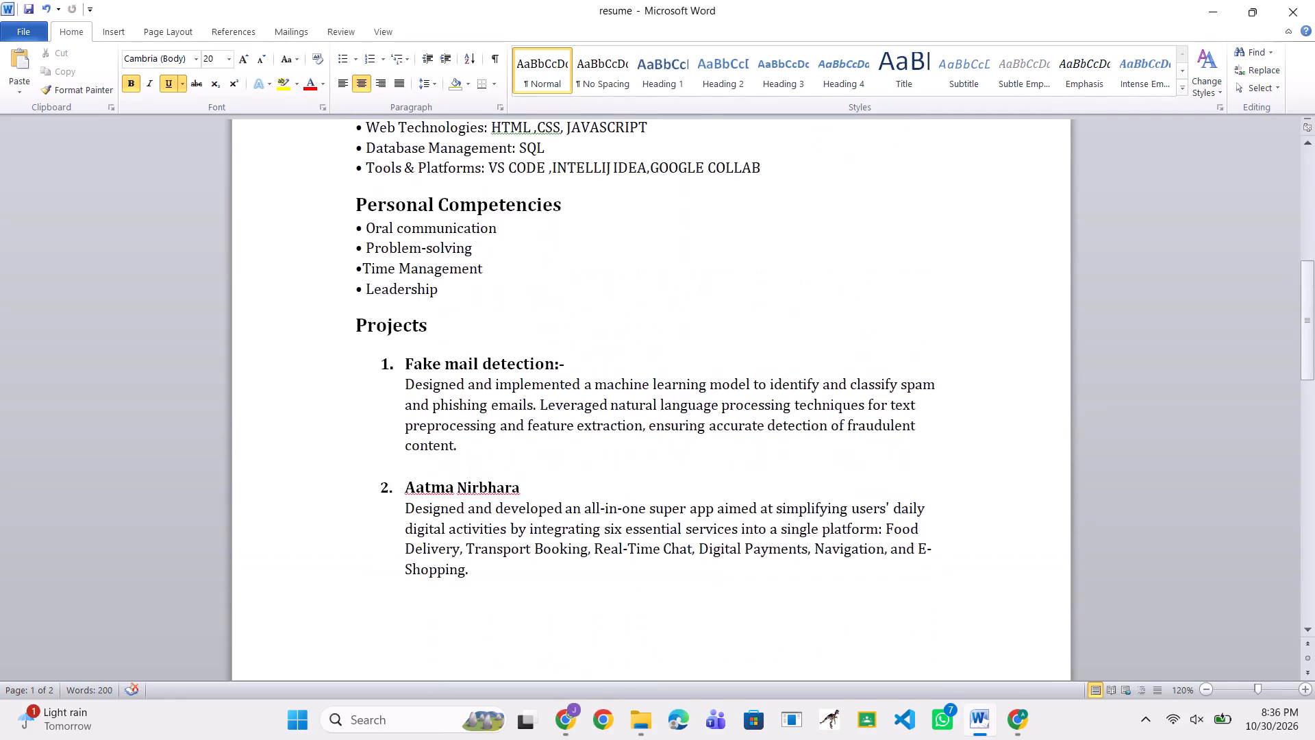
scroll(488, 490, up, 4)
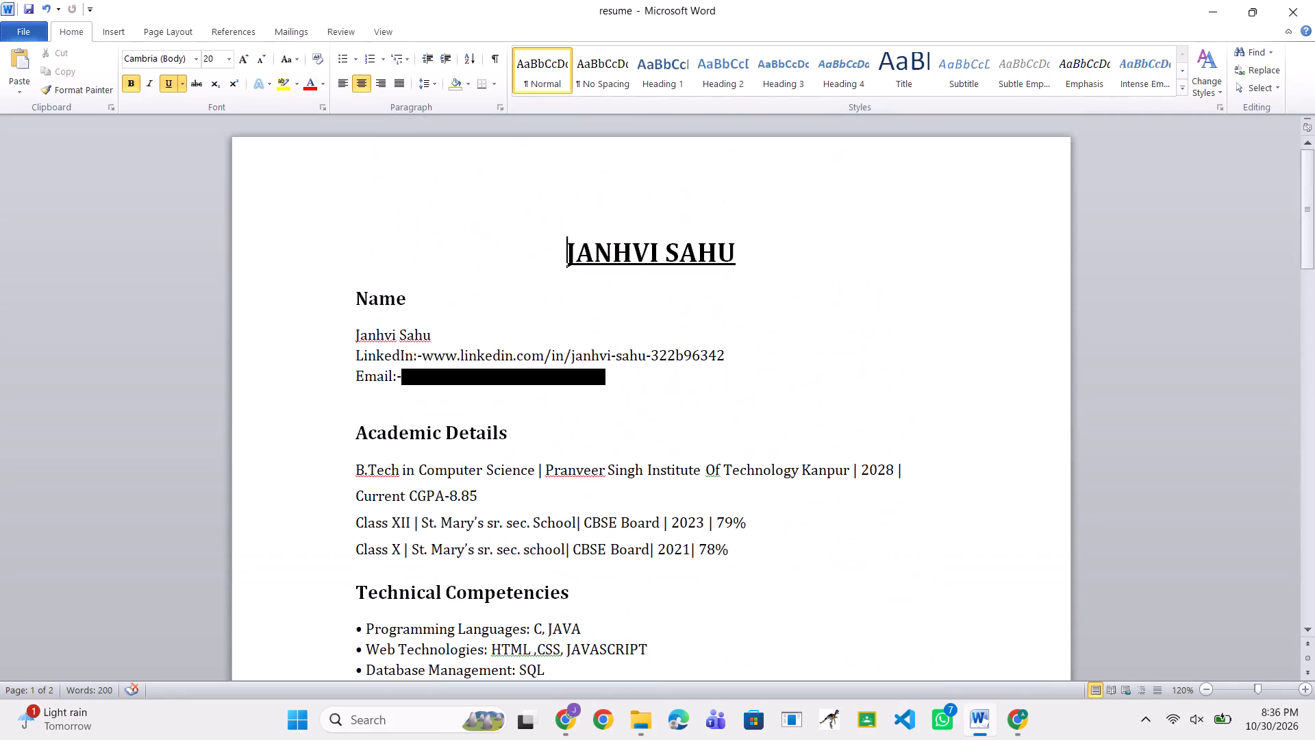
scroll(488, 490, down, 1)
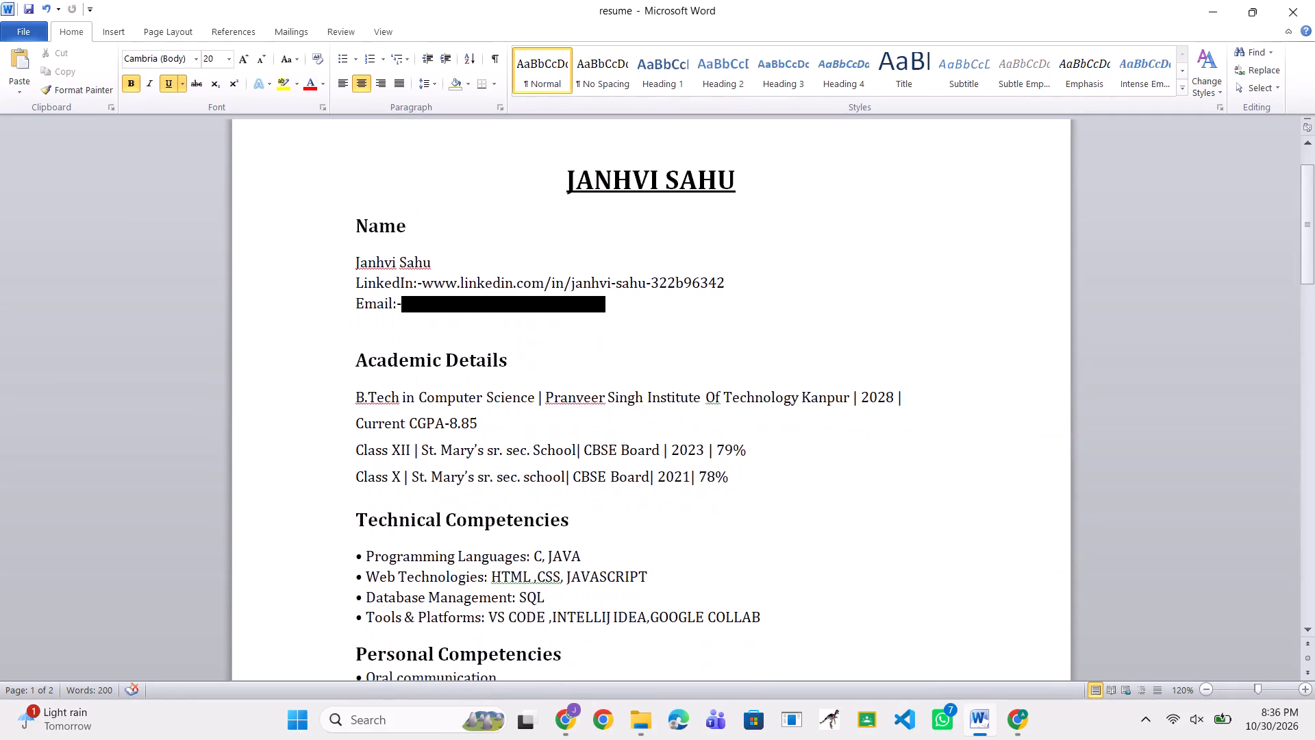
scroll(488, 490, down, 1)
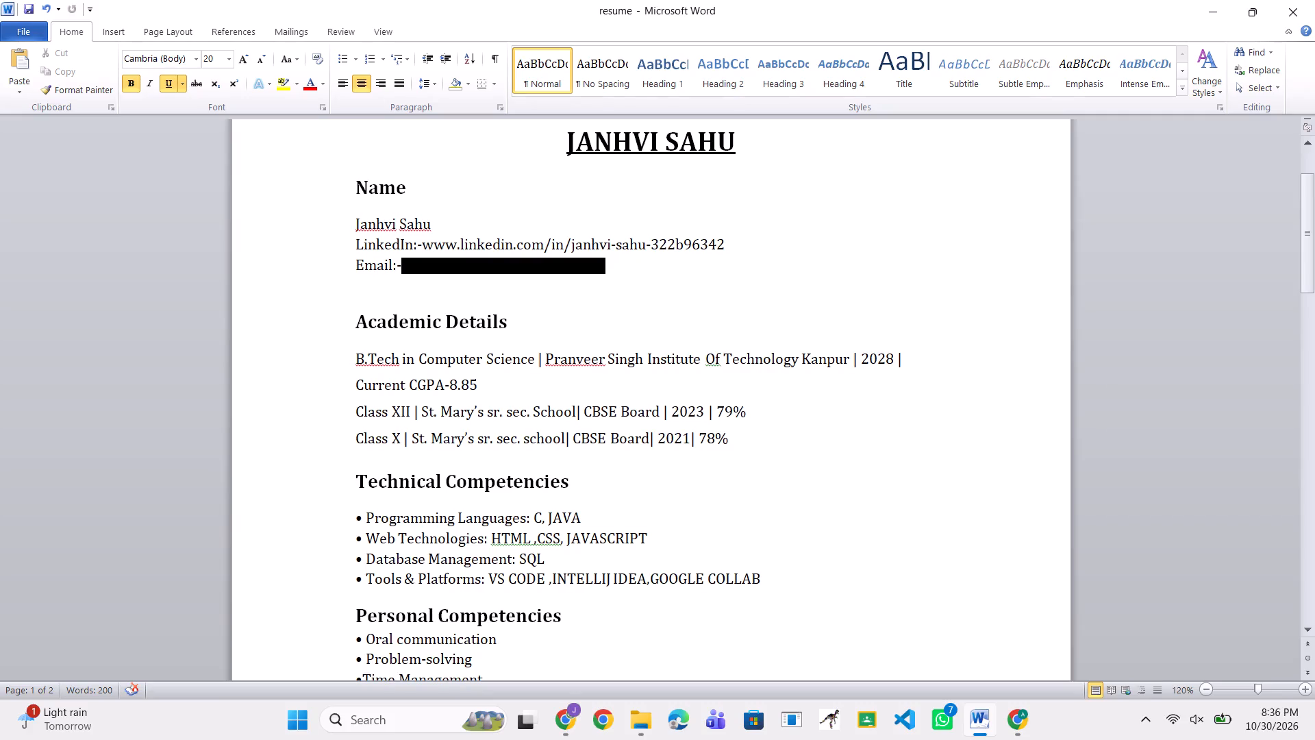
scroll(488, 490, up, 2)
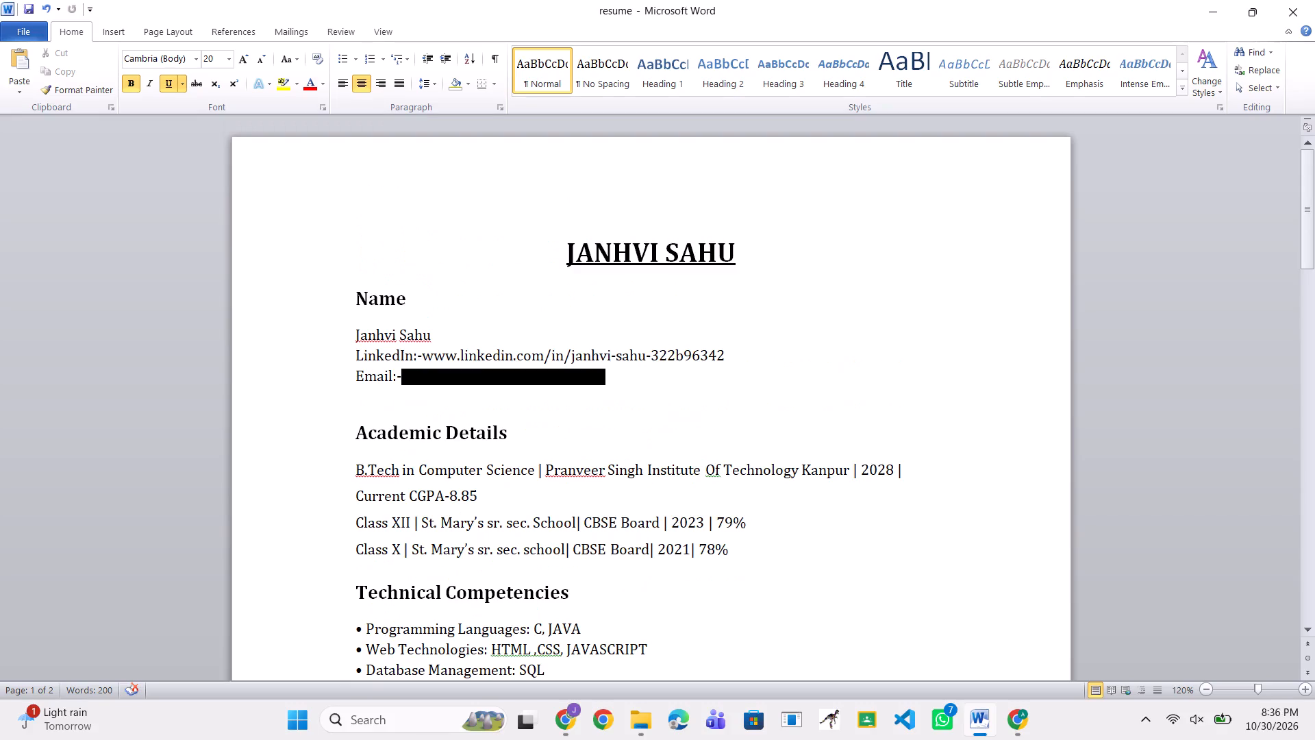
scroll(510, 439, down, 4)
scroll(510, 439, up, 8)
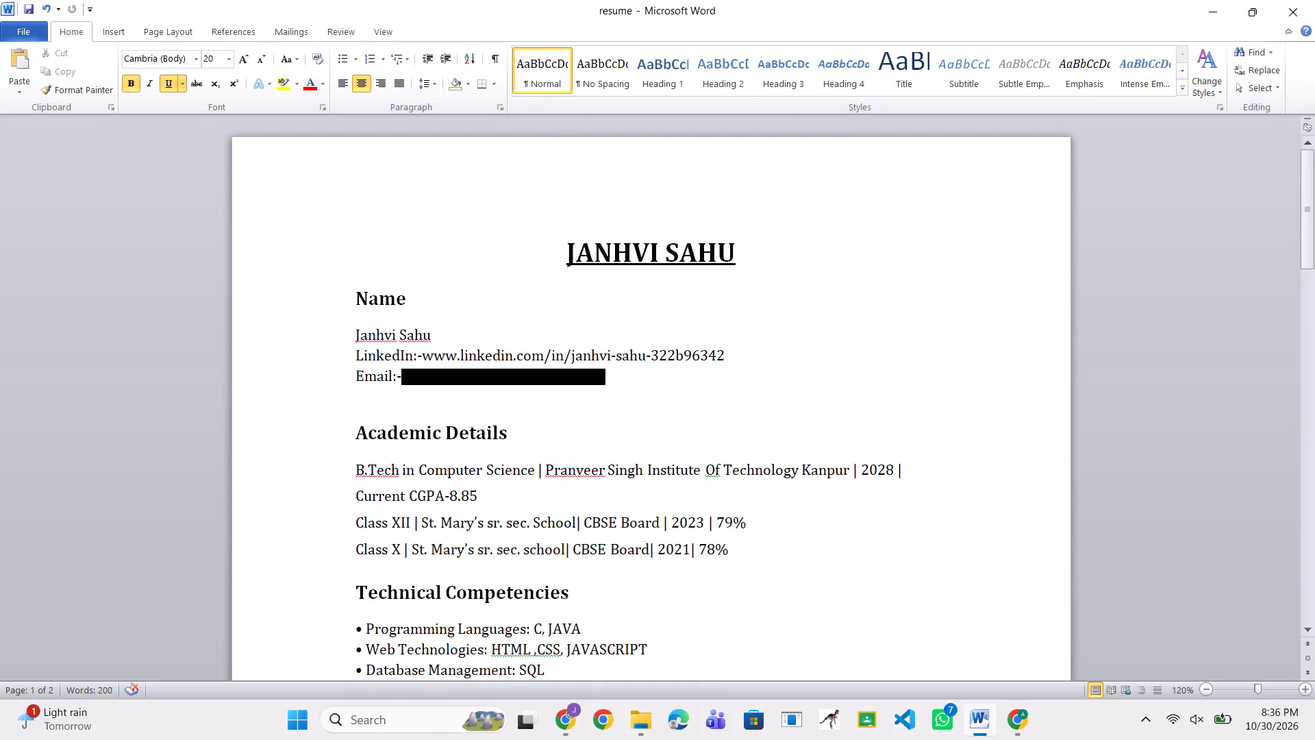
scroll(531, 514, down, 20)
scroll(531, 514, down, 5)
scroll(531, 514, up, 6)
scroll(531, 514, down, 4)
scroll(531, 514, up, 4)
scroll(531, 514, down, 3)
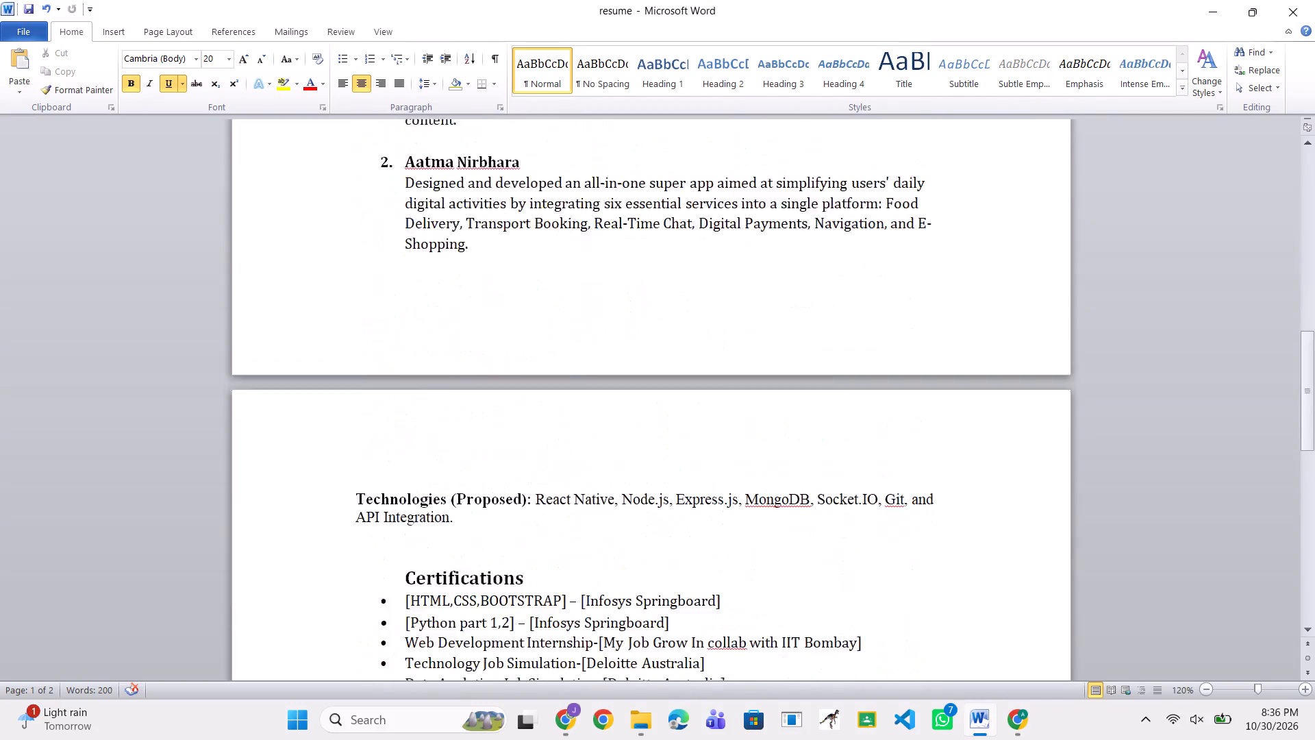
scroll(531, 516, down, 1)
scroll(531, 516, up, 1)
scroll(531, 516, down, 1)
scroll(531, 516, up, 3)
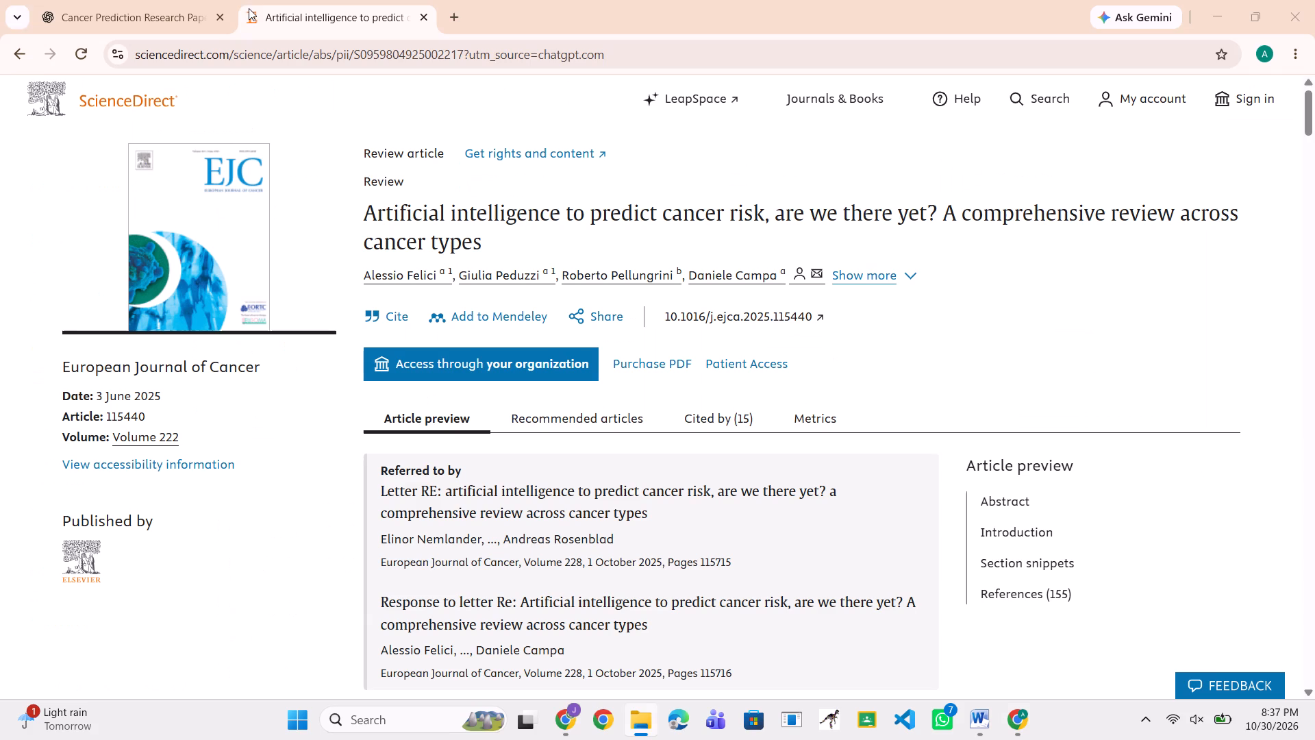
Close the browser window with the cancer research article and the File Explorer window.
click(1314, 1)
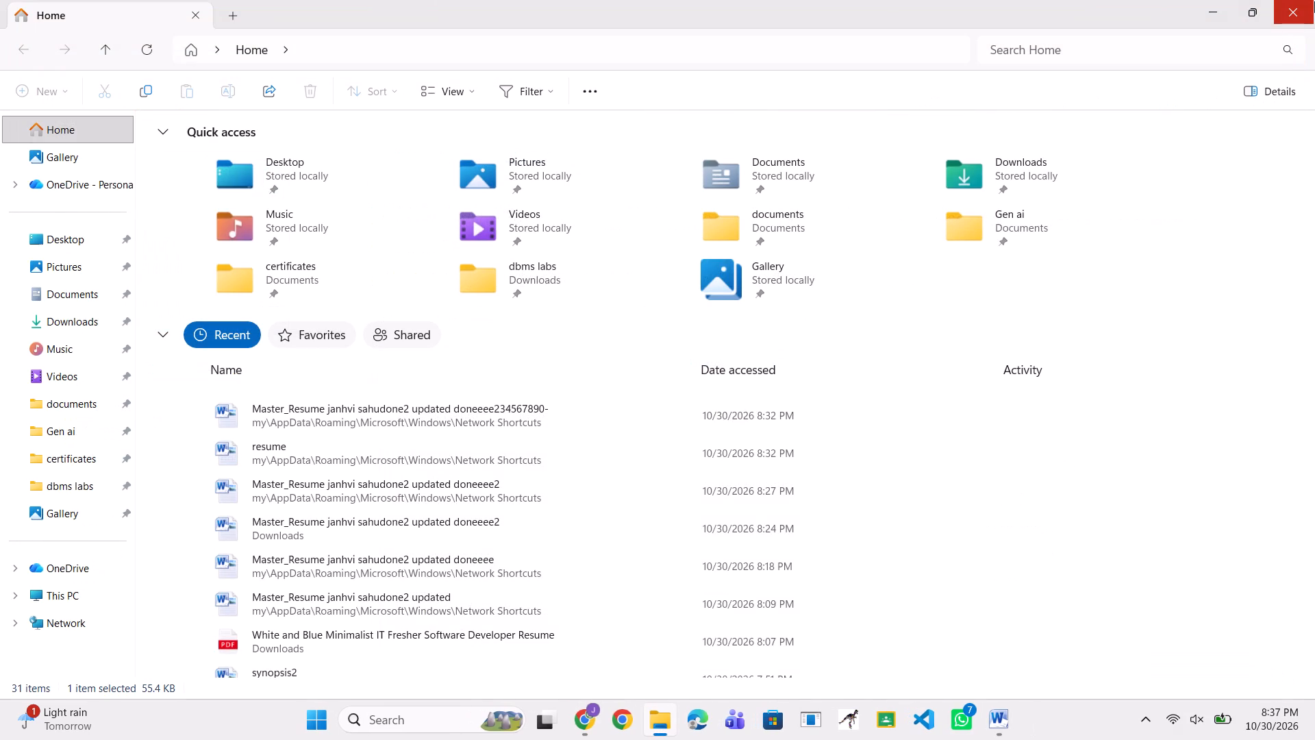
click(1314, 0)
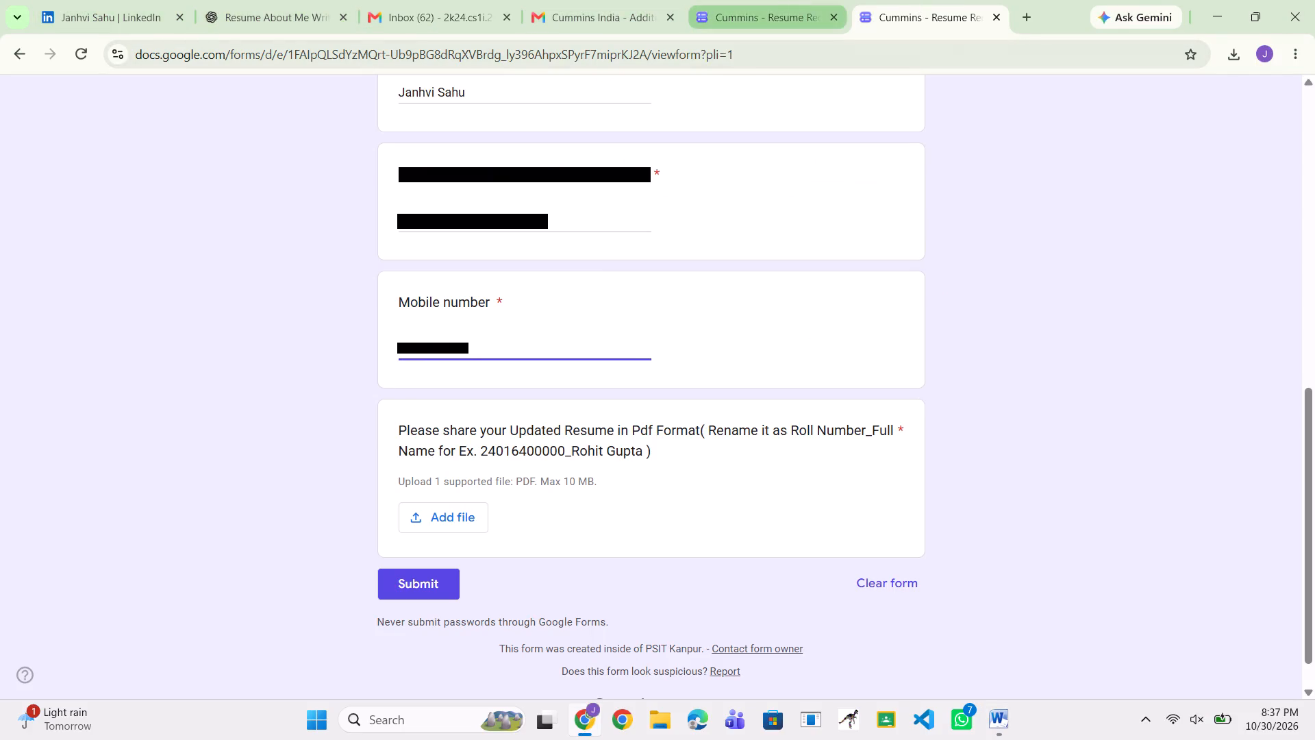
Search Google for canva in a new browser tab and open the Canva account page.
click(1016, 10)
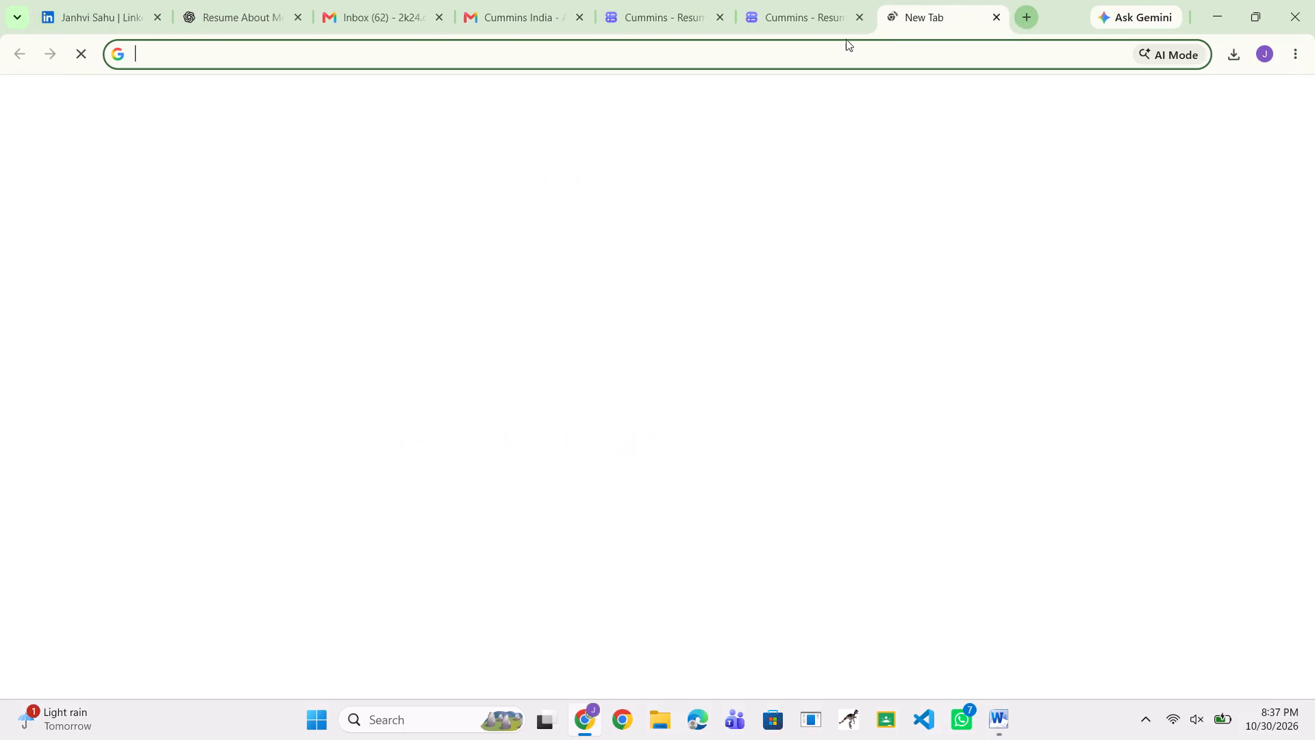
click(517, 335)
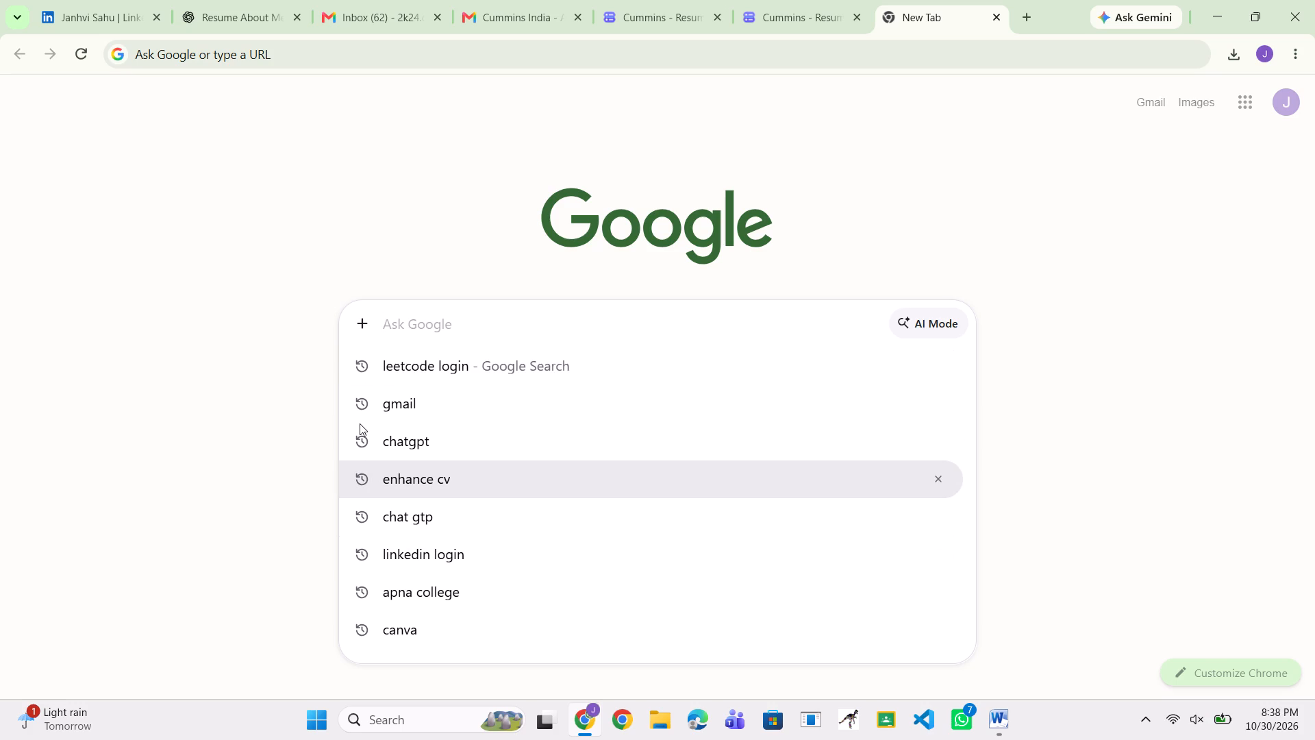
click(411, 634)
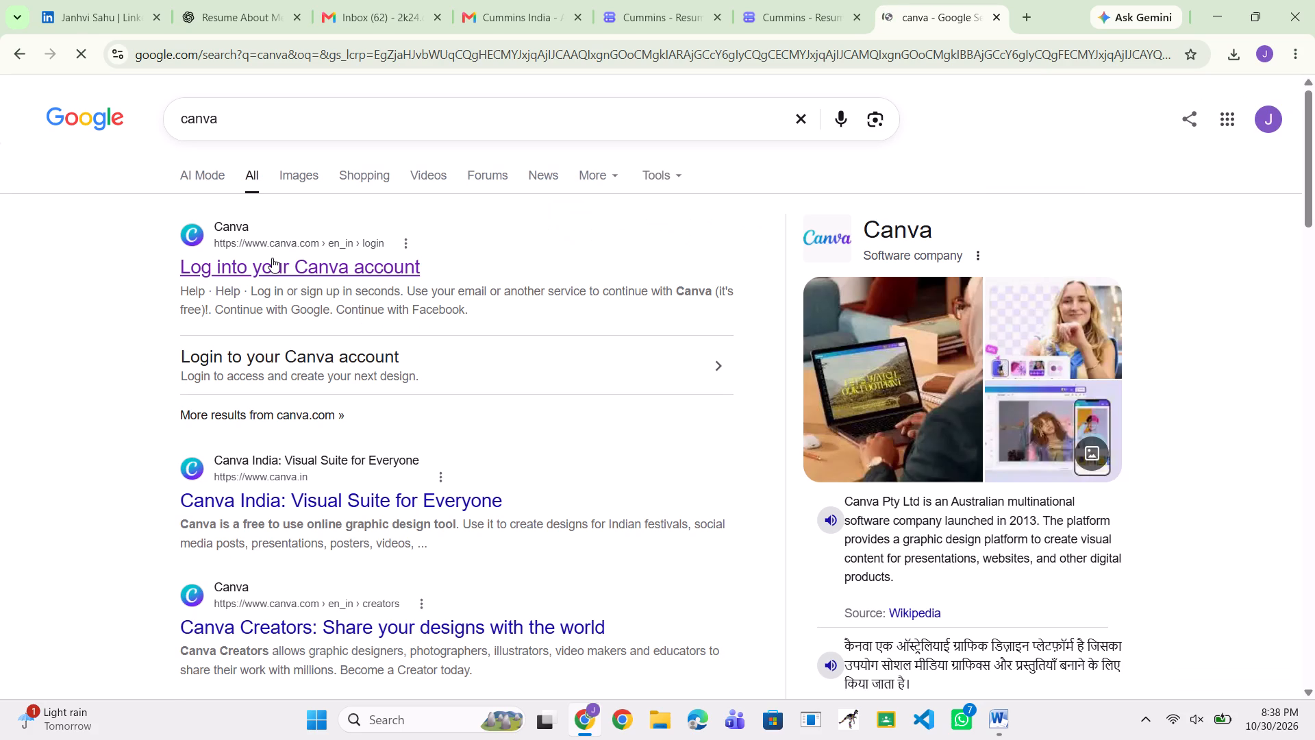
click(272, 258)
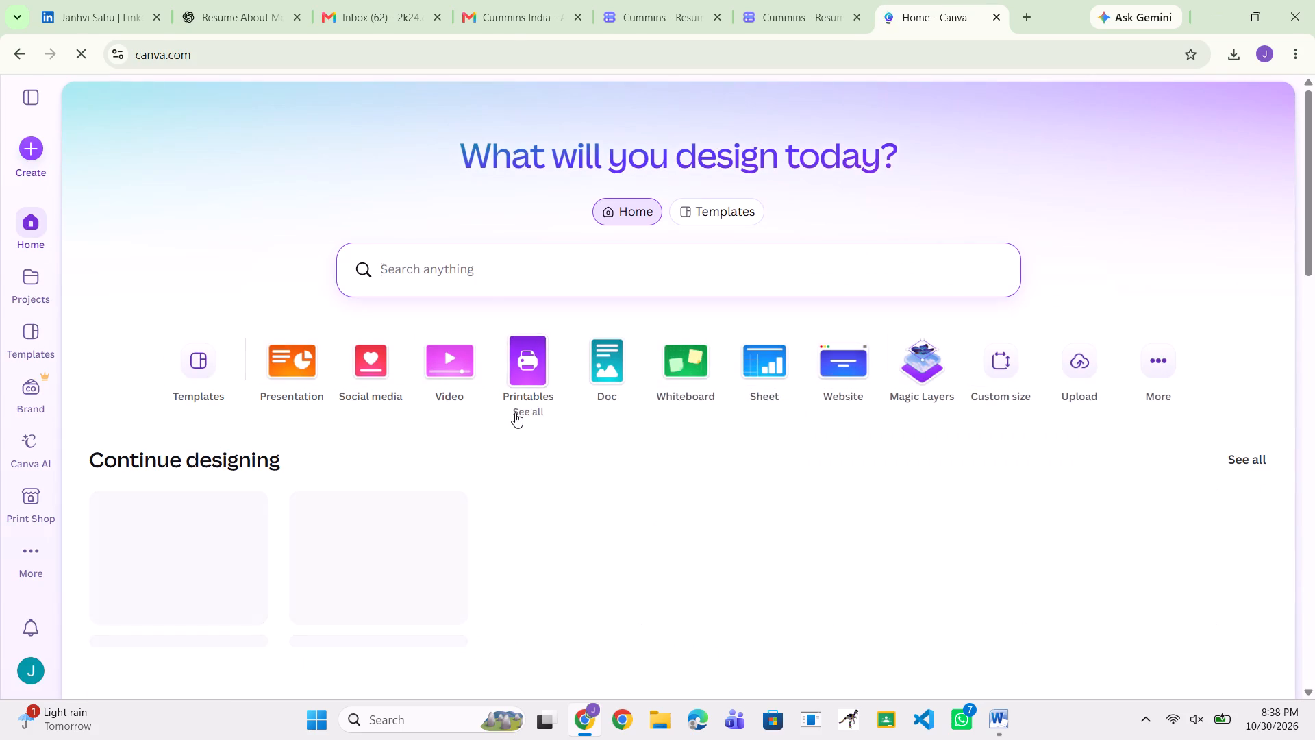
Search Canva's templates for "resume".
click(466, 264)
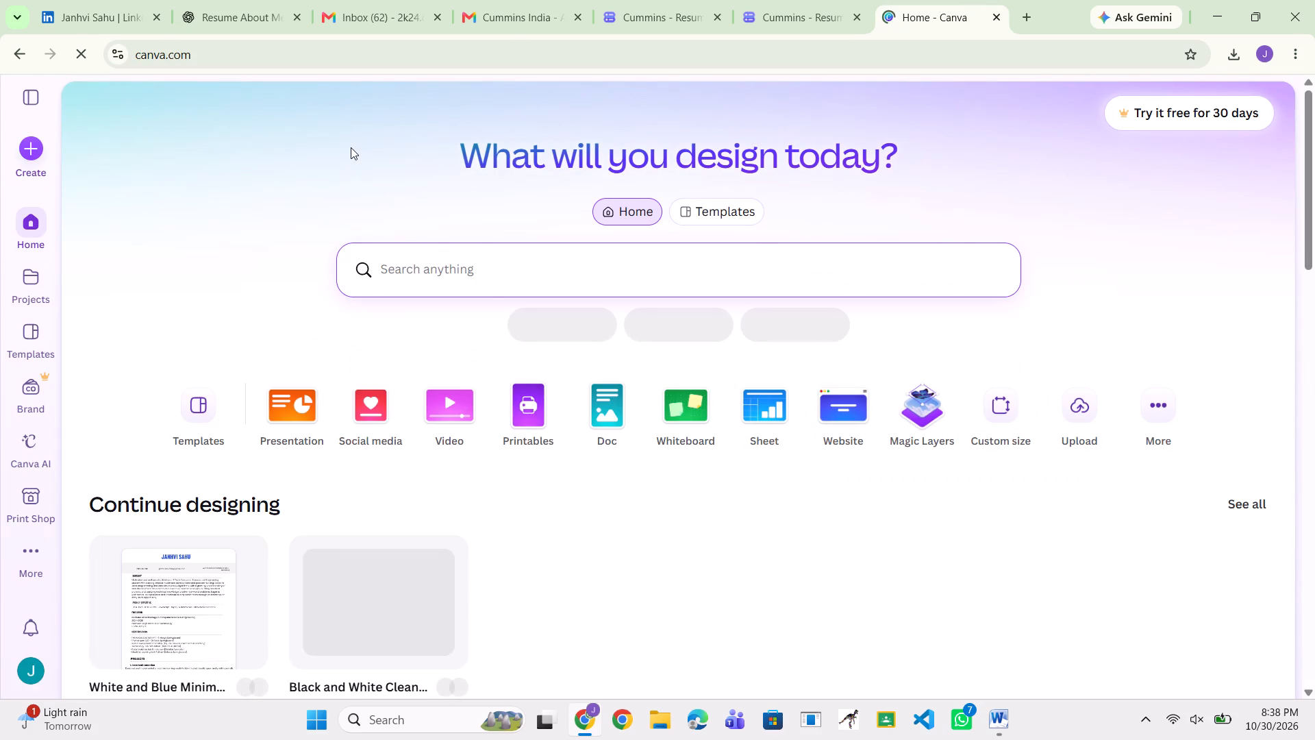
click(25, 356)
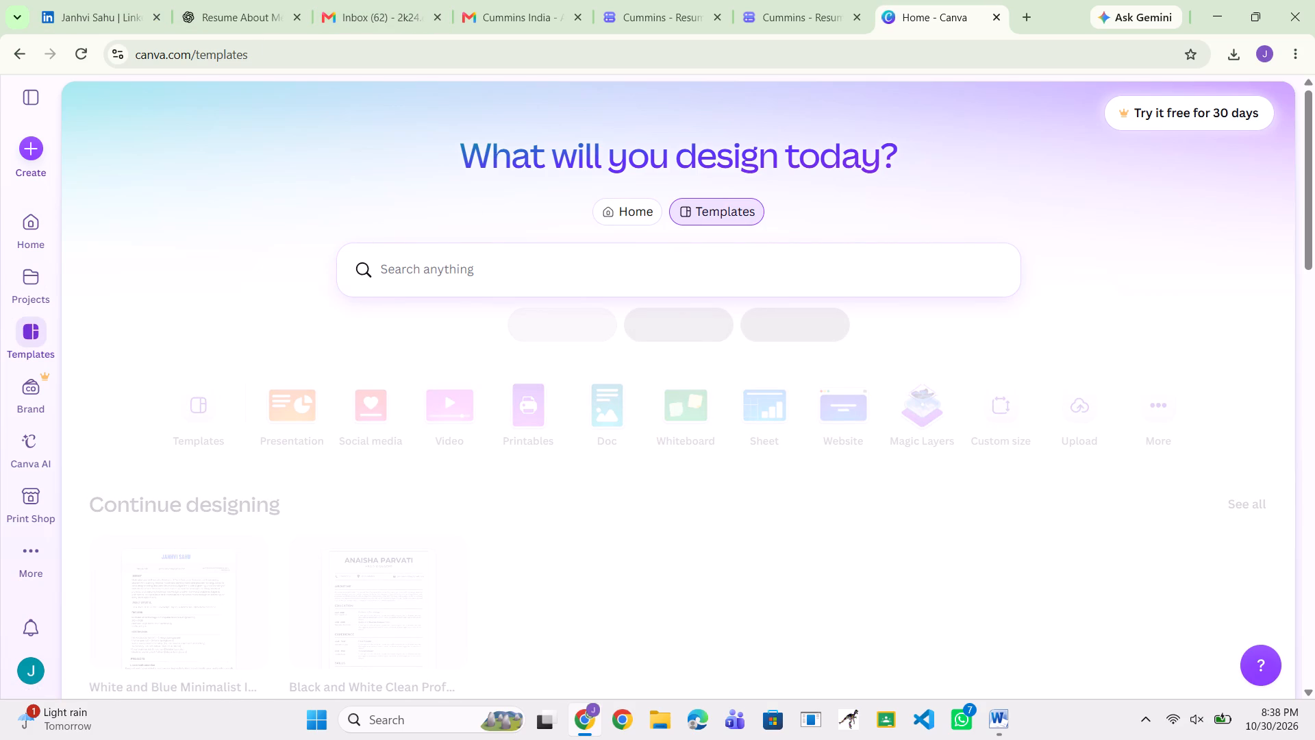
click(471, 268)
text(resume)
key(Return)
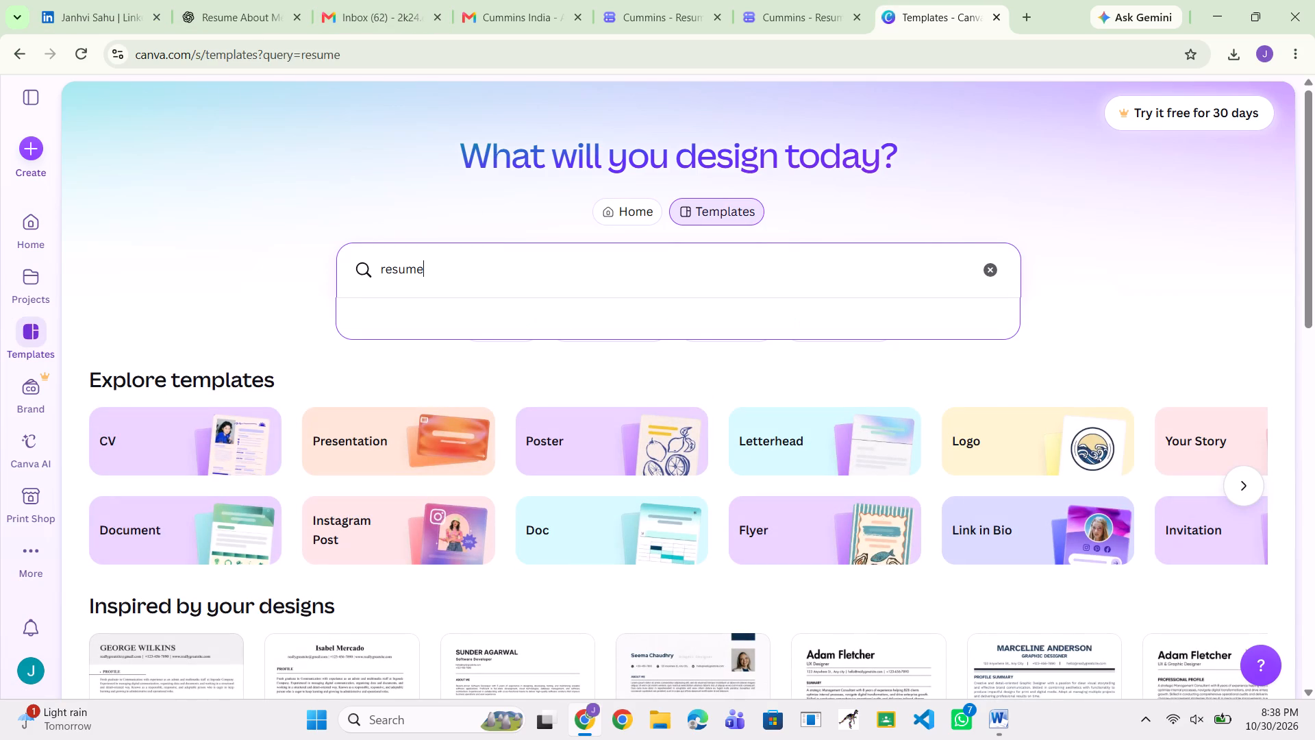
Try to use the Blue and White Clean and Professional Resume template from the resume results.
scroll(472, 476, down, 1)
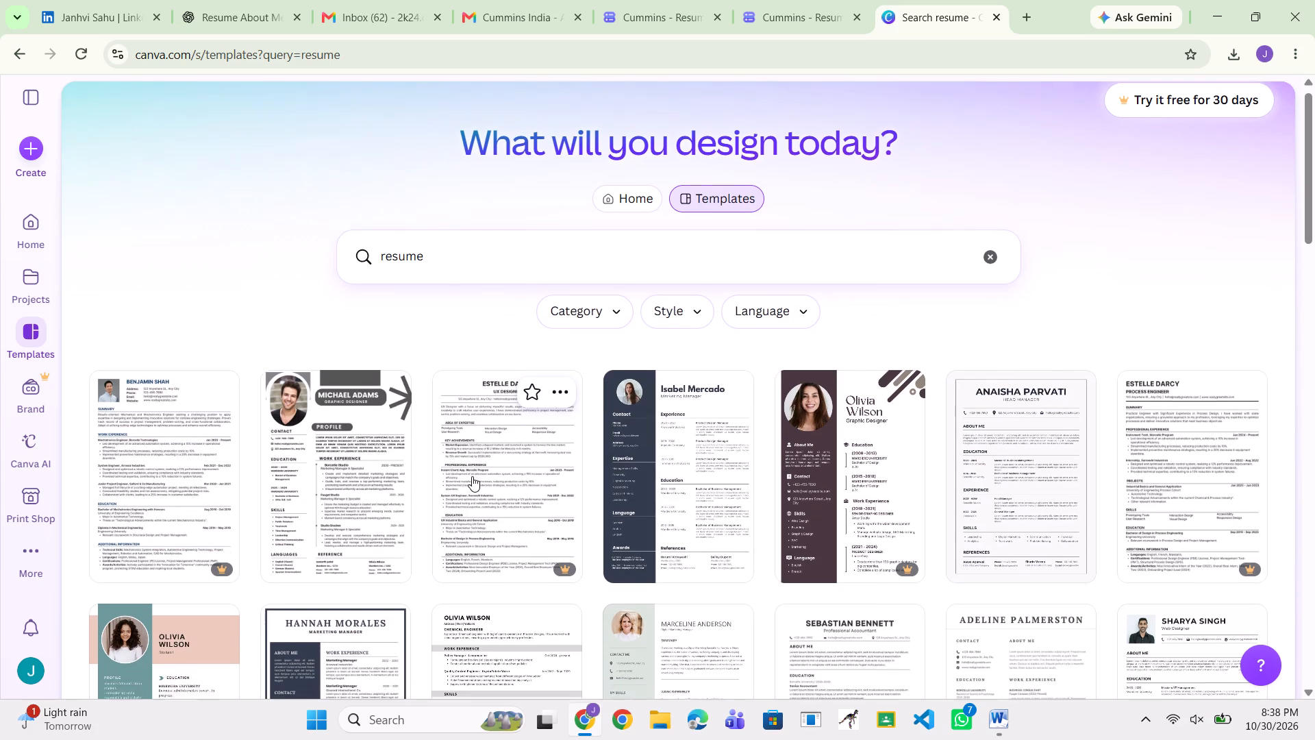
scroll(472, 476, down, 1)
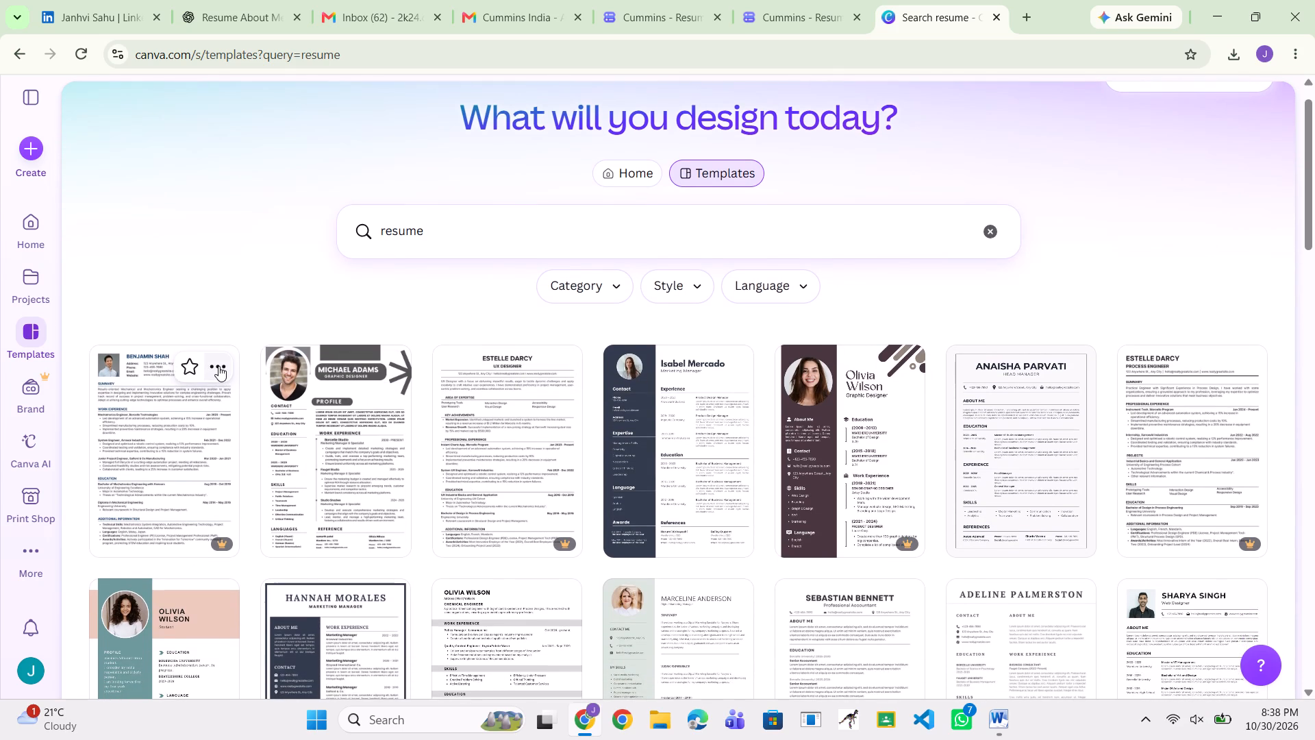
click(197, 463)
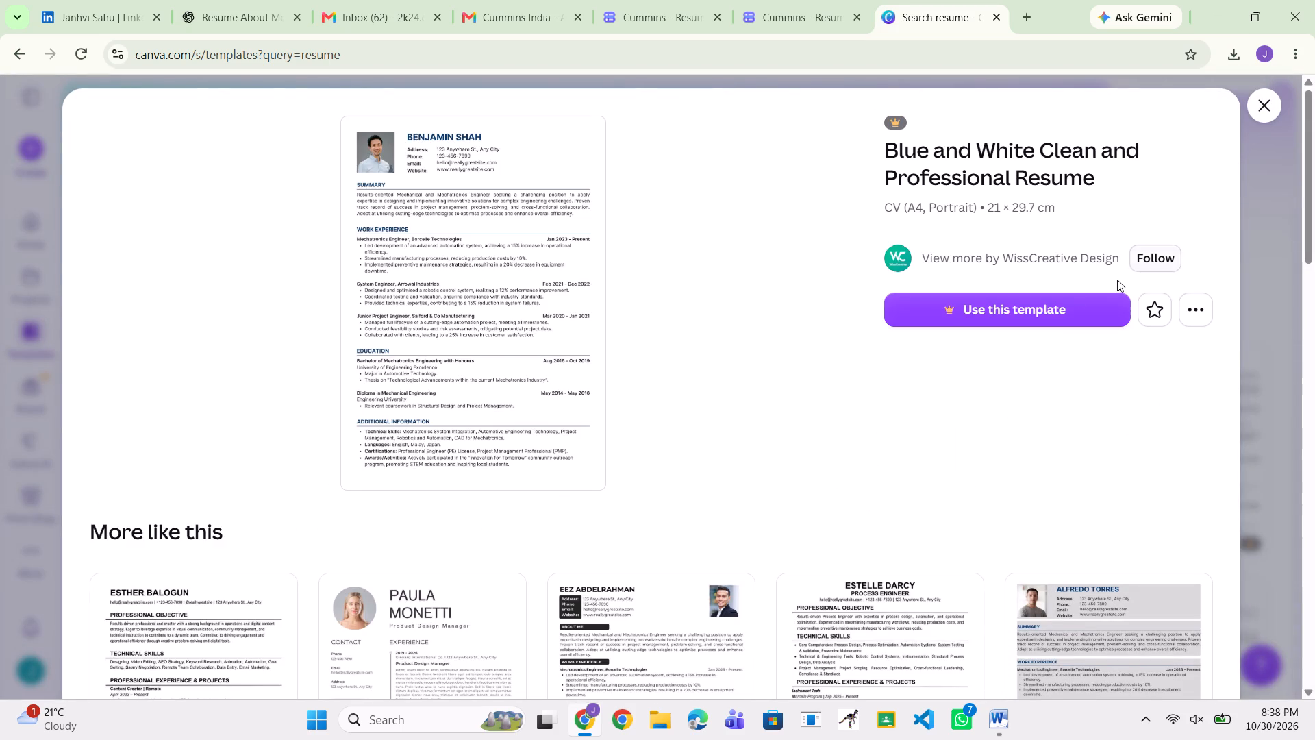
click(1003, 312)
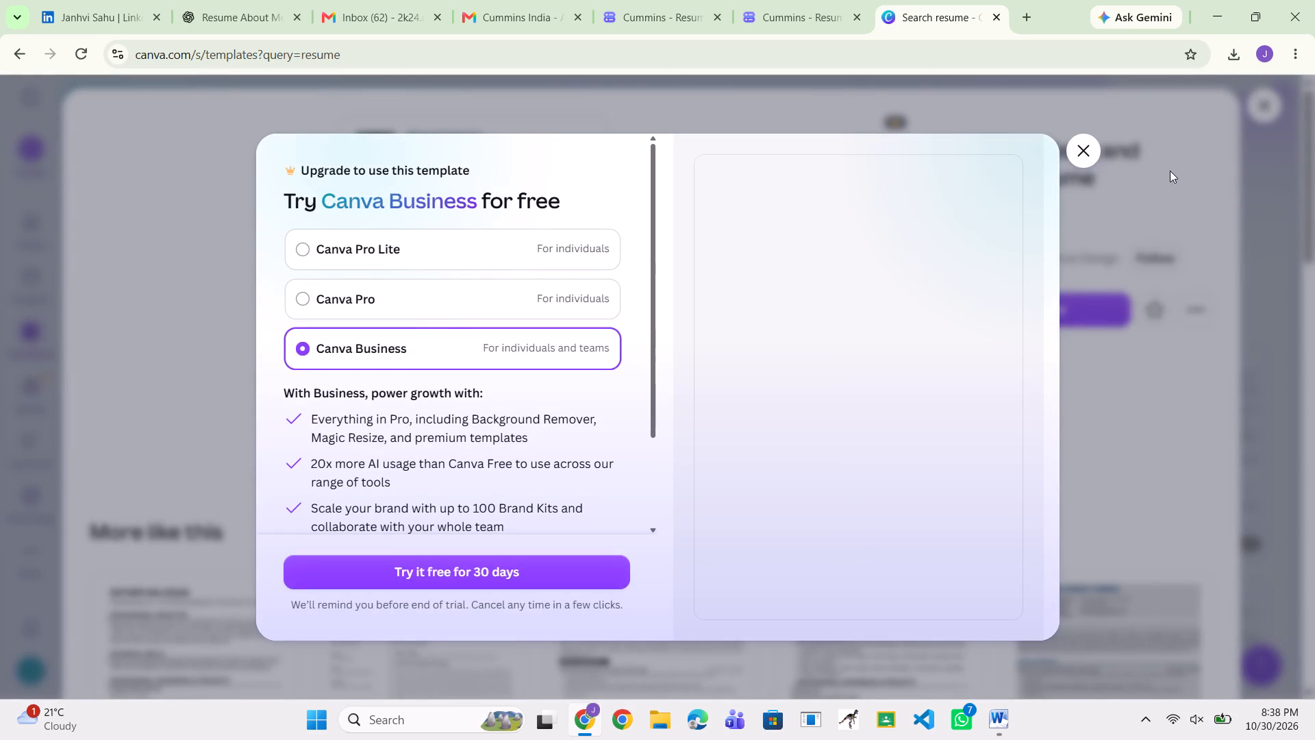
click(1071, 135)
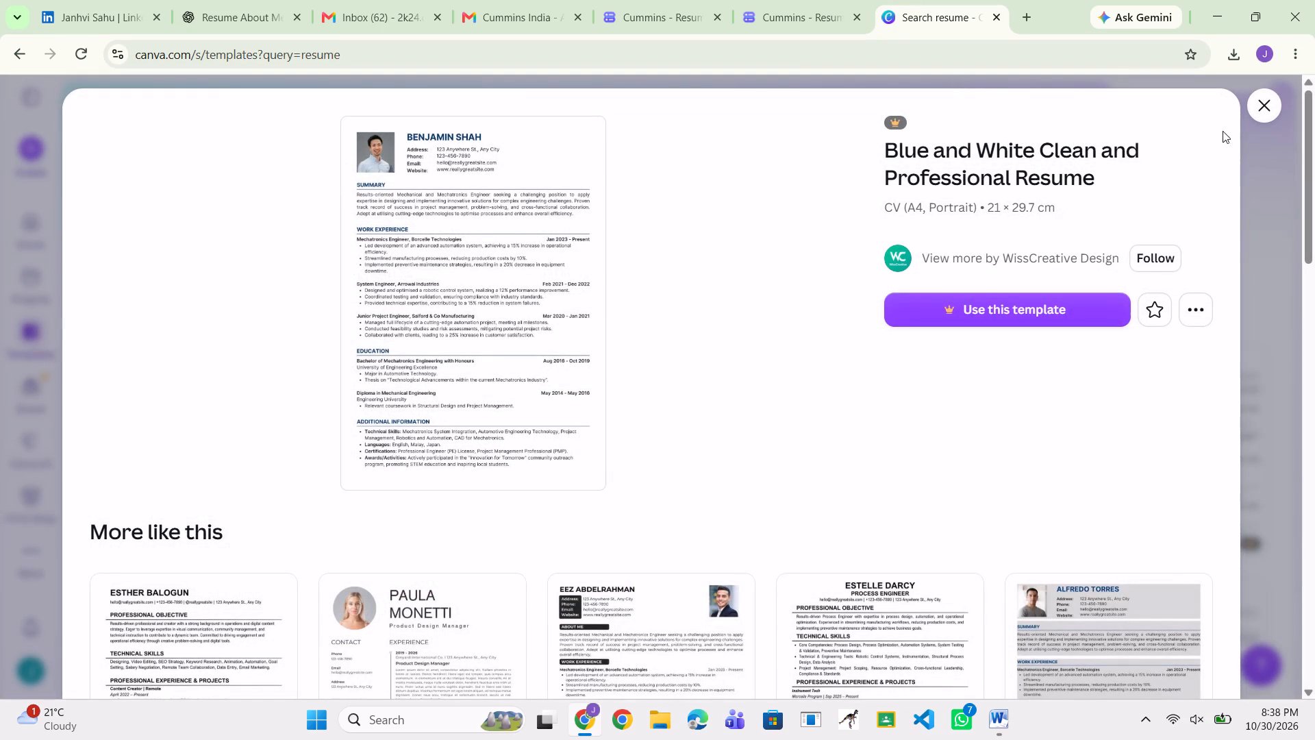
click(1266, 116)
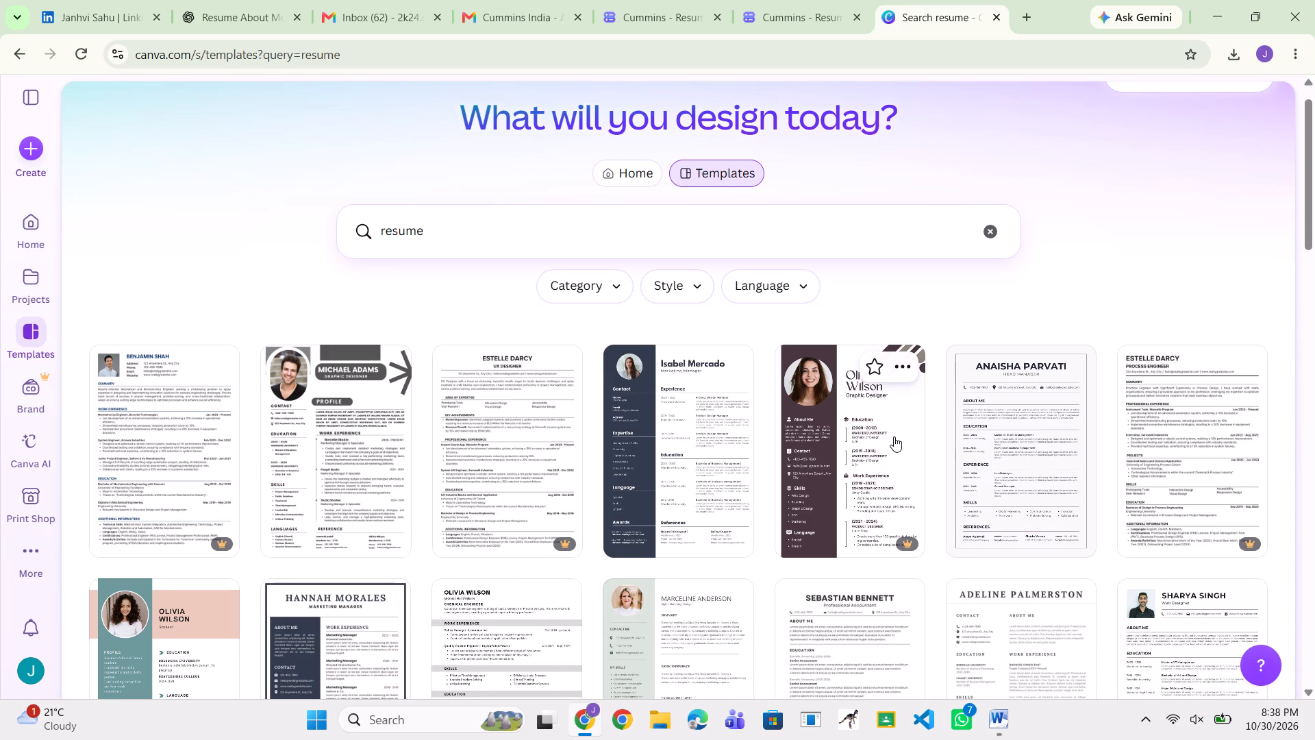
Open the White and Blue Minimalist Professional Corporate ATS Resume template for customising, reached through the Black White Minimalist Security Guard Resume Letter's similar designs.
scroll(1028, 462, down, 2)
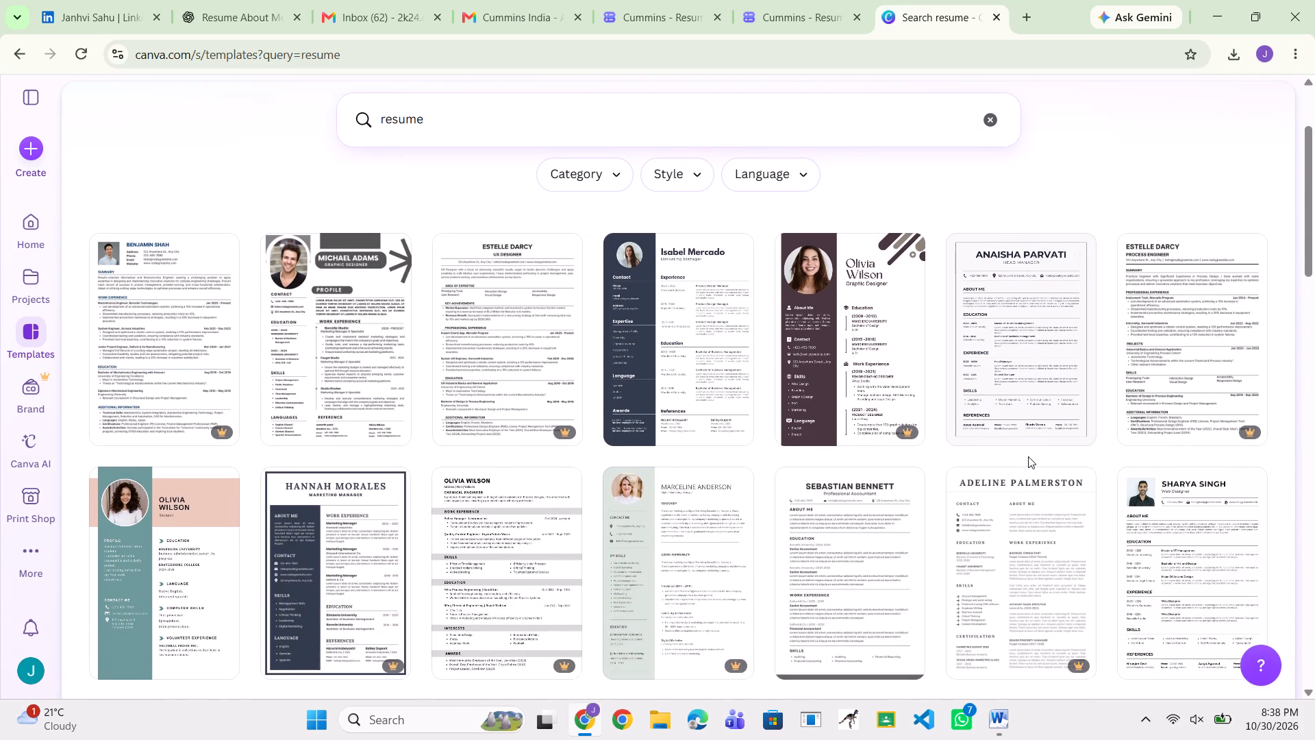
scroll(1028, 456, down, 3)
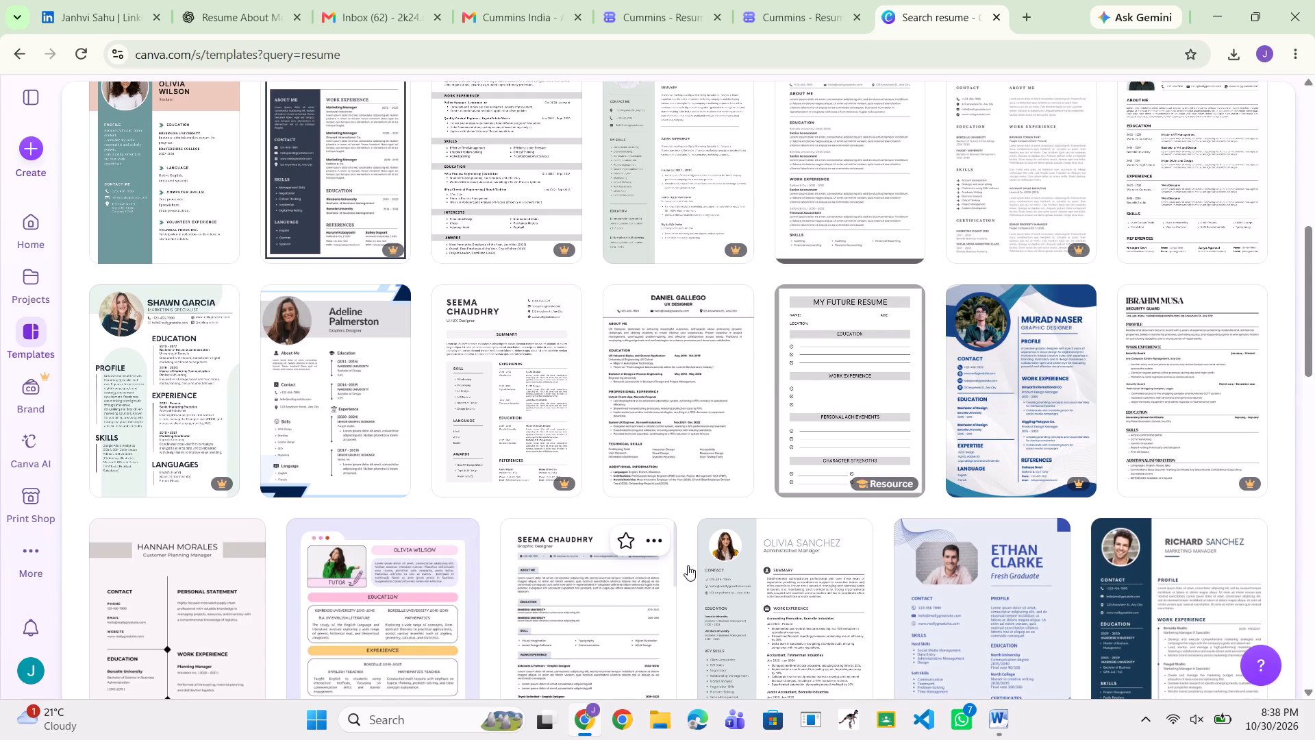
click(1165, 416)
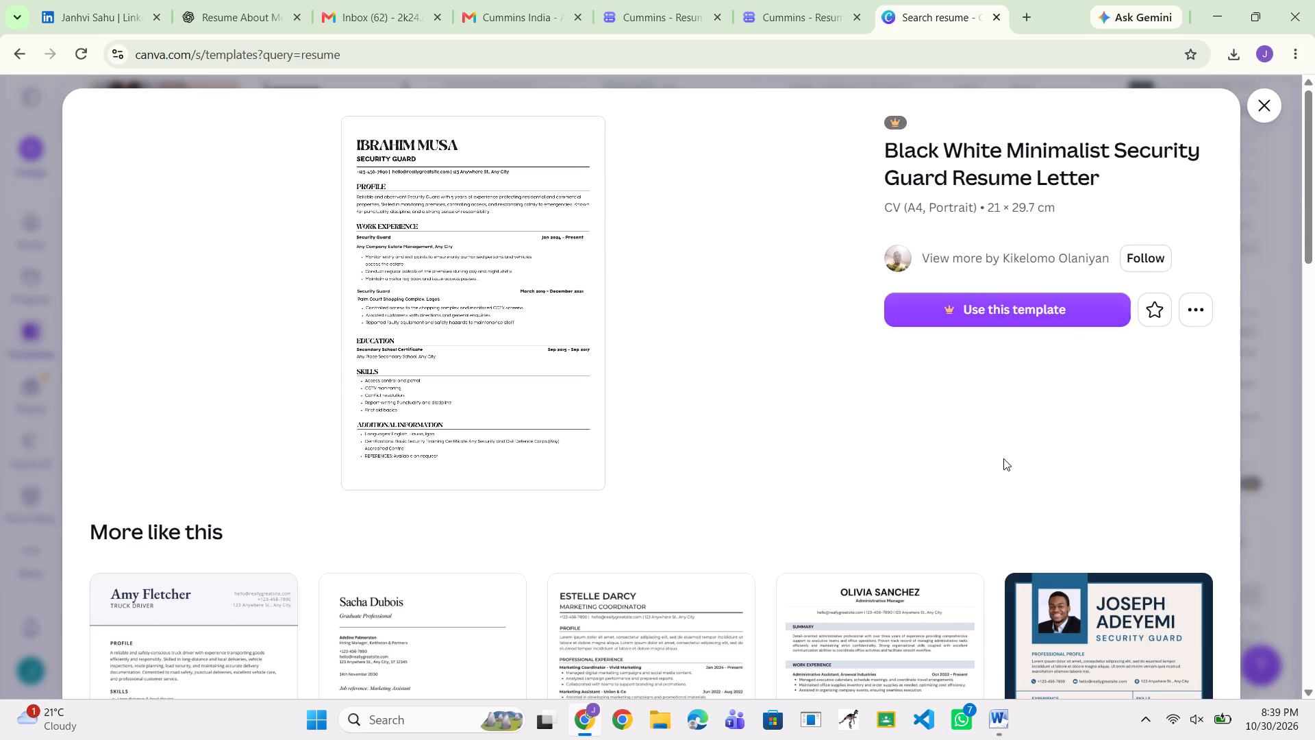
click(860, 624)
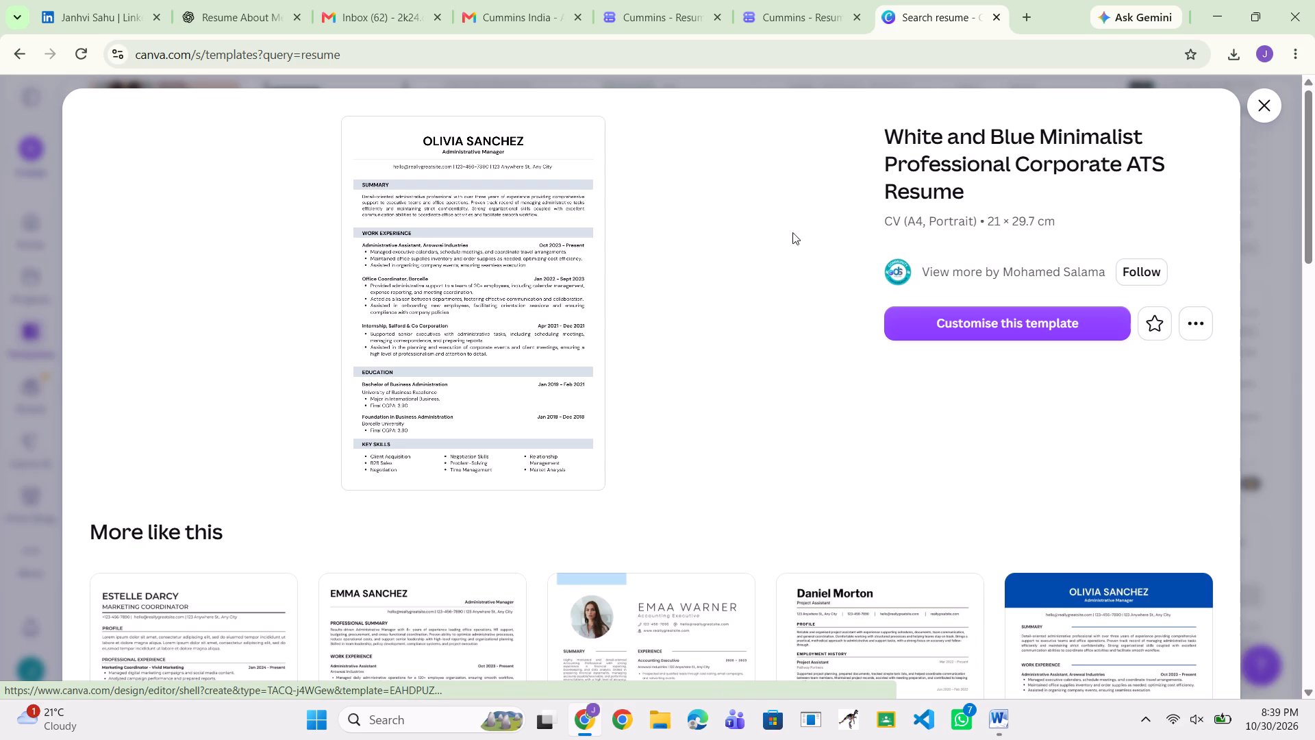
click(923, 319)
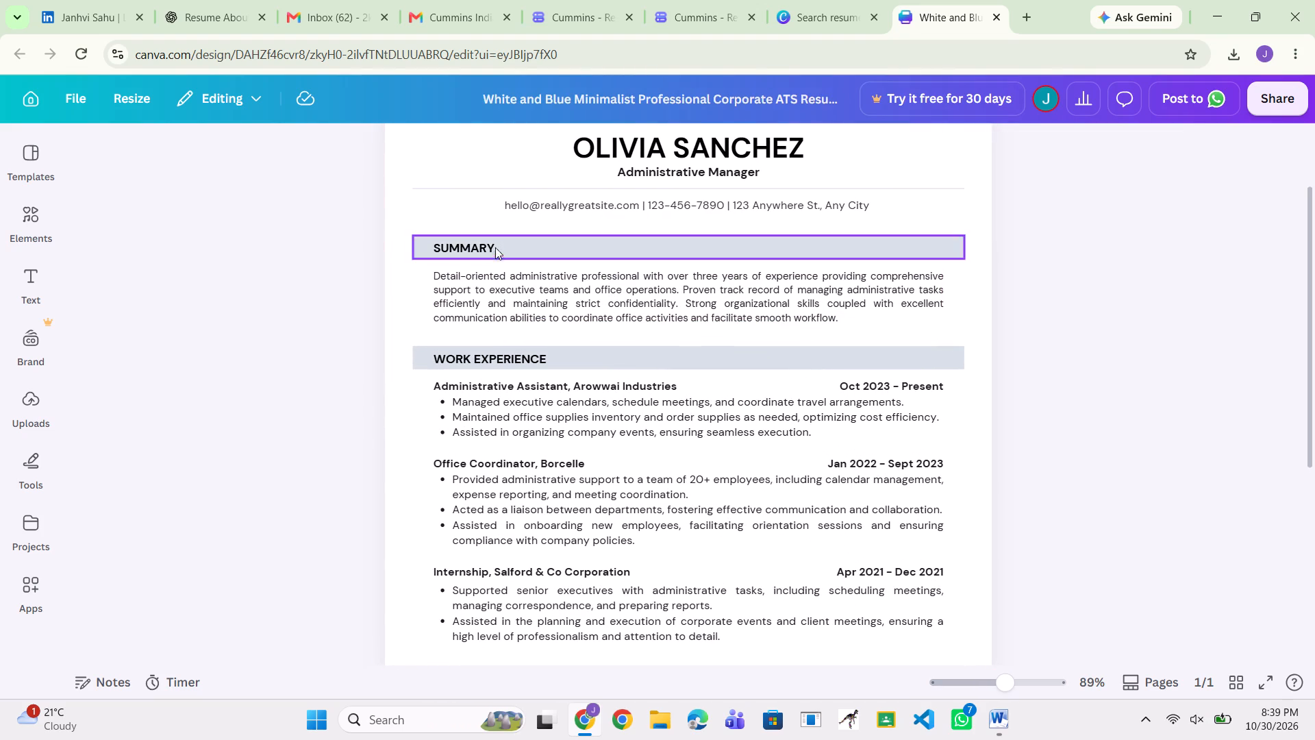
Examine the new resume design's layout, from the name heading through work experience and education to key skills.
click(740, 143)
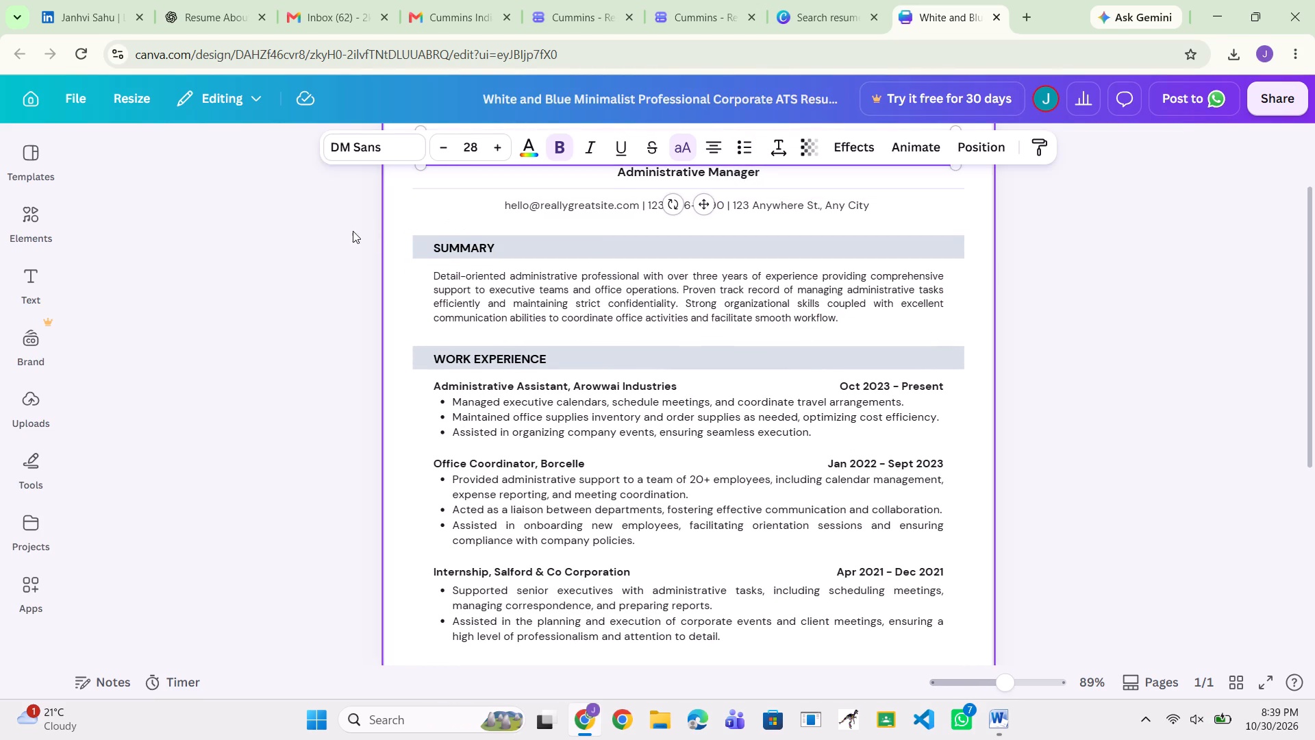
click(410, 223)
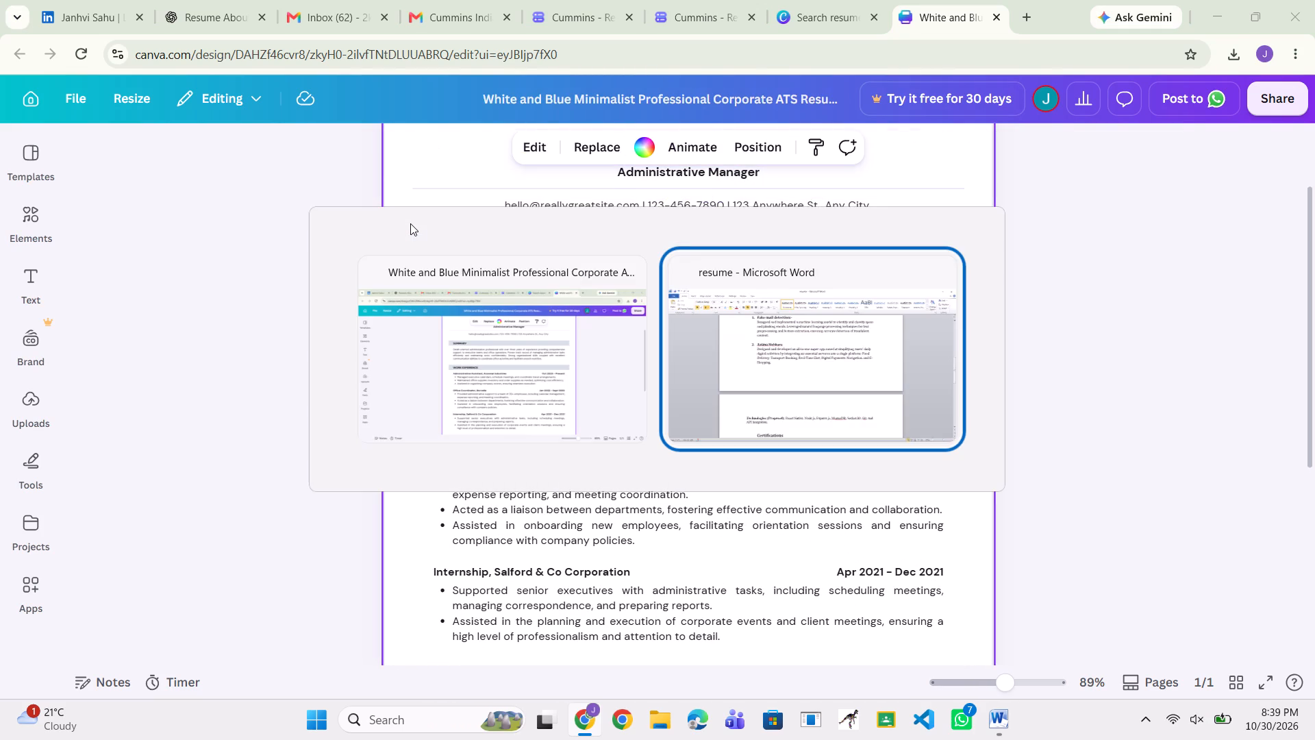
scroll(660, 185, up, 1)
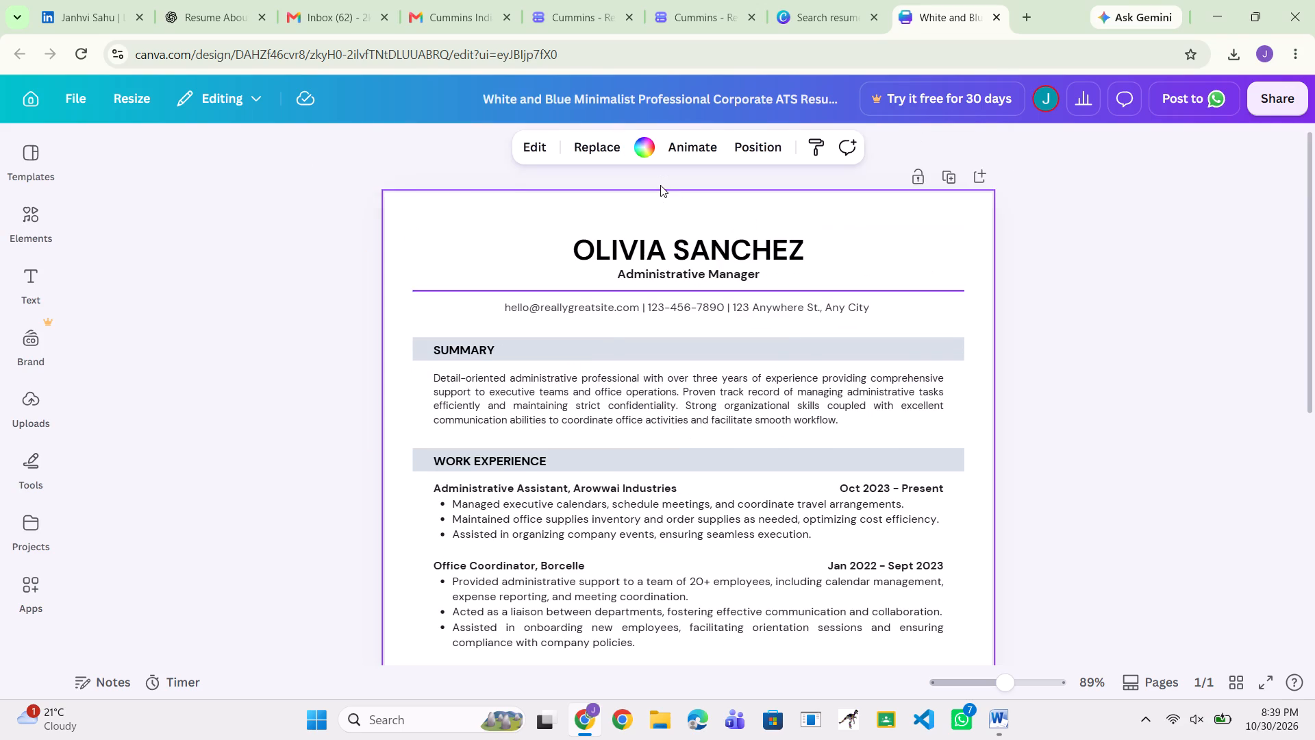
scroll(660, 185, up, 1)
click(638, 243)
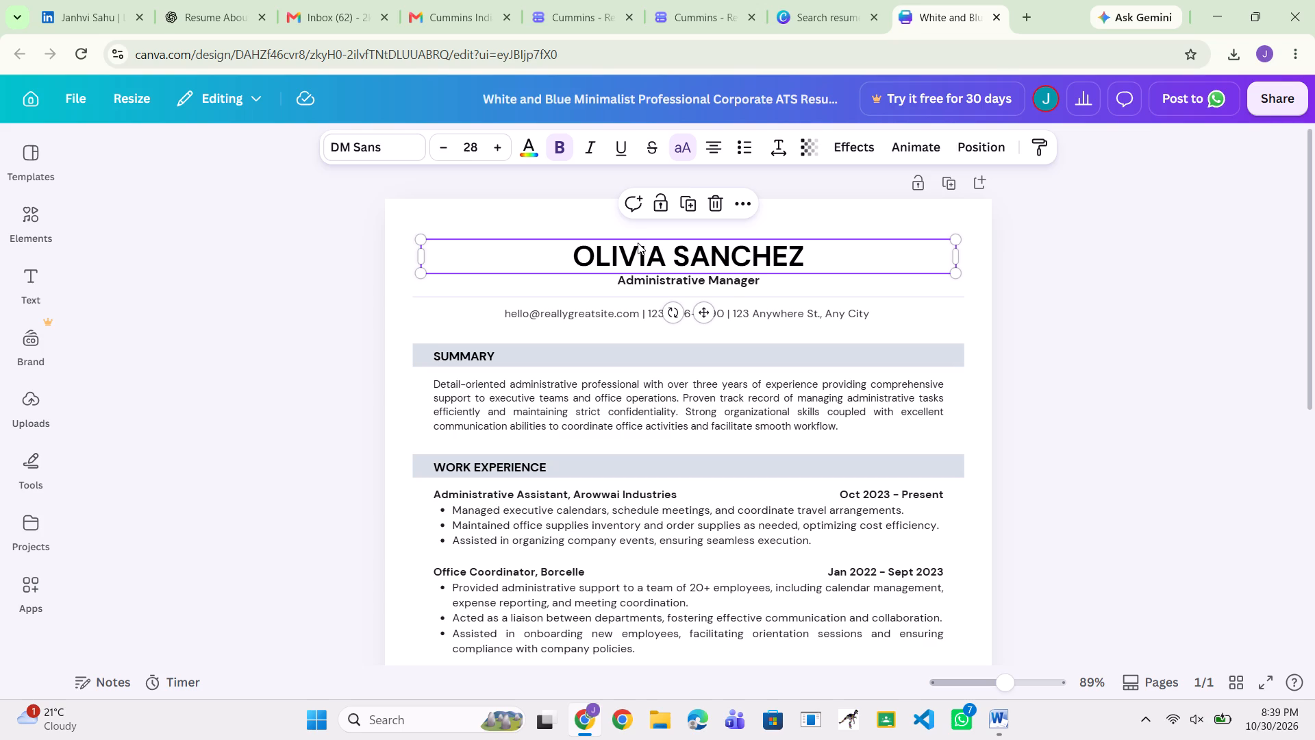
scroll(805, 414, down, 1)
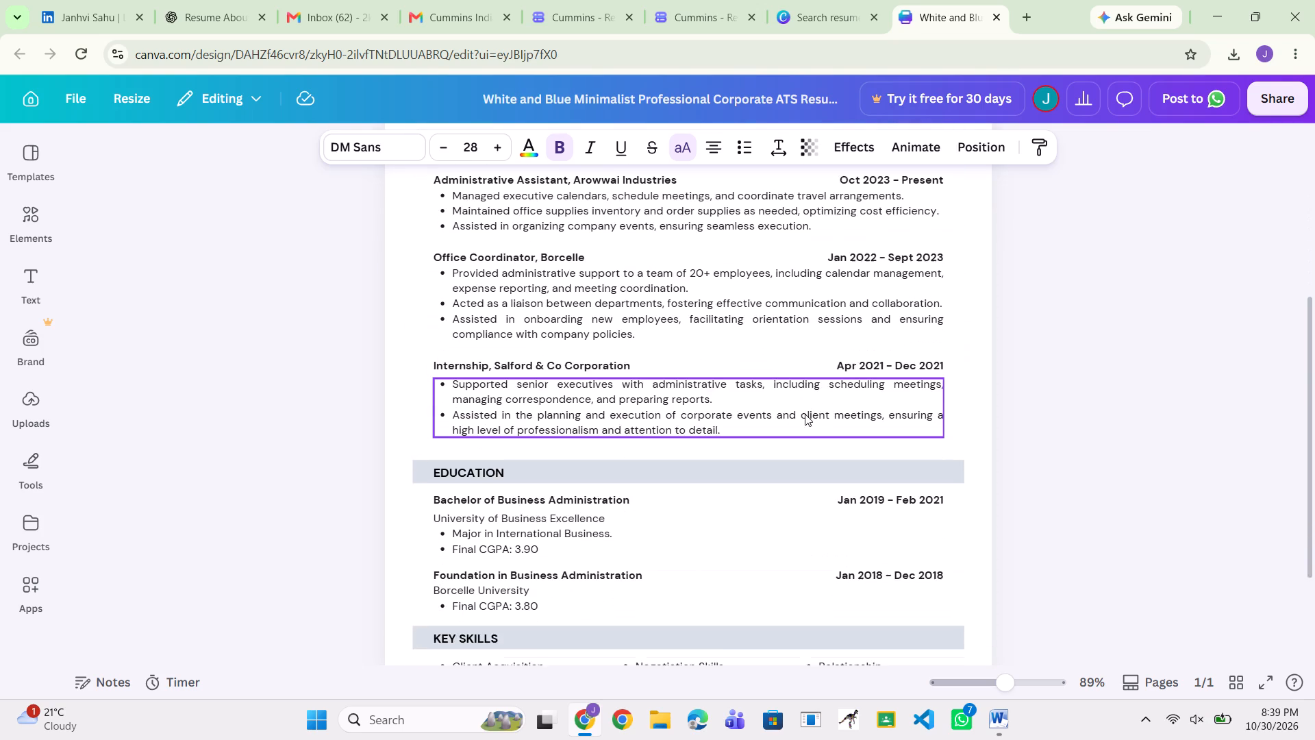
scroll(805, 414, down, 3)
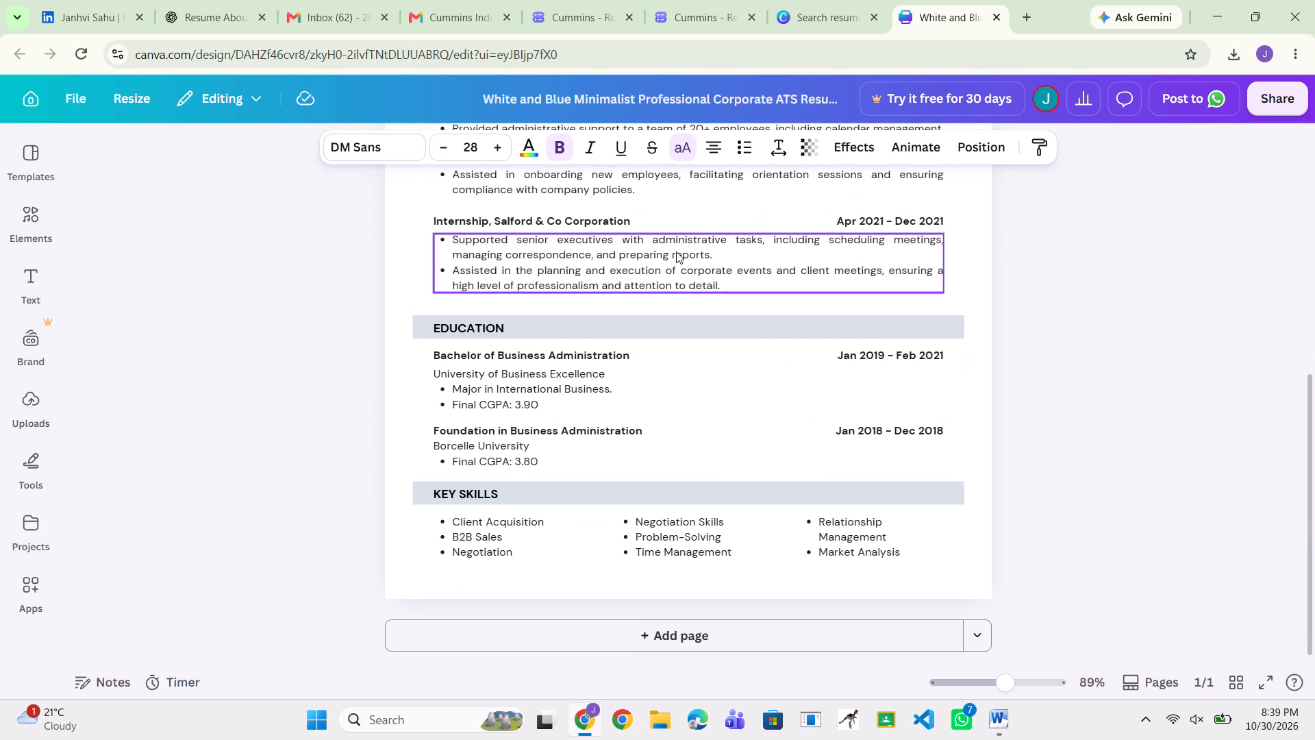
scroll(672, 248, up, 1)
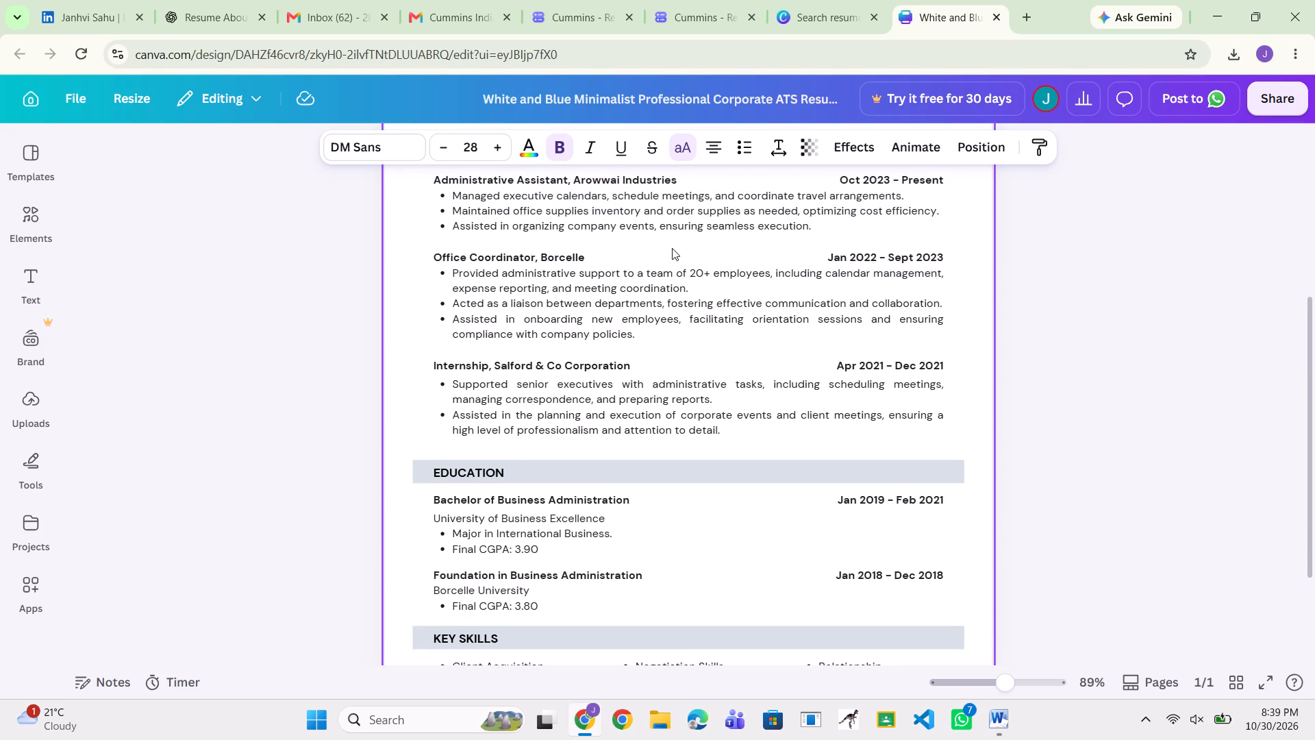
Review the White and Blue ATS resume design again, from the name heading down to the key skills section.
scroll(672, 248, up, 1)
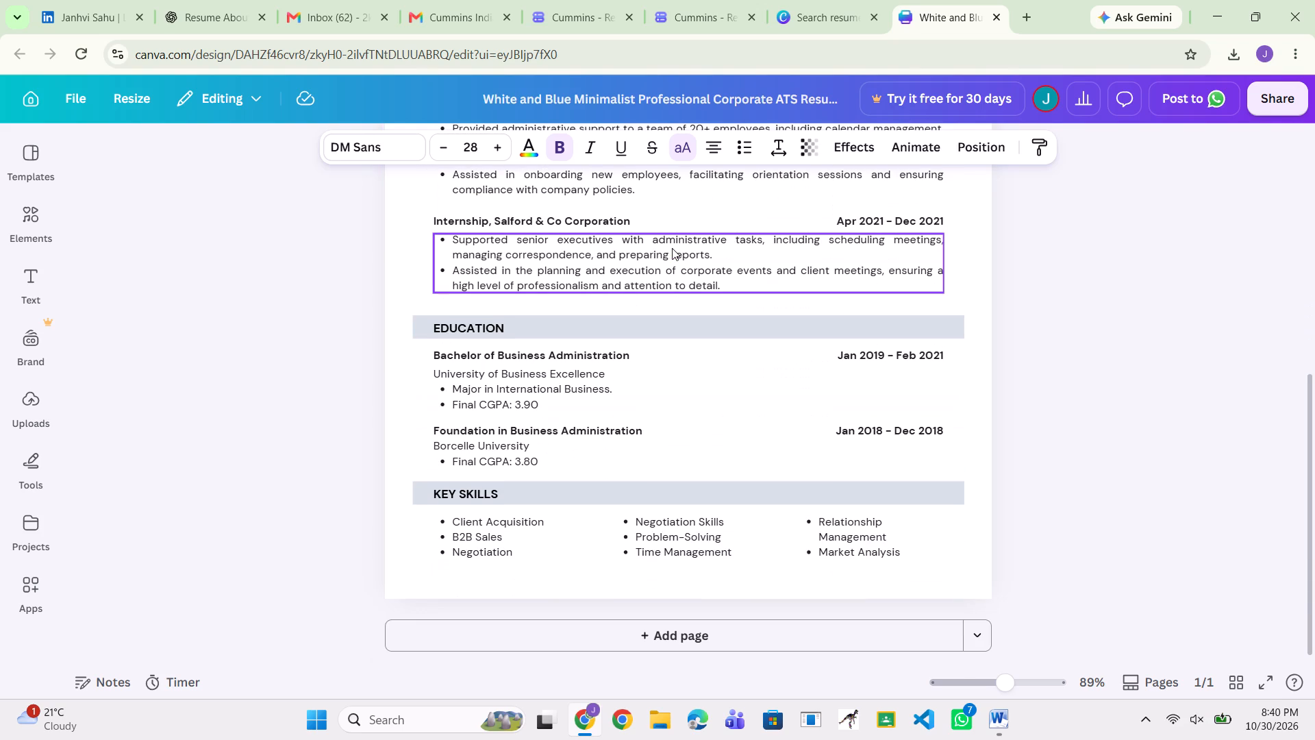
scroll(672, 248, up, 2)
scroll(672, 248, down, 1)
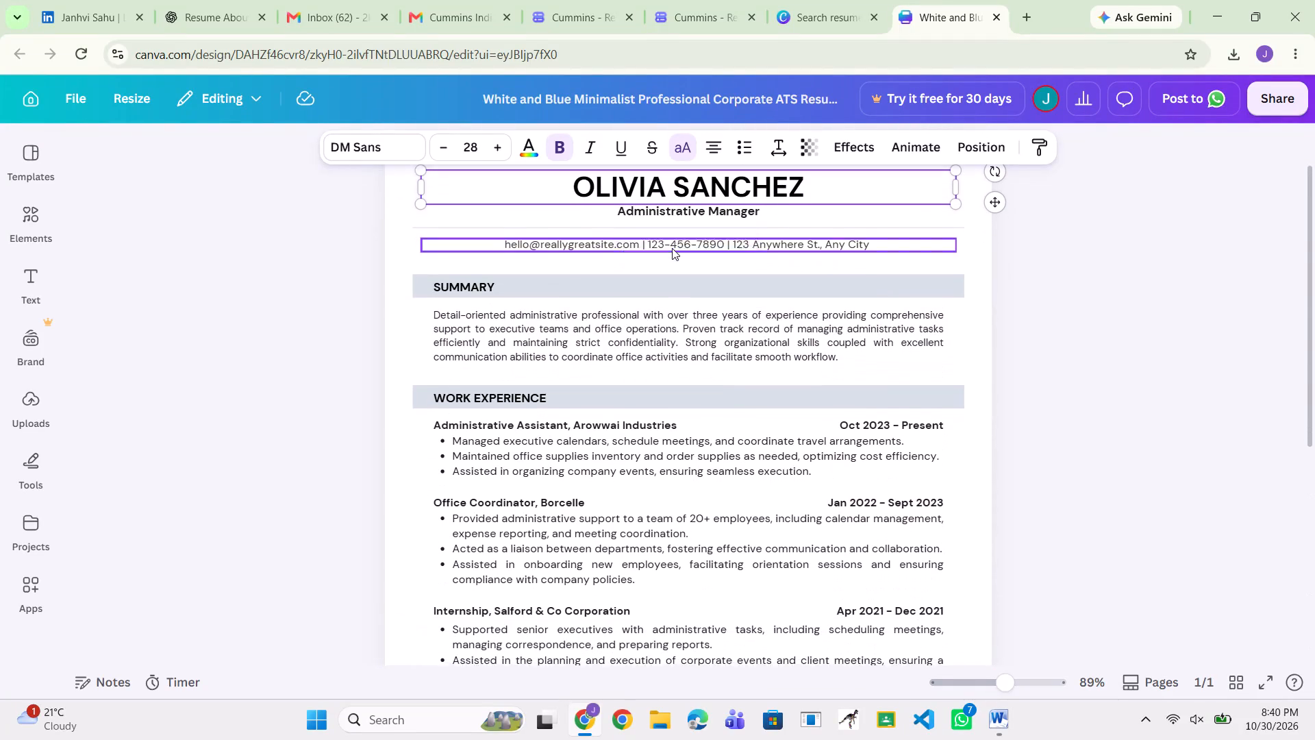
scroll(672, 248, down, 1)
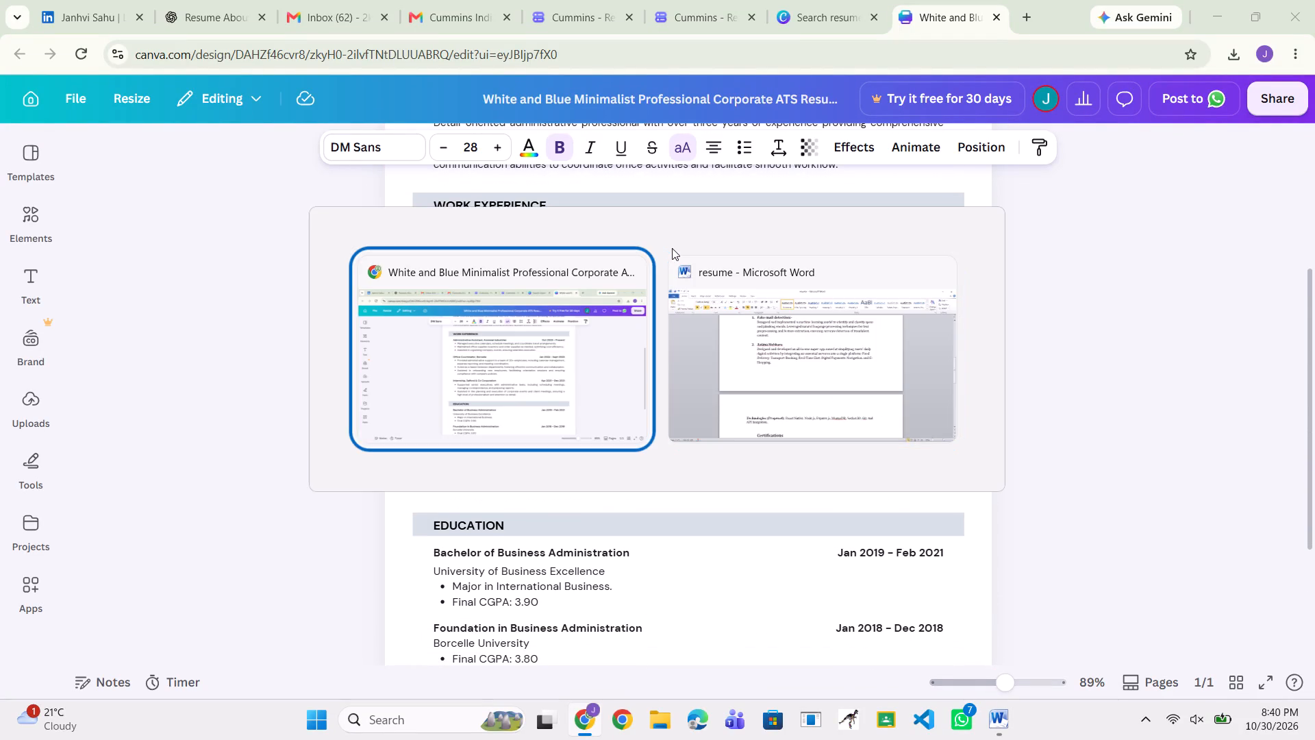
Return to the Canva template search and preview the Simple Professional Resume from the similar designs, closing the preview when done.
click(853, 0)
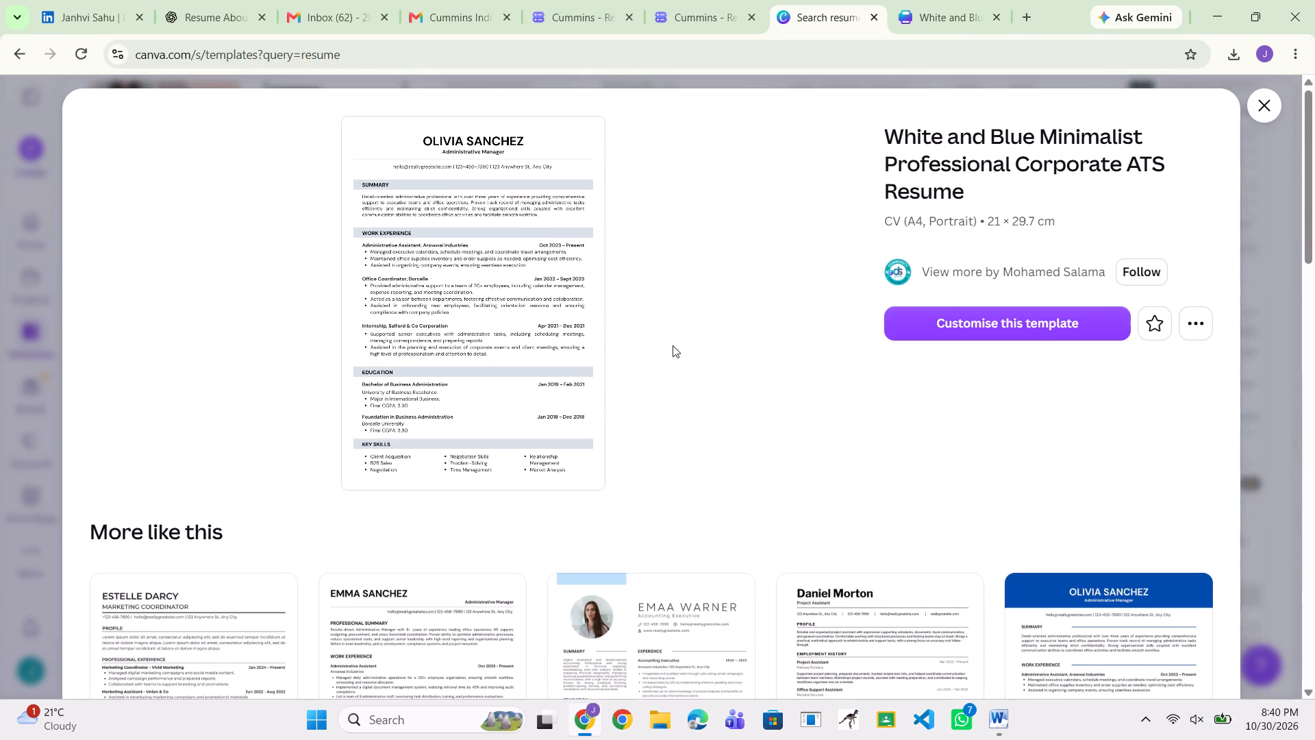
scroll(1145, 210, down, 2)
click(853, 370)
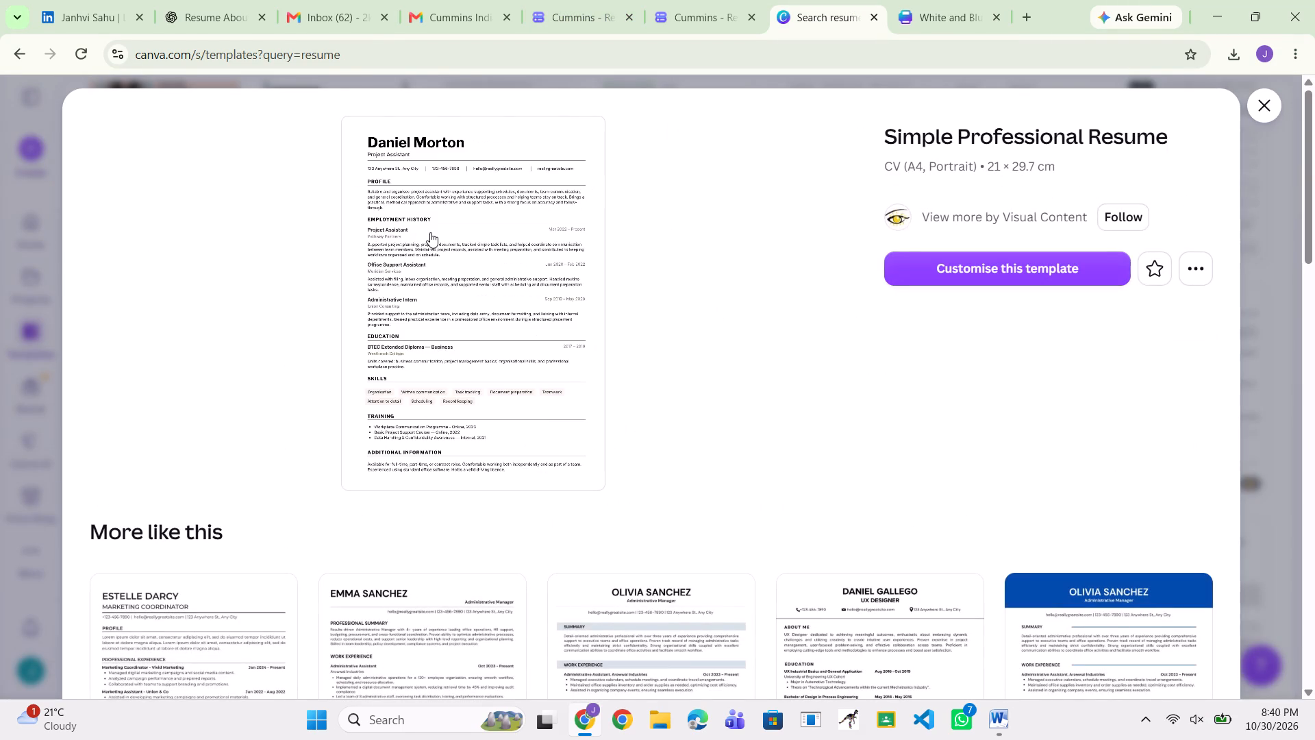
scroll(430, 232, up, 3)
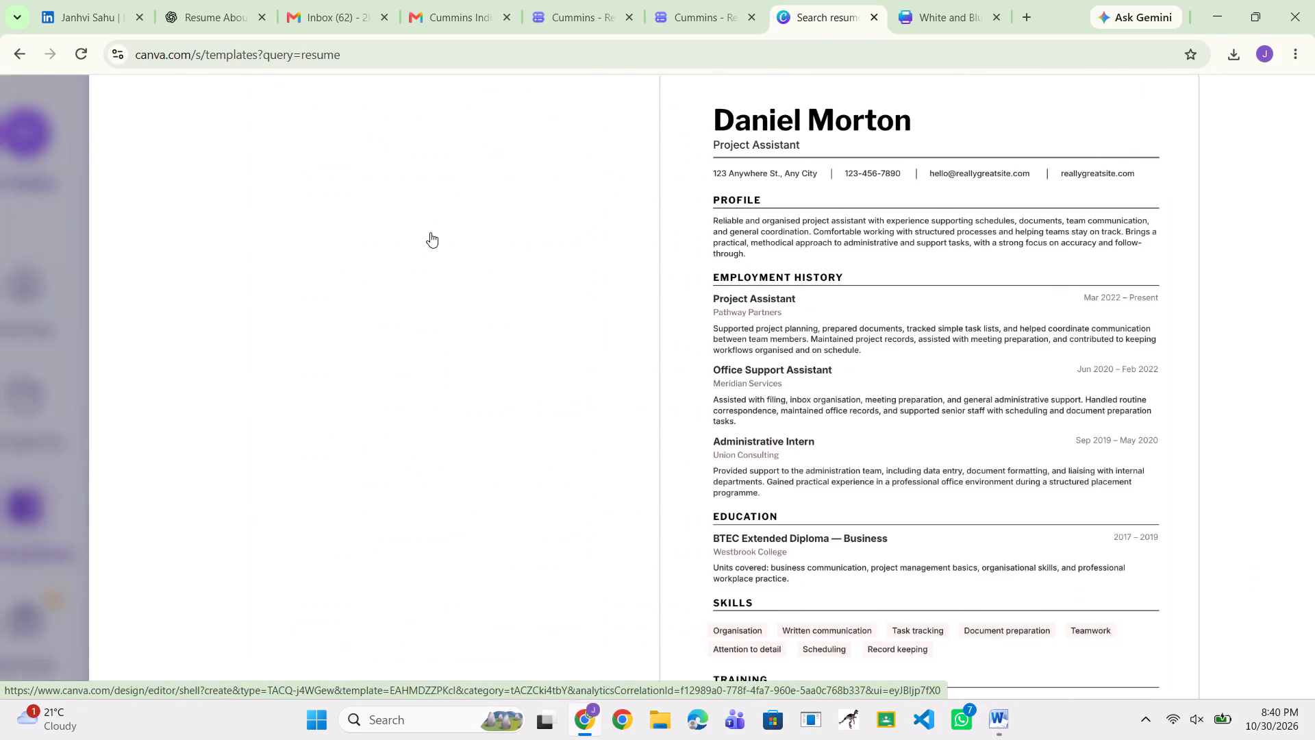
click(38, 295)
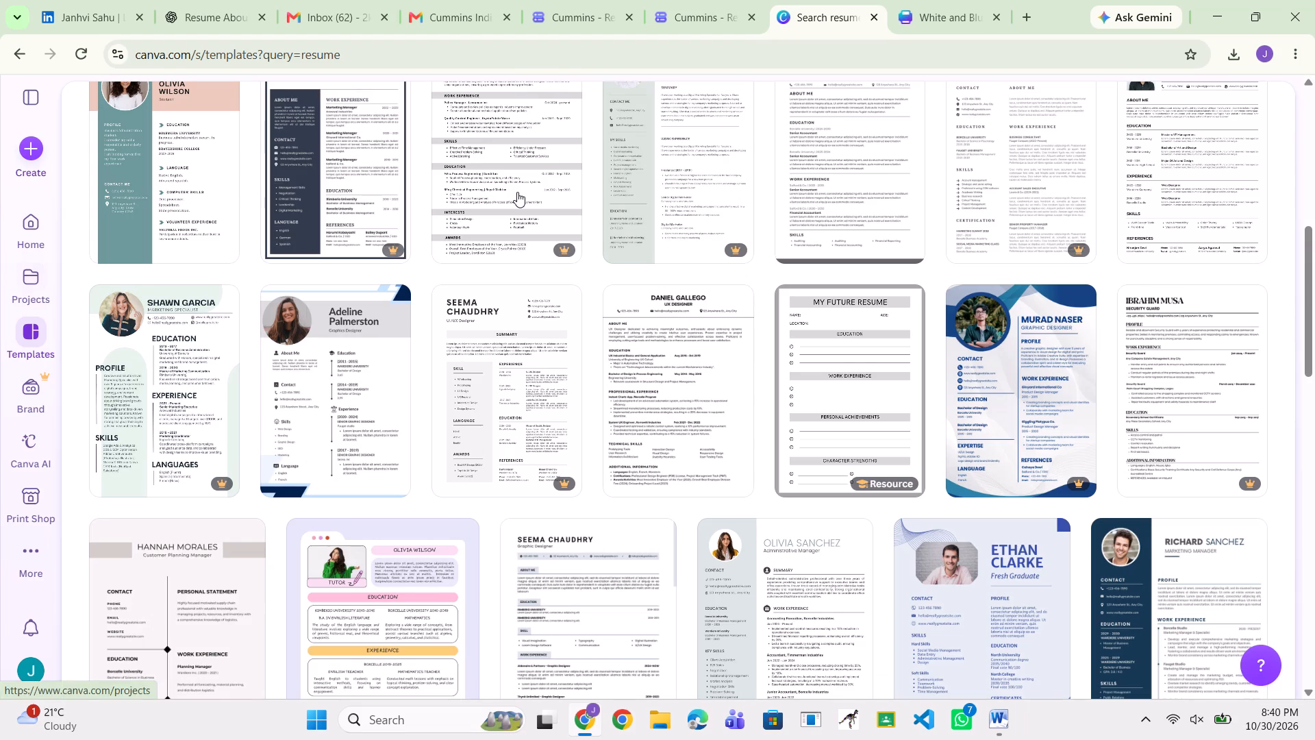
Extend the Canva template search to "resume for studet".
scroll(517, 192, up, 8)
click(468, 267)
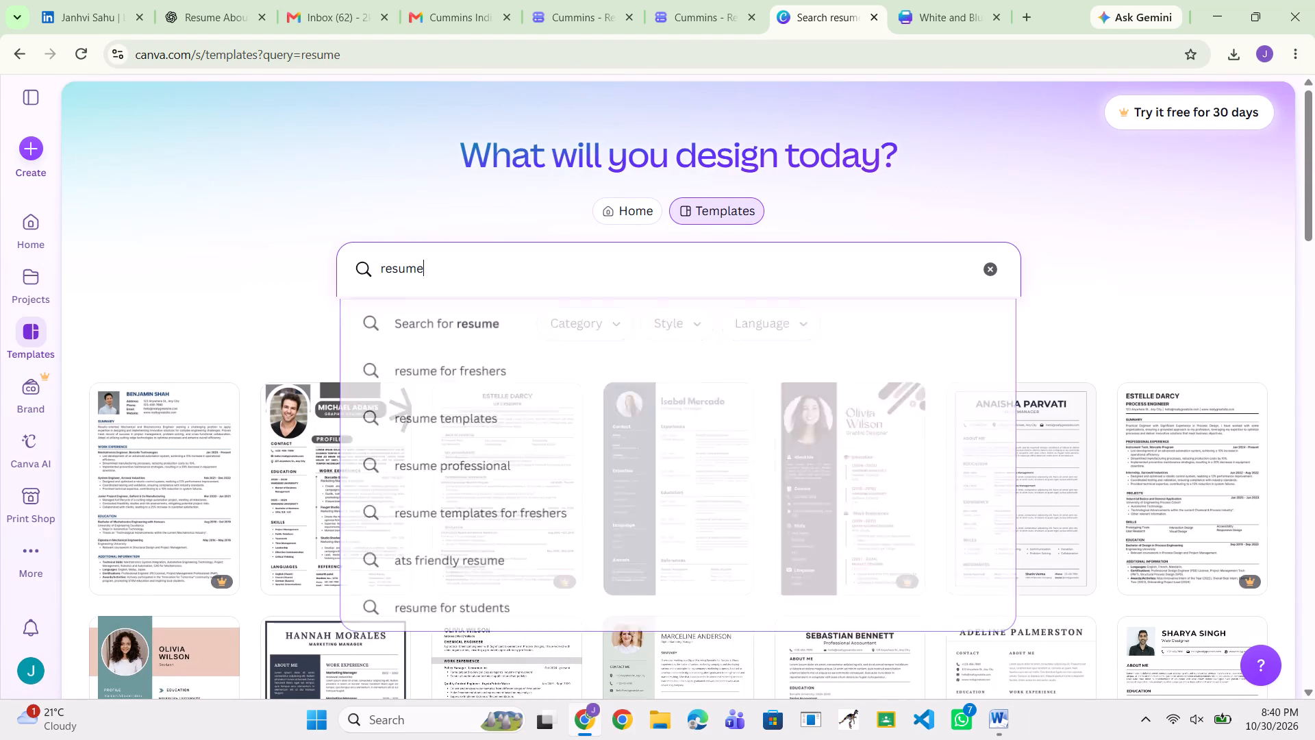
key(space)
text(for studet)
key(Return)
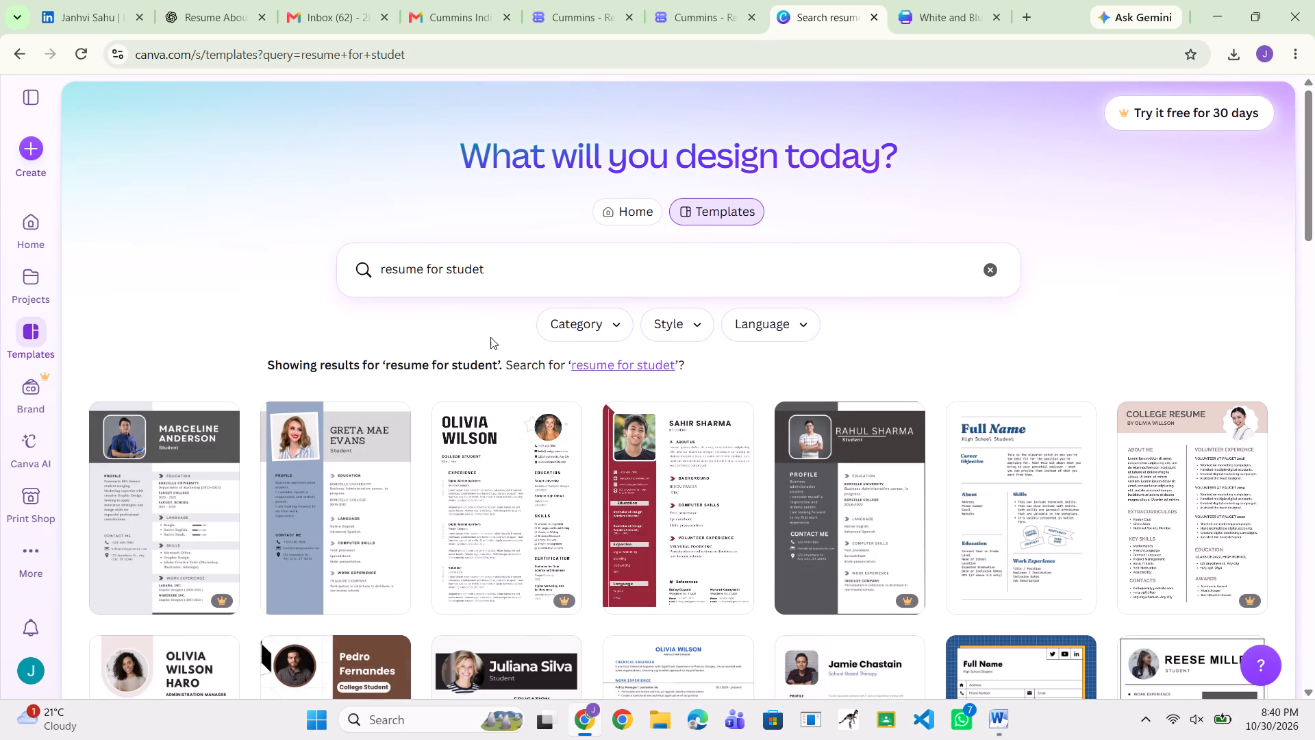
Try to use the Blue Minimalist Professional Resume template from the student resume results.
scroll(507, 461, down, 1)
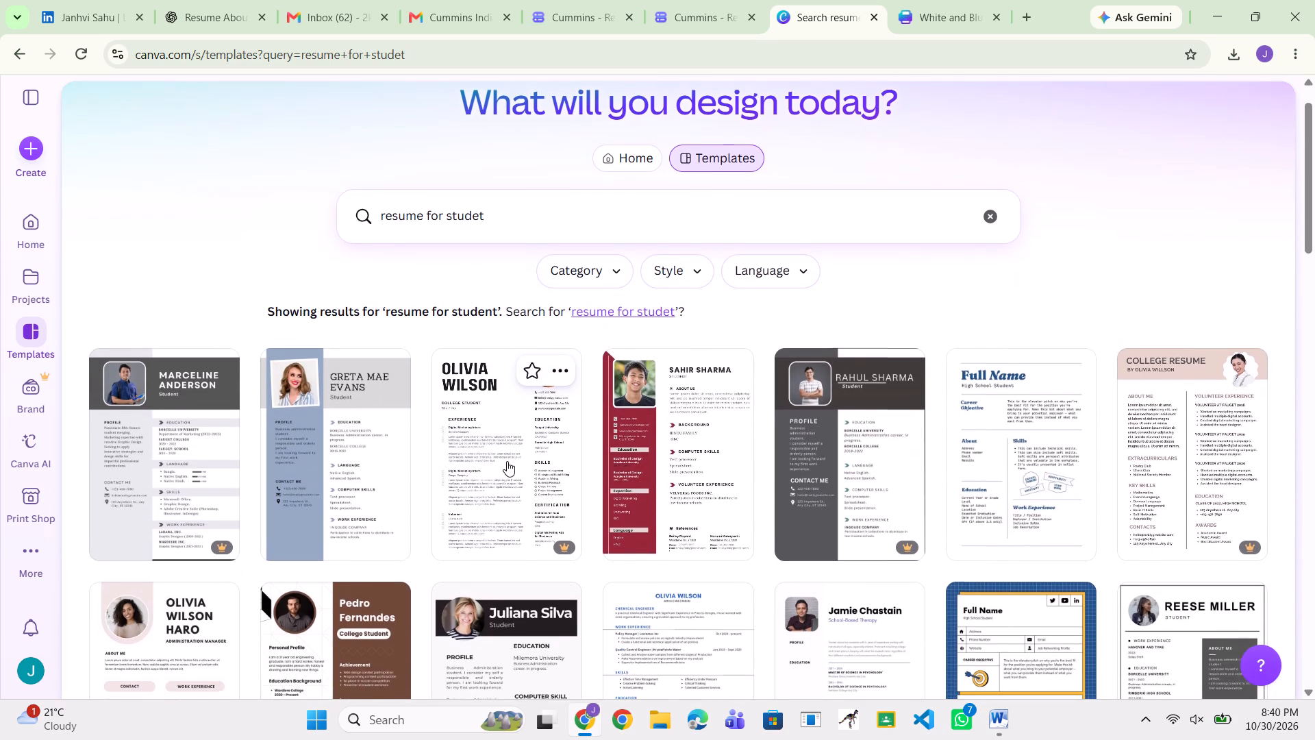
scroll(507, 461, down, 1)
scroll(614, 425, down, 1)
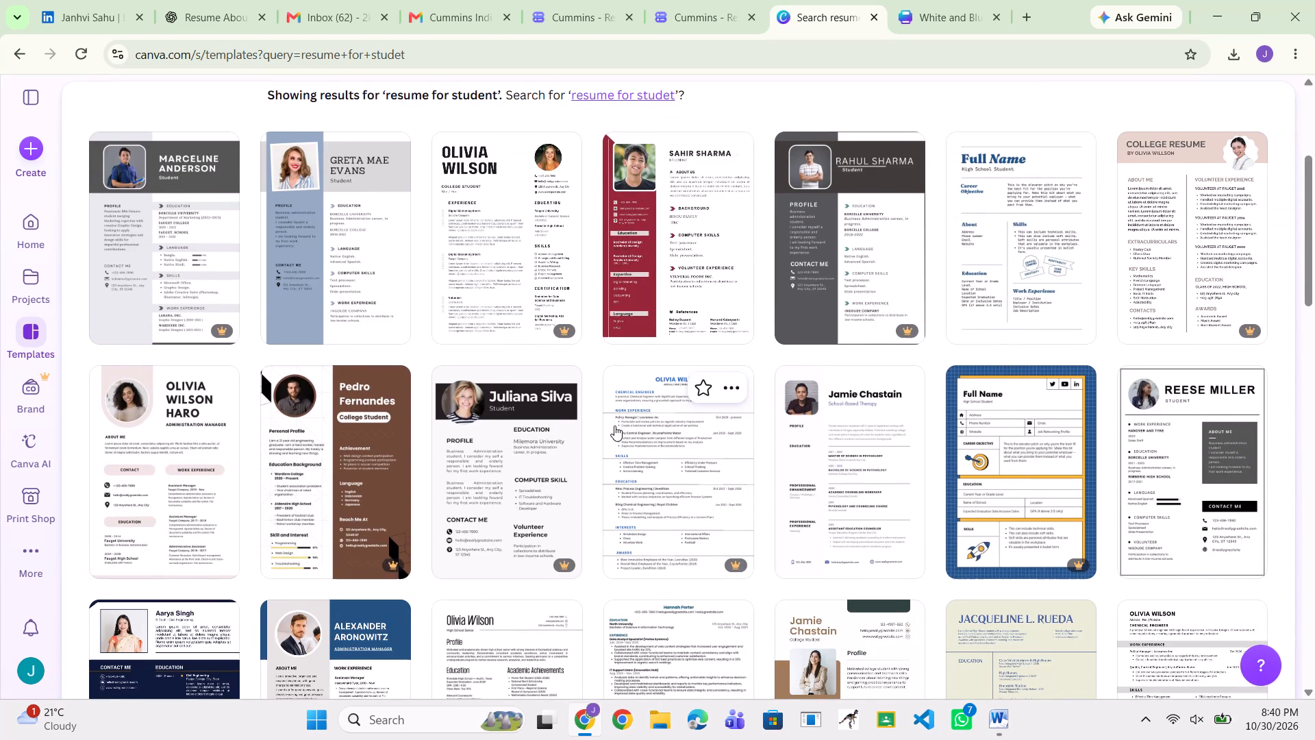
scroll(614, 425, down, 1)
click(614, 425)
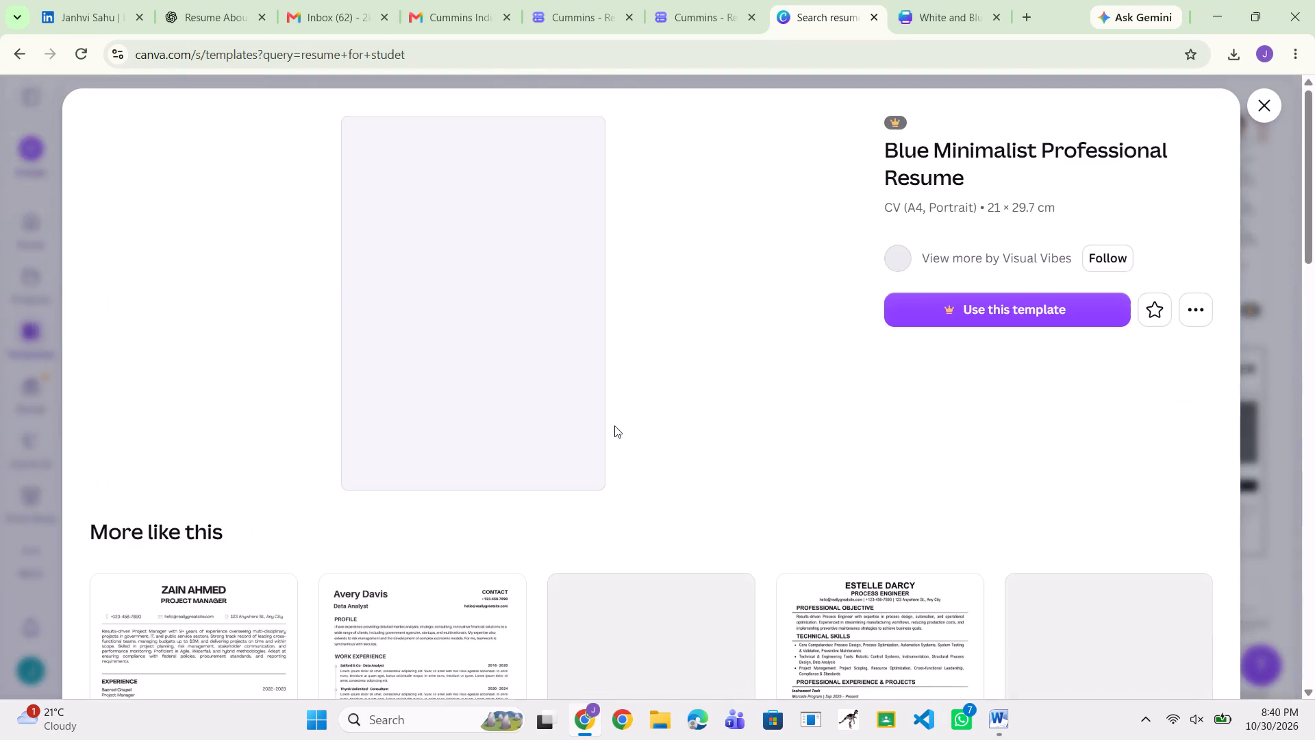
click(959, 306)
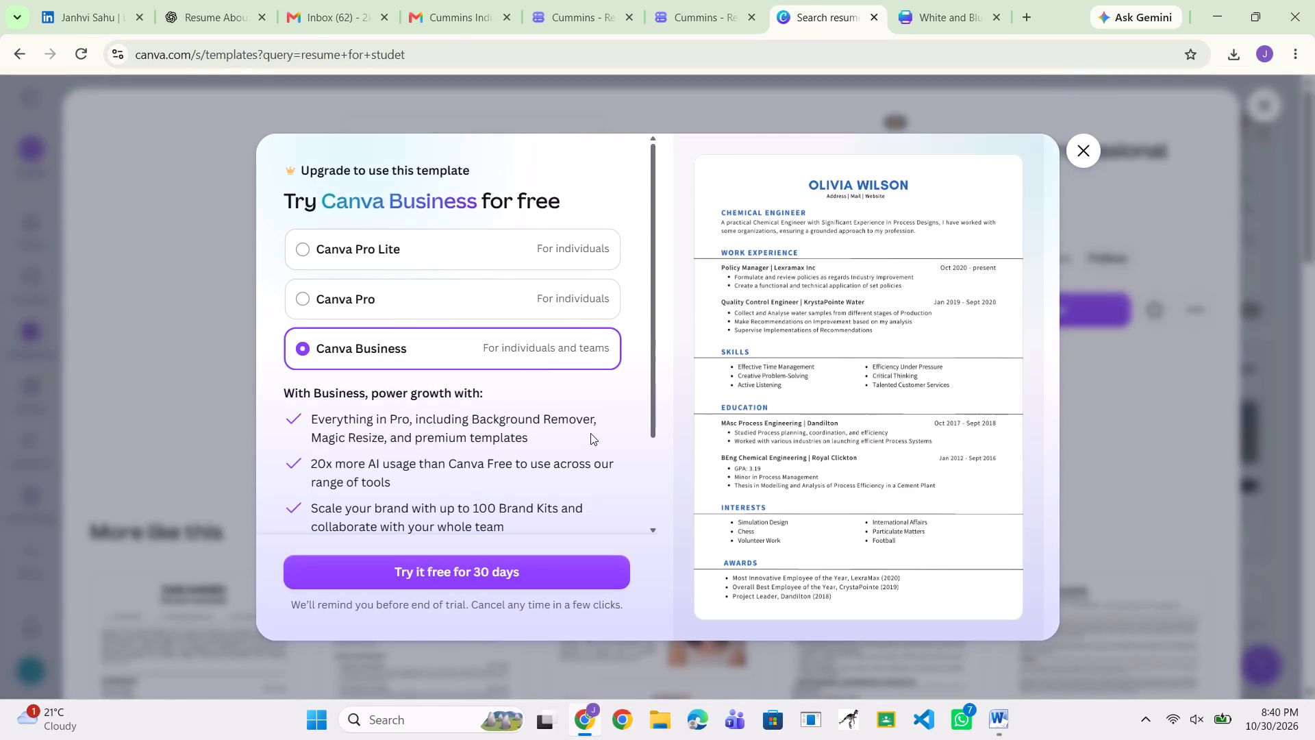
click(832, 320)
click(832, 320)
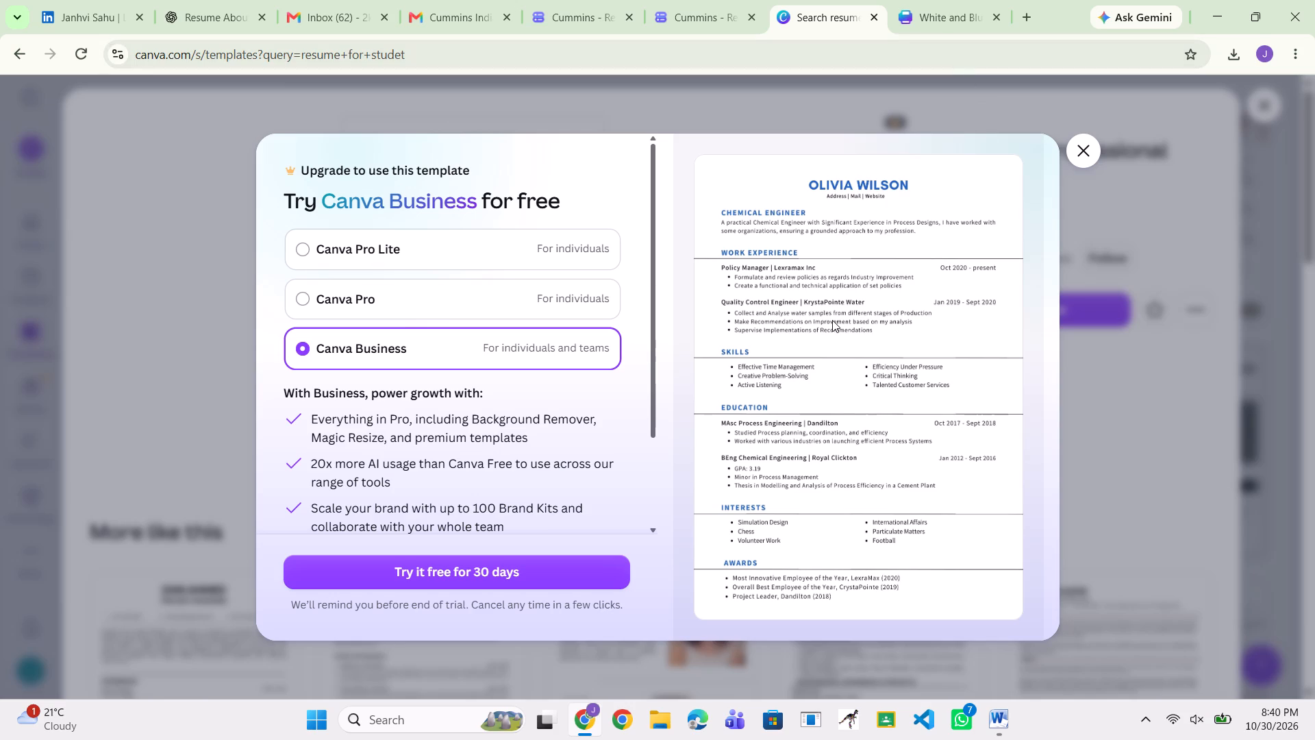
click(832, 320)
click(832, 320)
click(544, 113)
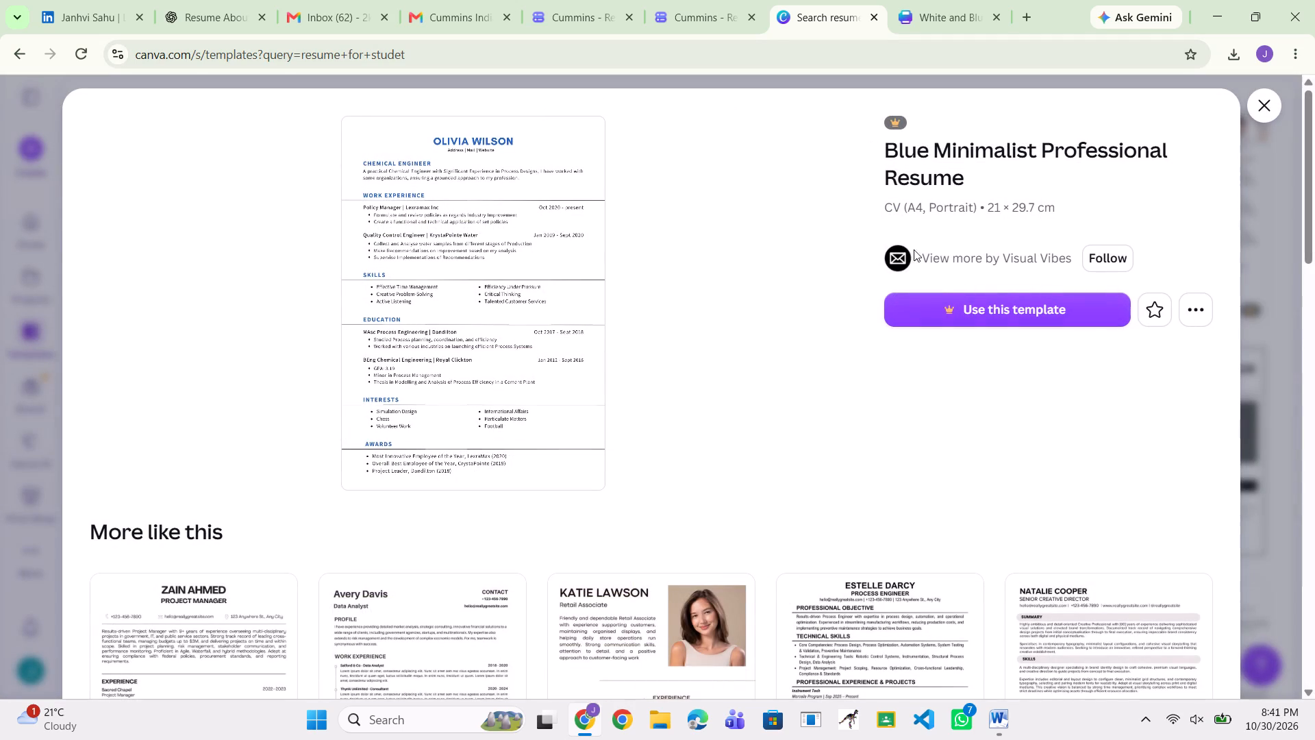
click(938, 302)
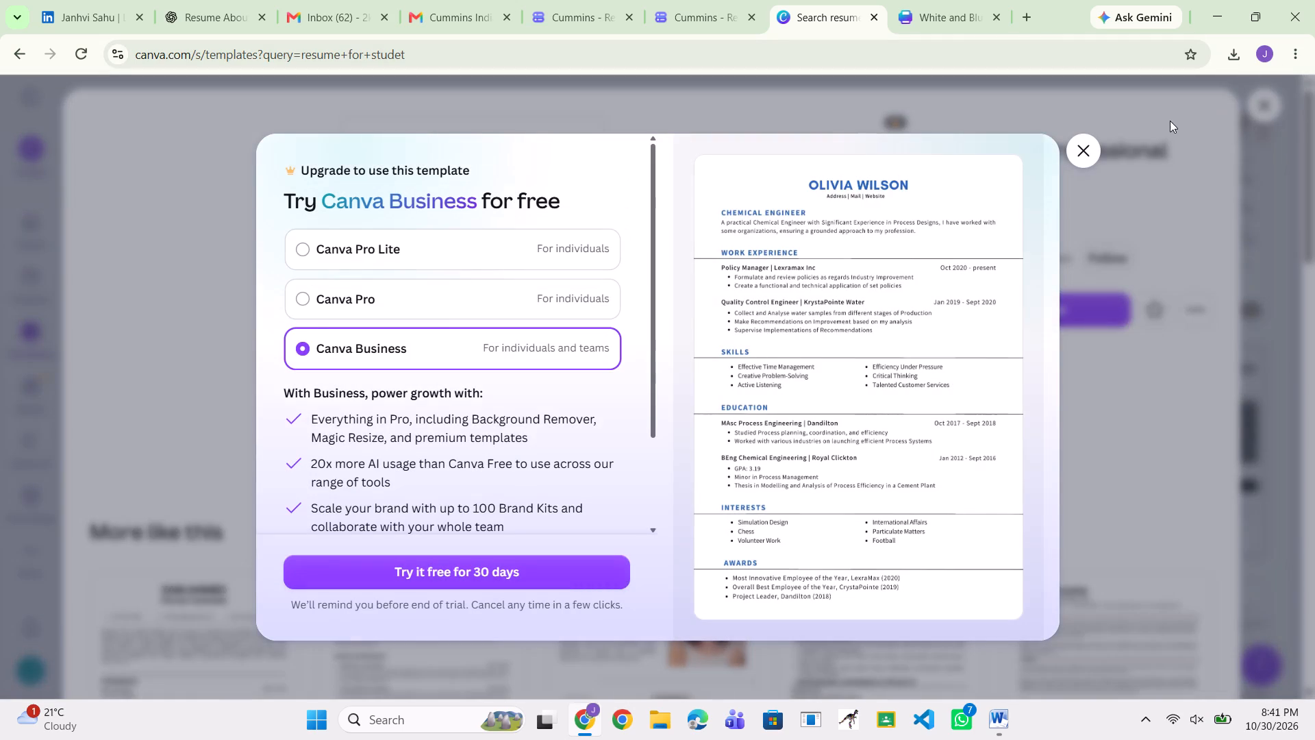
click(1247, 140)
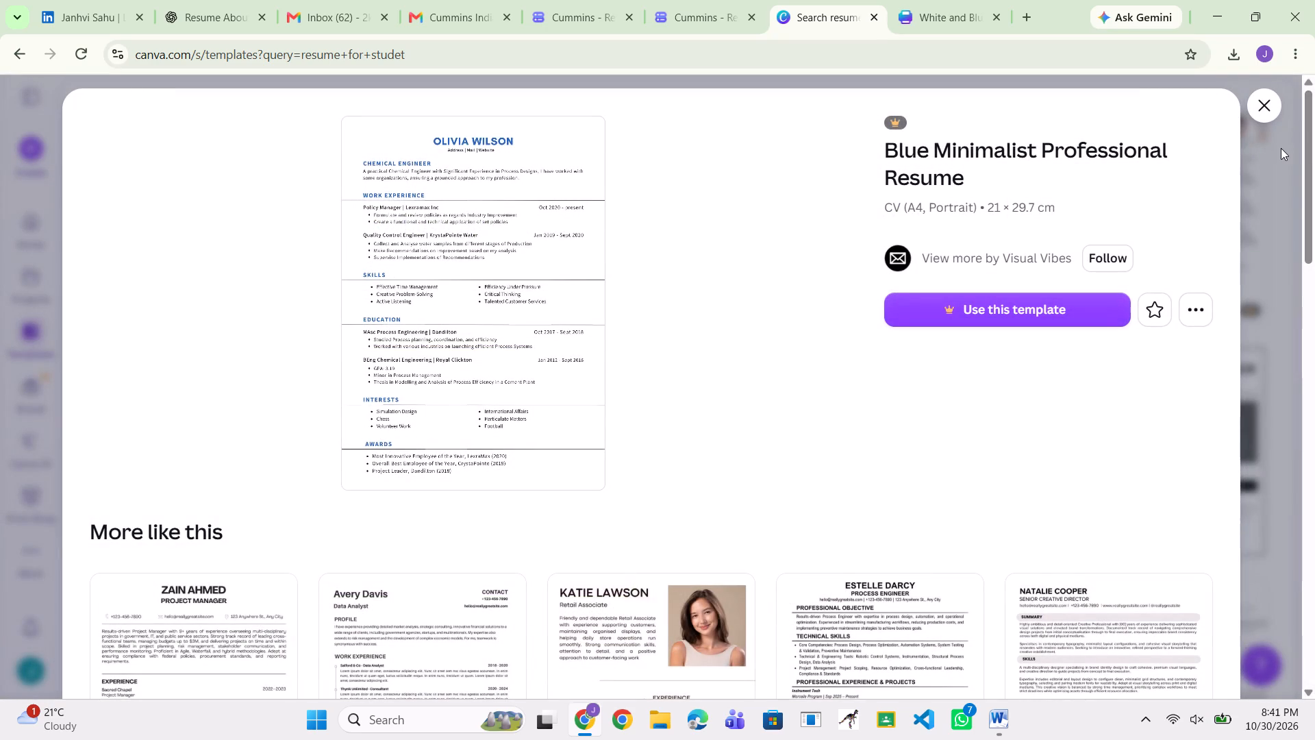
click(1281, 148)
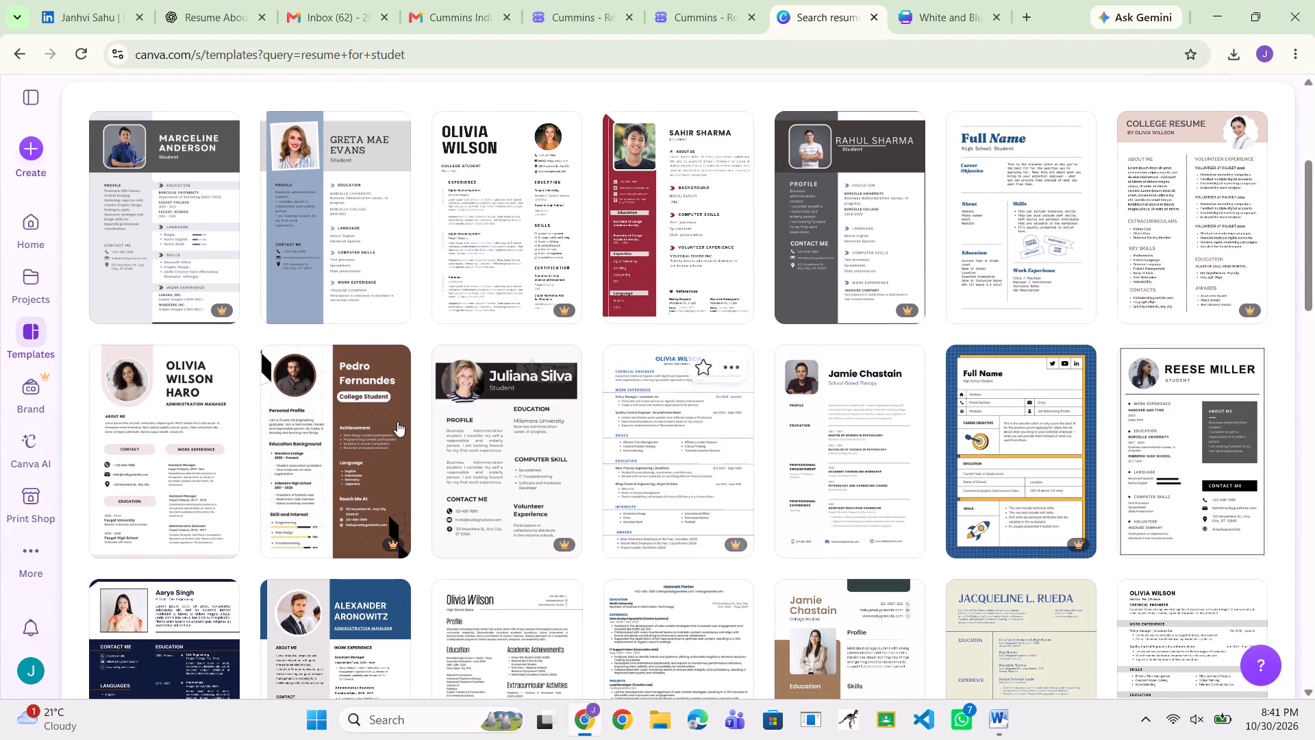
Open the Black and Blue Student Internship Fresh Graduate Junior Information Technology Resume A4 template for customising.
scroll(396, 425, down, 2)
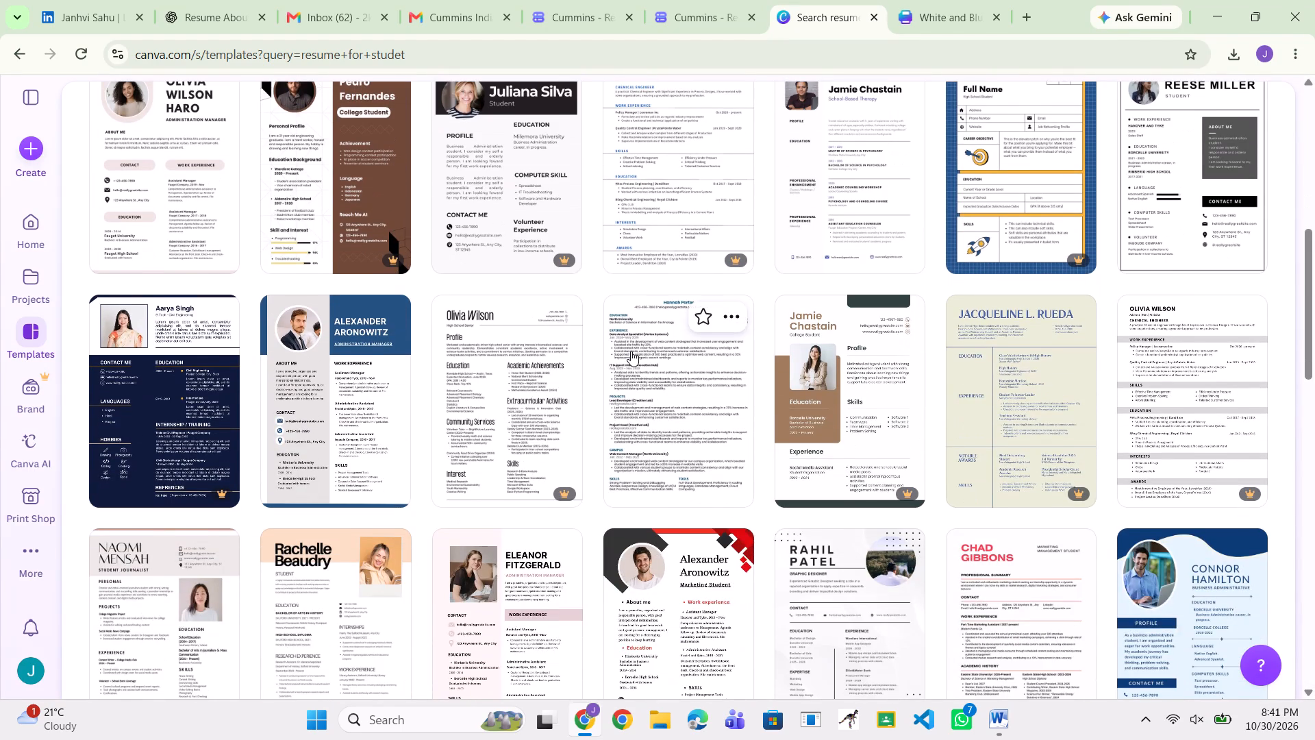
click(631, 351)
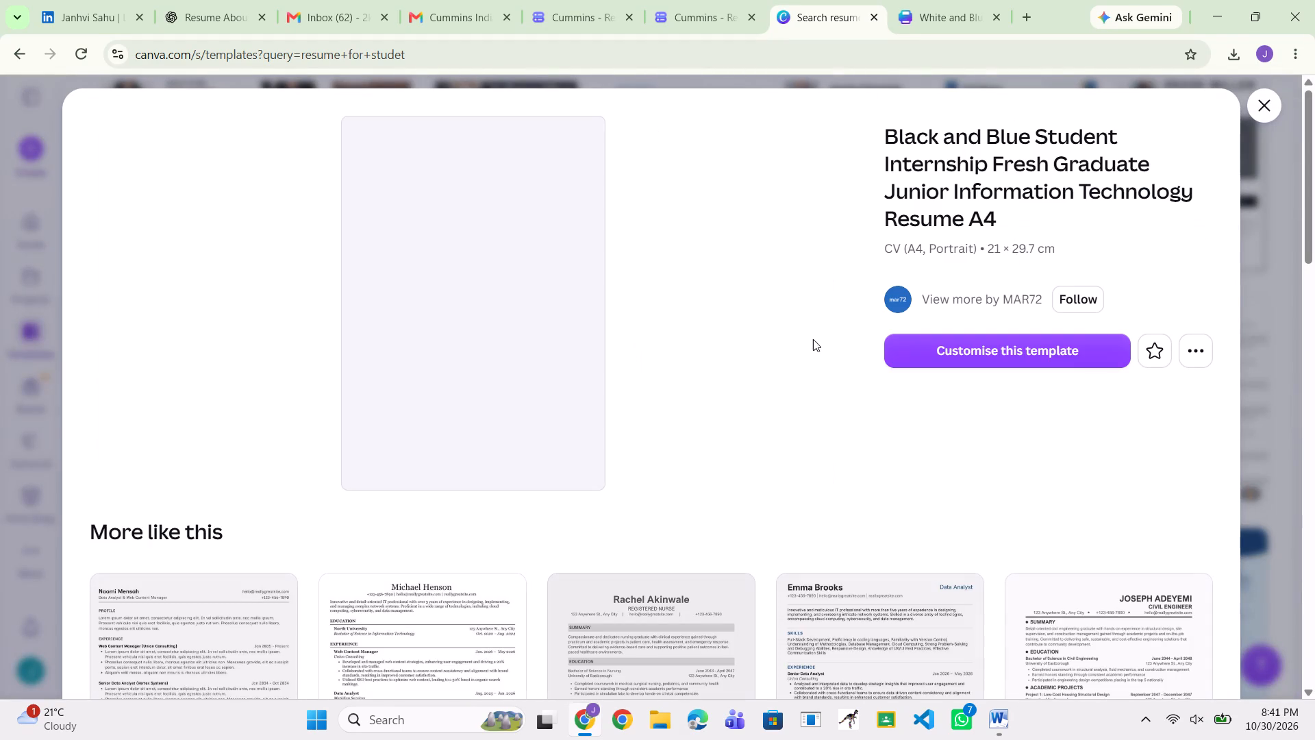
click(931, 351)
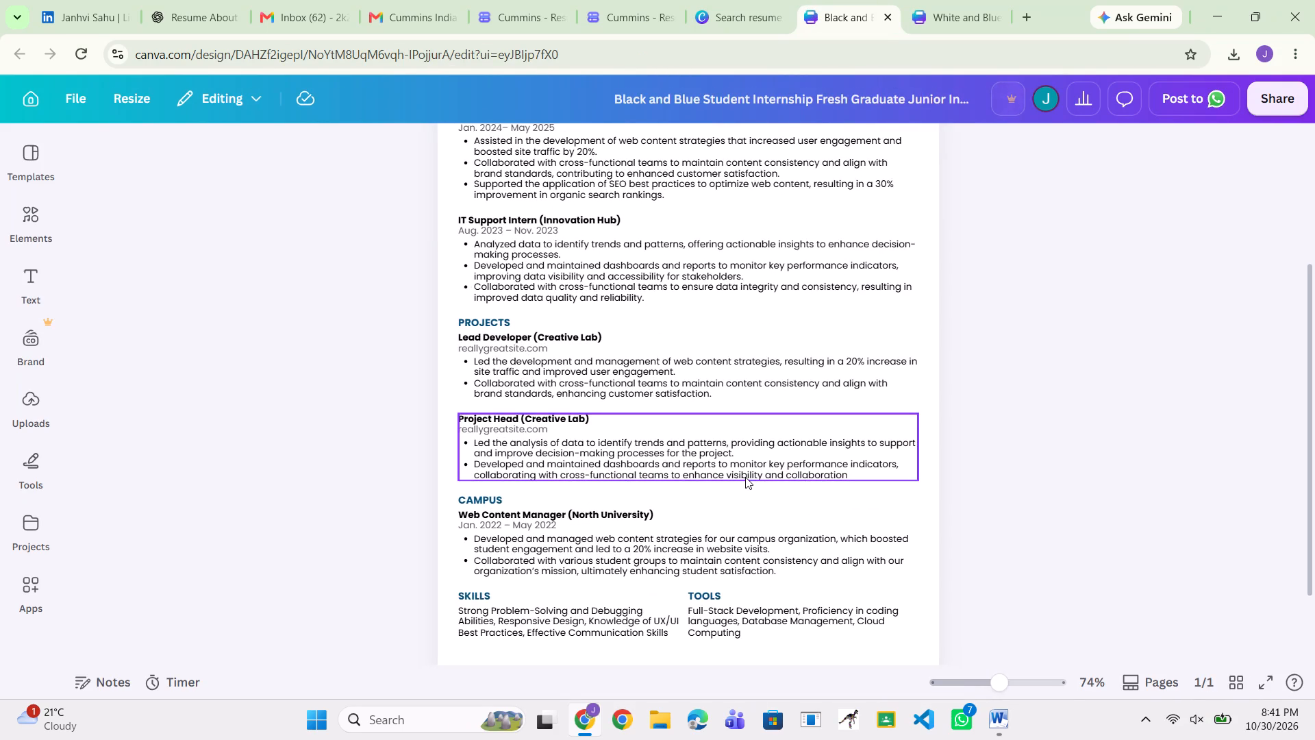
Examine the student internship resume design's layout, from education and experience through projects and campus to skills and tools.
scroll(745, 477, up, 2)
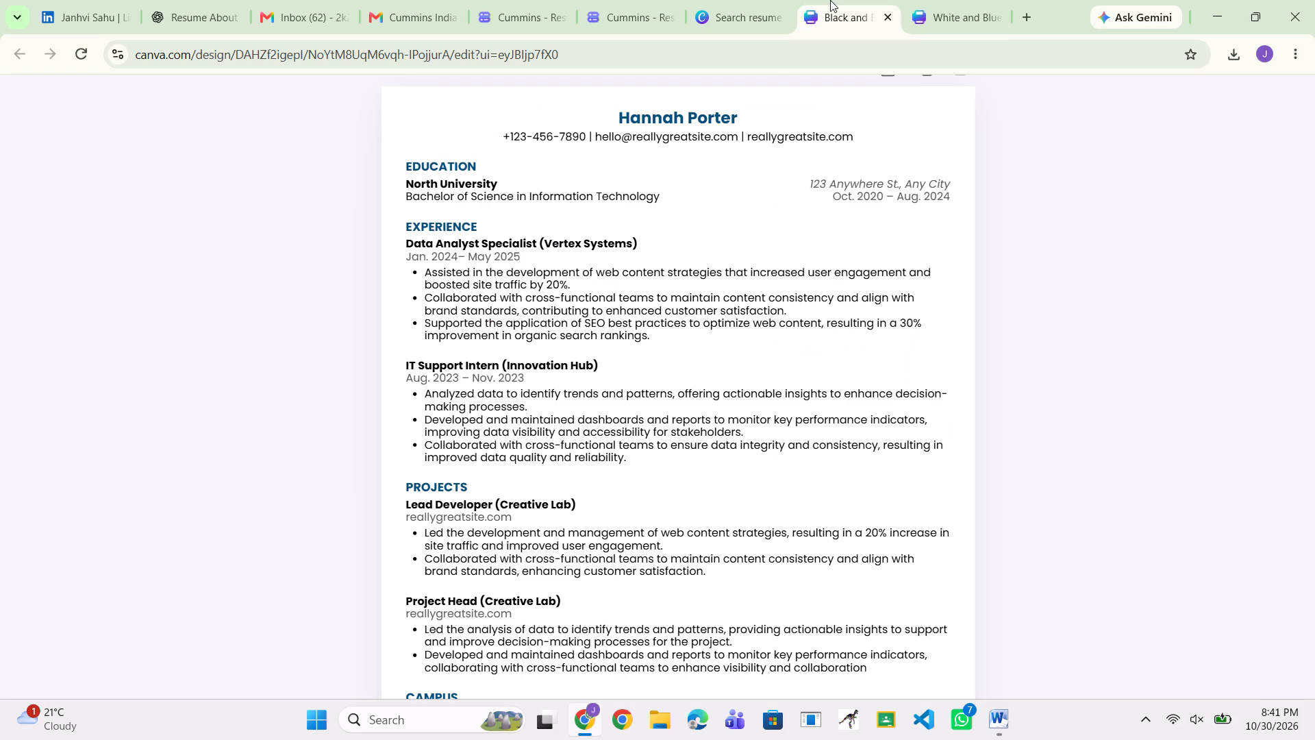
scroll(579, 485, down, 3)
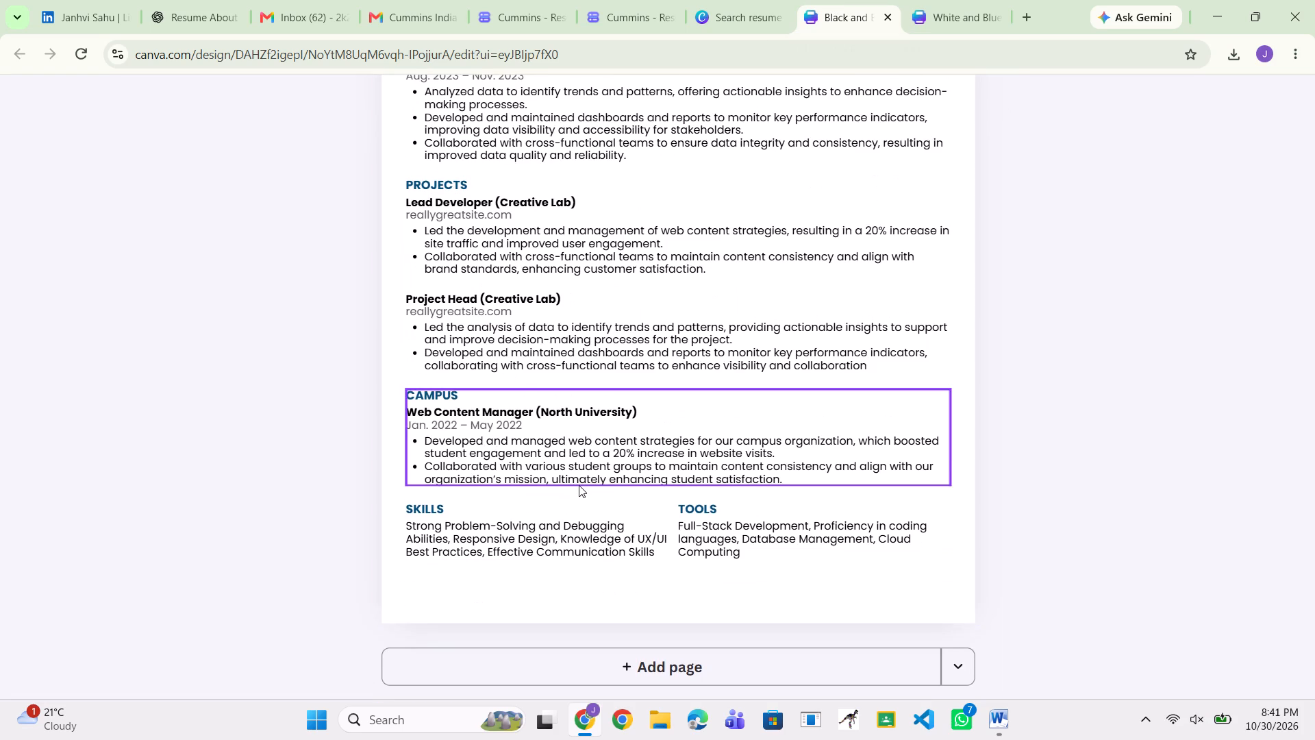
scroll(579, 485, down, 3)
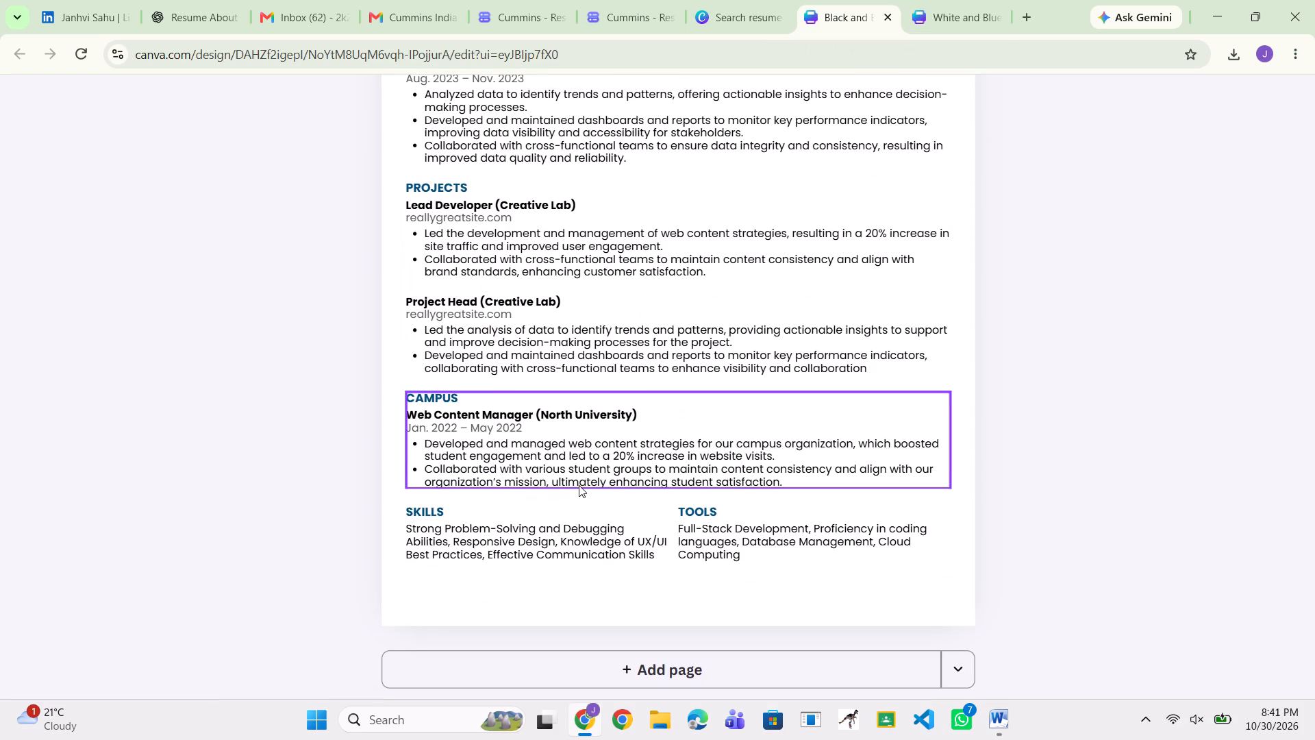
scroll(579, 485, down, 1)
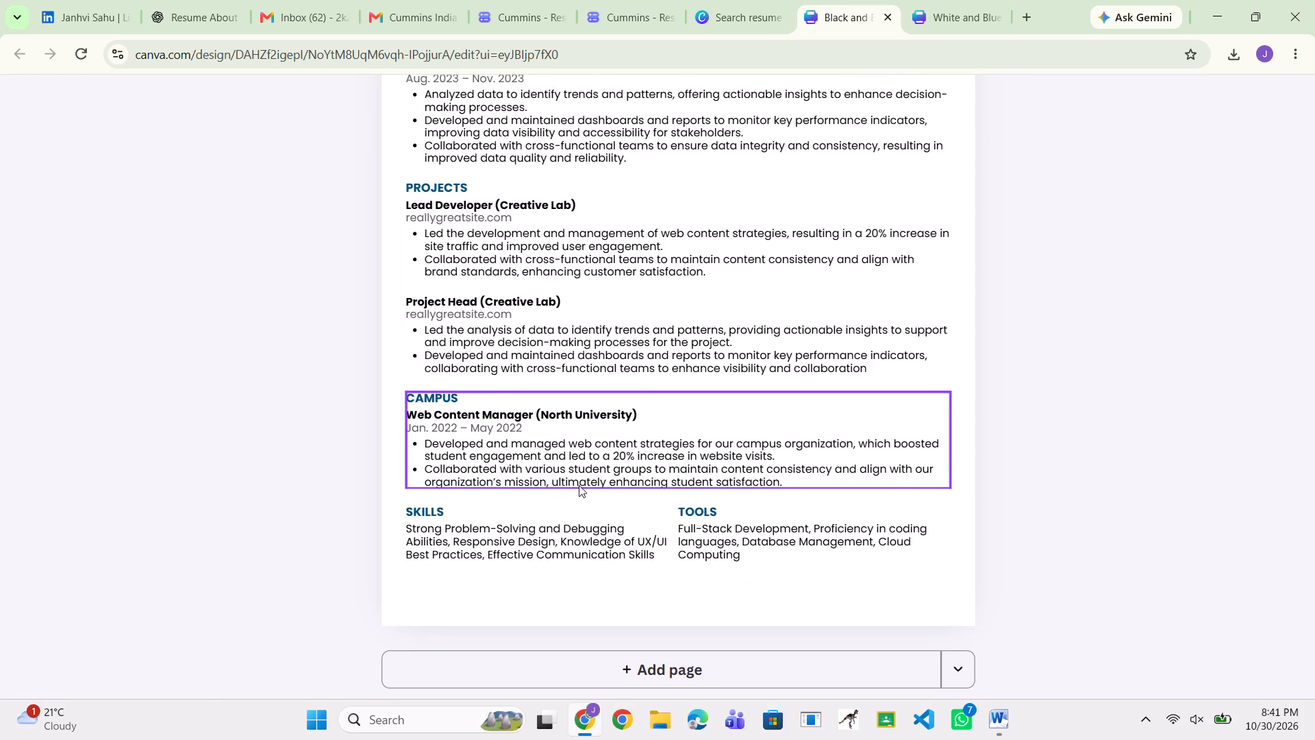
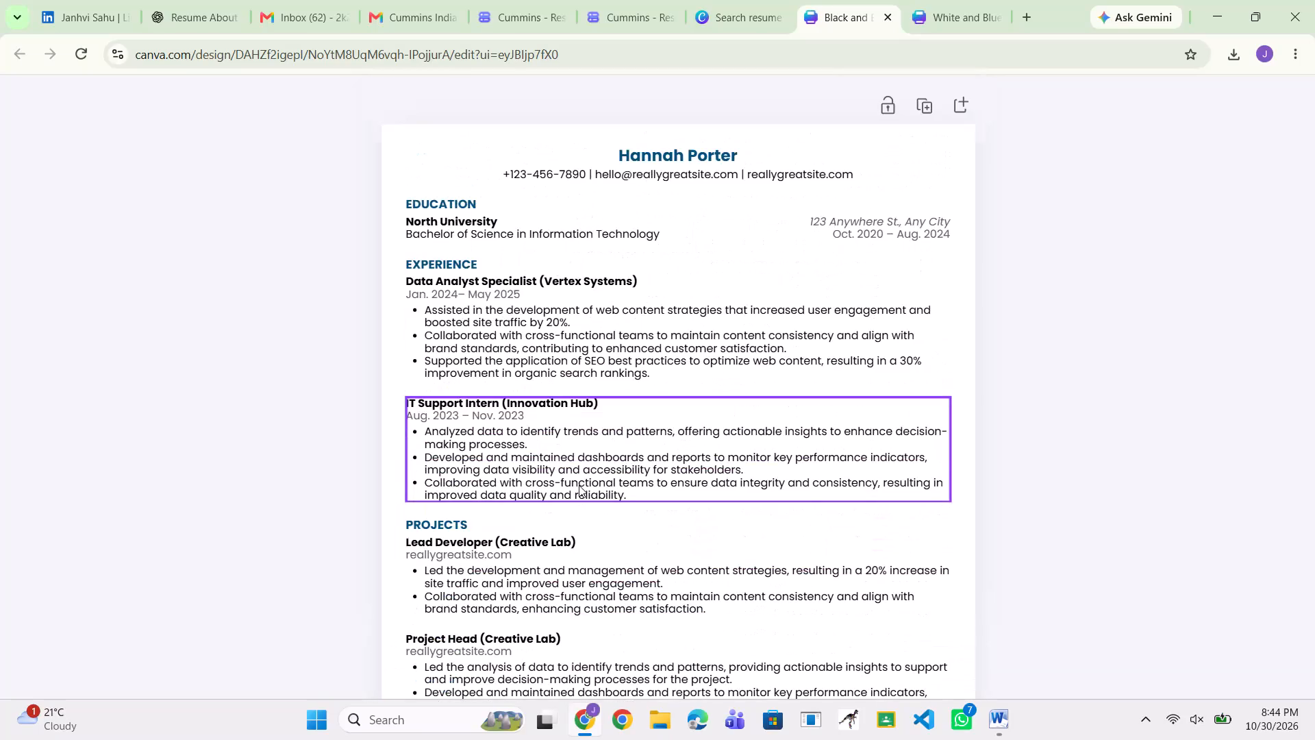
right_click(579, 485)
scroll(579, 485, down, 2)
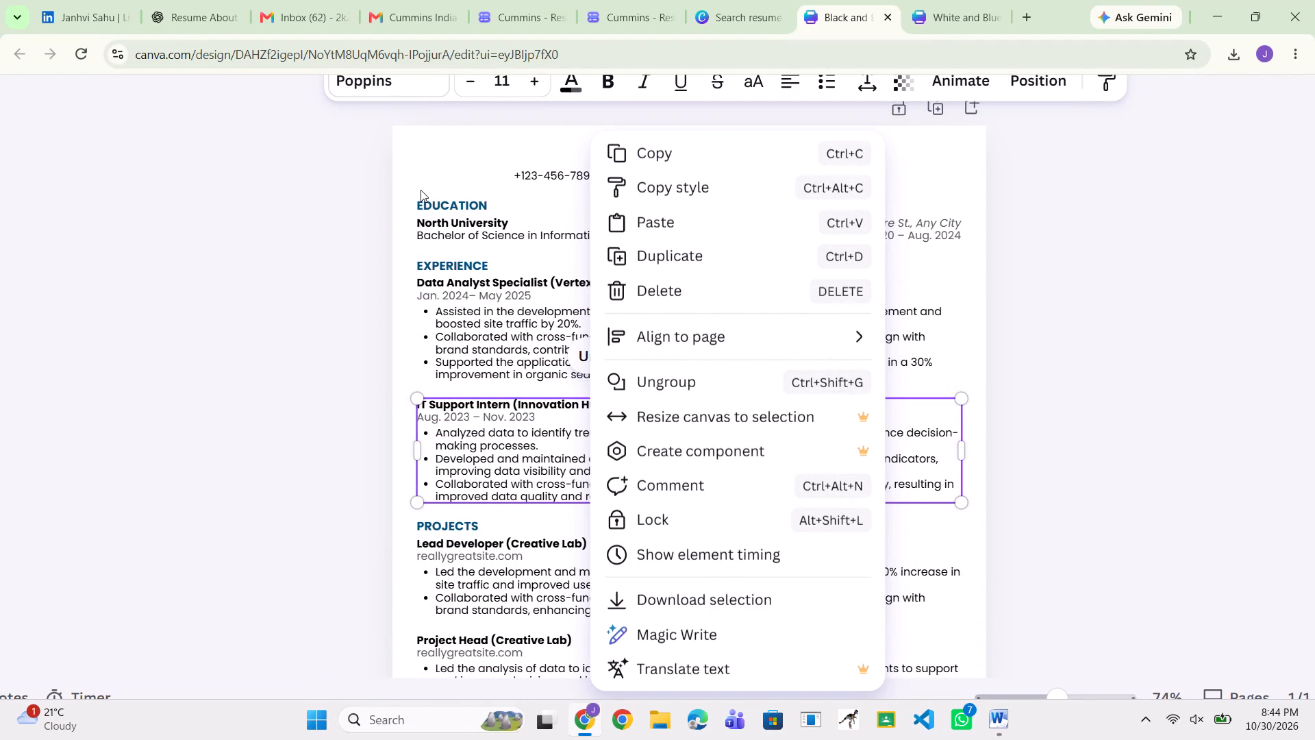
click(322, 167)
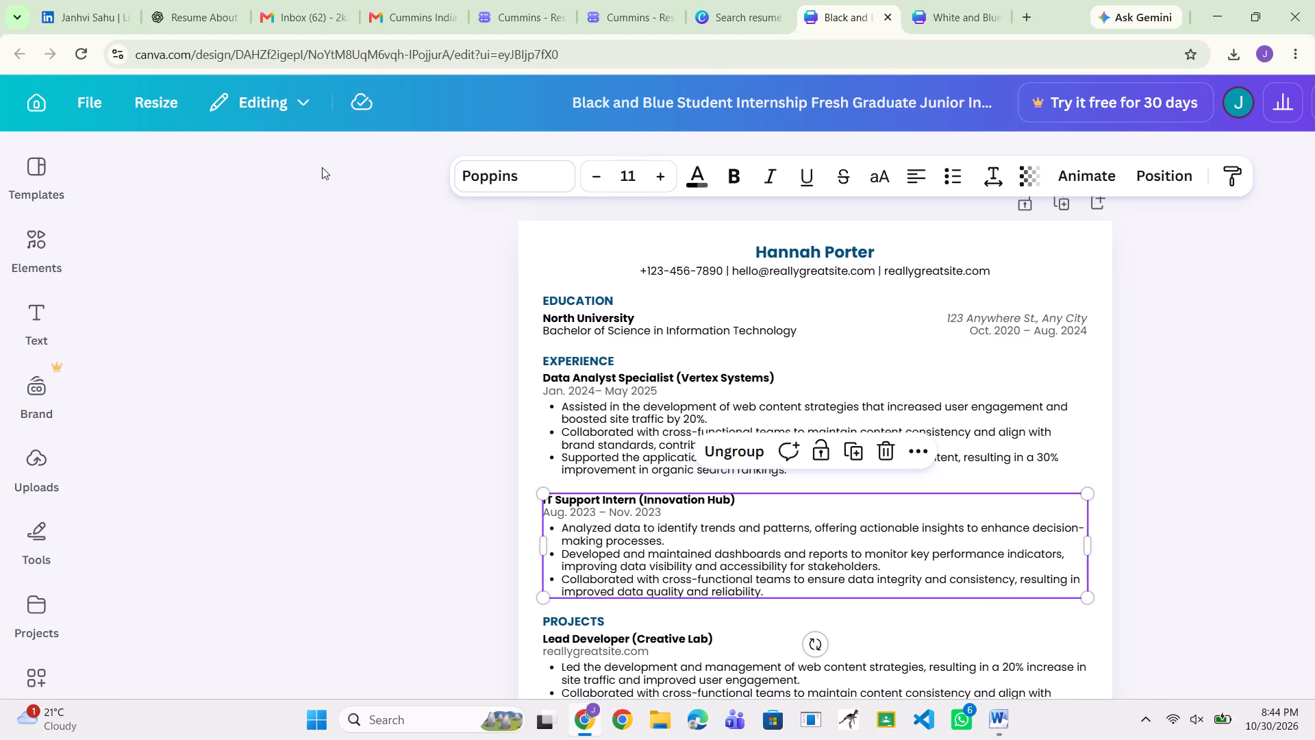
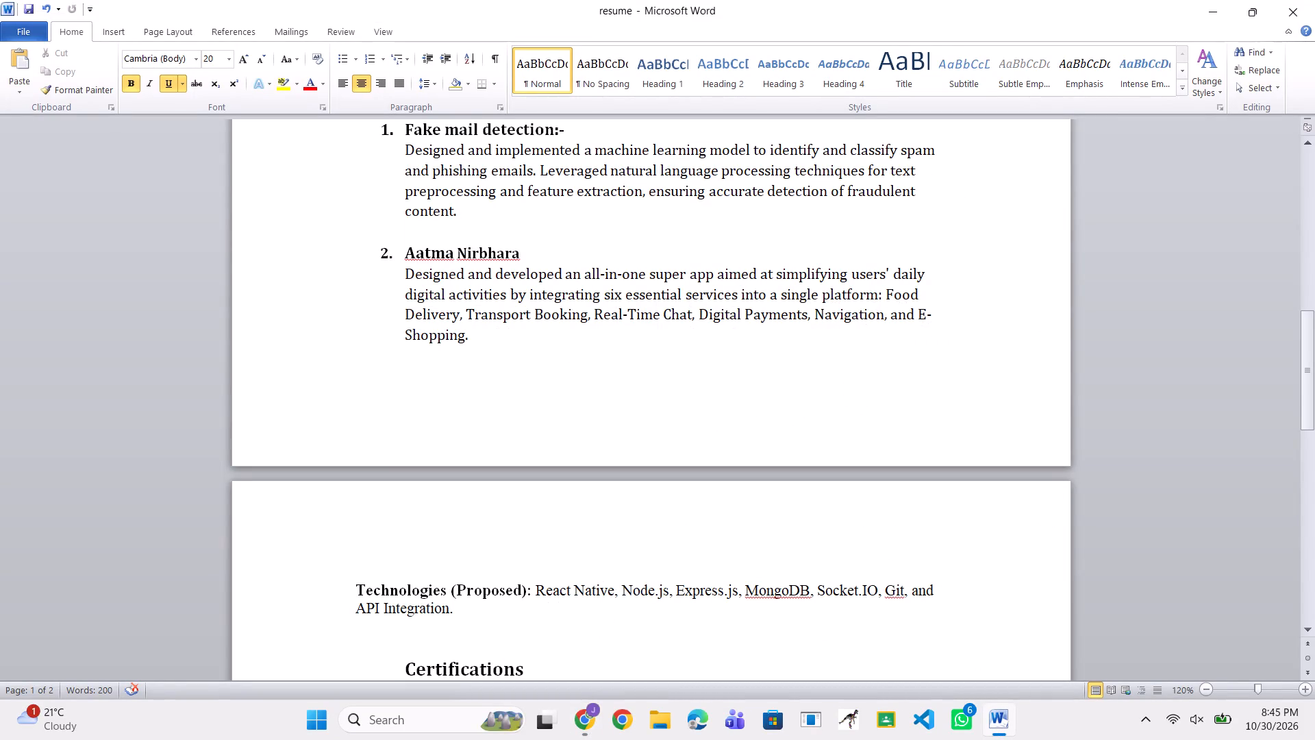
Review the Word resume's personal, academic, competency, project and certification sections as source content for the new resume.
scroll(577, 177, up, 4)
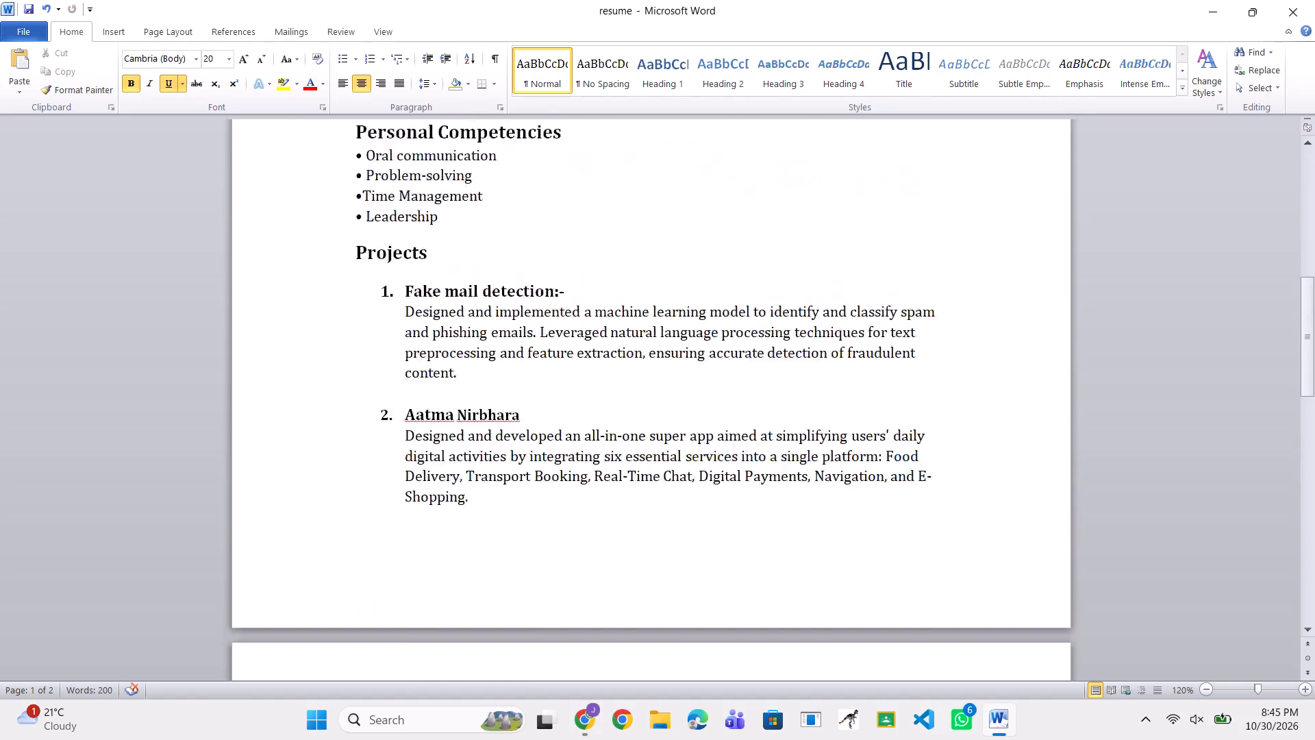
scroll(577, 177, up, 2)
scroll(577, 177, down, 5)
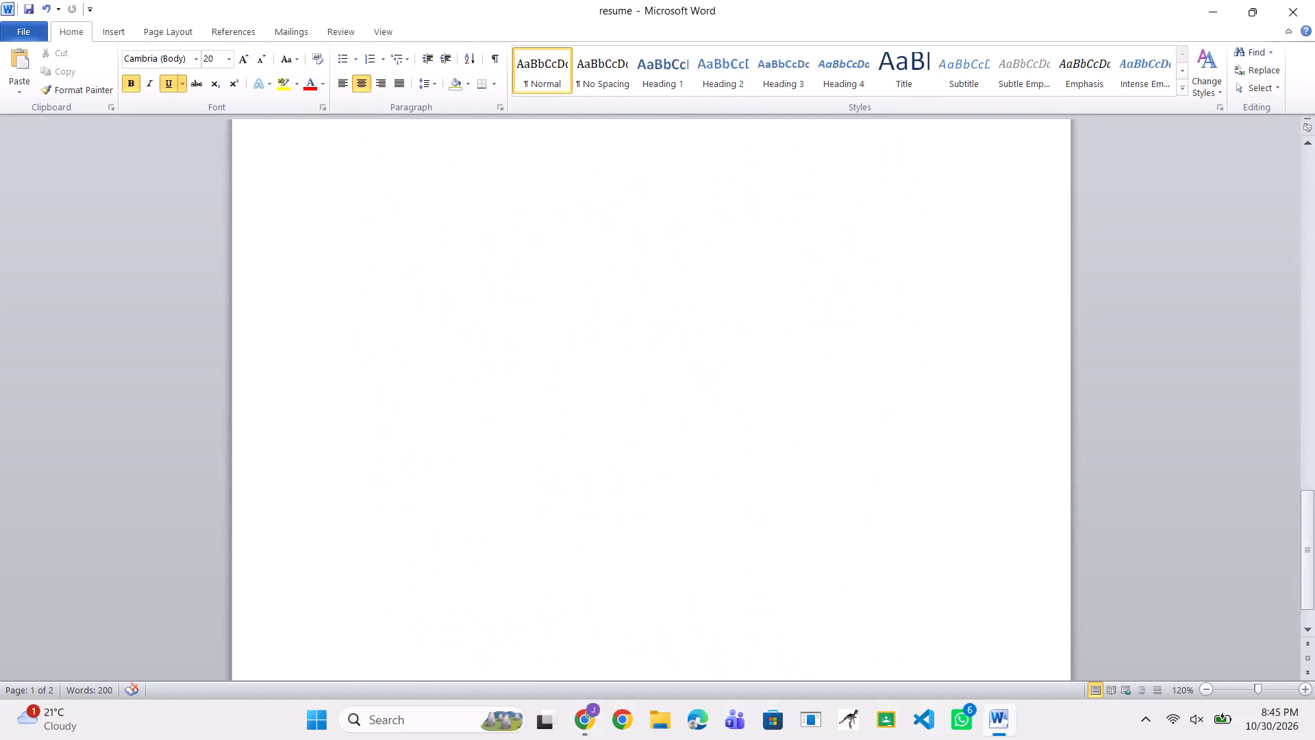
scroll(577, 177, up, 4)
scroll(577, 177, down, 3)
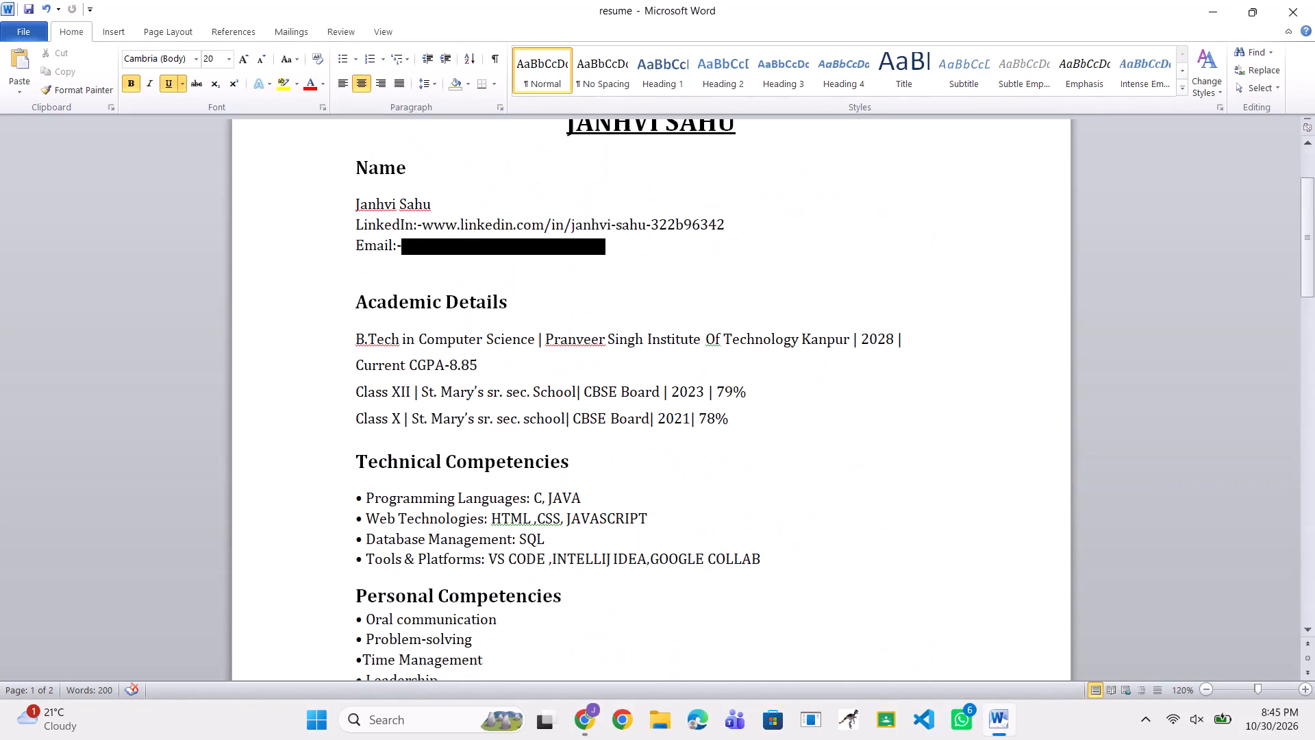
scroll(577, 177, down, 4)
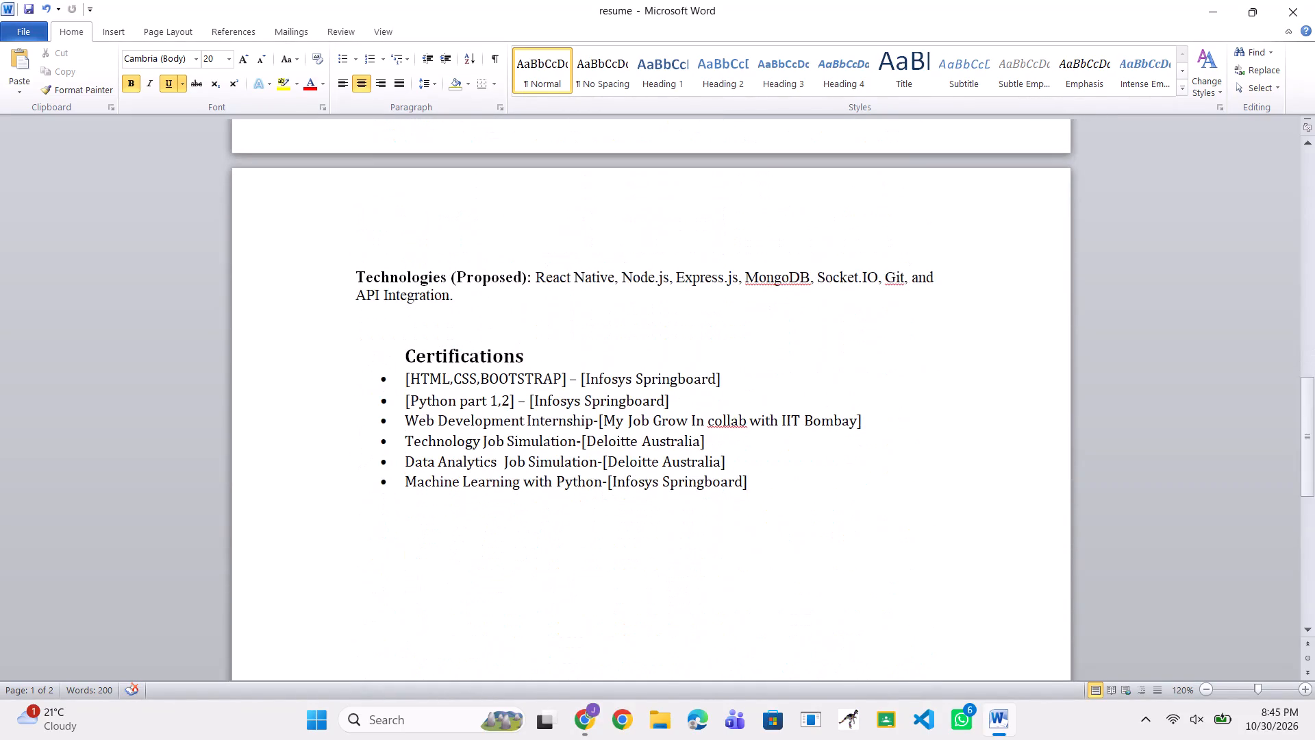
scroll(577, 177, up, 5)
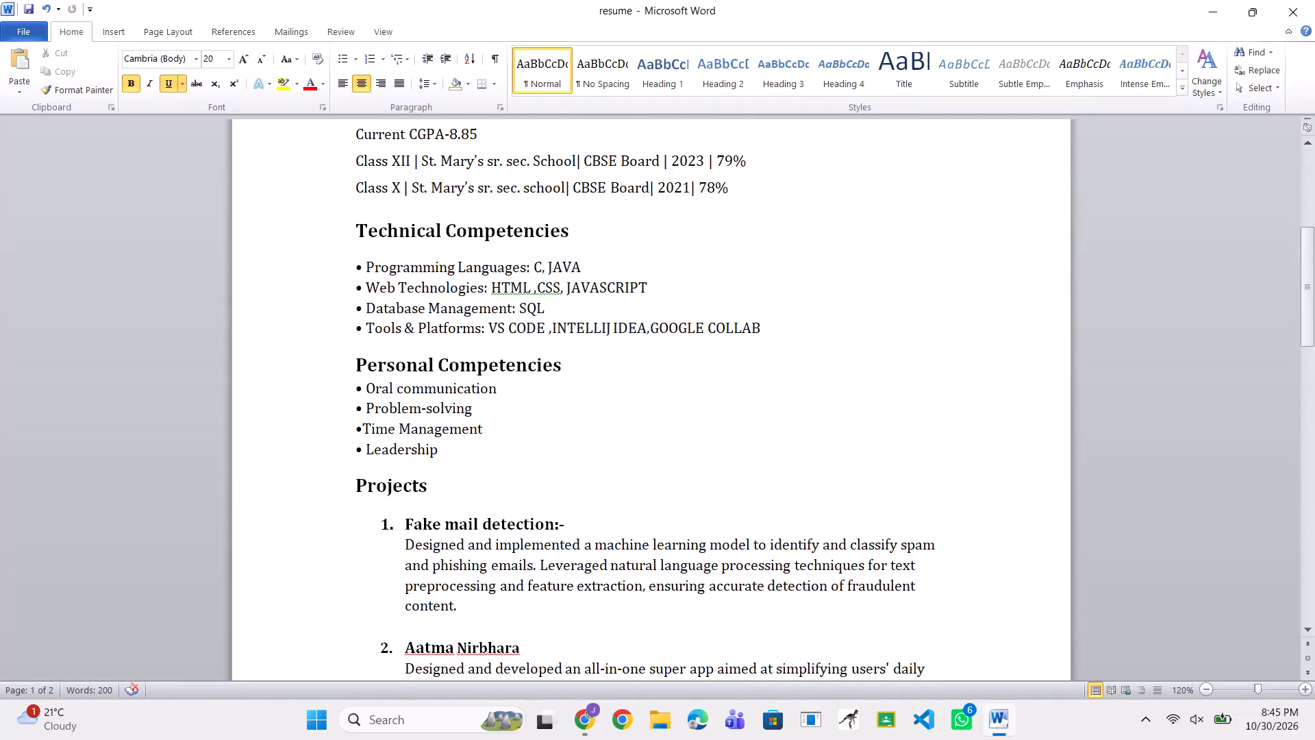
scroll(577, 177, up, 1)
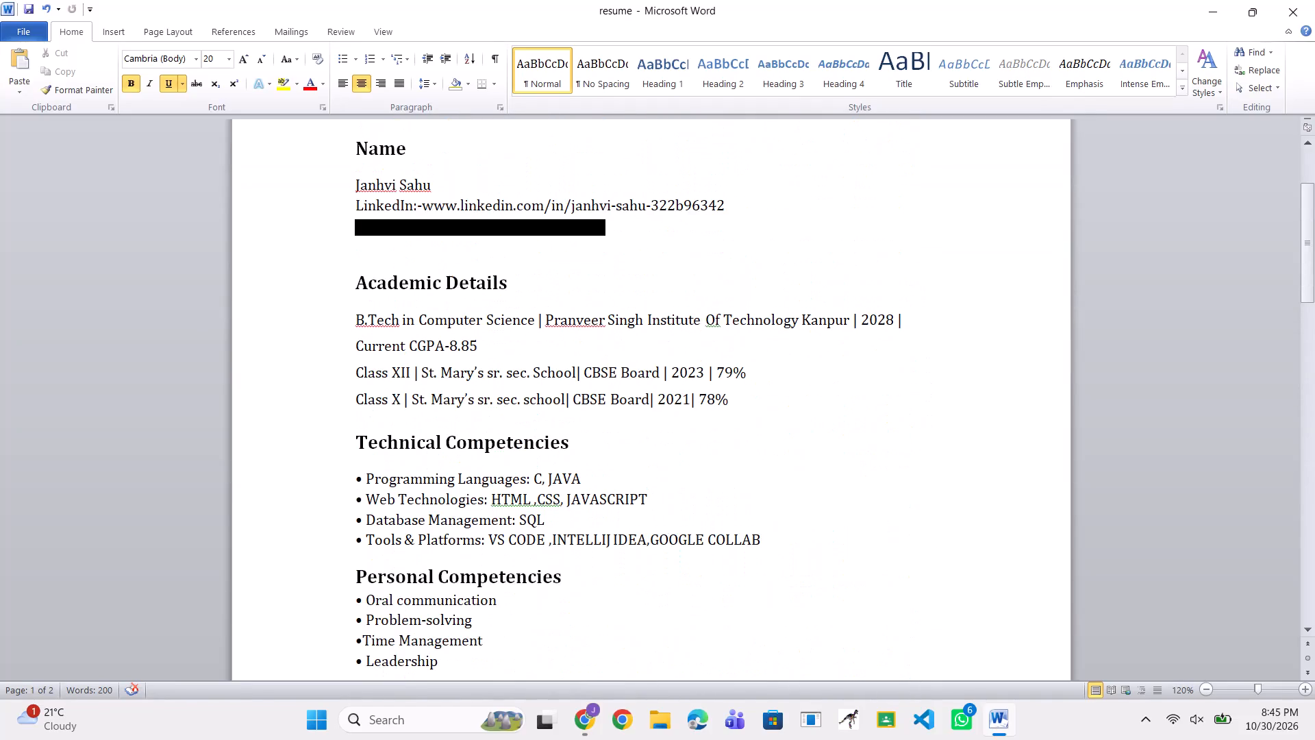
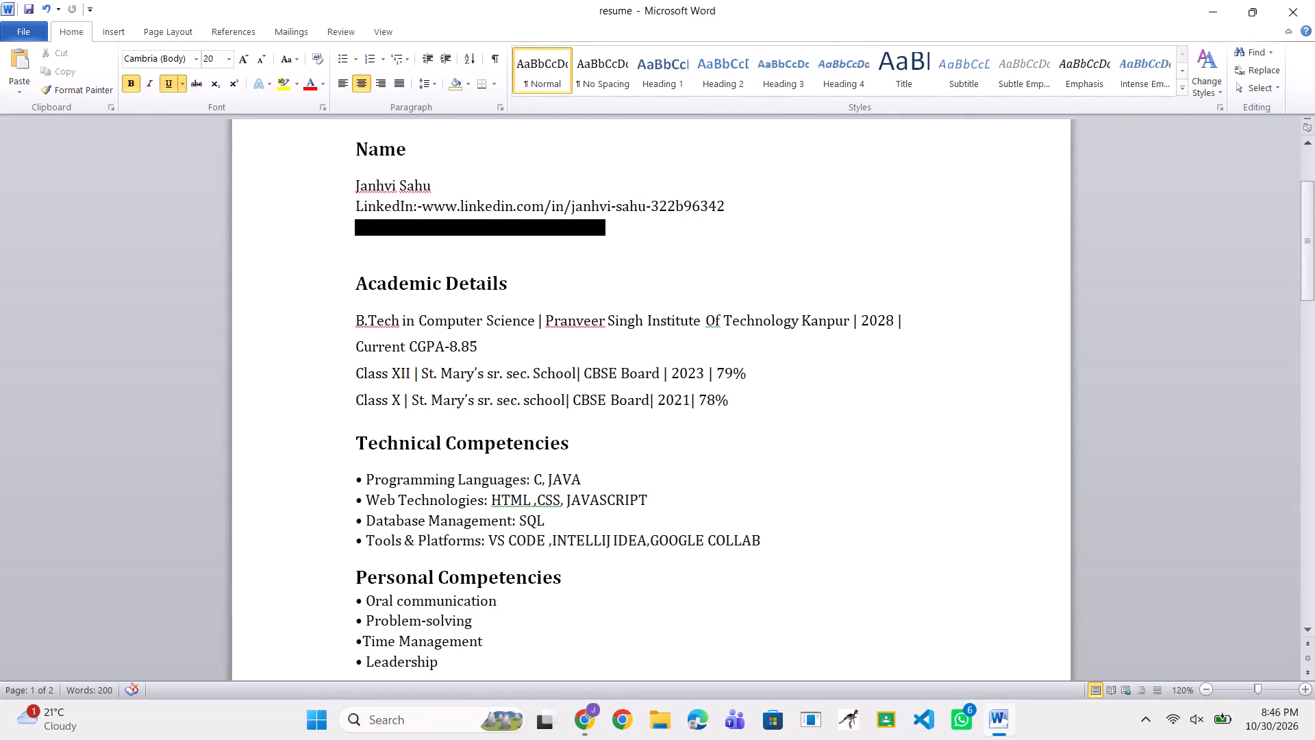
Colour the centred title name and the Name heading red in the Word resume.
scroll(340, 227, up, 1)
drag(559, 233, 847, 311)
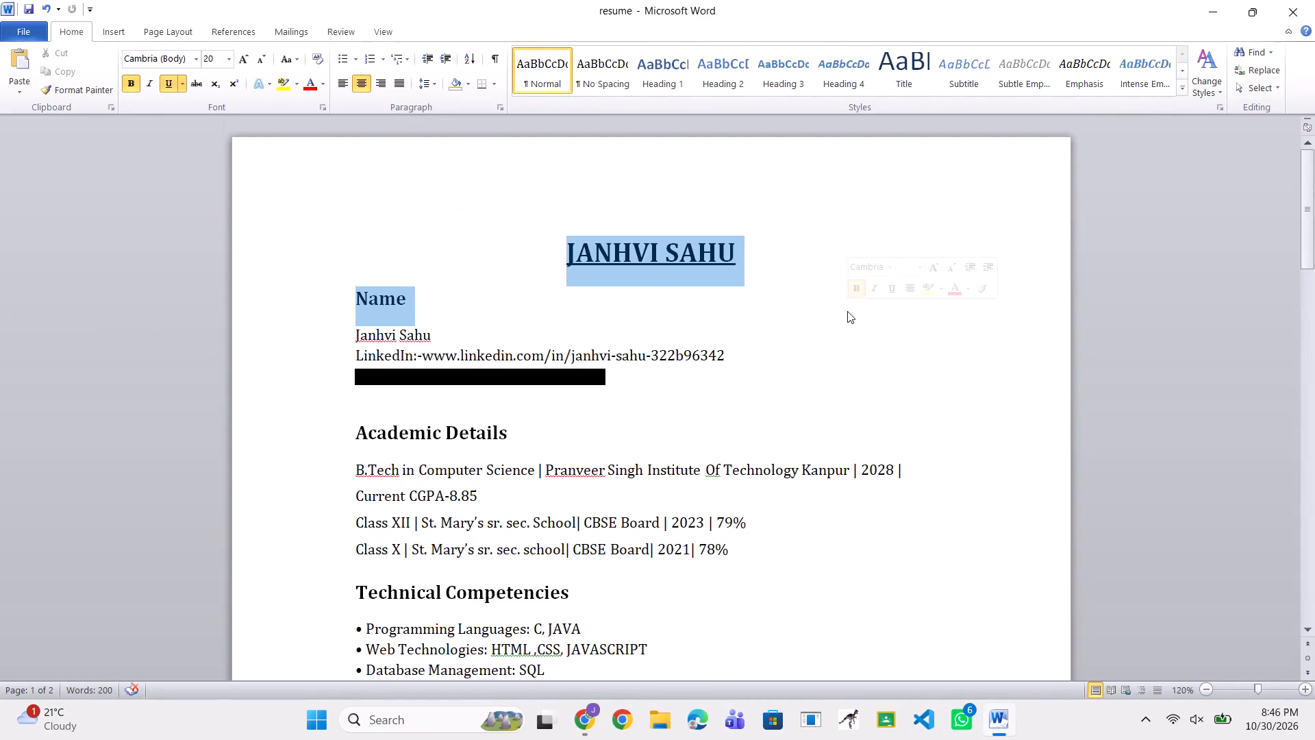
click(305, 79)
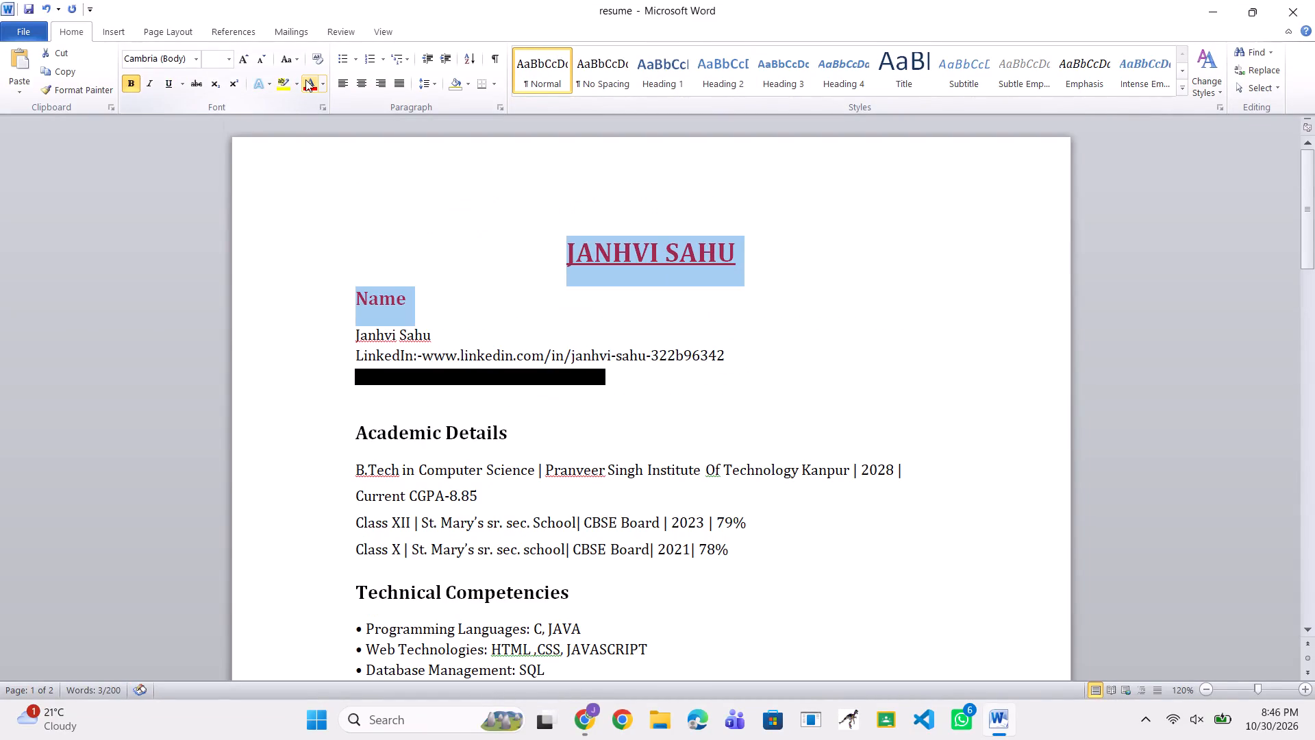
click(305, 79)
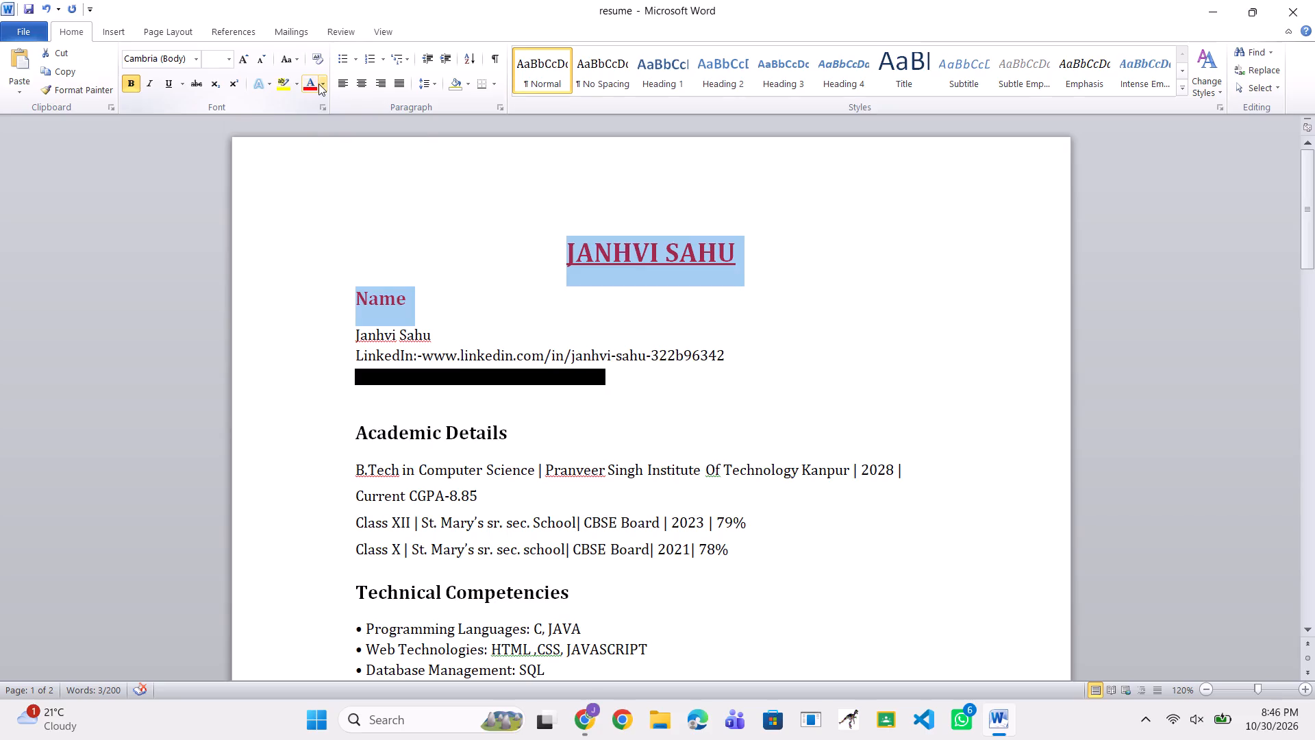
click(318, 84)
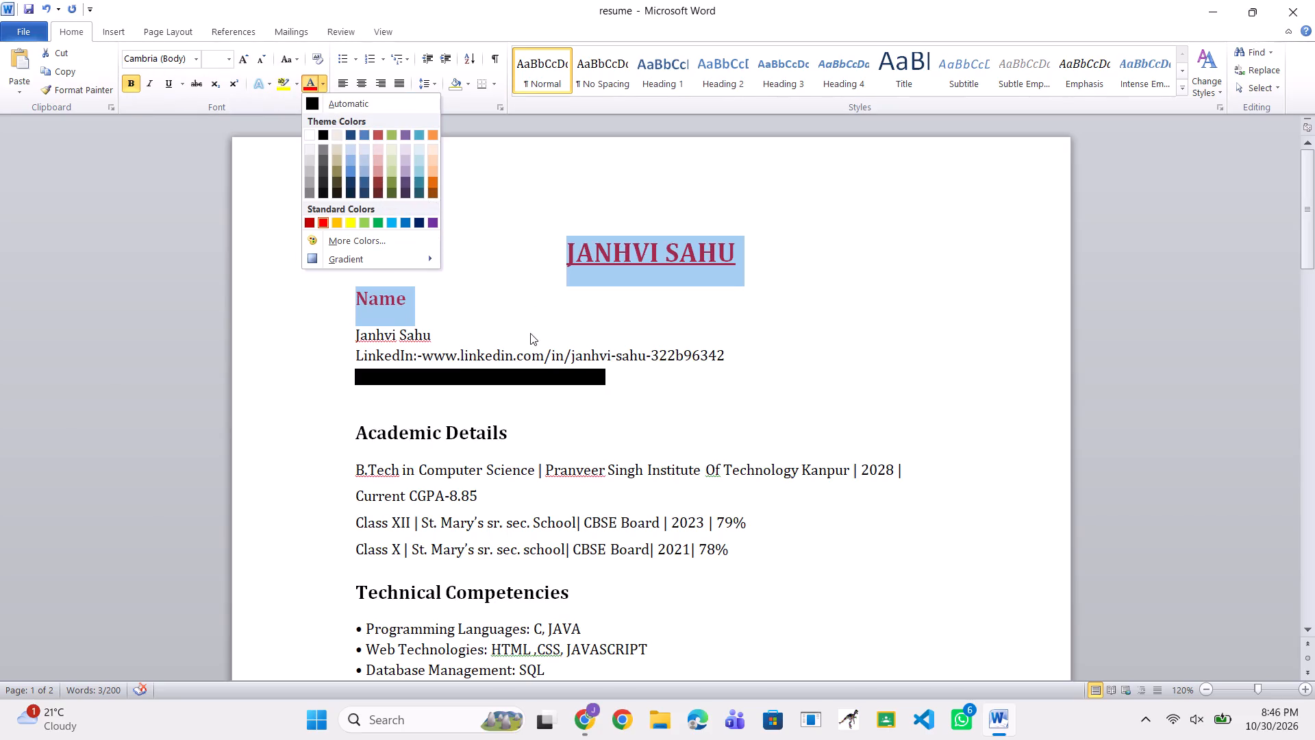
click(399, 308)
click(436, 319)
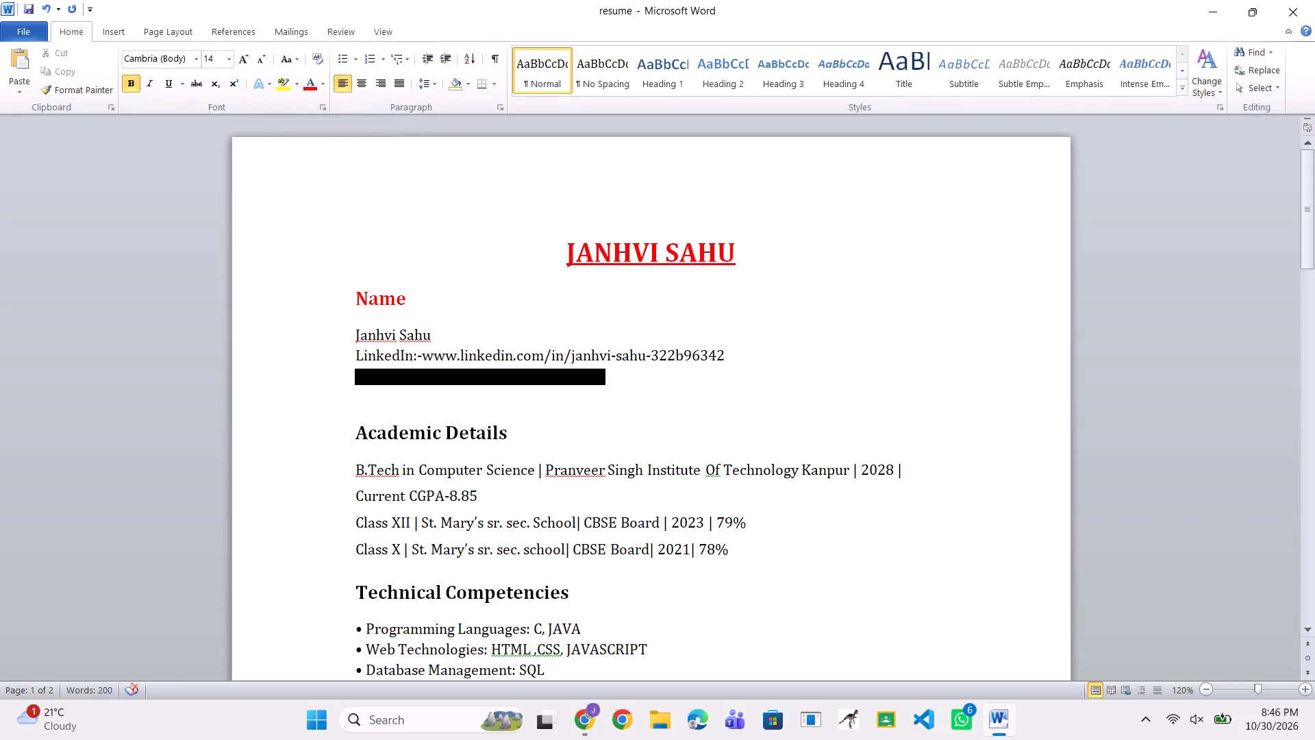
Delete the Name heading and the repeated name line above the LinkedIn line.
key(BackSpace)
key(BackSpace)
key(BackSpace)
key(BackSpace)
key(BackSpace)
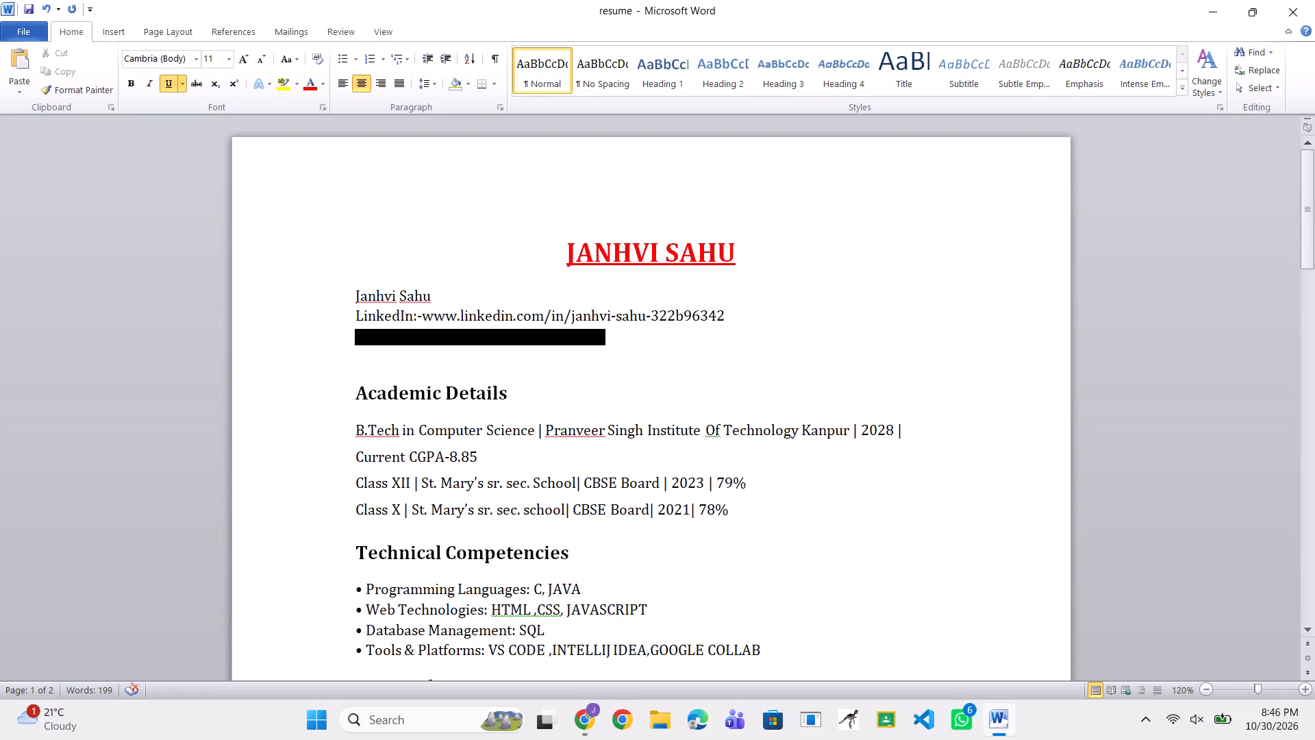
drag(436, 296, 329, 260)
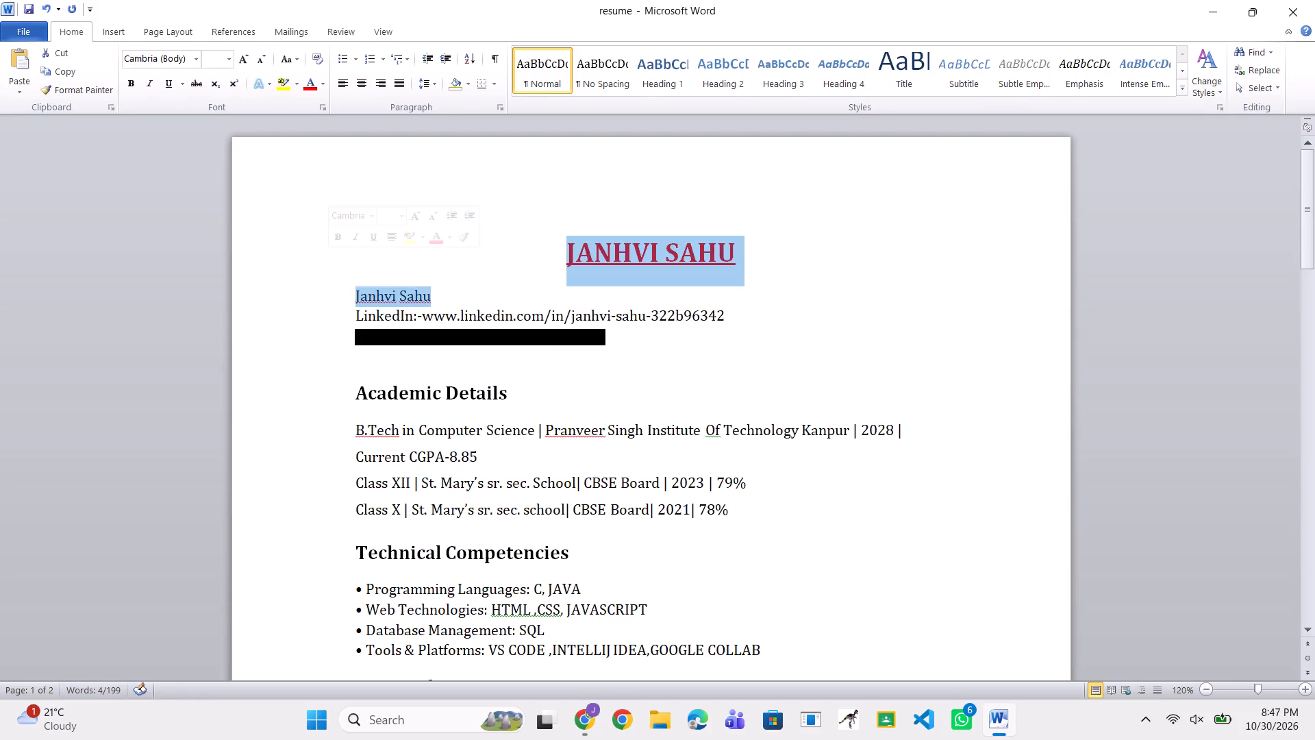
click(453, 289)
drag(453, 289, 346, 286)
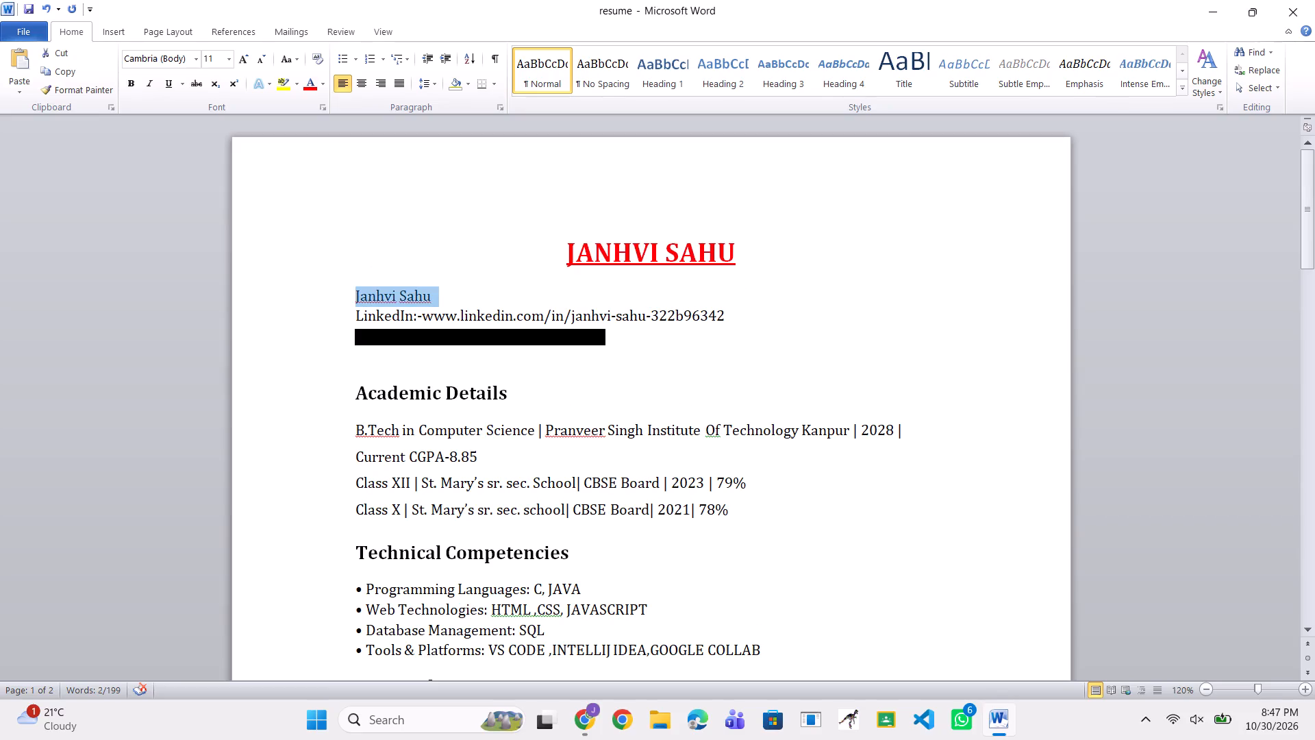
key(BackSpace)
Change the centred title name's font colour to the standard blue.
drag(566, 262, 793, 262)
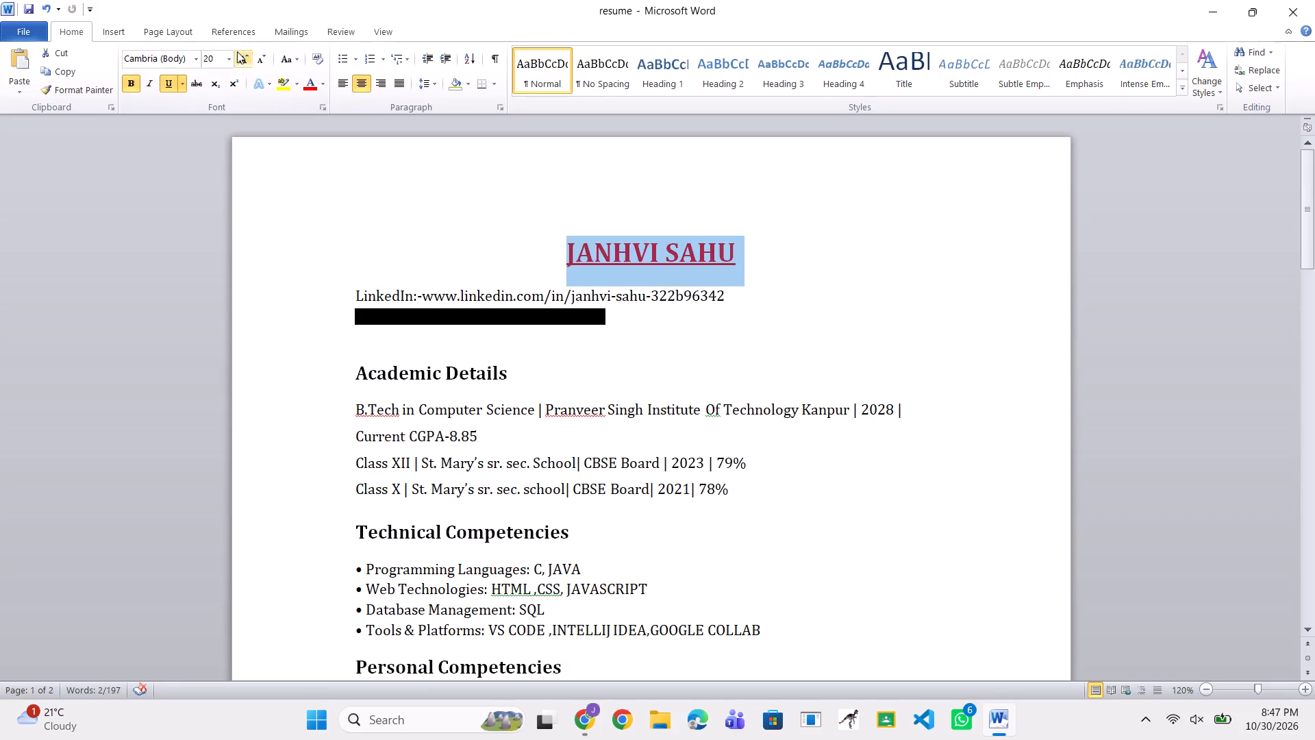
click(319, 88)
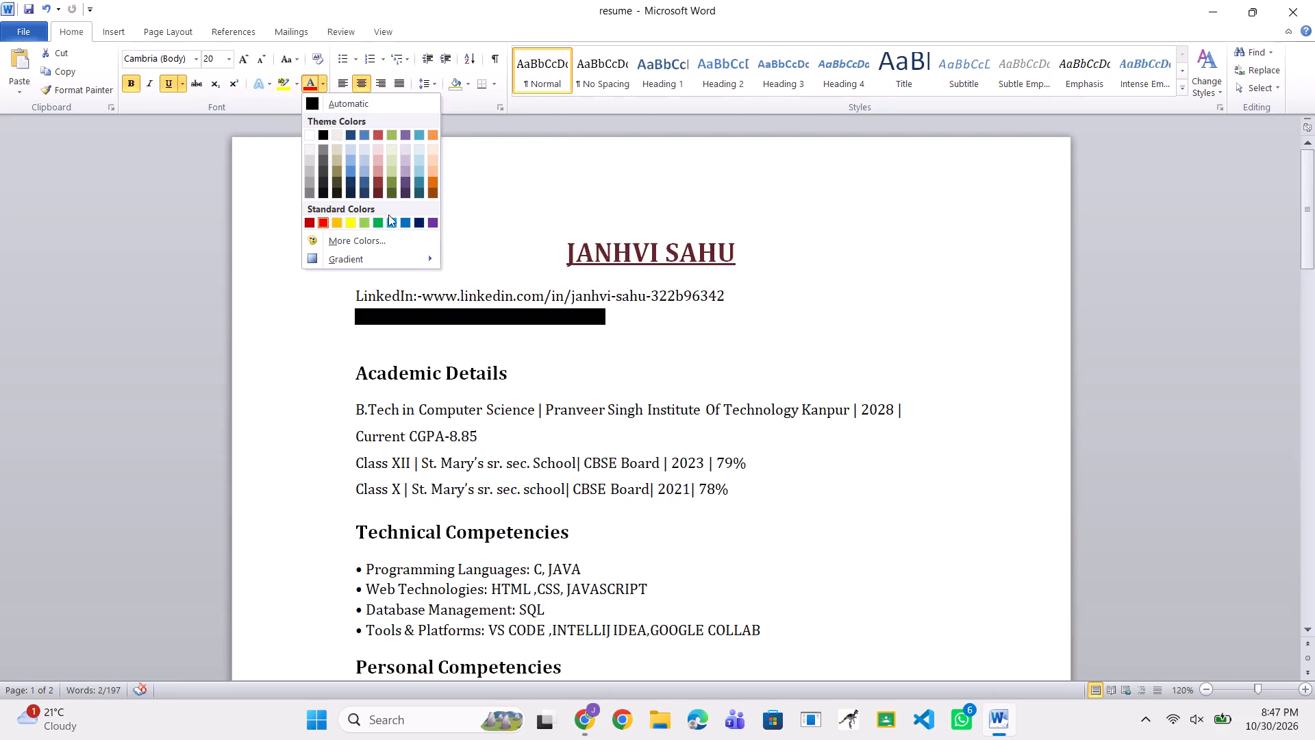
click(408, 222)
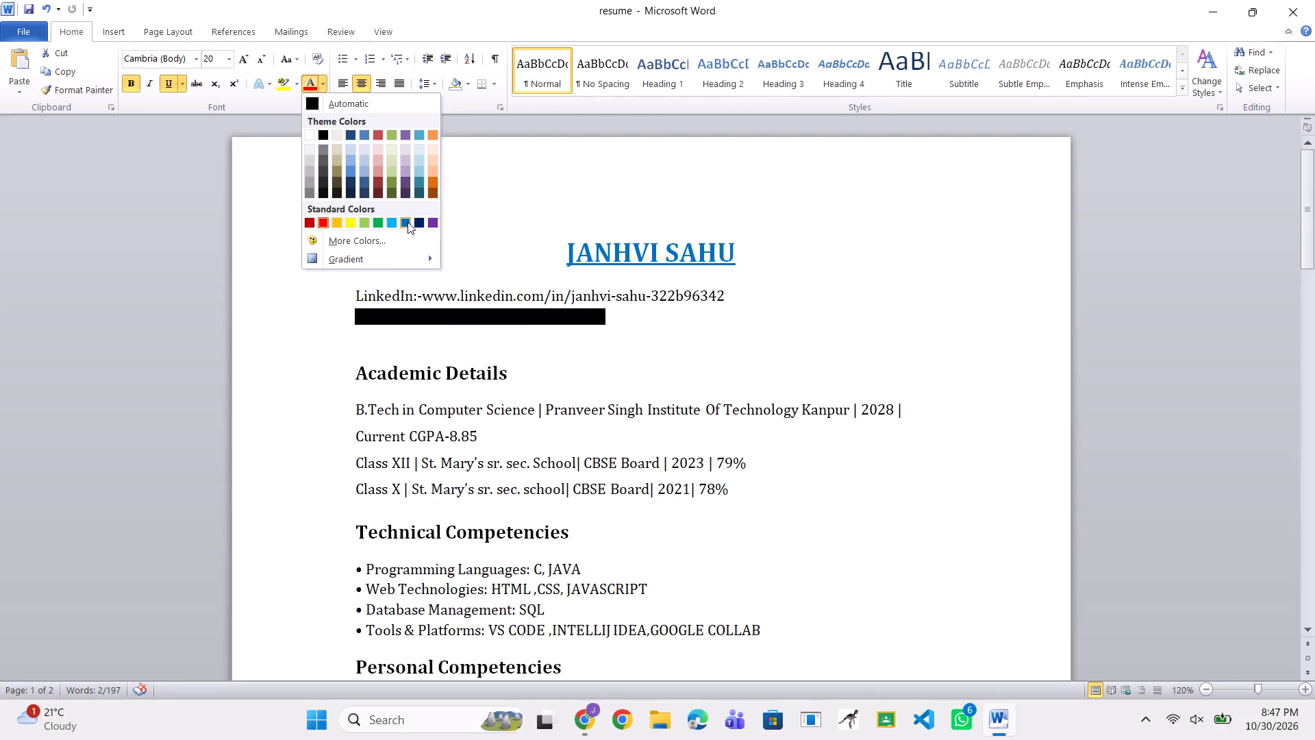
click(566, 349)
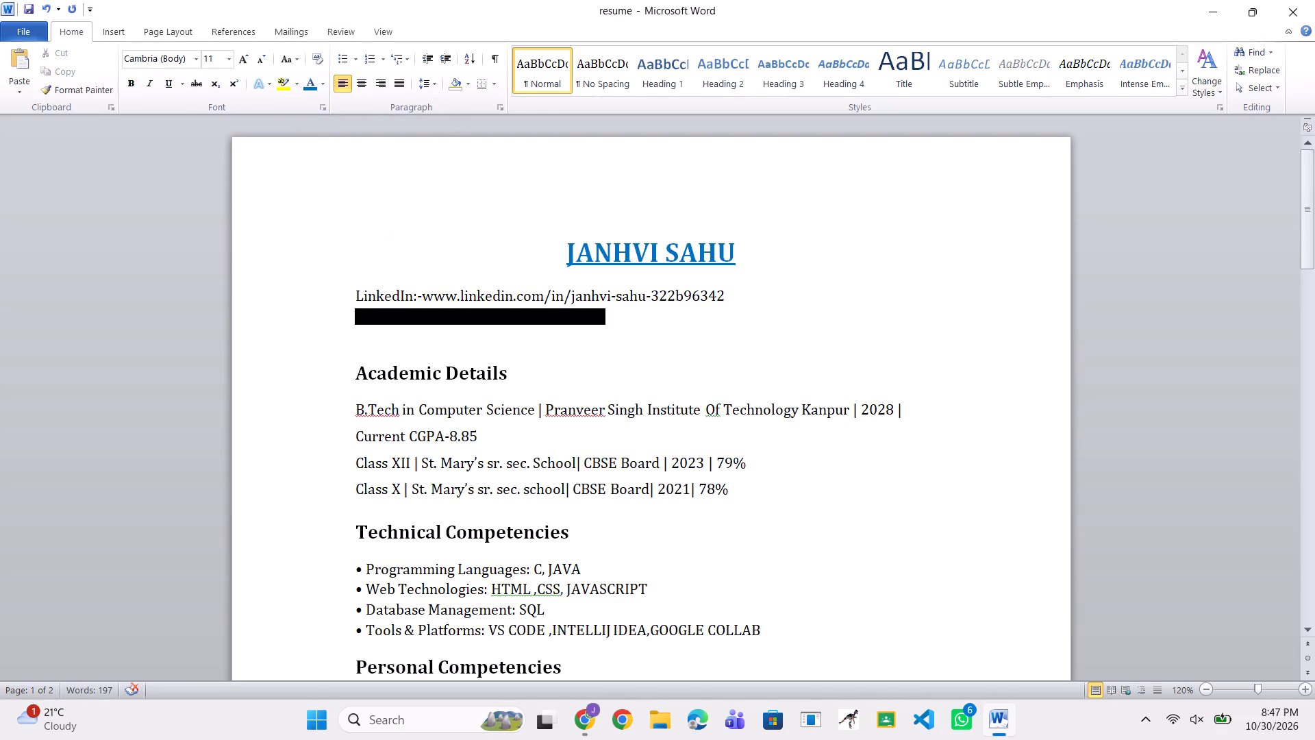
click(419, 261)
Insert an empty line between the title name and the LinkedIn line.
click(766, 237)
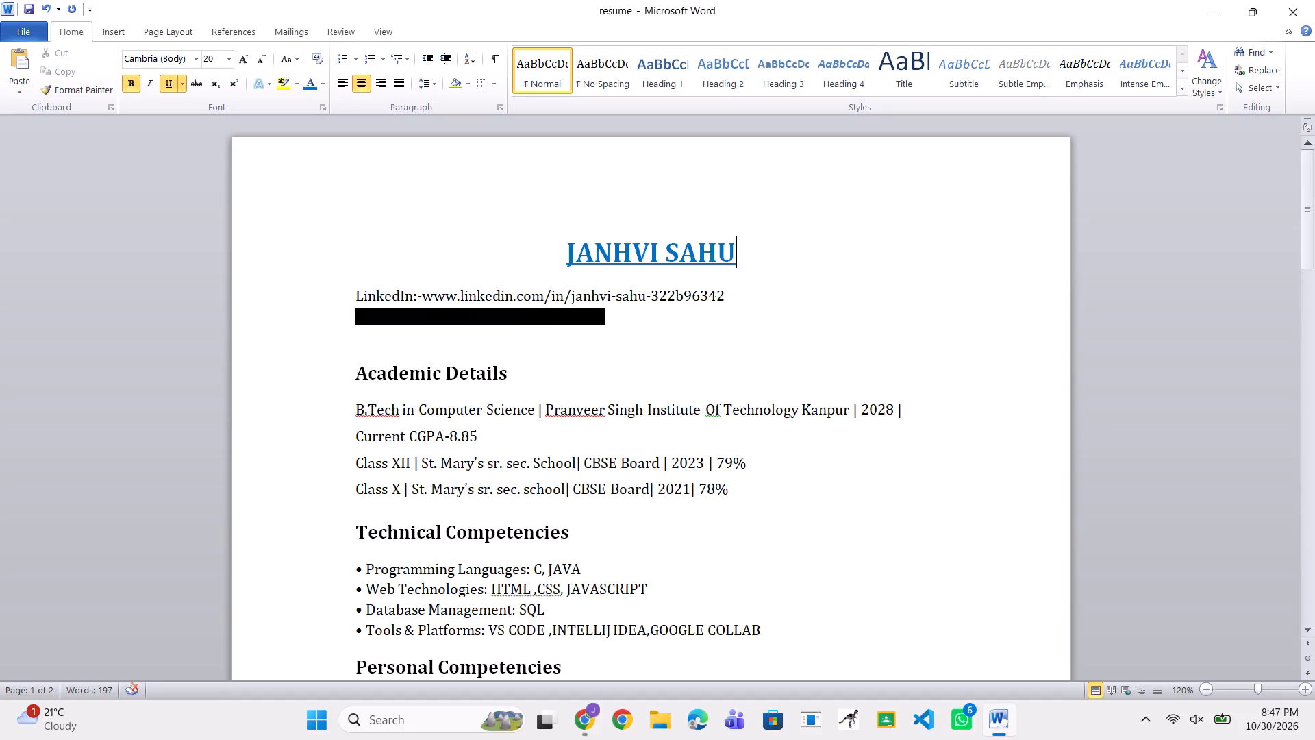
key(Return)
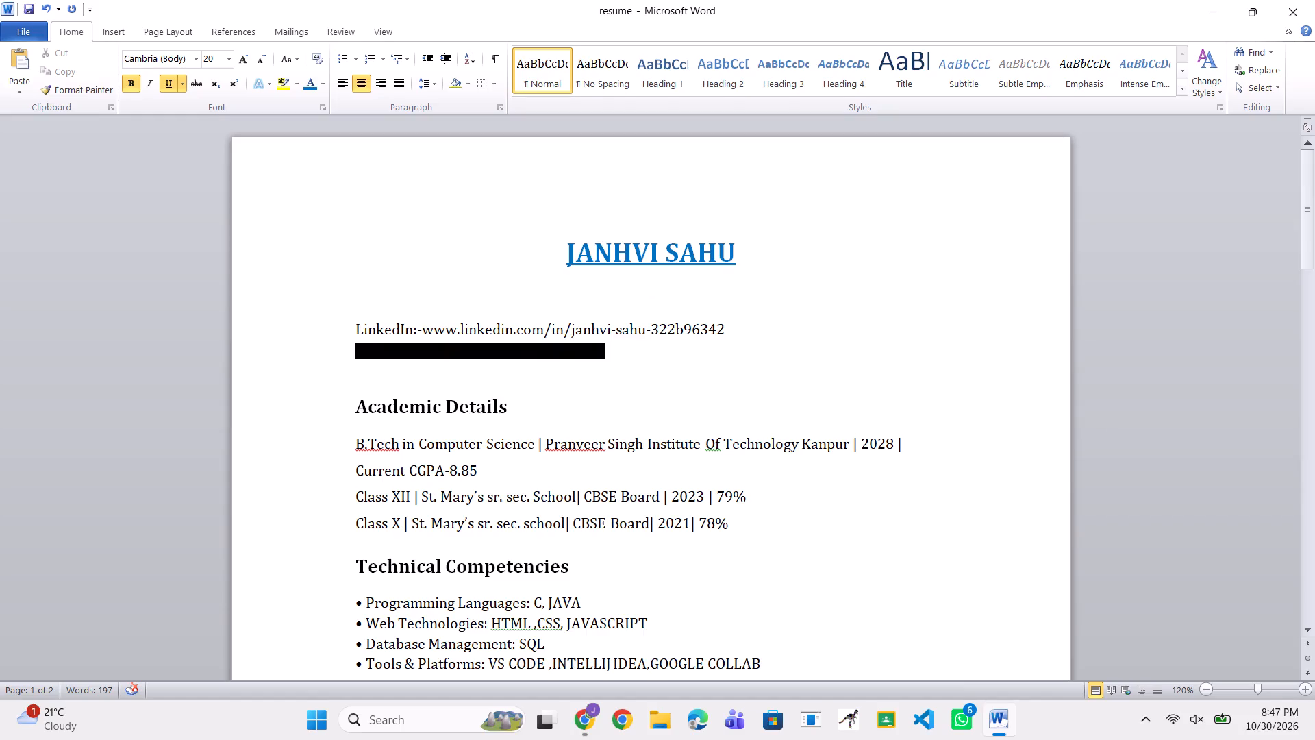
key(shift+bar)
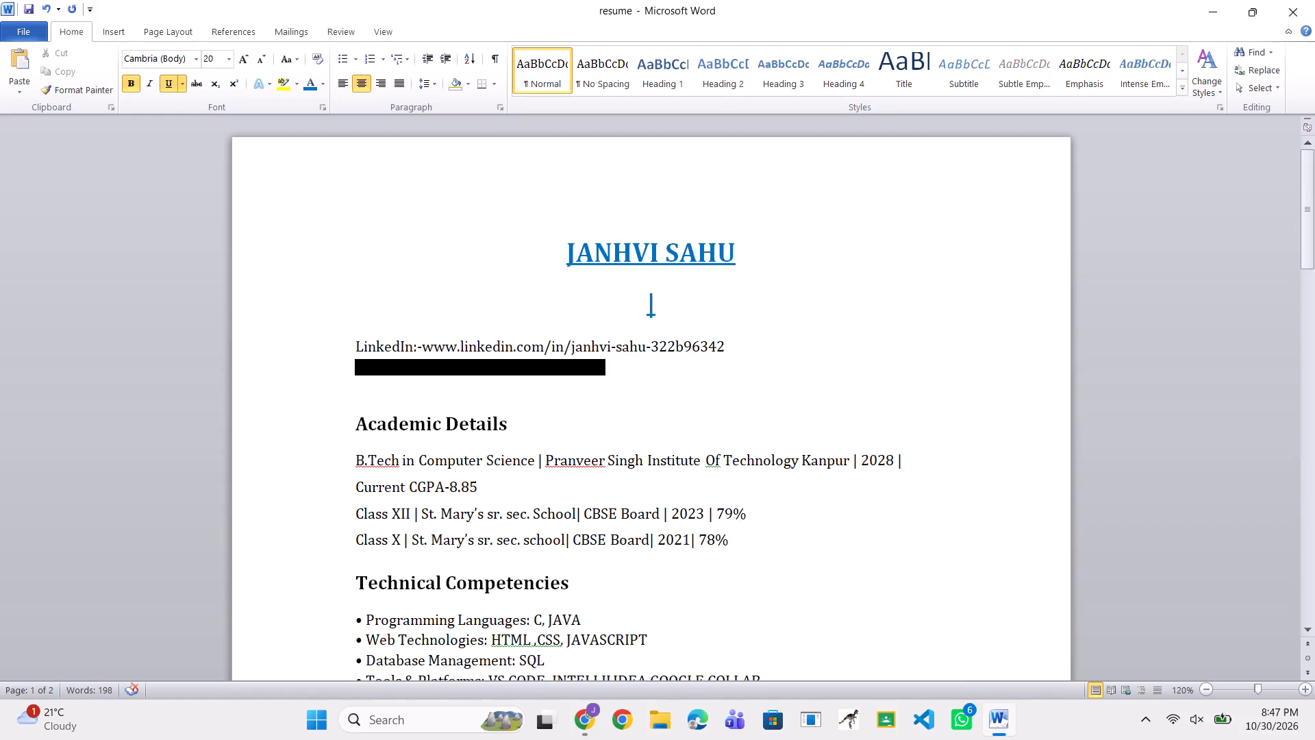
key(BackSpace)
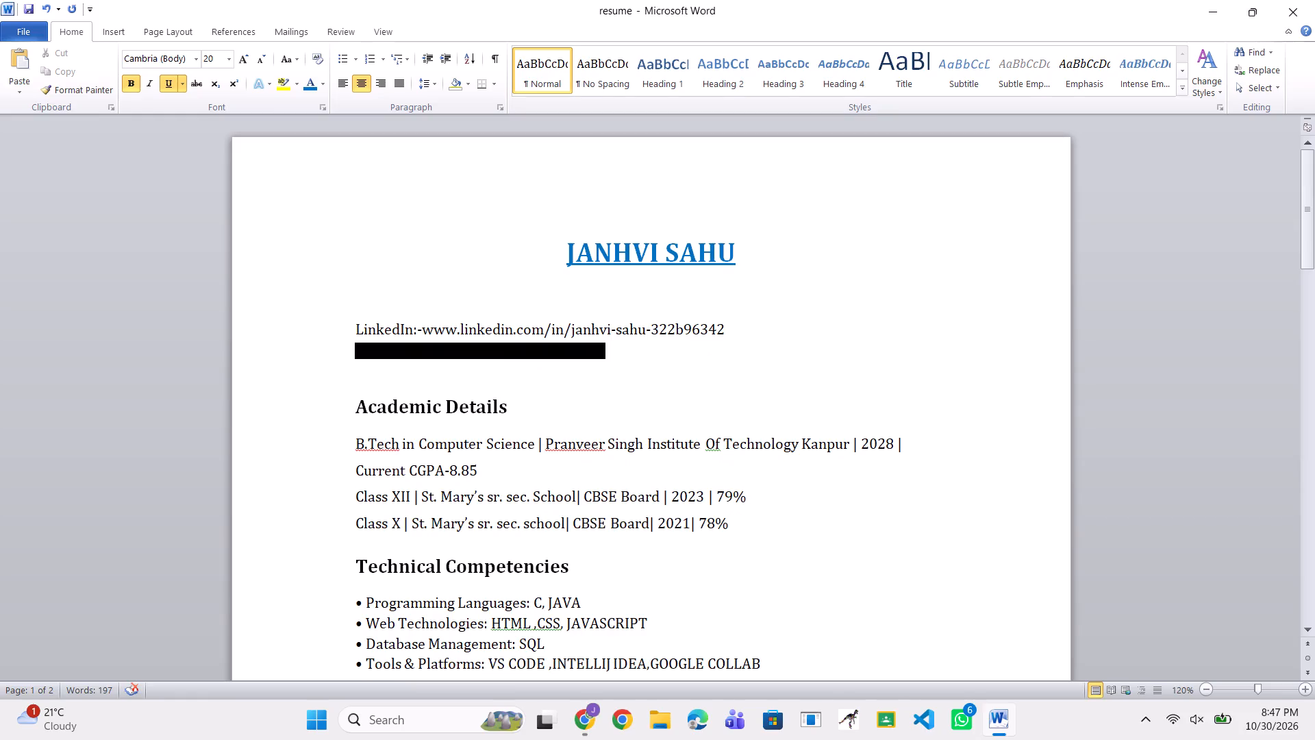
click(778, 318)
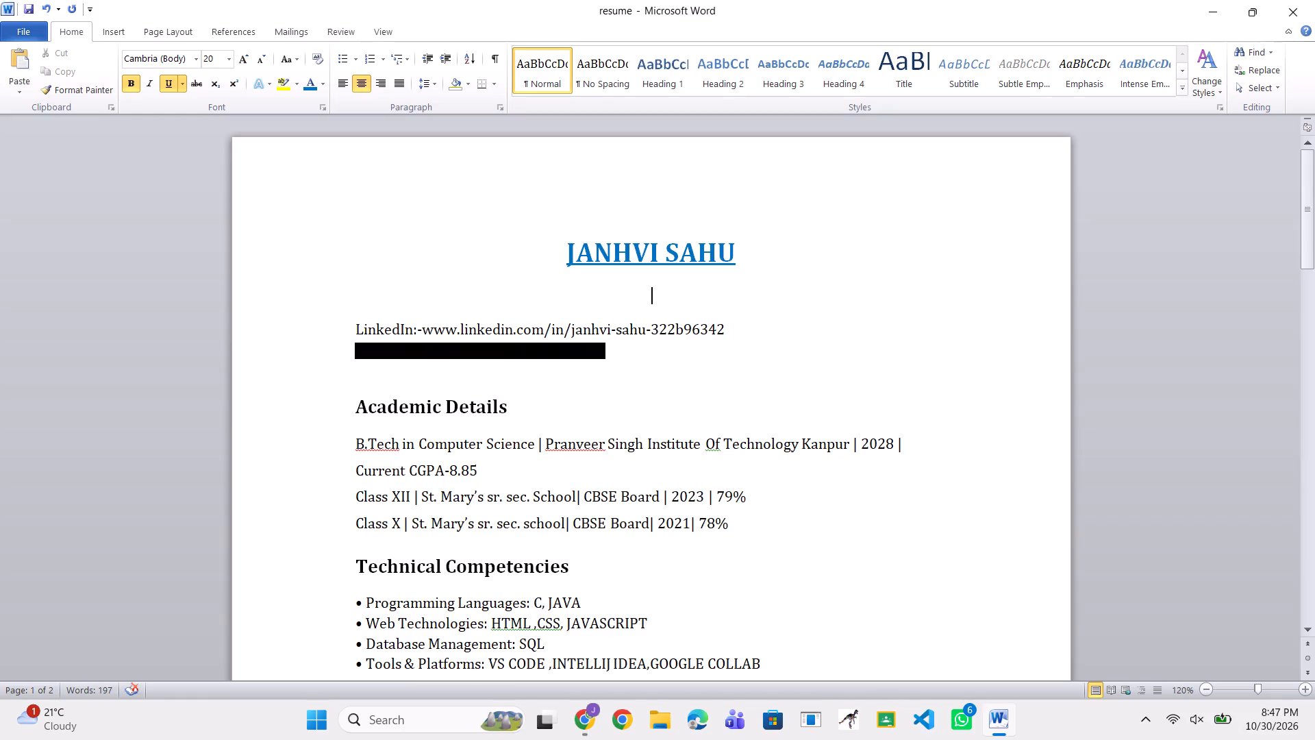
Add a vertical bar separator (|) at the end of the LinkedIn line.
click(744, 333)
key(shift+bar)
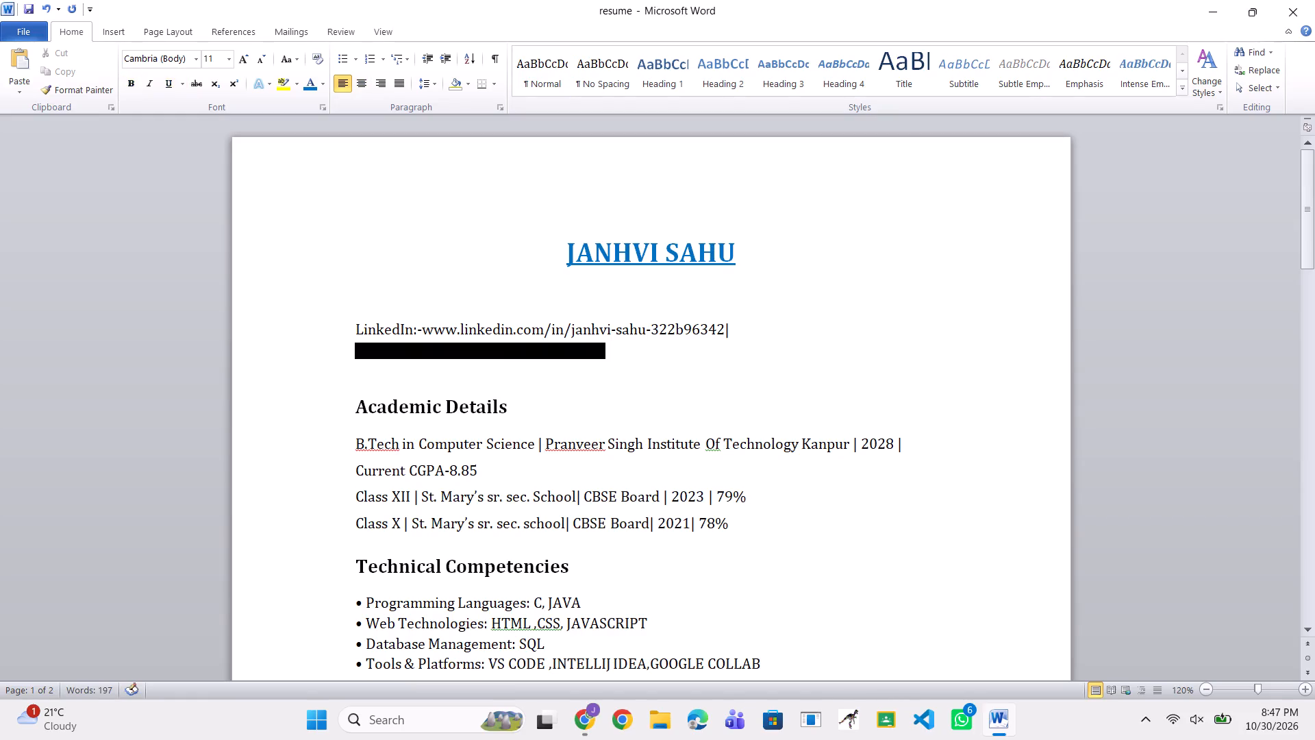
key(BackSpace)
key(backslash)
key(BackSpace)
key(shift+bar)
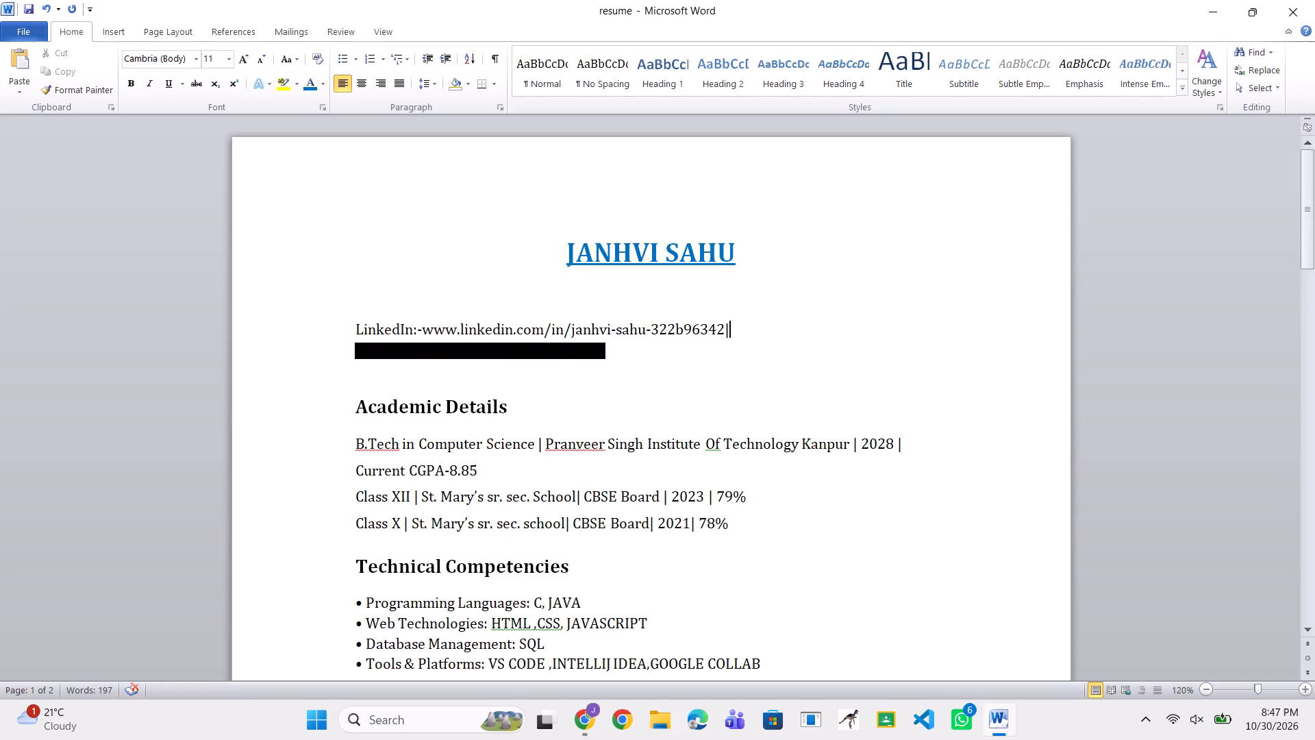
Copy the Email line and paste it after the separator on the LinkedIn line.
drag(607, 361, 346, 340)
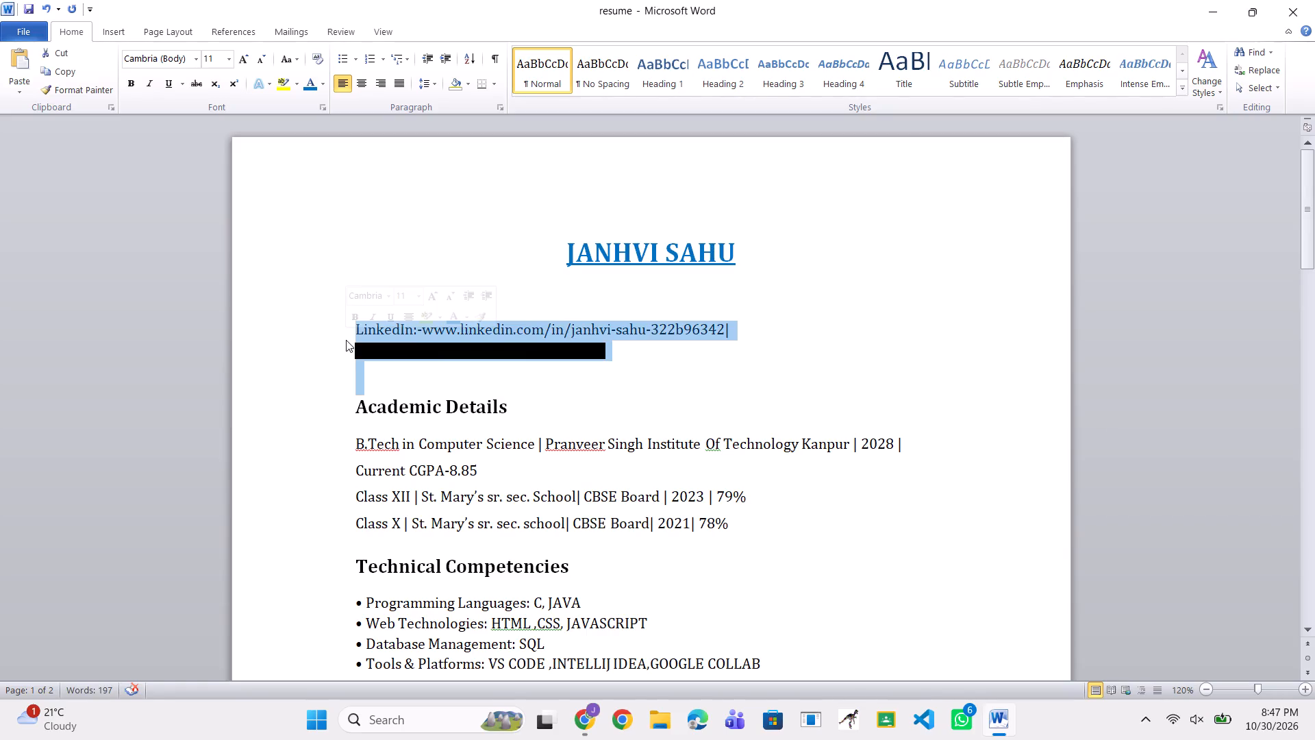
key(ctrl+c)
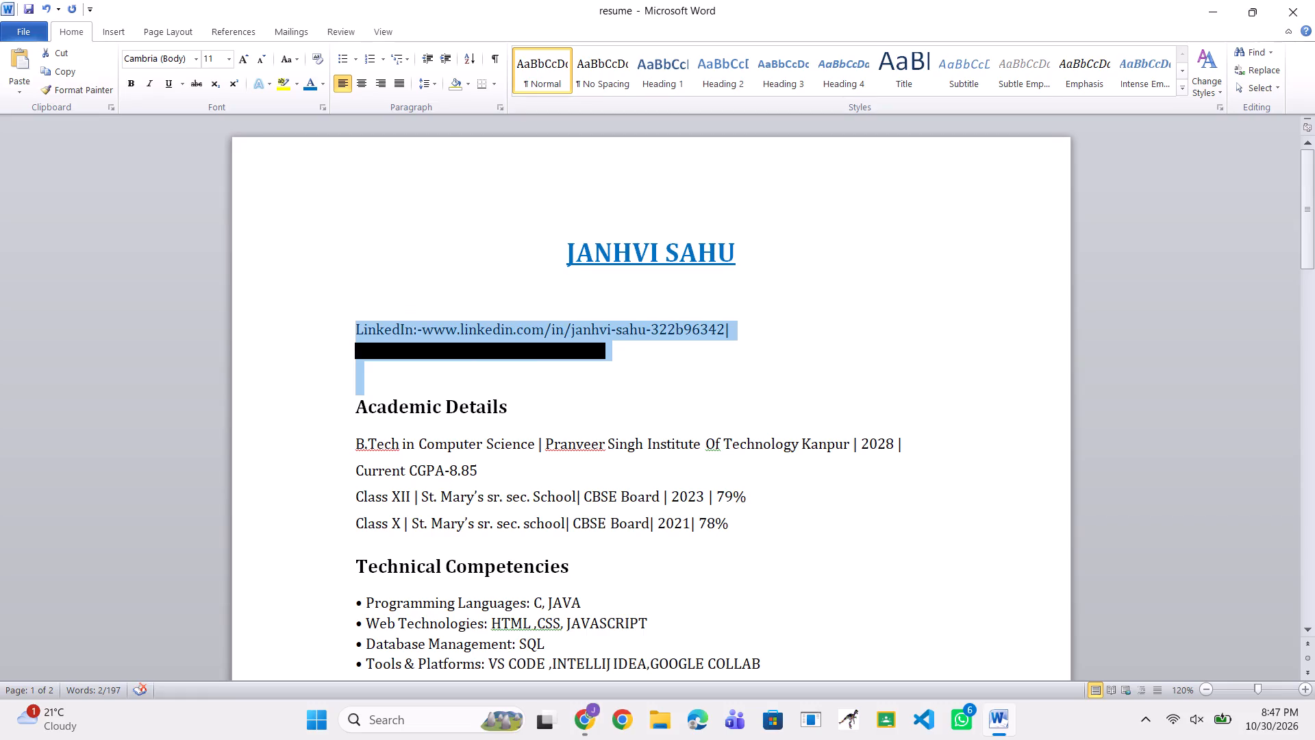
click(687, 365)
drag(687, 365, 387, 365)
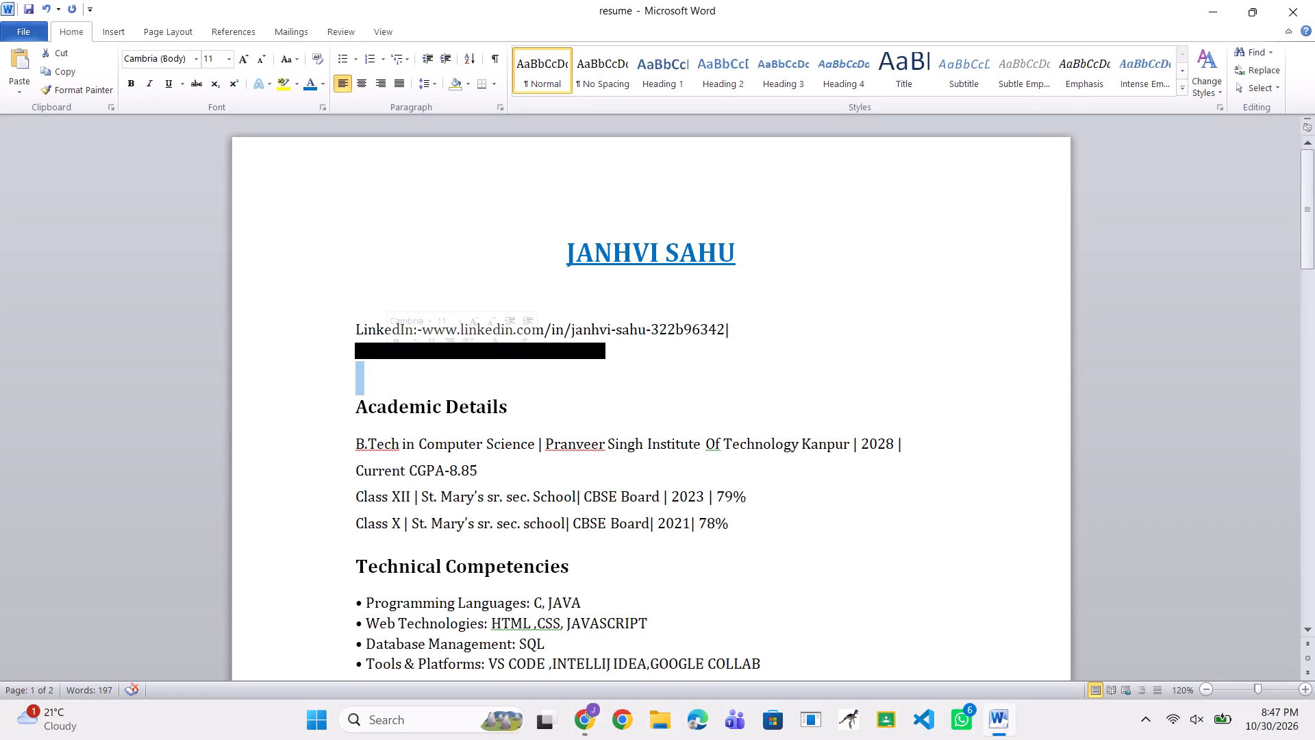
click(351, 351)
drag(351, 351, 615, 349)
key(ctrl+c)
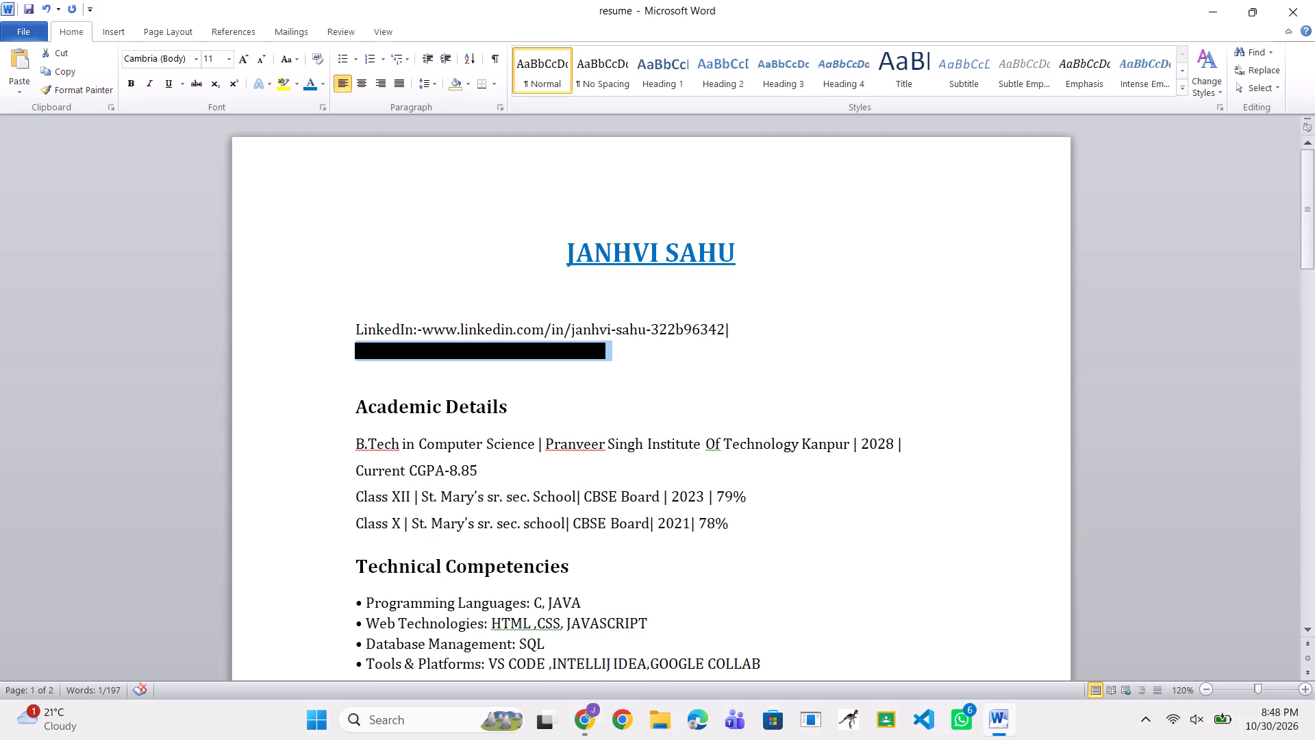
click(872, 341)
click(825, 336)
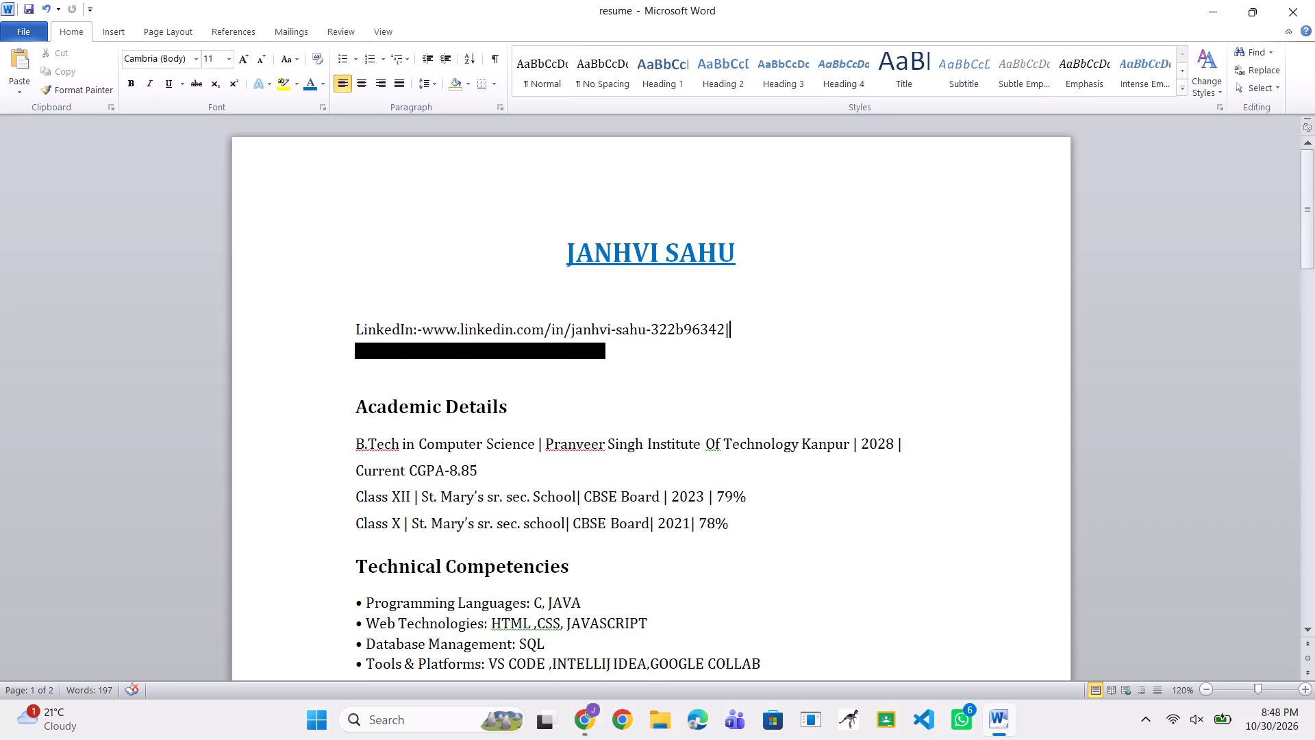
key(ctrl+v)
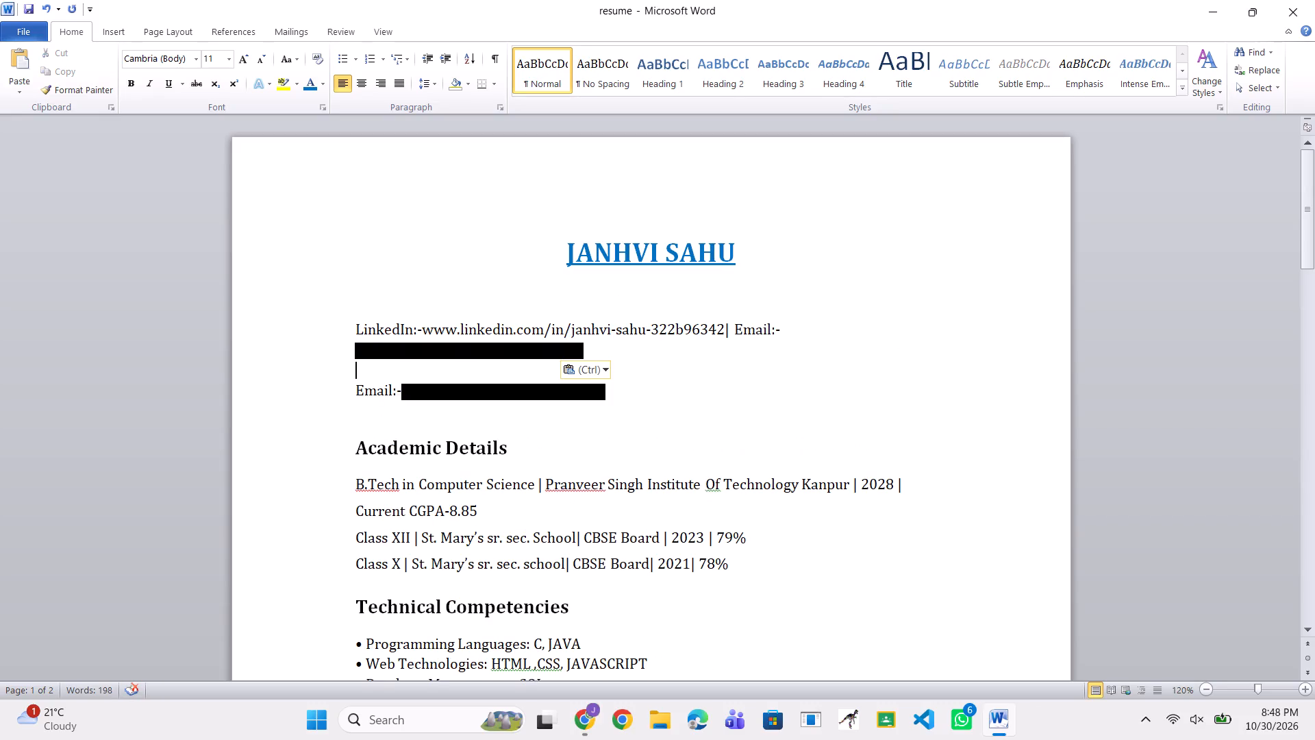
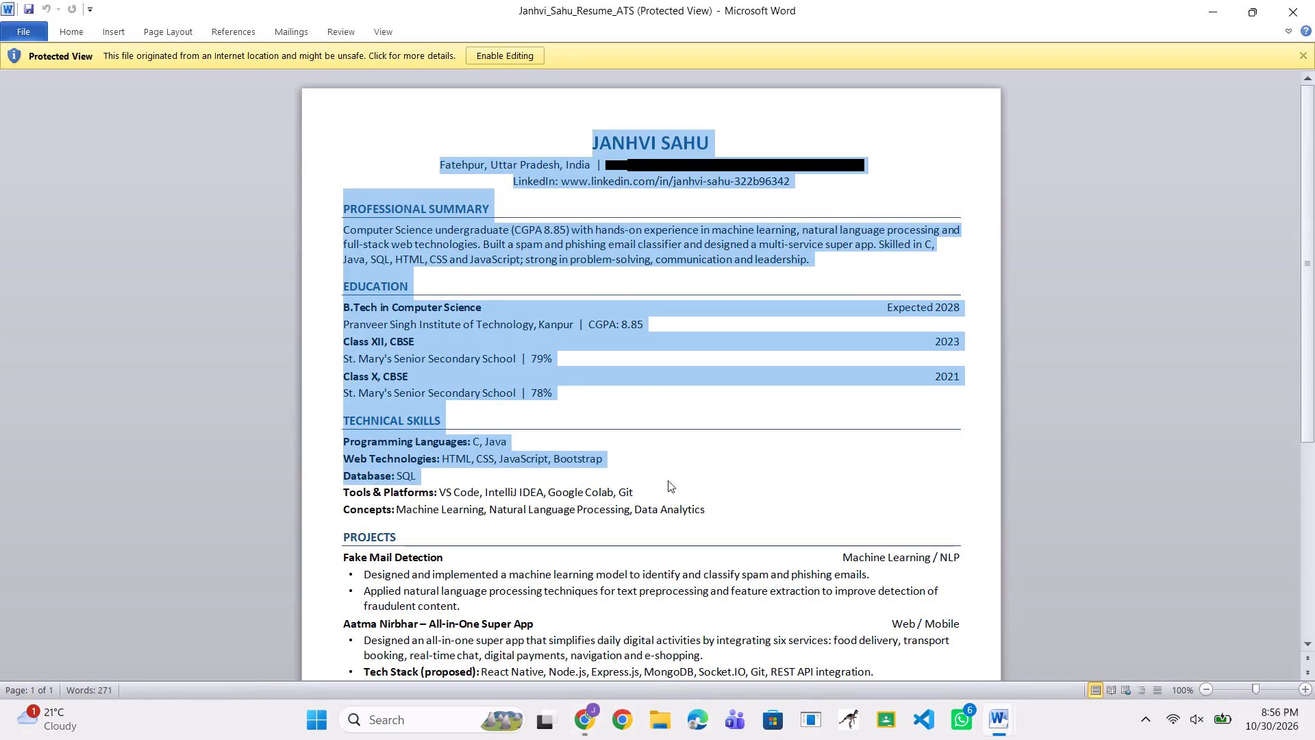
drag(668, 480, 552, 338)
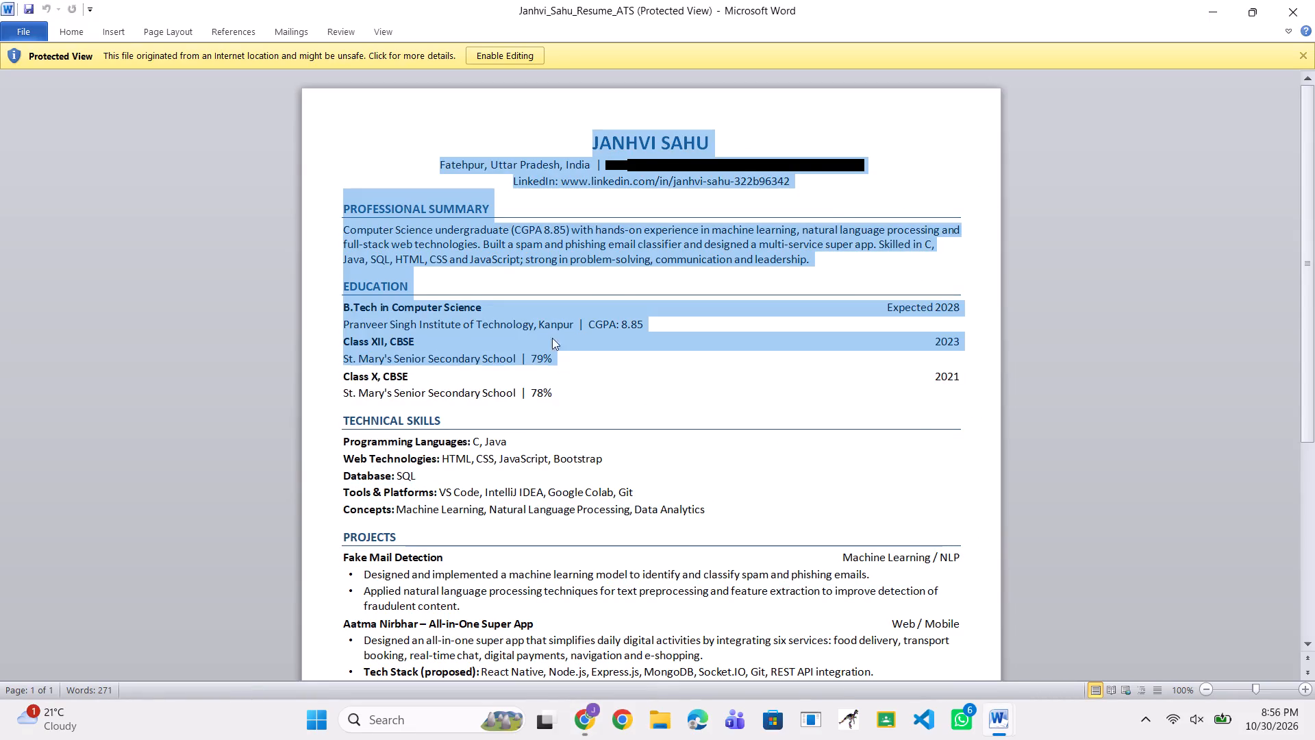
drag(552, 338, 605, 389)
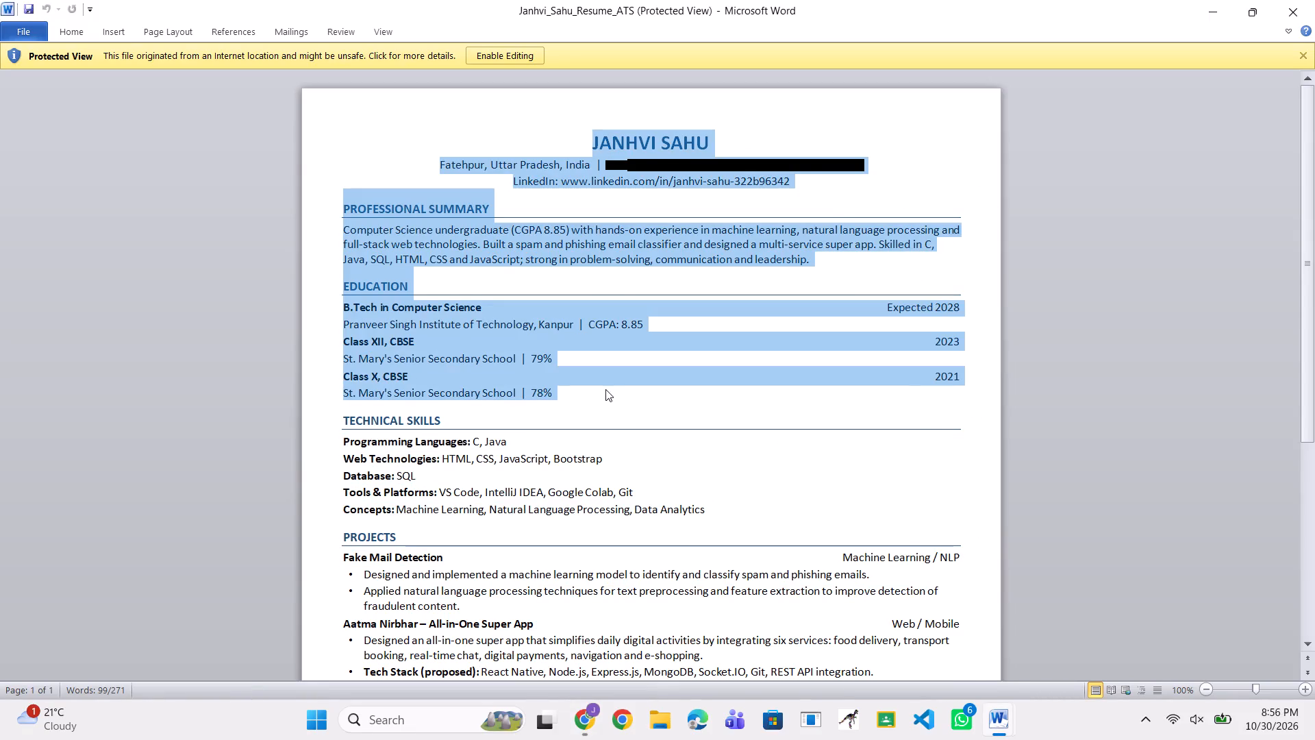
key(ctrl+c)
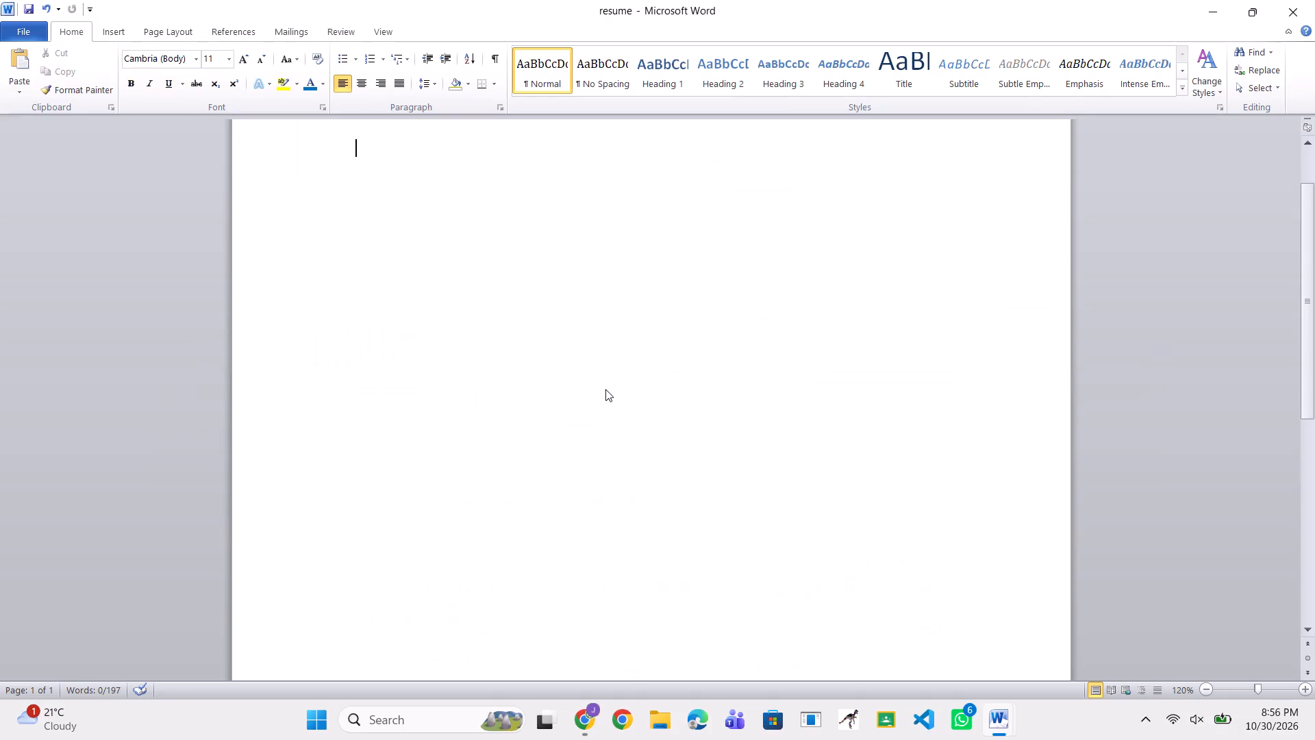
key(ctrl+v)
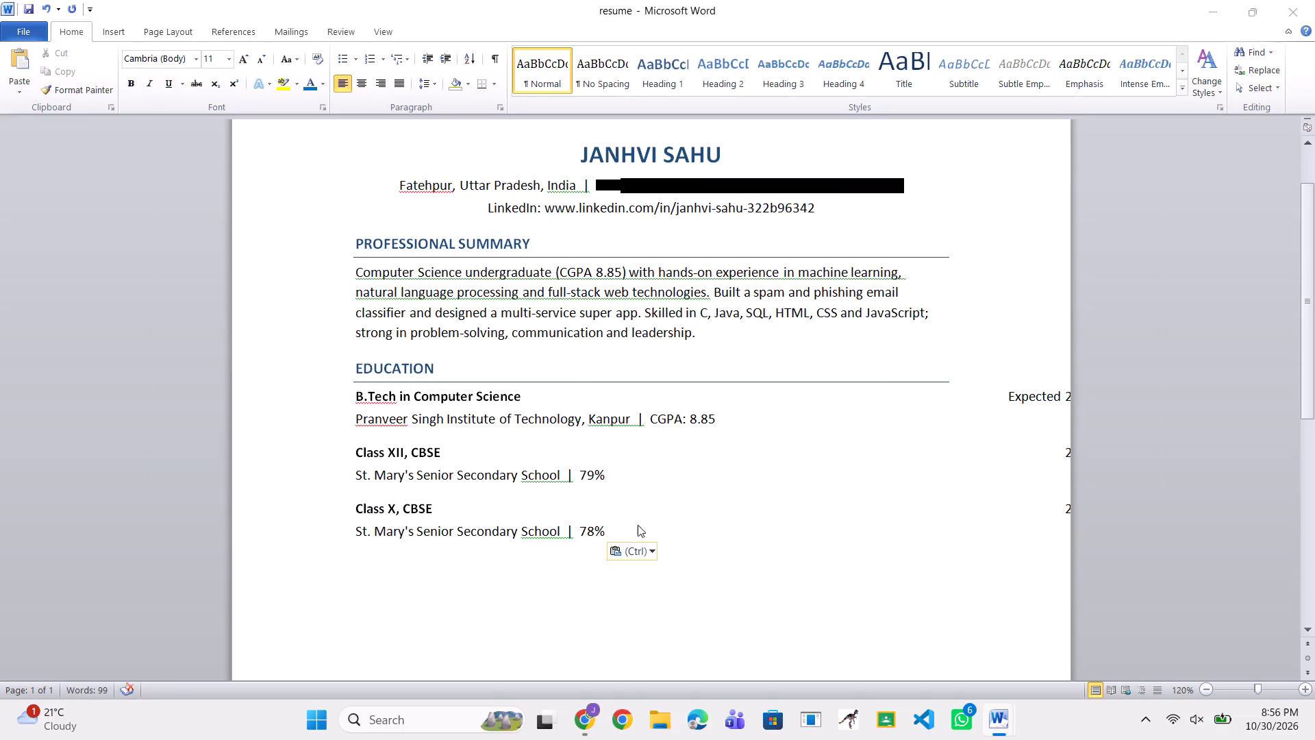
Switch to the downloaded ATS resume and copy its entire content, from the name heading through the Languages section.
click(464, 107)
drag(464, 107, 801, 513)
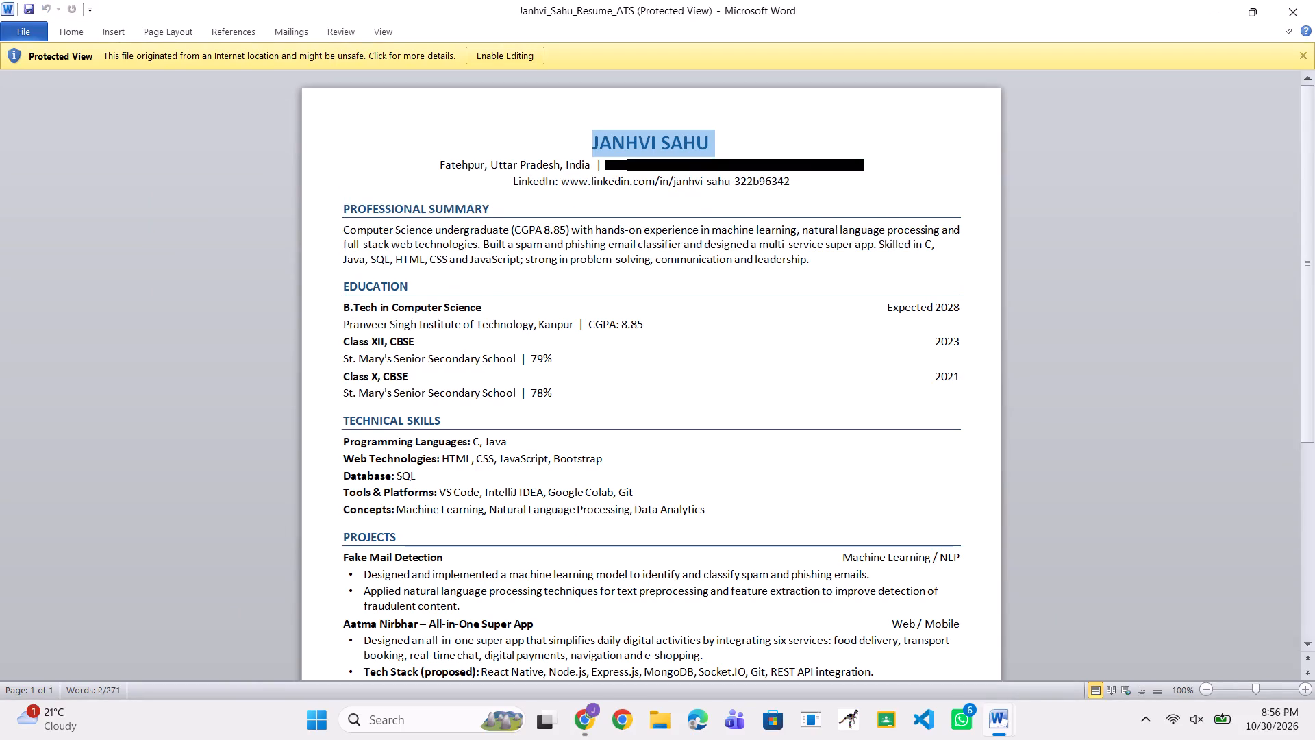
triple_click(545, 134)
click(545, 134)
triple_click(546, 136)
click(546, 136)
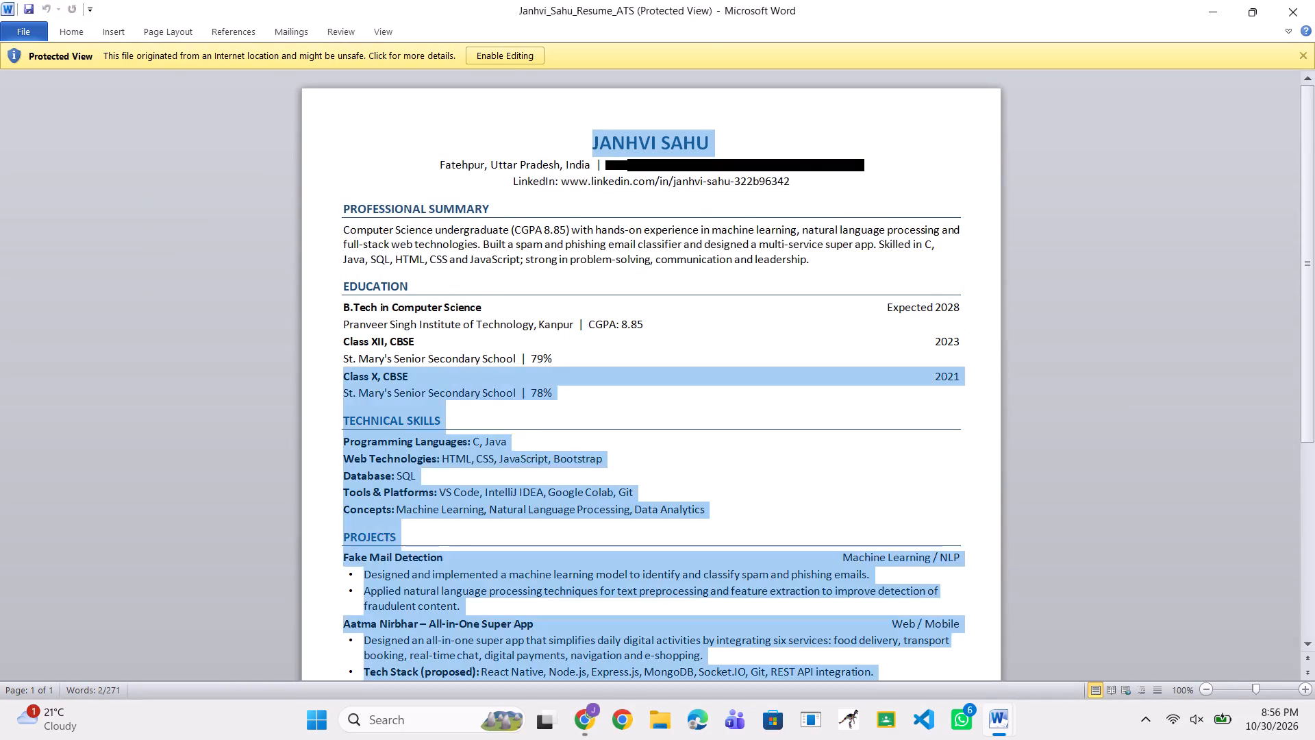
double_click(546, 136)
click(546, 136)
scroll(546, 136, down, 2)
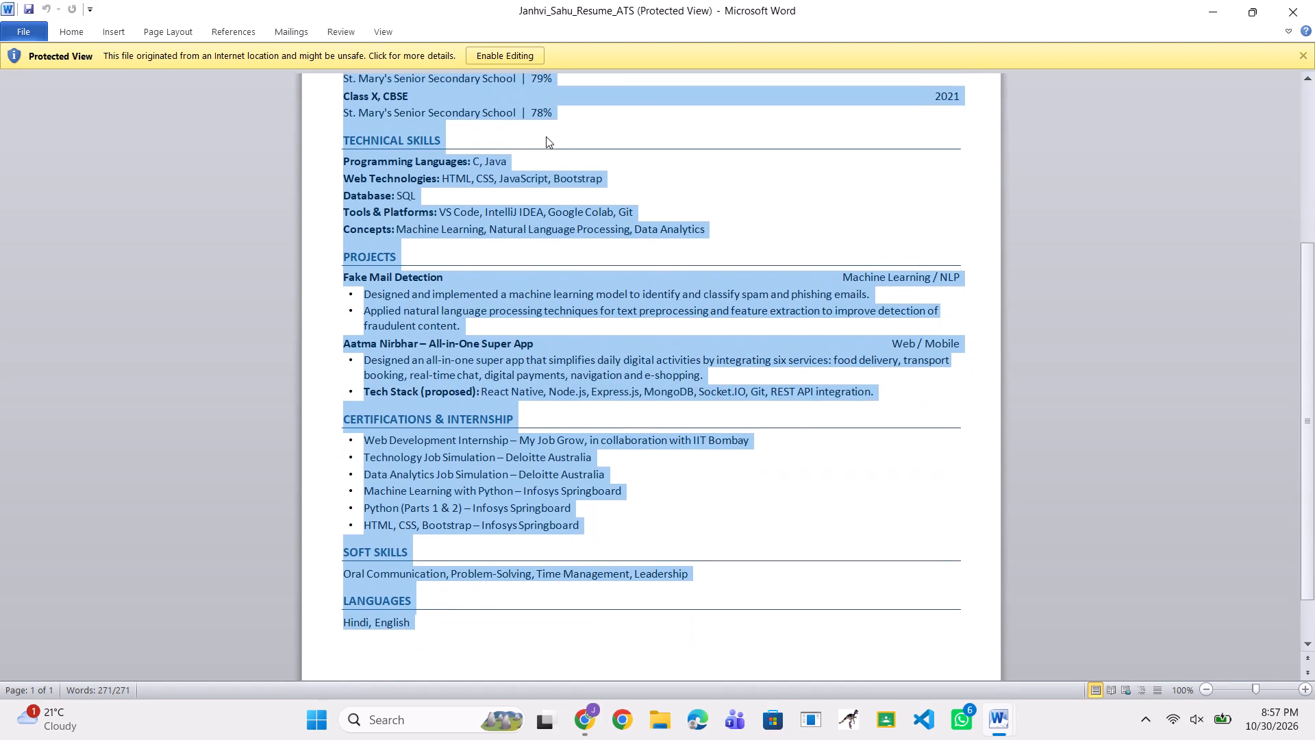
key(ctrl+c)
scroll(546, 136, right, 2)
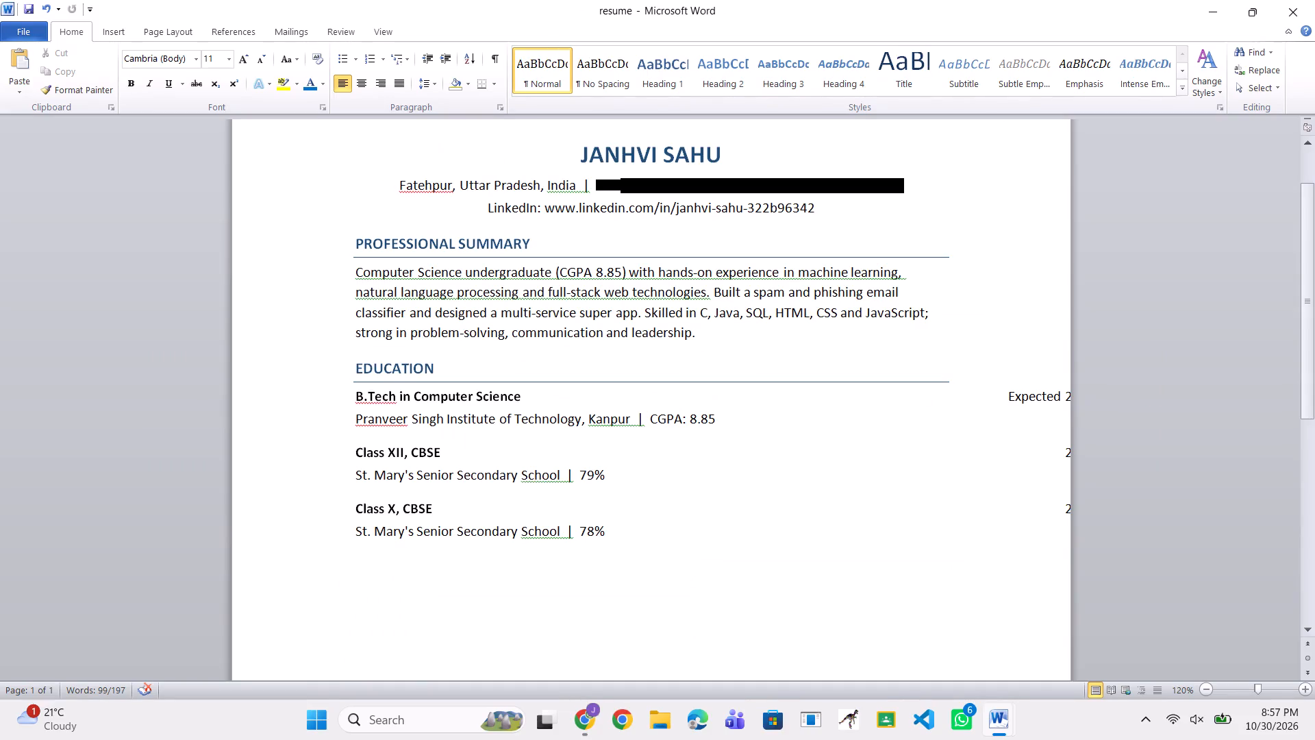
Delete the partial content in the resume document and paste the complete copied resume in its place.
drag(625, 521, 287, 155)
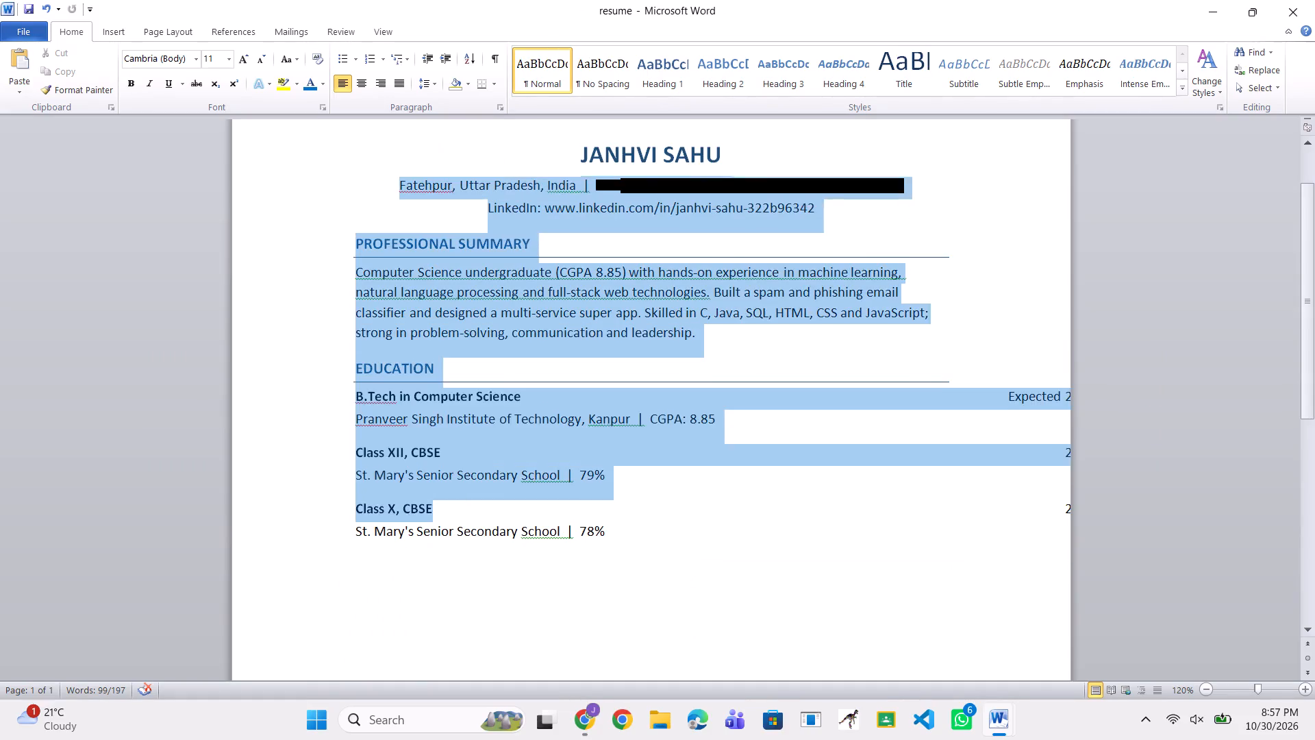
drag(287, 155, 319, 101)
key(BackSpace)
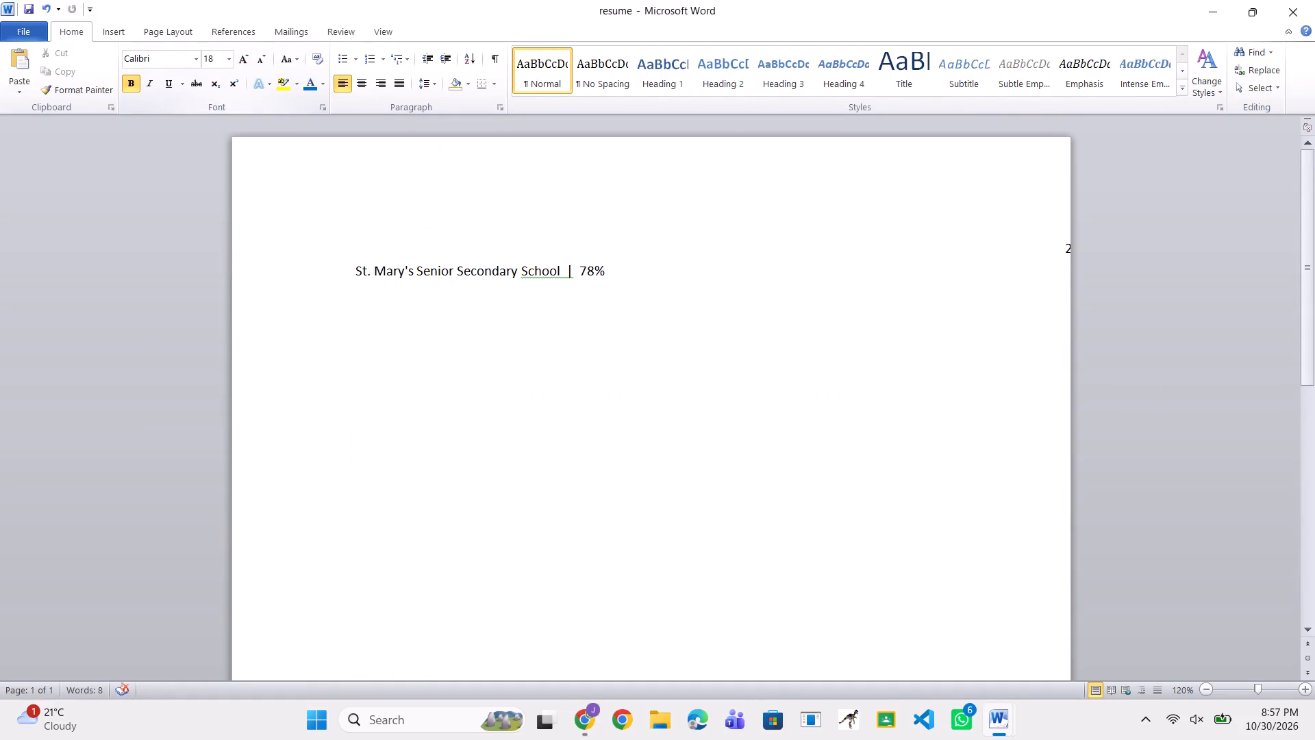
drag(633, 269, 314, 269)
key(BackSpace)
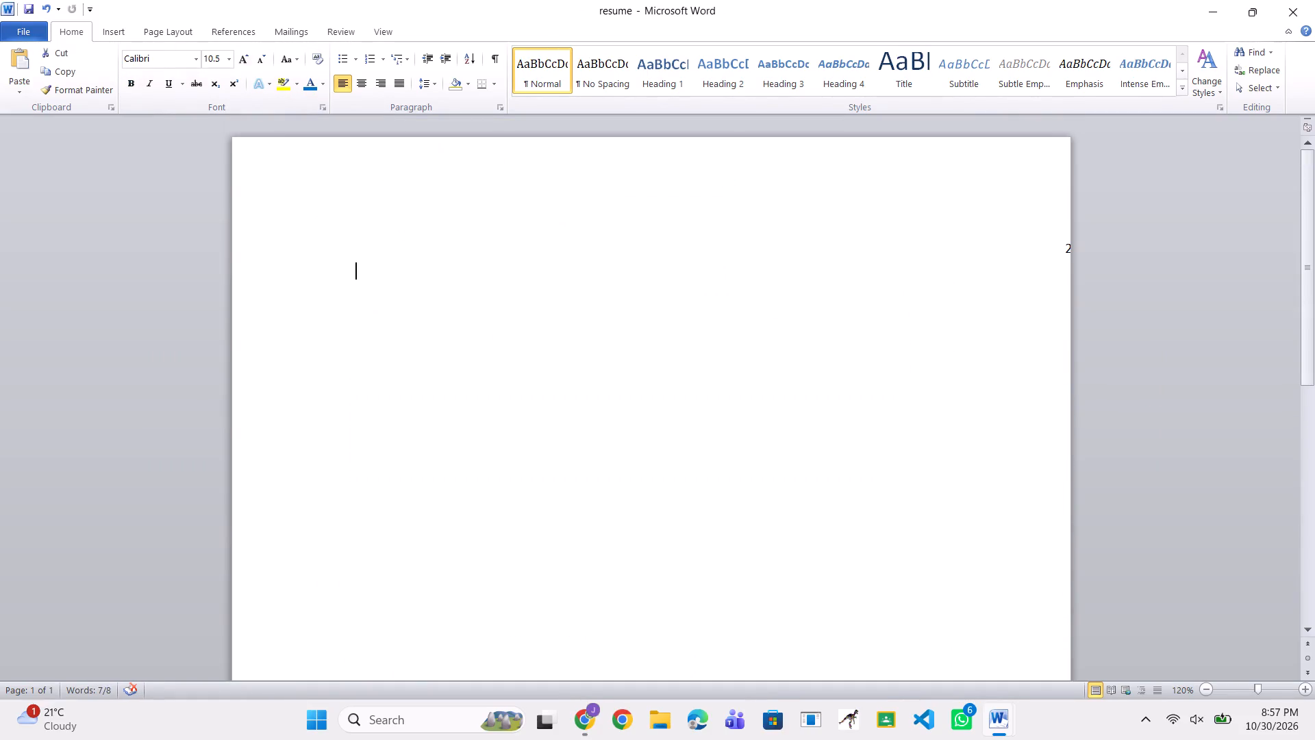
key(ctrl+v)
scroll(314, 269, up, 6)
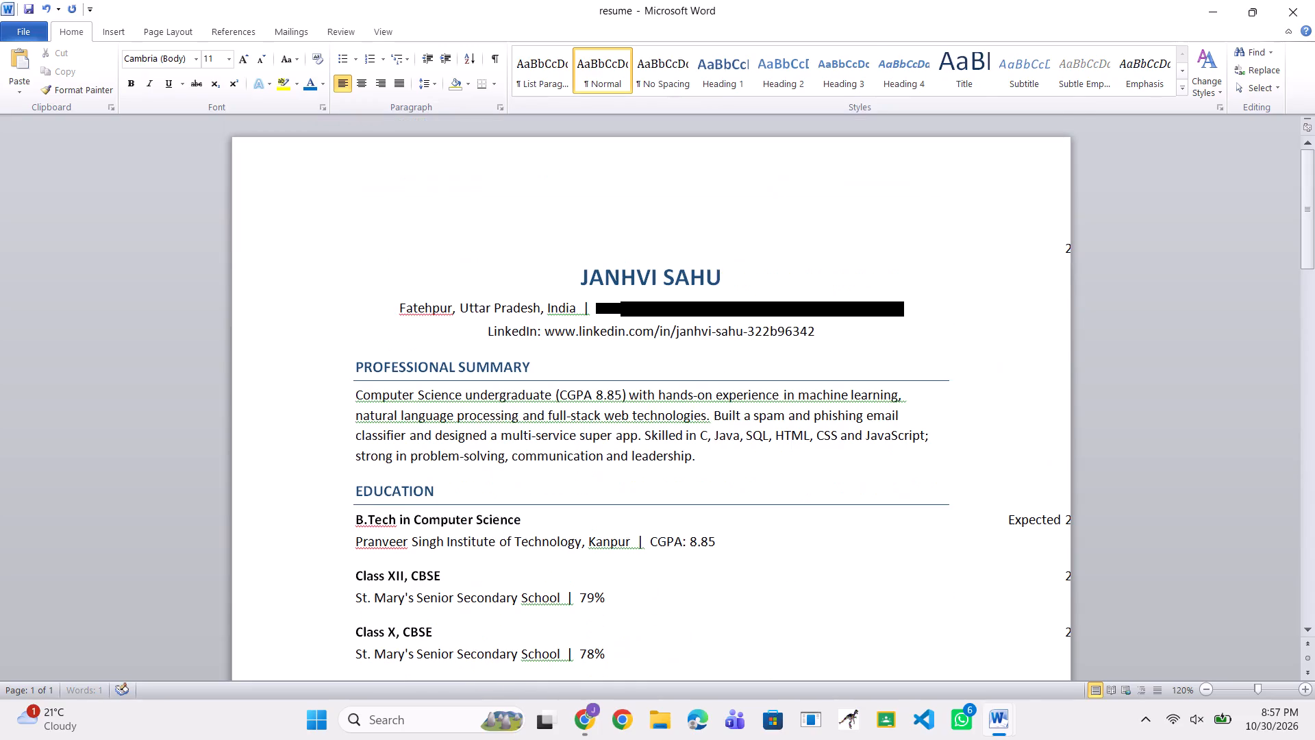
Remove the leftover line with the stray year above the name heading.
click(568, 256)
key(BackSpace)
key(BackSpace)
key(BackSpace)
key(BackSpace)
key(BackSpace)
key(BackSpace)
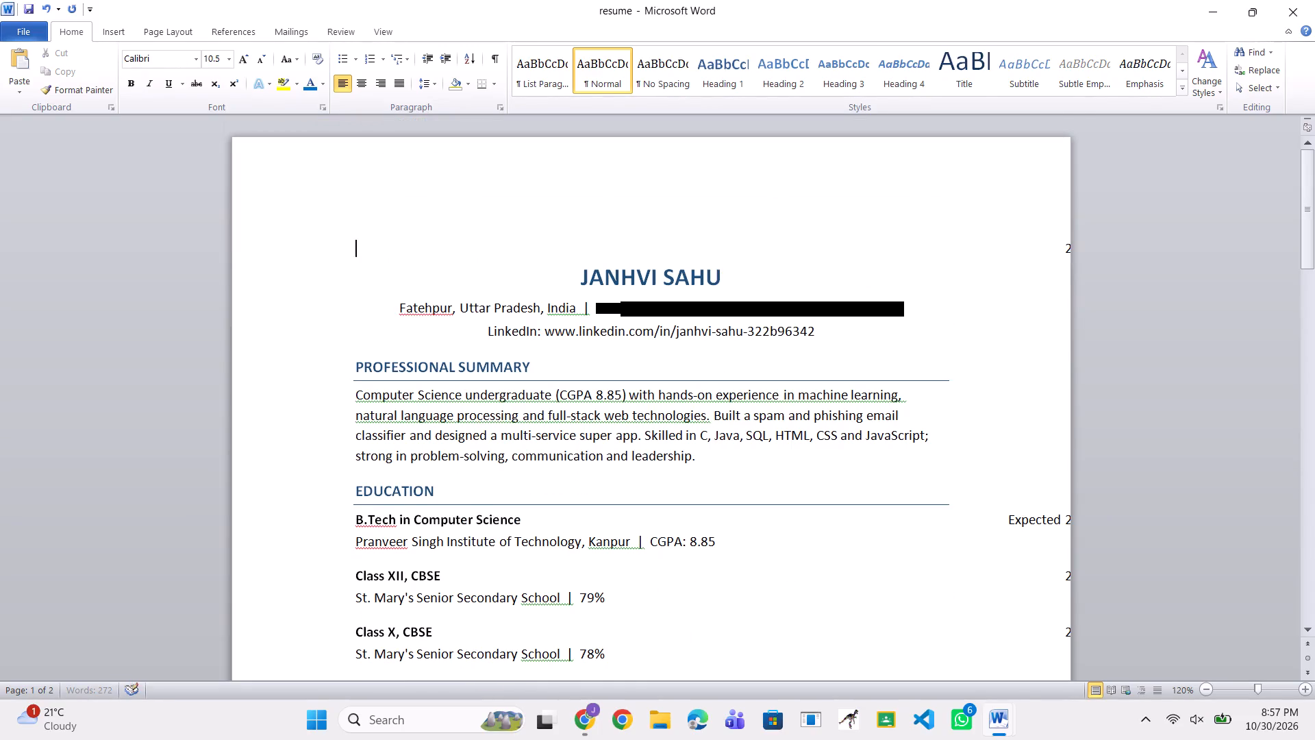
key(BackSpace)
click(579, 268)
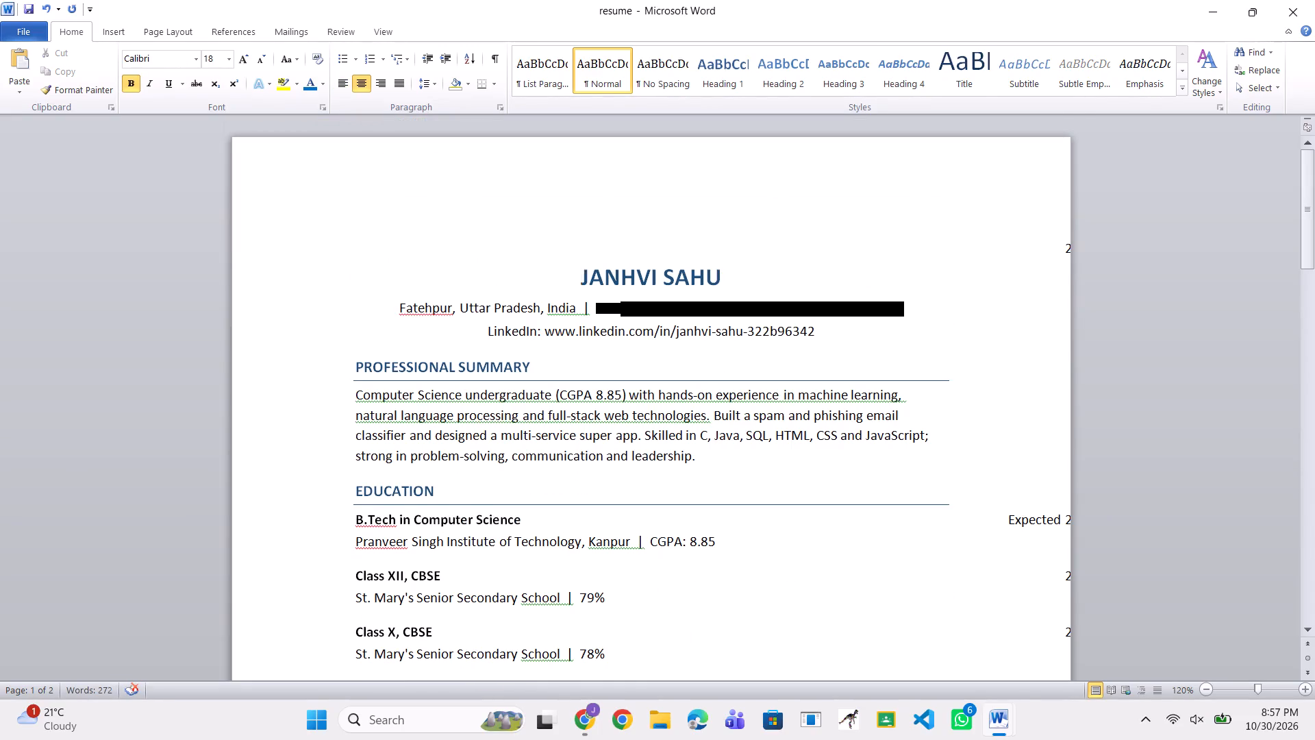
key(BackSpace)
key(BackSpace)
key(BackSpace)
key(BackSpace)
key(BackSpace)
key(BackSpace)
key(BackSpace)
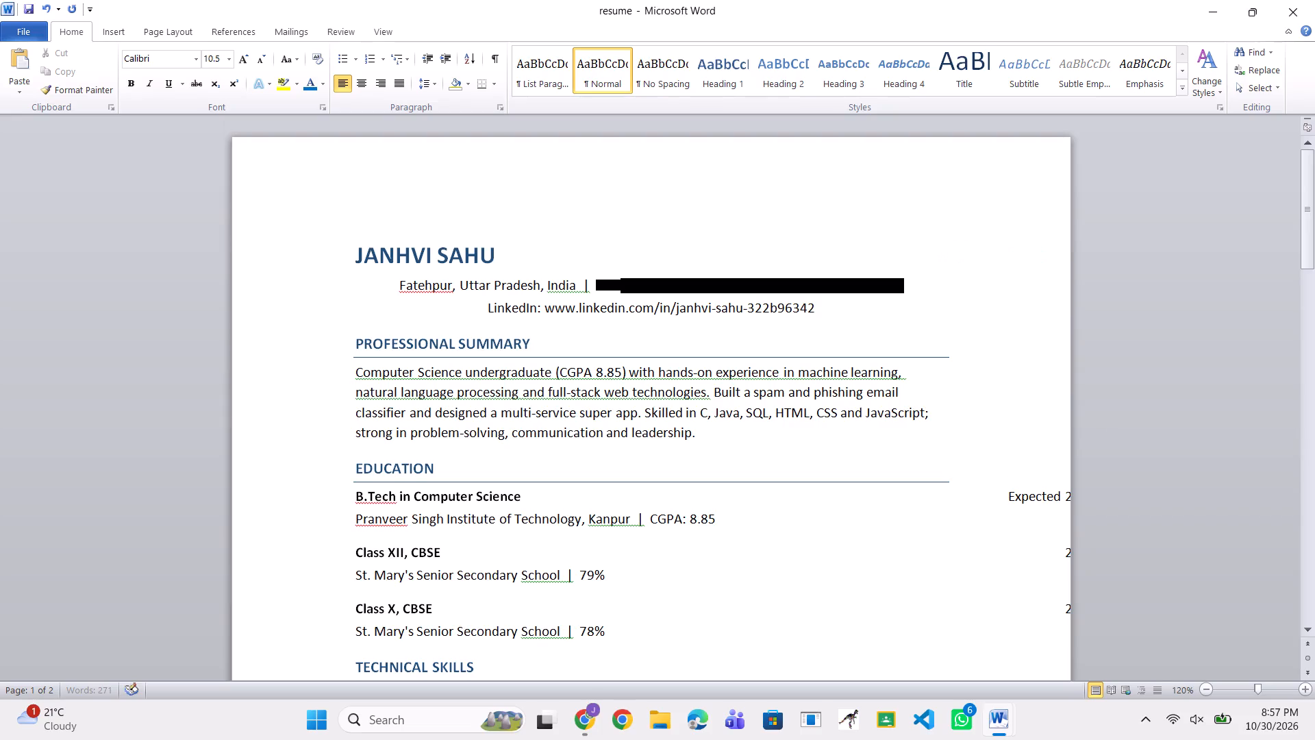
Insert spaces before the name heading to shift it toward the middle of the page above the contact lines.
key(space)
key(space)
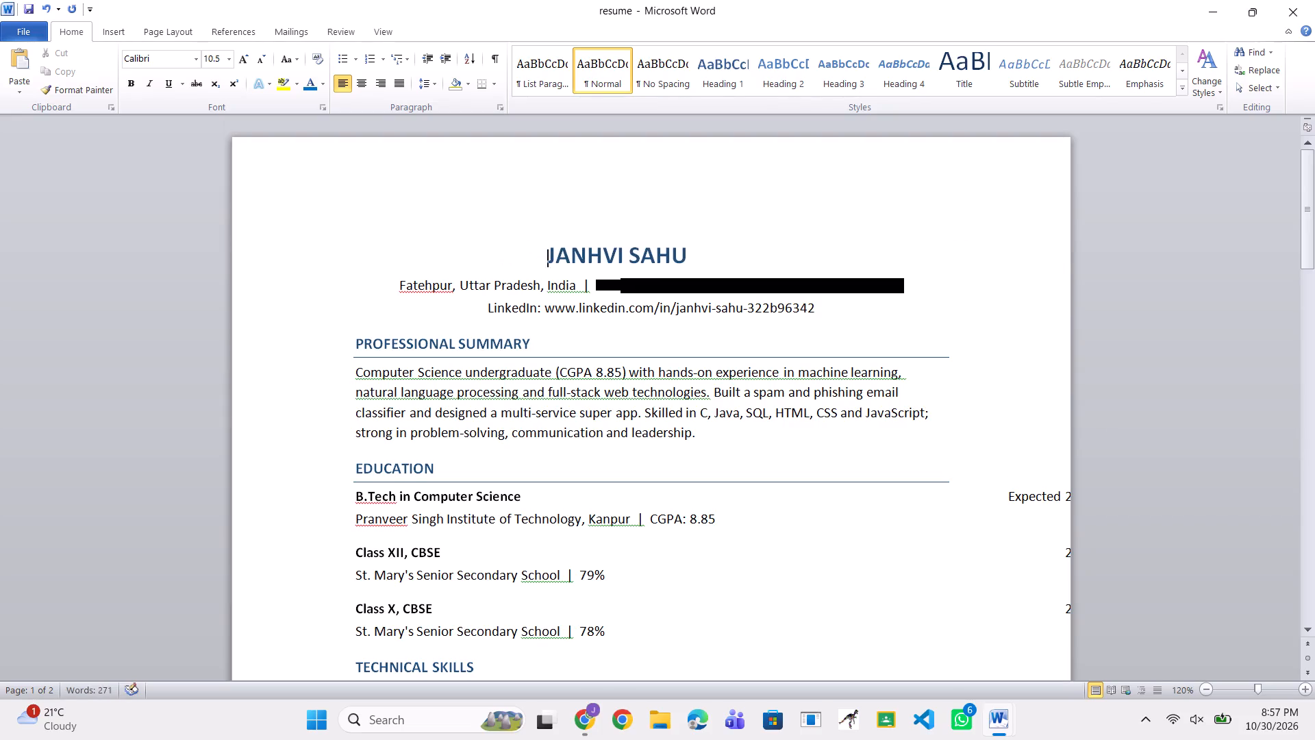
key(space)
key(space)
key(space)
key(space)
Examine the page layout of the pasted resume, including the page break and the dates along the page edge.
scroll(579, 268, down, 1)
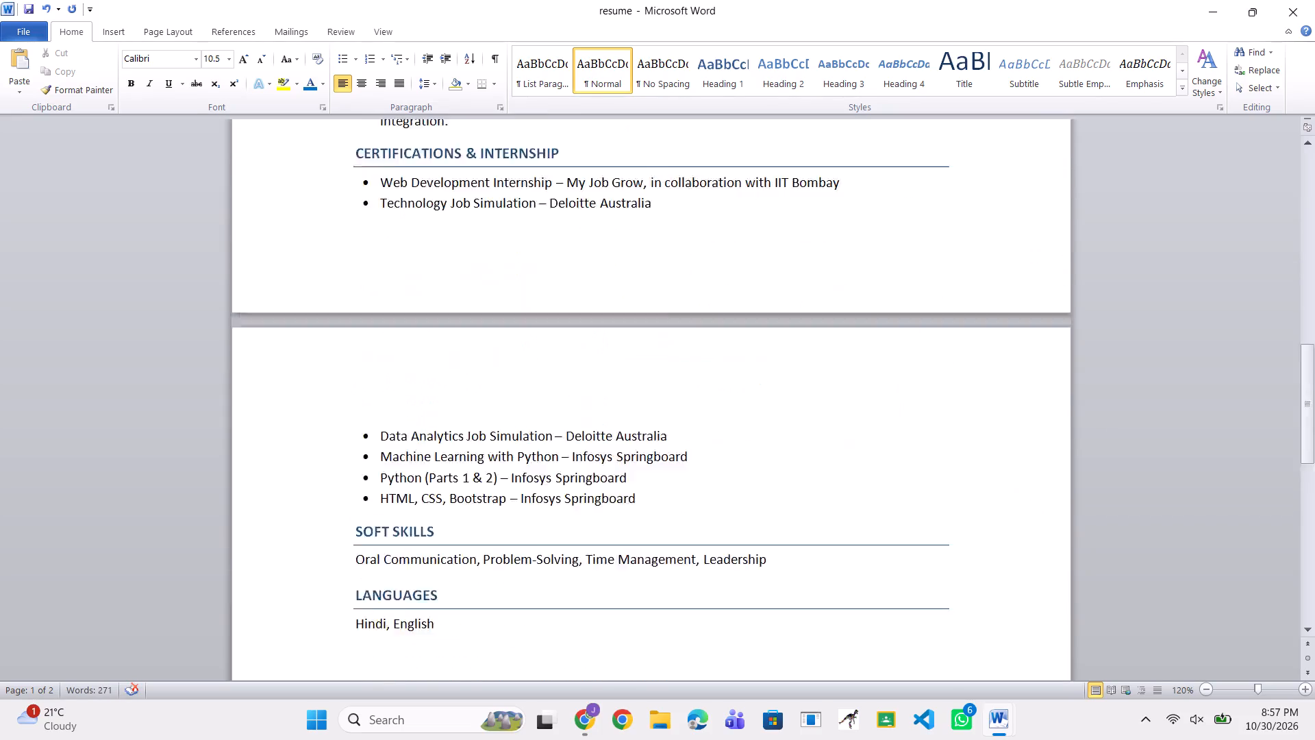
scroll(579, 268, down, 1)
scroll(579, 268, up, 4)
ctrl+scroll(579, 268, down, 4)
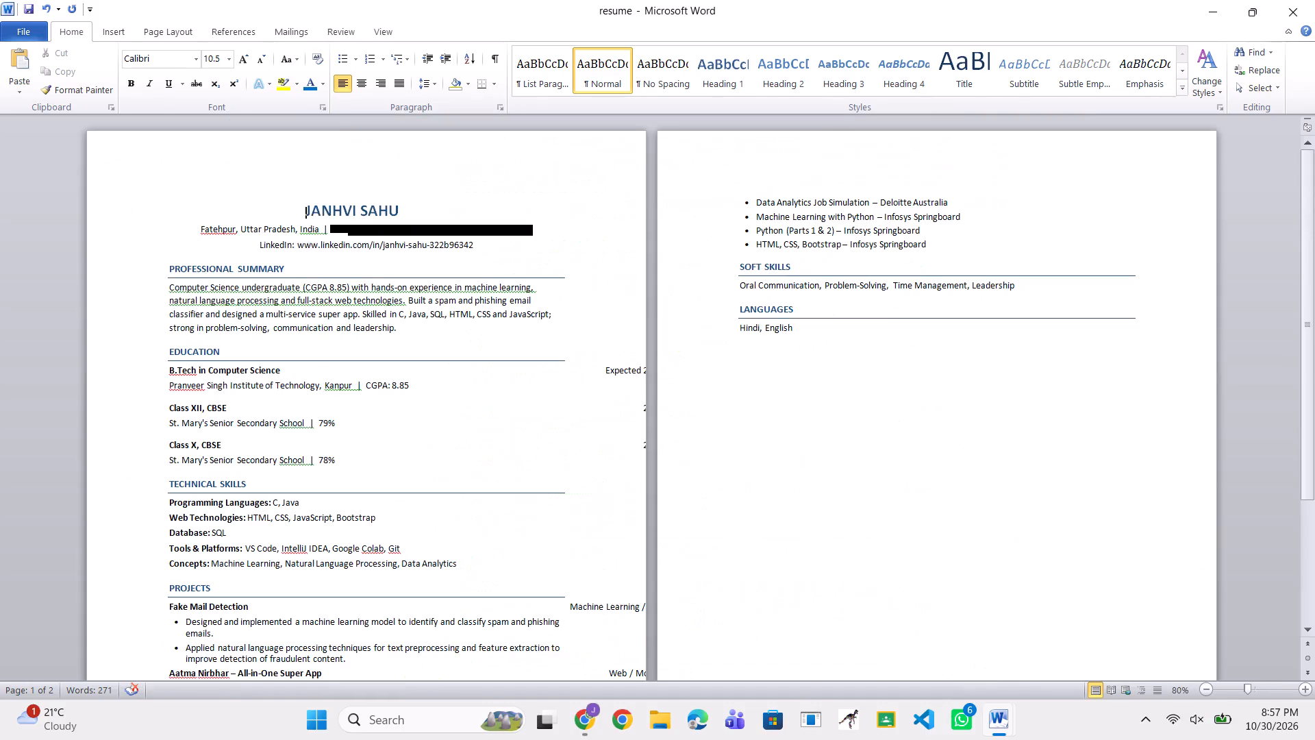
ctrl+scroll(579, 268, down, 2)
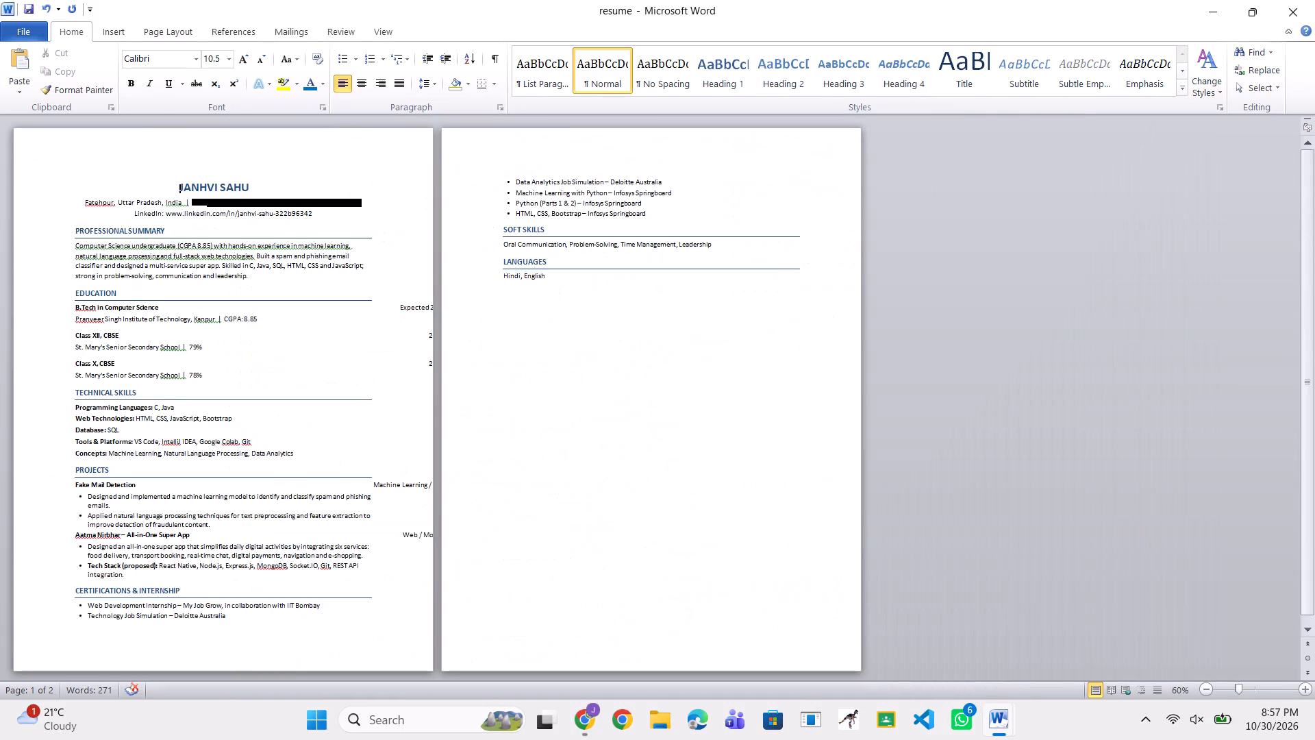
scroll(429, 297, left, 1)
scroll(429, 297, down, 1)
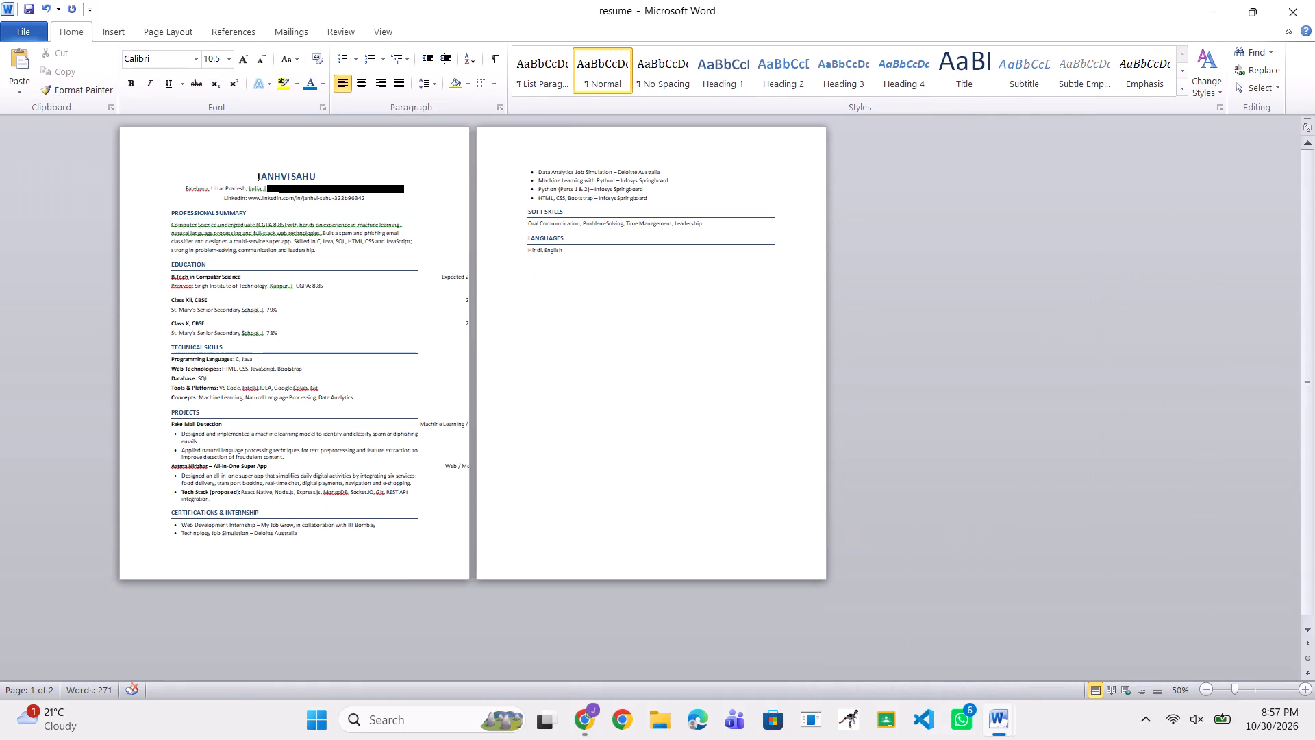
scroll(429, 297, up, 4)
scroll(429, 297, down, 1)
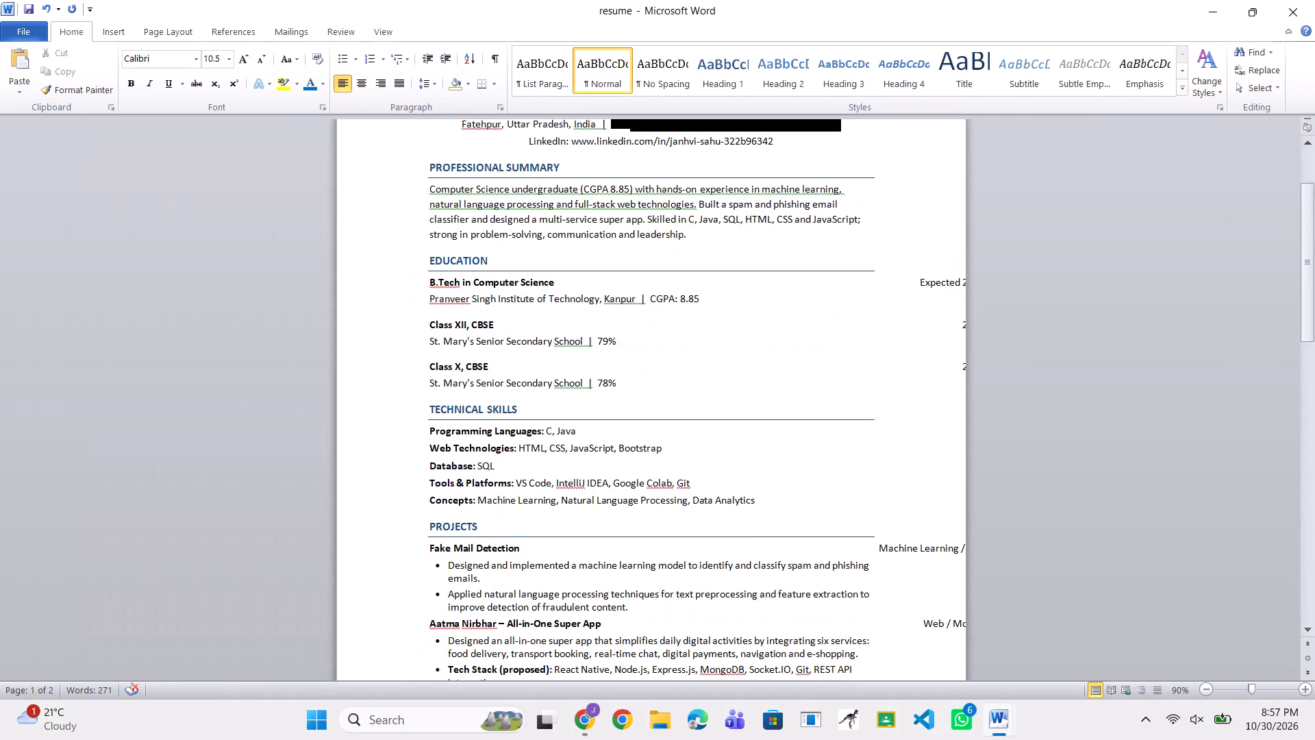
scroll(429, 297, down, 1)
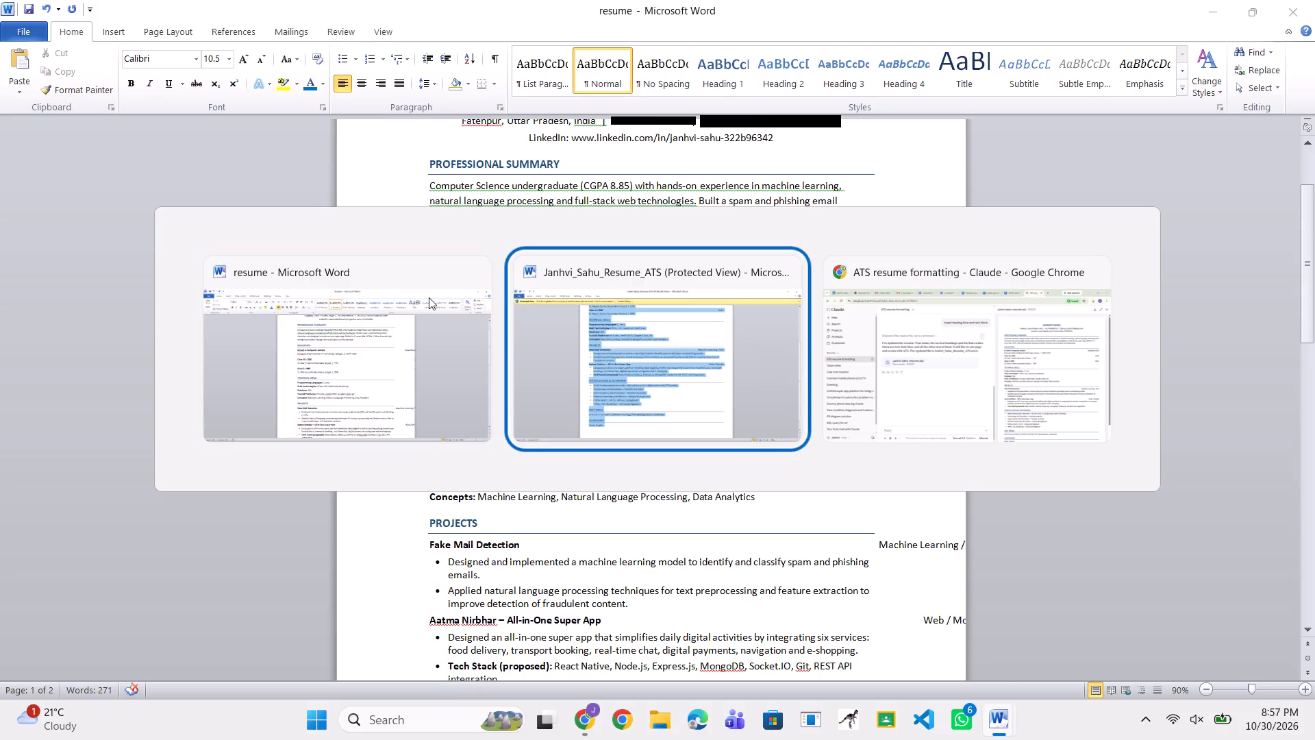
Switch to the downloaded ATS resume and examine its full-page layout and section alignment for comparison.
click(381, 222)
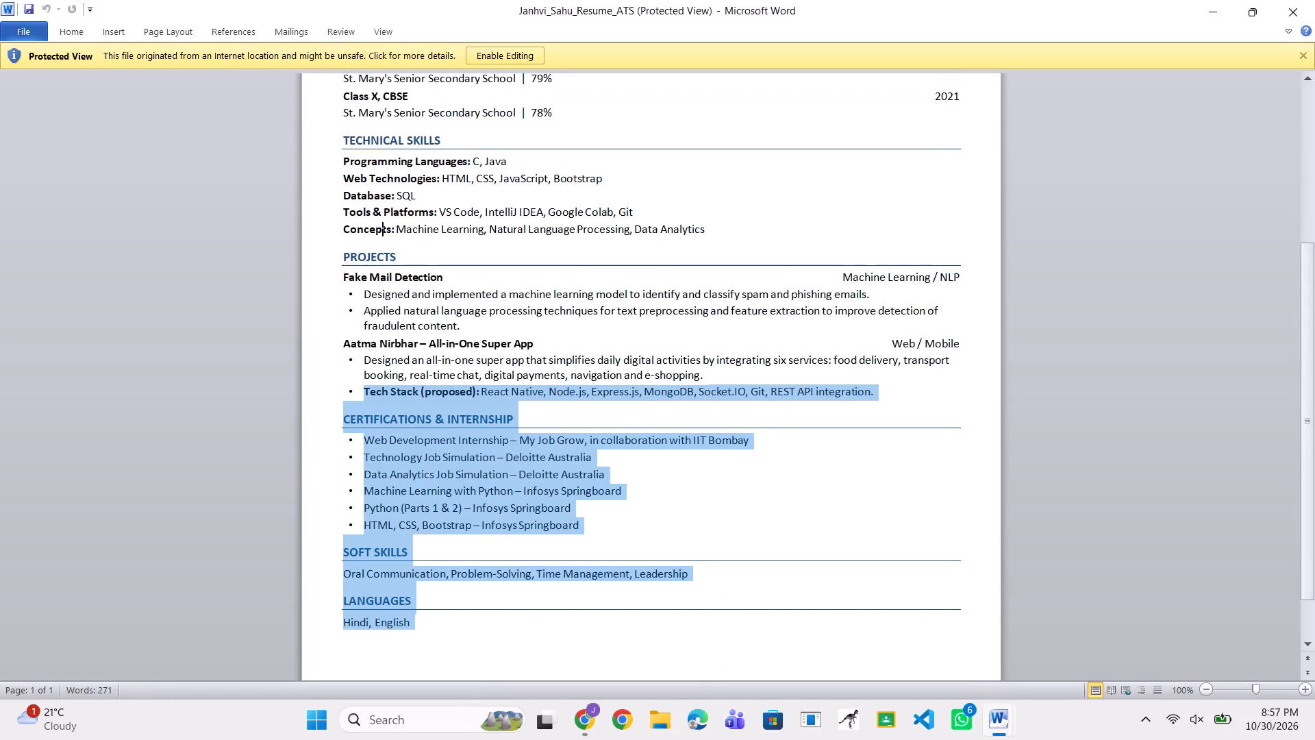
scroll(373, 497, down, 1)
scroll(373, 497, up, 5)
scroll(373, 490, down, 1)
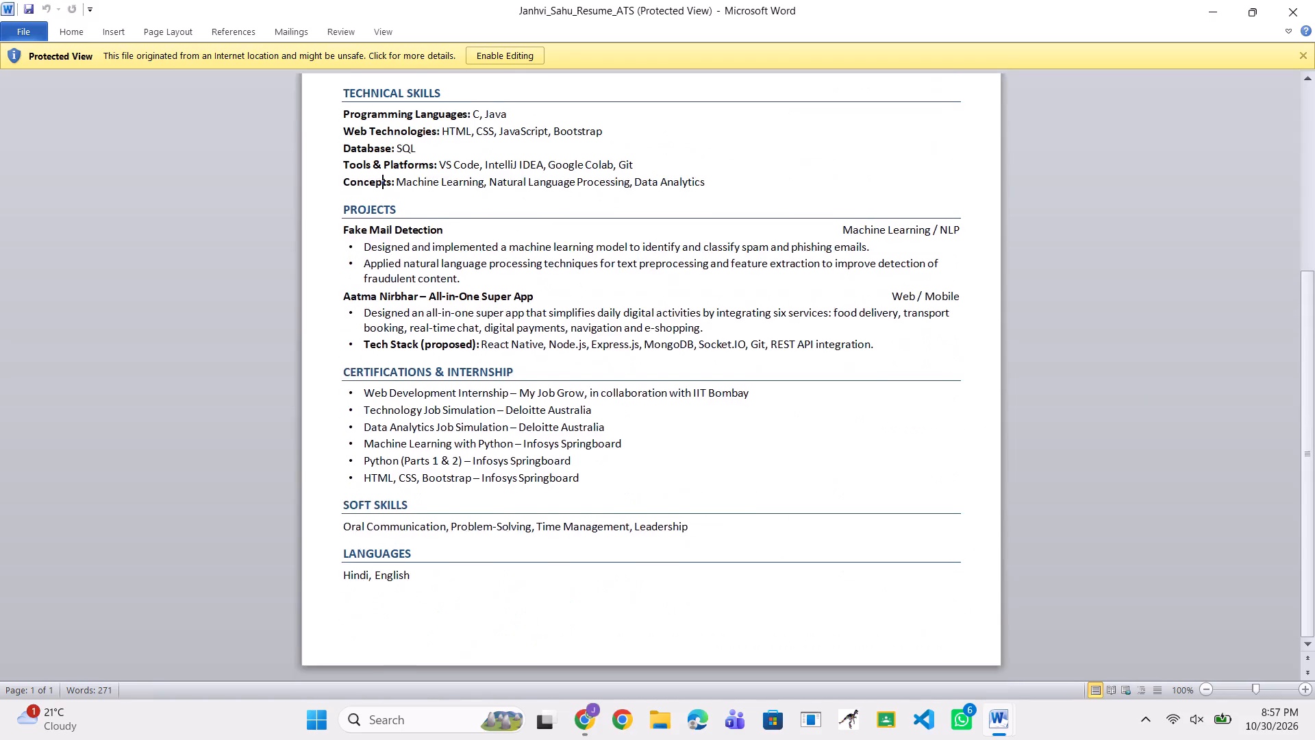
scroll(373, 490, down, 2)
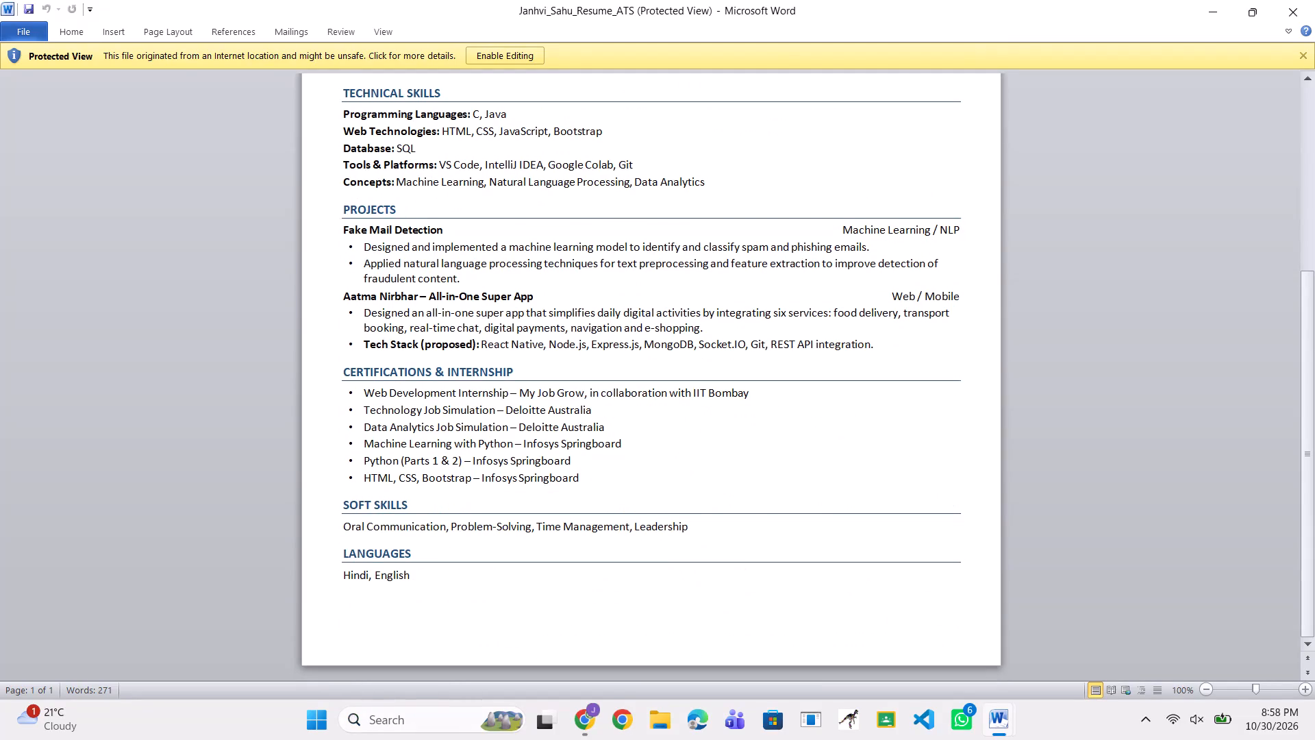
scroll(517, 418, up, 4)
ctrl+scroll(517, 418, down, 1)
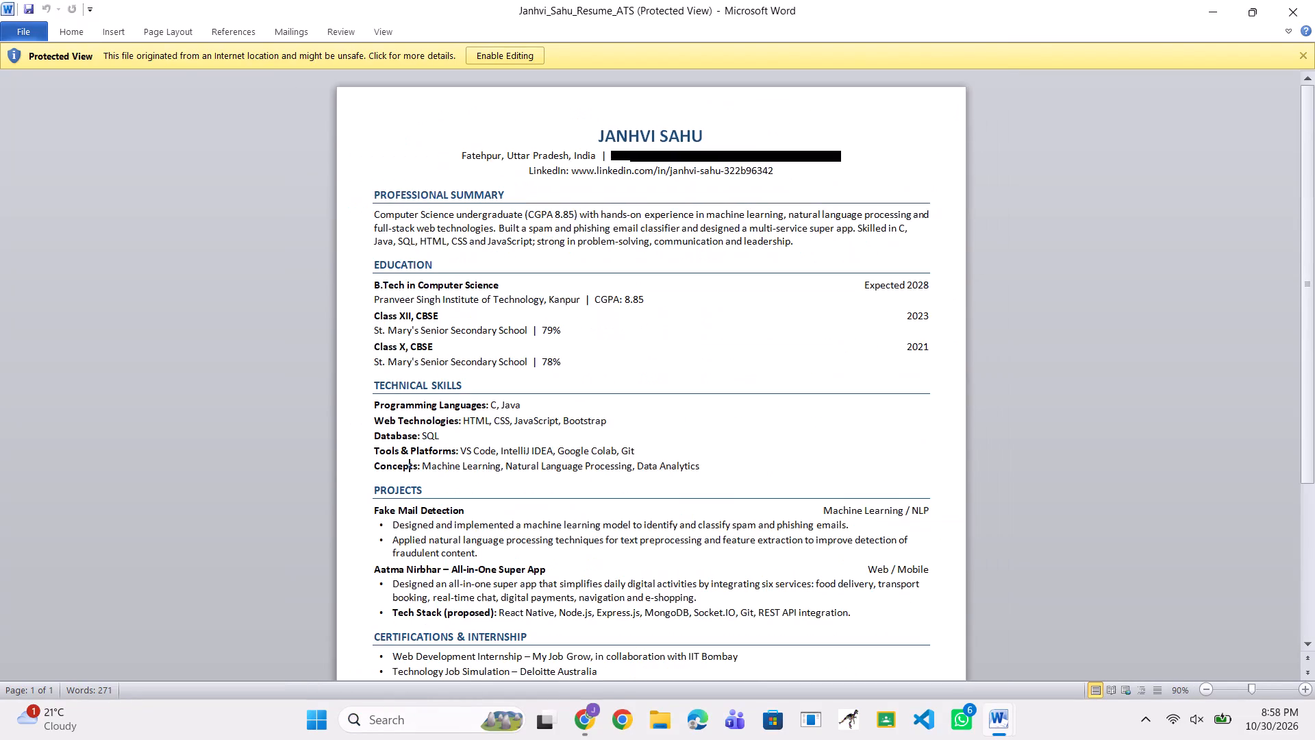
scroll(517, 418, down, 1)
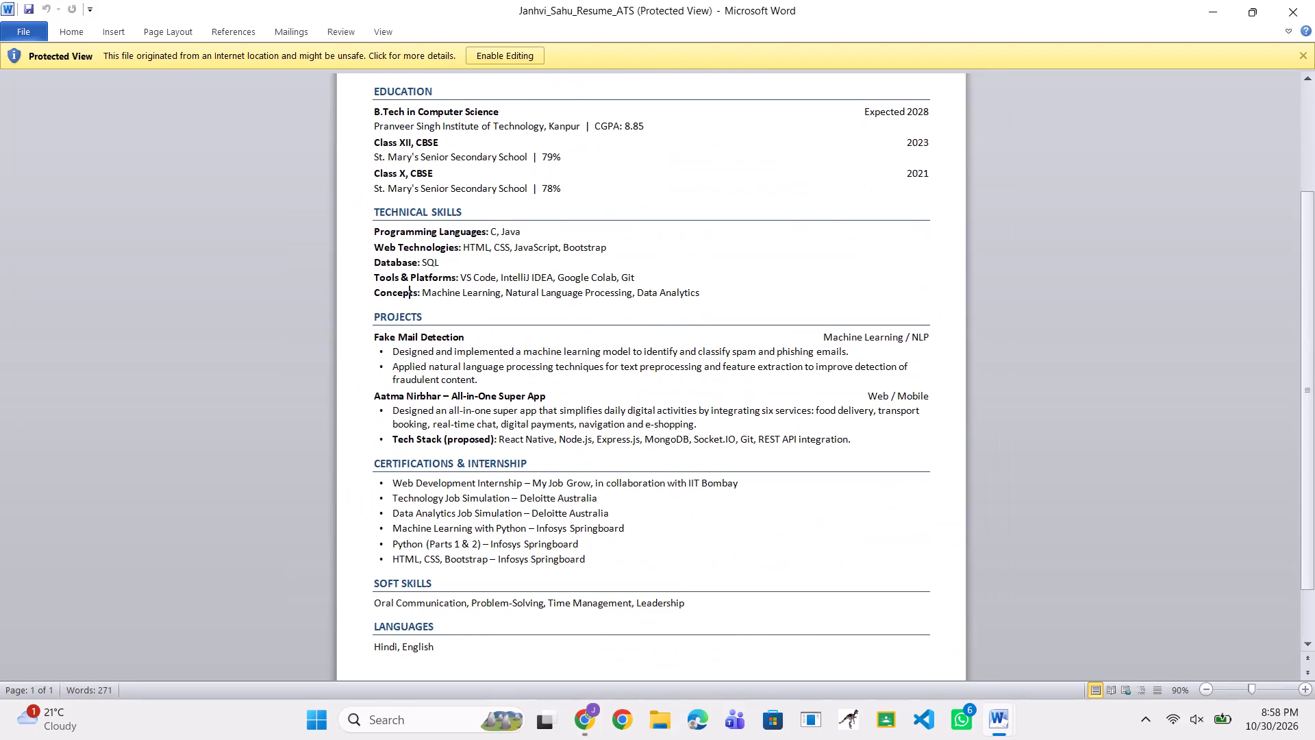
ctrl+scroll(517, 418, down, 4)
ctrl+scroll(517, 418, up, 1)
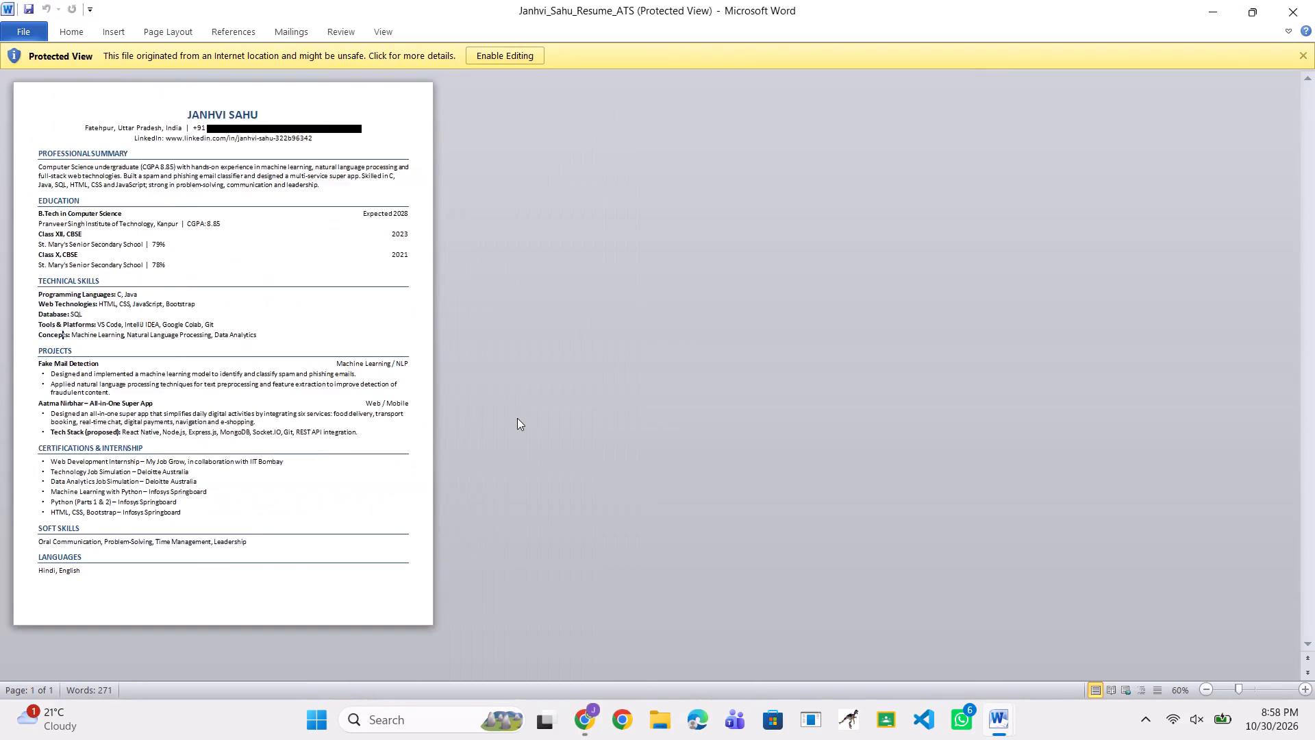
ctrl+scroll(517, 418, up, 2)
scroll(517, 418, right, 1)
scroll(517, 418, down, 1)
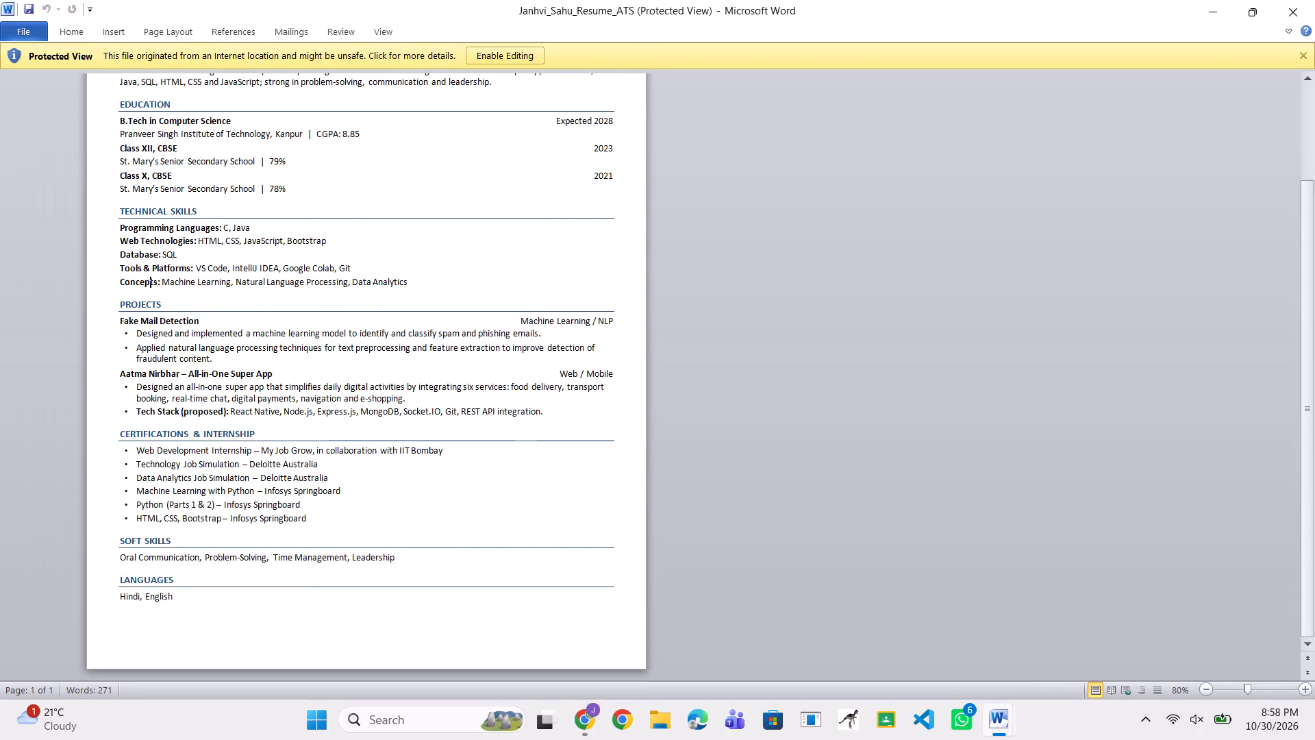
scroll(517, 418, down, 1)
scroll(517, 418, up, 1)
Enable editing on the downloaded ATS resume.
click(501, 61)
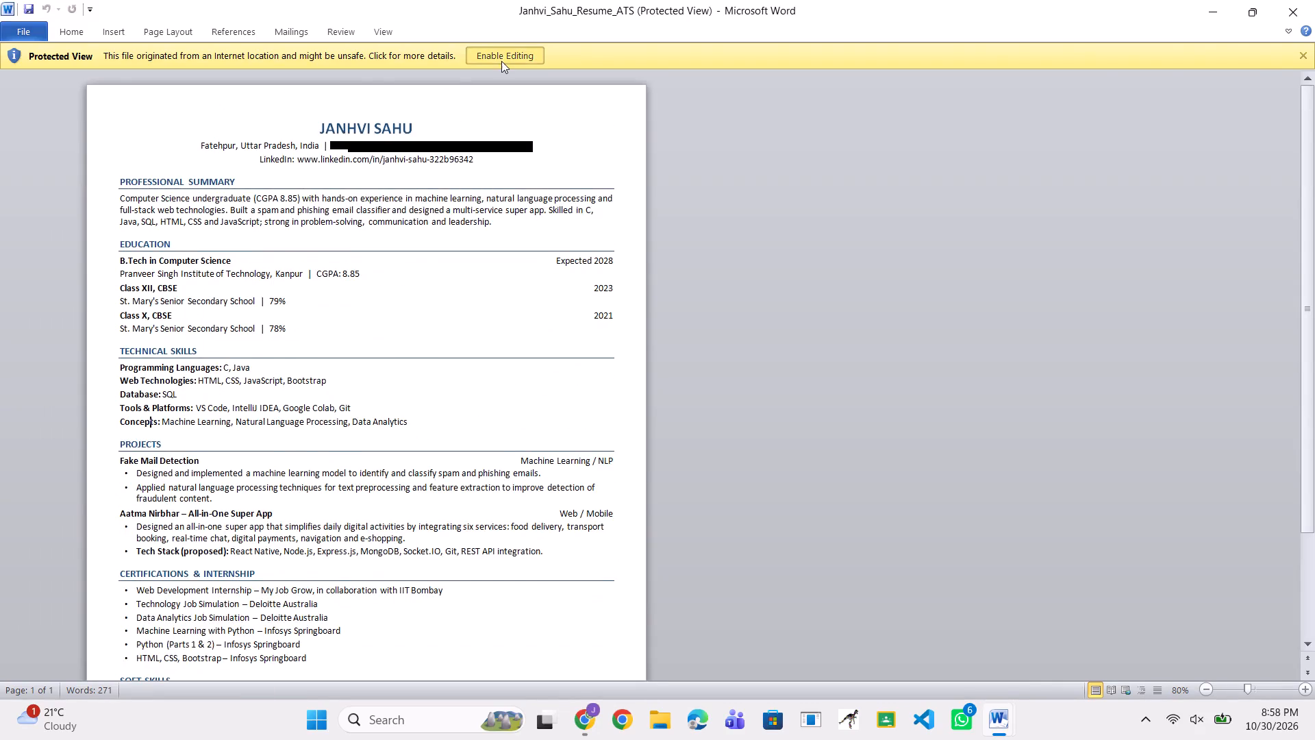
scroll(478, 206, down, 4)
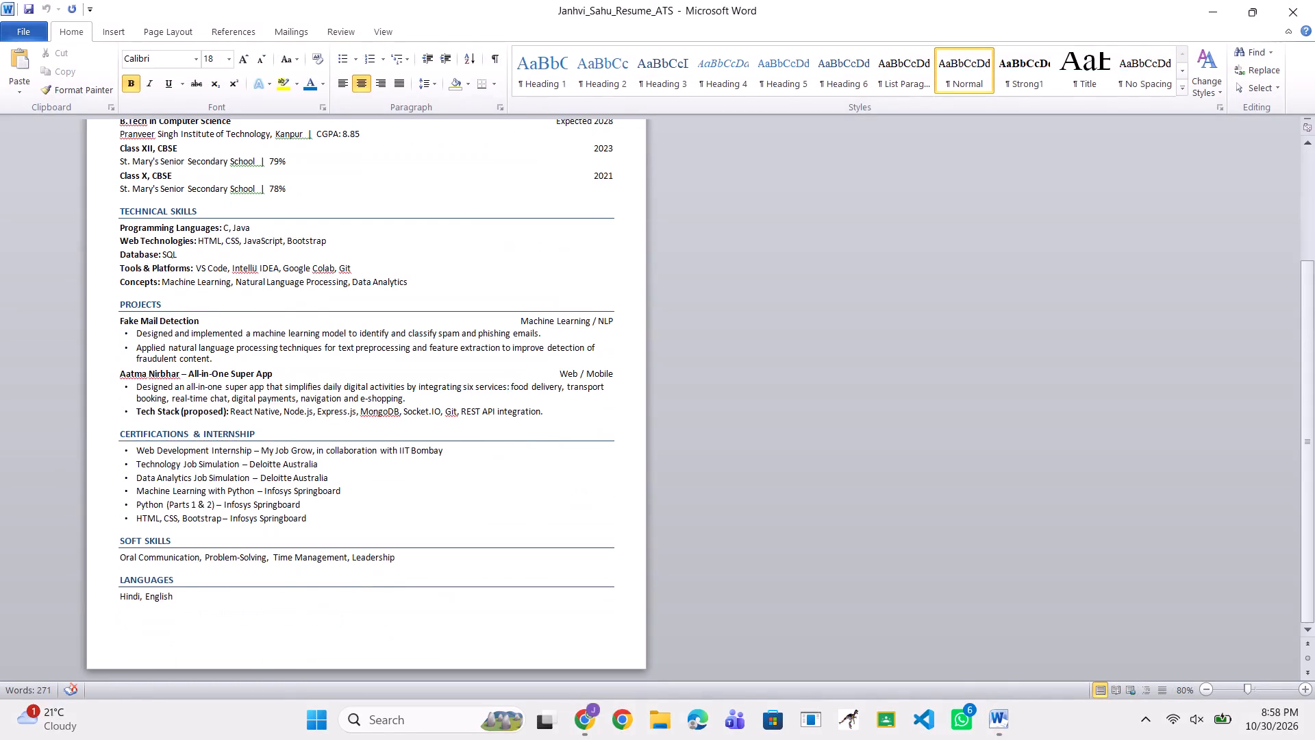
scroll(478, 206, up, 4)
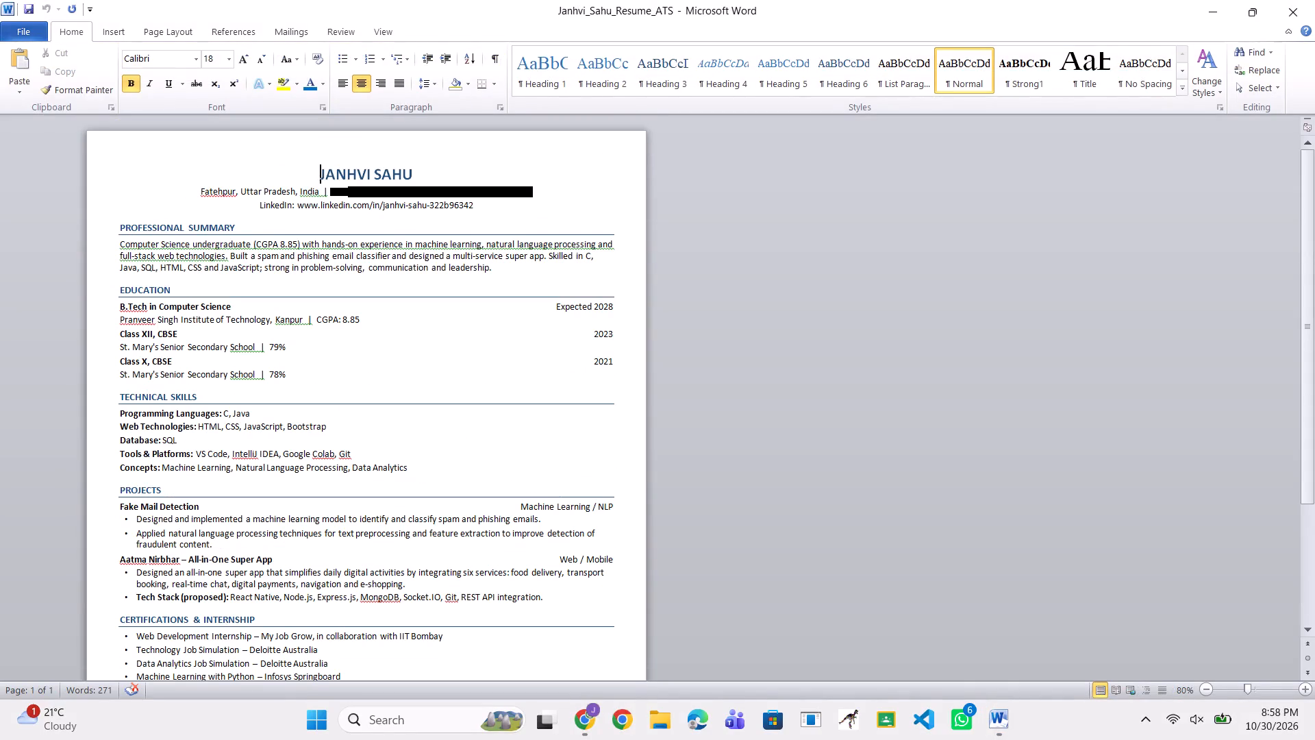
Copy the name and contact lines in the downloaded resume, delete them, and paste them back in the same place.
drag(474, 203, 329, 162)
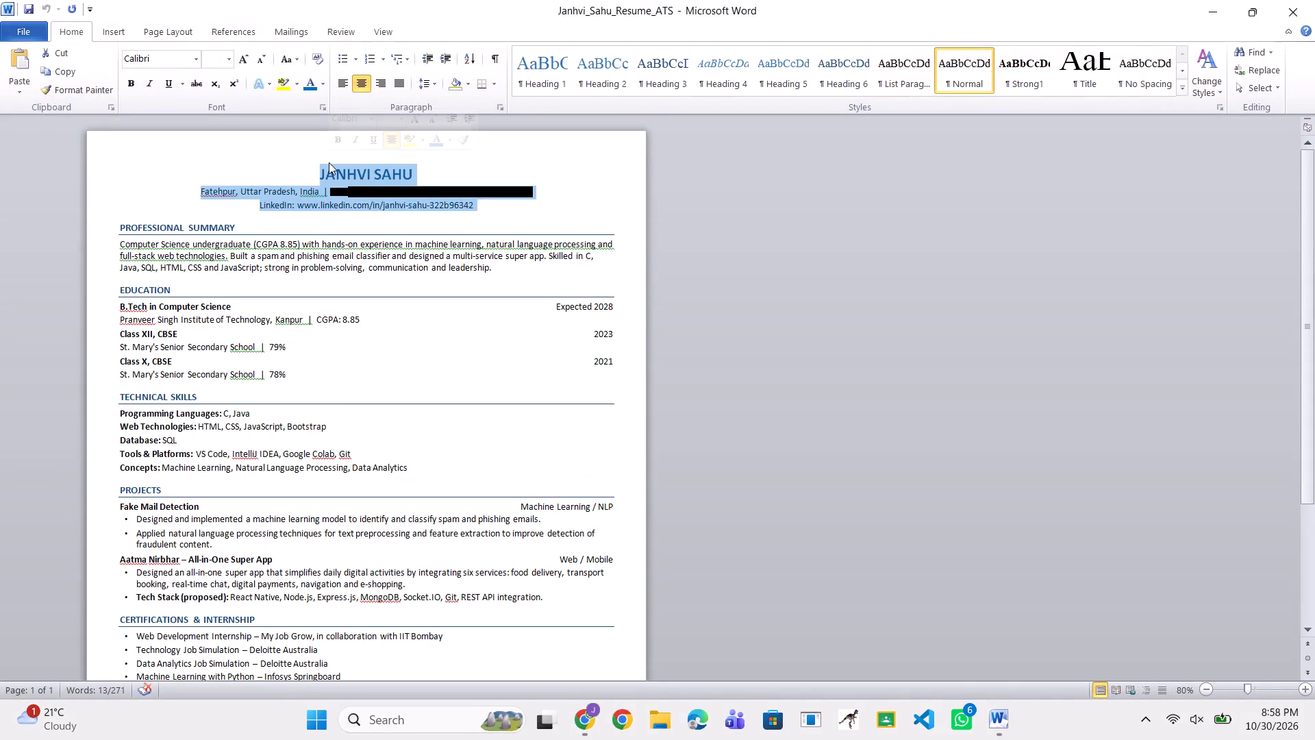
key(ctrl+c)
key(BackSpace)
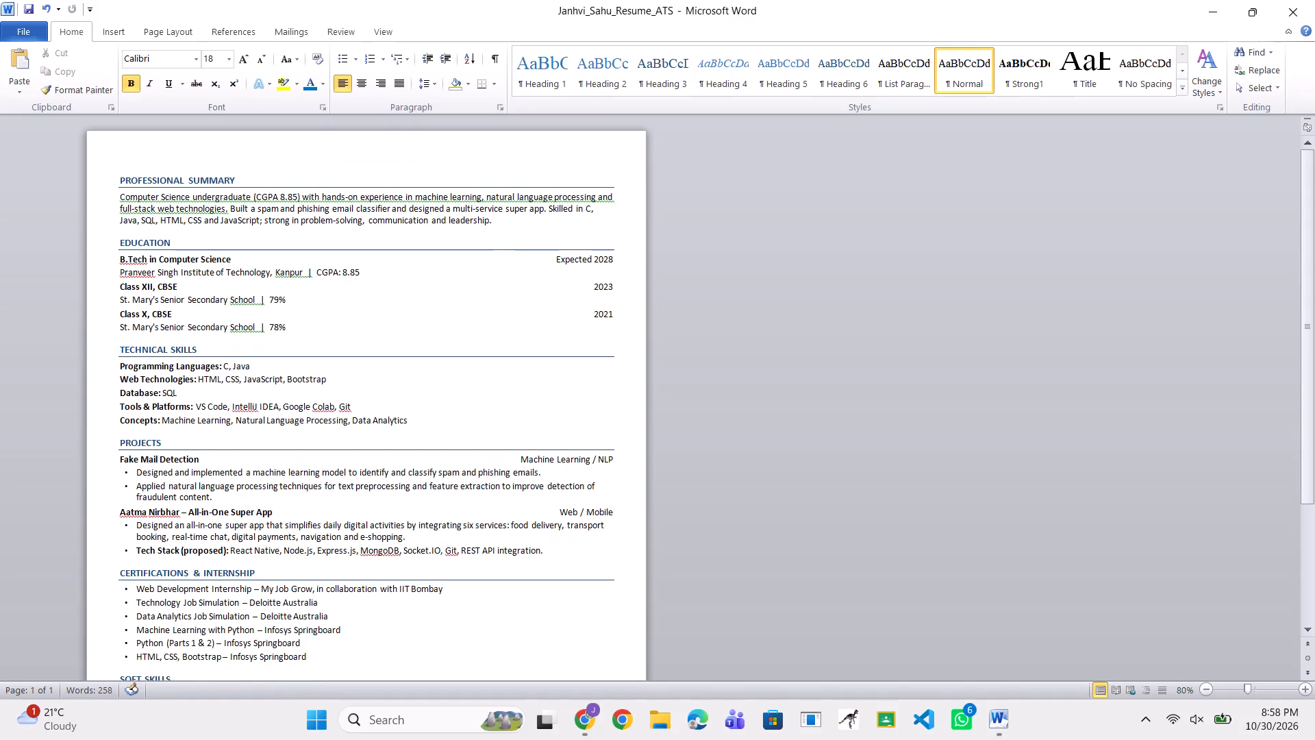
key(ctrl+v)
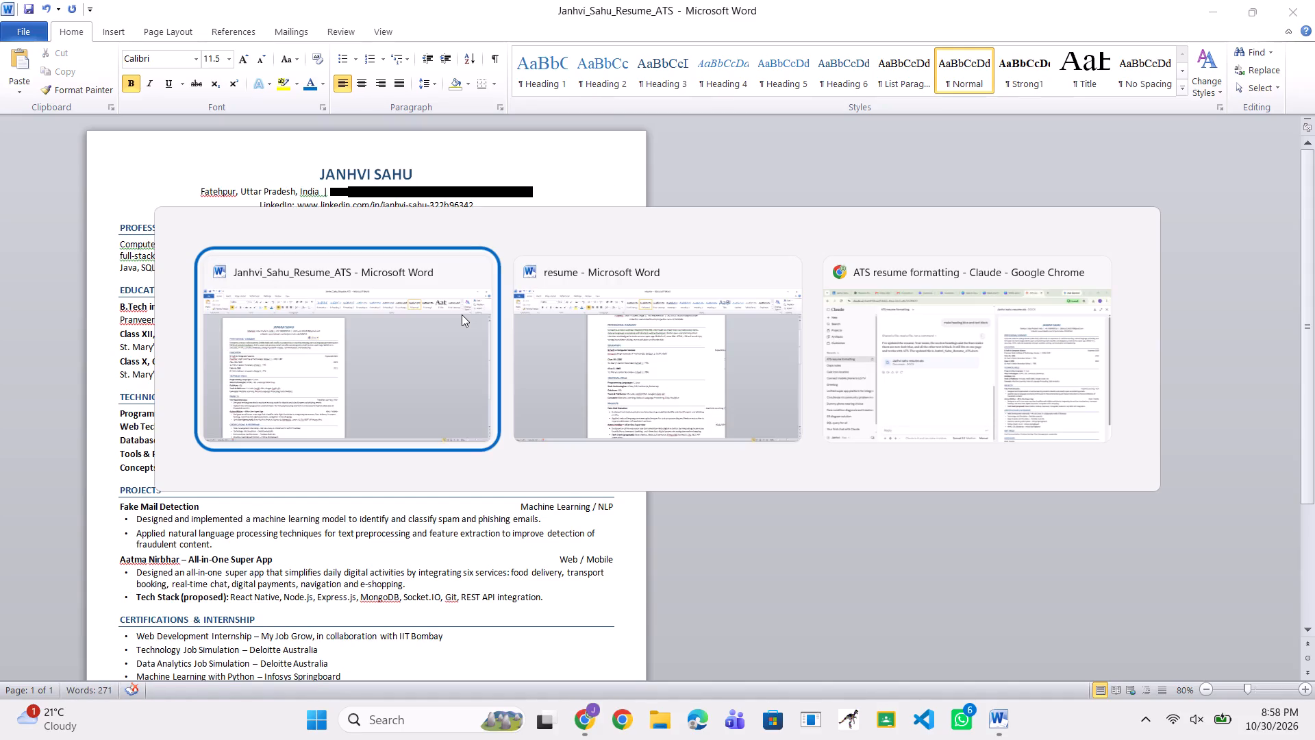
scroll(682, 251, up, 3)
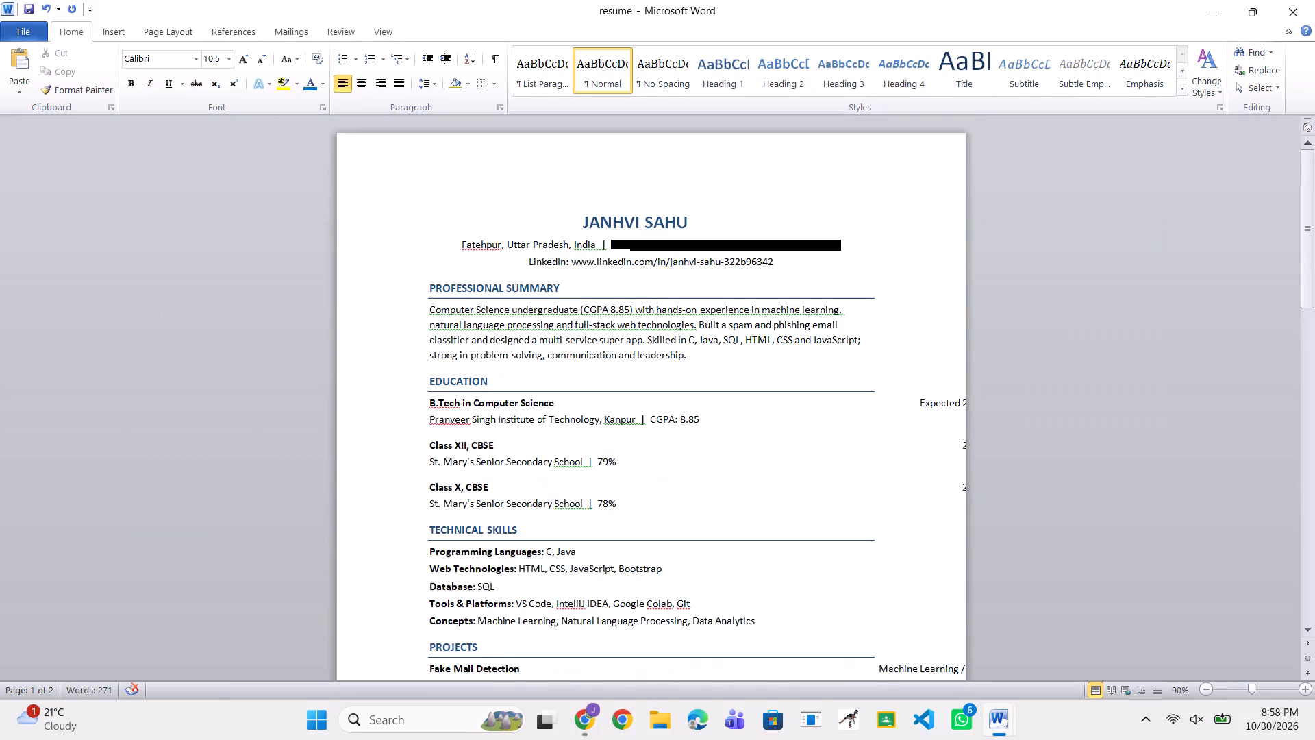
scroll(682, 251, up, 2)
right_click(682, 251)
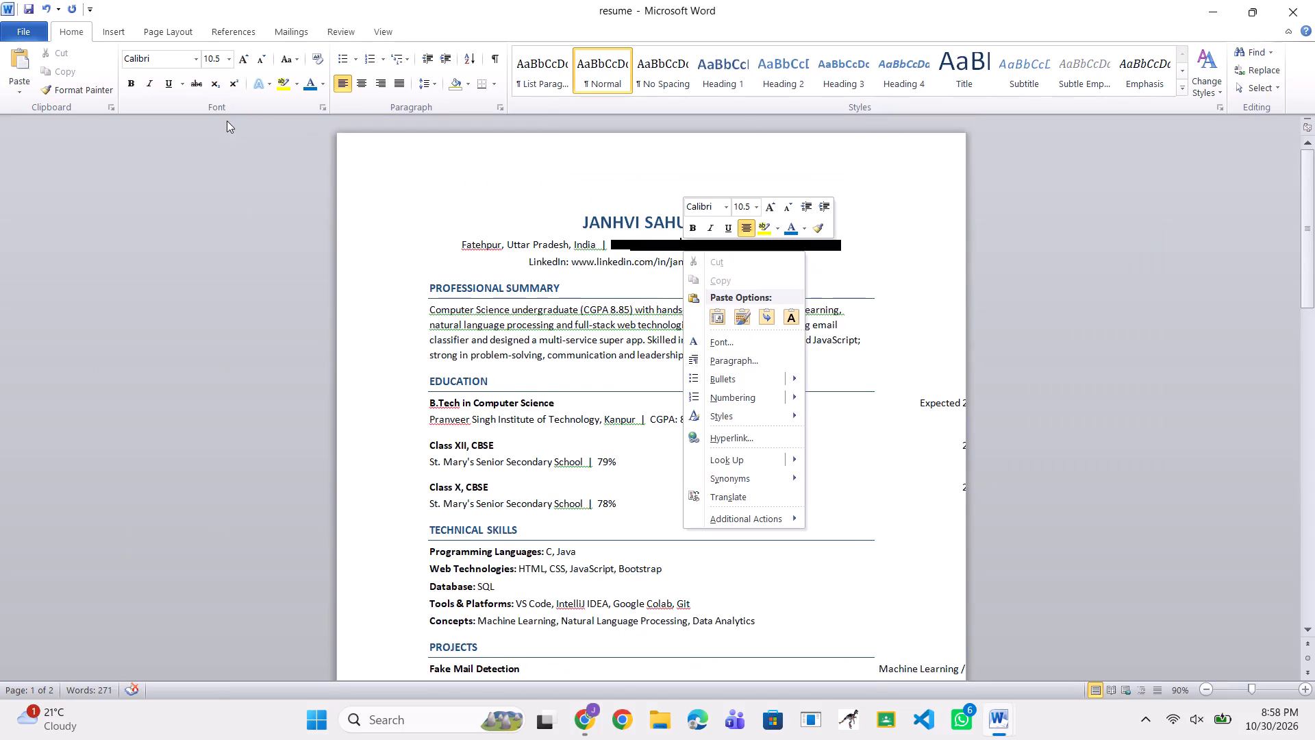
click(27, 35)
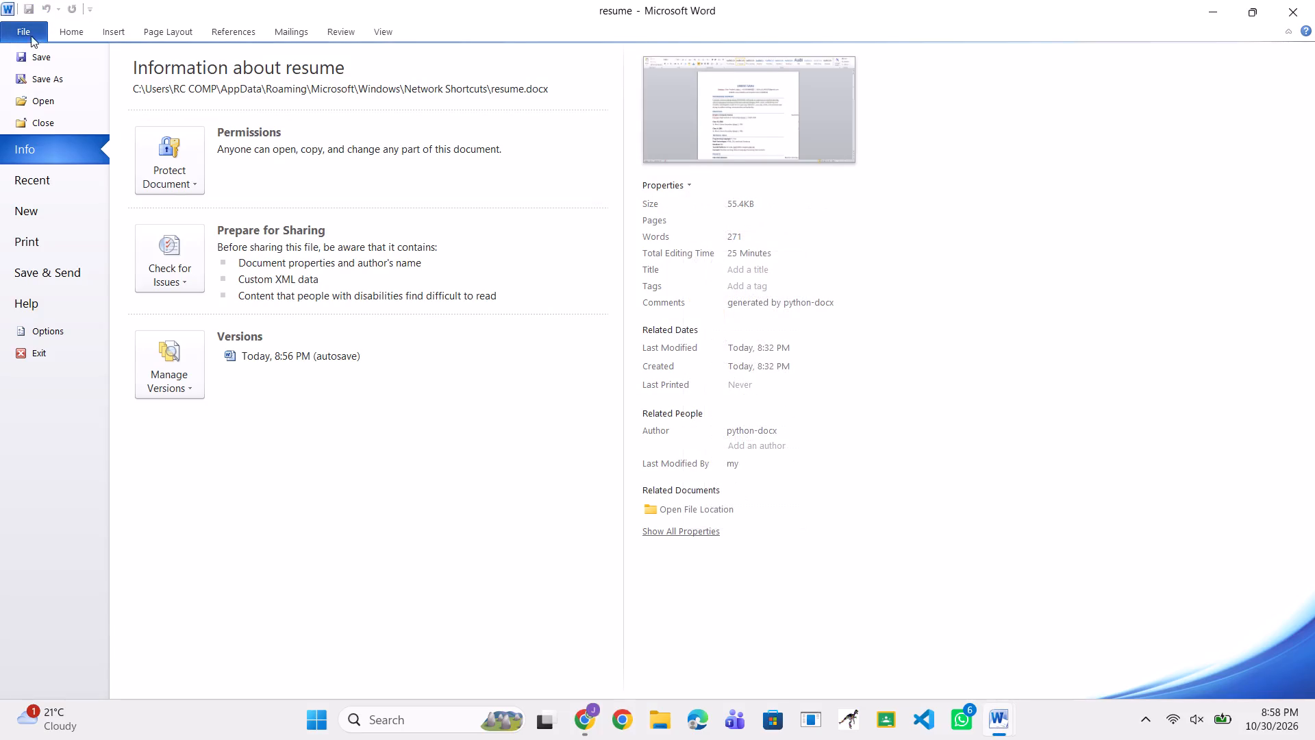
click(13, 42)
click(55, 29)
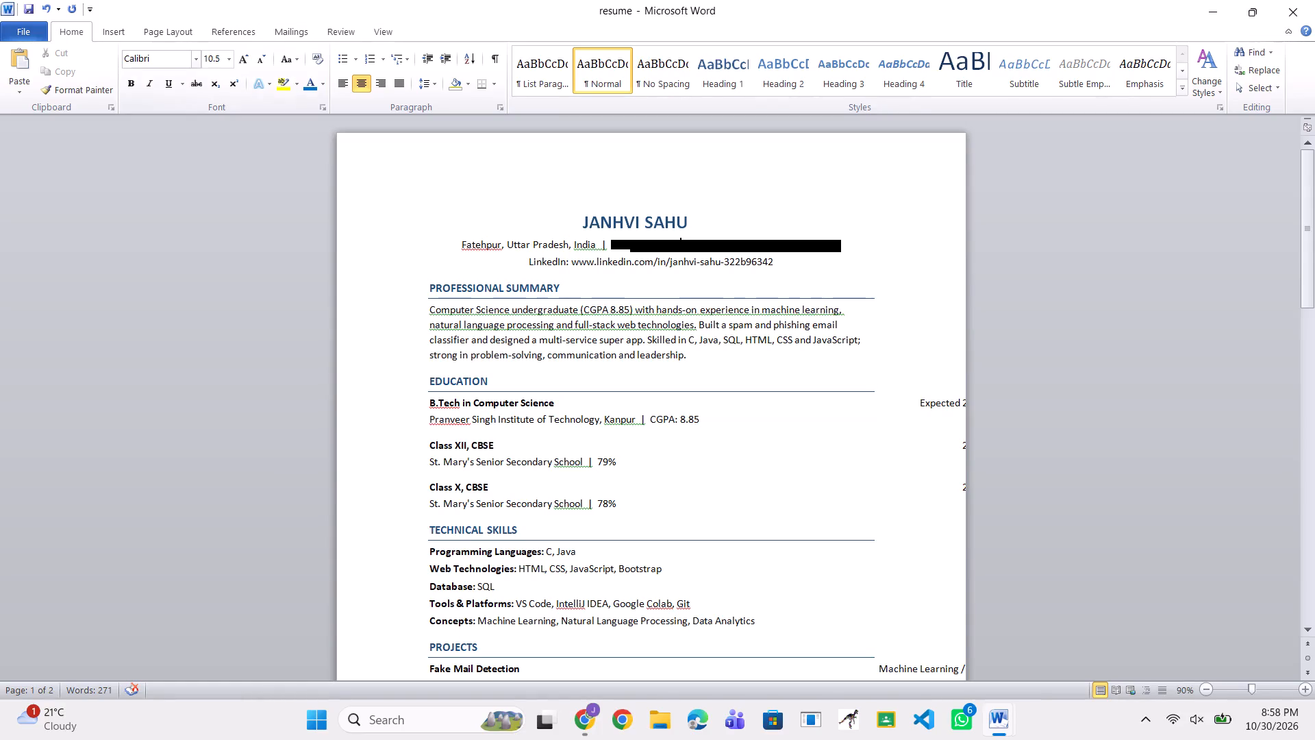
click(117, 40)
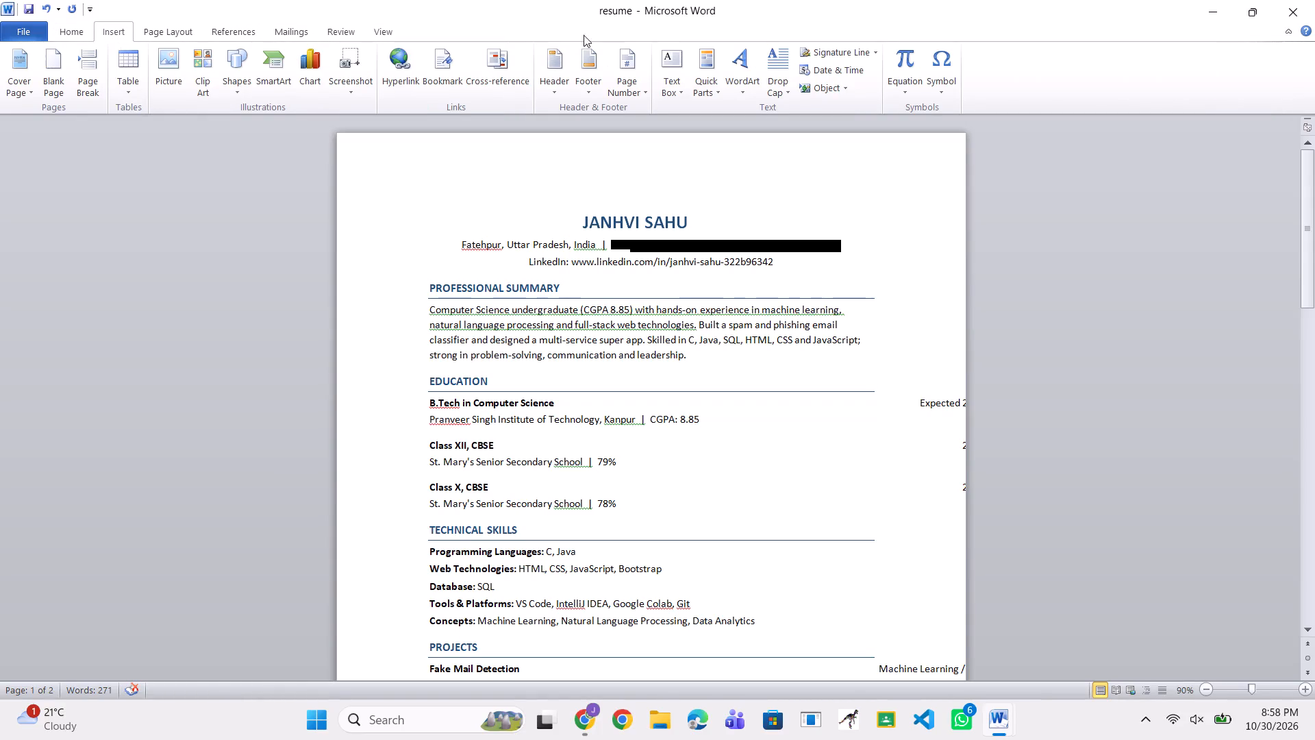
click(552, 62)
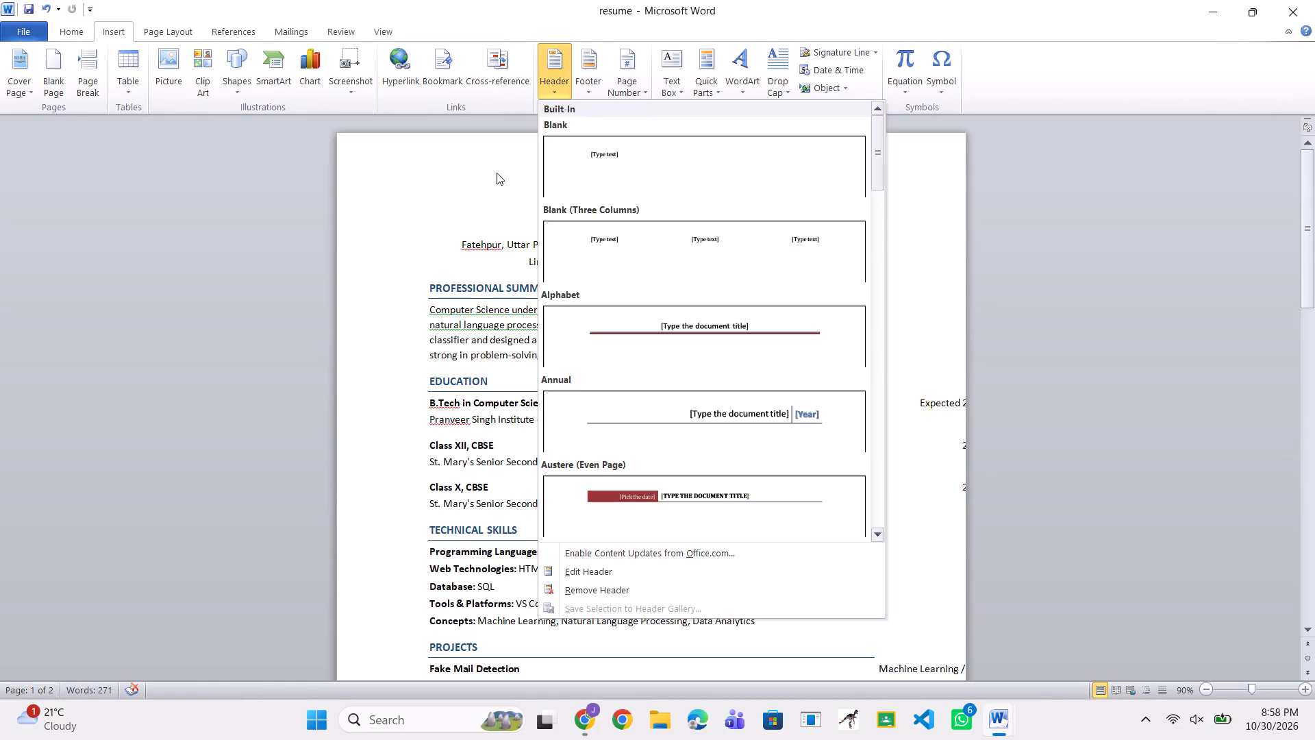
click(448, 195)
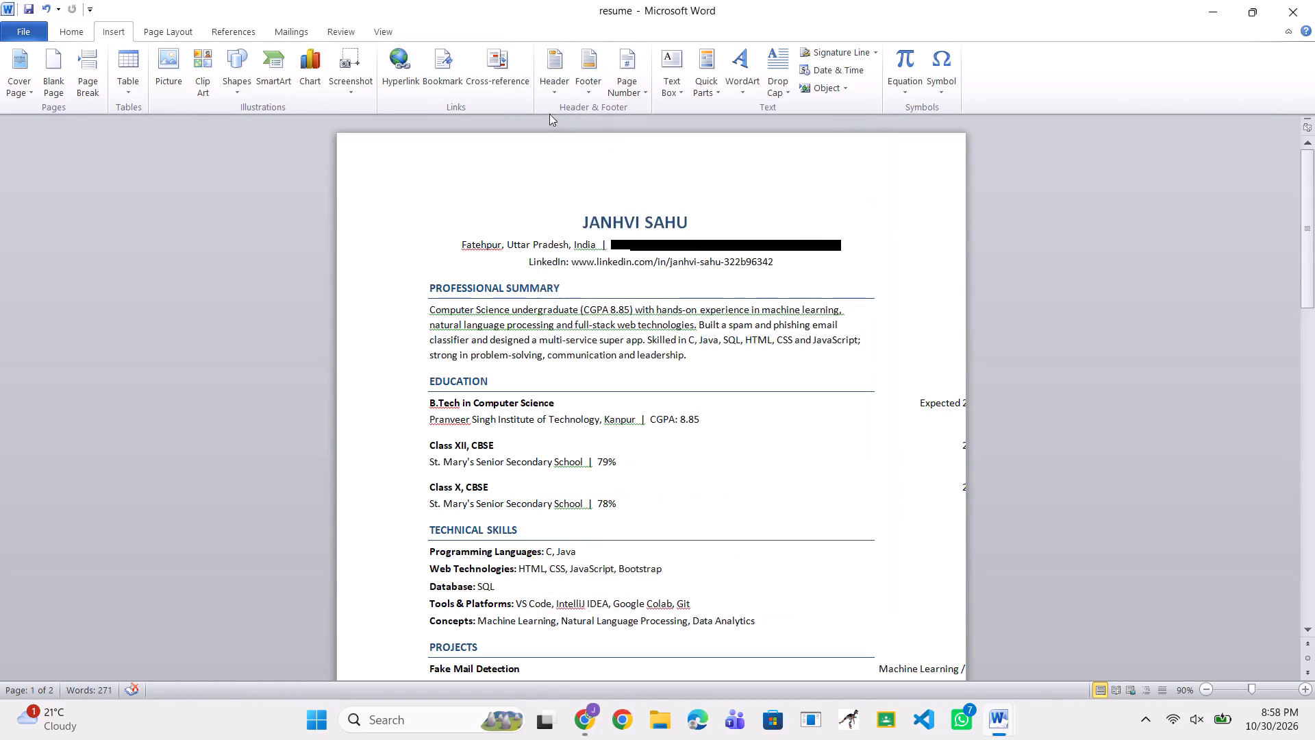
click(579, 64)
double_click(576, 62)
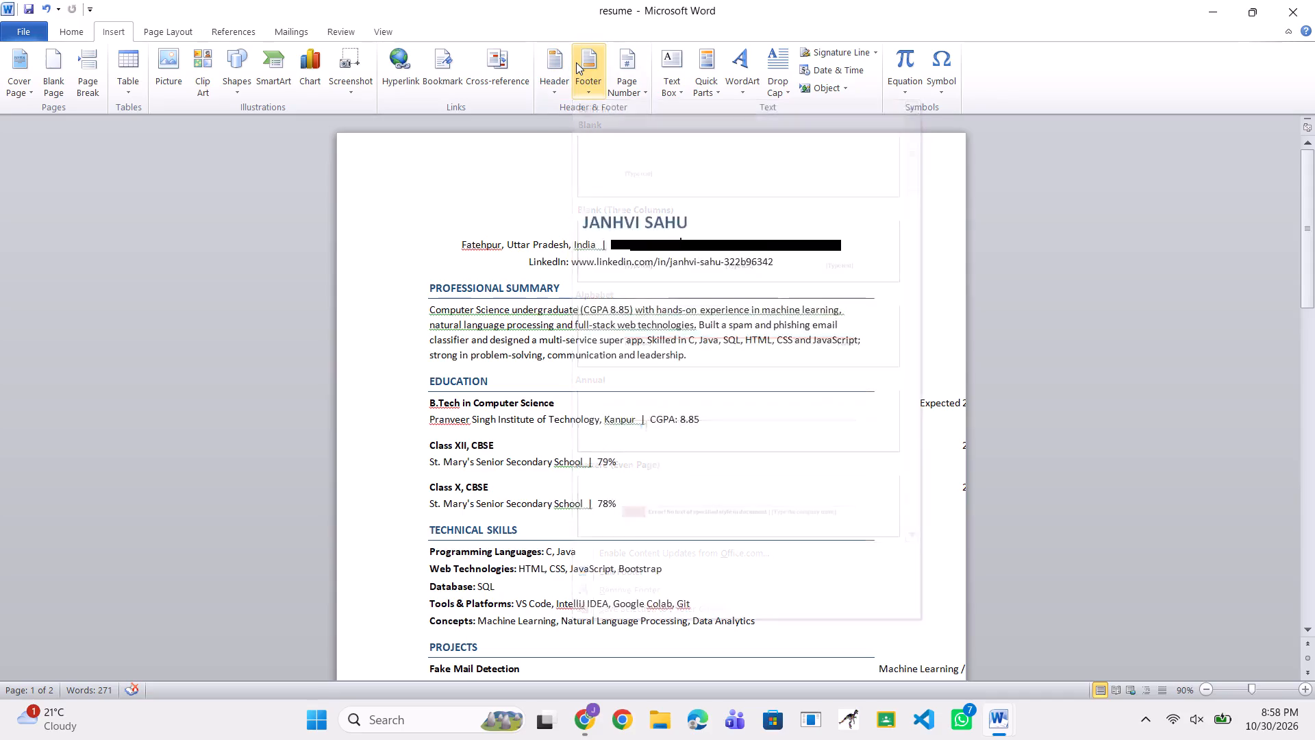
Open the page header of the pasted resume for editing and set its distance from the top to 0.1".
triple_click(474, 204)
double_click(474, 204)
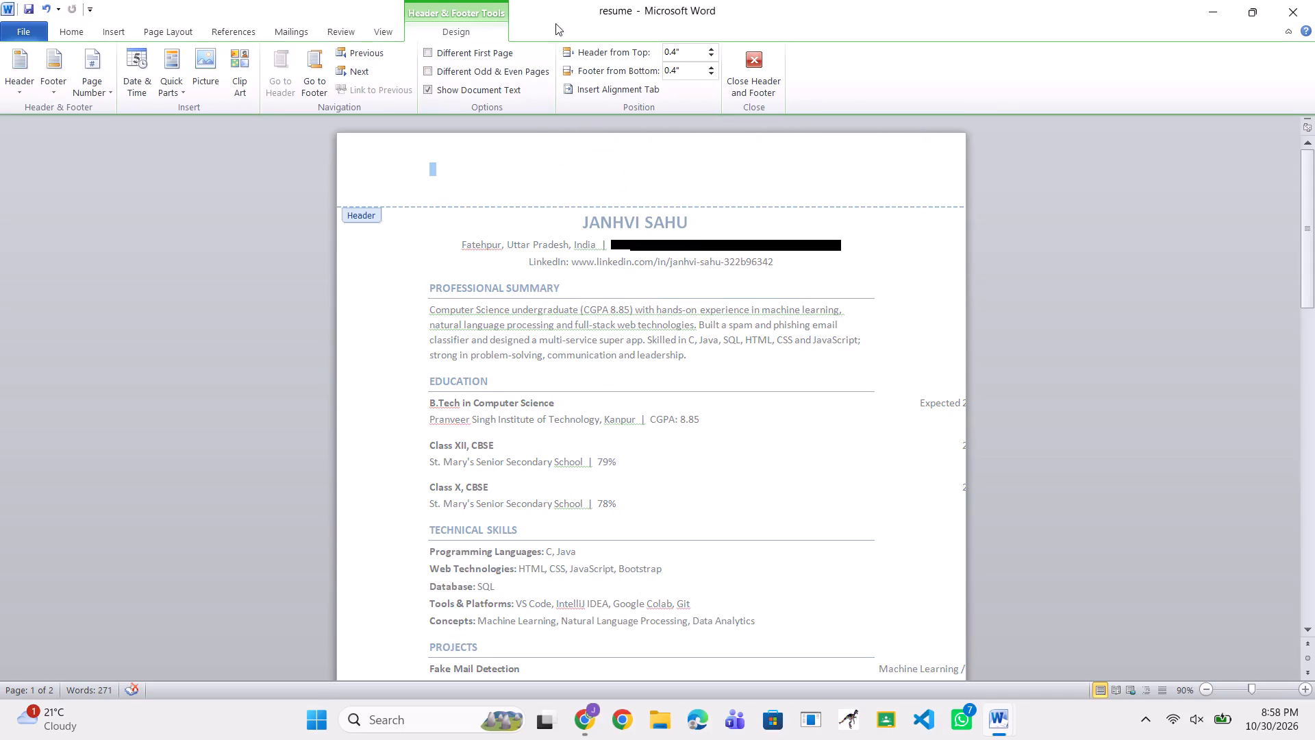
click(715, 56)
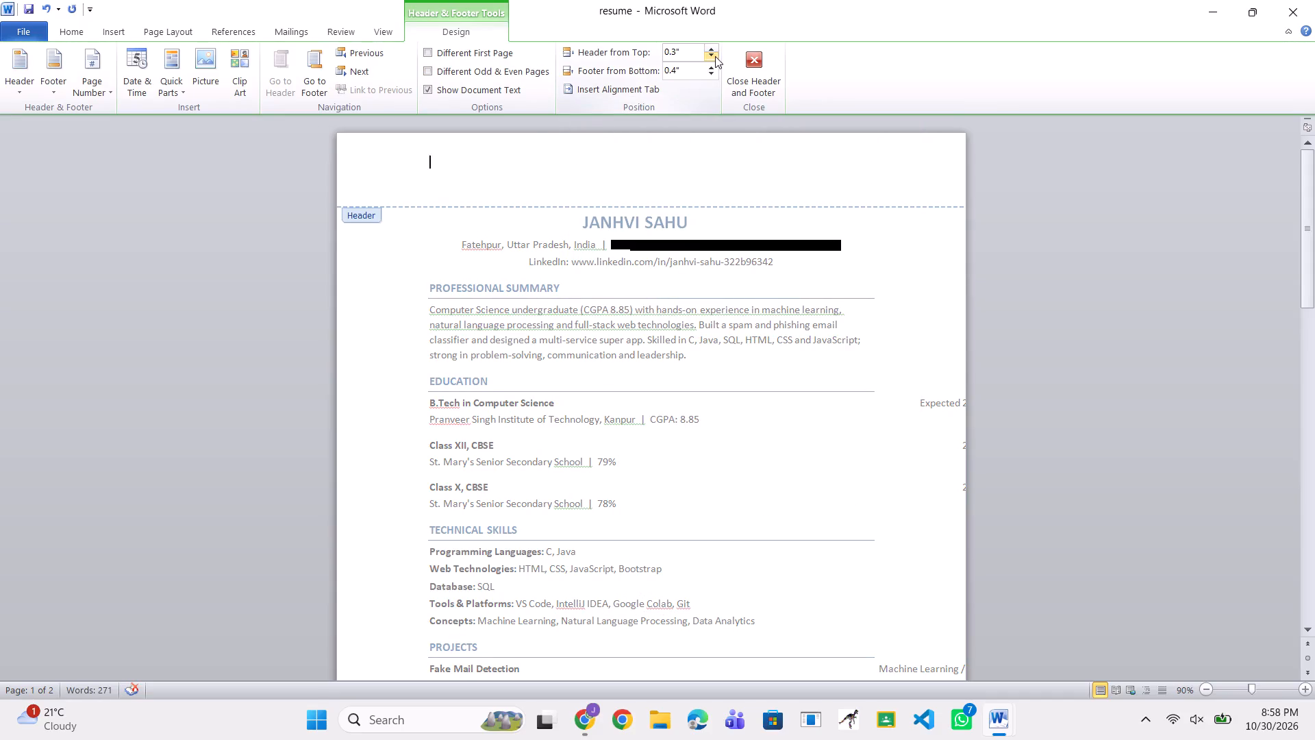
click(709, 49)
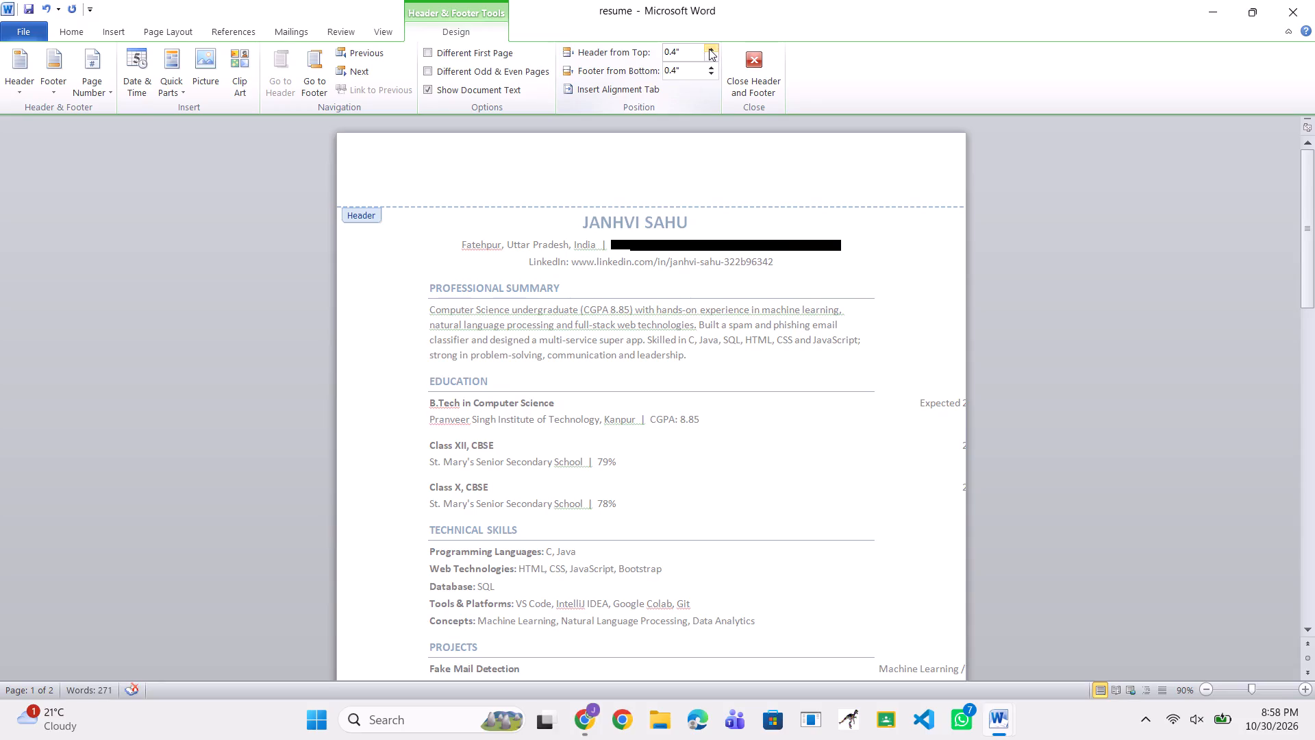
triple_click(709, 49)
triple_click(709, 49)
double_click(709, 49)
drag(709, 49, 710, 55)
triple_click(710, 55)
triple_click(710, 55)
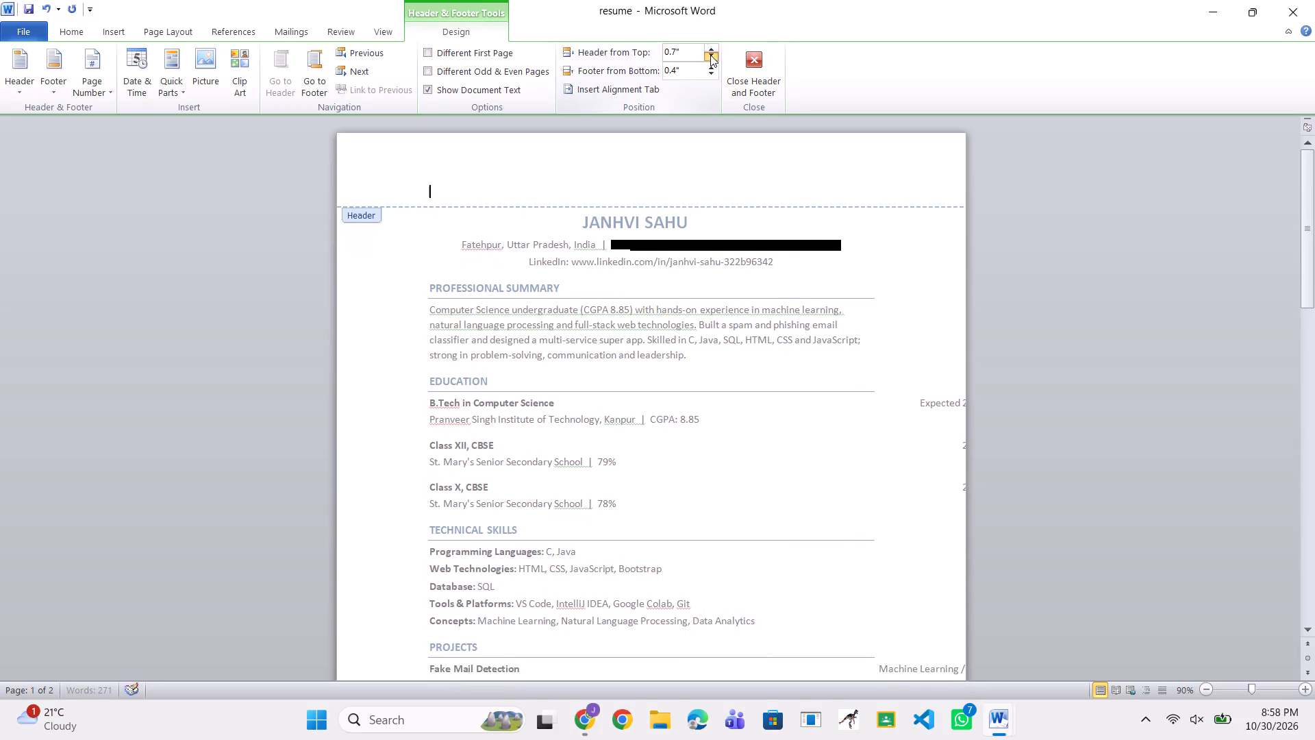
triple_click(710, 55)
triple_click(710, 55)
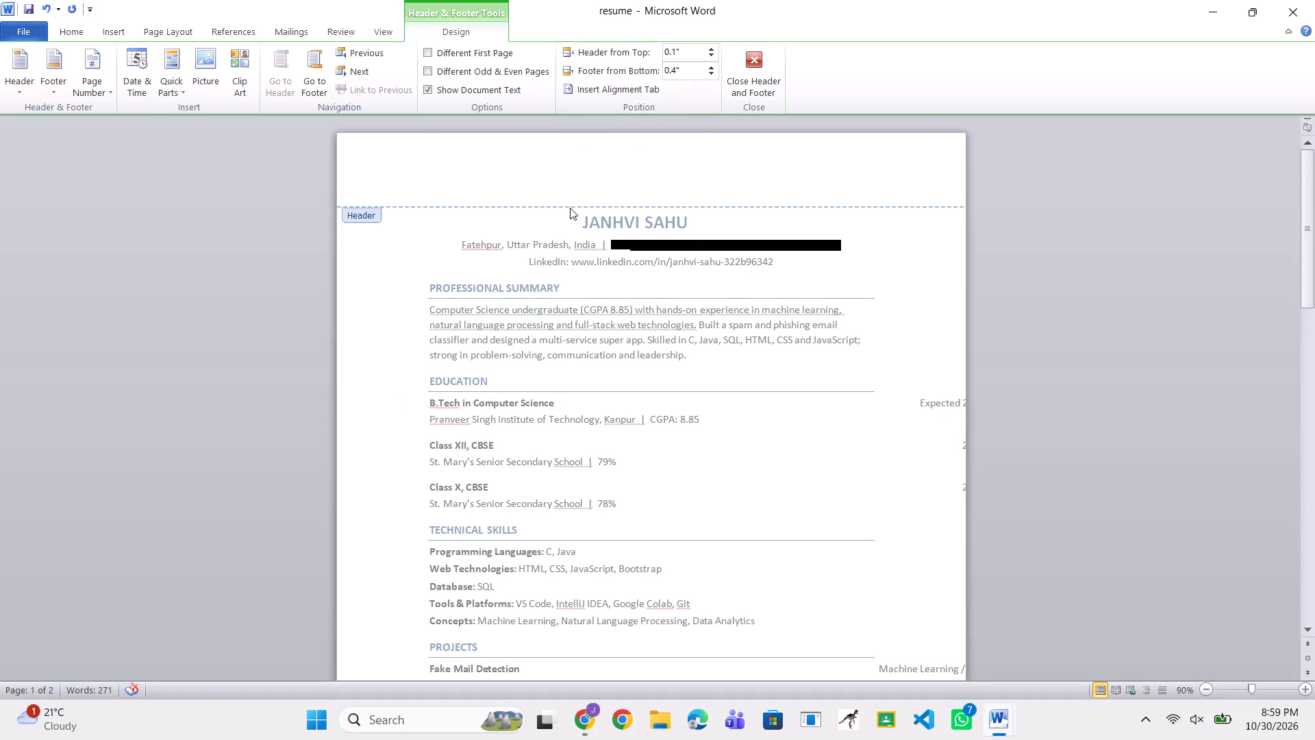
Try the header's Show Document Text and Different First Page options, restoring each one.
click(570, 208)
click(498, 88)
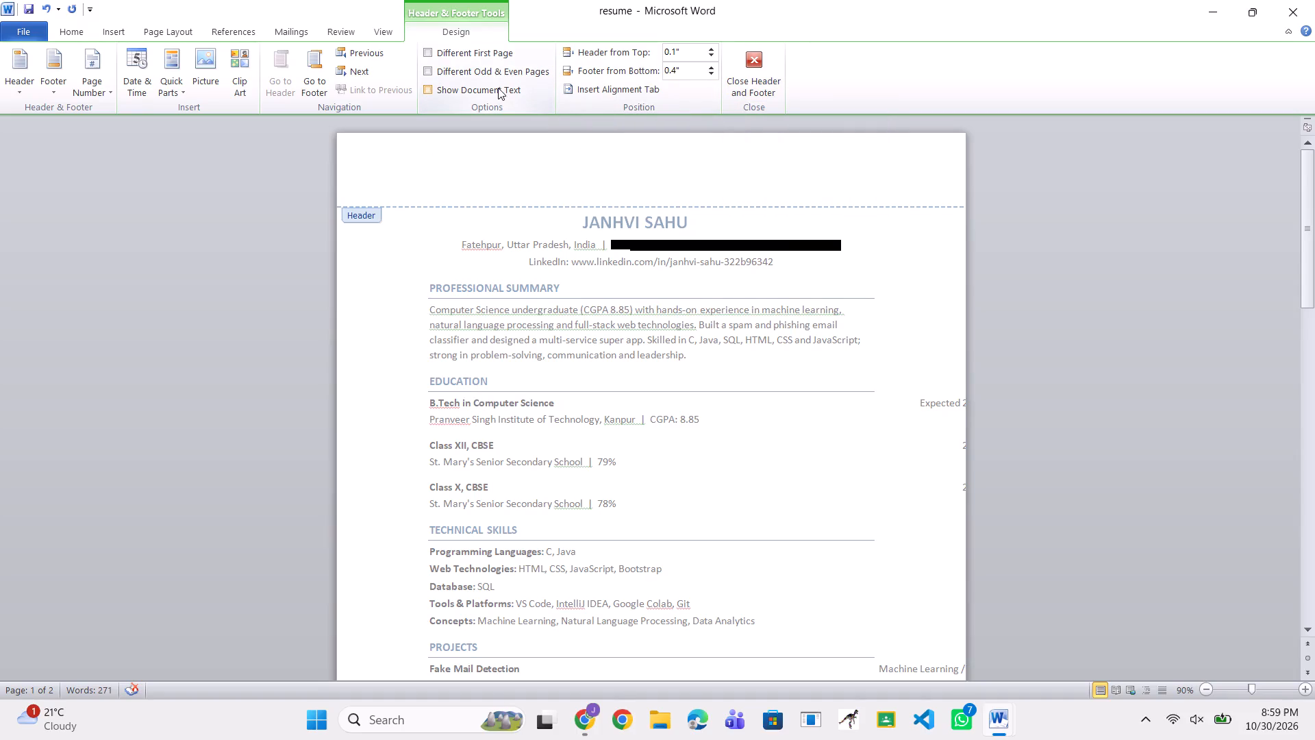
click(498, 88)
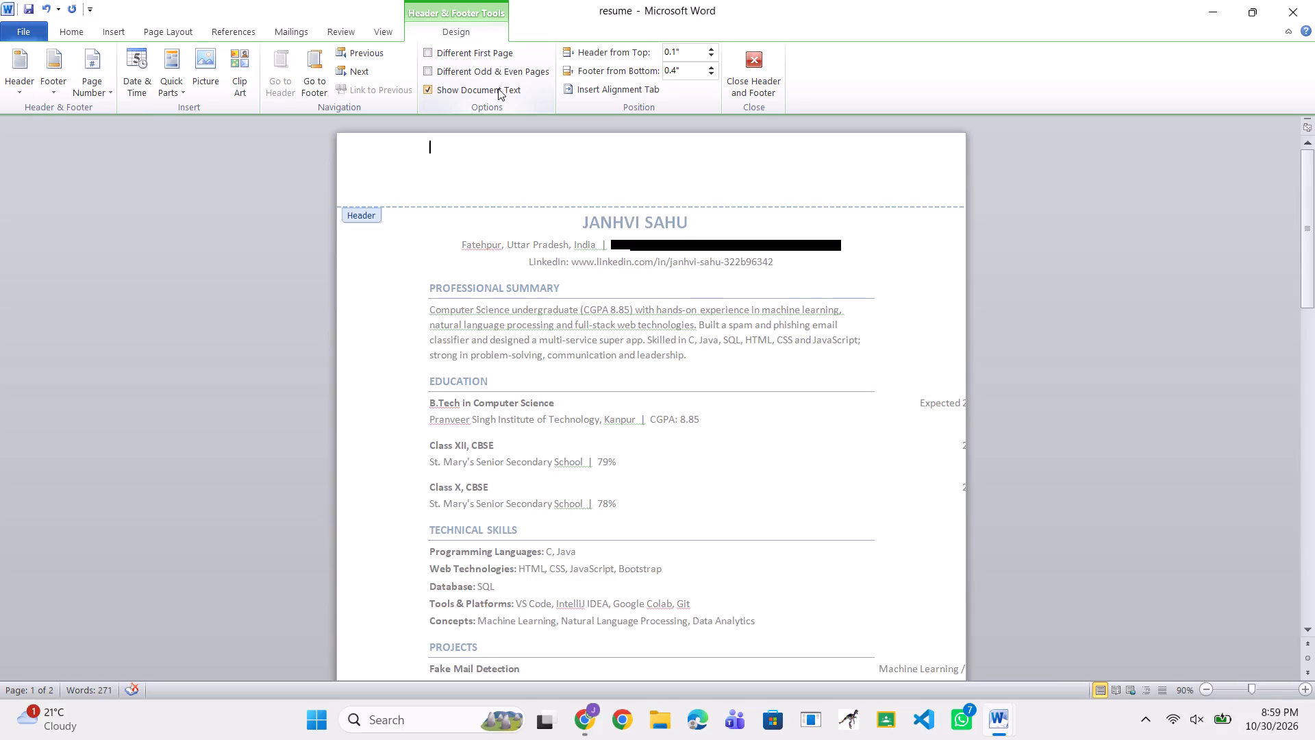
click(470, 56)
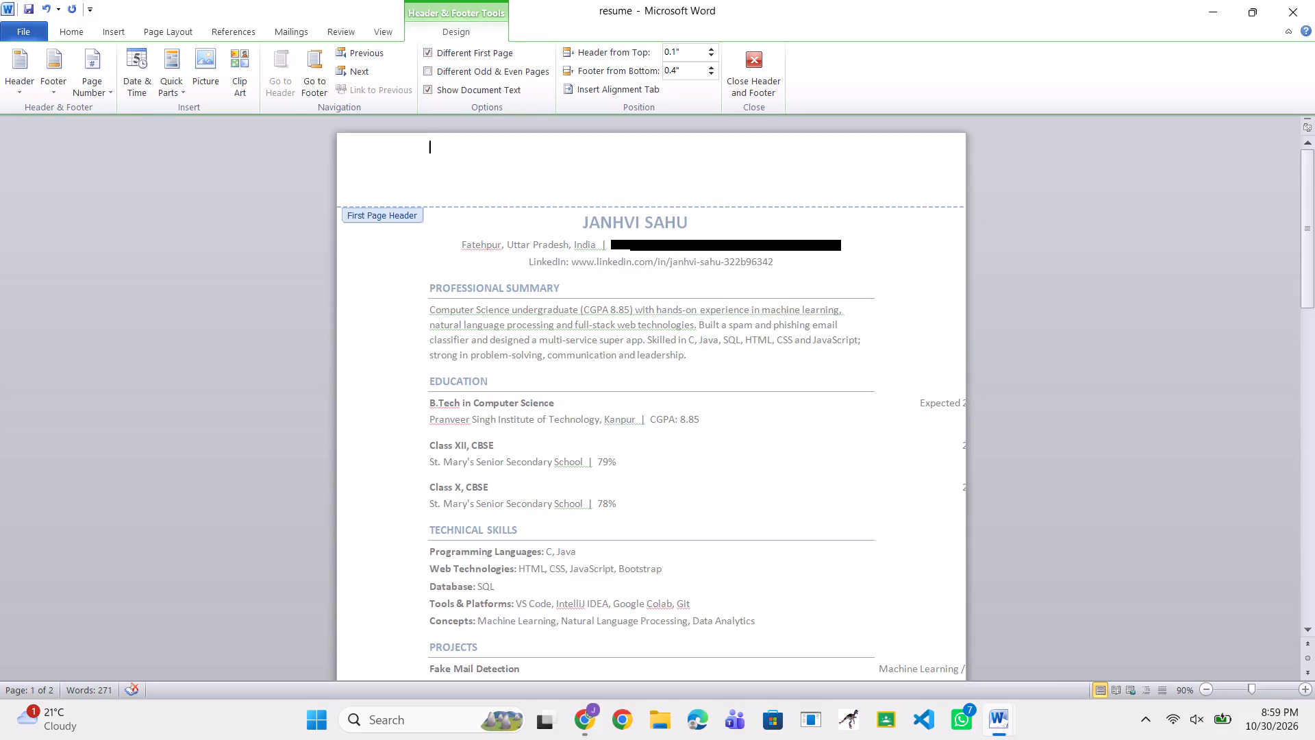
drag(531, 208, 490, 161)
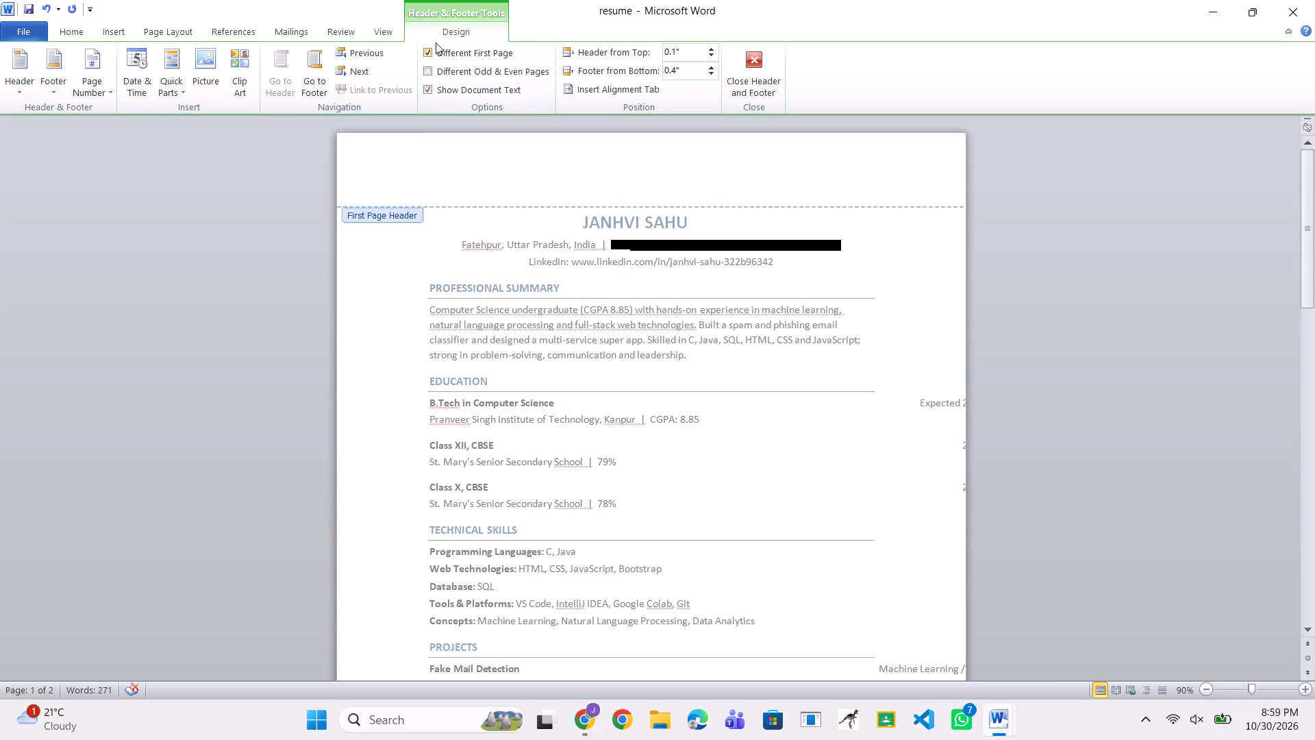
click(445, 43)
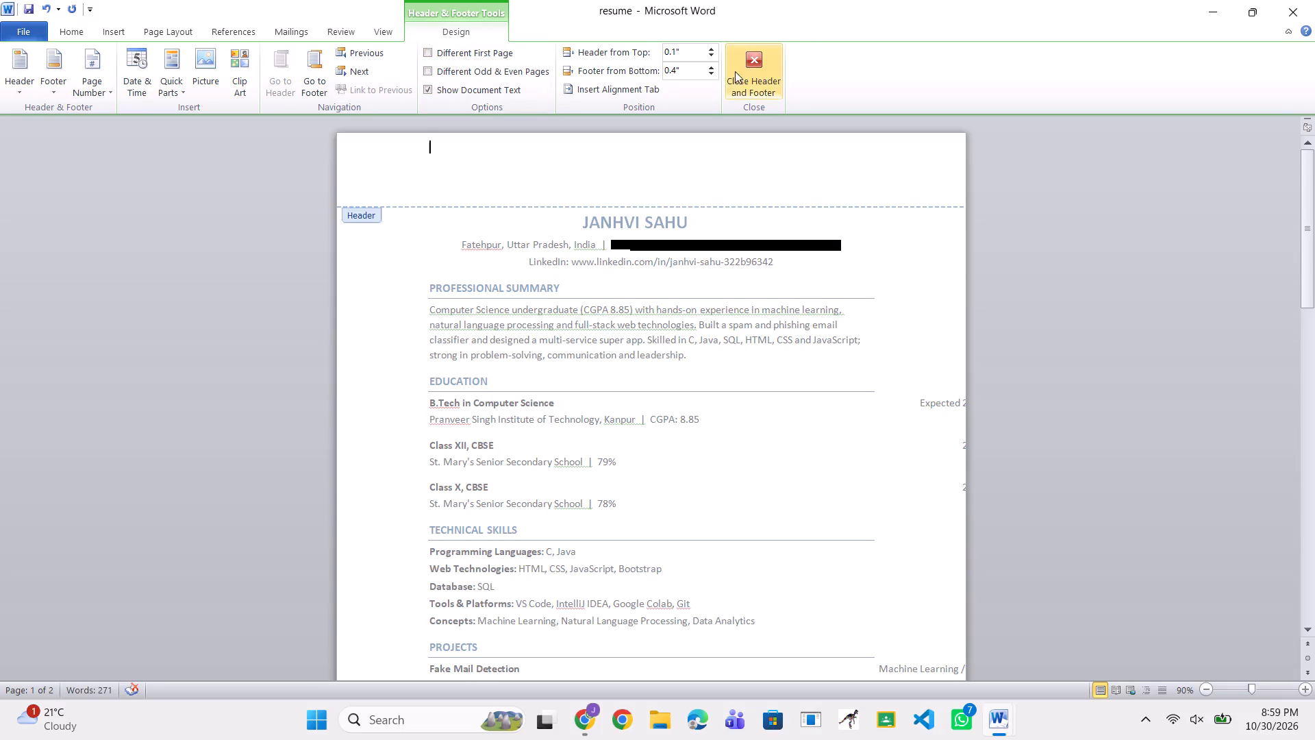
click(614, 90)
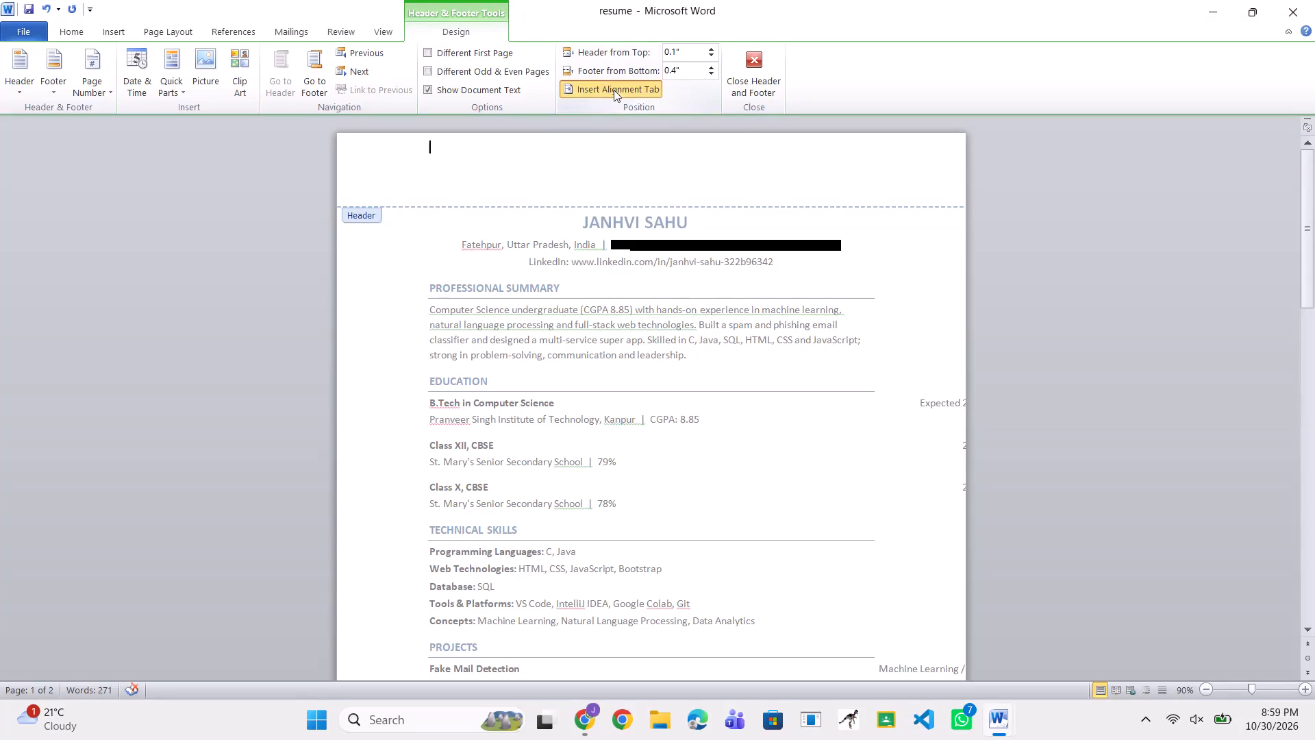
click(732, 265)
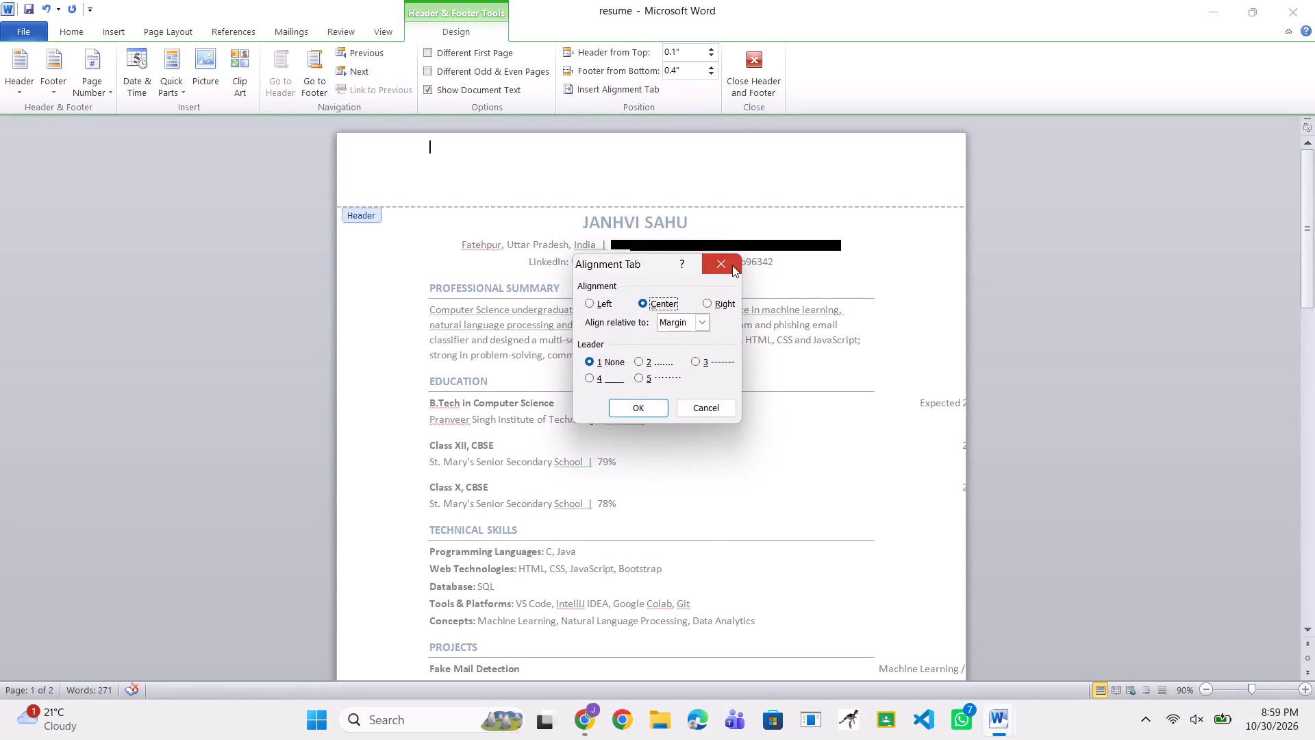
Set the footer's distance from the bottom to 0", check both pages, and leave header and footer editing.
click(711, 71)
triple_click(711, 71)
scroll(711, 71, down, 3)
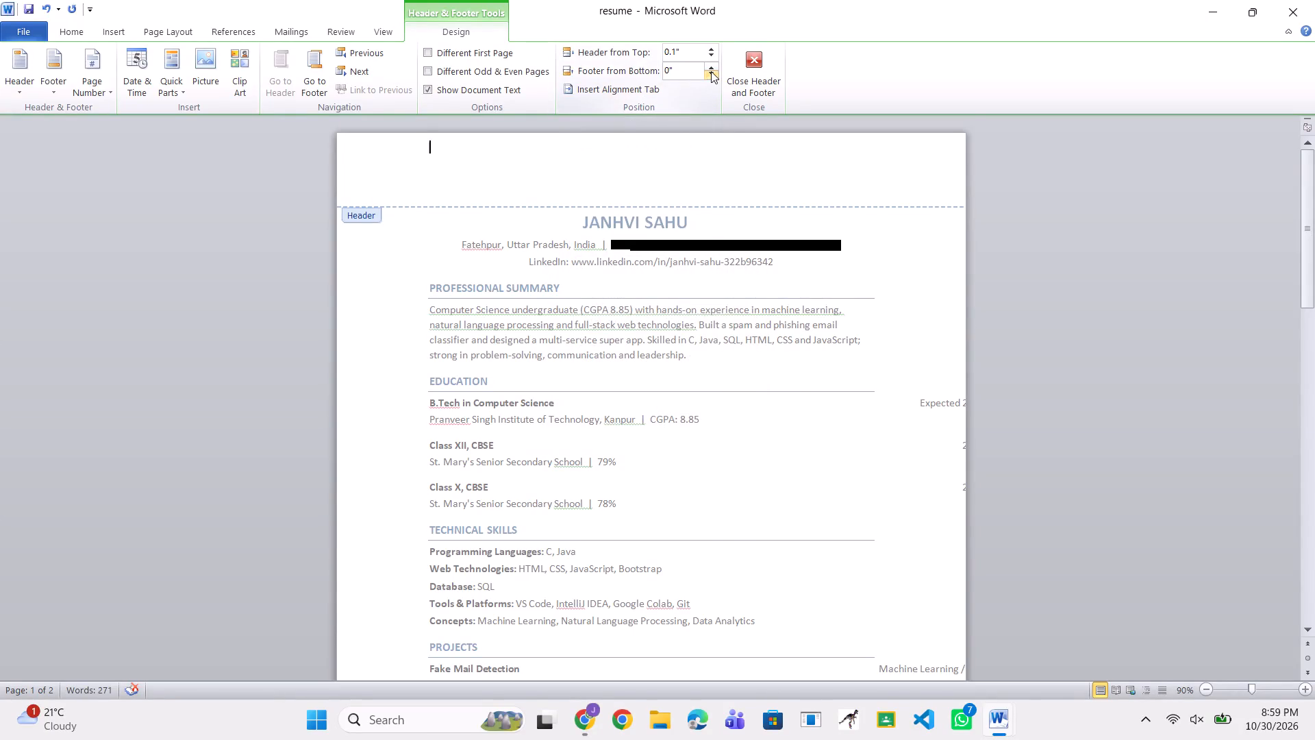
scroll(711, 71, down, 4)
scroll(652, 482, down, 7)
scroll(652, 482, up, 2)
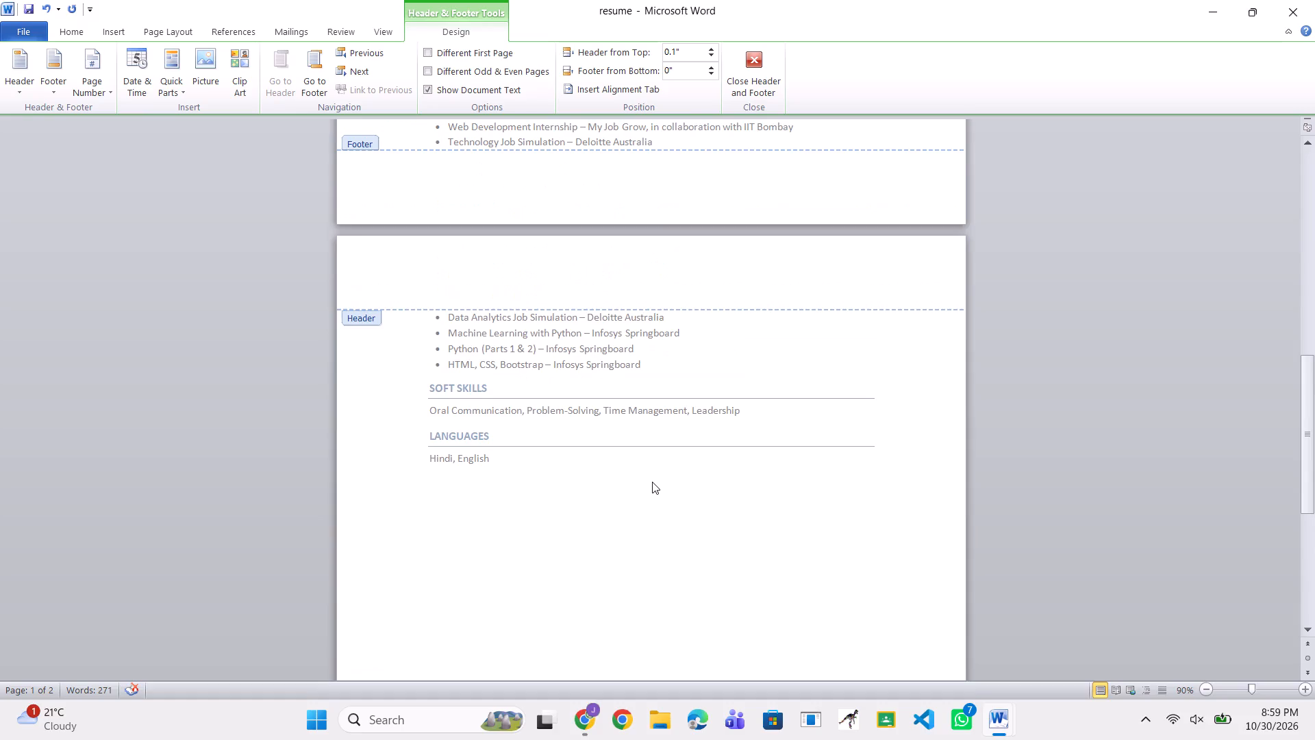
scroll(652, 482, up, 1)
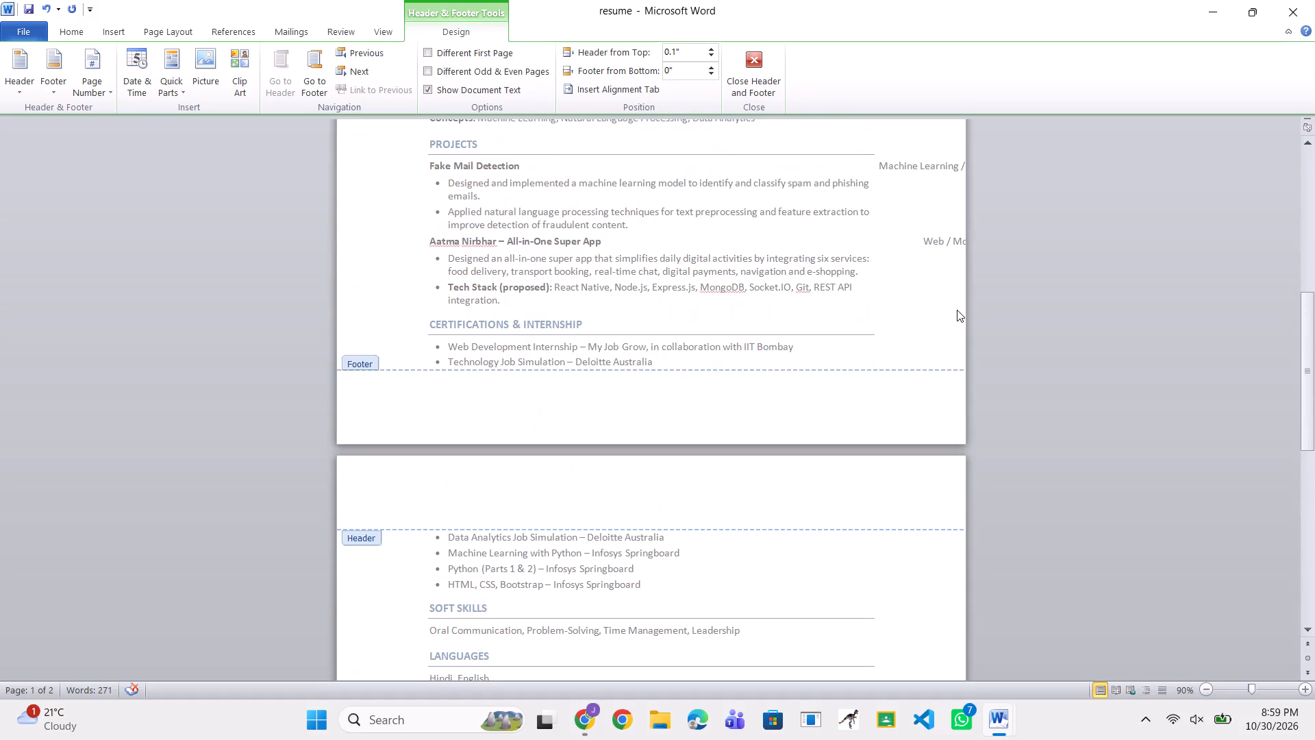
click(957, 310)
click(781, 463)
scroll(781, 463, up, 5)
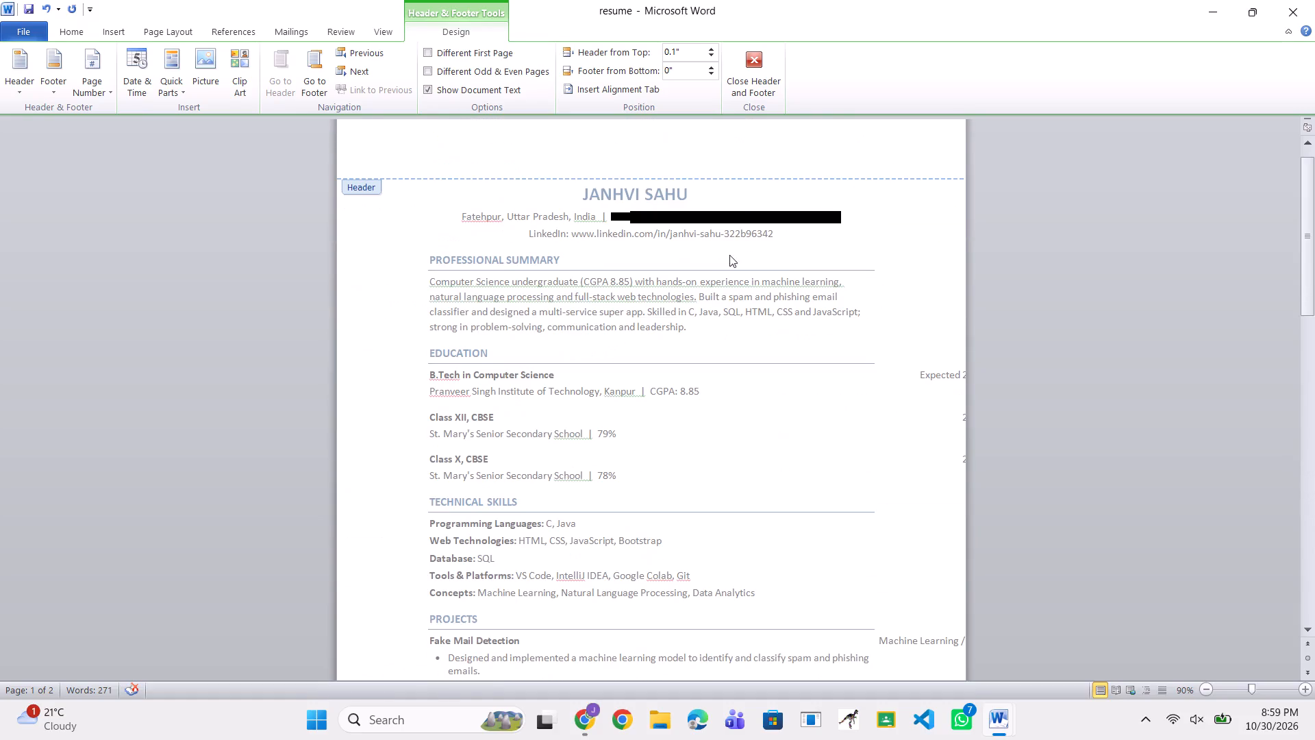
click(751, 62)
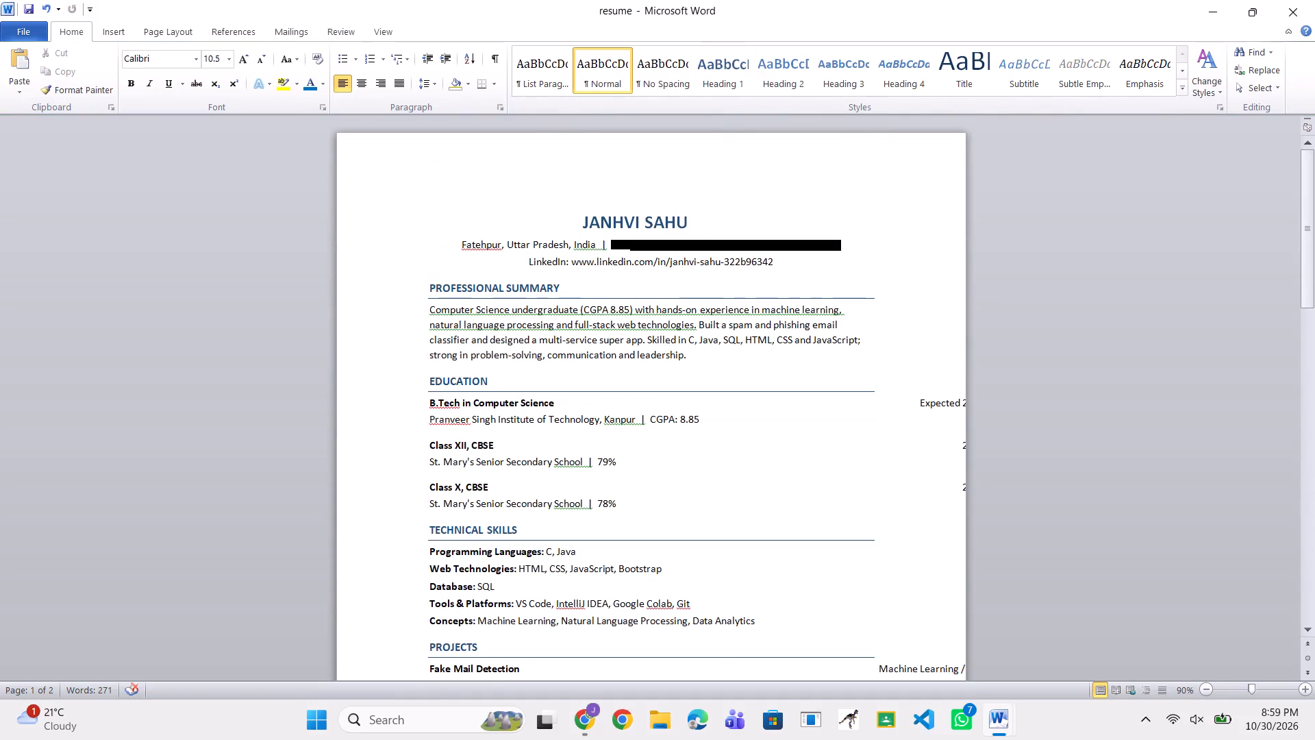
Compare the pasted resume's layout with the downloaded ATS resume and delete the entire content of the pasted one.
scroll(690, 290, left, 2)
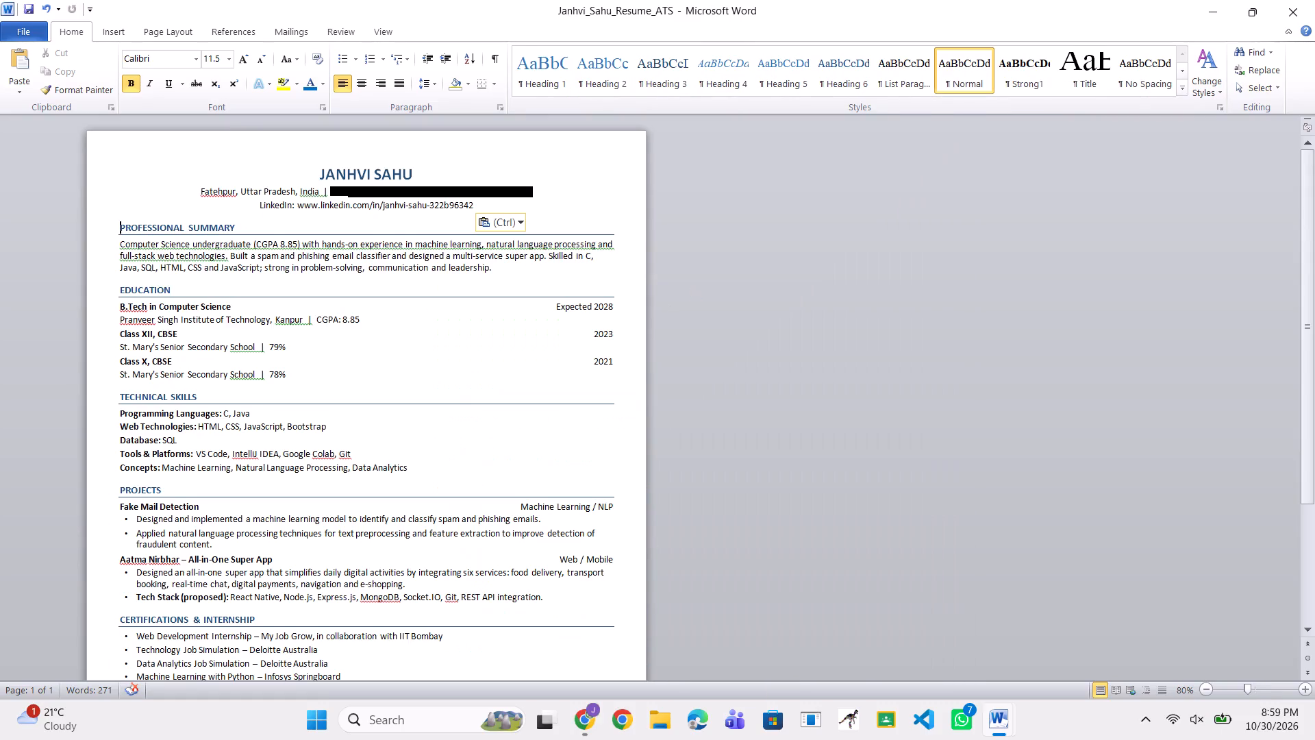
scroll(712, 452, left, 1)
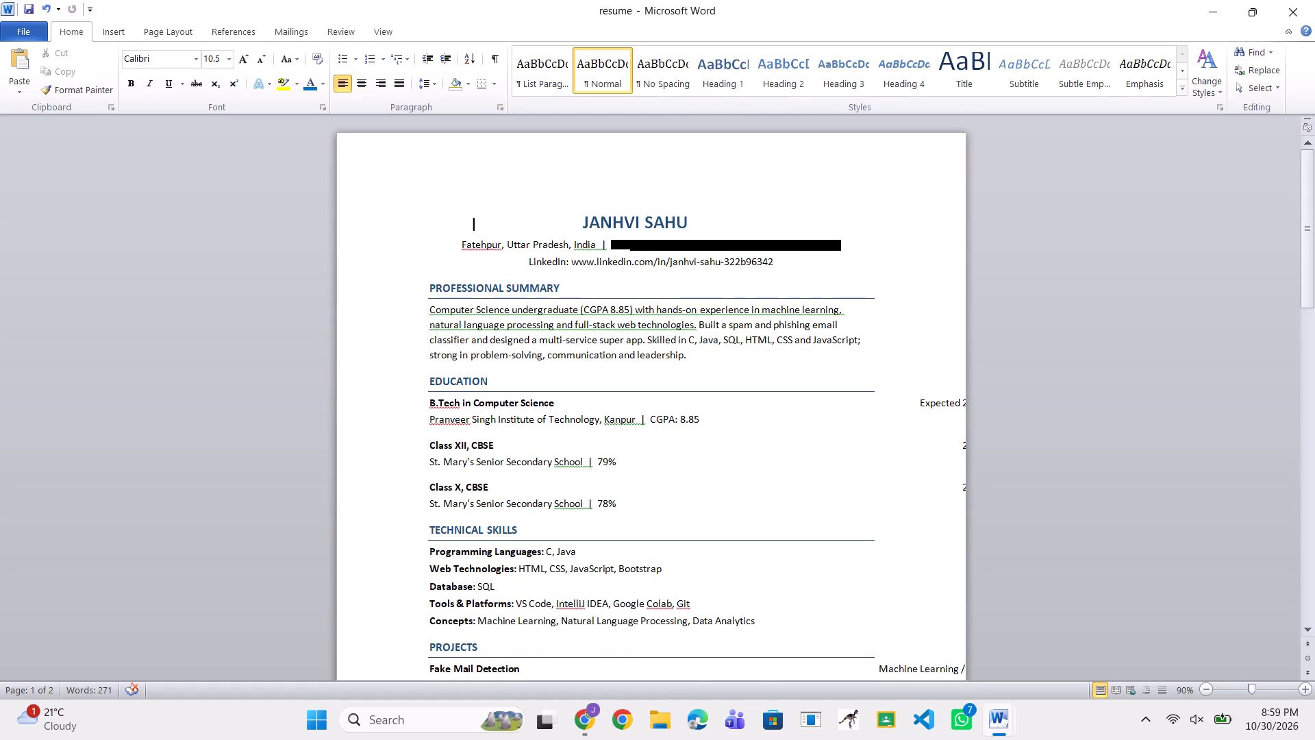
scroll(712, 452, down, 2)
ctrl+scroll(712, 452, down, 1)
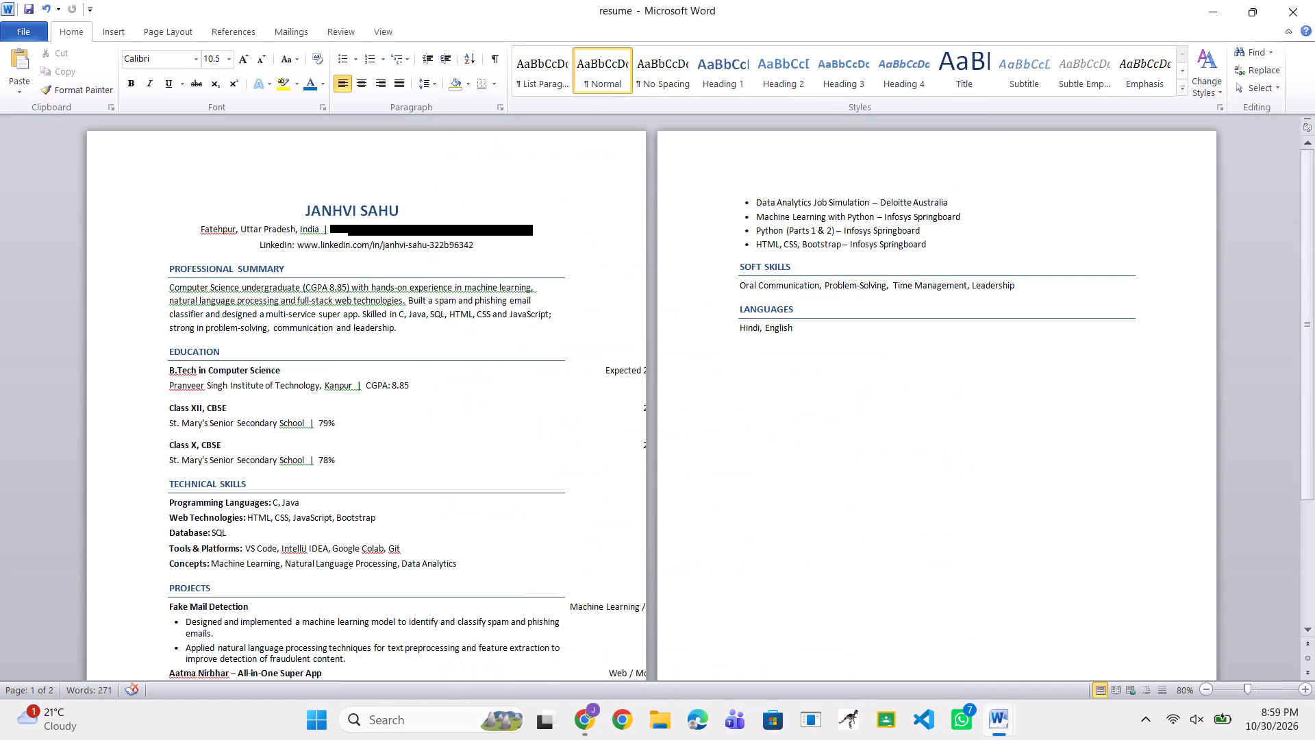
ctrl+scroll(712, 452, up, 2)
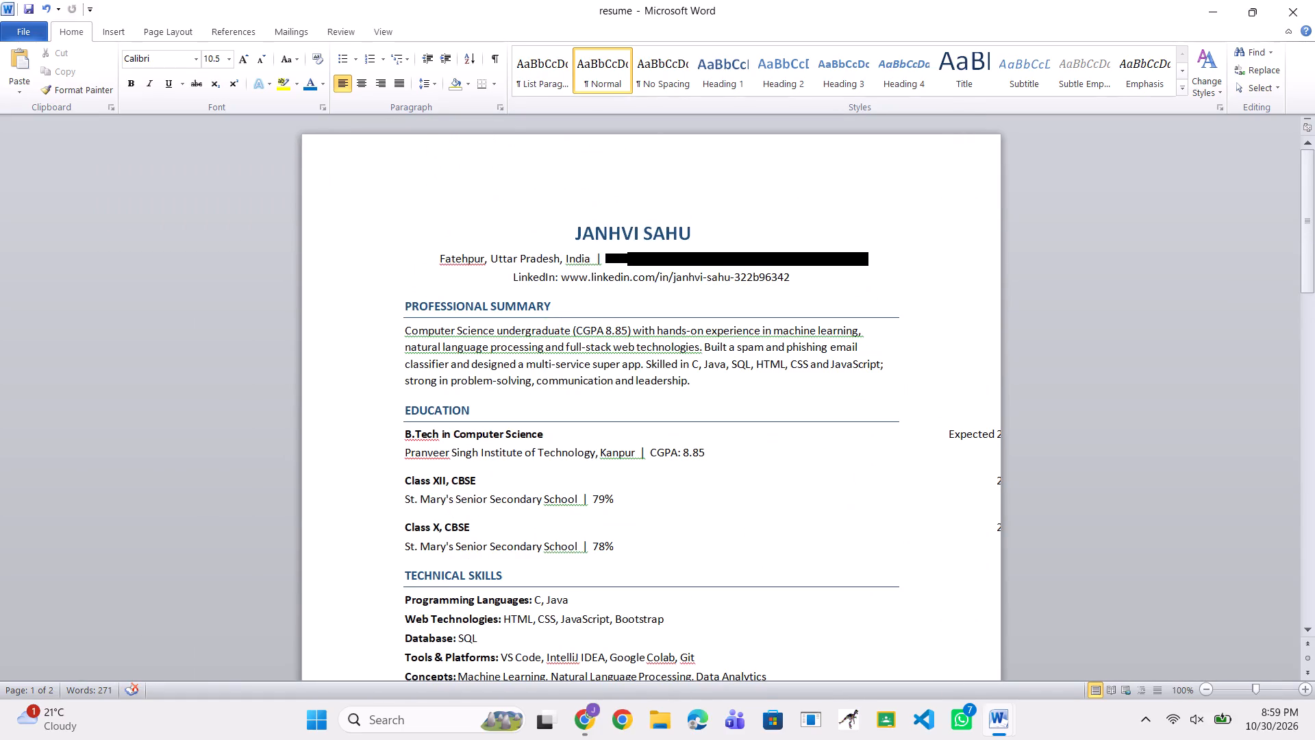
drag(473, 201, 885, 739)
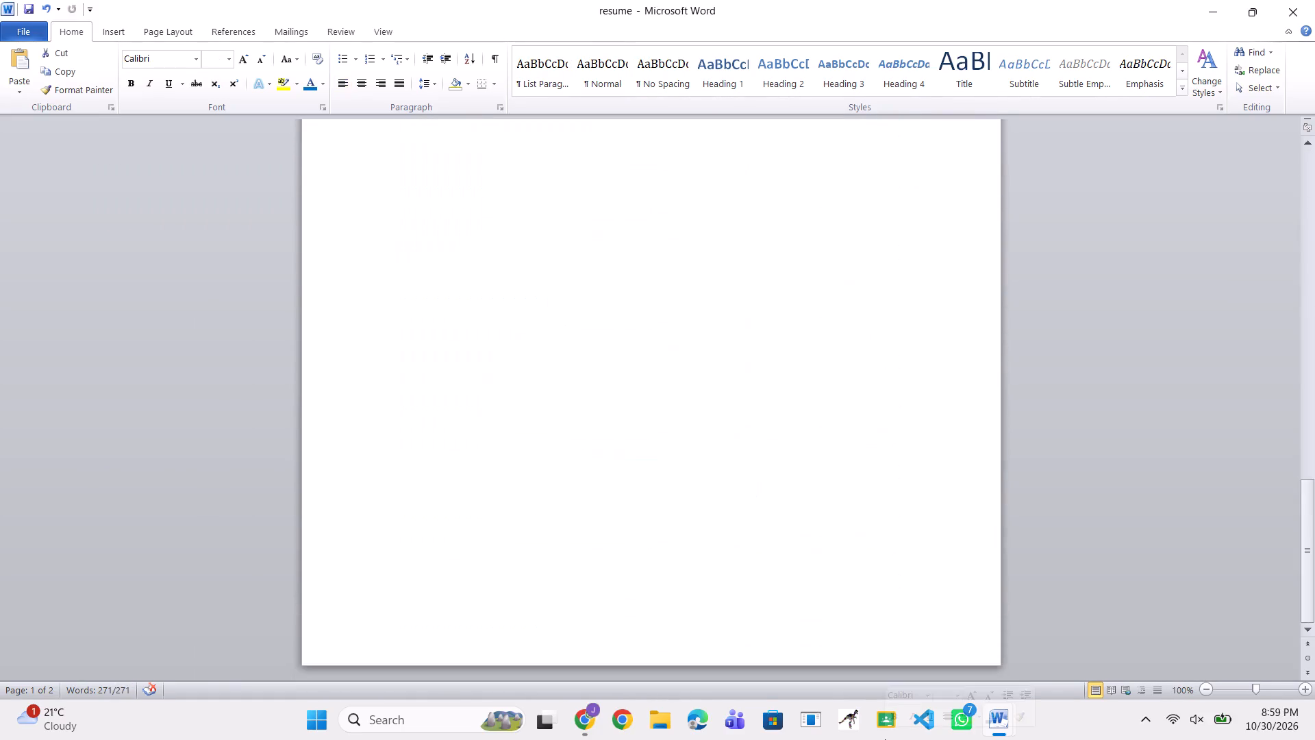
key(BackSpace)
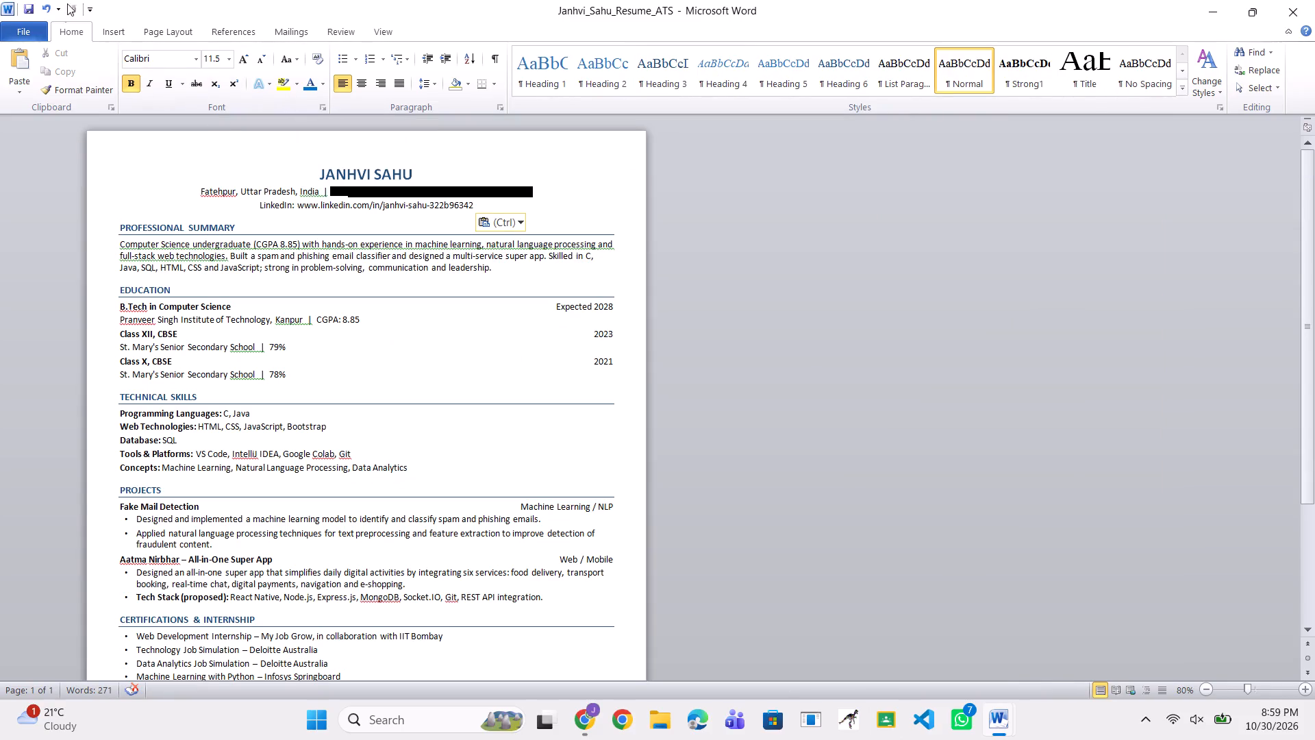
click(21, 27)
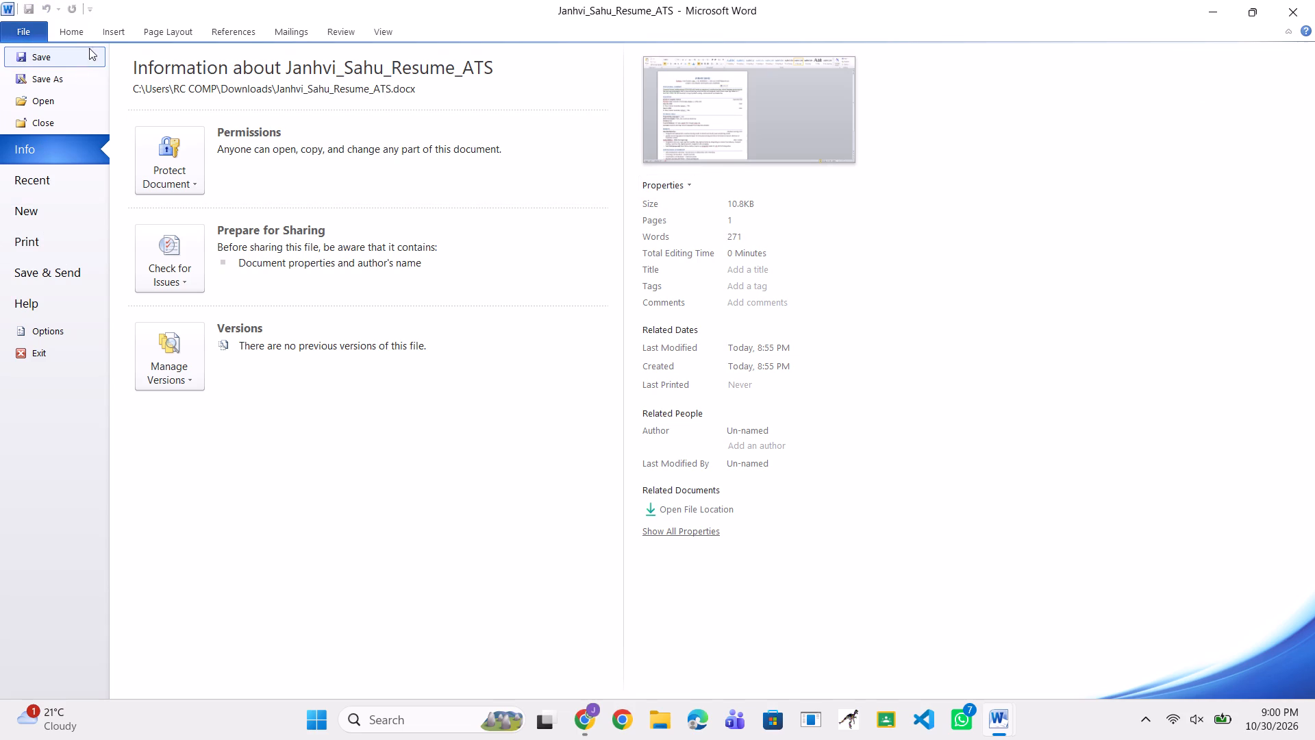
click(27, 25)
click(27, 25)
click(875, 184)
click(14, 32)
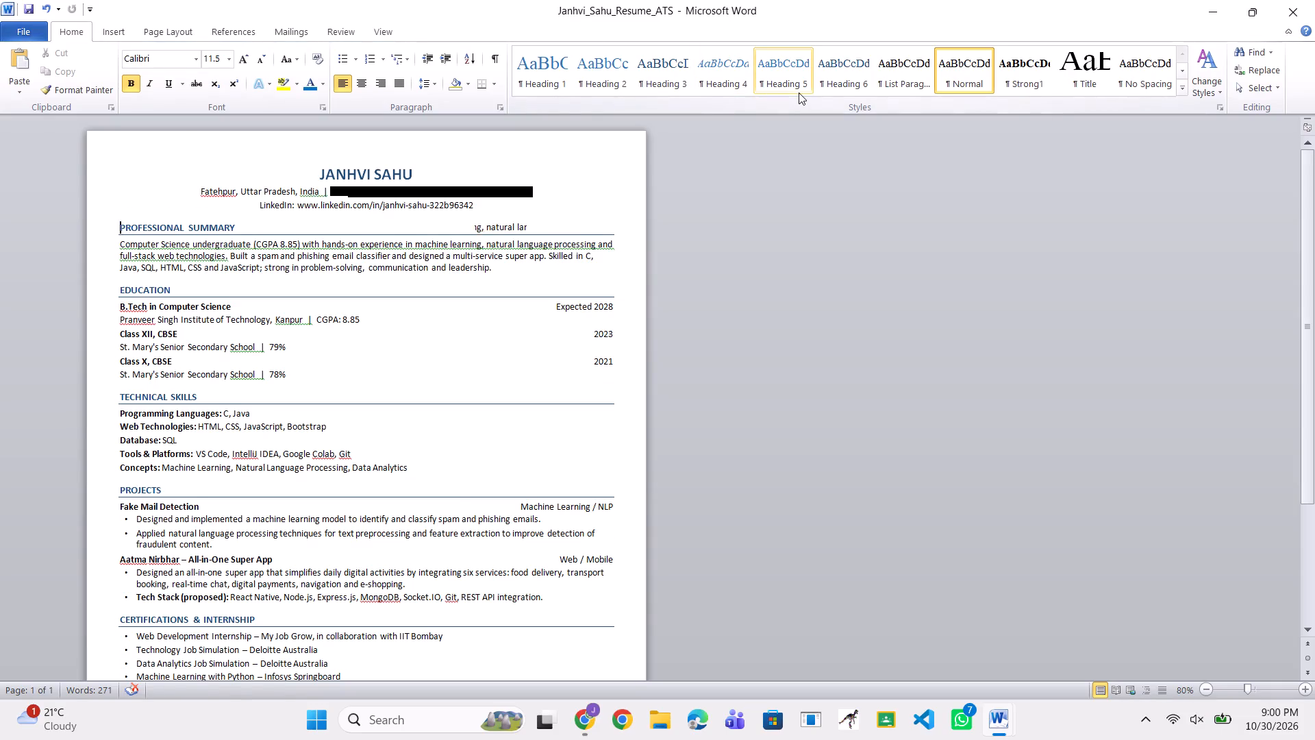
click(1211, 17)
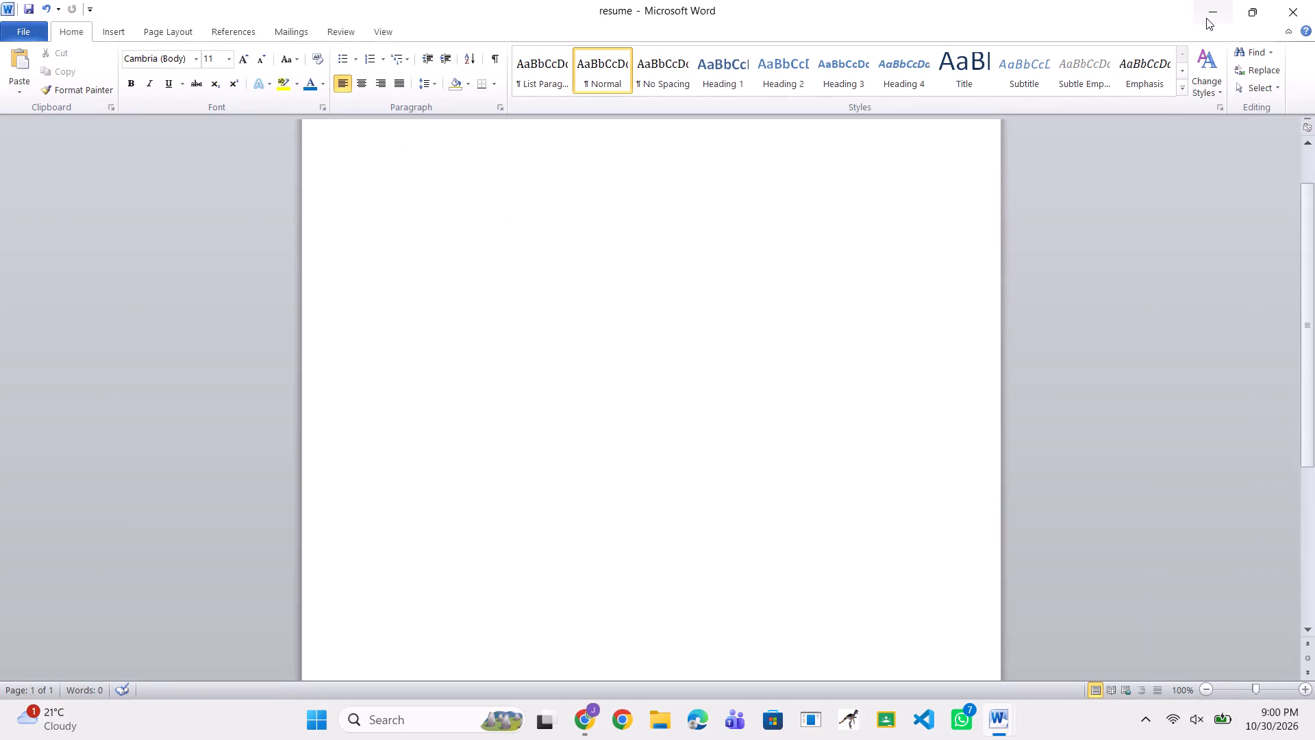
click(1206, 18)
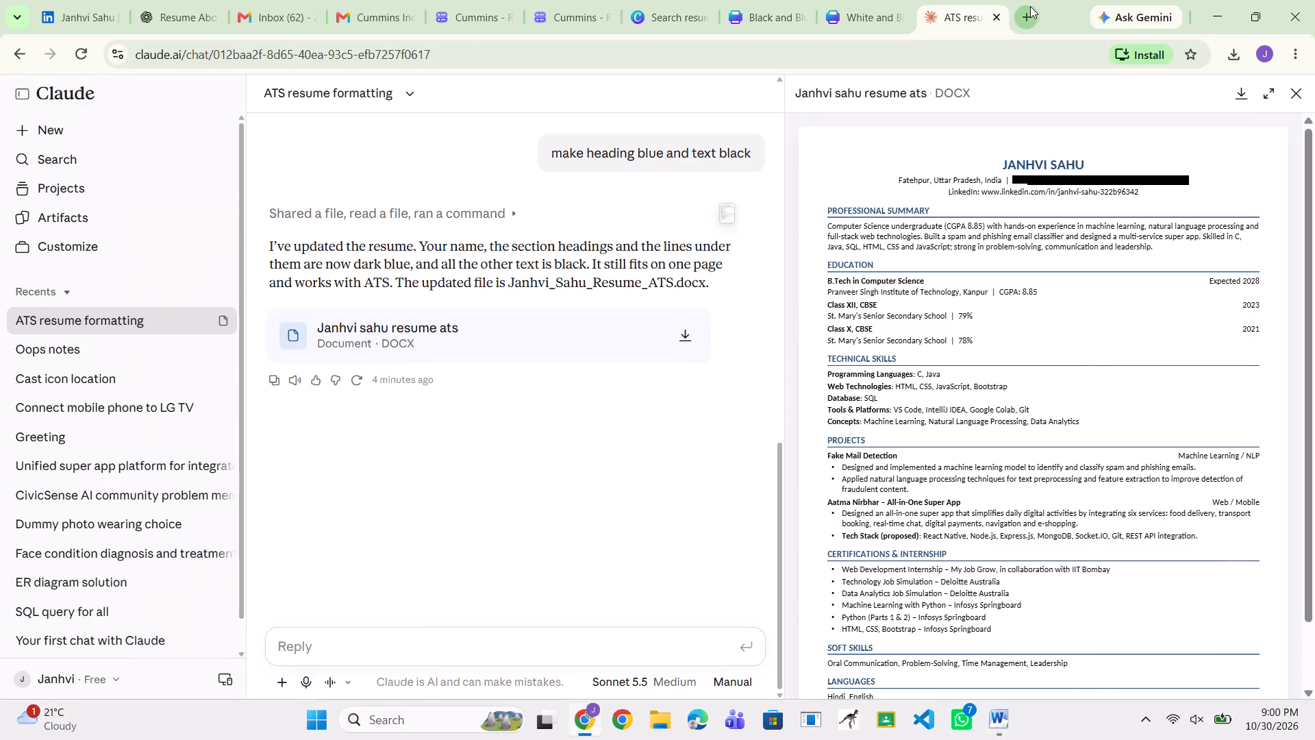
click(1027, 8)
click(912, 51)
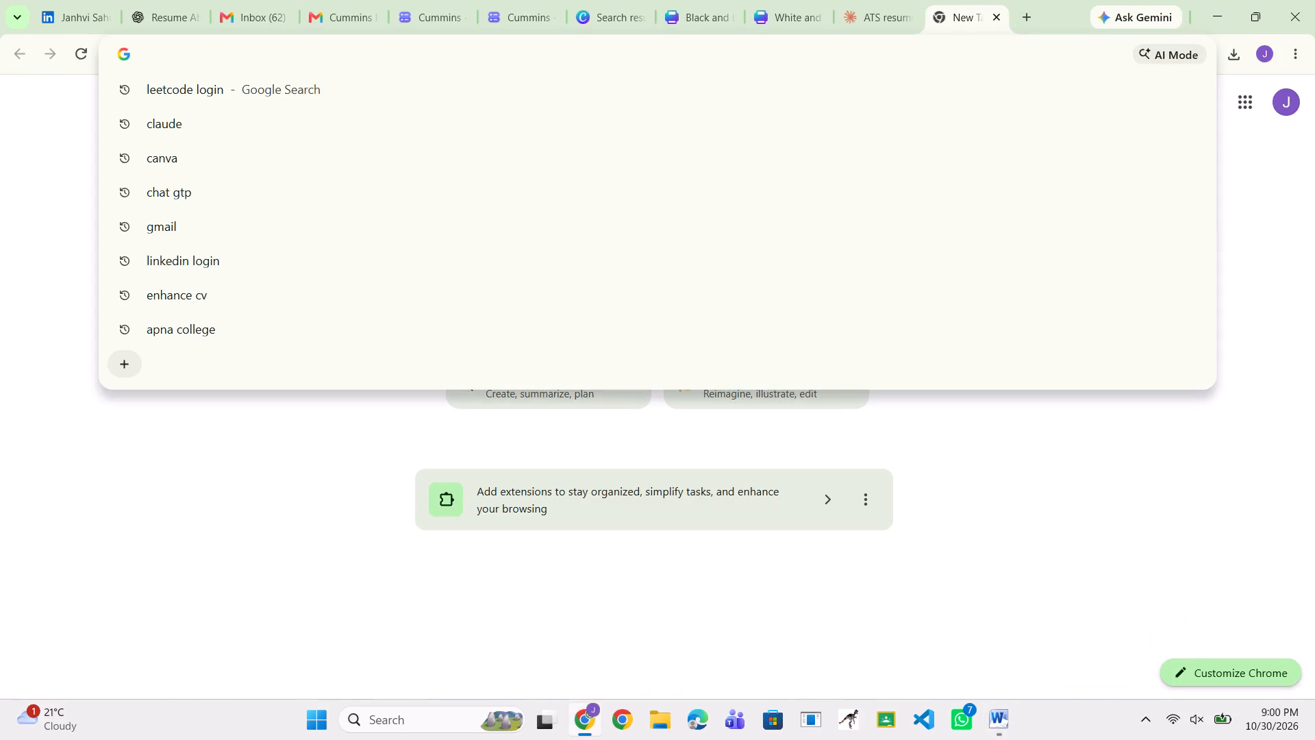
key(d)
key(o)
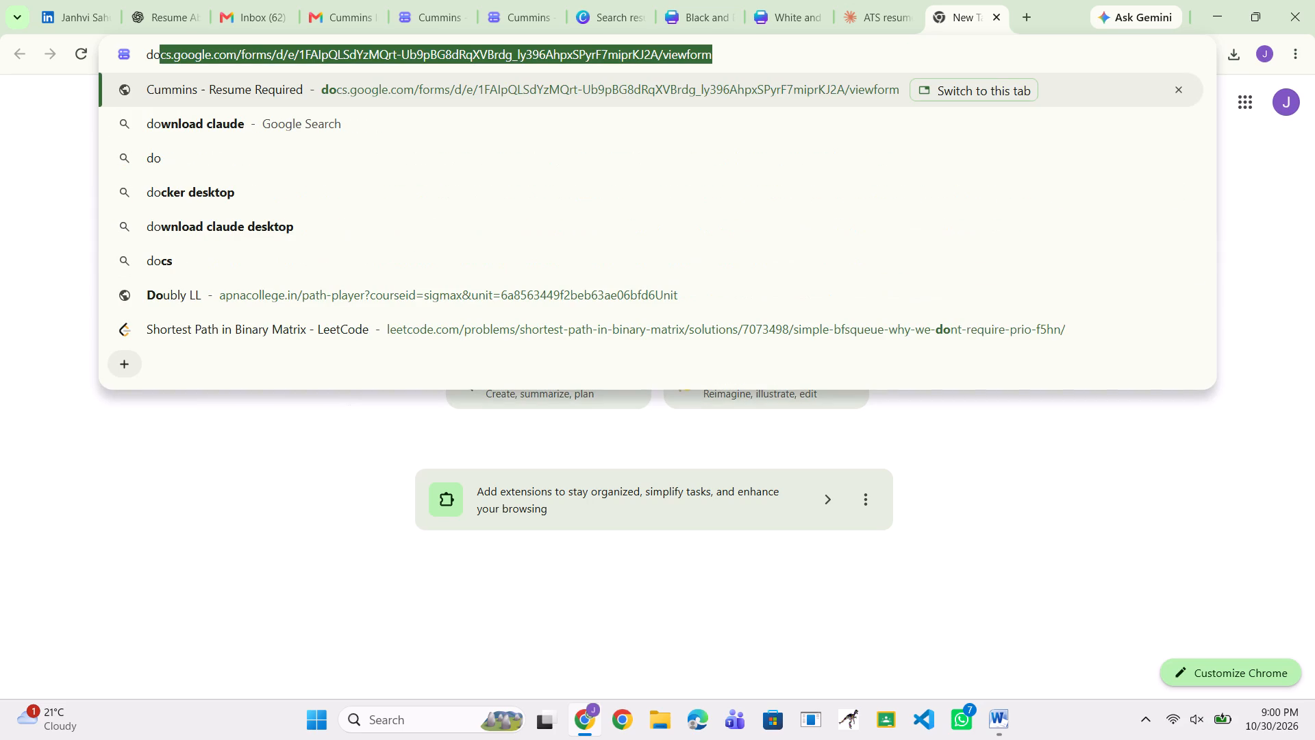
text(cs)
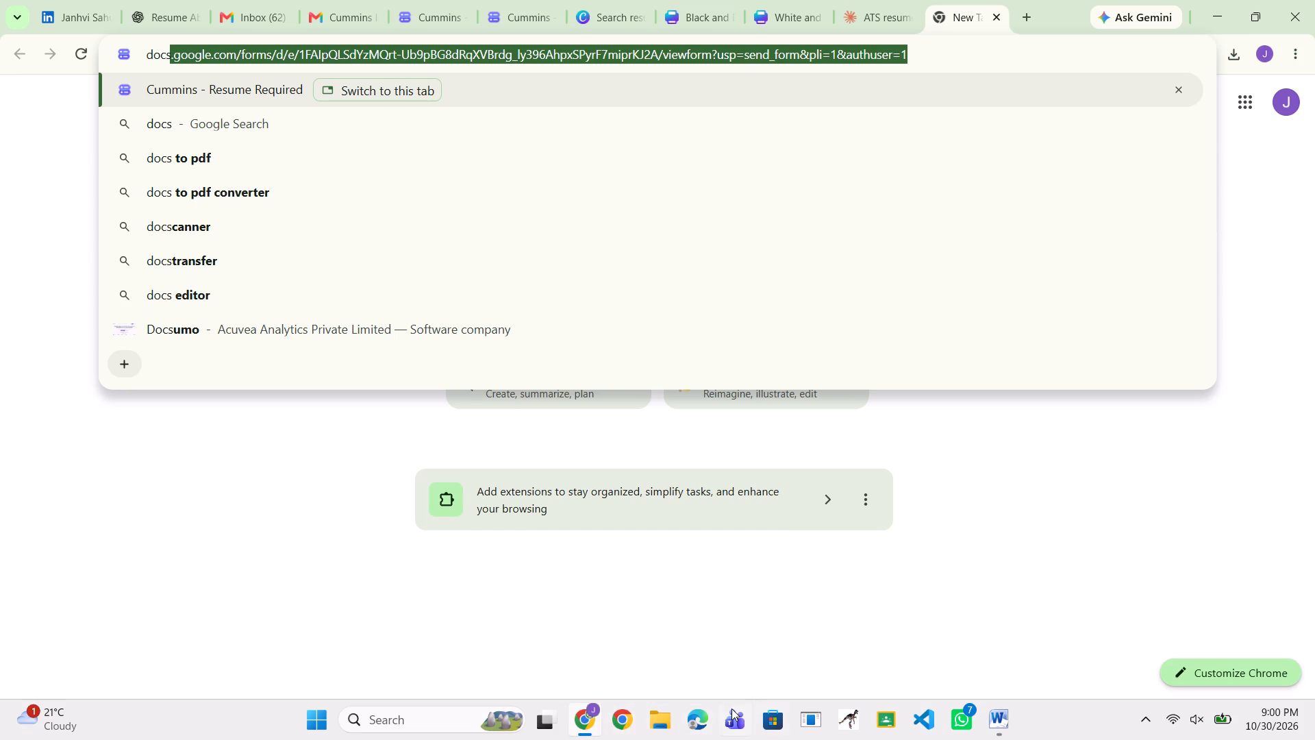
Switch to Microsoft Edge, search the web for "enhance cv", and open the Enhancv resume builder's home page.
click(692, 724)
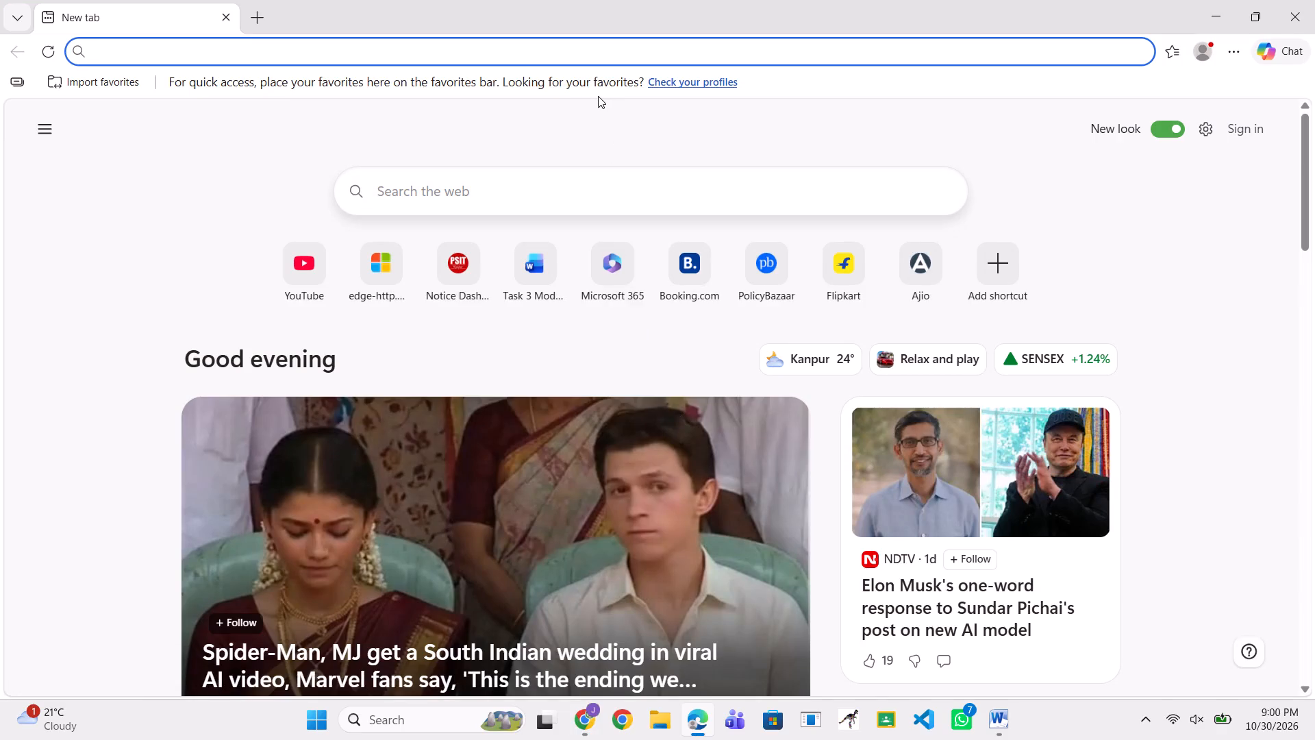
click(597, 49)
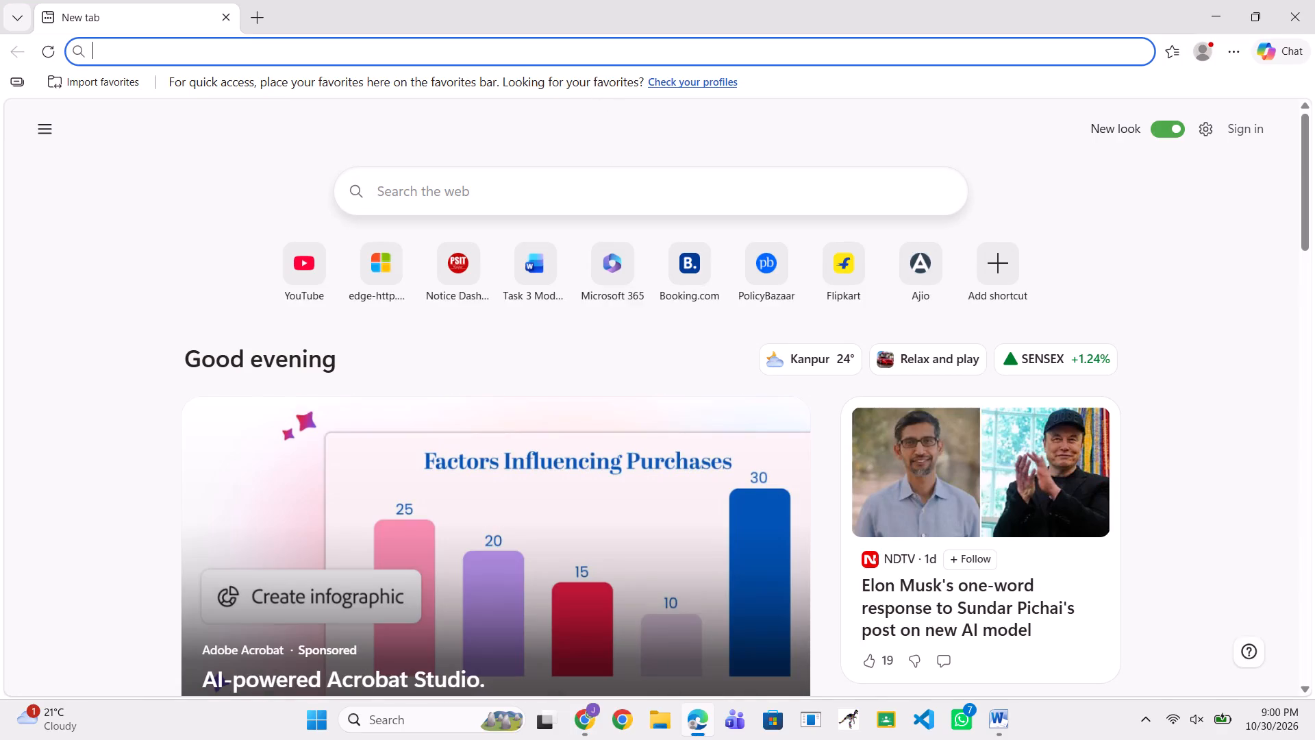
key(e)
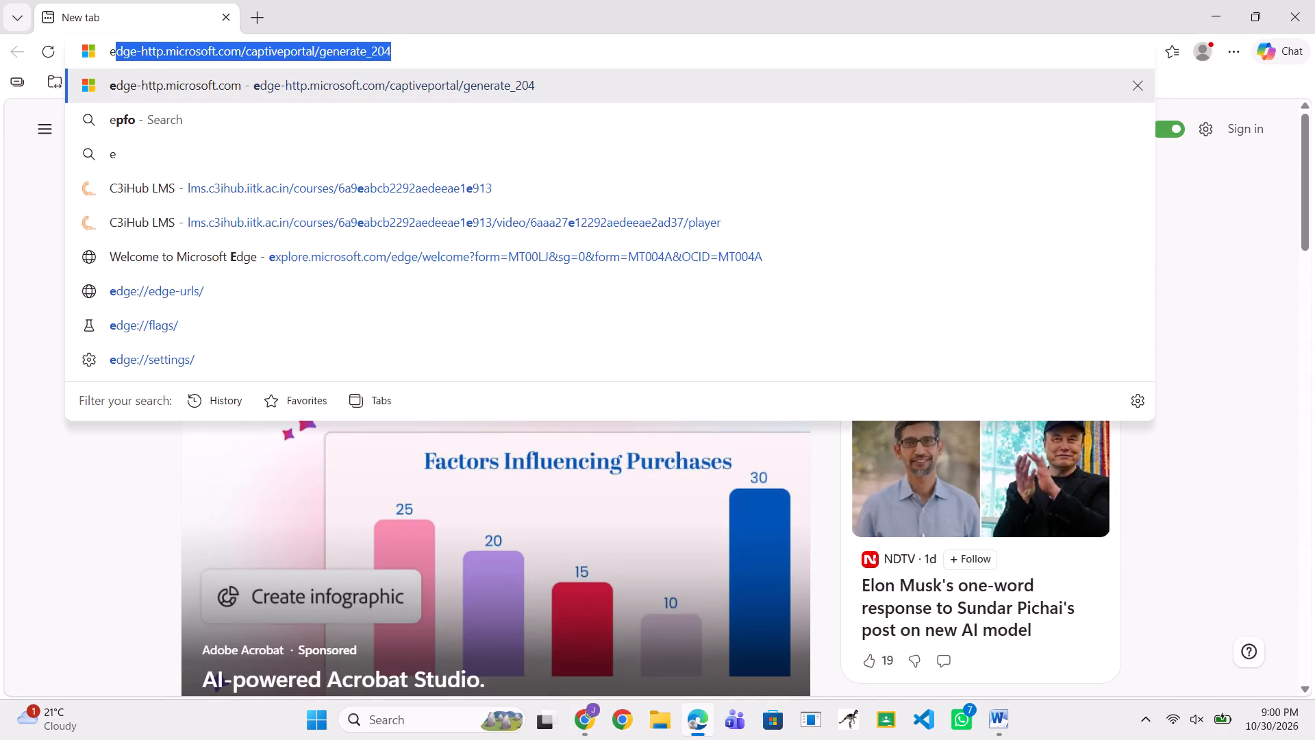
text(nha)
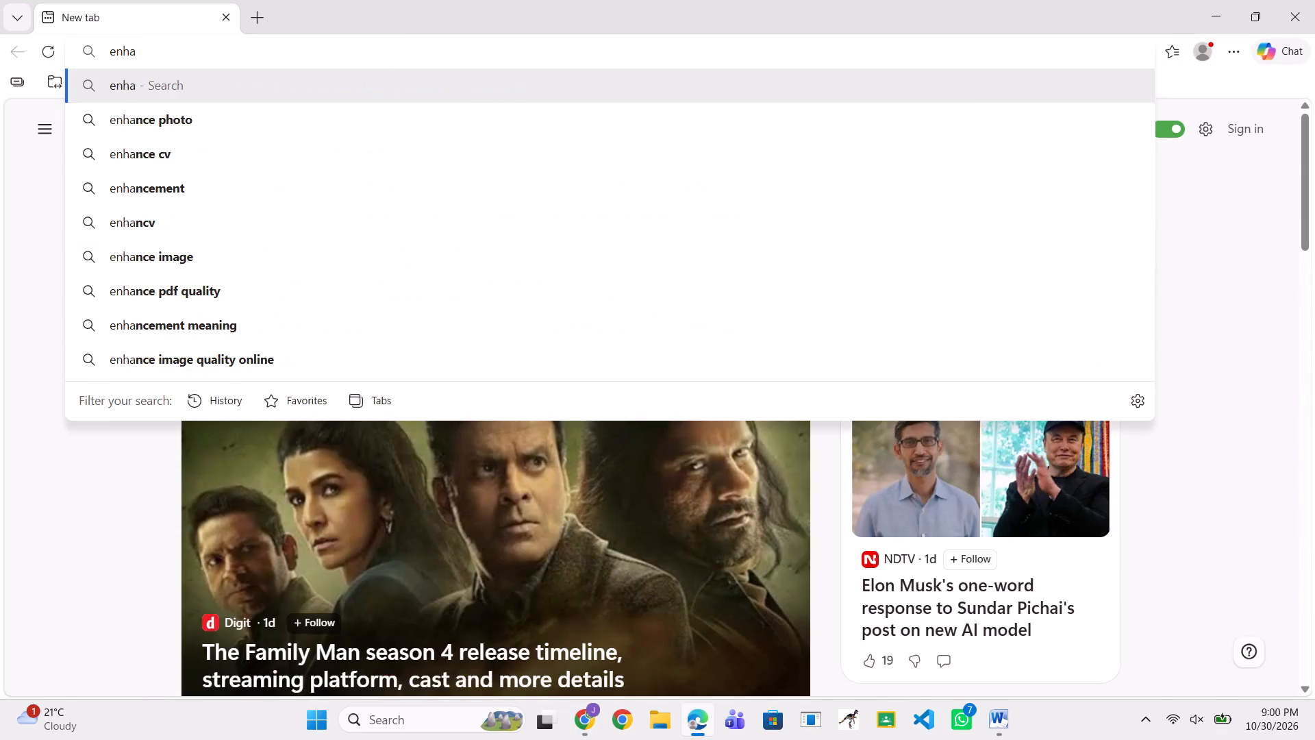
key(v)
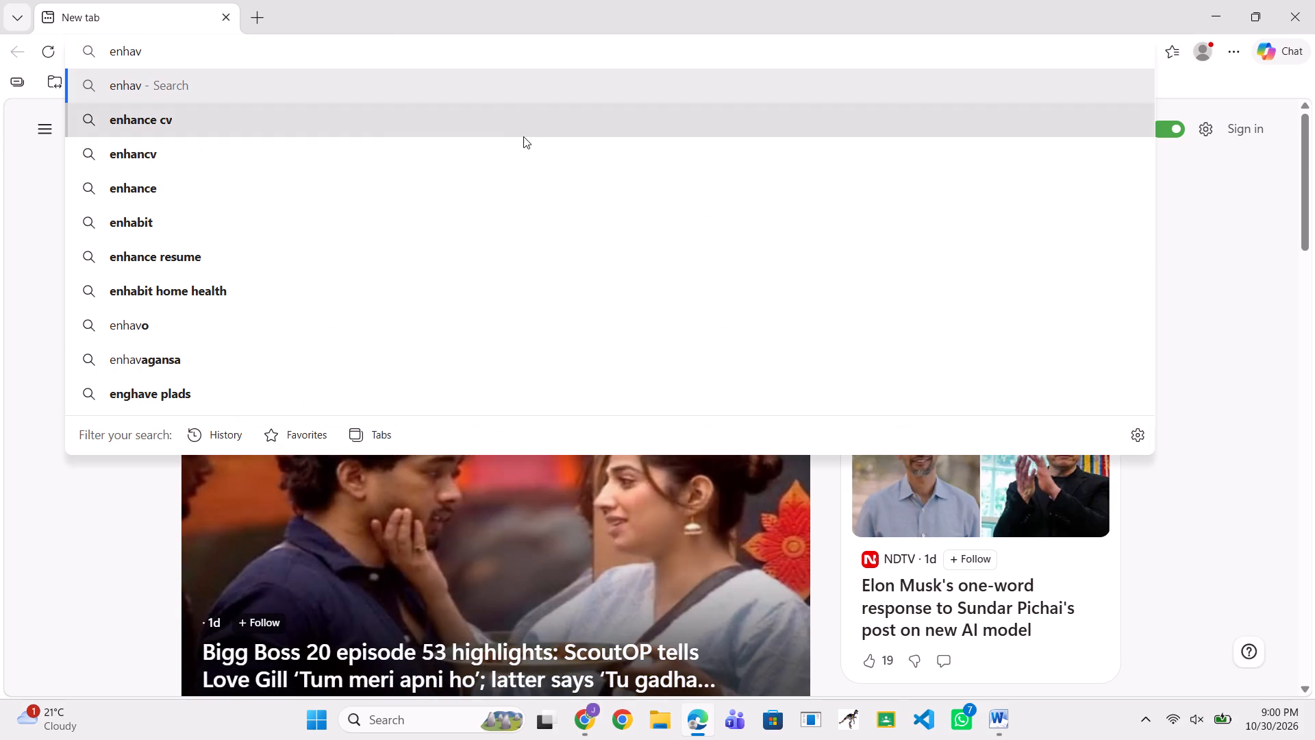
click(523, 136)
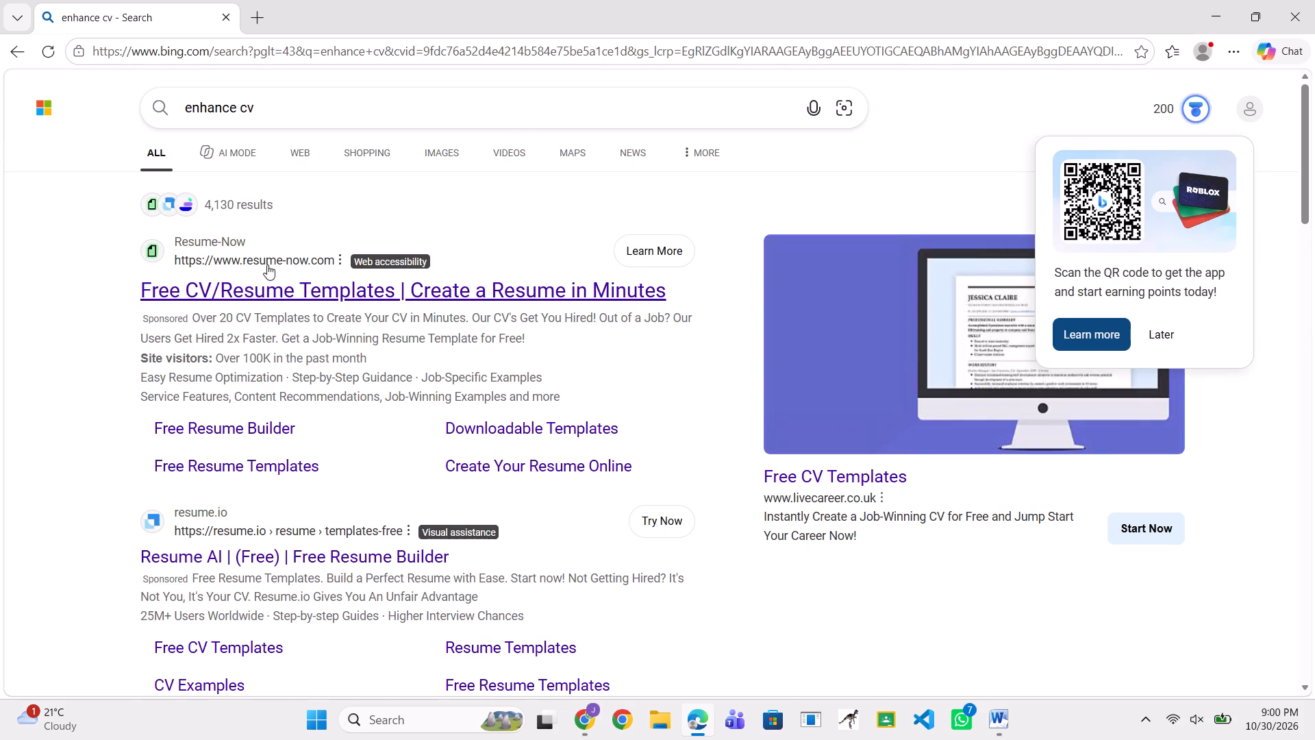
scroll(218, 432, down, 1)
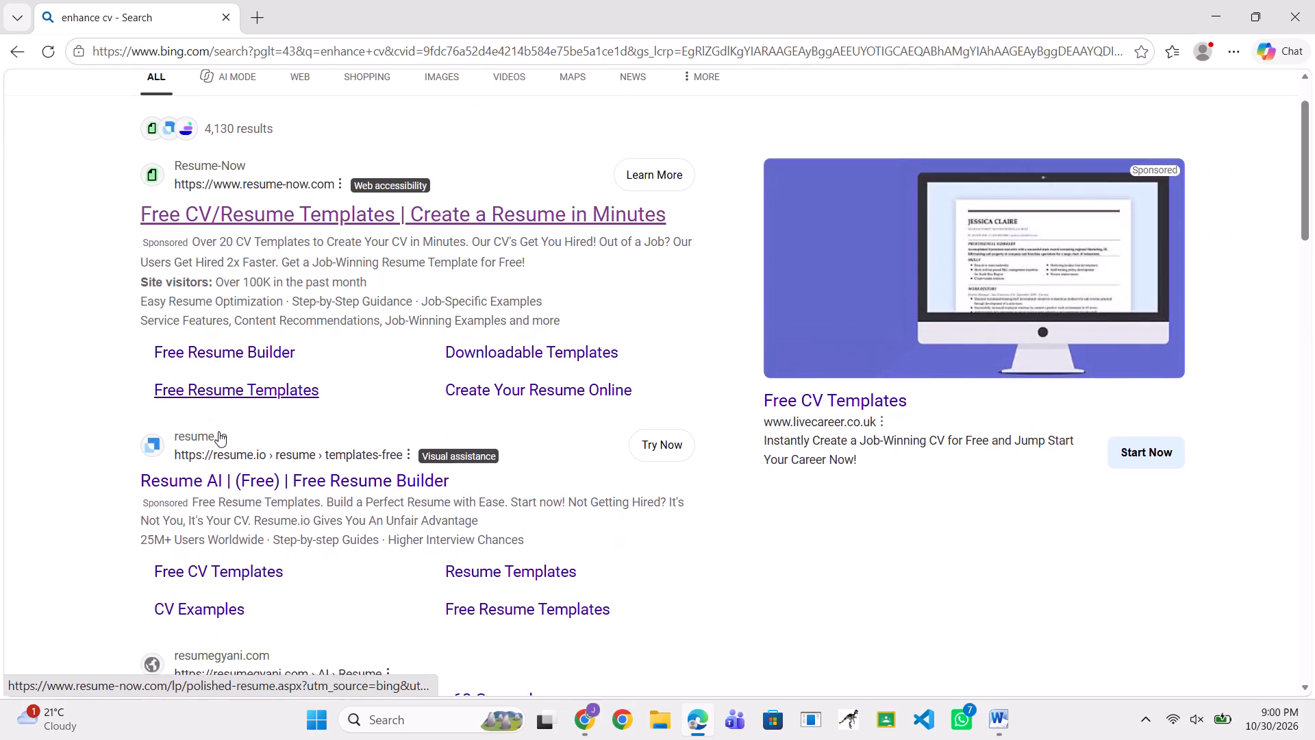
scroll(218, 432, down, 5)
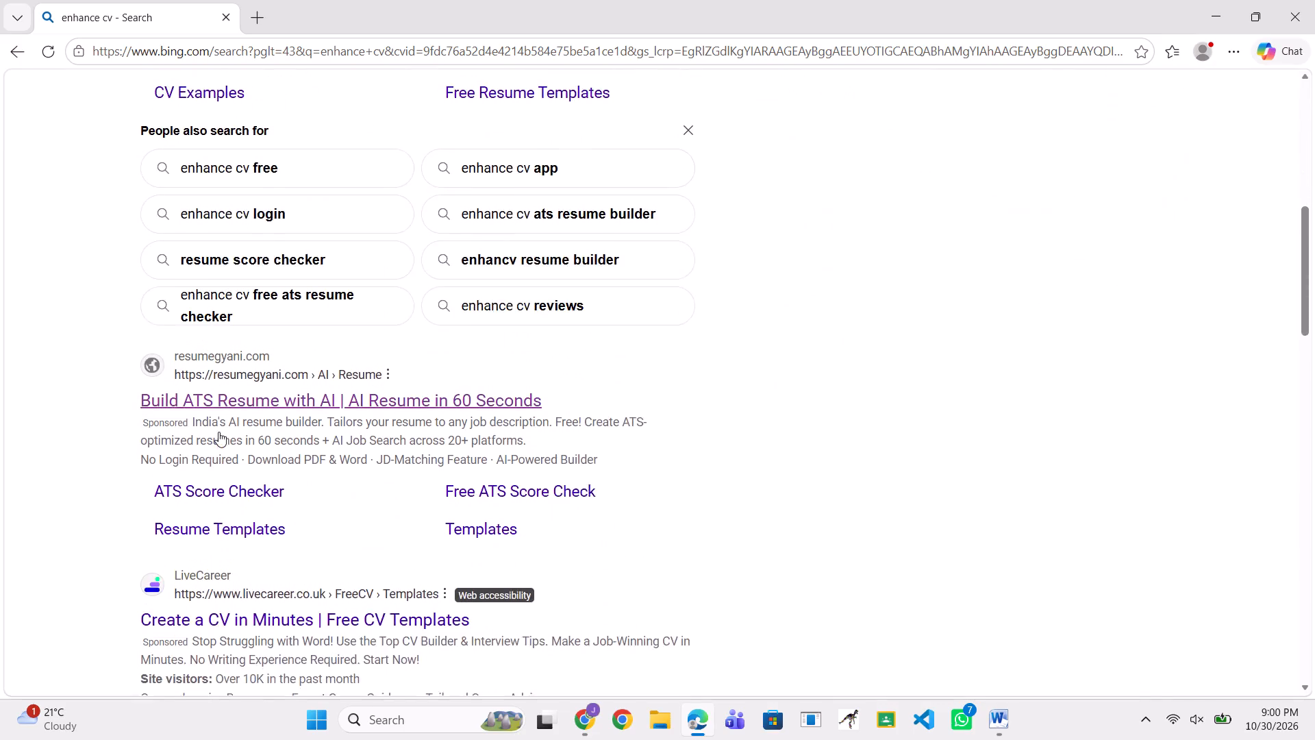
scroll(218, 432, down, 6)
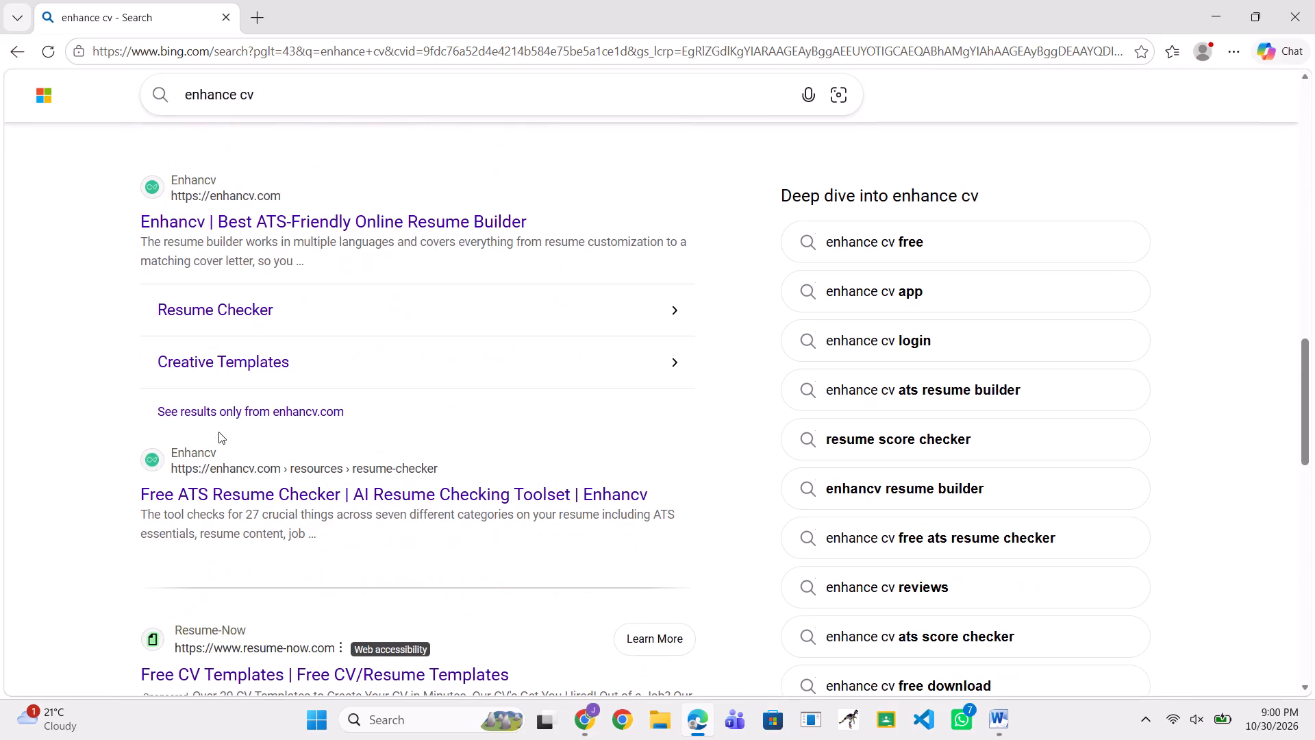
click(250, 221)
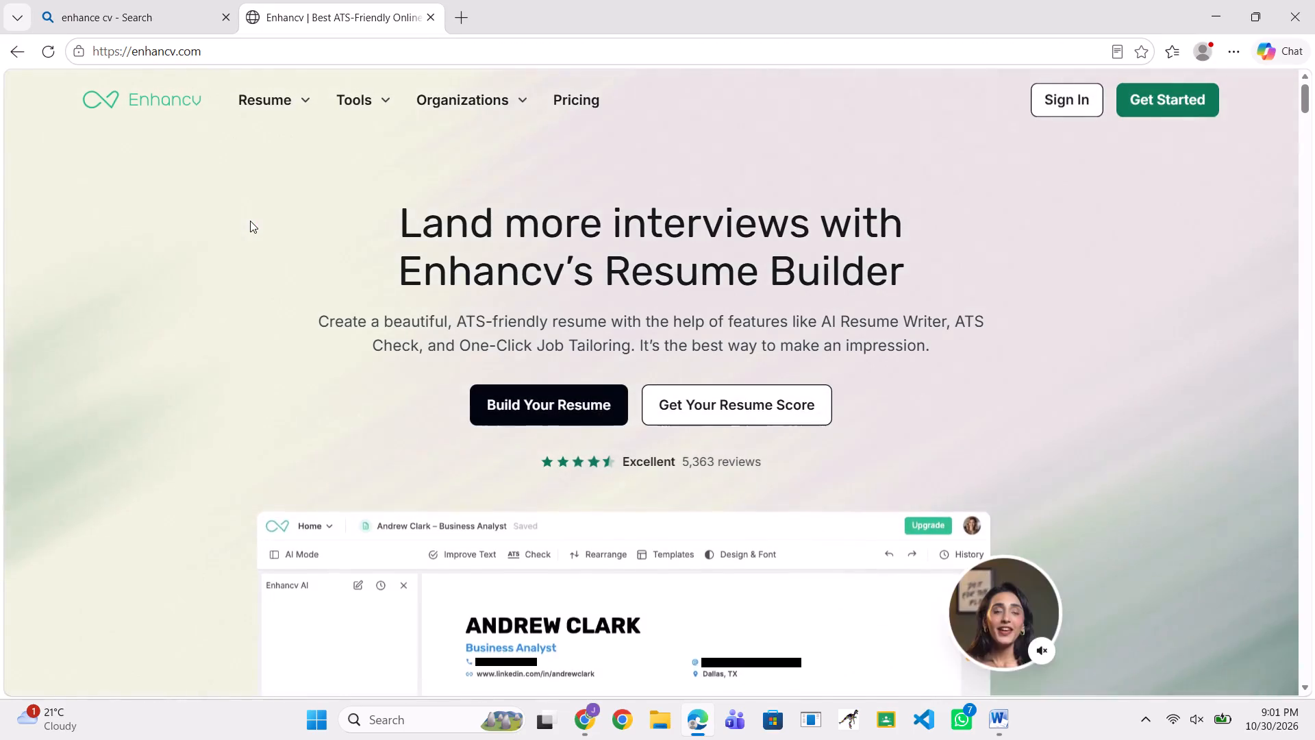
Open Enhancv's resume score checker and upload the ATS resume Word file from Downloads for scanning.
click(683, 411)
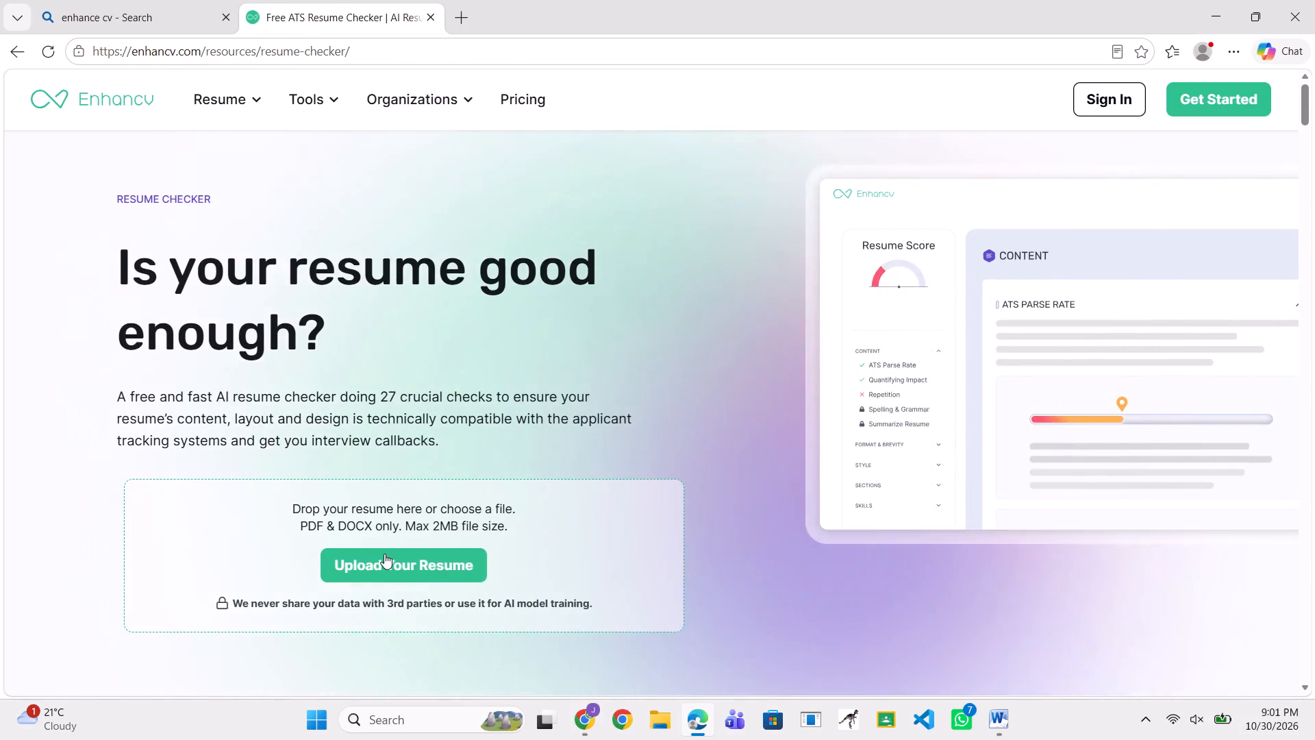
click(384, 556)
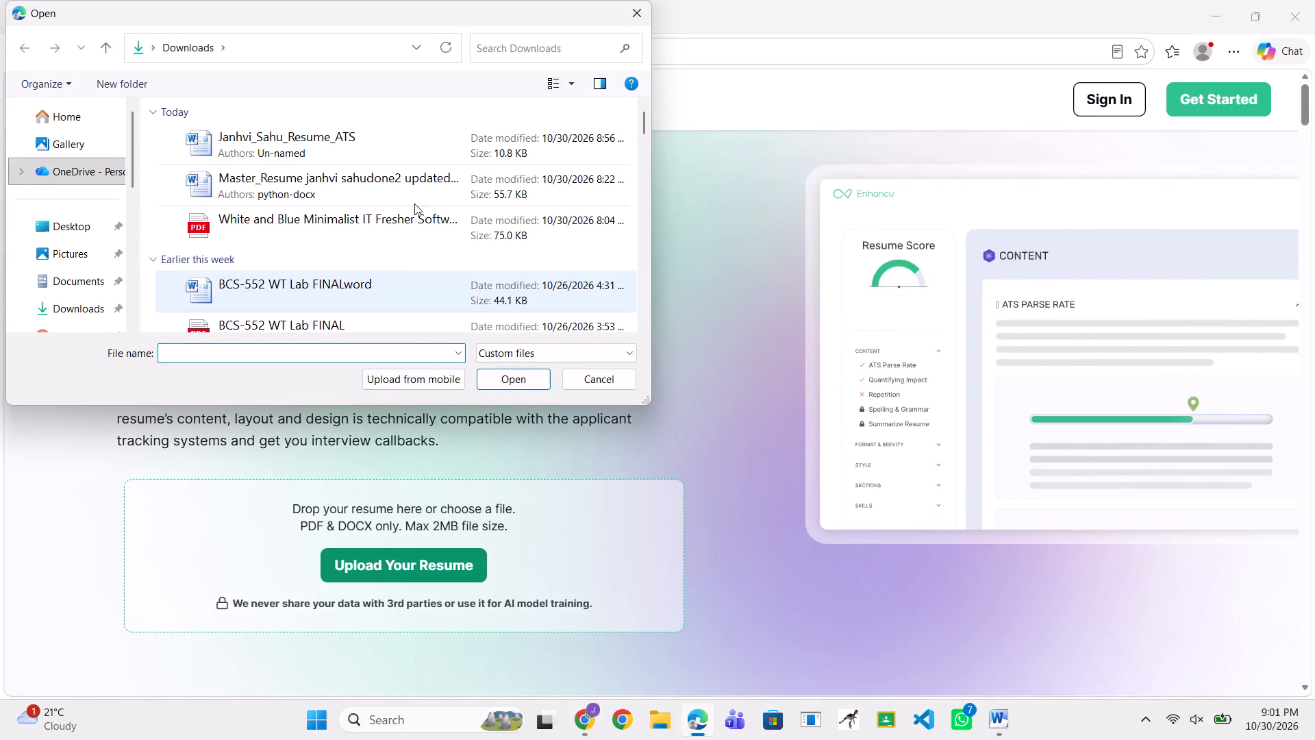
click(329, 140)
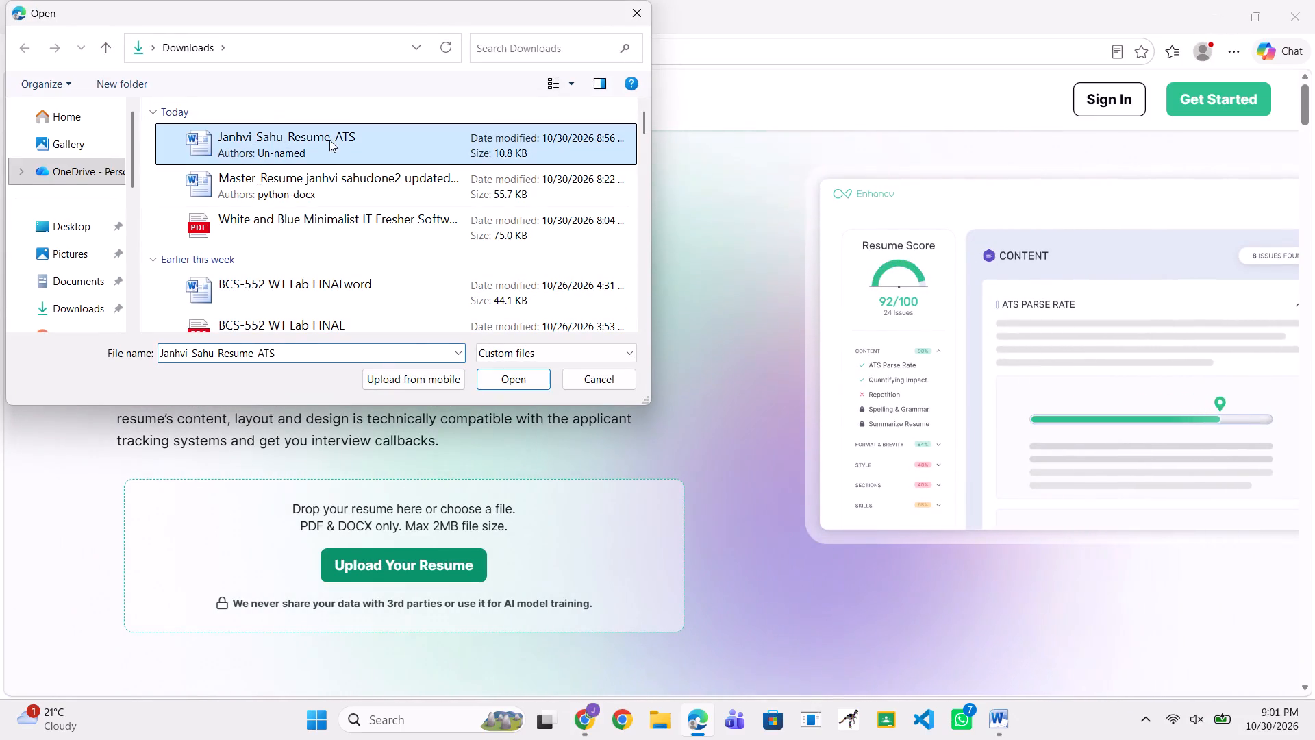
click(504, 377)
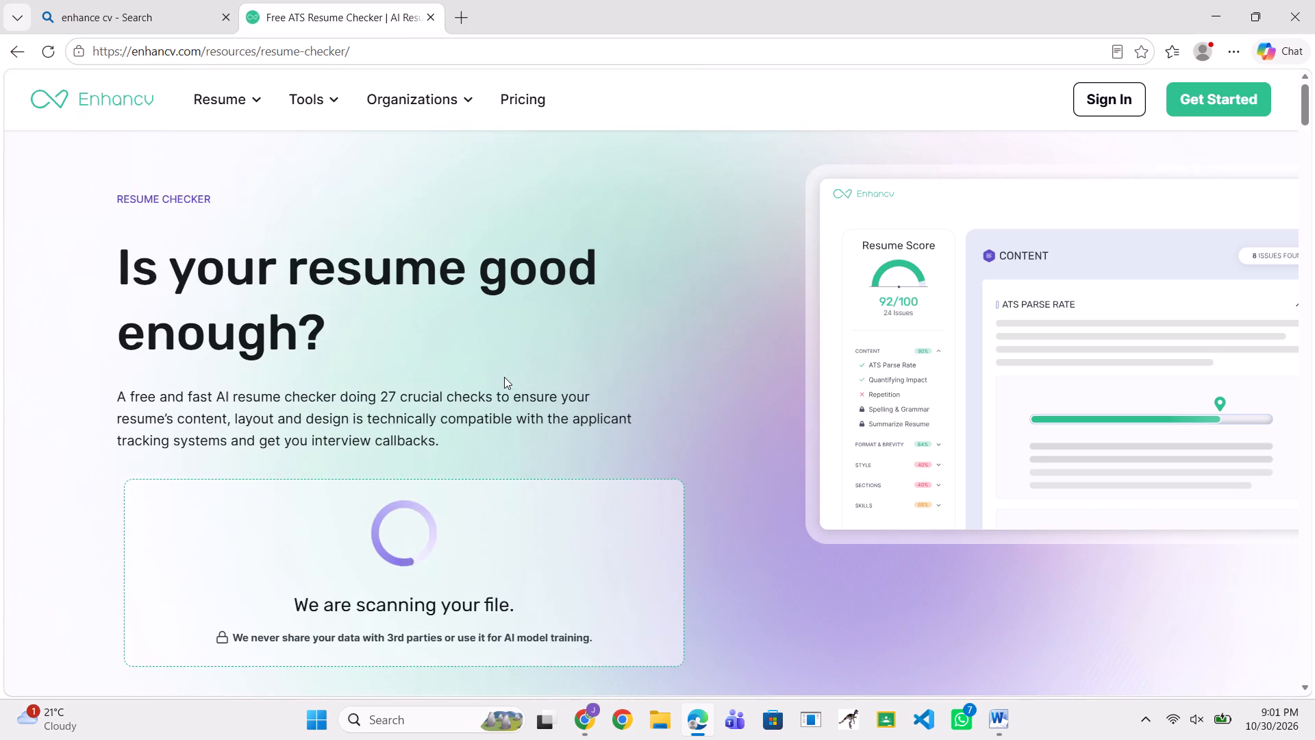
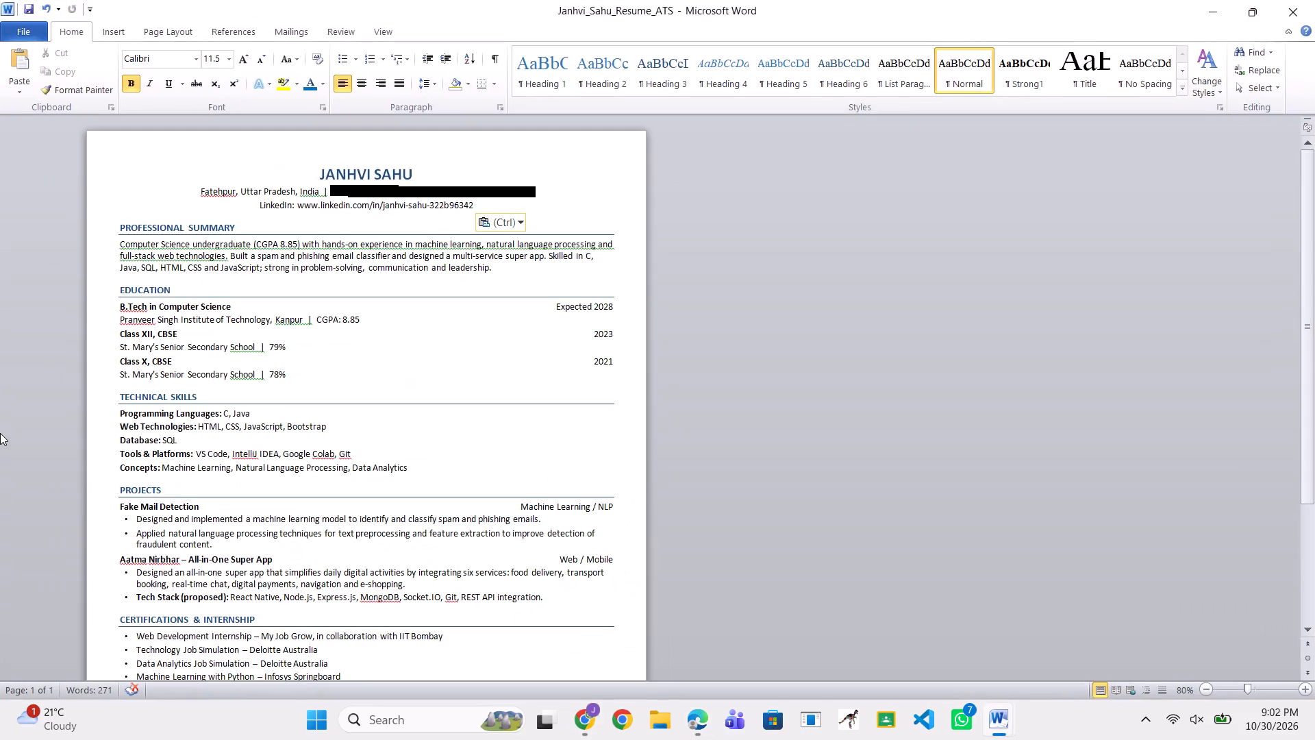
Copy the entire ATS resume and paste it into the emptied resume document.
click(235, 159)
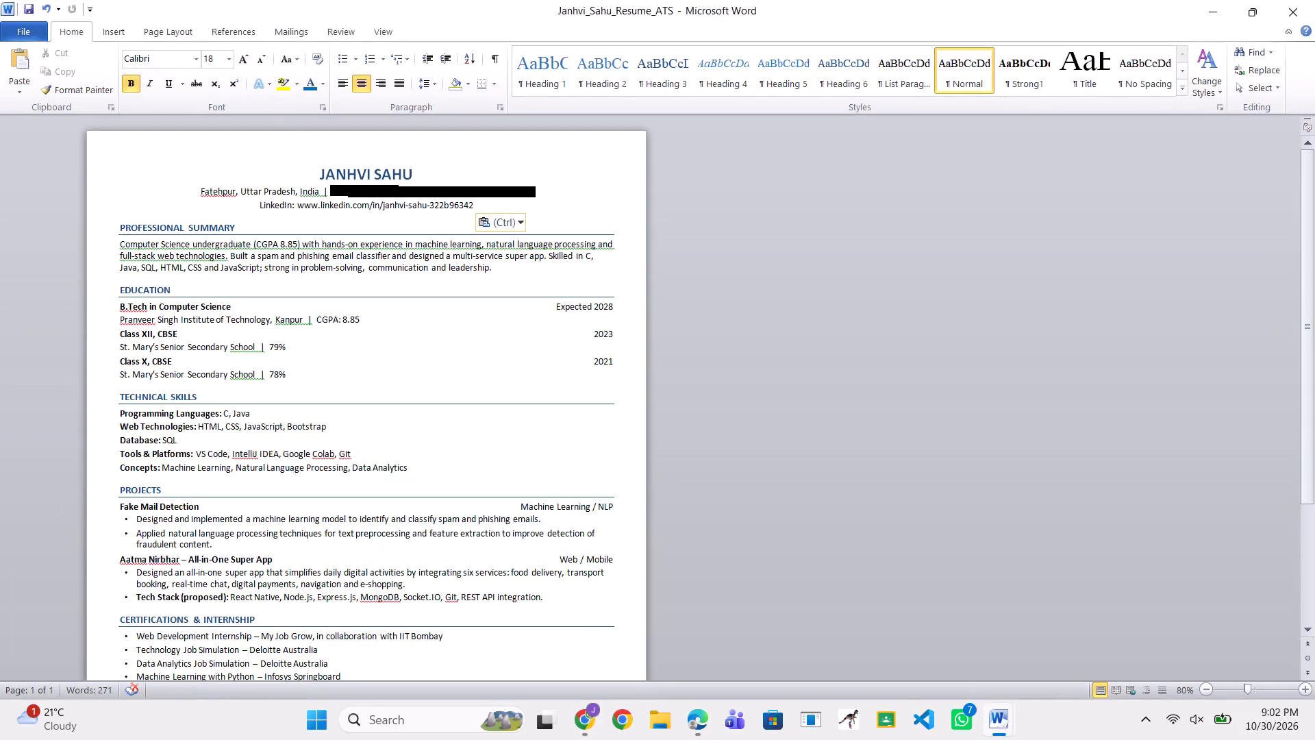
drag(305, 165, 590, 565)
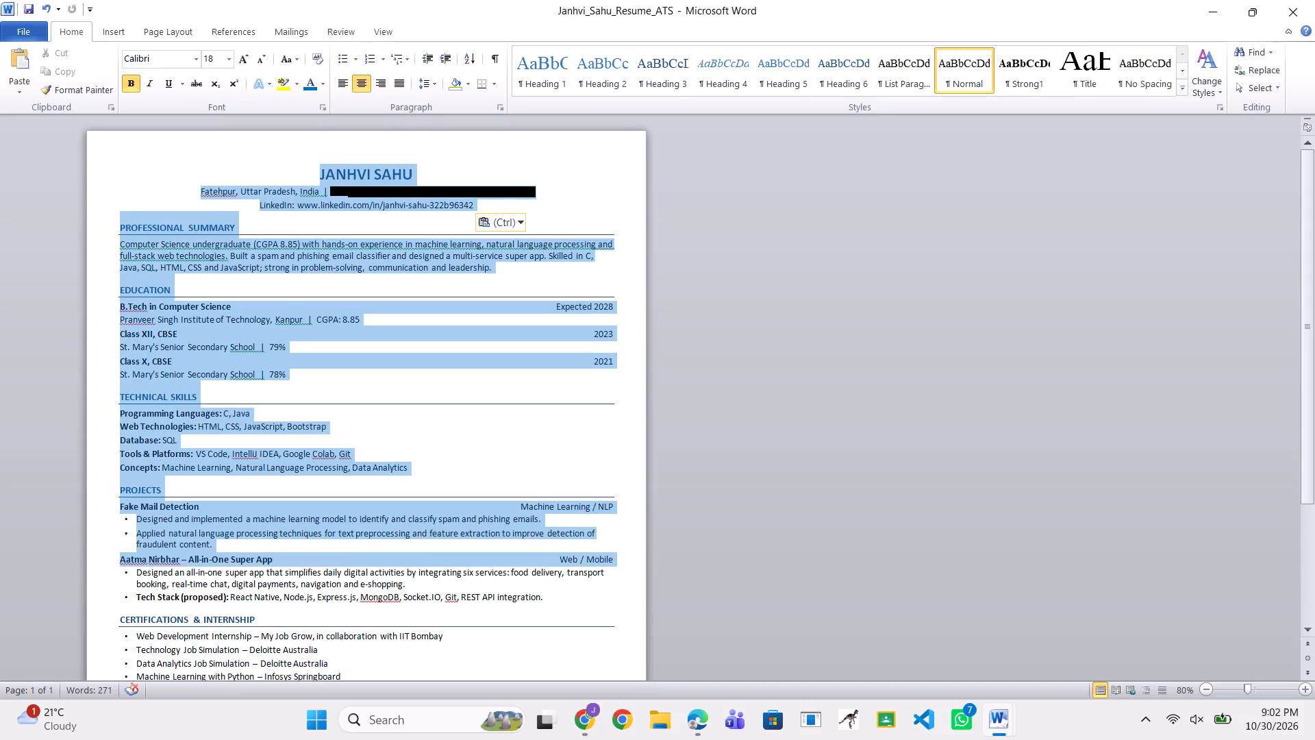
drag(590, 565, 527, 739)
key(ctrl+c)
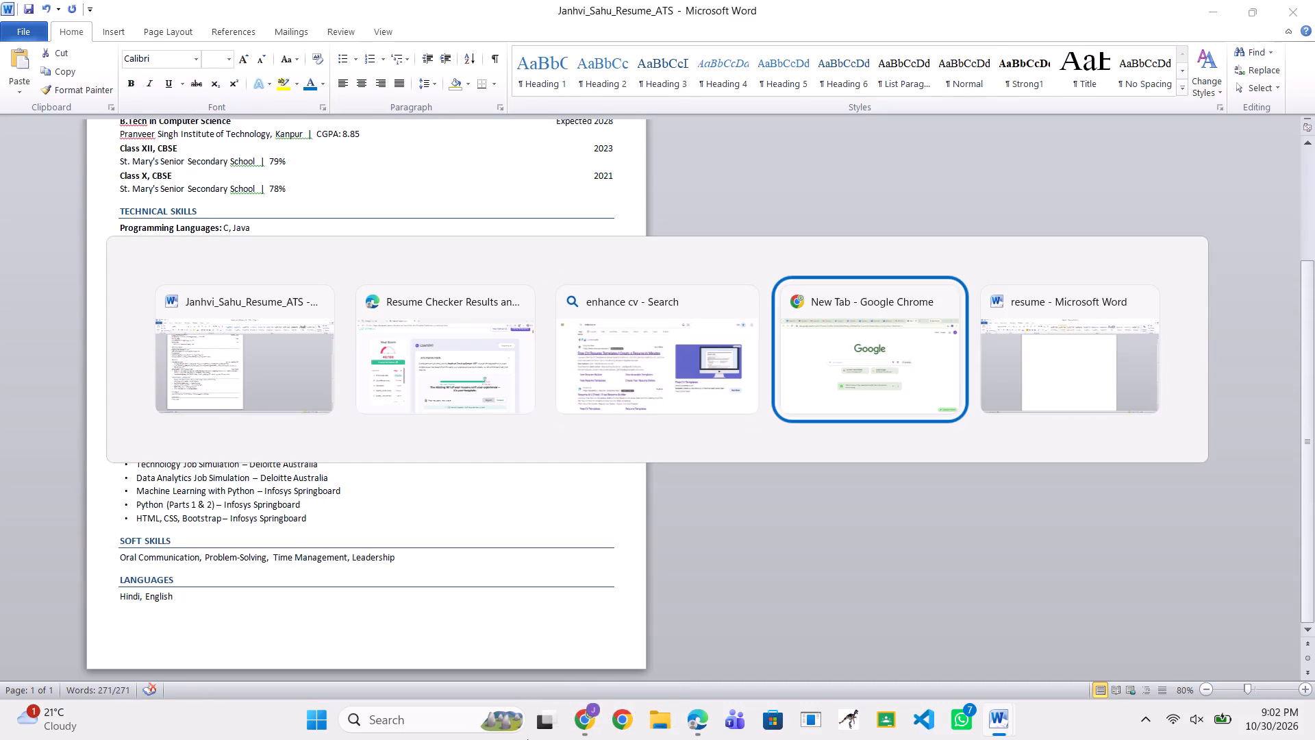
scroll(413, 652, up, 8)
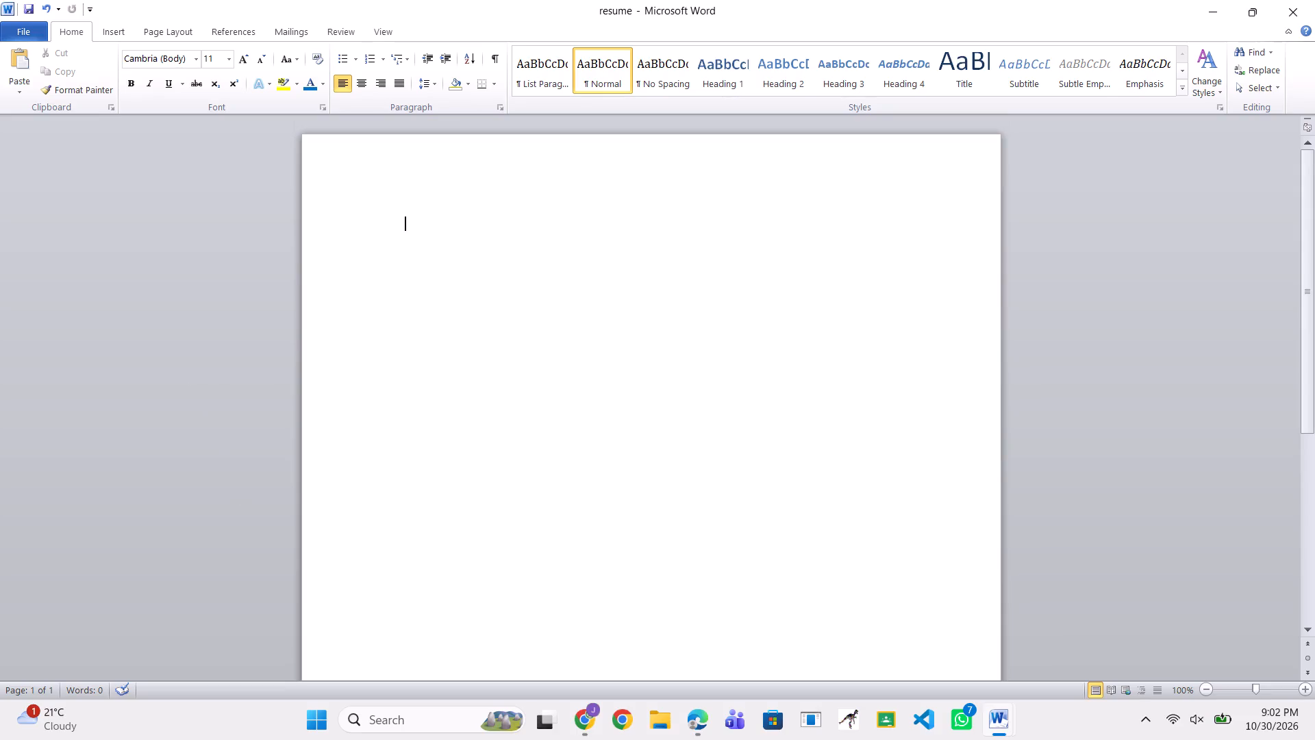
key(BackSpace)
key(BackSpace)
key(BackSpace)
key(BackSpace)
key(ctrl+v)
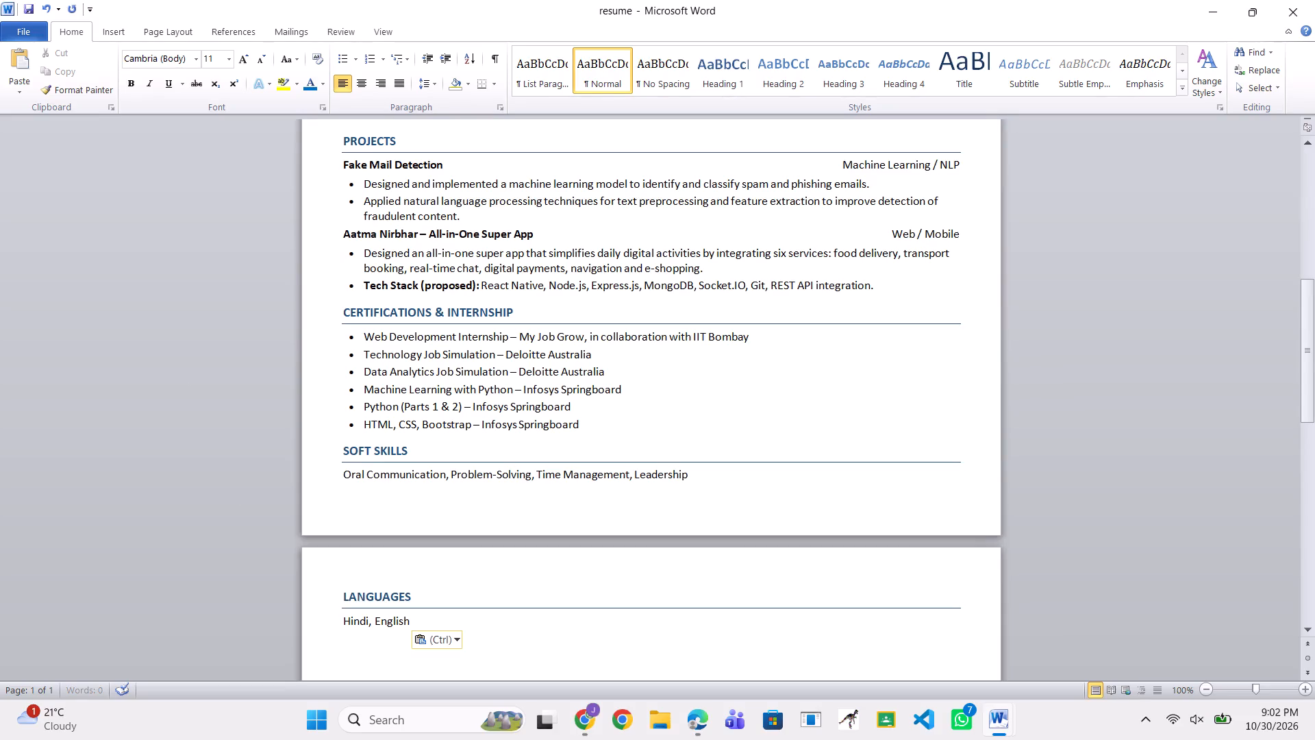
Review the layout and page breaks of the pasted resume across both pages.
scroll(669, 262, up, 1)
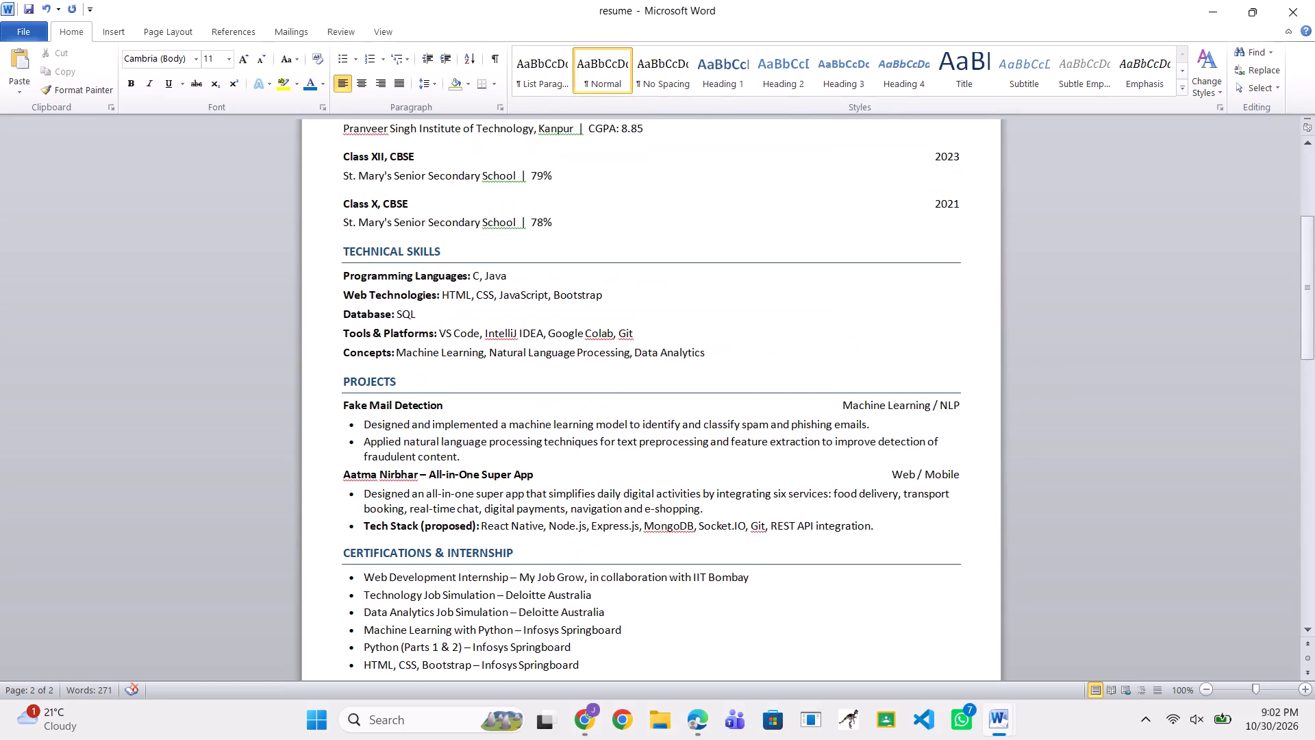
scroll(669, 262, up, 1)
scroll(936, 486, left, 2)
scroll(746, 306, up, 3)
scroll(681, 275, down, 7)
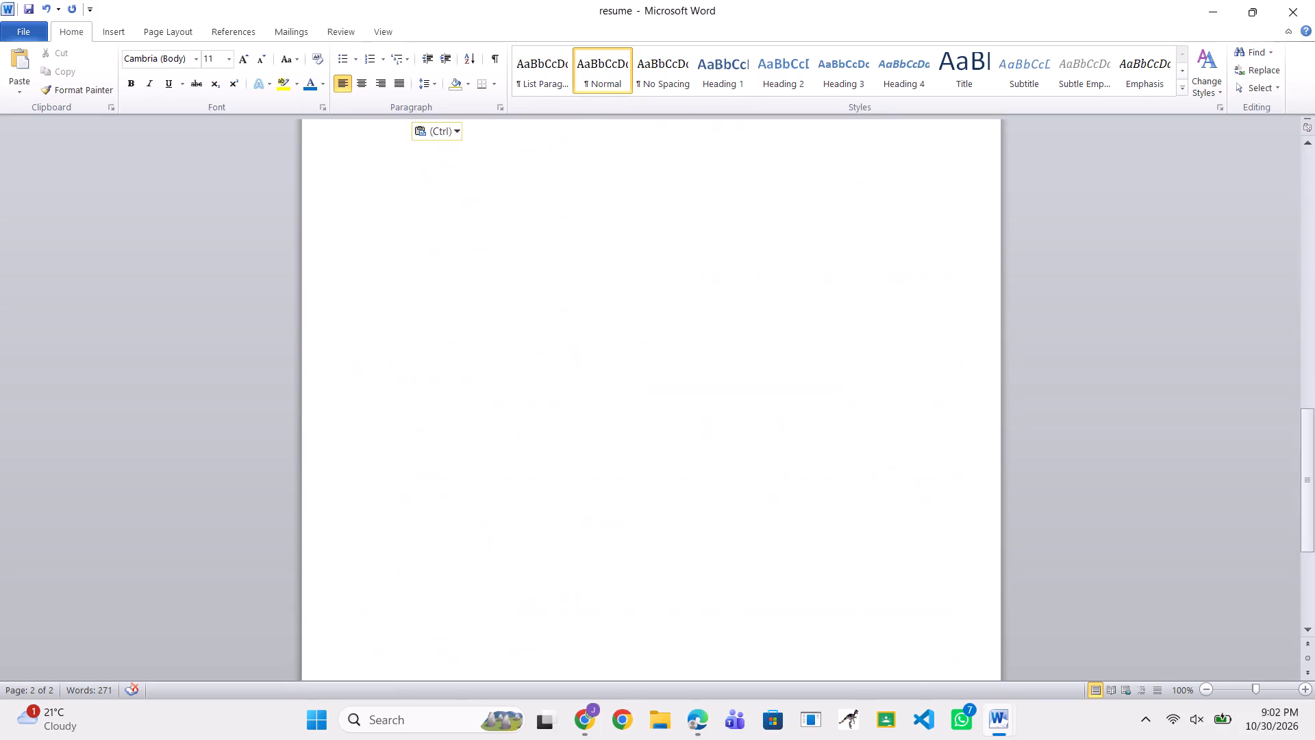
scroll(681, 275, up, 2)
scroll(649, 157, up, 5)
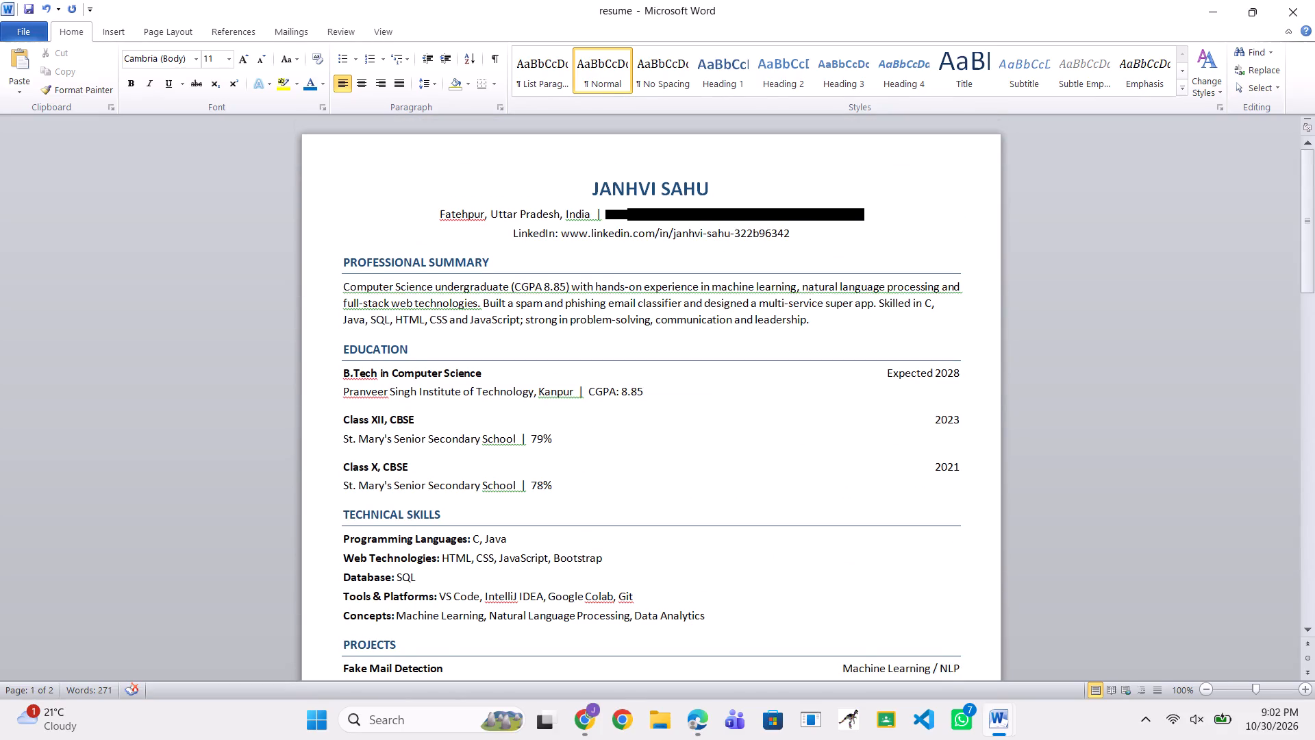
scroll(492, 264, down, 1)
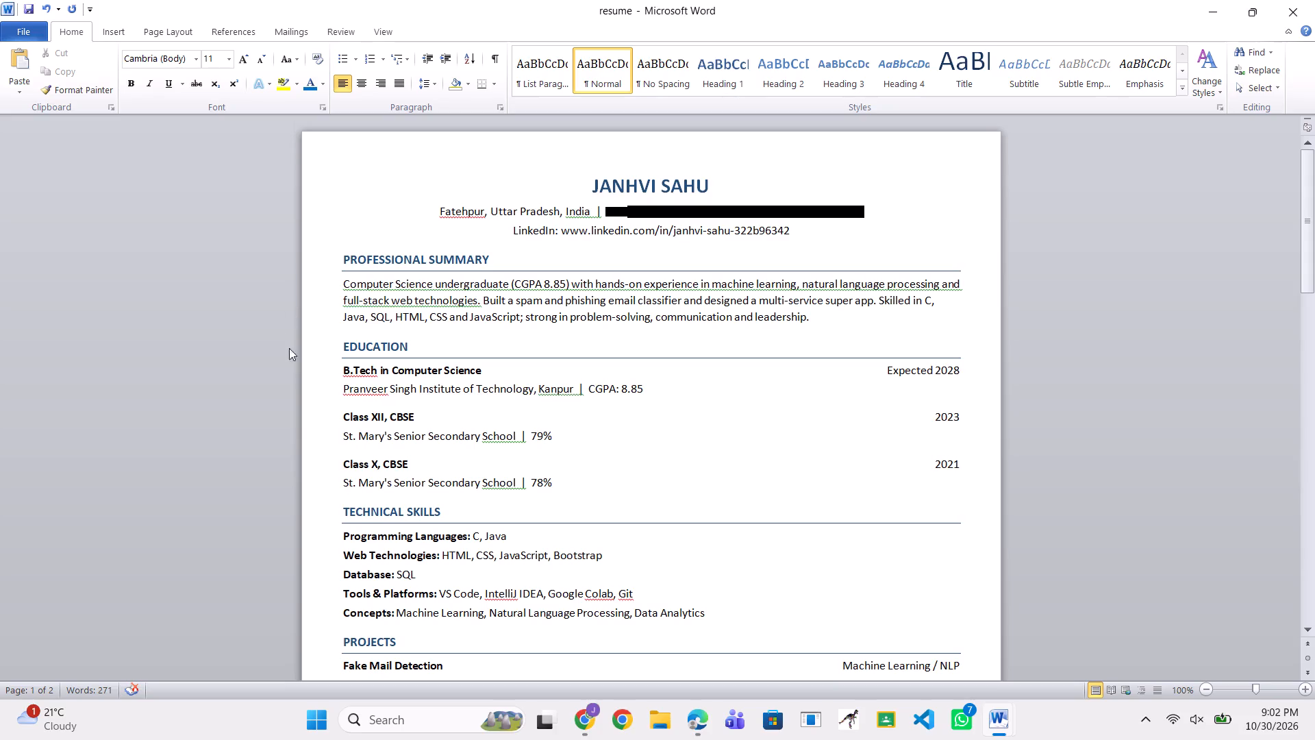
Try to close the gap above the Class XII, CBSE entry by joining it to the line above and splitting it again.
click(349, 407)
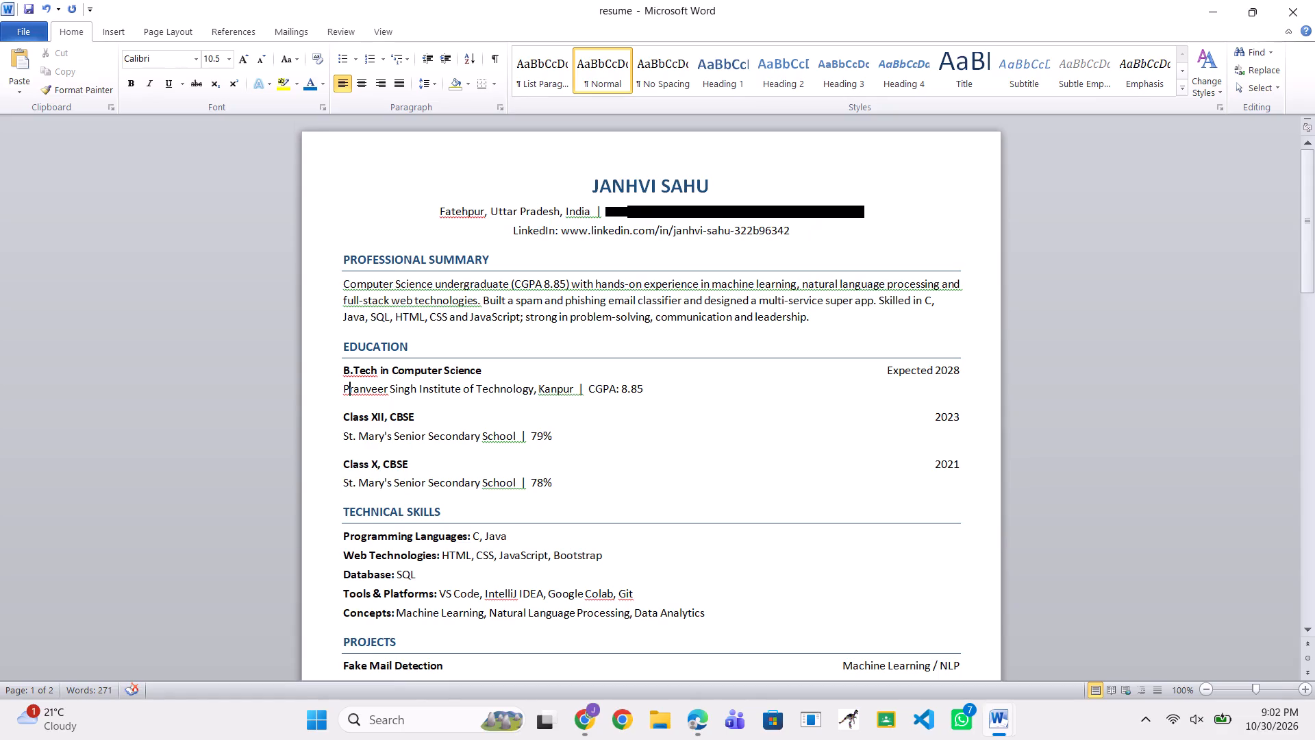
click(343, 412)
key(BackSpace)
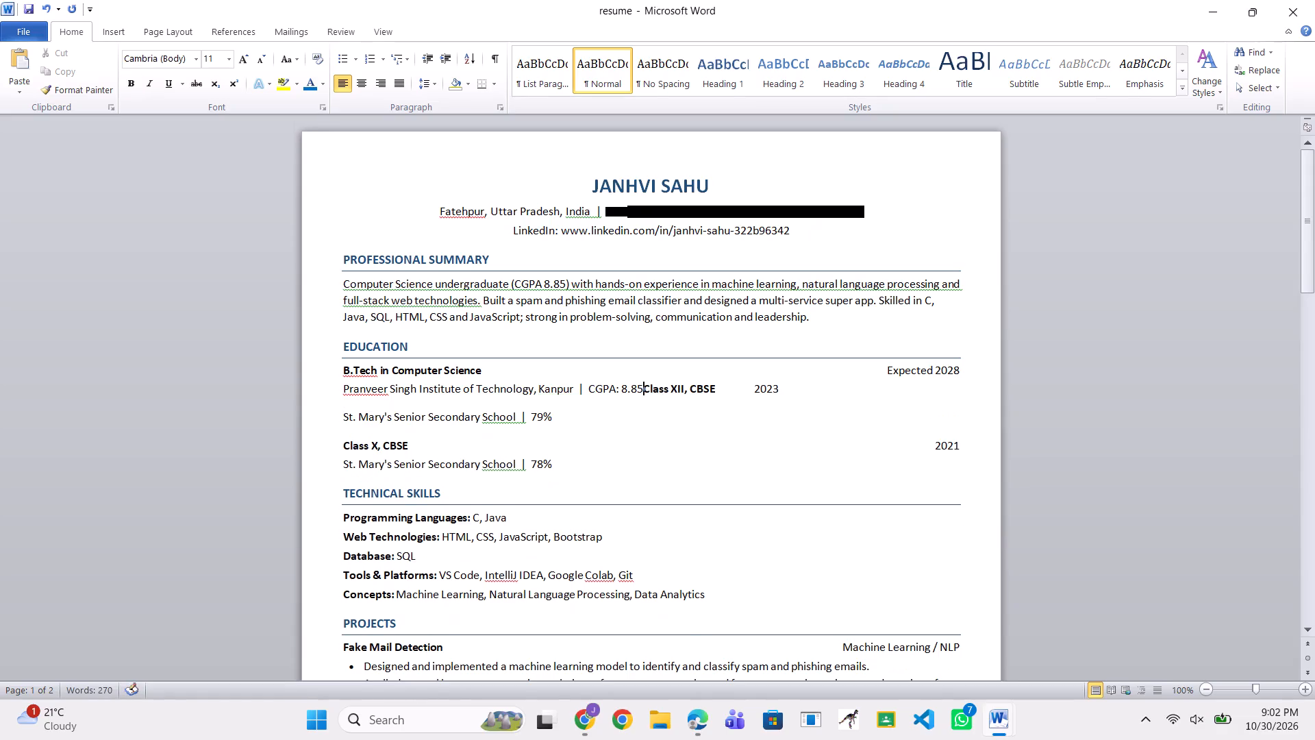
key(Return)
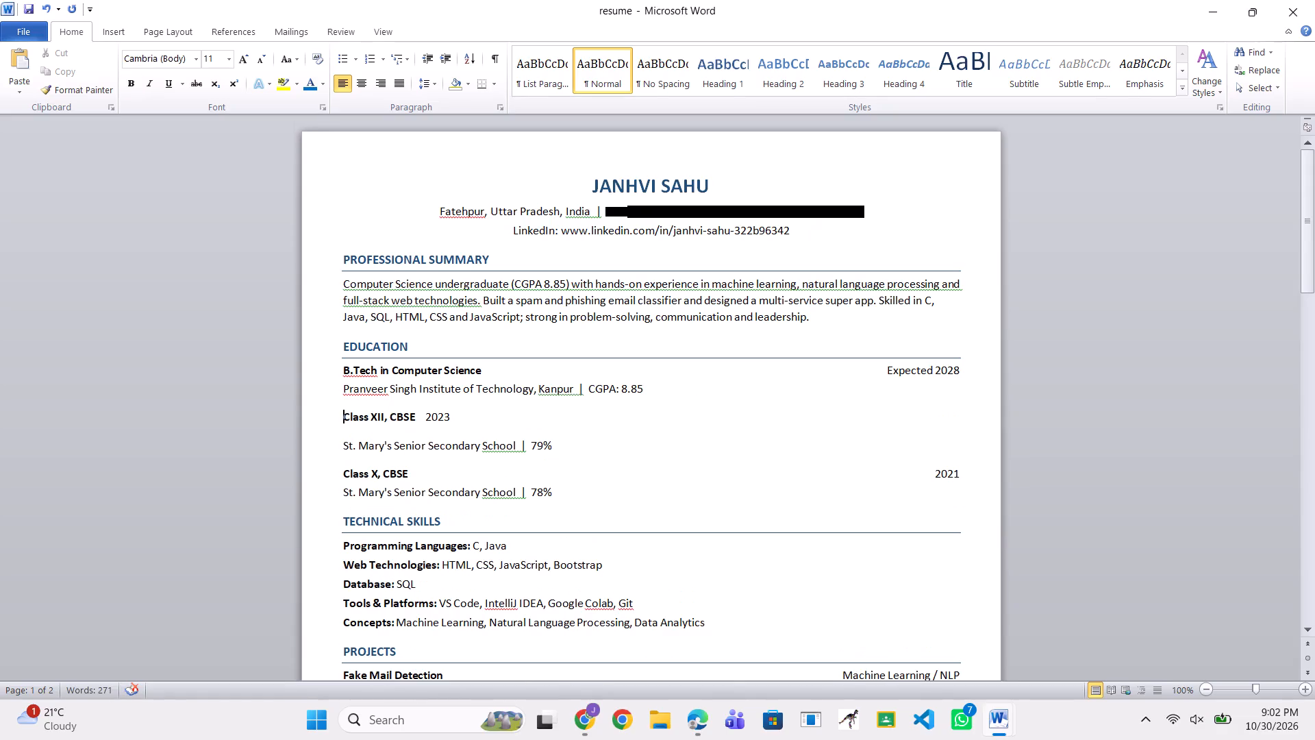
click(371, 436)
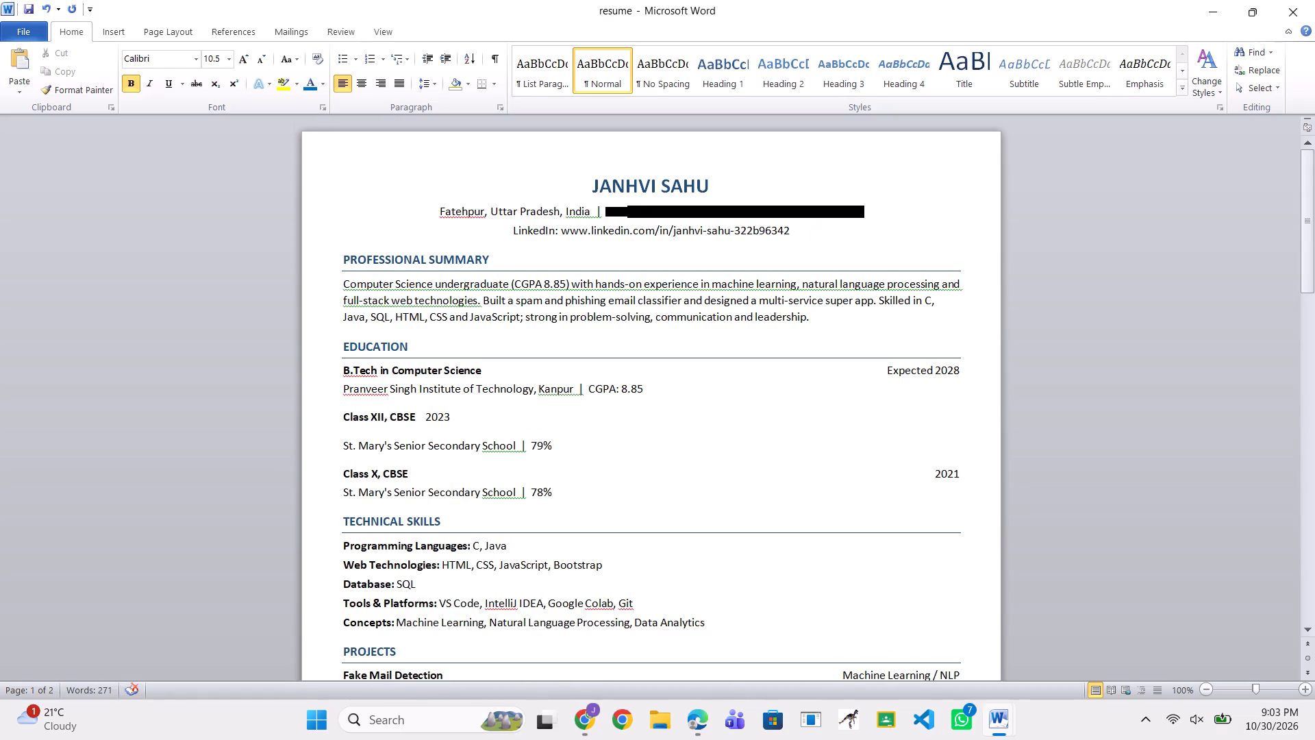
click(464, 430)
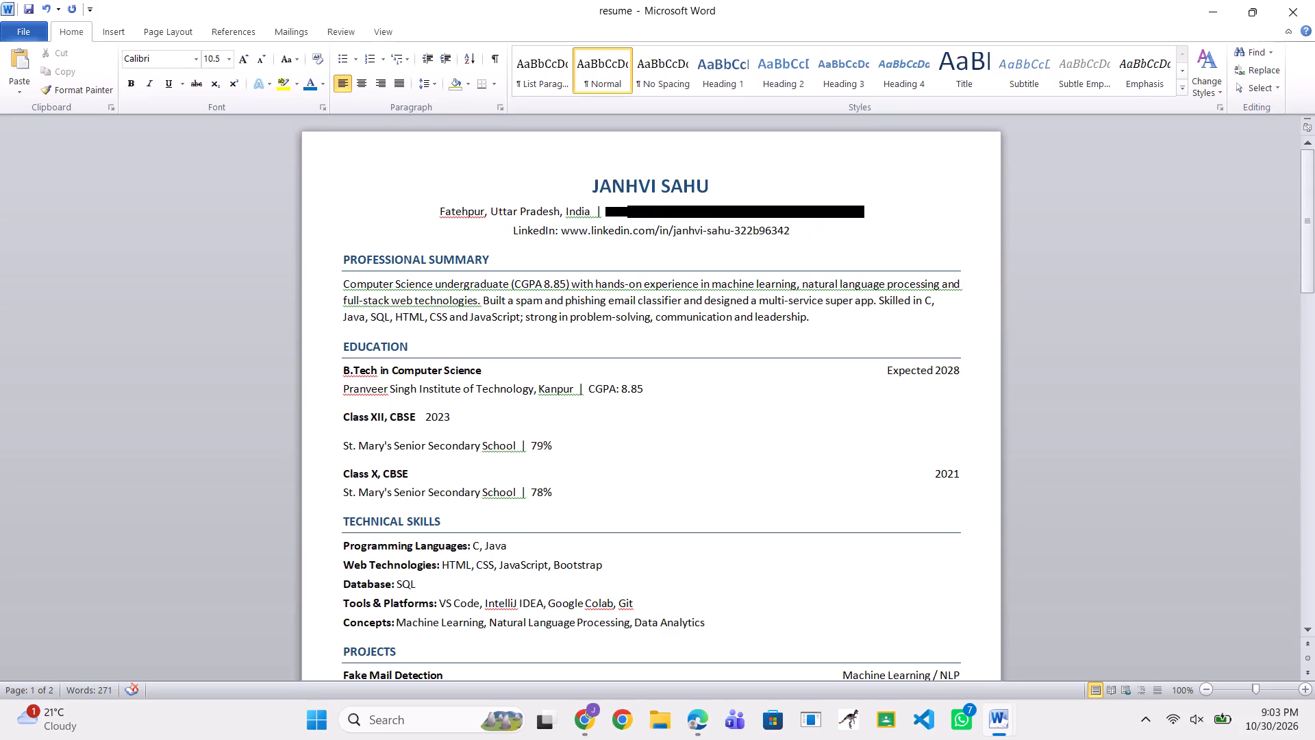
click(454, 440)
Set the line spacing of all Education entries, from B.Tech to the Class X school line, to 1.0.
drag(344, 373, 363, 513)
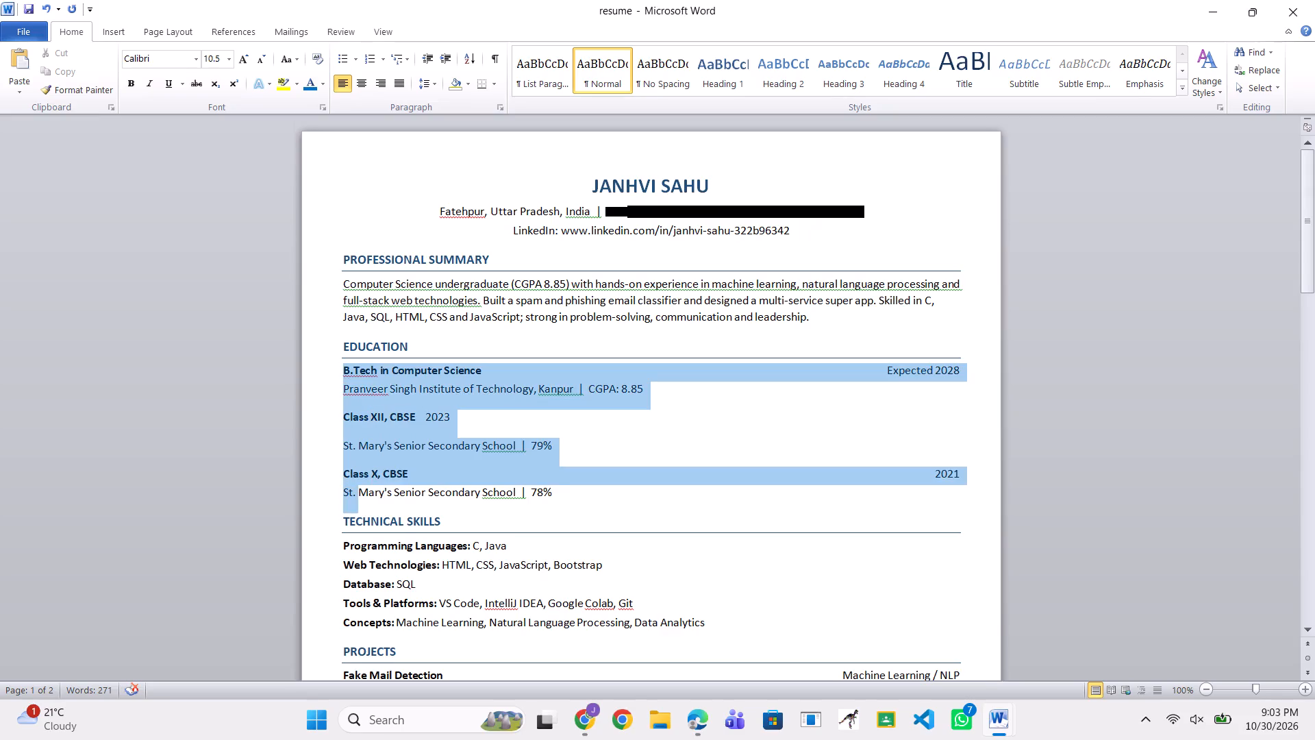
drag(363, 513, 416, 497)
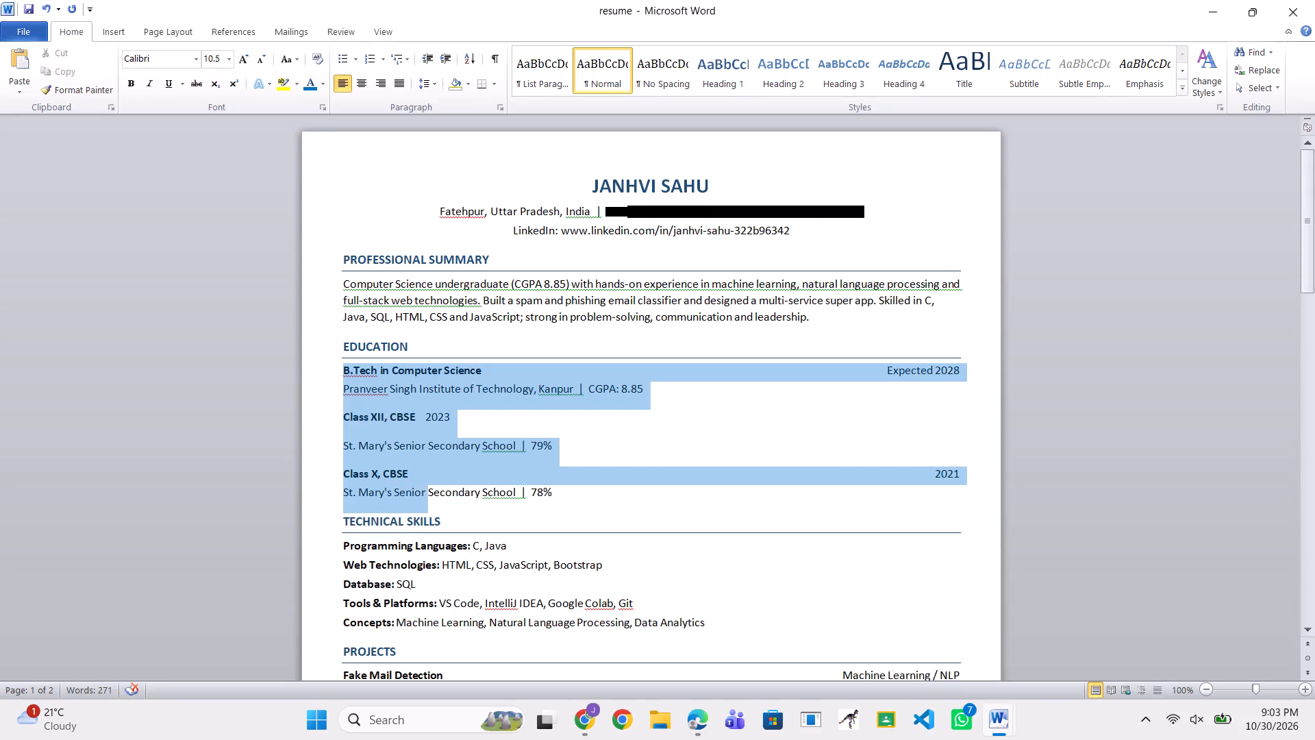
drag(416, 497, 564, 501)
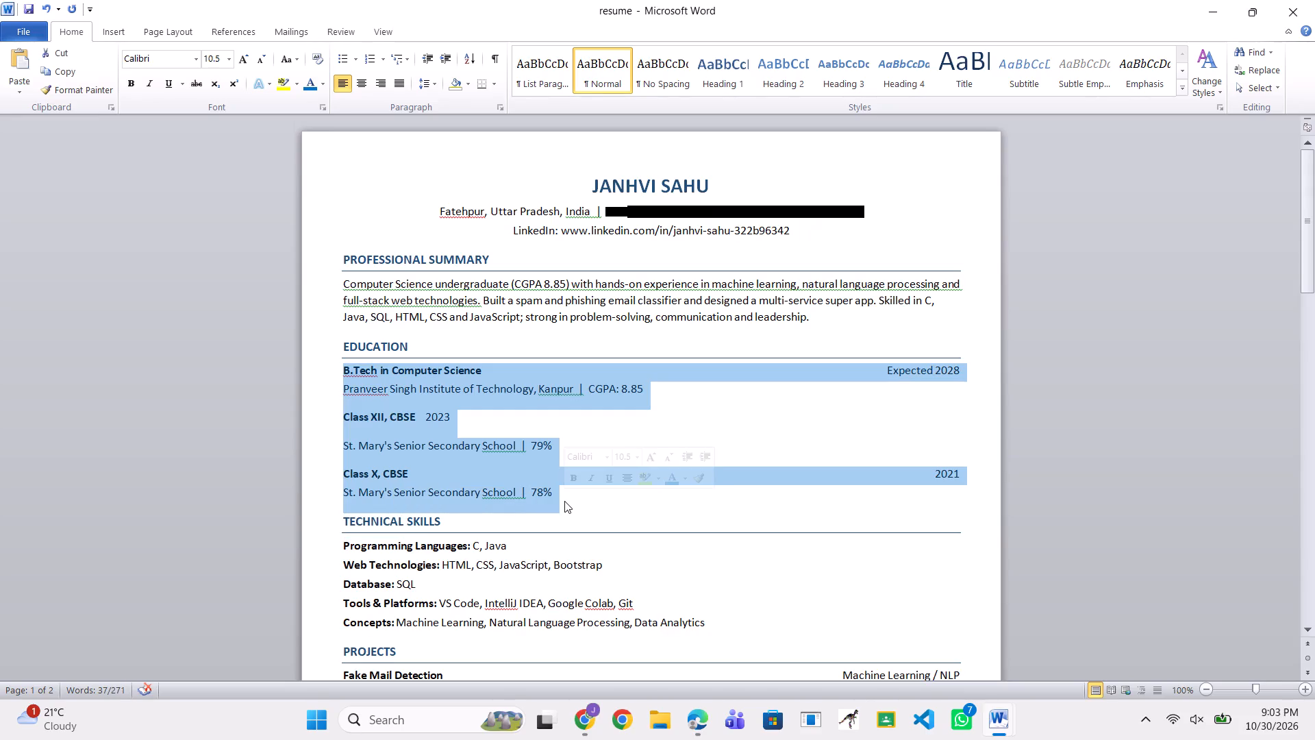
click(426, 86)
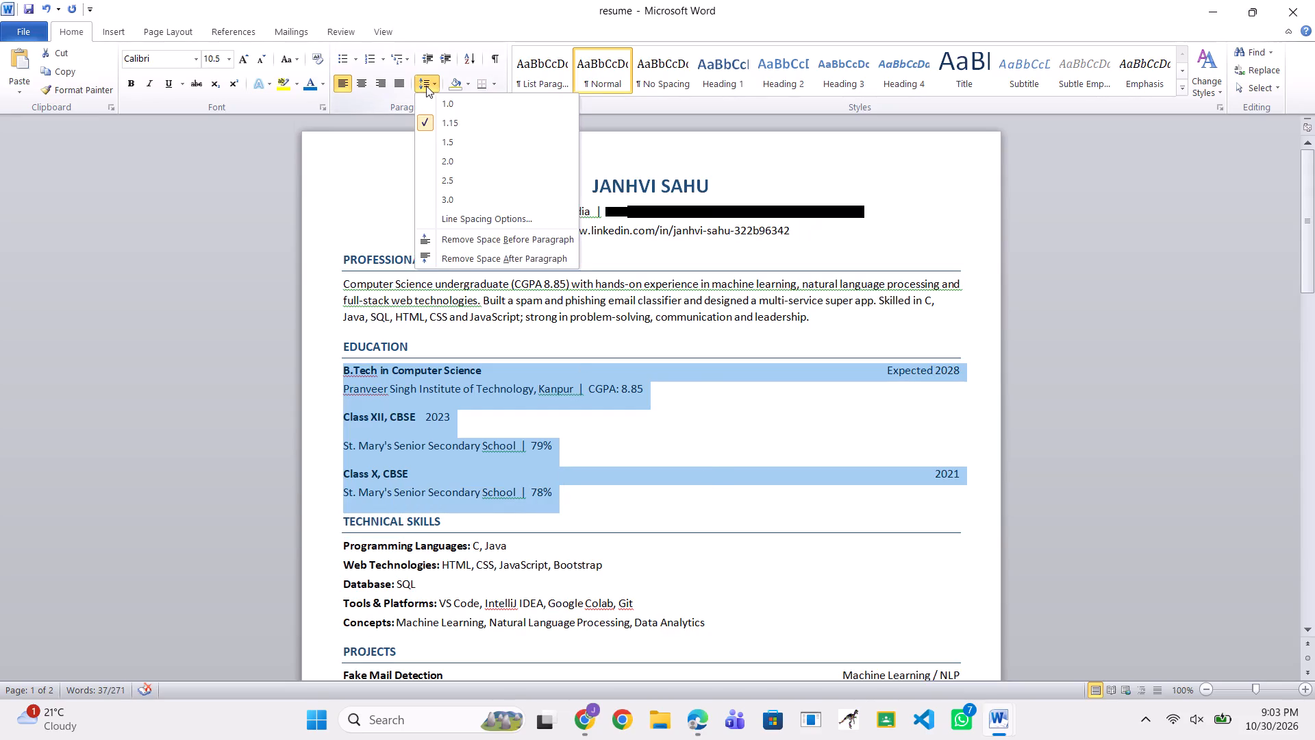
click(430, 110)
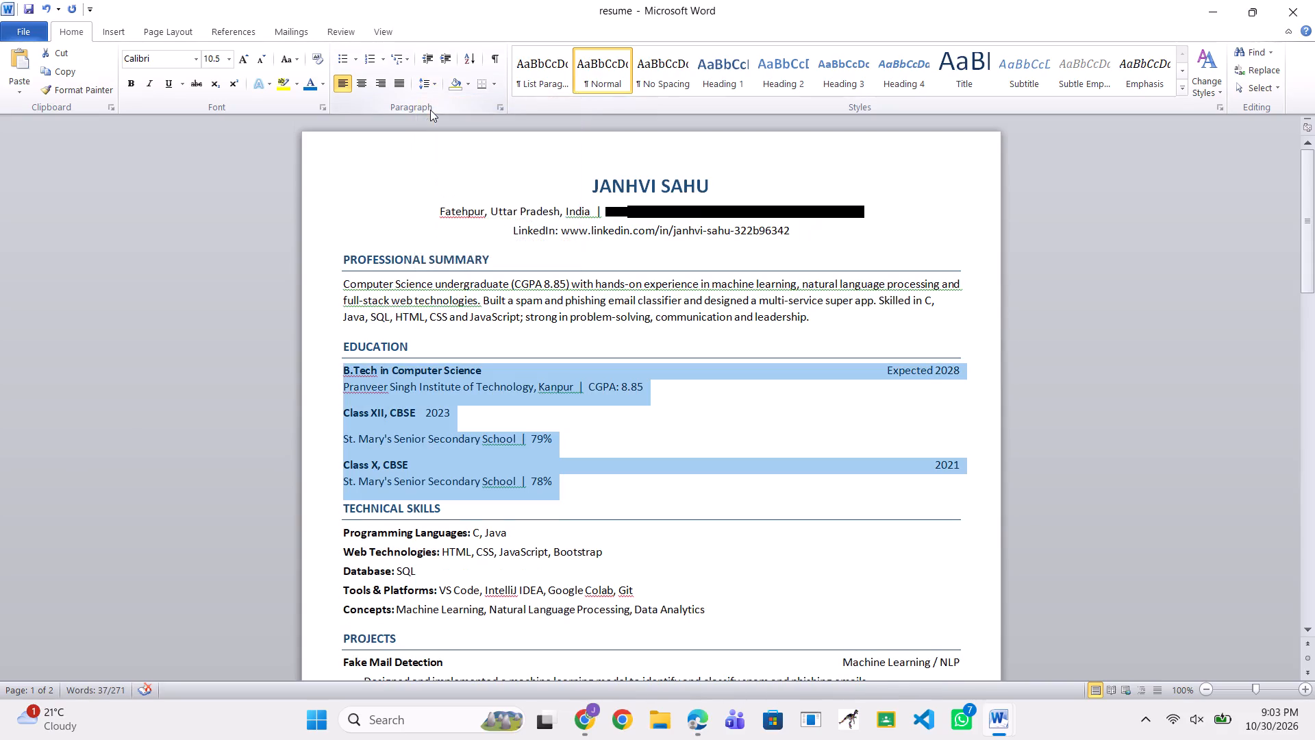
click(431, 81)
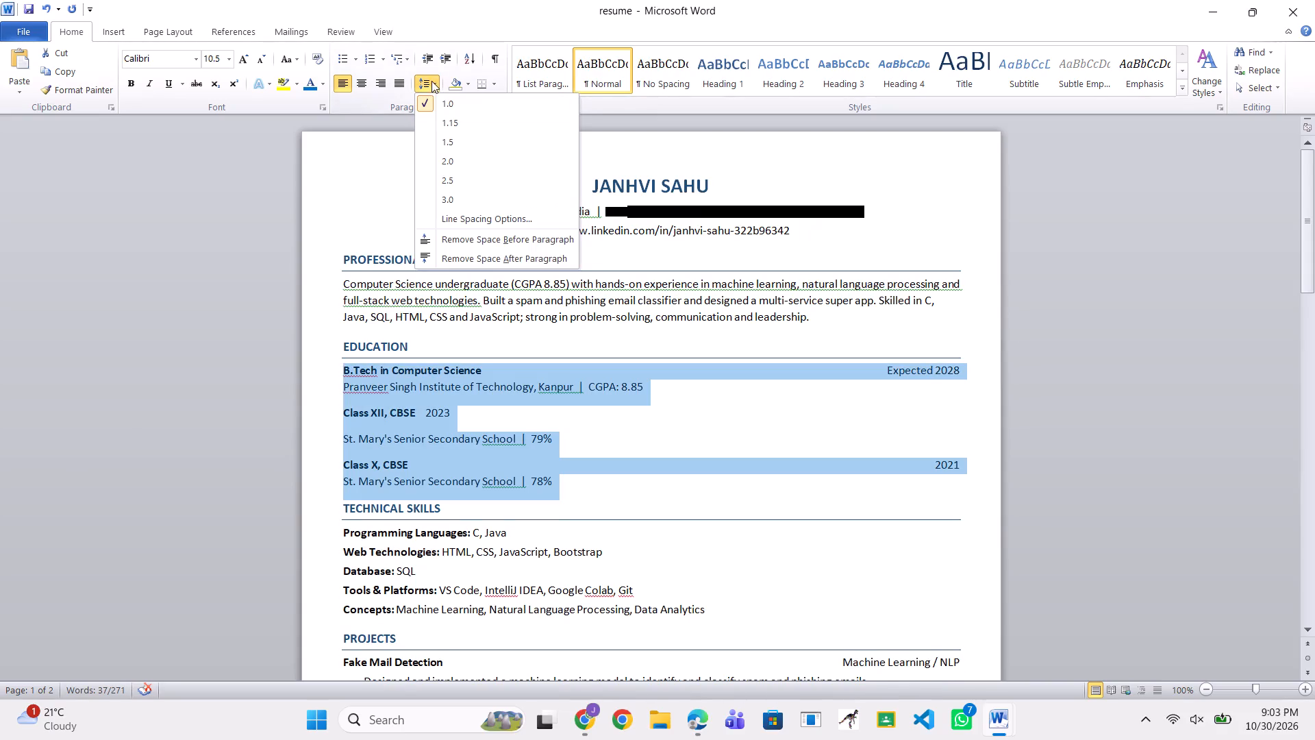
click(430, 108)
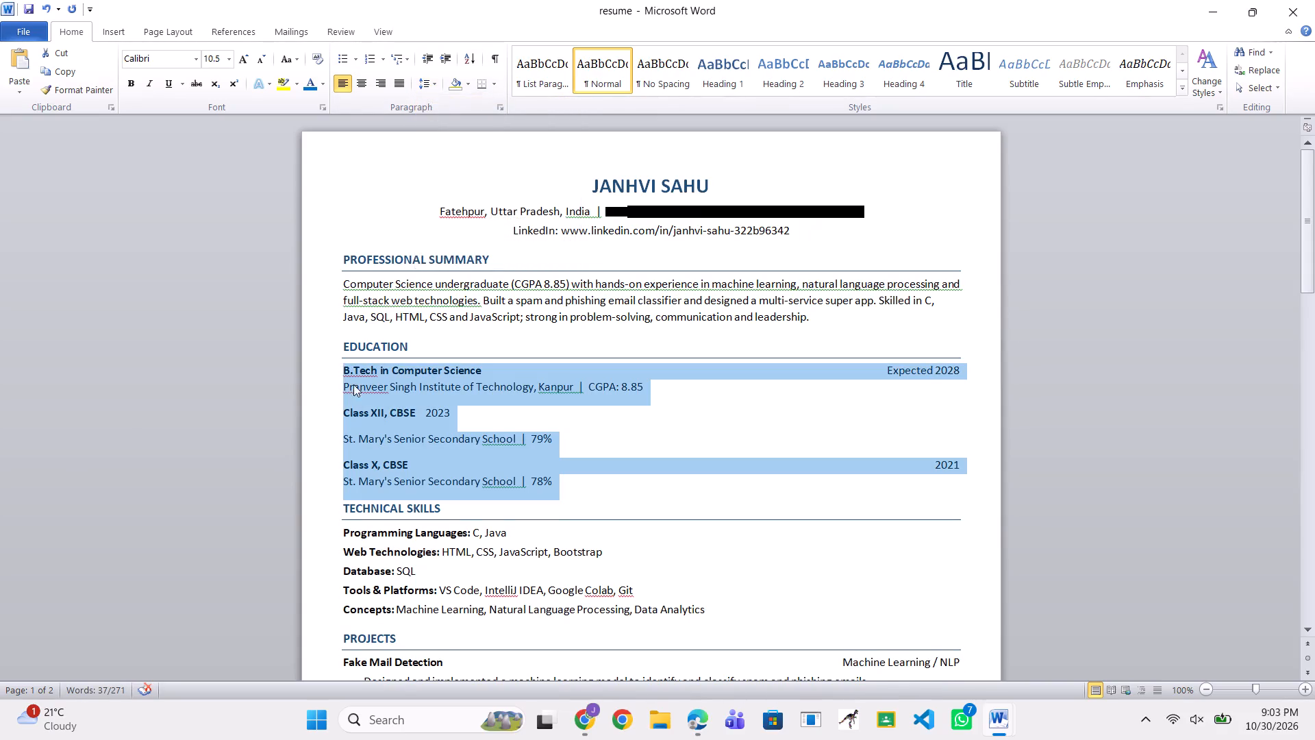
click(334, 376)
drag(341, 375, 516, 490)
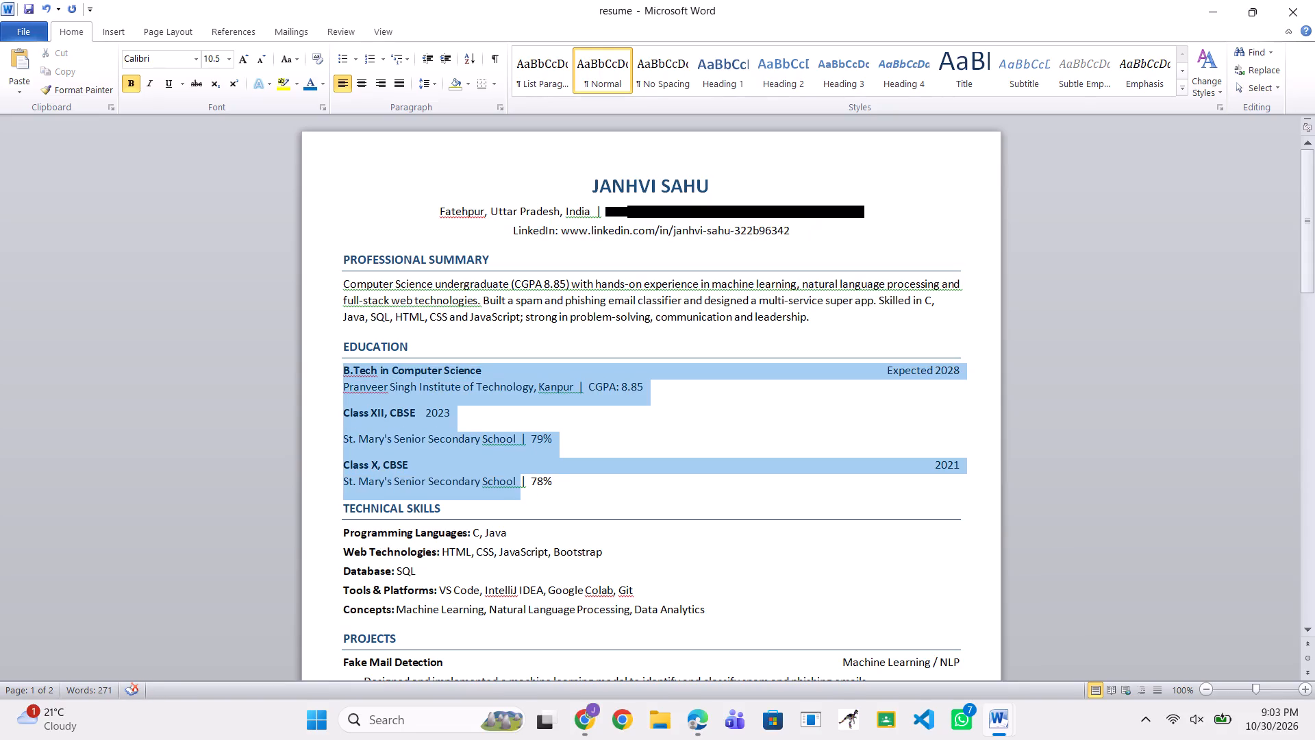
drag(516, 490, 564, 484)
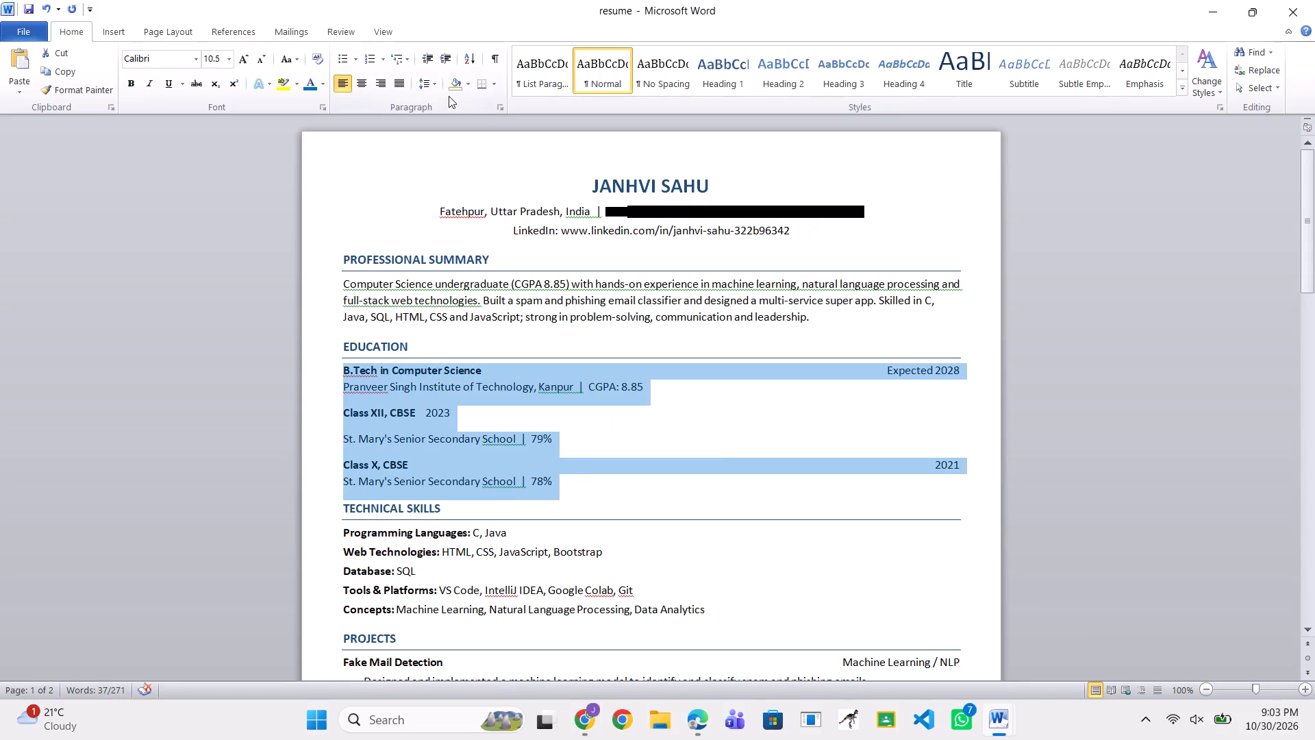
click(434, 79)
click(434, 99)
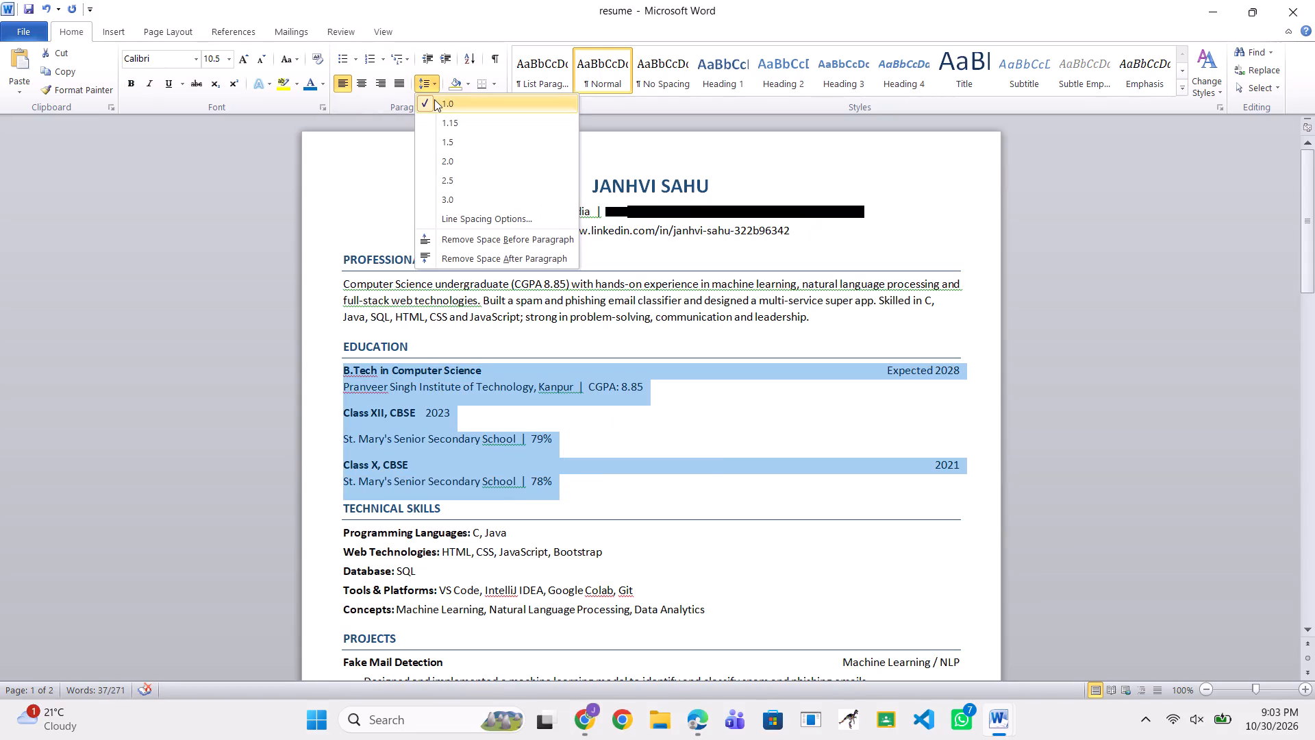
click(606, 476)
Shift the year 2023 on the Class XII, CBSE line to the right margin with spaces, aligned with the other Education years.
scroll(606, 476, down, 3)
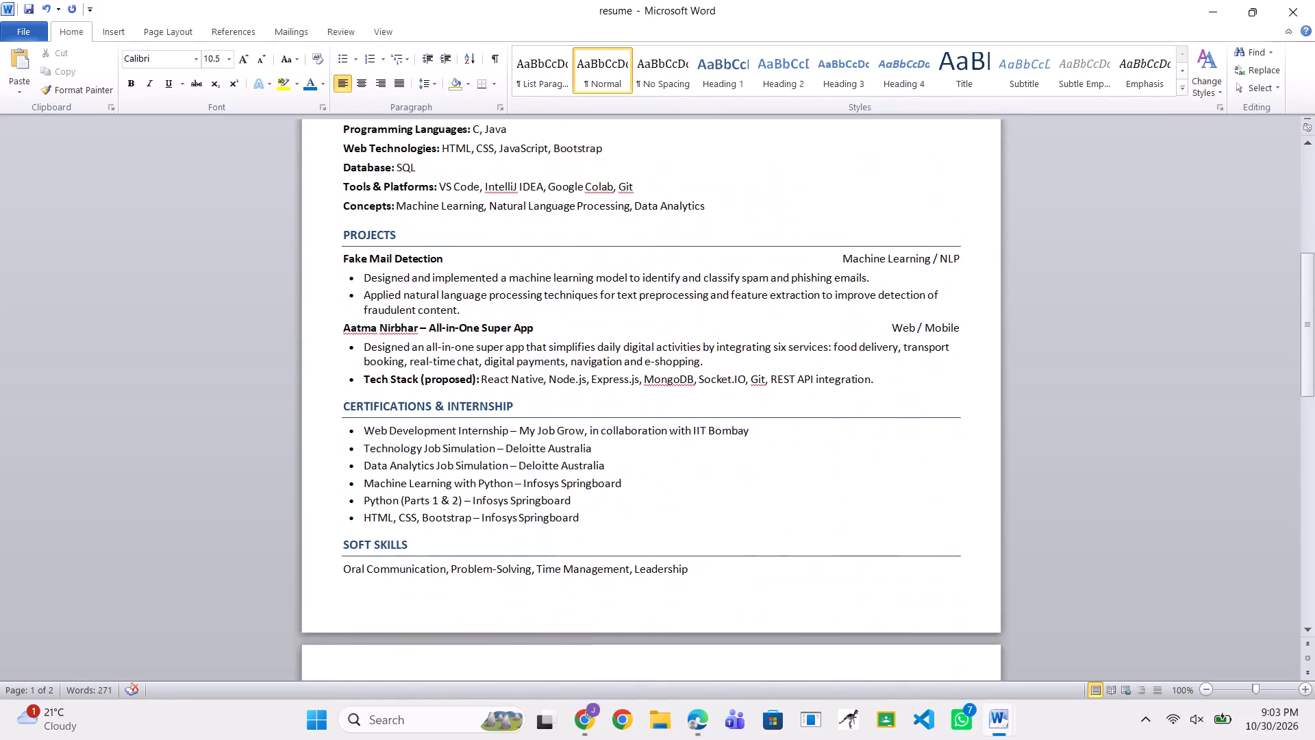
scroll(606, 476, down, 2)
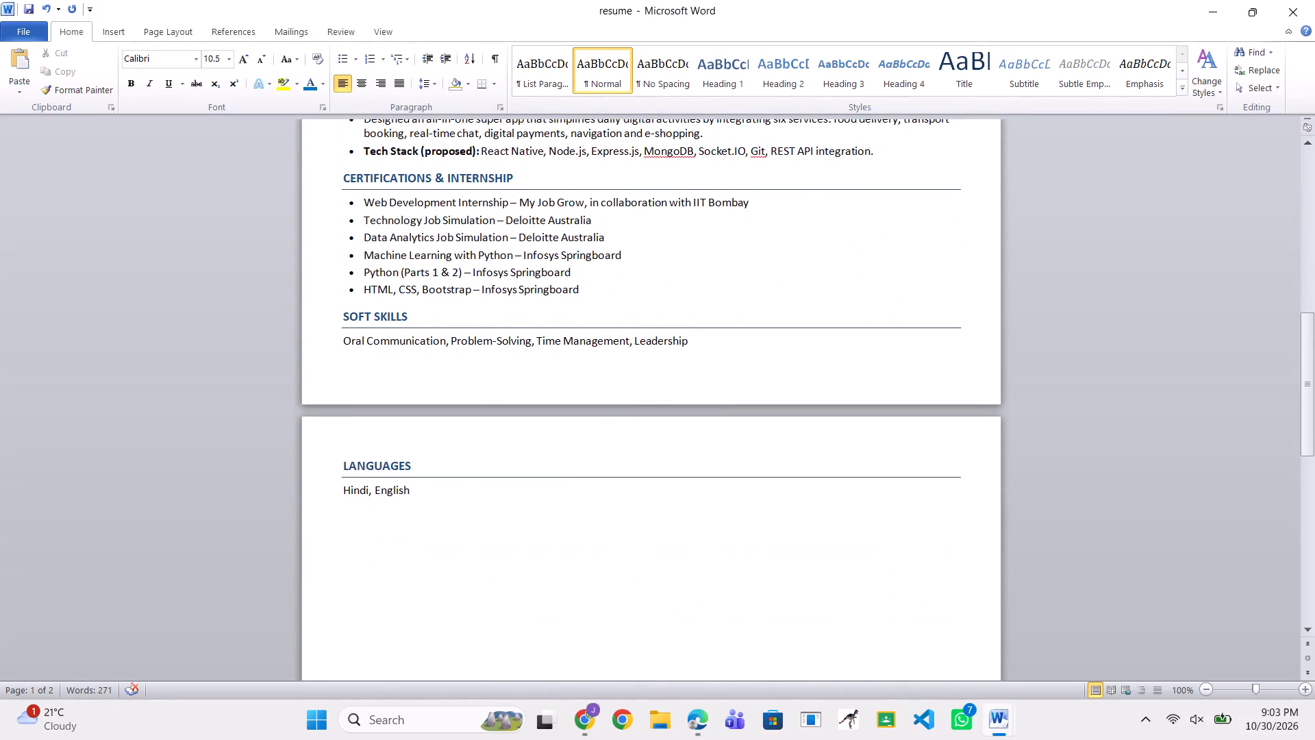
scroll(606, 476, up, 6)
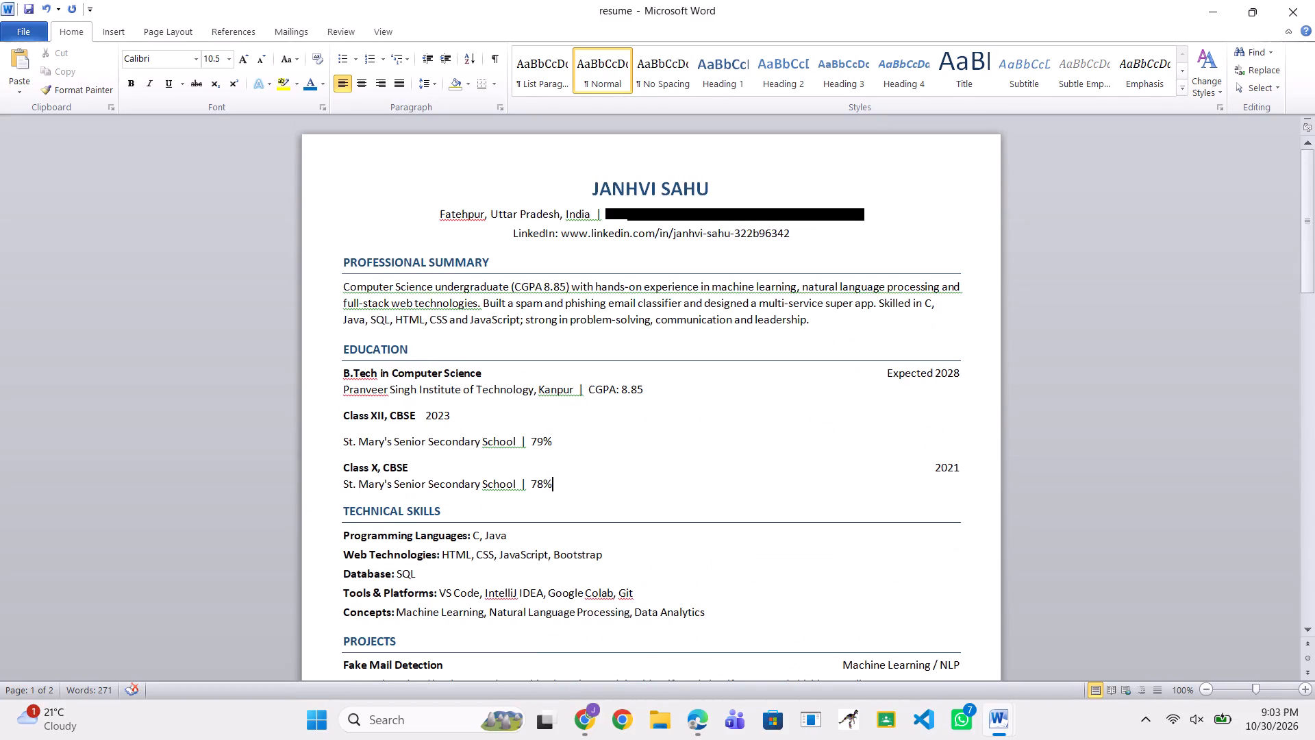
click(423, 415)
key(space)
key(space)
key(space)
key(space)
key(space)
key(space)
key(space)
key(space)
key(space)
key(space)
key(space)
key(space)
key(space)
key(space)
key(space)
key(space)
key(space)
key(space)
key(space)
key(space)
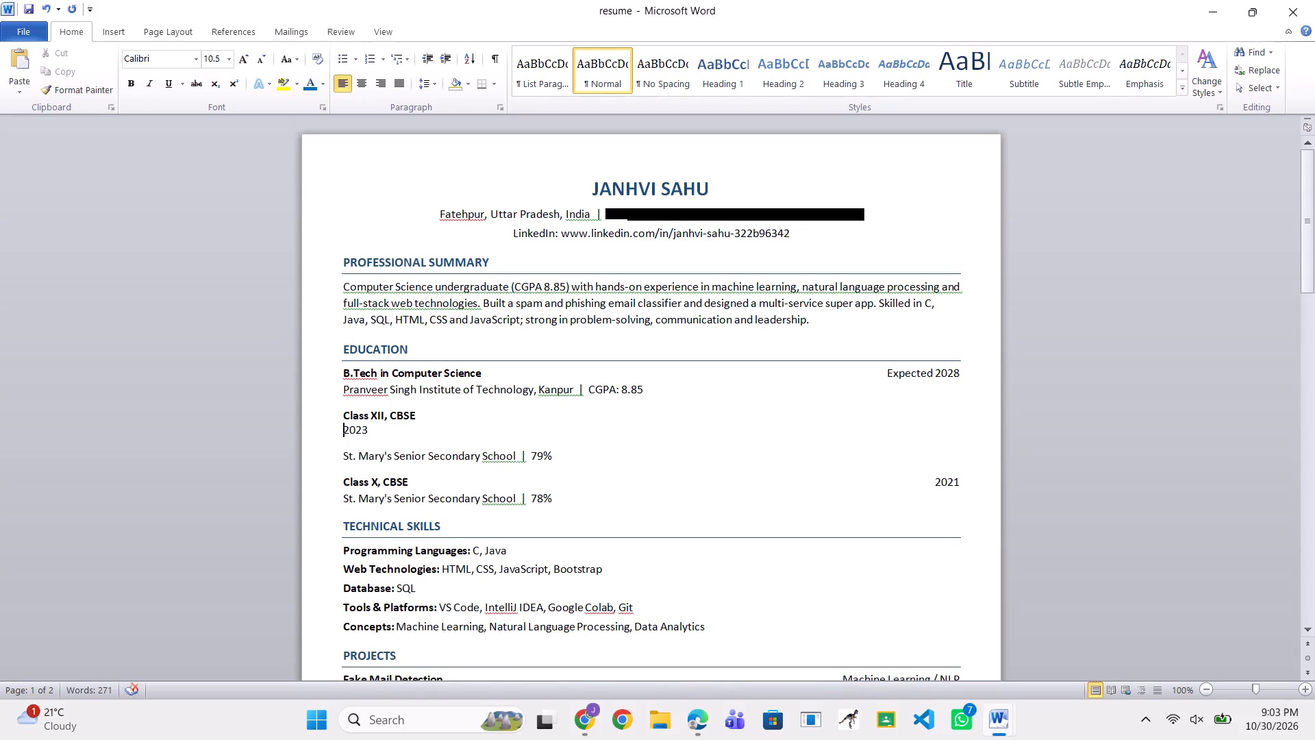
key(ctrl+z)
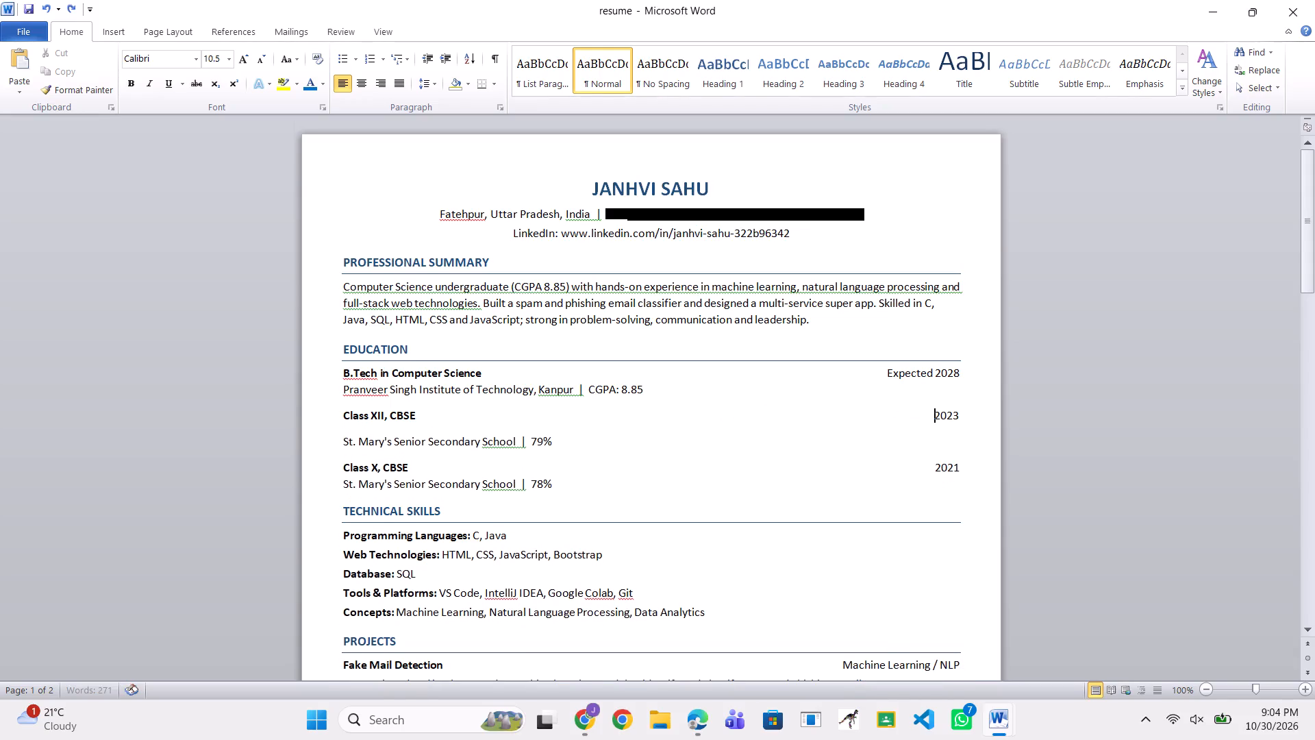
Remove the word "Expected" from the B.Tech in Computer Science date, leaving only 2028.
scroll(512, 514, down, 1)
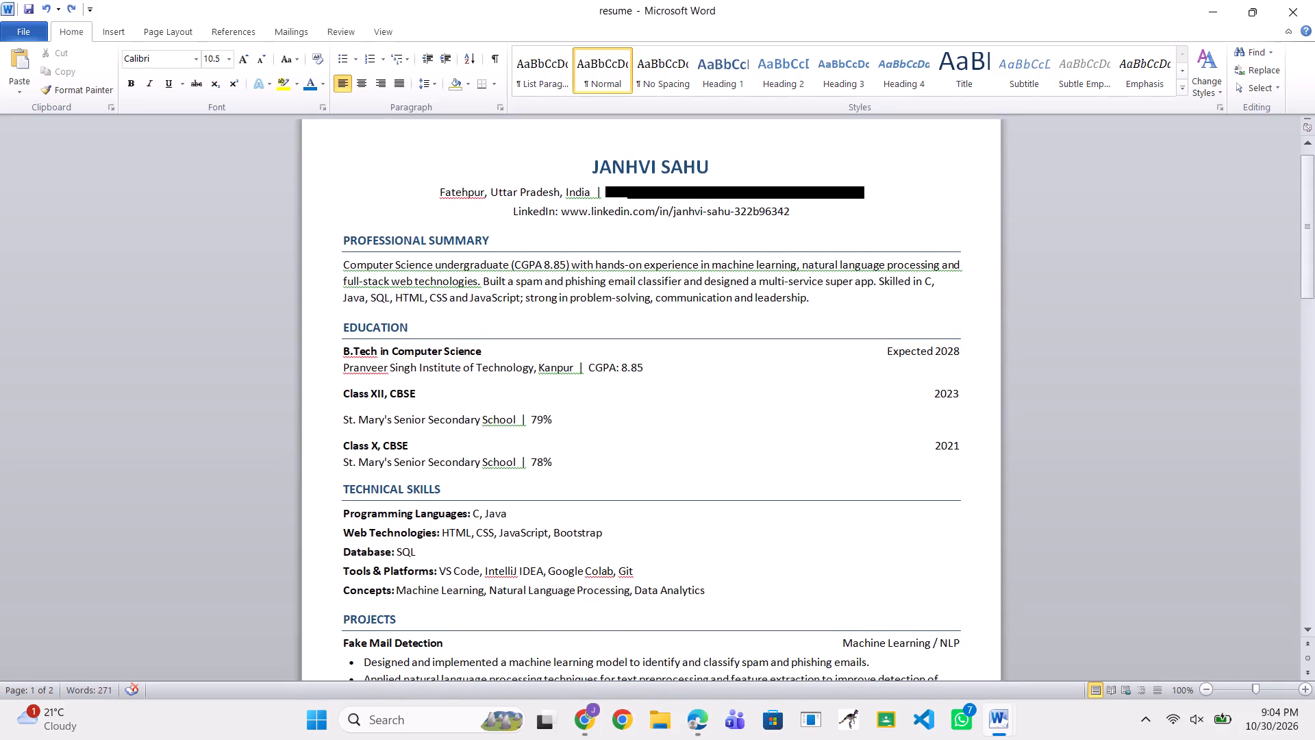
click(931, 352)
key(BackSpace)
key(BackSpace)
key(BackSpace)
key(BackSpace)
key(BackSpace)
key(BackSpace)
key(BackSpace)
key(BackSpace)
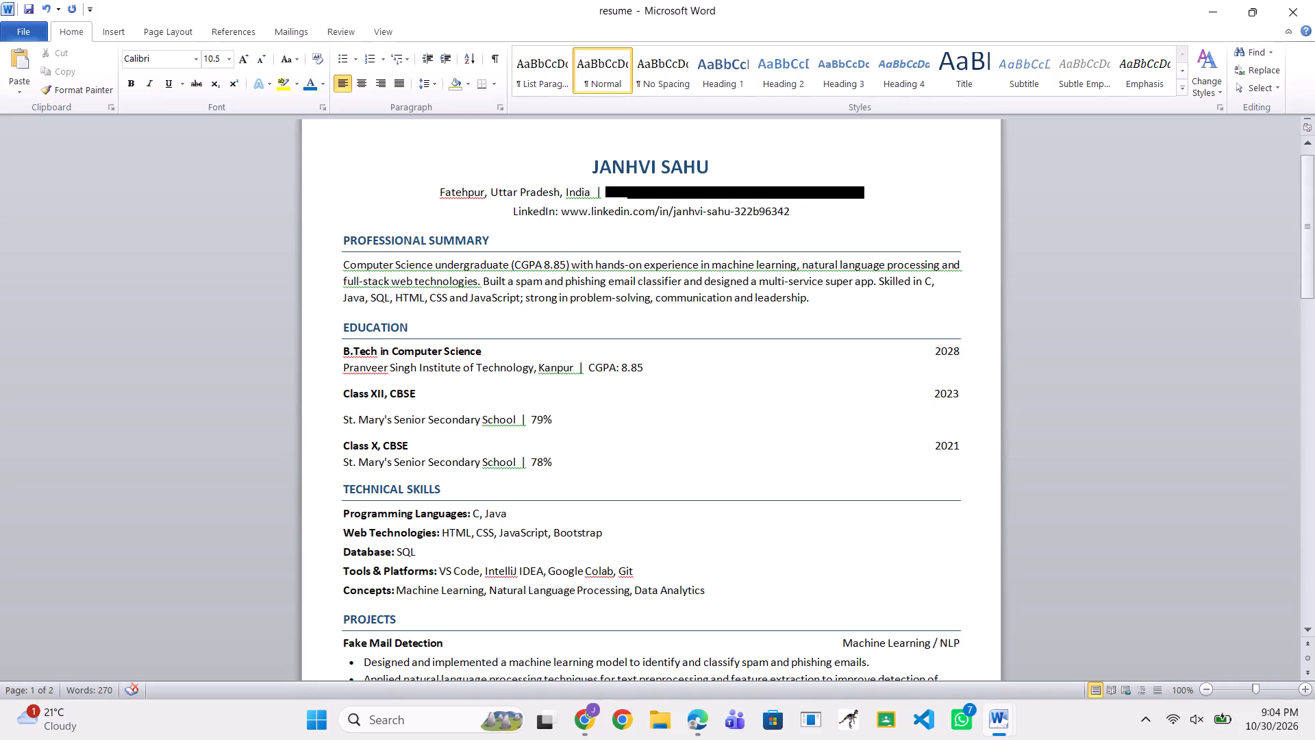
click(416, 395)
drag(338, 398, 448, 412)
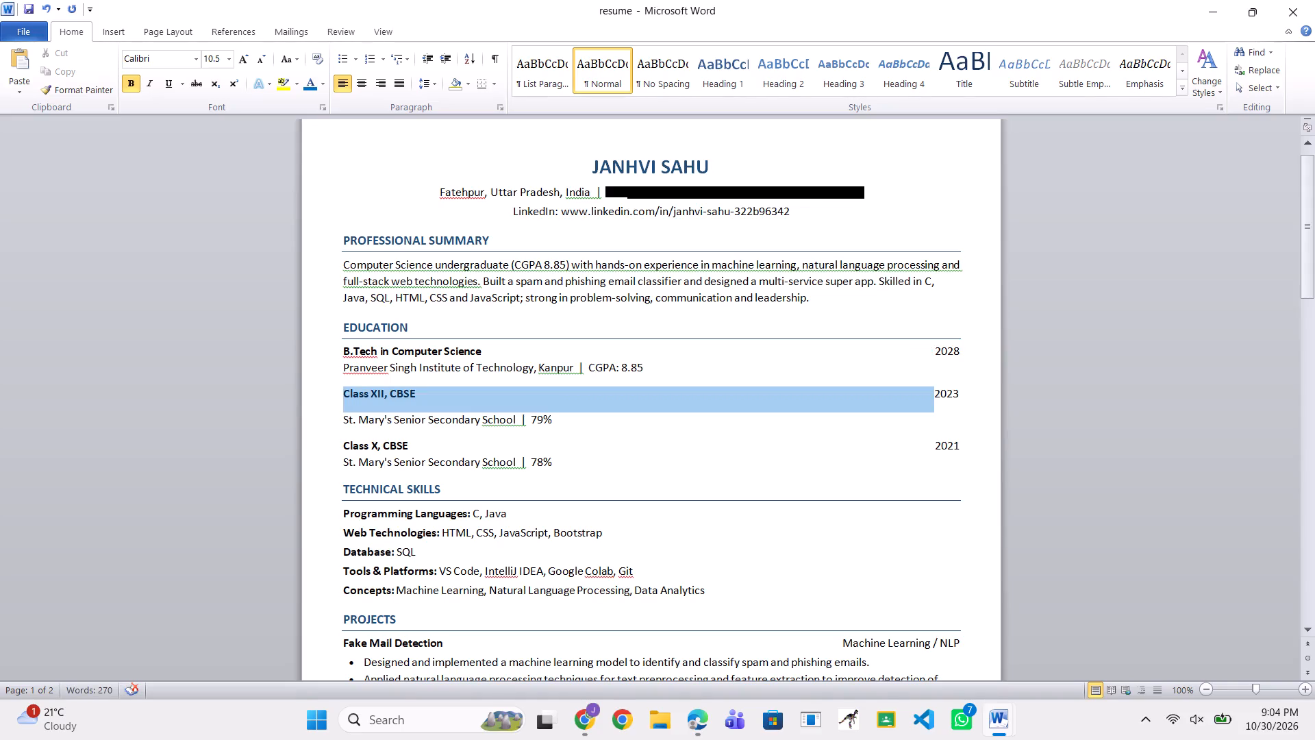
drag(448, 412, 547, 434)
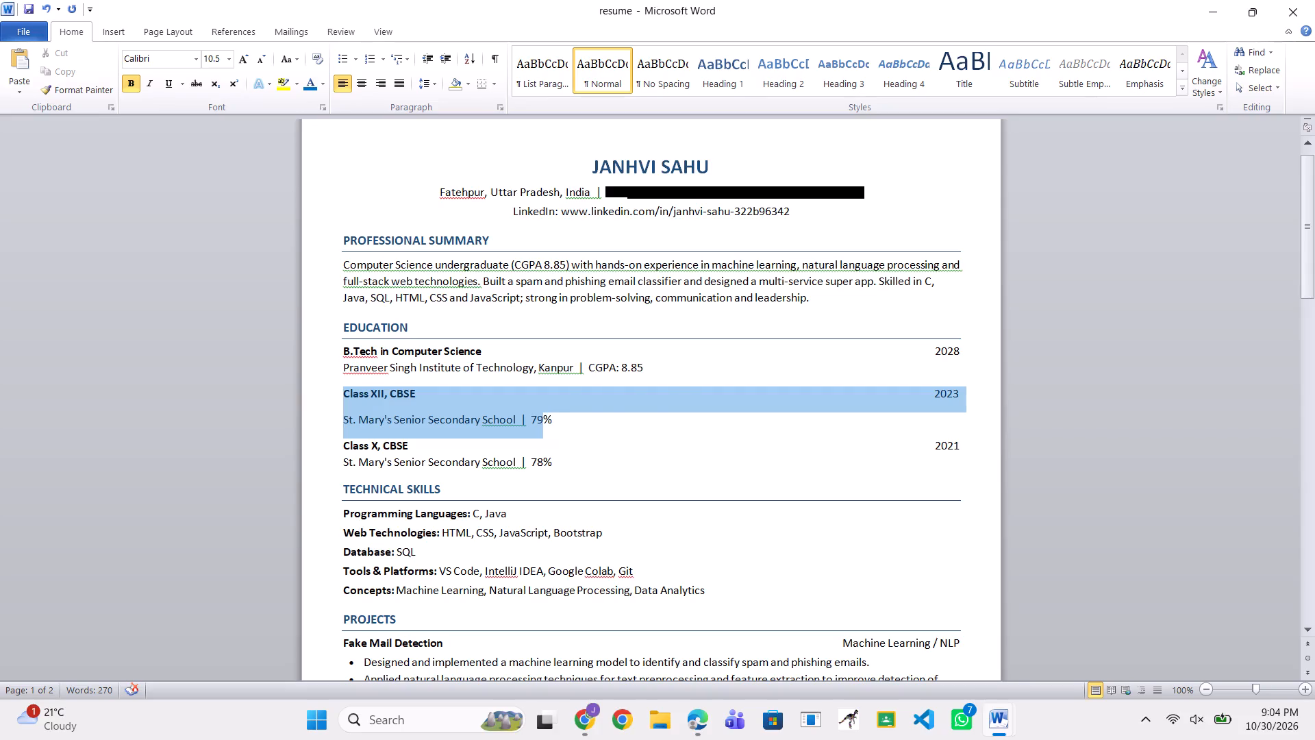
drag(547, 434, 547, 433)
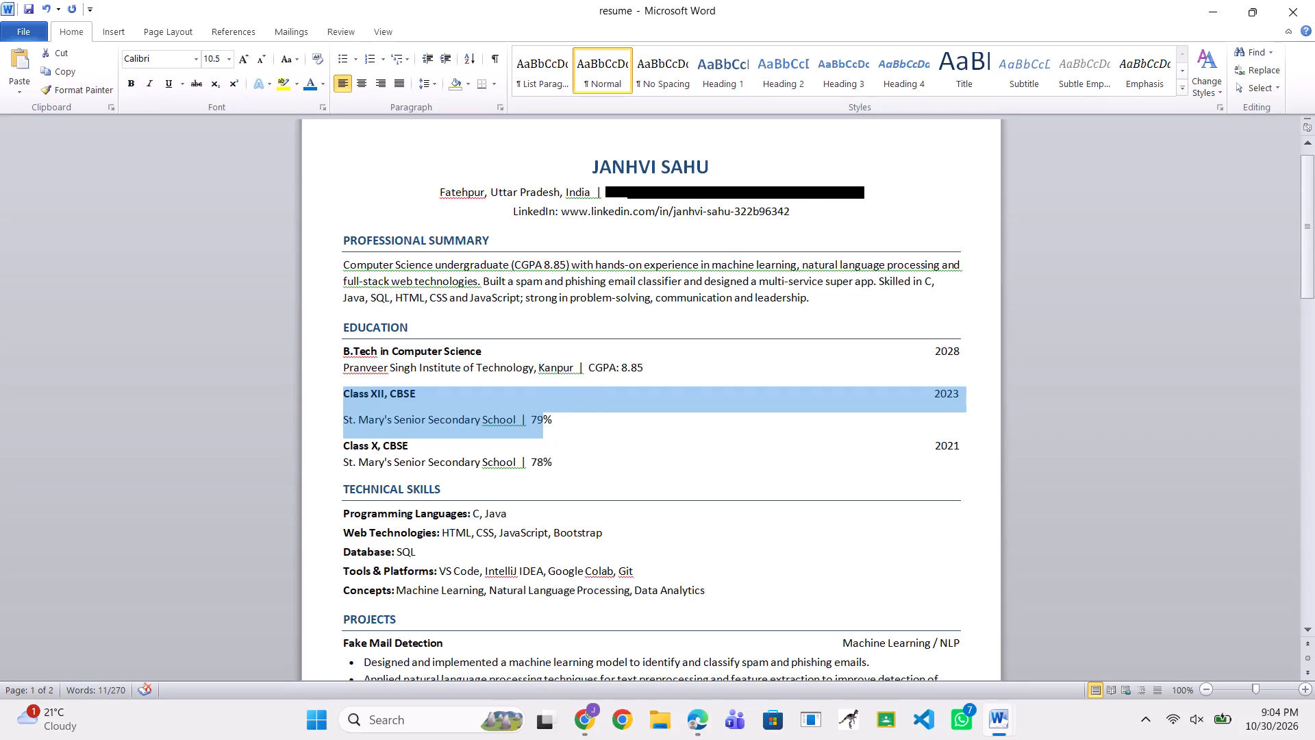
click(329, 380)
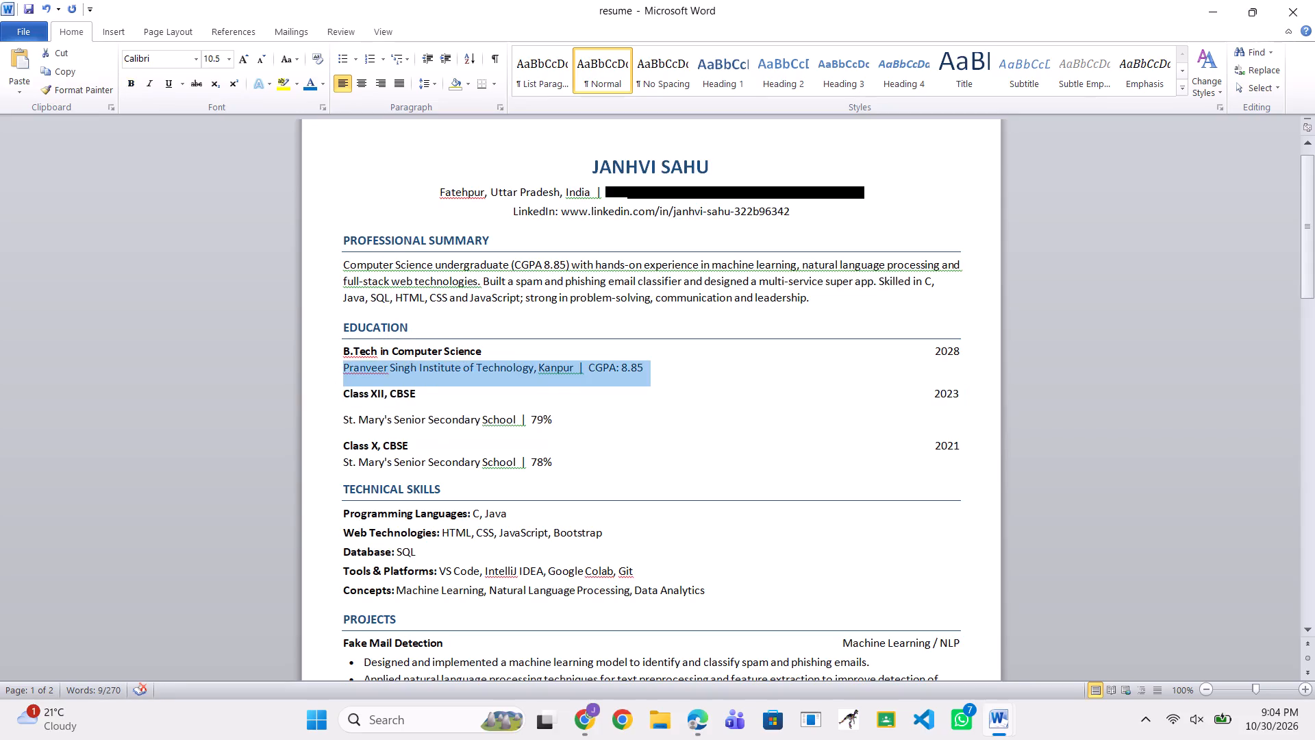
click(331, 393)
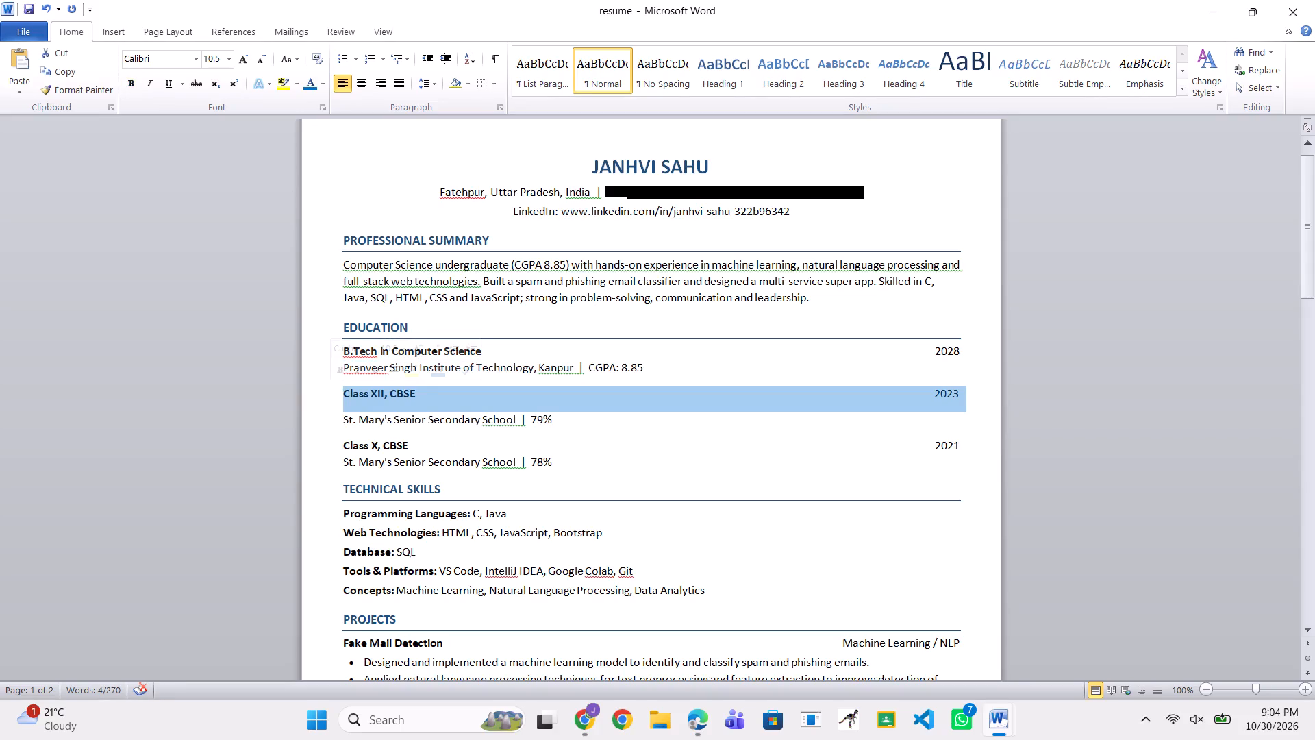
Delete the Languages section, both its heading and the "Hindi, English" line, from the second page of the resume.
scroll(379, 511, down, 3)
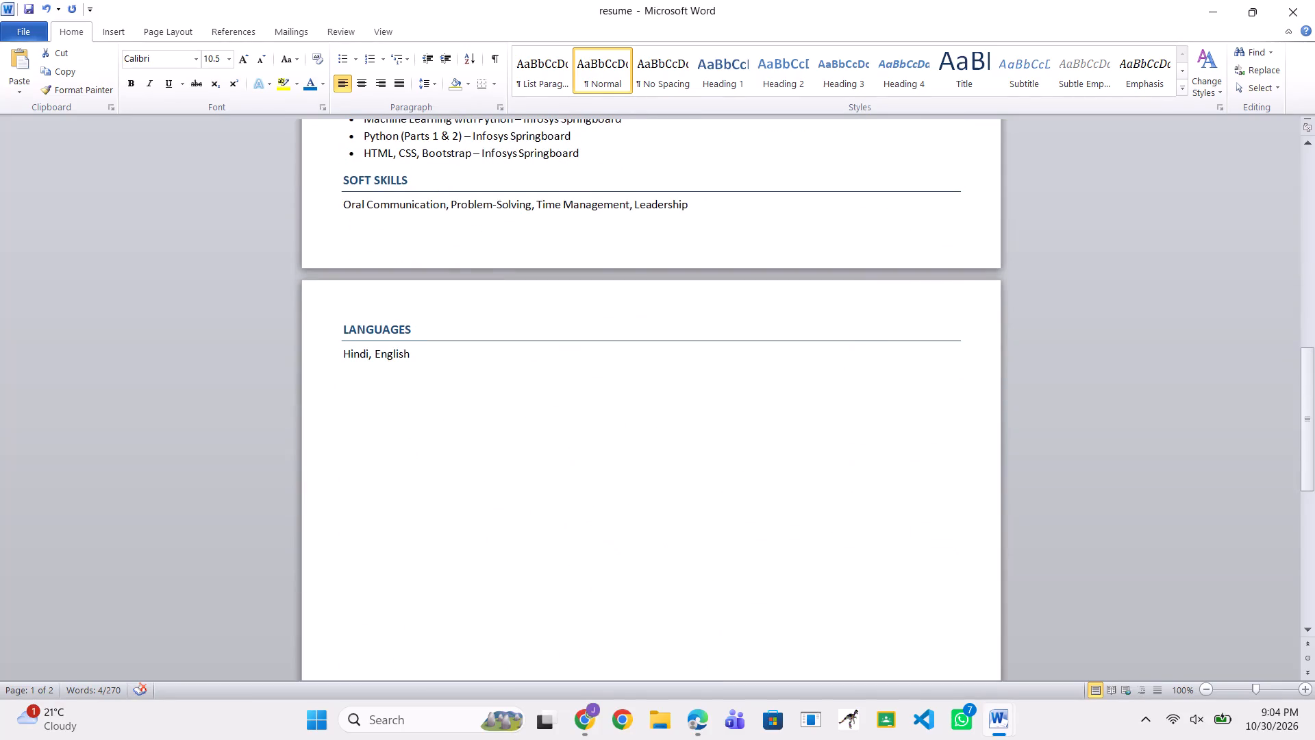
ctrl+scroll(394, 366, up, 2)
scroll(394, 366, down, 2)
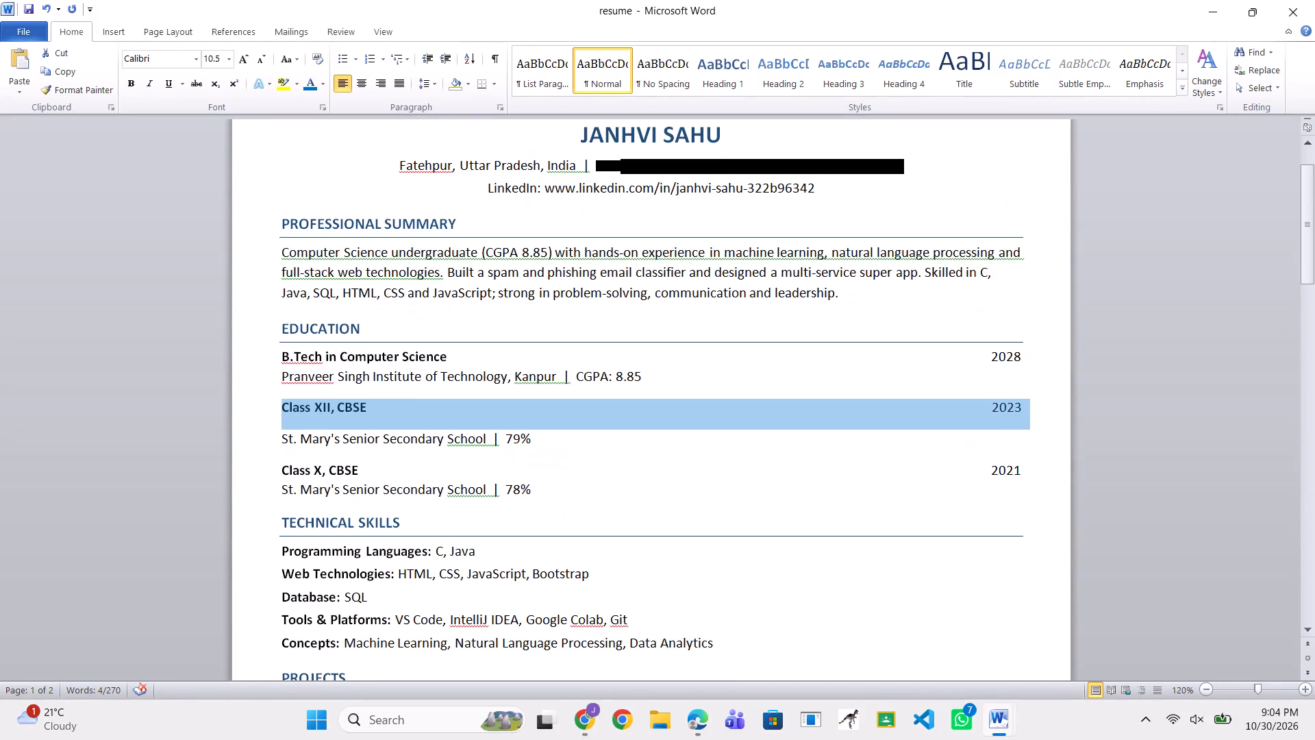
click(358, 402)
scroll(358, 402, down, 8)
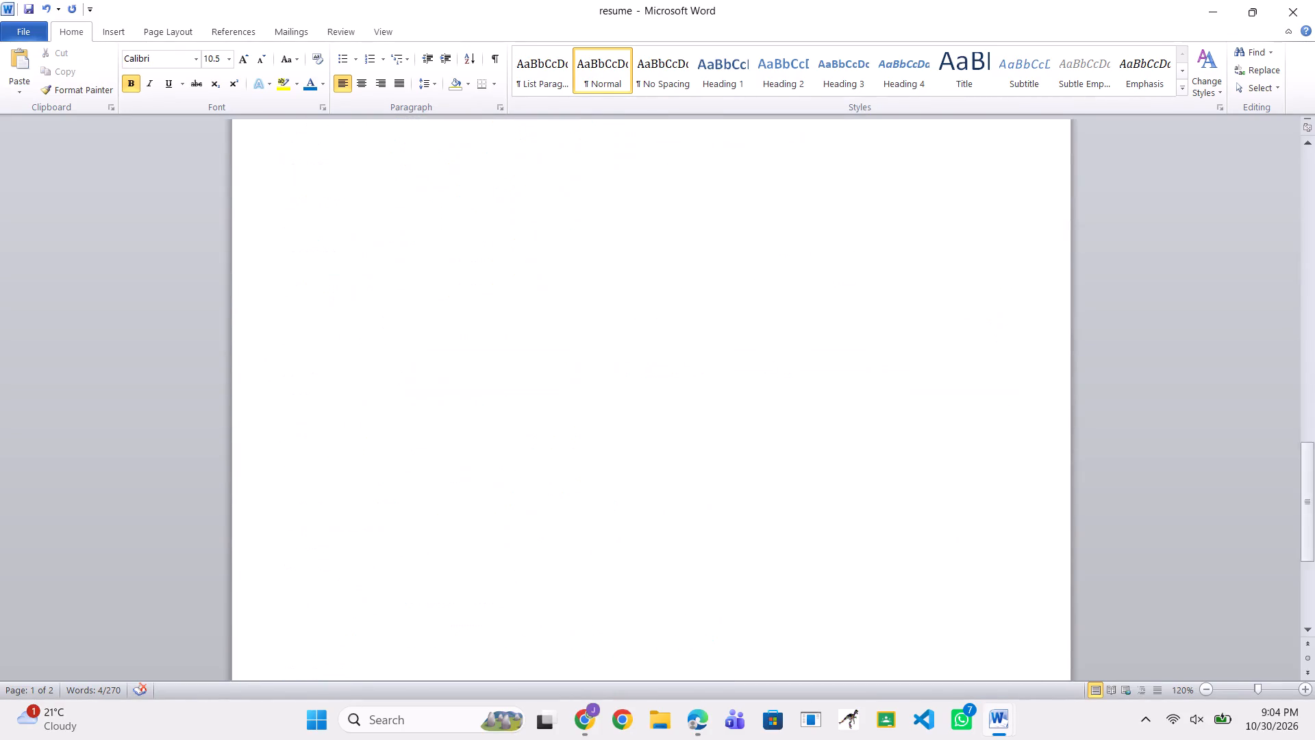
scroll(436, 542, up, 2)
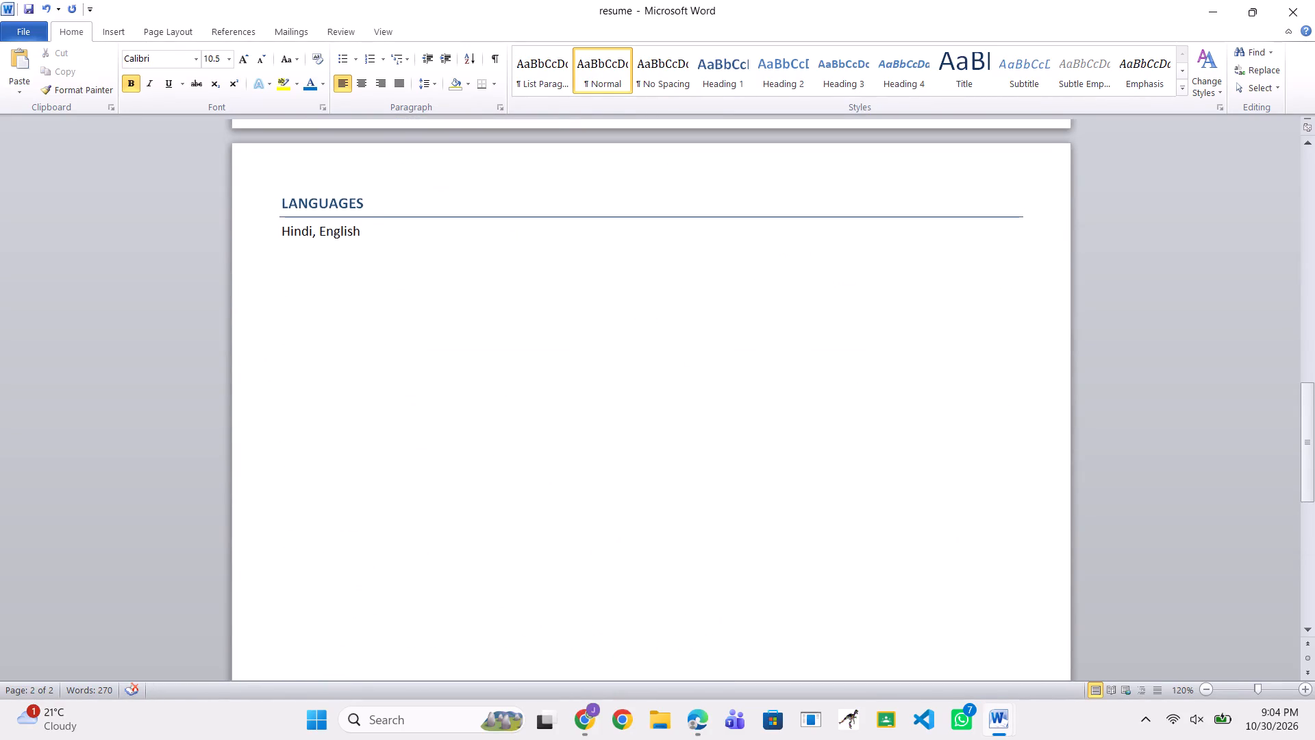
drag(368, 237, 250, 214)
key(BackSpace)
Create a new blank document alongside the resume.
scroll(250, 214, up, 7)
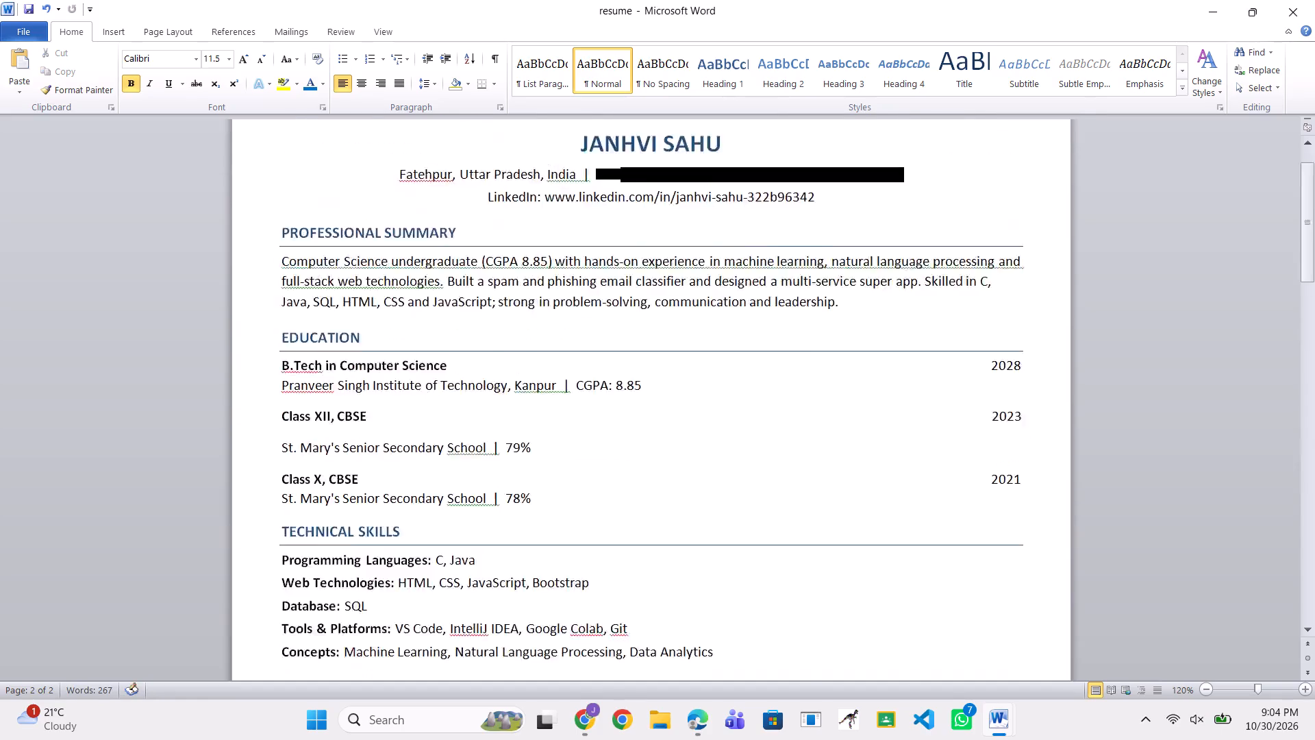
scroll(250, 214, up, 1)
ctrl+scroll(250, 214, down, 2)
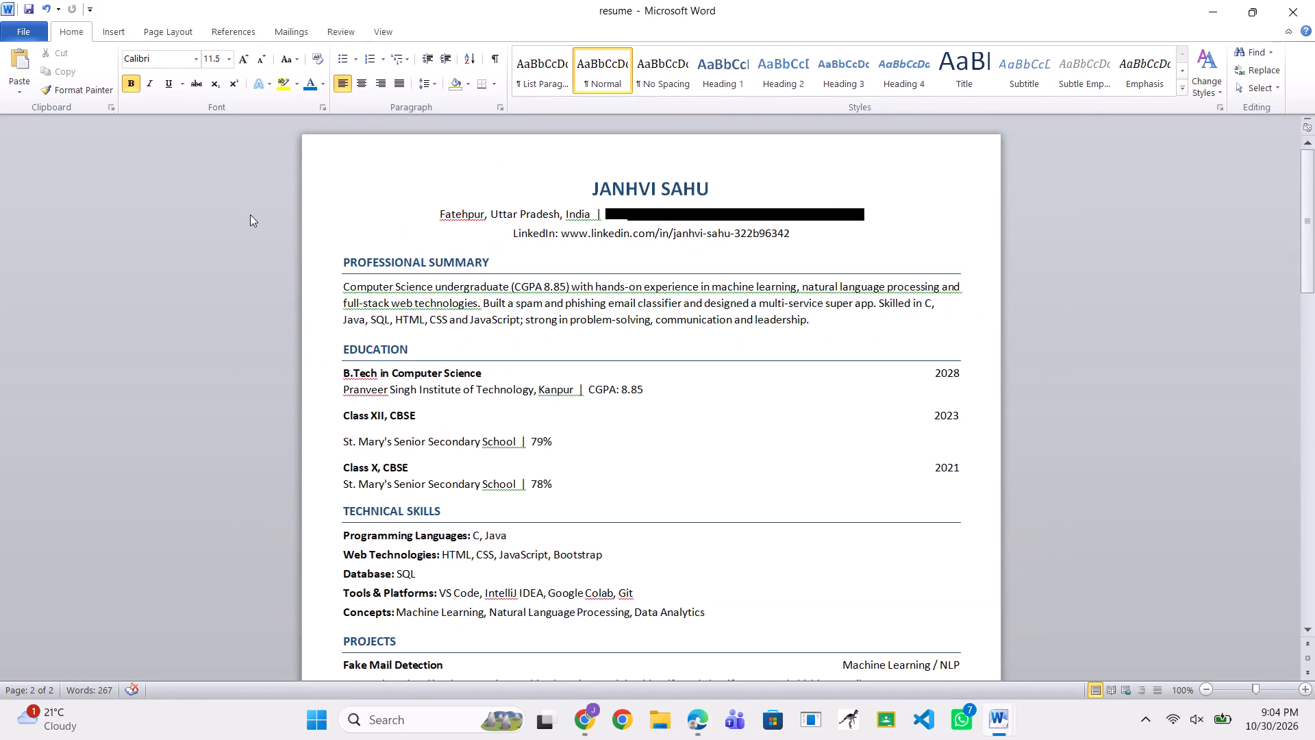
scroll(250, 214, up, 1)
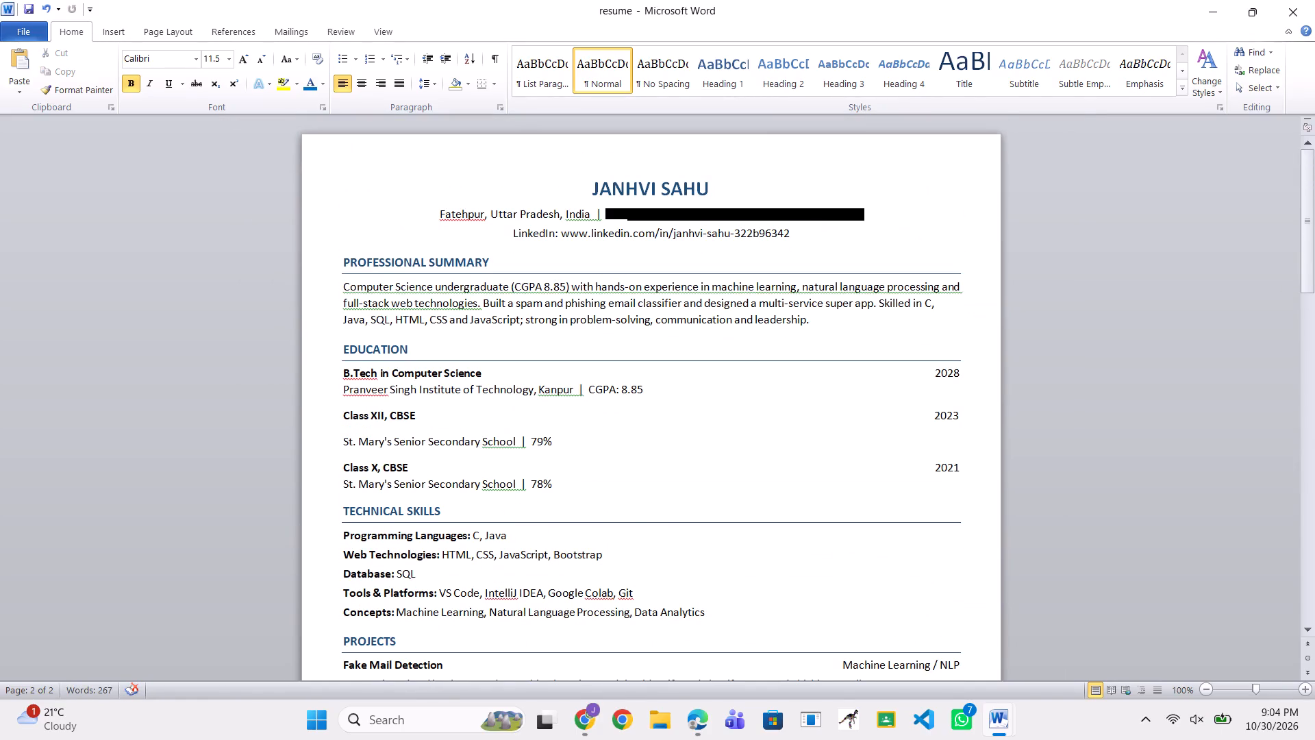
click(0, 1)
click(114, 166)
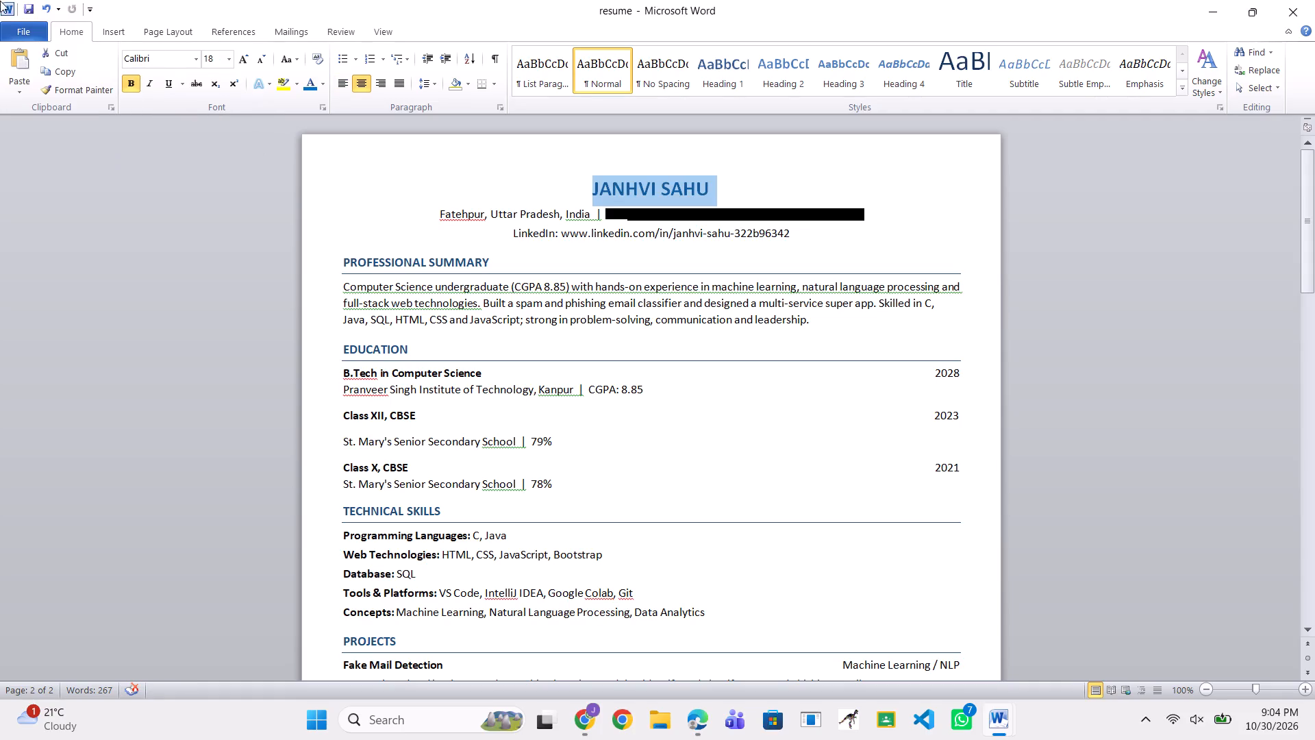
click(33, 24)
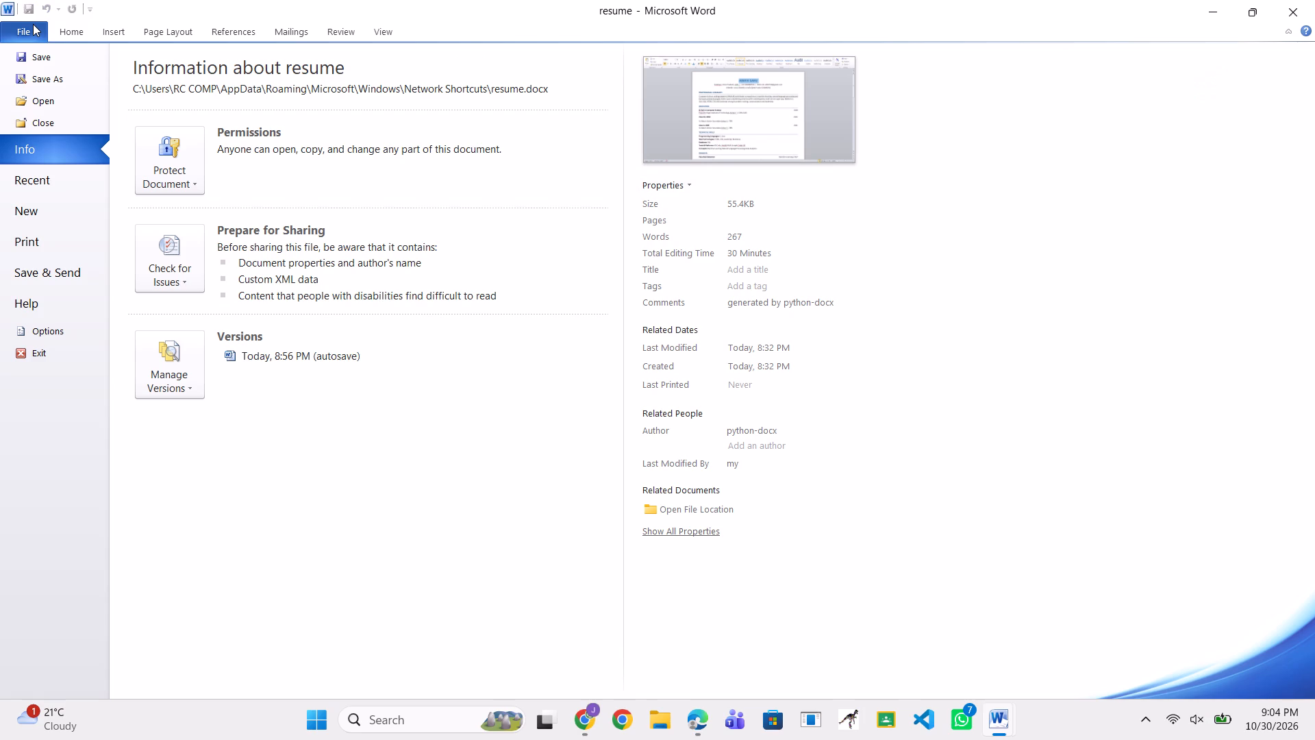
click(43, 218)
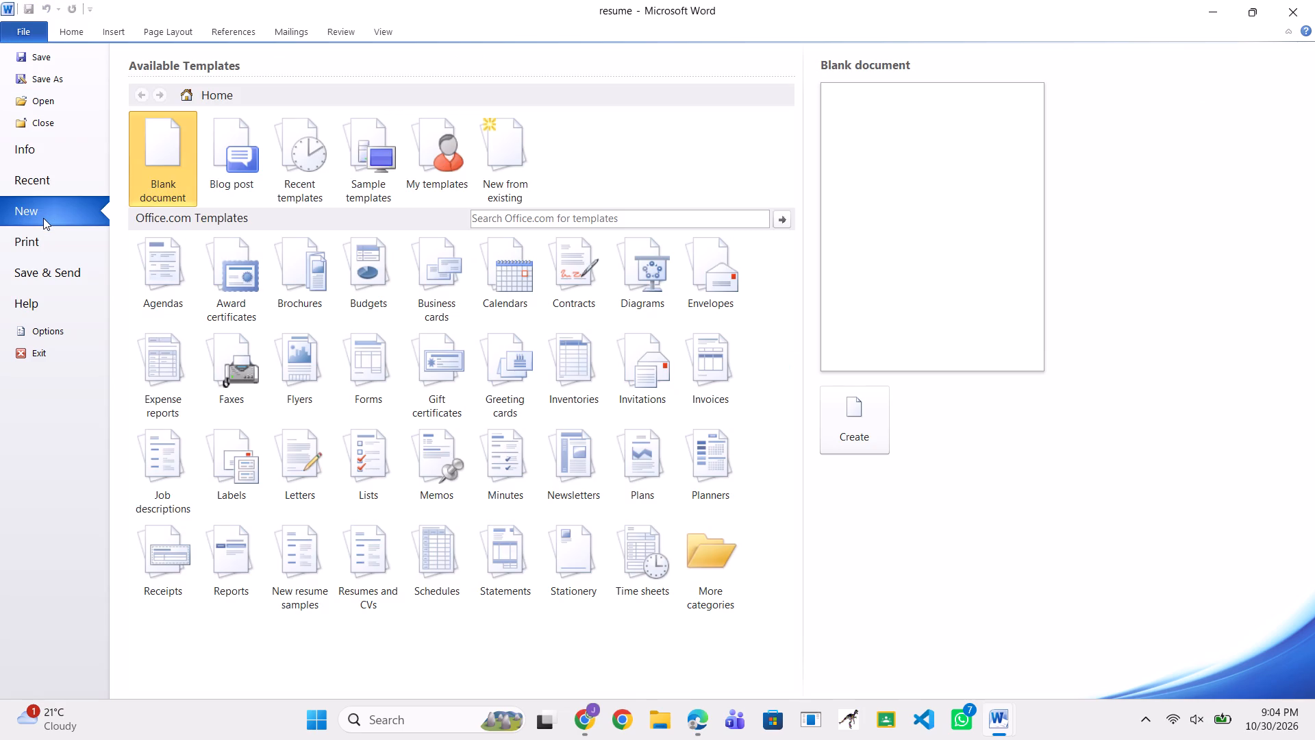
click(163, 156)
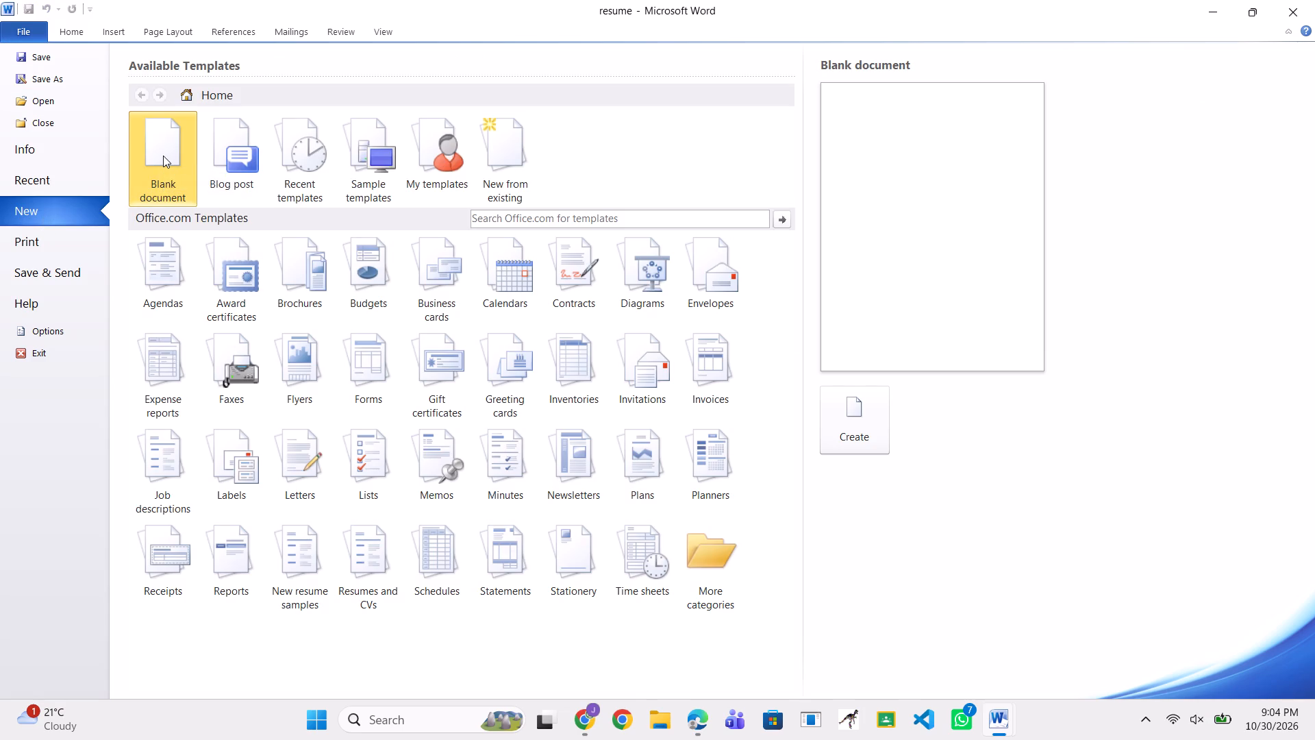
click(871, 254)
click(838, 430)
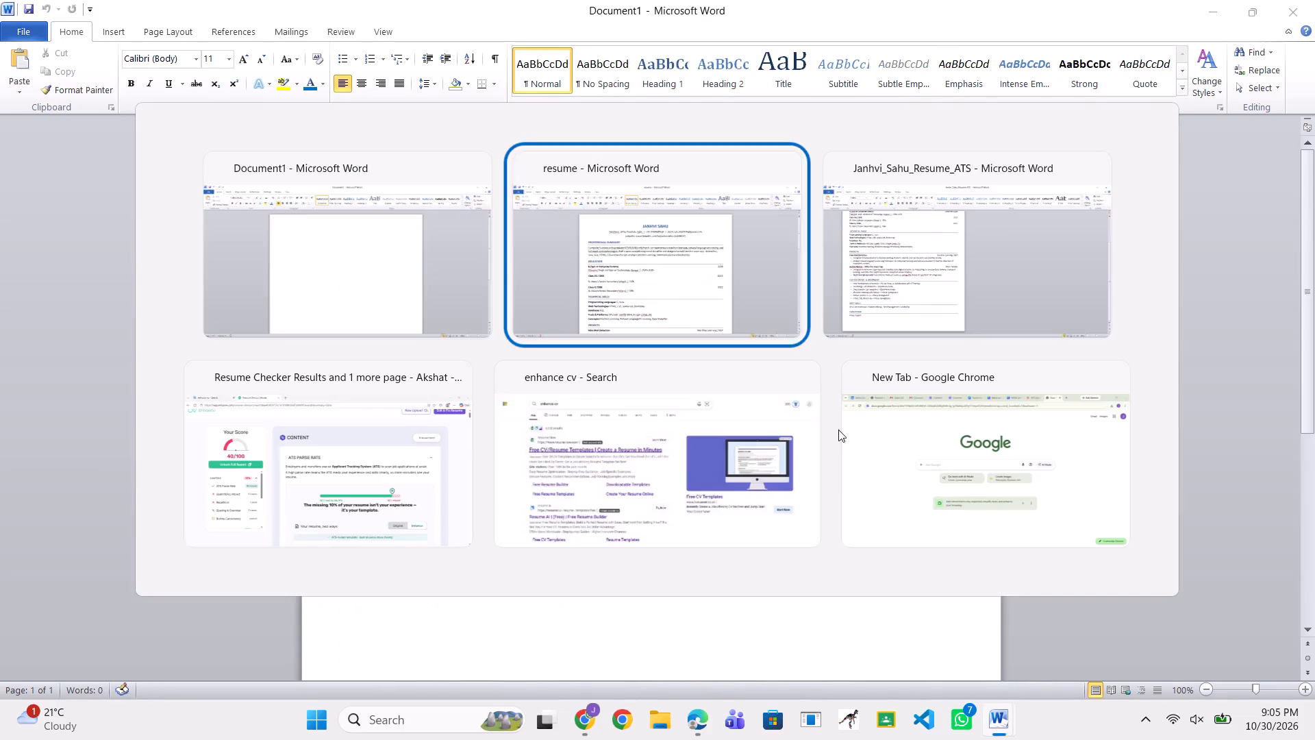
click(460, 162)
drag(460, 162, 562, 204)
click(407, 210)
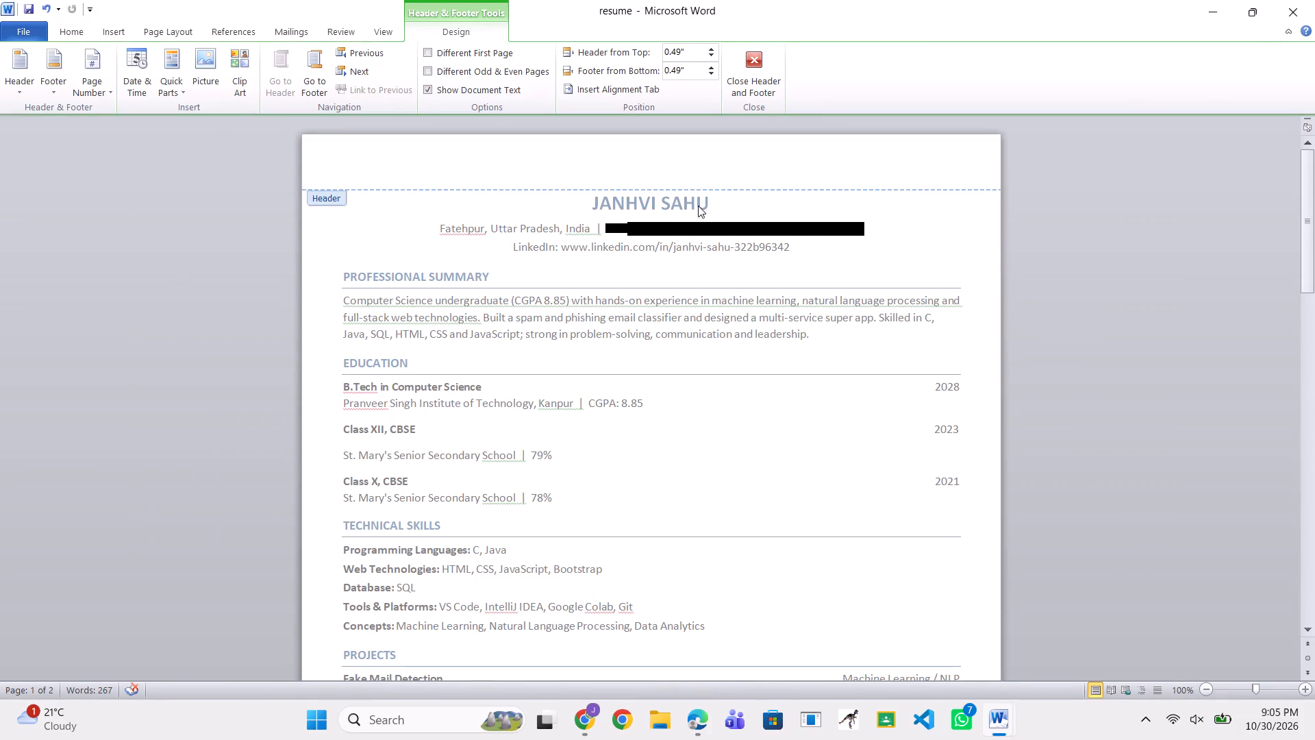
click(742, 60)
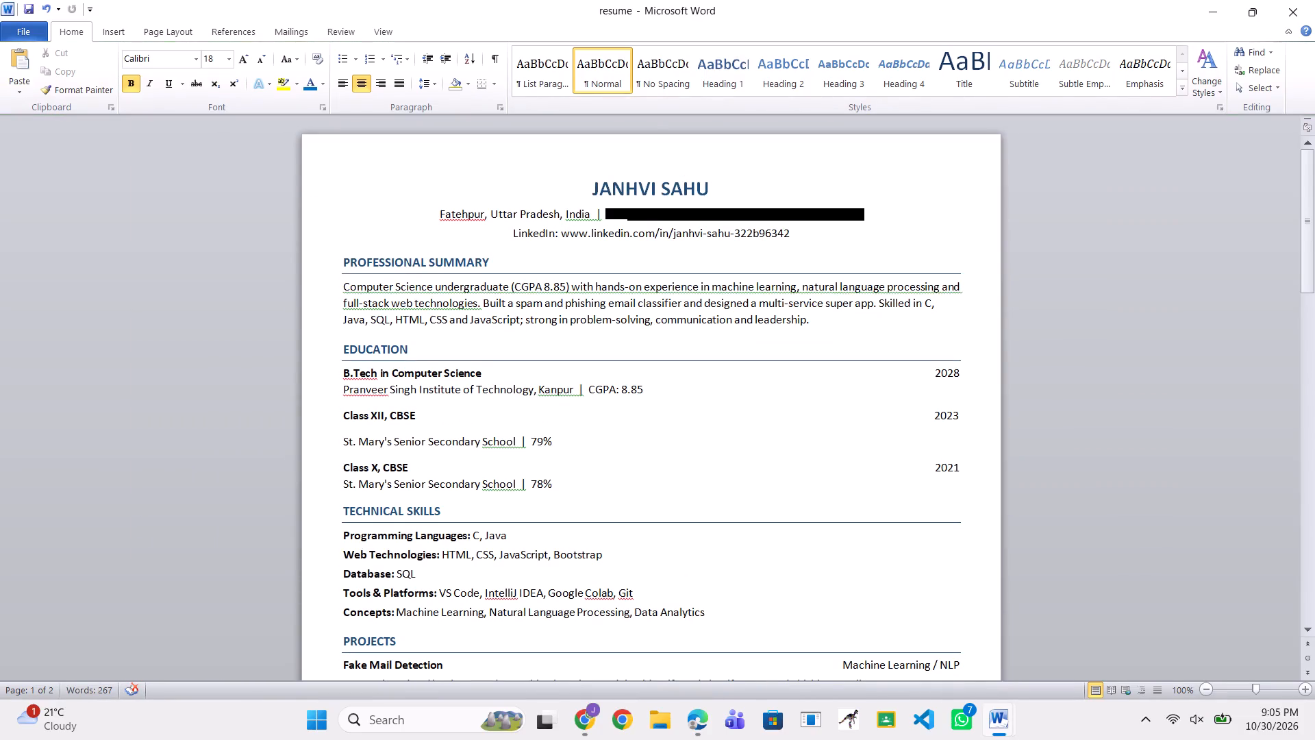
Copy the name, contact line and LinkedIn line from the top of the resume into the new blank document.
drag(475, 162, 790, 223)
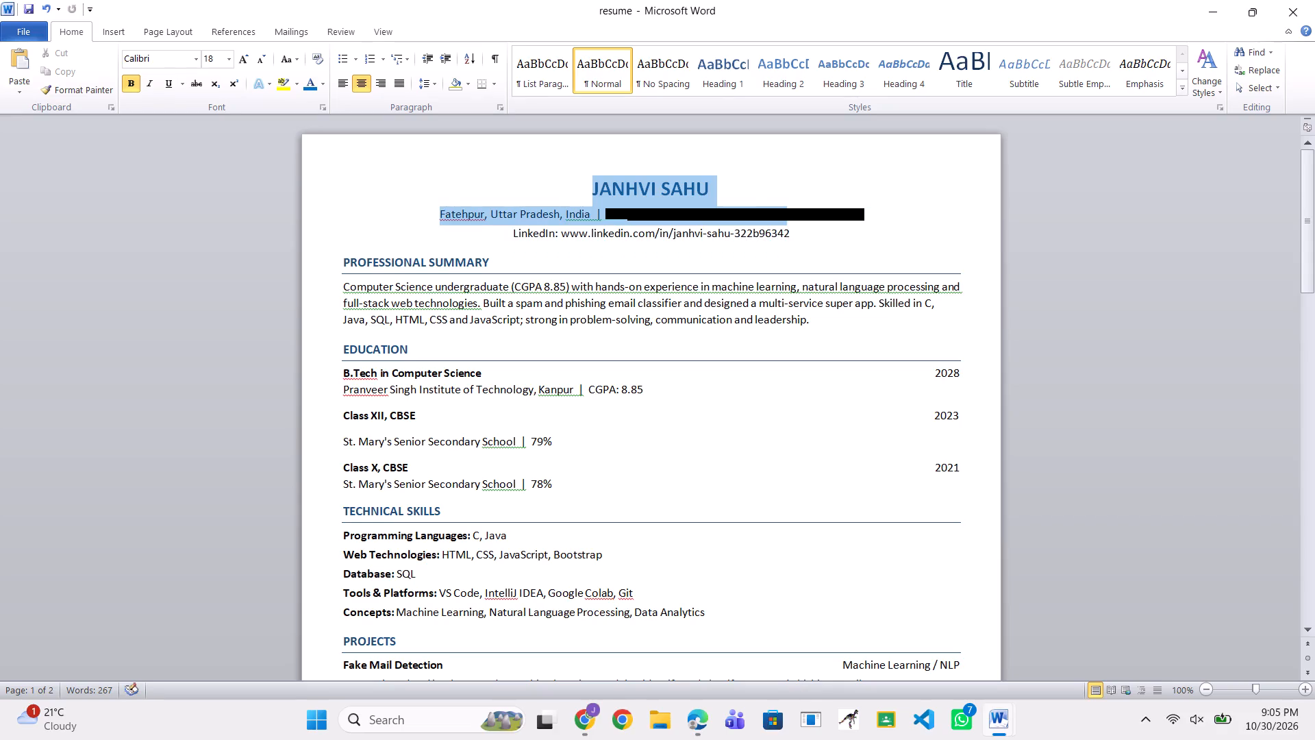
drag(790, 223, 797, 227)
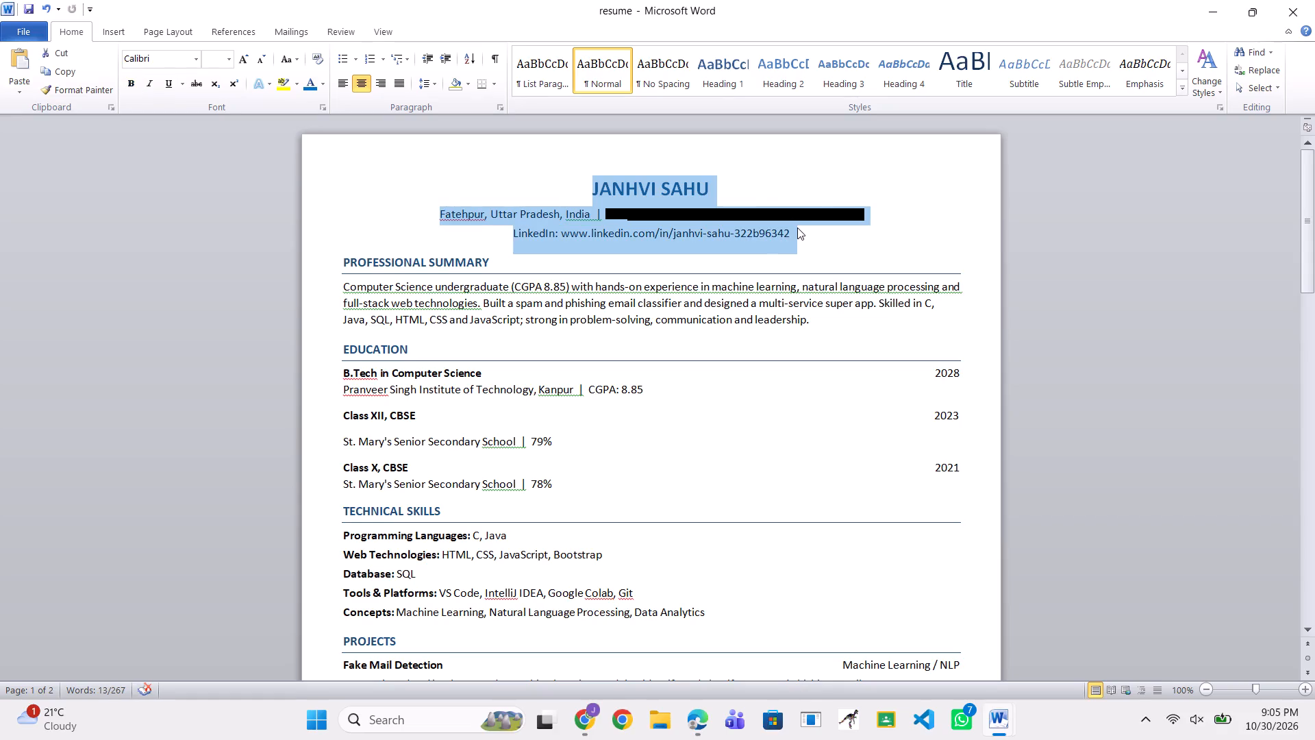
key(ctrl+c)
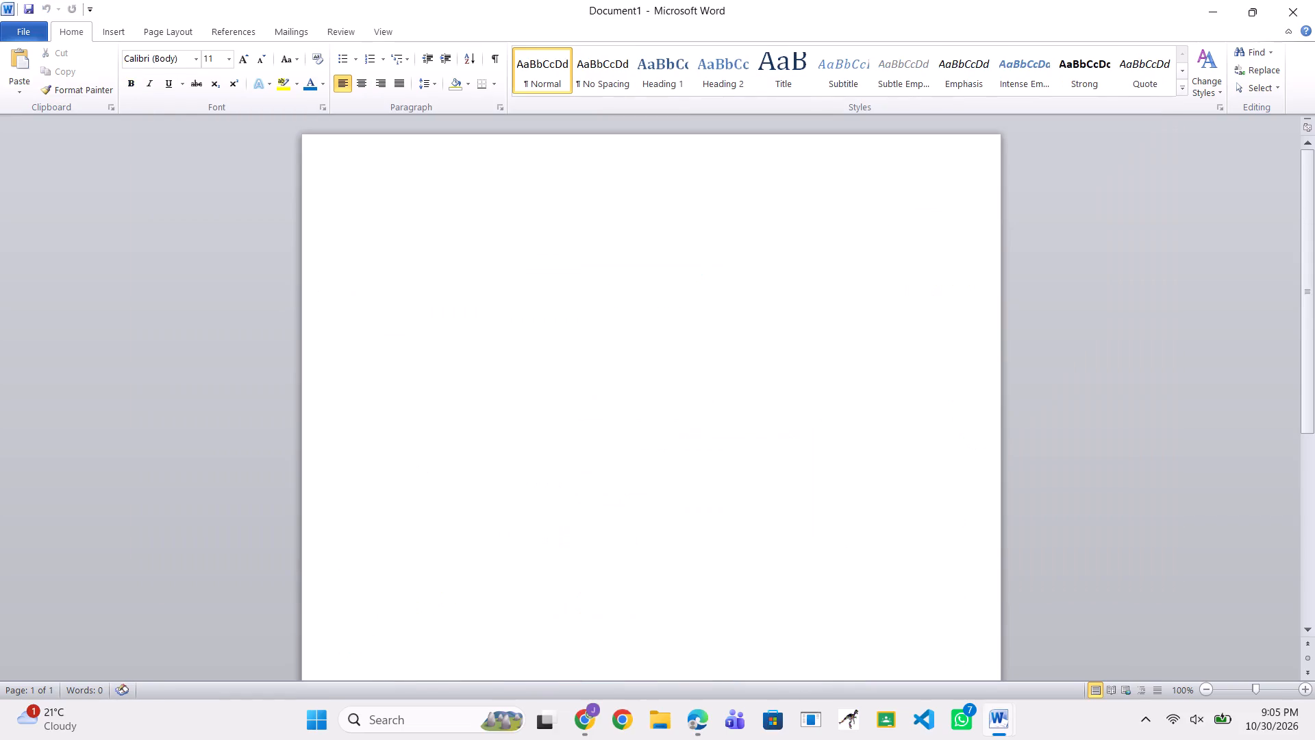
click(638, 201)
key(ctrl+v)
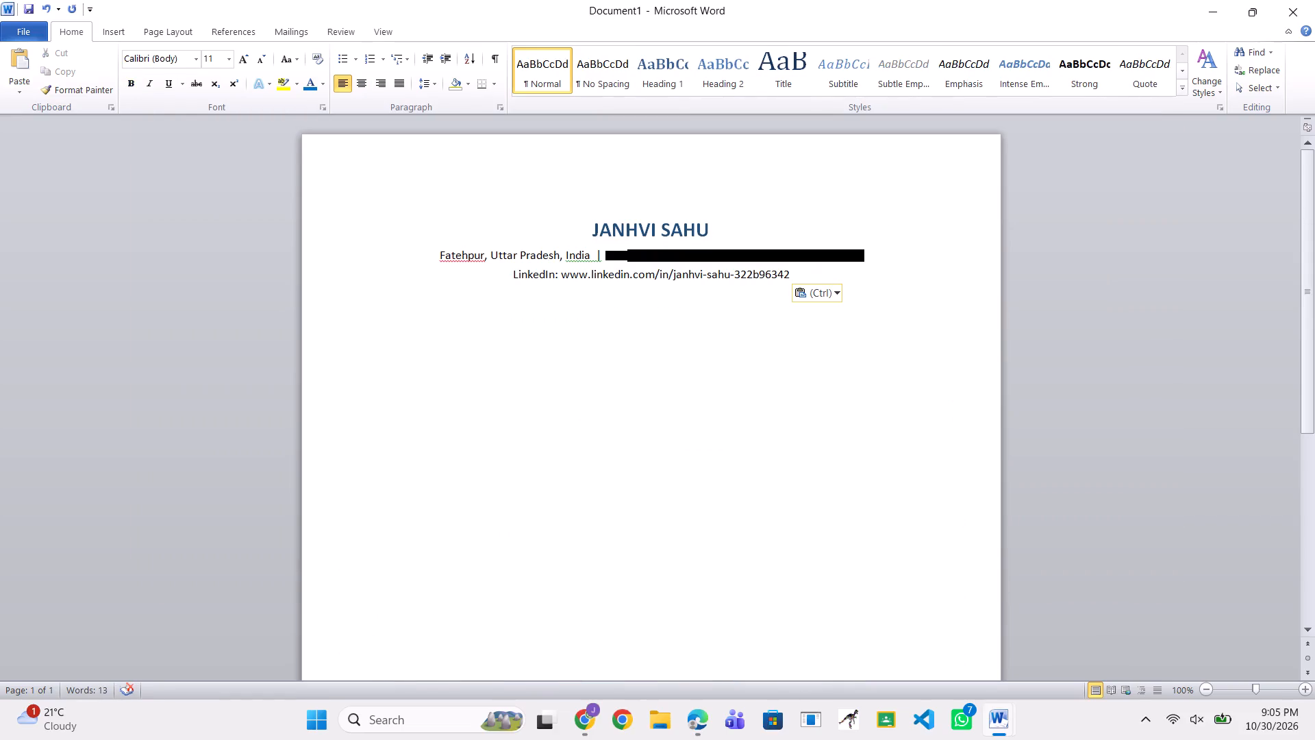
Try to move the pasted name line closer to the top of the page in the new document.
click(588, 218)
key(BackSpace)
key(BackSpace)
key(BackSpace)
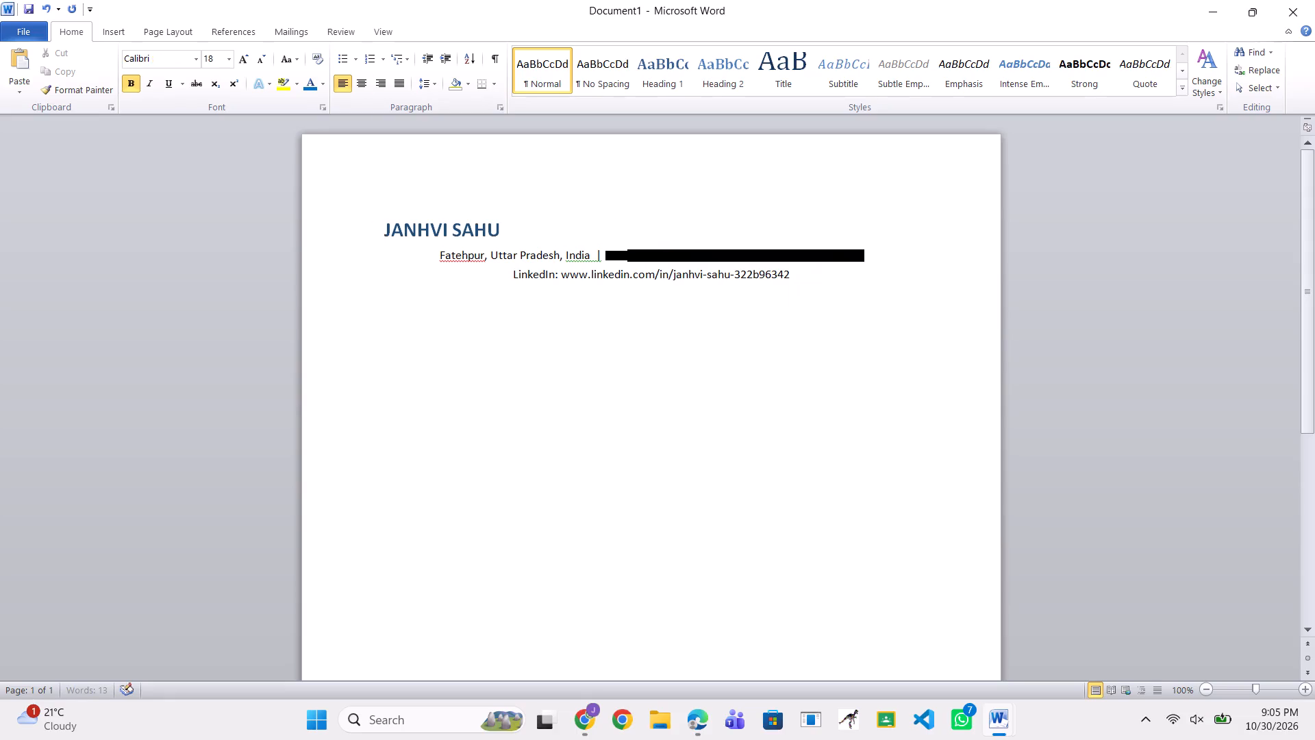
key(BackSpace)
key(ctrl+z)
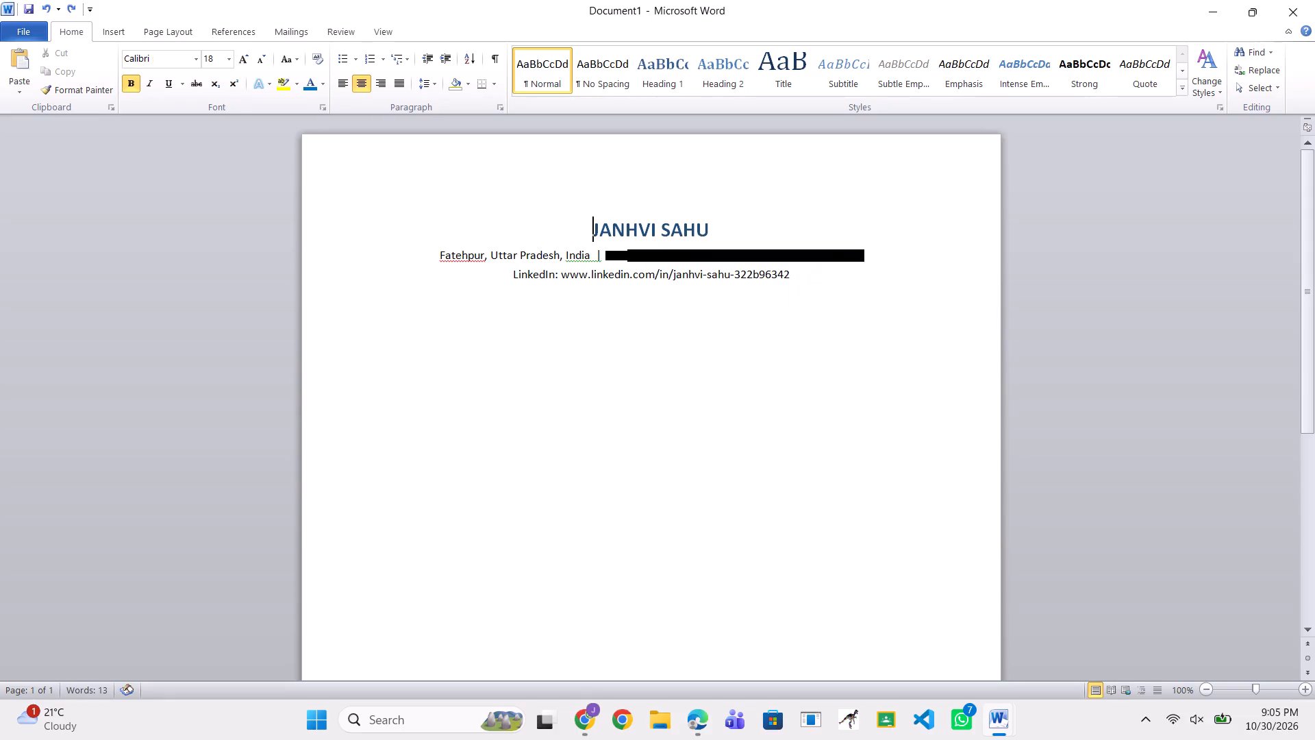
Copy the Professional Summary heading and paragraph from the resume and paste them below the LinkedIn line in the new document.
click(642, 343)
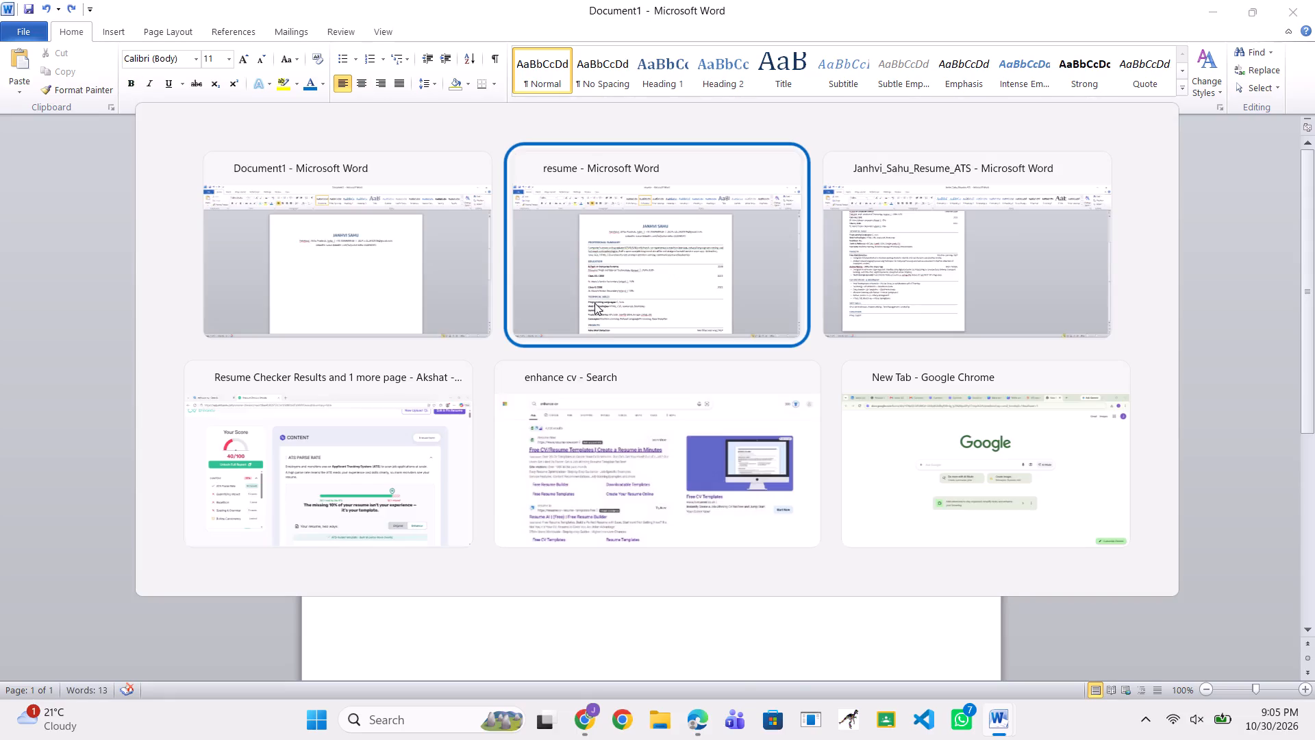
drag(340, 250, 424, 259)
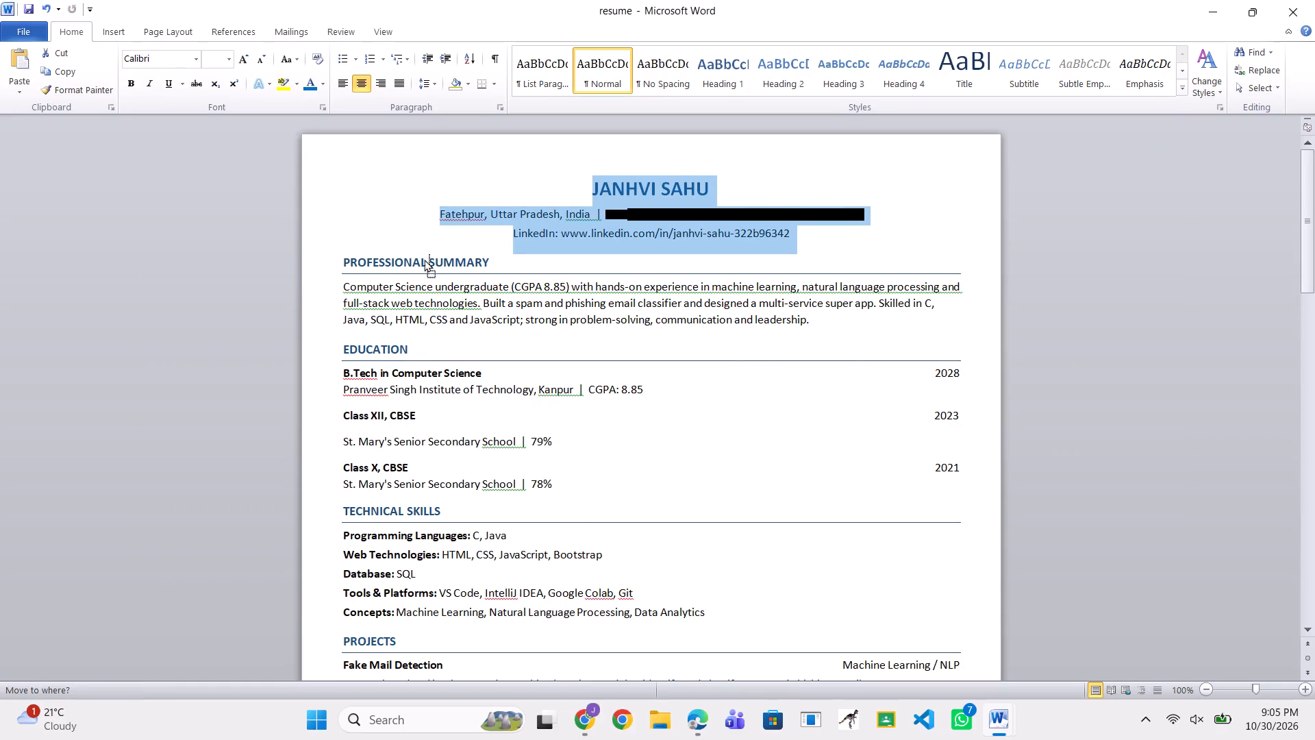
drag(424, 259, 853, 325)
click(853, 325)
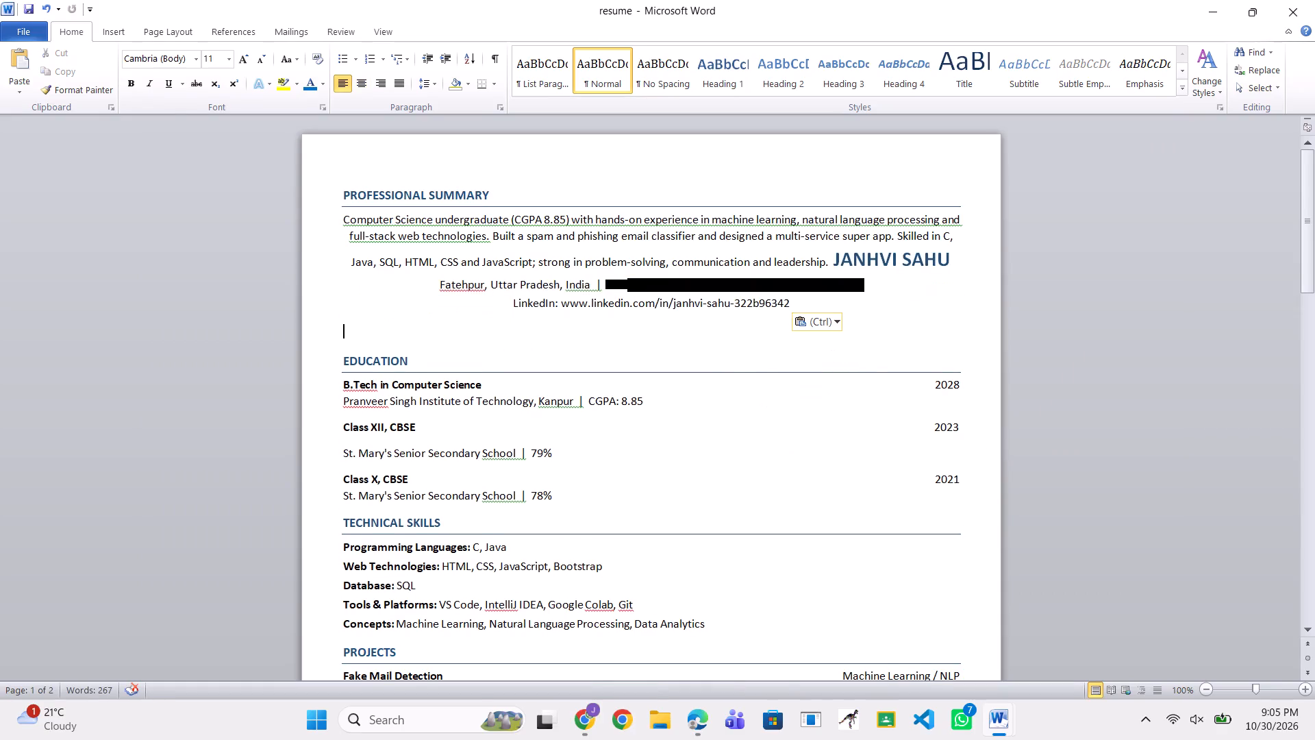
key(ctrl+z)
drag(835, 322, 310, 319)
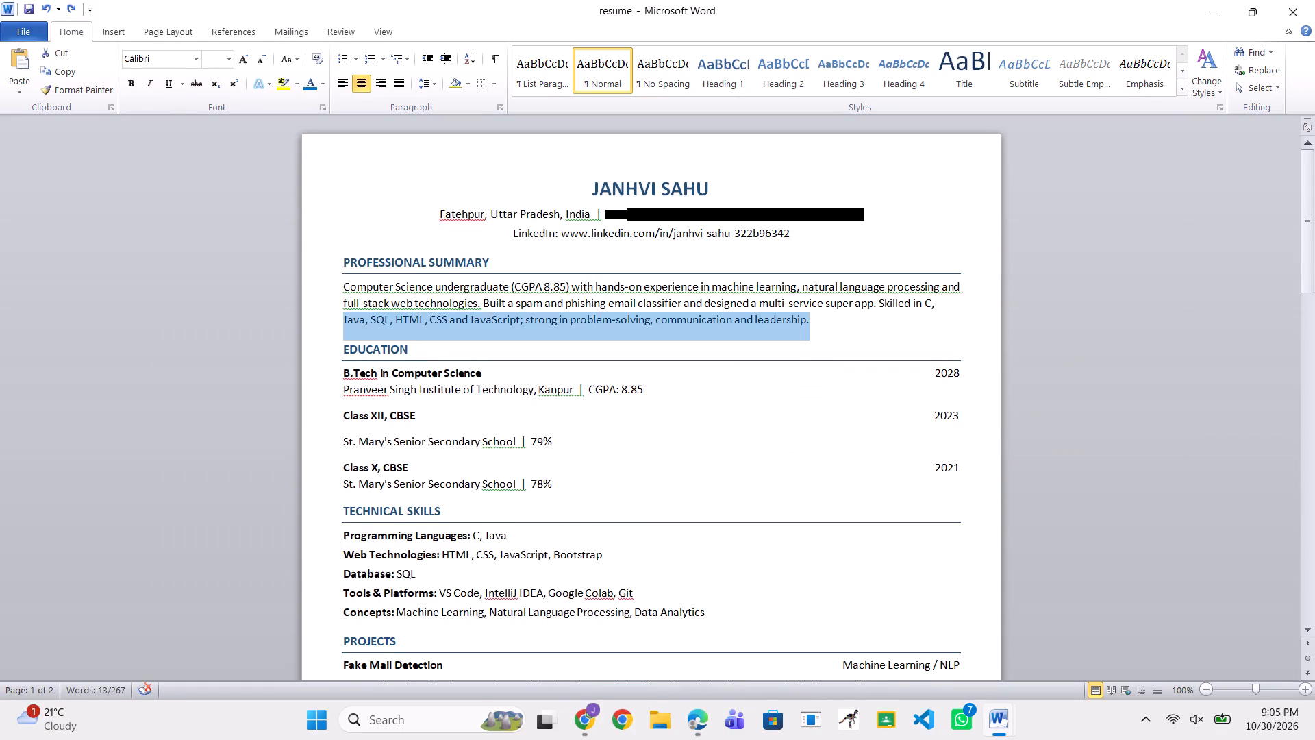
drag(310, 319, 336, 260)
key(ctrl+c)
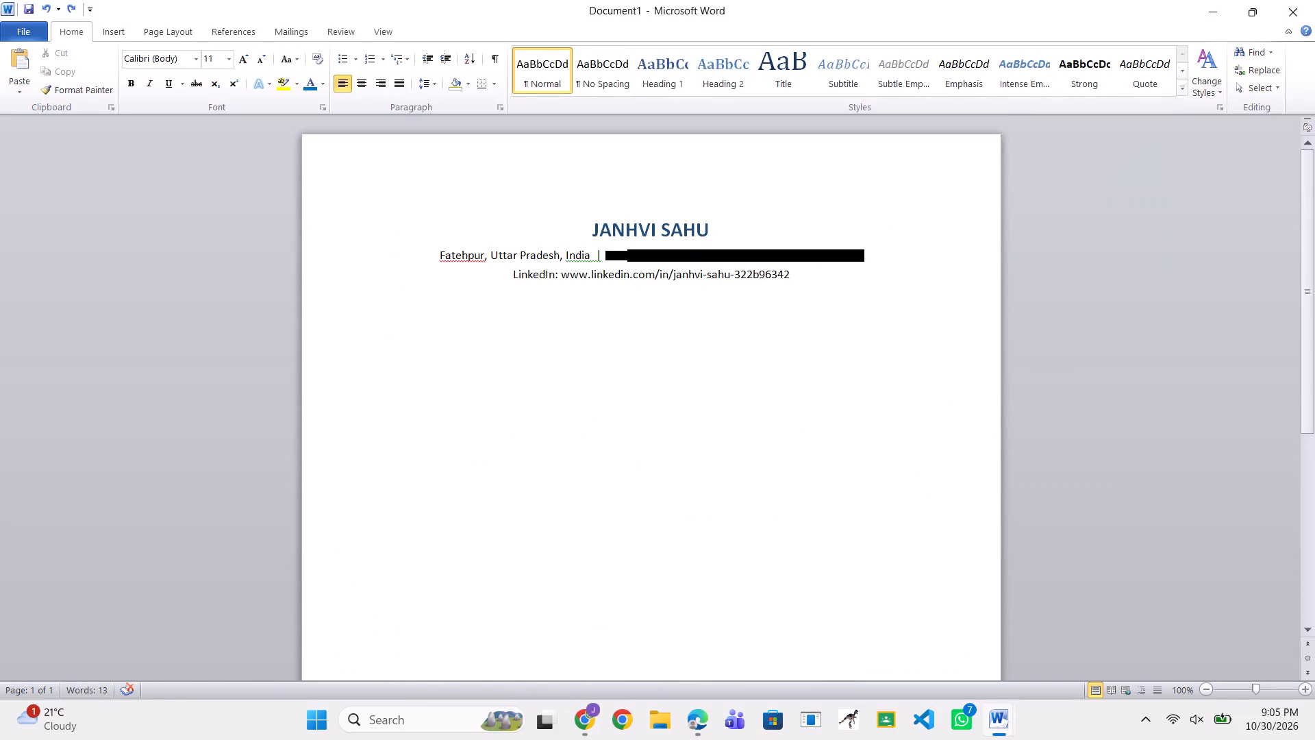
key(ctrl+v)
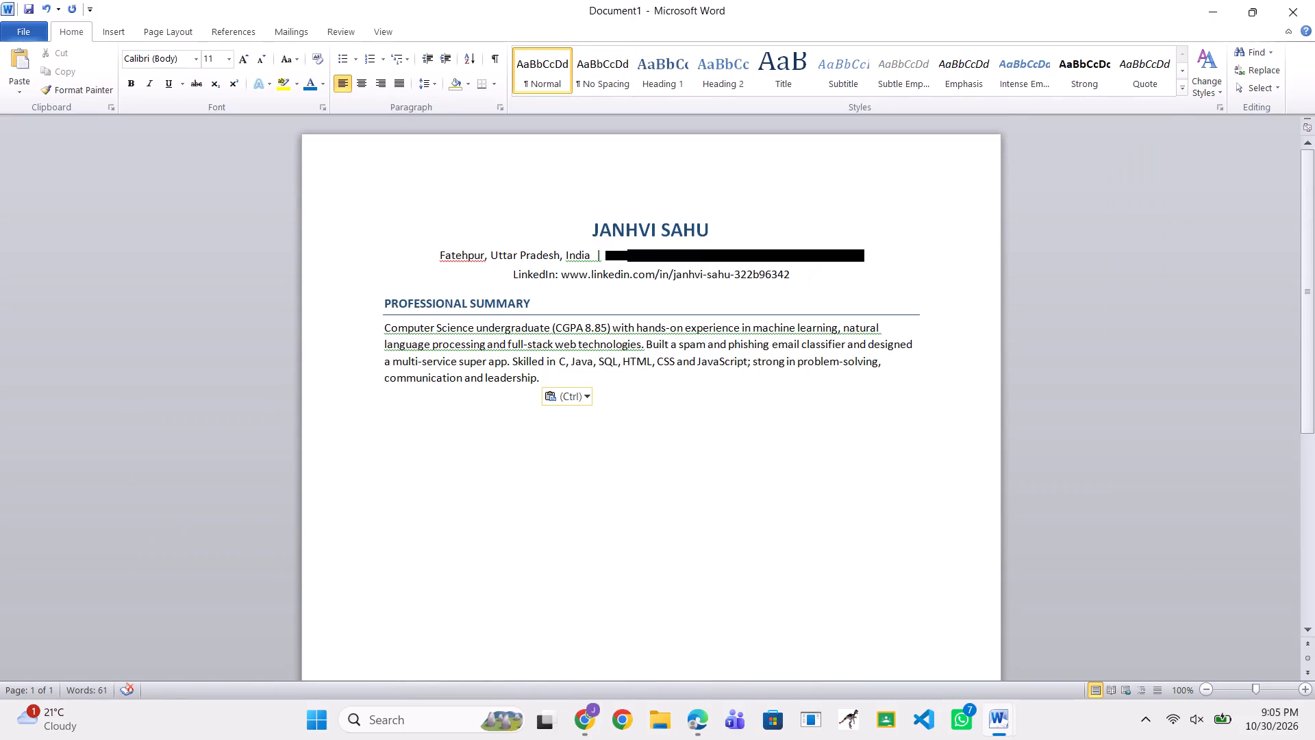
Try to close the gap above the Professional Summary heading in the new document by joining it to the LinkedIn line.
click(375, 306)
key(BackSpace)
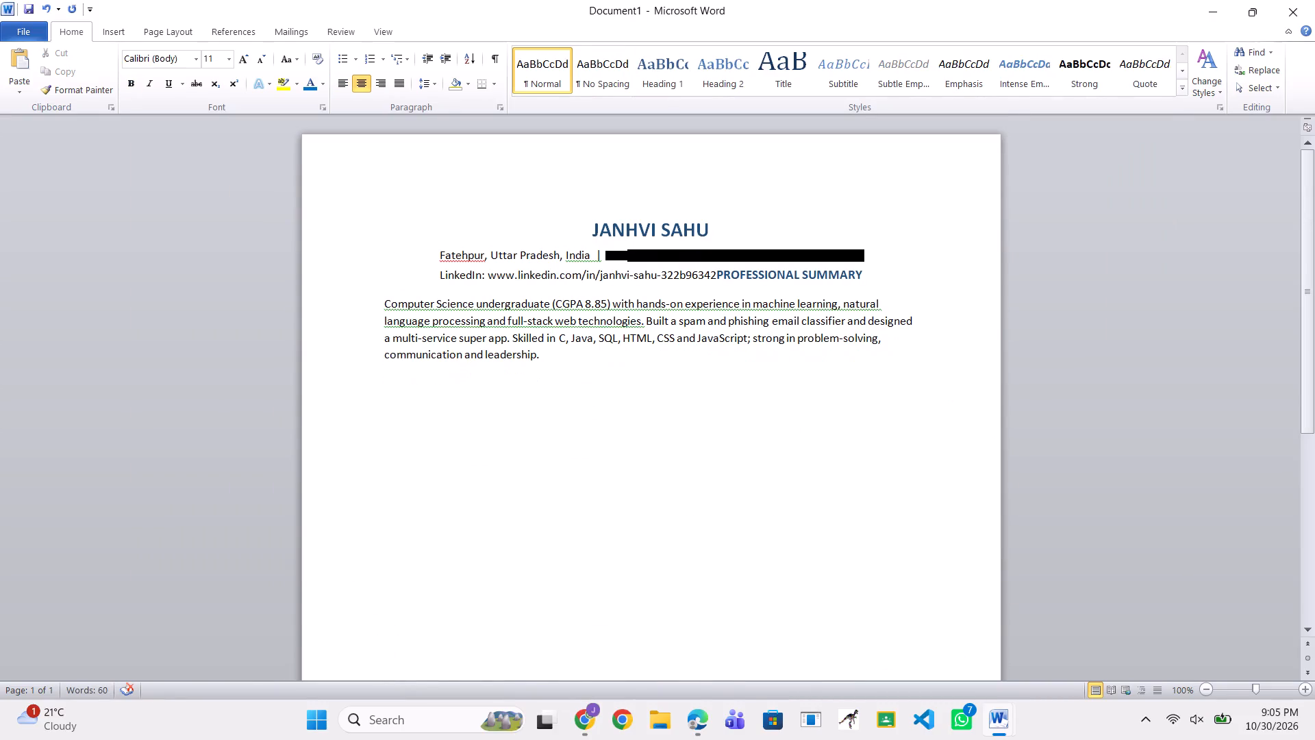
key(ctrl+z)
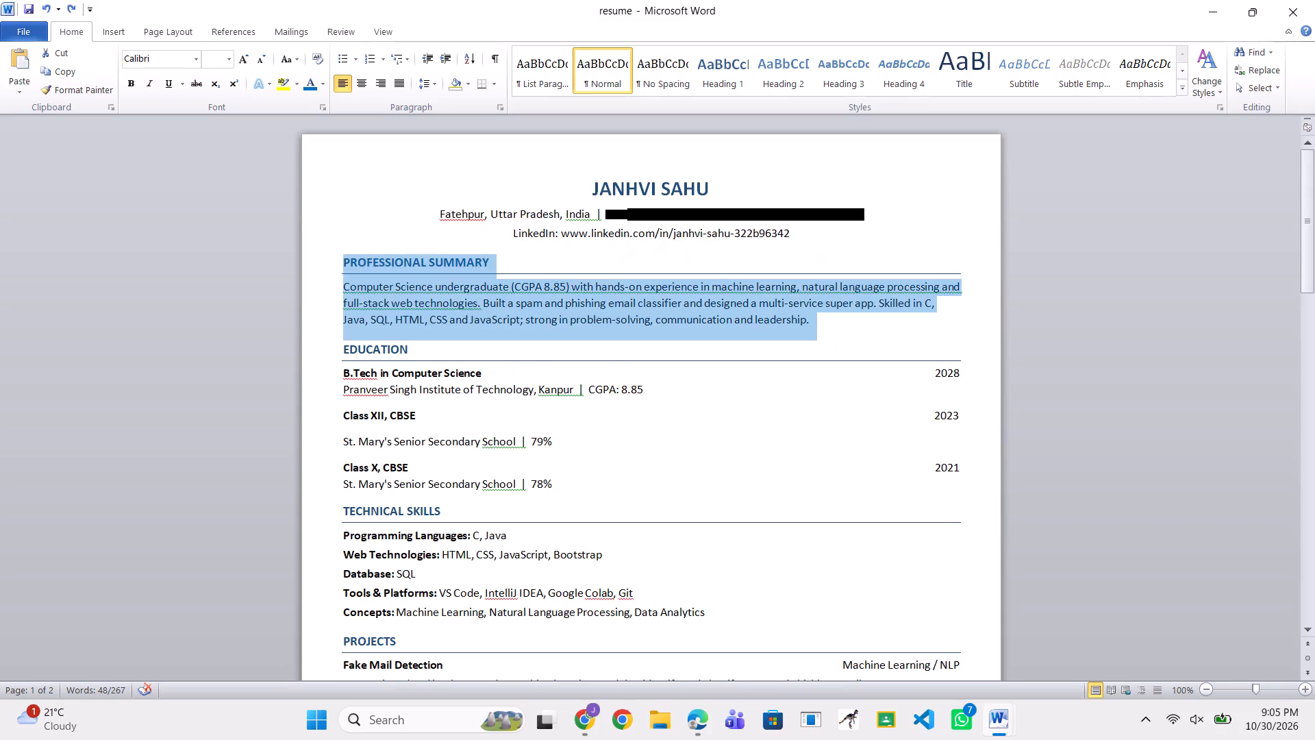
Copy the Education section with its three entries from the resume and paste it below the Professional Summary in the new document.
drag(336, 349, 427, 423)
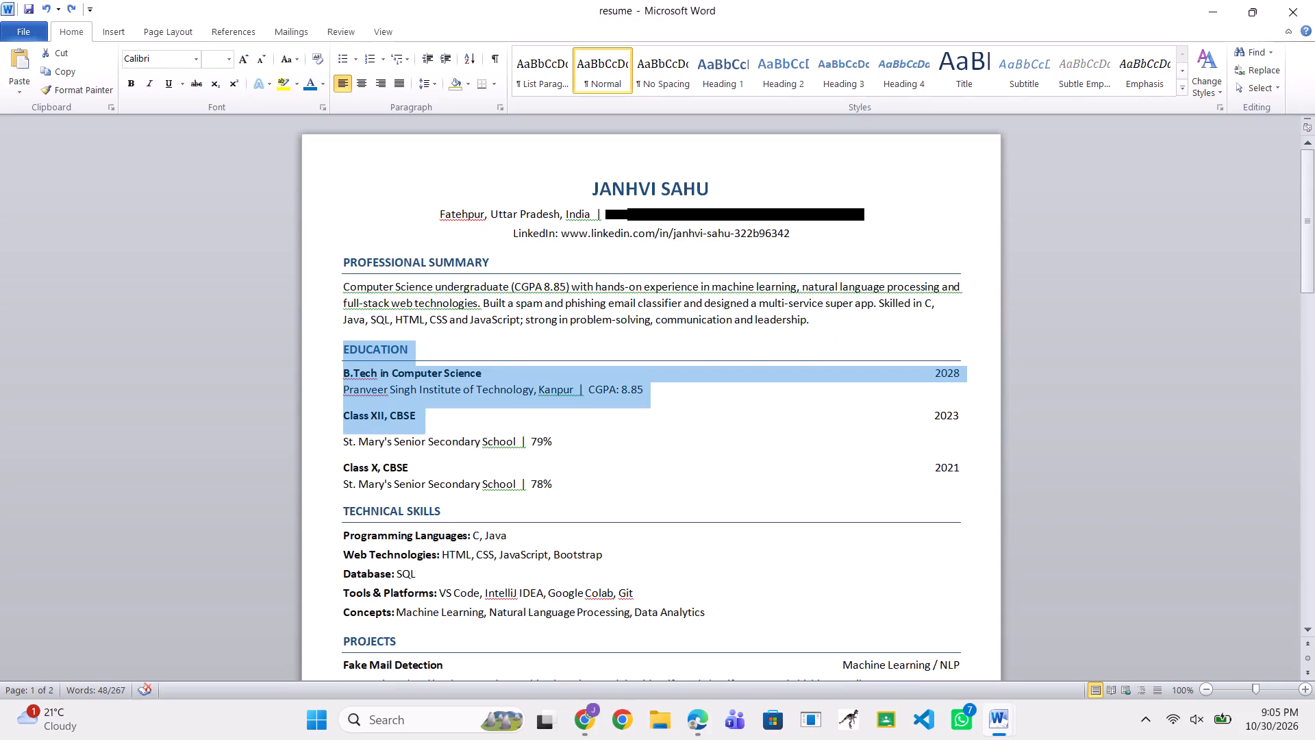
drag(427, 423, 564, 479)
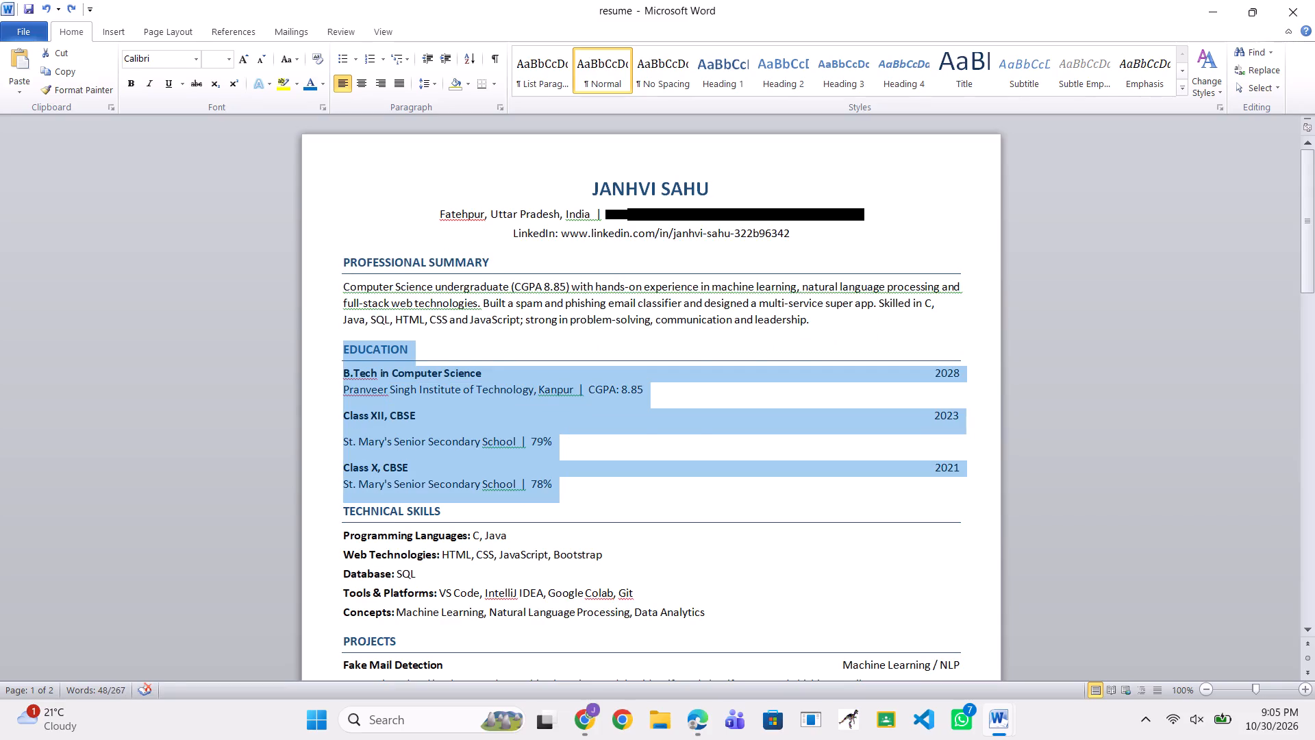
drag(564, 479, 559, 480)
key(ctrl+c)
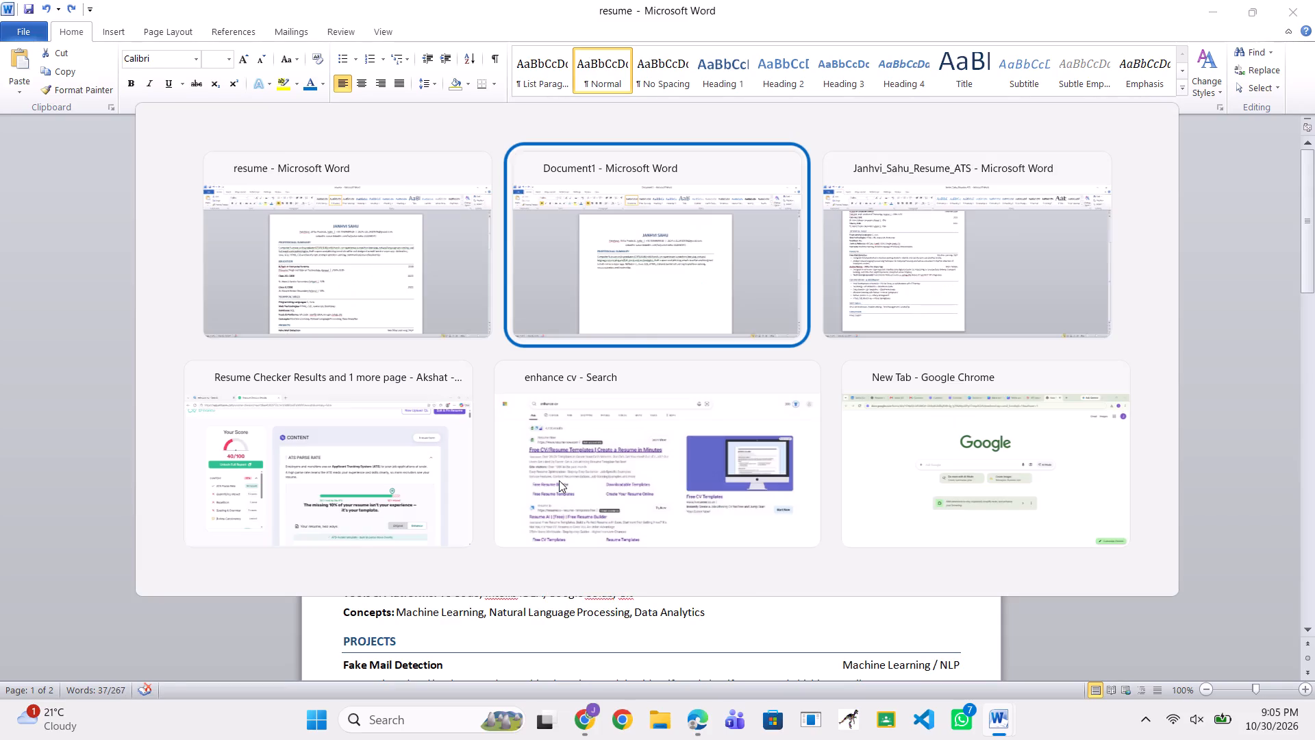
click(451, 443)
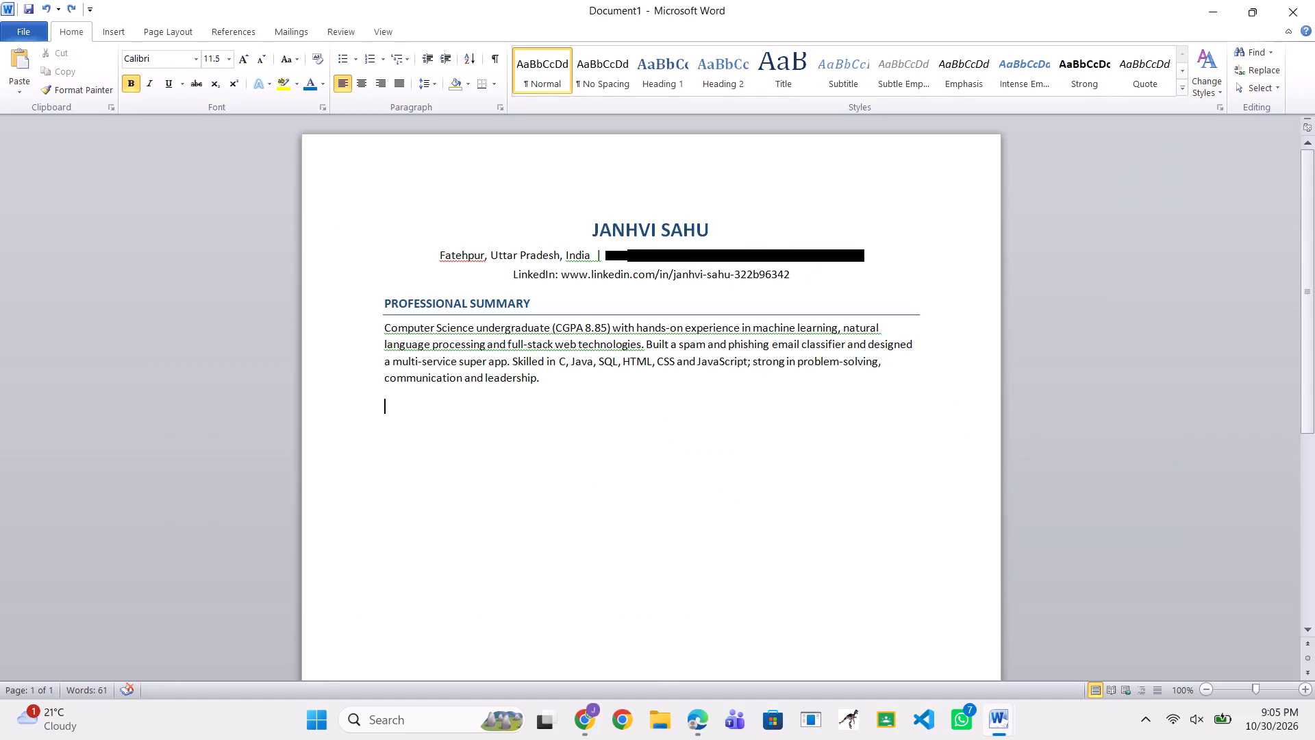
key(ctrl+v)
Copy the Technical Skills section from the resume, from its heading through the Concepts line, and paste it below Education in the new document.
scroll(451, 443, down, 1)
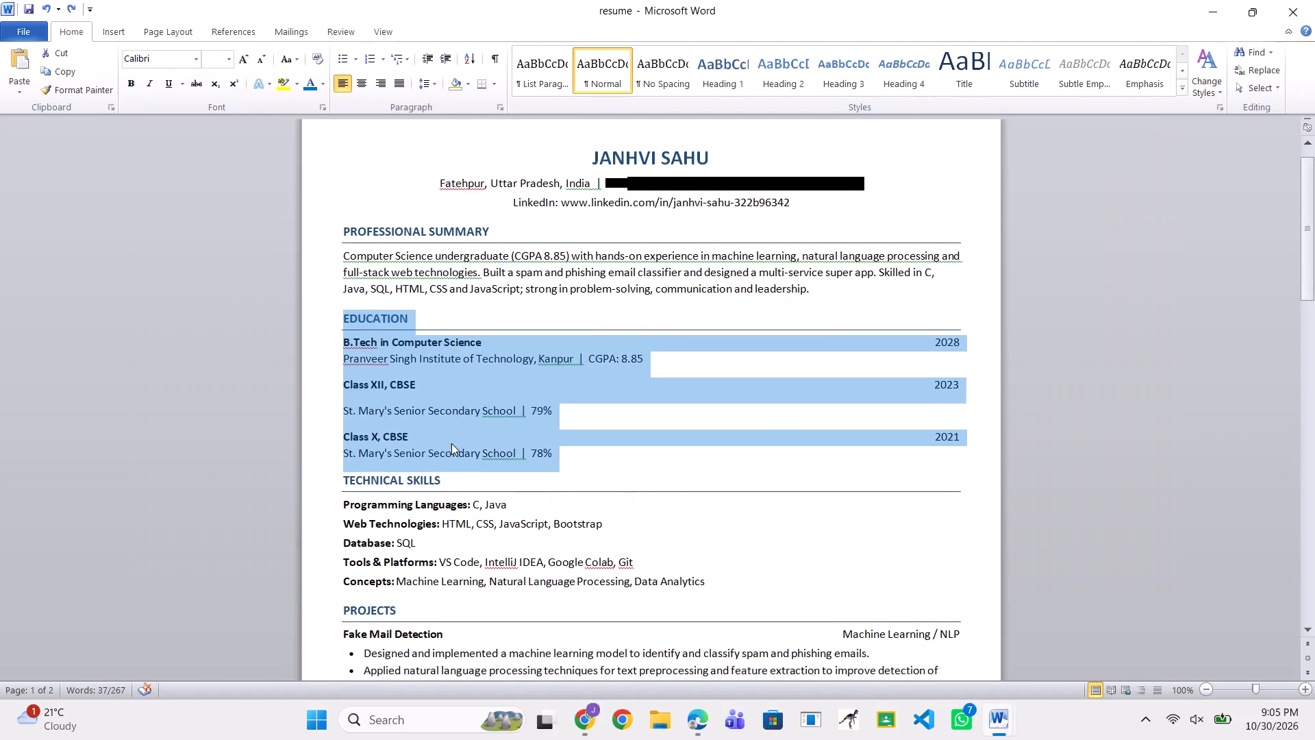
scroll(451, 443, down, 1)
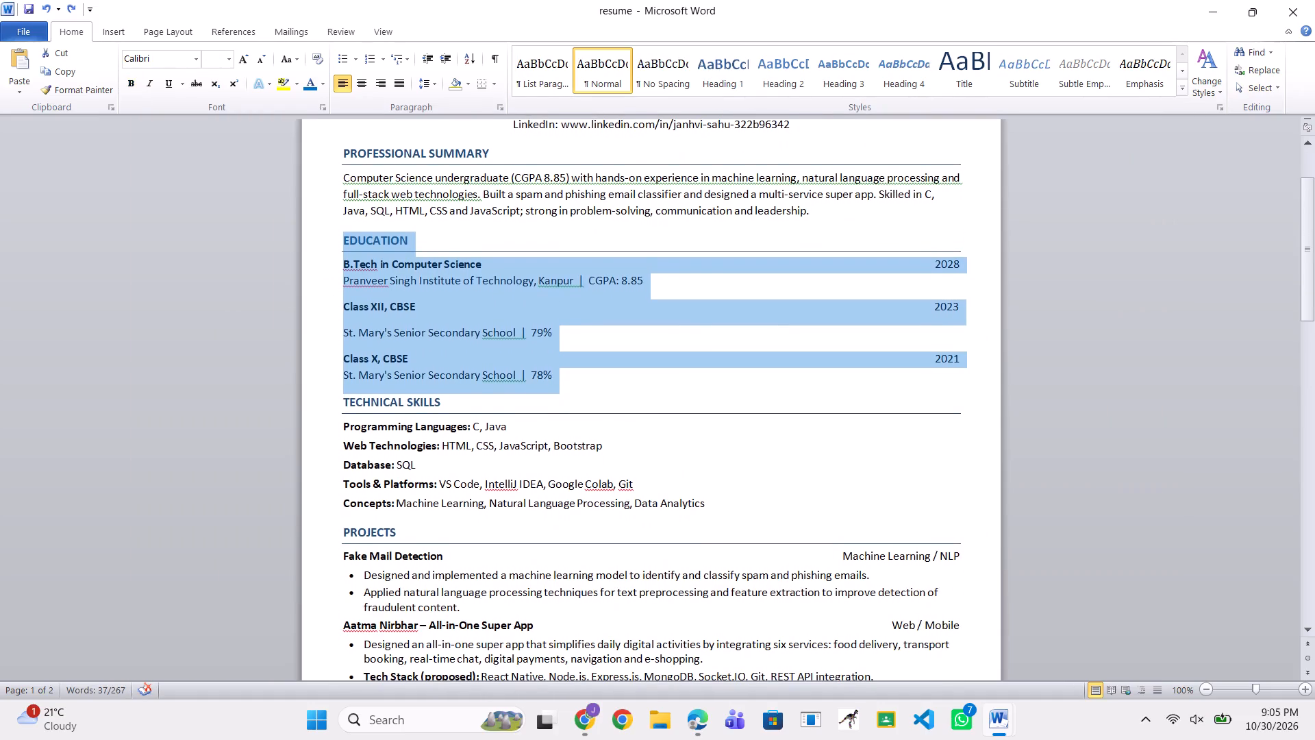
click(340, 398)
drag(340, 398, 704, 494)
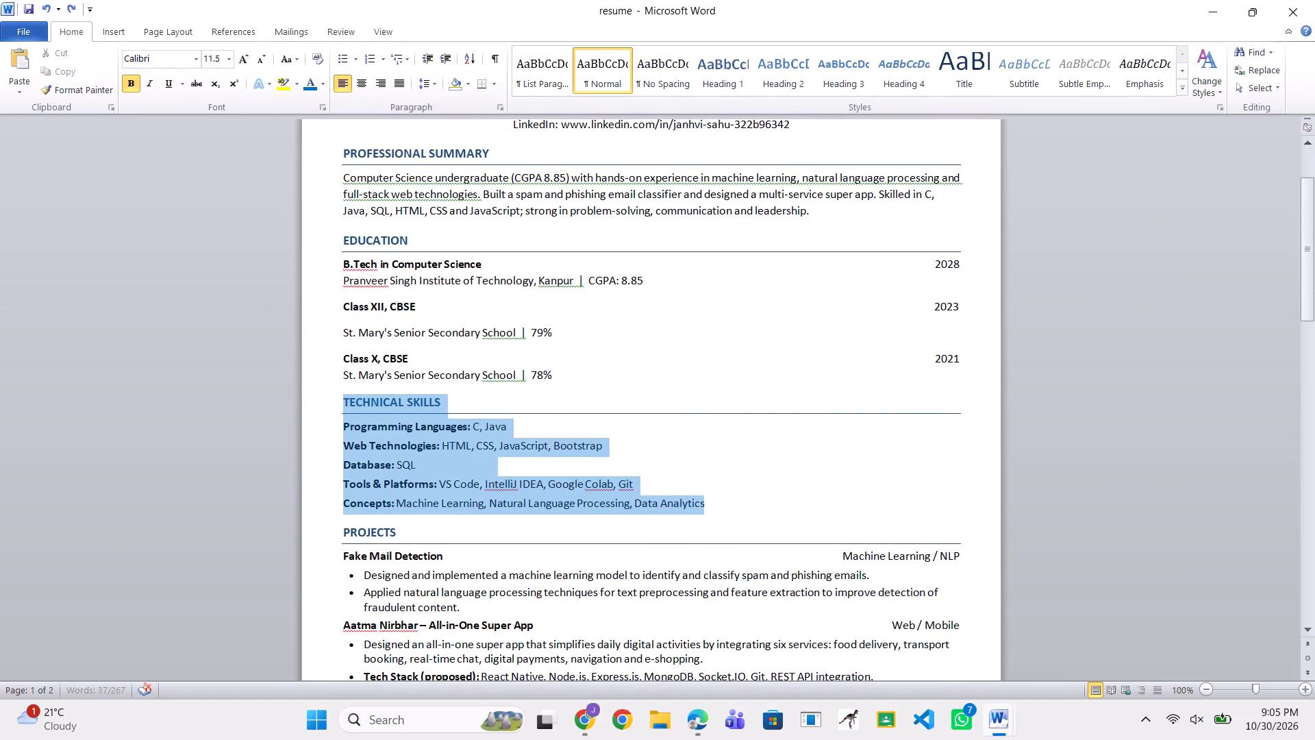
drag(704, 494, 708, 500)
key(ctrl+c)
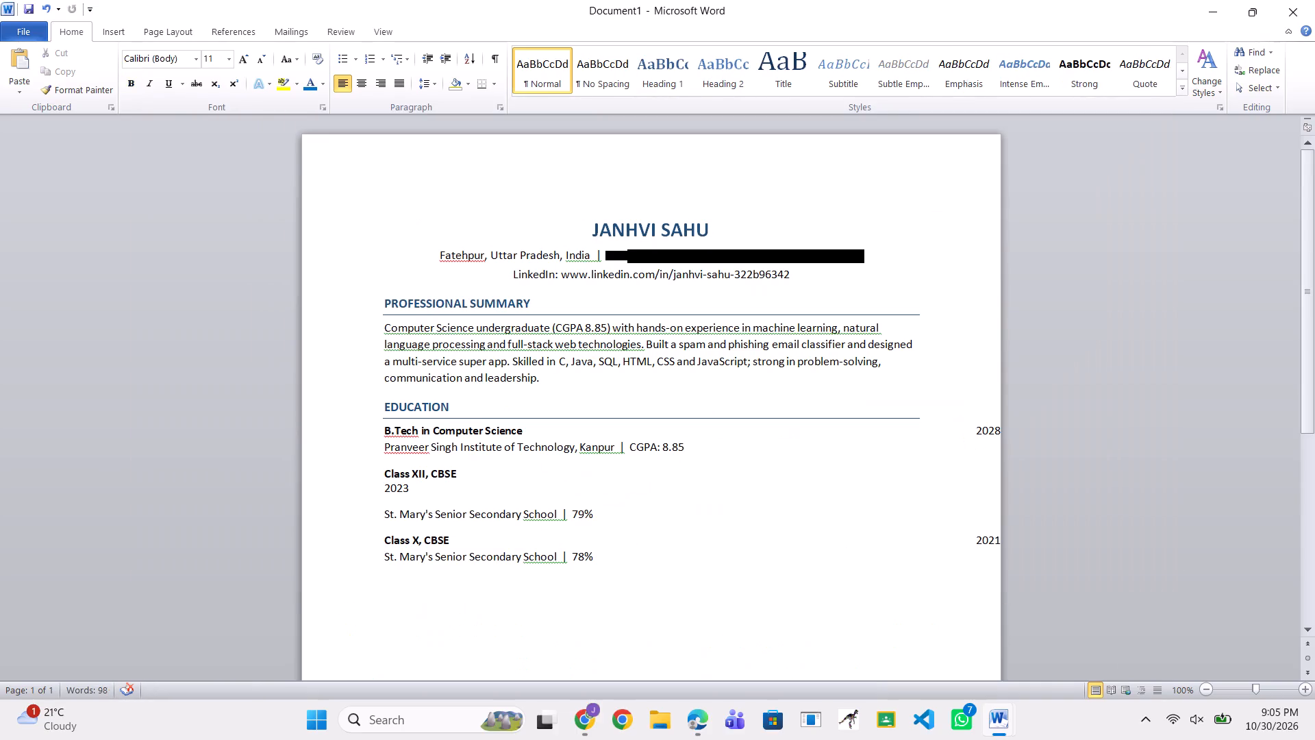
key(ctrl+v)
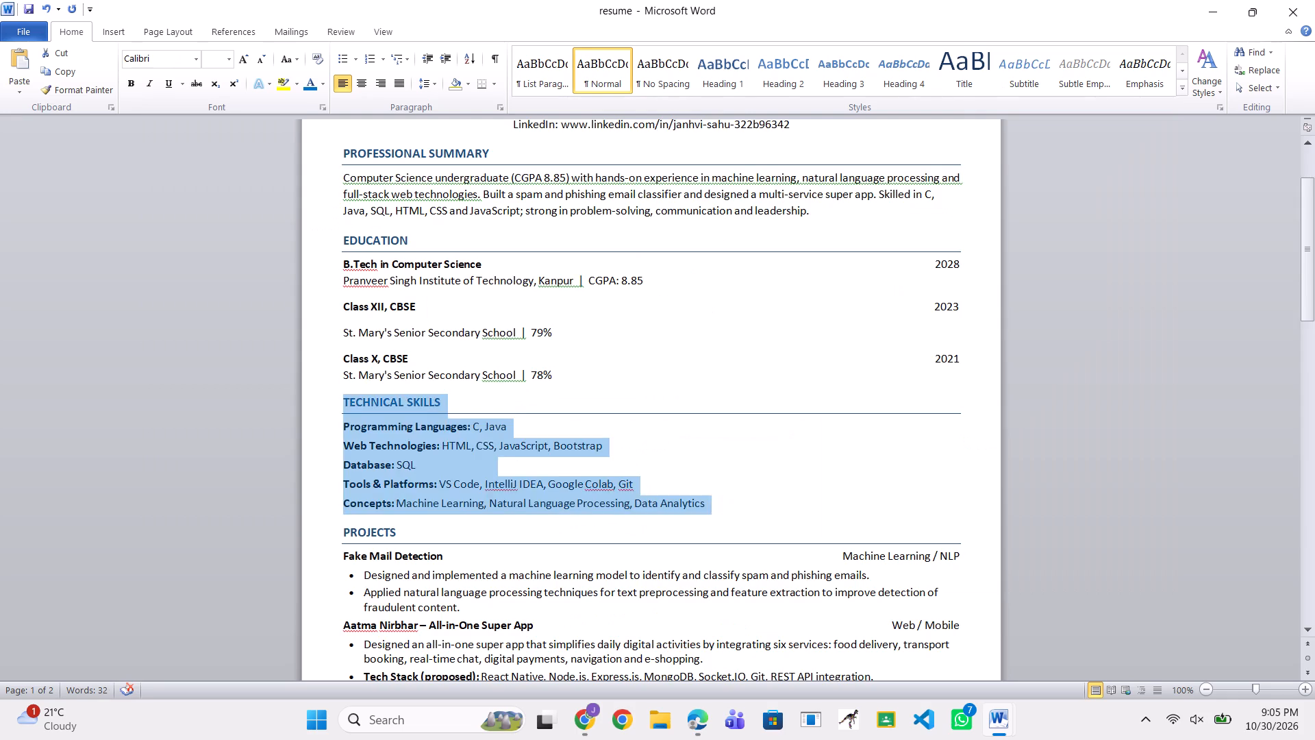
Copy the Projects section with both project entries from the resume and paste it below Technical Skills in the new document.
scroll(549, 565, down, 1)
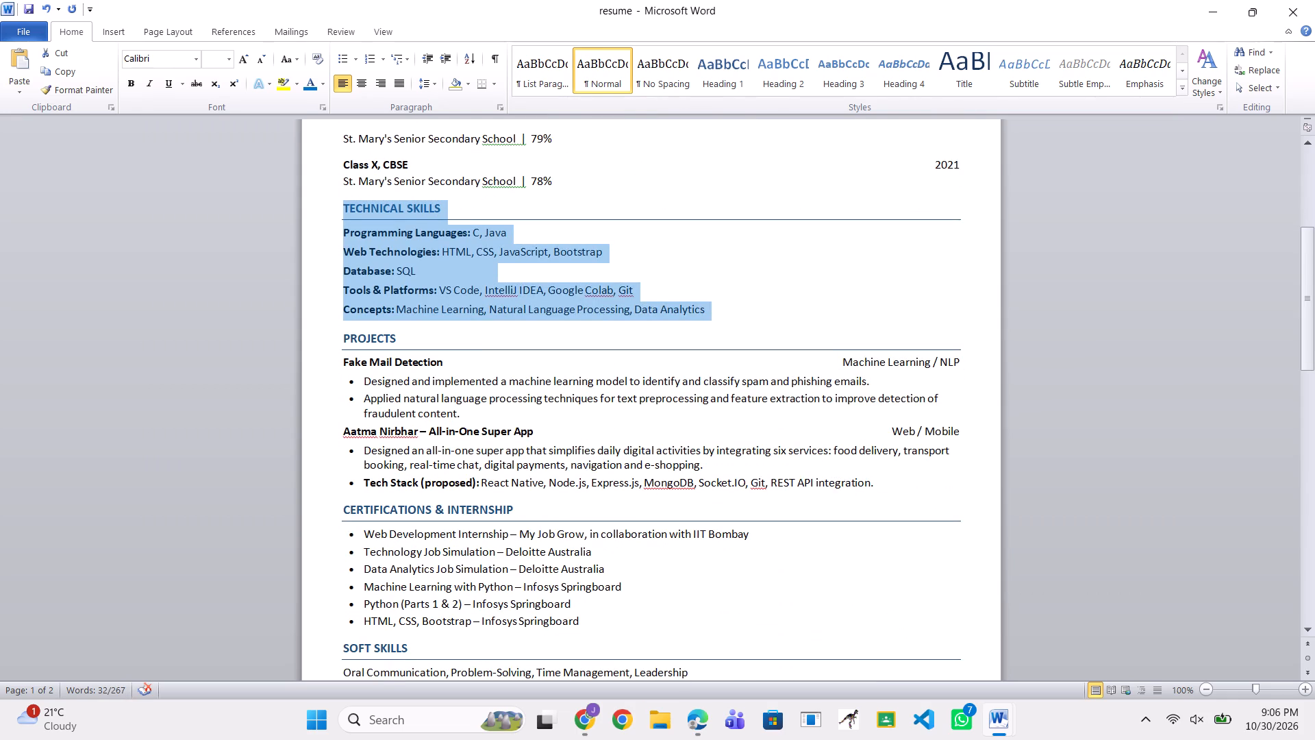
click(326, 343)
drag(326, 343, 629, 486)
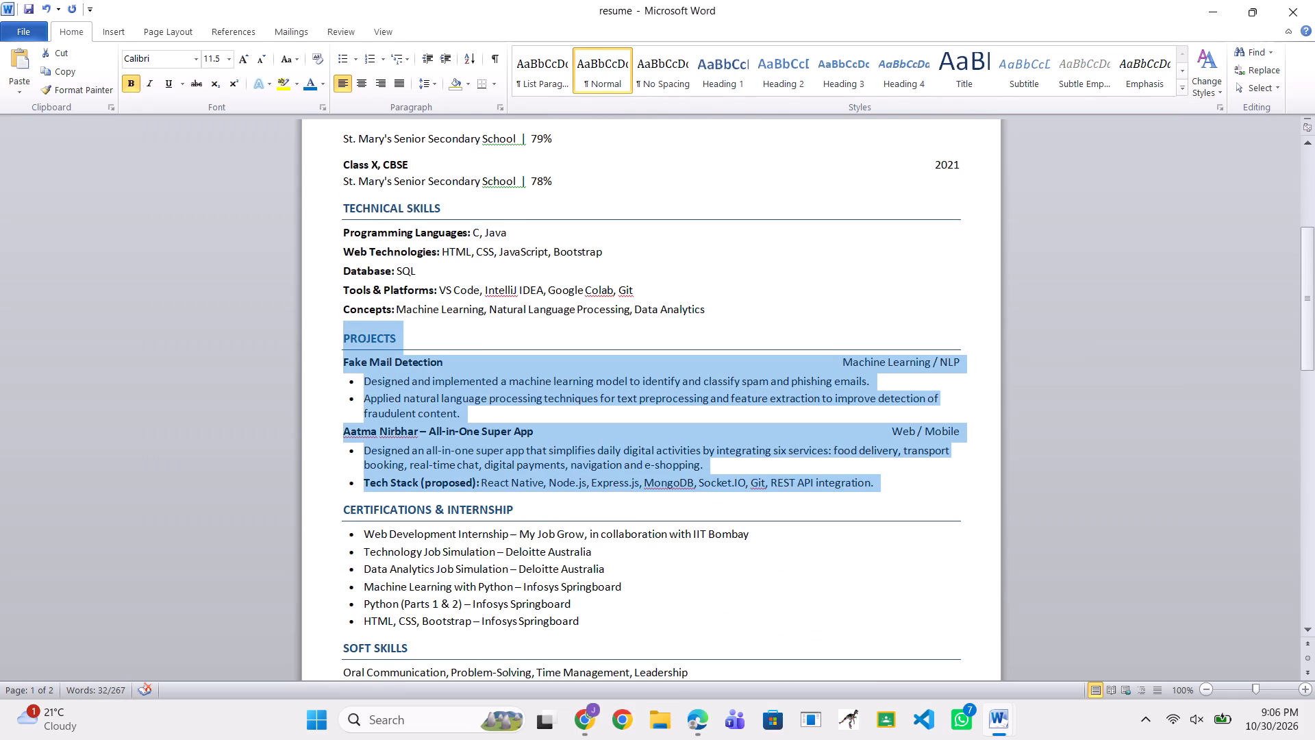
drag(629, 486, 634, 486)
key(ctrl+c)
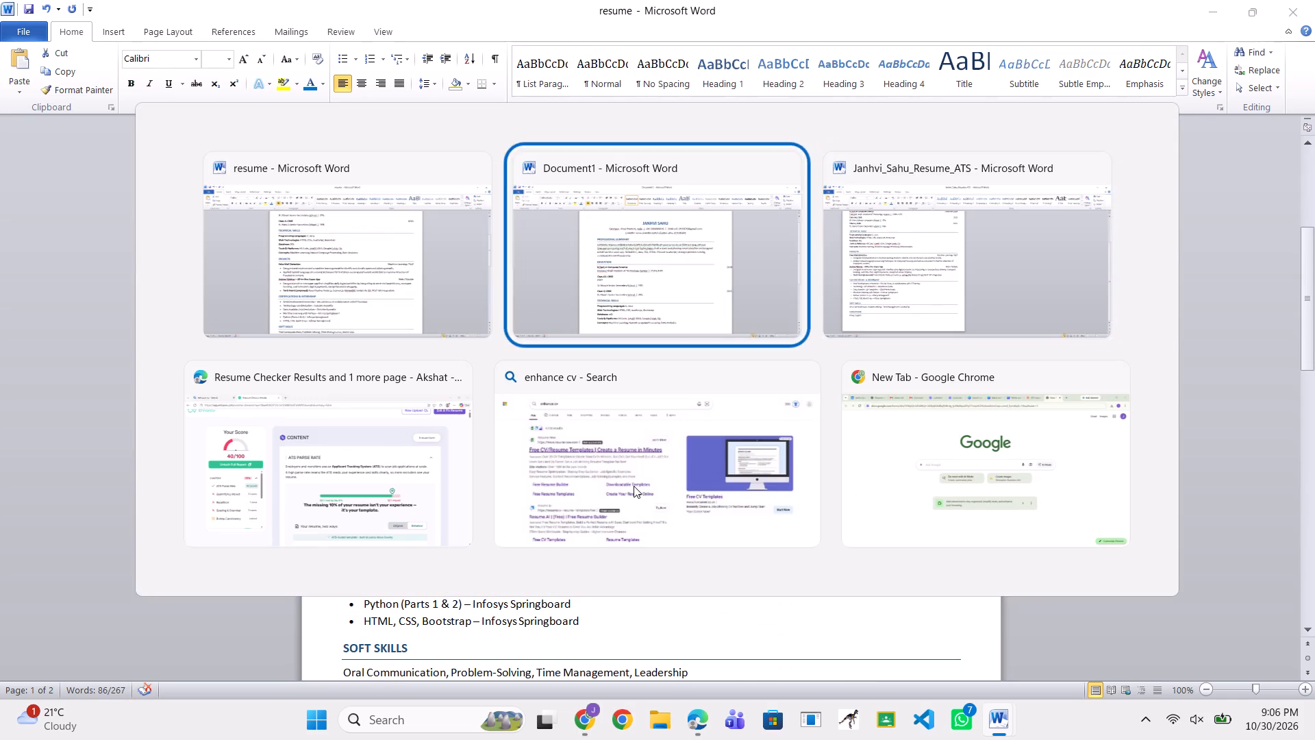
scroll(634, 486, down, 1)
key(ctrl+v)
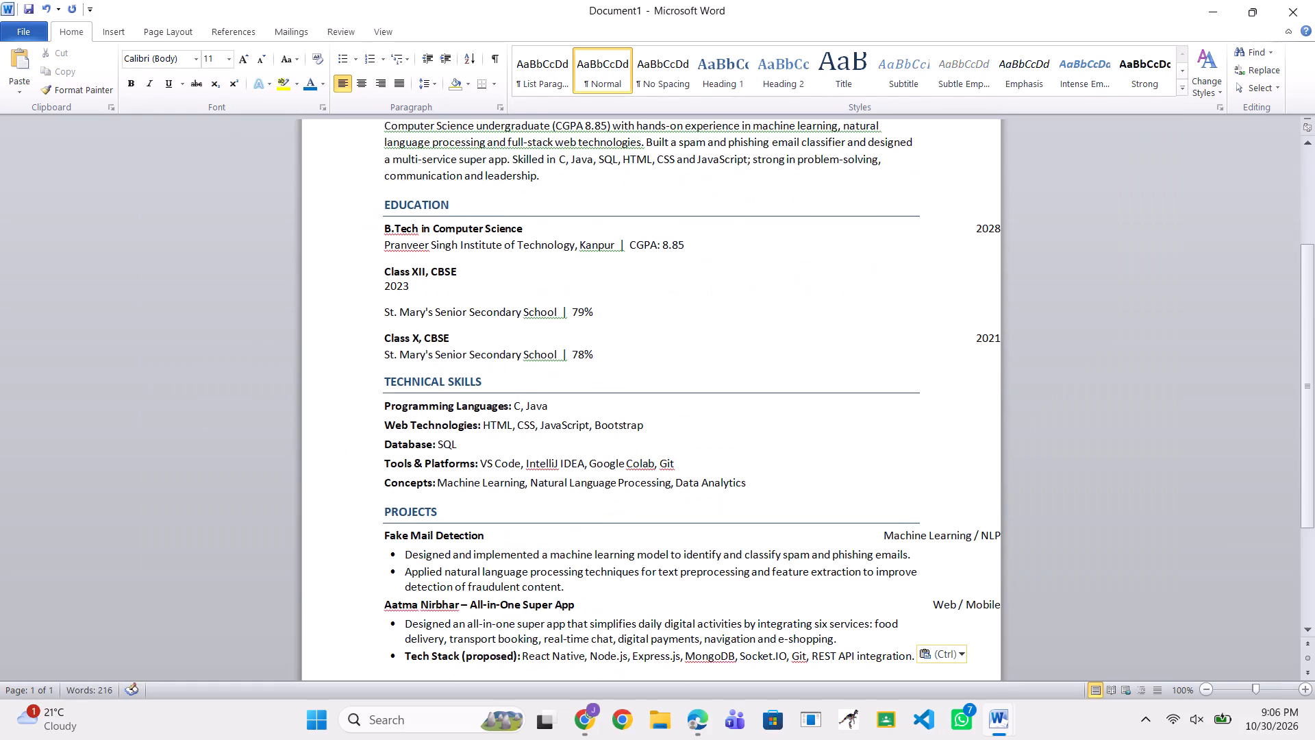
Copy the Certifications & Internship and Soft Skills sections from the resume and paste them below Projects in the new document.
scroll(634, 486, down, 1)
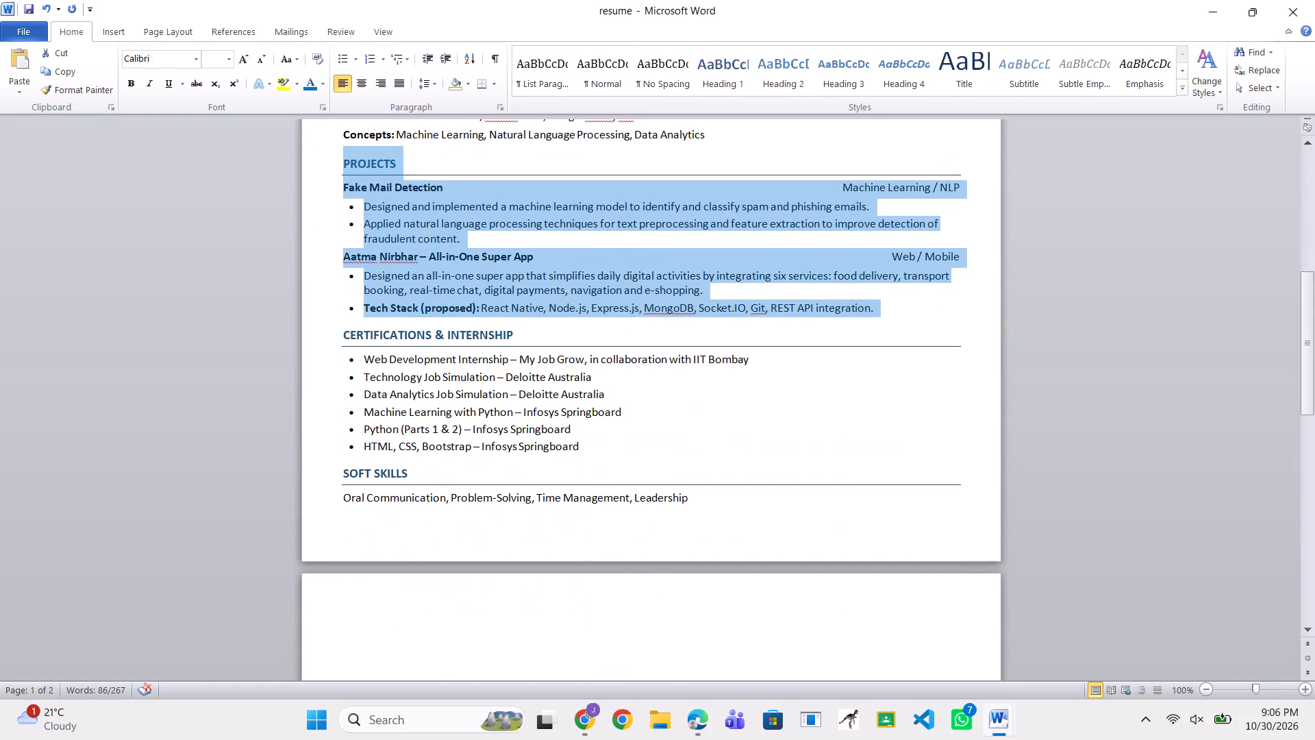
click(362, 329)
drag(362, 329, 678, 498)
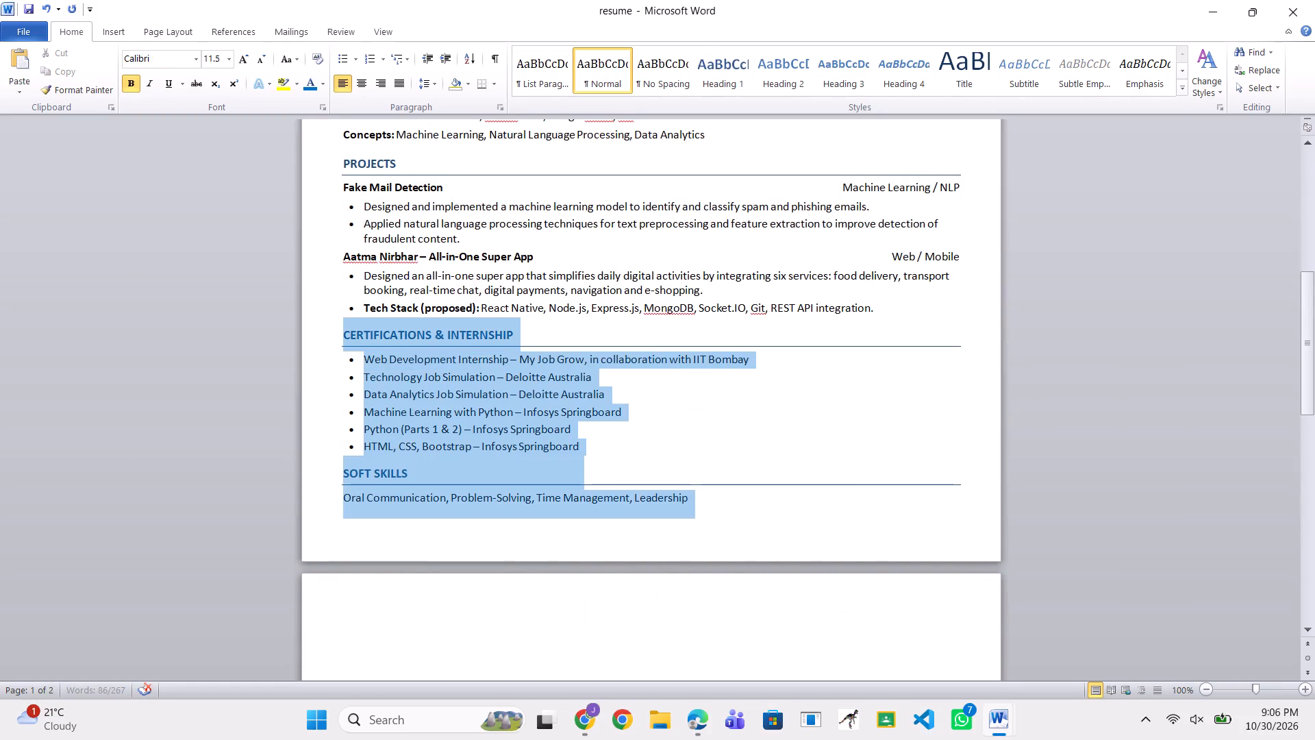
drag(678, 498, 675, 496)
key(ctrl+c)
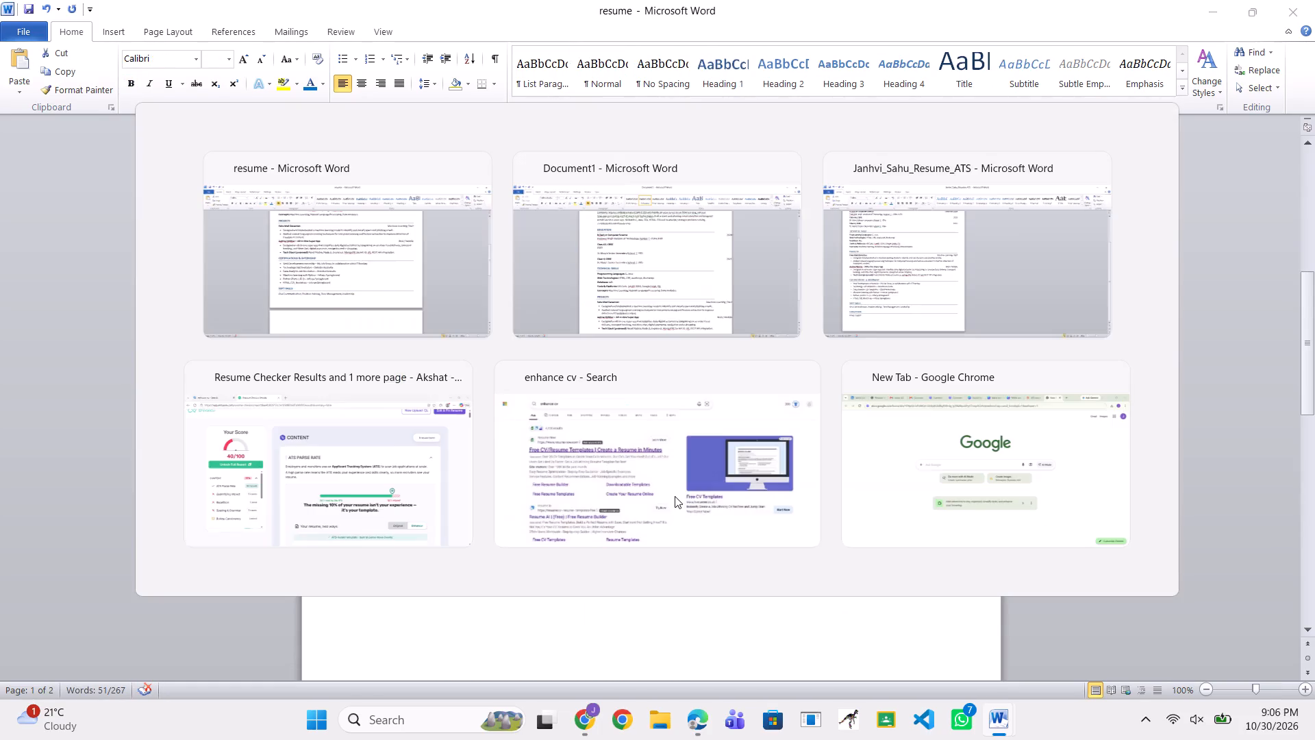
scroll(675, 496, down, 1)
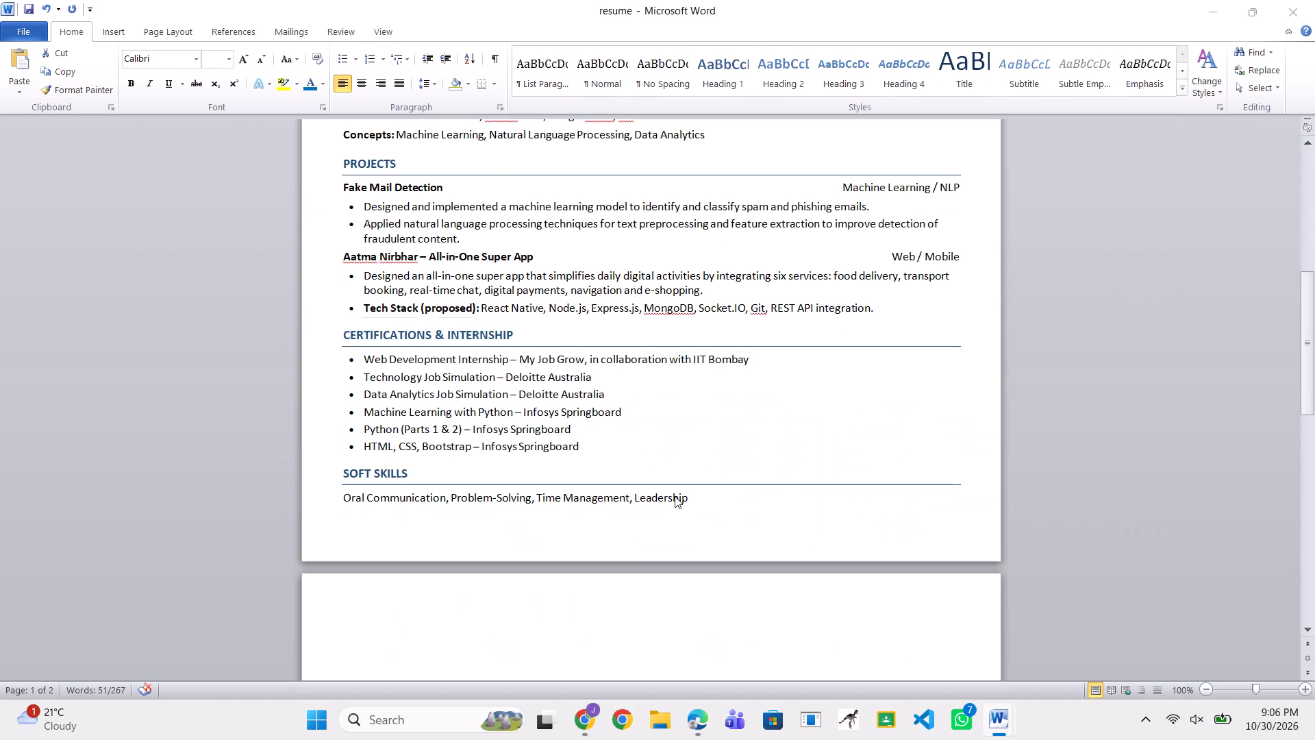
key(ctrl+v)
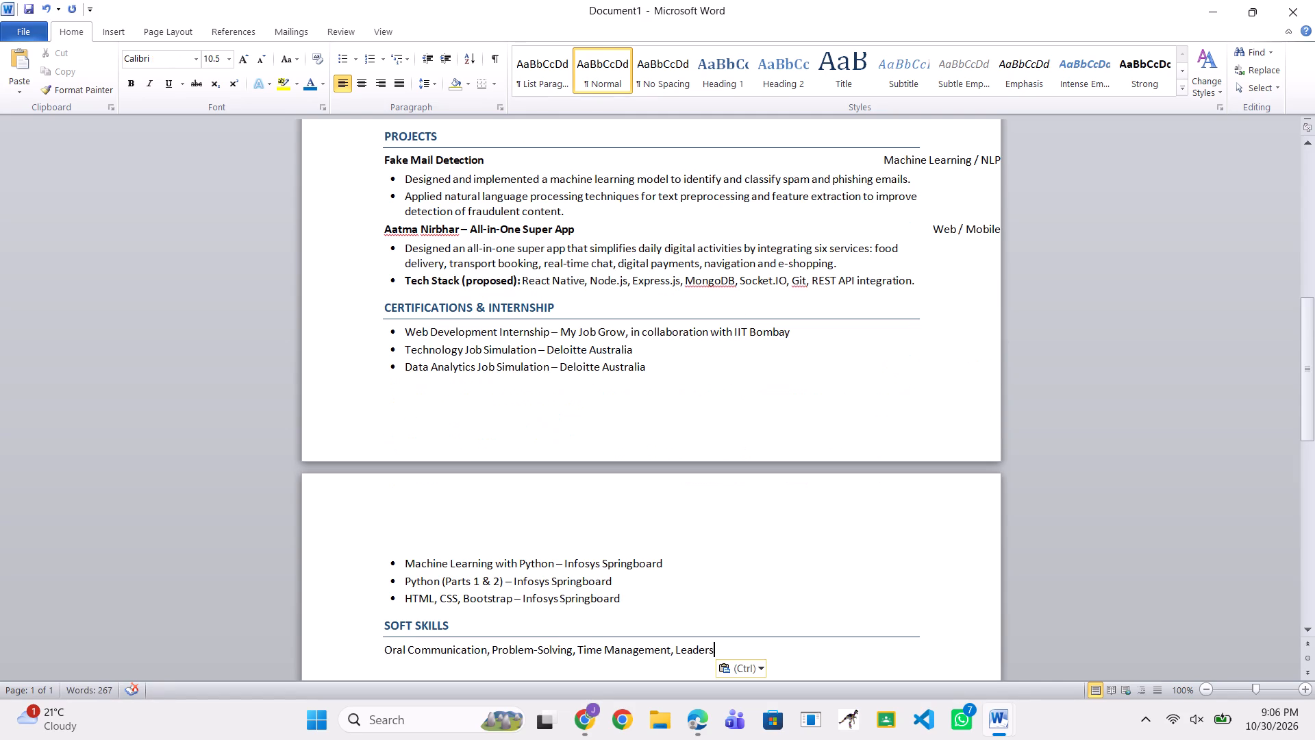
Justify the Soft Skills text line at the end of the new document.
scroll(645, 506, right, 1)
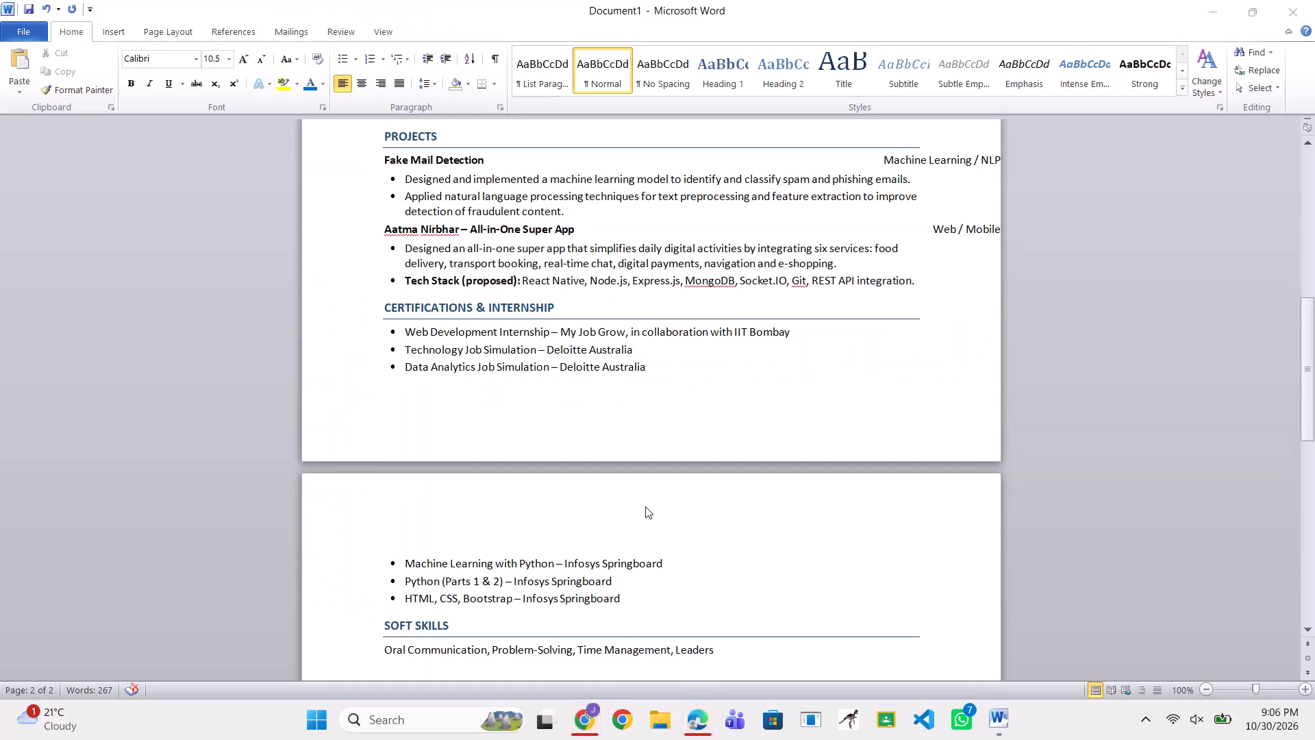
scroll(645, 506, up, 5)
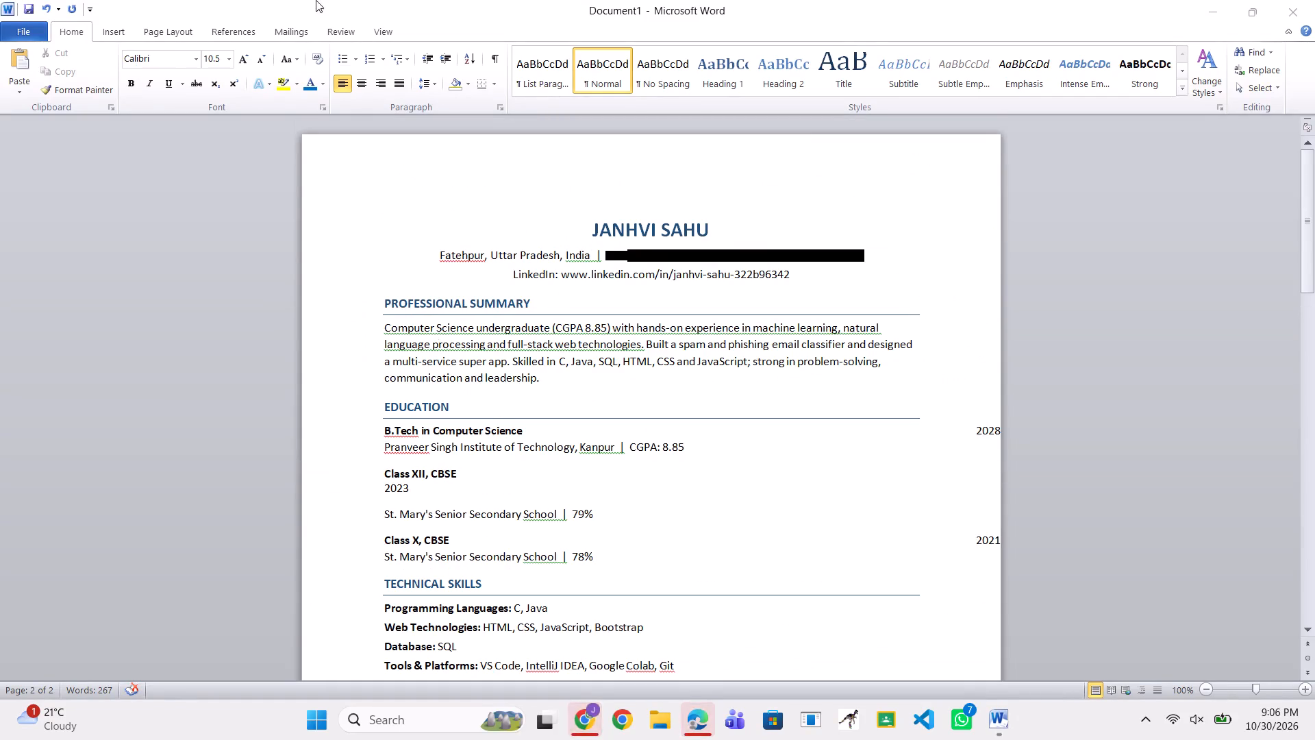
click(394, 84)
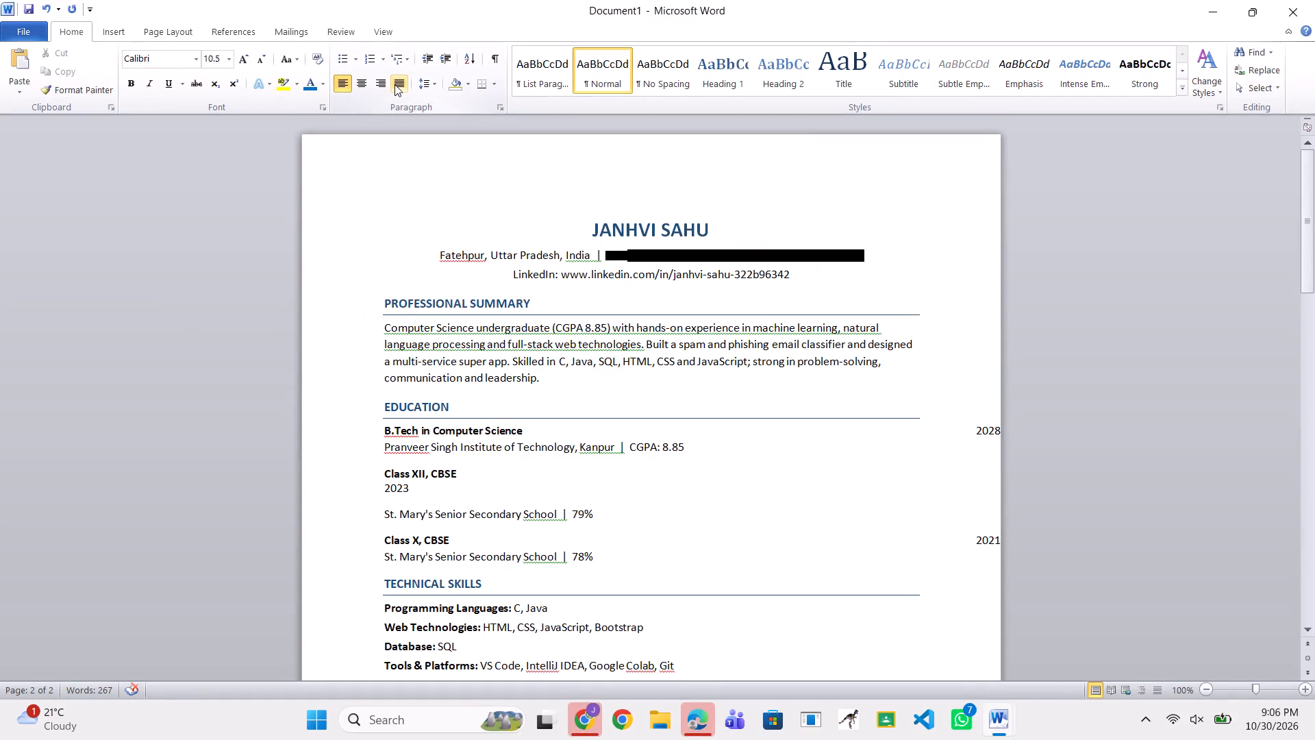
click(399, 85)
scroll(413, 294, up, 5)
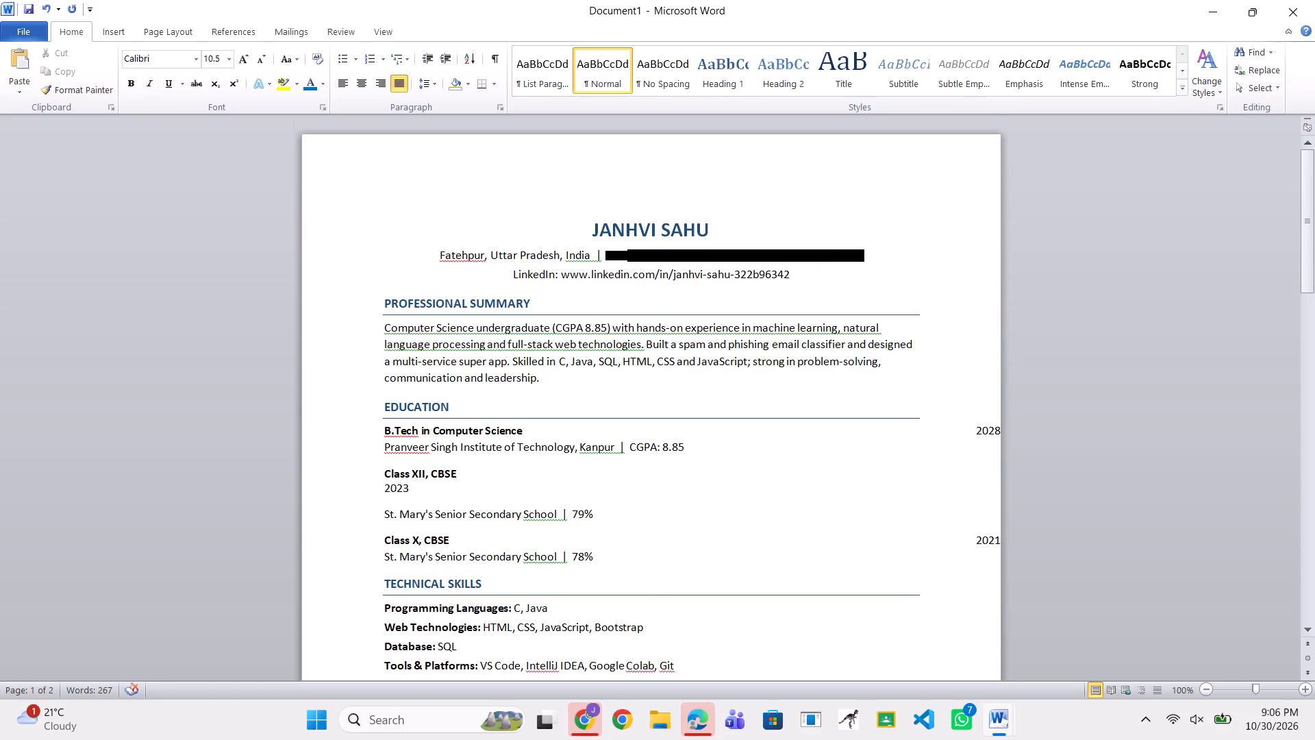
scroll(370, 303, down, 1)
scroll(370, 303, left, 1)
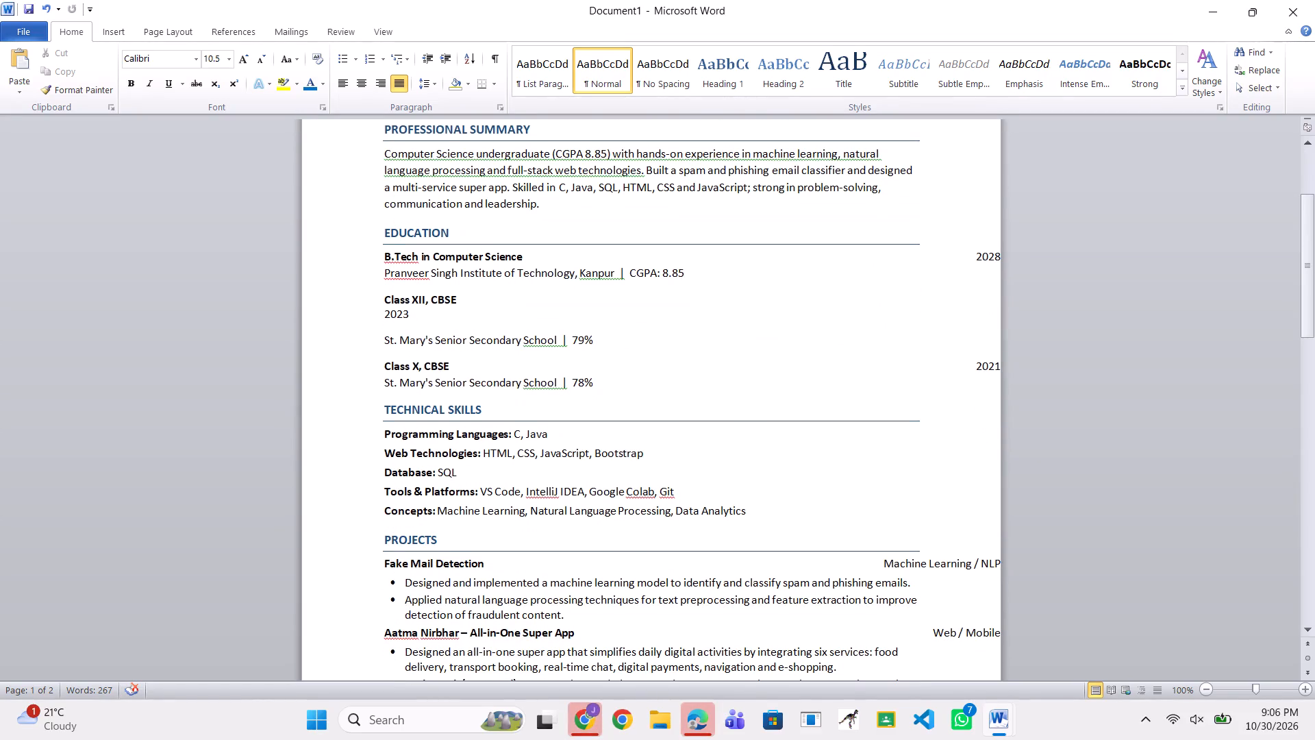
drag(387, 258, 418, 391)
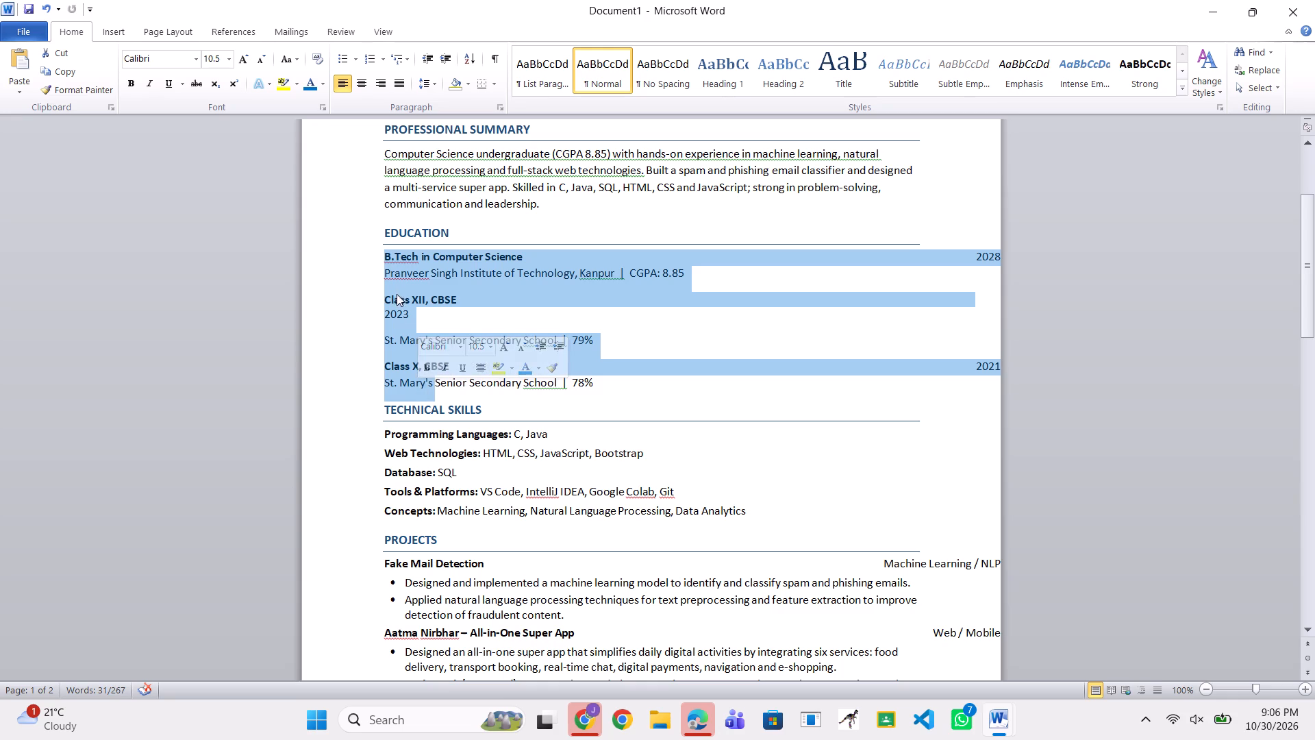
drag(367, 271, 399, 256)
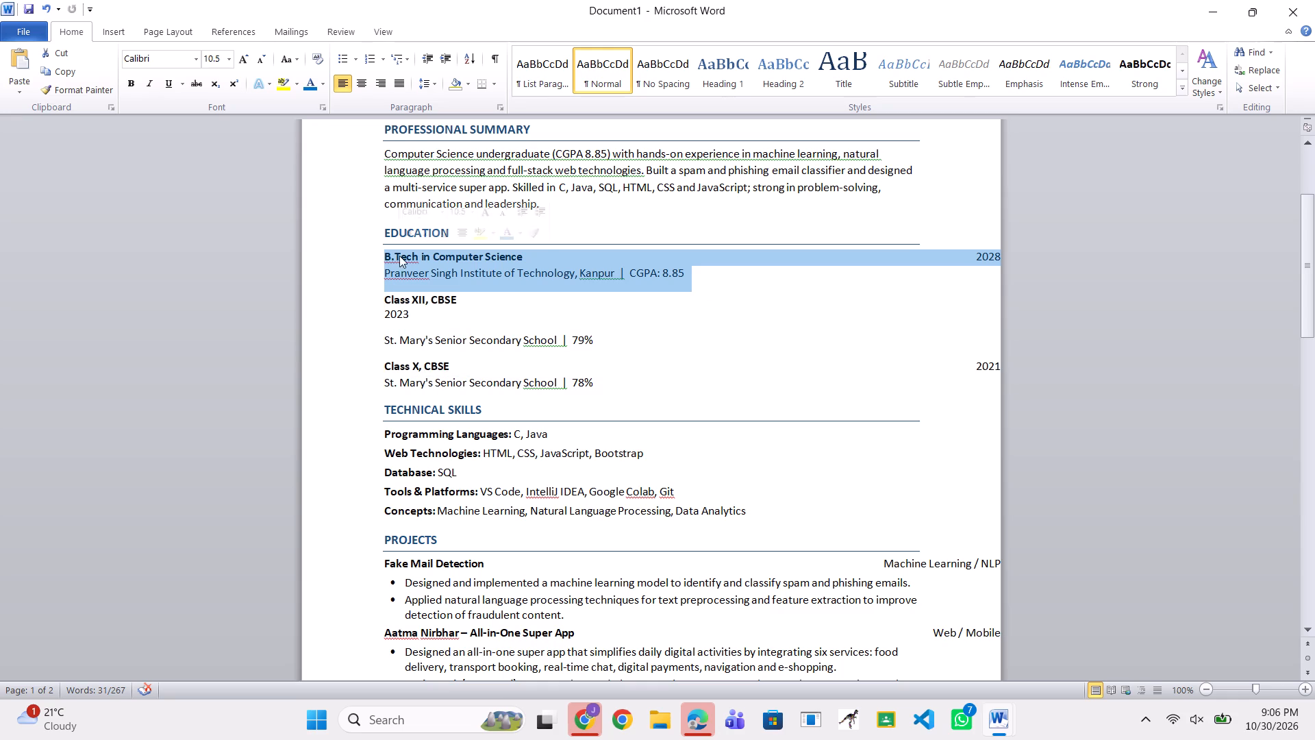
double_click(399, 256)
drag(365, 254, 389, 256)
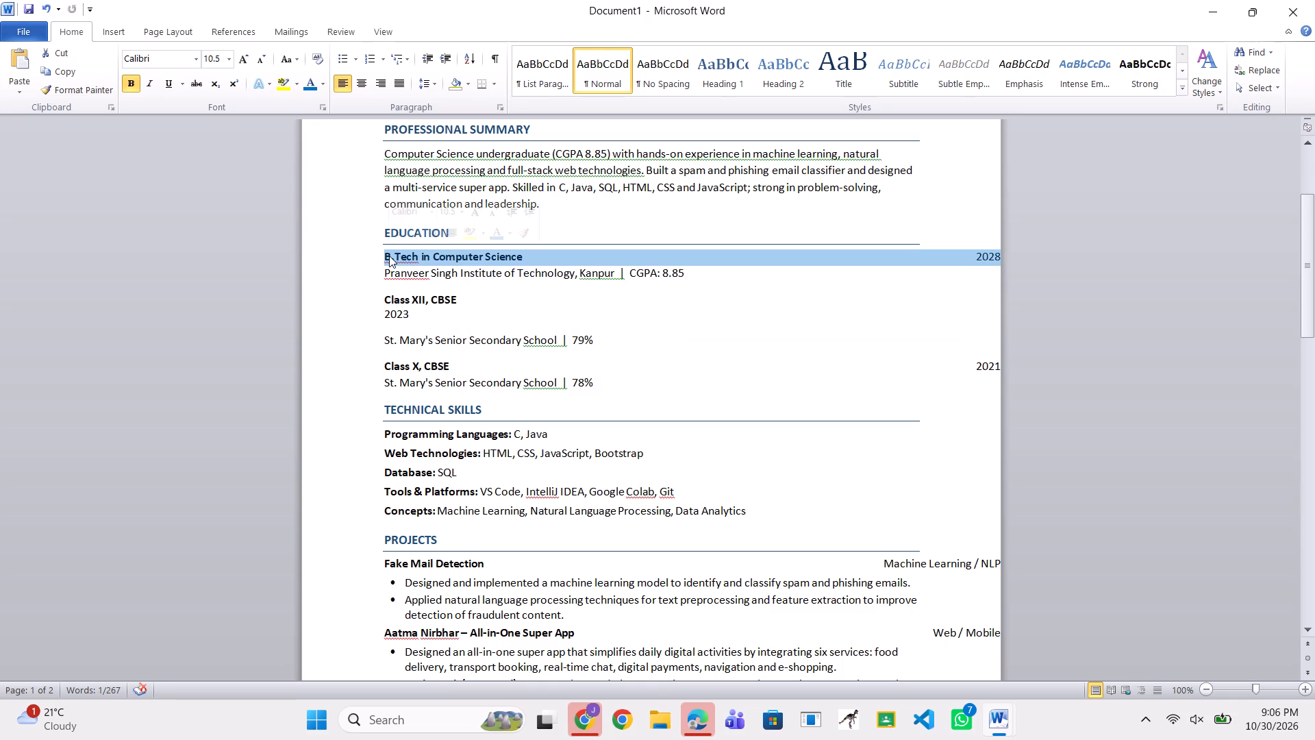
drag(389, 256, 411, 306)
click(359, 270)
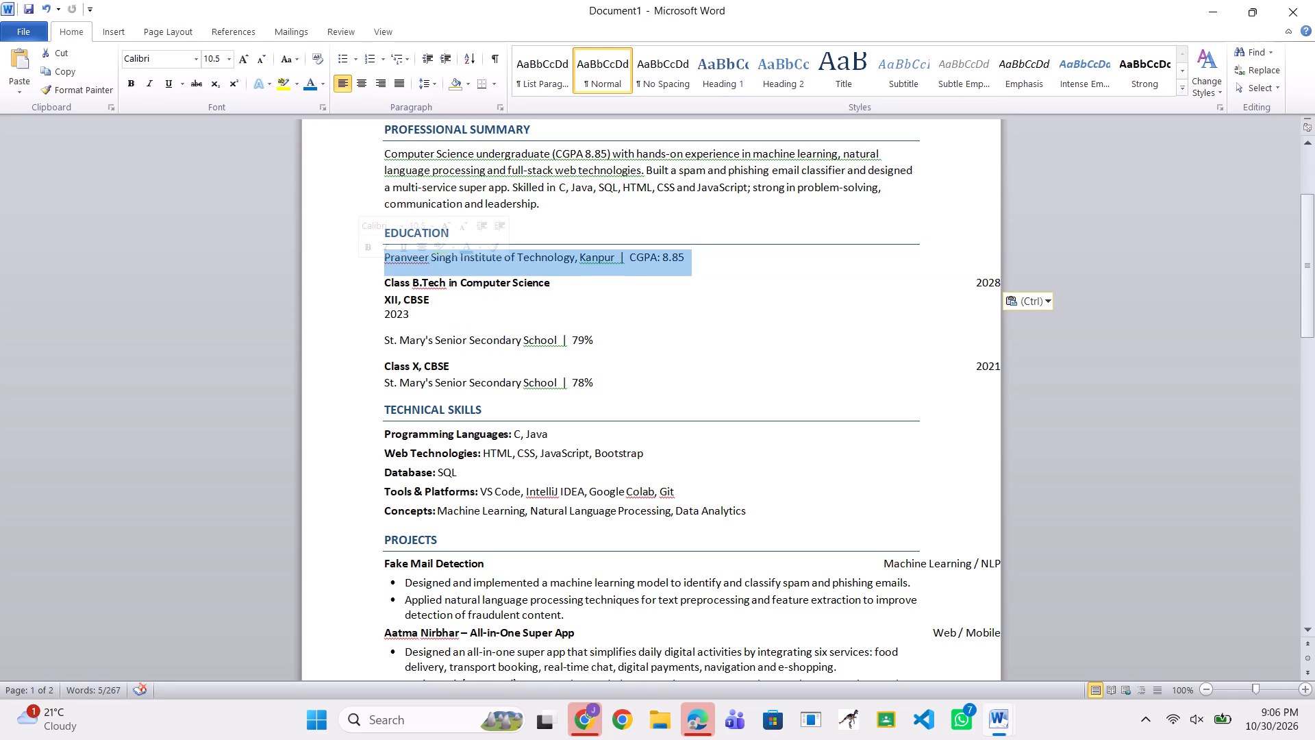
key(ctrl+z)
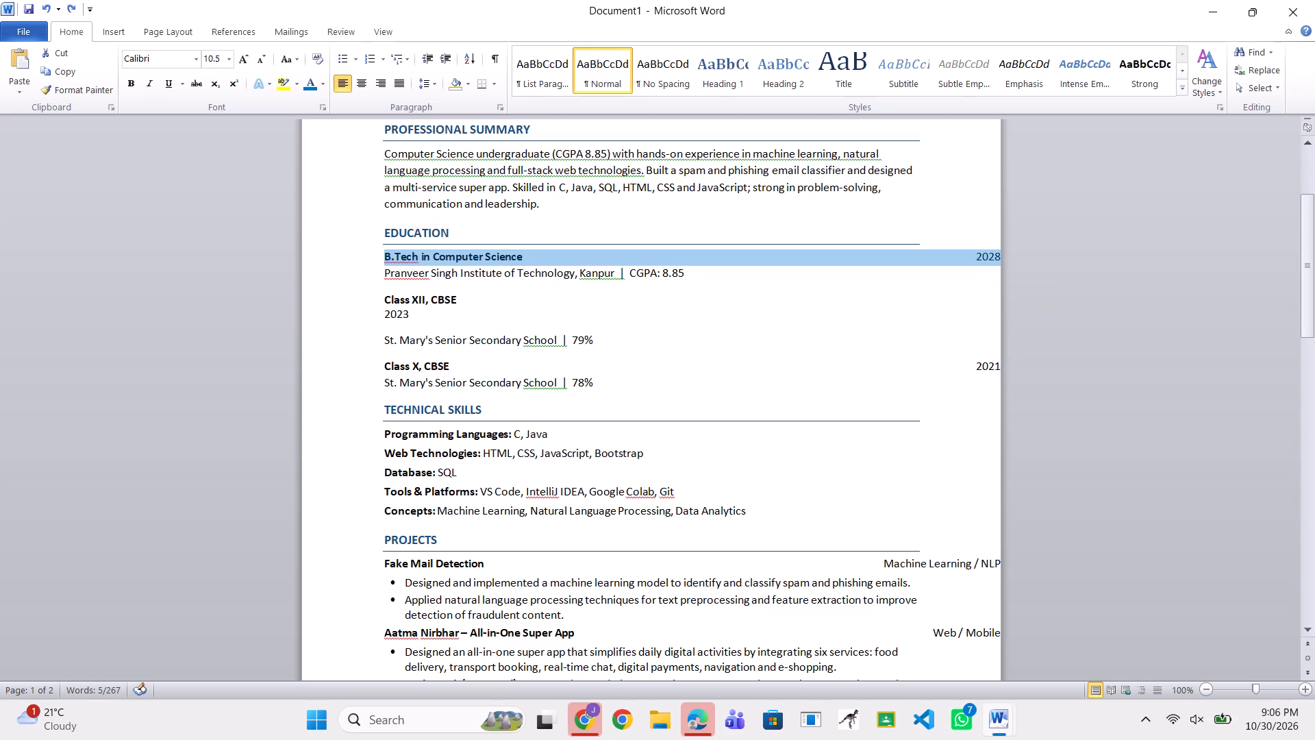
Set the line spacing of the Education entries, from the B.Tech line through the last Class X line, to 1.0.
click(372, 277)
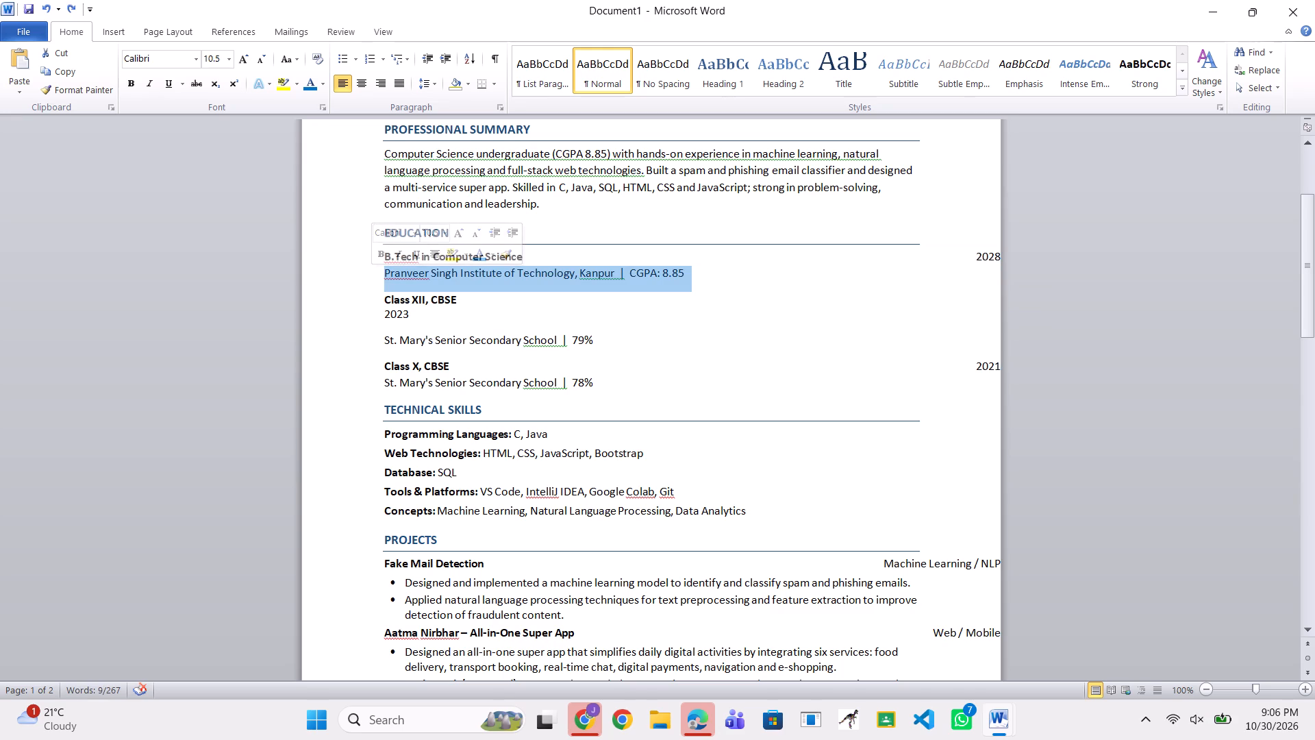
click(362, 257)
drag(389, 251, 405, 269)
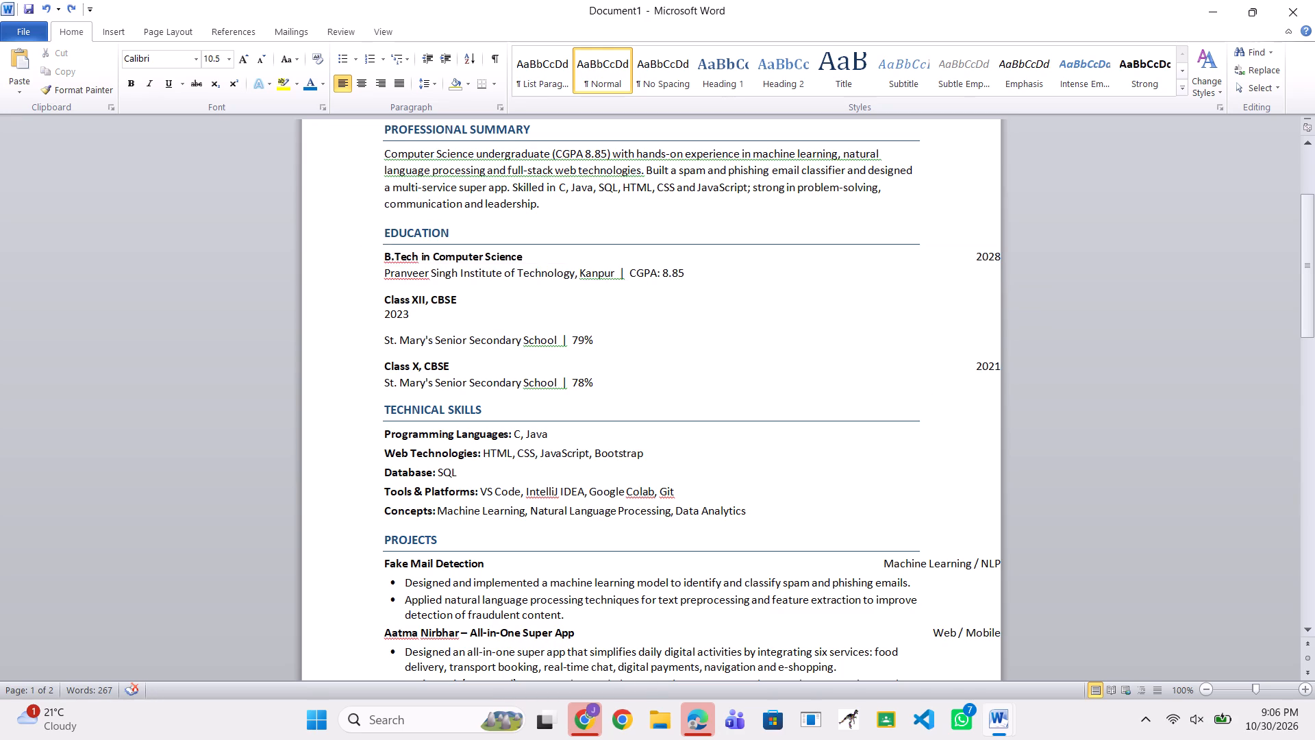
drag(379, 254, 386, 277)
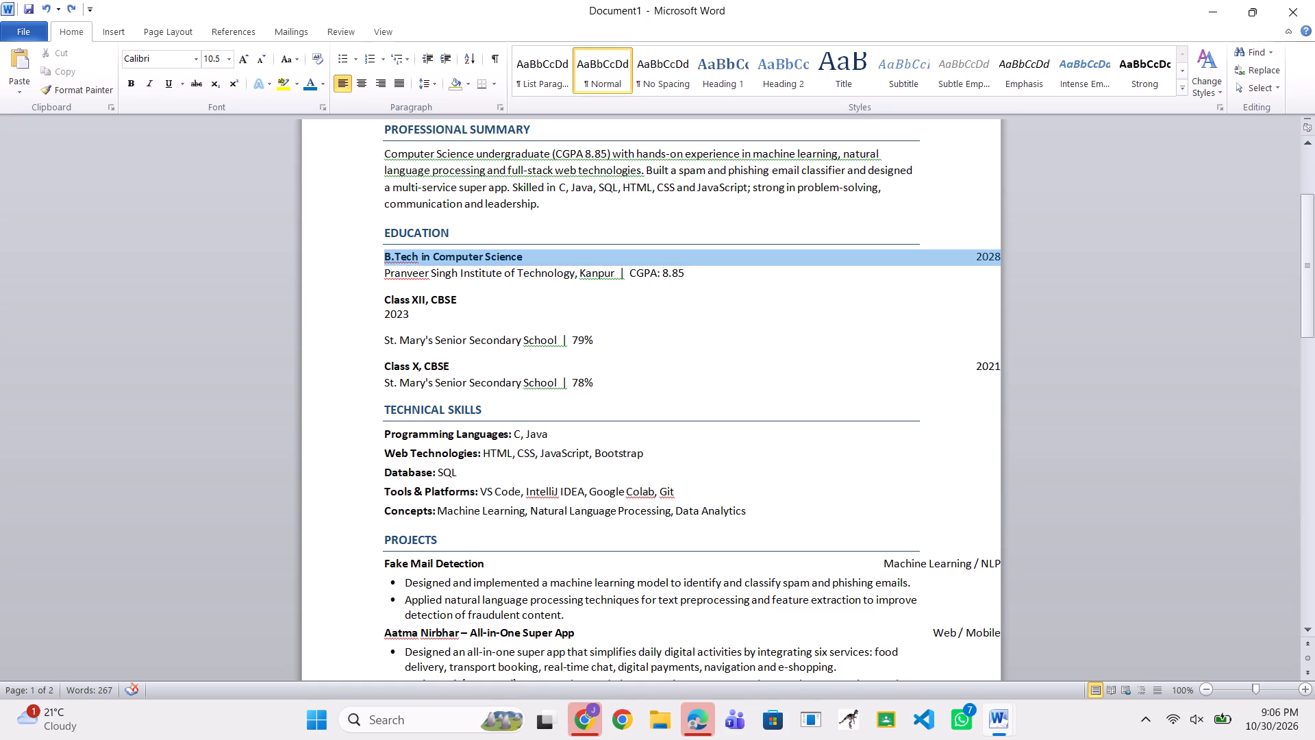
drag(386, 277, 579, 391)
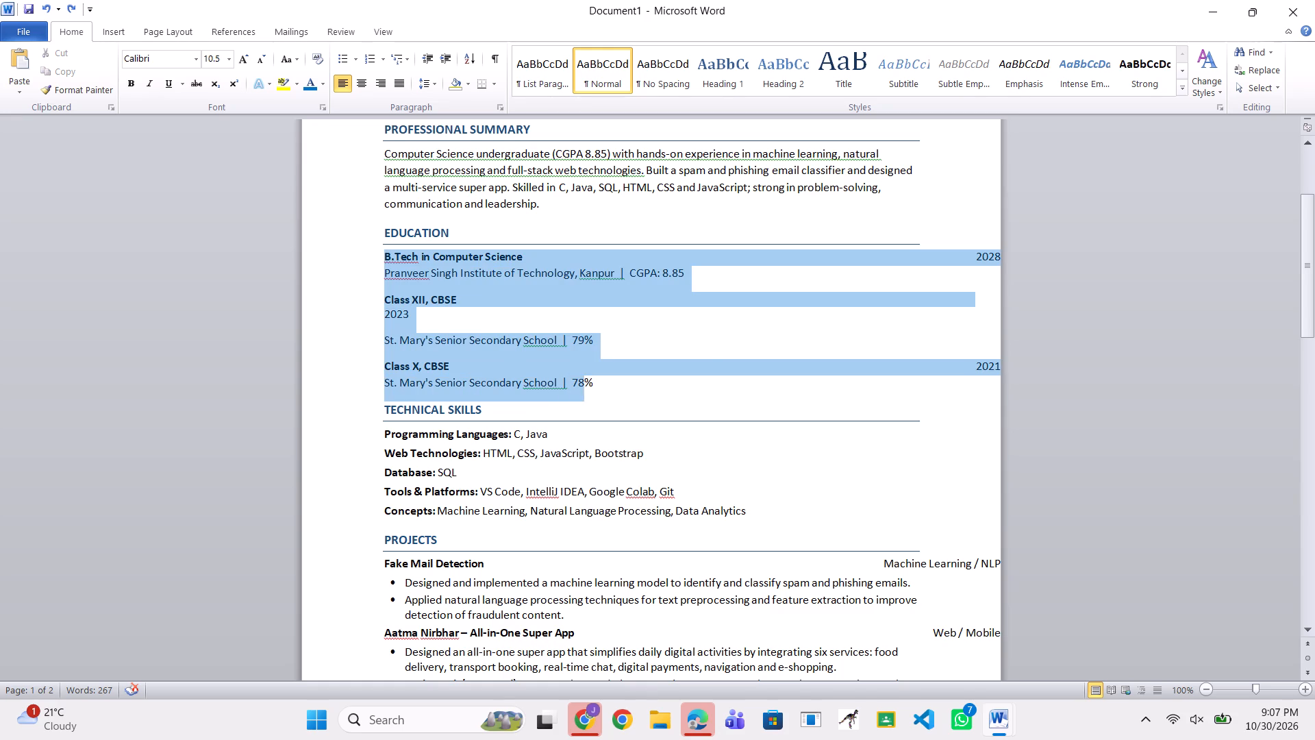
drag(579, 391, 603, 387)
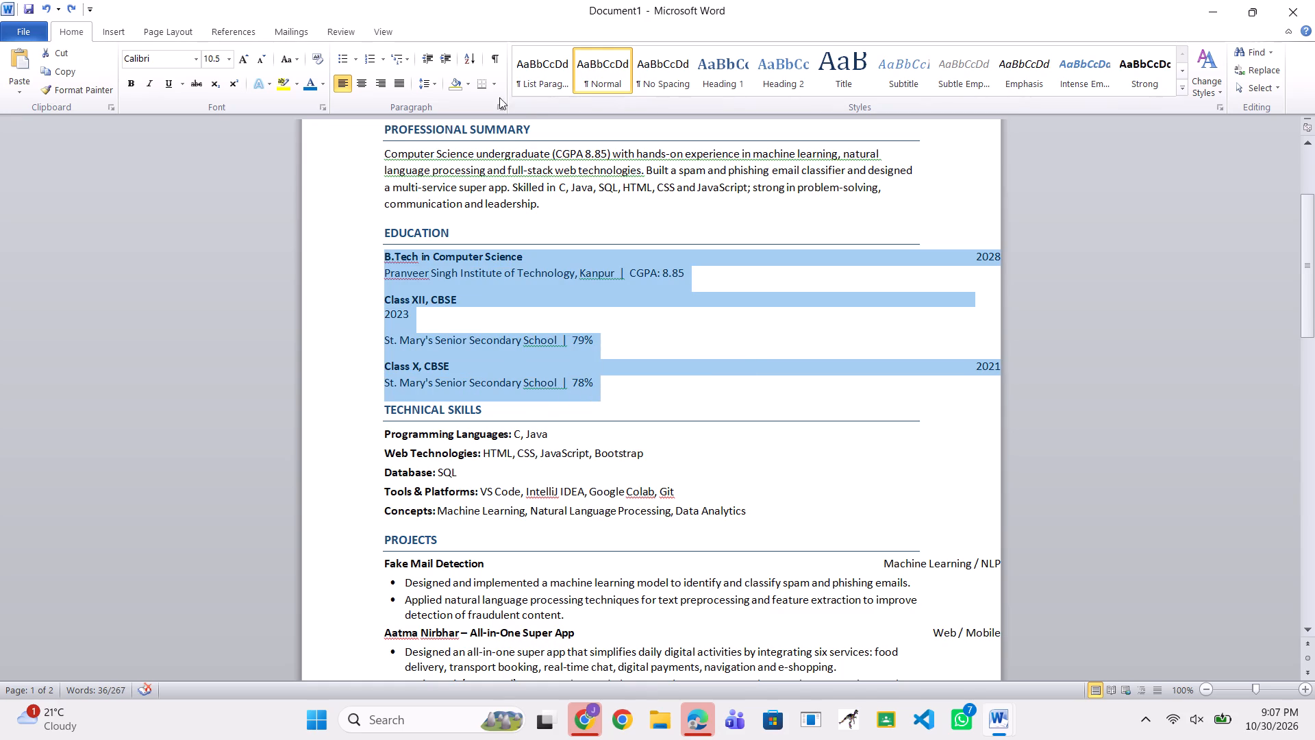
click(423, 77)
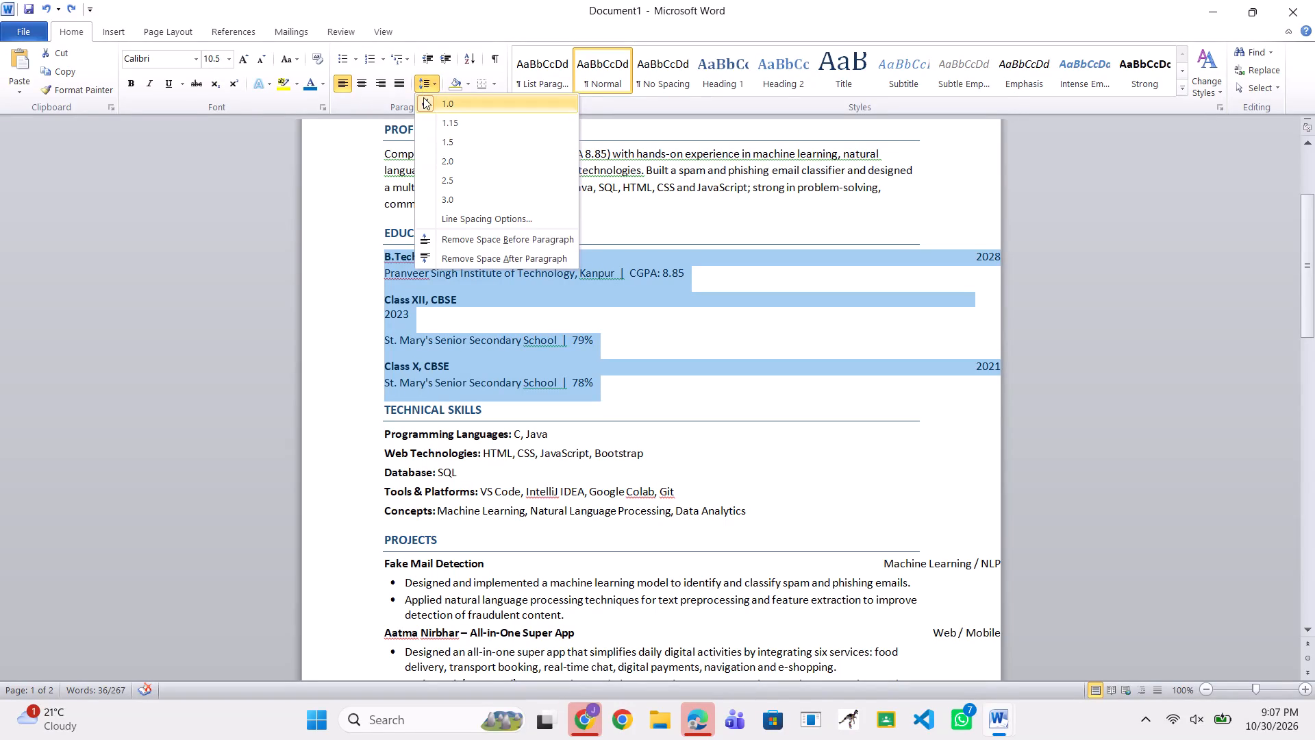
click(423, 103)
click(423, 103)
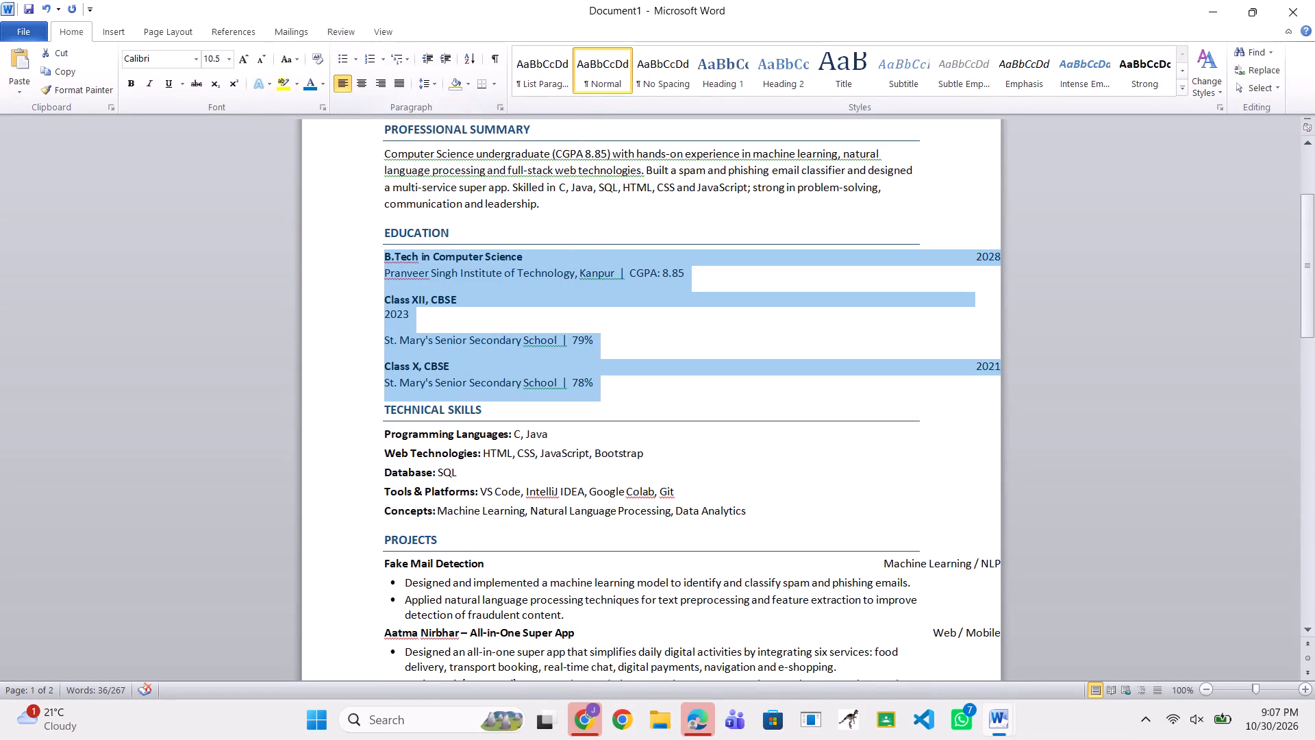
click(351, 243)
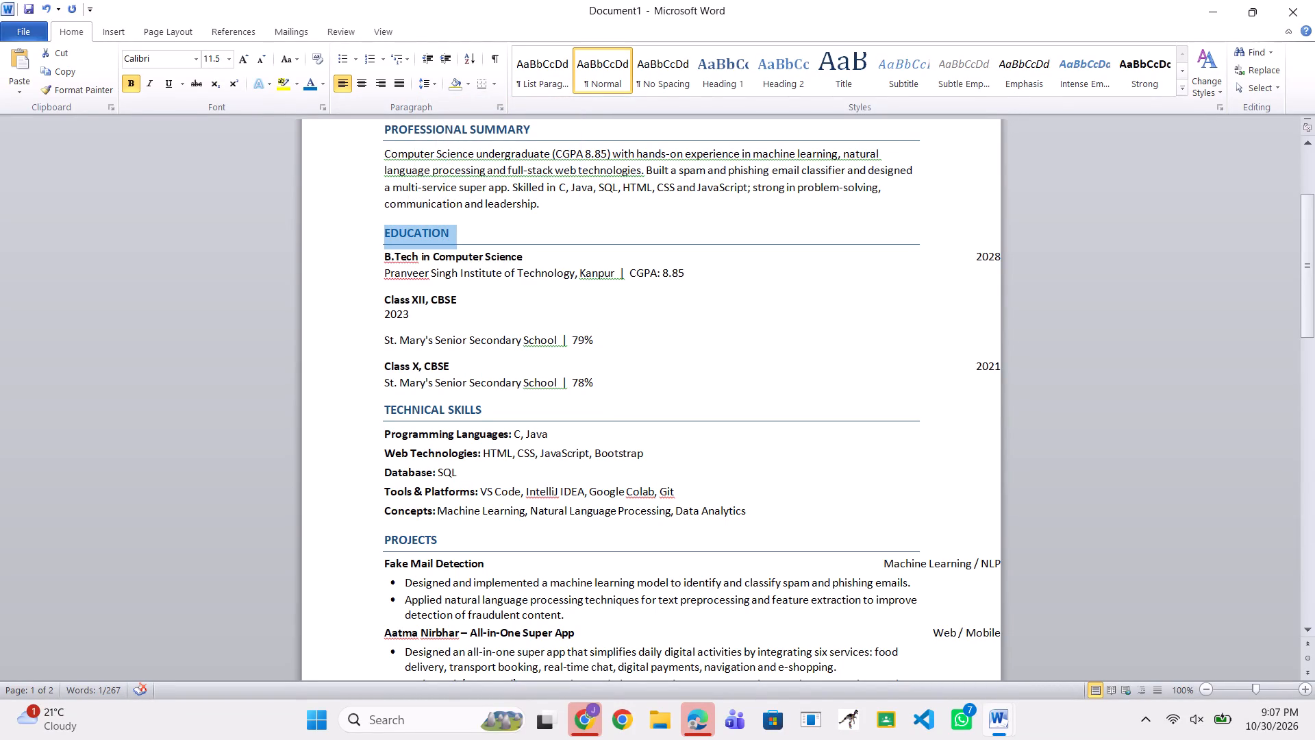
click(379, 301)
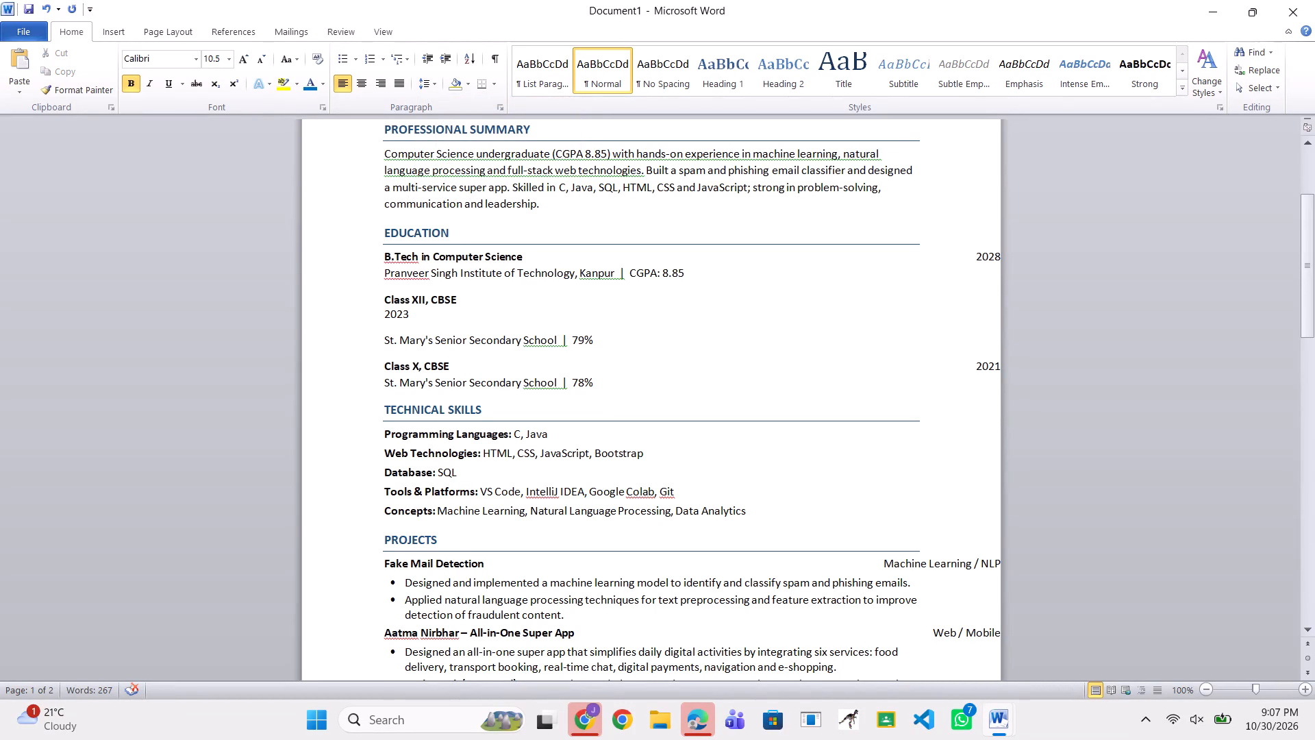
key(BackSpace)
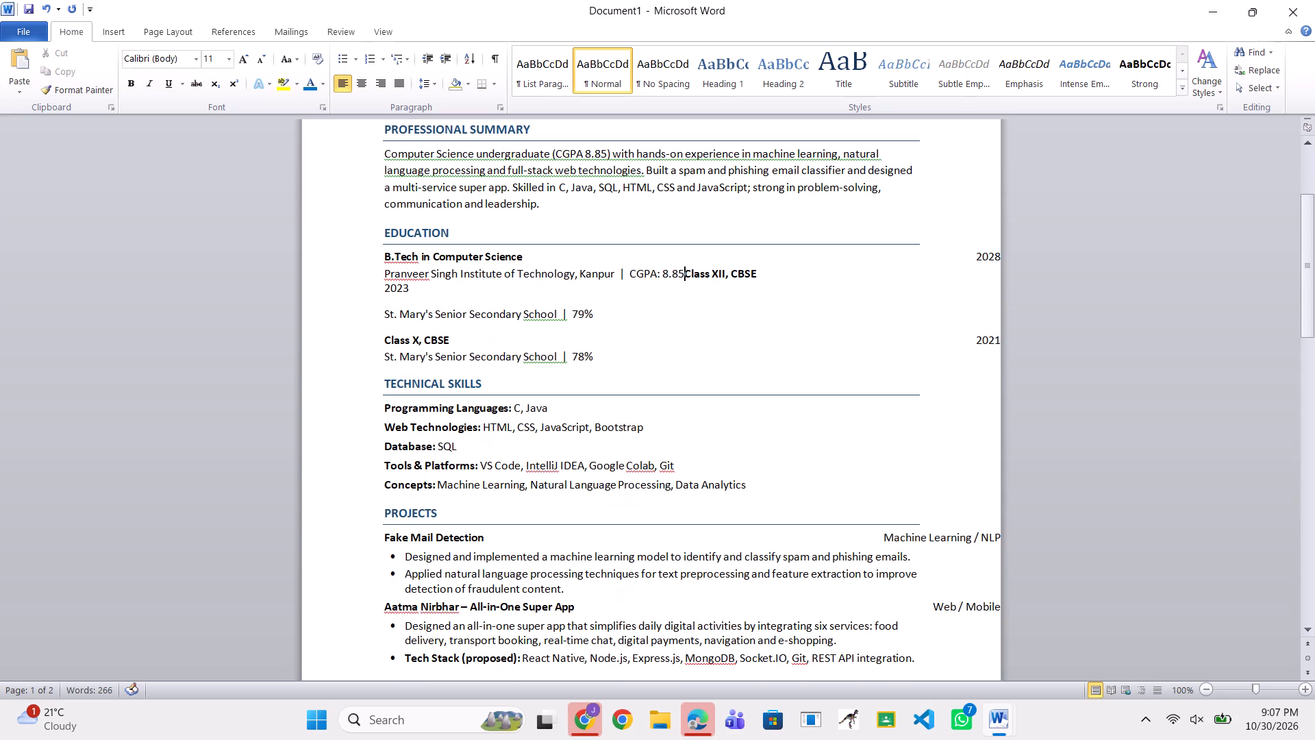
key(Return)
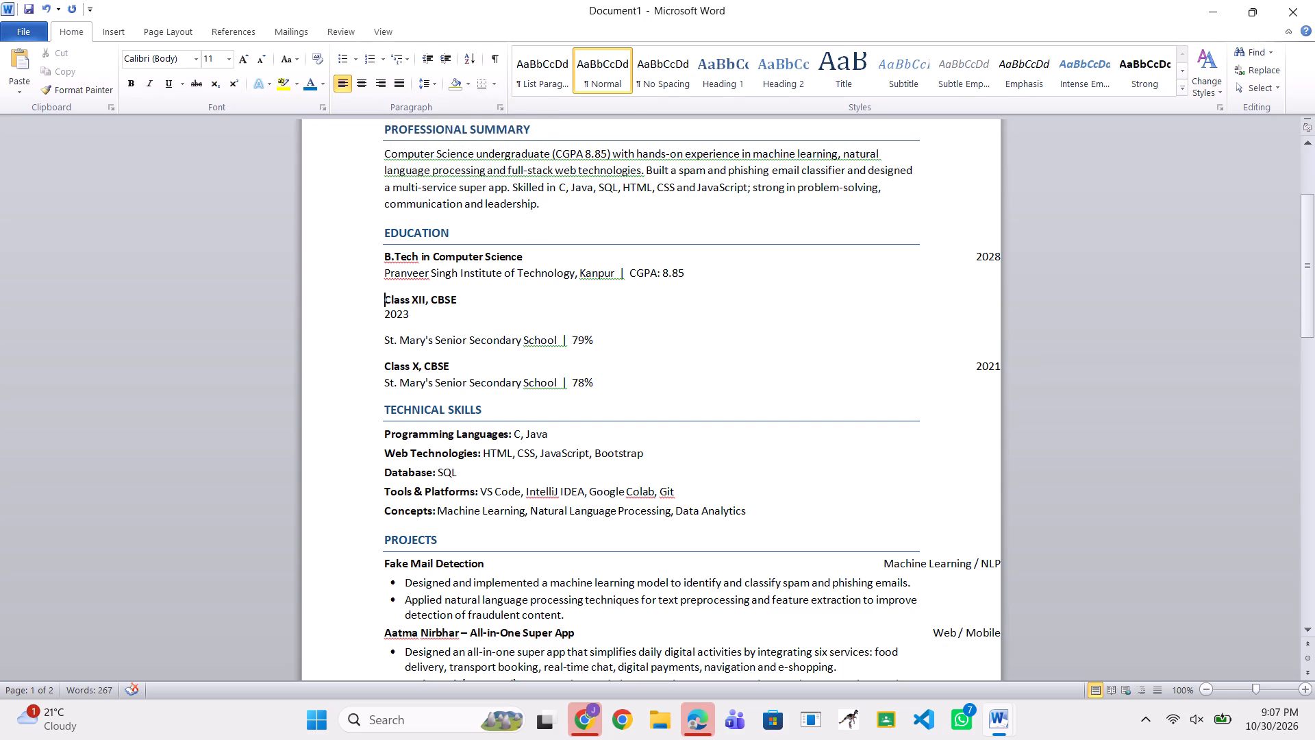
Justify the Class XII, CBSE line in the Education section.
click(395, 88)
click(395, 88)
click(395, 88)
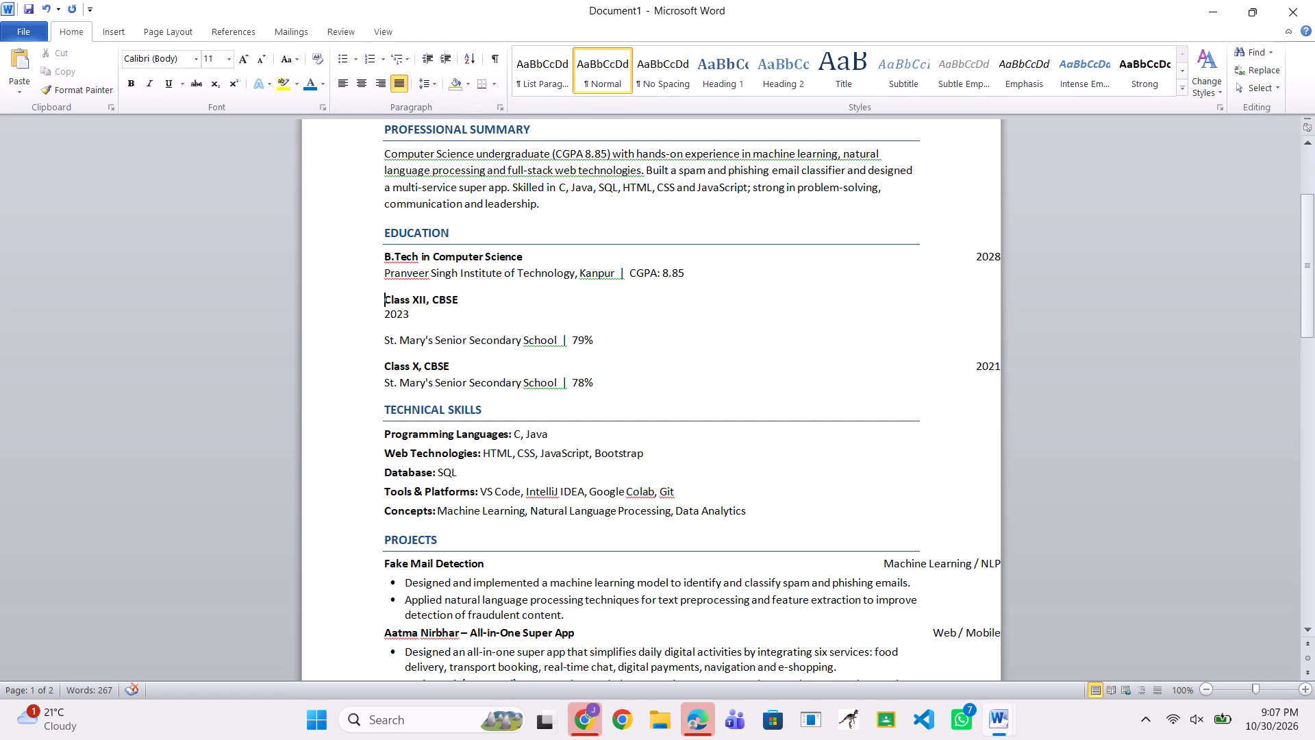
Replace the tab before 2028 on the B.Tech line with spaces so the year ends at the right text margin.
click(974, 257)
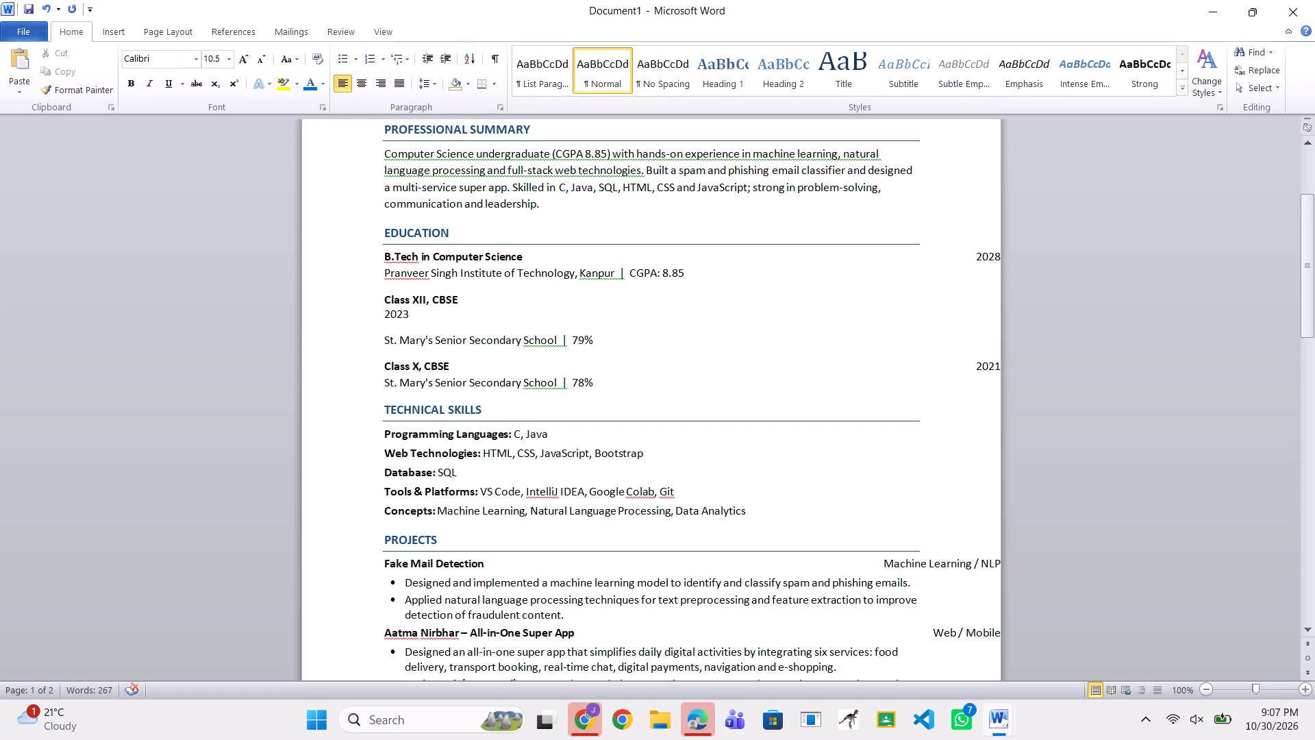
key(BackSpace)
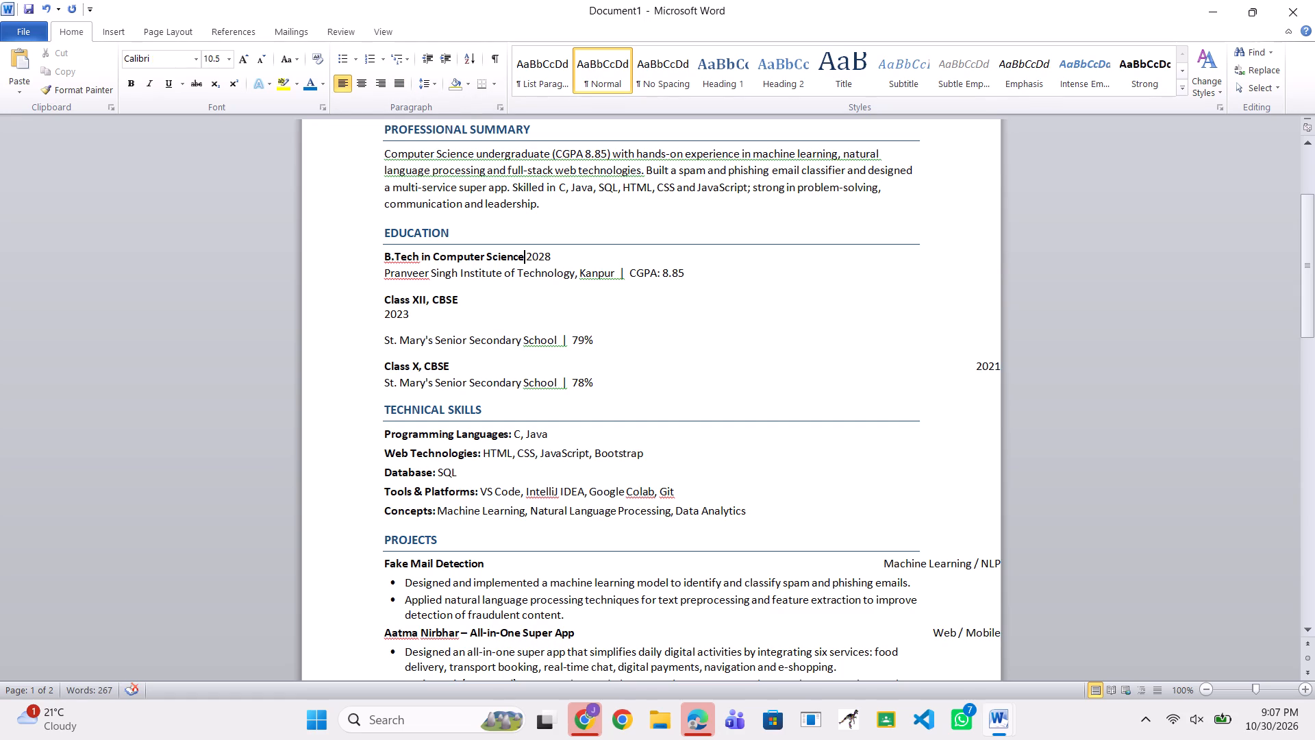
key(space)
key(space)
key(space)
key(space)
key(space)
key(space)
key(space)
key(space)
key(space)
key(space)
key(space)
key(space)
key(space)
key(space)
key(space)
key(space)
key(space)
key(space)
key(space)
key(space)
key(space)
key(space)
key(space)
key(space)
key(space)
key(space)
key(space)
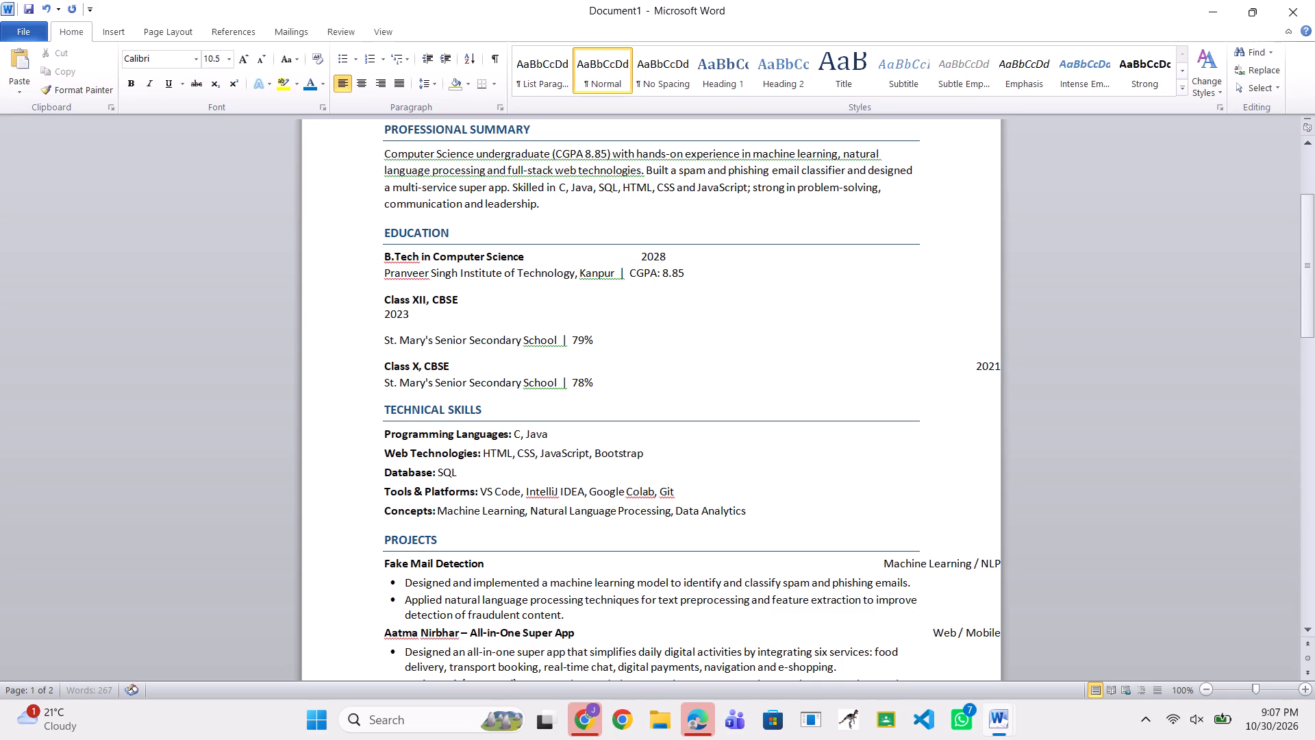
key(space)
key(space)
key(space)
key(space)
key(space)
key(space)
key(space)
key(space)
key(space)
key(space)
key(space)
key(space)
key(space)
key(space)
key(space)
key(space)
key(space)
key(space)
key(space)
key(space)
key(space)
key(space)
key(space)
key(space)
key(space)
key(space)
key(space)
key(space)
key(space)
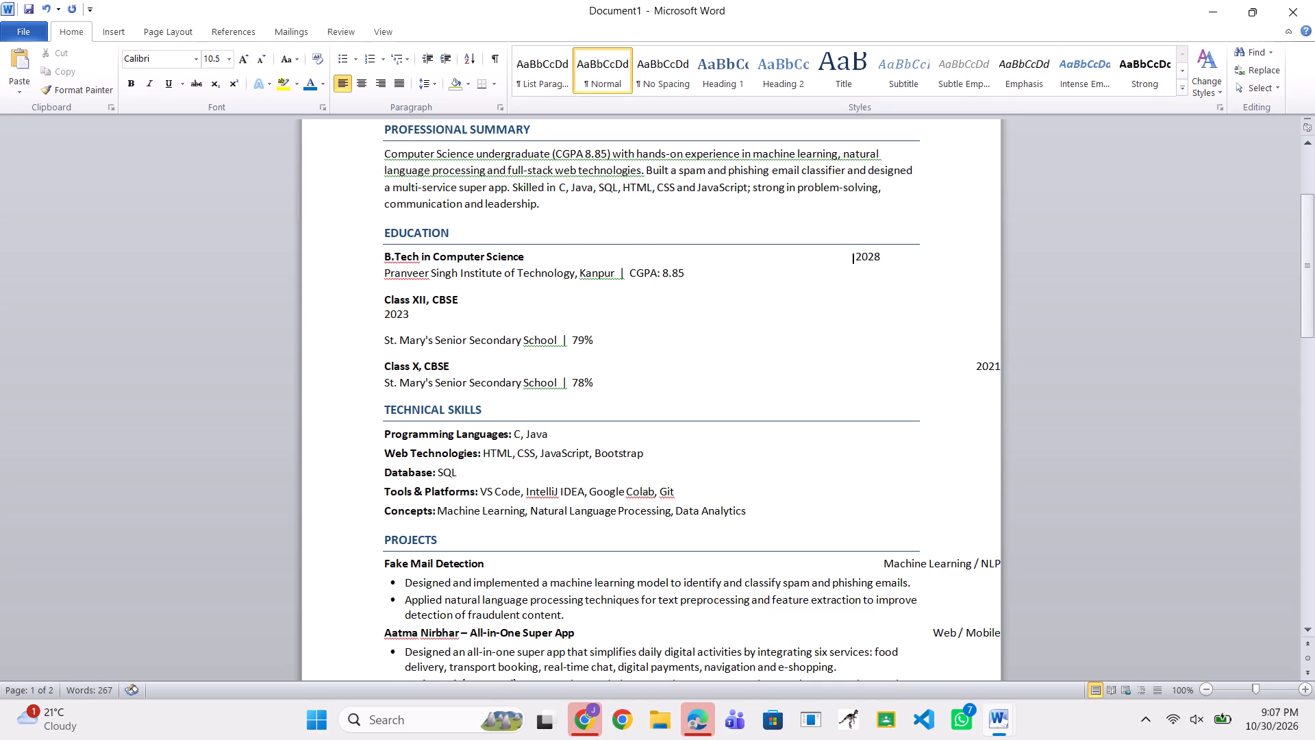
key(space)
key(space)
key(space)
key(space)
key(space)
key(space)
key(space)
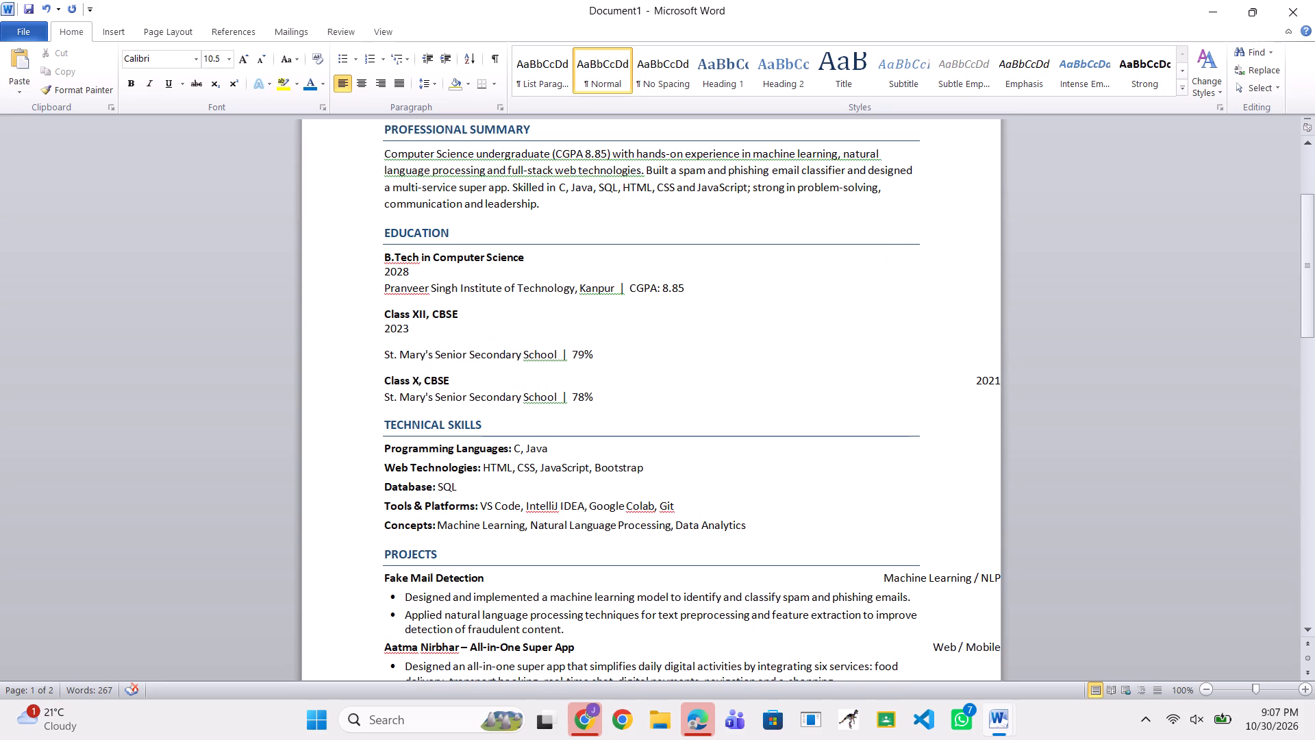
key(BackSpace)
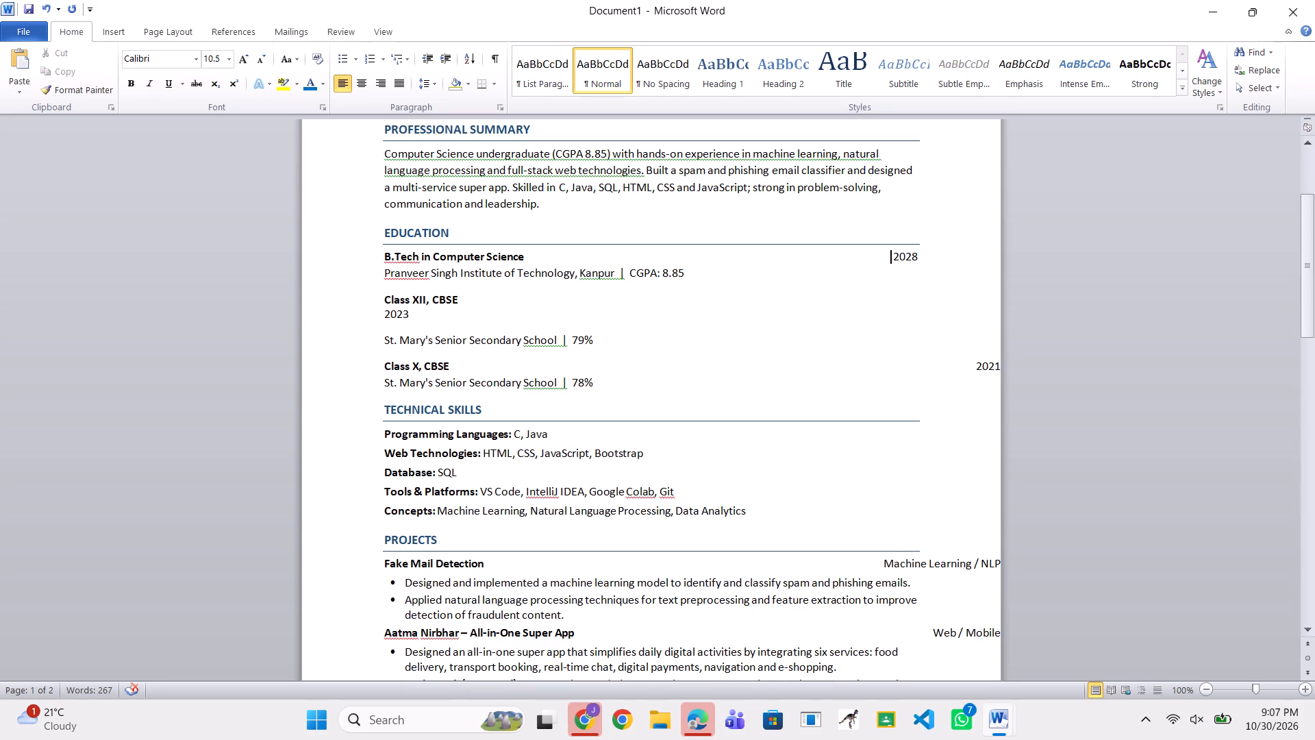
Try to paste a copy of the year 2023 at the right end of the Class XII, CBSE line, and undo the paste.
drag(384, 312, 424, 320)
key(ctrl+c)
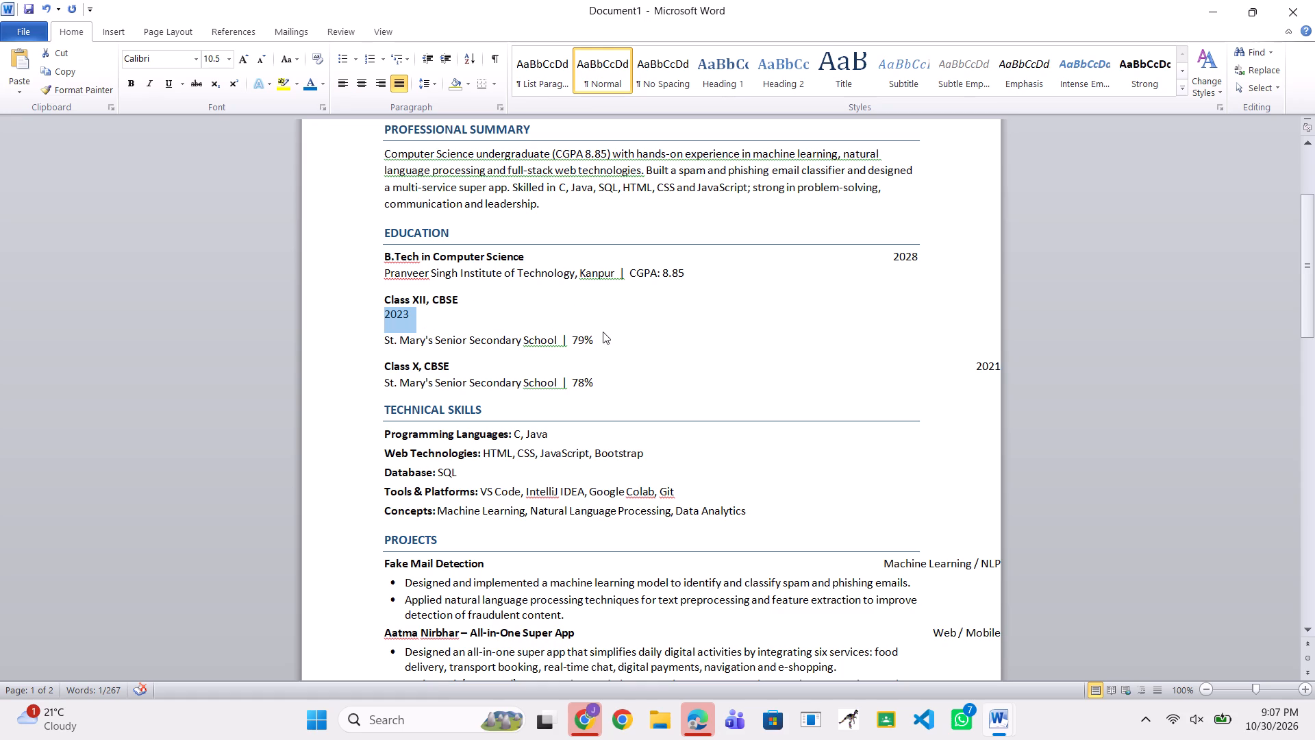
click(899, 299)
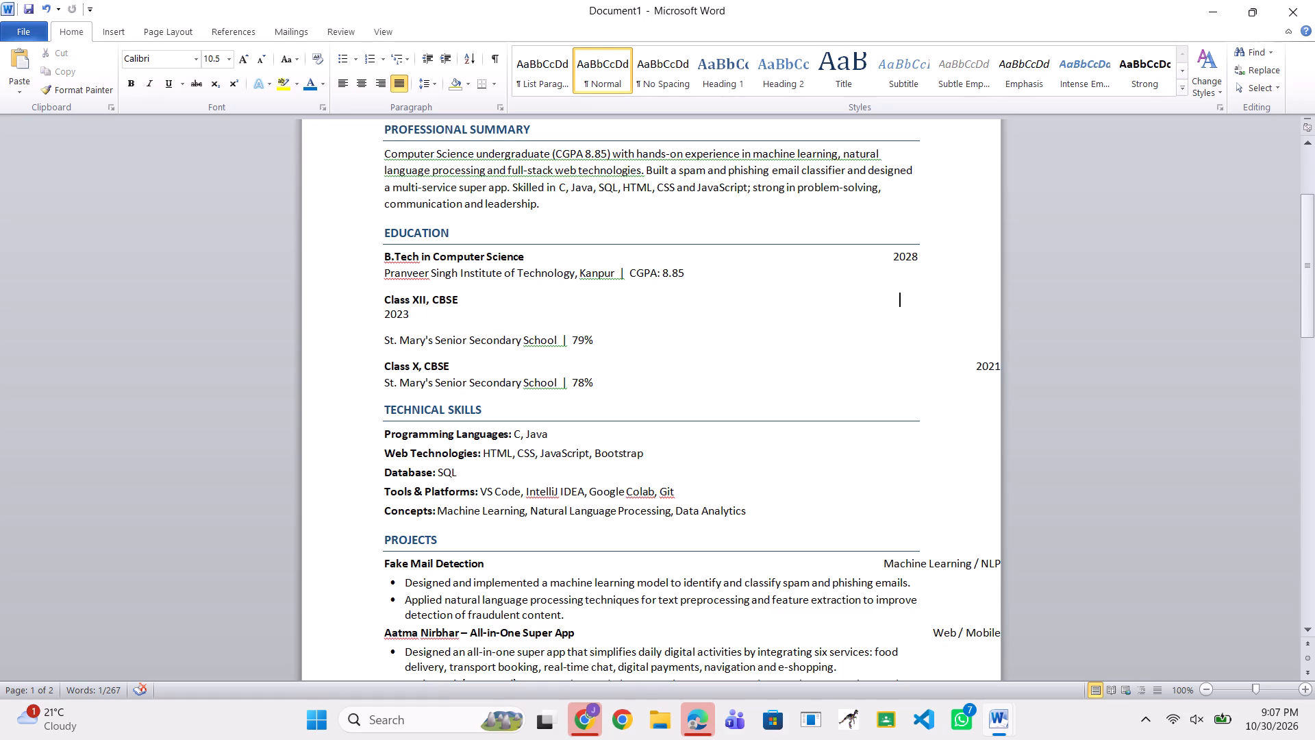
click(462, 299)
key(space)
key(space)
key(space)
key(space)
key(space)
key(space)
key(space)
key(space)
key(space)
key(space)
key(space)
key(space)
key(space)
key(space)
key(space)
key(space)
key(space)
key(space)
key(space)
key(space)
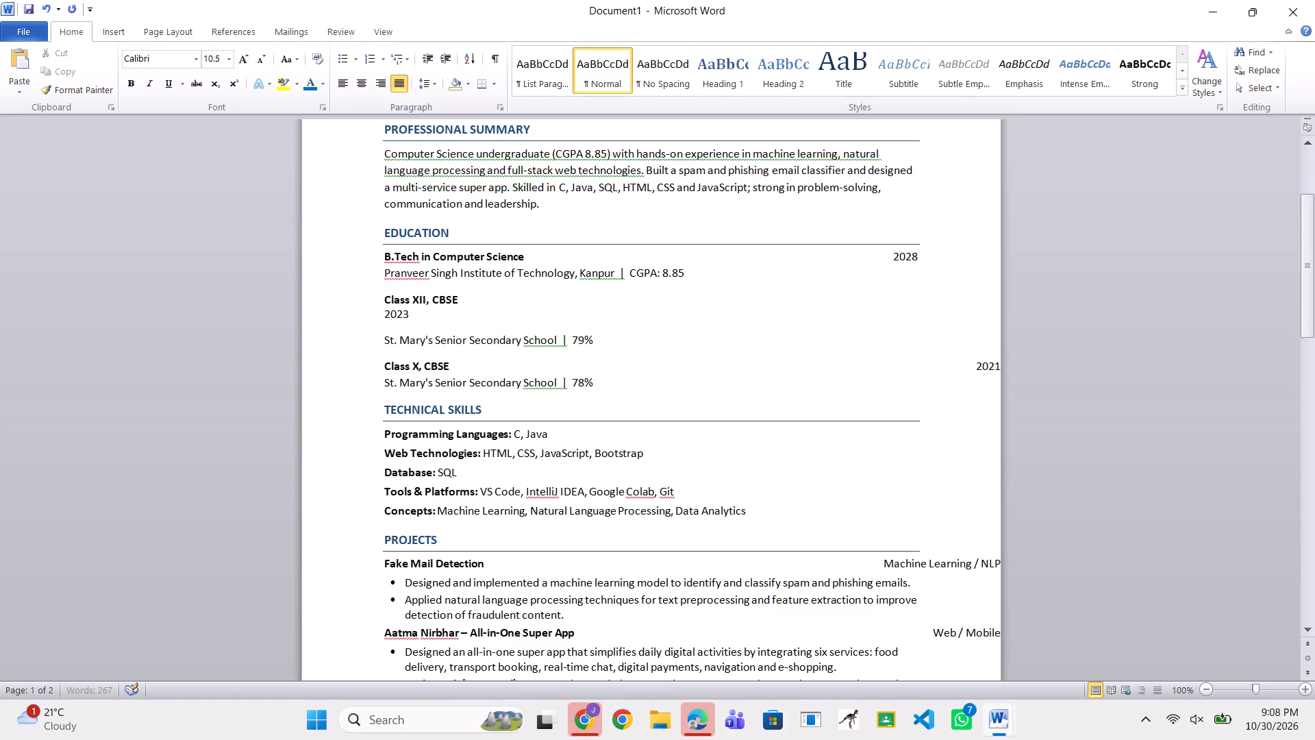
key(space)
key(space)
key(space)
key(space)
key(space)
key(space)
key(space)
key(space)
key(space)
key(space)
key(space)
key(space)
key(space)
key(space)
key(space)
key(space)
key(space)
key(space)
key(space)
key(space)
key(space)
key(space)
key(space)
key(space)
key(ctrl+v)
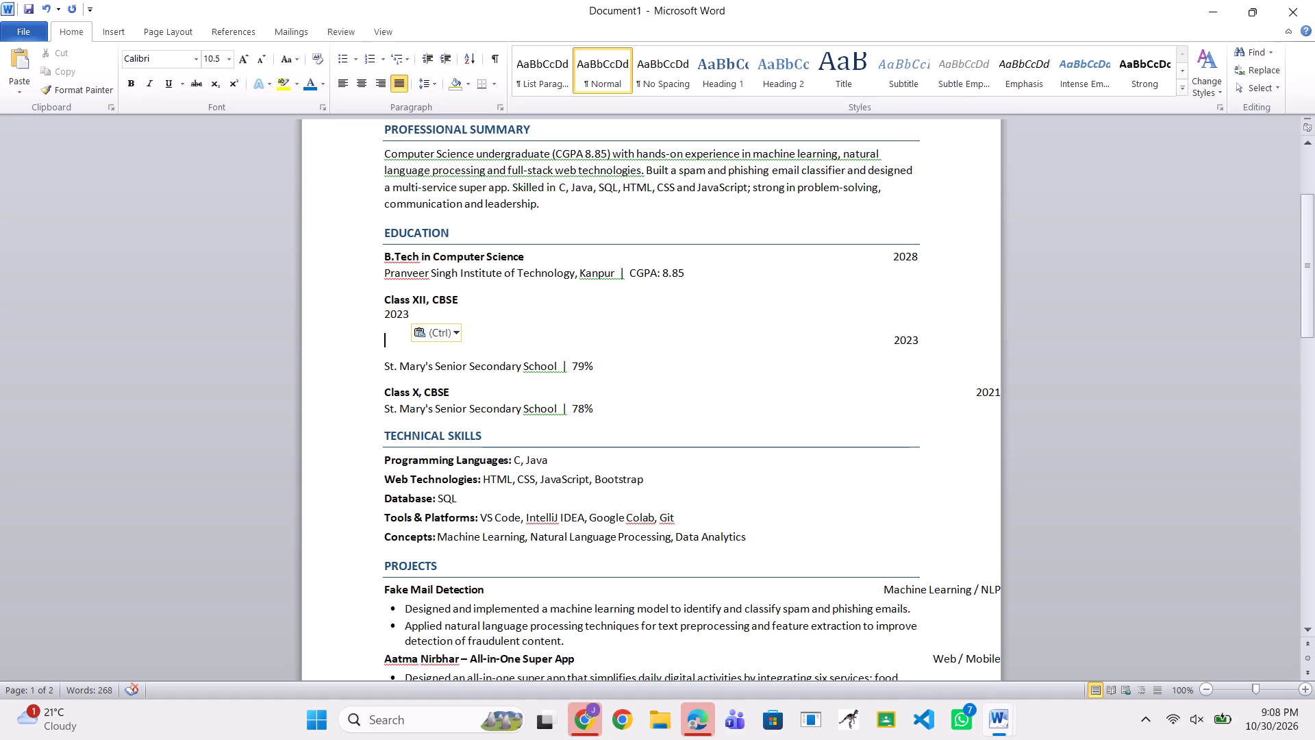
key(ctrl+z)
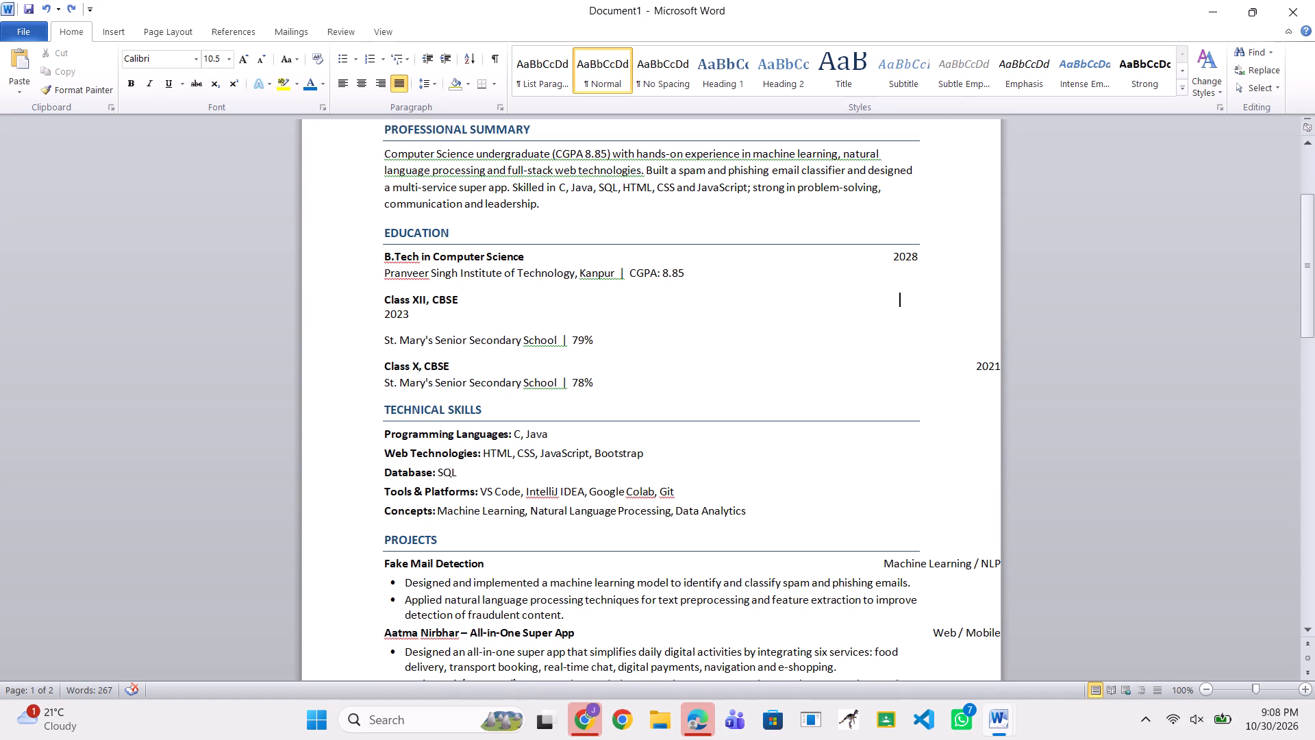
Delete the wrapped 2023 beneath Class XII, CBSE and enter 2023 at the right margin of that line, aligned under 2028.
click(410, 318)
key(BackSpace)
key(BackSpace)
key(BackSpace)
key(BackSpace)
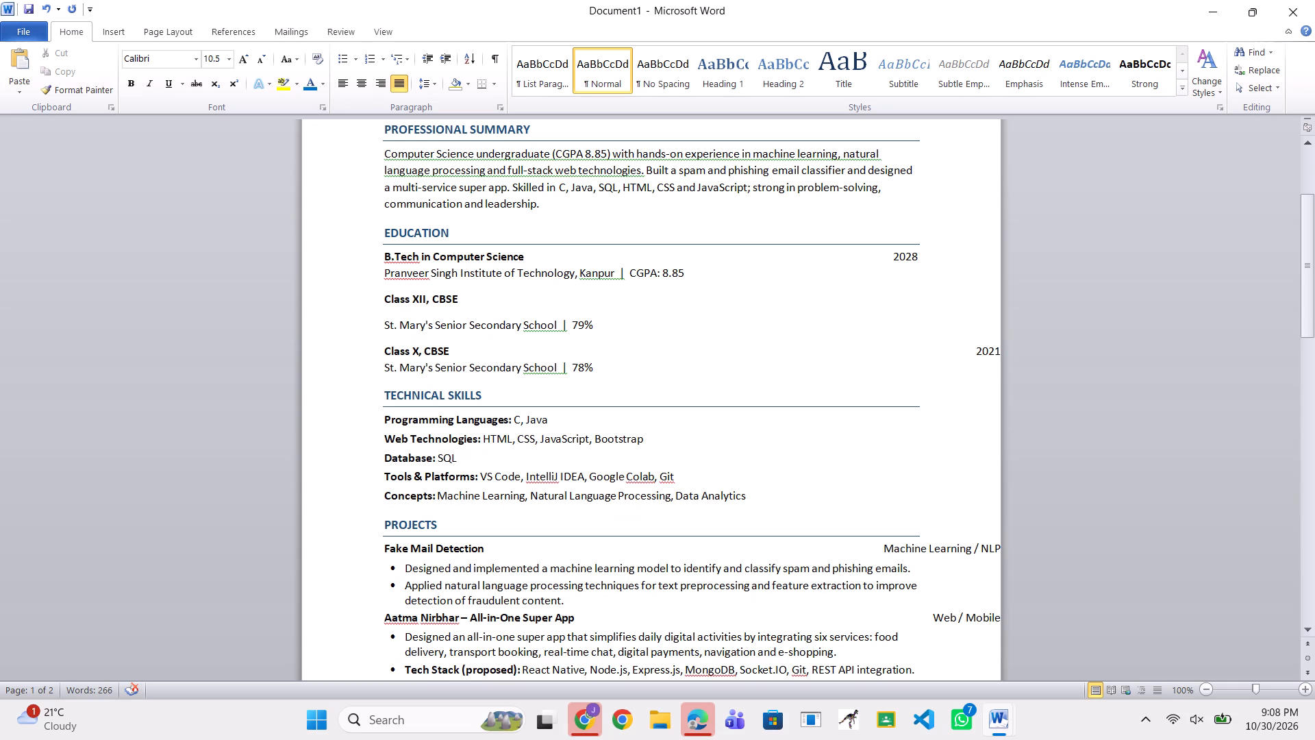
right_click(781, 305)
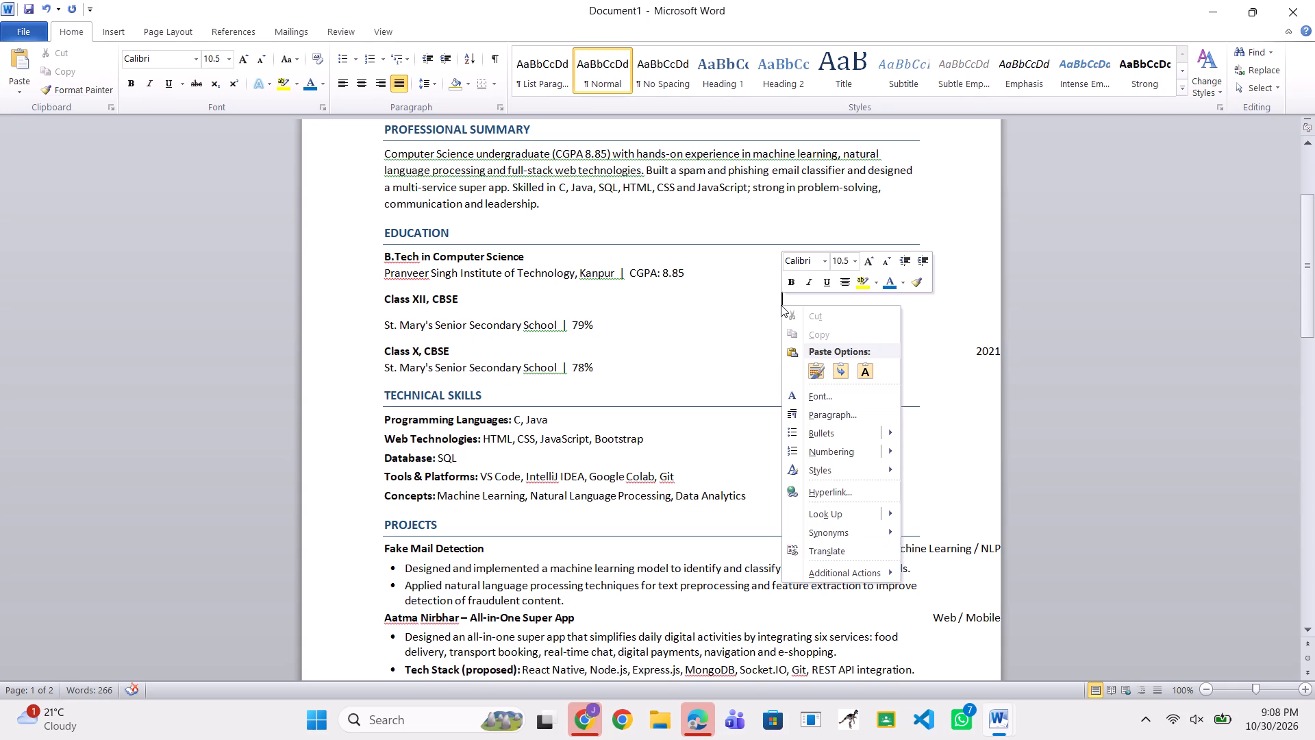
click(713, 312)
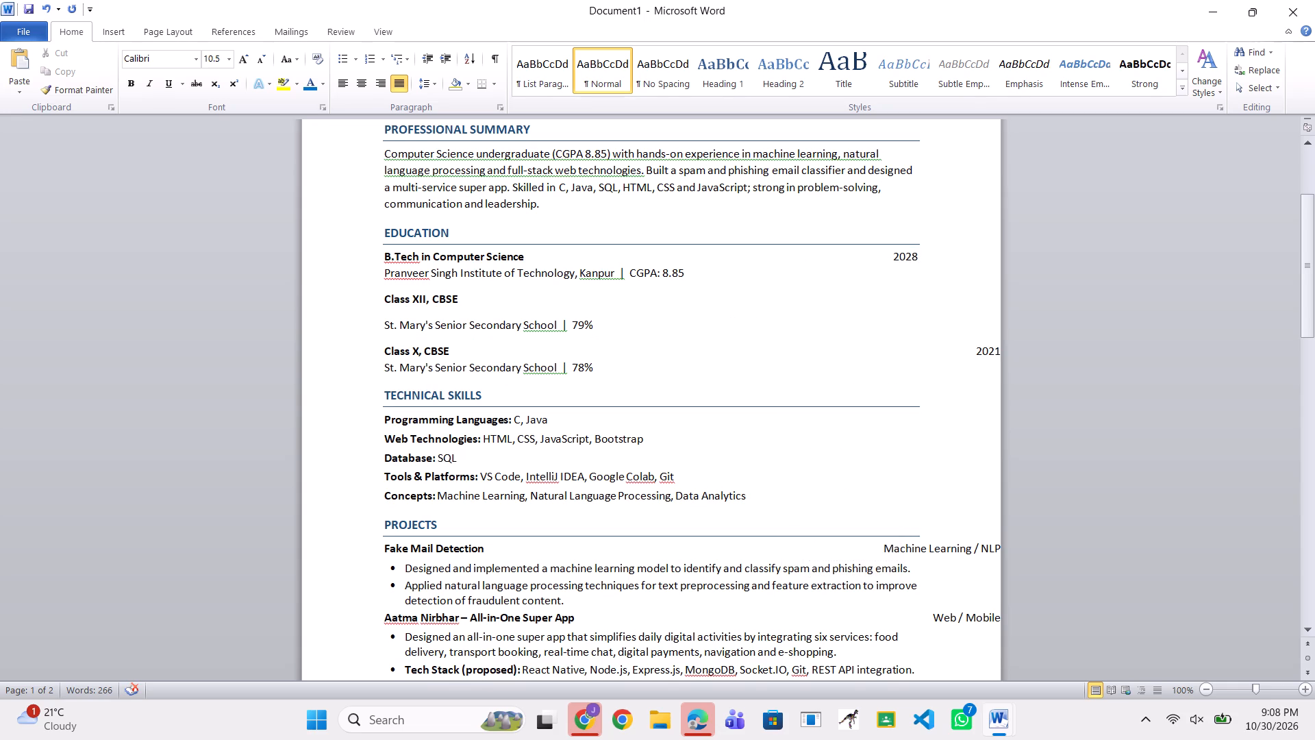
click(897, 300)
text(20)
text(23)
Delete the year 2021 that overruns the right margin on the Class X, CBSE line.
drag(972, 350, 1001, 358)
key(BackSpace)
key(BackSpace)
key(BackSpace)
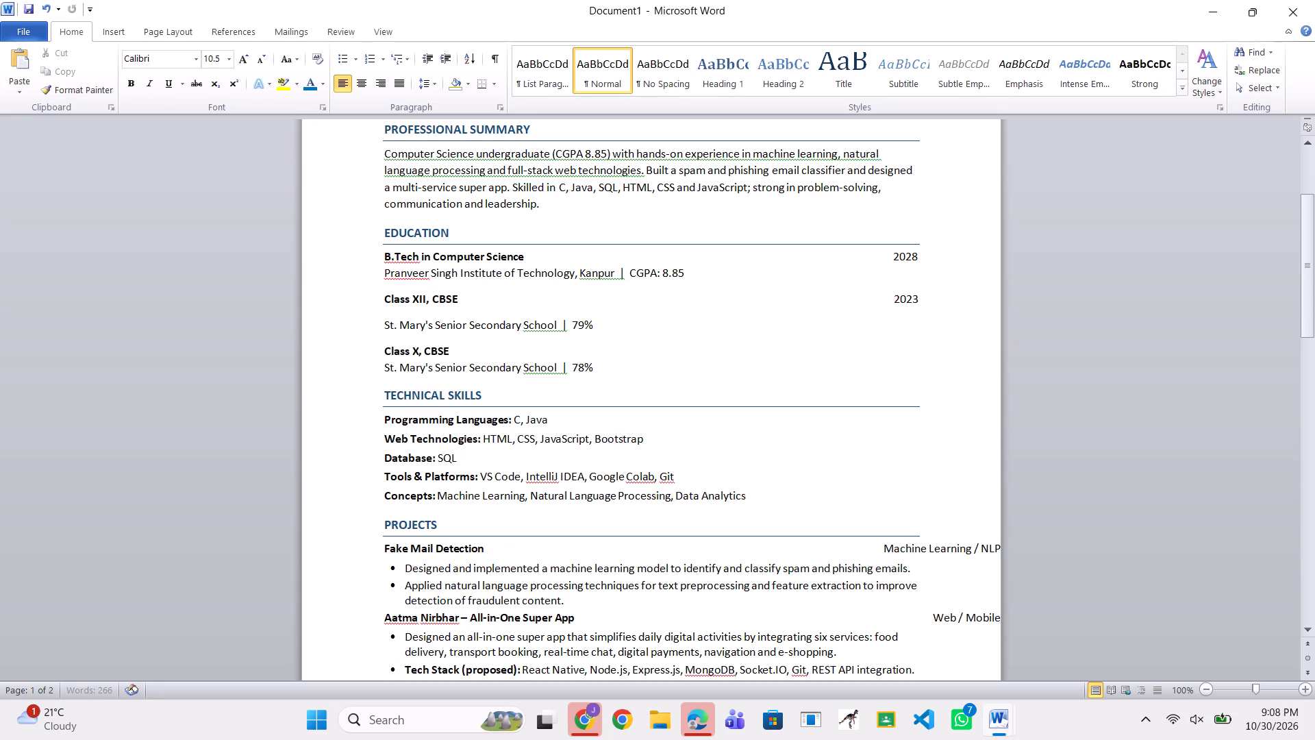
Enter the year 2021 at the right margin of the Class X, CBSE line, aligned under 2023.
click(906, 353)
click(891, 336)
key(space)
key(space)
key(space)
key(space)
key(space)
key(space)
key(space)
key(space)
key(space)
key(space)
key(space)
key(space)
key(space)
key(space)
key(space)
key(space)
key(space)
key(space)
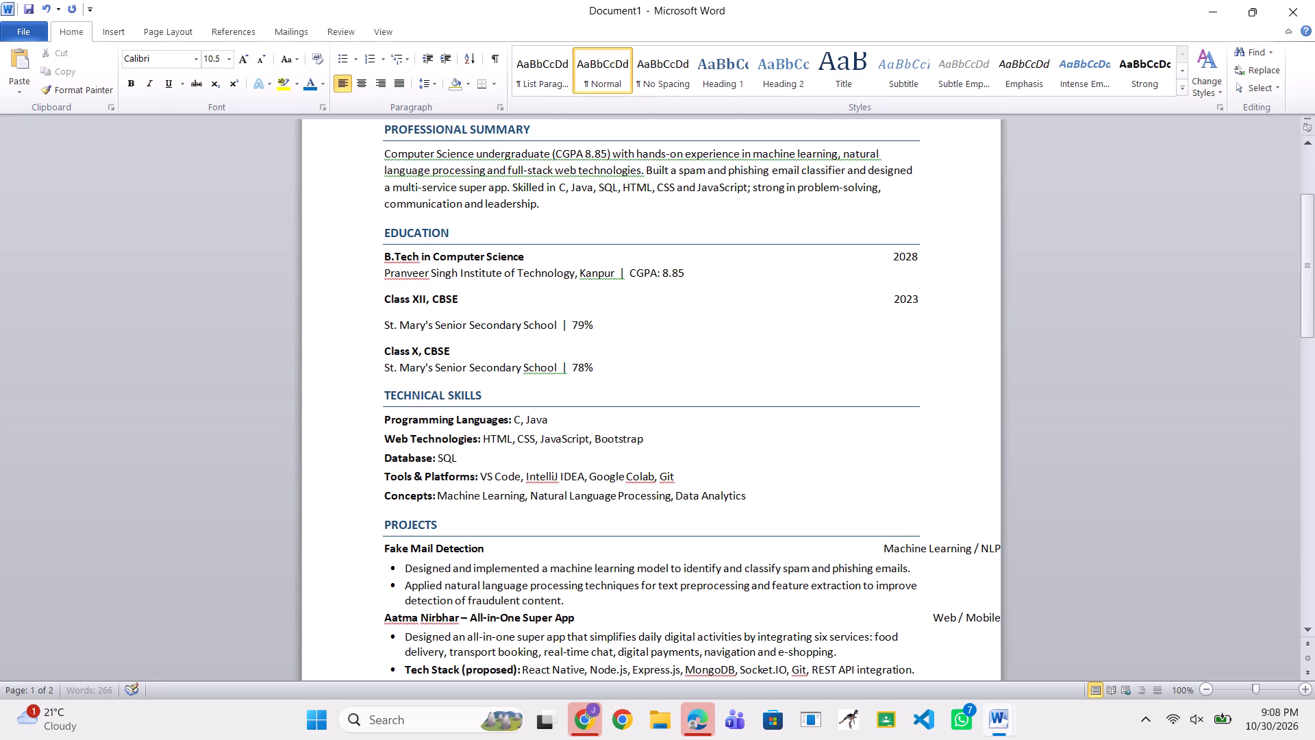
click(900, 355)
click(900, 355)
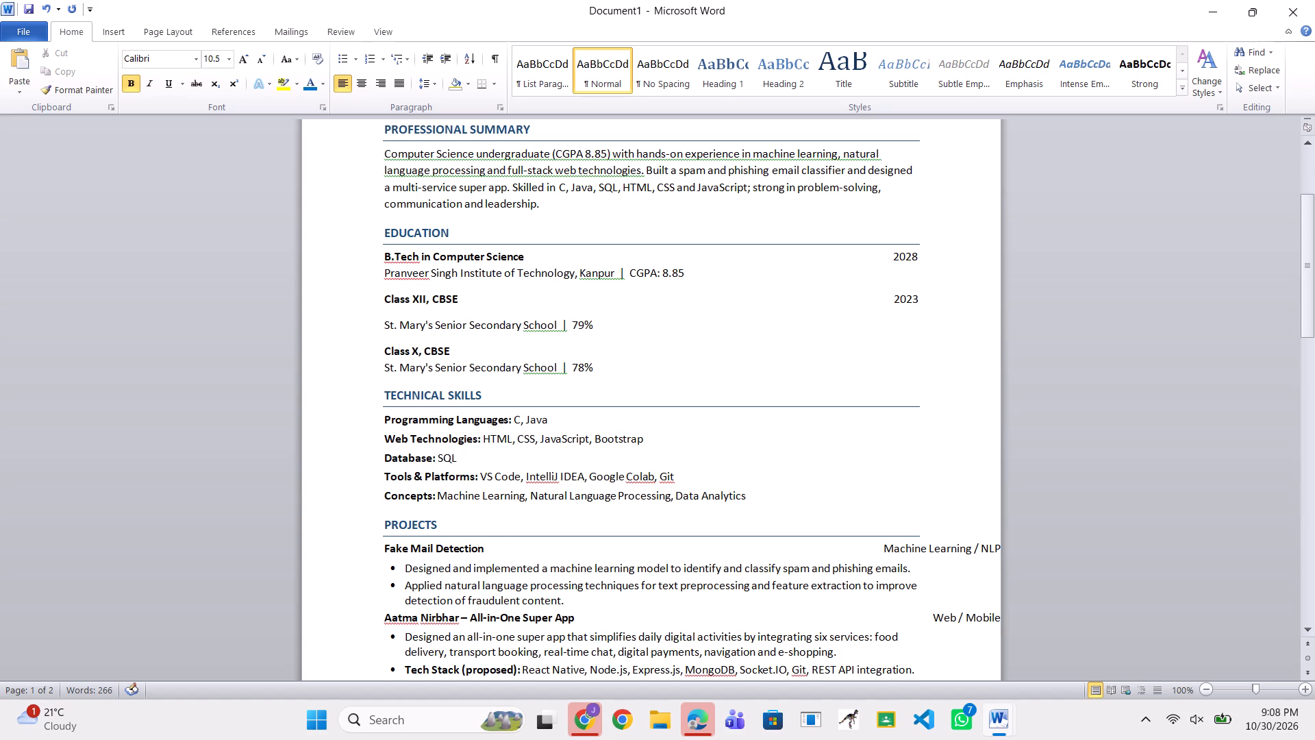
double_click(895, 353)
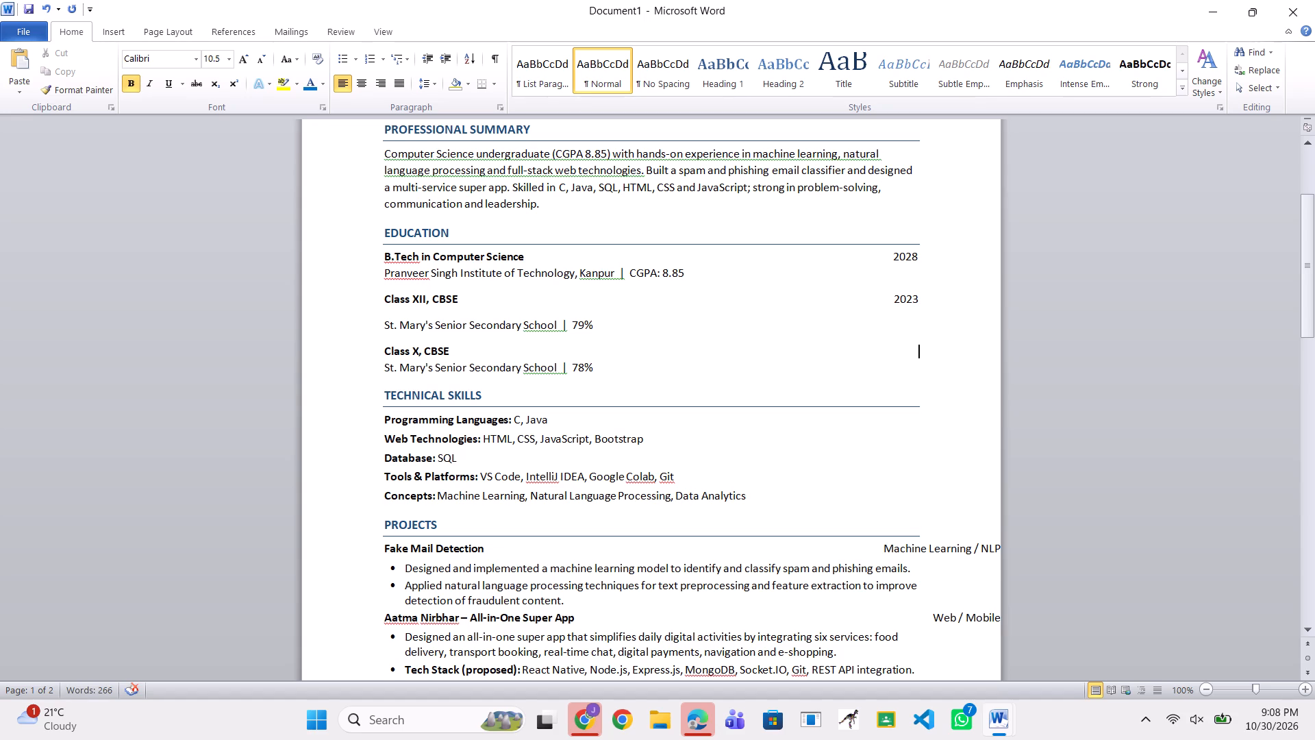
key(Right)
key(Right)
key(Right)
key(Up)
double_click(884, 352)
key(Right)
key(Right)
key(Right)
key(Right)
key(Right)
key(Right)
key(Right)
key(Right)
key(Right)
key(Right)
key(Right)
key(Right)
key(Right)
key(Right)
key(Right)
key(Right)
key(Right)
key(Right)
key(Right)
key(Right)
key(Right)
key(Right)
key(Right)
key(Right)
key(Right)
key(Right)
key(Up)
key(Right)
key(Right)
key(Right)
key(Right)
key(Right)
key(Right)
key(Right)
key(Right)
key(Right)
key(Right)
key(Right)
key(Right)
key(Right)
key(Right)
key(Right)
key(Right)
key(Right)
key(Right)
key(Right)
key(Right)
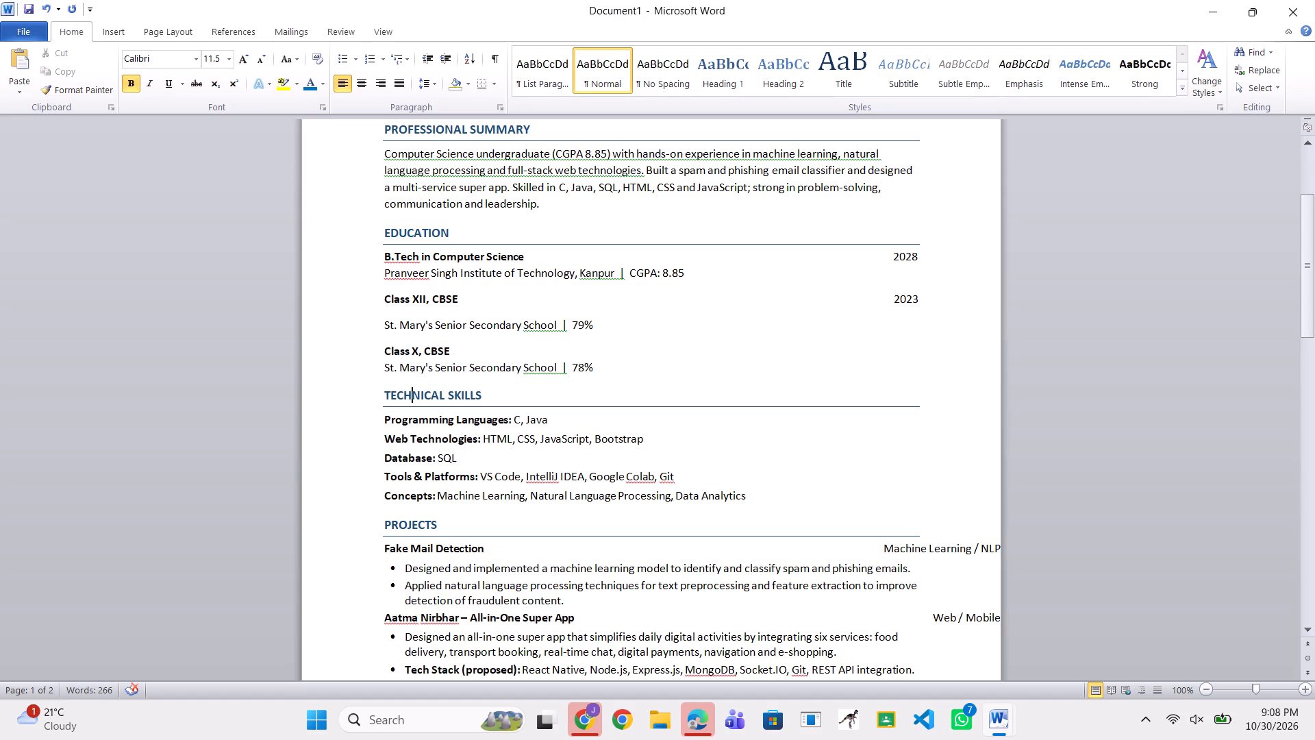
click(897, 315)
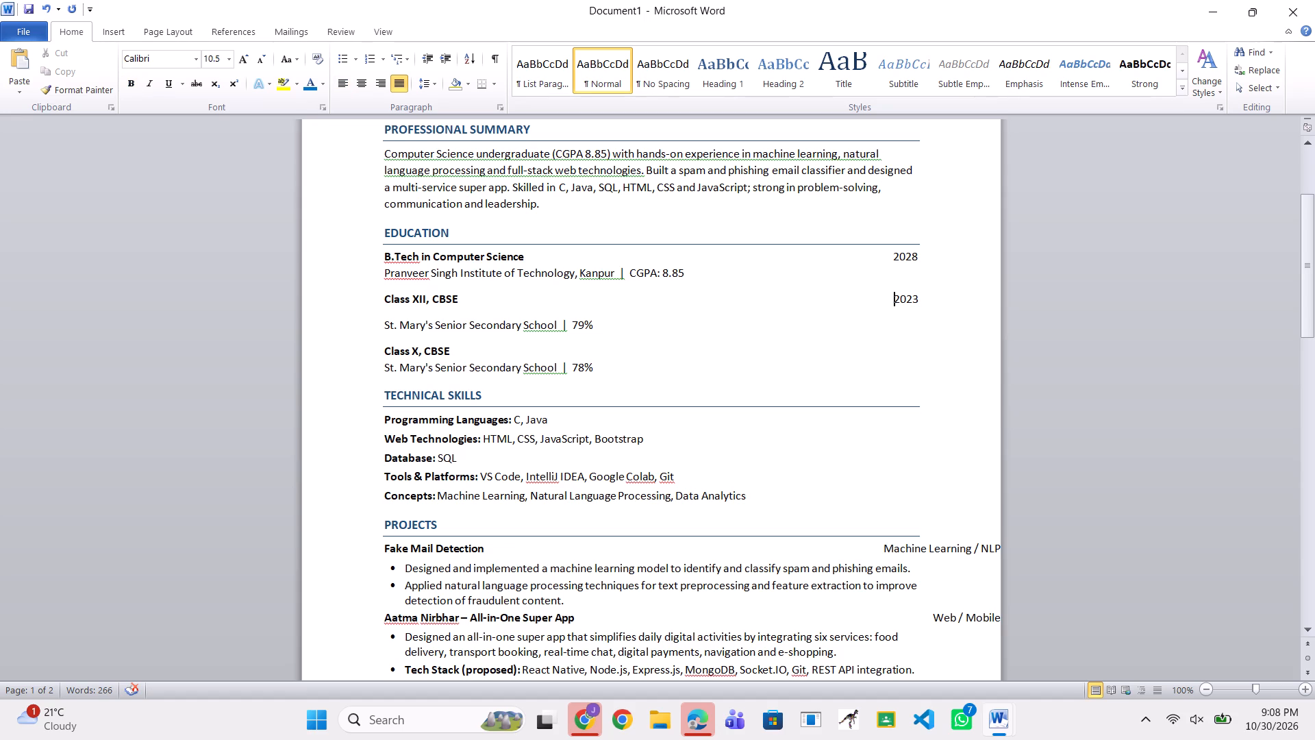
click(577, 343)
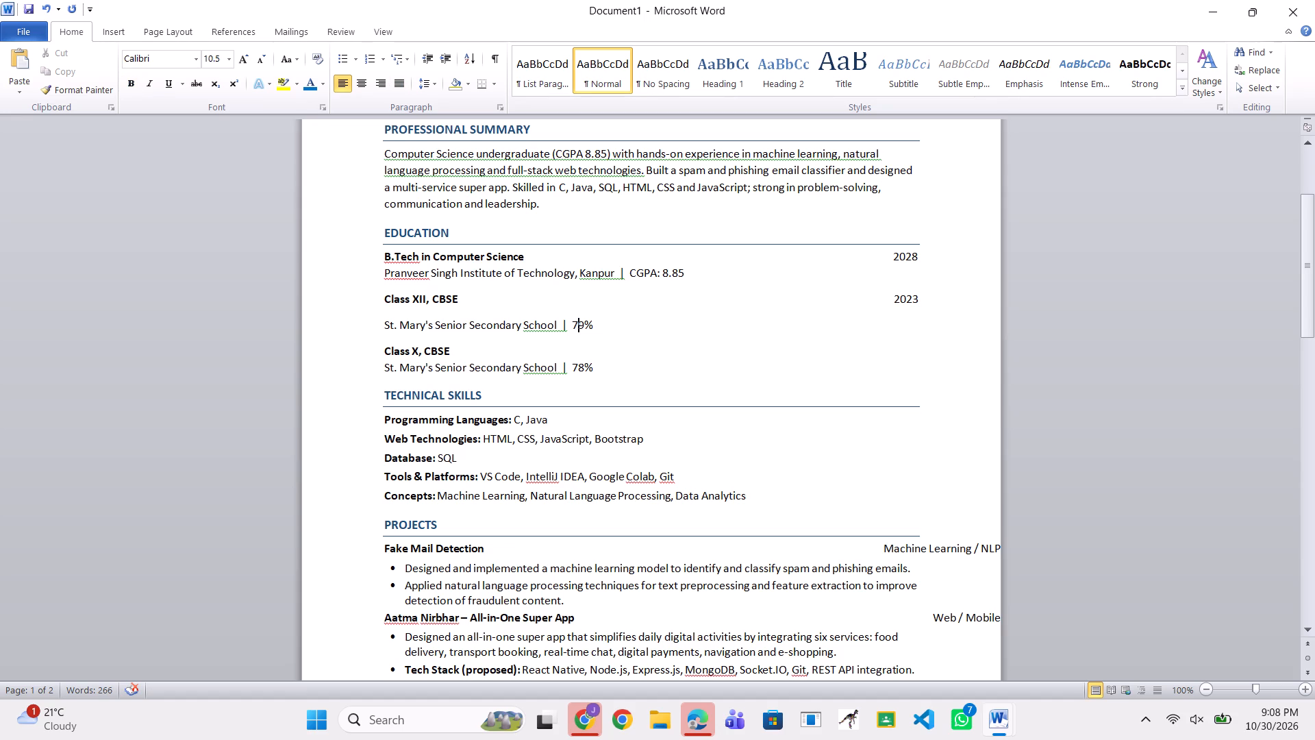
click(471, 347)
key(Right)
key(Right)
key(Right)
key(Right)
key(Right)
key(Right)
key(Right)
key(Right)
key(Right)
key(Right)
key(Right)
key(Right)
key(Right)
key(Right)
key(Right)
key(Right)
key(Right)
key(Right)
key(Right)
key(Right)
key(Right)
key(Right)
key(Right)
key(Right)
key(Right)
key(Right)
key(Right)
key(Right)
key(Right)
key(Right)
key(Right)
key(Right)
key(Right)
key(Right)
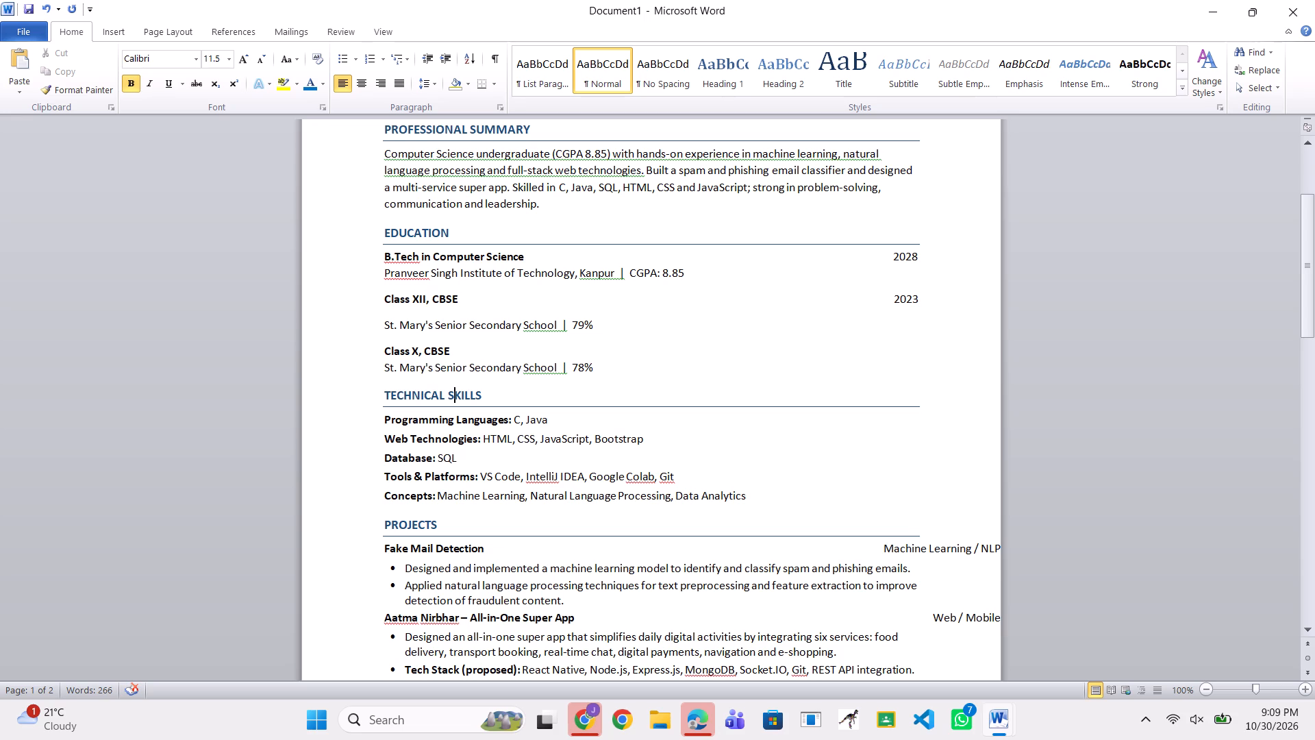
click(909, 365)
click(905, 360)
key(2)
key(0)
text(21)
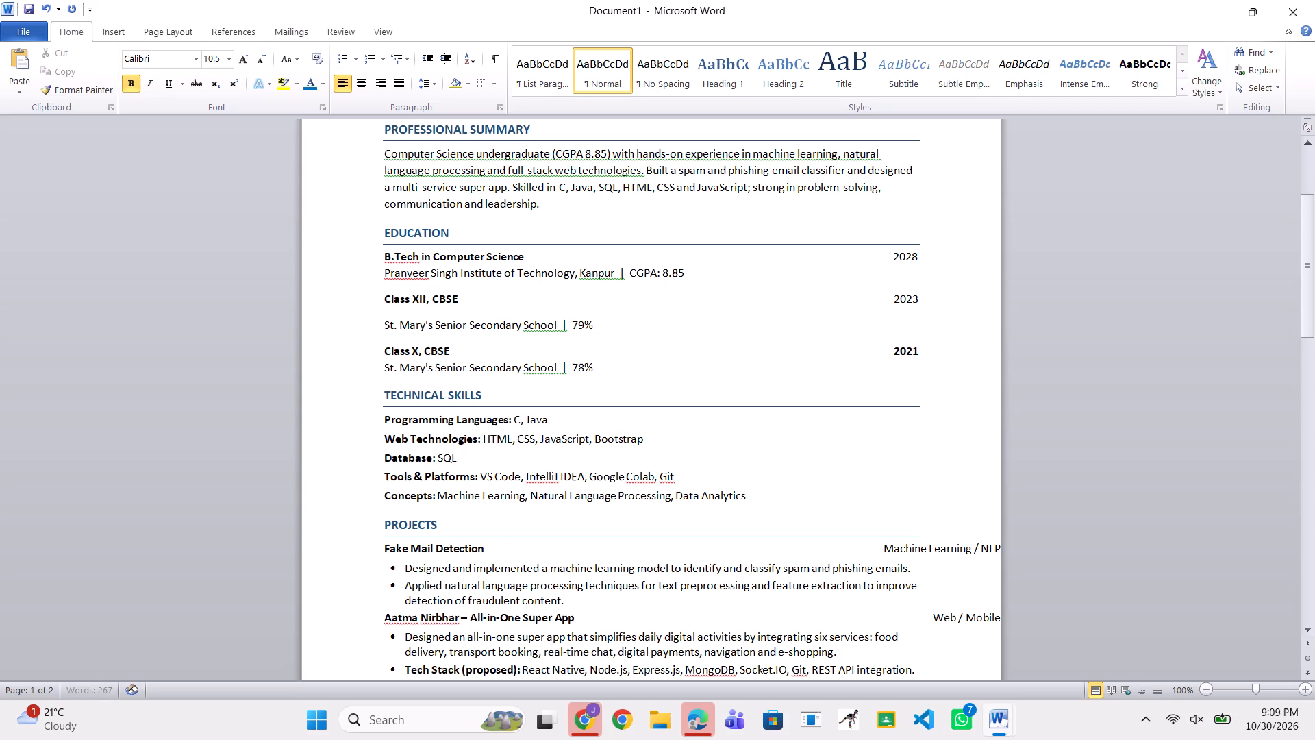
Remove the bold formatting from the year 2021 on the Class X, CBSE line.
scroll(834, 333, left, 1)
click(914, 353)
drag(914, 353, 891, 355)
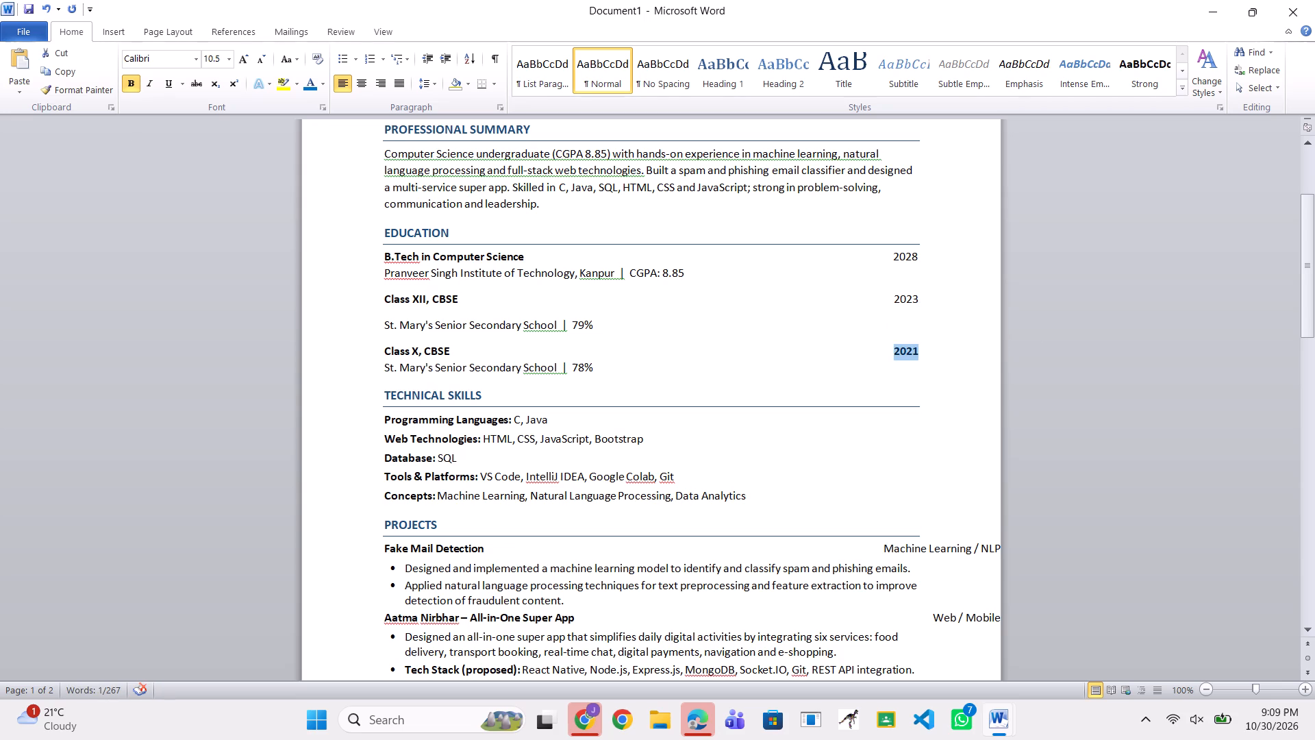
click(131, 86)
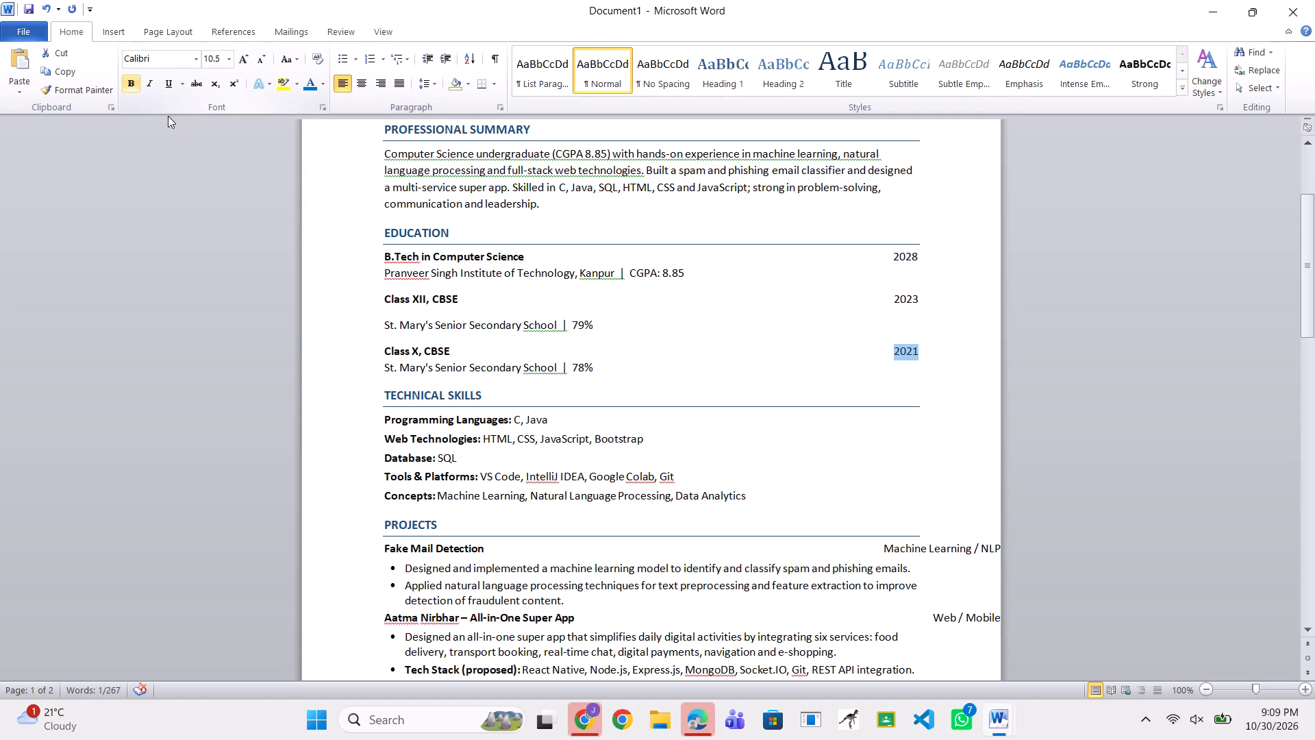
click(649, 451)
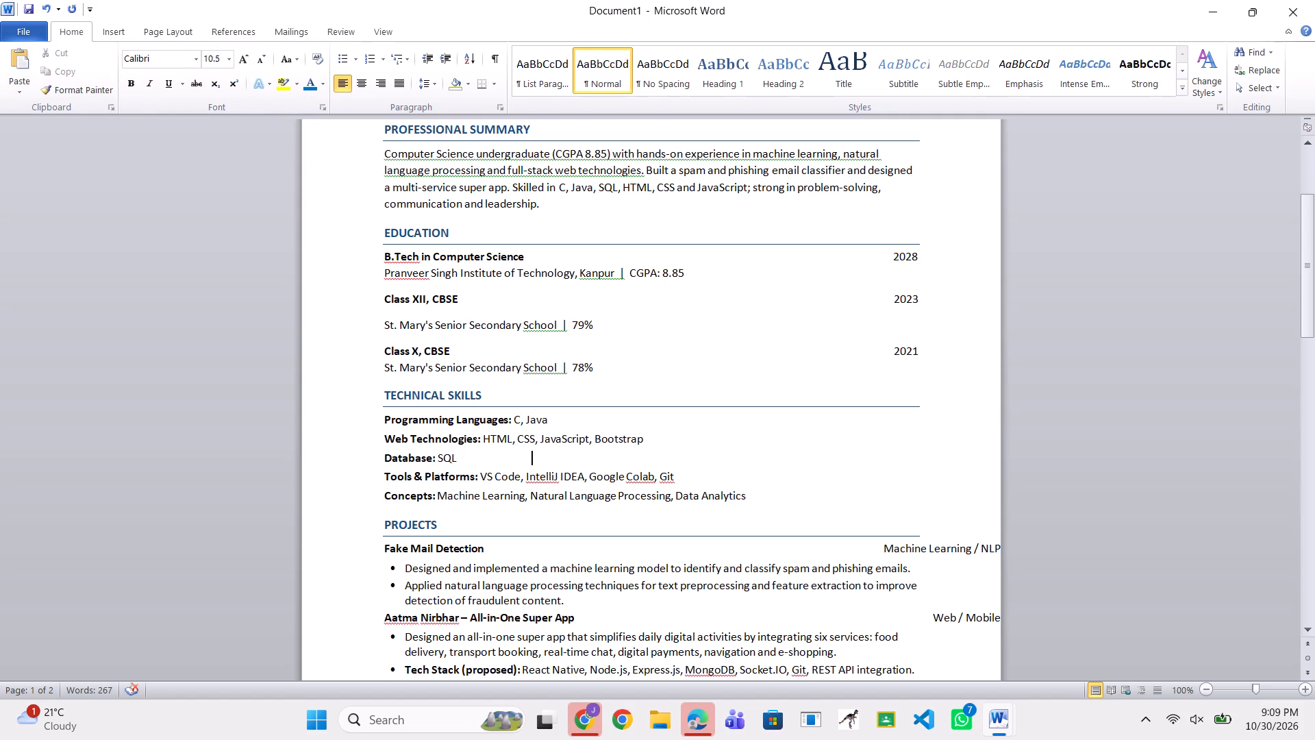
Switch to the resume document and go to its blank second page below Soft Skills.
scroll(631, 336, down, 1)
scroll(627, 313, left, 1)
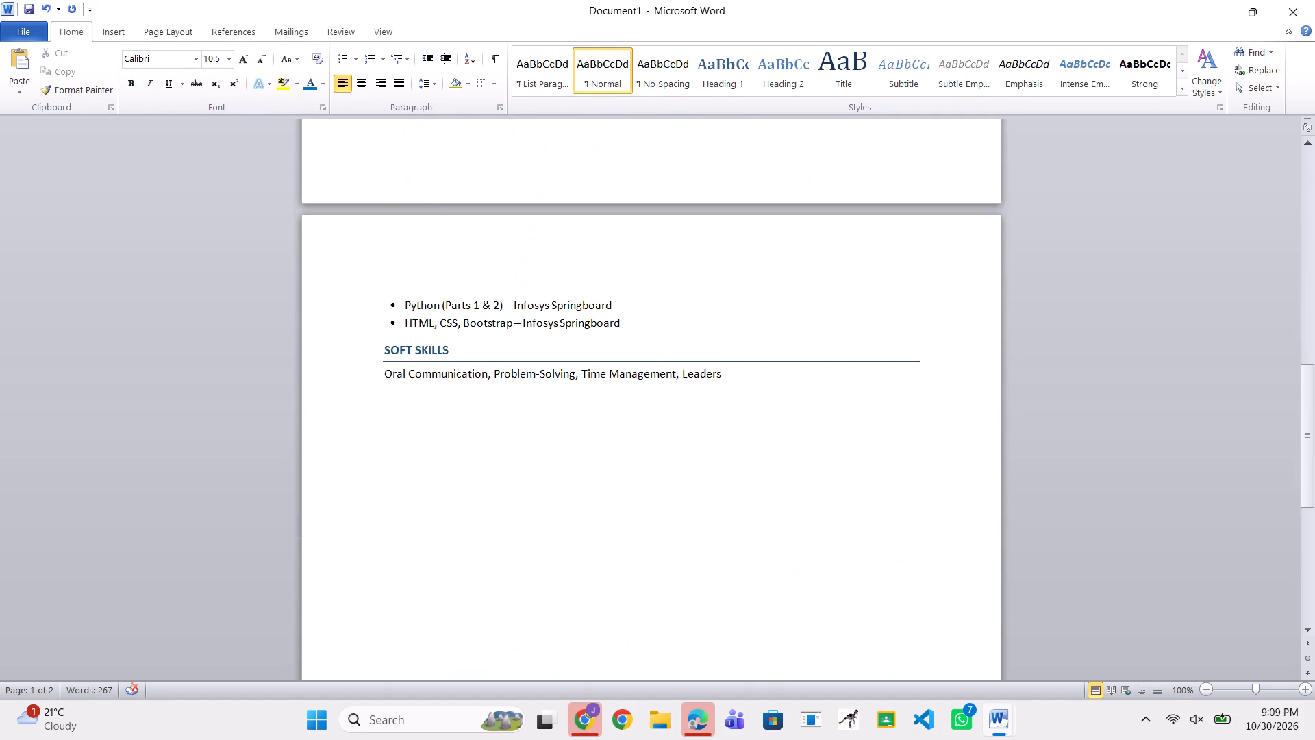
scroll(627, 313, left, 1)
scroll(627, 313, up, 2)
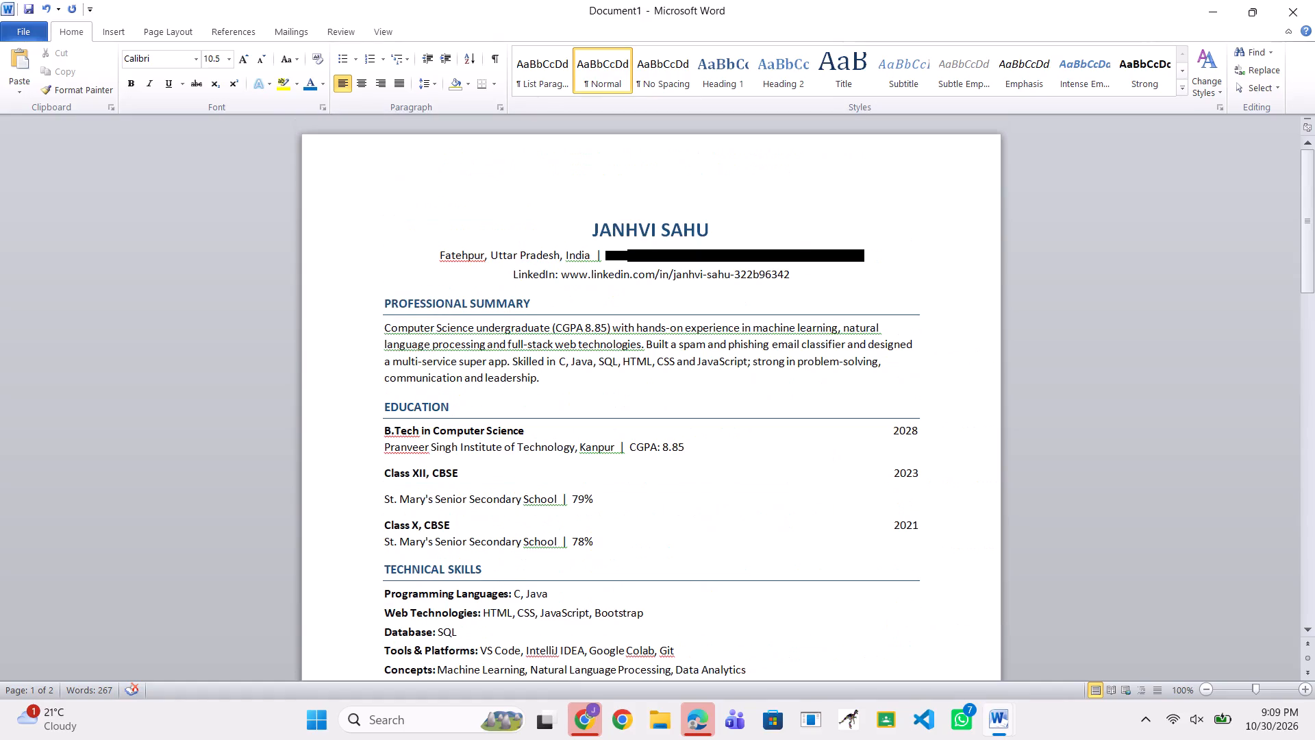
click(653, 189)
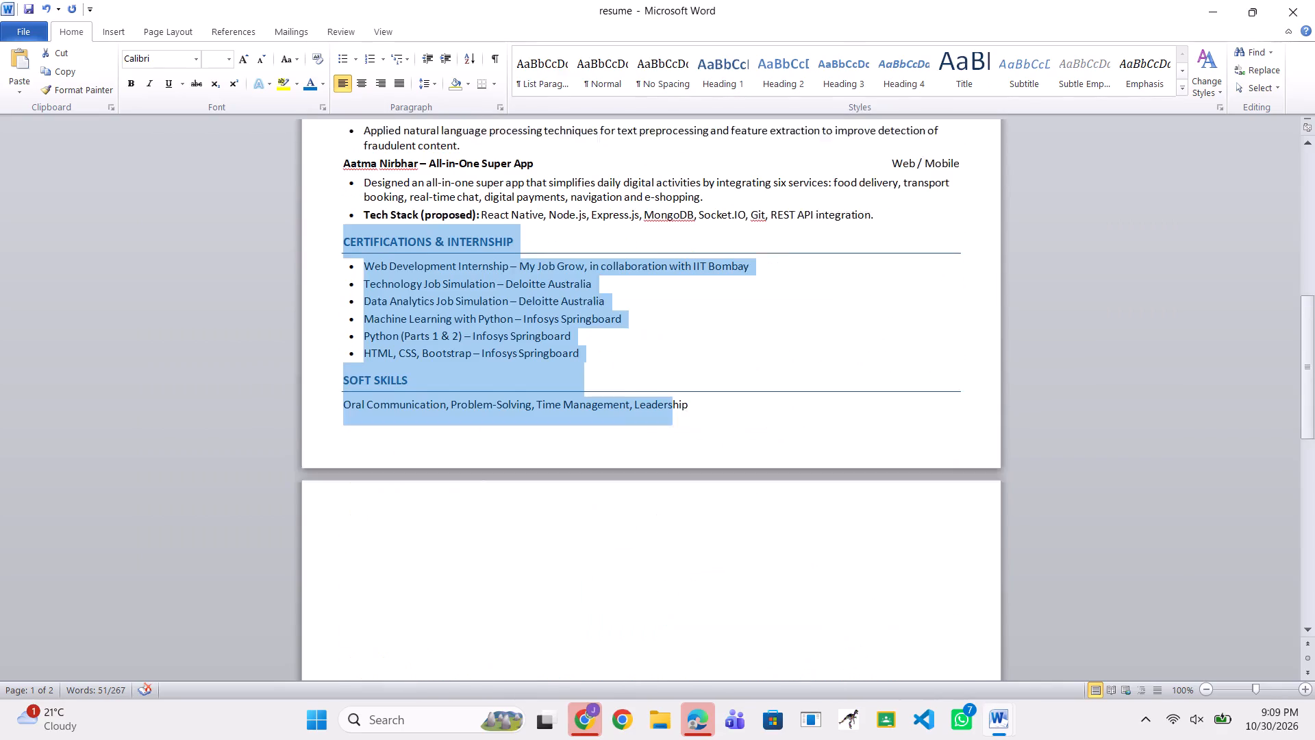
click(650, 524)
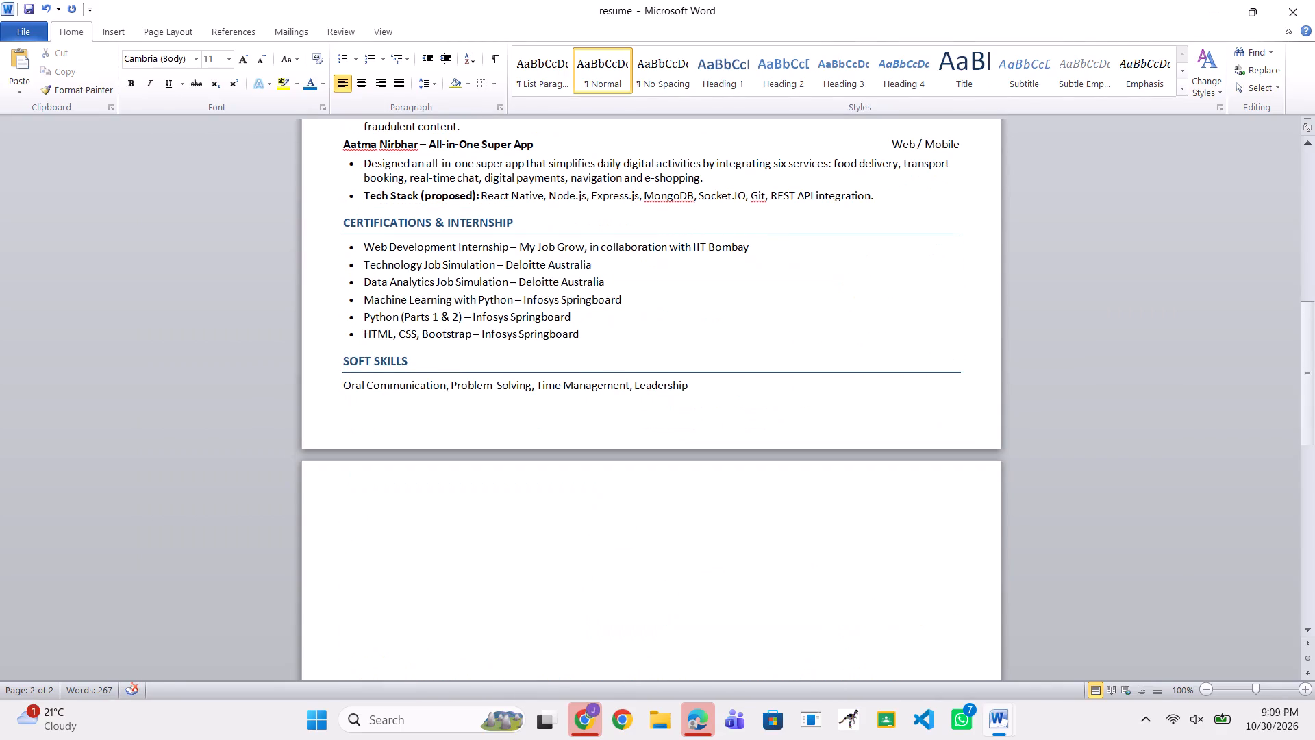
click(657, 531)
scroll(657, 531, down, 1)
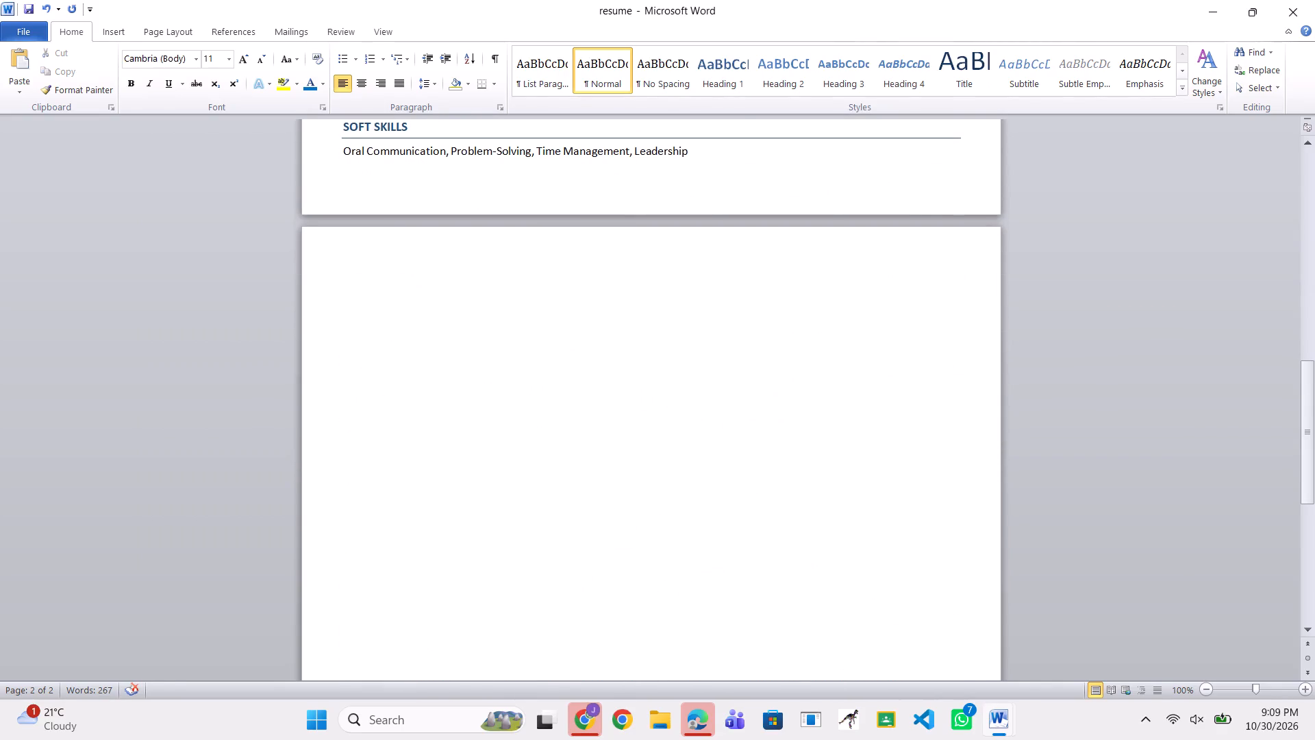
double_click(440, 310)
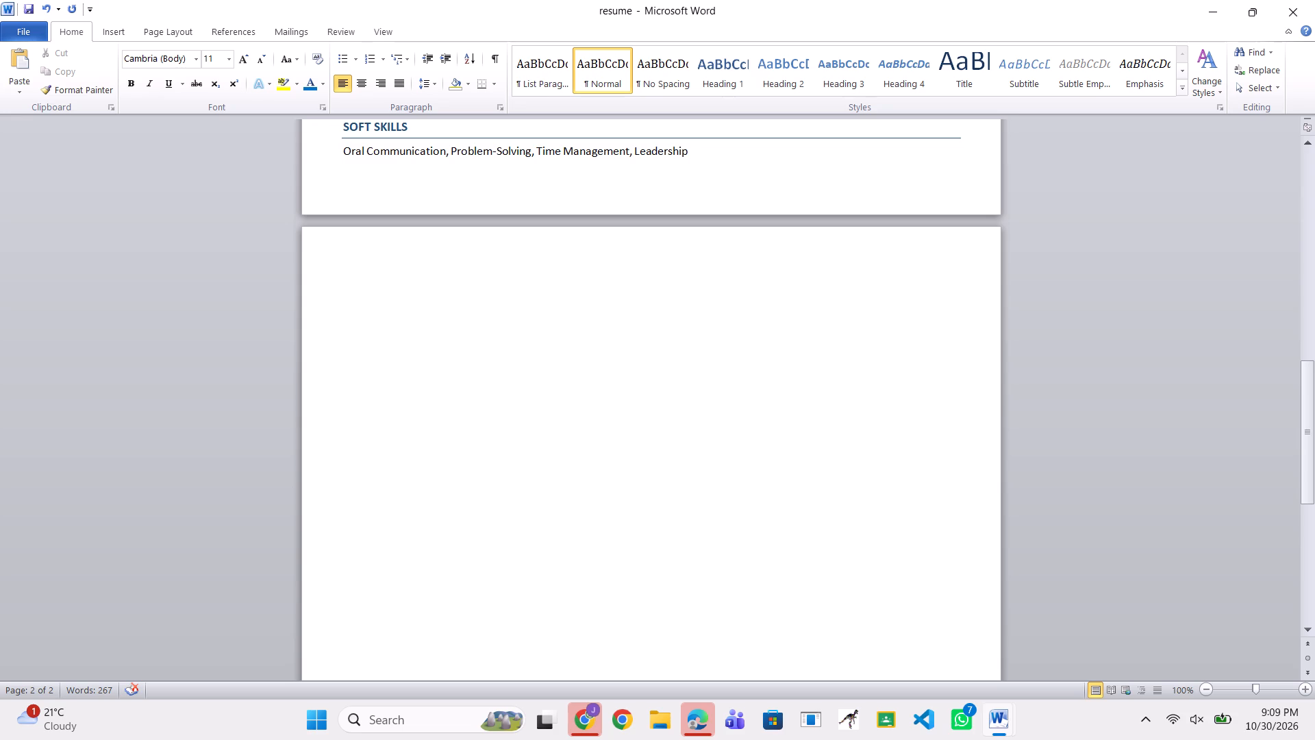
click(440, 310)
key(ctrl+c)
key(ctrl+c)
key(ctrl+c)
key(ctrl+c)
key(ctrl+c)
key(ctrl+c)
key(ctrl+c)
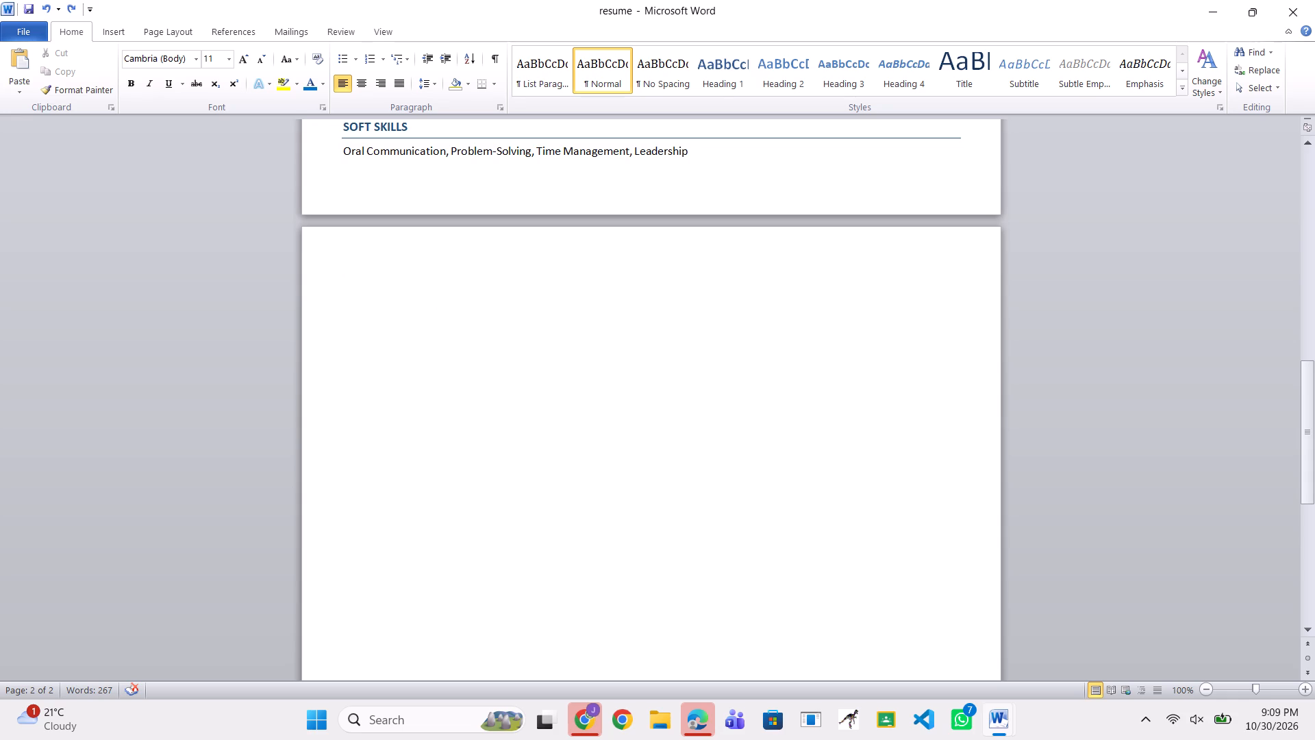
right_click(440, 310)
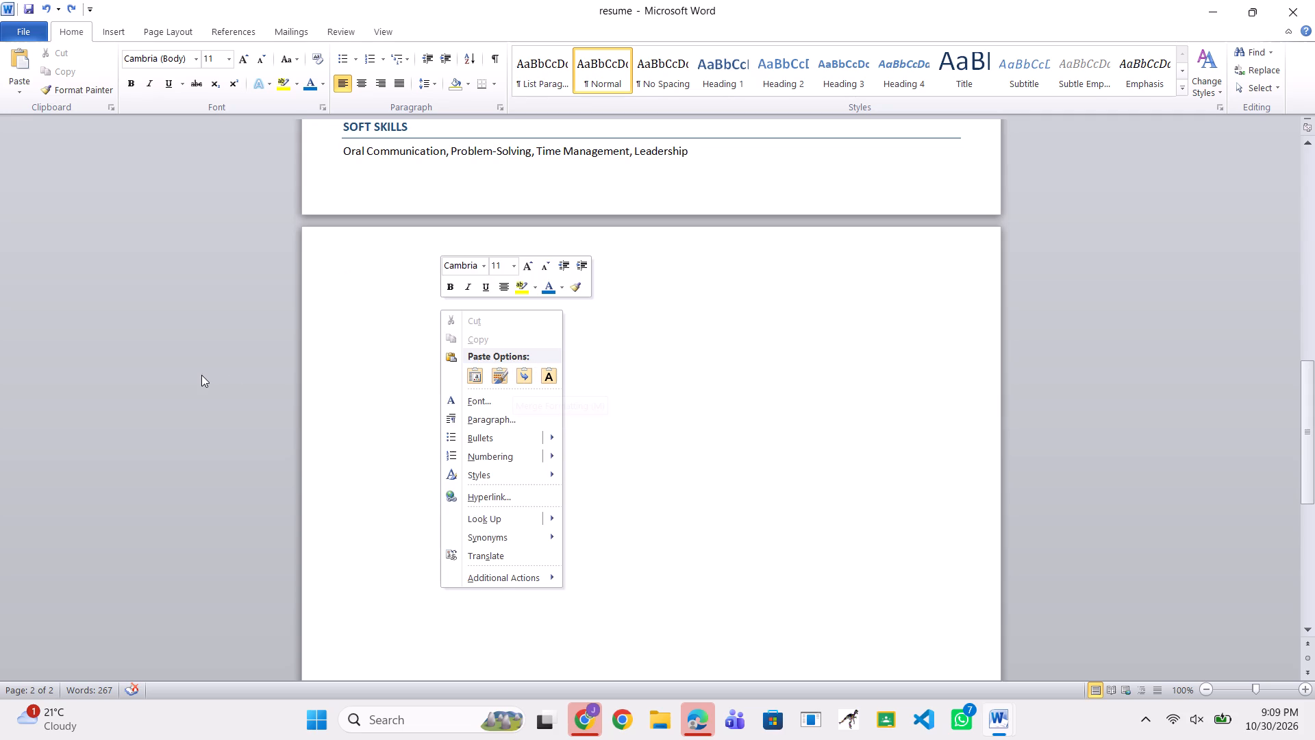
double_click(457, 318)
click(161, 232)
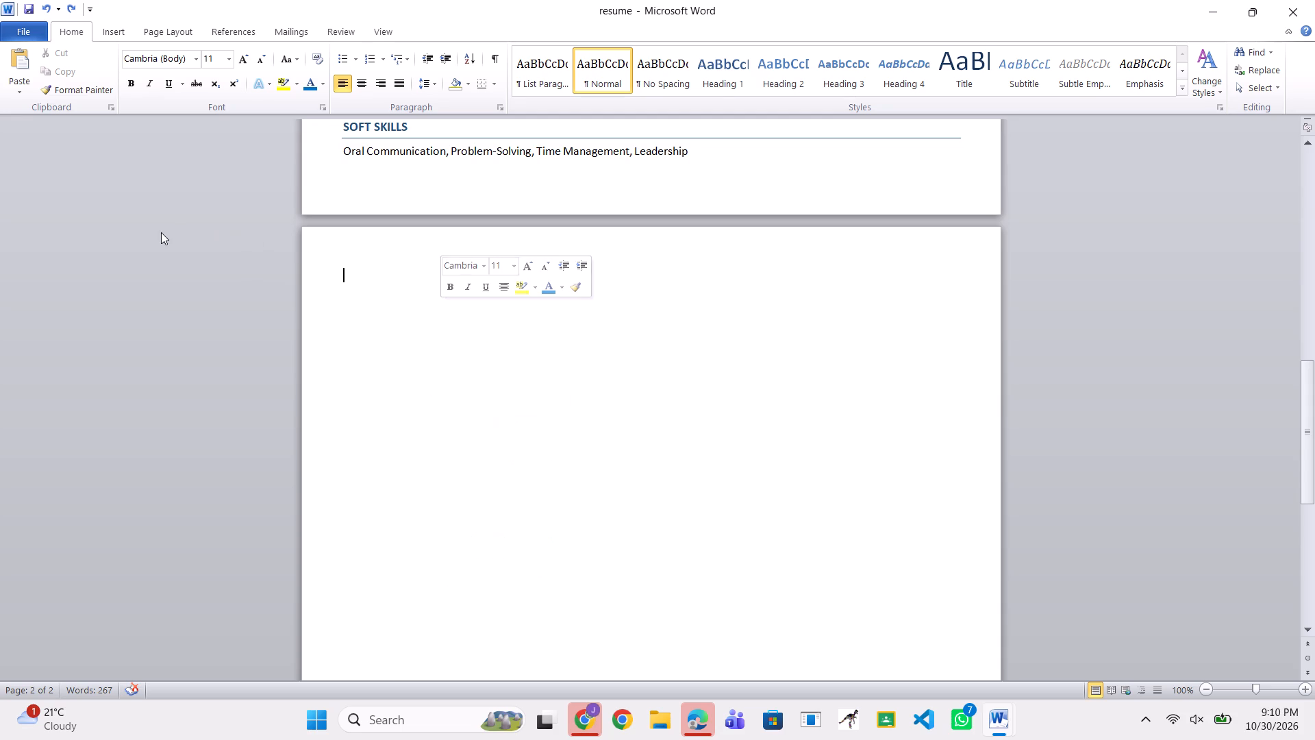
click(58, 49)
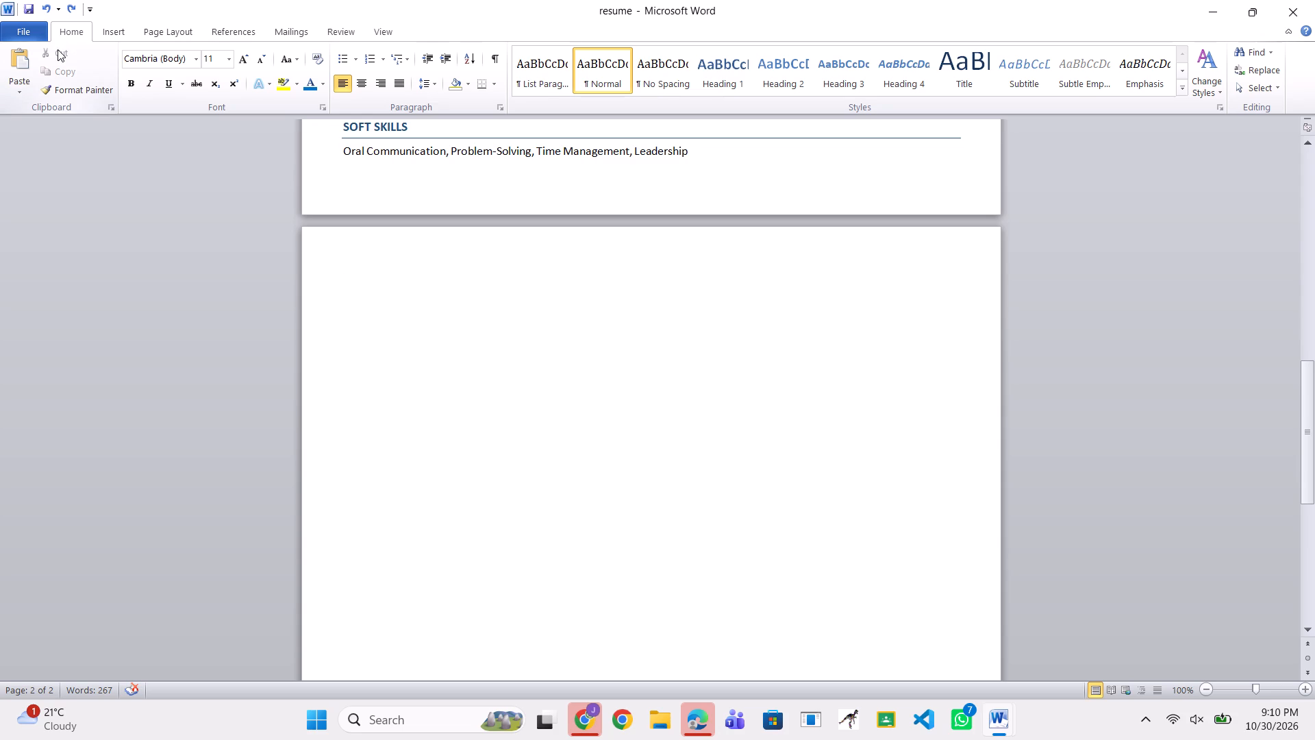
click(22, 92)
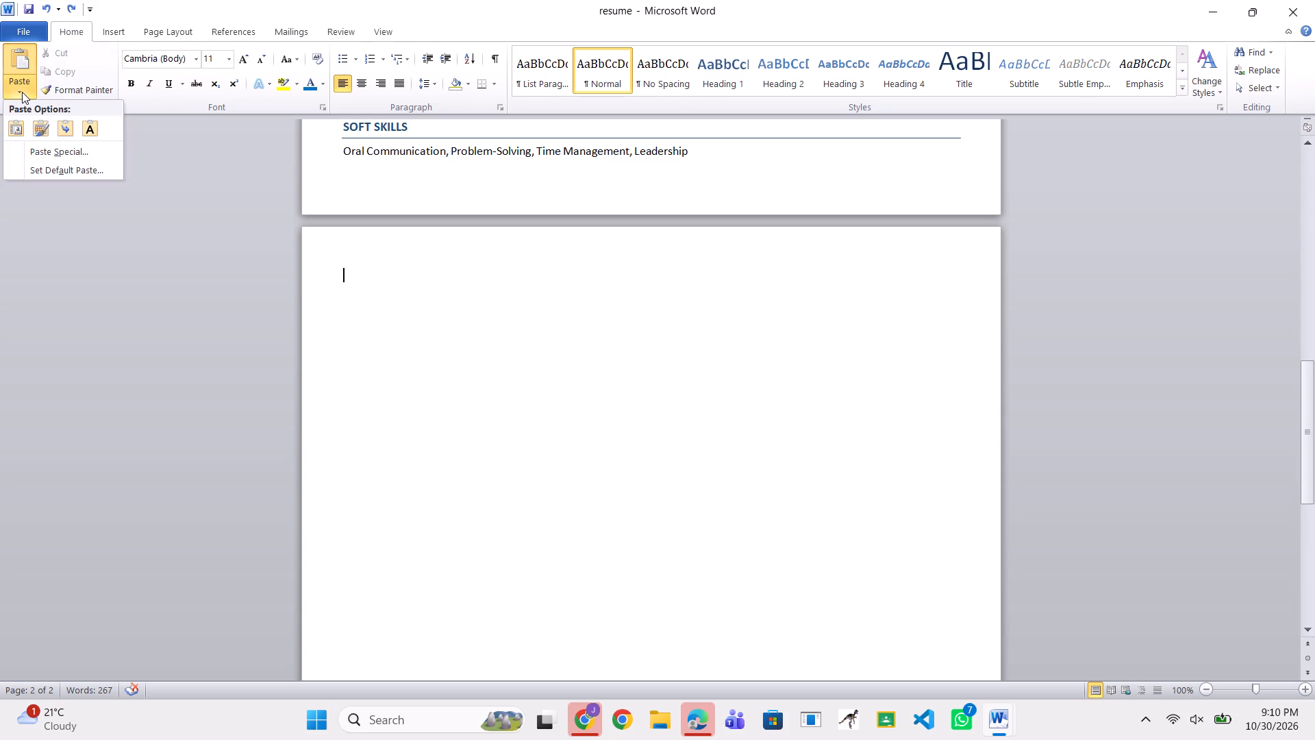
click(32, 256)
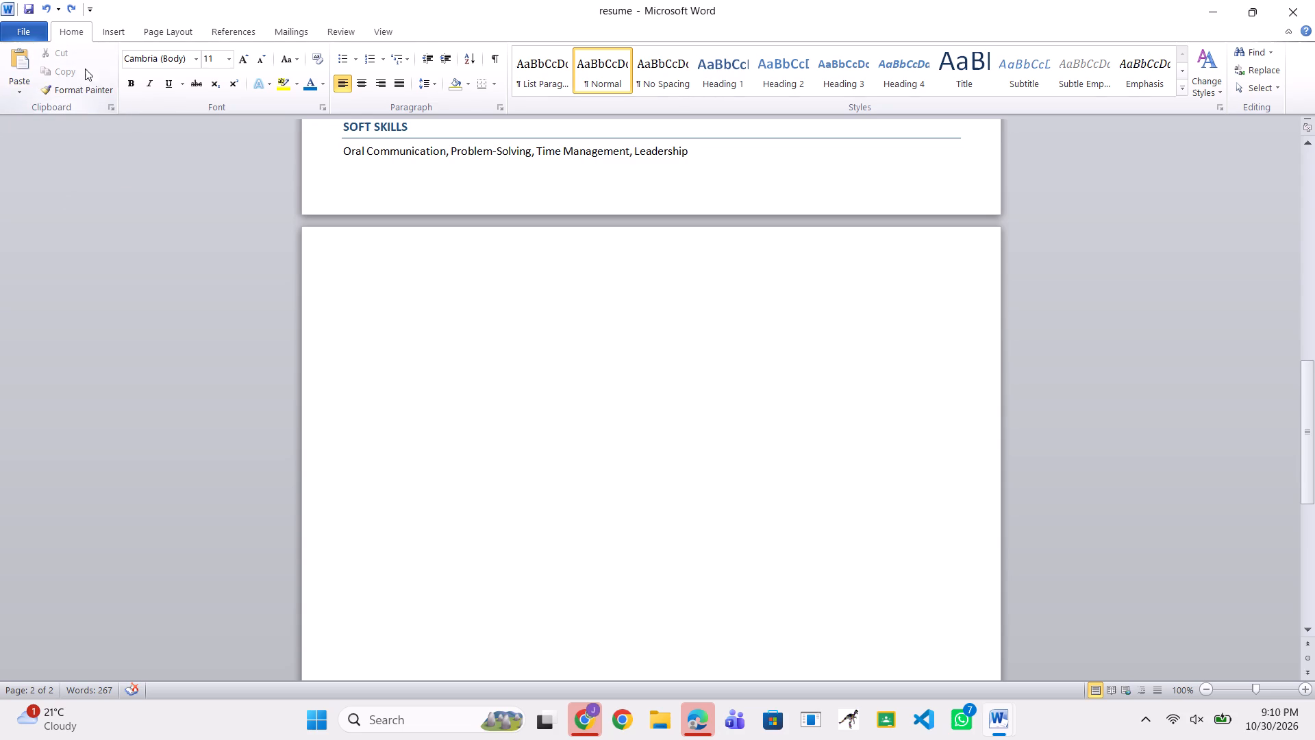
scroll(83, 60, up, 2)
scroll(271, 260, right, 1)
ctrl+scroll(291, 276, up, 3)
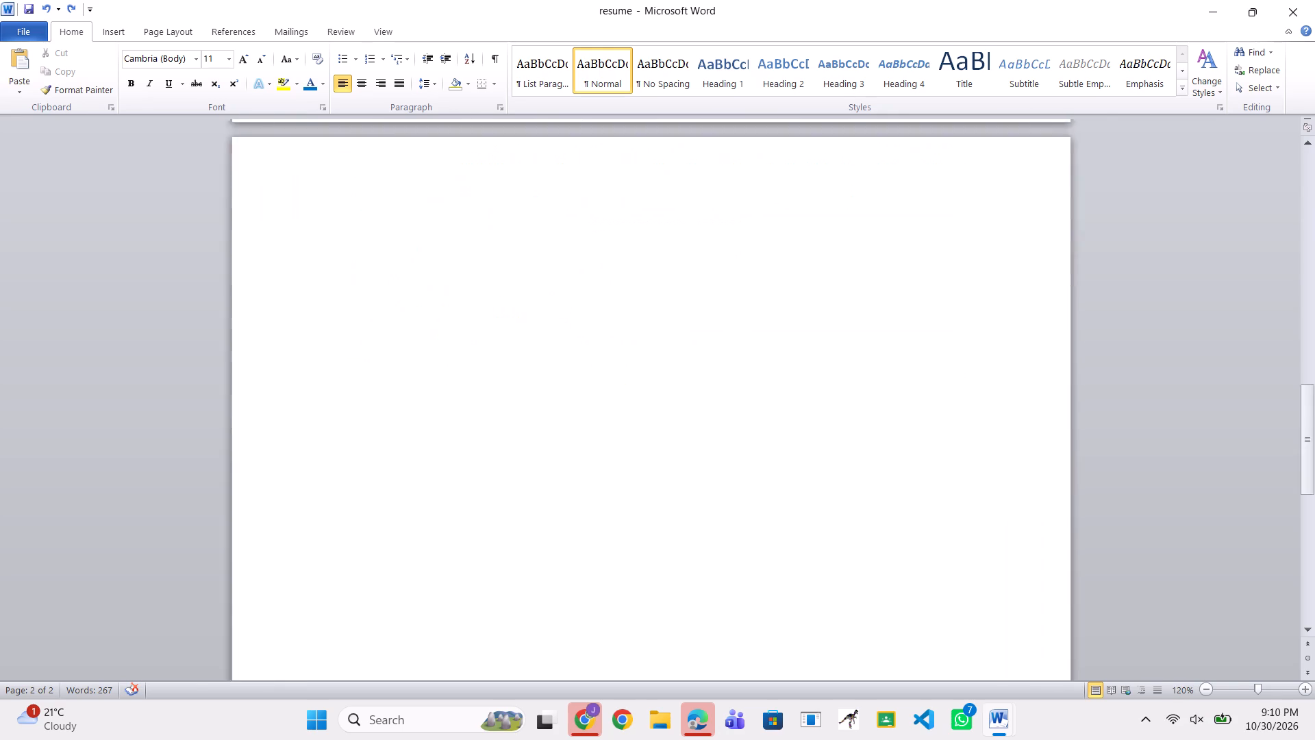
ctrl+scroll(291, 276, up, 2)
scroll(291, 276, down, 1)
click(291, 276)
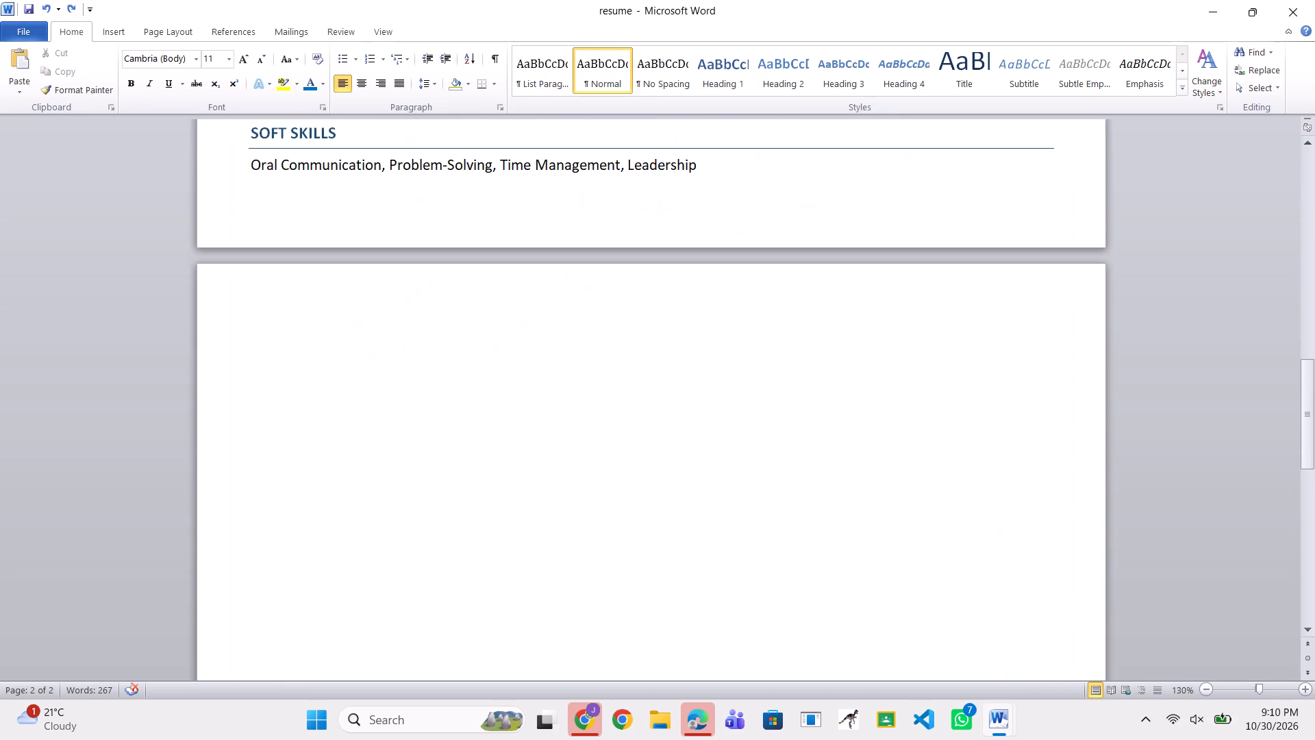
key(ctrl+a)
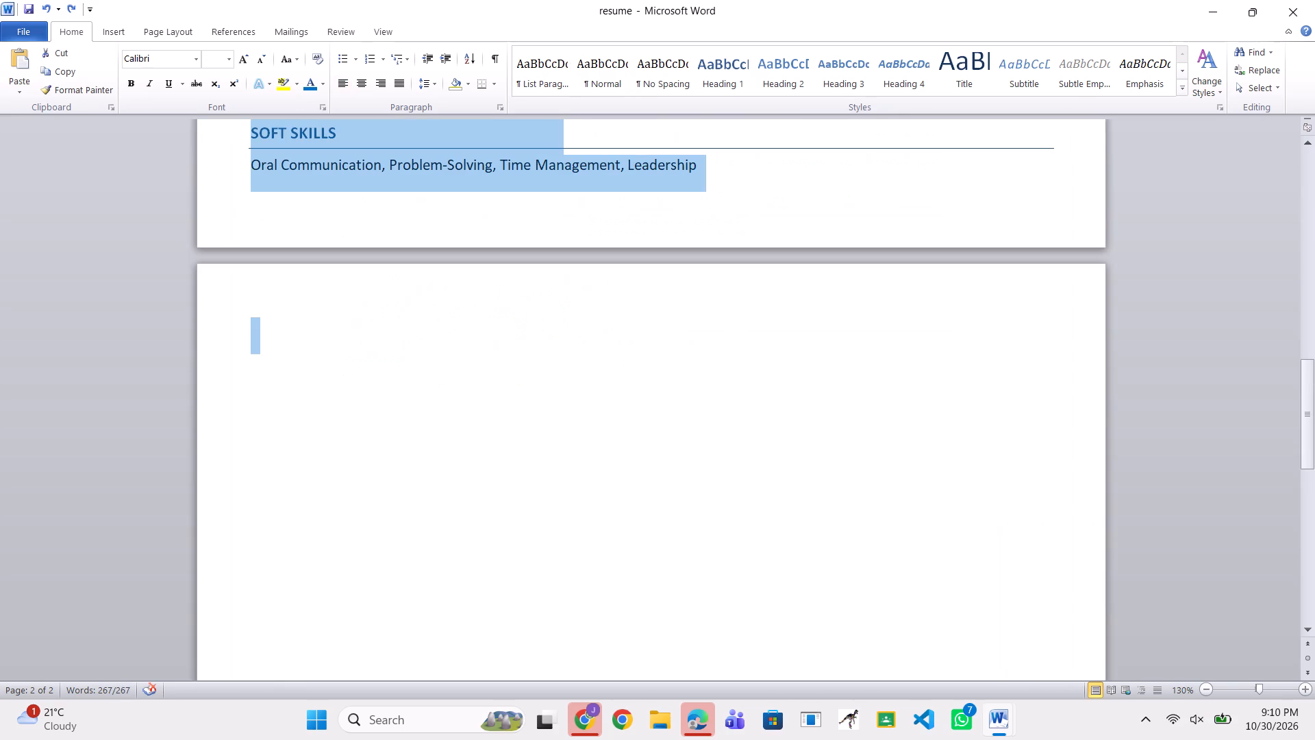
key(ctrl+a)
Undo the last two edits made to the resume document.
key(ctrl+z)
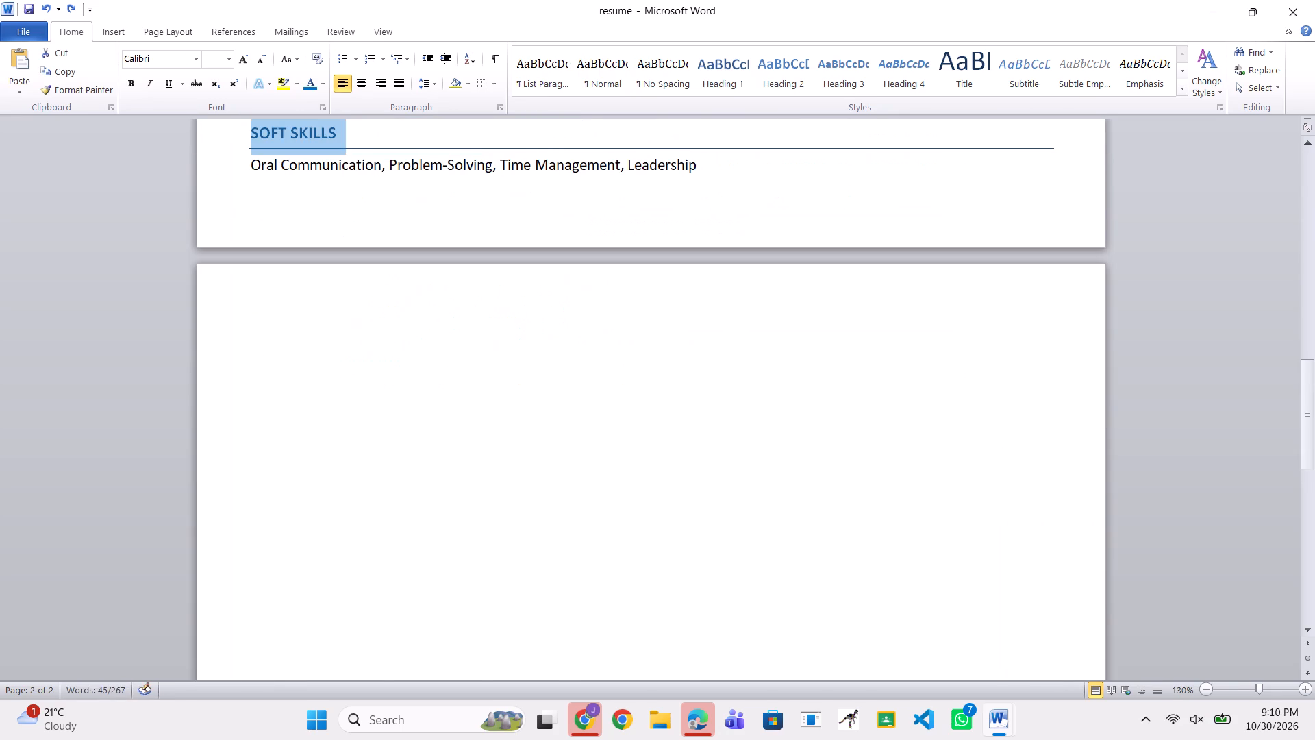
key(ctrl+z)
Cut the Technical Skills heading together with the Programming Languages, Web Technologies and Database lines.
scroll(291, 276, right, 4)
scroll(291, 276, up, 5)
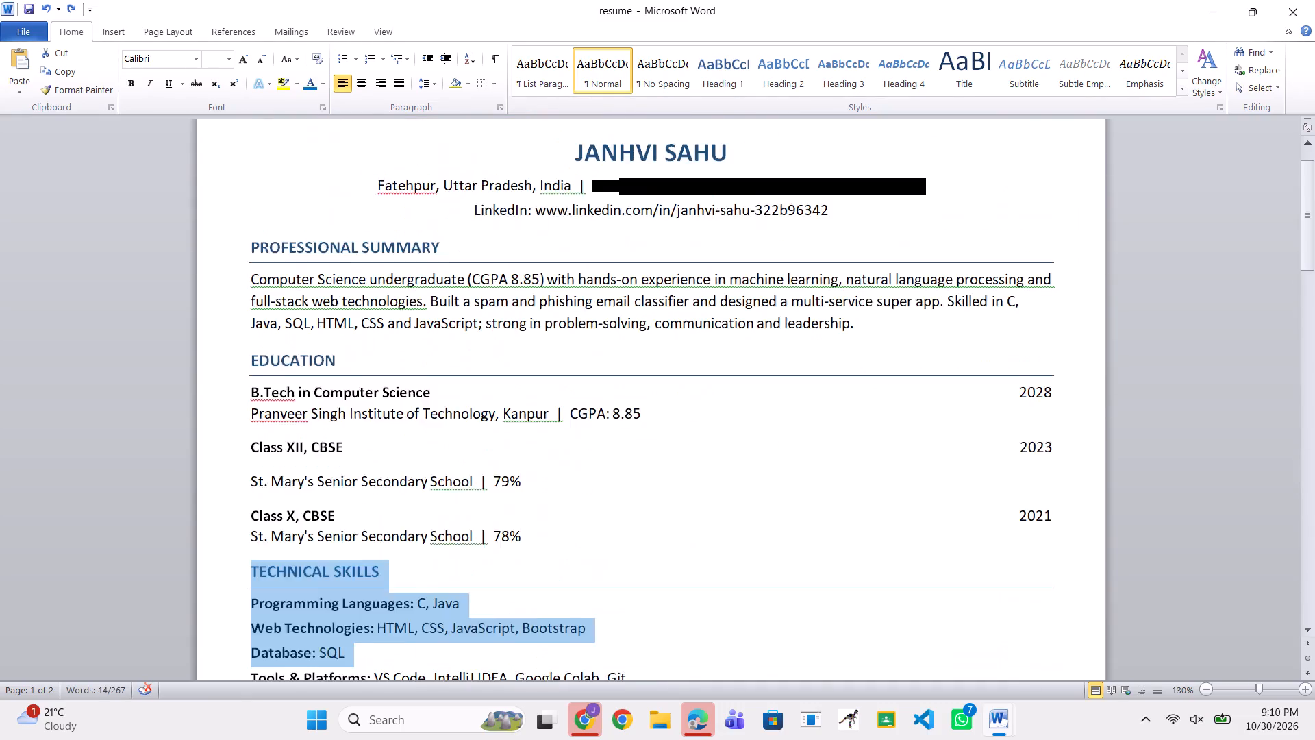
scroll(291, 276, down, 1)
ctrl+scroll(291, 276, down, 2)
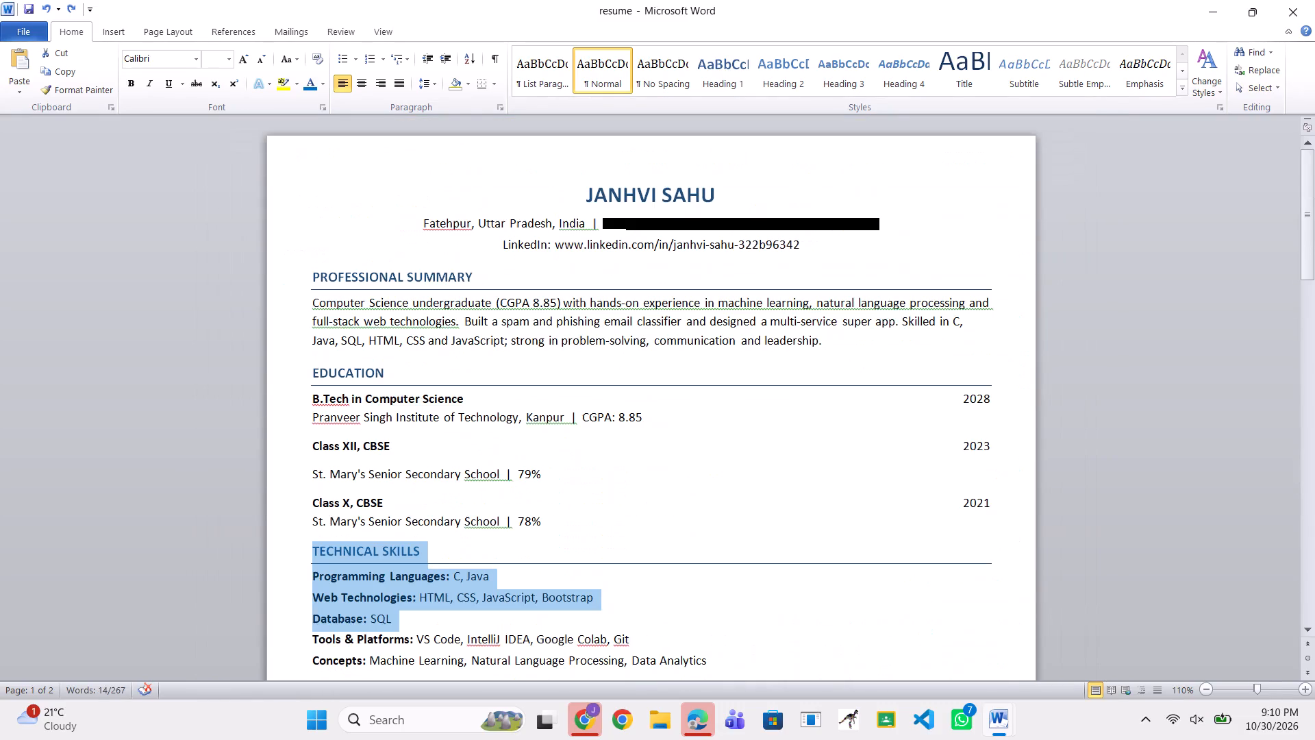
scroll(291, 276, down, 1)
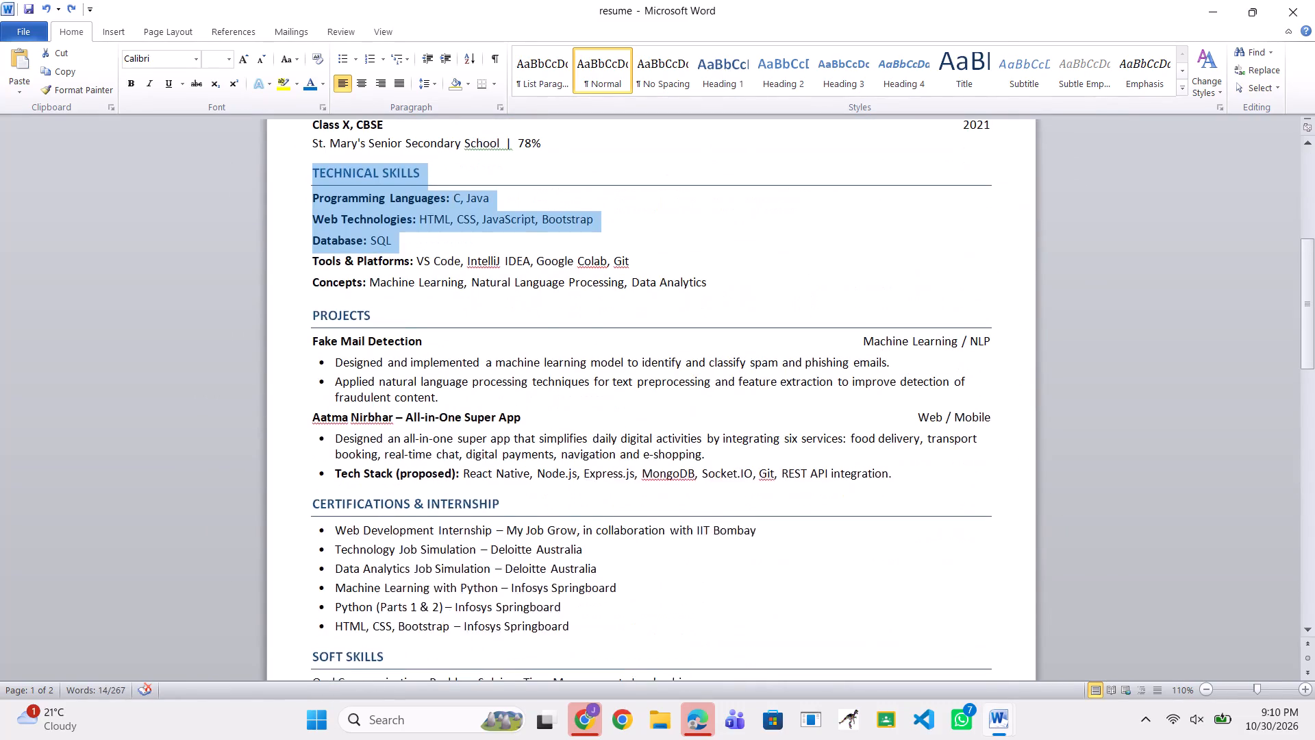
scroll(291, 276, down, 1)
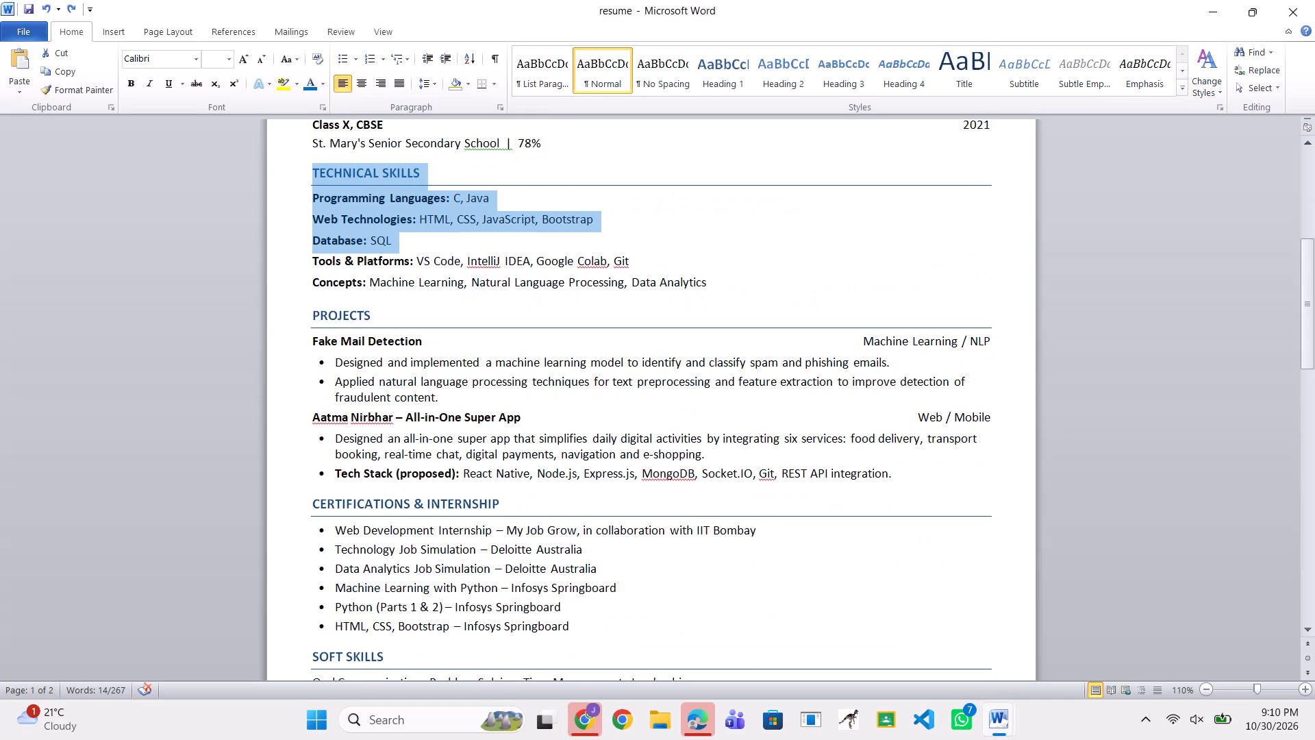
click(52, 50)
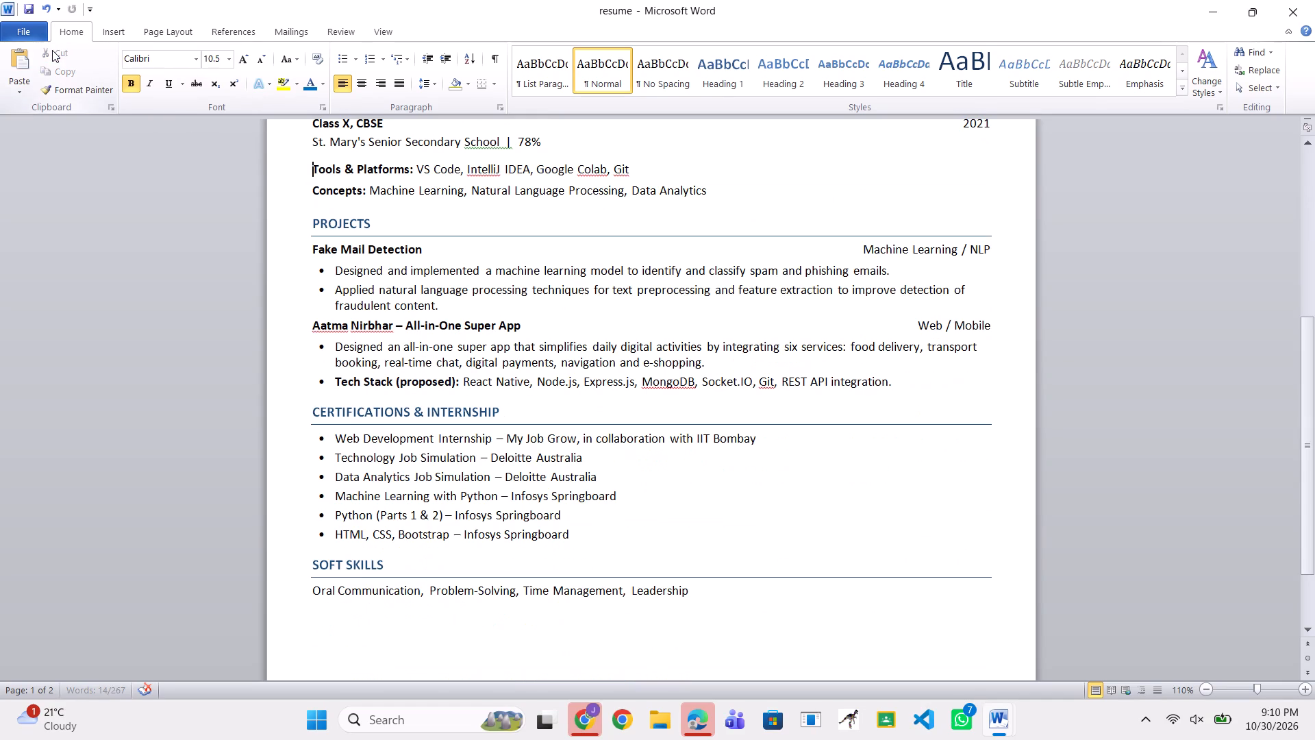
Save the resume as a new Word document named with the roll number, an underscore and the student's full name.
scroll(340, 438, down, 2)
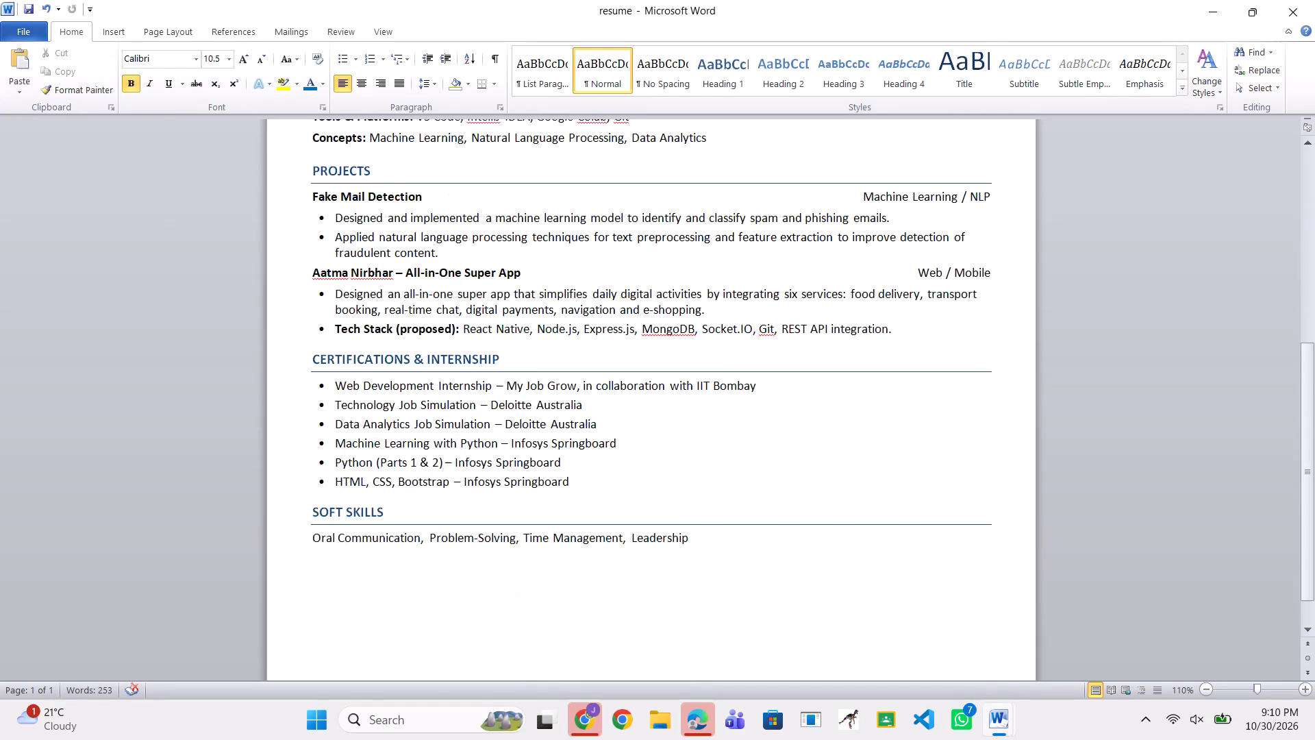
scroll(340, 438, down, 1)
scroll(340, 438, up, 3)
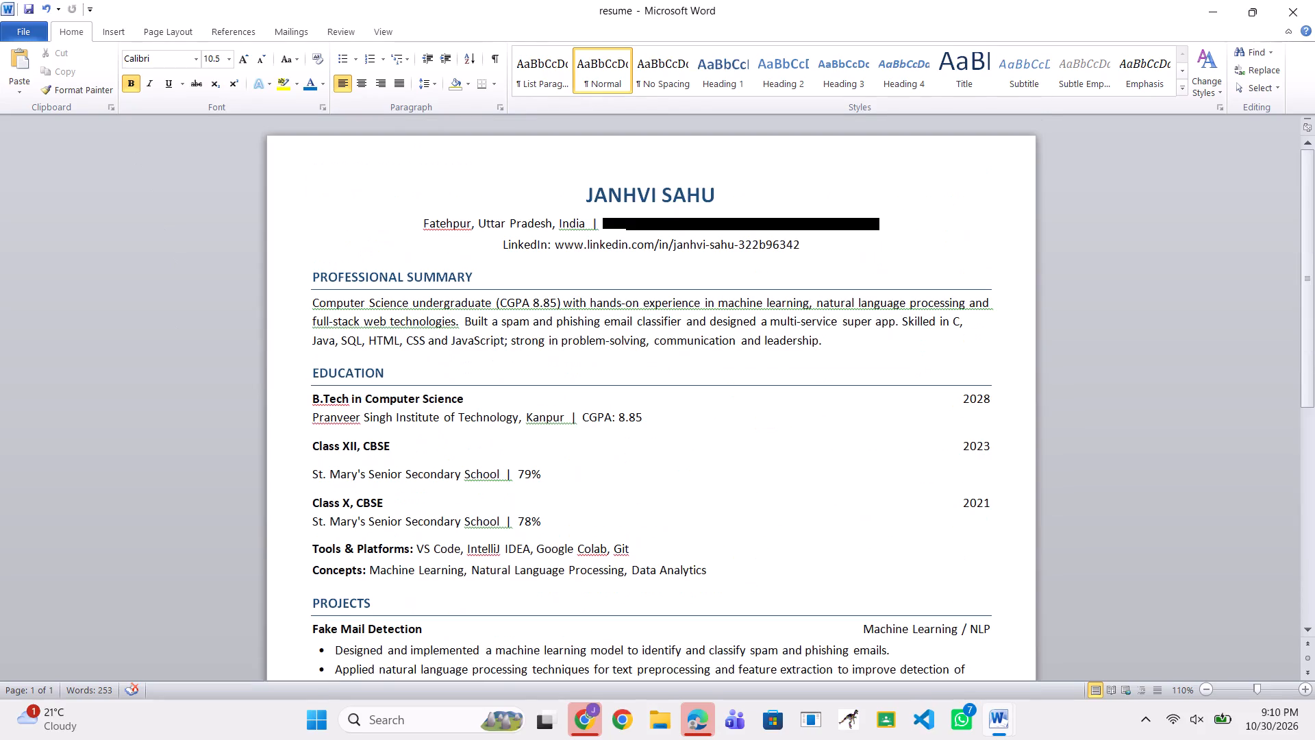
click(28, 22)
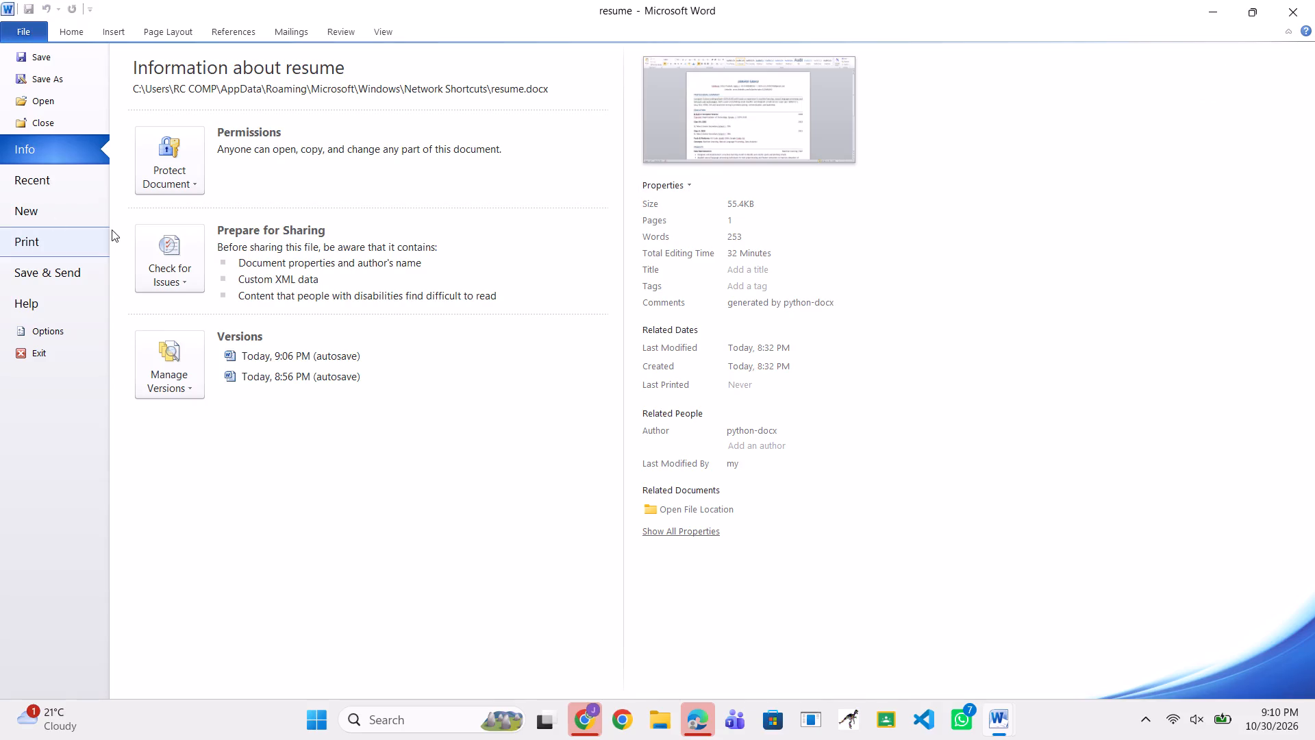
click(62, 78)
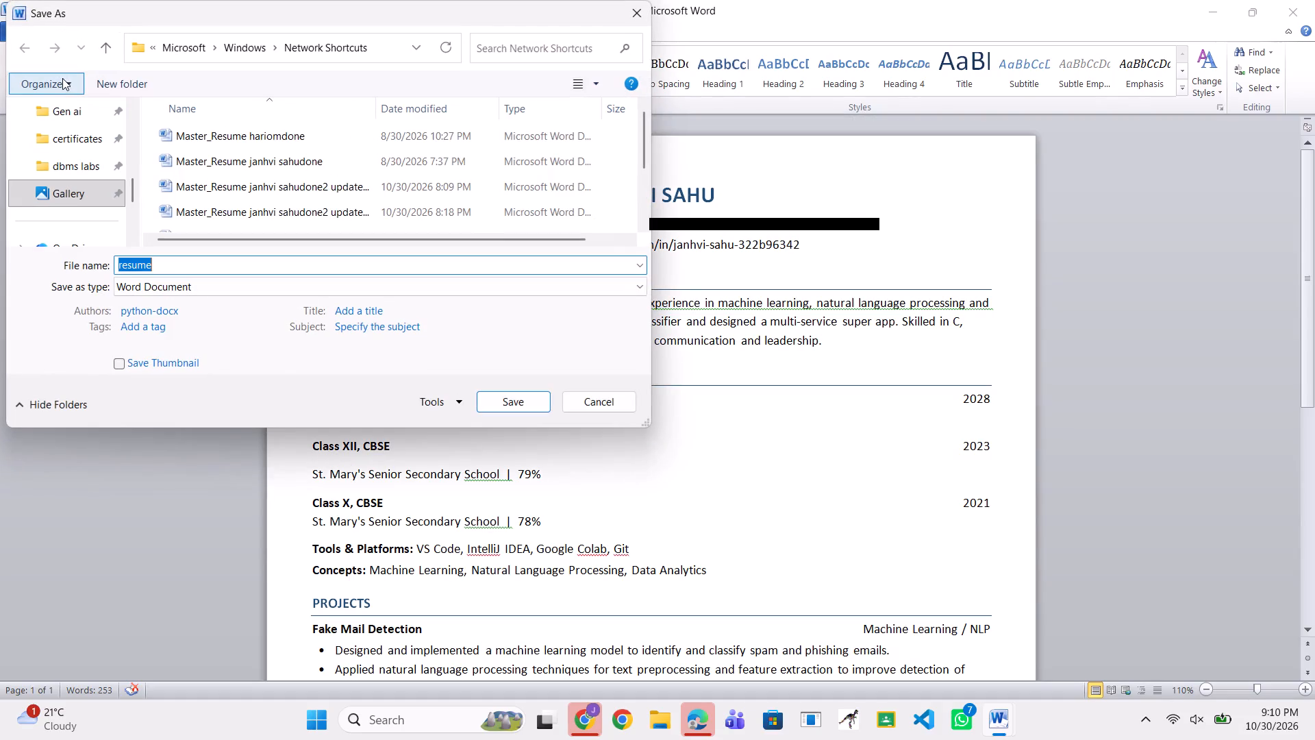
key(BackSpace)
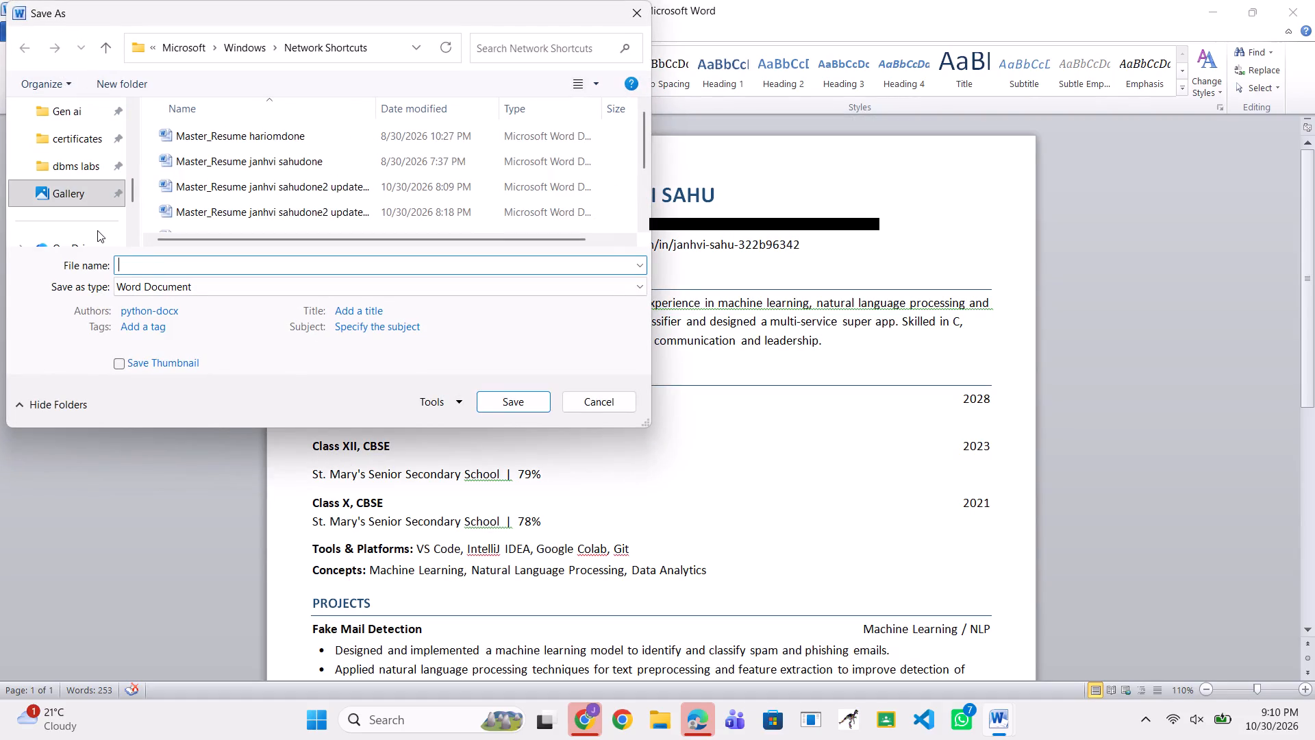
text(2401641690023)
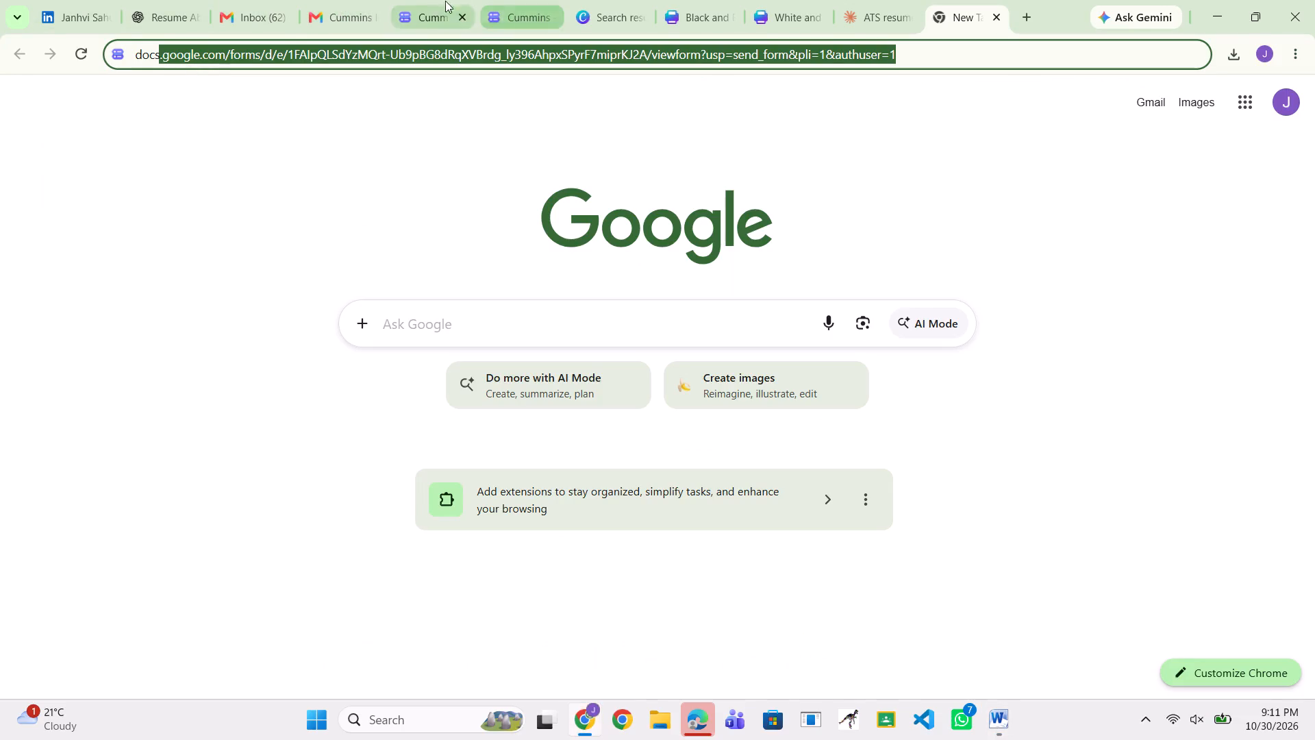
click(544, 1)
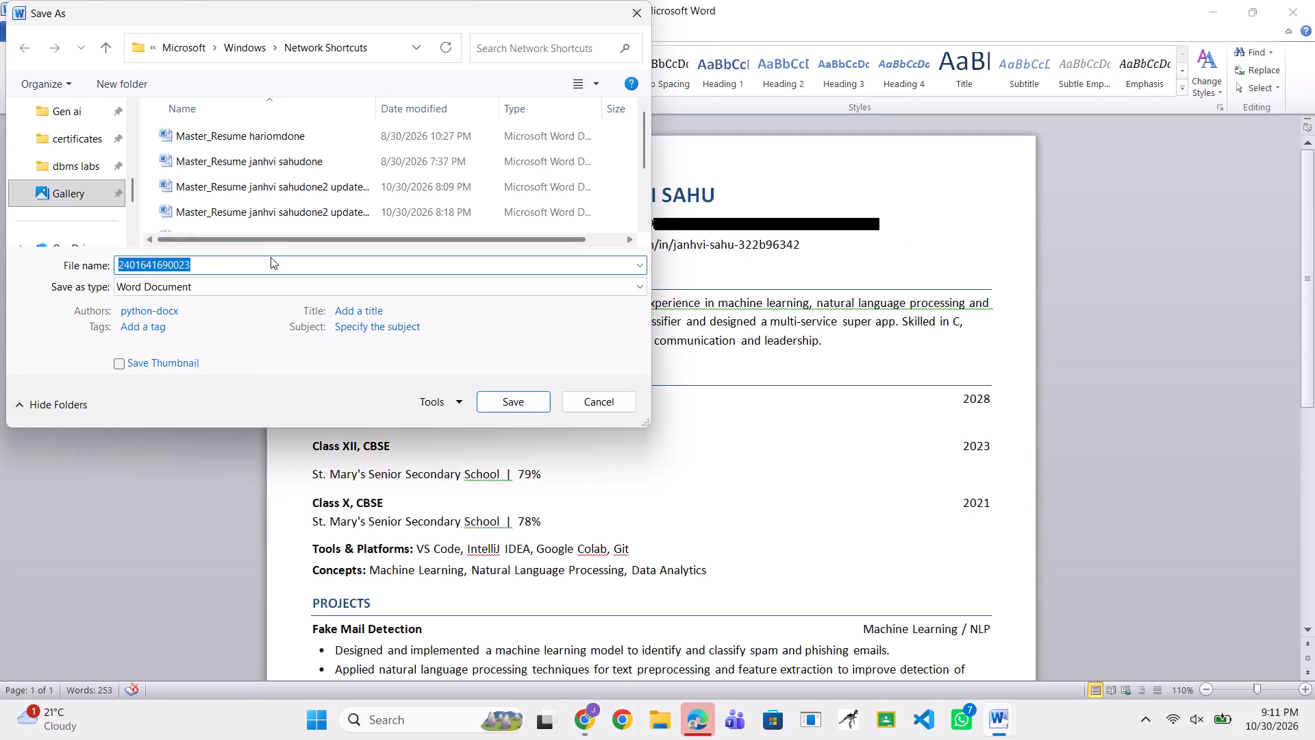
click(271, 259)
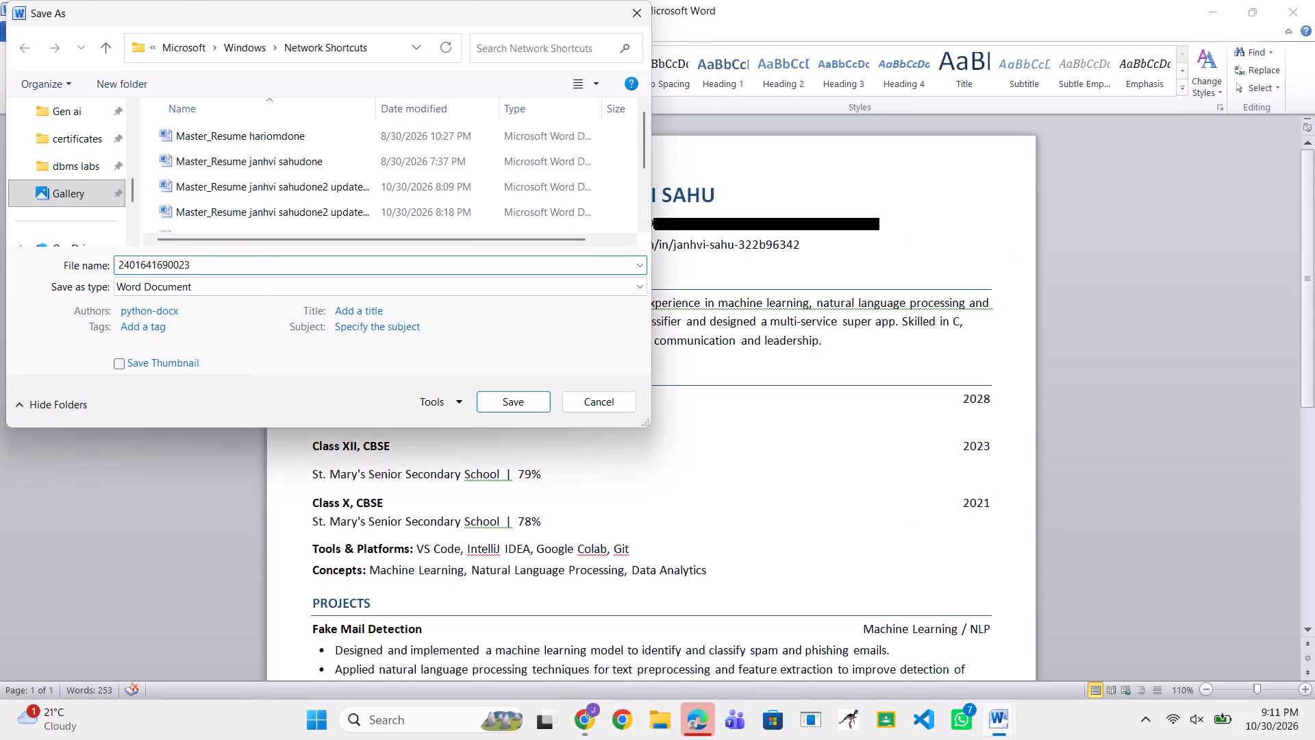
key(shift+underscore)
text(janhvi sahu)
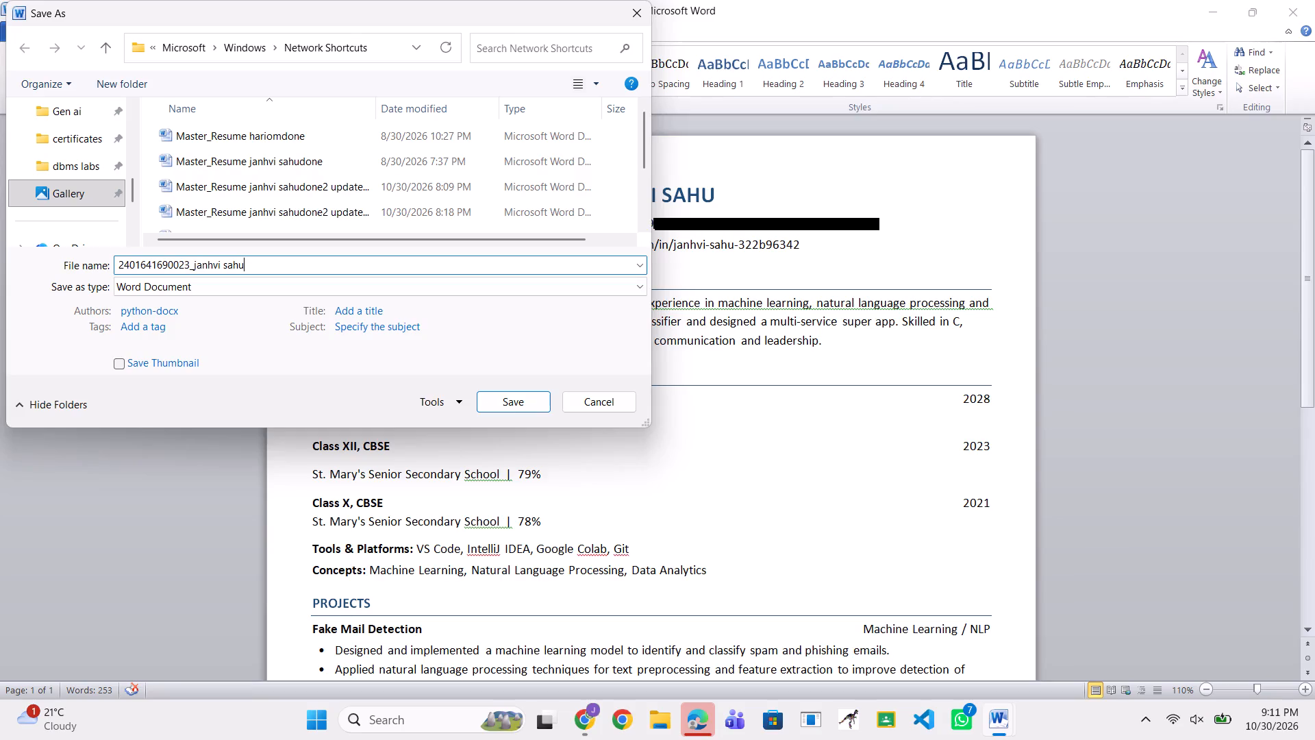
click(196, 268)
click(508, 406)
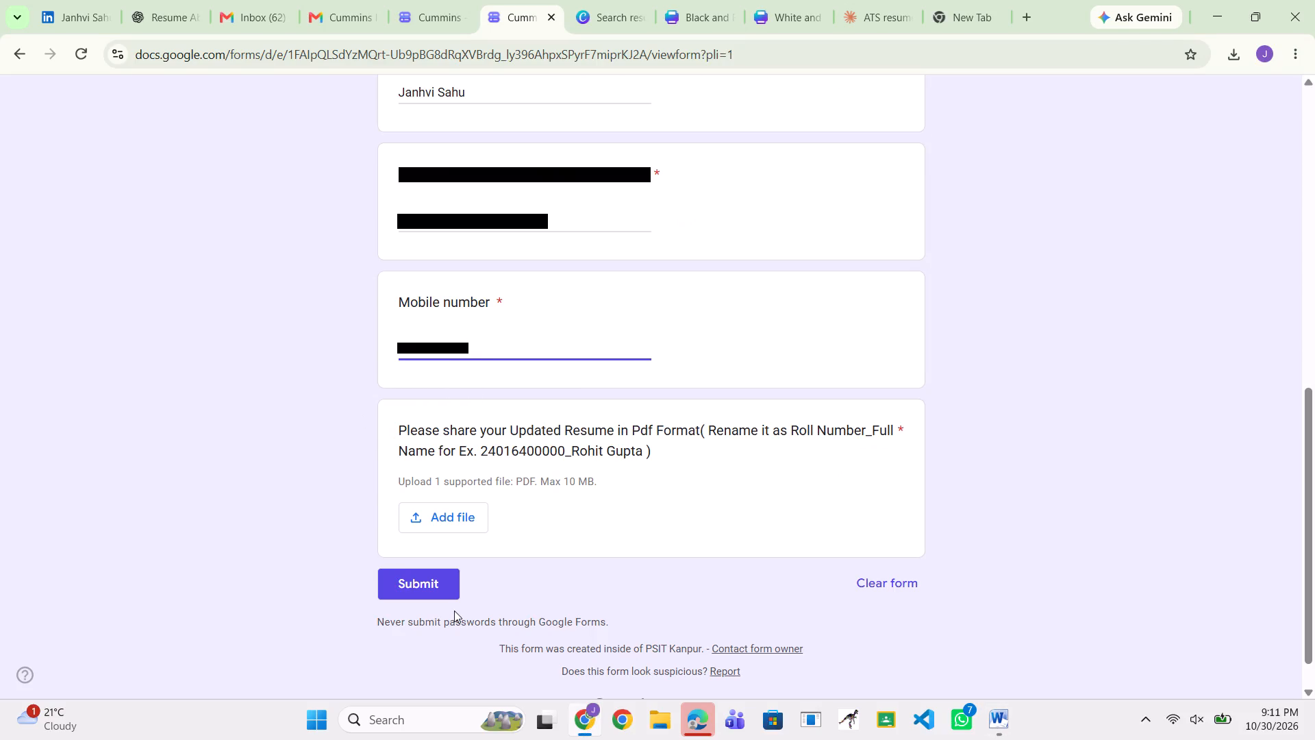
Open the resume file upload on the Cummins form in Chrome and browse the local folders for the renamed resume.
click(434, 506)
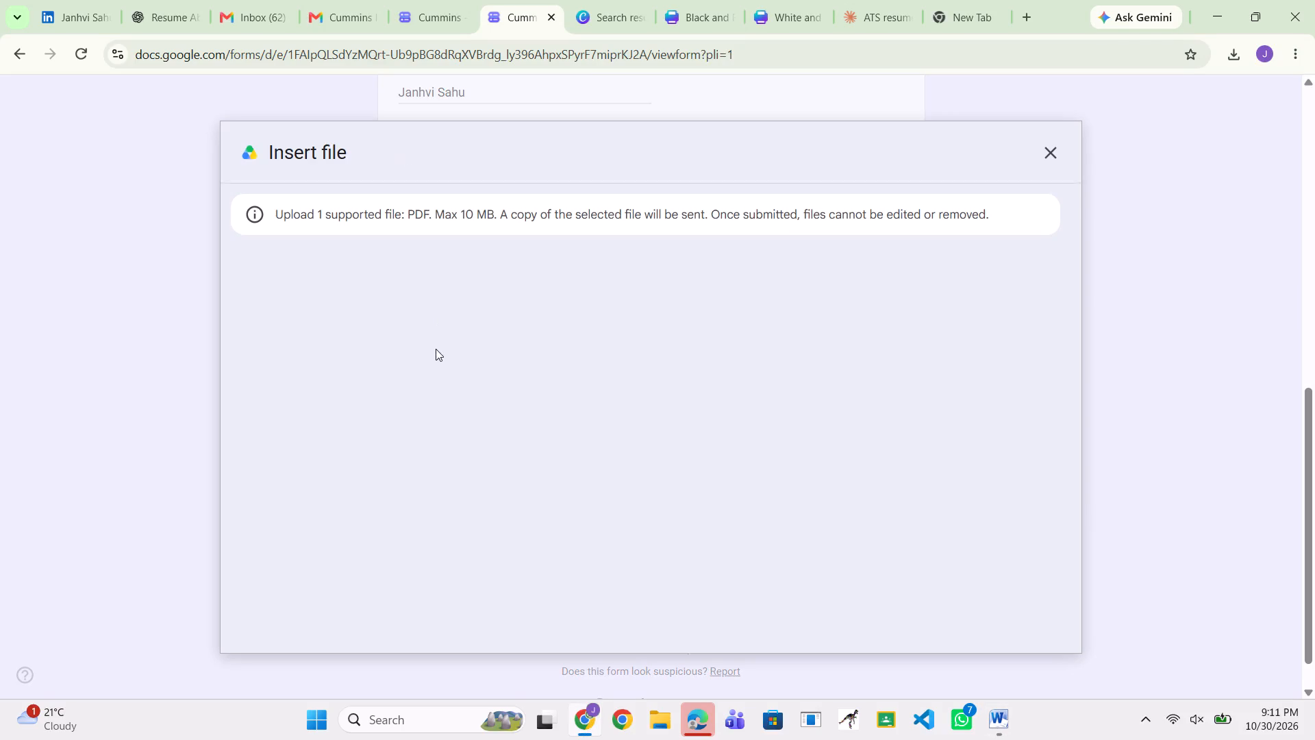
click(351, 188)
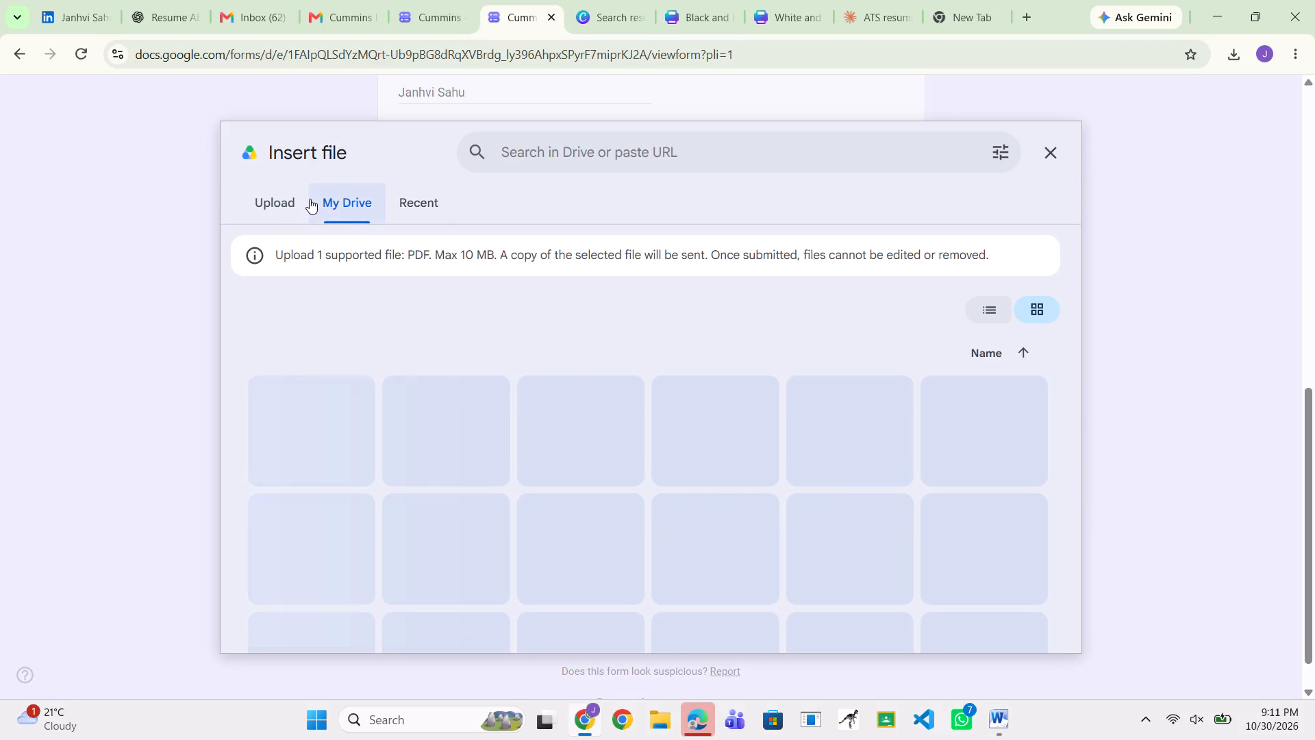
click(310, 199)
click(292, 202)
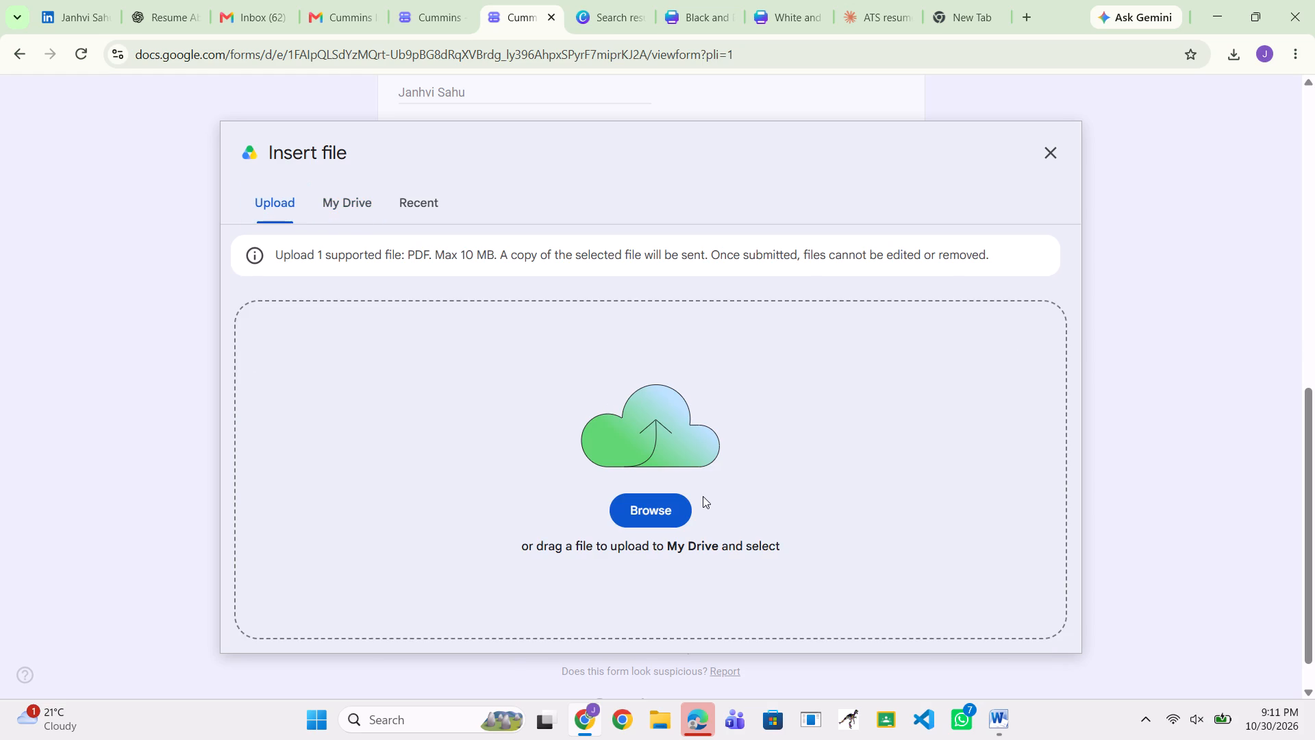
click(660, 508)
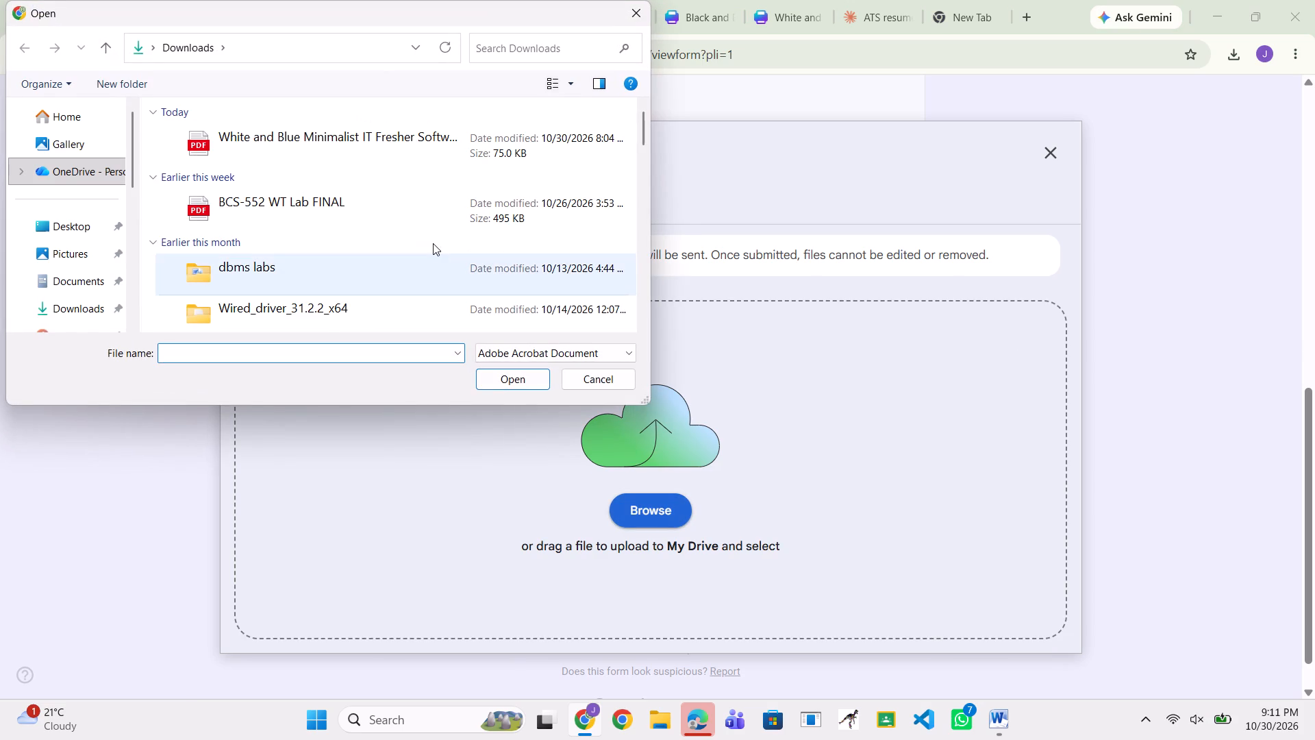
click(110, 123)
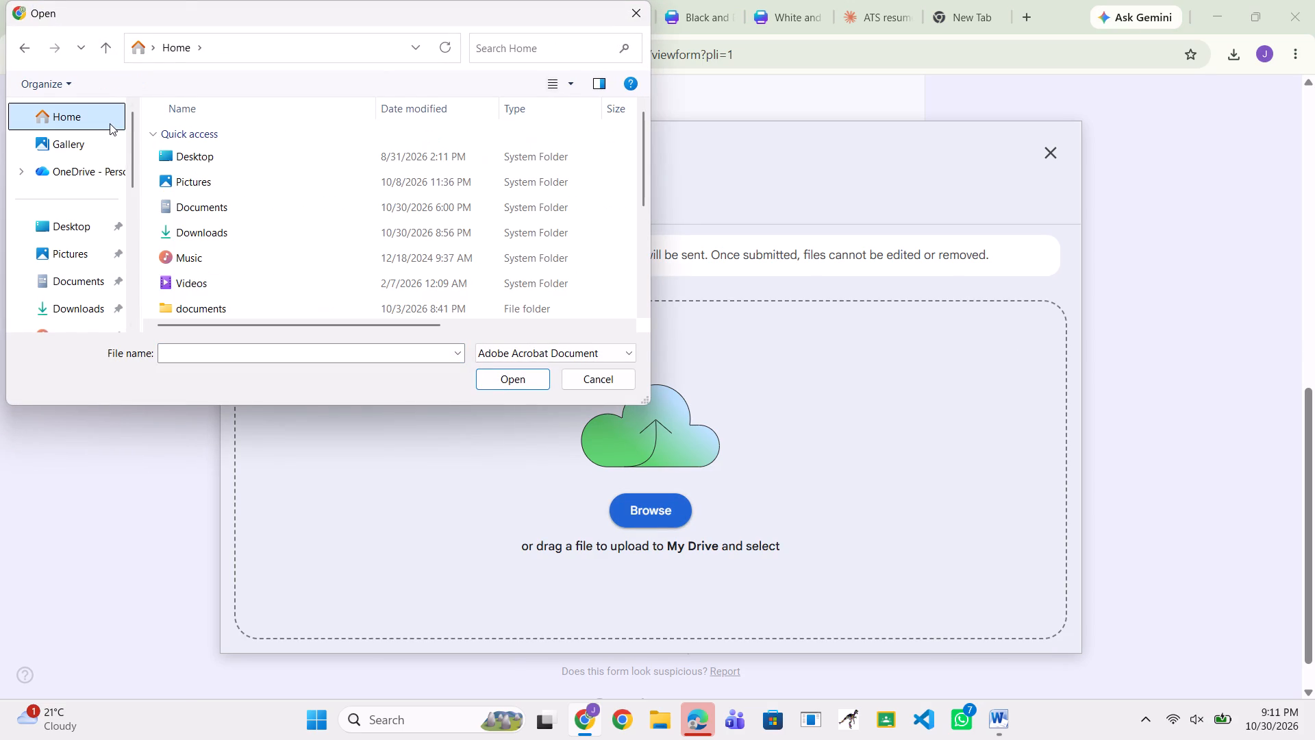
click(69, 132)
click(75, 220)
click(75, 220)
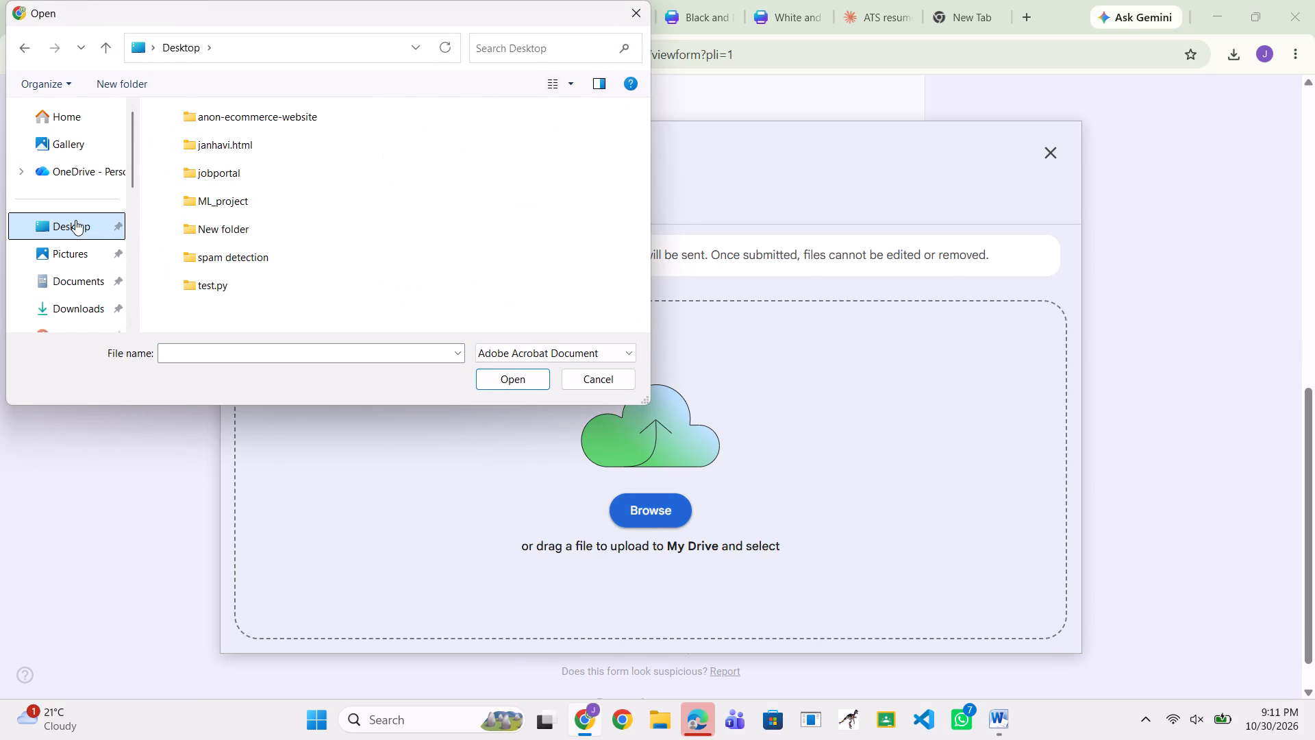
click(64, 274)
click(53, 314)
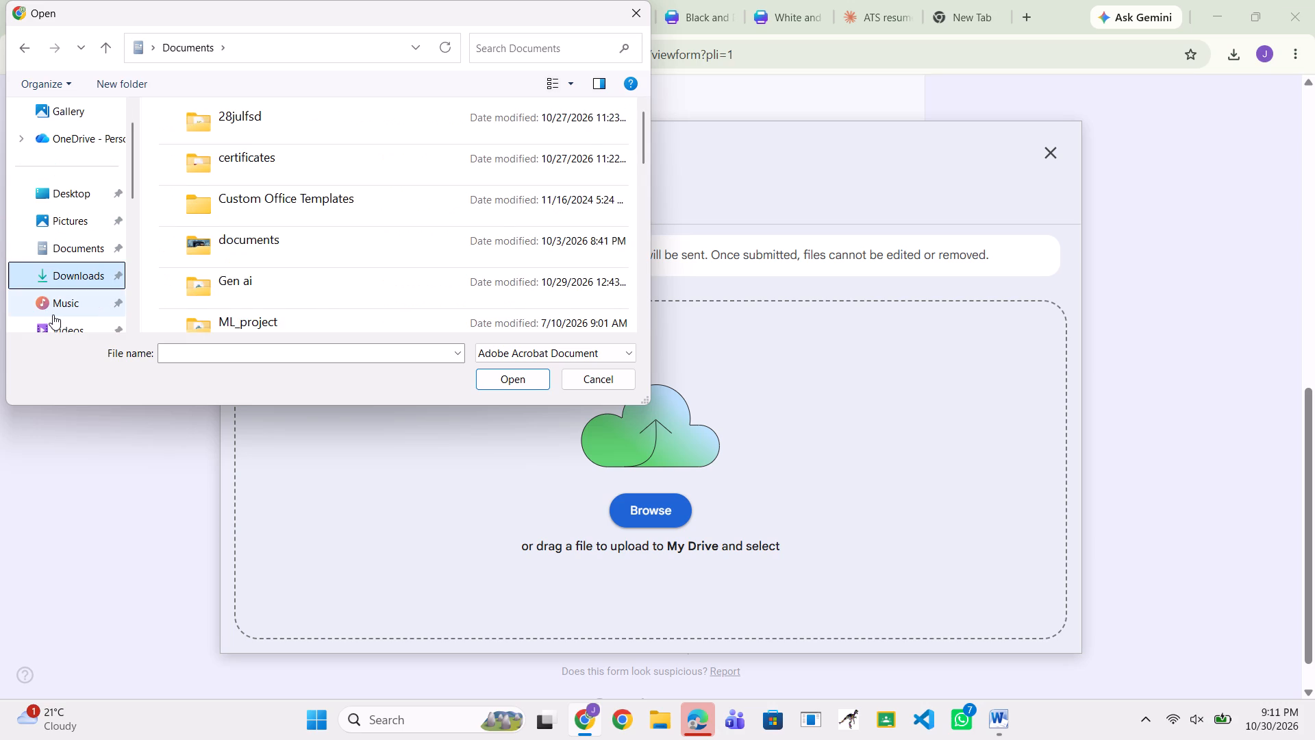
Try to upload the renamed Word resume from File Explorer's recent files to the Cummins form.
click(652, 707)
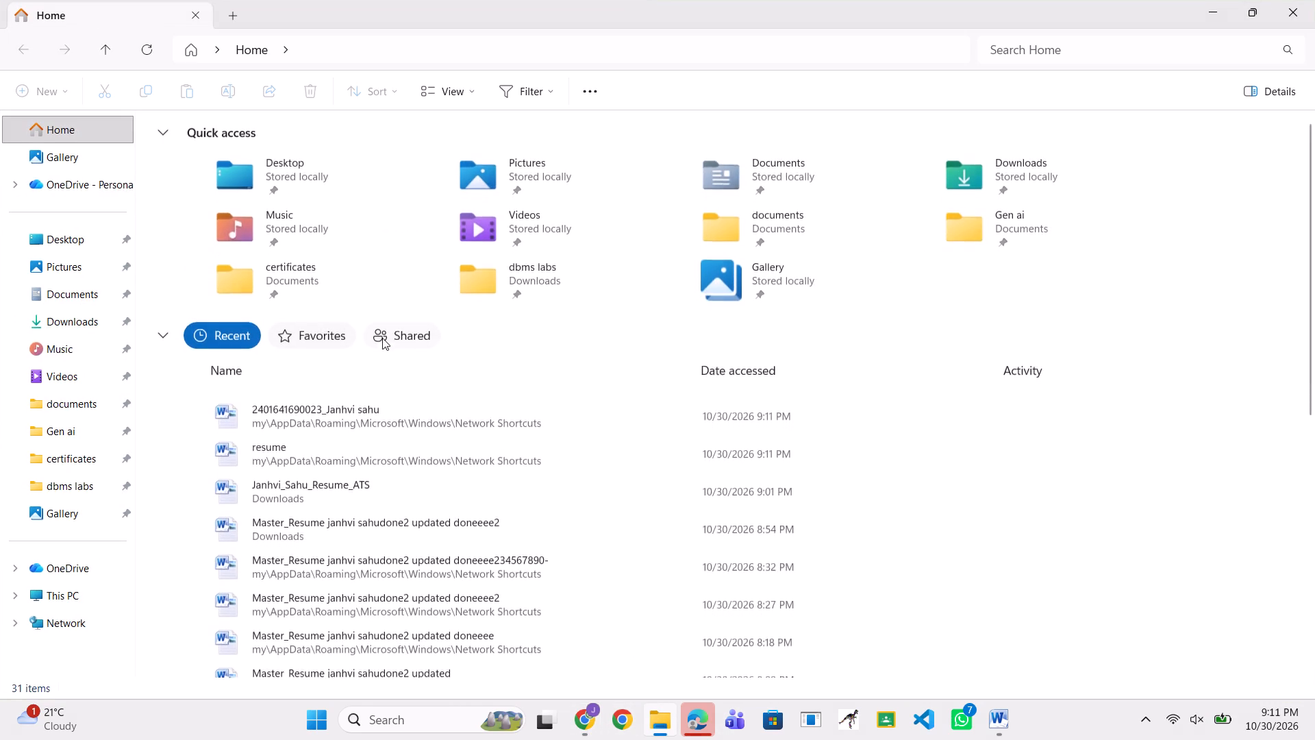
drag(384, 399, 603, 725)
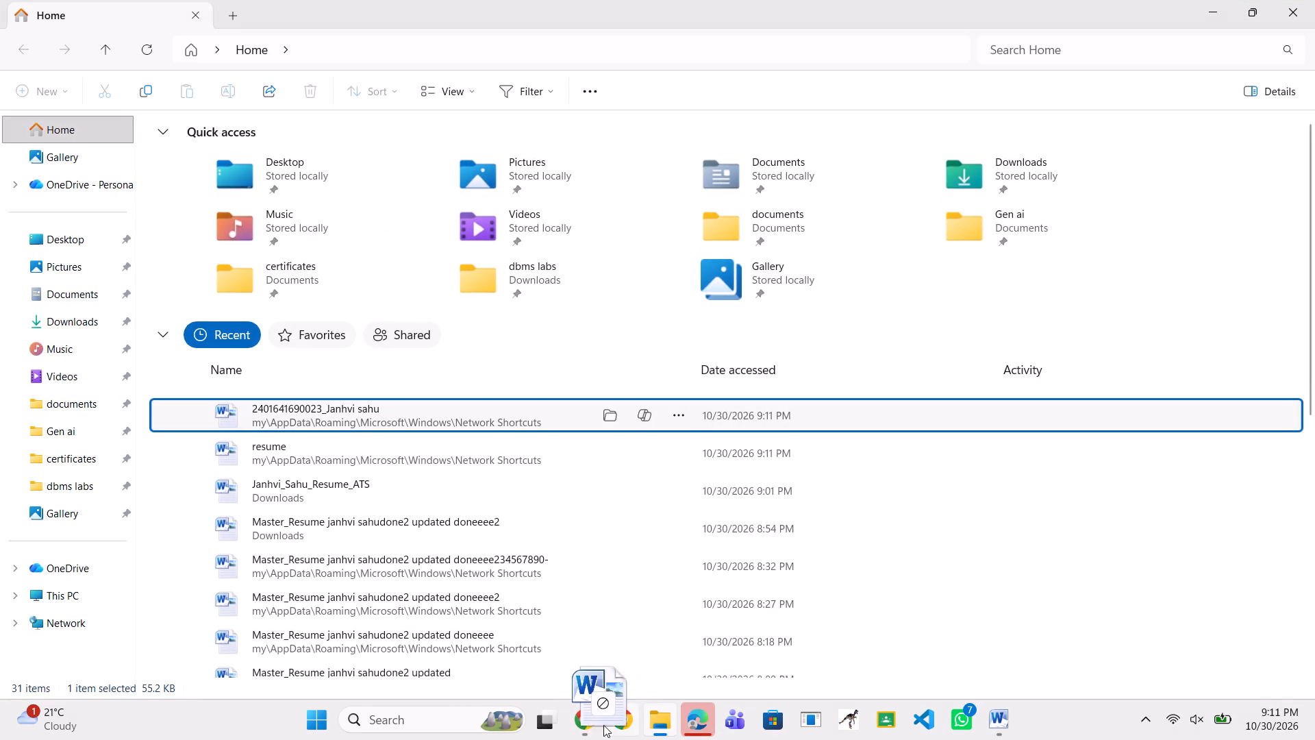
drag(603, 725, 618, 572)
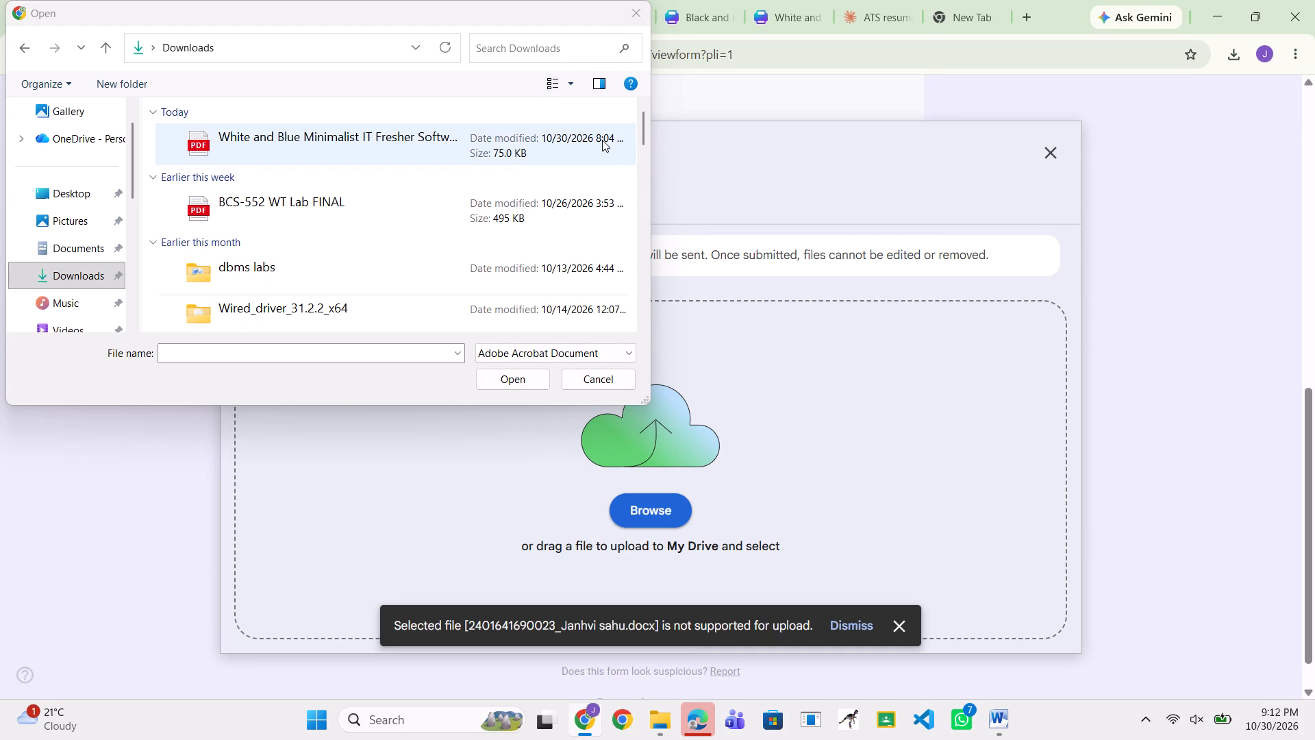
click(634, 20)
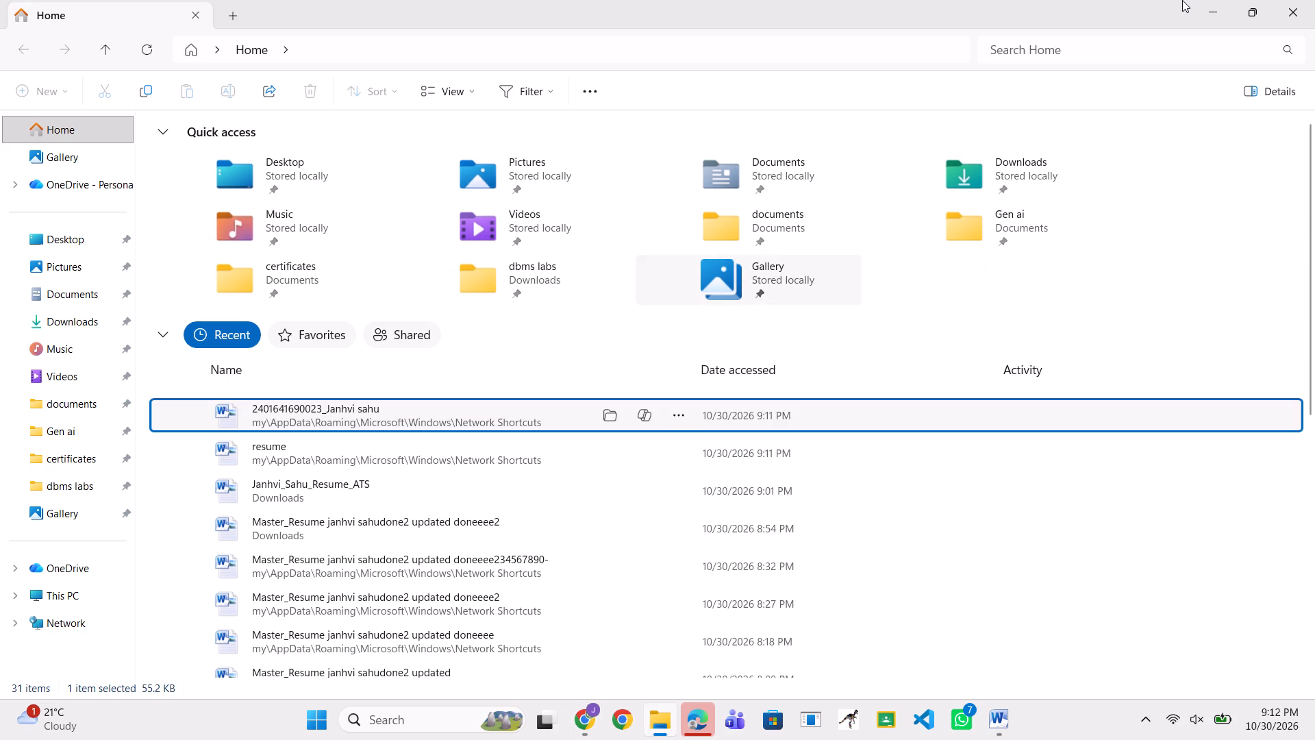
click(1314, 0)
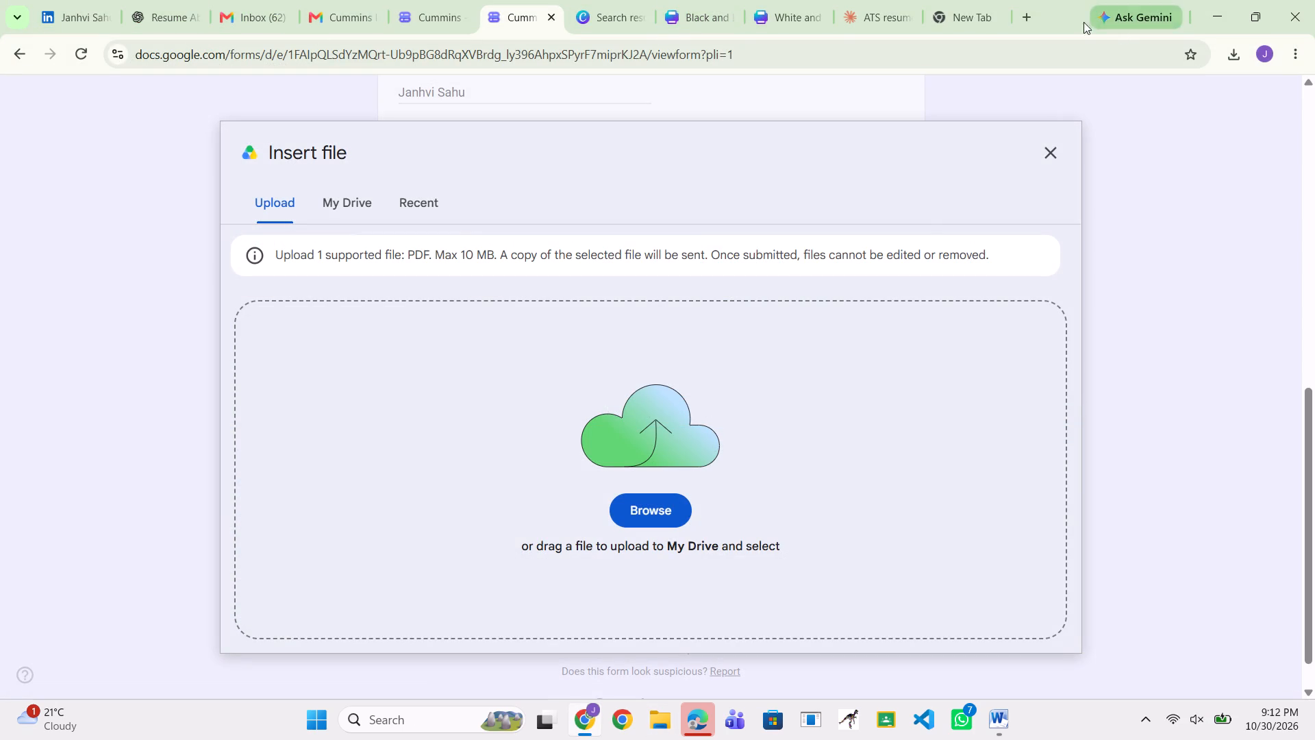
Open a new browser tab and go to the LinkedIn profile page.
click(1034, 8)
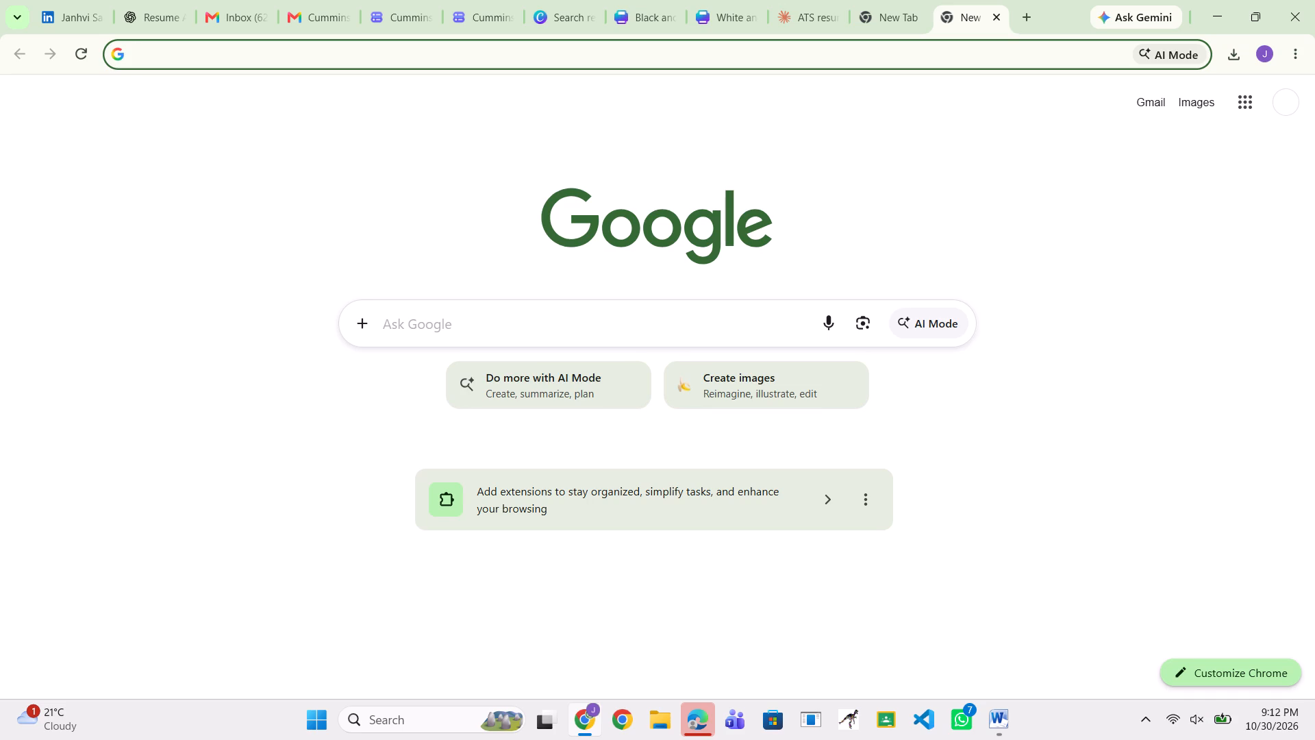
click(81, 0)
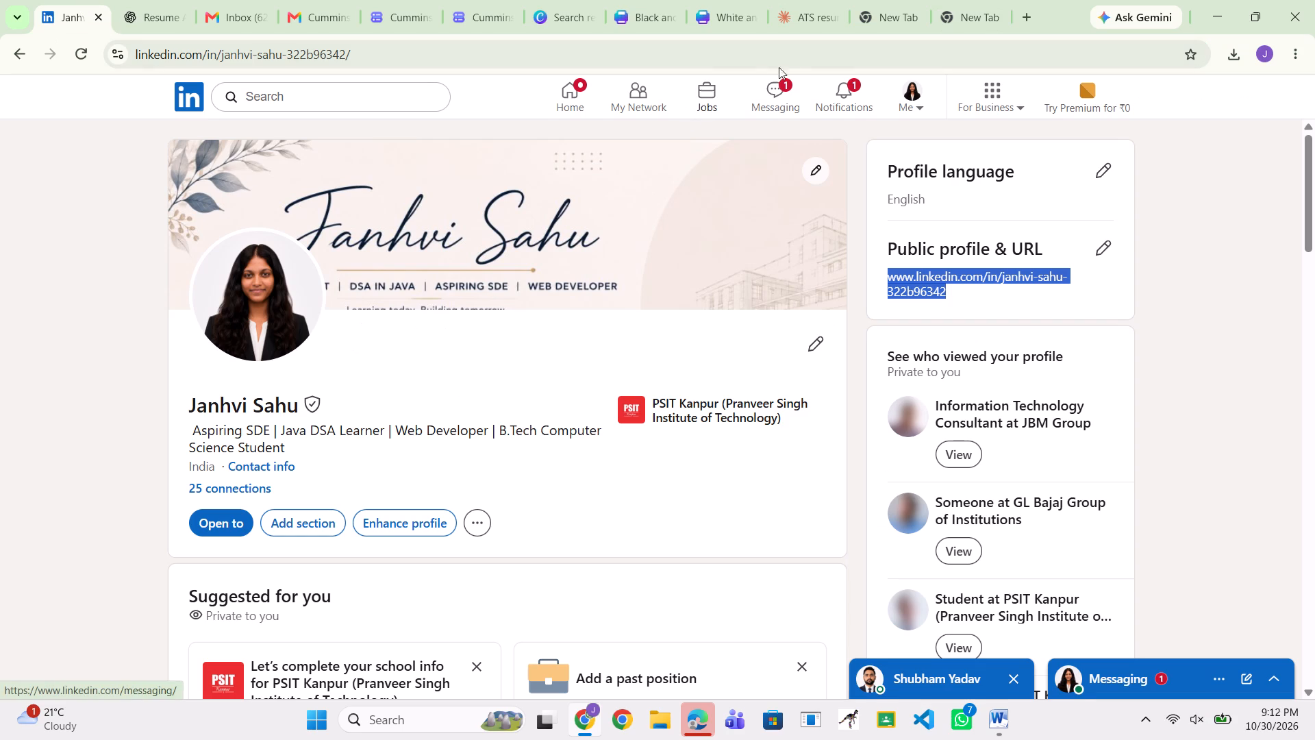
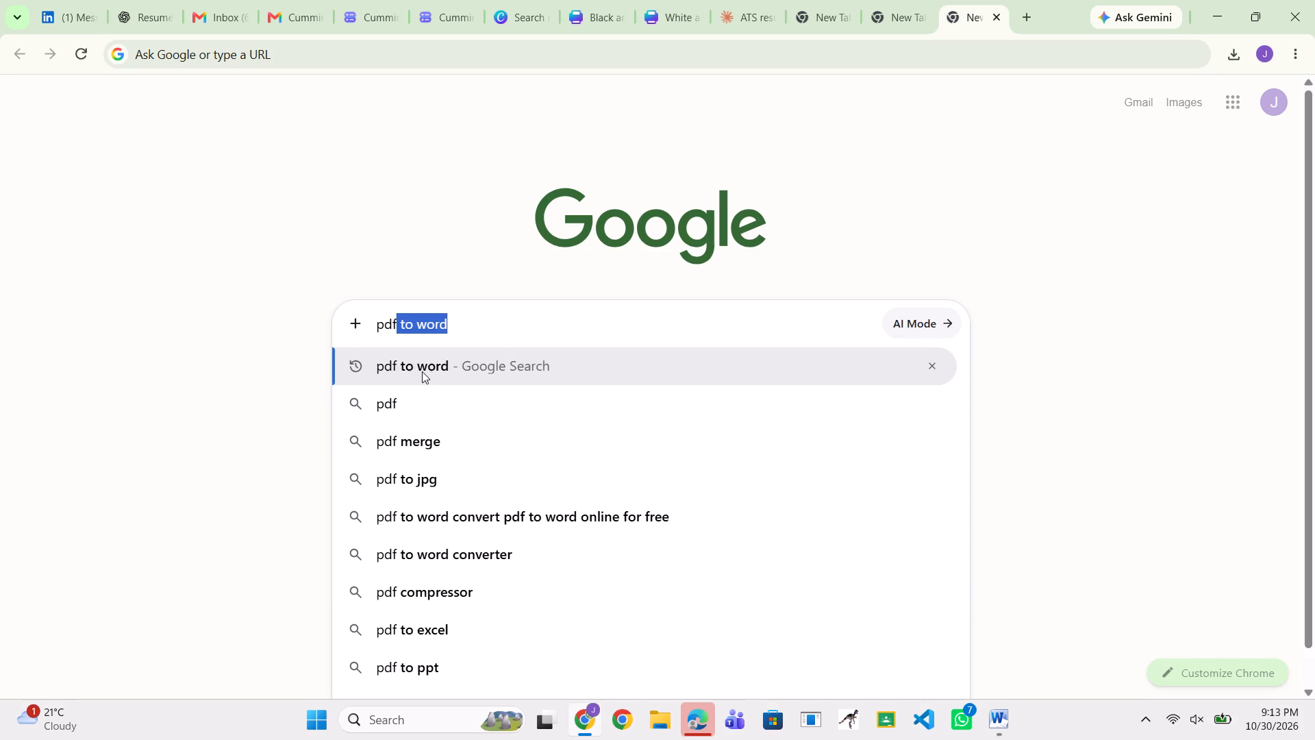
In Word, save the resume as a PDF, keeping the file name of roll number, underscore and full name, and check the exported page.
scroll(422, 371, down, 7)
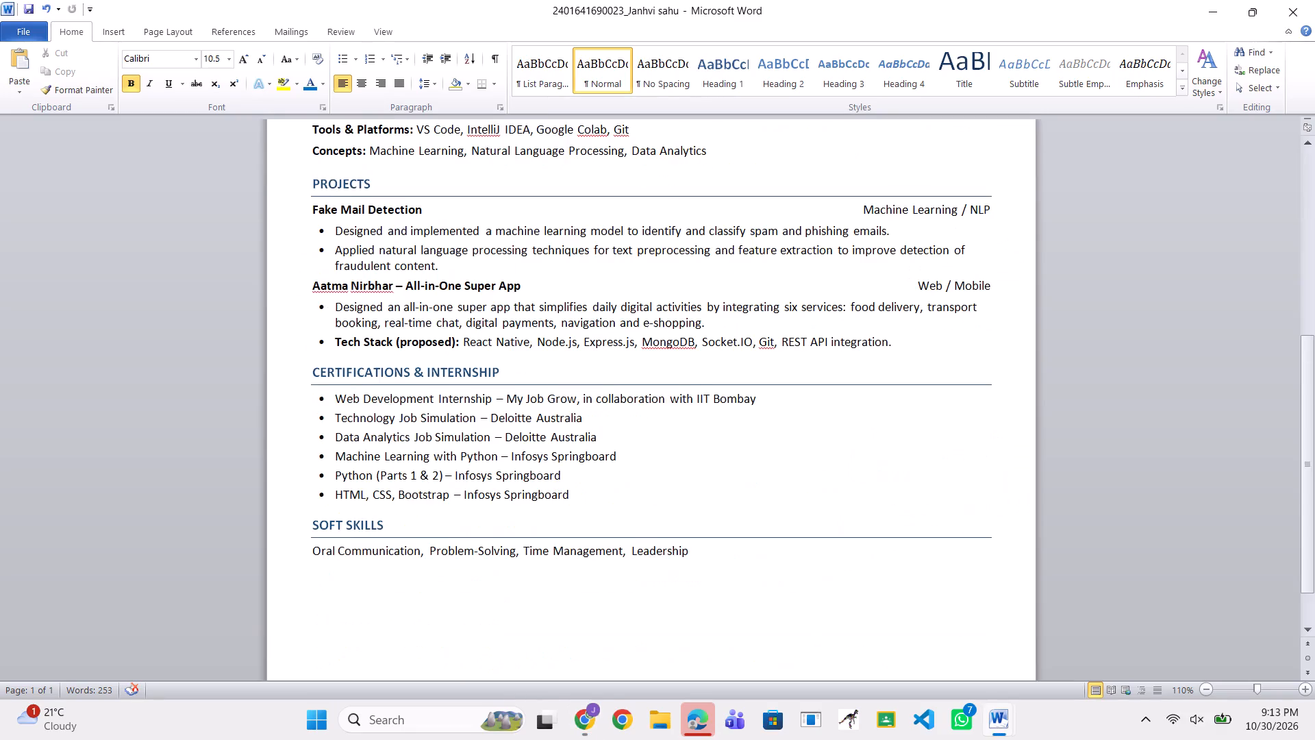
scroll(422, 371, up, 2)
click(184, 343)
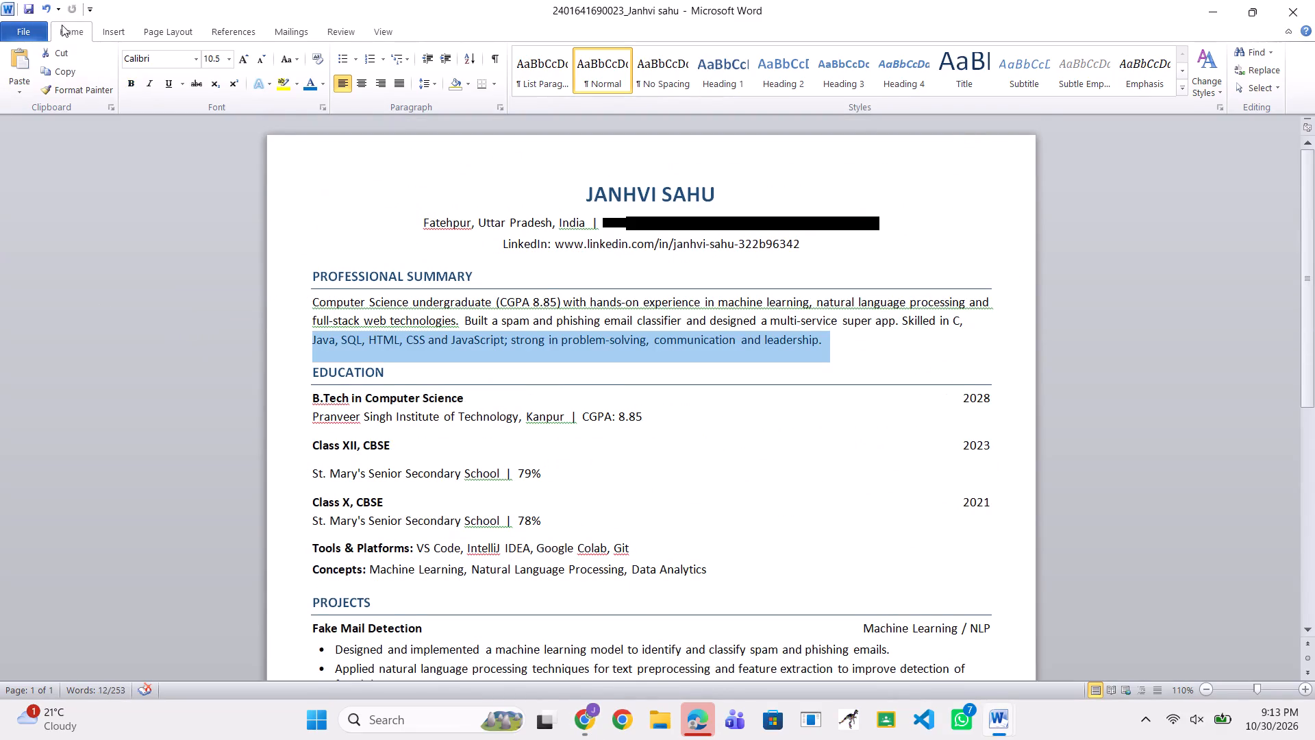
click(37, 32)
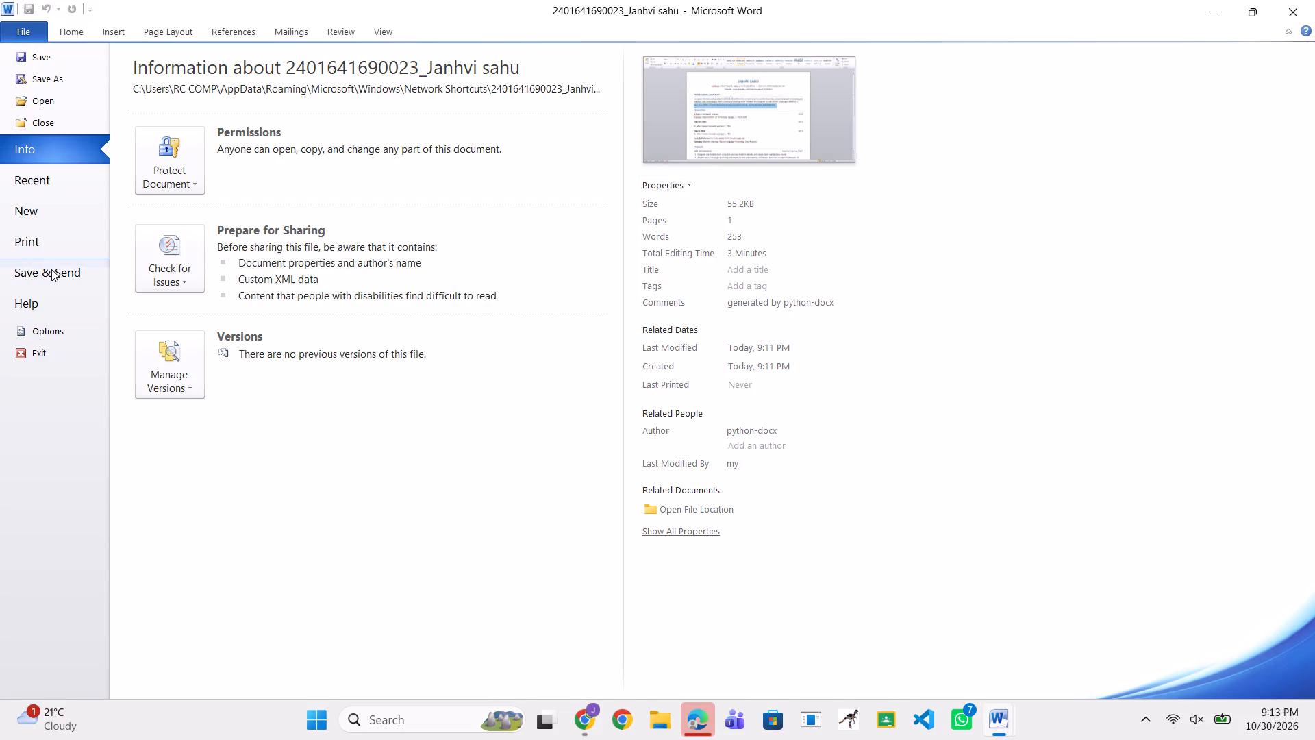
click(51, 269)
click(60, 77)
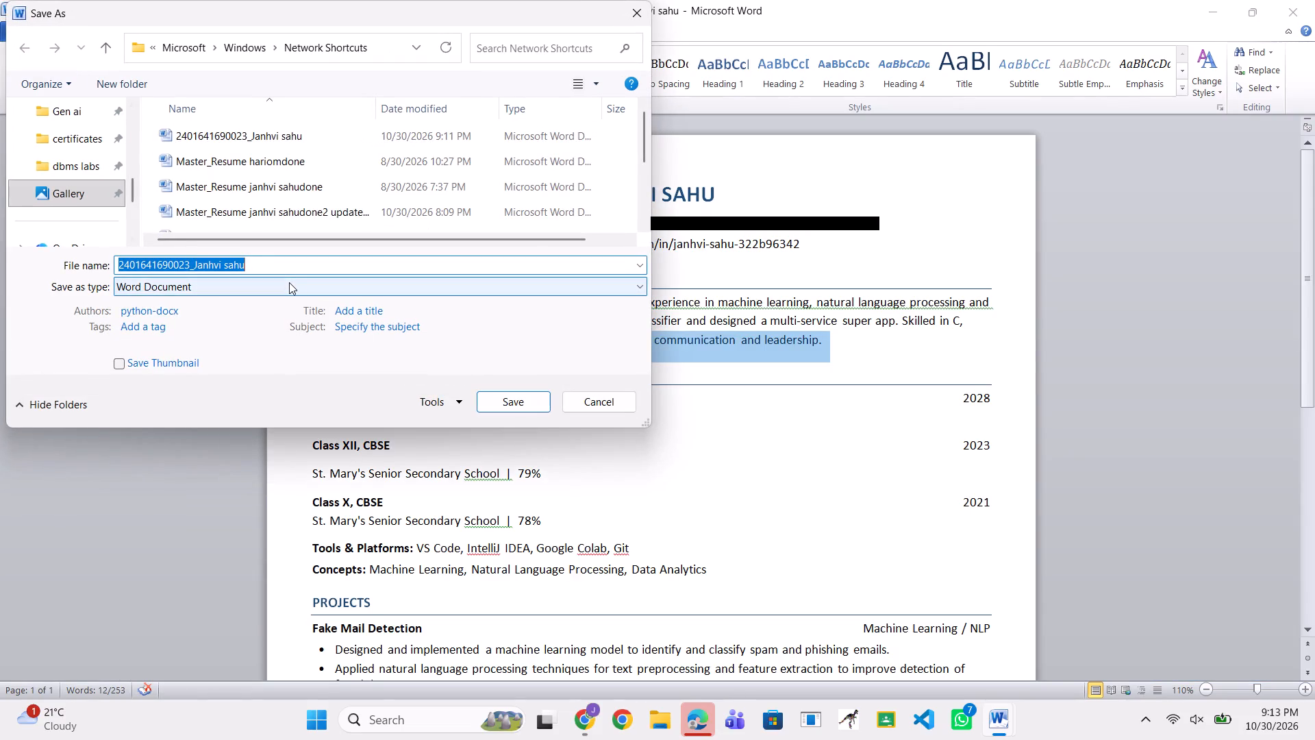
click(289, 282)
click(271, 384)
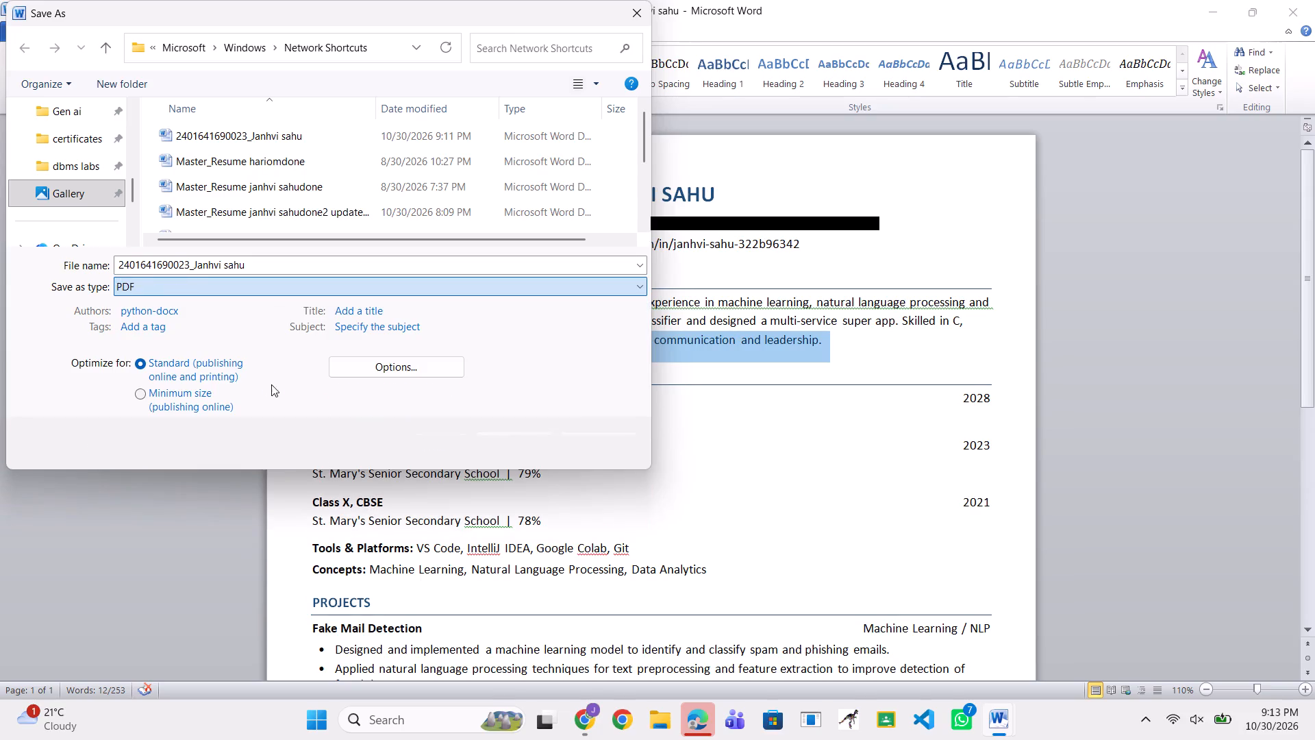
click(505, 441)
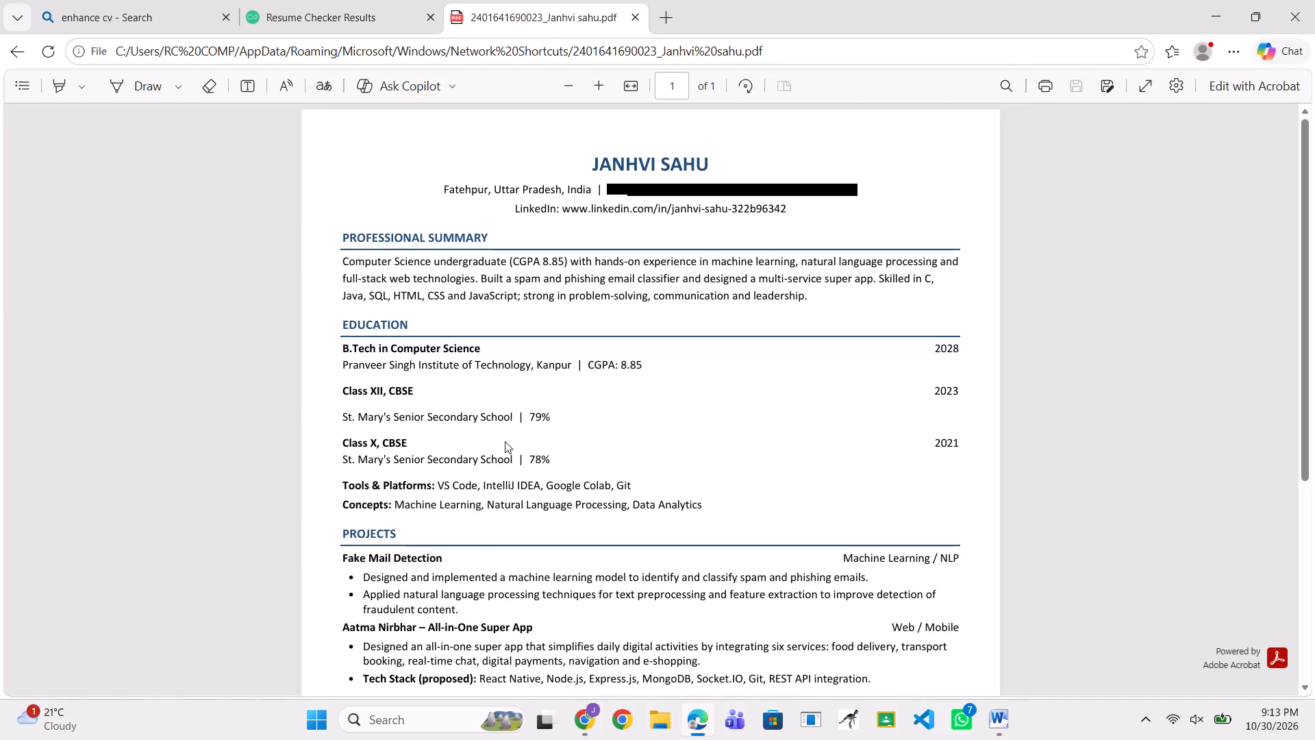
scroll(505, 441, down, 1)
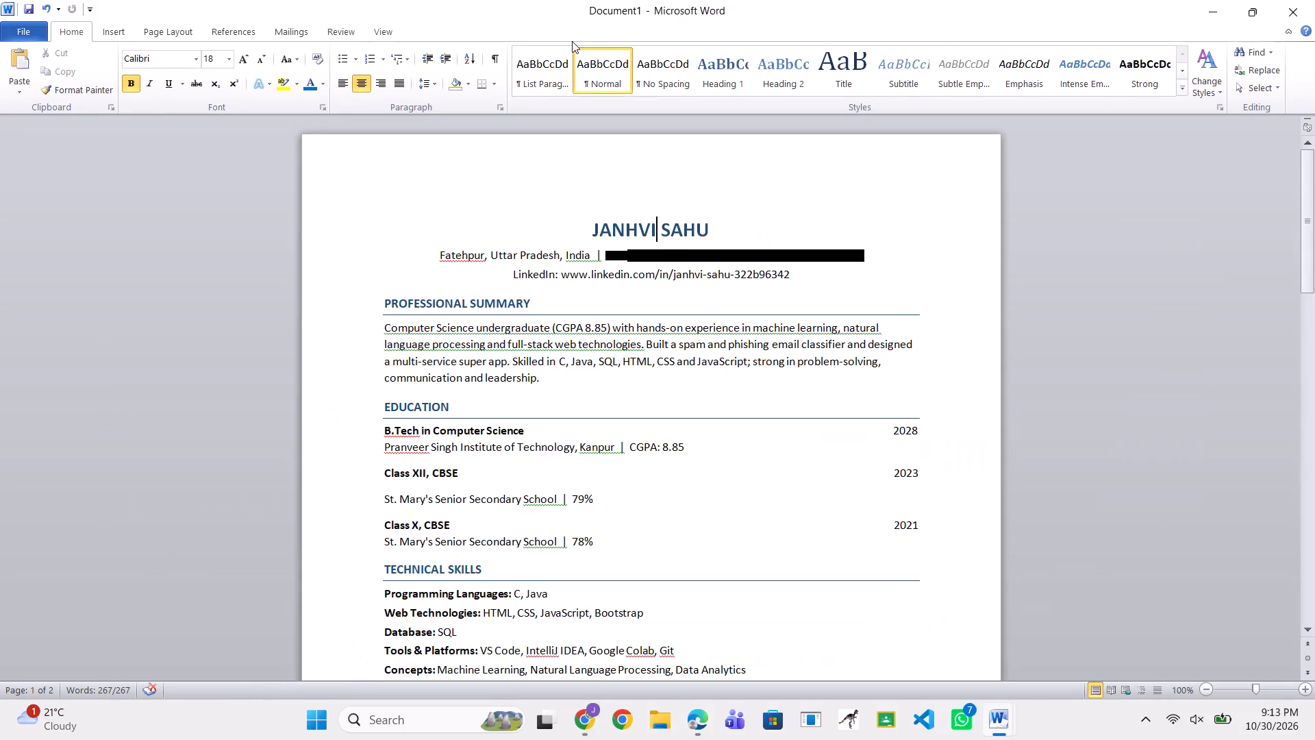
click(1314, 0)
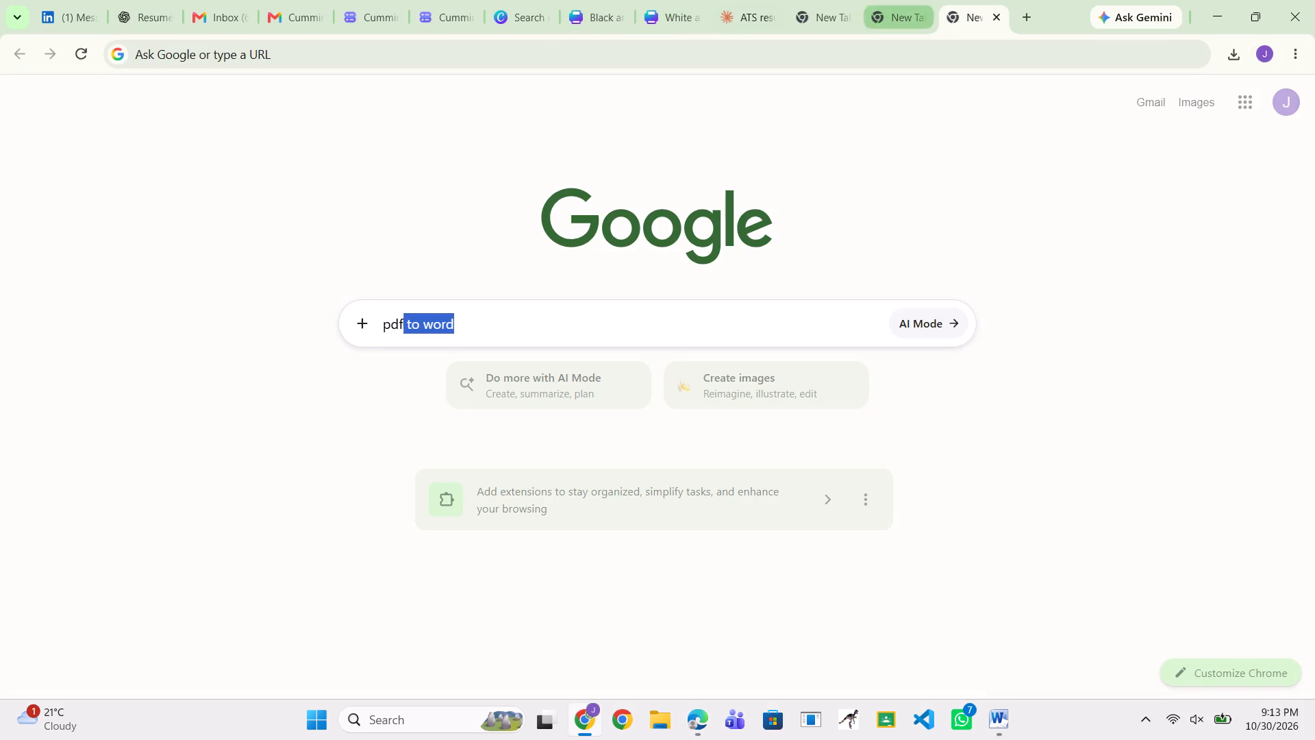
Upload the new PDF resume from File Explorer's recent files to the resume question of the Cummins form in Chrome.
click(447, 23)
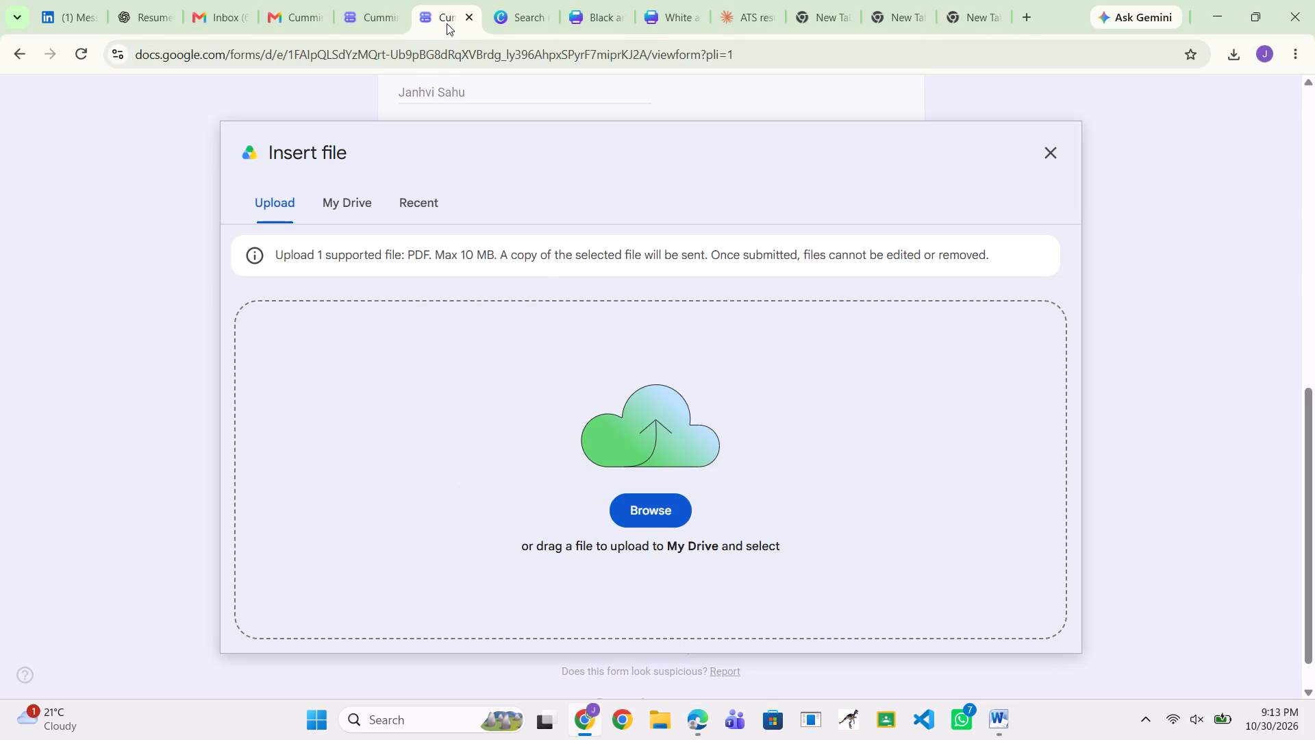
click(662, 713)
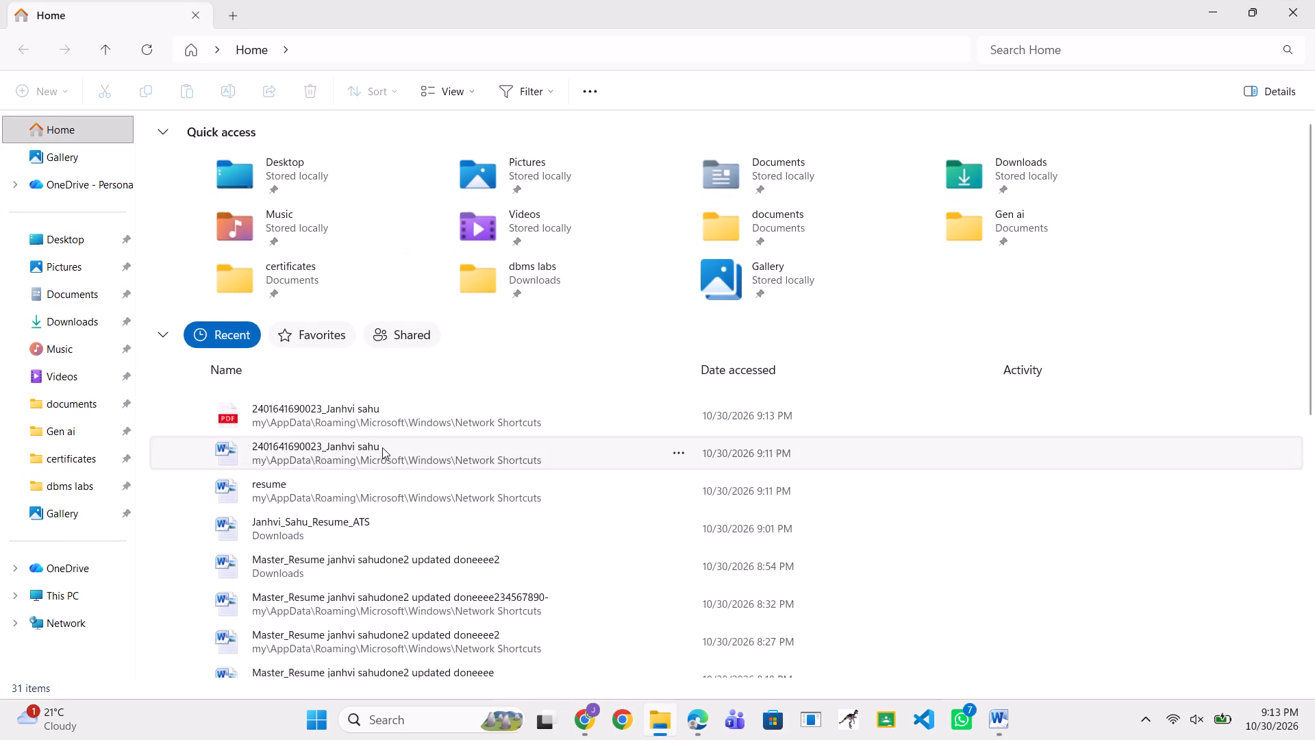
drag(345, 424, 593, 739)
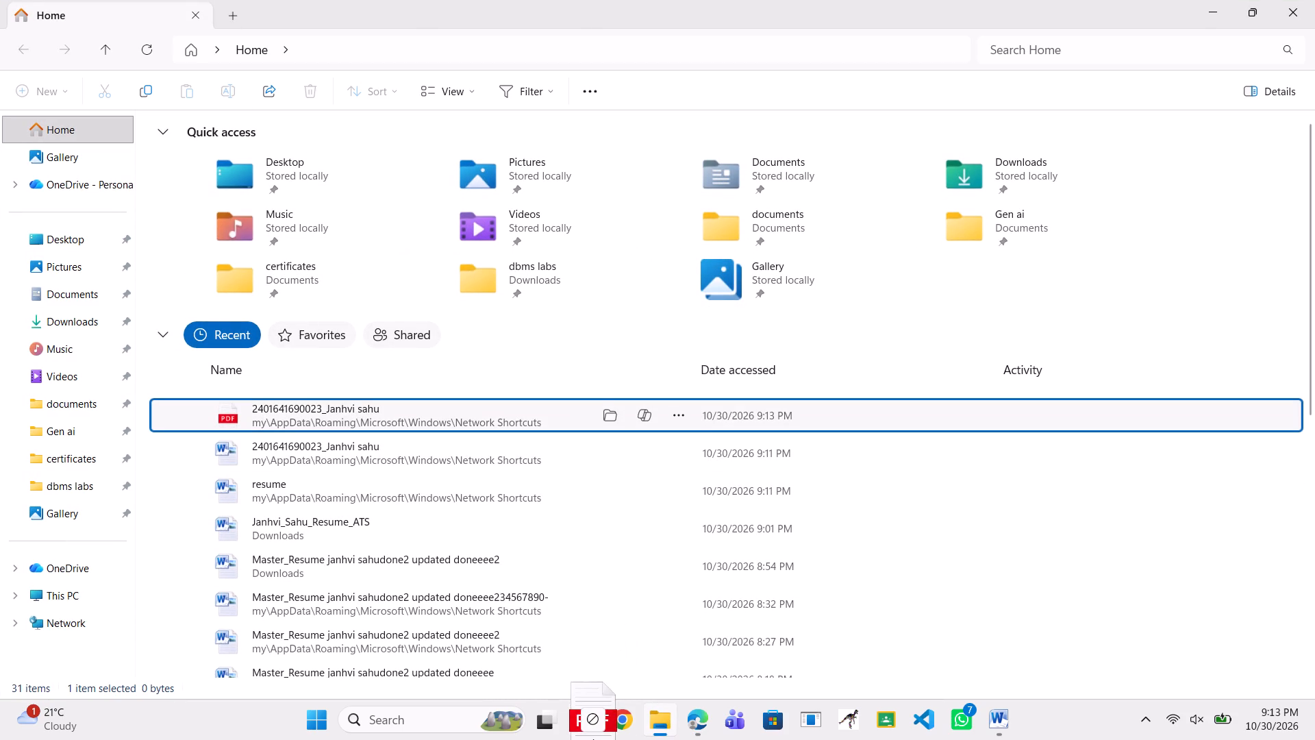
drag(593, 739, 599, 539)
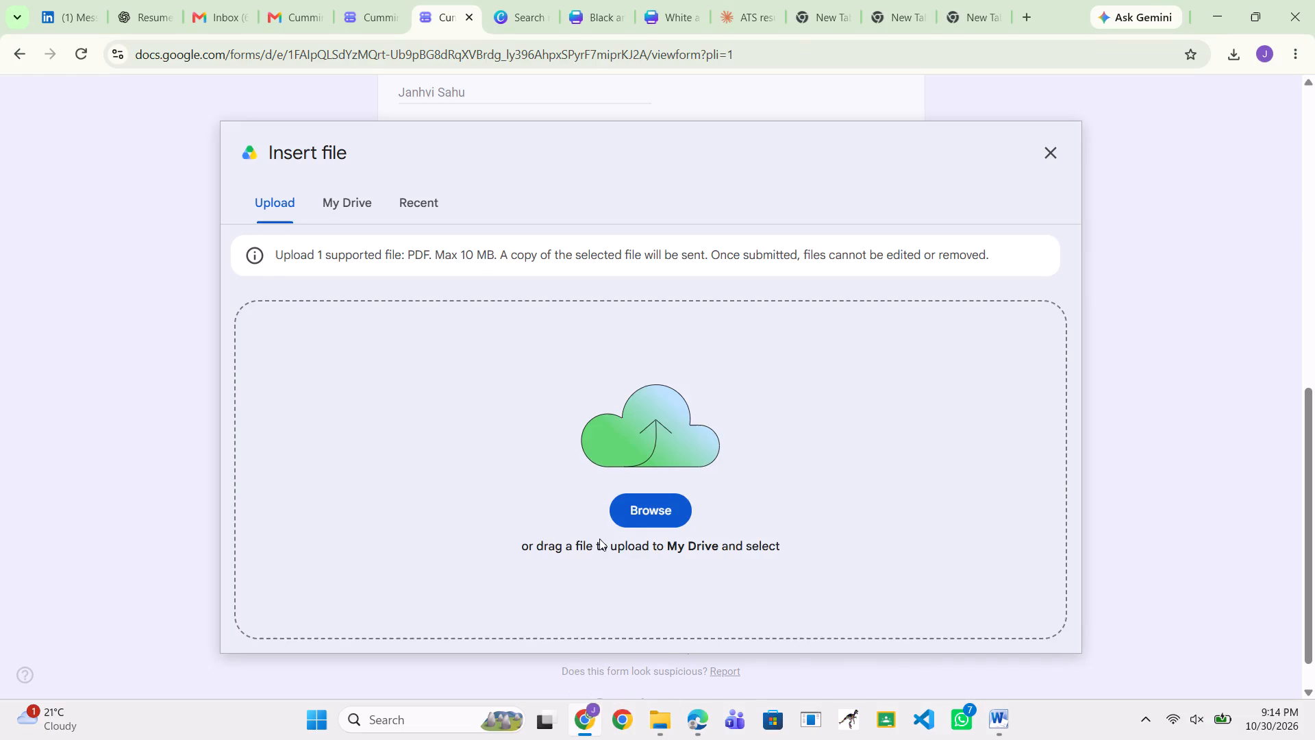
Open the uploaded PDF from the Cummins form to check its content, closing the duplicate blank form tab.
click(456, 513)
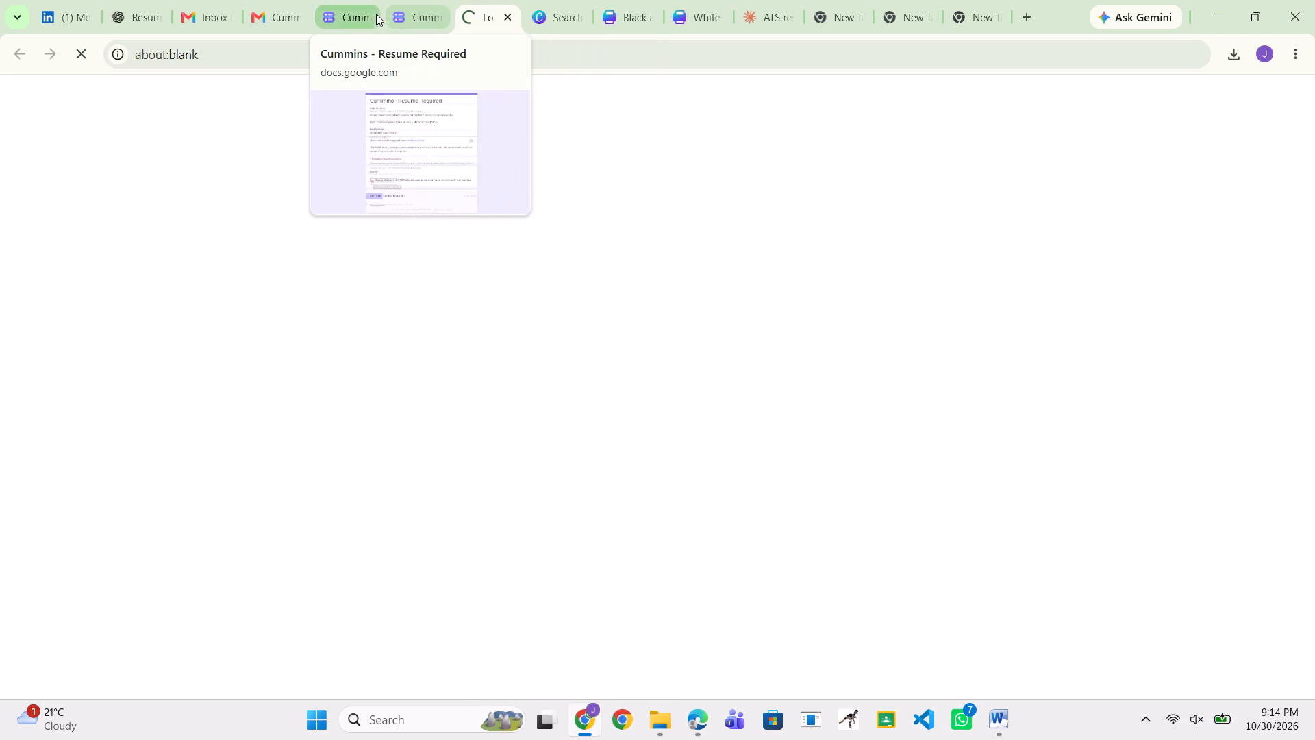
click(359, 21)
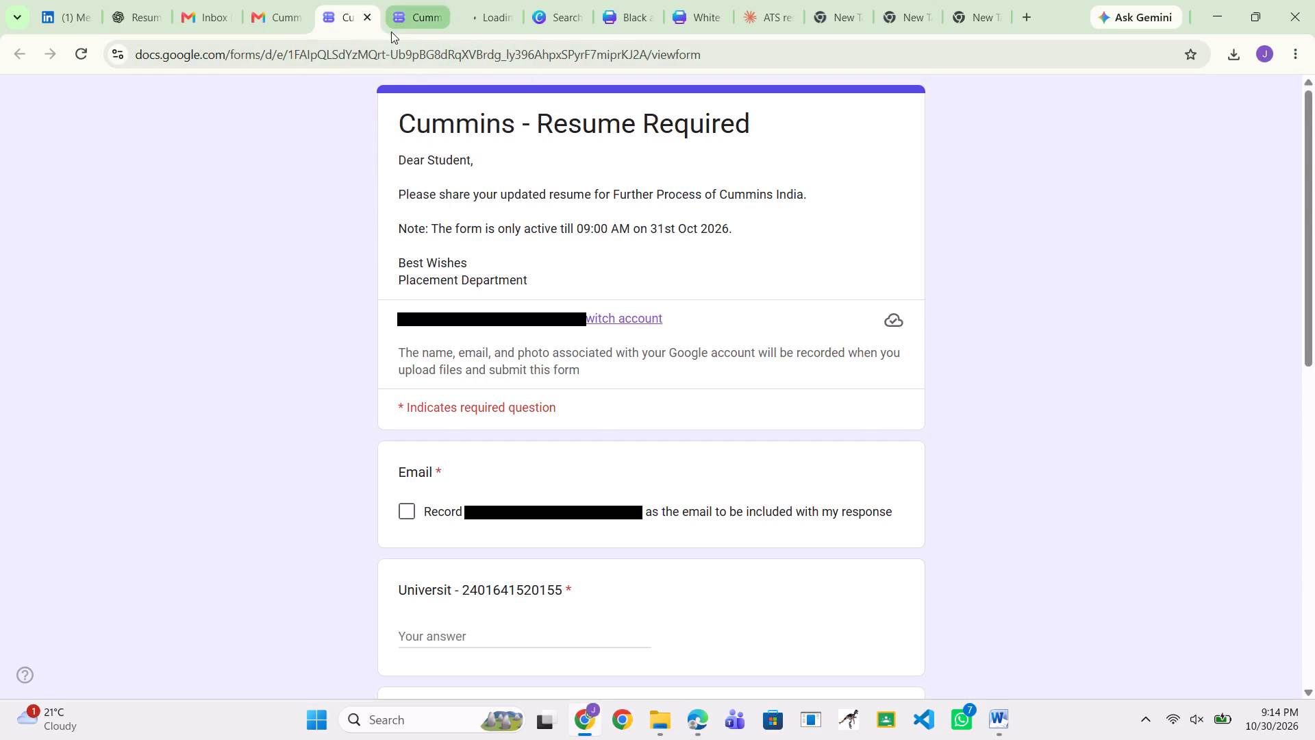
click(365, 21)
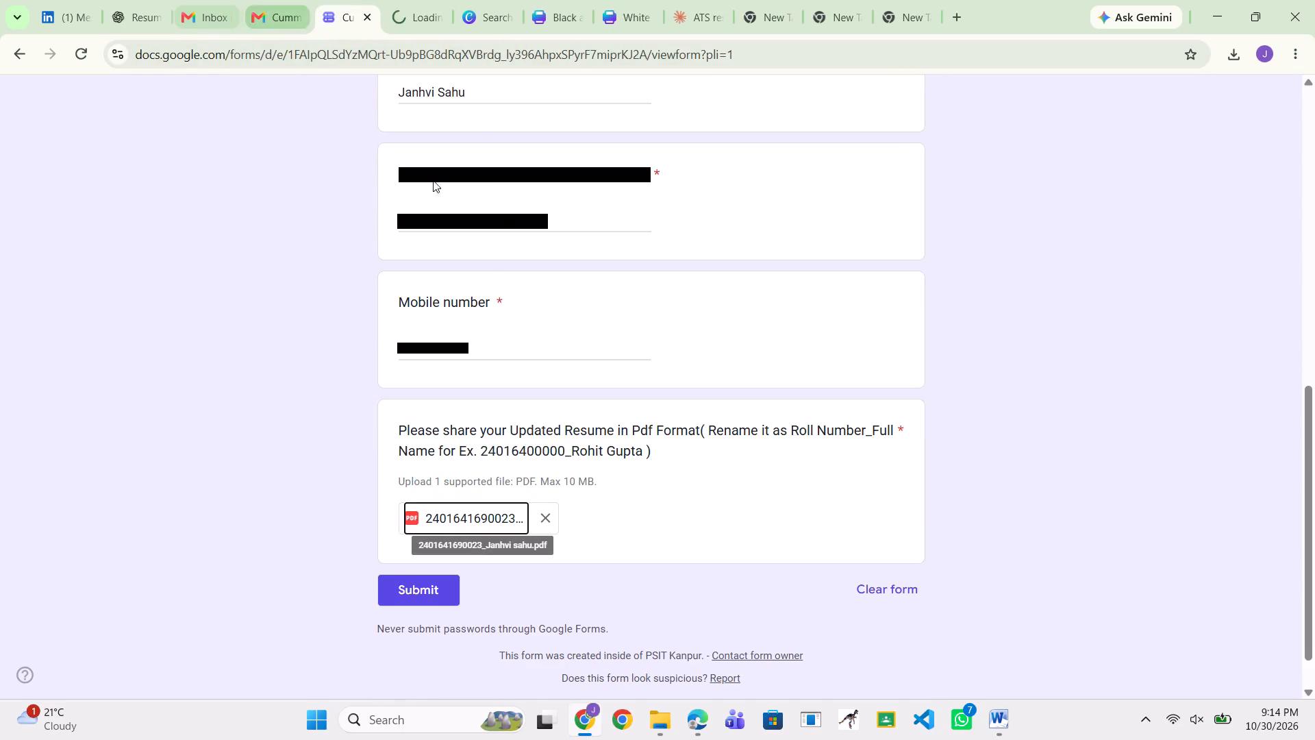
click(415, 9)
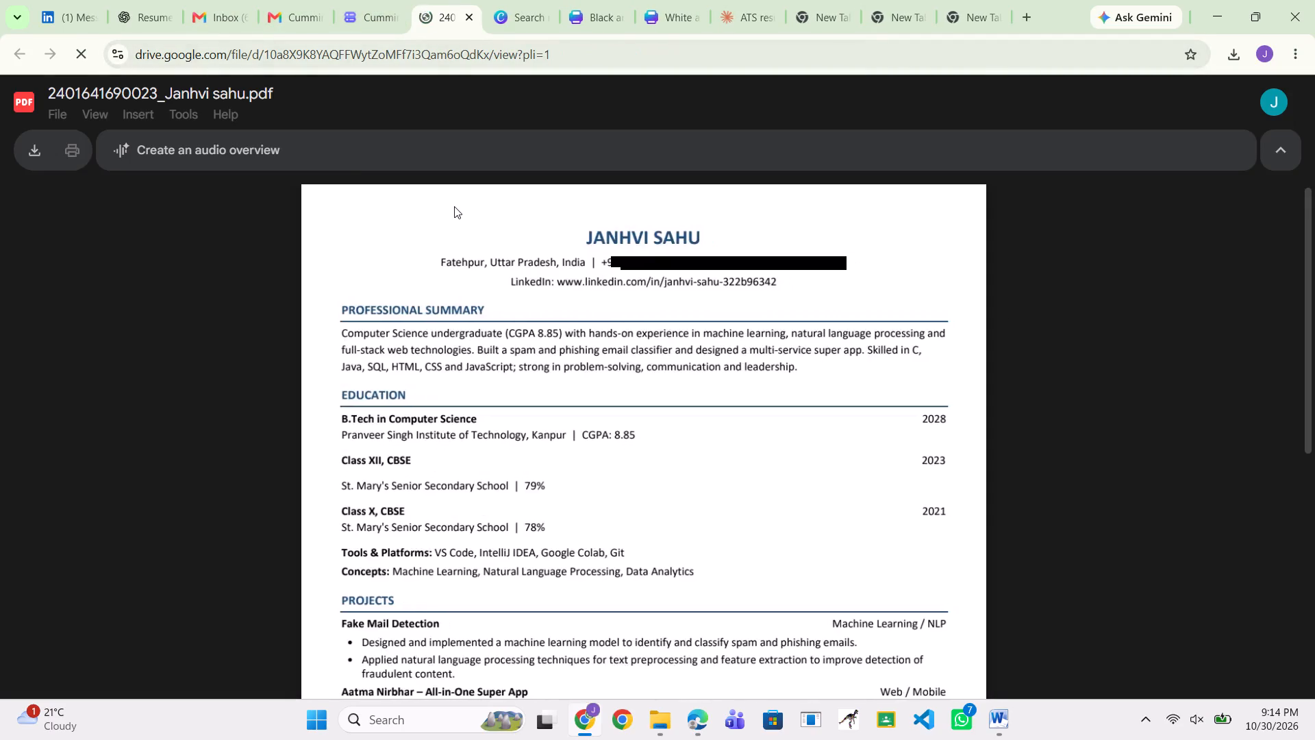
scroll(454, 206, down, 1)
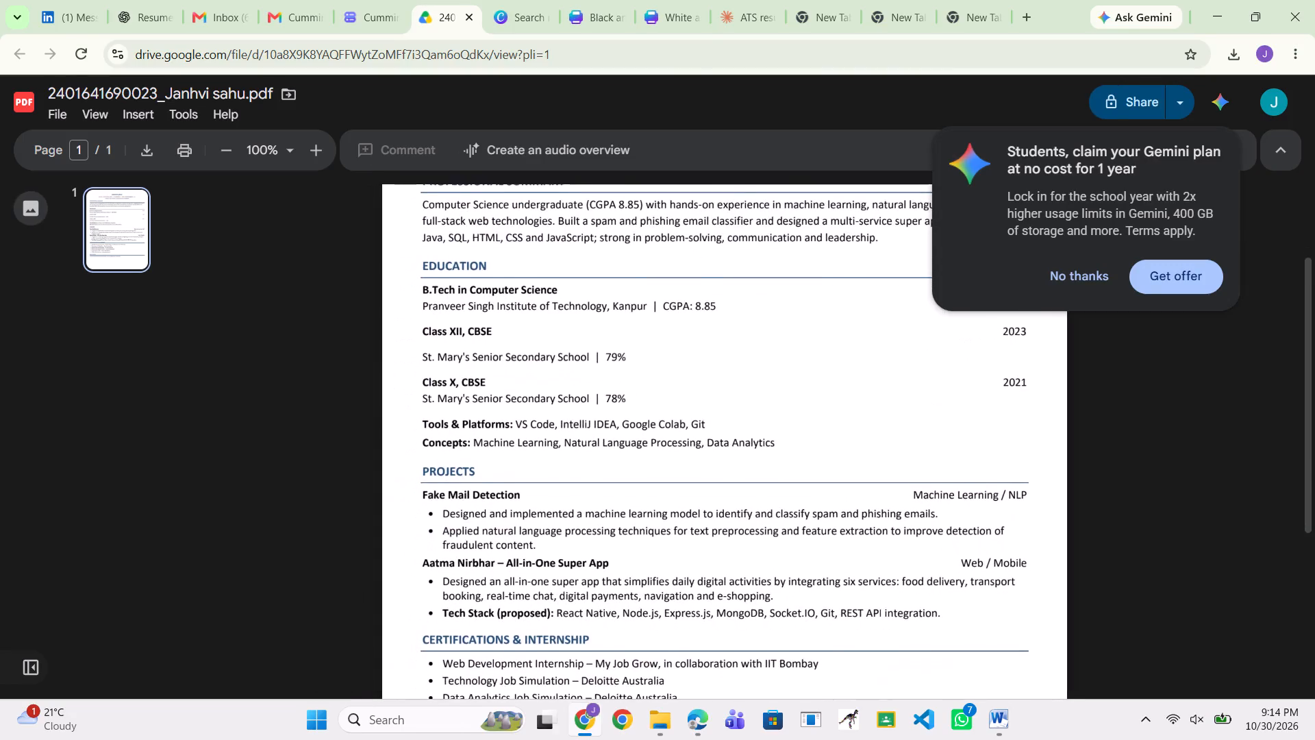
scroll(454, 206, down, 2)
scroll(454, 206, left, 1)
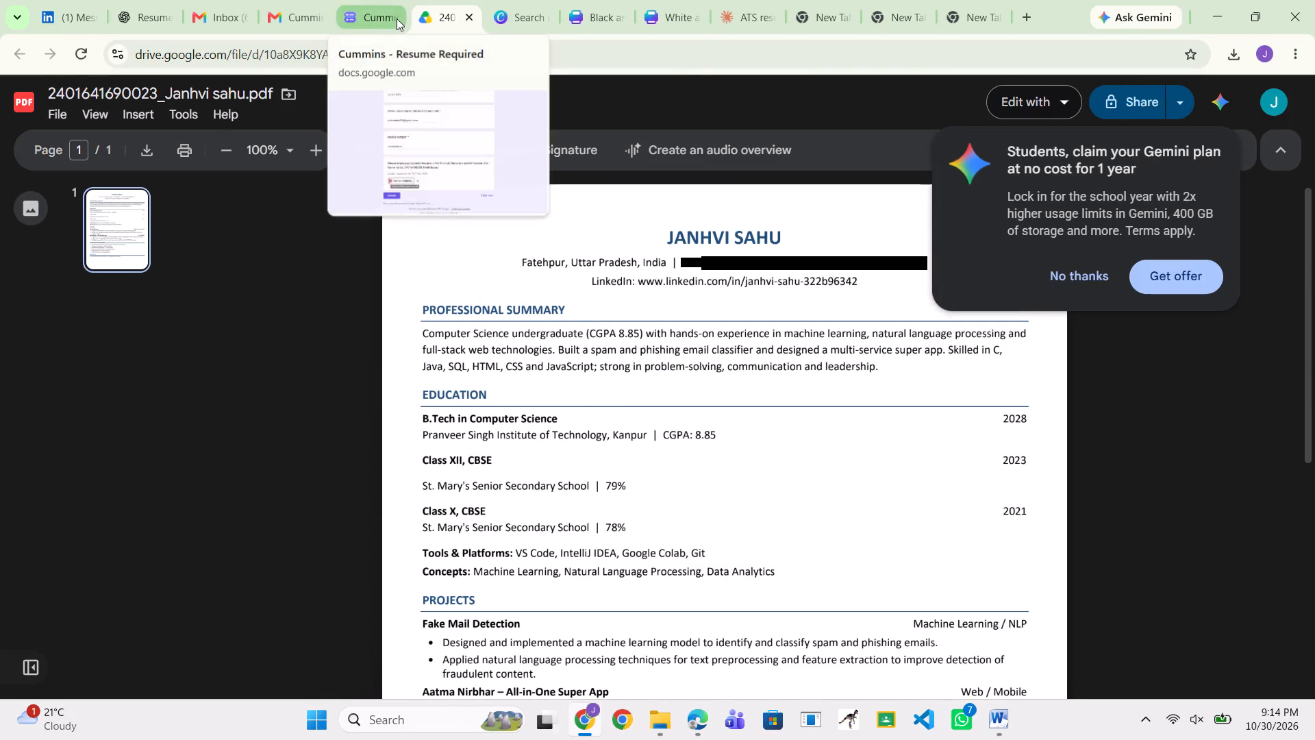
Return to the filled Cummins form and review the entered answers from the resume upload up to the email question.
click(375, 10)
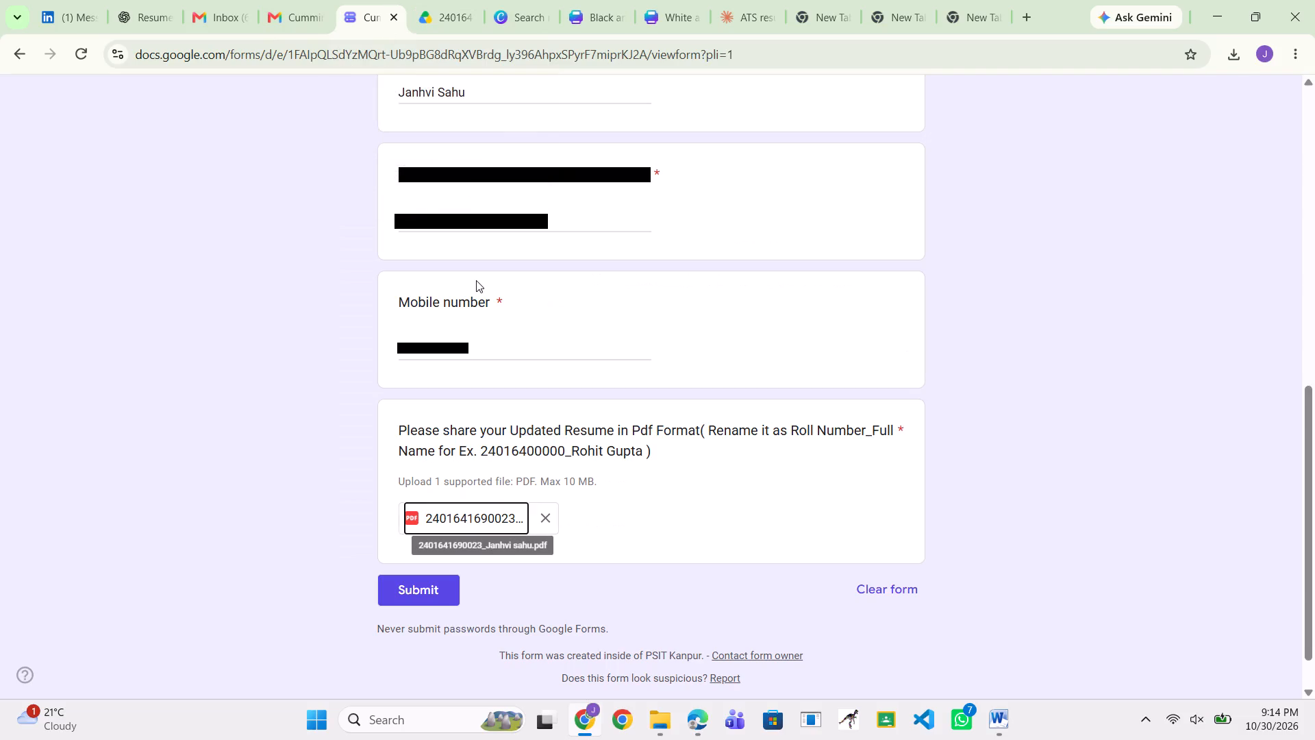
scroll(442, 343, up, 1)
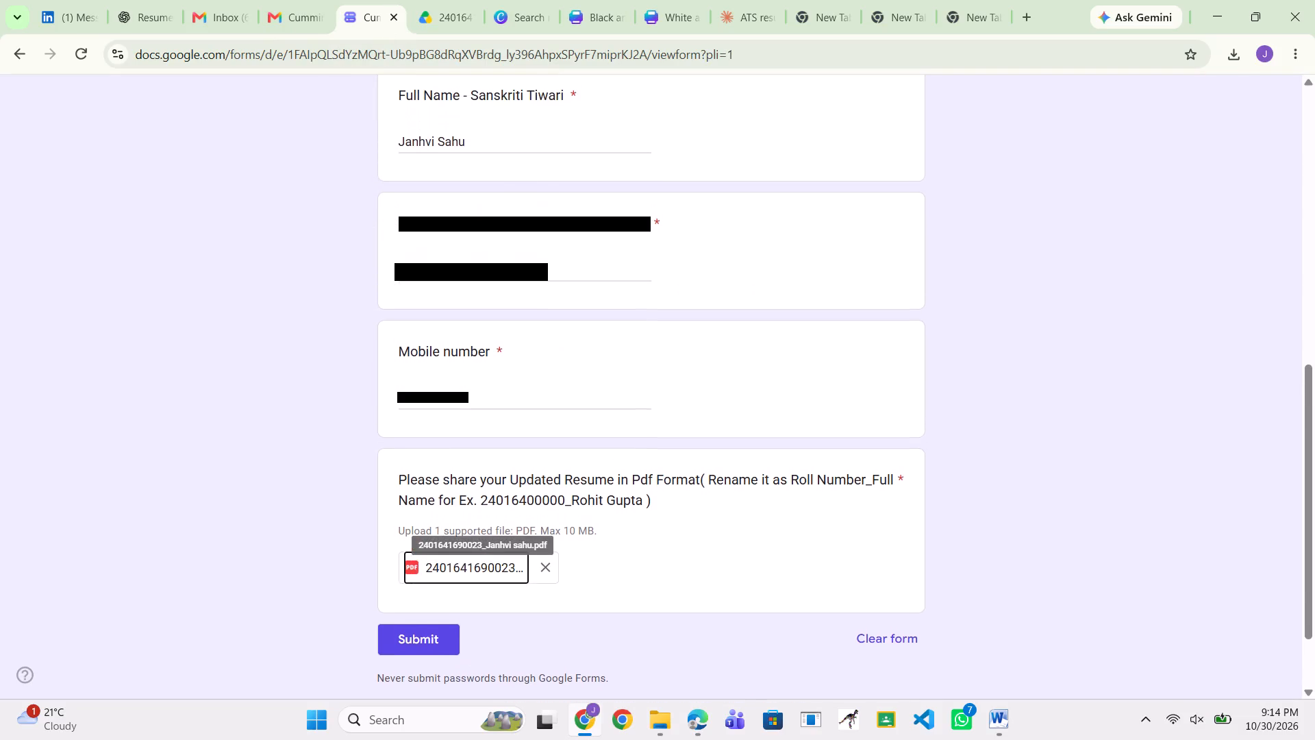
scroll(442, 343, up, 5)
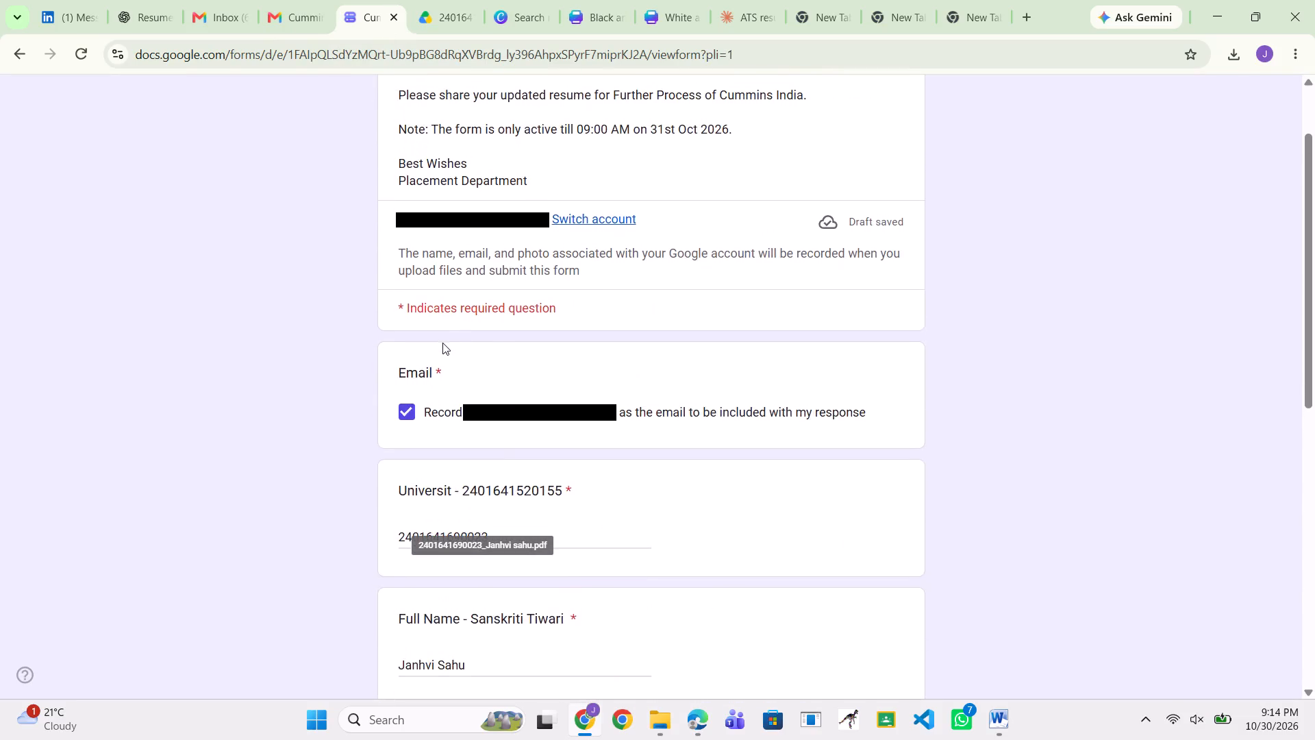
Submit the completed Cummins resume form.
scroll(442, 343, down, 7)
click(420, 532)
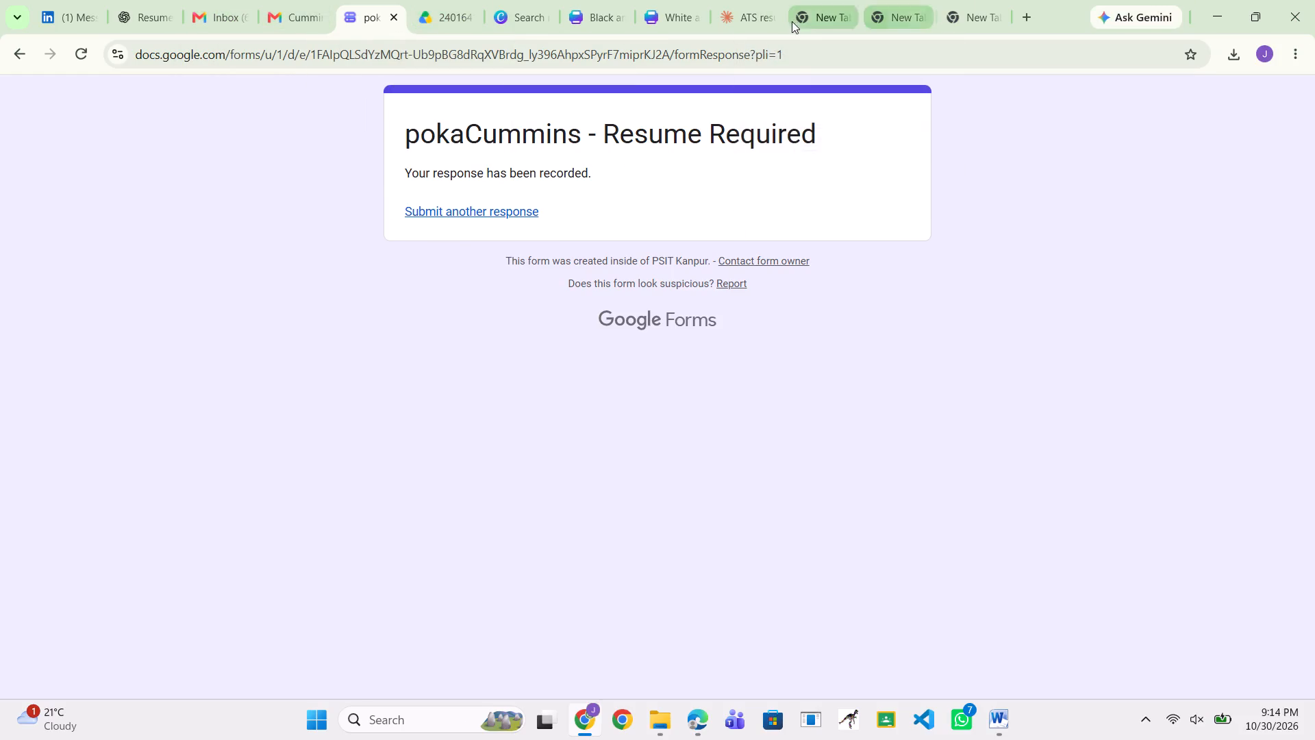
Close the ATS resume tab and the three blank new tabs, keeping the form and Canva design tabs open.
click(774, 12)
triple_click(774, 12)
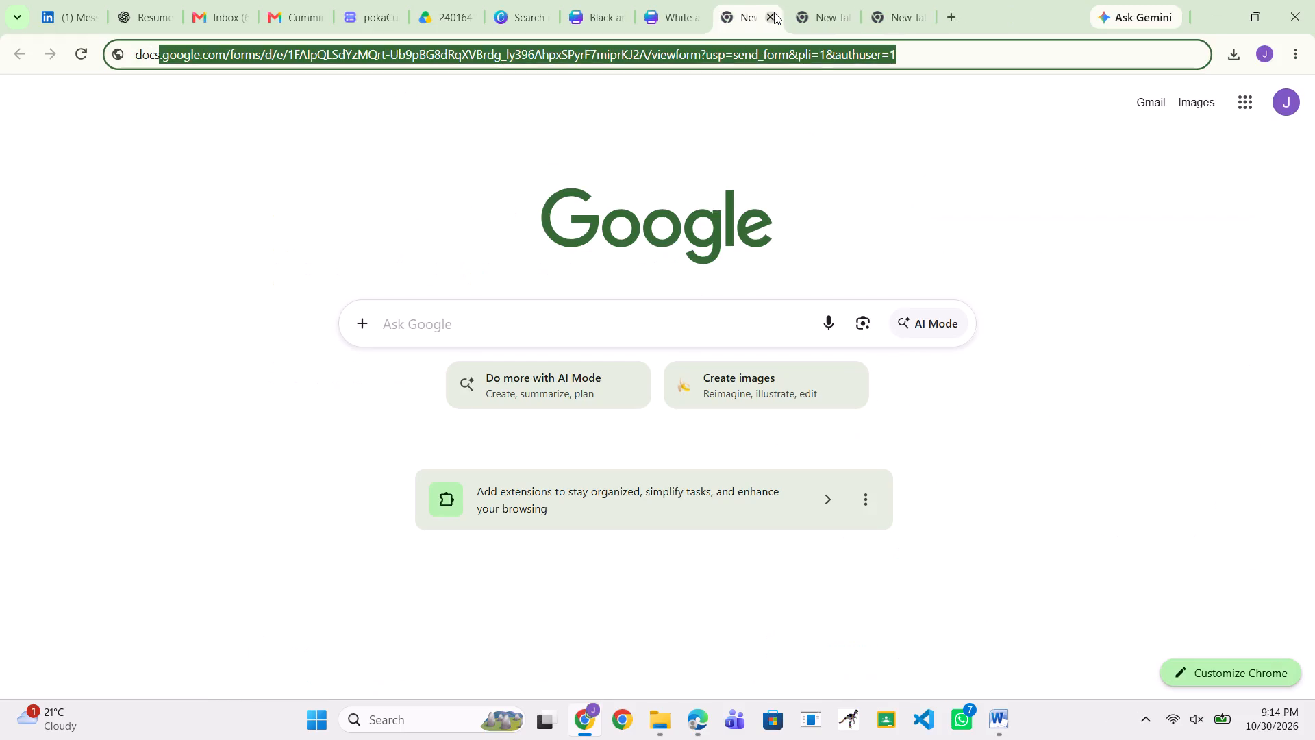
triple_click(774, 12)
click(774, 12)
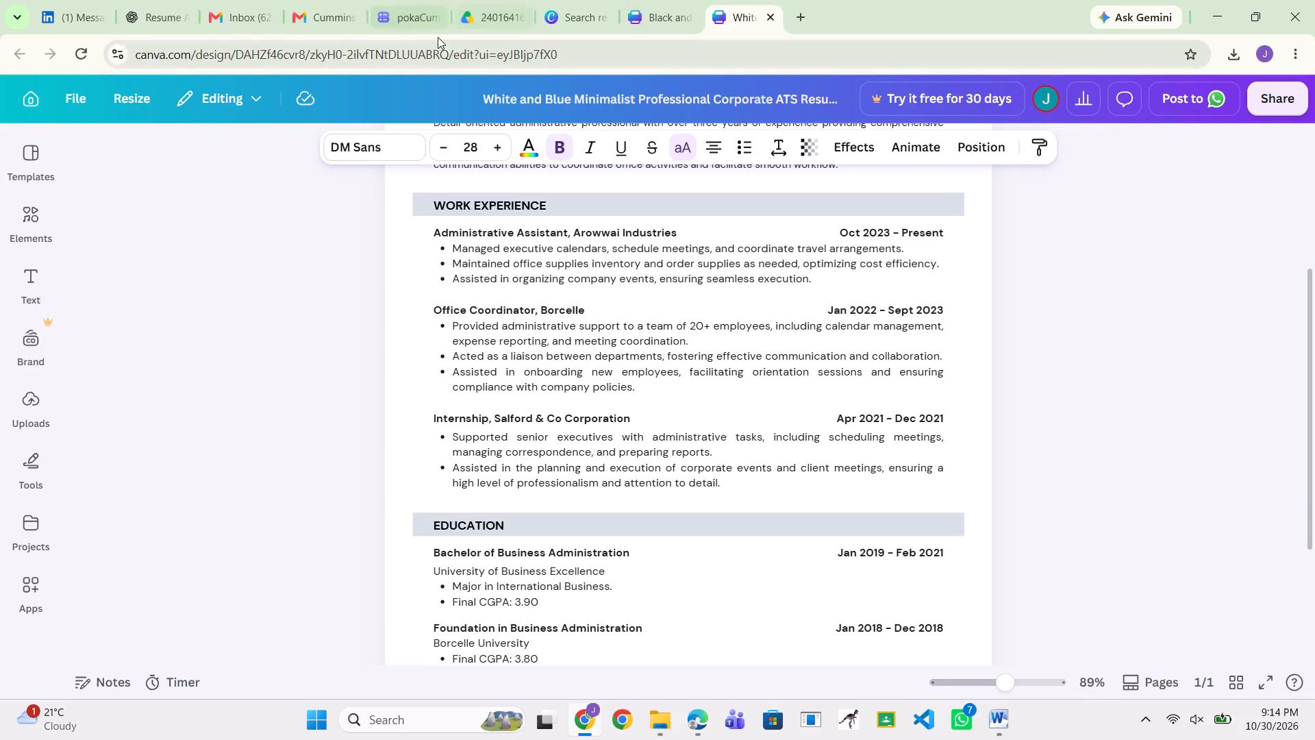
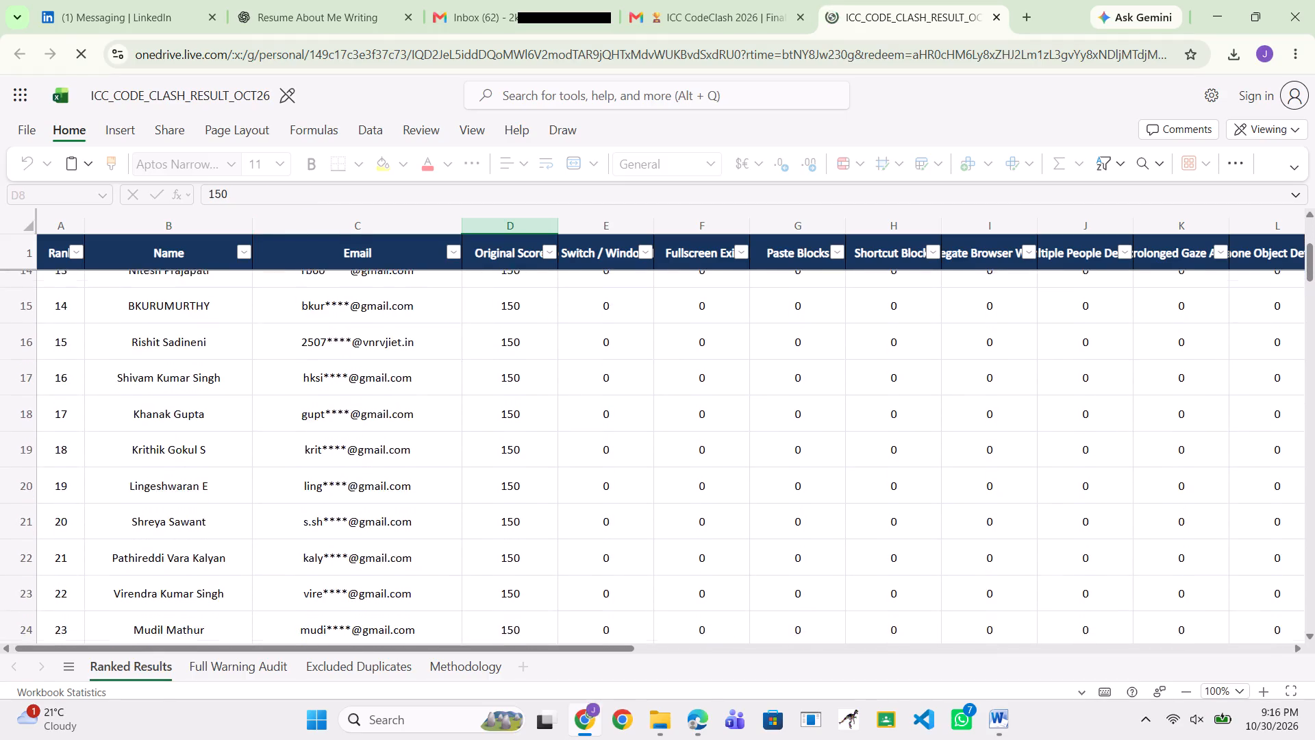
Search the ICC CodeClash results workbook in Excel Online for the resume owner's full name.
scroll(500, 434, down, 1)
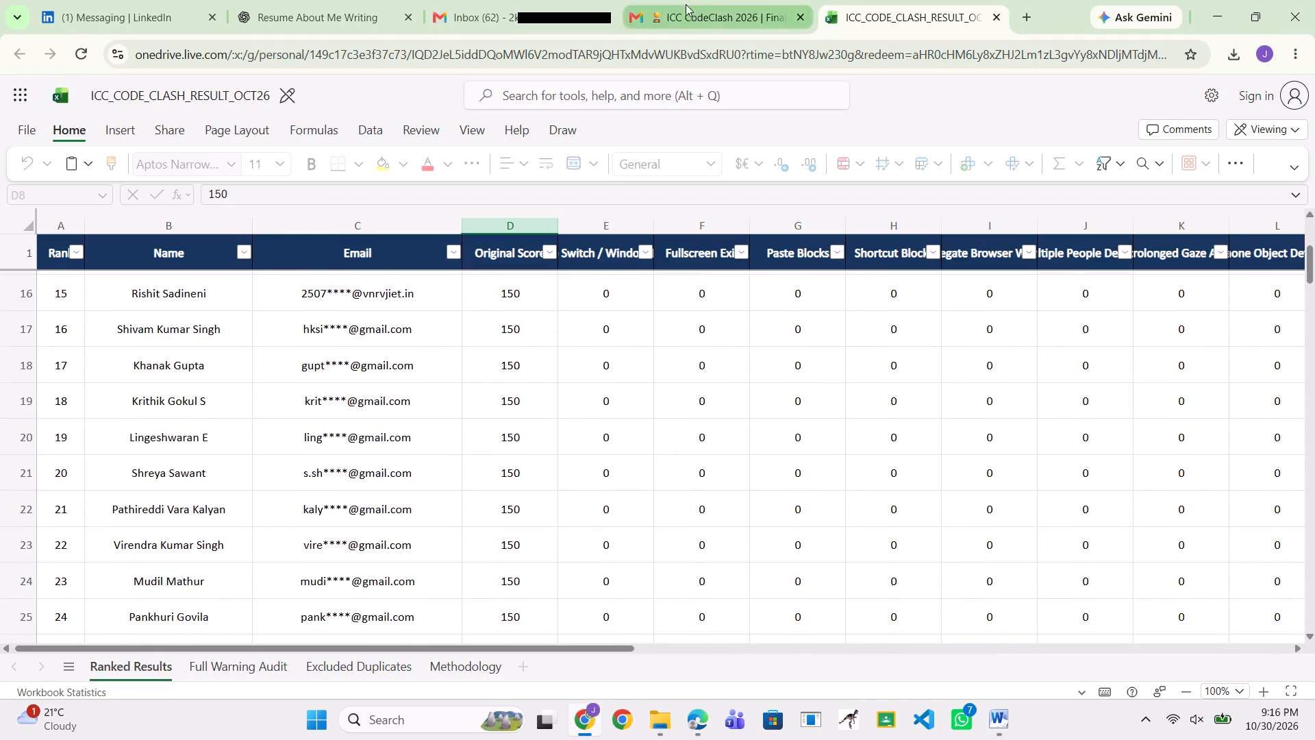
click(629, 96)
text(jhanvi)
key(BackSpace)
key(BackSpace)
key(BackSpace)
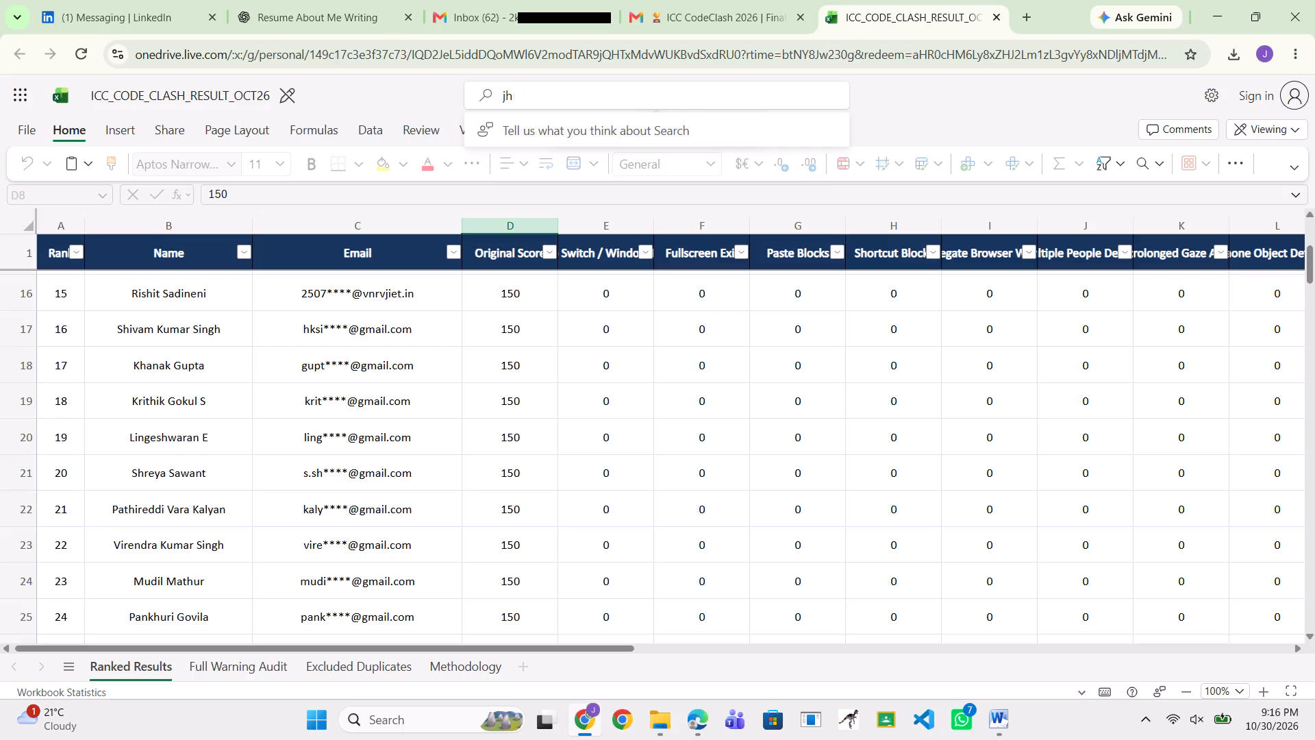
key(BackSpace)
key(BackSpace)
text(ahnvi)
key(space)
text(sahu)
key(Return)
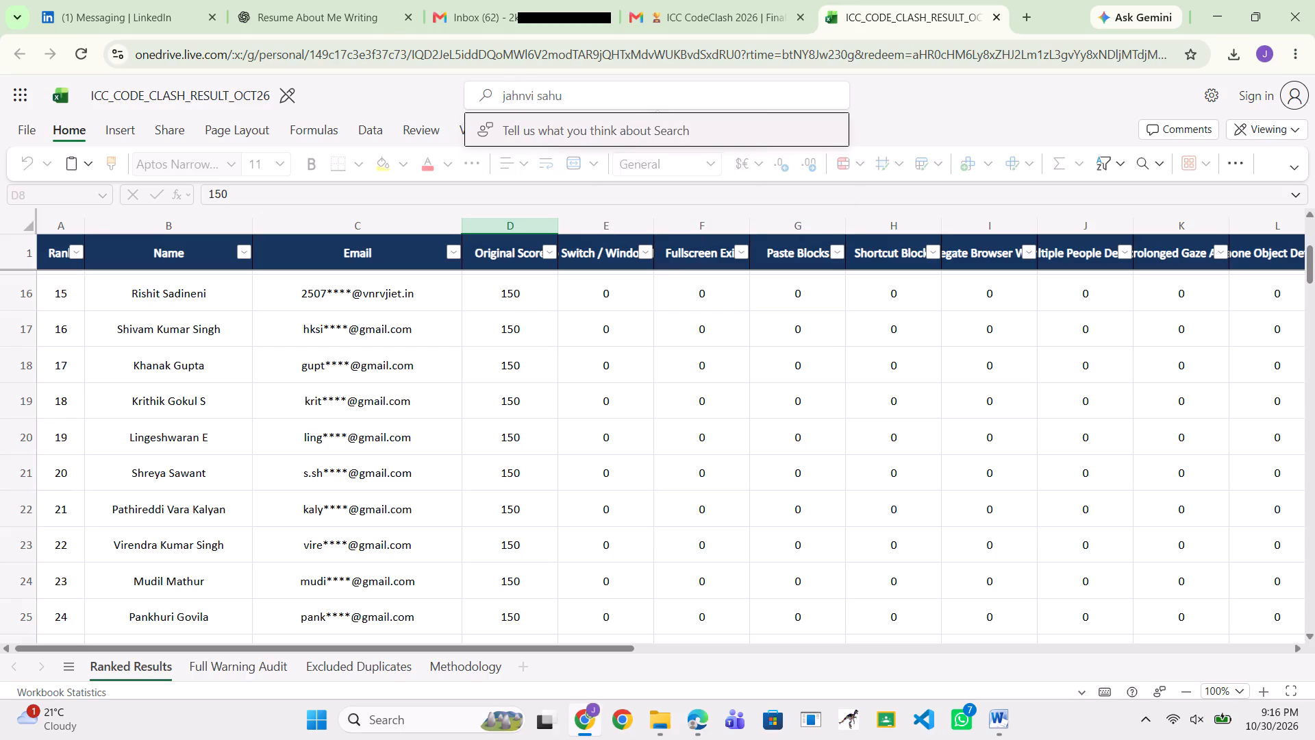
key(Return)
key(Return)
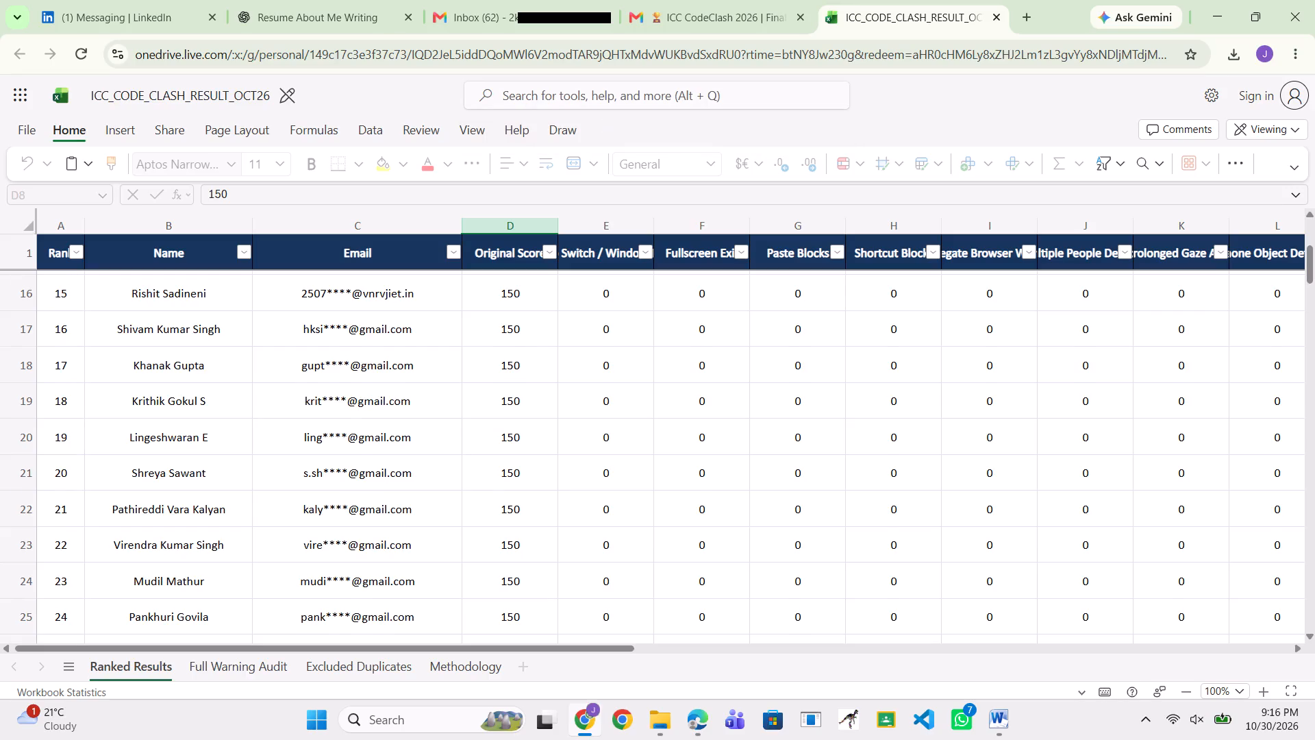
Look through the names and ranks on the Ranked Results sheet for the resume owner's entry.
scroll(559, 414, down, 7)
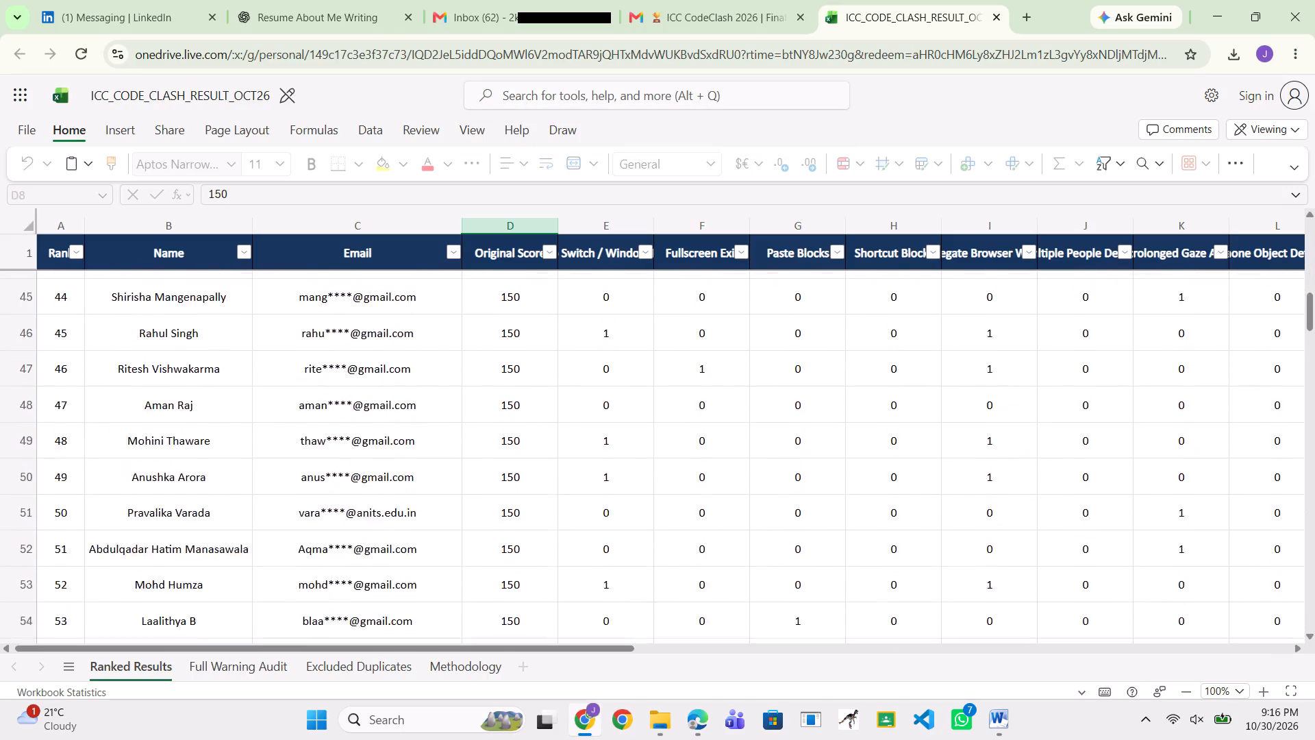
scroll(559, 414, up, 6)
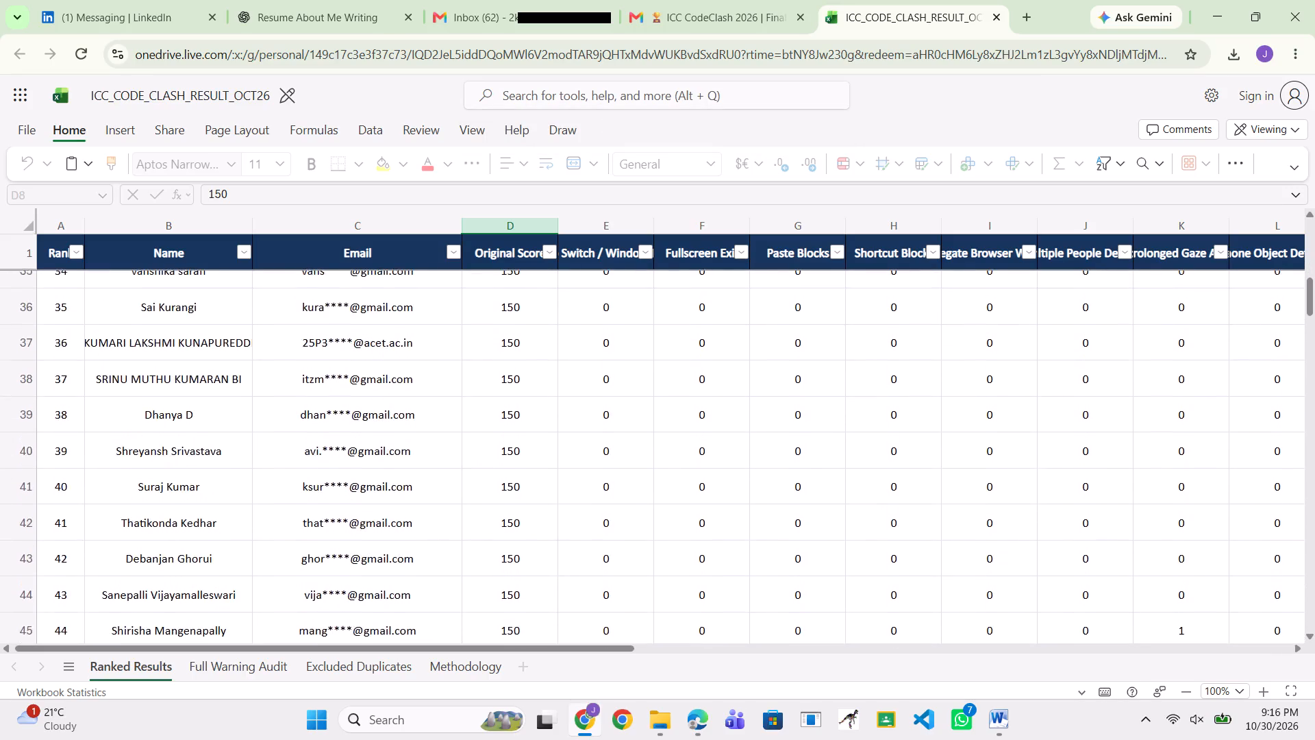
scroll(559, 414, up, 2)
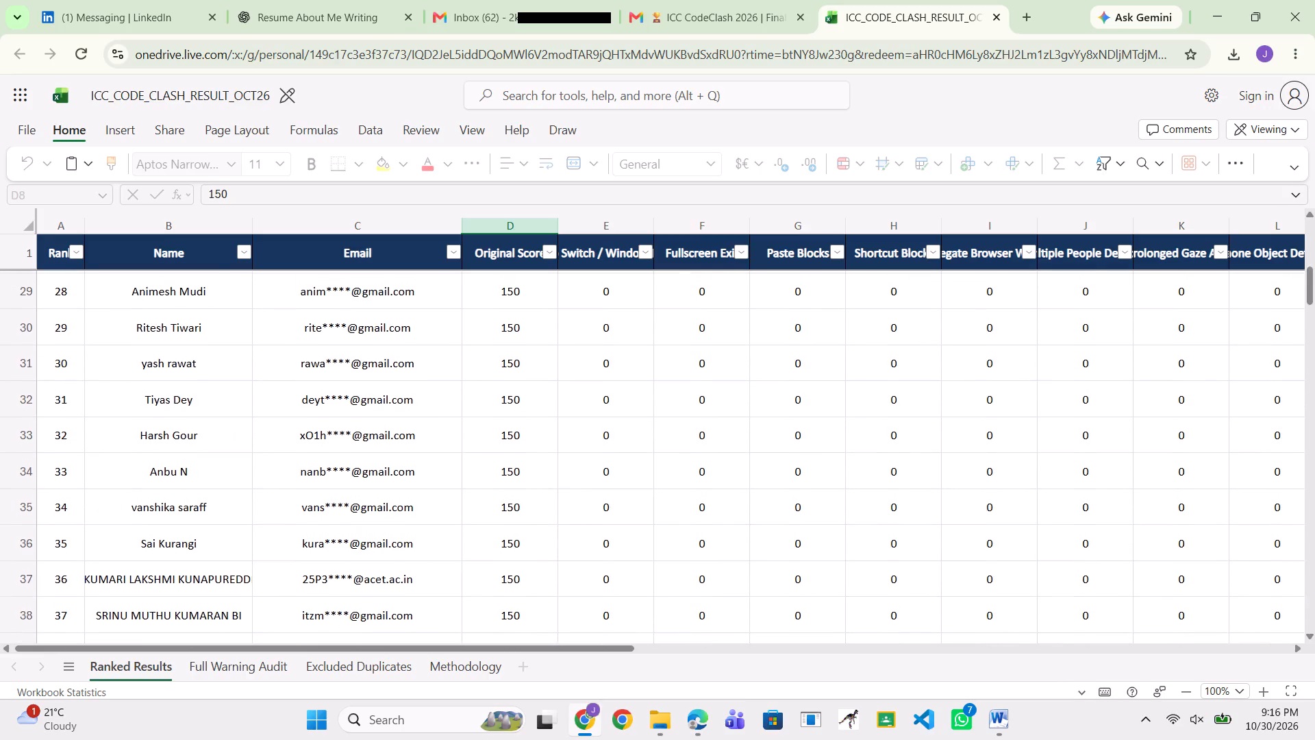
scroll(479, 494, down, 3)
scroll(479, 494, up, 1)
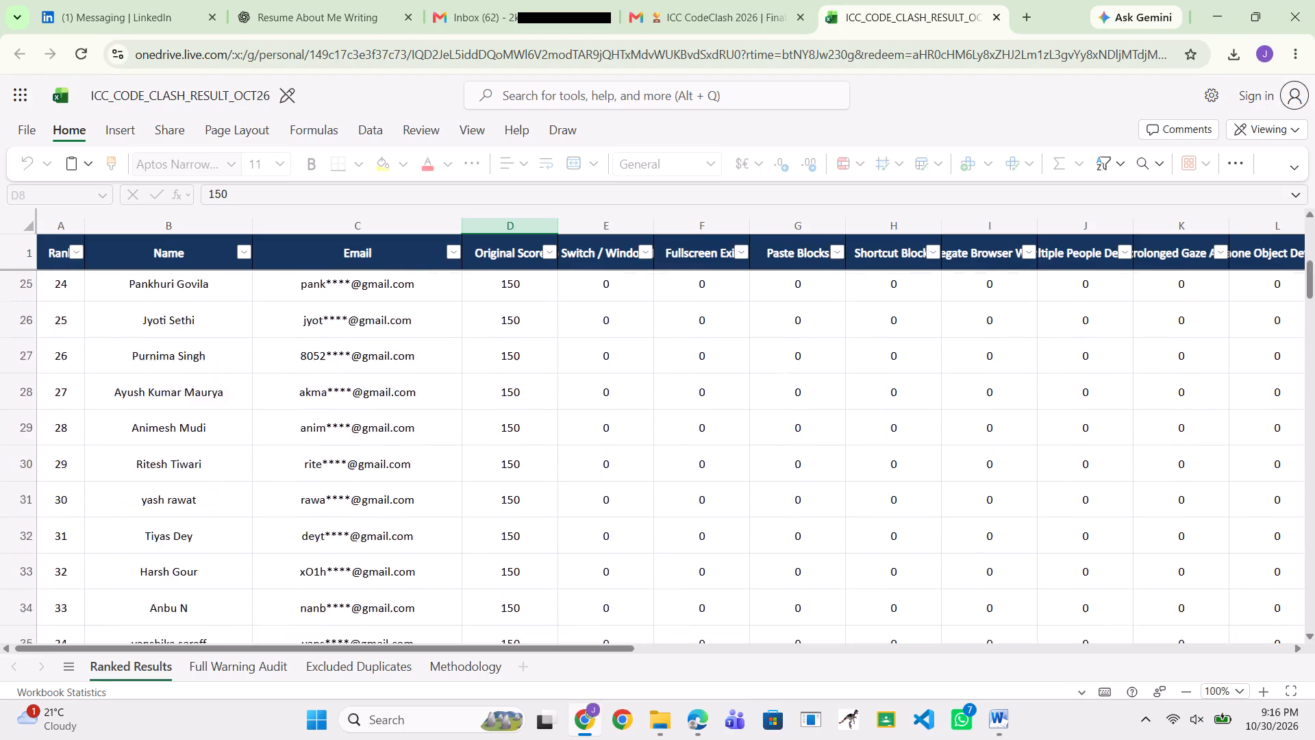
scroll(479, 494, up, 3)
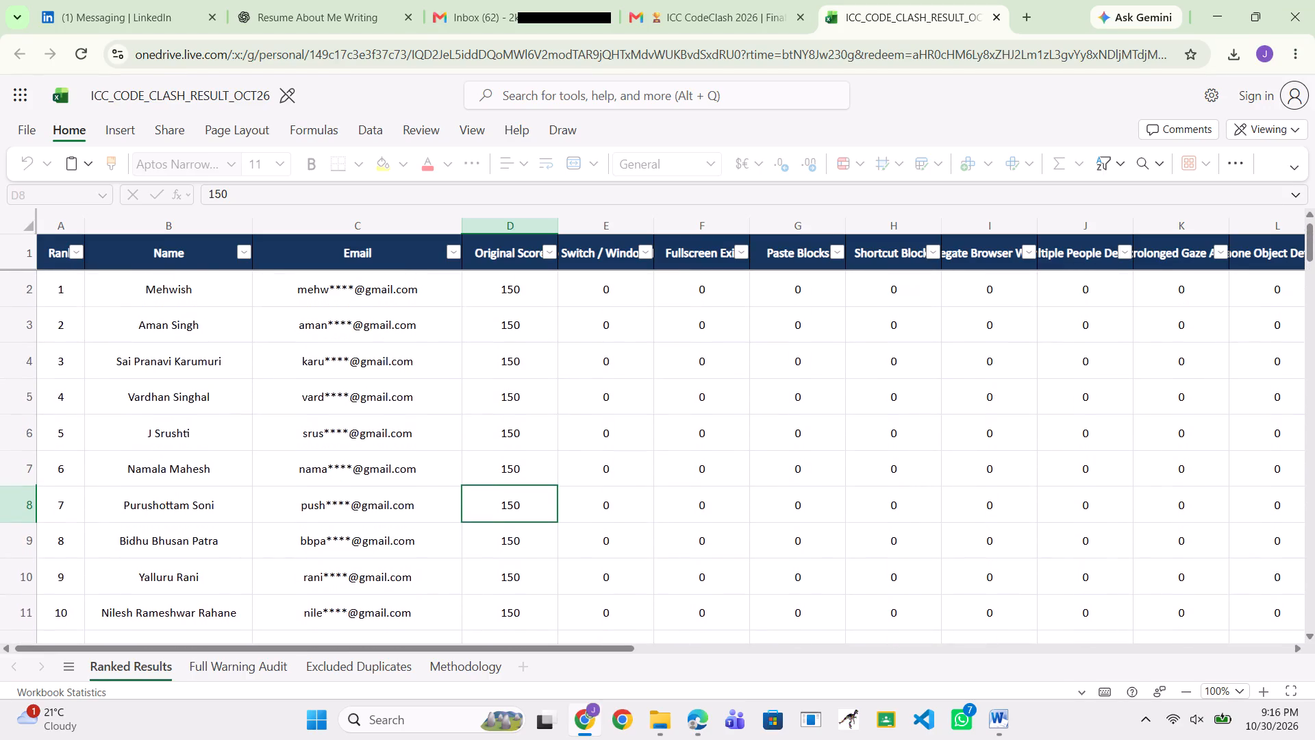
scroll(479, 494, up, 1)
scroll(479, 494, down, 2)
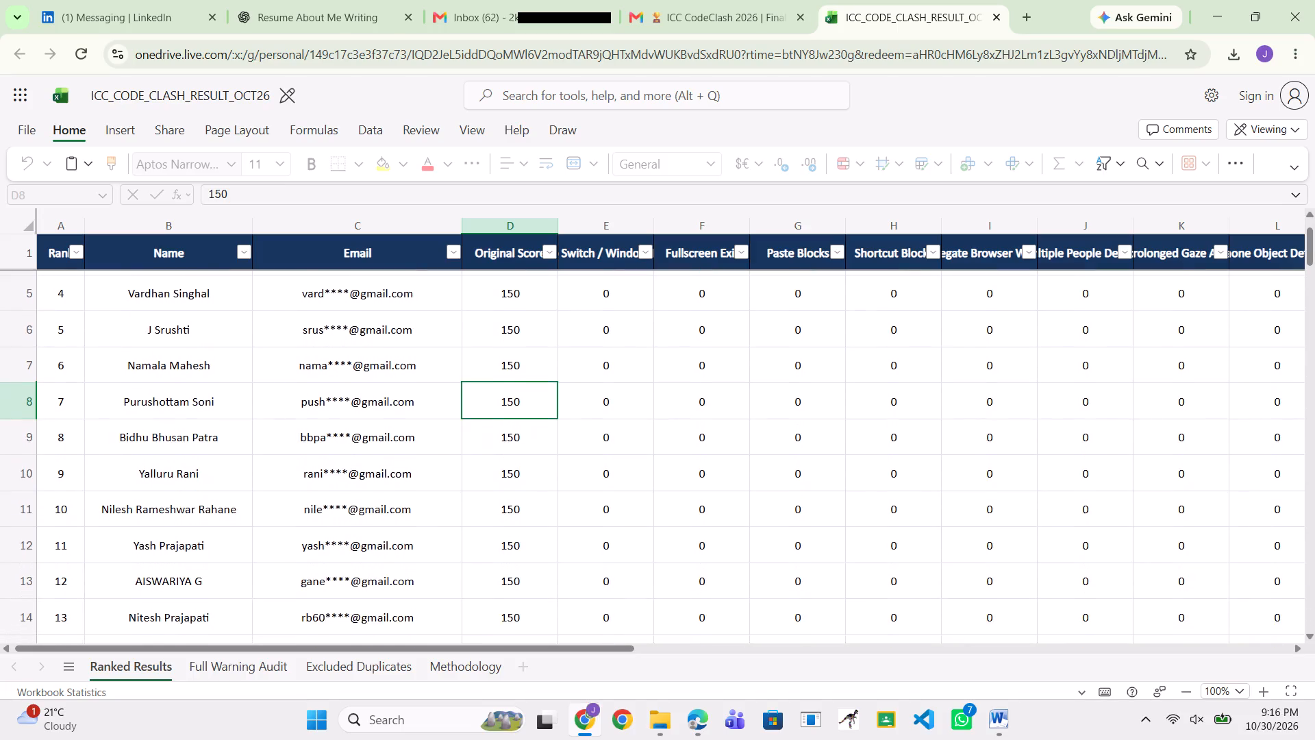
scroll(479, 494, down, 3)
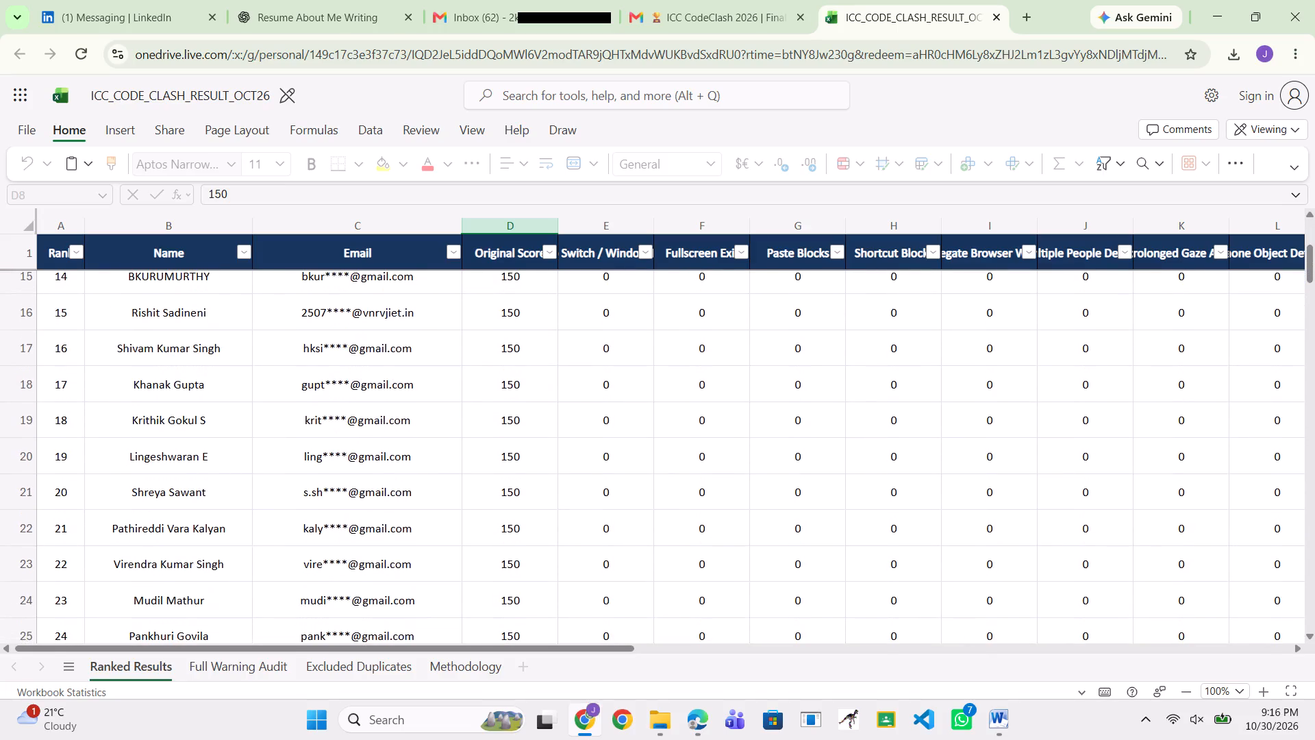
scroll(479, 494, down, 3)
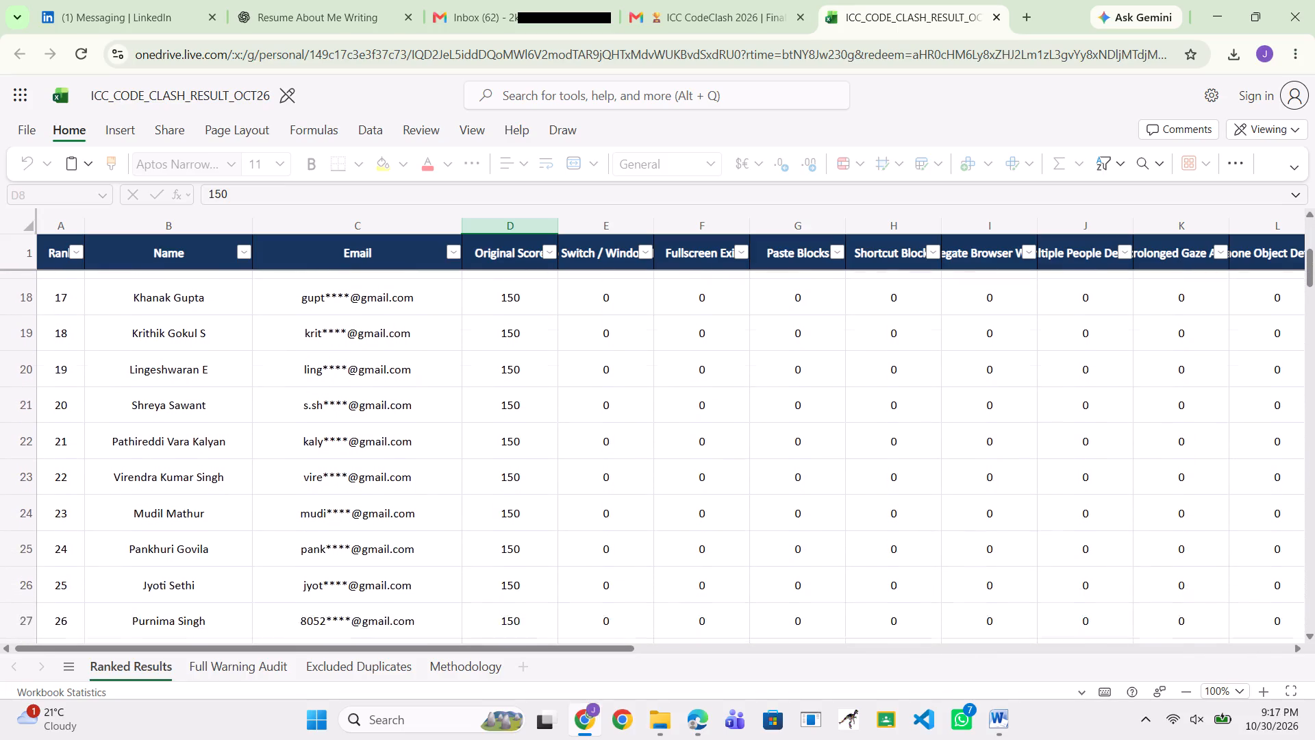
scroll(479, 494, down, 4)
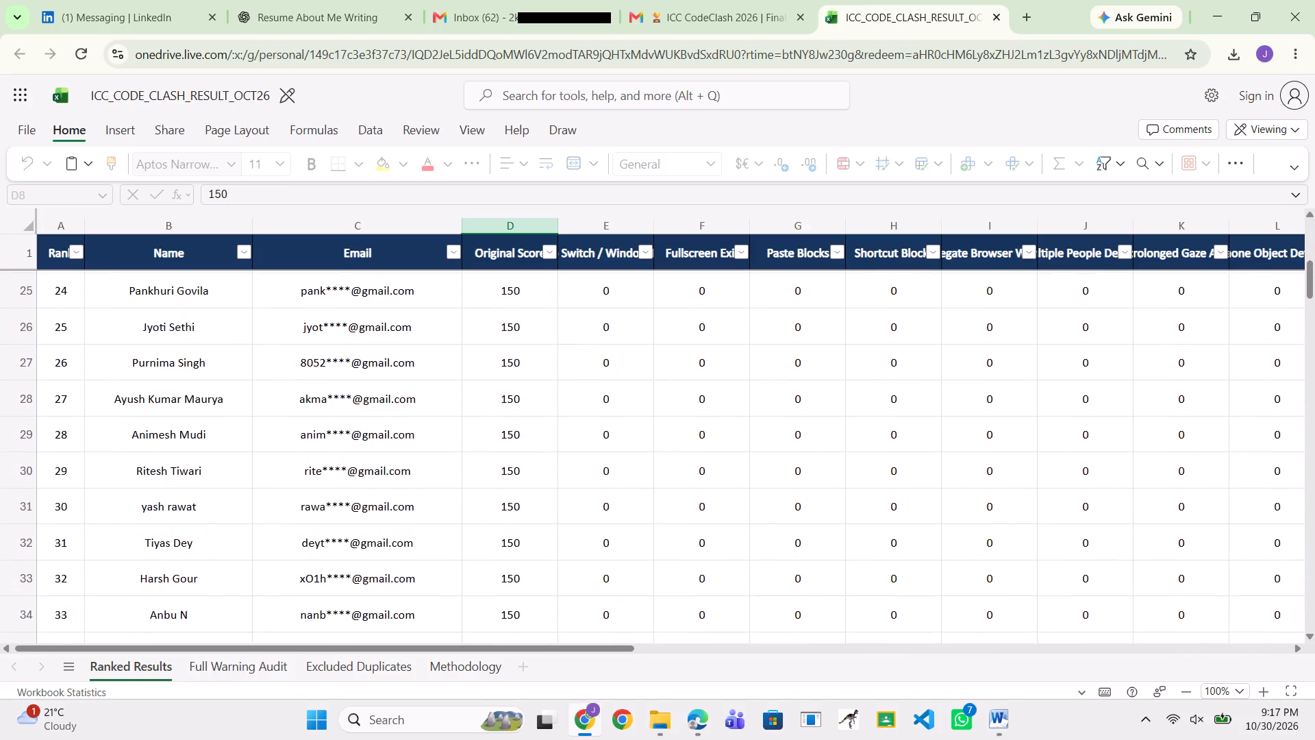
scroll(479, 494, down, 1)
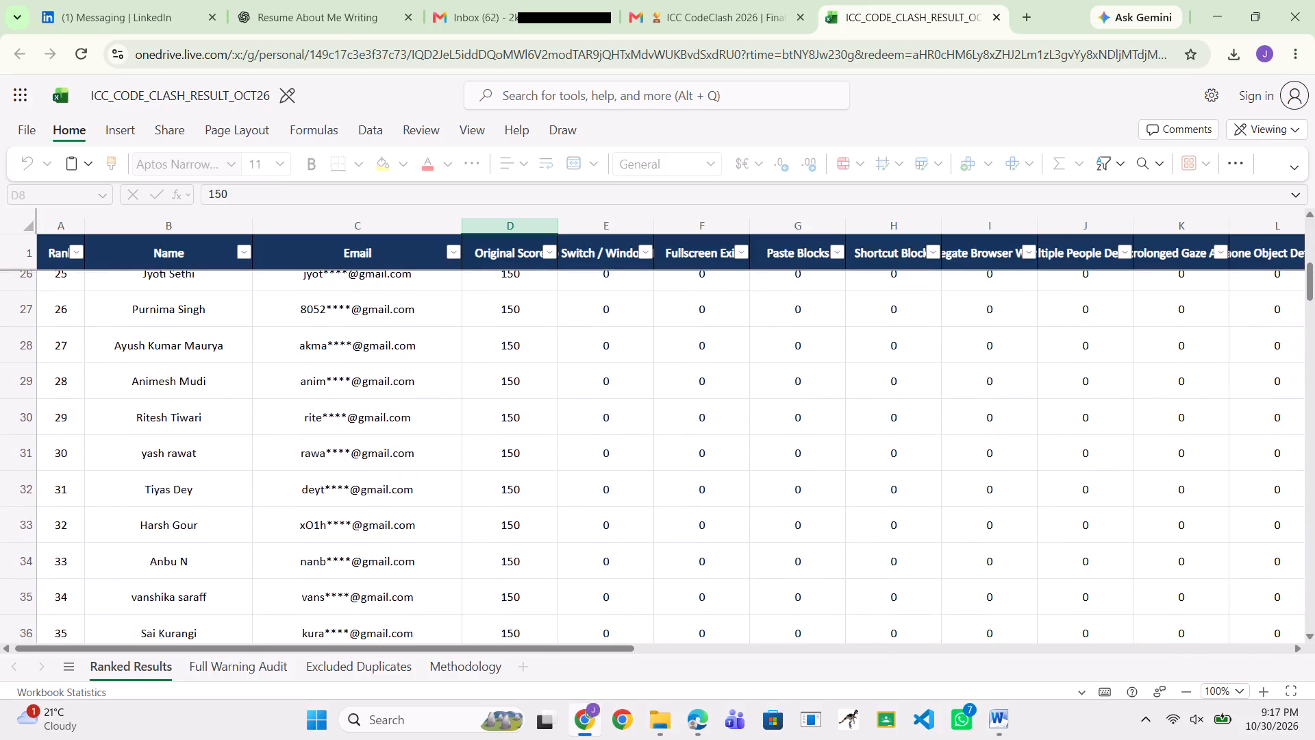